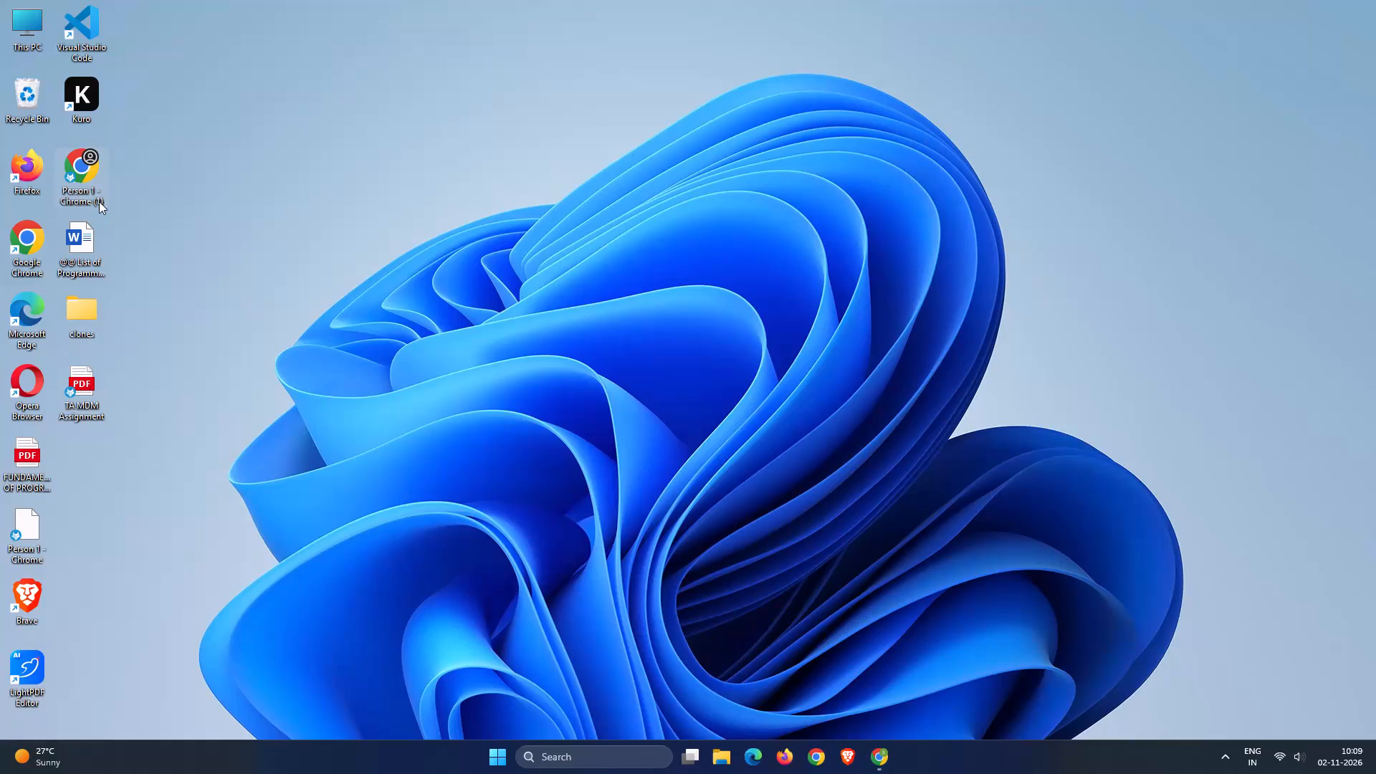
Open the Restaurant_Report_Simple_Language_Zomato_Swiggy document from the Downloads folder.
{"action": "double_click", "coordinate": [30, 21]}
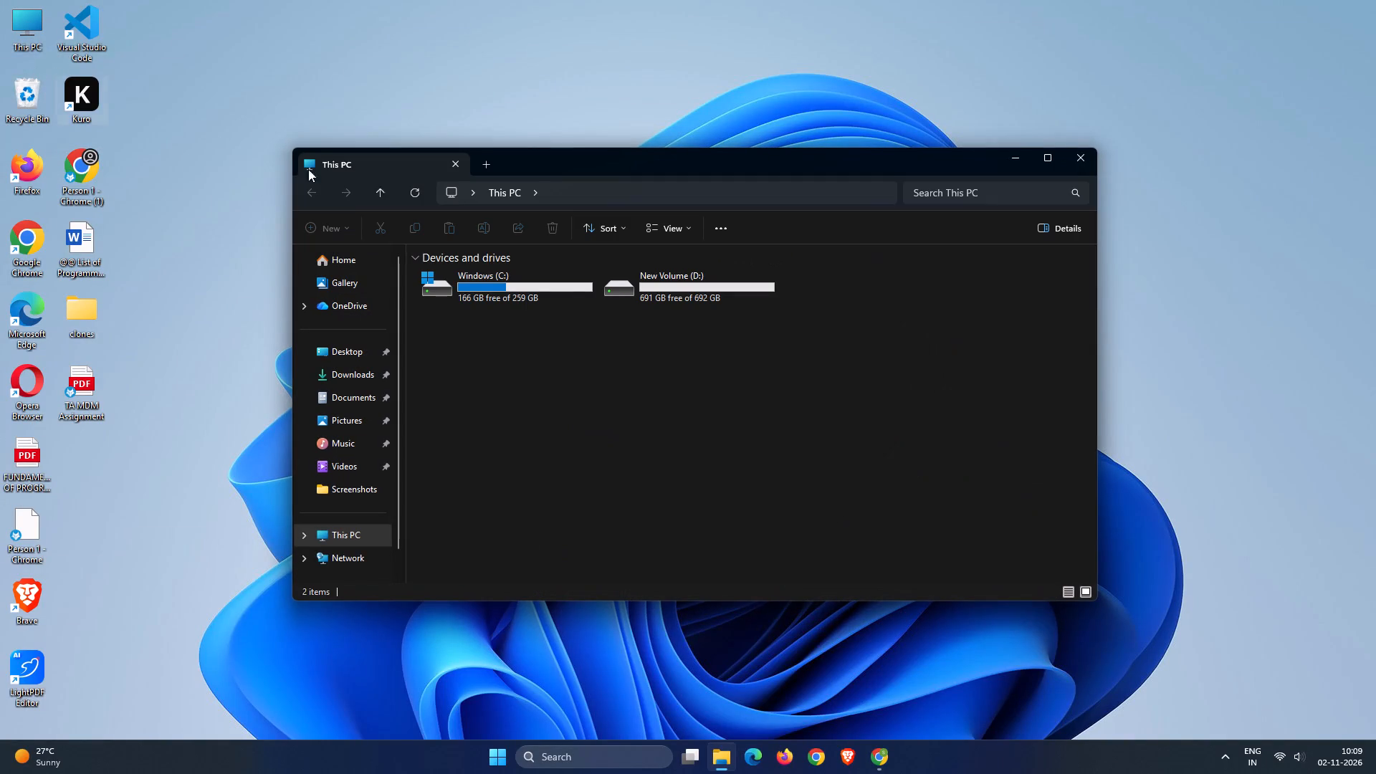
{"action": "left_click", "coordinate": [357, 377]}
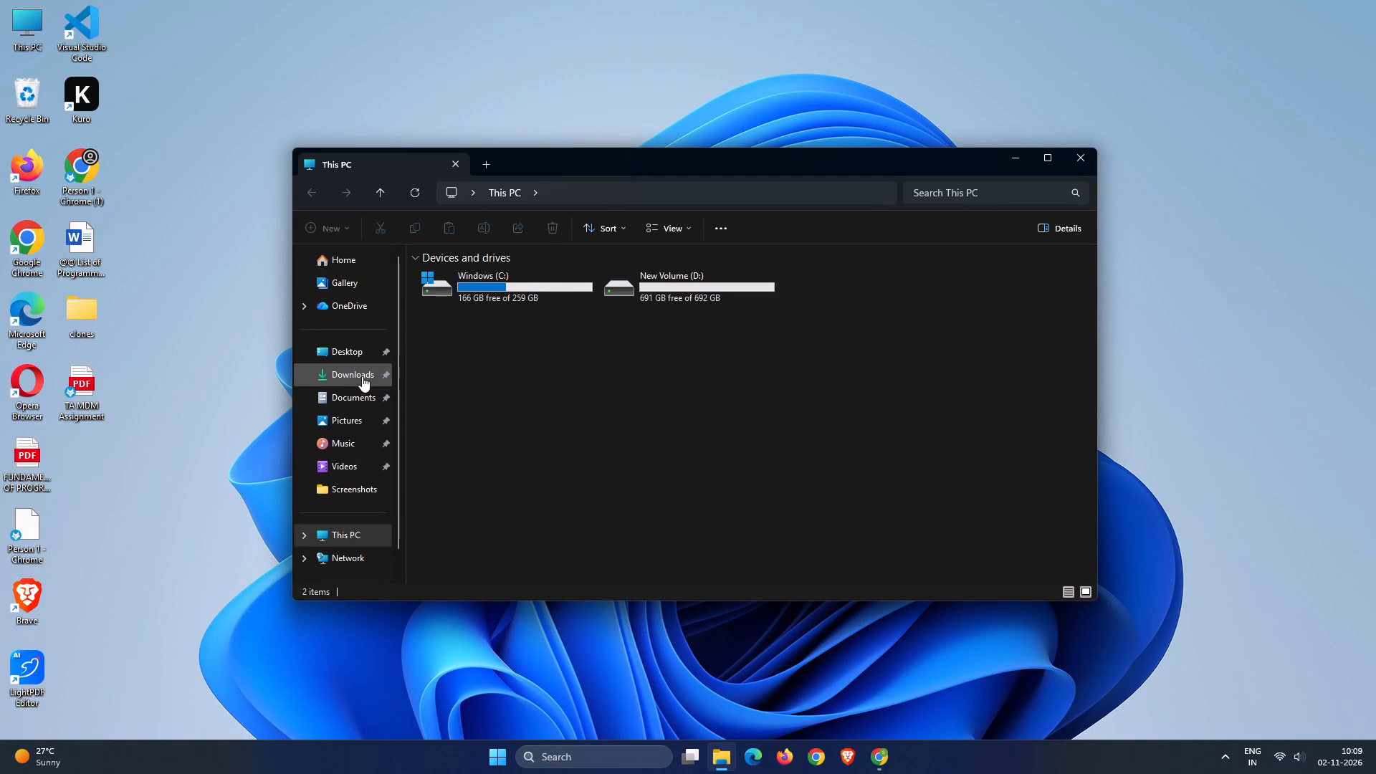
{"action": "left_click", "coordinate": [365, 378]}
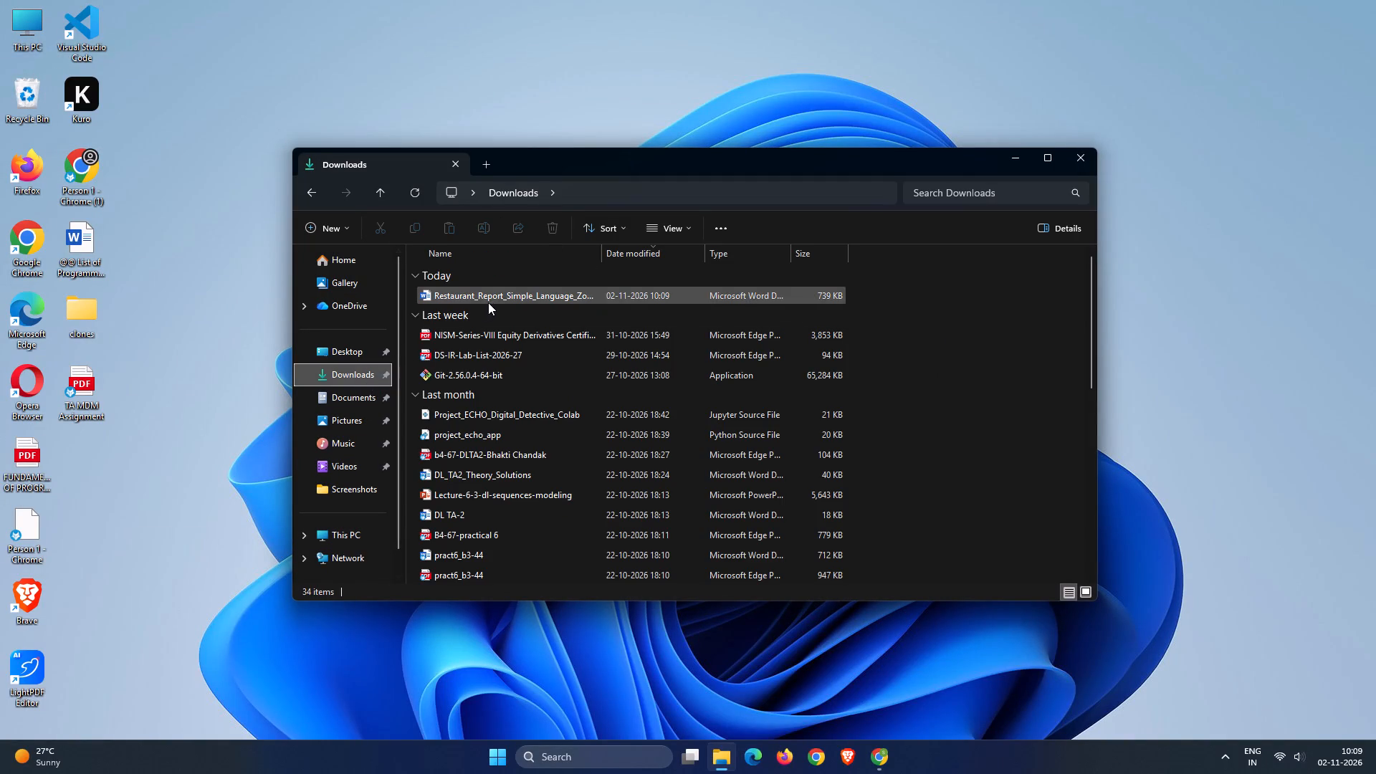
{"action": "double_click", "coordinate": [493, 296]}
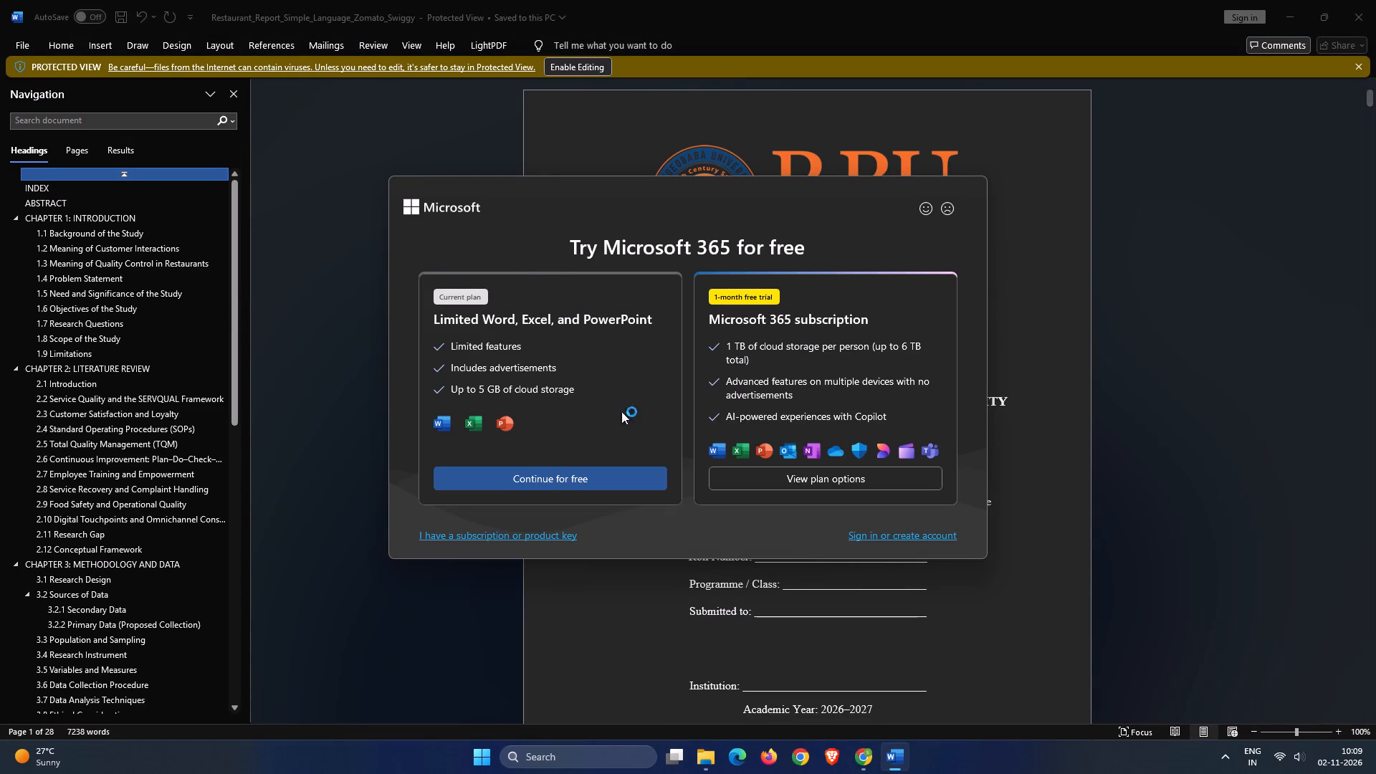
Continue with the free plan, postponing the Microsoft 365 trial, and enable editing for the protected document.
{"action": "left_click", "coordinate": [603, 471]}
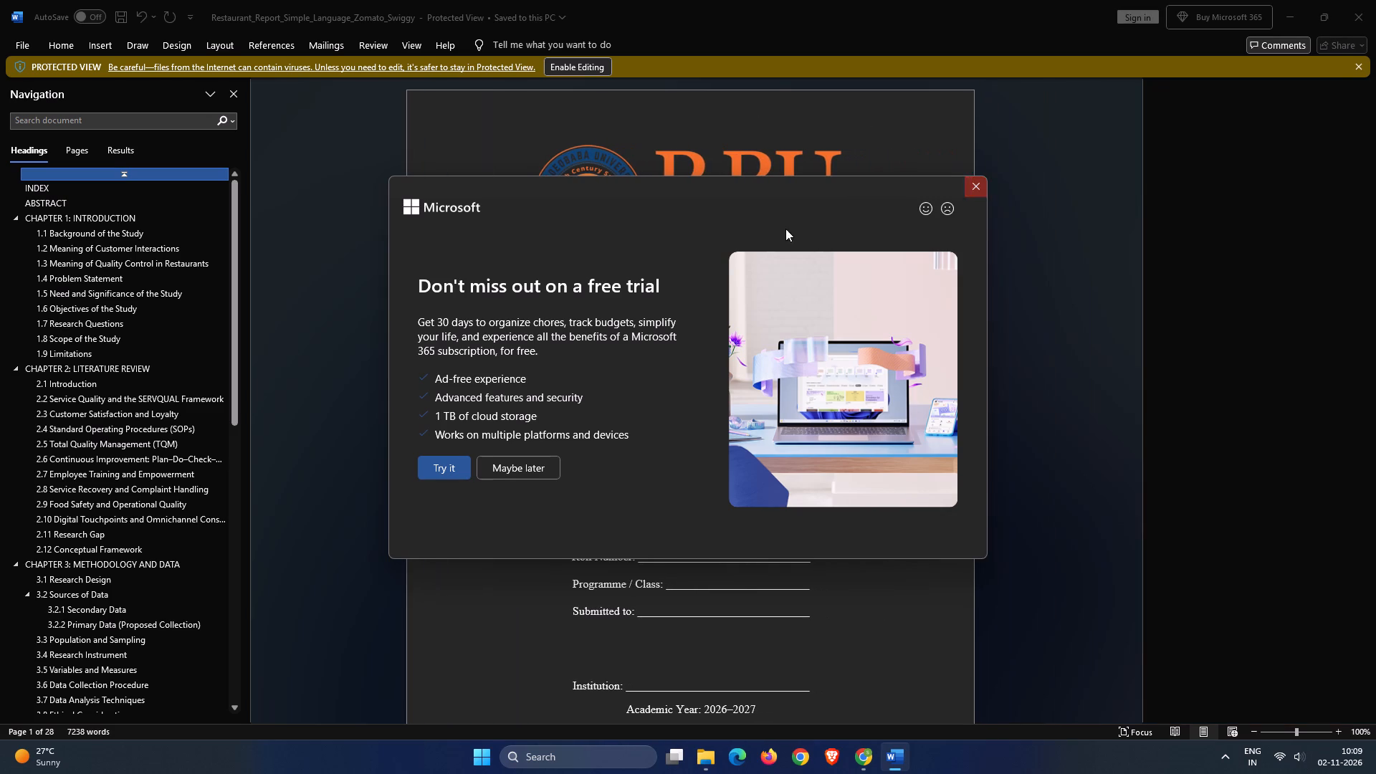
{"action": "left_click", "coordinate": [540, 469]}
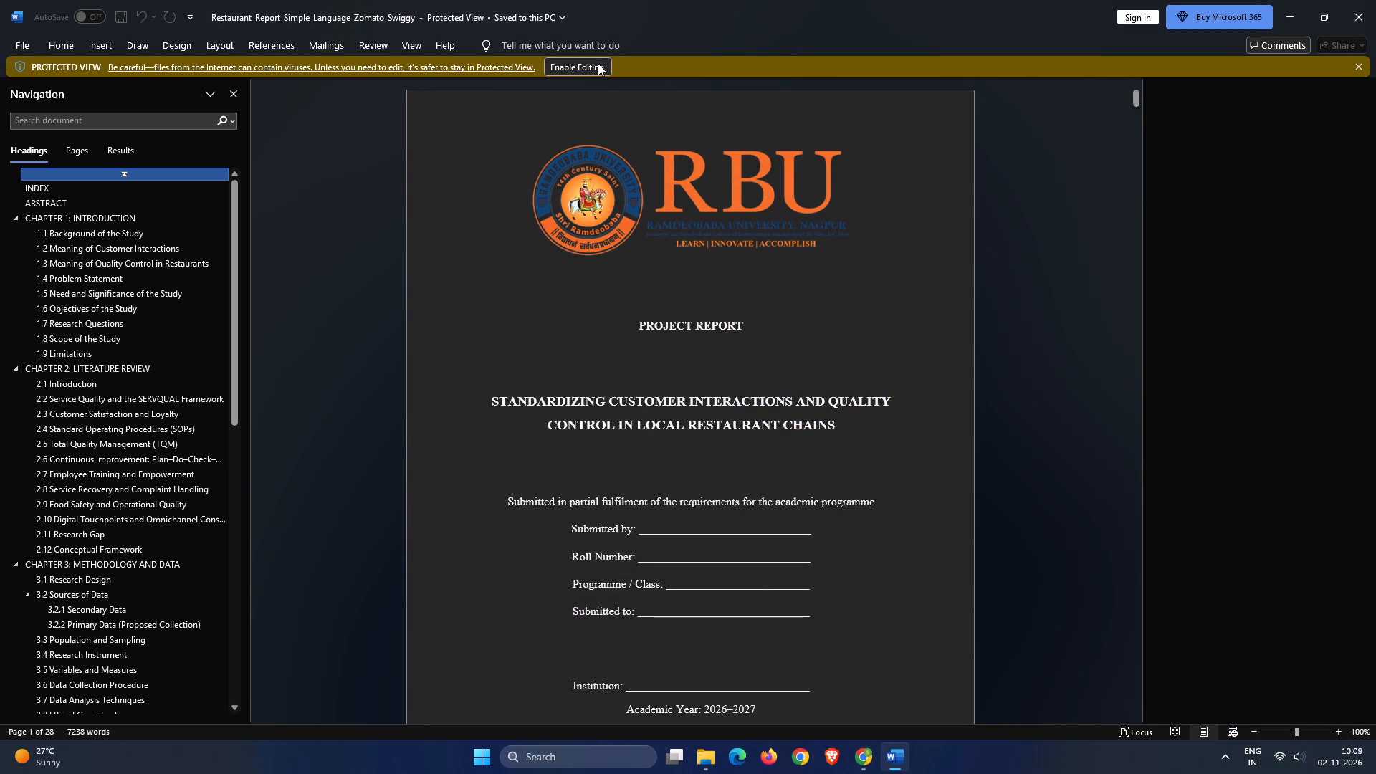
{"action": "left_click", "coordinate": [598, 71]}
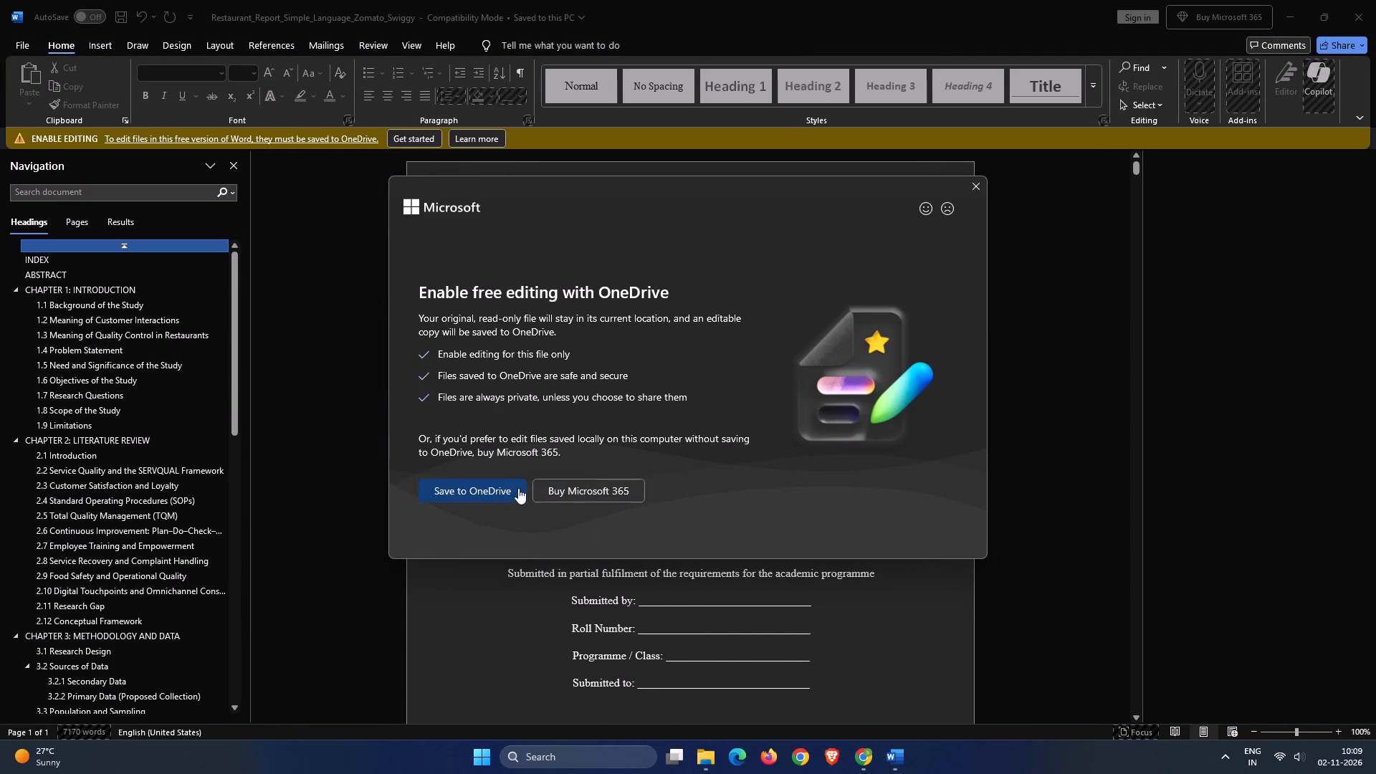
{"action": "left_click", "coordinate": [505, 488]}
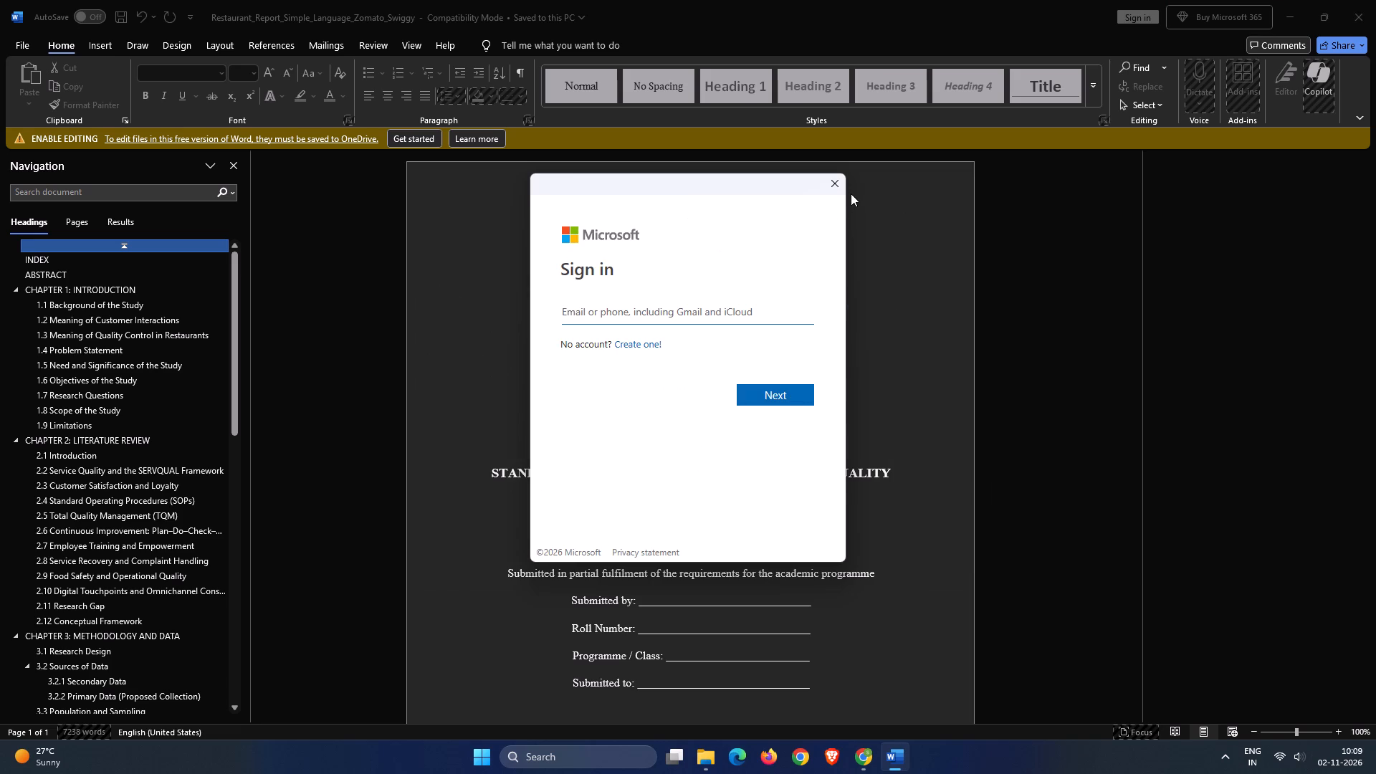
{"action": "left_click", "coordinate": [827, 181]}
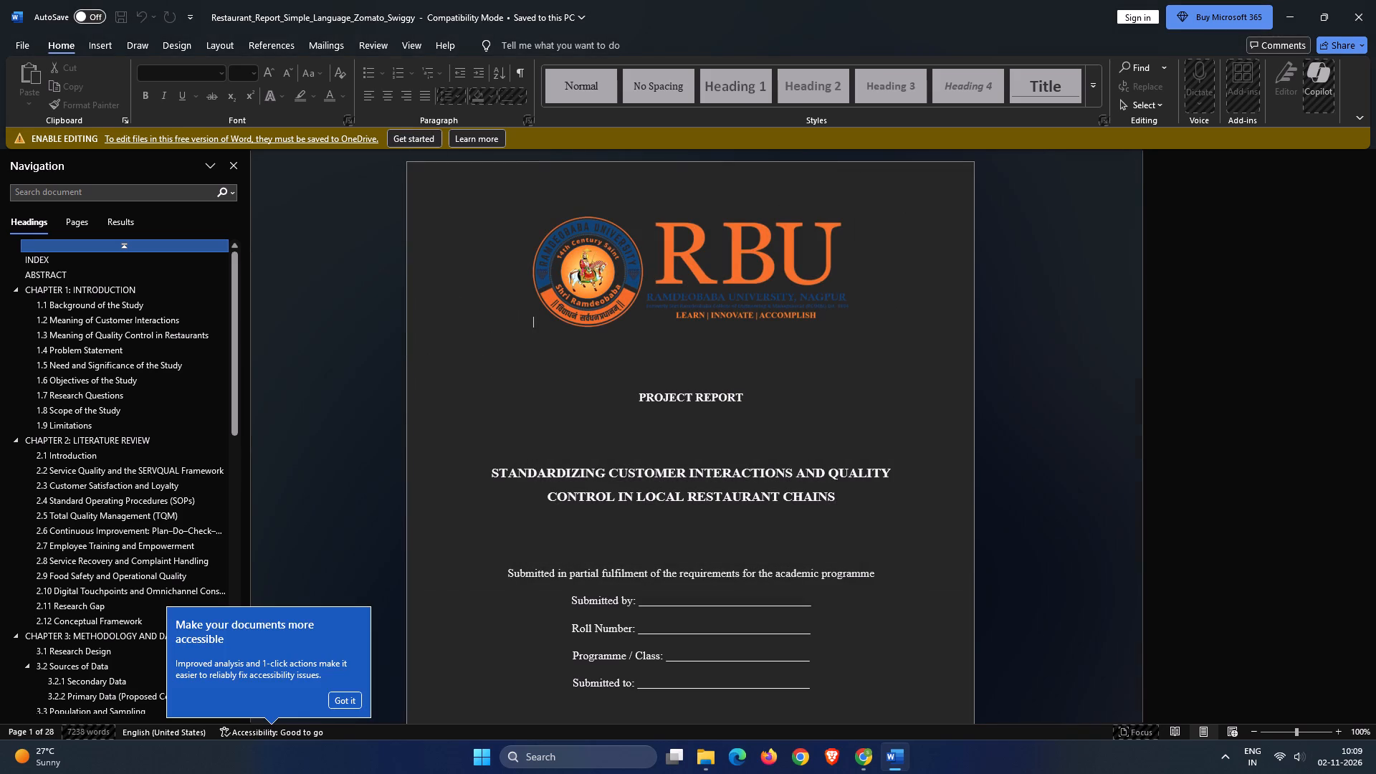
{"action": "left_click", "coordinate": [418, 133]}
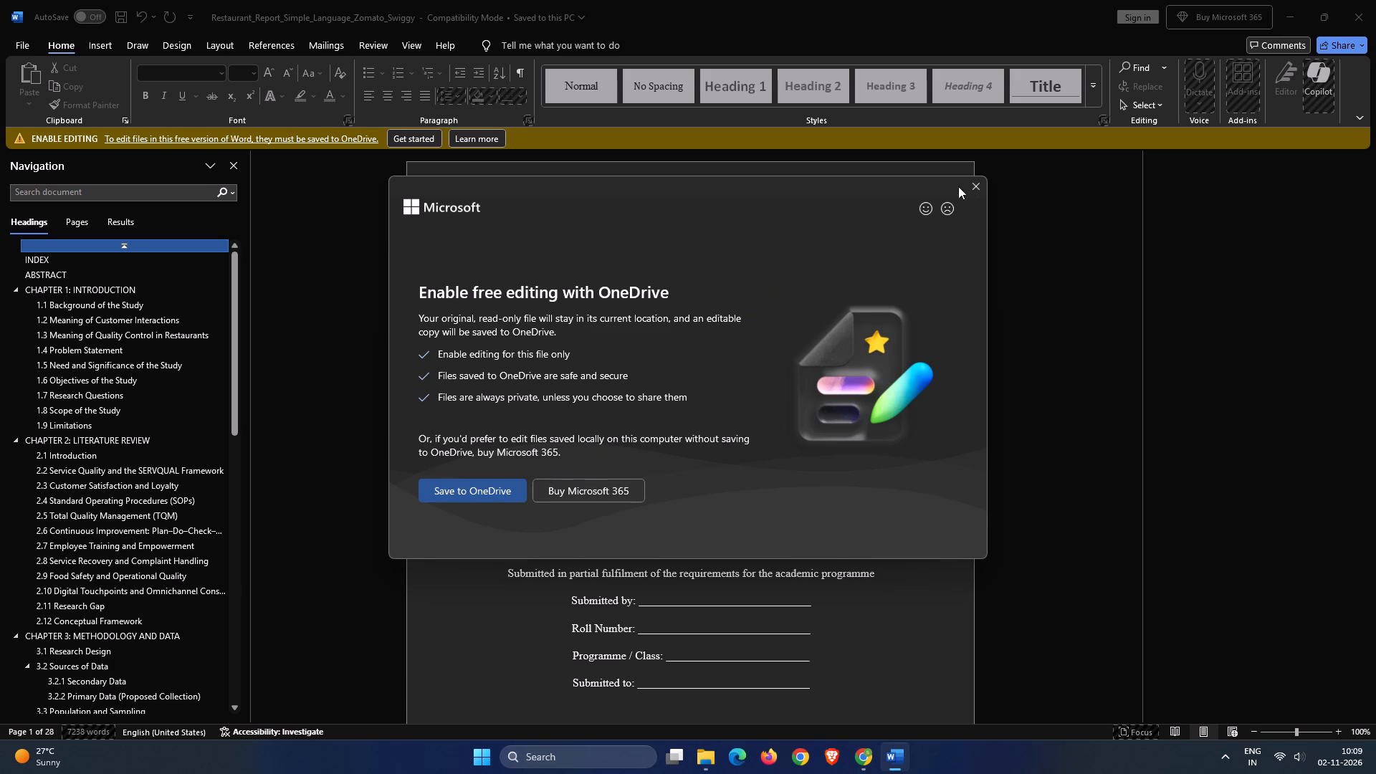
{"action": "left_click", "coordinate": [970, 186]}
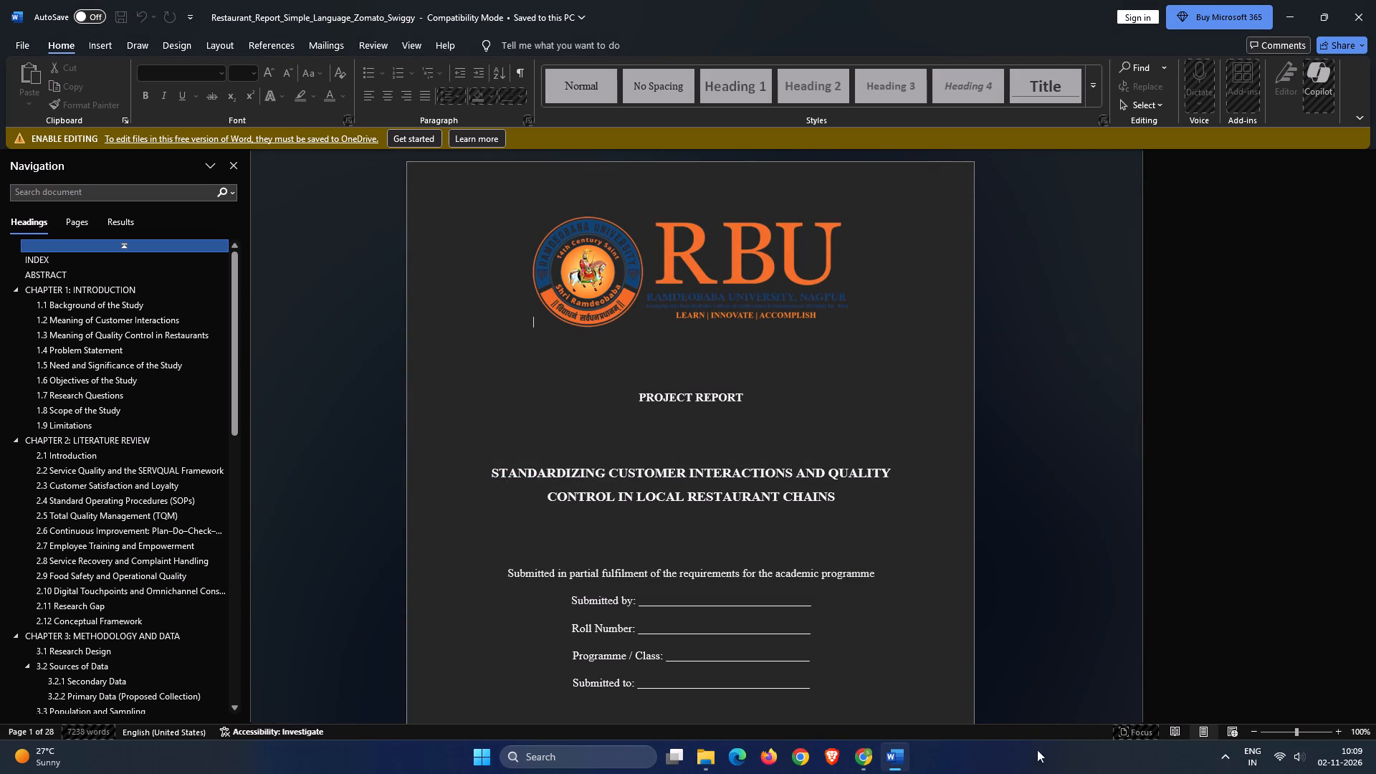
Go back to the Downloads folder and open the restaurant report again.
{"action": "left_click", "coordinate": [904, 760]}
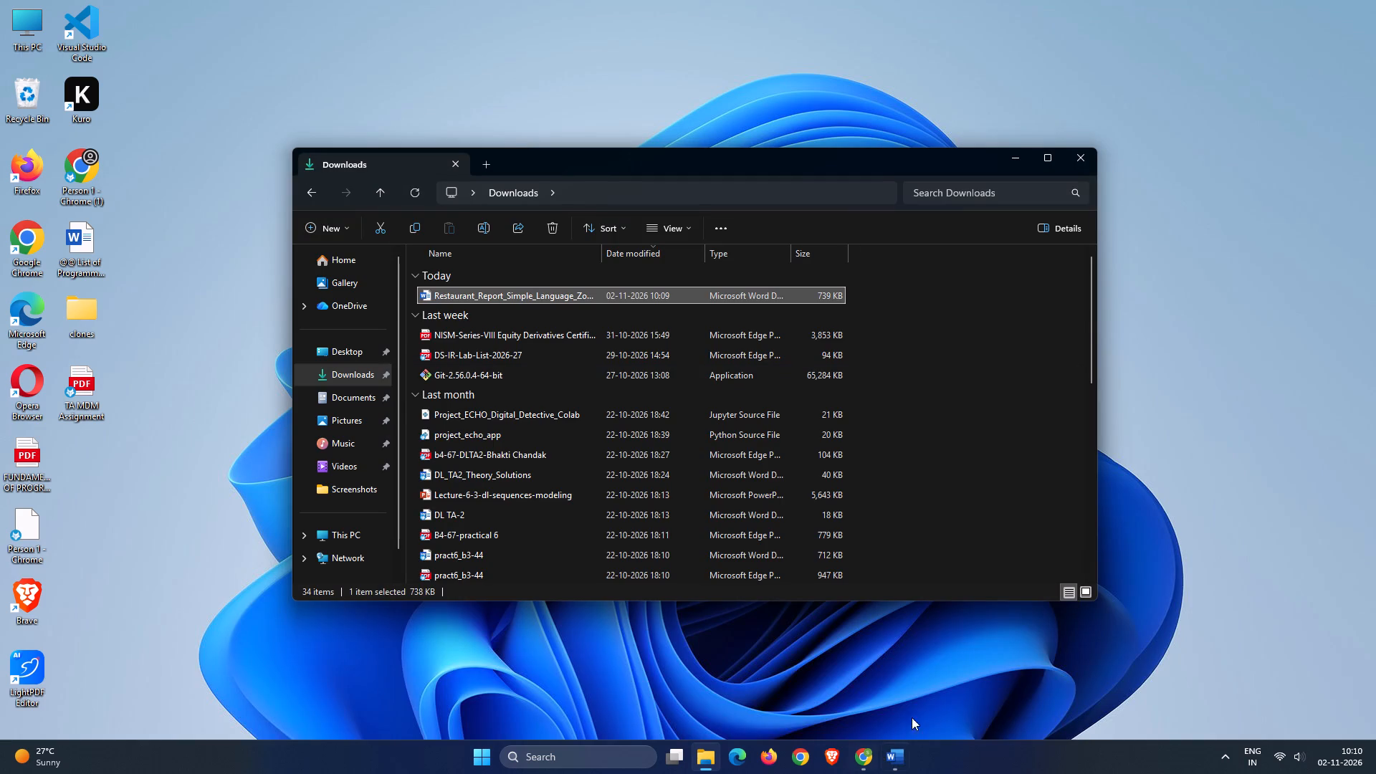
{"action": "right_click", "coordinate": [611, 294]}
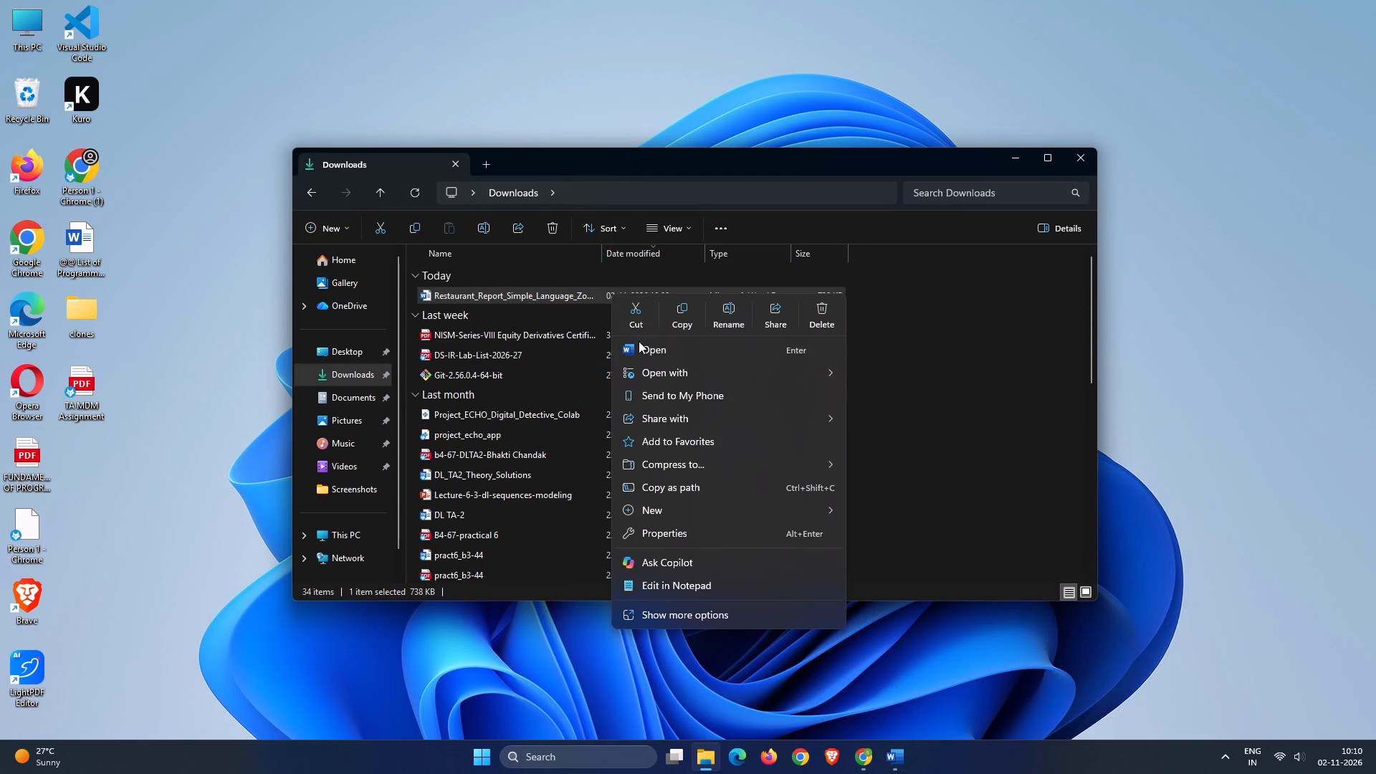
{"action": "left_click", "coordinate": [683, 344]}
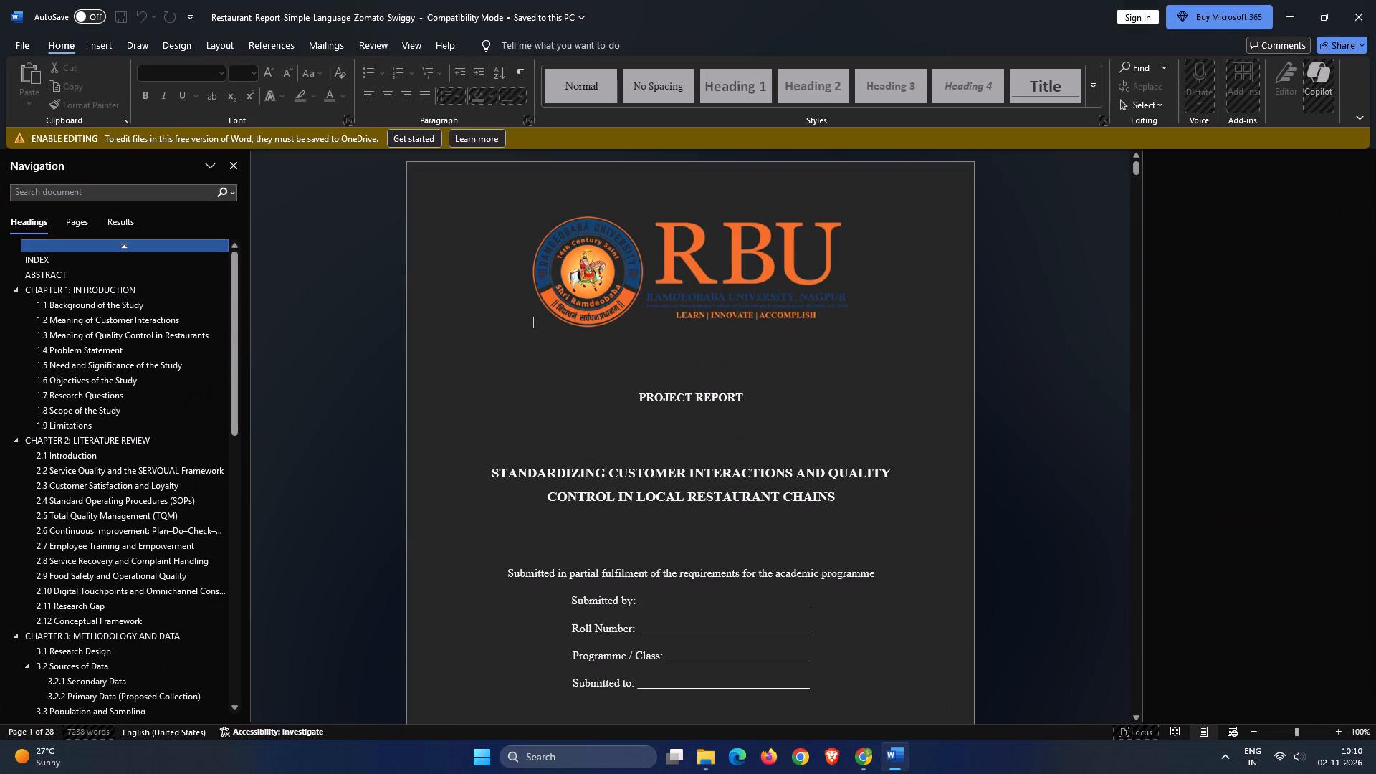
Raise the display brightness to roughly a third of its range in the quick settings.
{"action": "left_click", "coordinate": [1271, 764]}
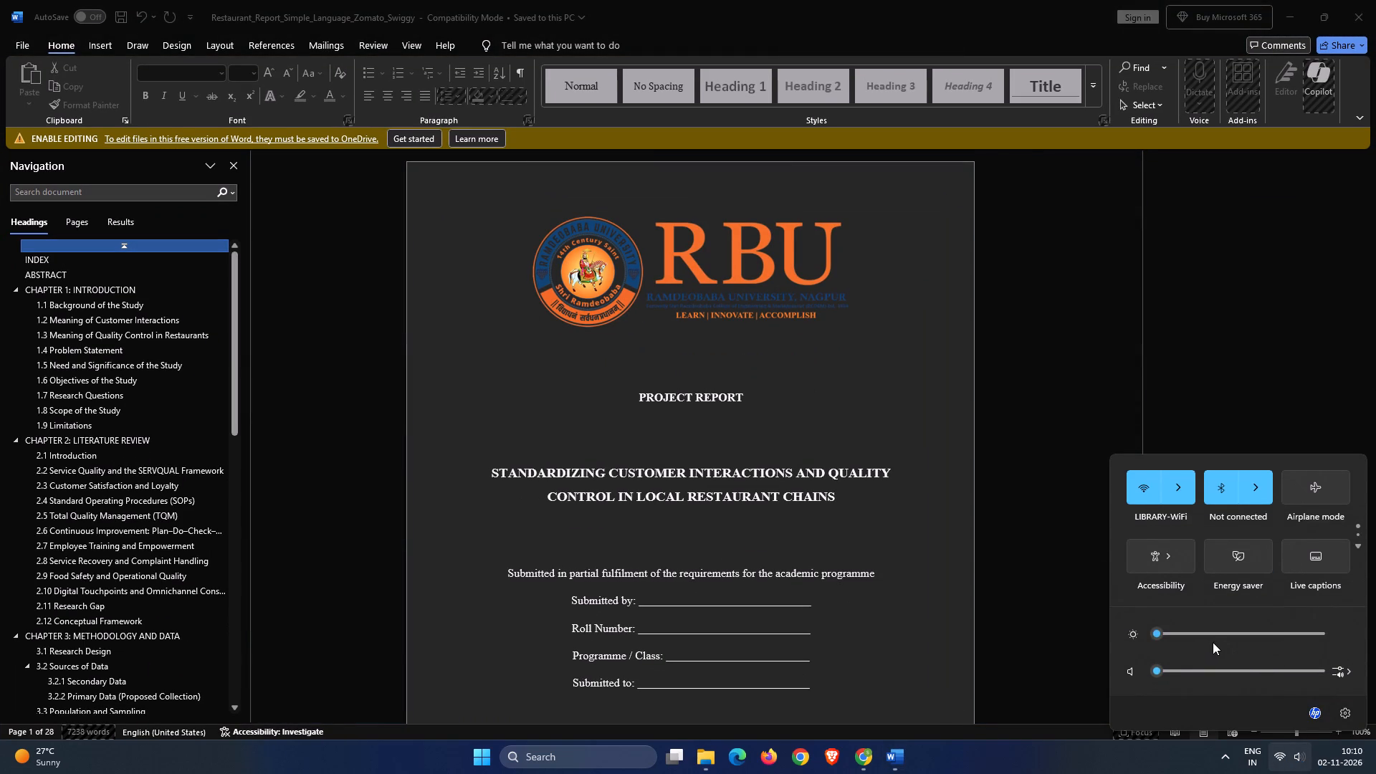
{"action": "left_click", "coordinate": [1203, 630]}
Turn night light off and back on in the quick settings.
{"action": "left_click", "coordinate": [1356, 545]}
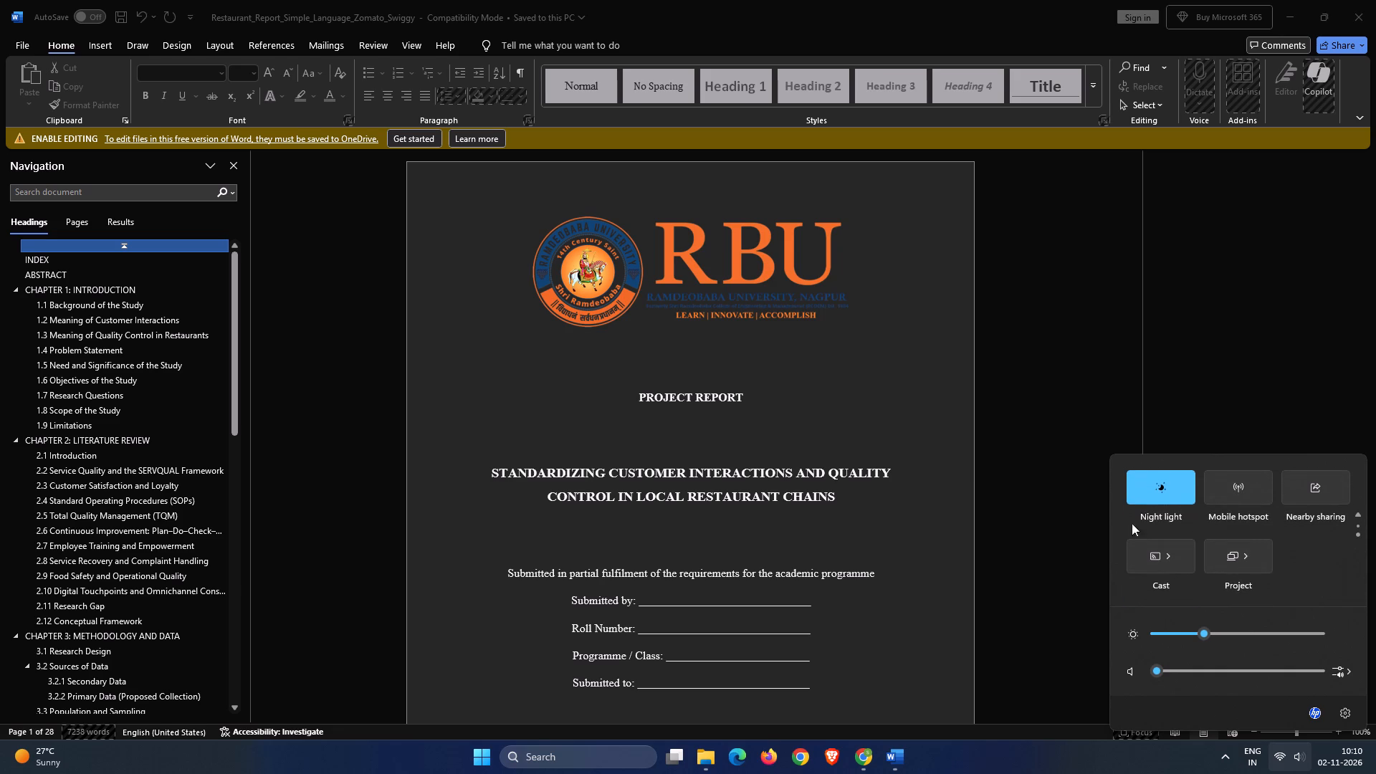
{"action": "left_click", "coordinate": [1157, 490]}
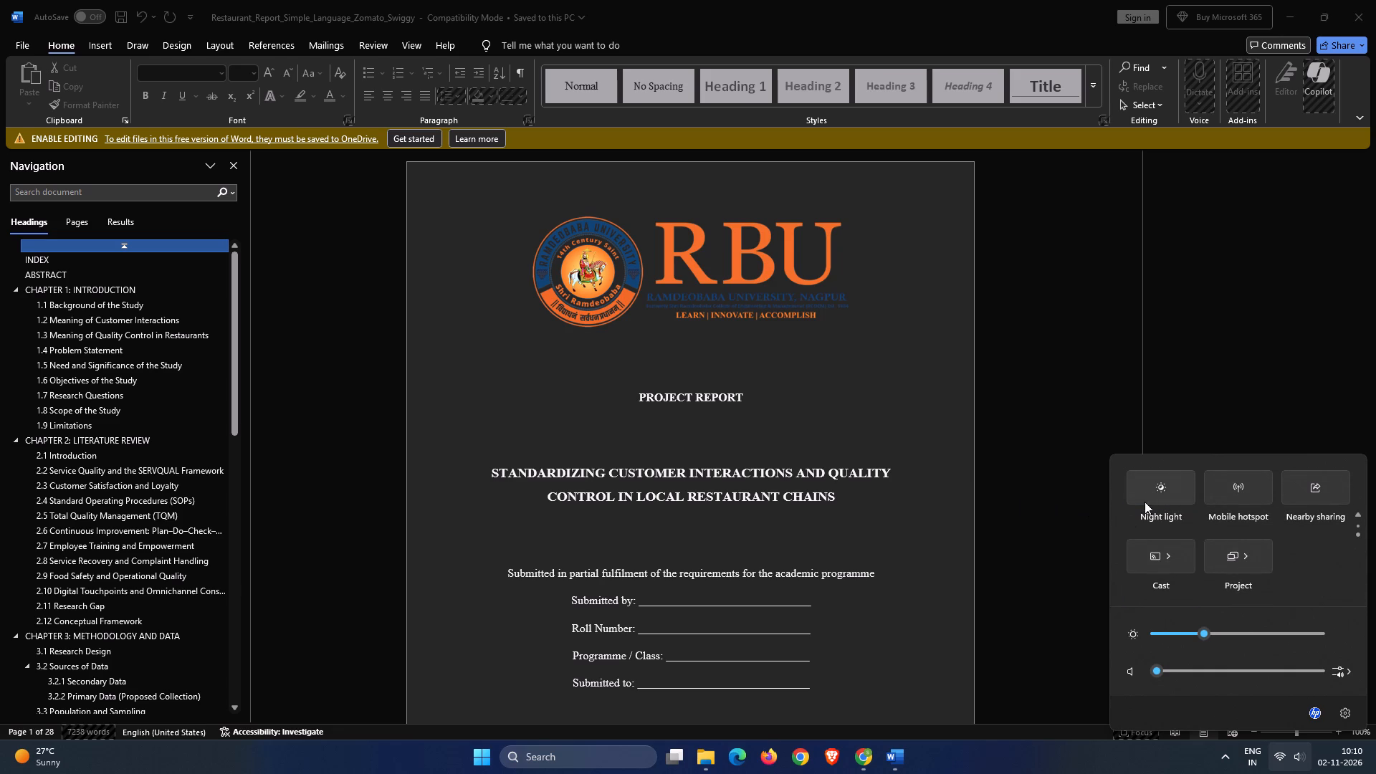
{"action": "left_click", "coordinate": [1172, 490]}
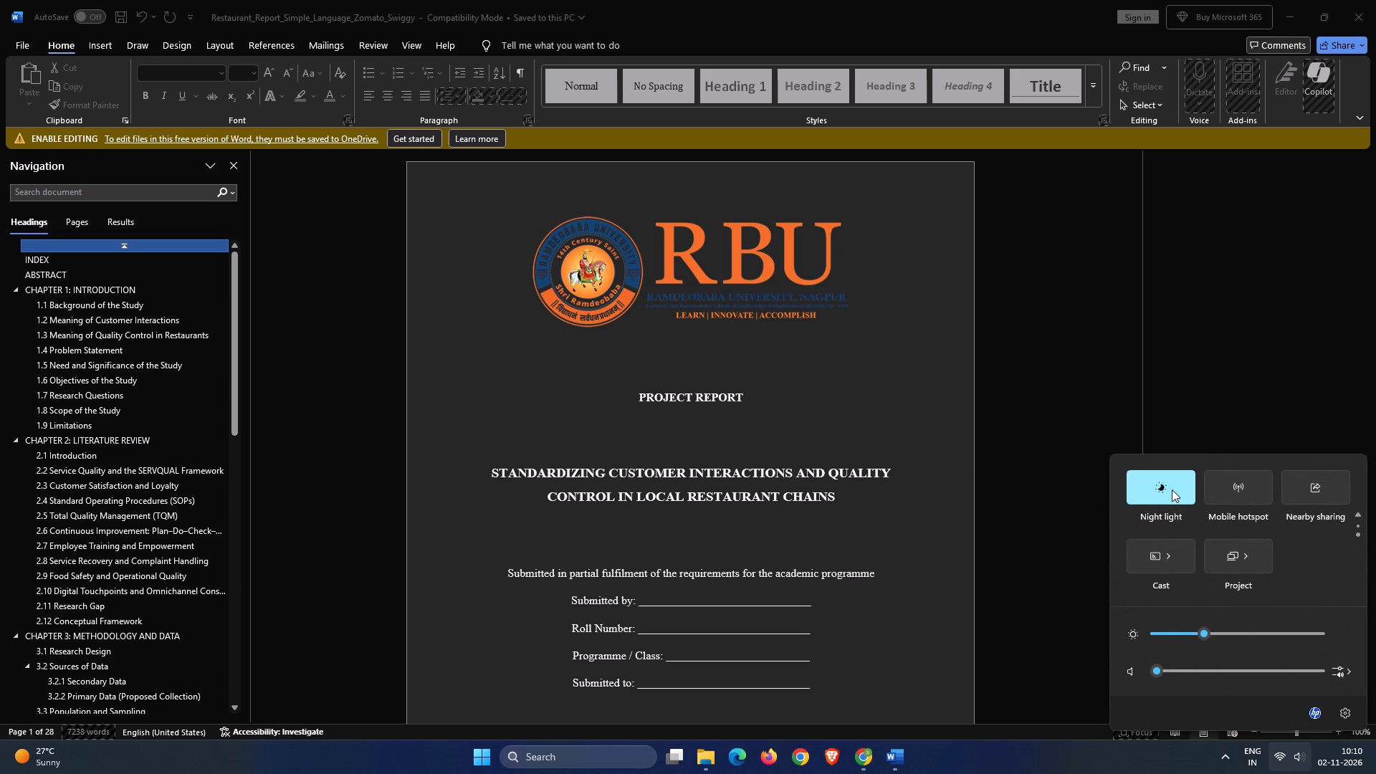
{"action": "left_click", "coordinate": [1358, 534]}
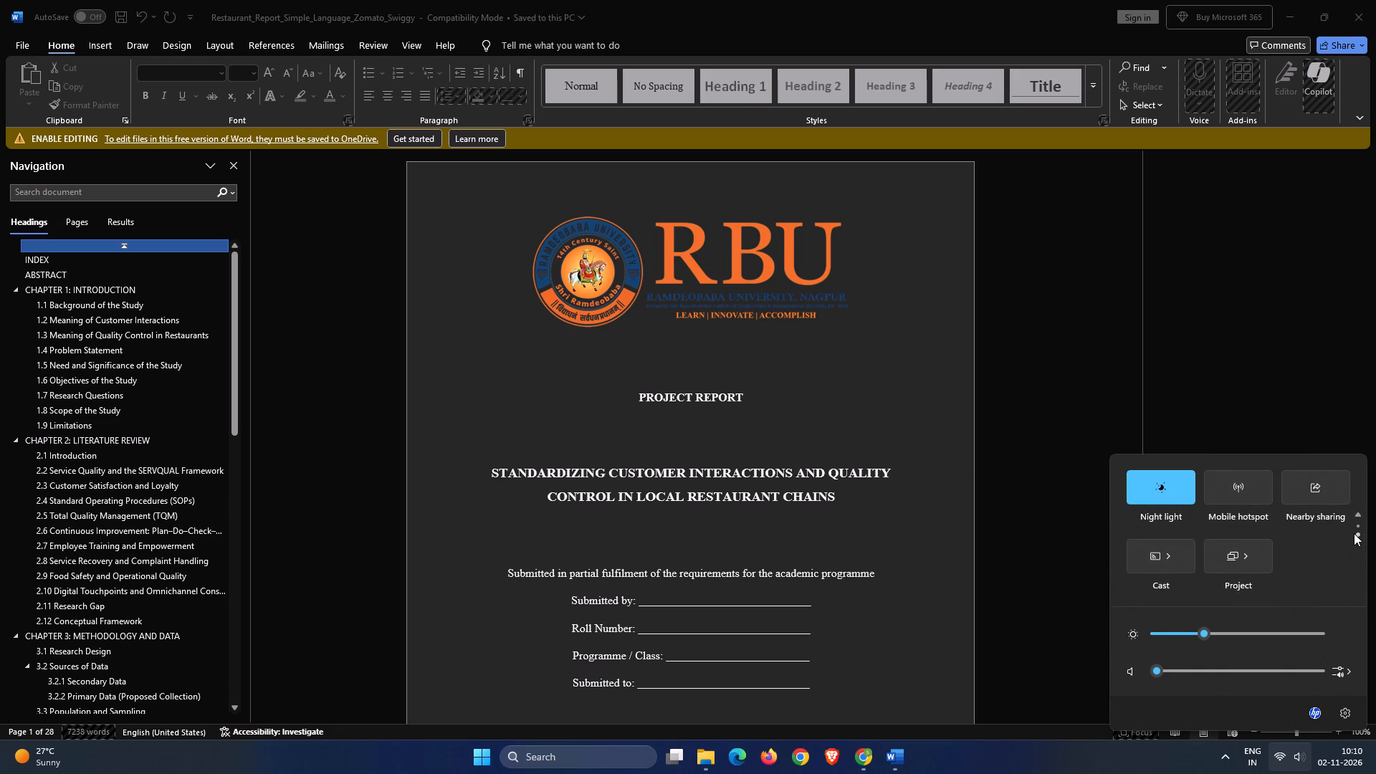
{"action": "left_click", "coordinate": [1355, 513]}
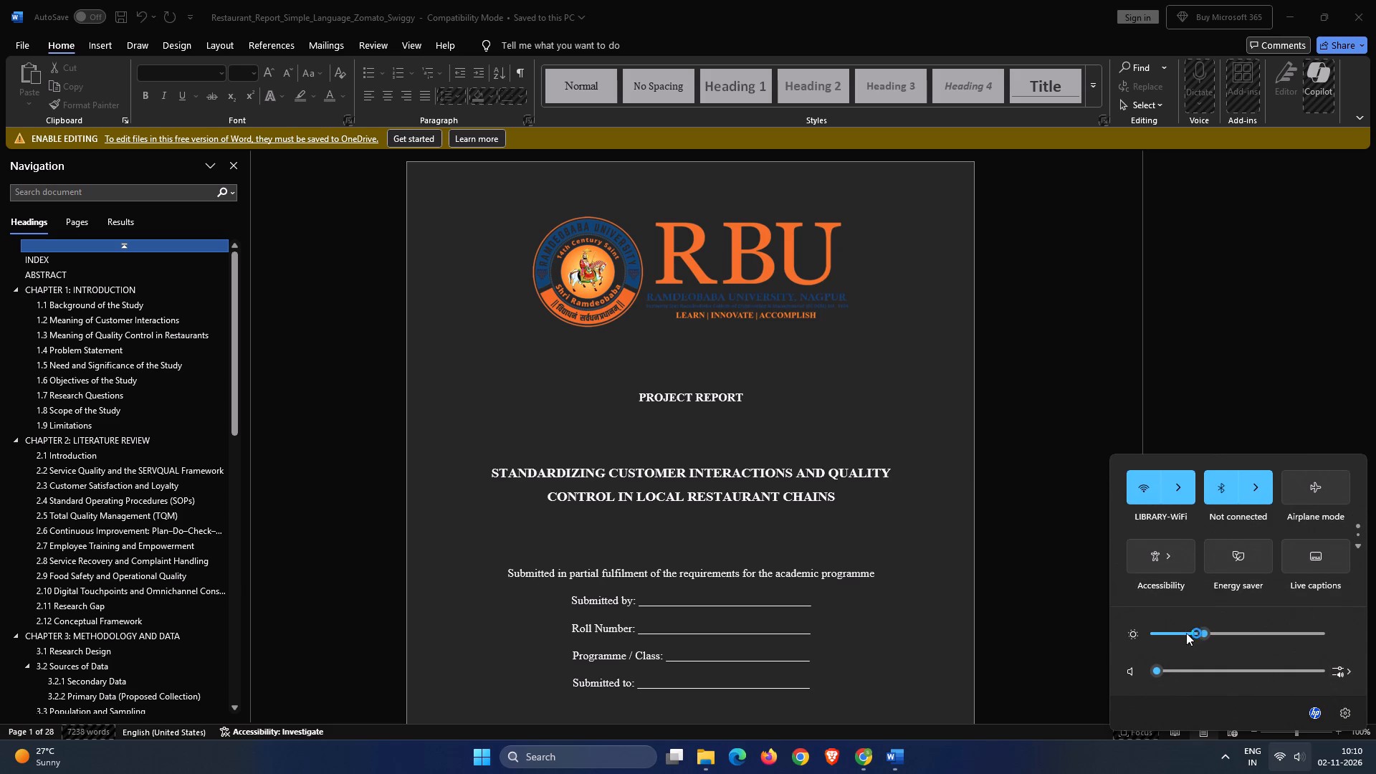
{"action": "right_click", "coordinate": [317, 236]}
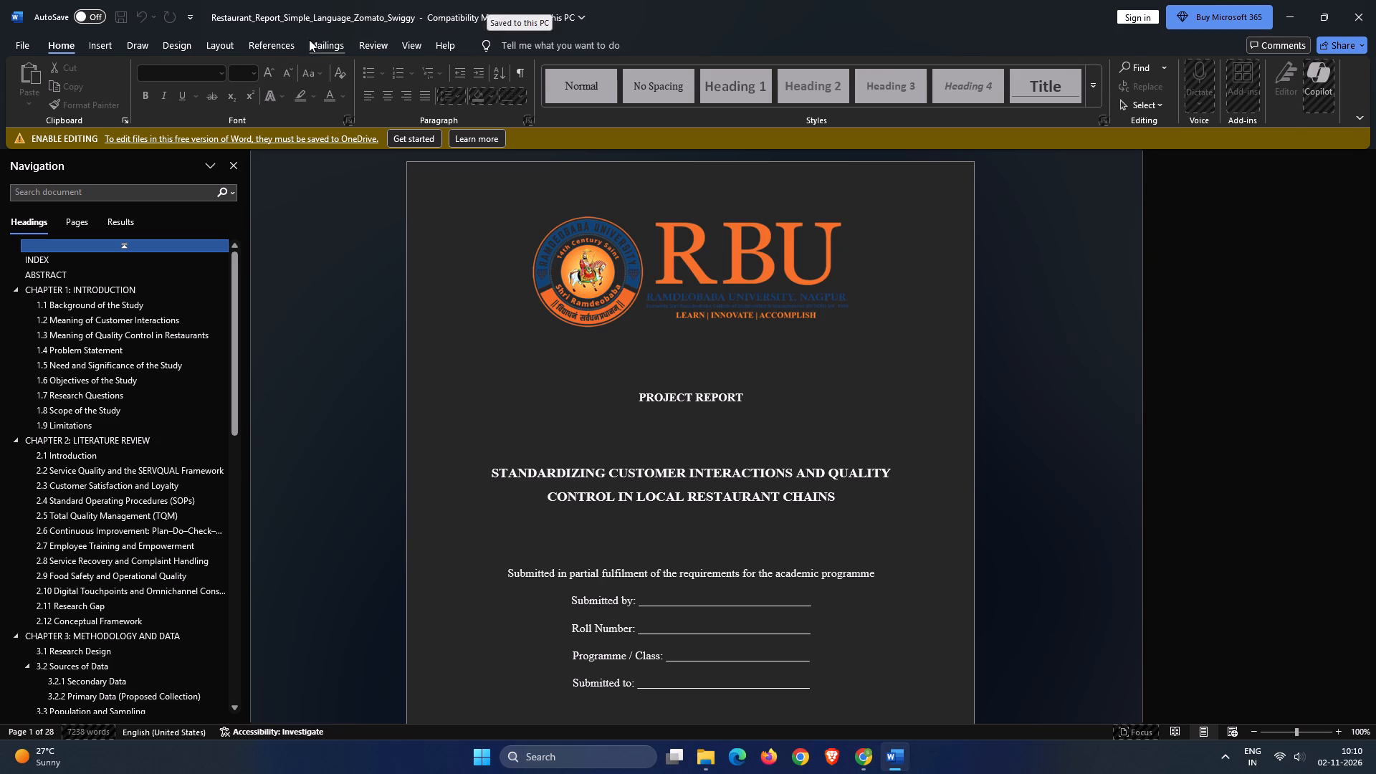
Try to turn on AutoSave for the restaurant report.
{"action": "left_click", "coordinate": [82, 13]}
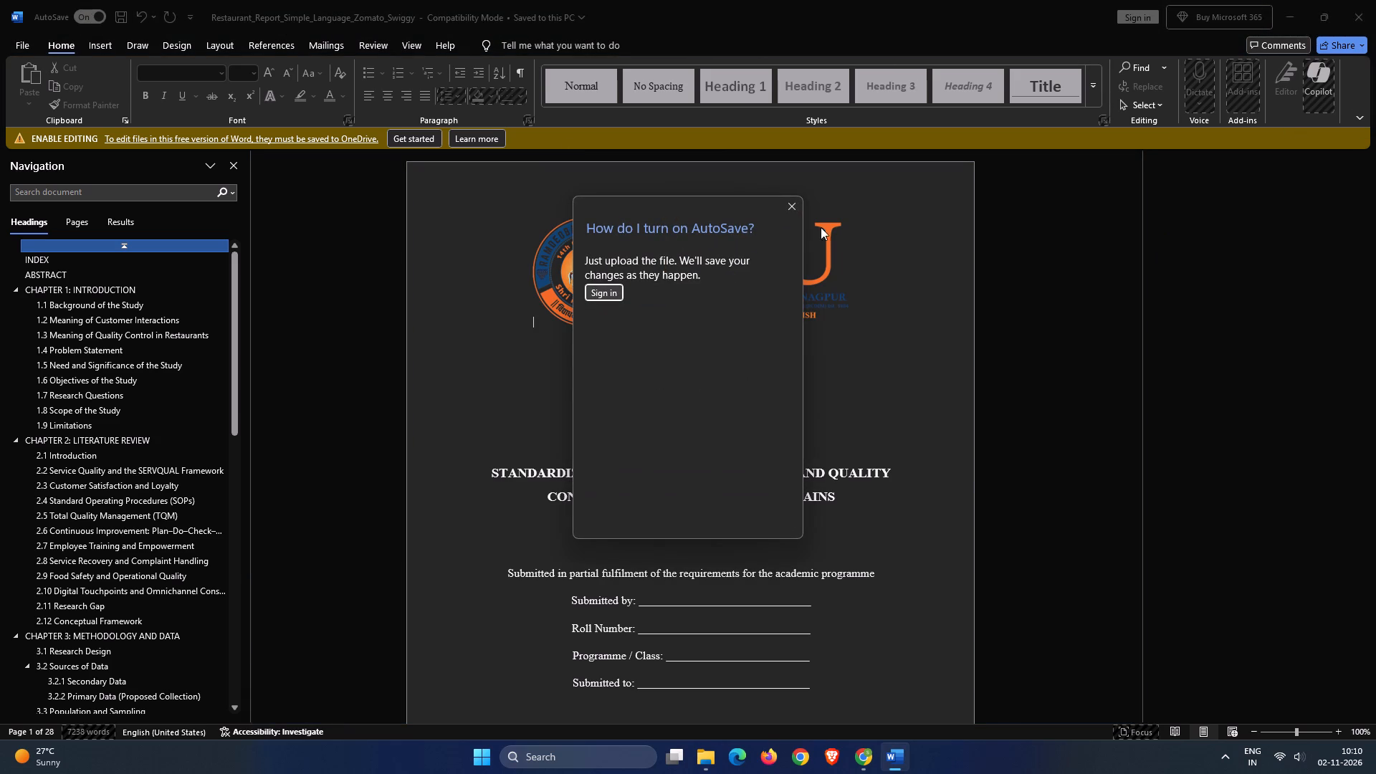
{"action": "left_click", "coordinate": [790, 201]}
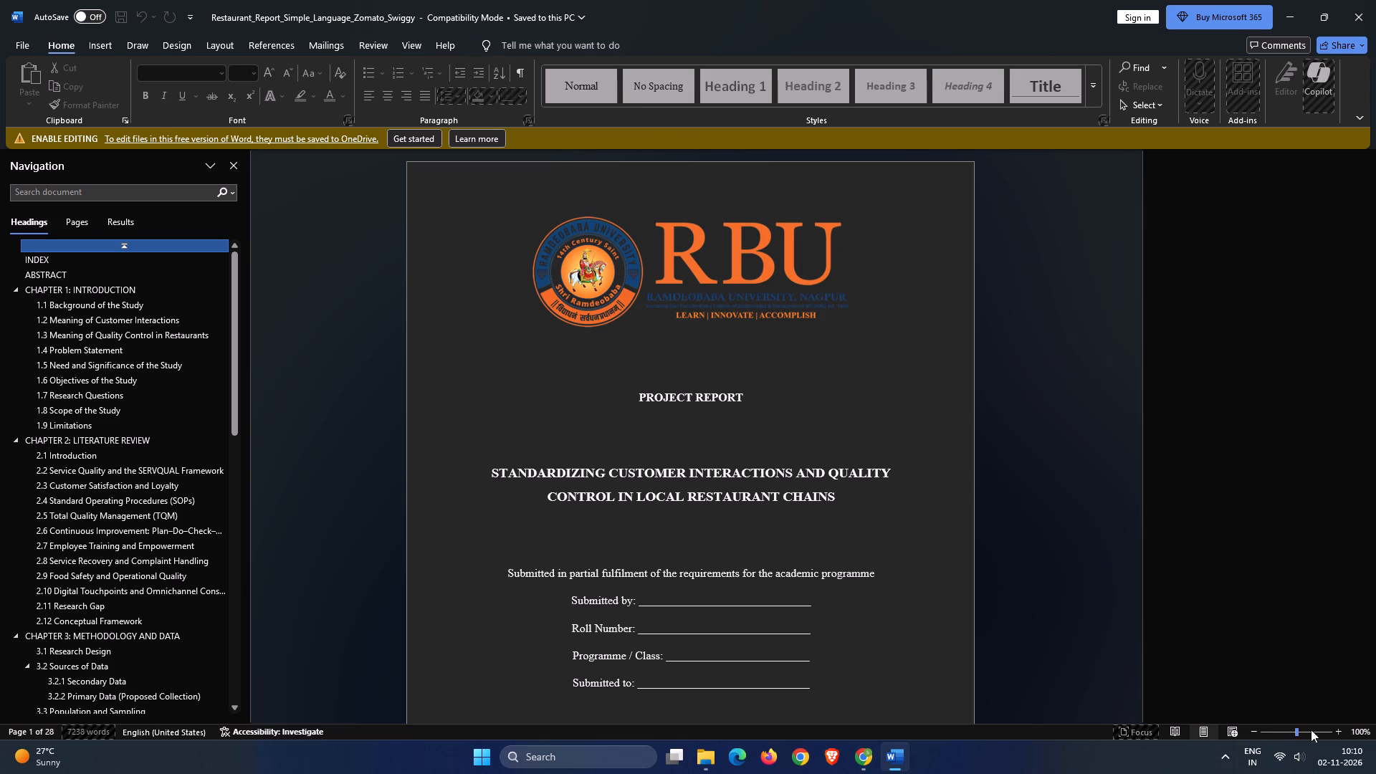
Open the system settings and switch Windows to light mode.
{"action": "right_click", "coordinate": [1281, 768]}
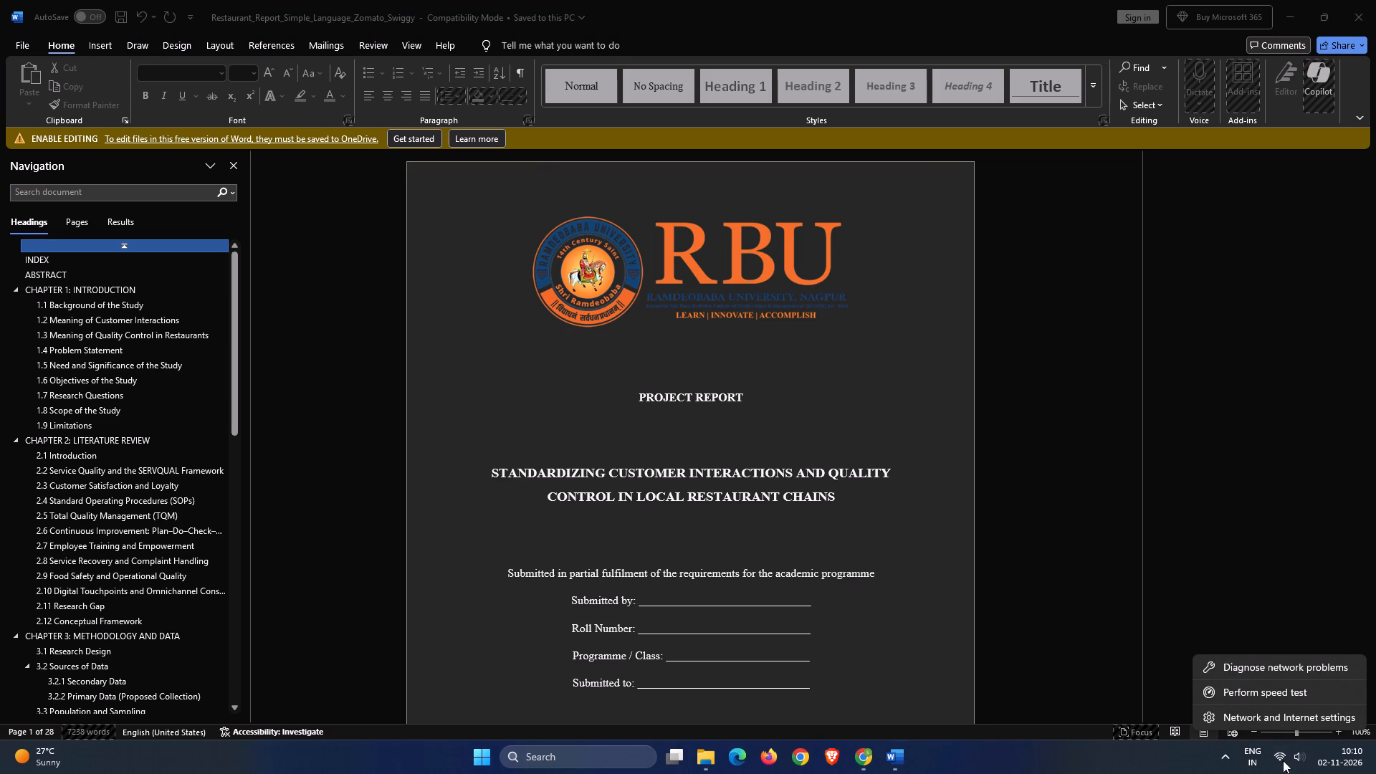
Set the Windows color mode to Light in the system settings and return to the restaurant report in Word.
{"action": "left_click", "coordinate": [1253, 622]}
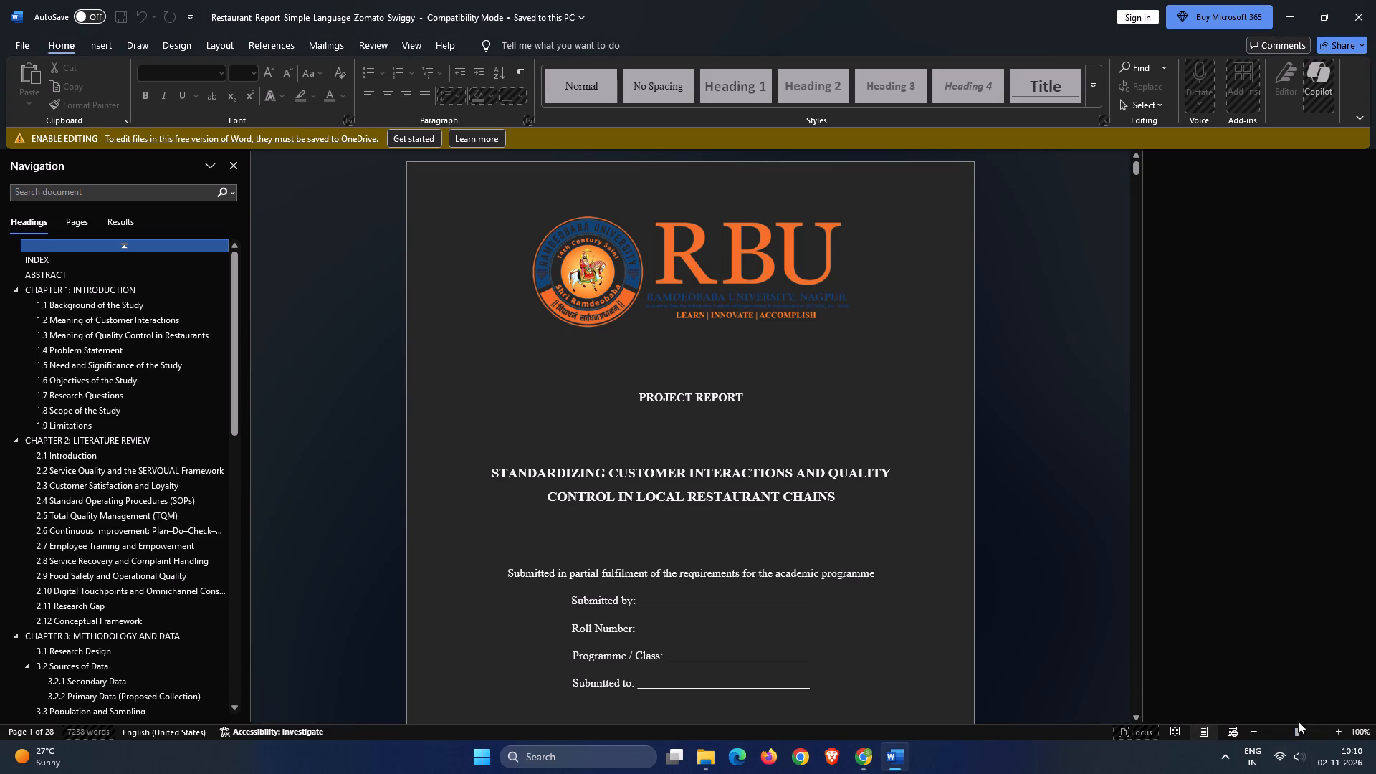
{"action": "left_click", "coordinate": [1284, 758]}
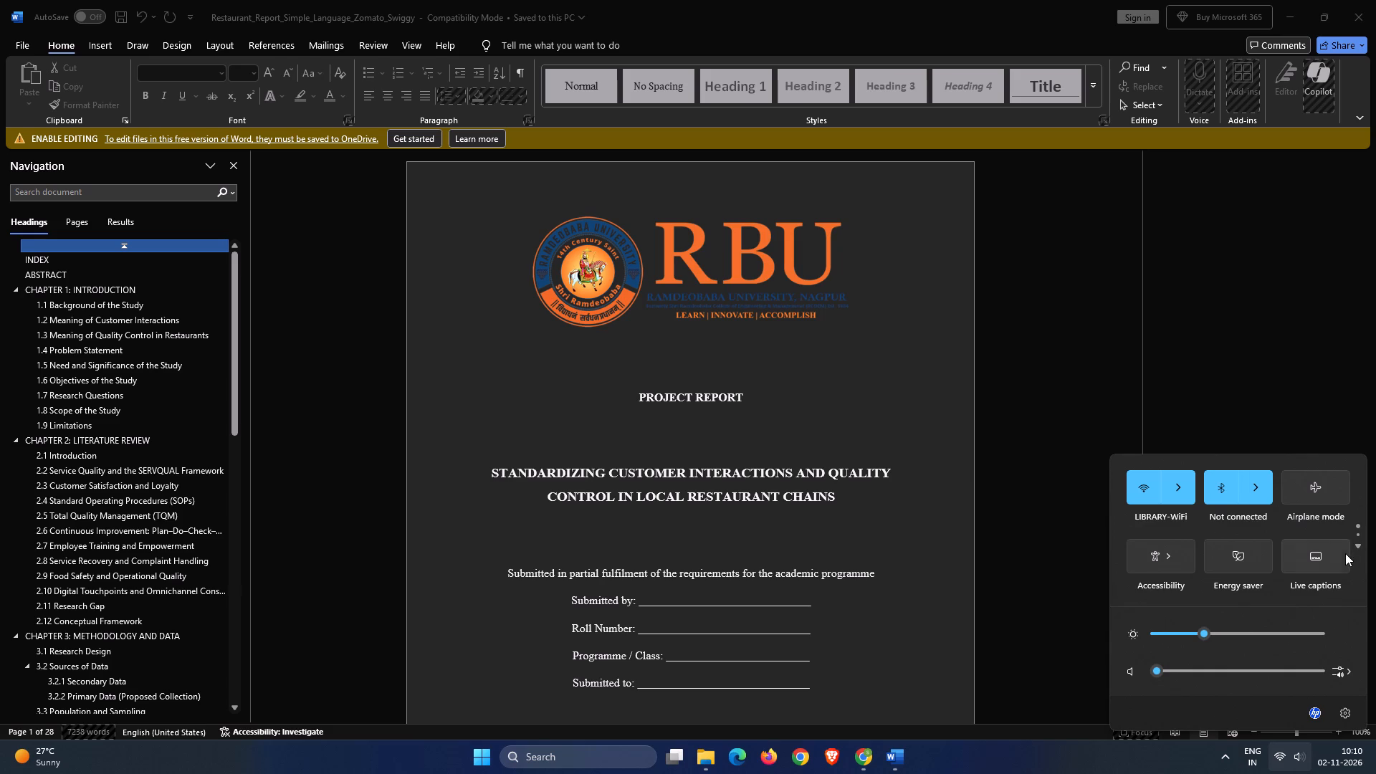
{"action": "left_click", "coordinate": [1347, 714]}
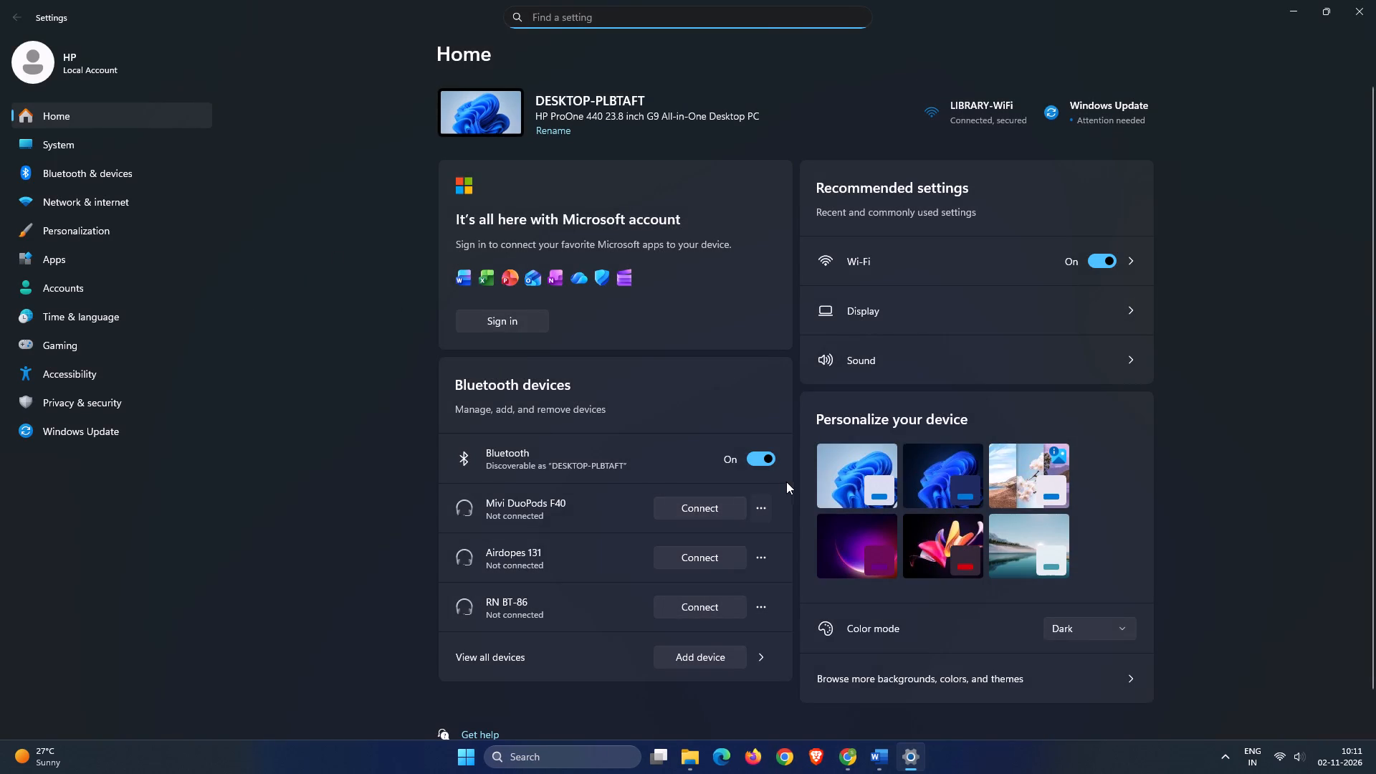
{"action": "left_click", "coordinate": [1092, 622]}
{"action": "left_click", "coordinate": [1086, 598]}
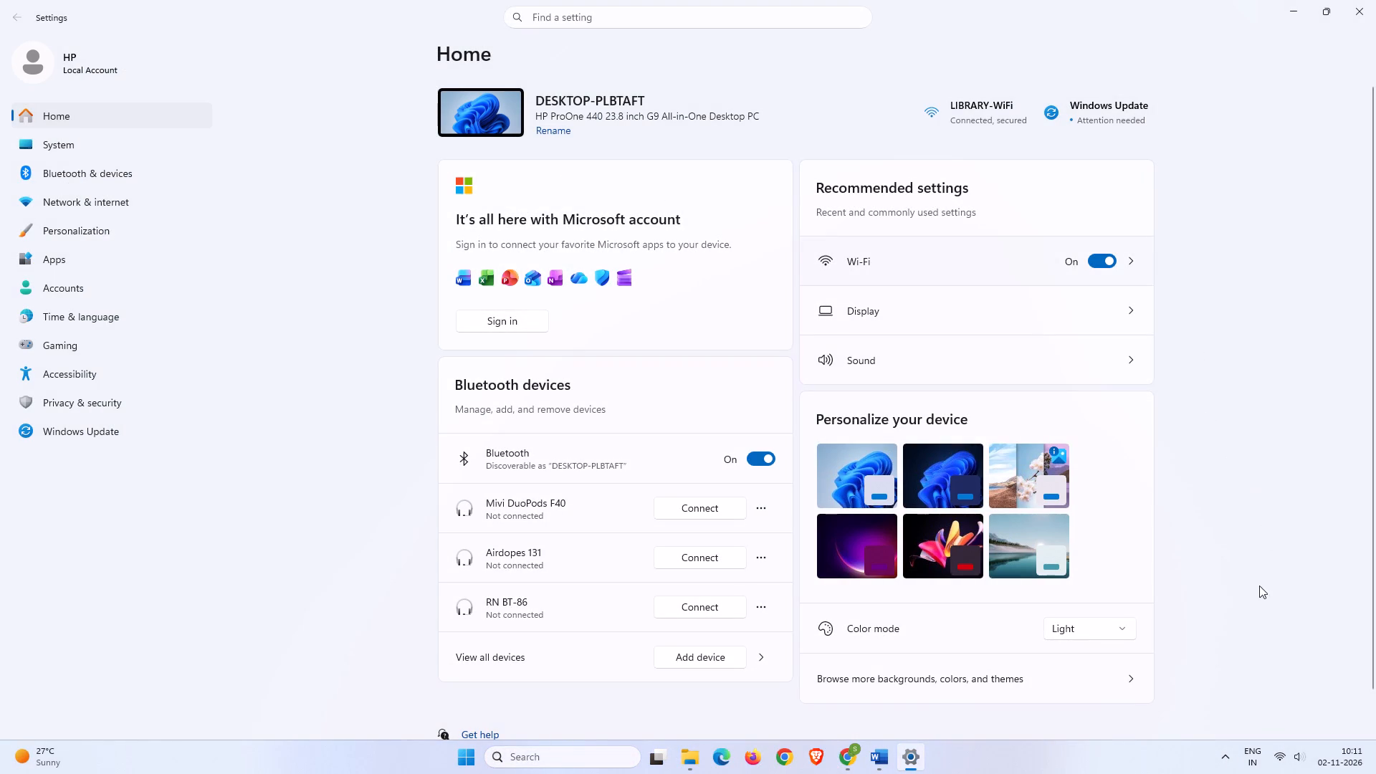
{"action": "left_click", "coordinate": [877, 754]}
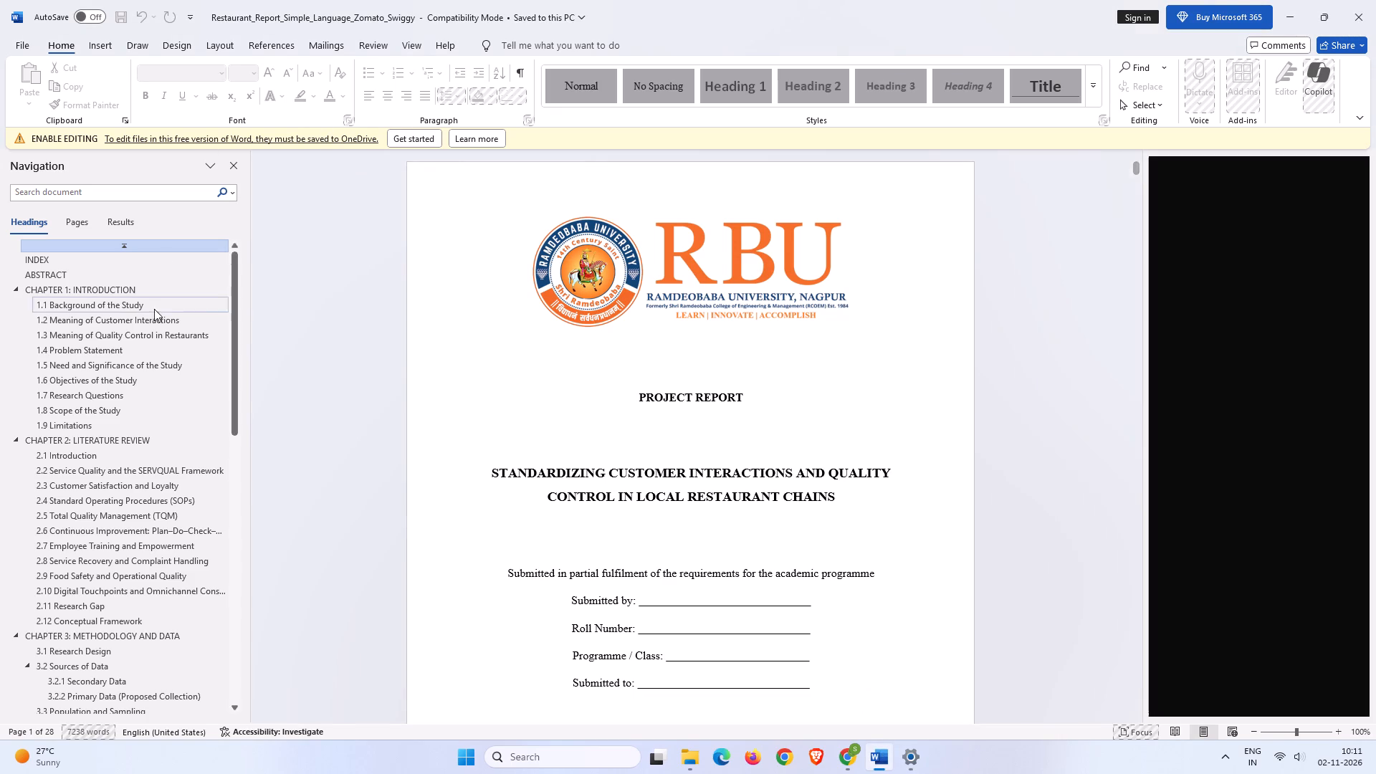
Close the document's Navigation pane.
{"action": "left_click", "coordinate": [244, 166]}
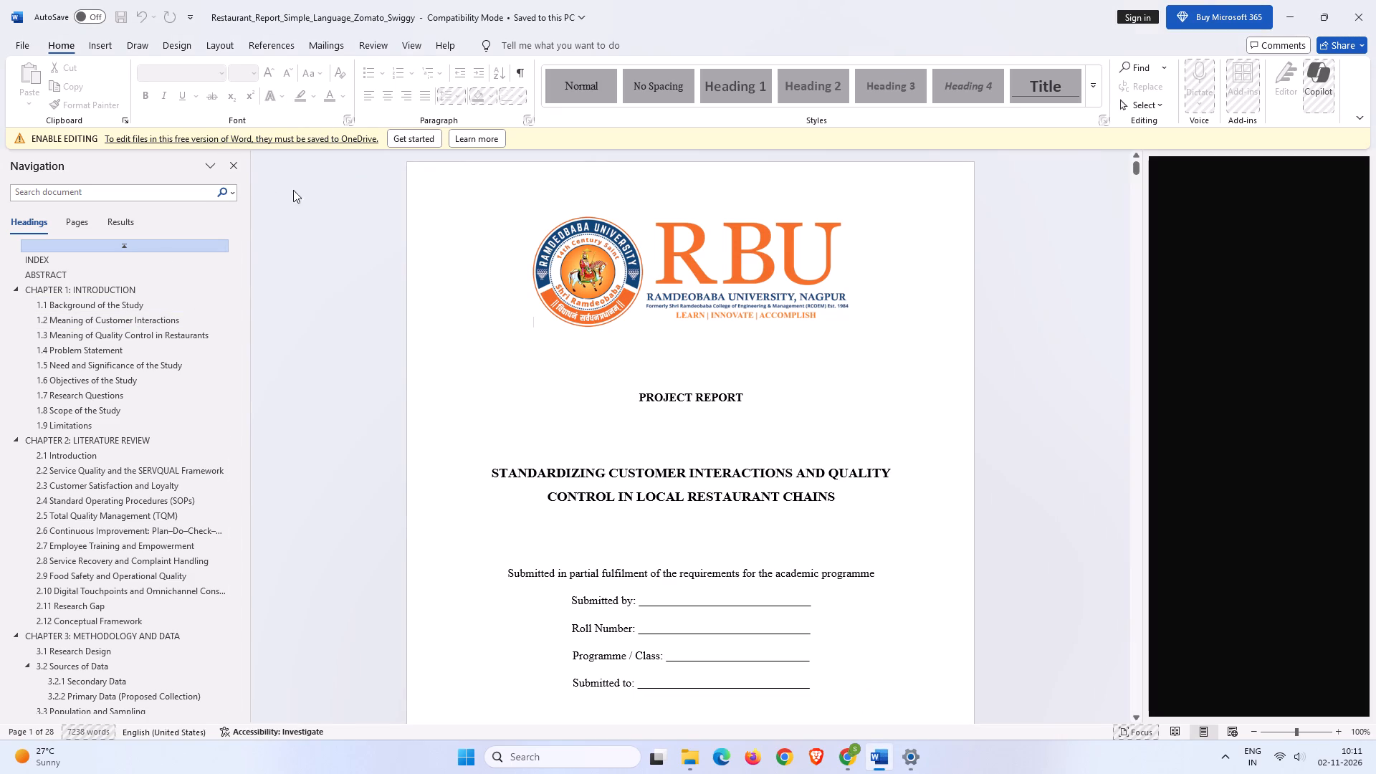
{"action": "left_click", "coordinate": [229, 159]}
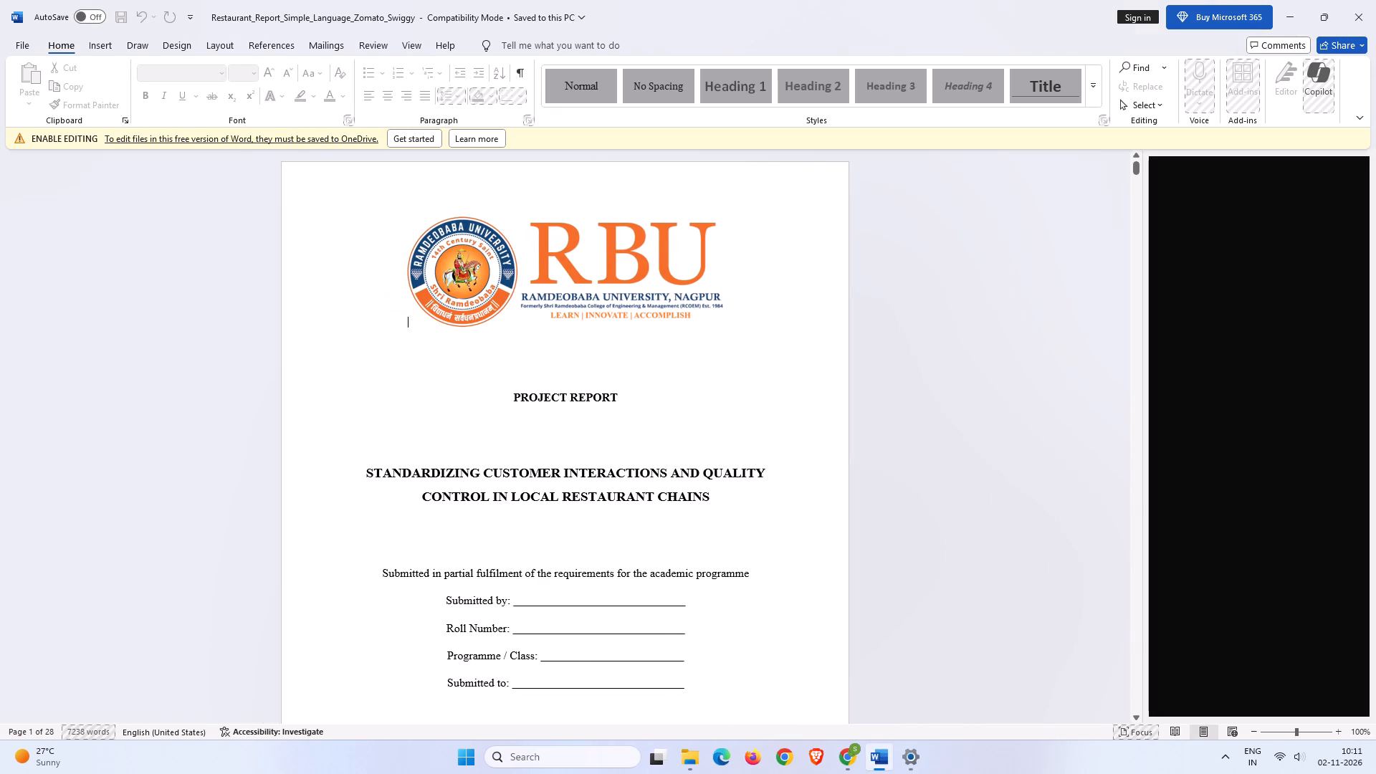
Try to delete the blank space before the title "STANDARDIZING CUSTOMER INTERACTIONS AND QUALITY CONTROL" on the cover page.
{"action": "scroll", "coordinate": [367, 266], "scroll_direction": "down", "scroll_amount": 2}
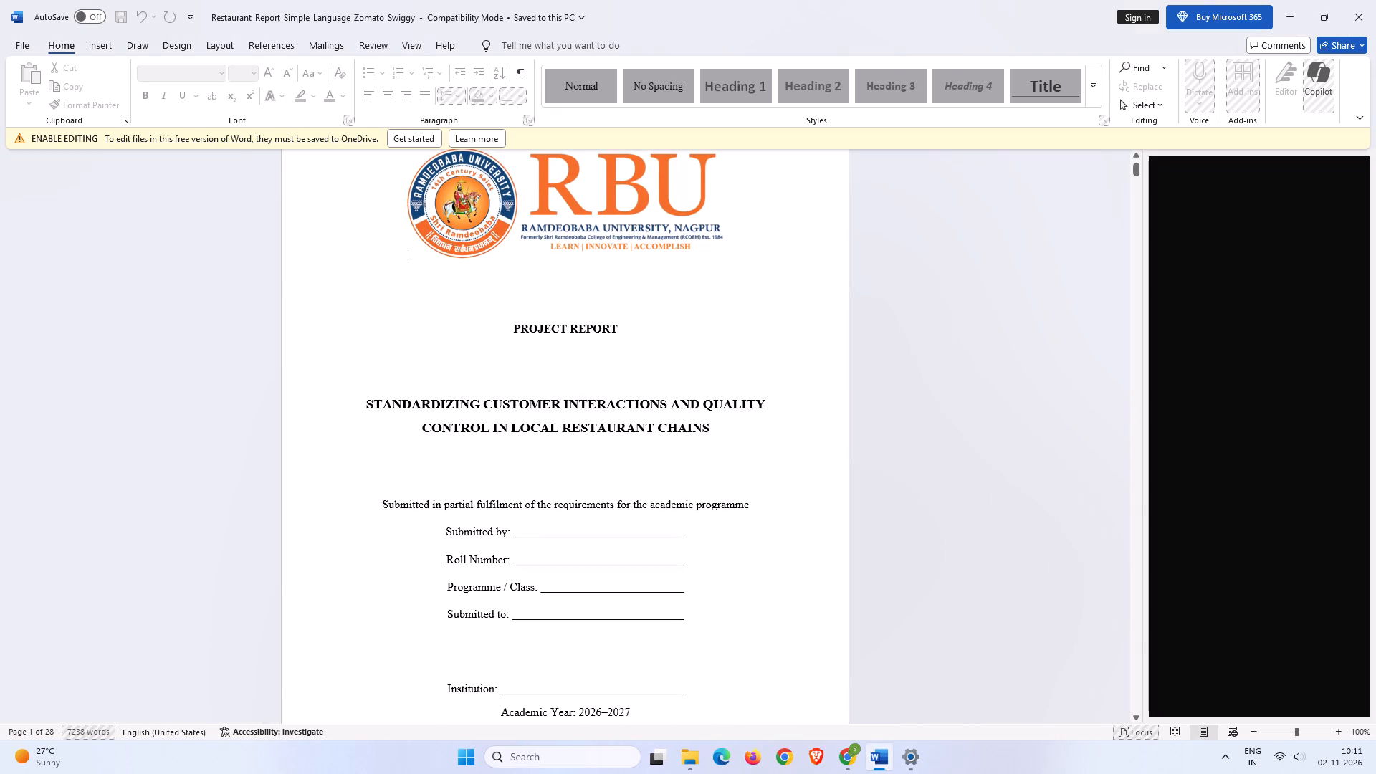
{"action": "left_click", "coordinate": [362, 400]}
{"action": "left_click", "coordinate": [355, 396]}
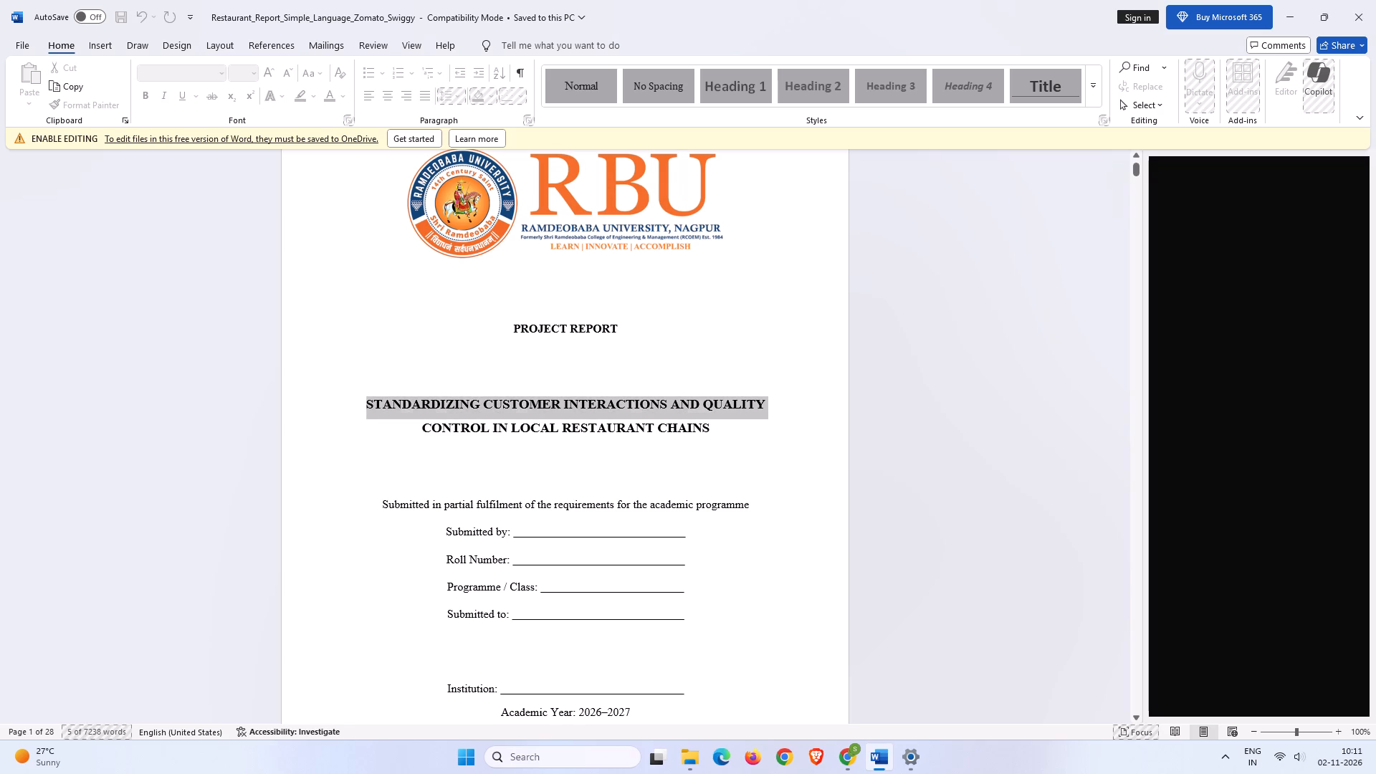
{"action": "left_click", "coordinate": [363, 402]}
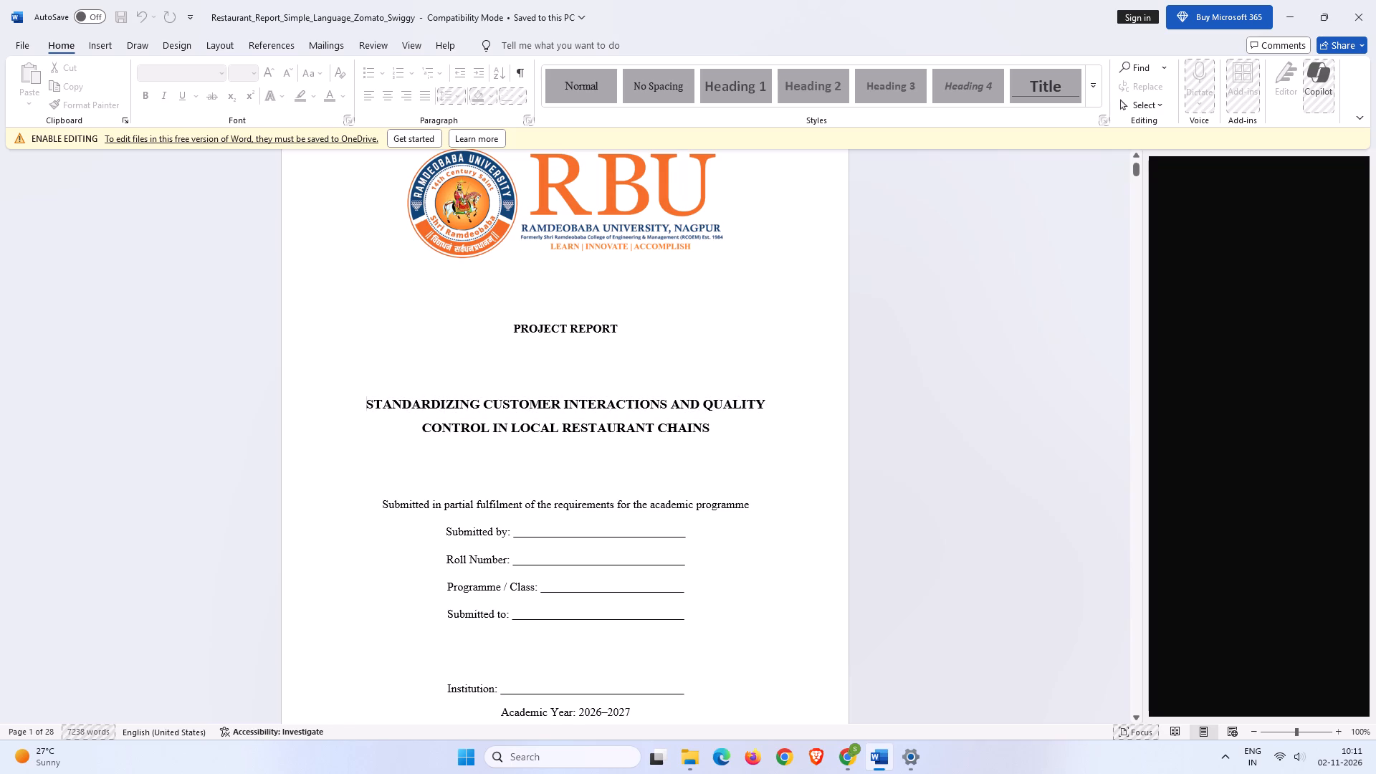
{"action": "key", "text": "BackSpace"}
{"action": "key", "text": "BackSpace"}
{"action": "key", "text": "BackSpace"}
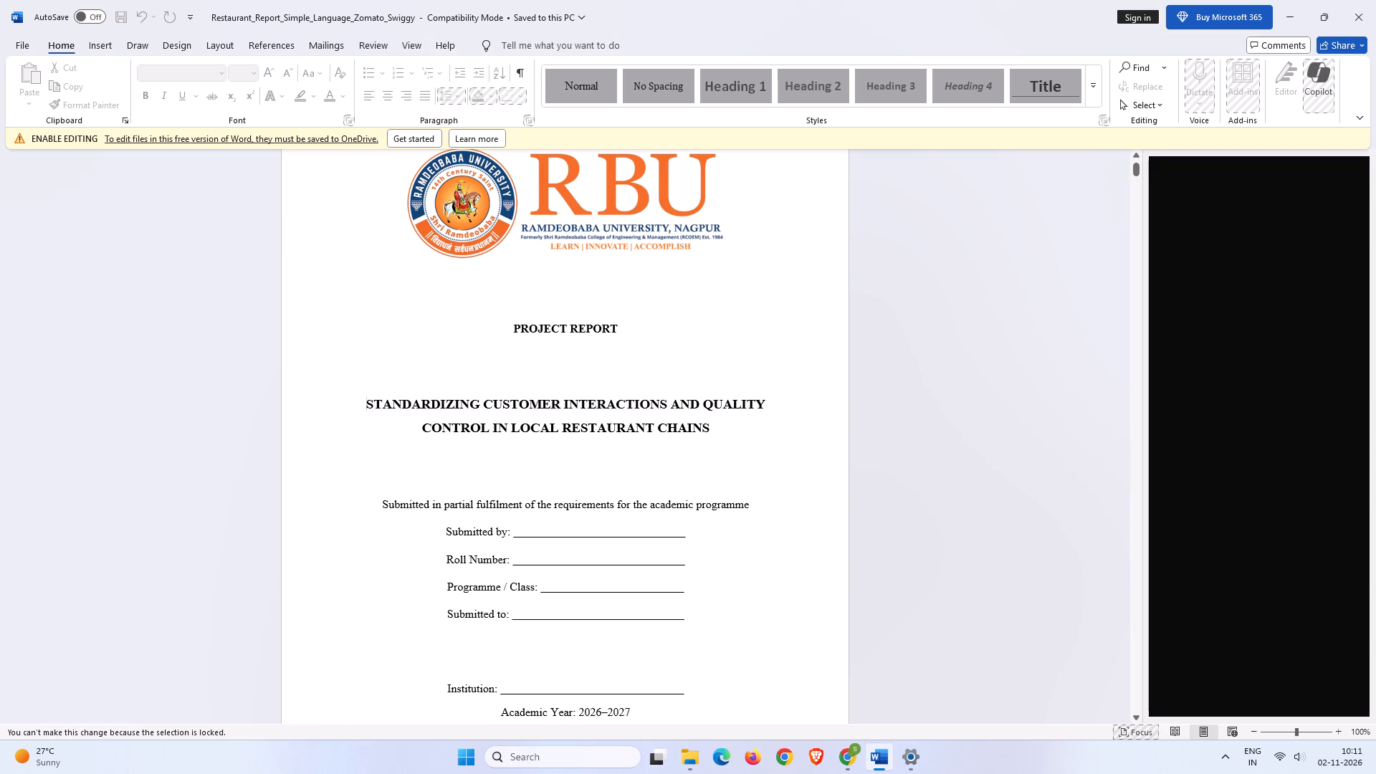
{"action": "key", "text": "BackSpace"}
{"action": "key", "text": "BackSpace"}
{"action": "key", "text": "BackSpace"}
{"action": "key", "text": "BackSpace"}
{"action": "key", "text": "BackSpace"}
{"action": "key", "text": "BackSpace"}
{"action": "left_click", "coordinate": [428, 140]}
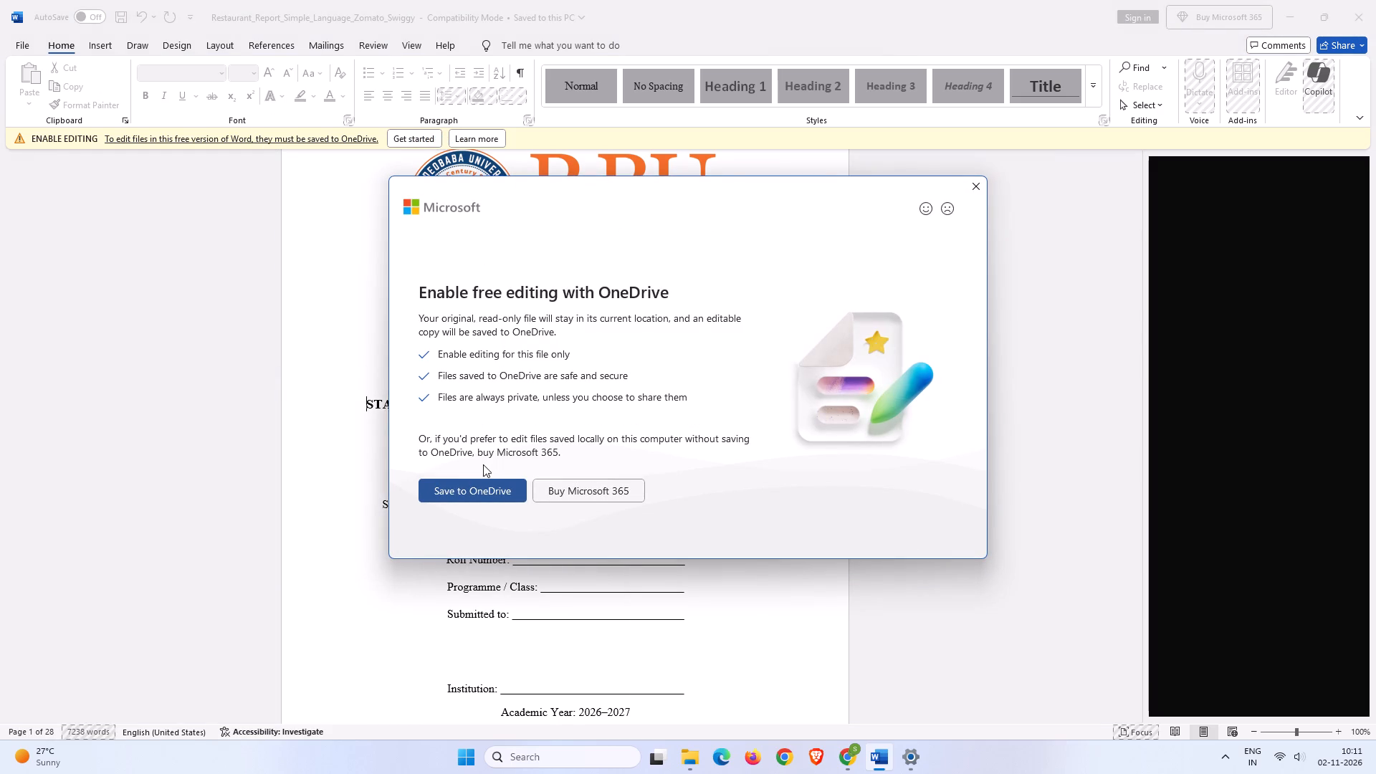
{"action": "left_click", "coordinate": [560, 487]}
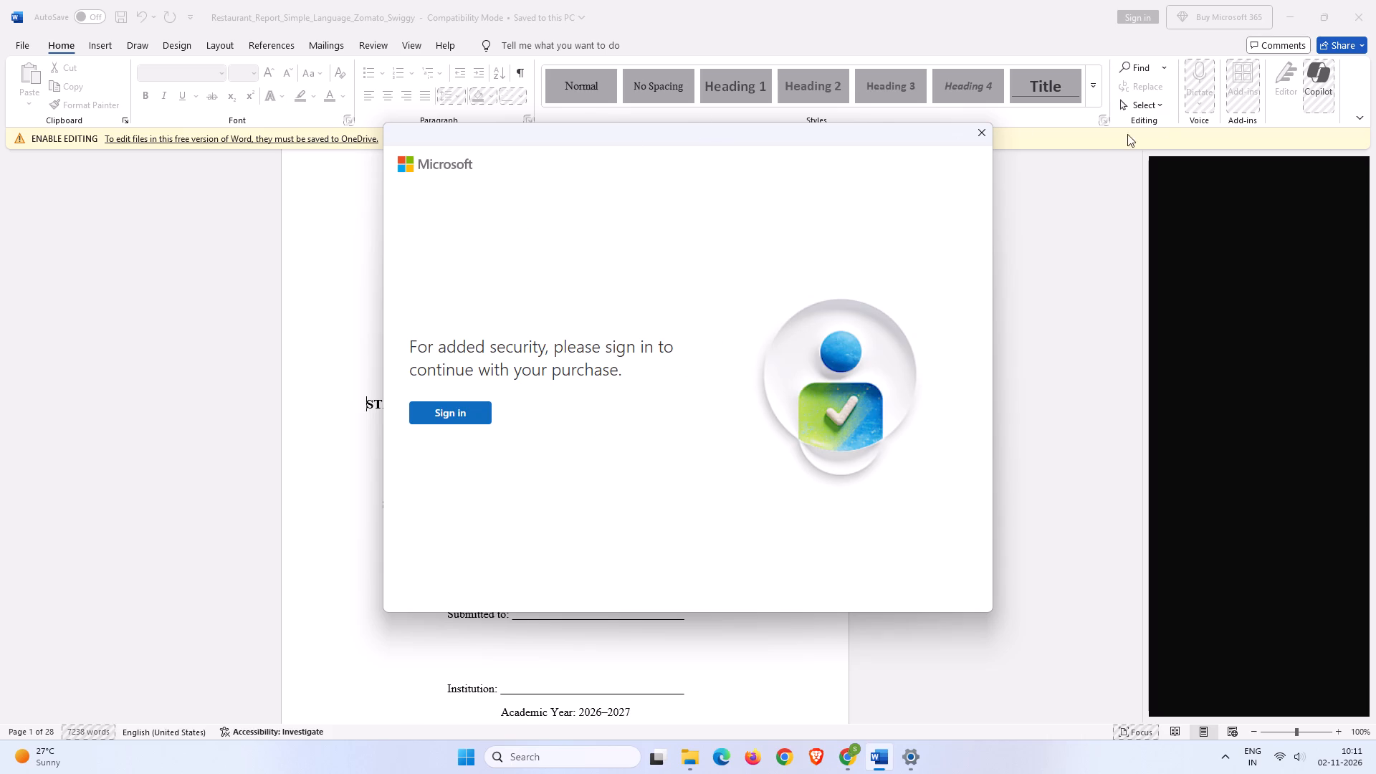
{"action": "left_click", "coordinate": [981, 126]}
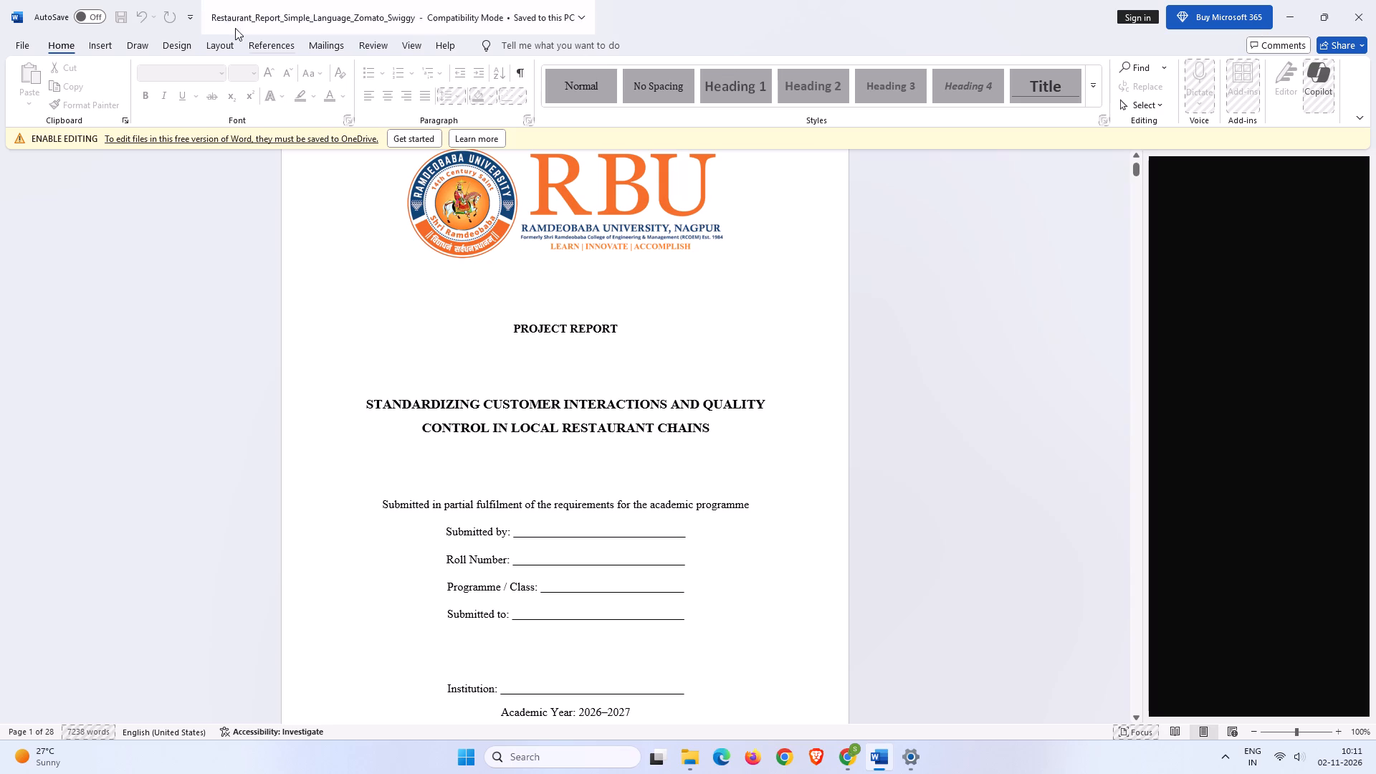
Choose free editing by saving the report to OneDrive, and start creating a new Microsoft account for the sign-in.
{"action": "left_click", "coordinate": [417, 135]}
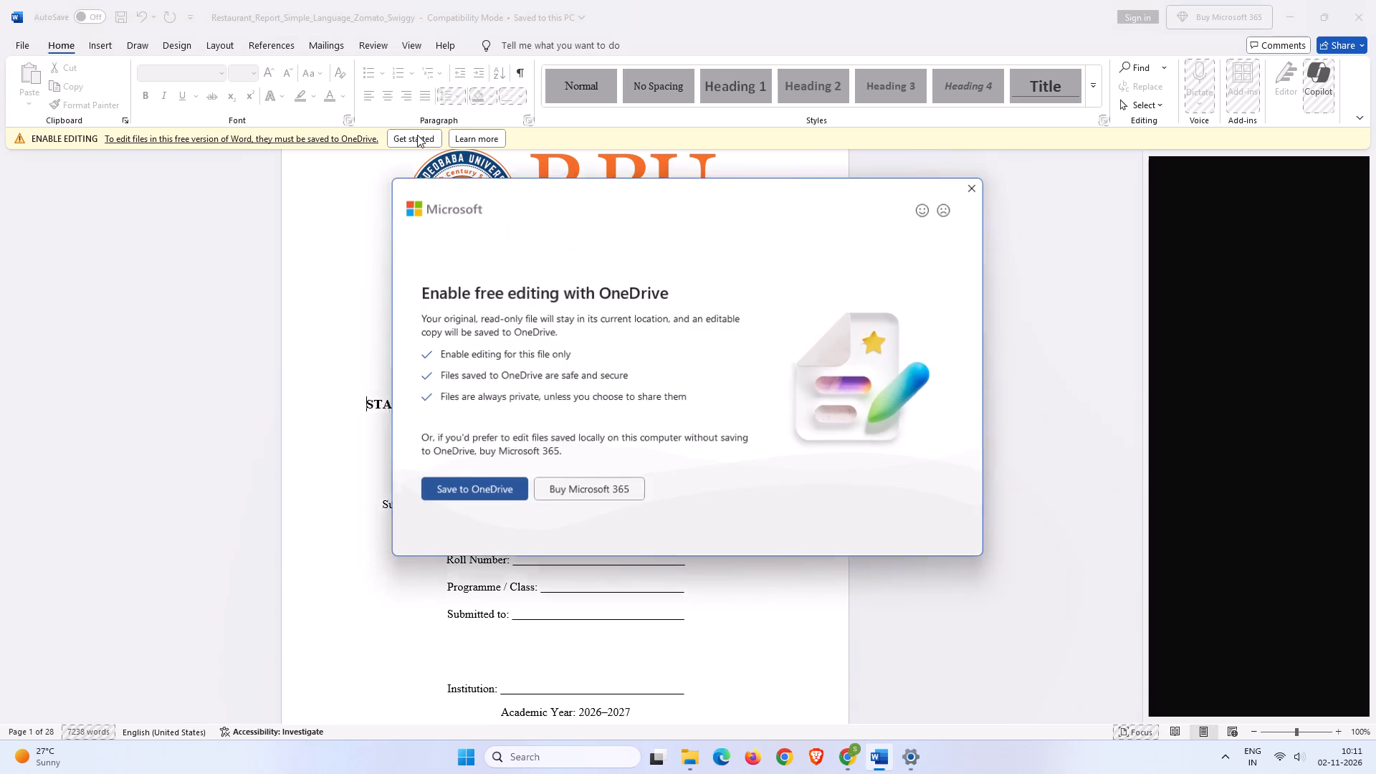
{"action": "left_click", "coordinate": [439, 492]}
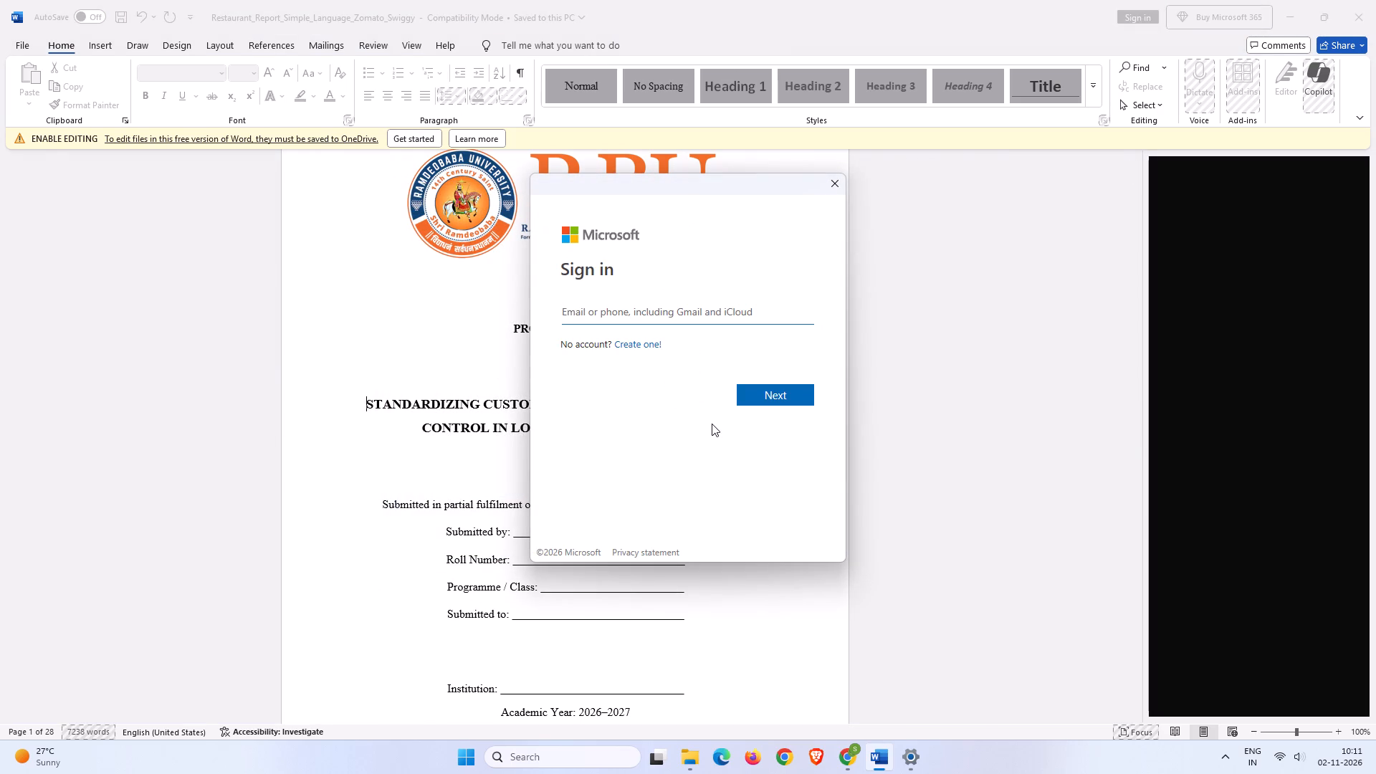
{"action": "left_click", "coordinate": [651, 343]}
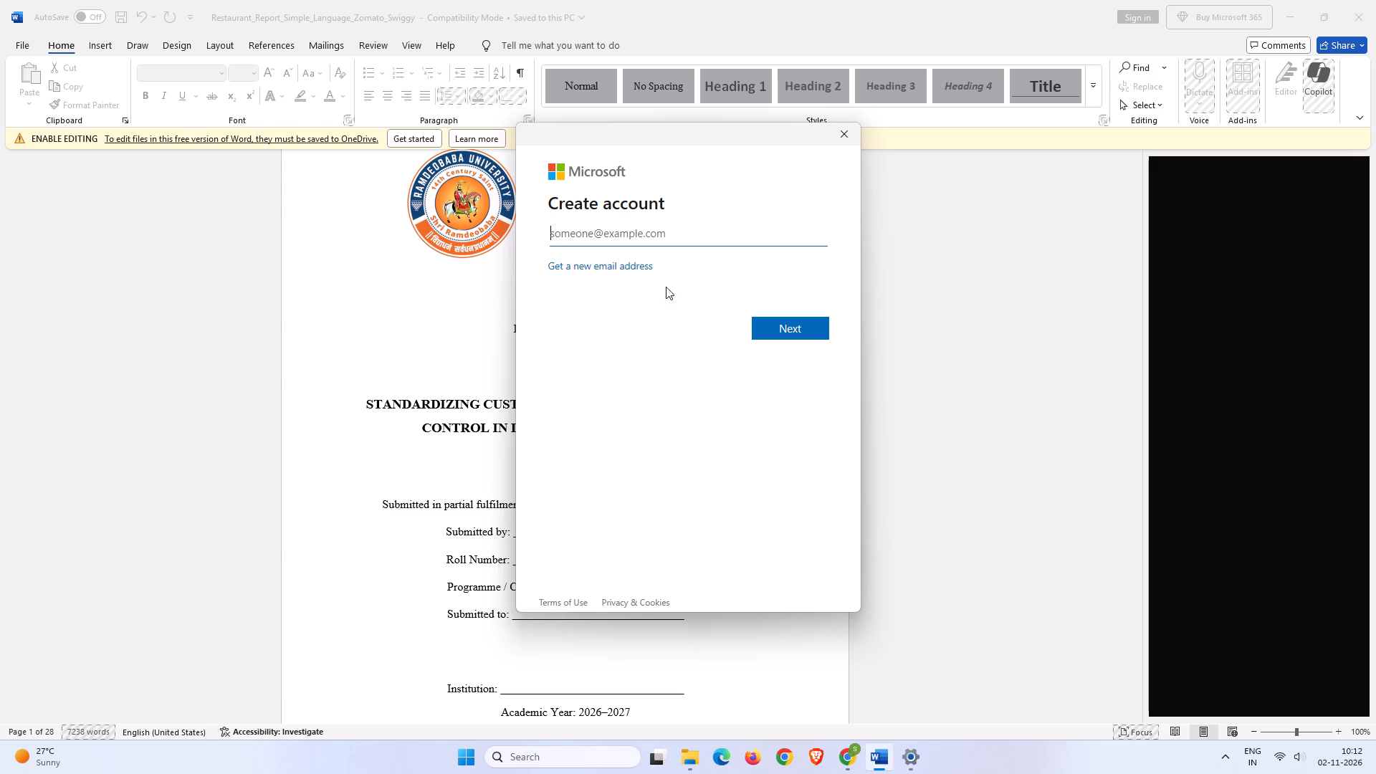
Cancel the Microsoft account creation by closing its window.
{"action": "left_click", "coordinate": [846, 135]}
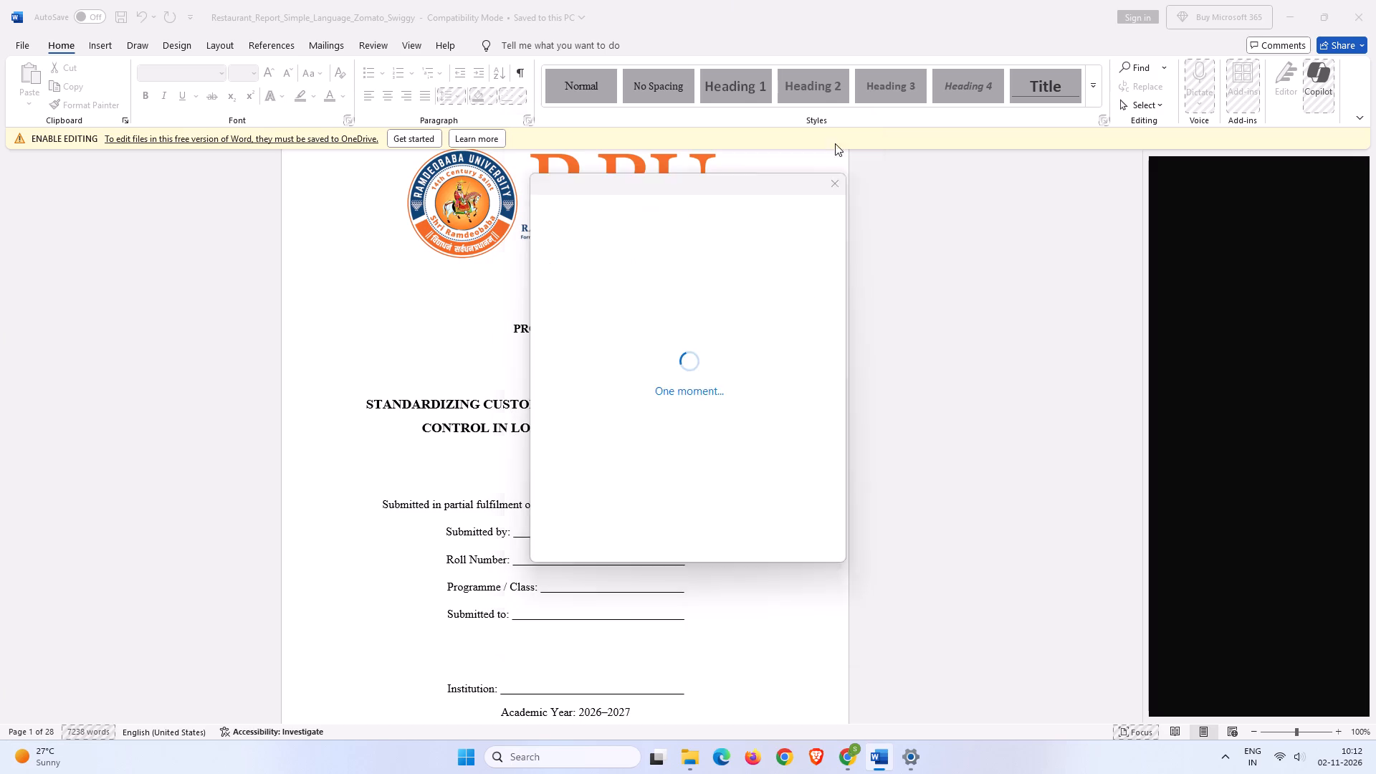
Search the computer for "word".
{"action": "left_click", "coordinate": [572, 757]}
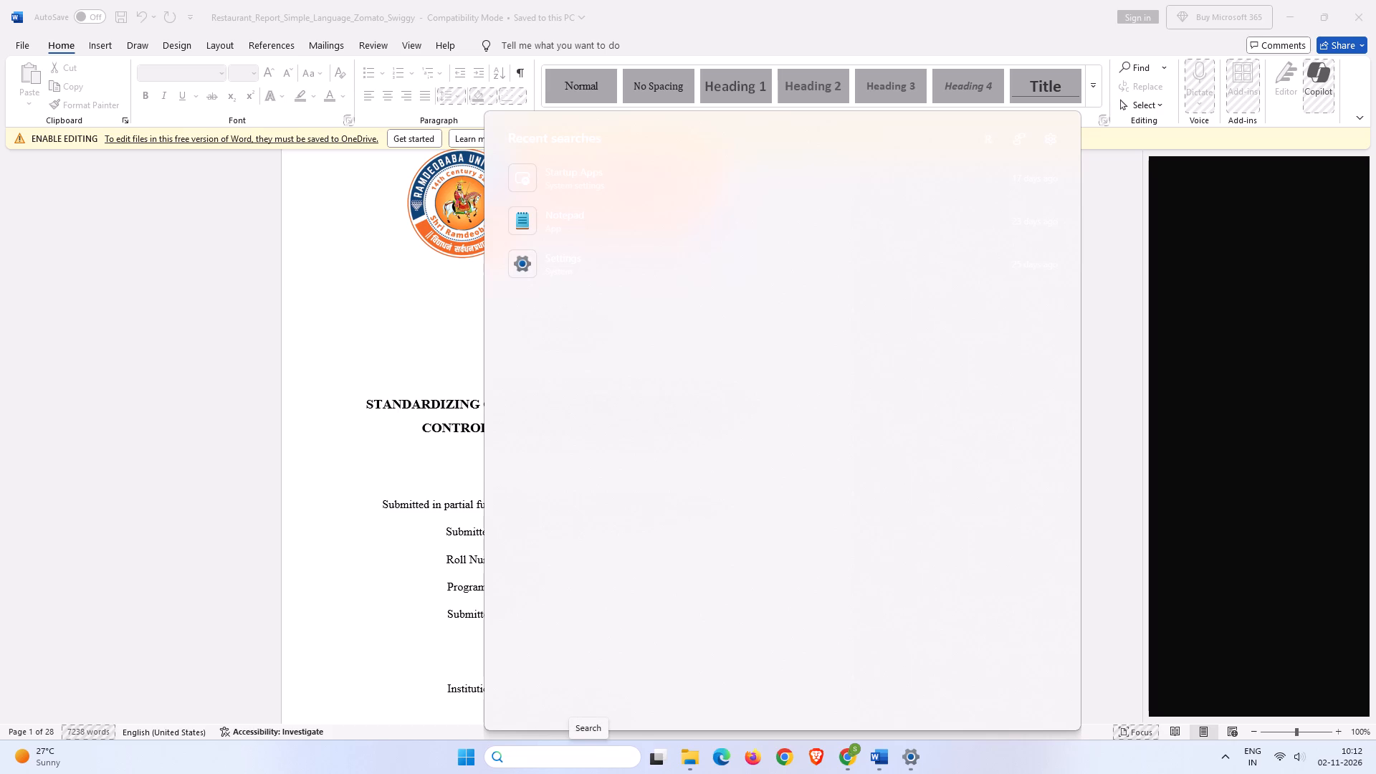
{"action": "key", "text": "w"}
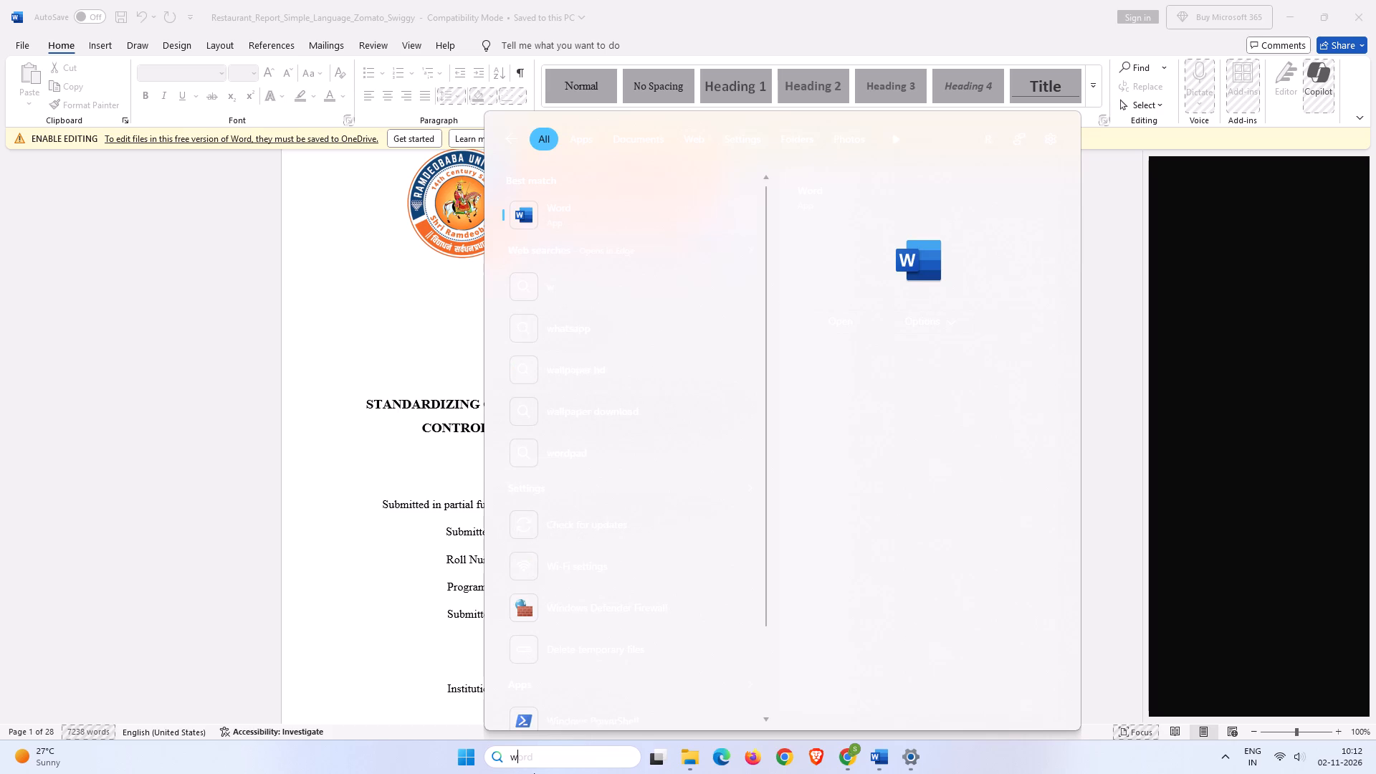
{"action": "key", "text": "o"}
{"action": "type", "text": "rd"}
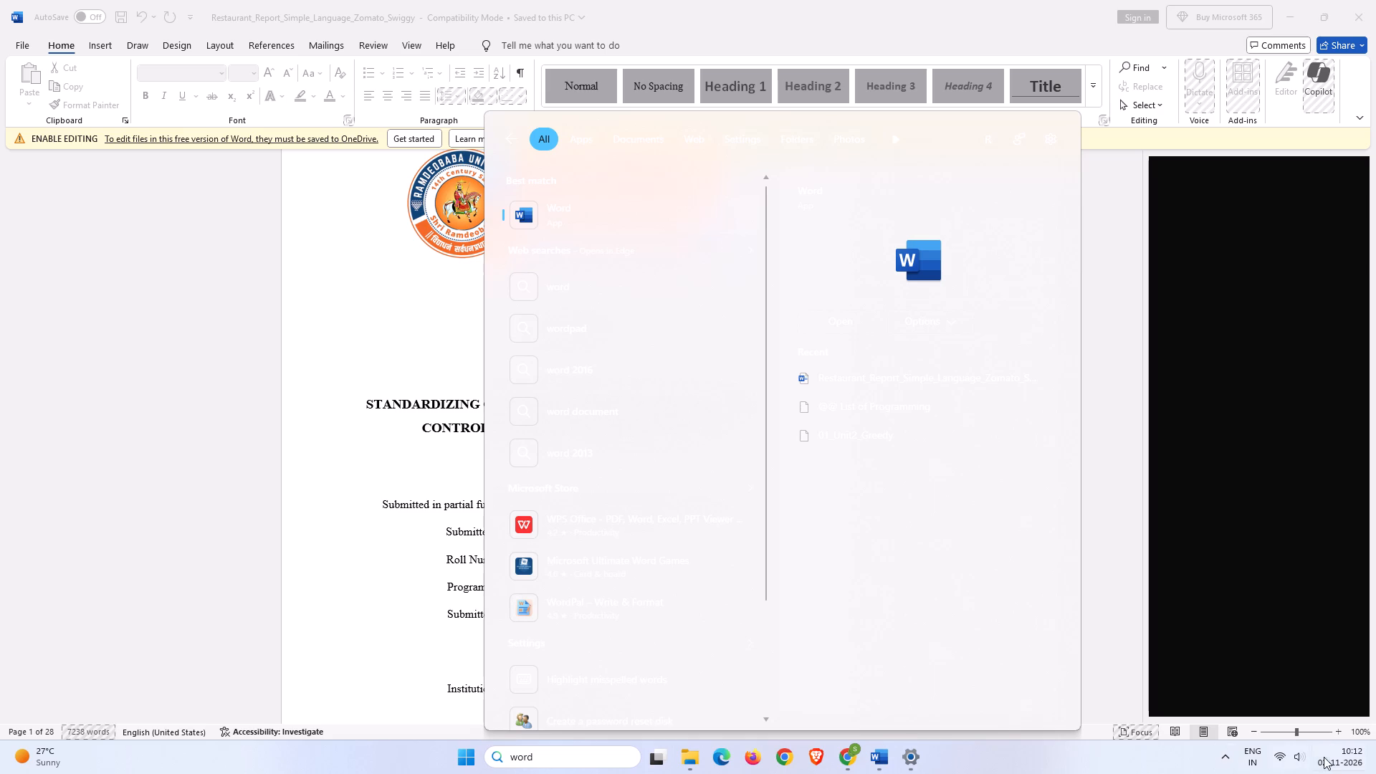
Set the display brightness to about a quarter of its range, toggling night light twice while adjusting it.
{"action": "left_click", "coordinate": [1285, 756]}
{"action": "left_click", "coordinate": [1159, 635]}
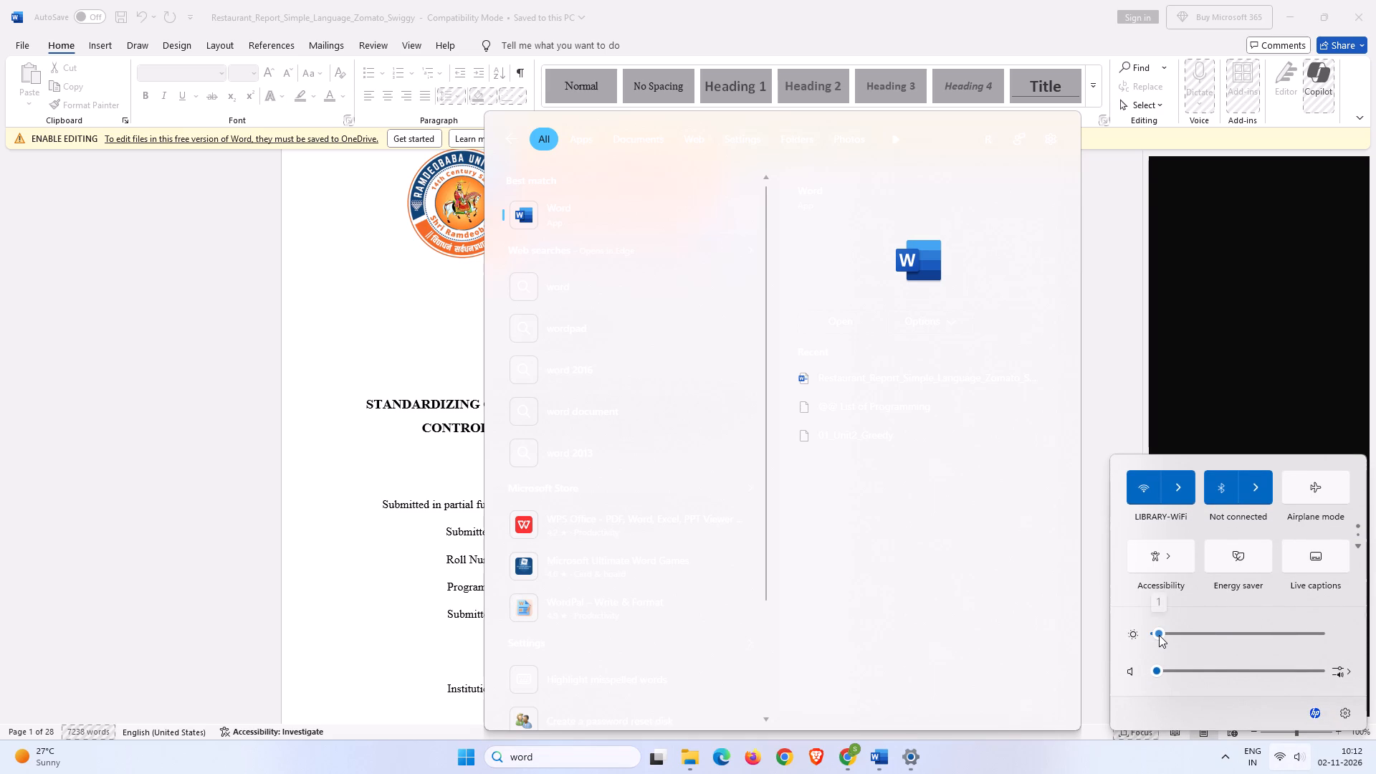
{"action": "left_click", "coordinate": [1206, 626]}
{"action": "scroll", "coordinate": [1281, 523], "scroll_direction": "down", "scroll_amount": 2}
{"action": "left_click", "coordinate": [1136, 486]}
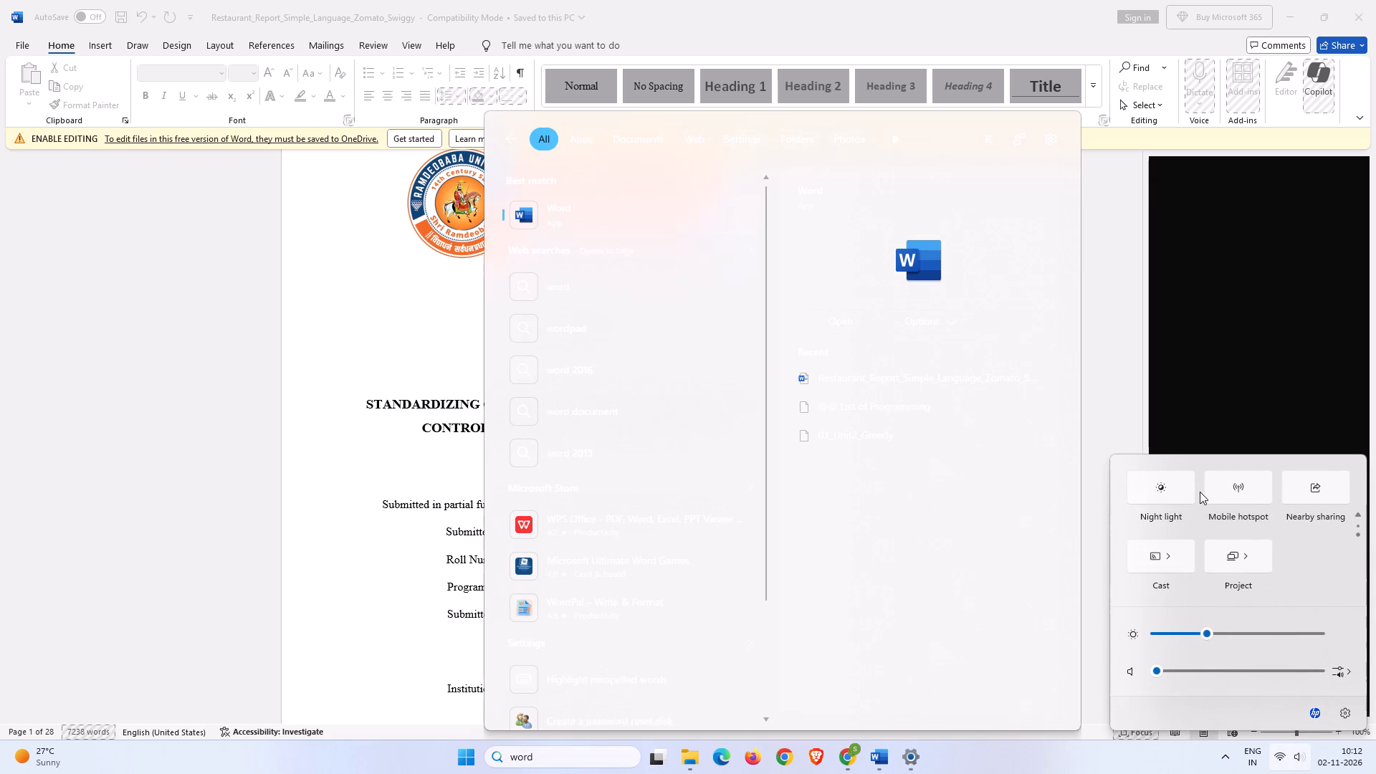
{"action": "left_click", "coordinate": [1165, 486]}
{"action": "scroll", "coordinate": [1228, 540], "scroll_direction": "up", "scroll_amount": 2}
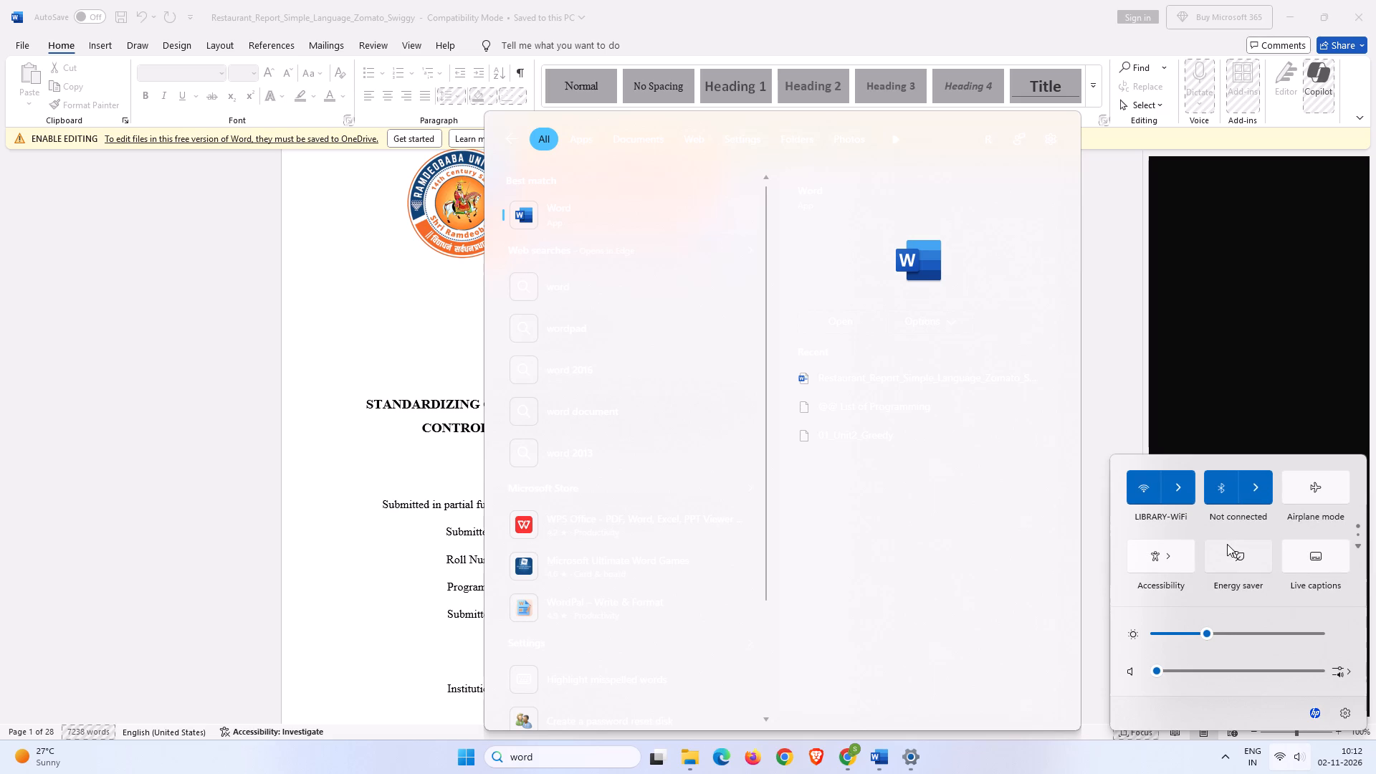
{"action": "left_click", "coordinate": [1191, 629]}
Launch Word from the search results.
{"action": "double_click", "coordinate": [631, 215]}
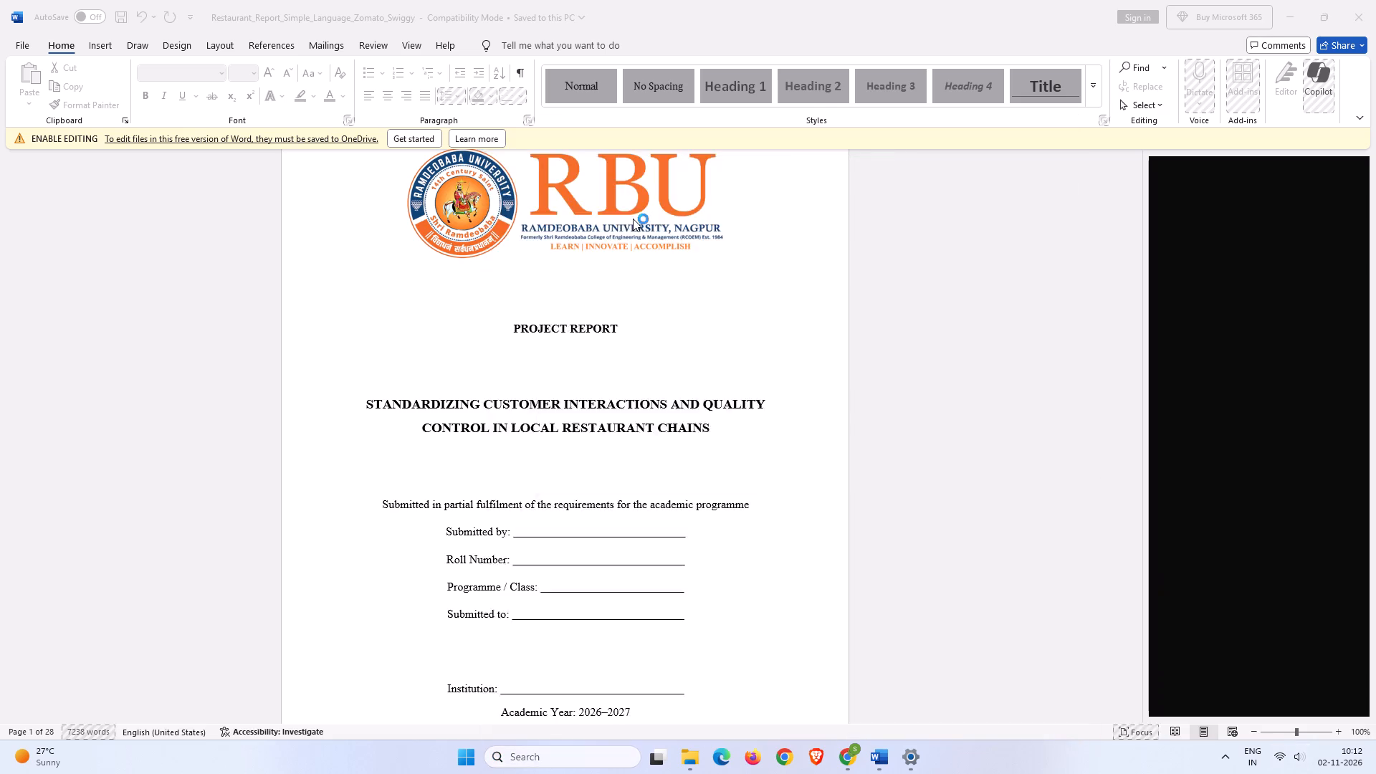
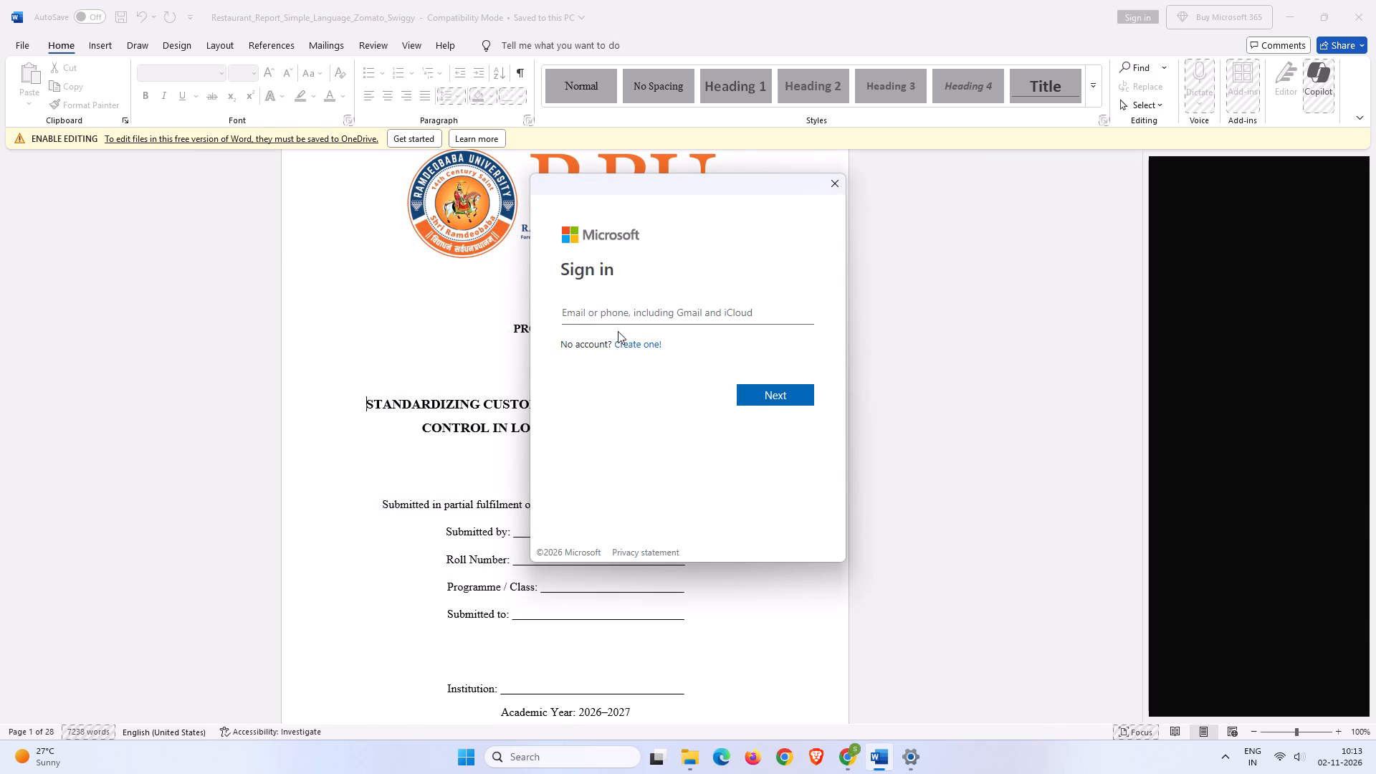
Open the Create account form from the Microsoft sign-in and enter the email address for the new account.
{"action": "left_click", "coordinate": [628, 345]}
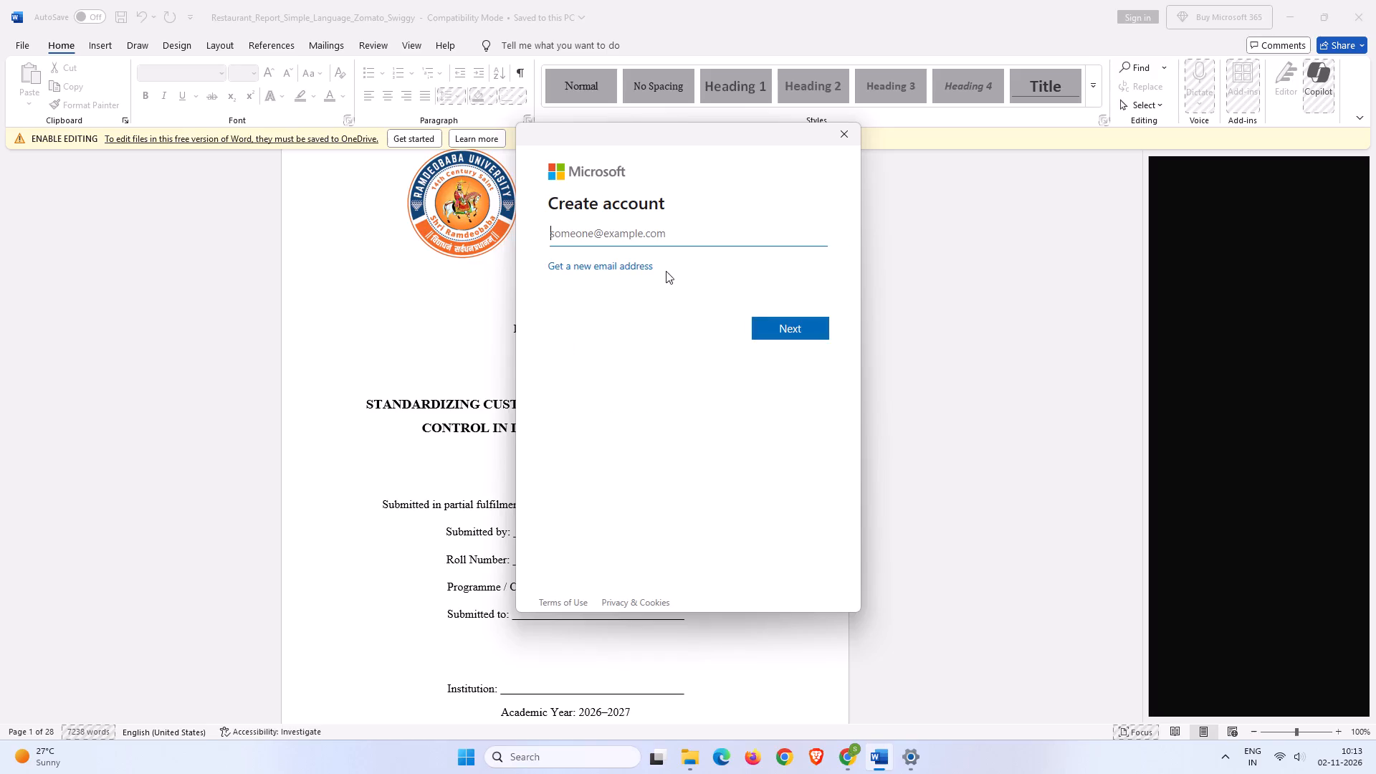
{"action": "left_click", "coordinate": [608, 229]}
{"action": "type", "text": "assess"}
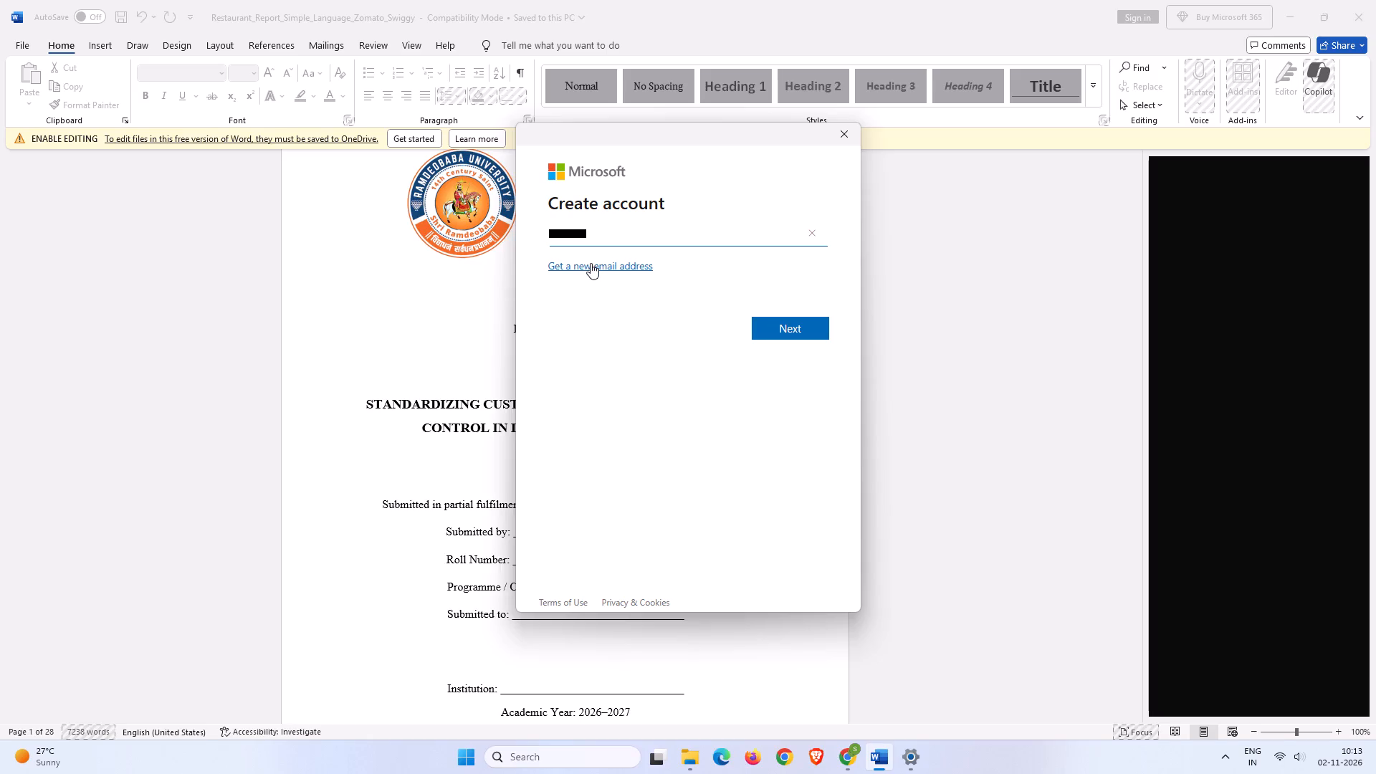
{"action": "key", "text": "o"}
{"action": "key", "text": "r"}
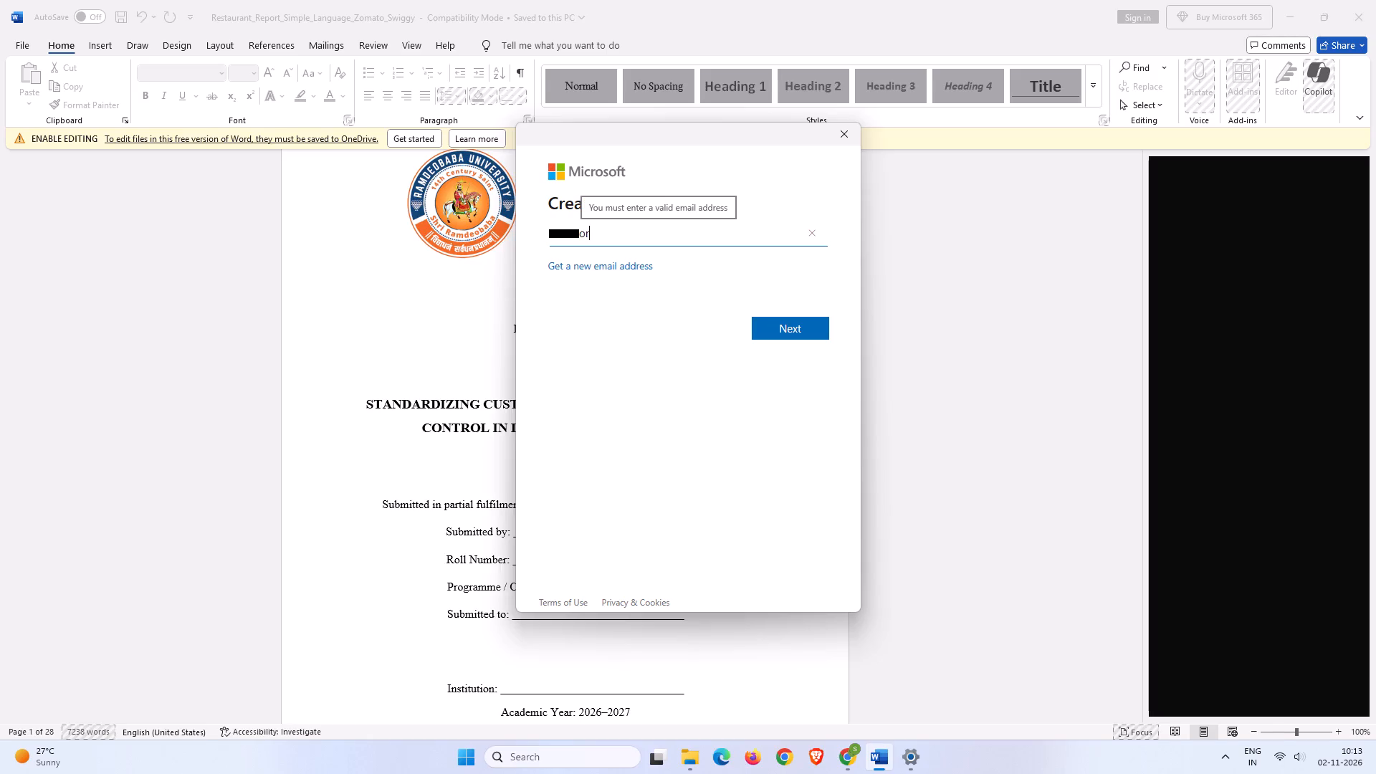
Continue entering the email address for the new Microsoft account in the Create account form.
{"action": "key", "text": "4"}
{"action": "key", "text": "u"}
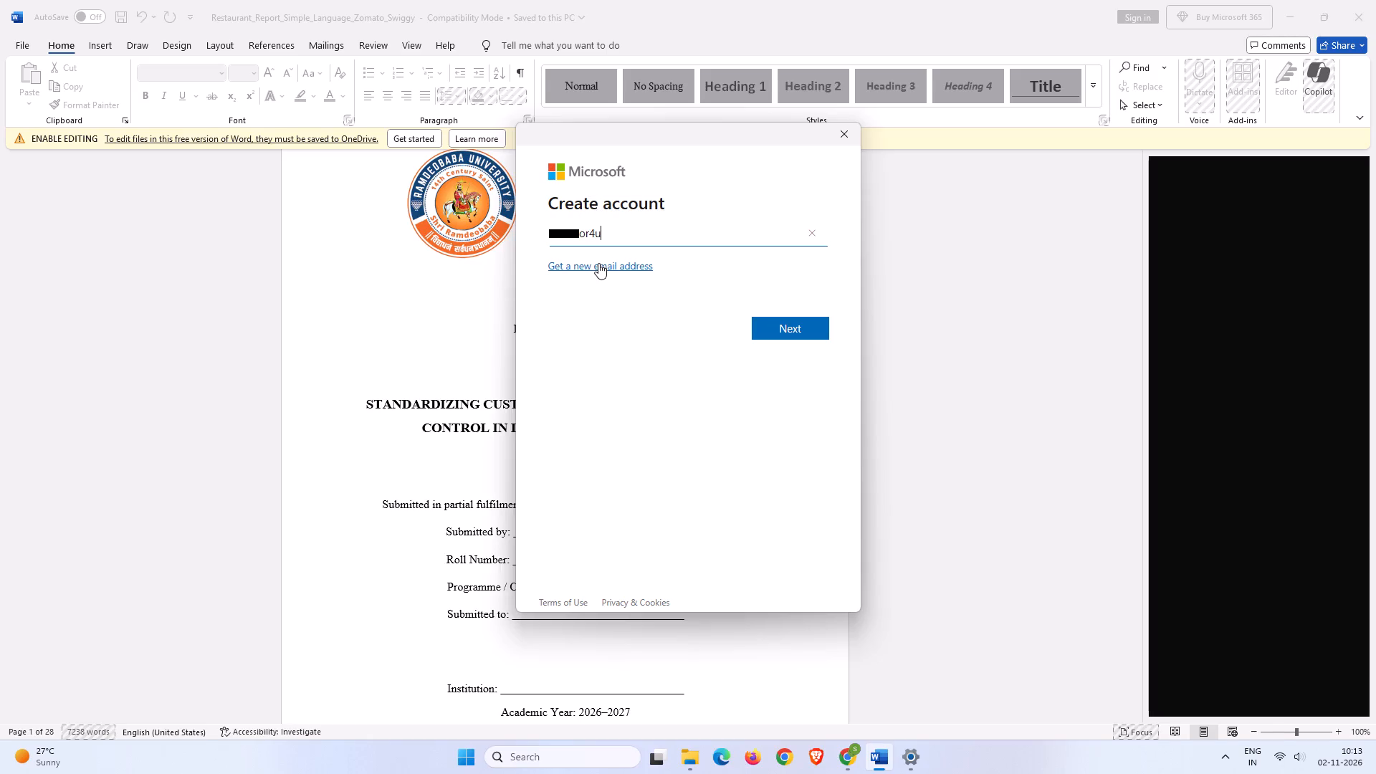
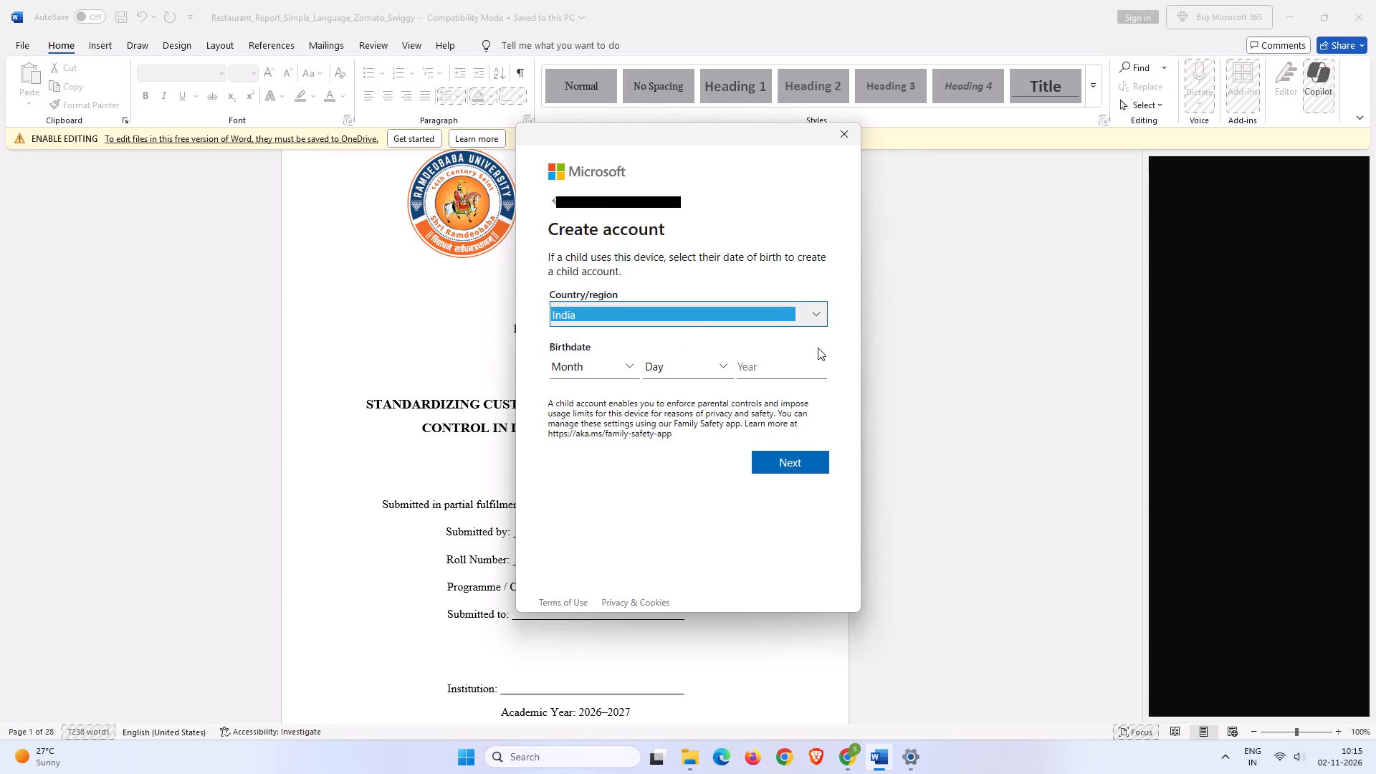
Fill in the account holder's birthdate on the Create account form, keeping India as the country/region.
{"action": "left_click", "coordinate": [578, 359]}
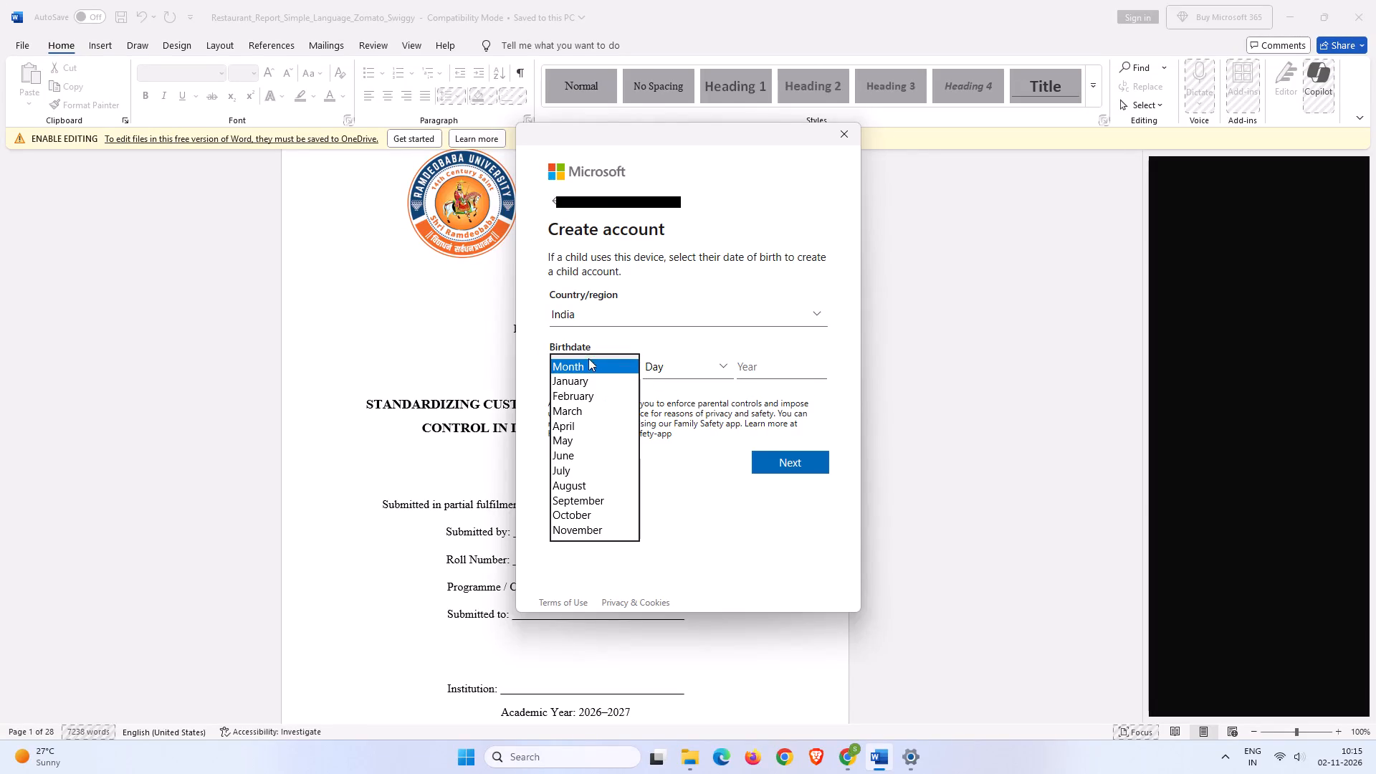
{"action": "left_click", "coordinate": [587, 383]}
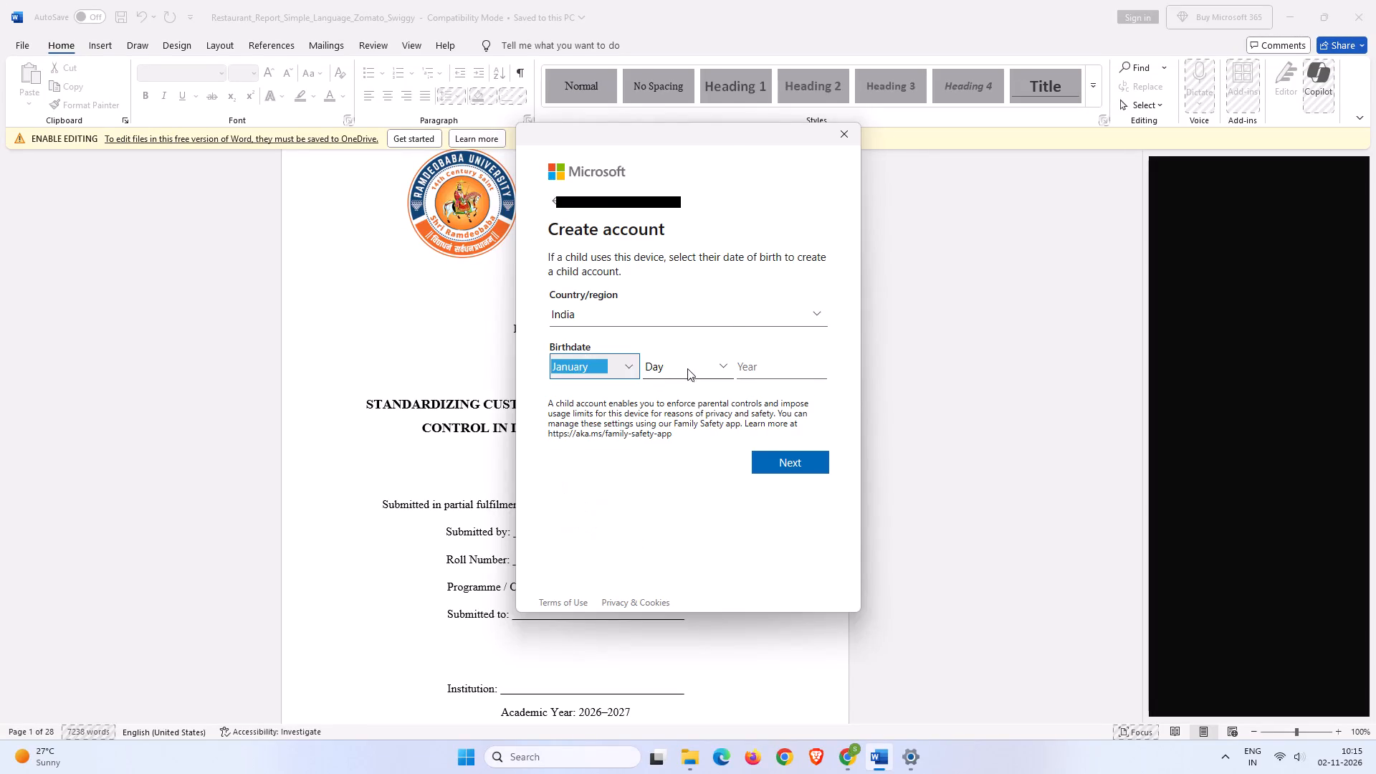
{"action": "left_click", "coordinate": [688, 368]}
{"action": "left_click", "coordinate": [666, 499]}
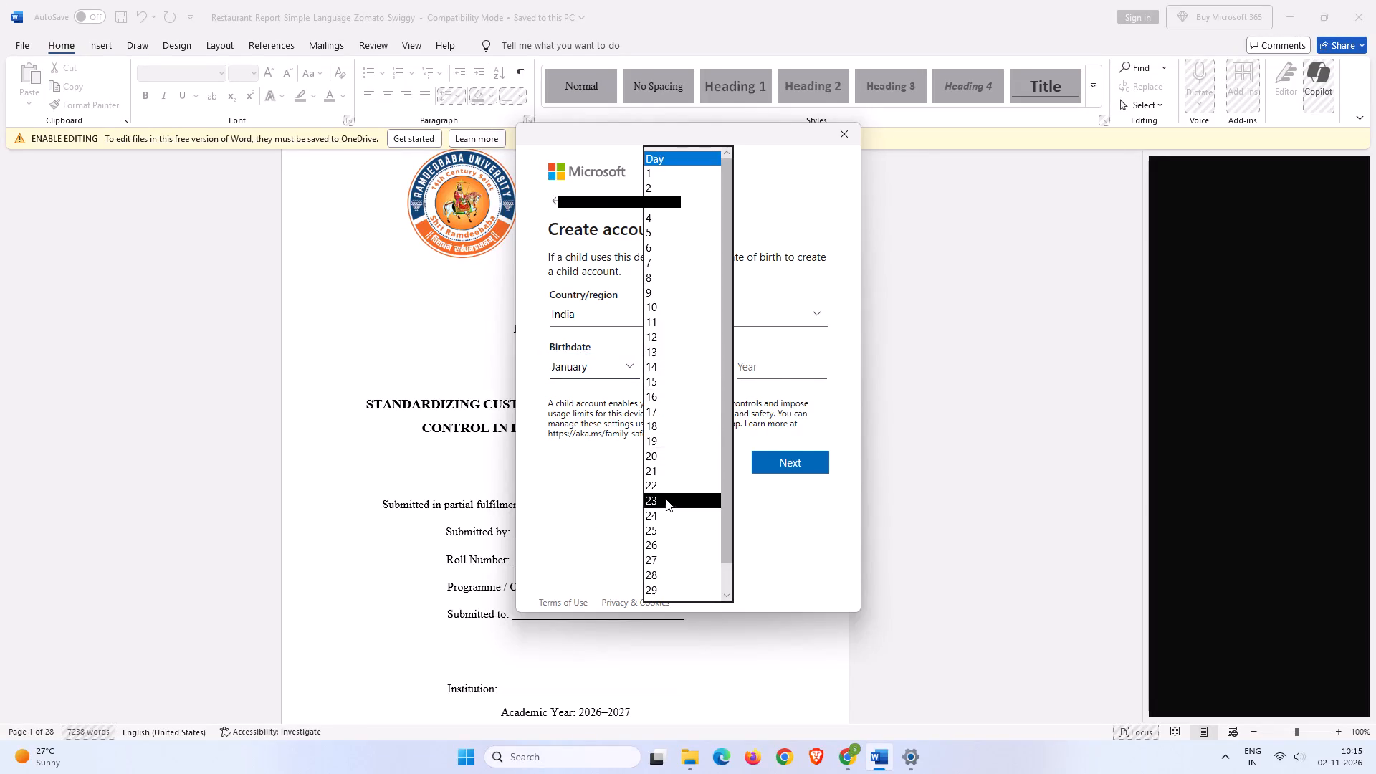
{"action": "left_click", "coordinate": [783, 367]}
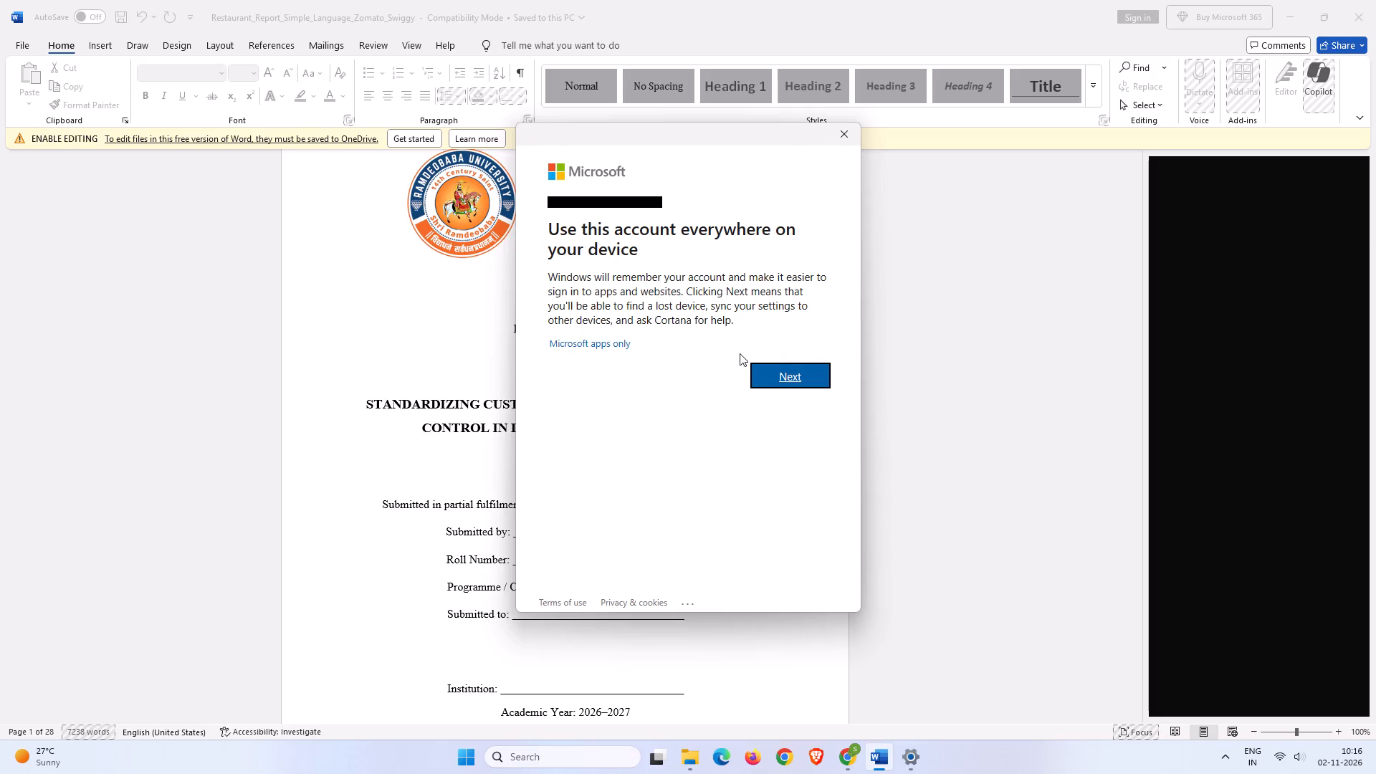
Accept using the new Microsoft account everywhere on this device.
{"action": "left_click", "coordinate": [777, 371]}
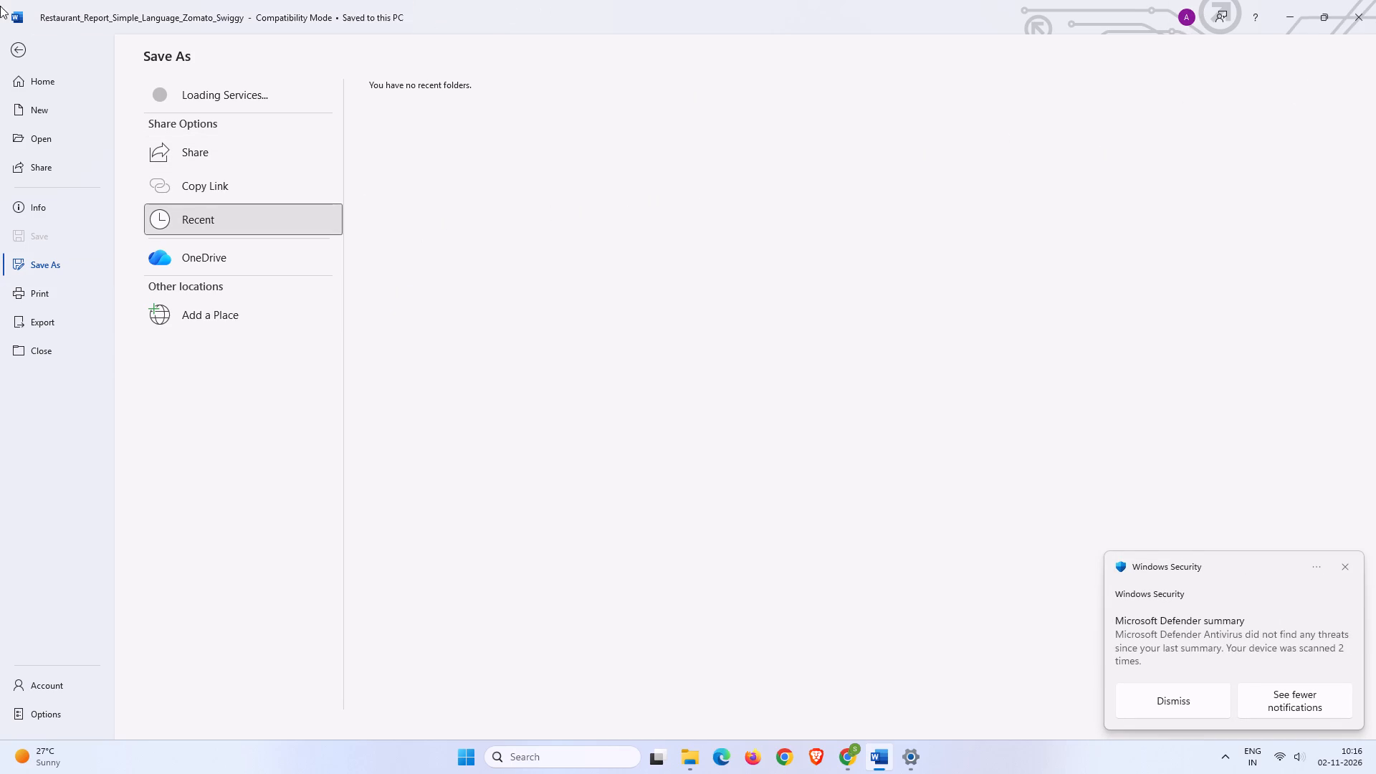
Close the report and the Settings window, and reopen the restaurant report from the Downloads folder.
{"action": "left_click", "coordinate": [67, 6]}
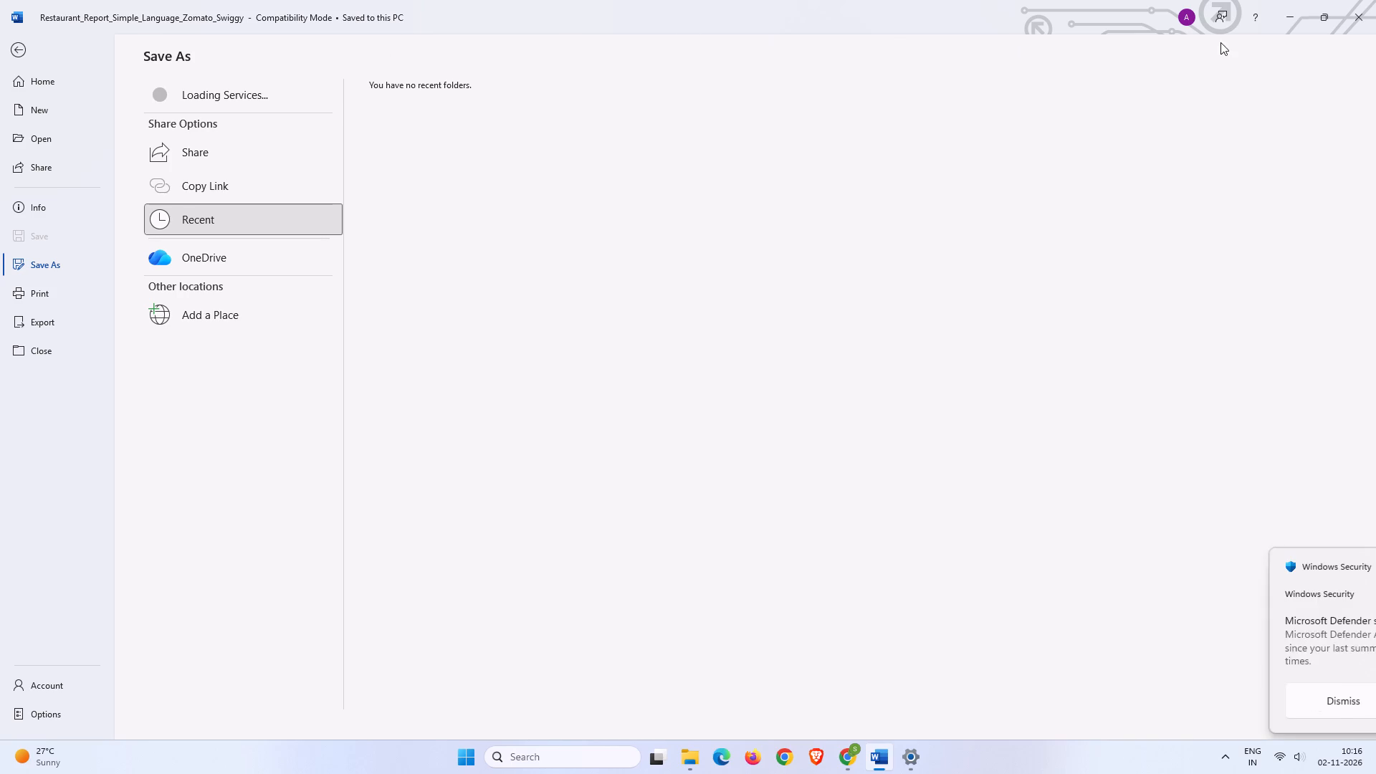
{"action": "left_click", "coordinate": [1367, 16]}
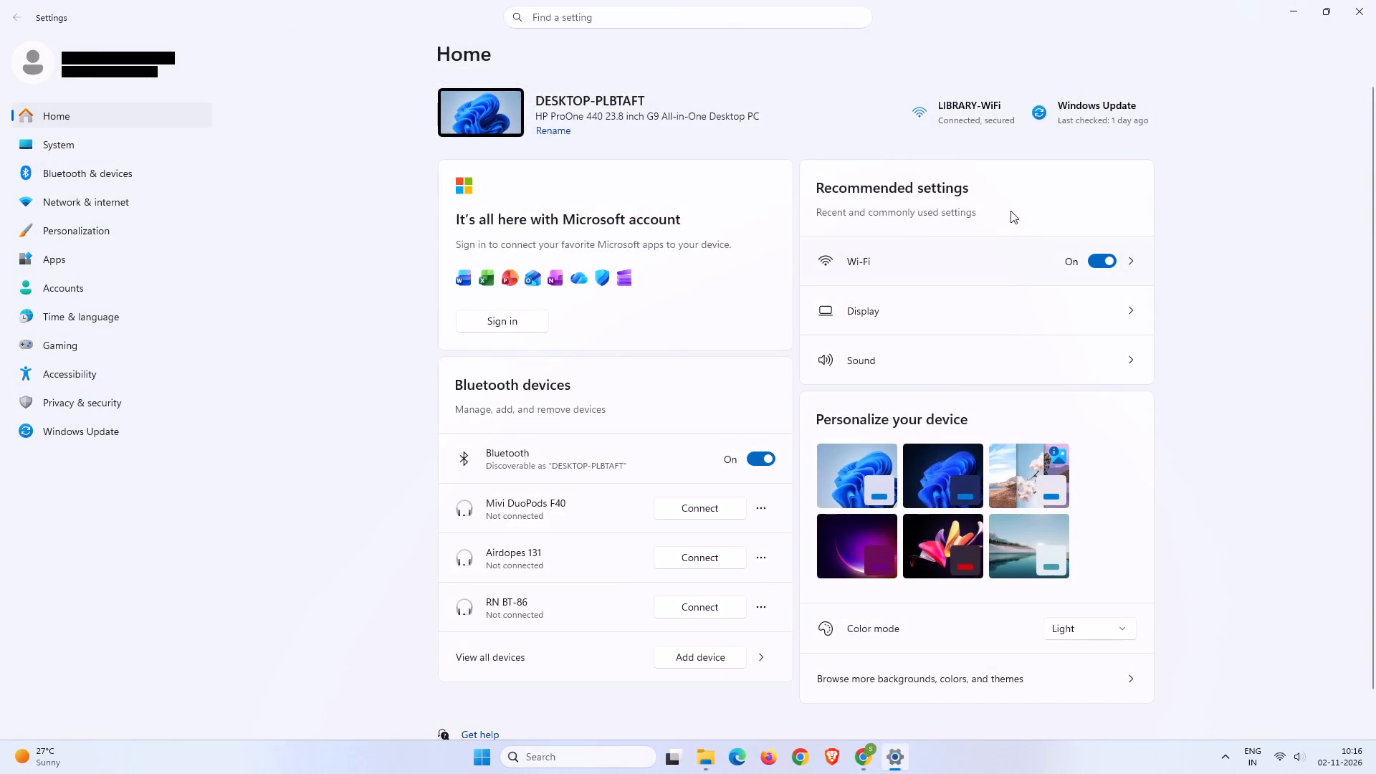
{"action": "left_click", "coordinate": [1372, 11]}
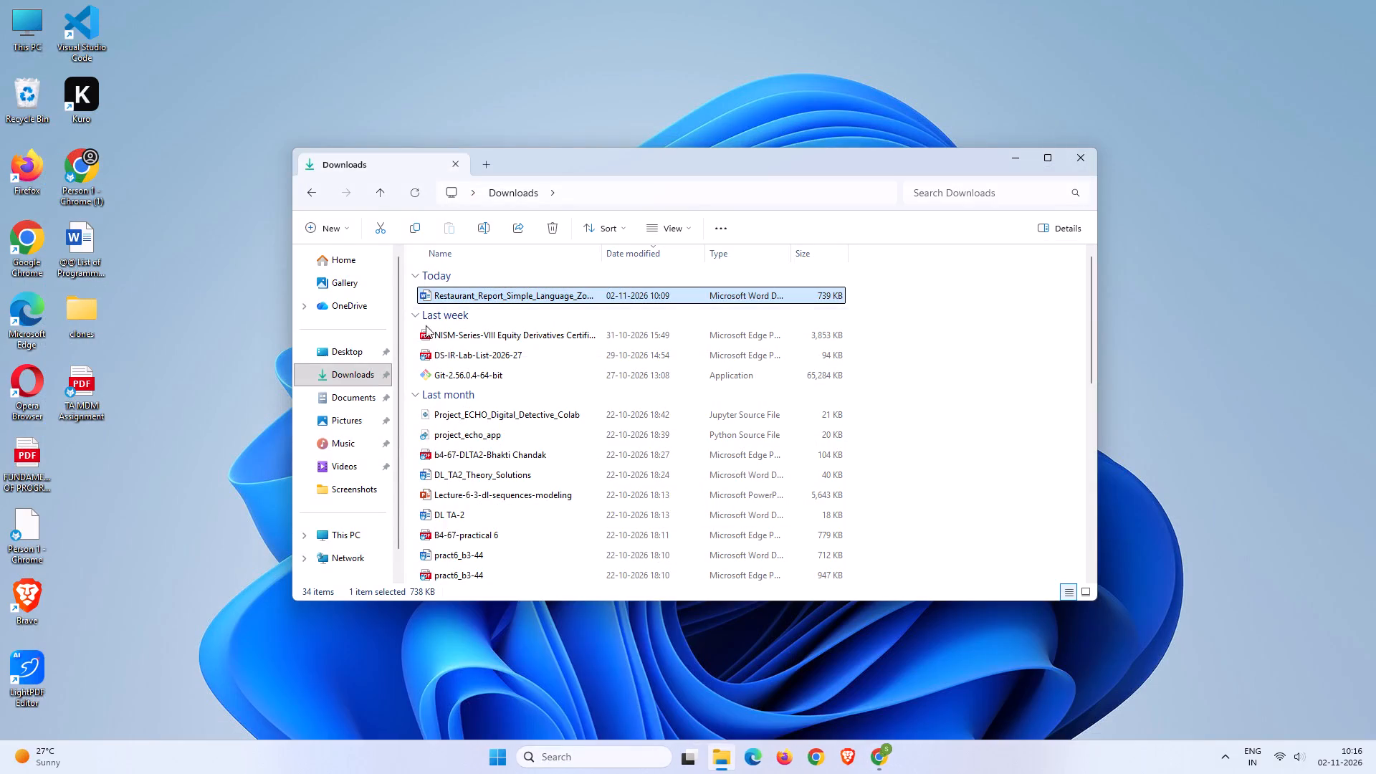
{"action": "double_click", "coordinate": [450, 295]}
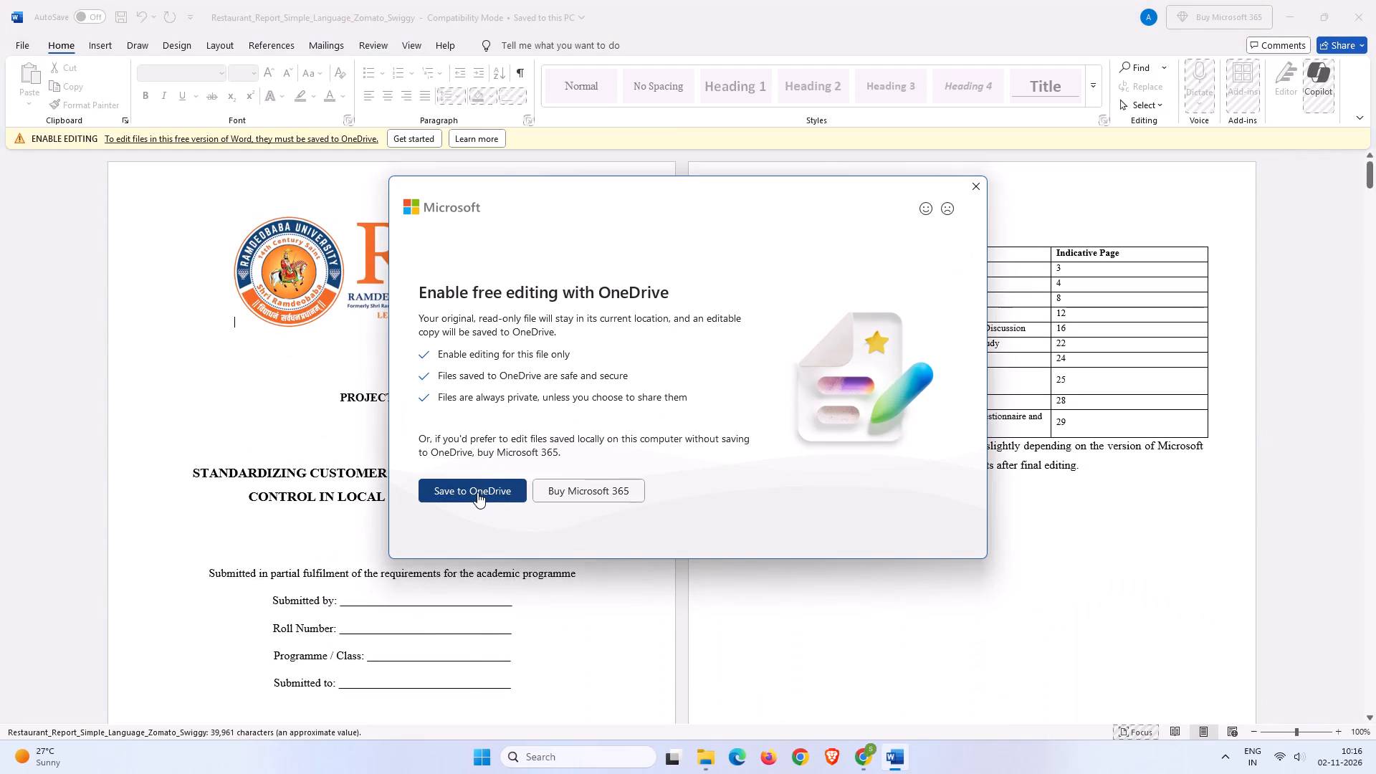
Start saving the report to OneDrive and complete the account and privacy notices, declining optional data and personalized offers.
{"action": "left_click", "coordinate": [477, 492]}
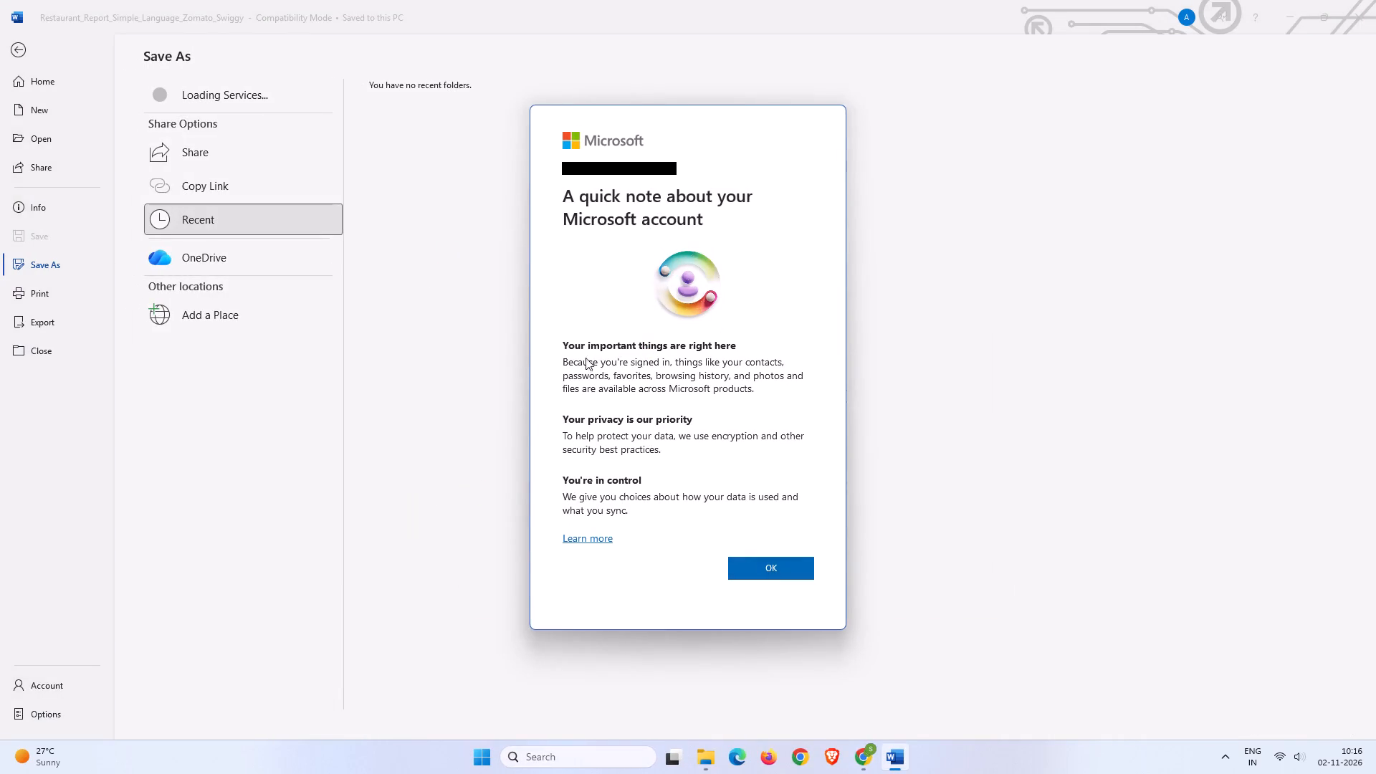
{"action": "left_click", "coordinate": [776, 573]}
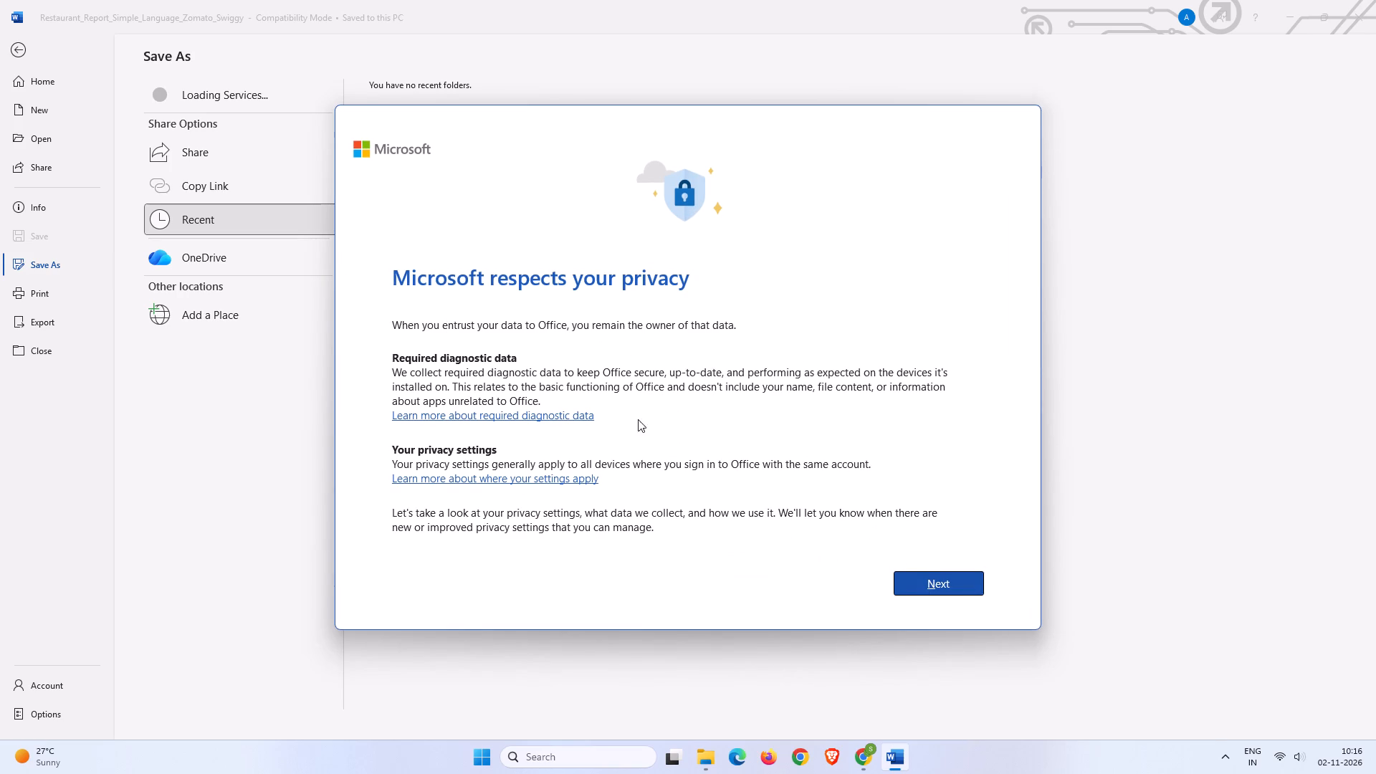
{"action": "left_click", "coordinate": [950, 565]}
{"action": "left_click", "coordinate": [957, 585]}
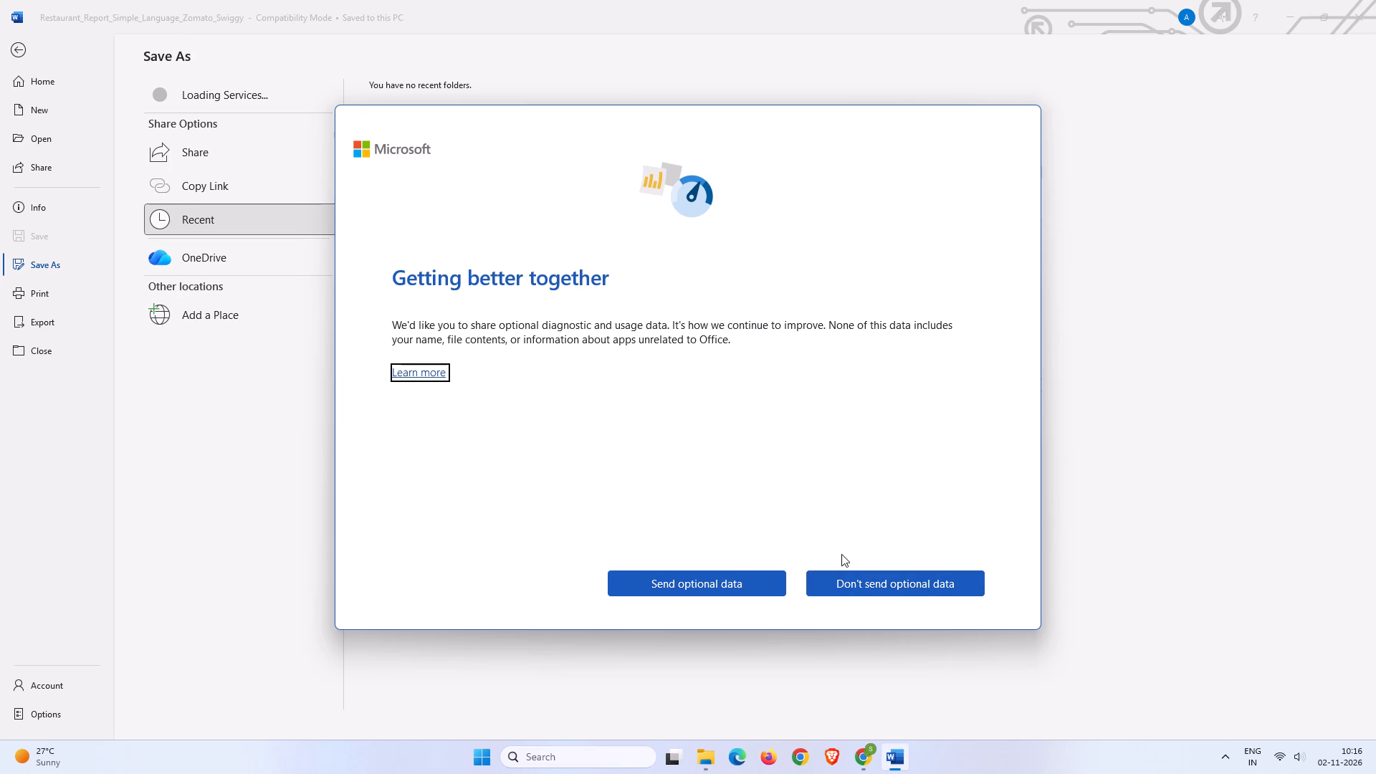
{"action": "left_click", "coordinate": [856, 596]}
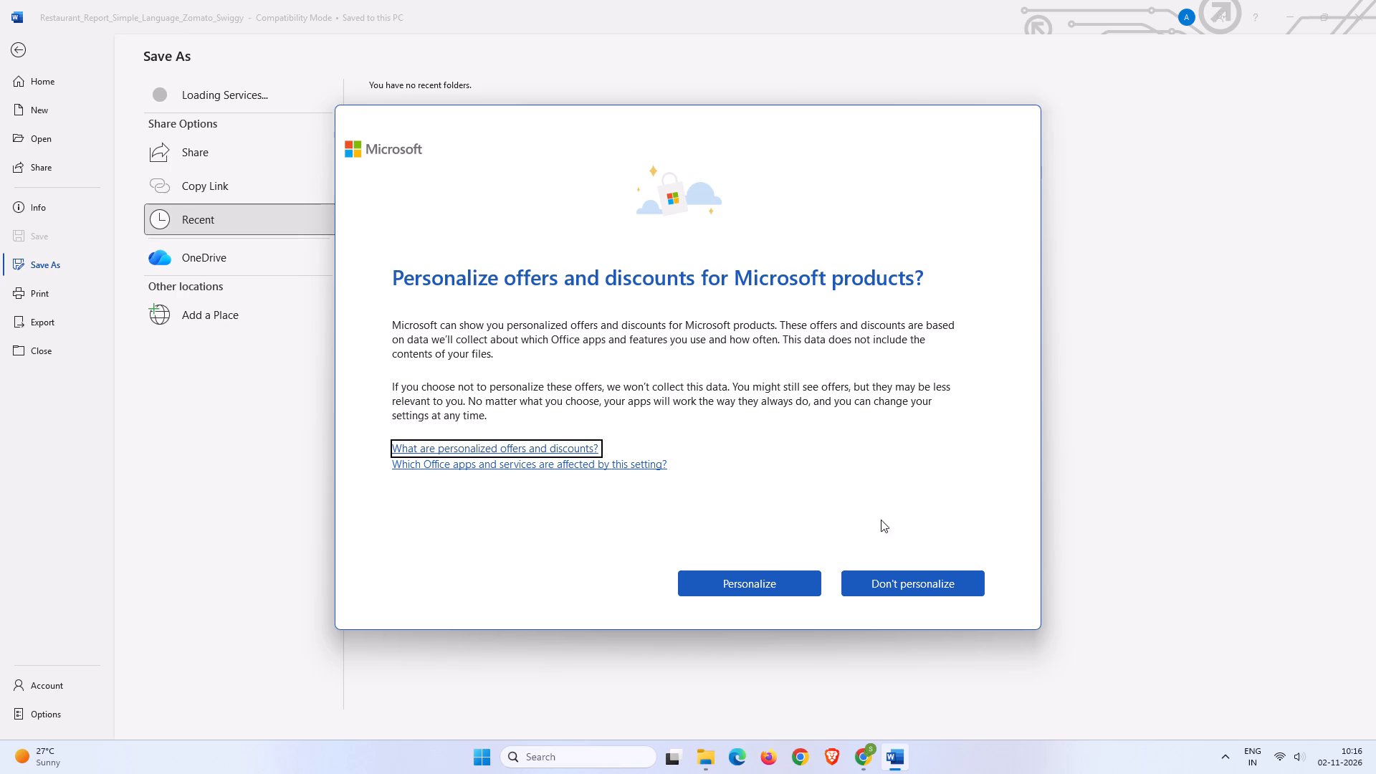
{"action": "left_click", "coordinate": [893, 581]}
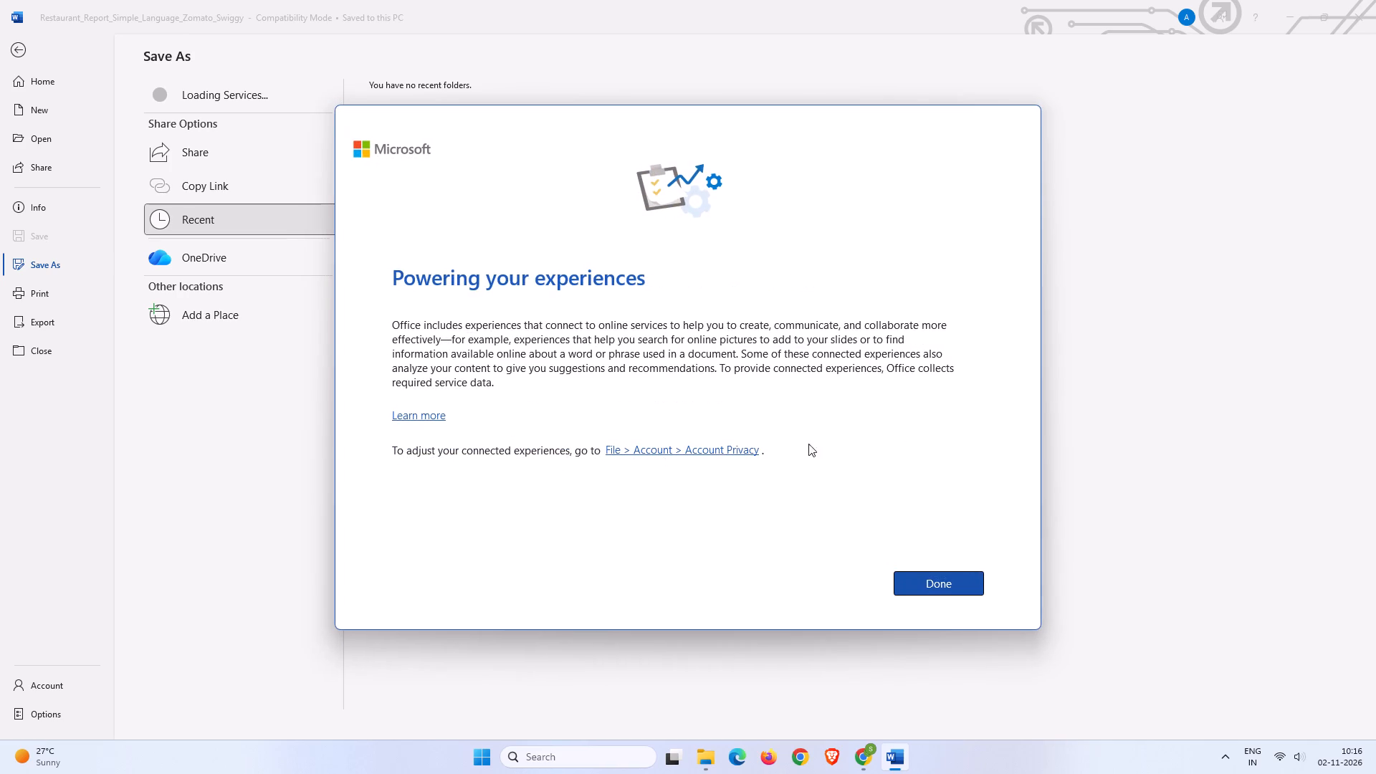
{"action": "left_click", "coordinate": [935, 588]}
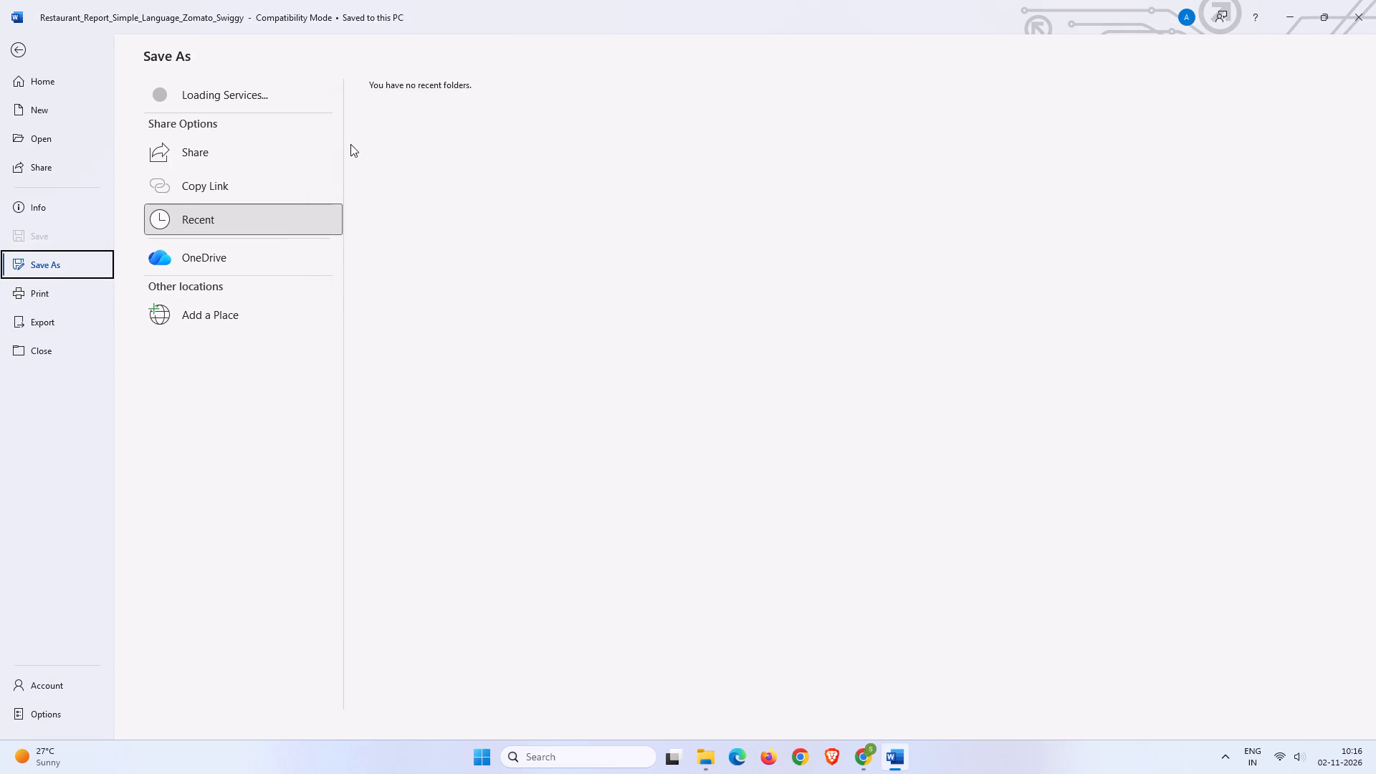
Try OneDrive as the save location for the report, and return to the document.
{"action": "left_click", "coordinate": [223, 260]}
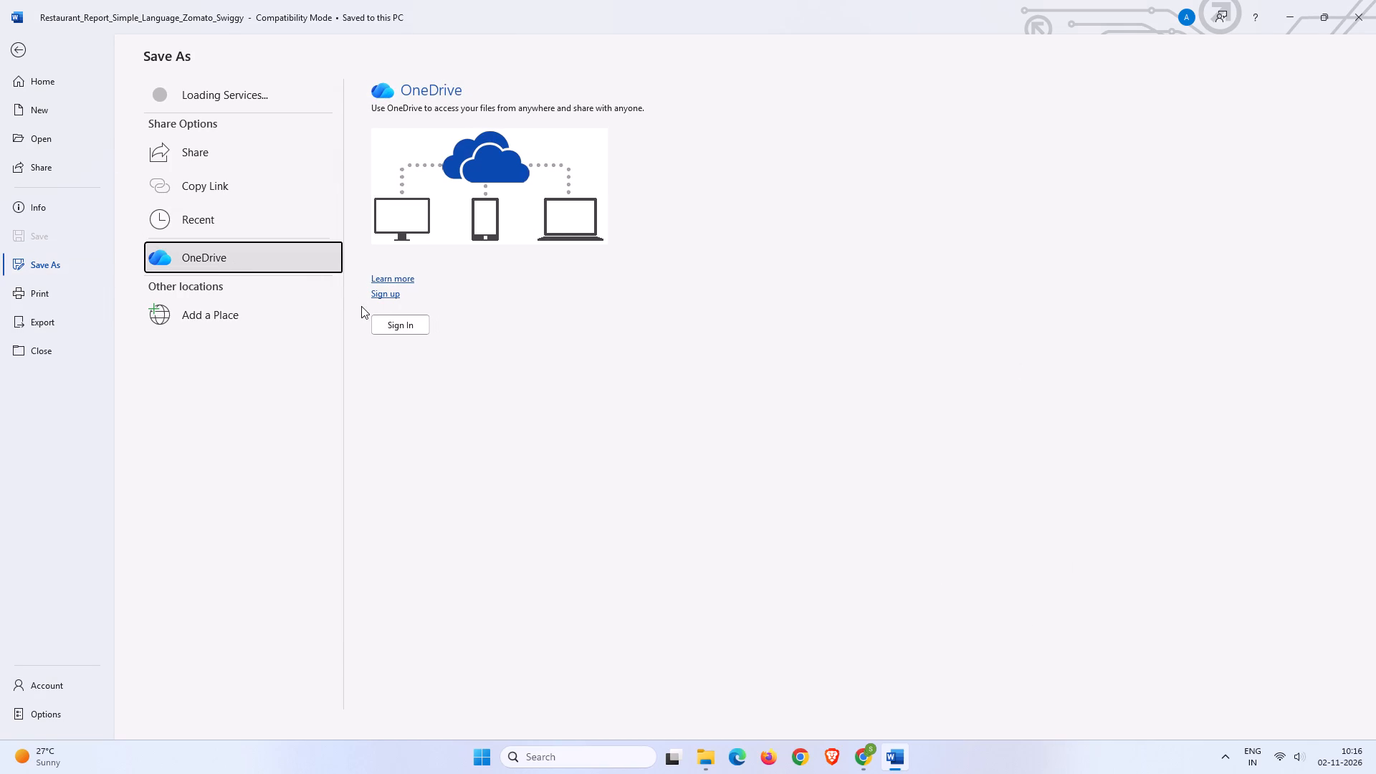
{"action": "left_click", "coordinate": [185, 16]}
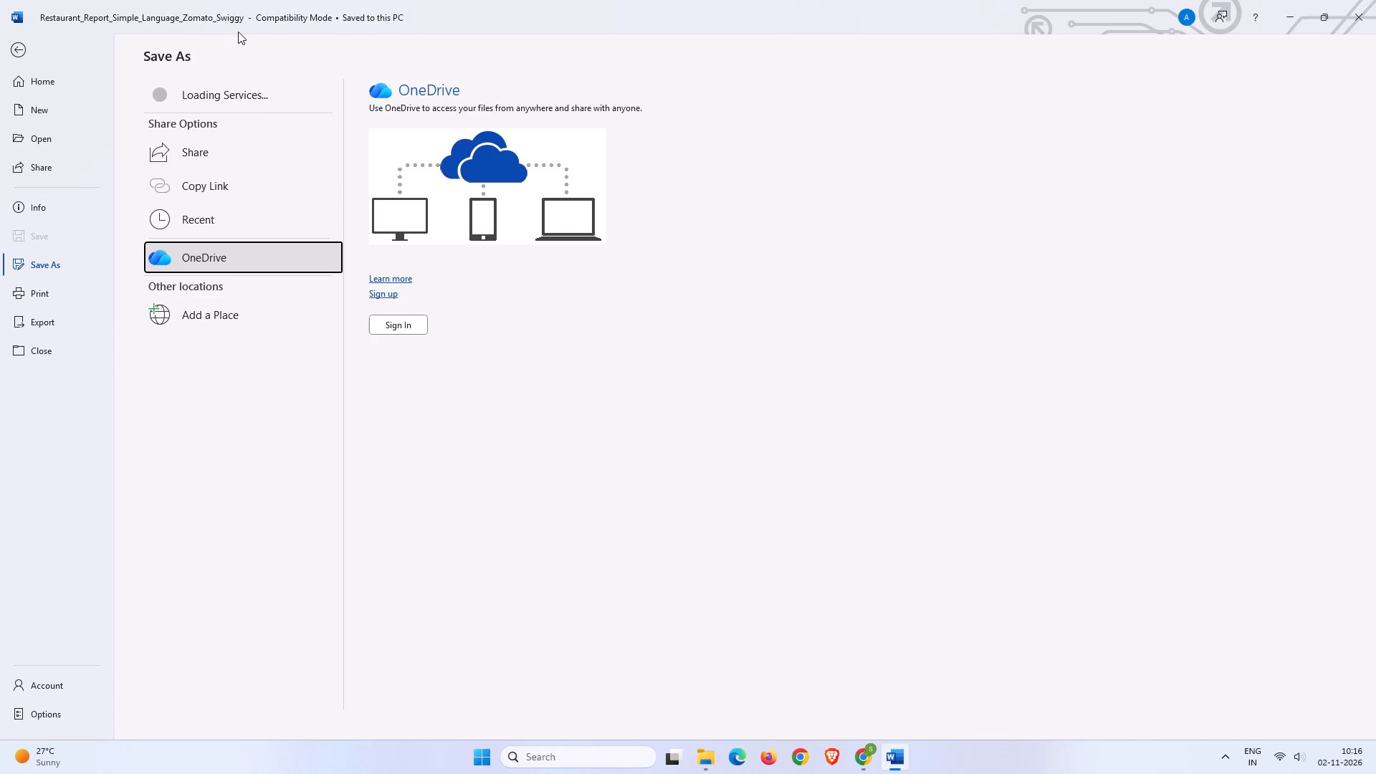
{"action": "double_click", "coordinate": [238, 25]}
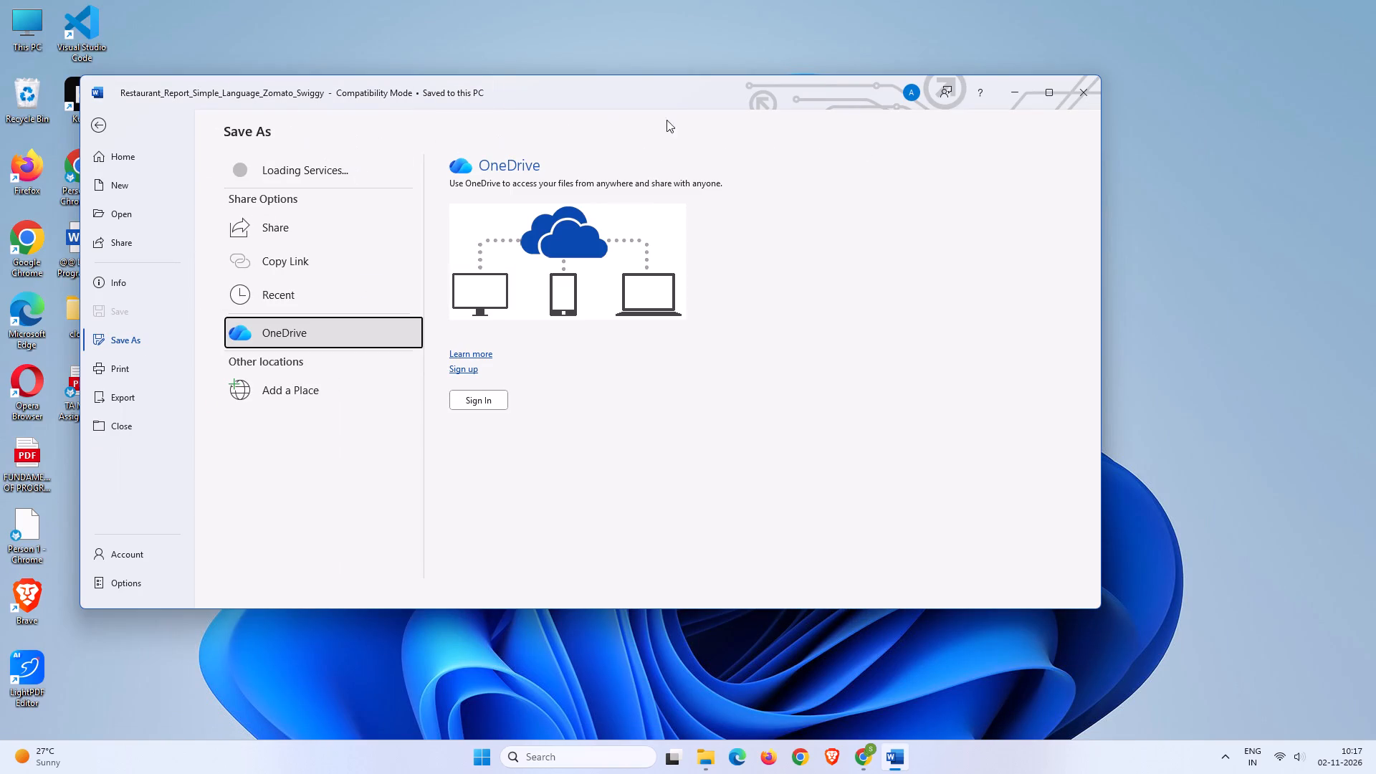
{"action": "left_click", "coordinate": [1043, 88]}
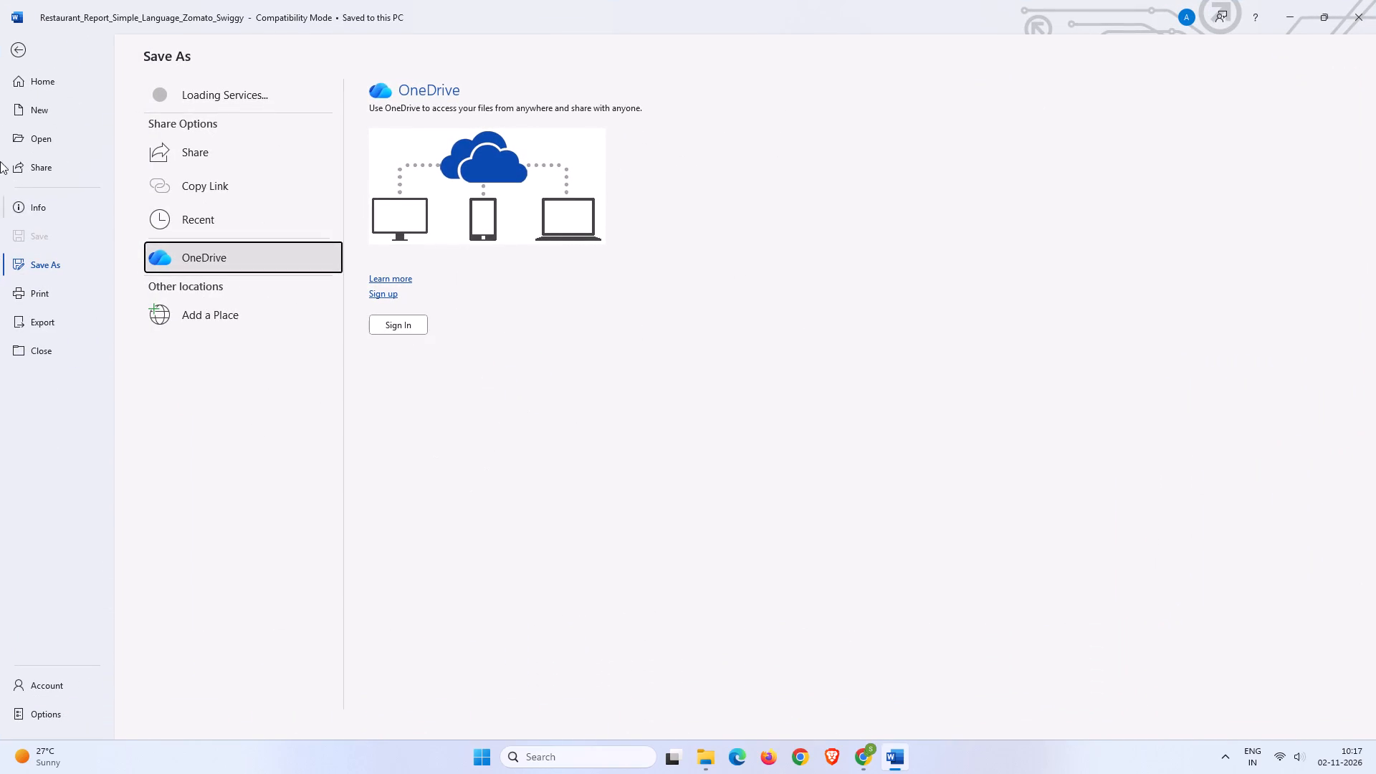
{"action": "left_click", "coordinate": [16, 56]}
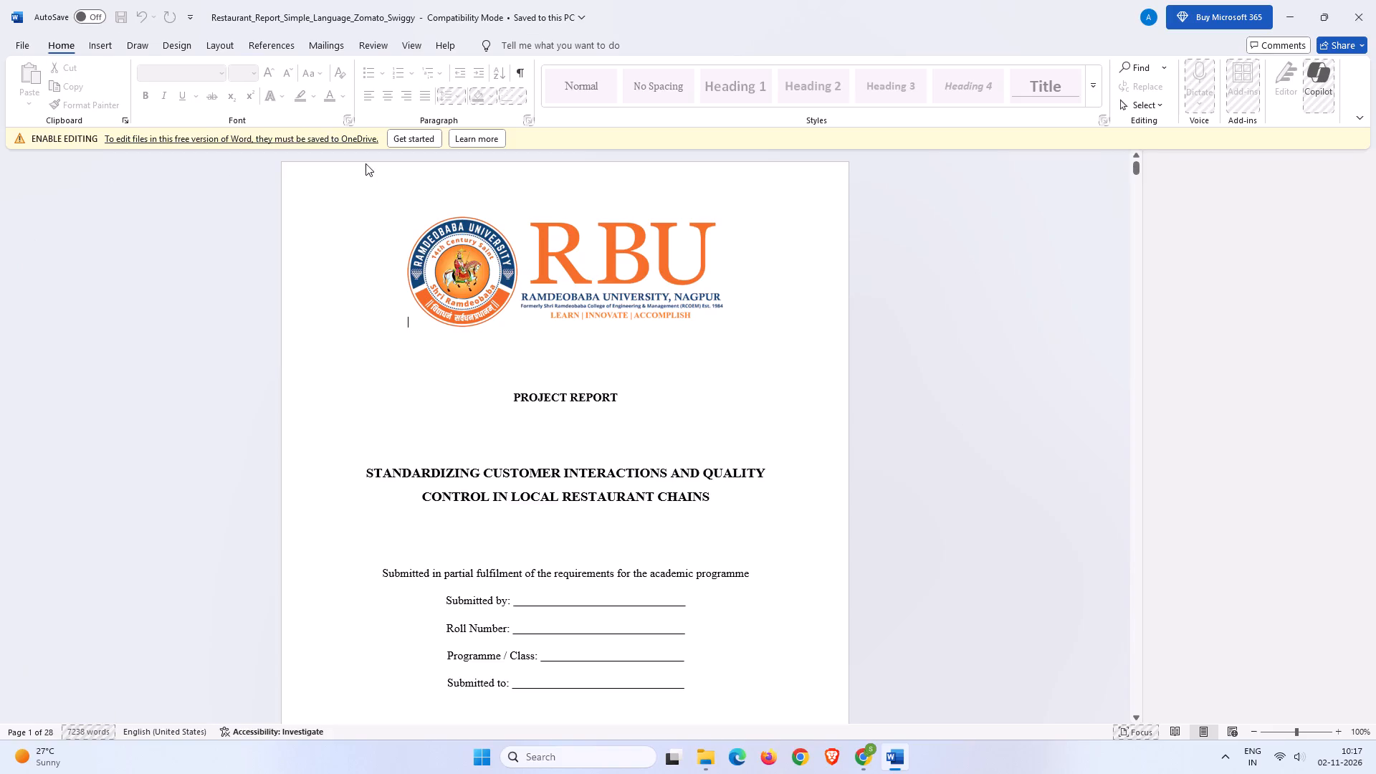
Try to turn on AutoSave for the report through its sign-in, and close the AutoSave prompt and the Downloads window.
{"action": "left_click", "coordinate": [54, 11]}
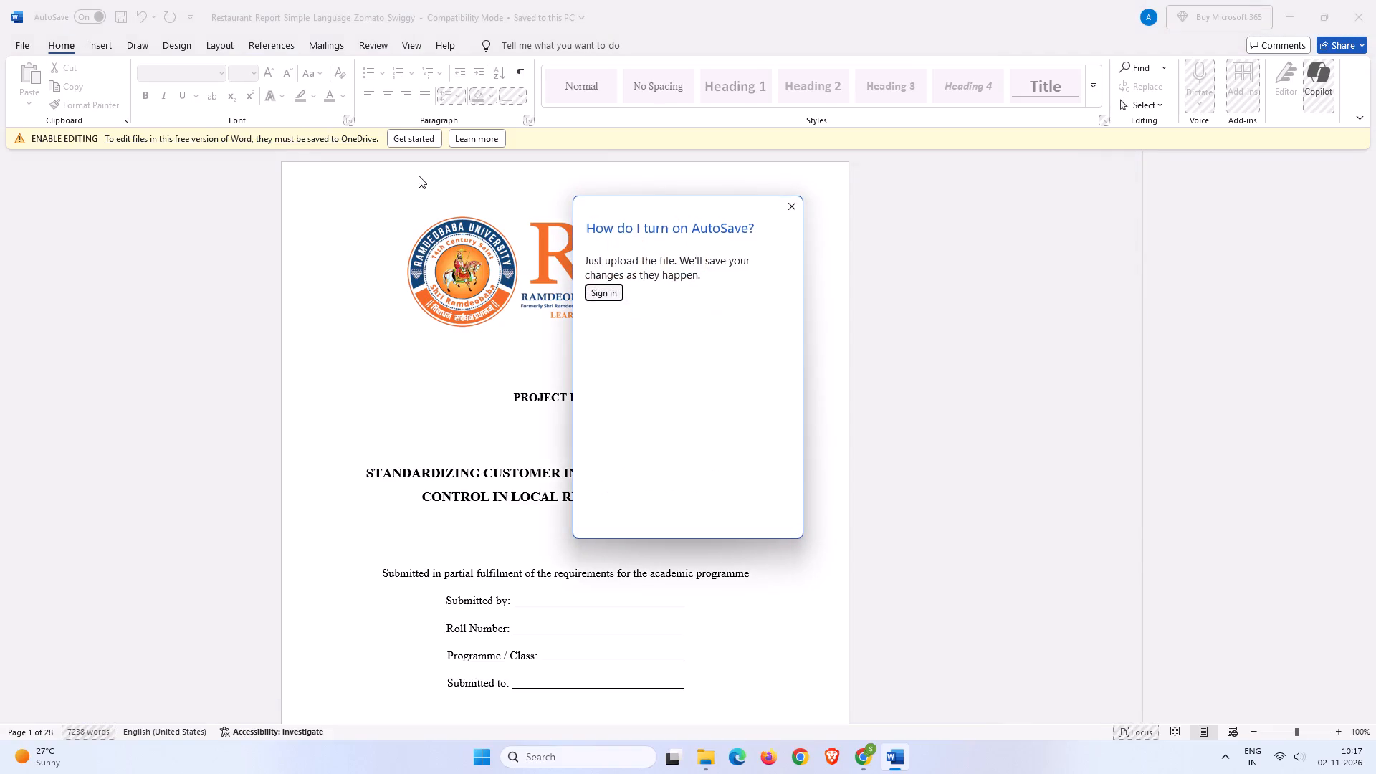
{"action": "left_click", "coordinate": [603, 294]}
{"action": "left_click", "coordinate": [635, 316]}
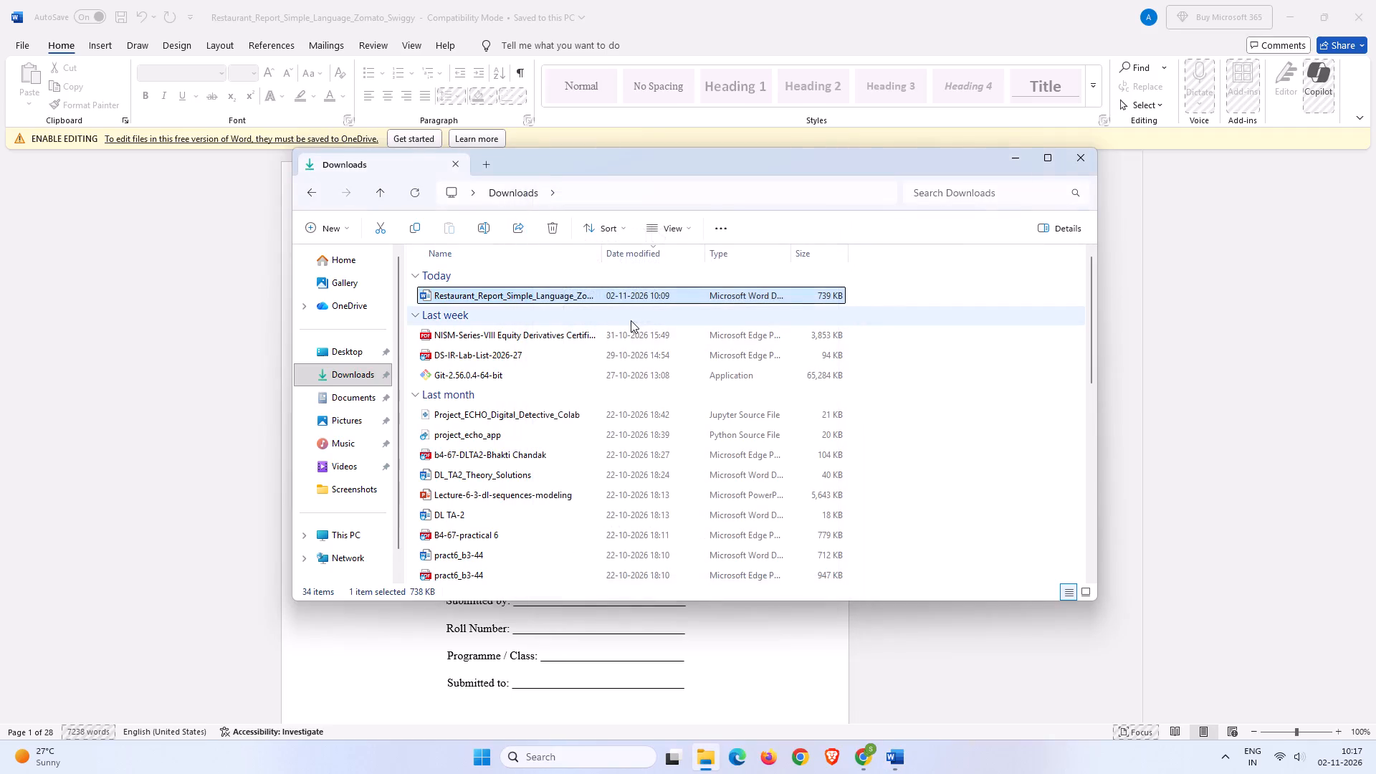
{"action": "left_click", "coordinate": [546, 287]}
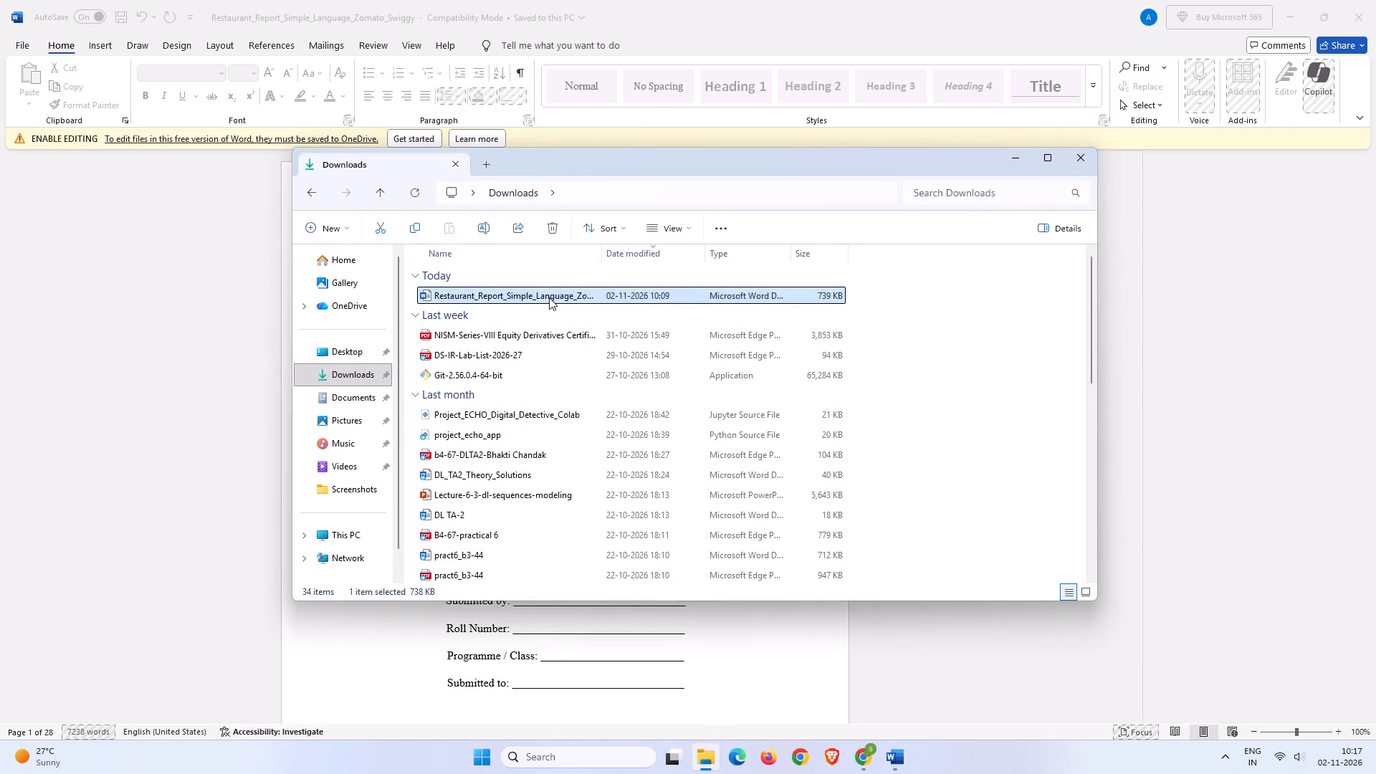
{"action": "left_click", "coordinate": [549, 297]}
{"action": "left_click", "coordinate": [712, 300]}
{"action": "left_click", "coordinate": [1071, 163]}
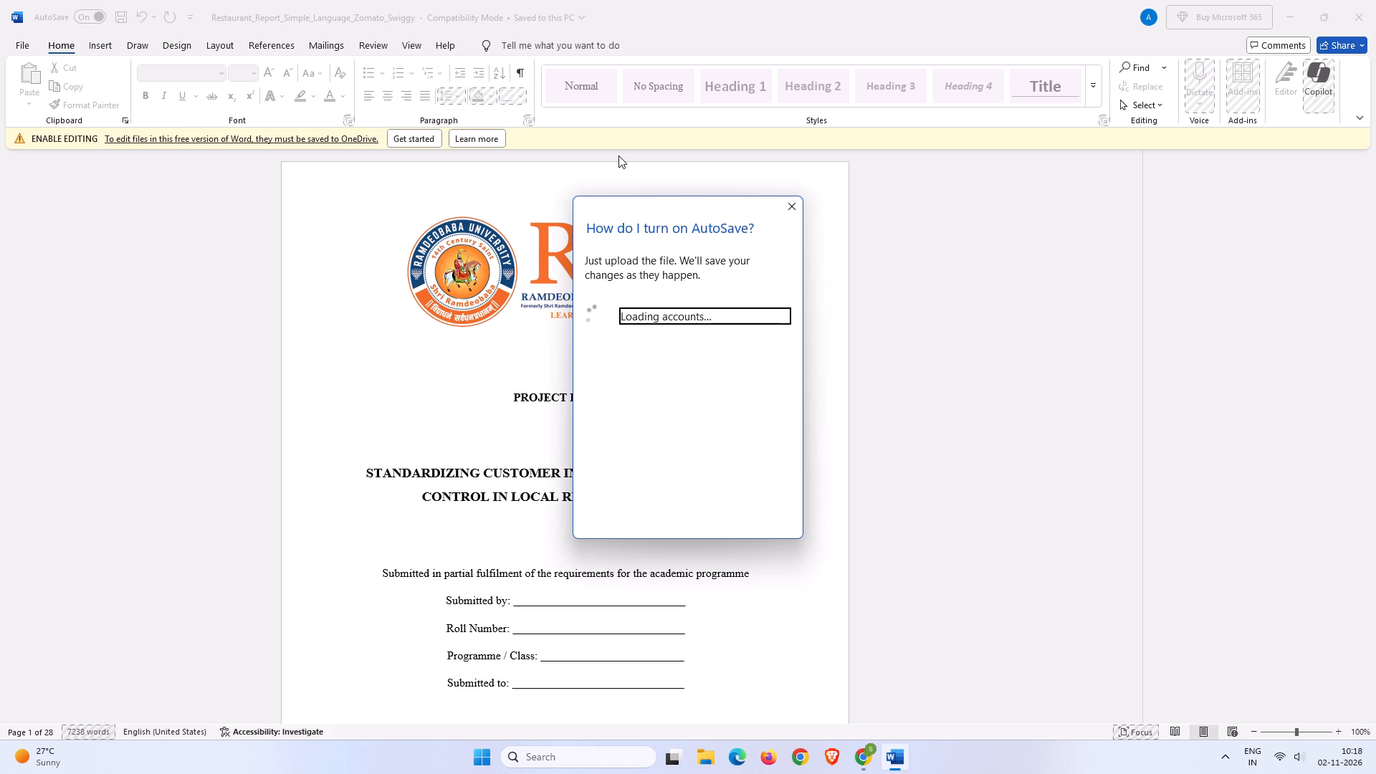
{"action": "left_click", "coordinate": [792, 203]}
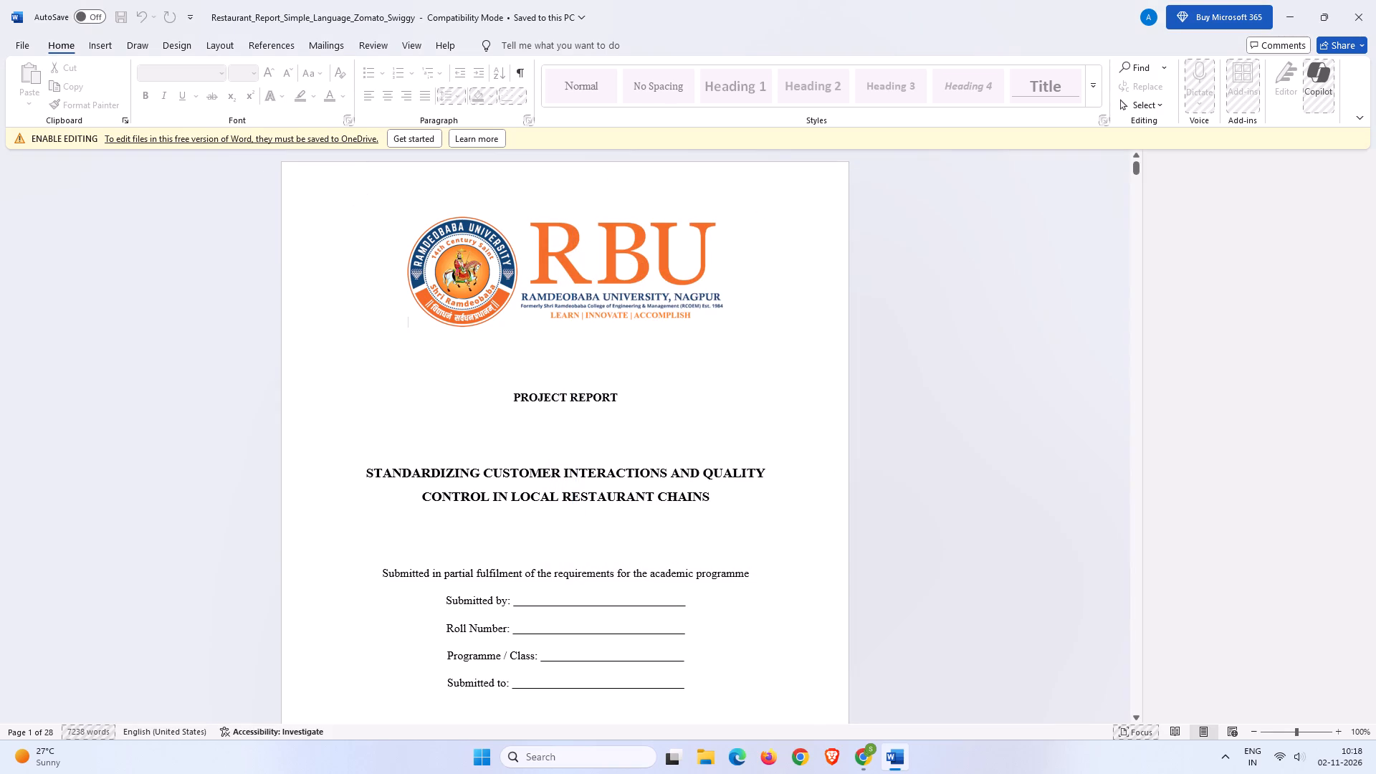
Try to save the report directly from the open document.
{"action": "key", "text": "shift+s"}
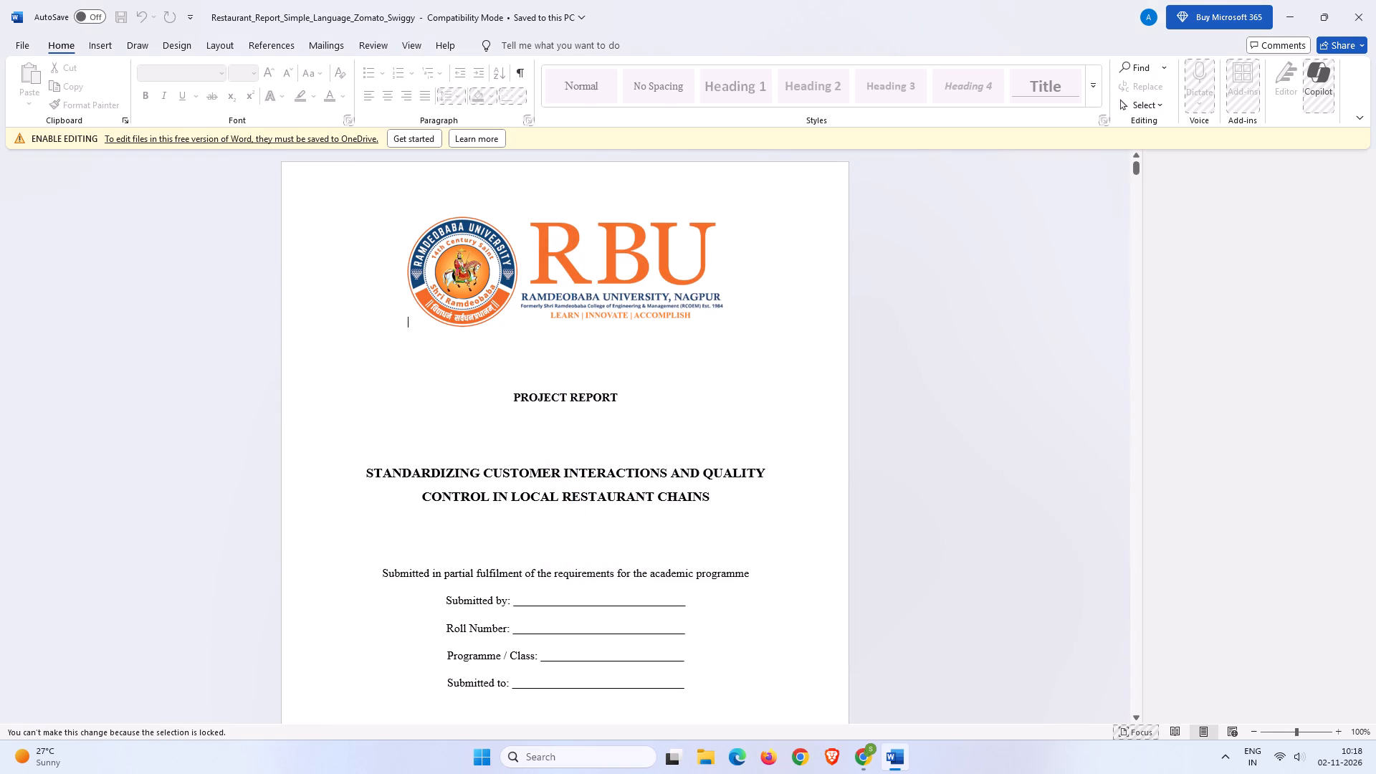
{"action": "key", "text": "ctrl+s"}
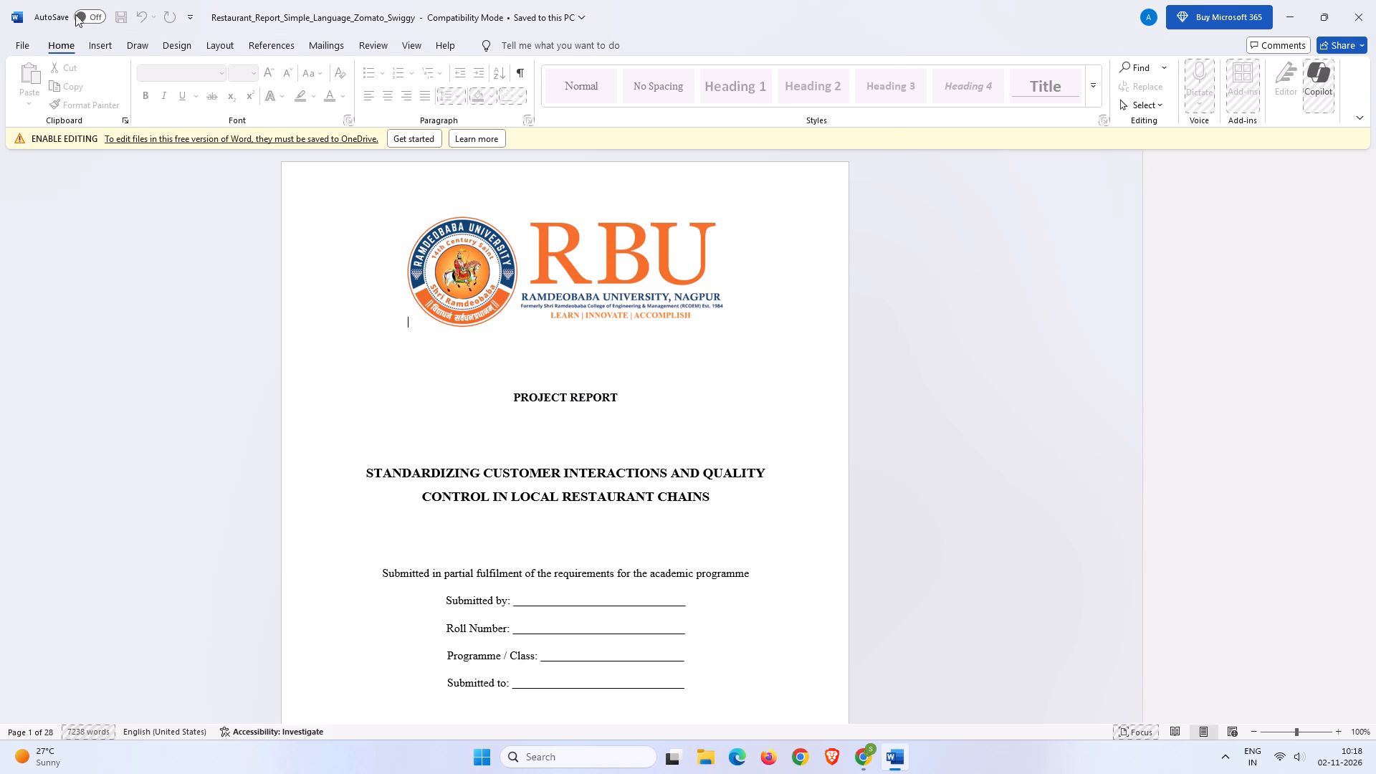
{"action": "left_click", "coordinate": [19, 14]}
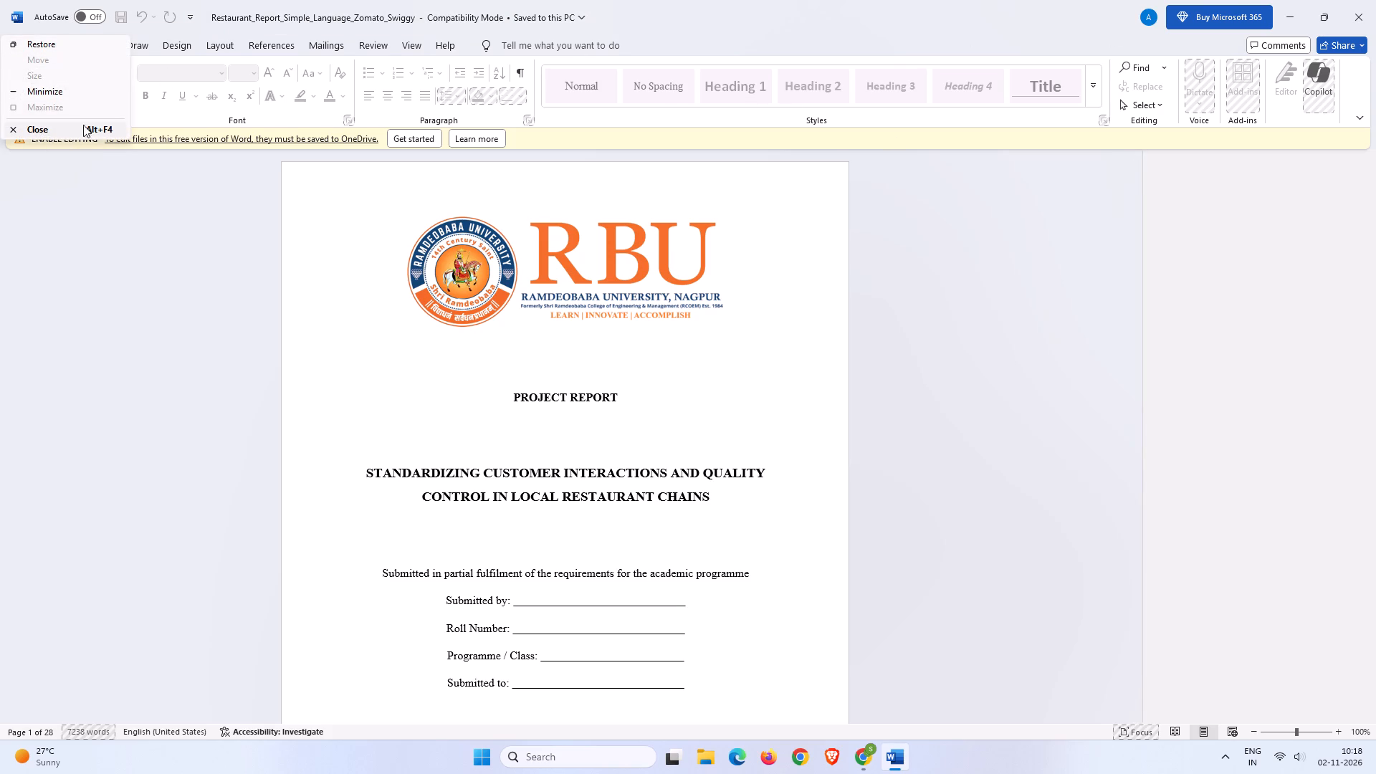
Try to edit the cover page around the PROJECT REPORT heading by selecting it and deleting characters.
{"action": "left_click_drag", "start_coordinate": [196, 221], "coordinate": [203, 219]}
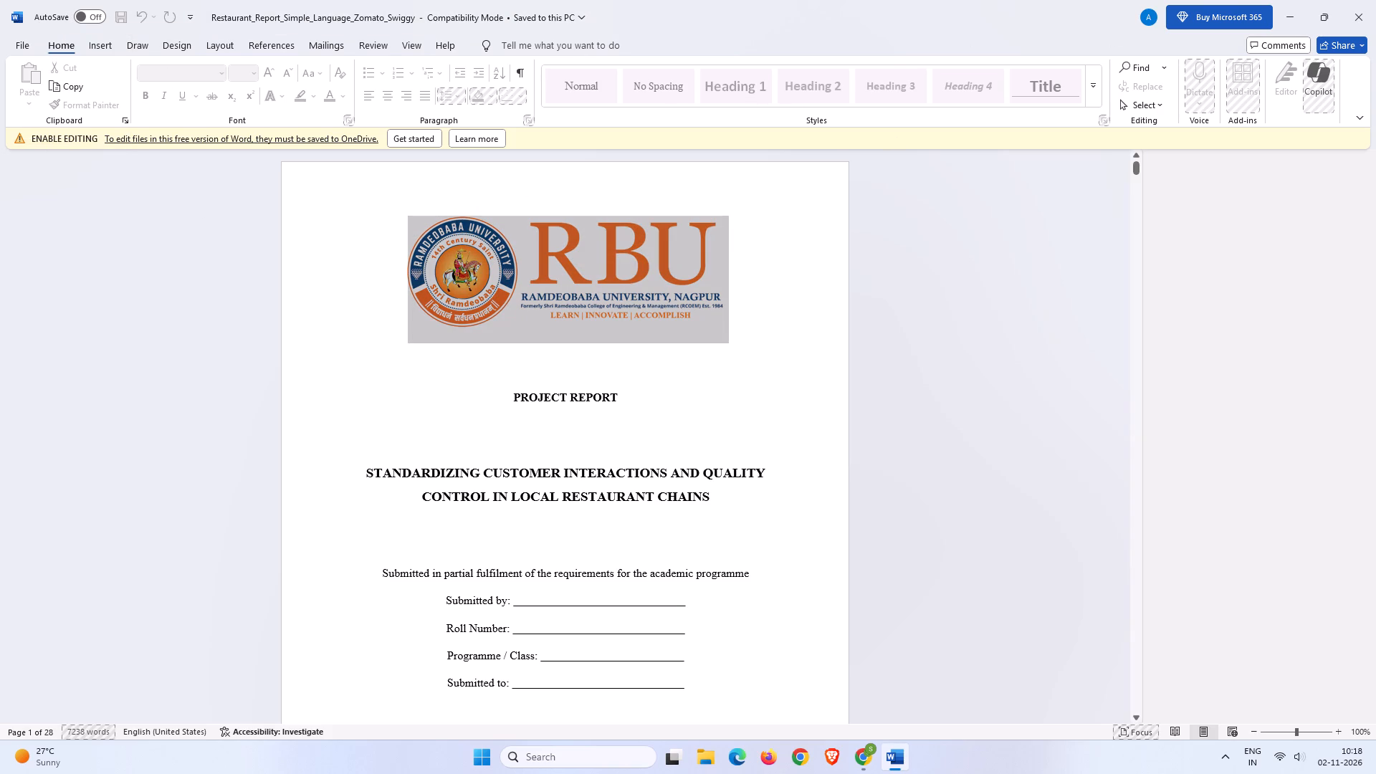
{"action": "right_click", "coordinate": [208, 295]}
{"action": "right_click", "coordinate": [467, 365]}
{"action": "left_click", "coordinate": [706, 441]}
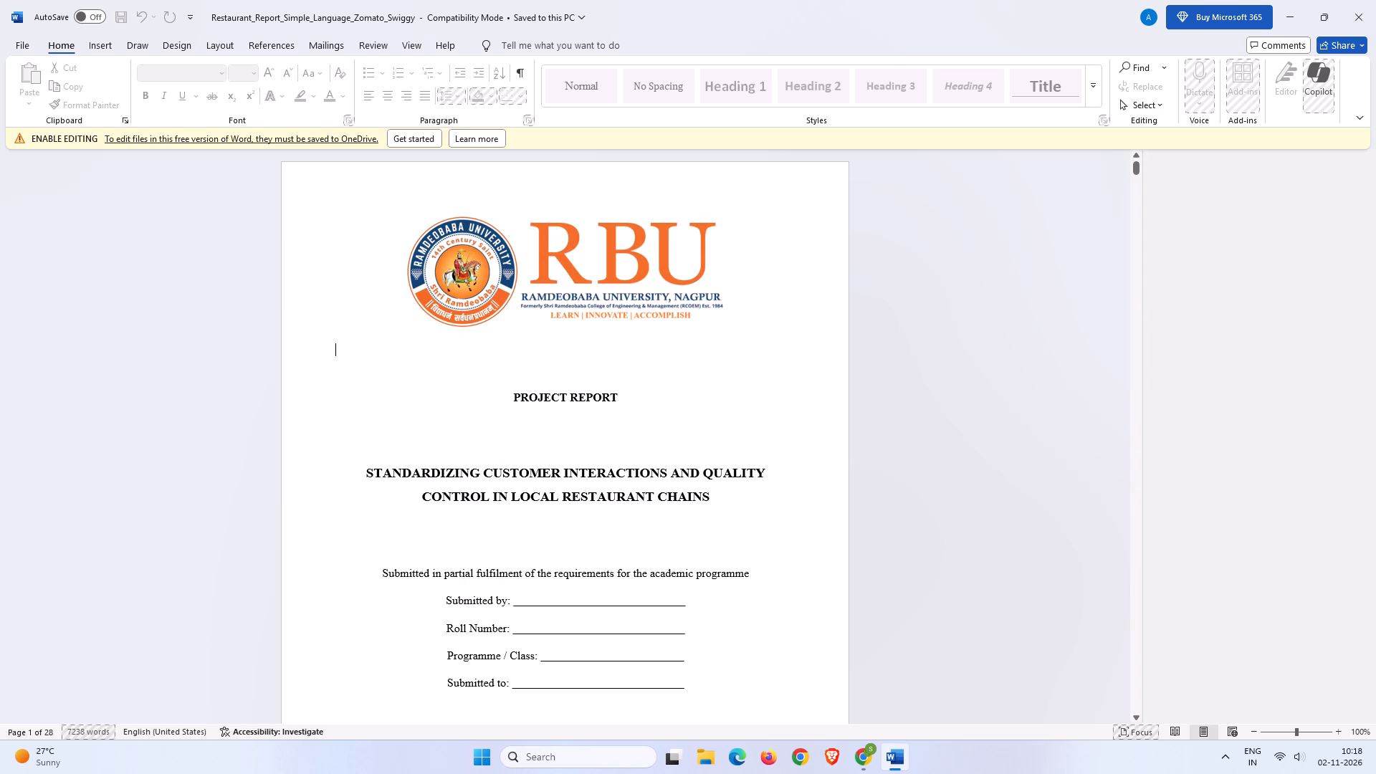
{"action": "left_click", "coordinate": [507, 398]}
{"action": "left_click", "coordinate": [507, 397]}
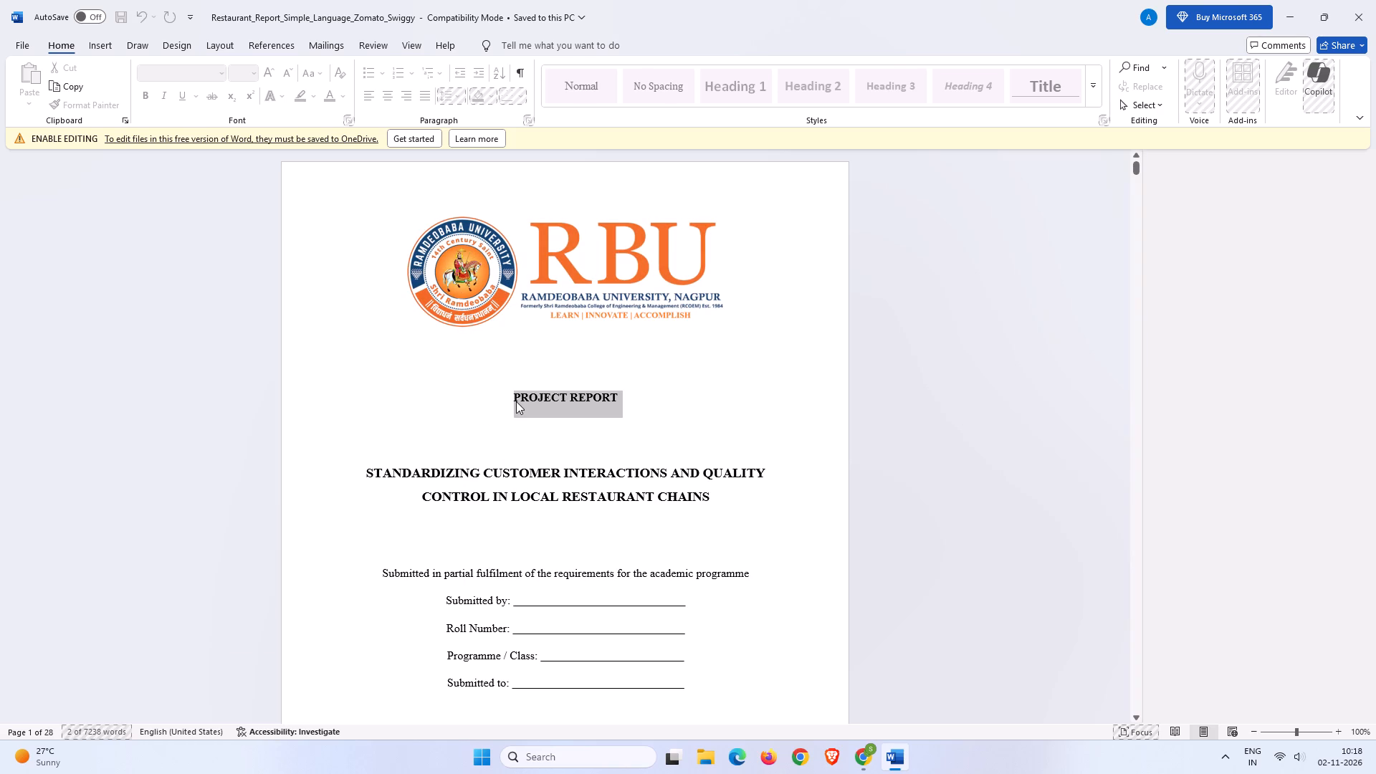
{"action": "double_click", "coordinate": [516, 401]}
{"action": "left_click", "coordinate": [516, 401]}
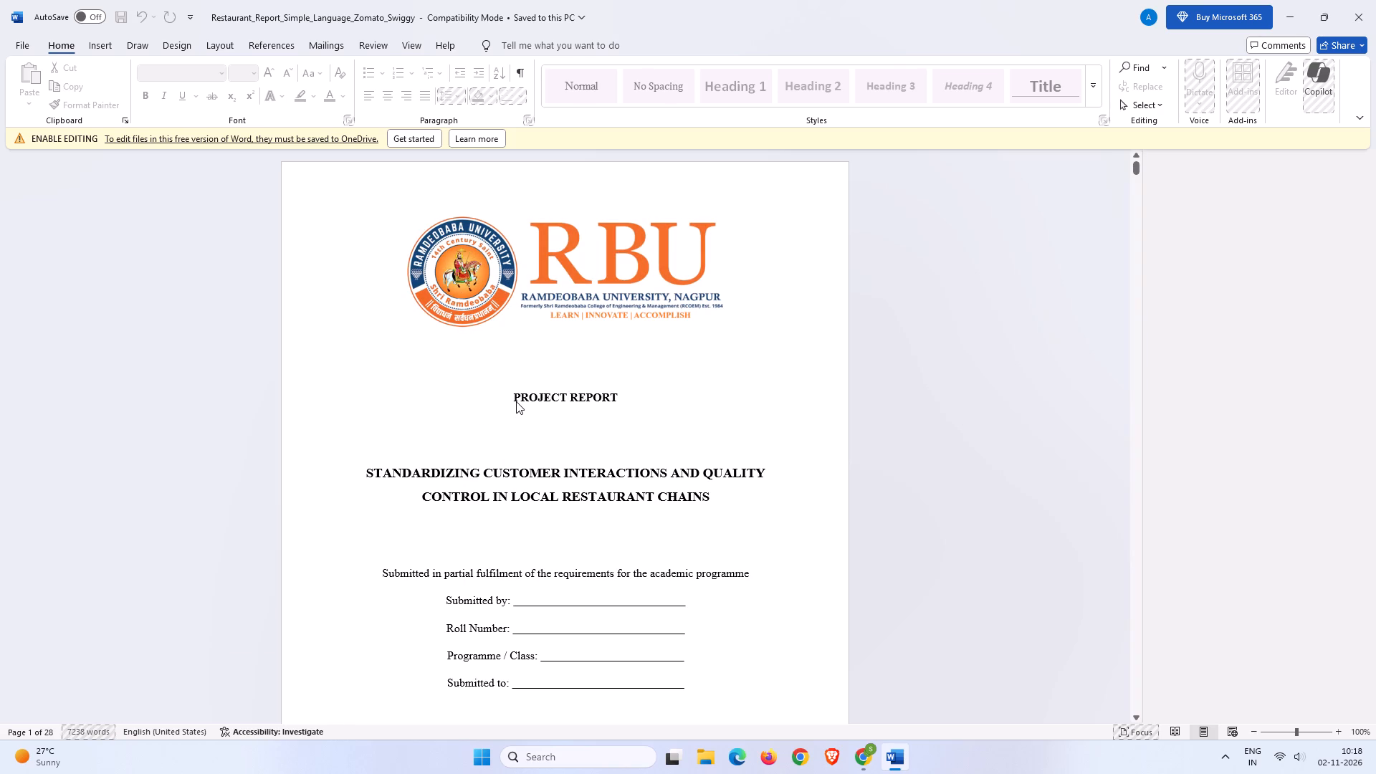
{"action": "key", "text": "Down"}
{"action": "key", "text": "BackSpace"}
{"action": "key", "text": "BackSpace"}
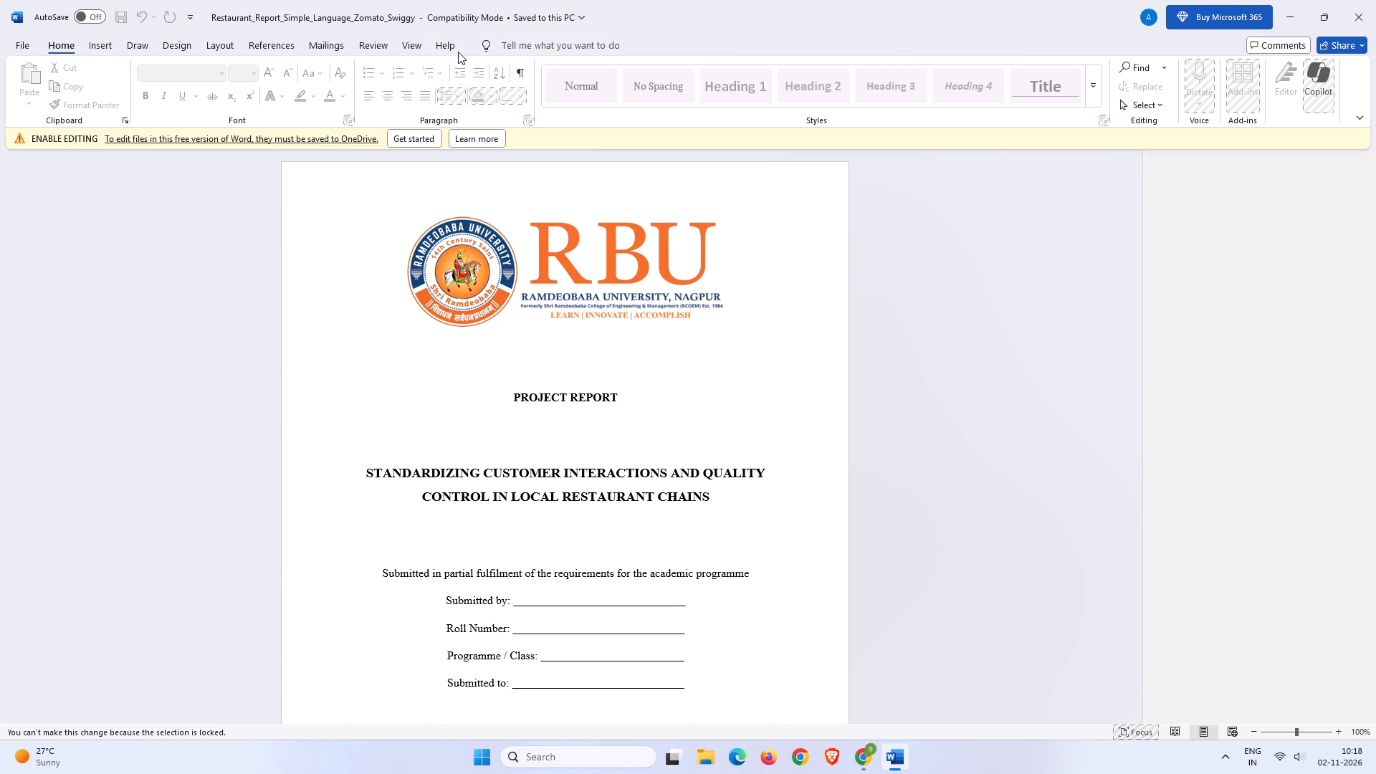
Close the restaurant report in Word.
{"action": "left_click", "coordinate": [1372, 9]}
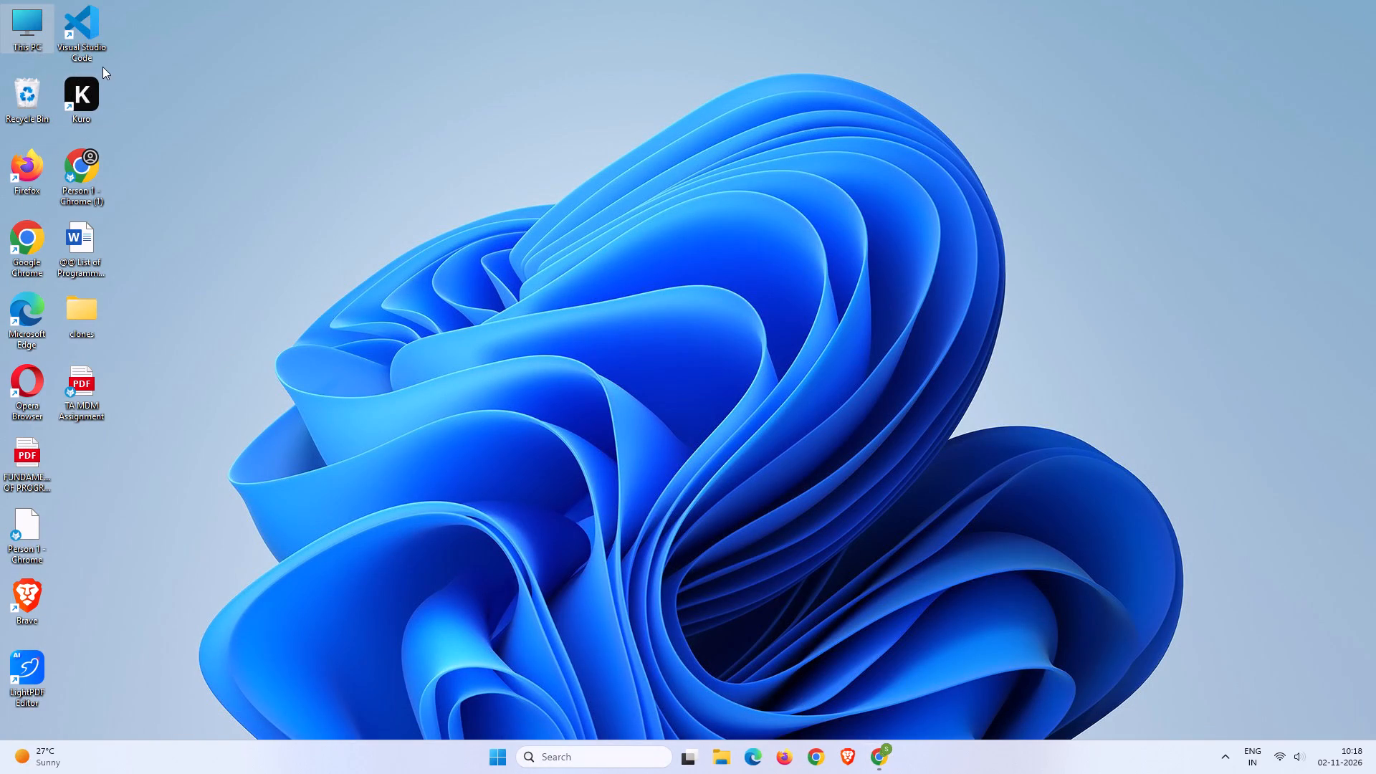
Open This PC, go to the Downloads folder and copy the Restaurant_Report_Simple_Language Word file.
{"action": "right_click", "coordinate": [17, 42]}
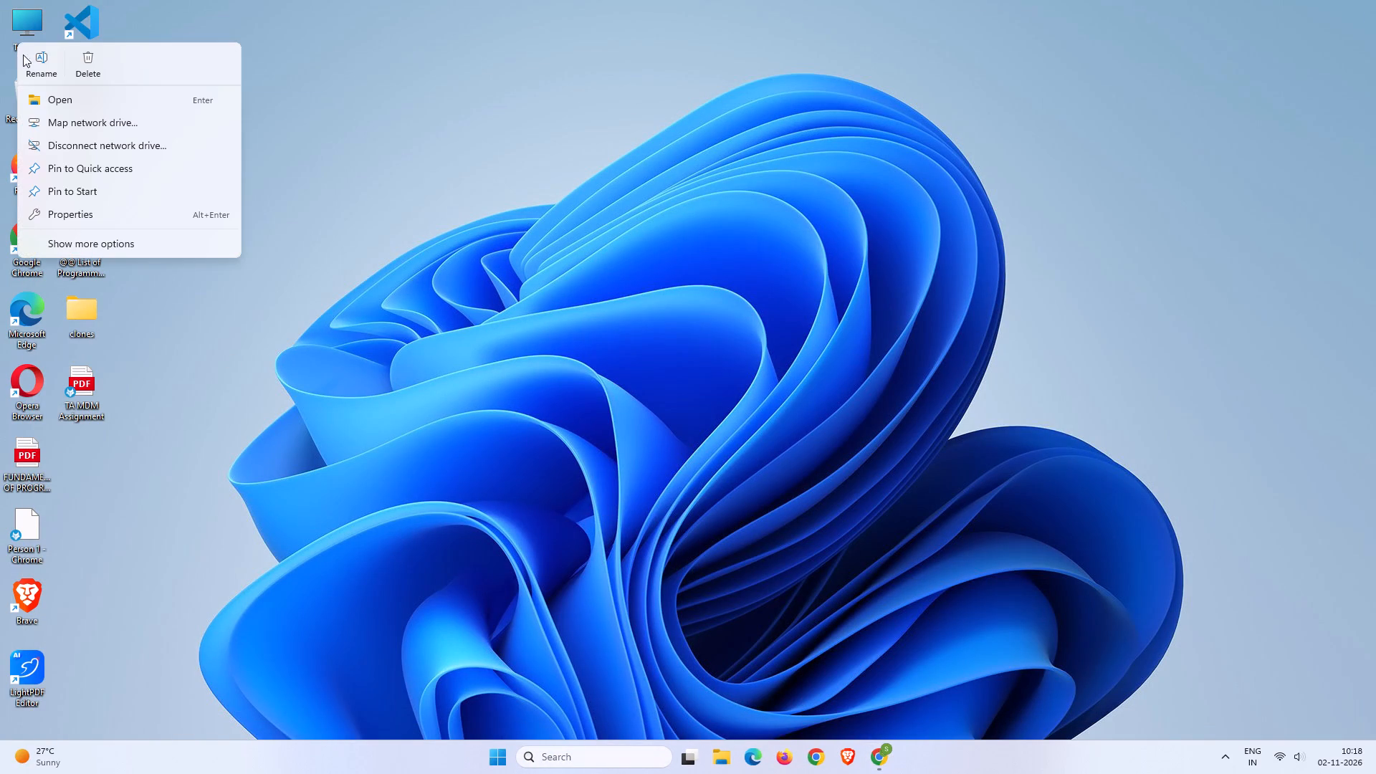
{"action": "left_click", "coordinate": [543, 282]}
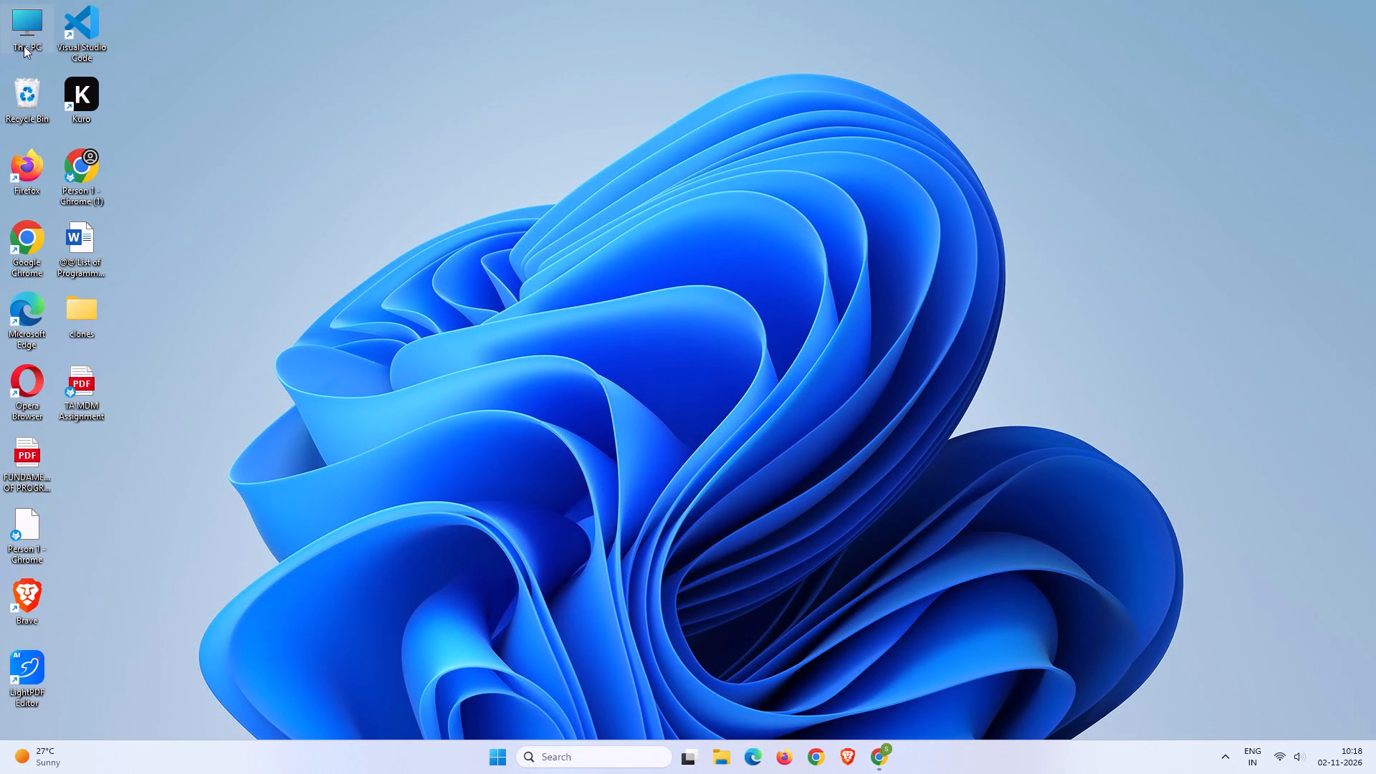
{"action": "left_click", "coordinate": [19, 34]}
{"action": "left_click", "coordinate": [24, 32]}
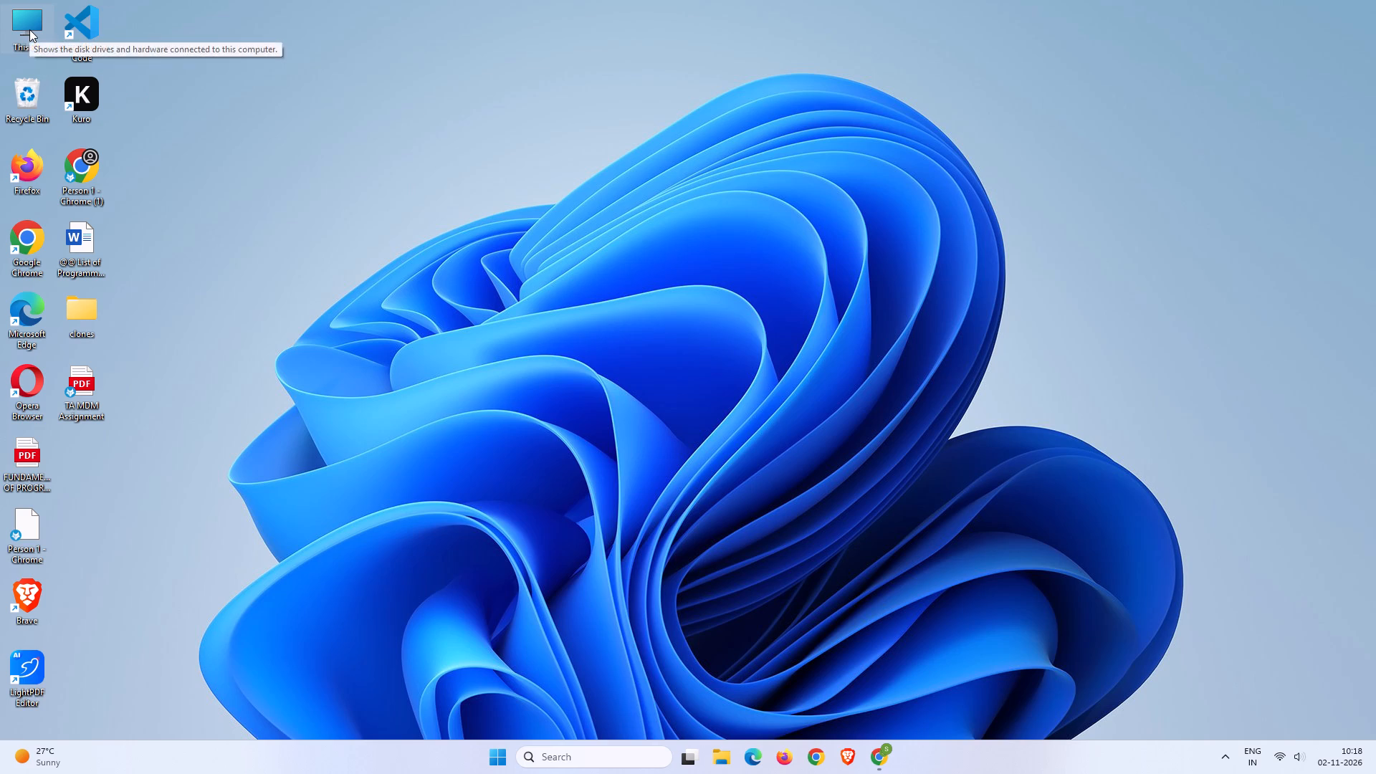
{"action": "right_click", "coordinate": [29, 29]}
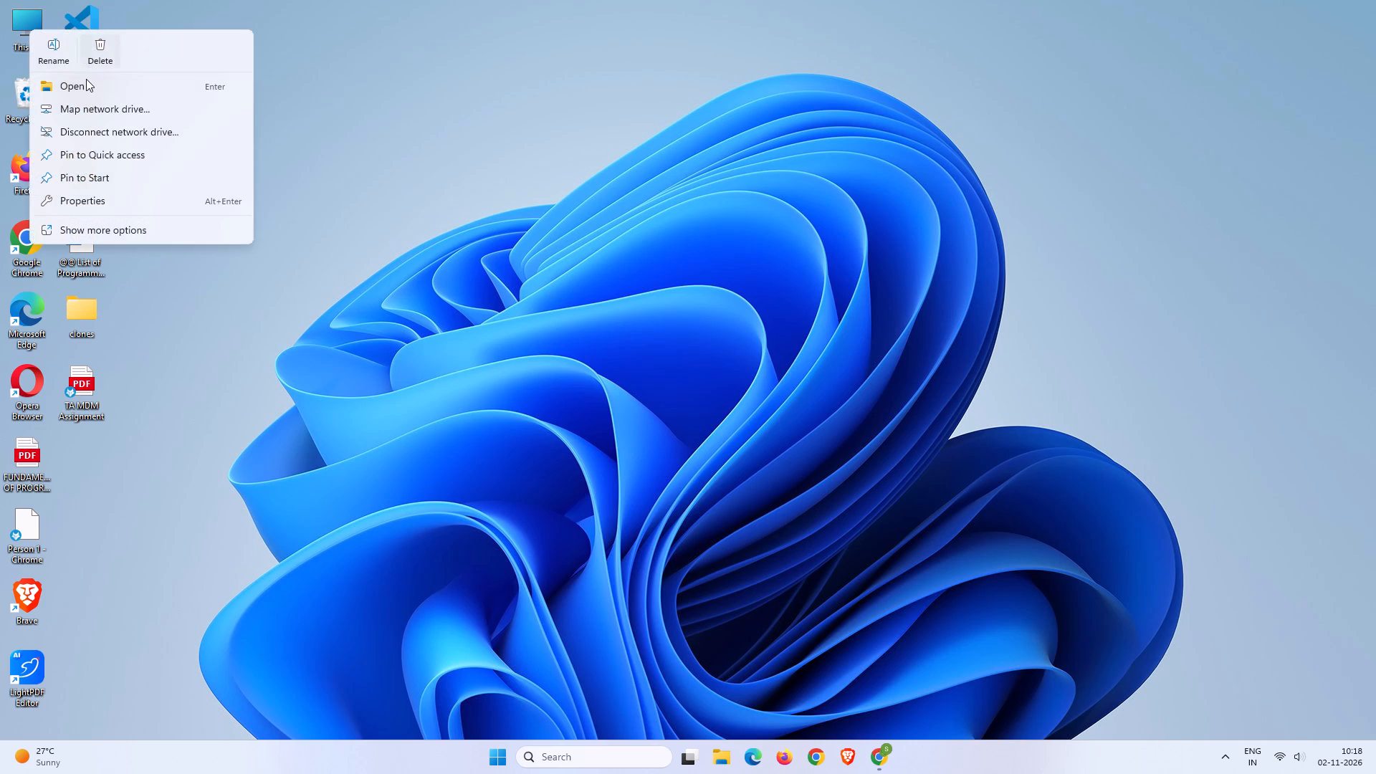
{"action": "left_click", "coordinate": [86, 79]}
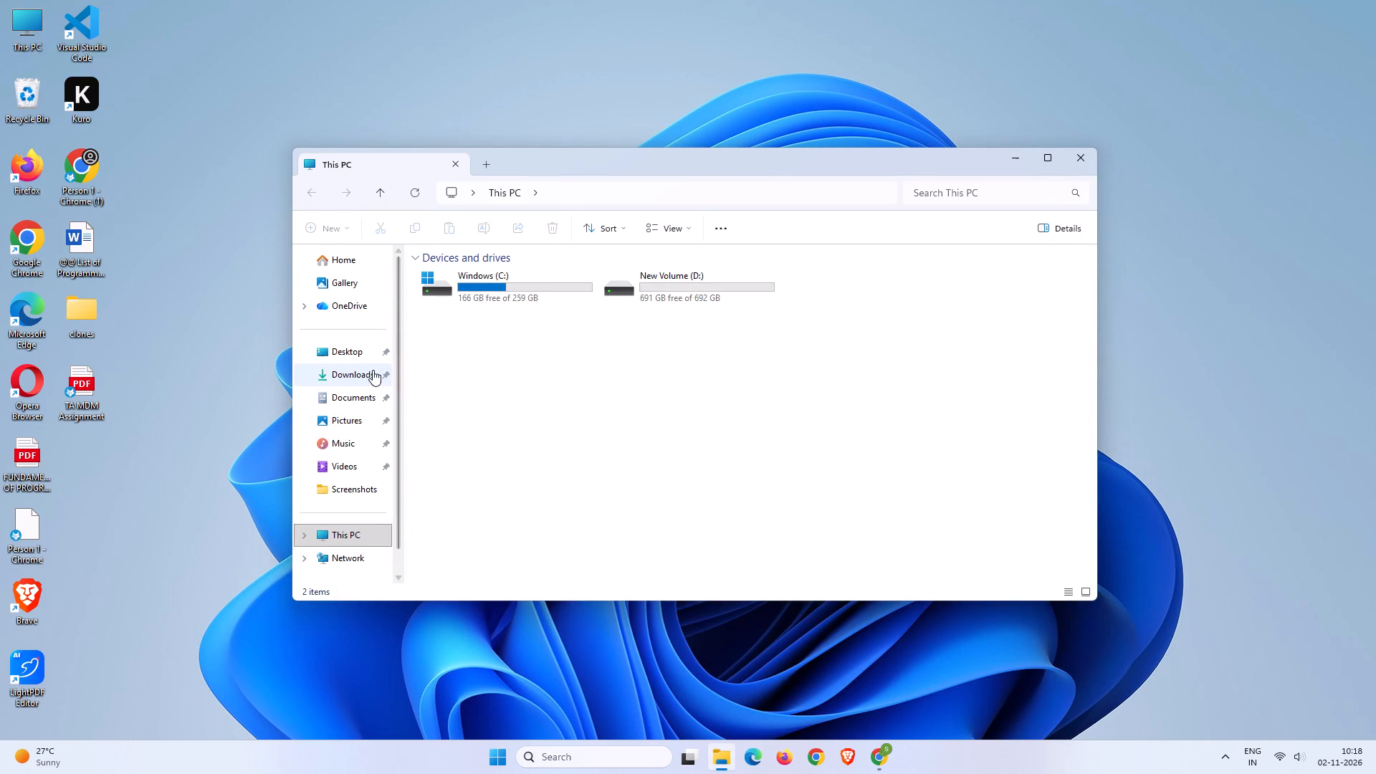
{"action": "left_click", "coordinate": [368, 366]}
{"action": "left_click", "coordinate": [363, 304]}
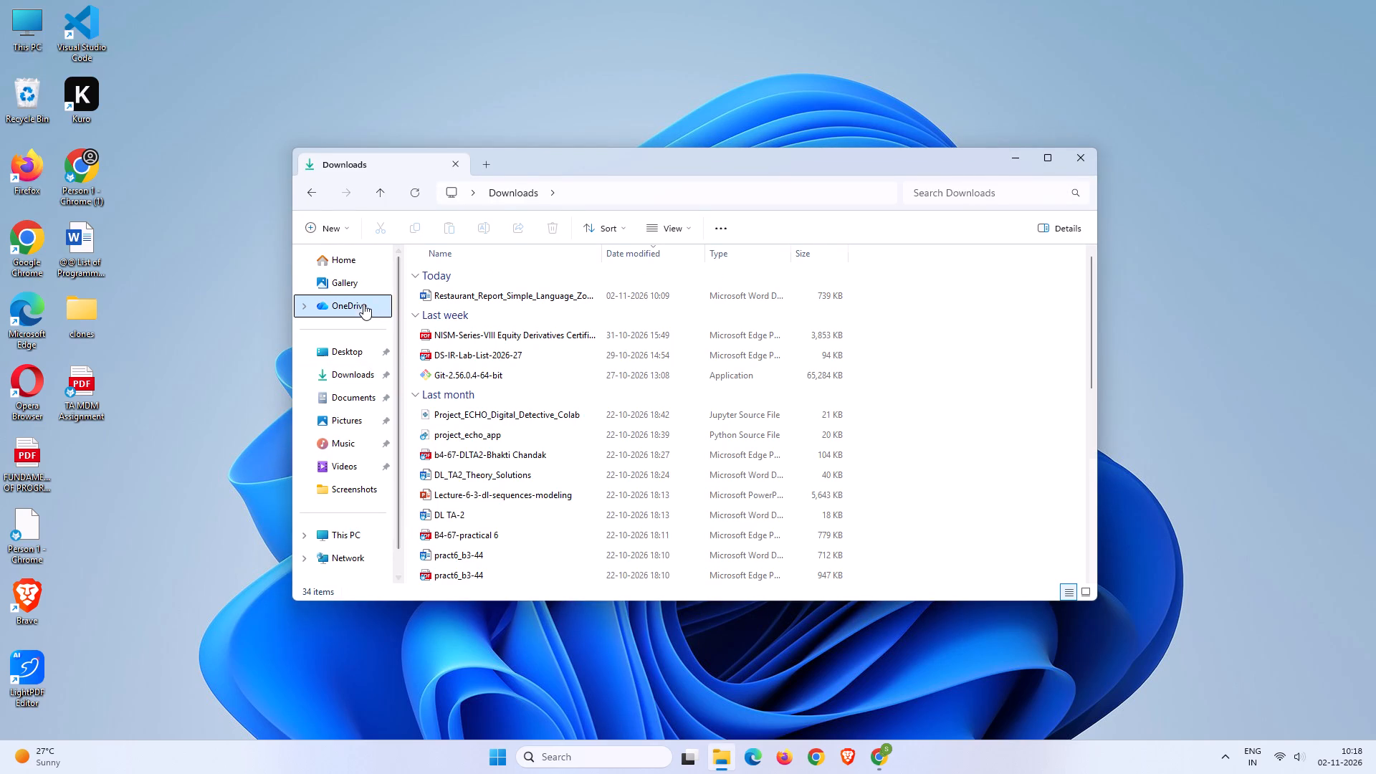
{"action": "left_click", "coordinate": [373, 374]}
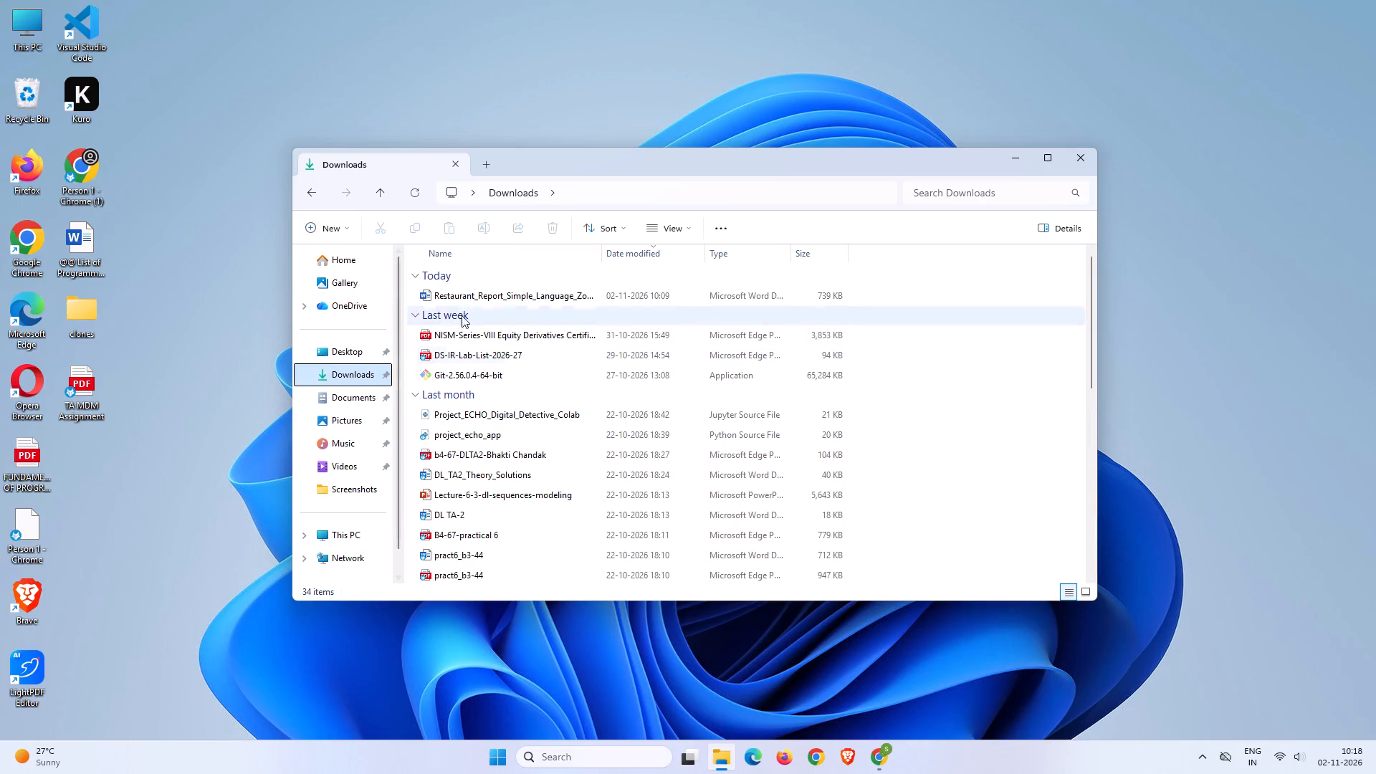
{"action": "left_click", "coordinate": [468, 299]}
{"action": "key", "text": "ctrl+c"}
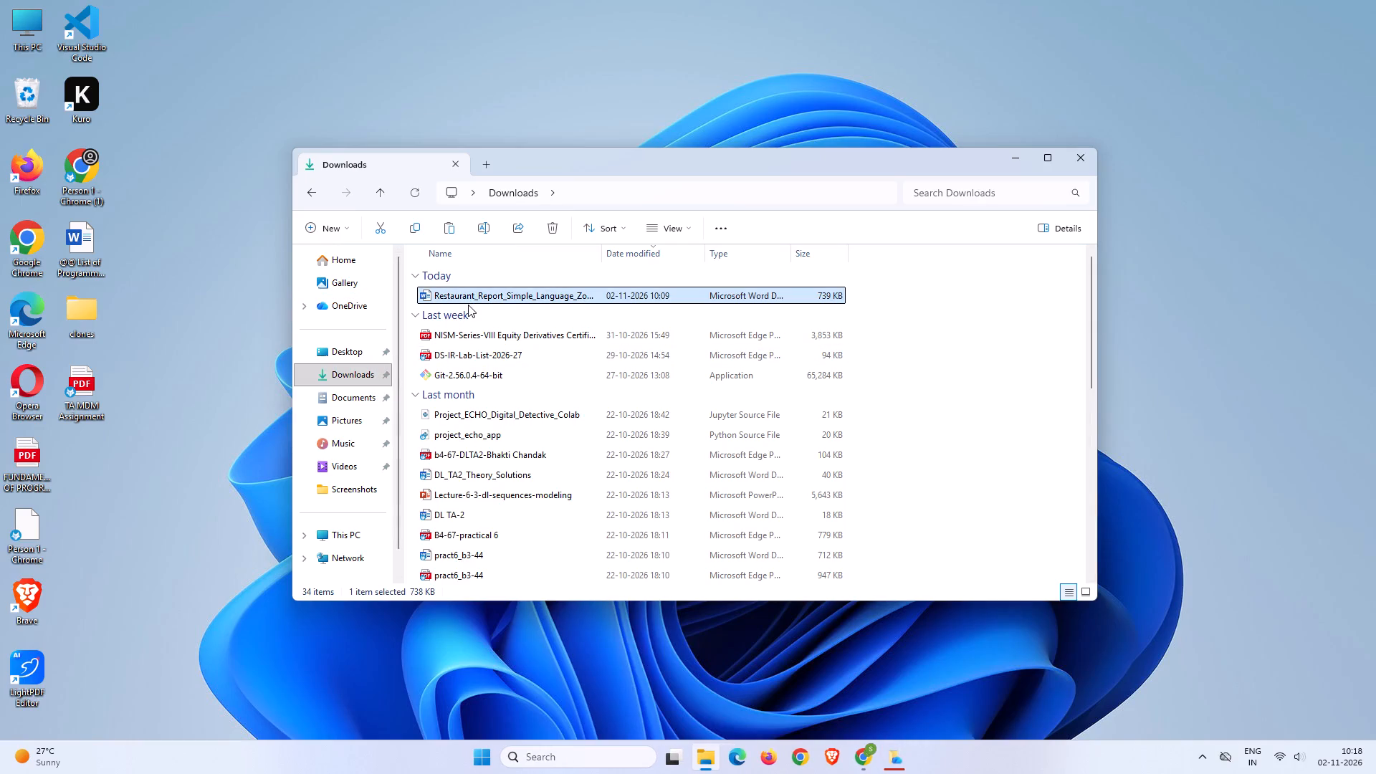
Open the OneDrive folder, choose a suggested account in its sign-in window and submit the sign-in.
{"action": "left_click", "coordinate": [376, 302]}
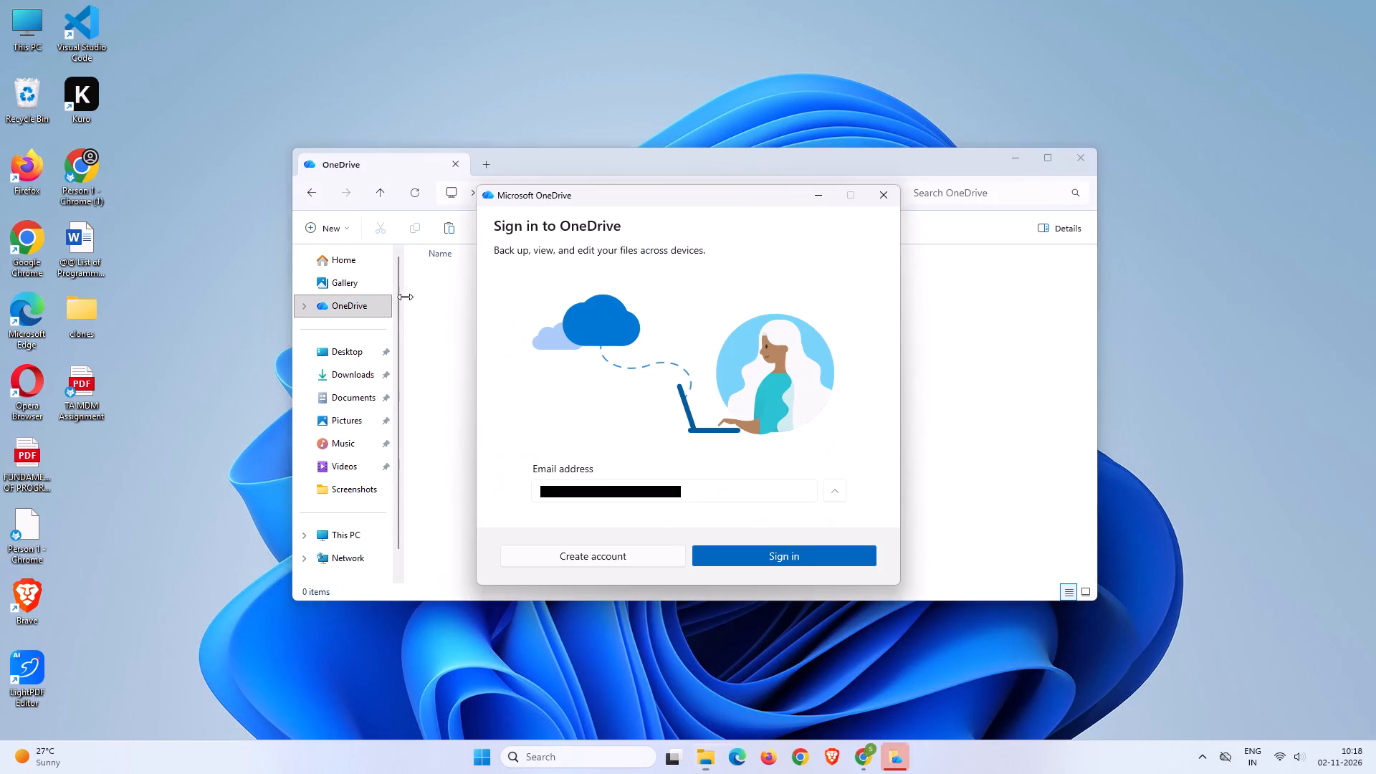
{"action": "left_click", "coordinate": [750, 492]}
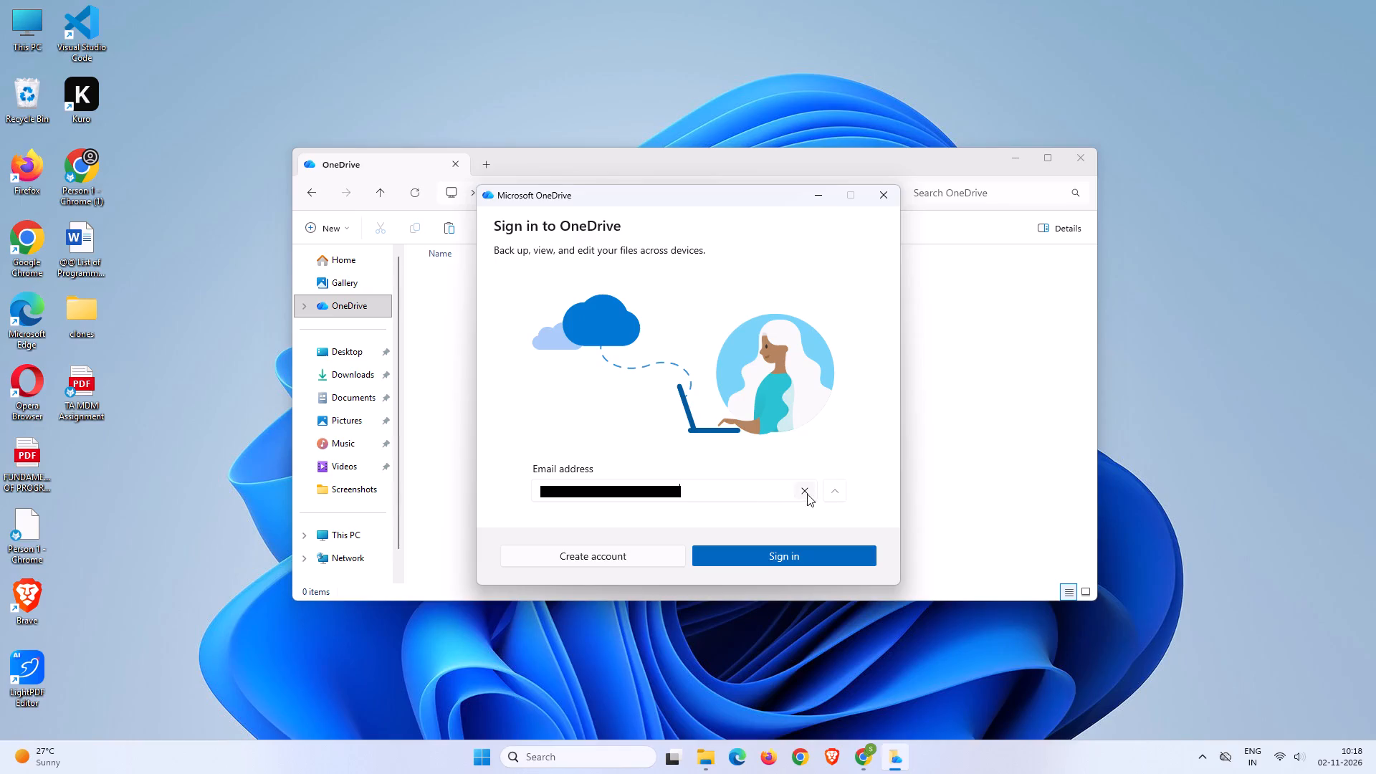
{"action": "left_click", "coordinate": [827, 487]}
{"action": "left_click", "coordinate": [713, 487]}
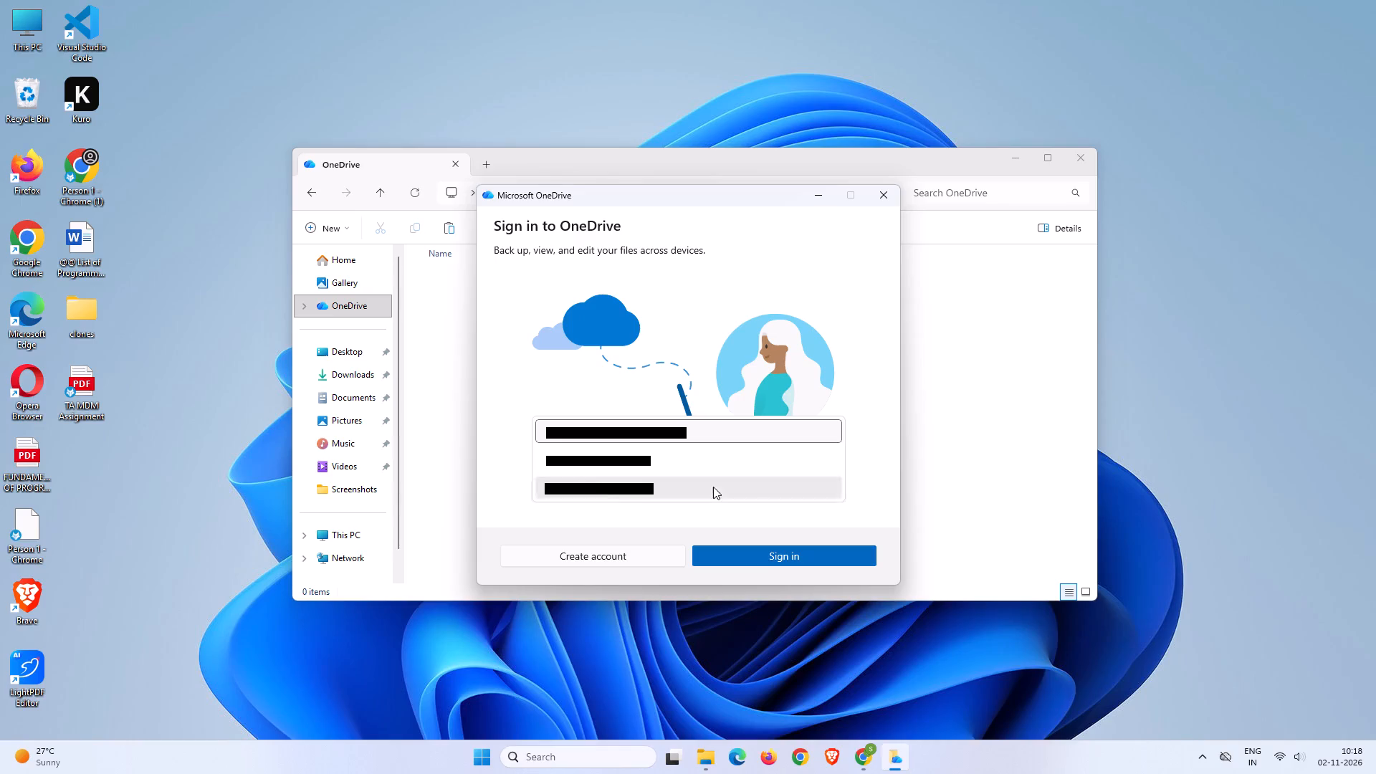
{"action": "left_click", "coordinate": [769, 555]}
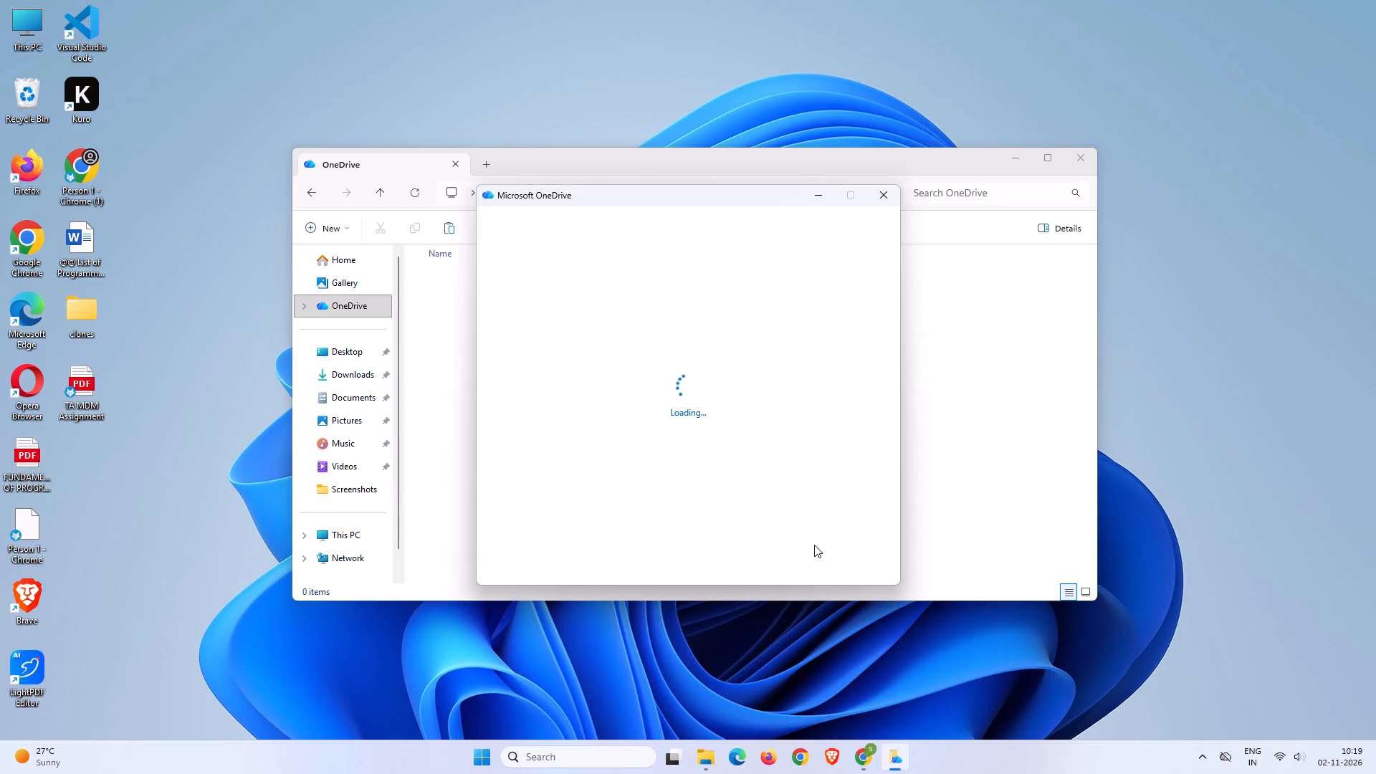
Paste the copied restaurant report into the OneDrive folder.
{"action": "left_click", "coordinate": [608, 325]}
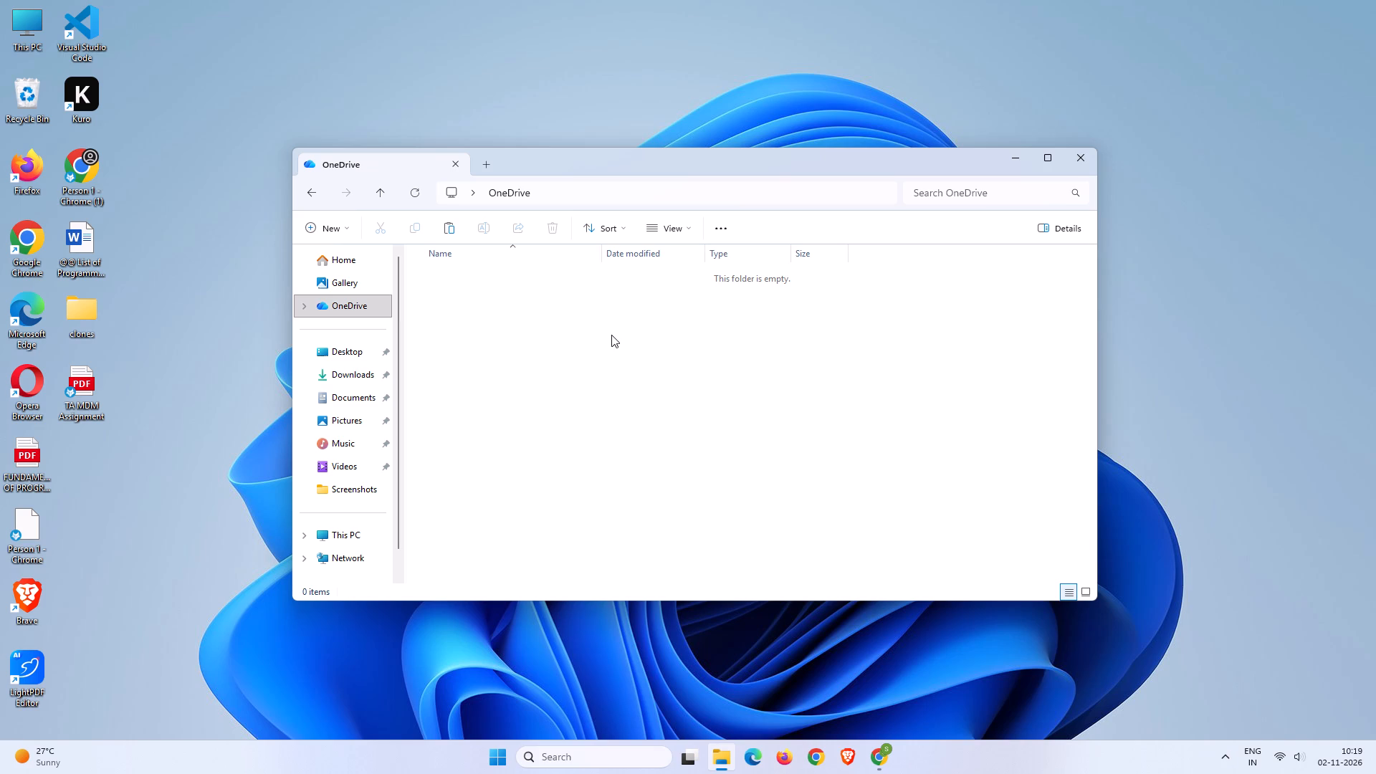
{"action": "key", "text": "ctrl+v"}
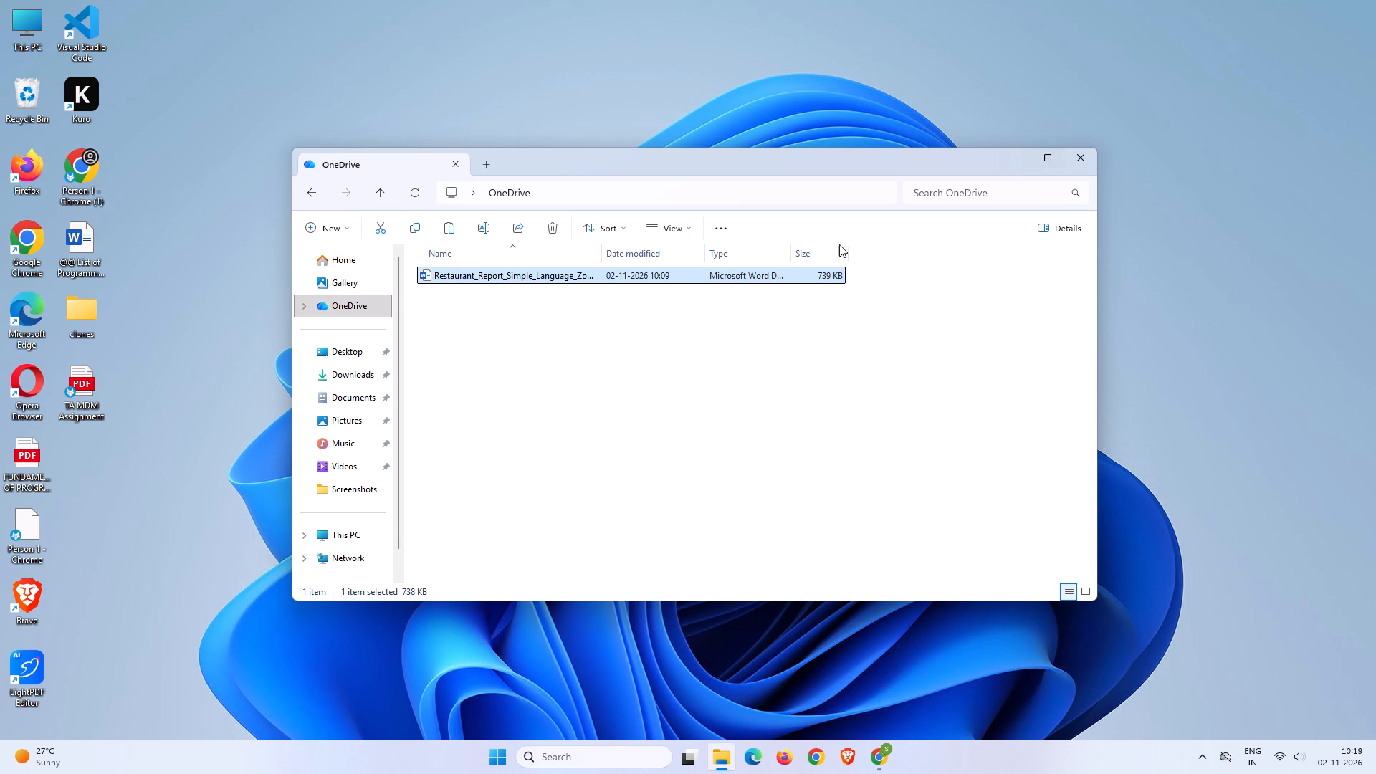
Open the pasted report, enable editing and save it under its existing name to the personal OneDrive Documents folder, dismissing the follow-up notices.
{"action": "double_click", "coordinate": [781, 279]}
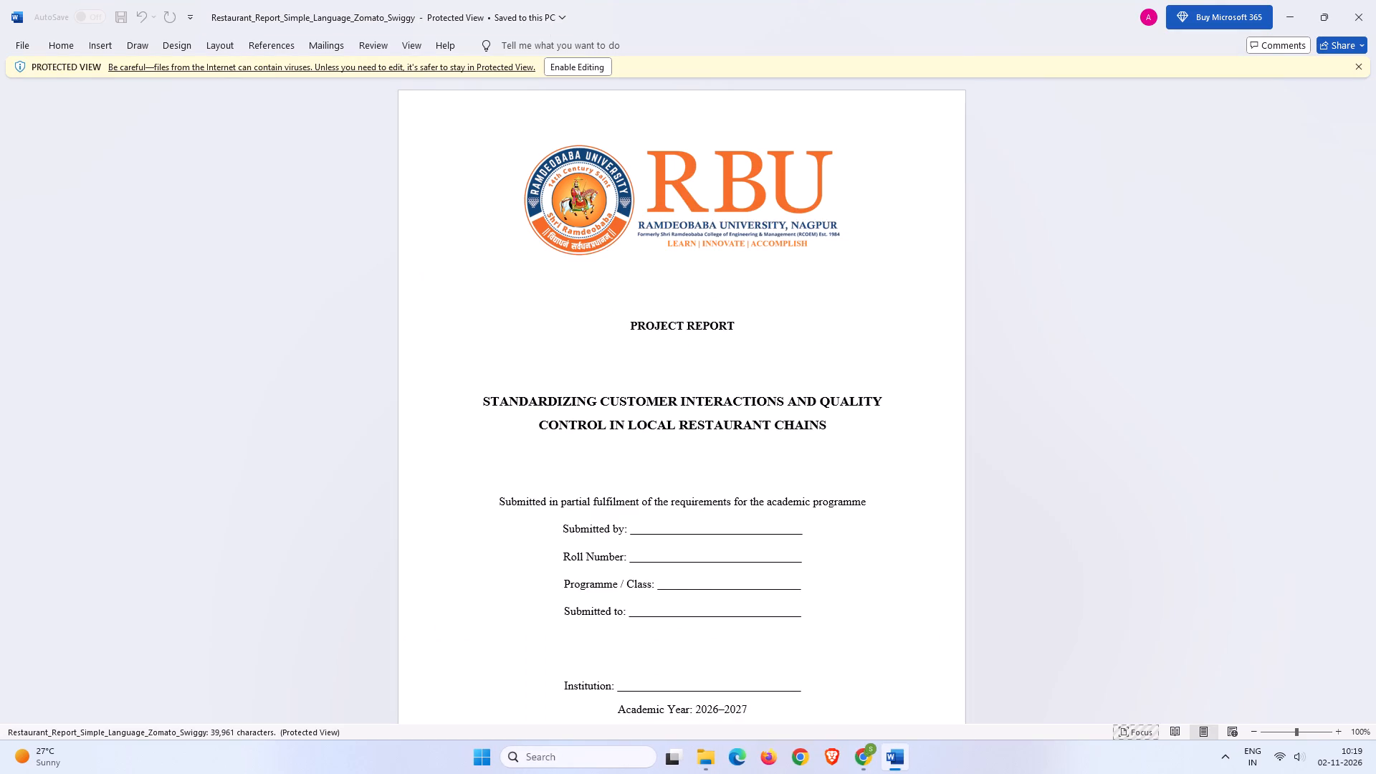
{"action": "left_click", "coordinate": [589, 70]}
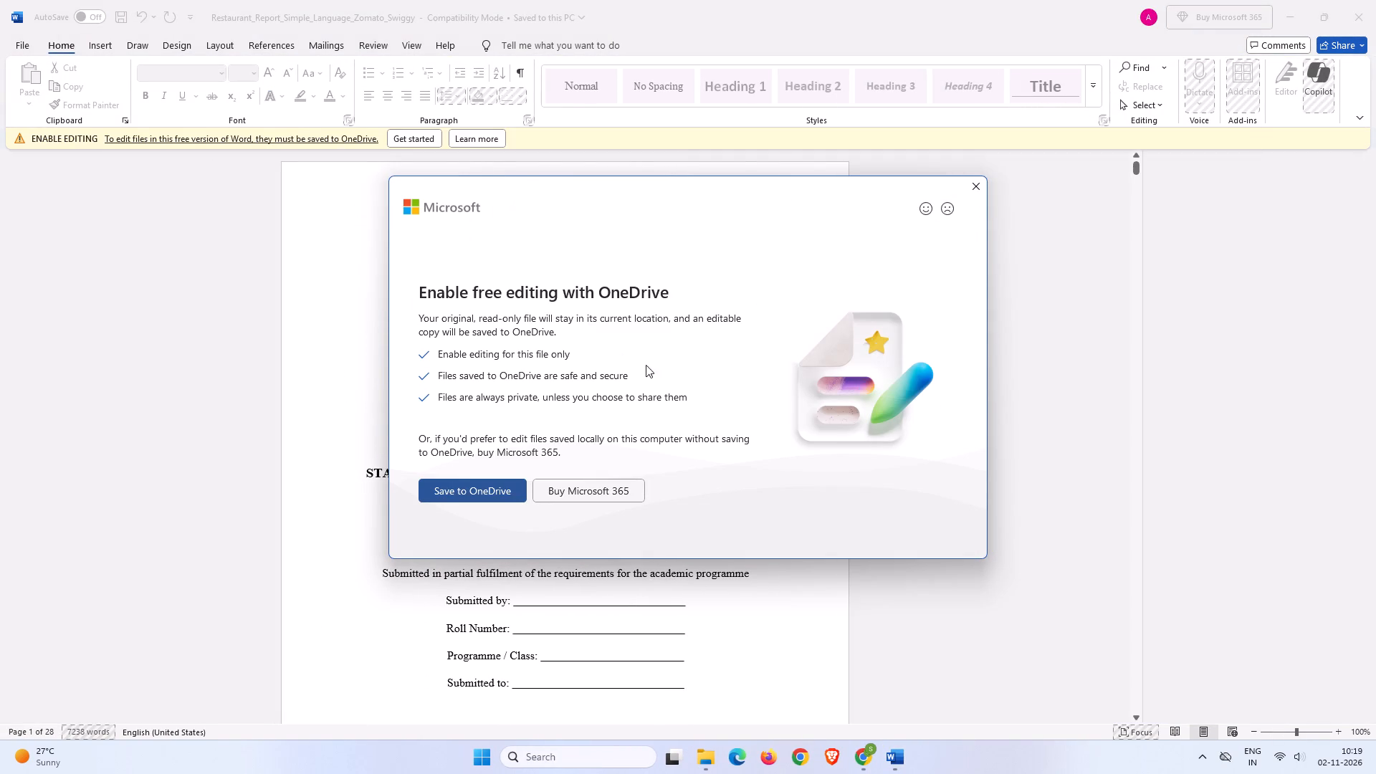
{"action": "left_click", "coordinate": [489, 482]}
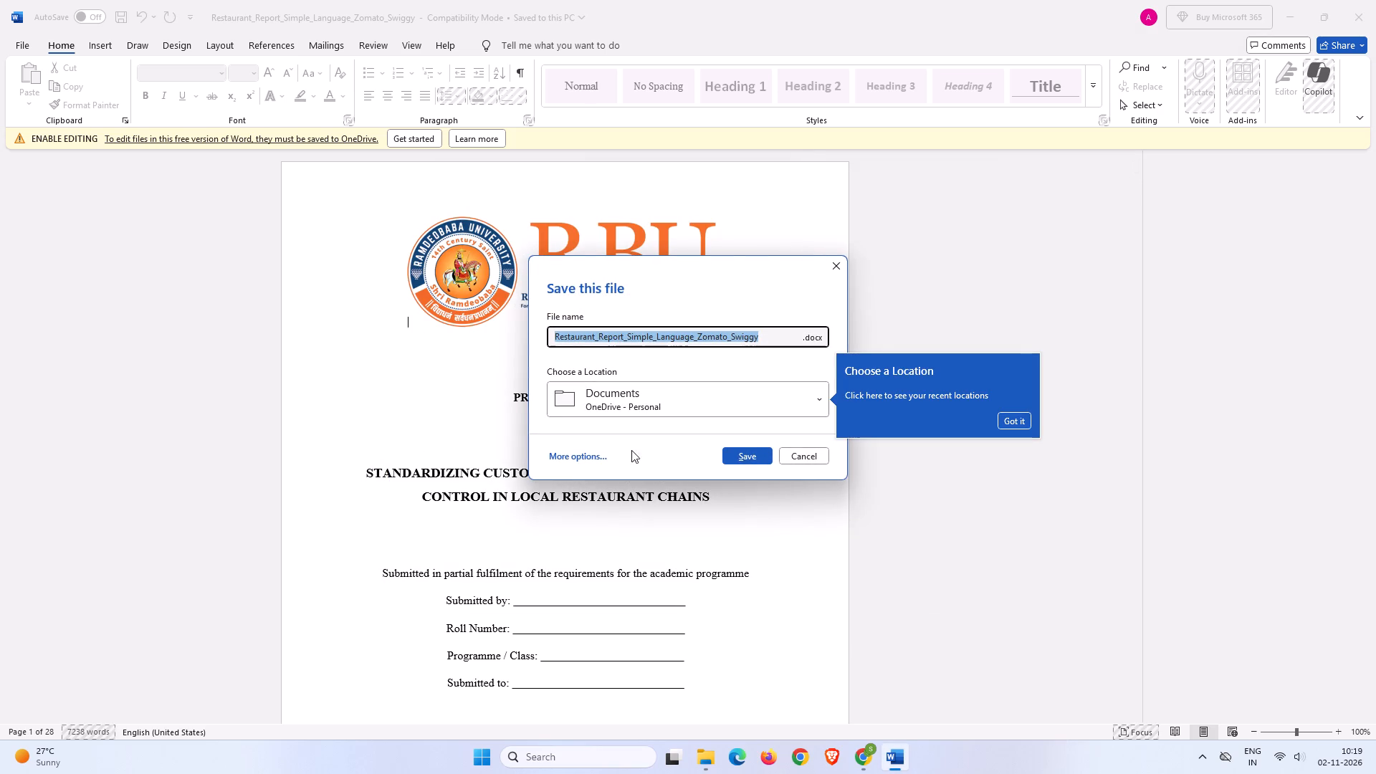
{"action": "left_click", "coordinate": [760, 461]}
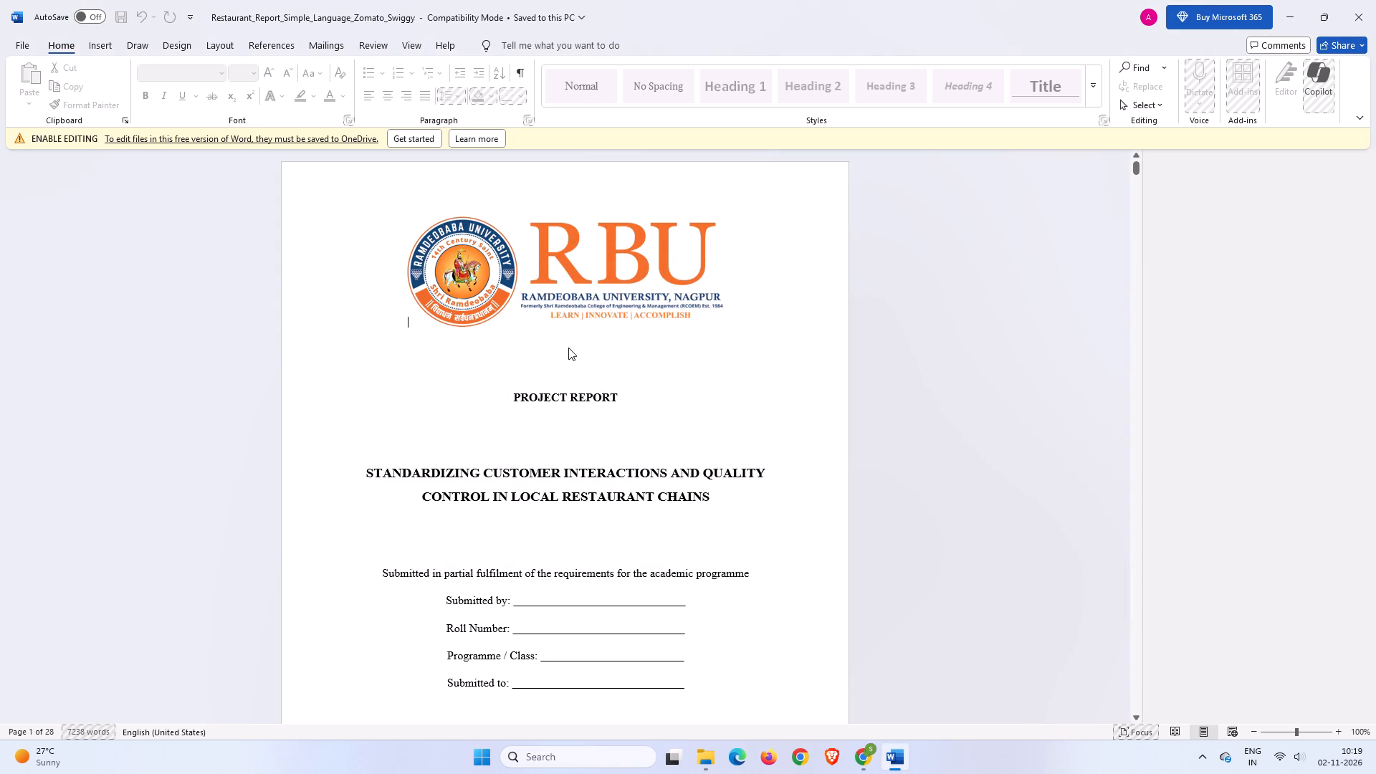
{"action": "left_click", "coordinate": [500, 391]}
{"action": "left_click", "coordinate": [445, 373]}
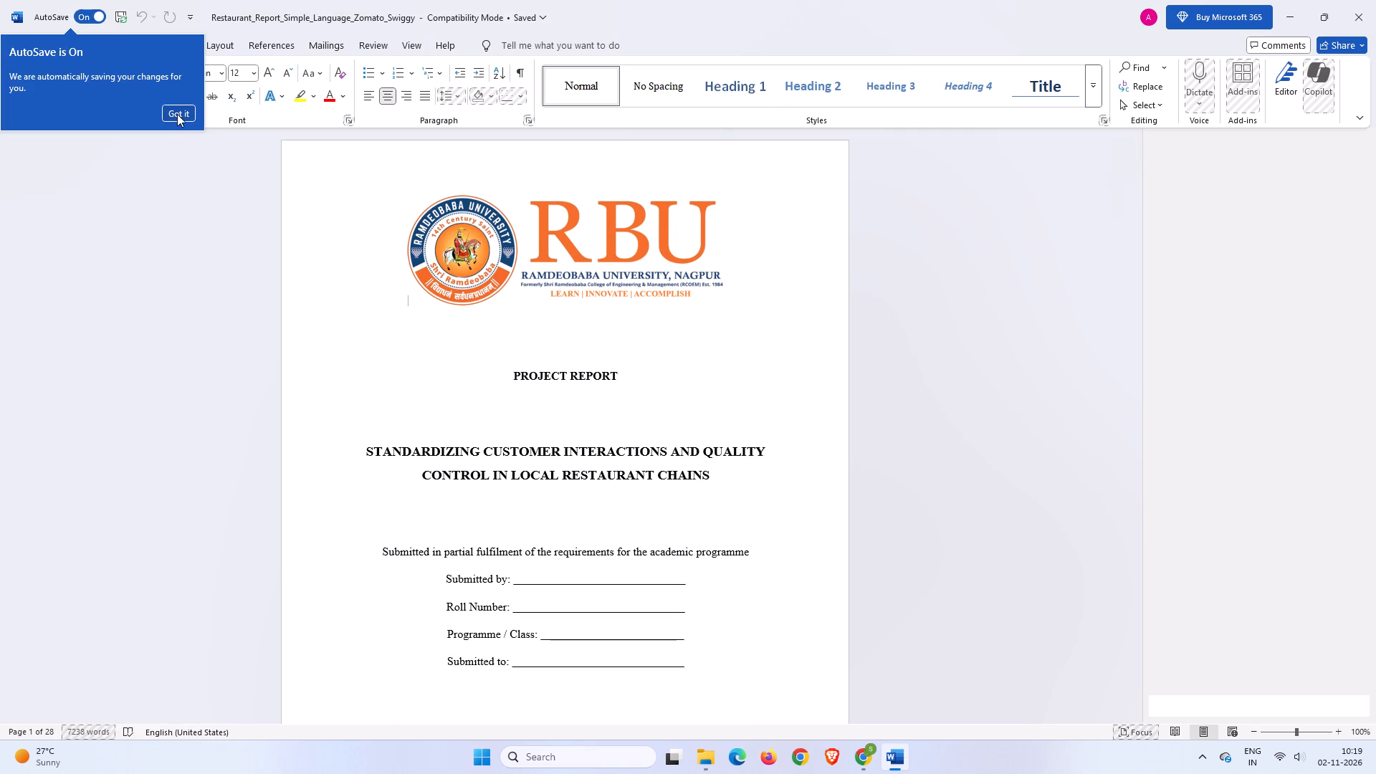
{"action": "left_click", "coordinate": [177, 114]}
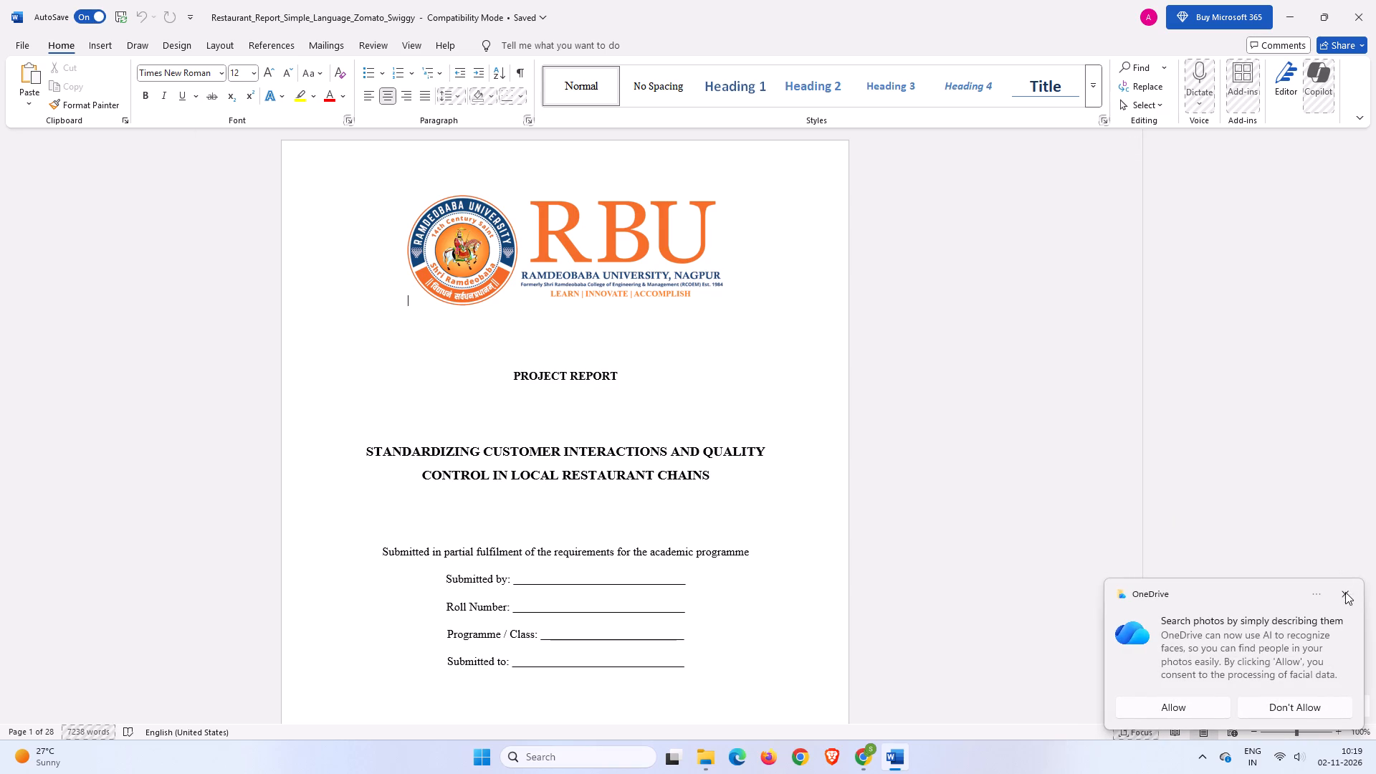
{"action": "left_click", "coordinate": [1344, 592]}
Delete the blank lines between the PROJECT REPORT heading and the STANDARDIZING CUSTOMER INTERACTIONS title on the cover page.
{"action": "left_click", "coordinate": [459, 342]}
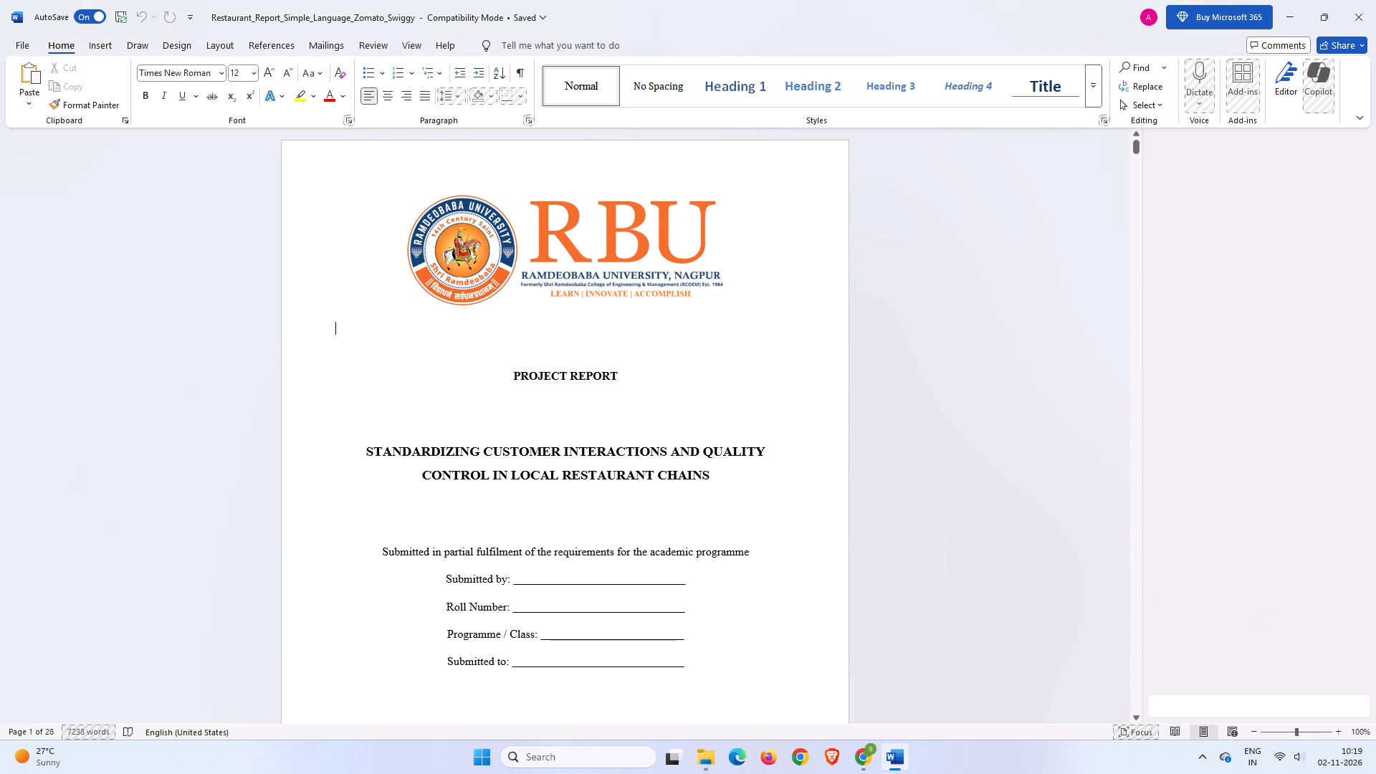
{"action": "left_click", "coordinate": [479, 357]}
{"action": "left_click", "coordinate": [493, 376]}
{"action": "key", "text": "Down"}
{"action": "key", "text": "Down"}
{"action": "key", "text": "Down"}
{"action": "key", "text": "Left"}
{"action": "key", "text": "Left"}
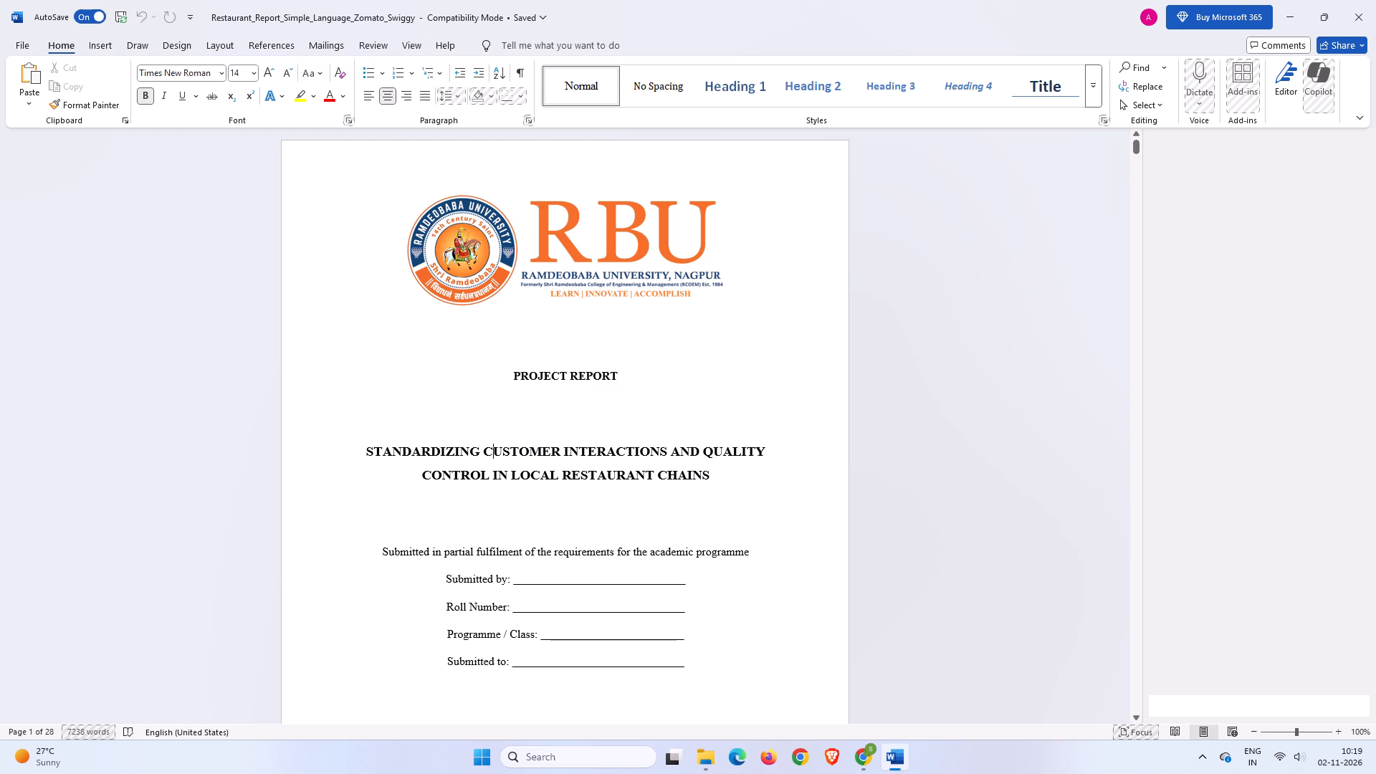
{"action": "key", "text": "Left"}
{"action": "key", "text": "Left"}
{"action": "key", "text": "Left"}
{"action": "key", "text": "Left"}
{"action": "key", "text": "Left"}
{"action": "key", "text": "Left"}
{"action": "key", "text": "Left"}
{"action": "key", "text": "Left"}
{"action": "key", "text": "Left"}
{"action": "key", "text": "Left"}
{"action": "key", "text": "Left"}
{"action": "key", "text": "Left"}
{"action": "key", "text": "Left"}
{"action": "key", "text": "Left"}
{"action": "key", "text": "Left"}
{"action": "key", "text": "BackSpace"}
{"action": "key", "text": "BackSpace"}
{"action": "key", "text": "BackSpace"}
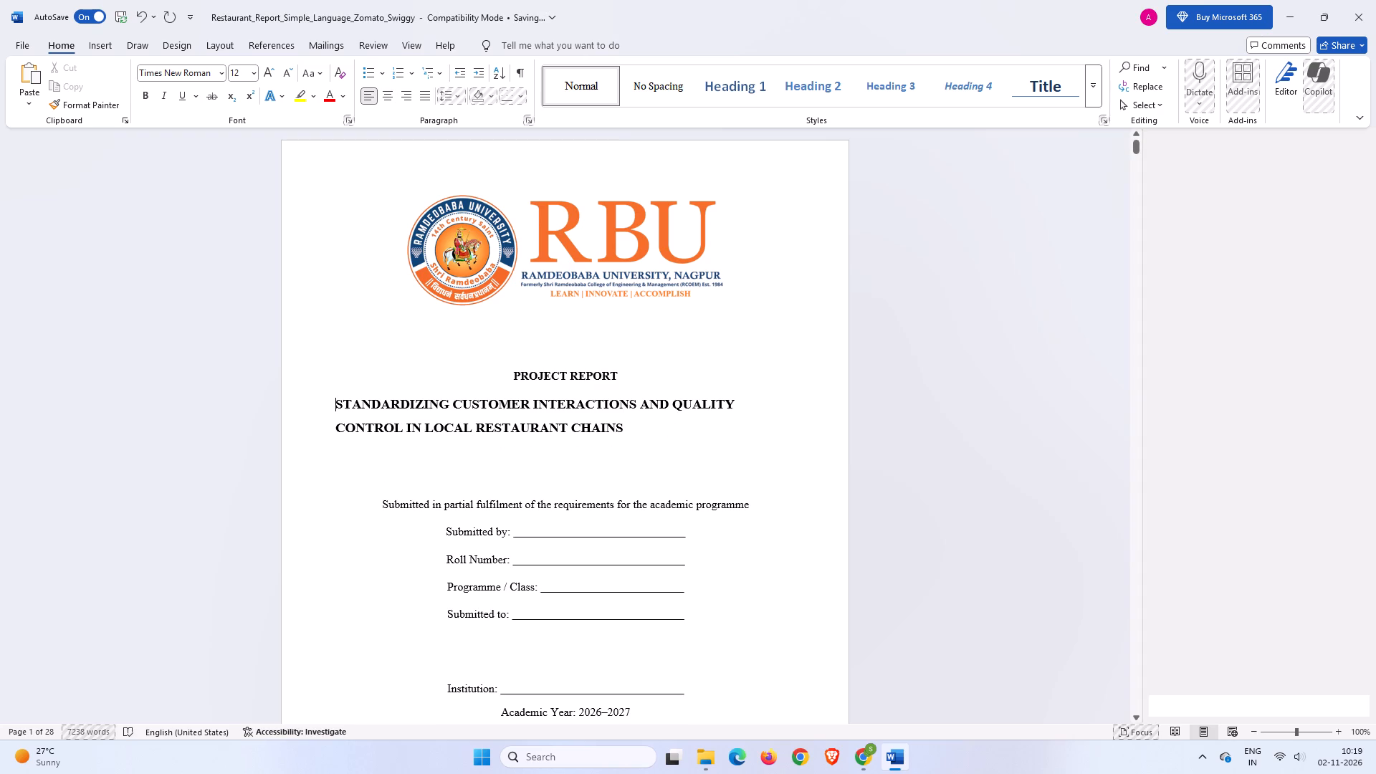
Centre the PROJECT REPORT heading and the report title below it.
{"action": "left_click_drag", "start_coordinate": [504, 370], "coordinate": [600, 431]}
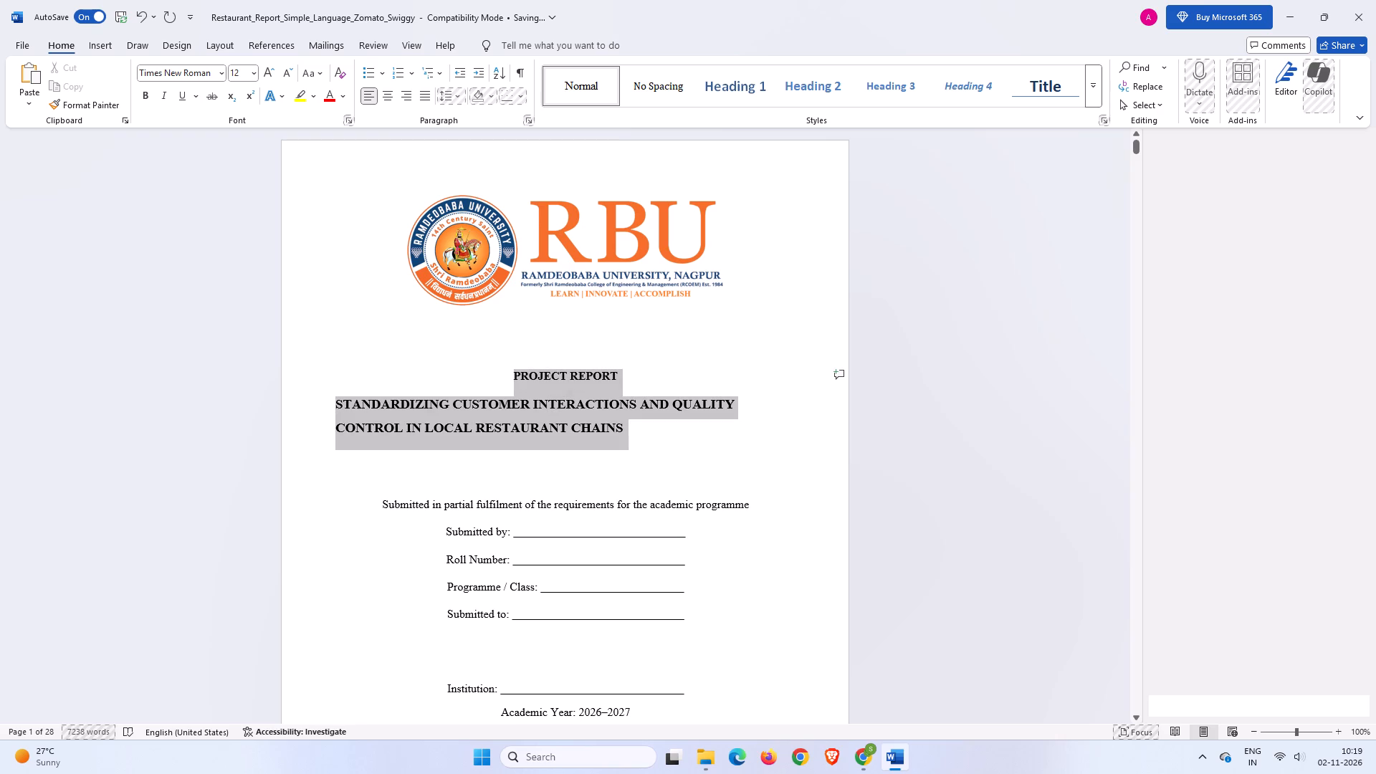
{"action": "left_click_drag", "start_coordinate": [600, 431], "coordinate": [621, 445]}
{"action": "left_click", "coordinate": [381, 90]}
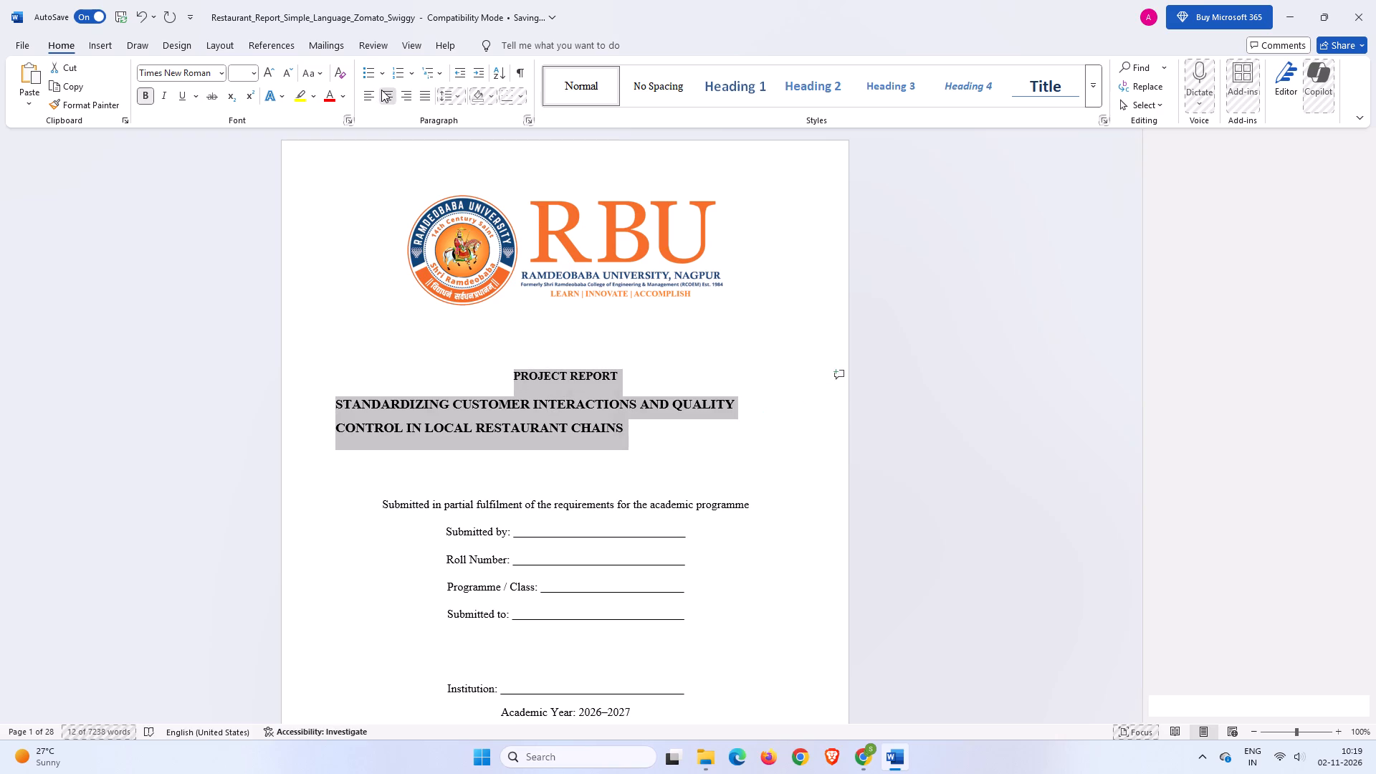
Delete the cover-page line "Submitted in partial fulfilment of the requirements for the academic programme".
{"action": "left_click", "coordinate": [912, 524]}
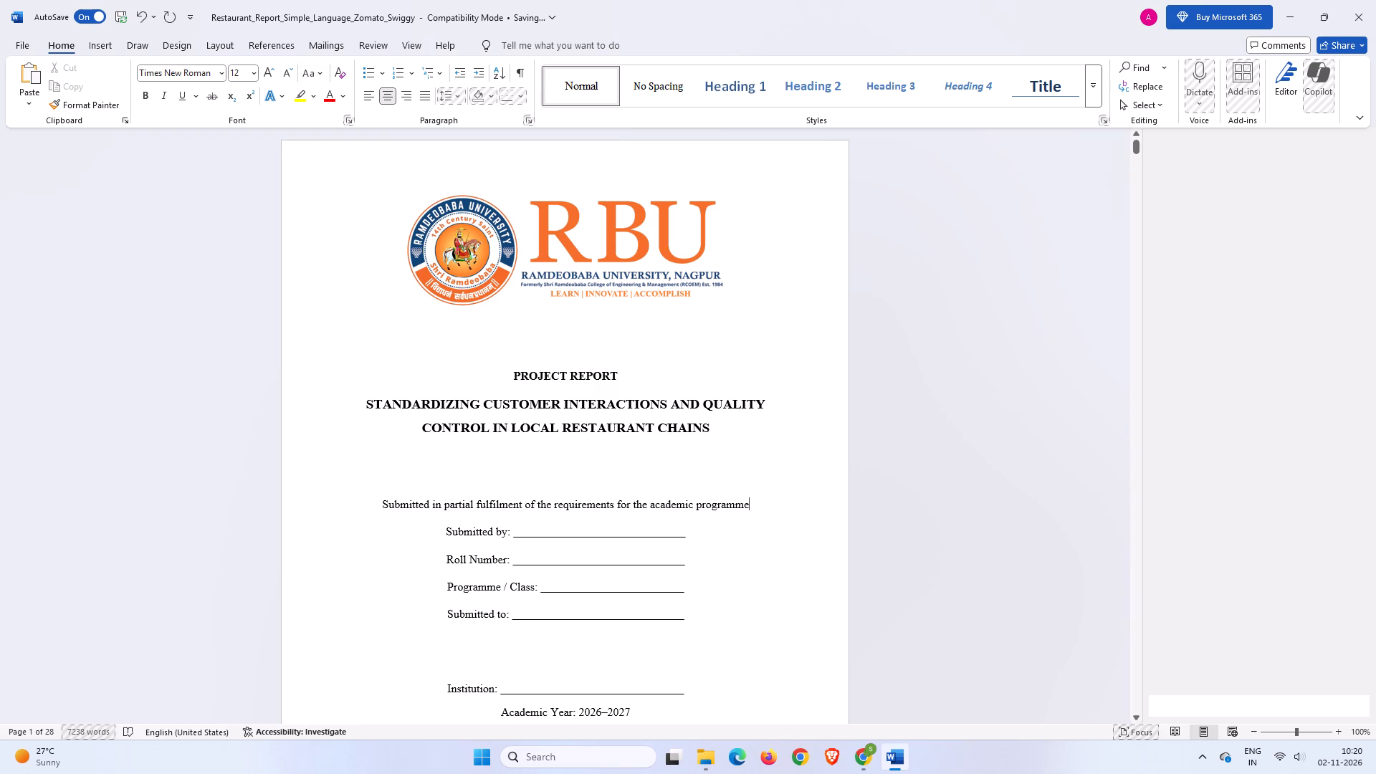
{"action": "key", "text": "BackSpace"}
{"action": "key", "text": "BackSpace"}
{"action": "key", "text": "BackSpace"}
{"action": "key", "text": "BackSpace"}
{"action": "key", "text": "BackSpace"}
{"action": "key", "text": "BackSpace"}
{"action": "key", "text": "BackSpace"}
{"action": "key", "text": "BackSpace"}
{"action": "key", "text": "BackSpace"}
{"action": "key", "text": "BackSpace"}
{"action": "key", "text": "BackSpace"}
{"action": "key", "text": "BackSpace"}
{"action": "key", "text": "BackSpace"}
{"action": "key", "text": "BackSpace"}
{"action": "key", "text": "BackSpace"}
{"action": "key", "text": "BackSpace"}
{"action": "key", "text": "BackSpace"}
{"action": "key", "text": "BackSpace"}
{"action": "key", "text": "BackSpace"}
{"action": "key", "text": "BackSpace"}
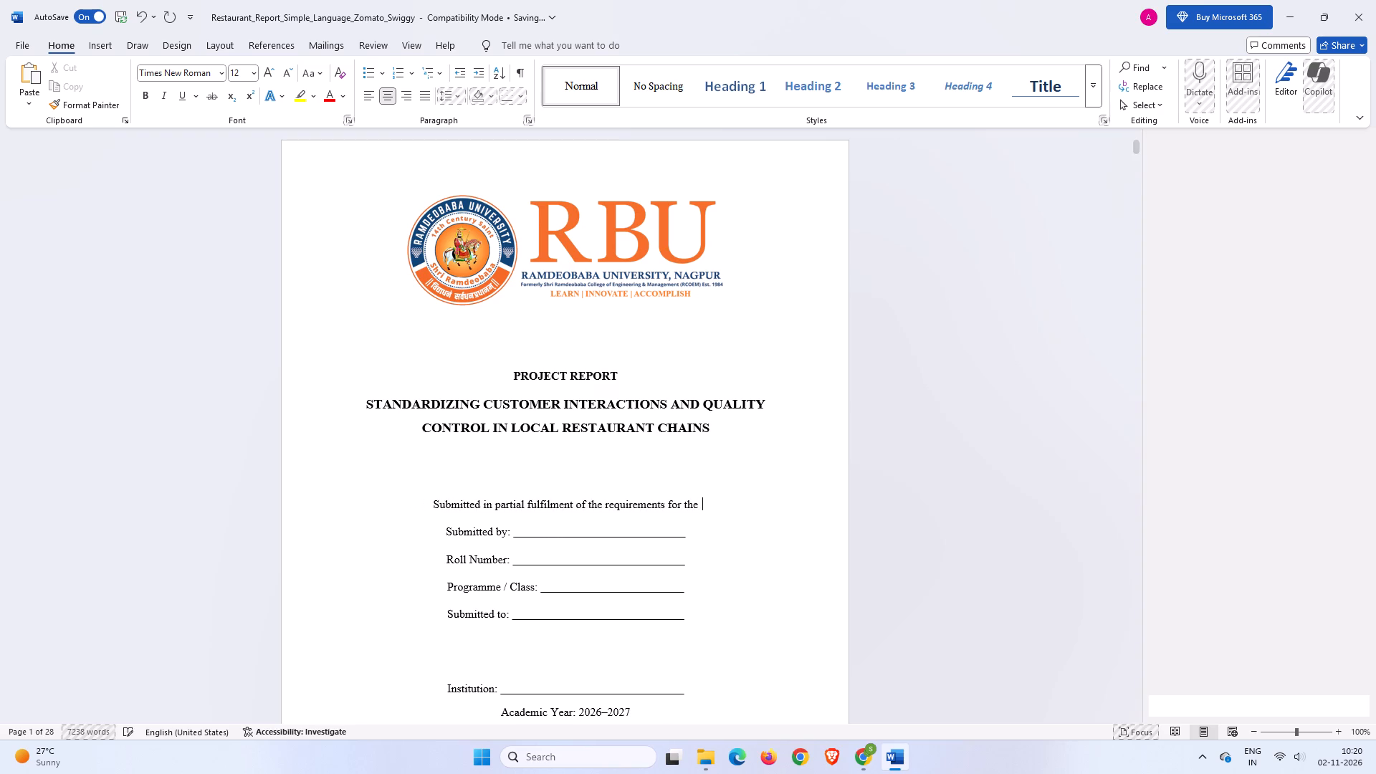
{"action": "key", "text": "BackSpace"}
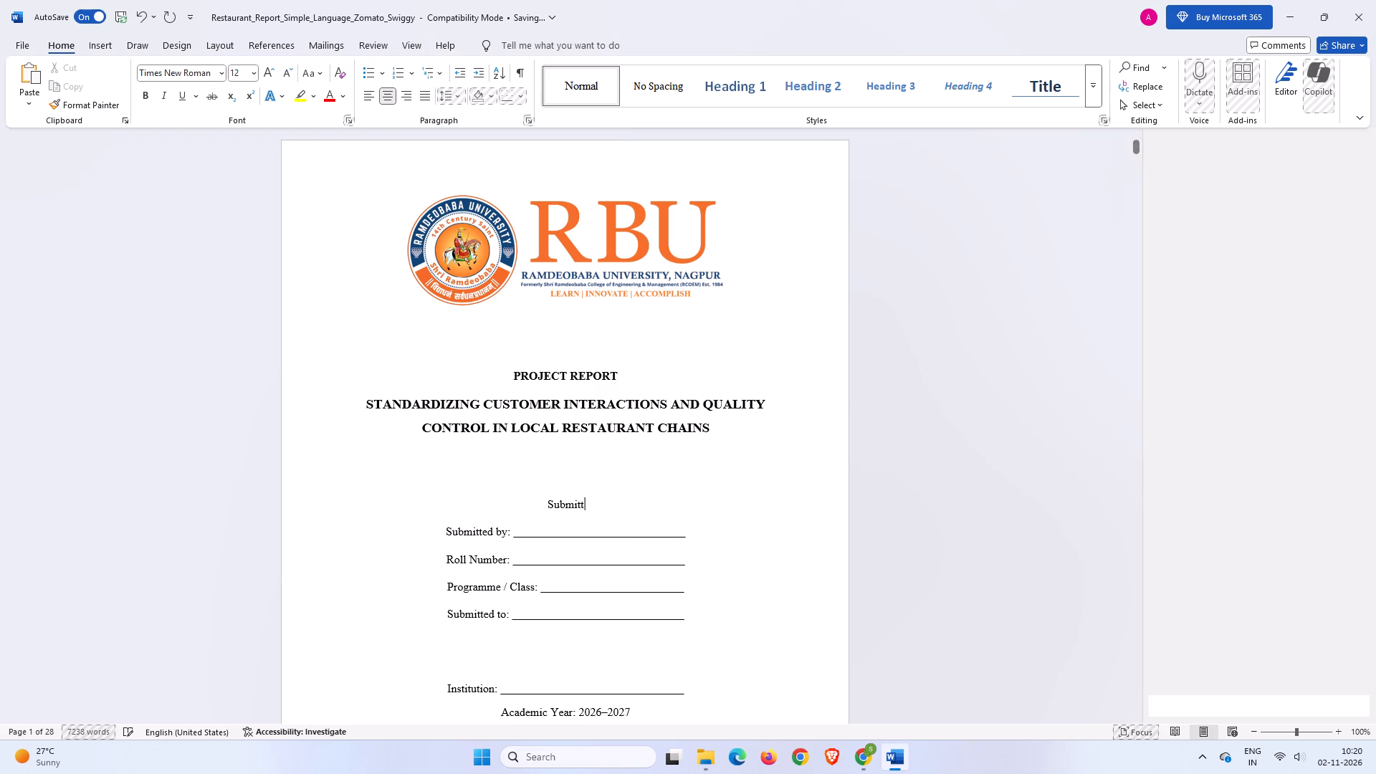
{"action": "key", "text": "BackSpace"}
{"action": "key", "text": "BackSpace"}
{"action": "key", "text": "BackSpace"}
{"action": "key", "text": "BackSpace"}
{"action": "key", "text": "BackSpace"}
{"action": "key", "text": "BackSpace"}
{"action": "key", "text": "BackSpace"}
Delete the blank lines between the report title and the "Submitted by" line on the cover page.
{"action": "left_click_drag", "start_coordinate": [446, 532], "coordinate": [483, 537]}
{"action": "left_click_drag", "start_coordinate": [483, 537], "coordinate": [509, 537]}
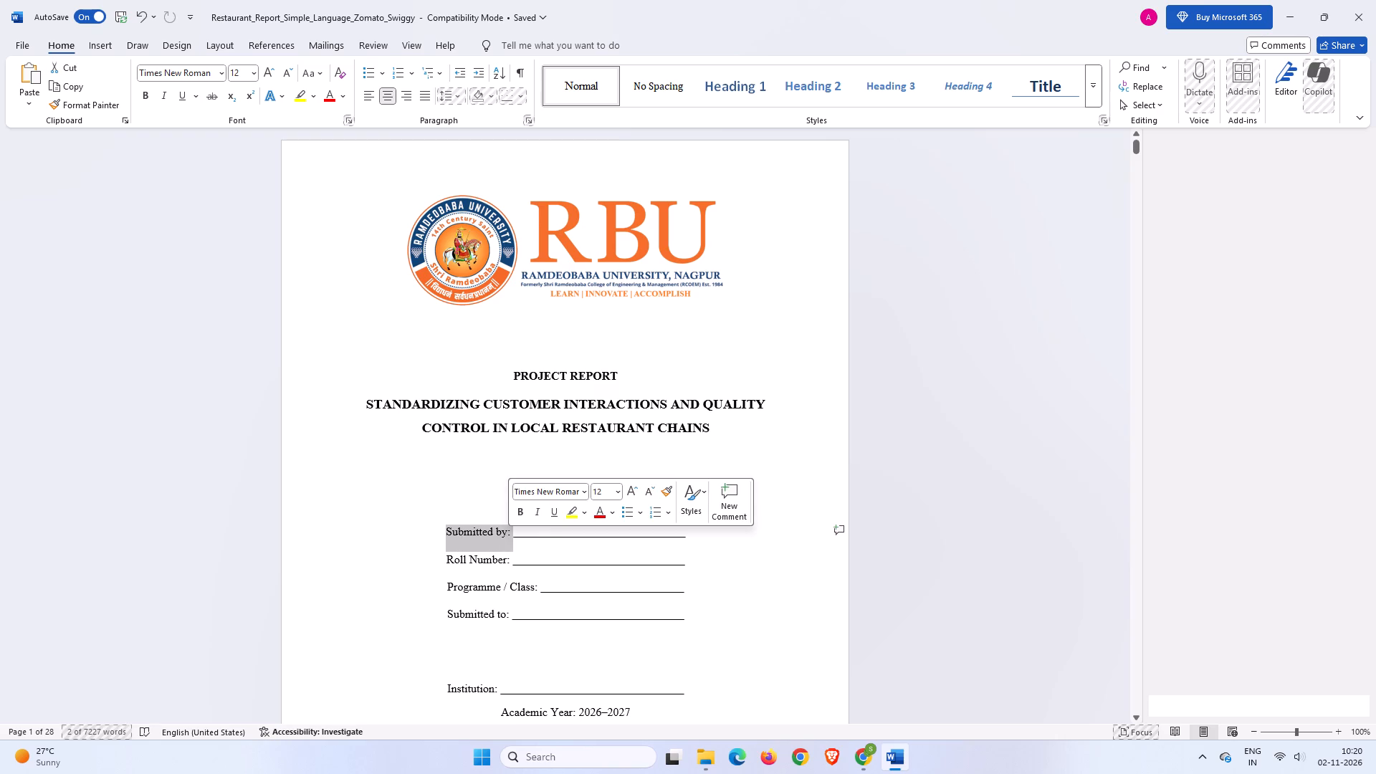
{"action": "left_click", "coordinate": [517, 530]}
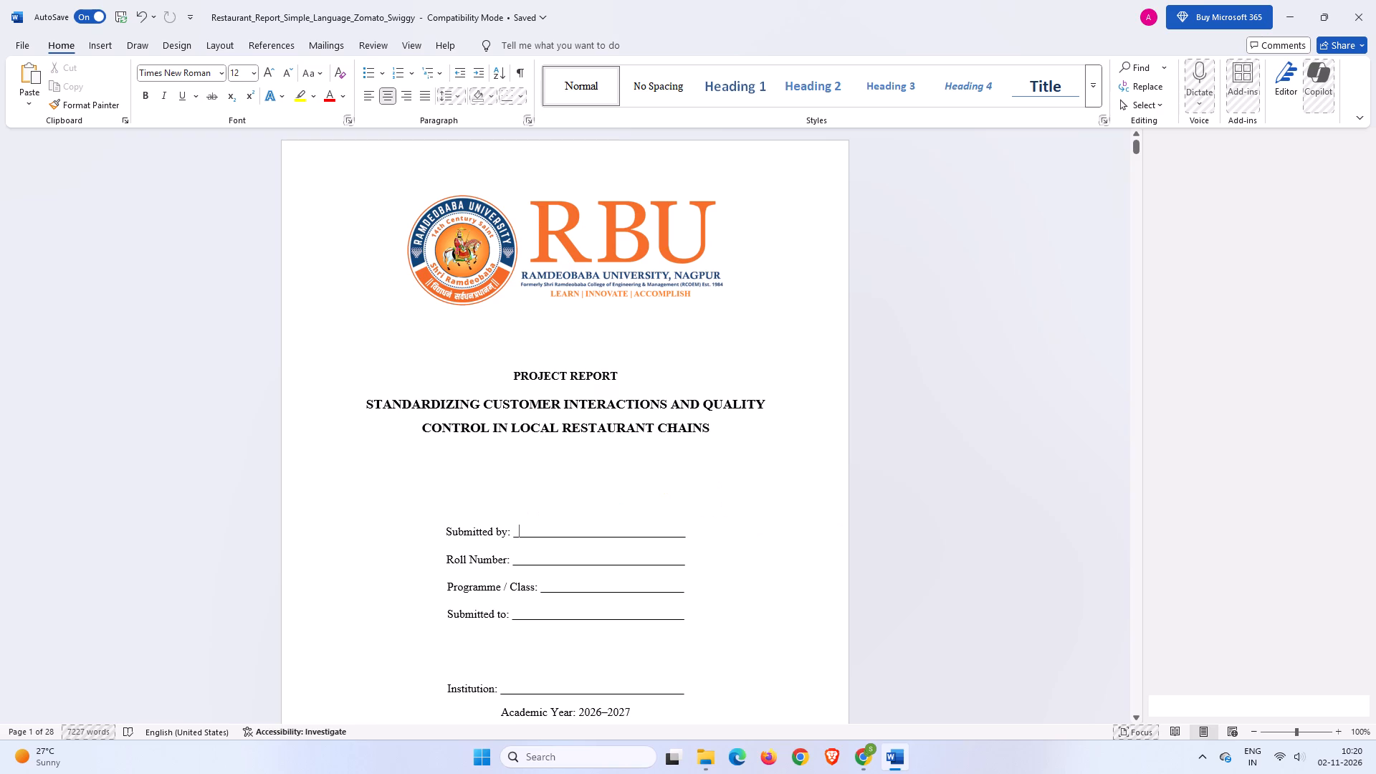
{"action": "left_click", "coordinate": [443, 528]}
{"action": "key", "text": "BackSpace"}
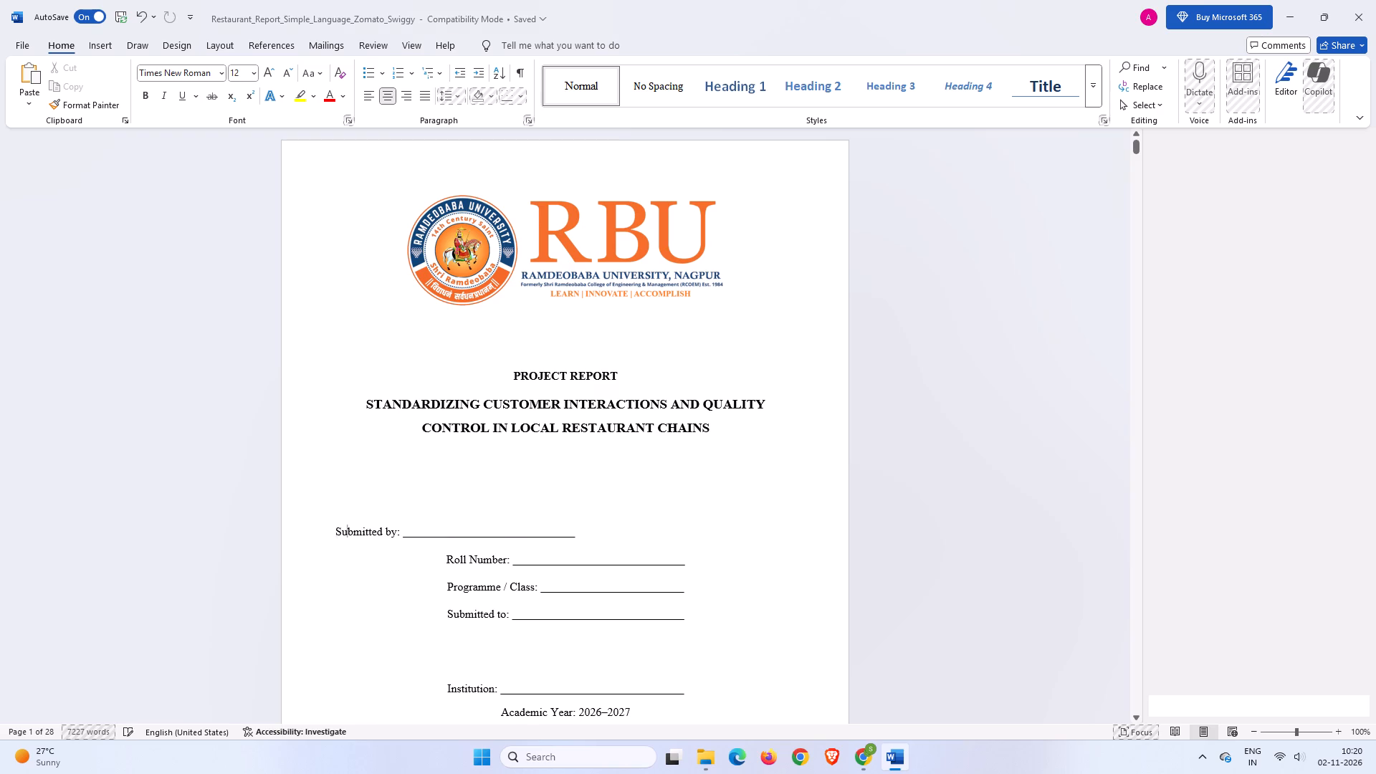
{"action": "key", "text": "BackSpace"}
{"action": "key", "text": "BackSpace"}
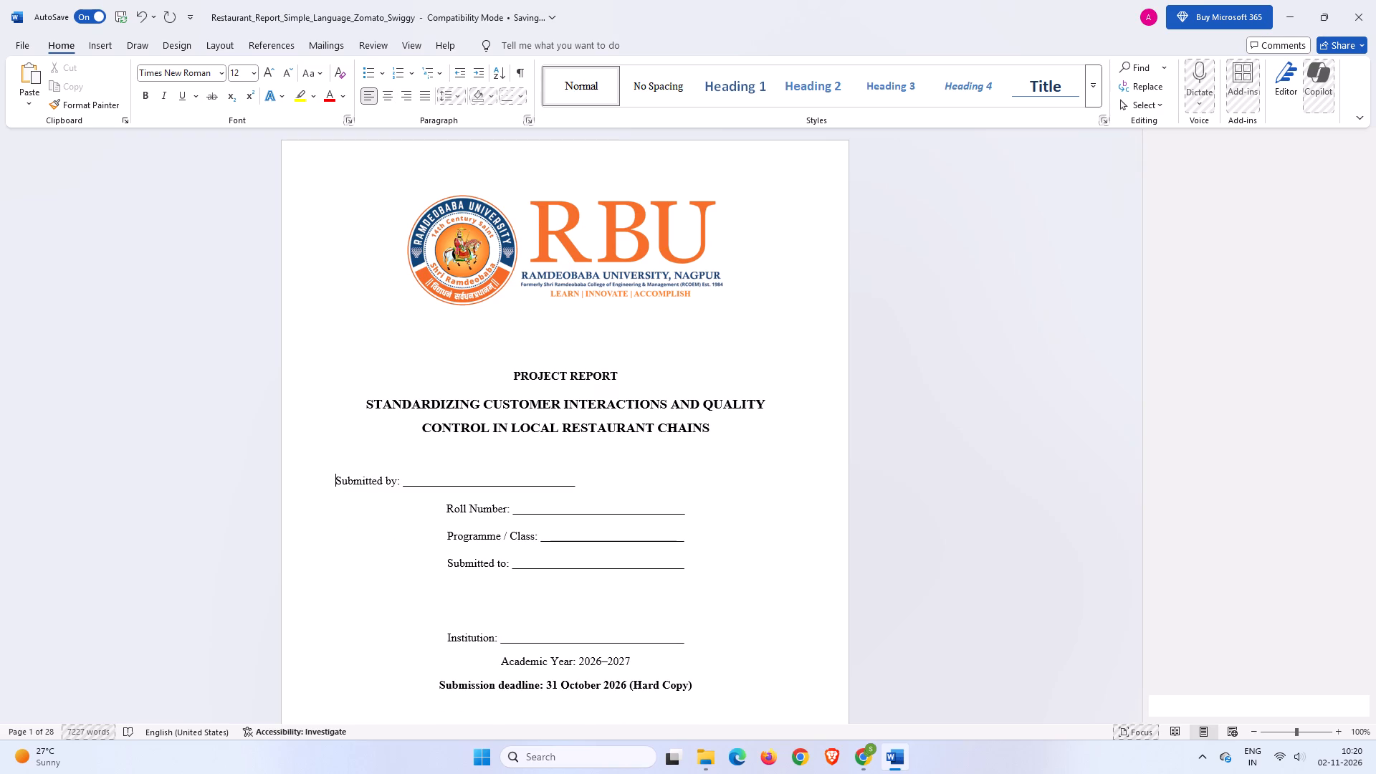
Remove the colon and underscore blank following "Submitted by" on the cover page.
{"action": "scroll", "coordinate": [150, 56], "scroll_direction": "down", "scroll_amount": 2}
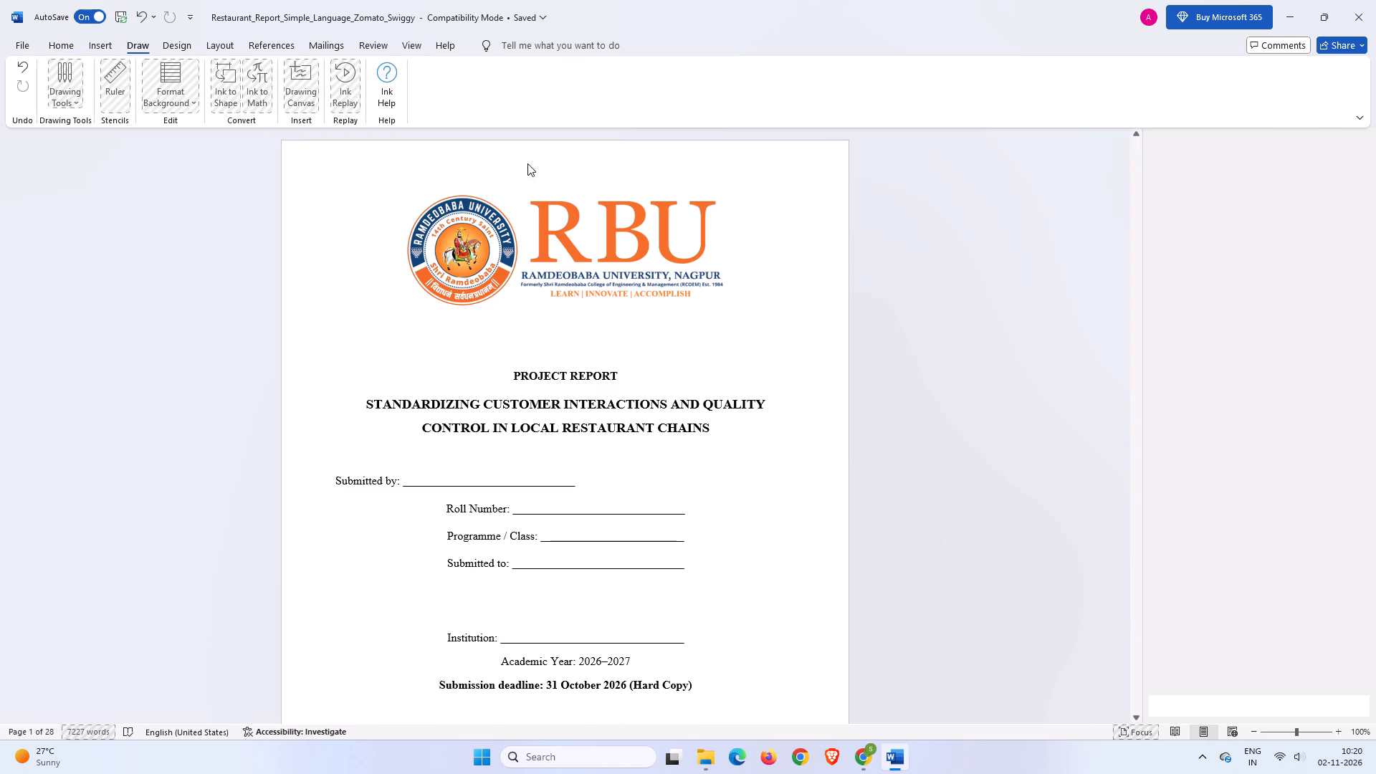
{"action": "scroll", "coordinate": [702, 291], "scroll_direction": "down", "scroll_amount": 6}
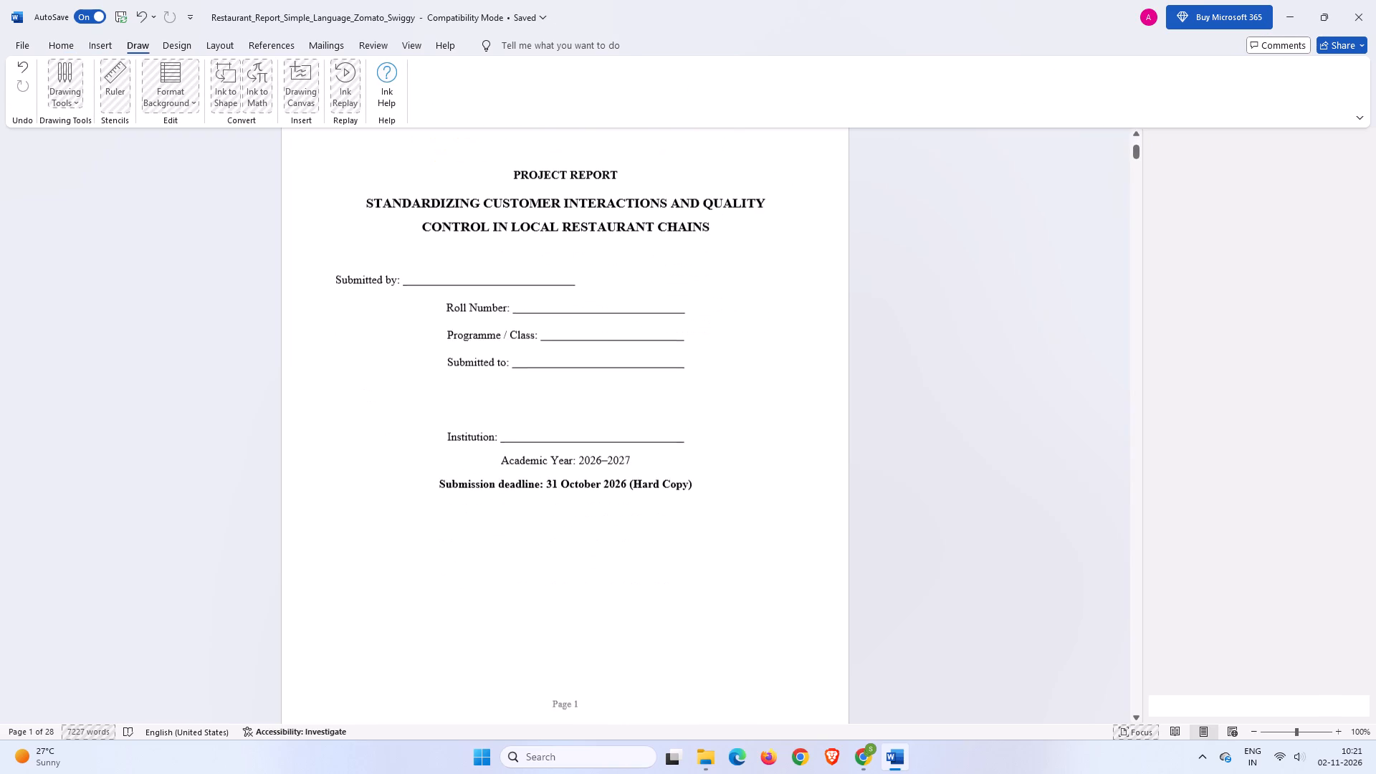
{"action": "scroll", "coordinate": [713, 312], "scroll_direction": "down", "scroll_amount": 2}
{"action": "scroll", "coordinate": [713, 312], "scroll_direction": "up", "scroll_amount": 5}
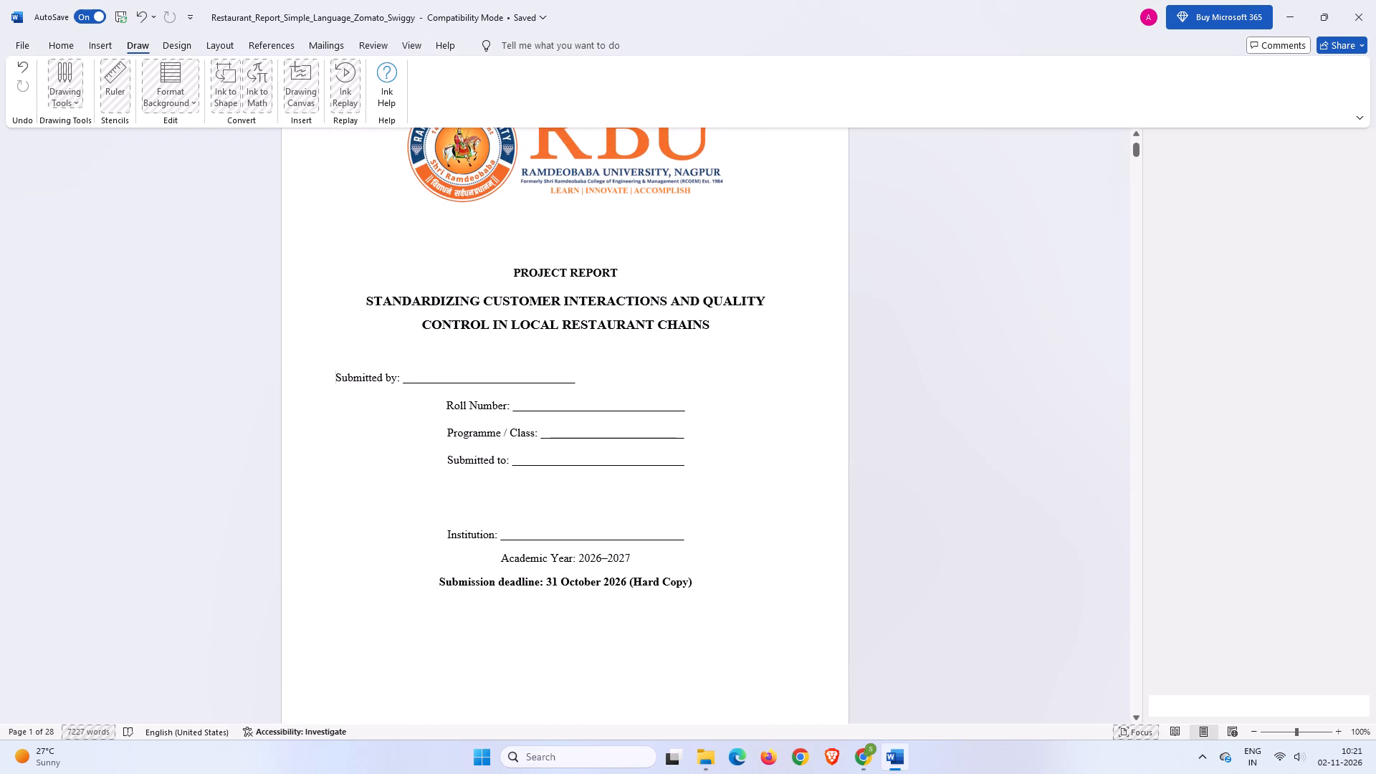
{"action": "left_click_drag", "start_coordinate": [400, 382], "coordinate": [428, 381]}
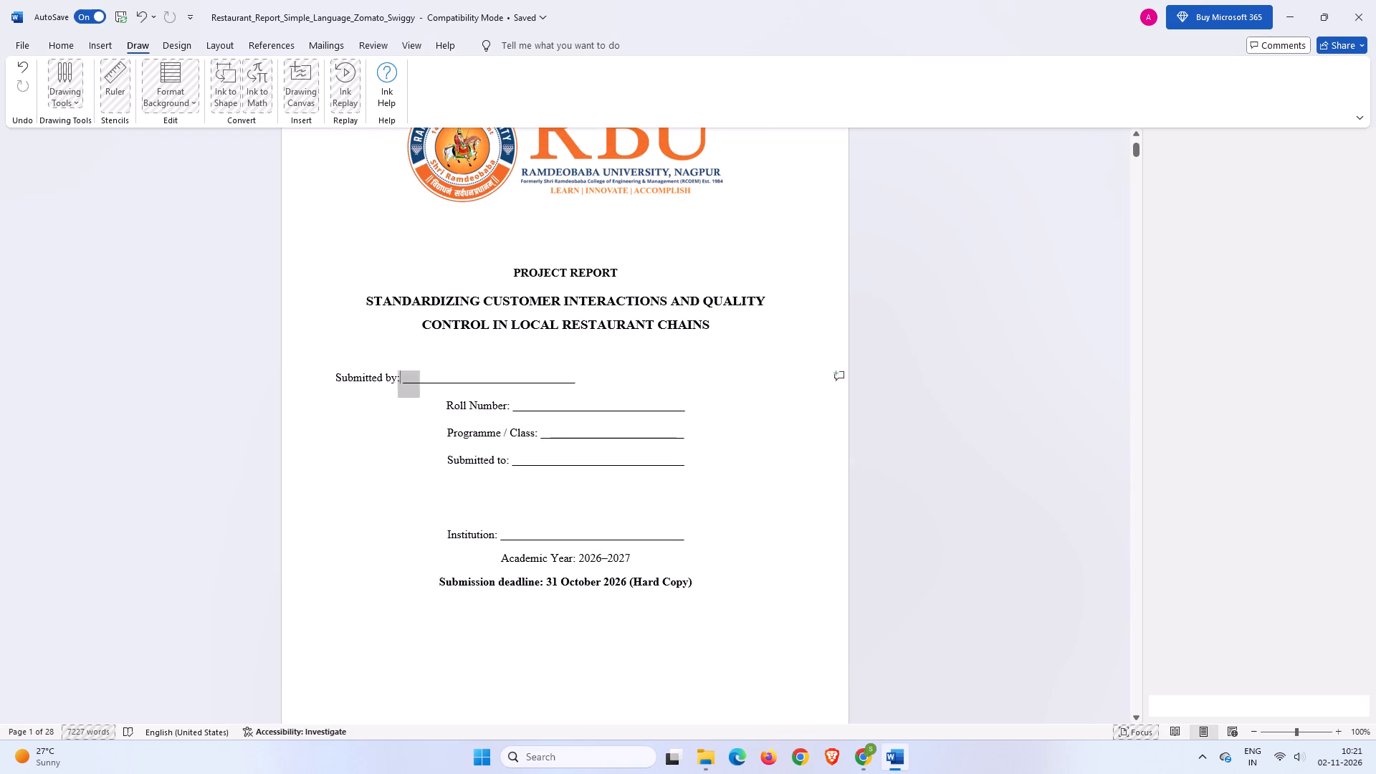
{"action": "left_click_drag", "start_coordinate": [428, 381], "coordinate": [512, 381]}
{"action": "key", "text": "BackSpace"}
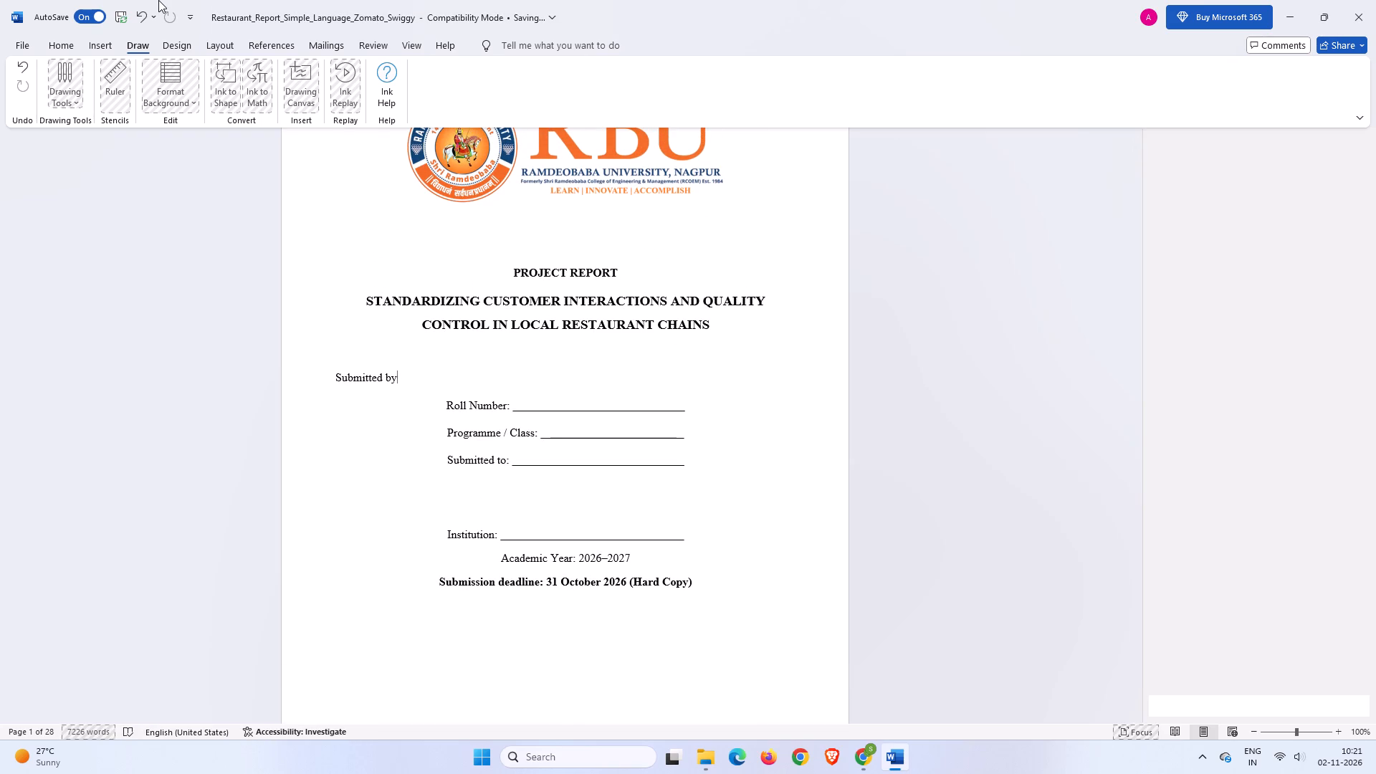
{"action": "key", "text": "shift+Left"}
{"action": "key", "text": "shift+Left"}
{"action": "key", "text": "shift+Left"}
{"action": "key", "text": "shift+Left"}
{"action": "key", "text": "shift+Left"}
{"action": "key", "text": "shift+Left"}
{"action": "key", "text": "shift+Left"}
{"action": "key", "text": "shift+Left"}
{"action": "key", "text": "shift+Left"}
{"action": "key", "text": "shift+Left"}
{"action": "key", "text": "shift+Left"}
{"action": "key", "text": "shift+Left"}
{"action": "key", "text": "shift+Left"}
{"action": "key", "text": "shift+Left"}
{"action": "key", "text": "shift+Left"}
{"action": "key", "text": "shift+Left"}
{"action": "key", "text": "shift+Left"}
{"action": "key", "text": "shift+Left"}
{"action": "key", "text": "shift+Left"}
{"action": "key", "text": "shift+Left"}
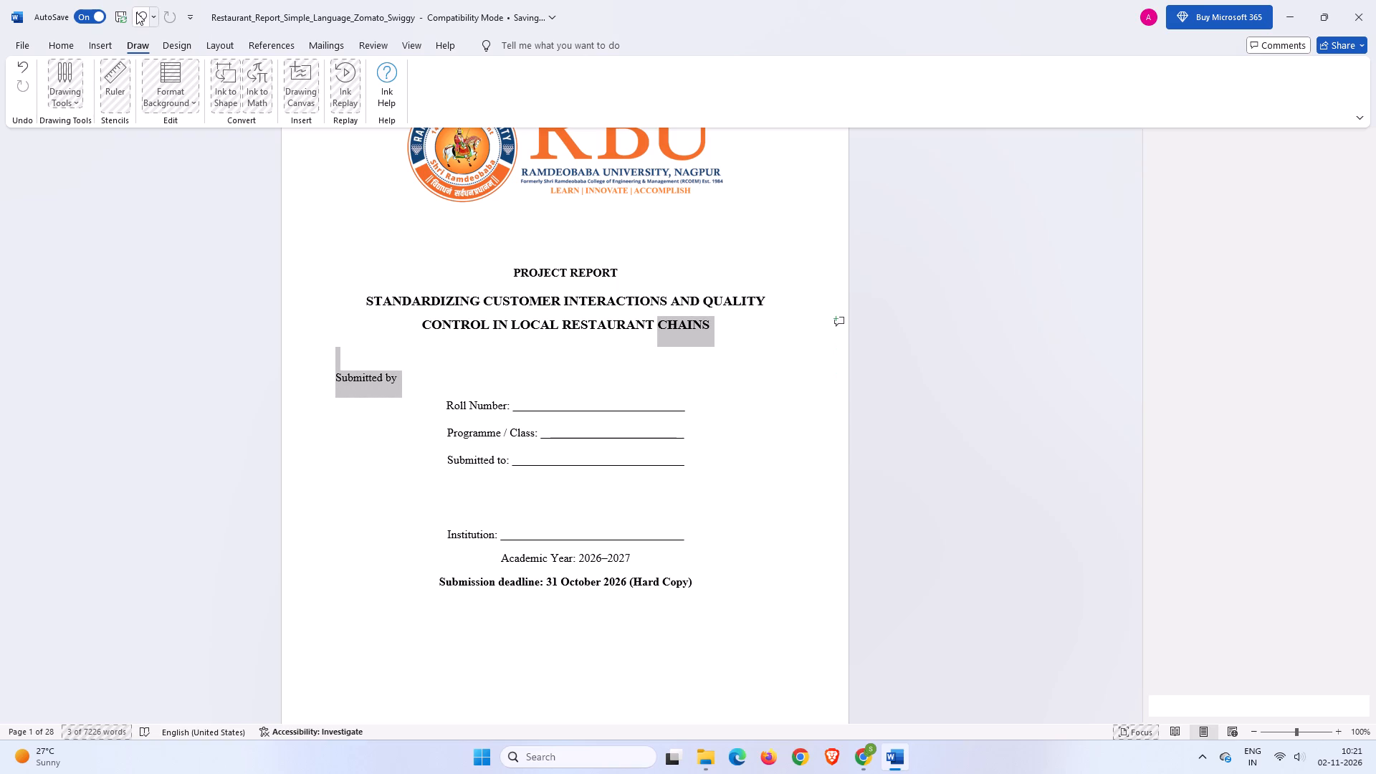
Centre the "Submitted by" line and make it bold.
{"action": "left_click", "coordinate": [72, 54]}
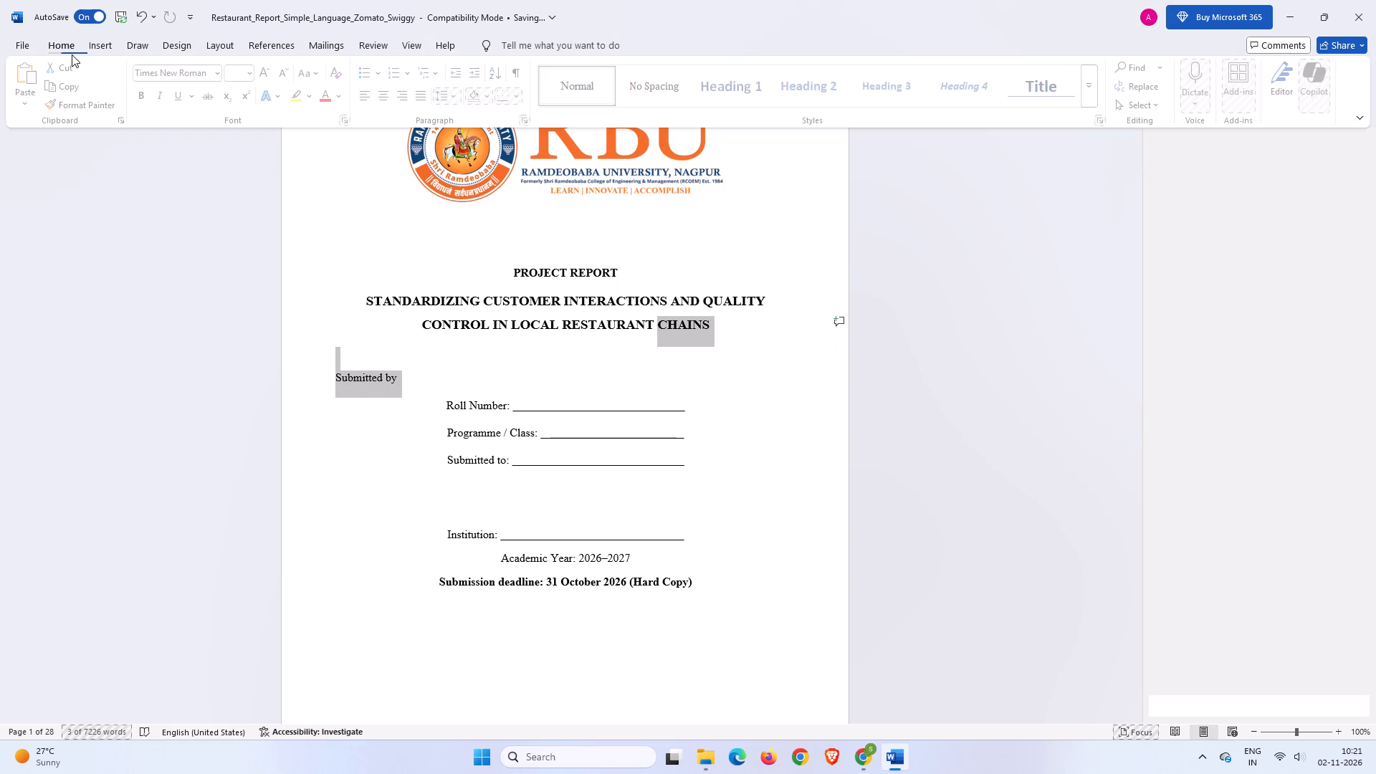
{"action": "left_click", "coordinate": [441, 387]}
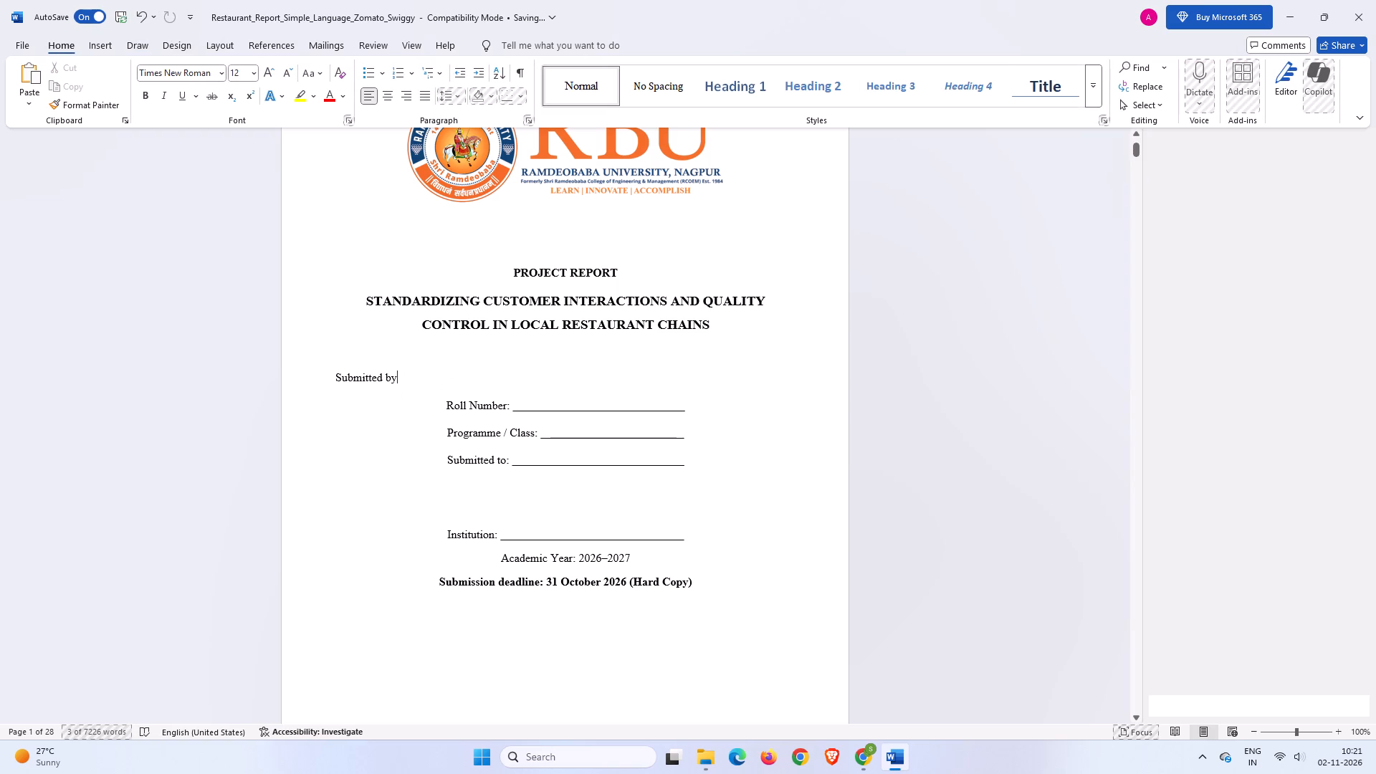
{"action": "key", "text": "shift+Left"}
{"action": "key", "text": "shift+Left"}
{"action": "key", "text": "shift+Left"}
{"action": "key", "text": "shift+Left"}
{"action": "key", "text": "shift+Left"}
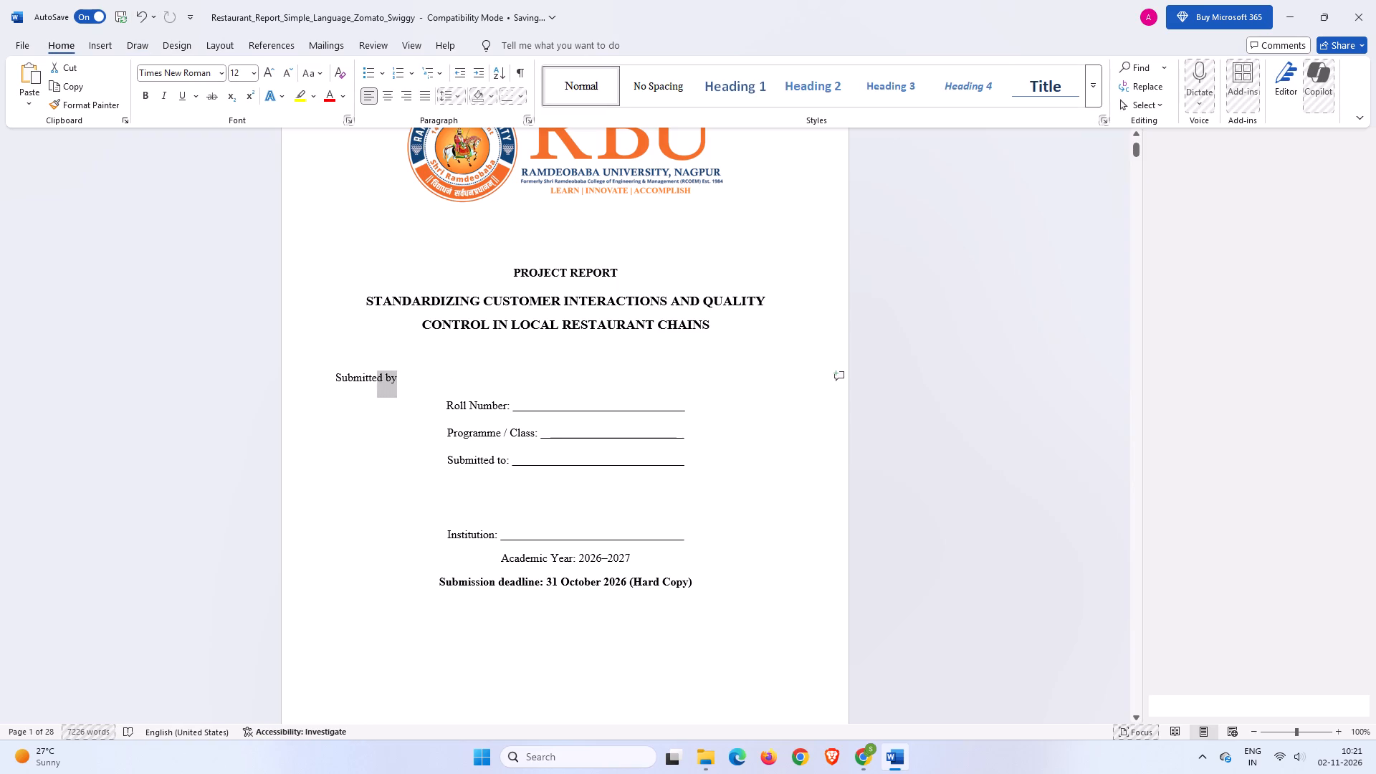
{"action": "key", "text": "shift+Left"}
{"action": "key", "text": "shift+Left"}
{"action": "key", "text": "shift+Left"}
{"action": "key", "text": "shift+Left"}
{"action": "key", "text": "shift+Left"}
{"action": "key", "text": "shift+Left"}
{"action": "key", "text": "shift+Left"}
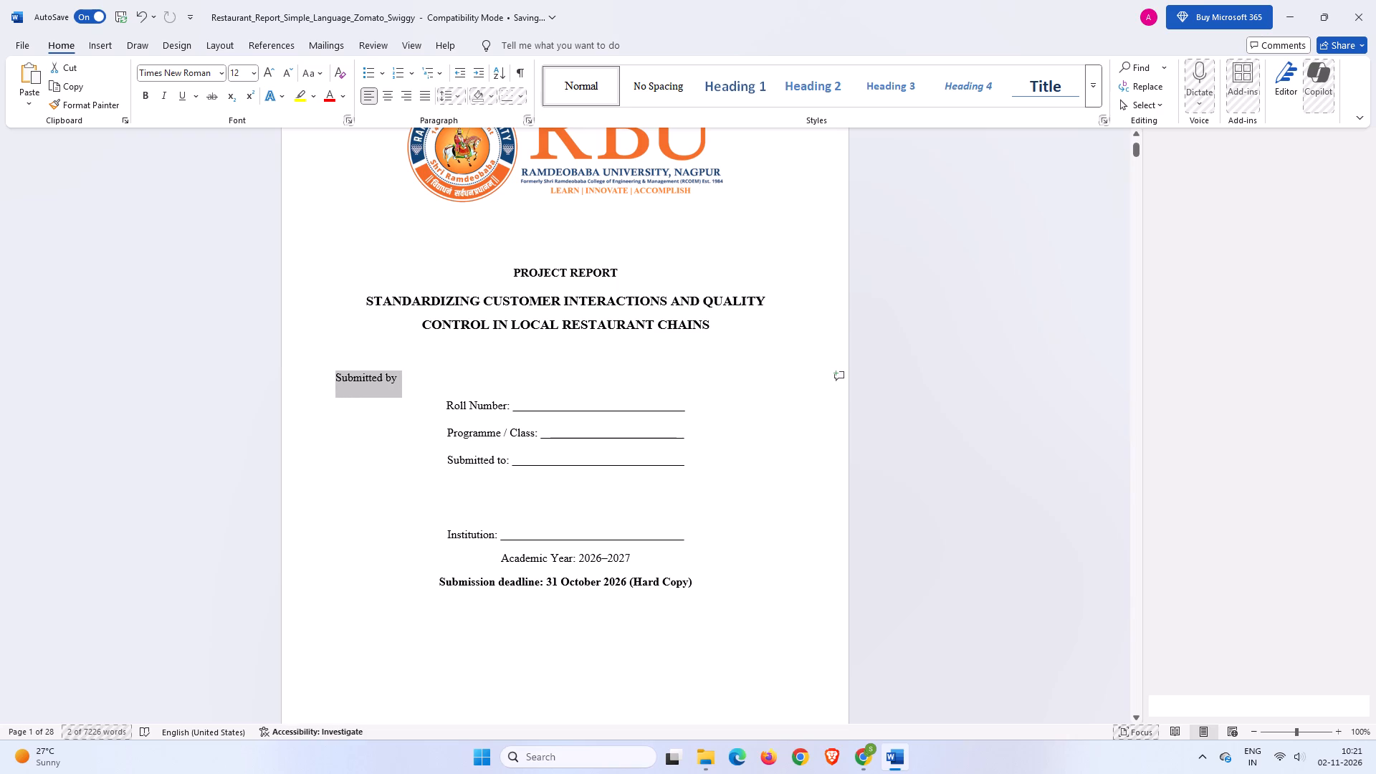
{"action": "left_click", "coordinate": [384, 95]}
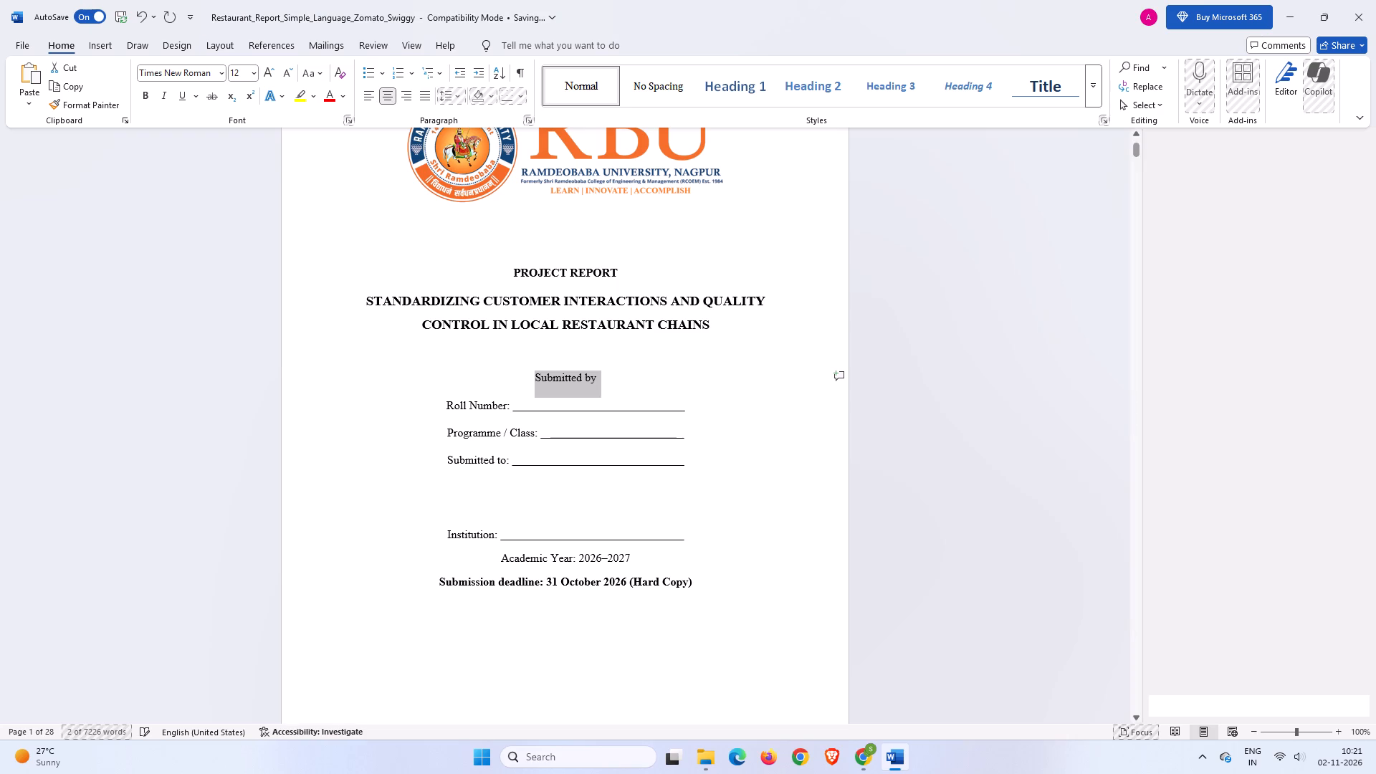
{"action": "left_click", "coordinate": [149, 90]}
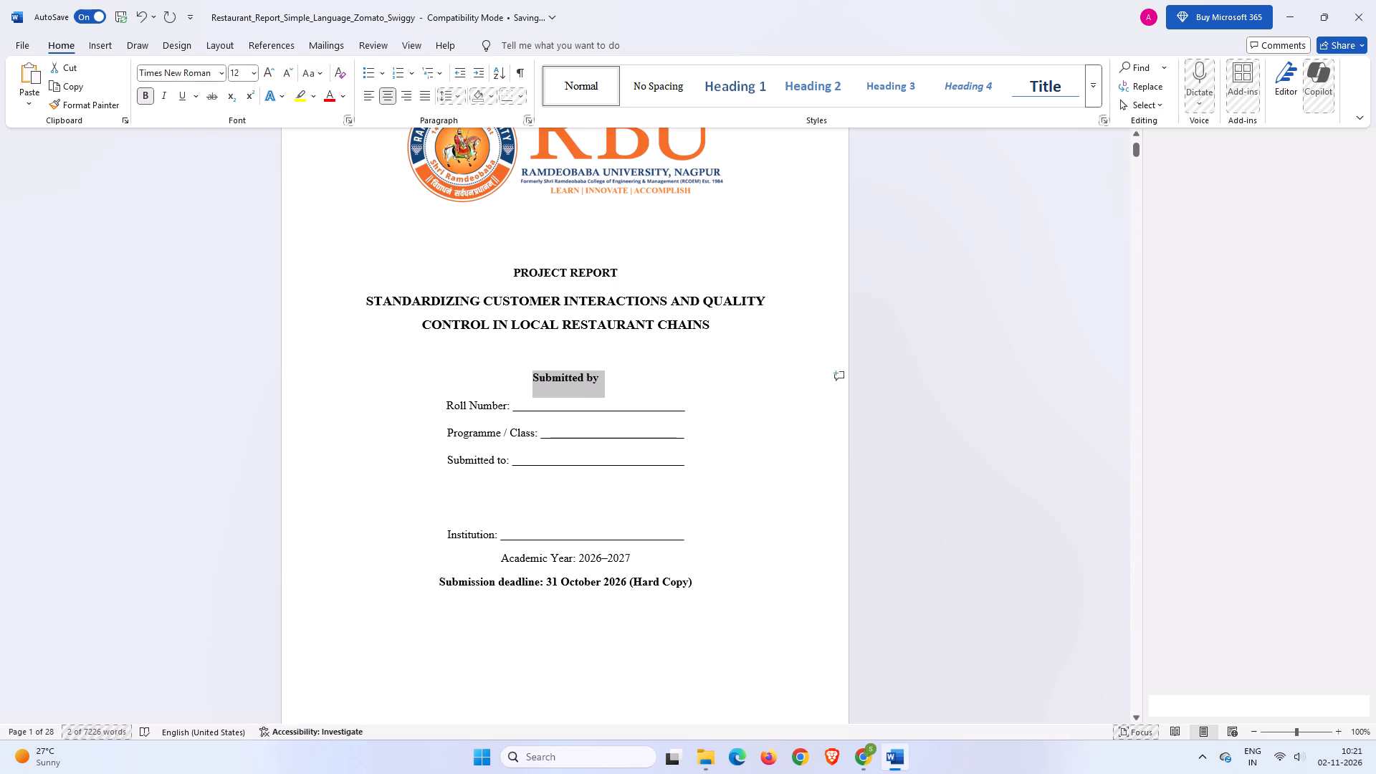
Delete the Roll Number, Programme / Class and Submitted to lines from the cover page.
{"action": "left_click_drag", "start_coordinate": [444, 406], "coordinate": [578, 478]}
{"action": "key", "text": "BackSpace"}
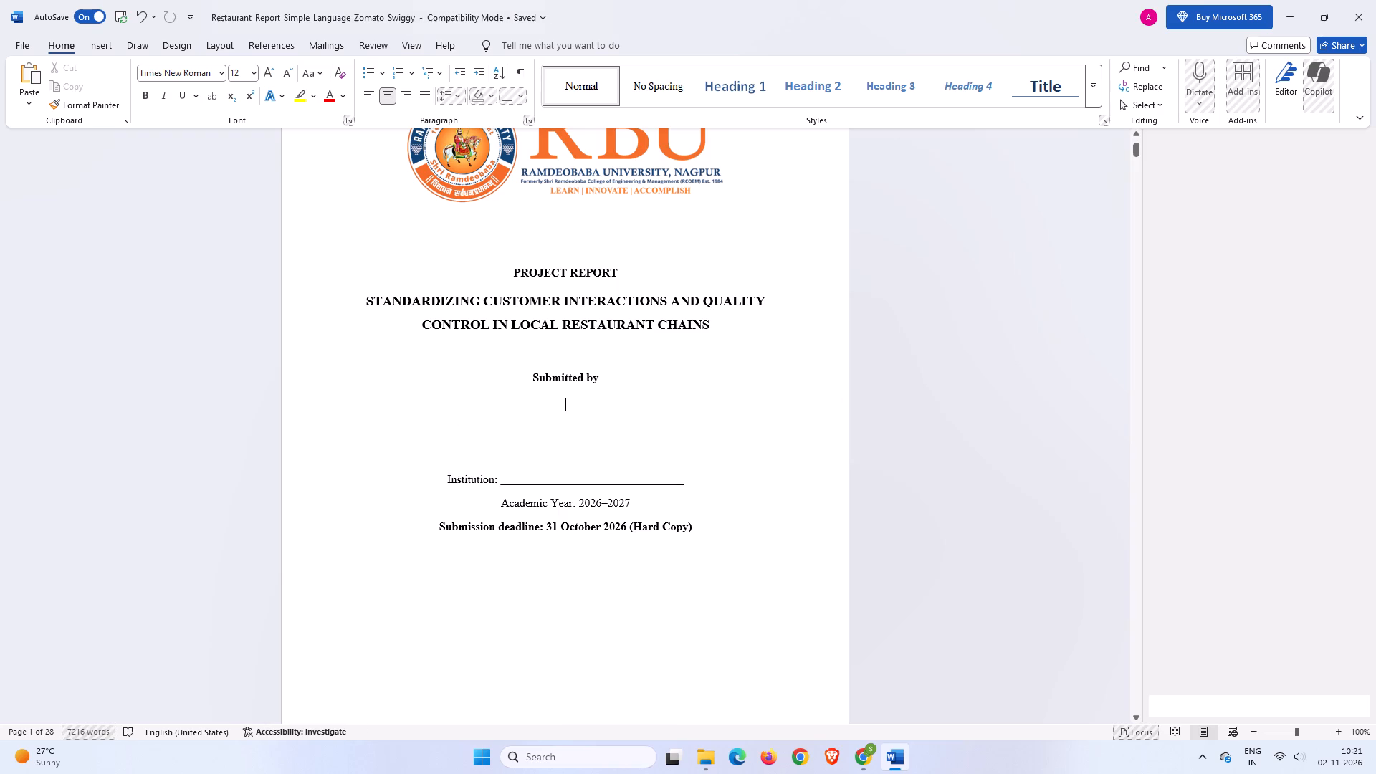
Enter the student's full name below the "Submitted by" heading and start a new line beneath it.
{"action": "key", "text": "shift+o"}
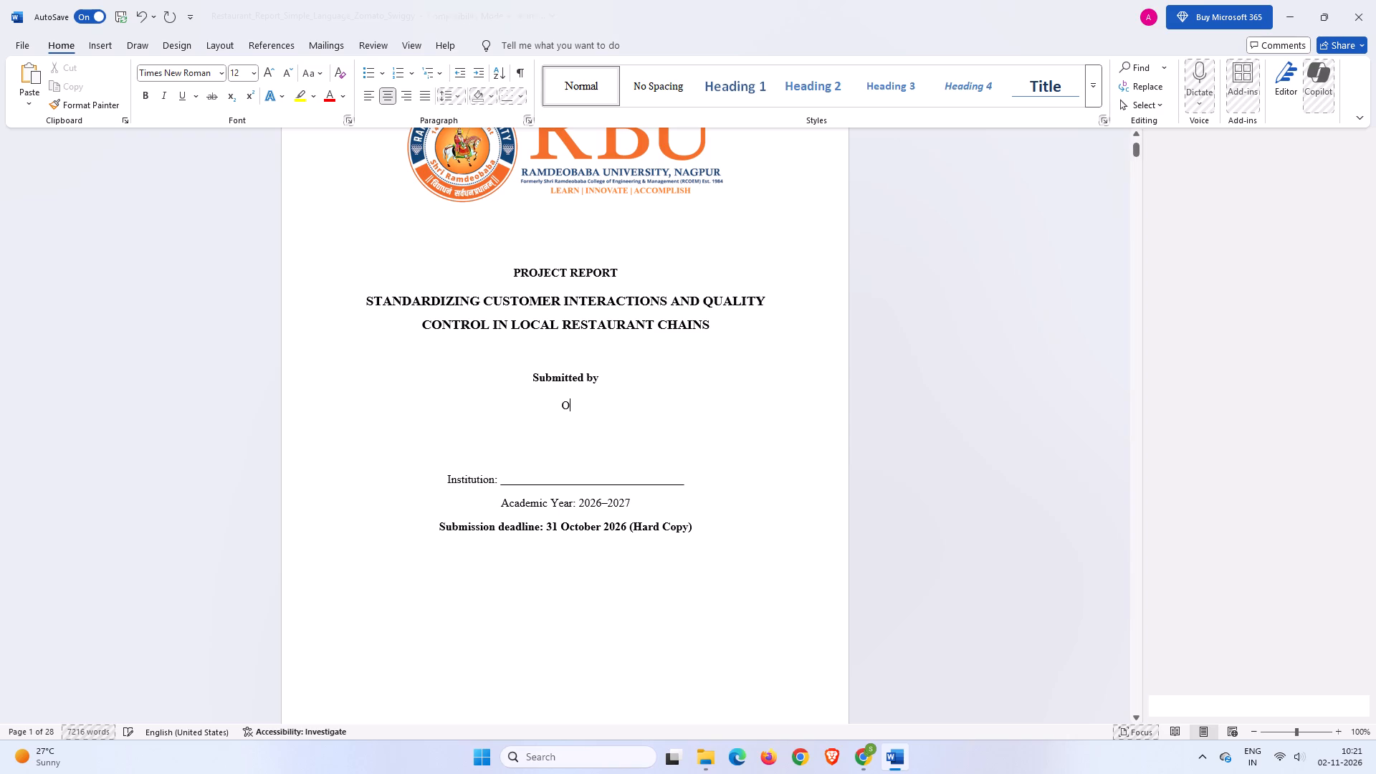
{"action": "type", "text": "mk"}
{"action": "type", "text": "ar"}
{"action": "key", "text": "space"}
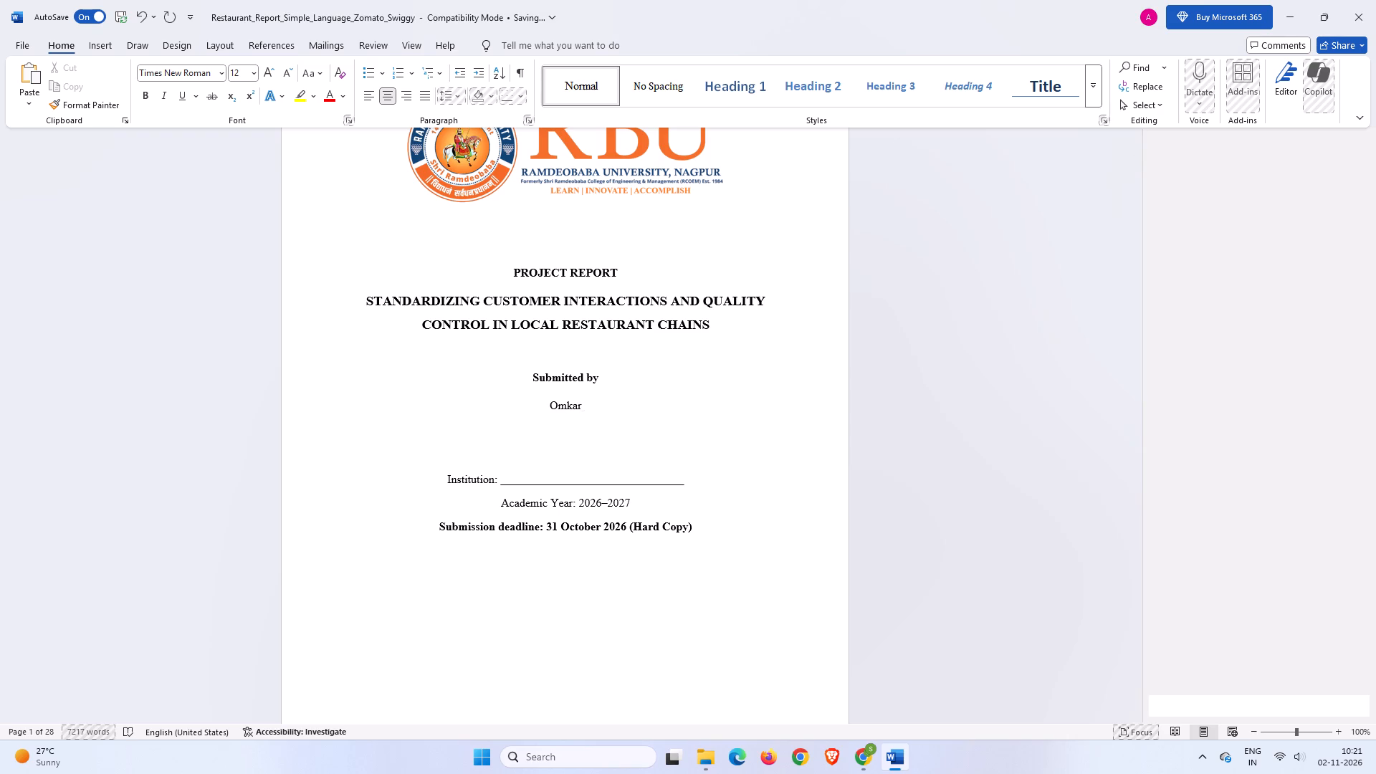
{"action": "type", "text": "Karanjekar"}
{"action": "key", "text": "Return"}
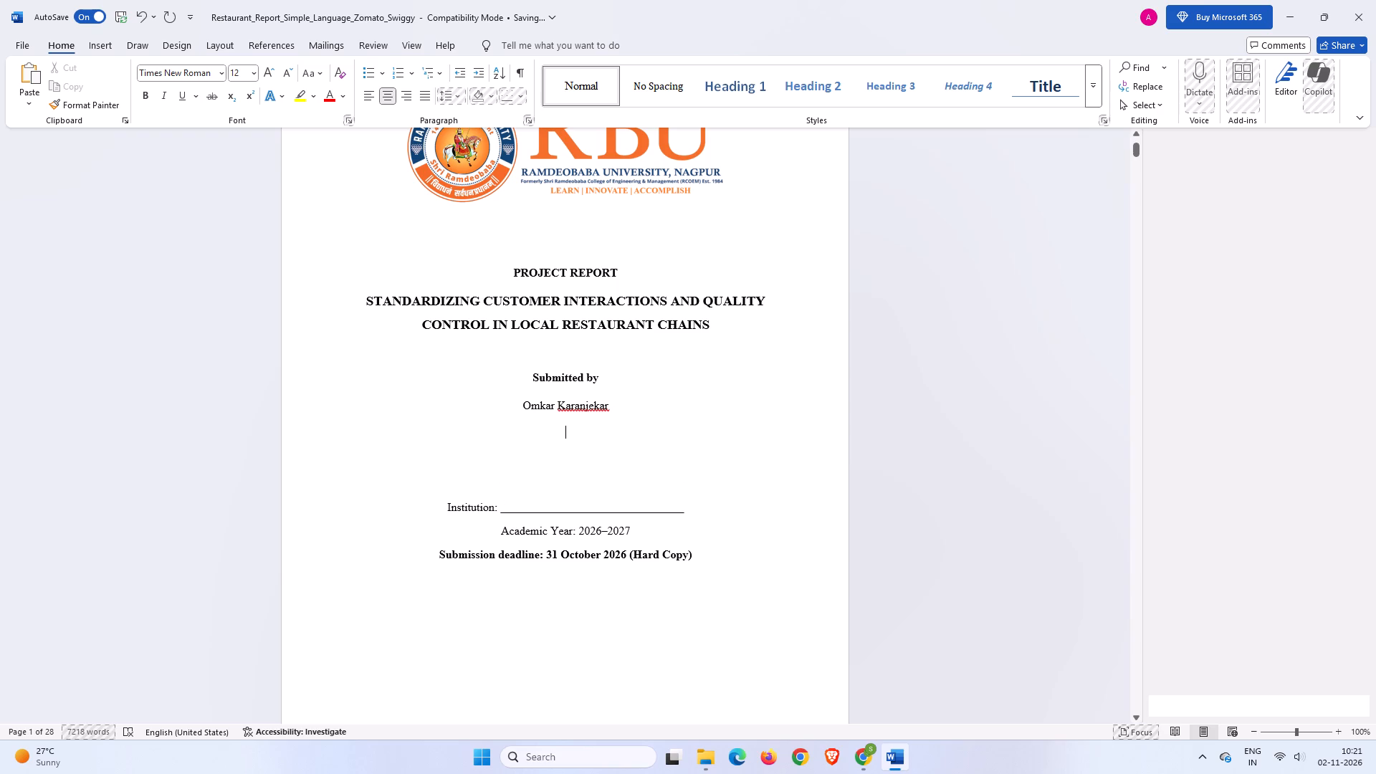
Enter the programme "MBA" on the line below the student's name.
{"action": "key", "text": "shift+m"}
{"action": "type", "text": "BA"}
Complete the class line below the student's name as "MBA- IInd yr." and start a new line beneath it.
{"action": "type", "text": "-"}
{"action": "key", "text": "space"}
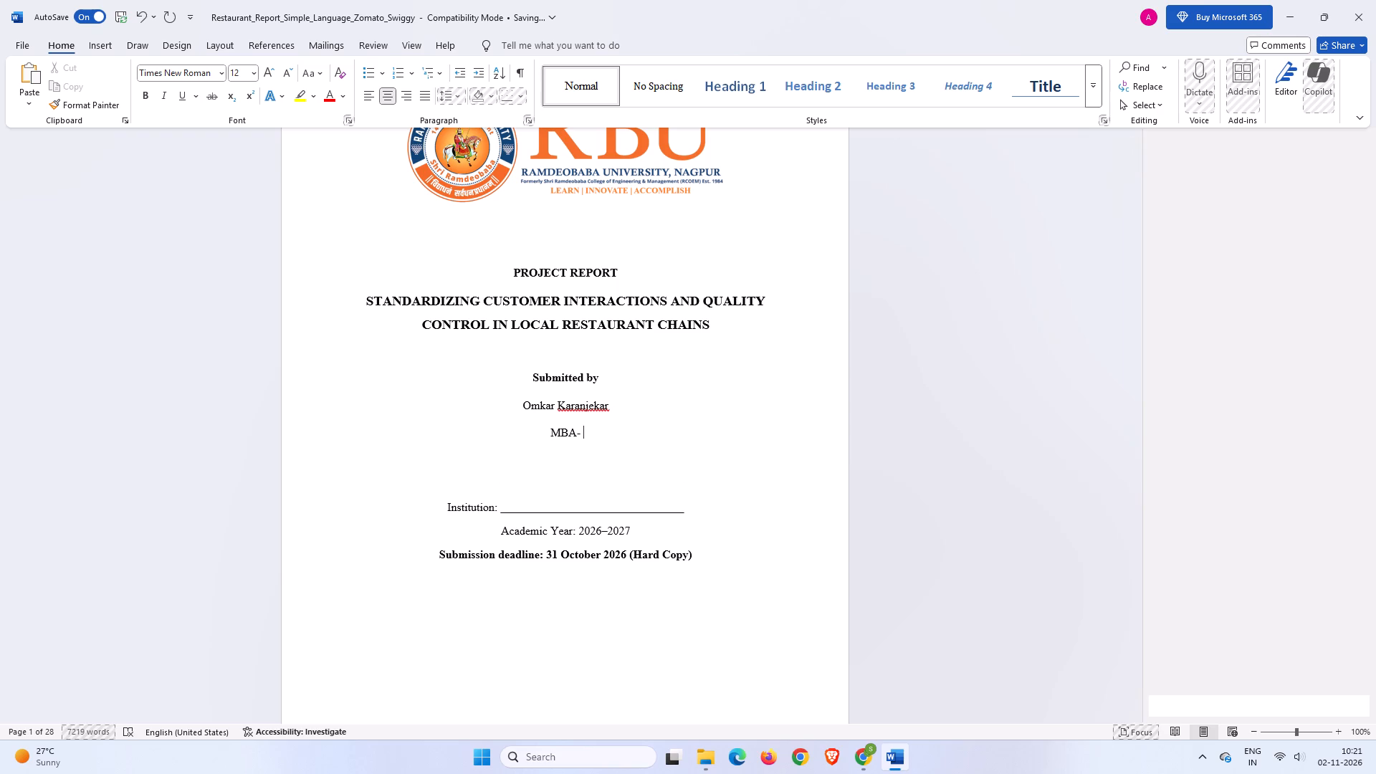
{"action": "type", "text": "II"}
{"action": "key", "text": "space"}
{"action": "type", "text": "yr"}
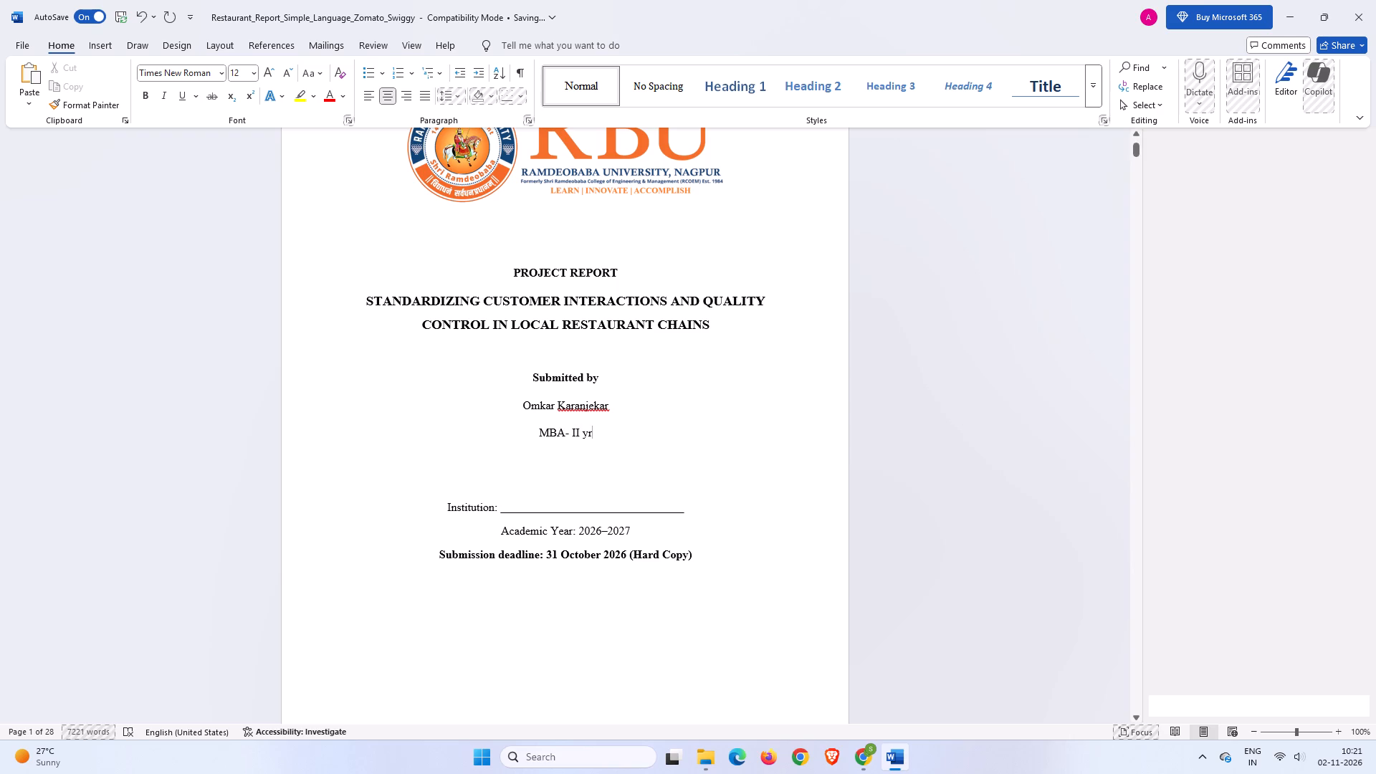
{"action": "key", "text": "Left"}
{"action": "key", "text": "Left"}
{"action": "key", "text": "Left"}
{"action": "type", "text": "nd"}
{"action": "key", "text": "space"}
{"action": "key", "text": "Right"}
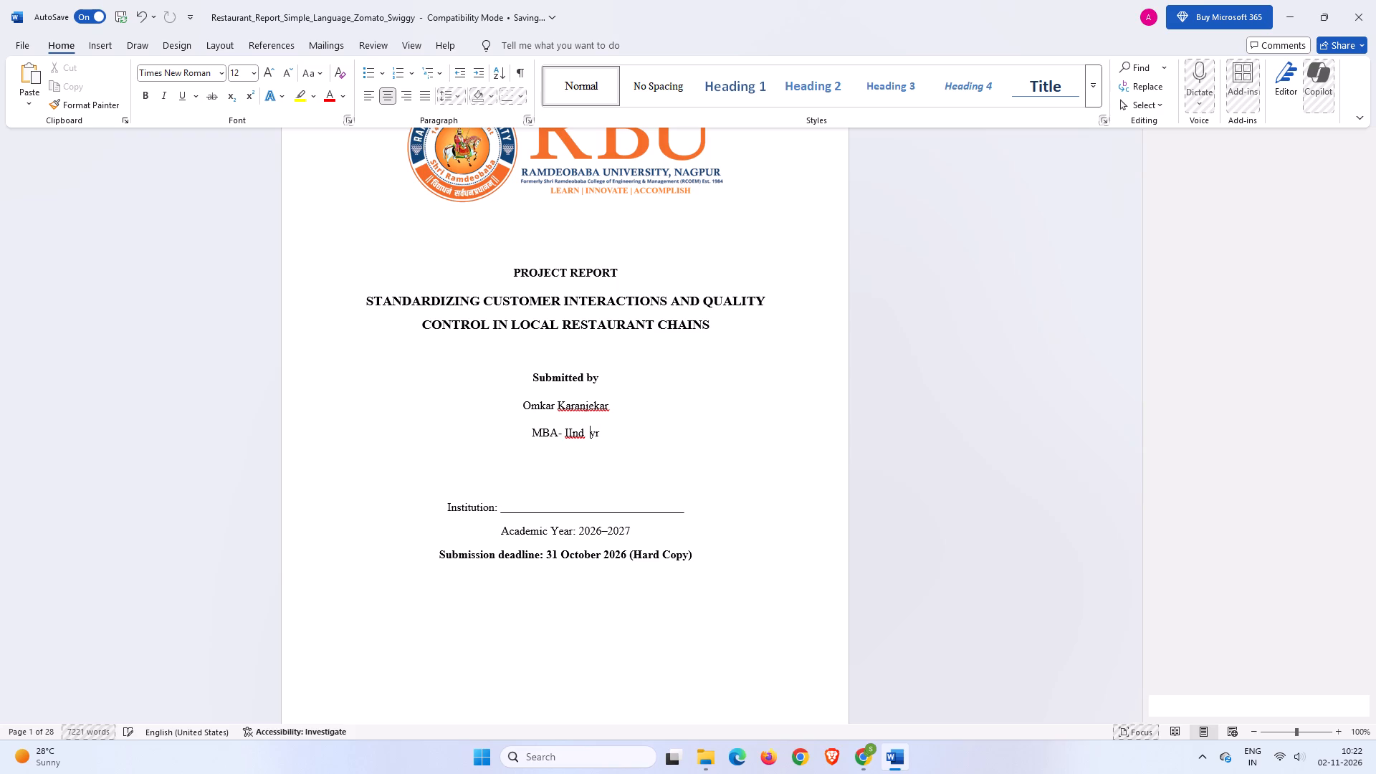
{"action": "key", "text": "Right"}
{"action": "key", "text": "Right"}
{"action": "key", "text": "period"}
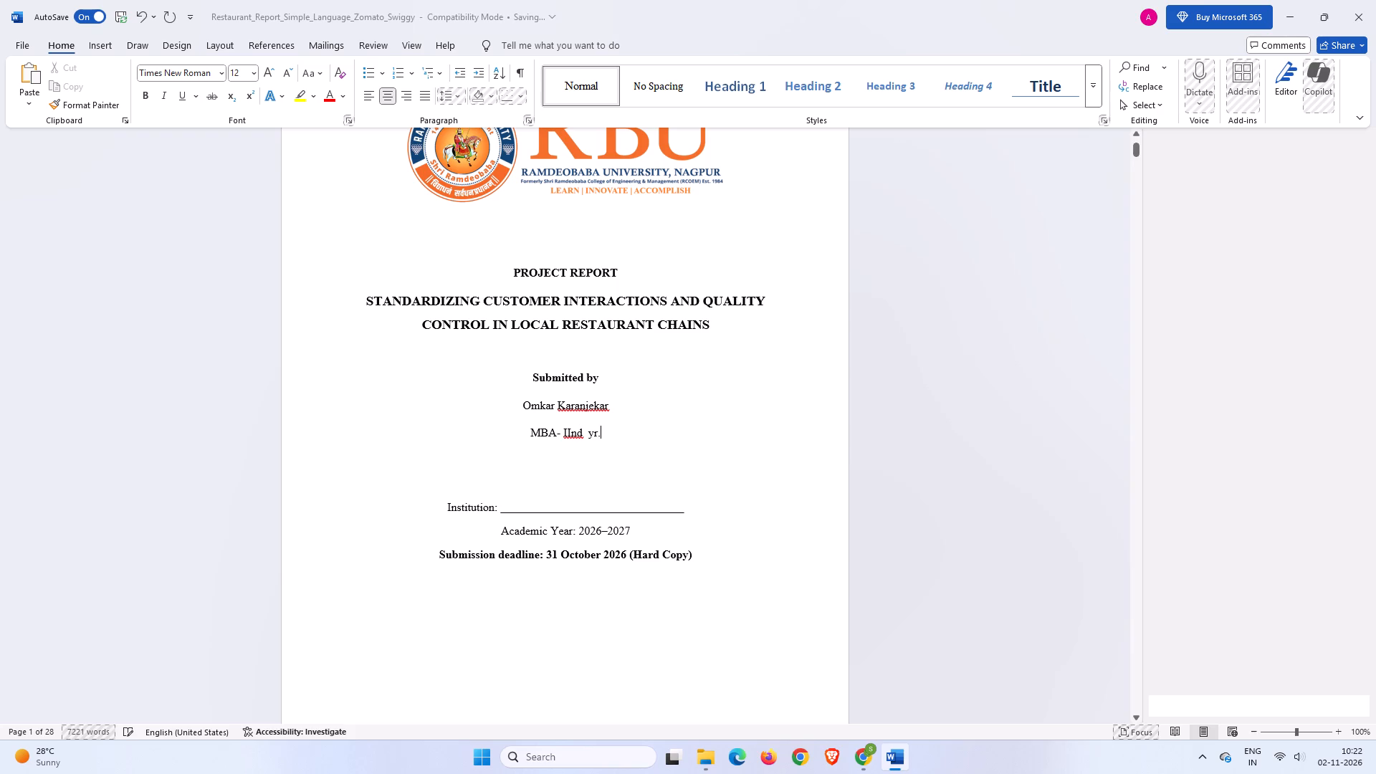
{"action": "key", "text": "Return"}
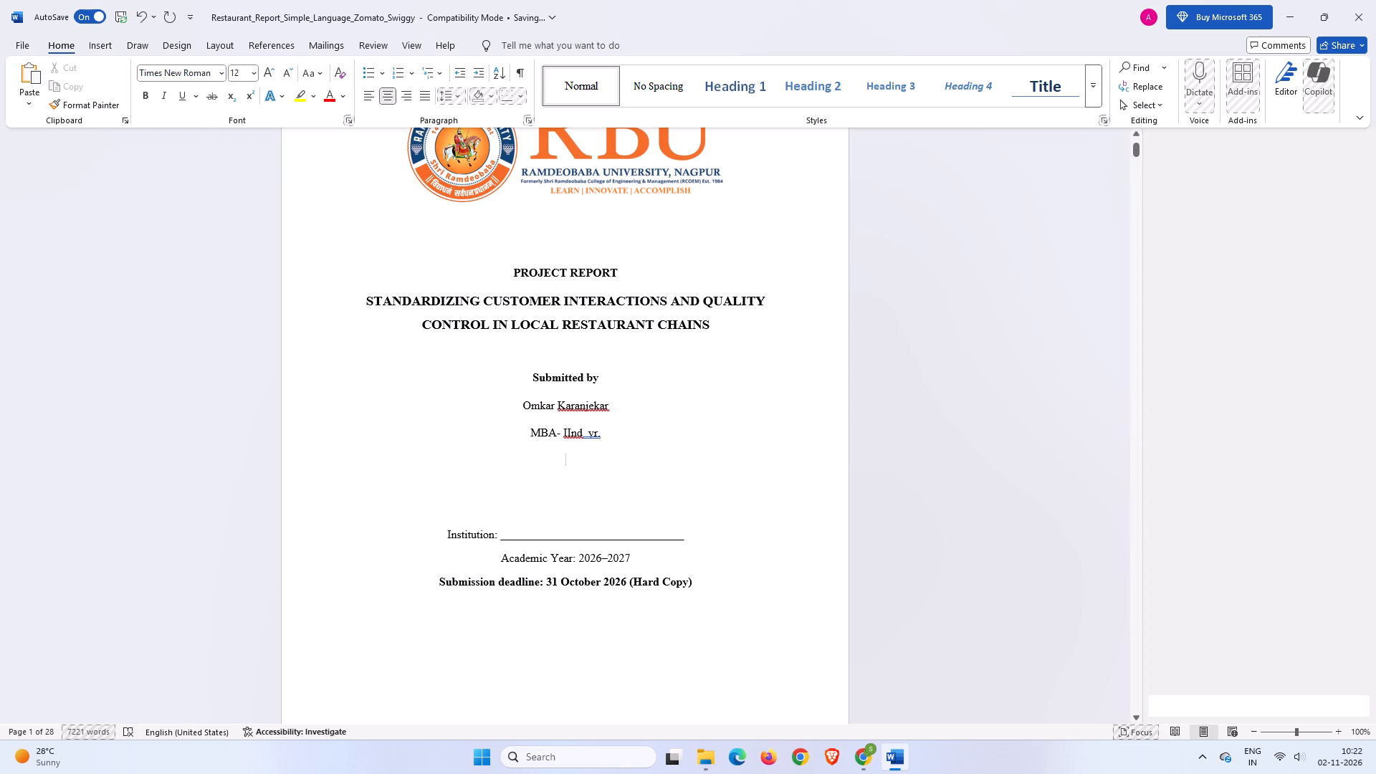
Correct the class line to "MBA- II yr." with single spacing between words, and add a blank line below it.
{"action": "scroll", "coordinate": [640, 350], "scroll_direction": "down", "scroll_amount": 2}
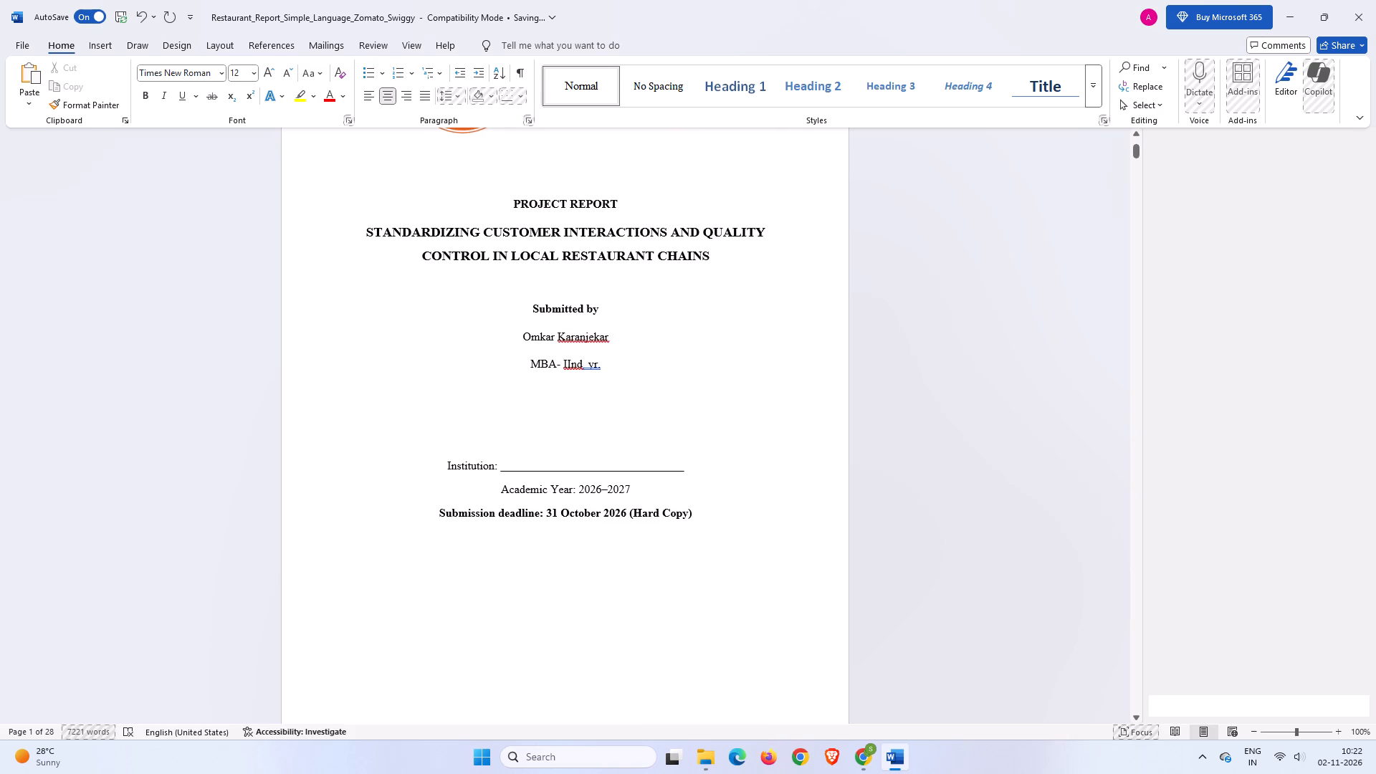
{"action": "left_click", "coordinate": [581, 365]}
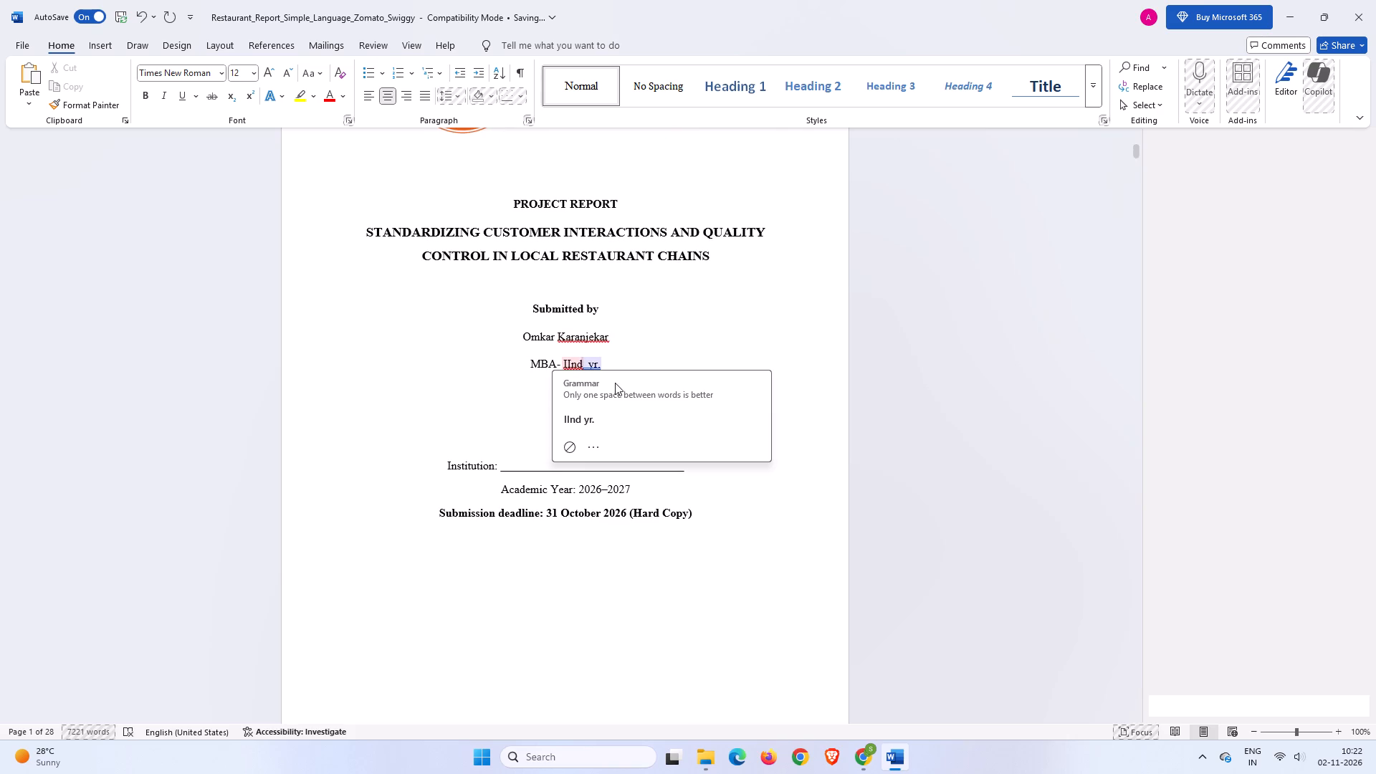
{"action": "left_click", "coordinate": [616, 414]}
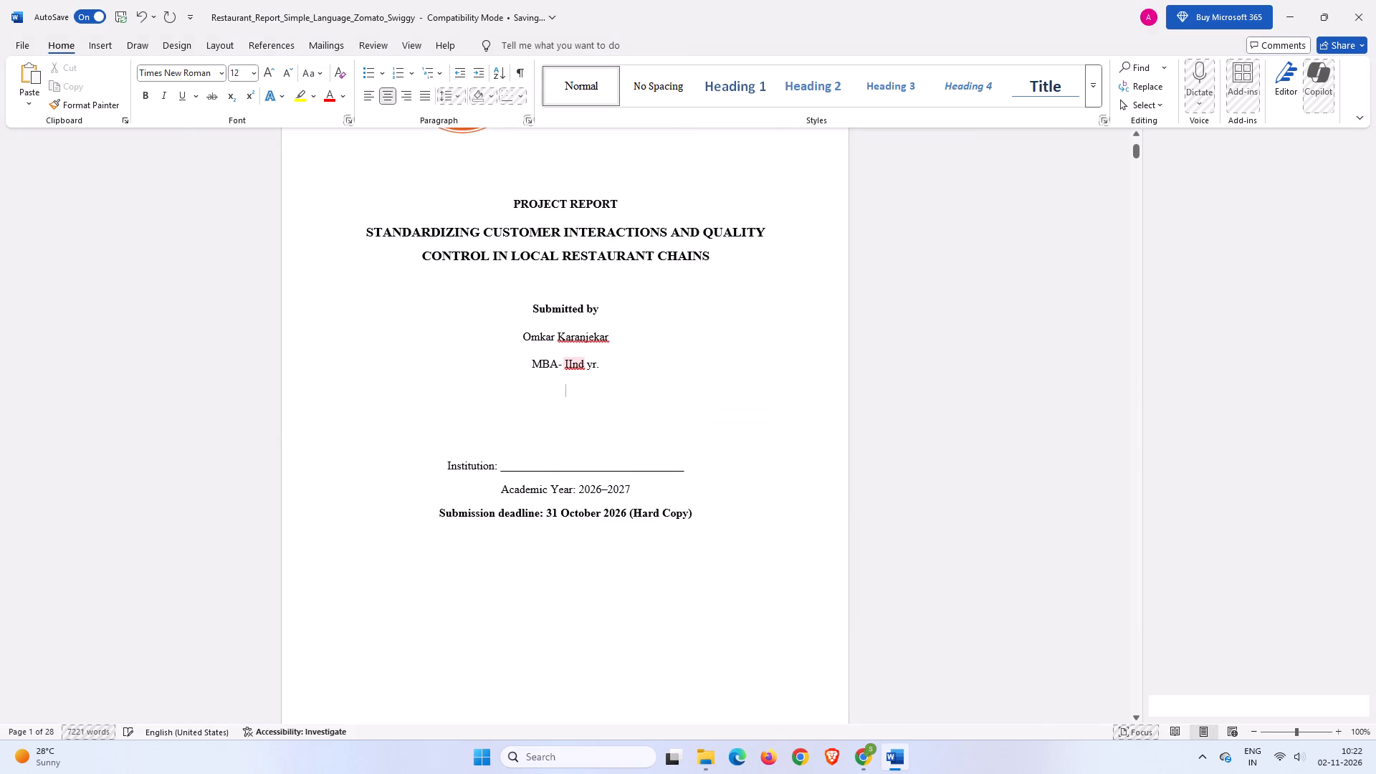
{"action": "left_click", "coordinate": [580, 363]}
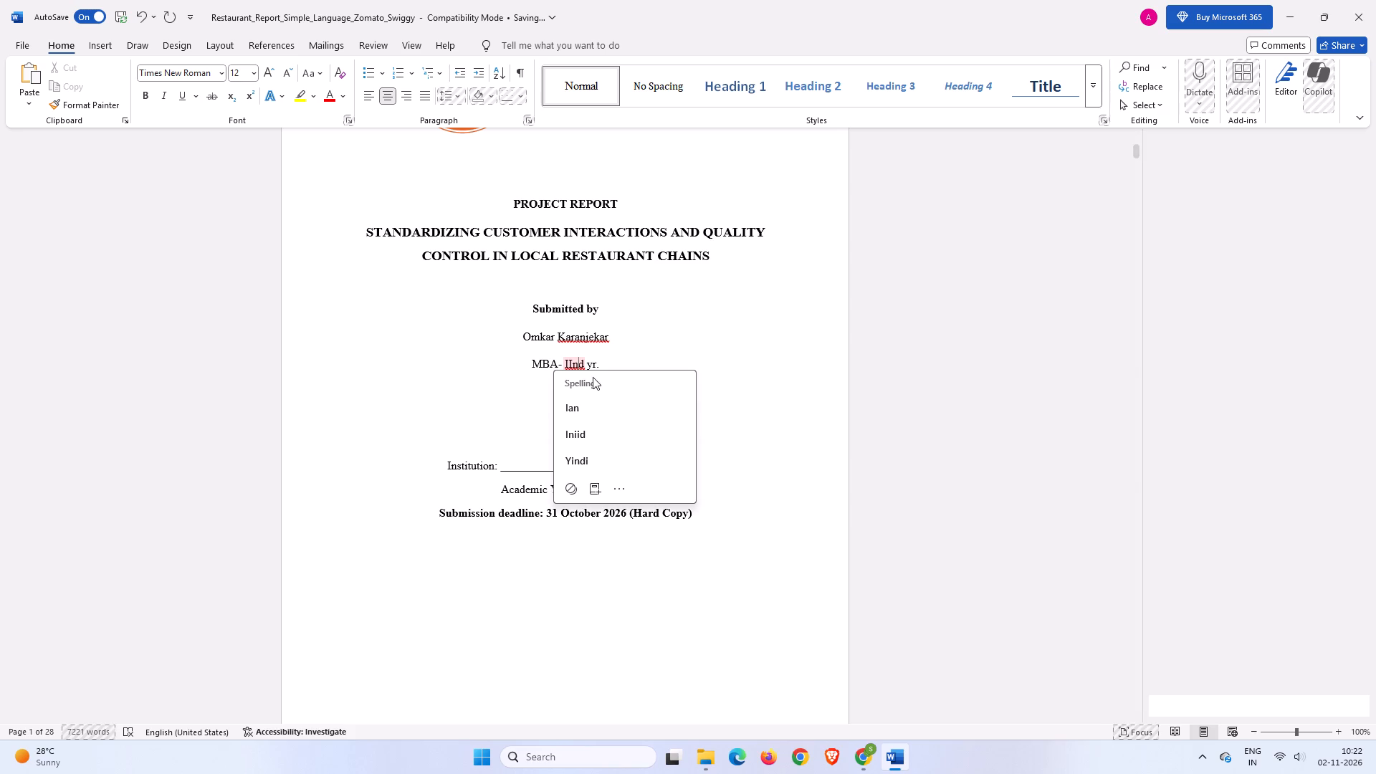
{"action": "left_click", "coordinate": [699, 359]}
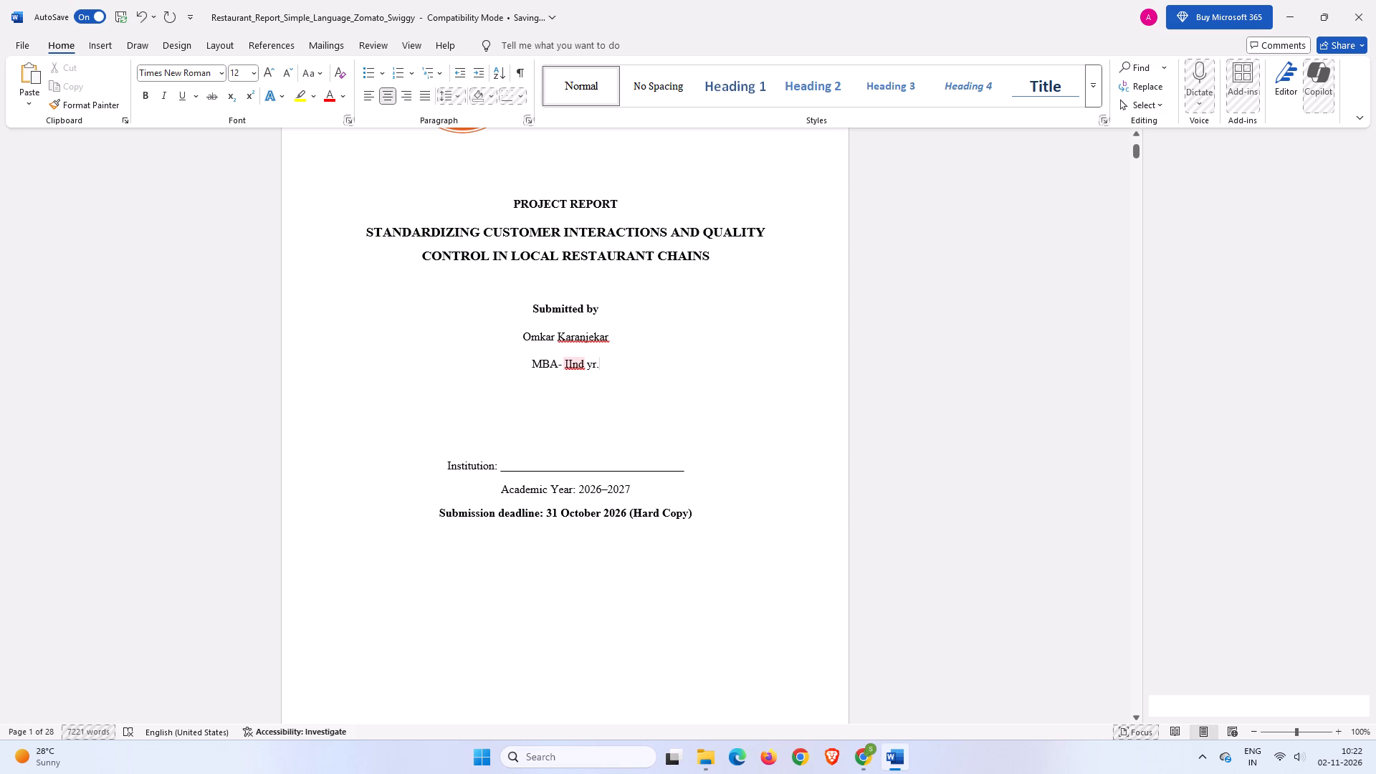
{"action": "left_click", "coordinate": [586, 363]}
{"action": "key", "text": "BackSpace"}
{"action": "key", "text": "BackSpace"}
{"action": "key", "text": "BackSpace"}
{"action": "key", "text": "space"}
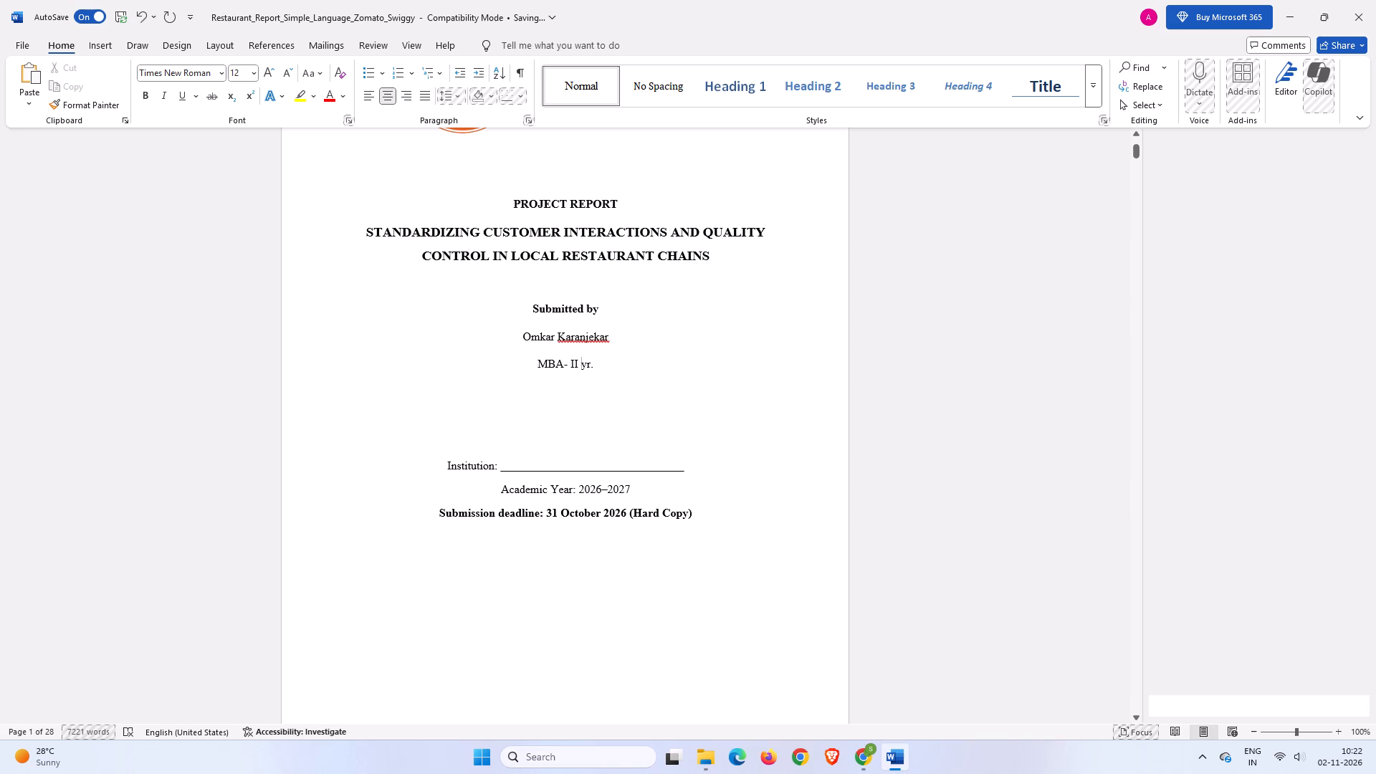
{"action": "left_click", "coordinate": [601, 363]}
{"action": "key", "text": "Return"}
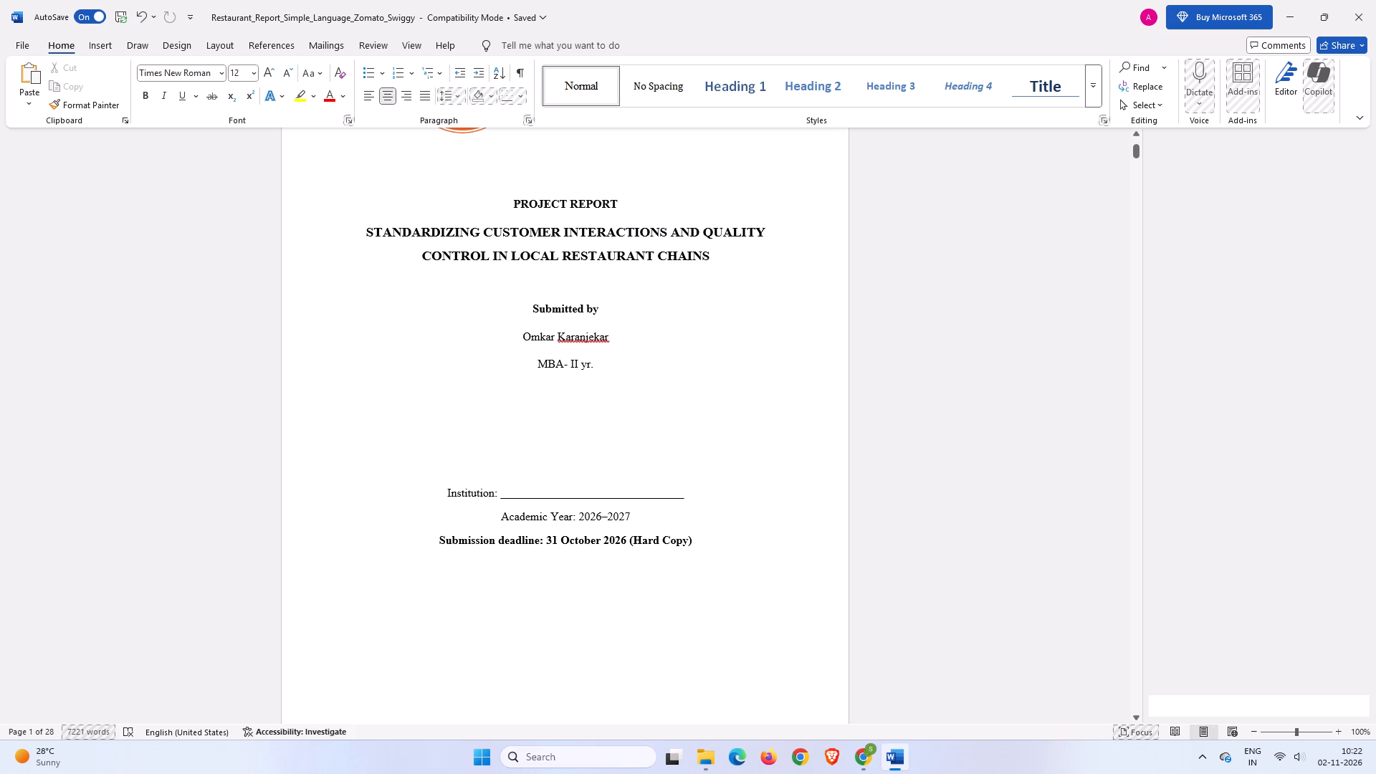
Delete the Institution, Academic Year and Submission deadline lines from the cover page.
{"action": "left_click_drag", "start_coordinate": [444, 489], "coordinate": [585, 492]}
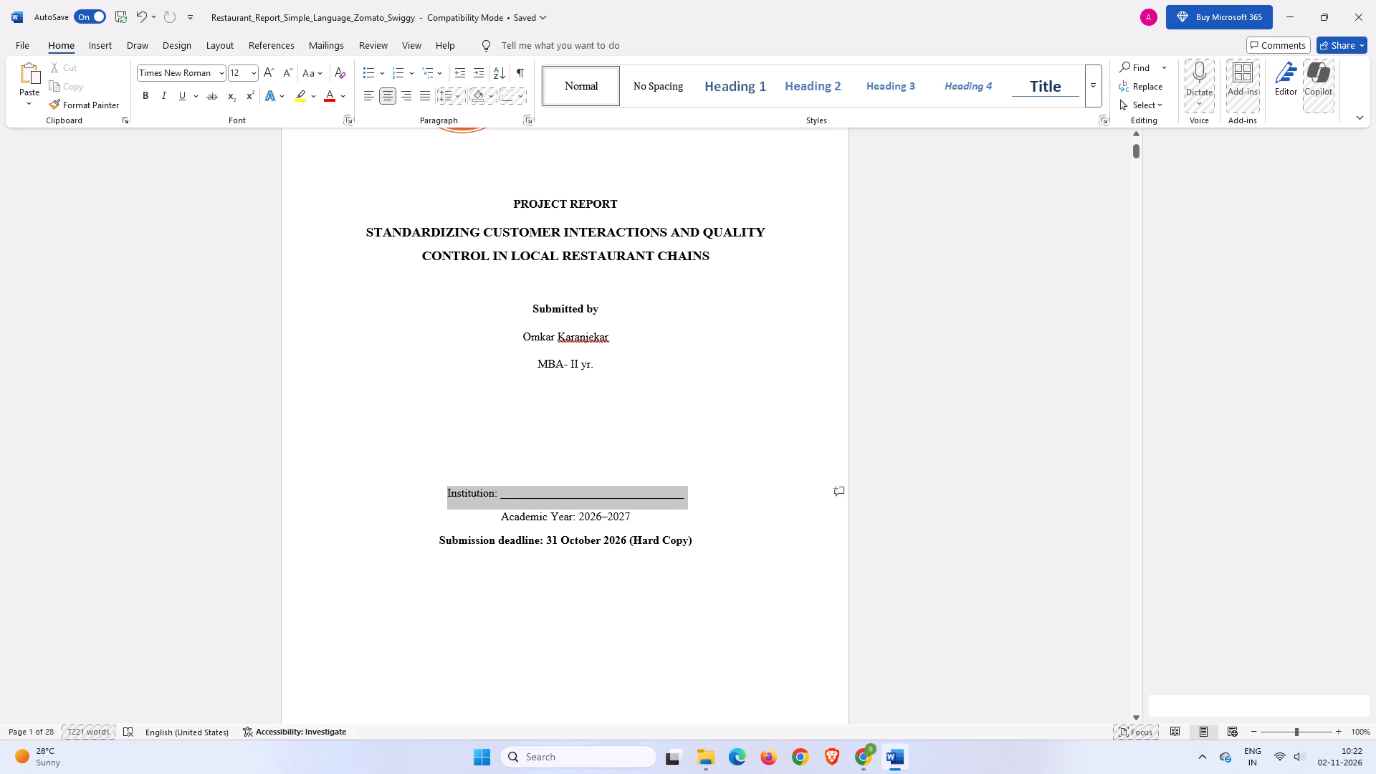
{"action": "left_click_drag", "start_coordinate": [585, 492], "coordinate": [694, 526]}
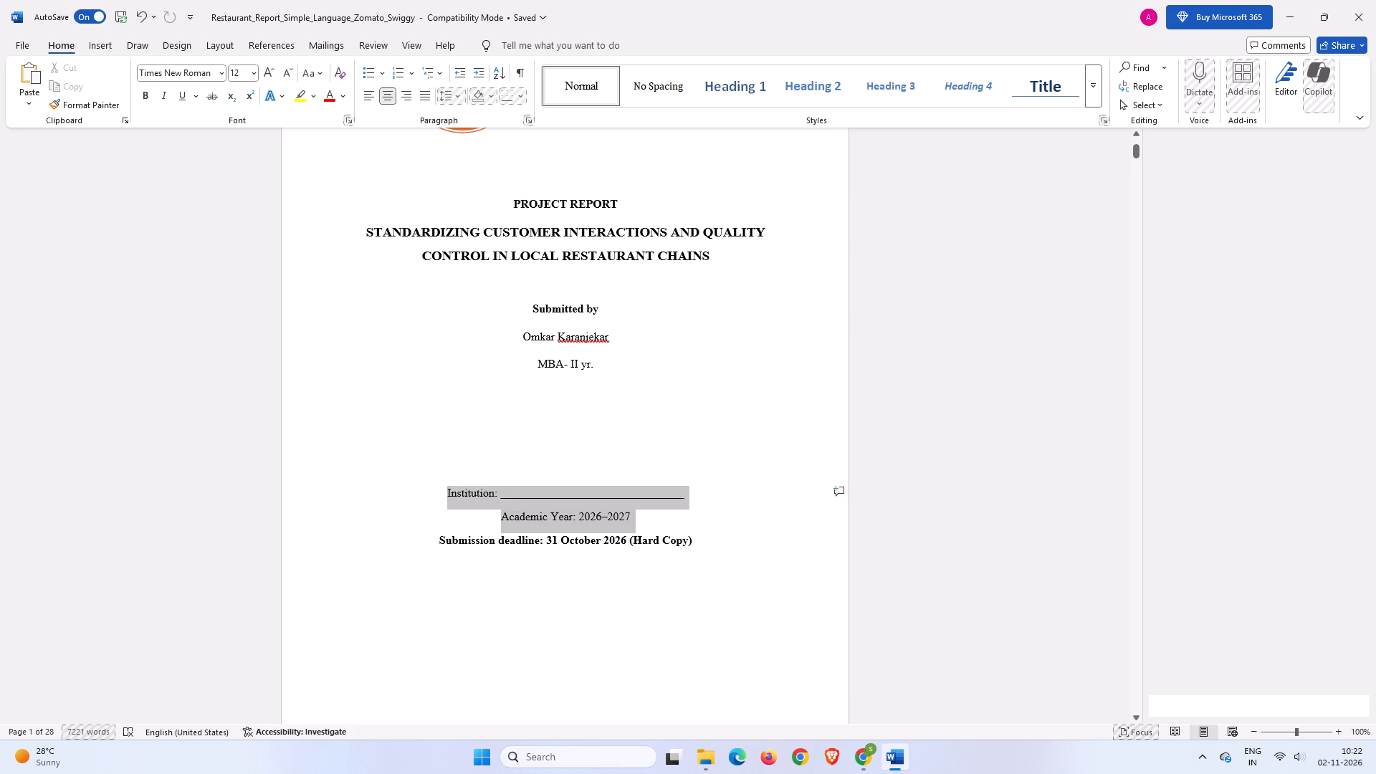
{"action": "left_click_drag", "start_coordinate": [694, 526], "coordinate": [723, 538]}
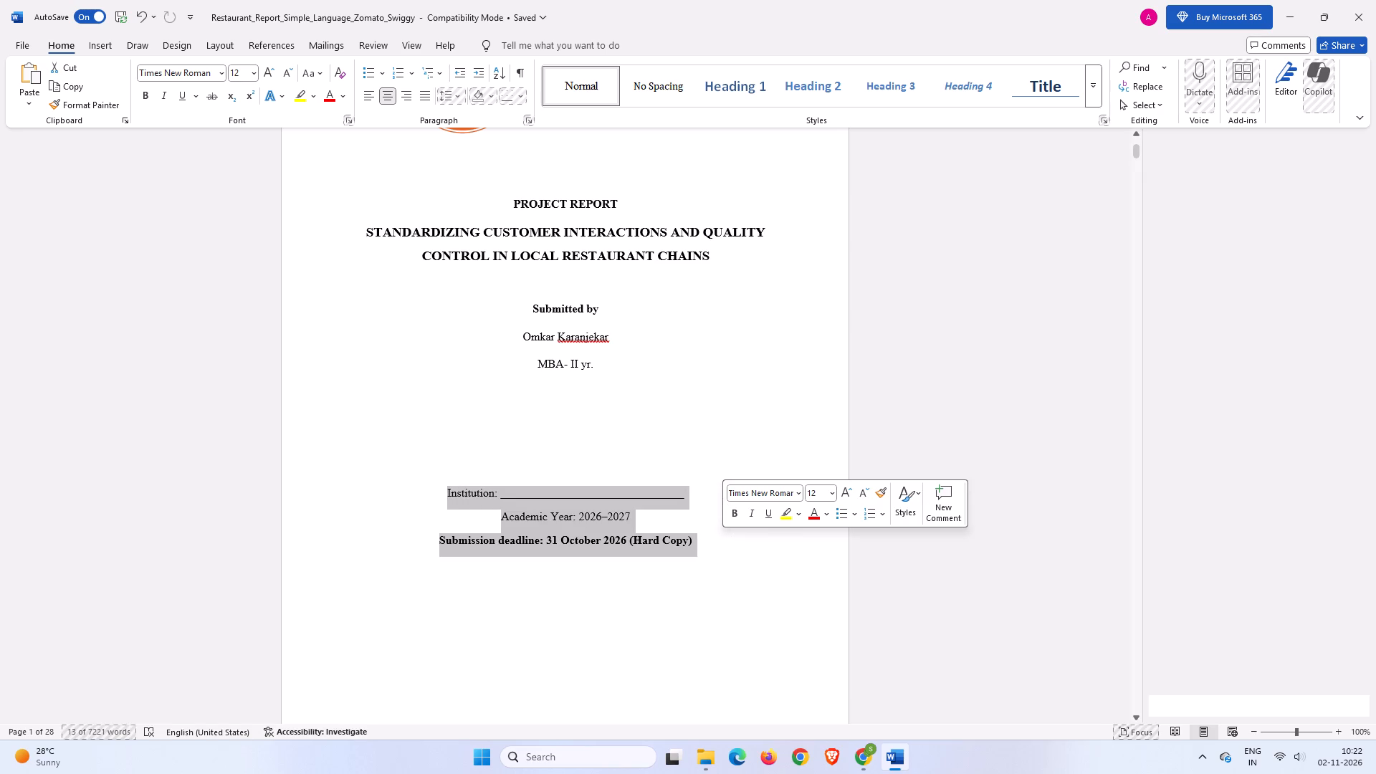
{"action": "key", "text": "BackSpace"}
Centre the cover text from PROJECT REPORT through the MBA line and try to adjust its line spacing.
{"action": "scroll", "coordinate": [656, 477], "scroll_direction": "up", "scroll_amount": 1}
{"action": "scroll", "coordinate": [718, 537], "scroll_direction": "up", "scroll_amount": 5}
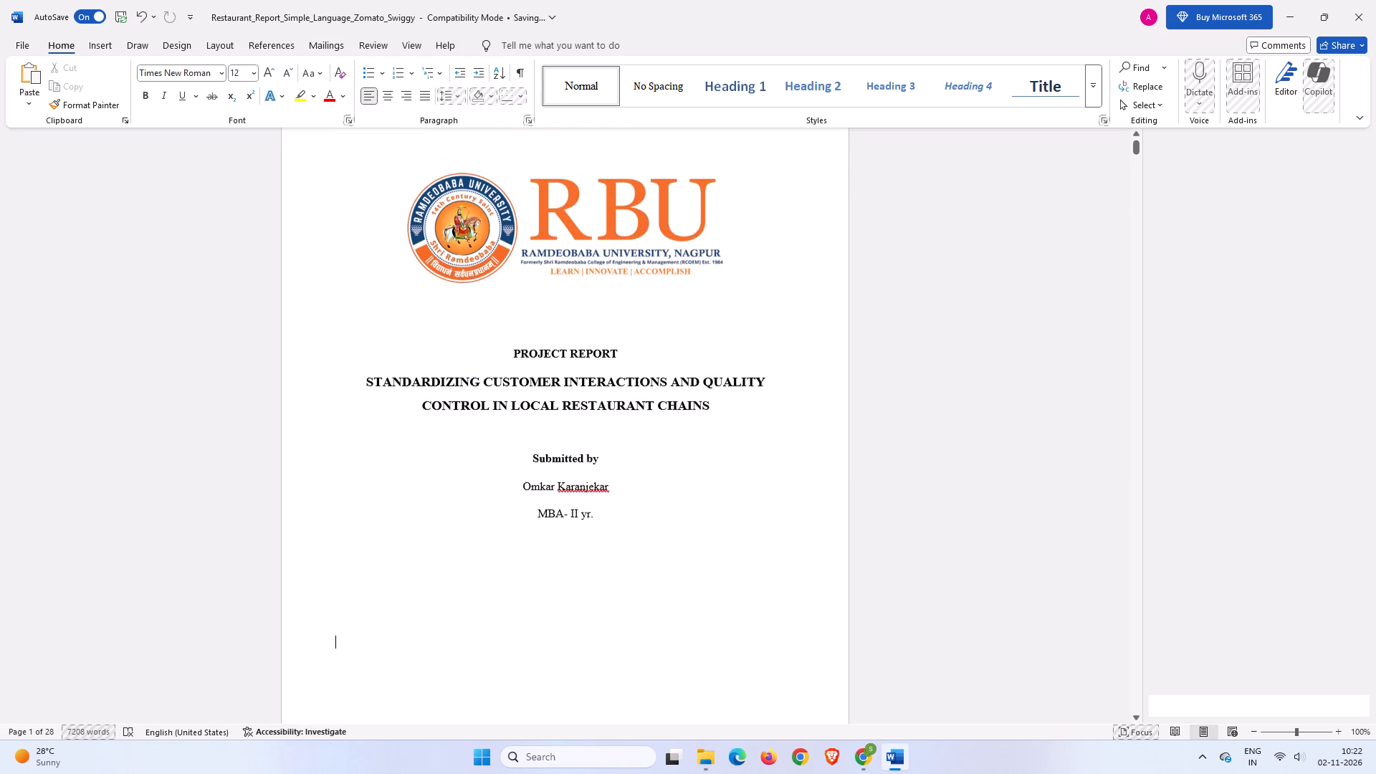
{"action": "scroll", "coordinate": [729, 558], "scroll_direction": "up", "scroll_amount": 1}
{"action": "left_click_drag", "start_coordinate": [505, 373], "coordinate": [530, 415]}
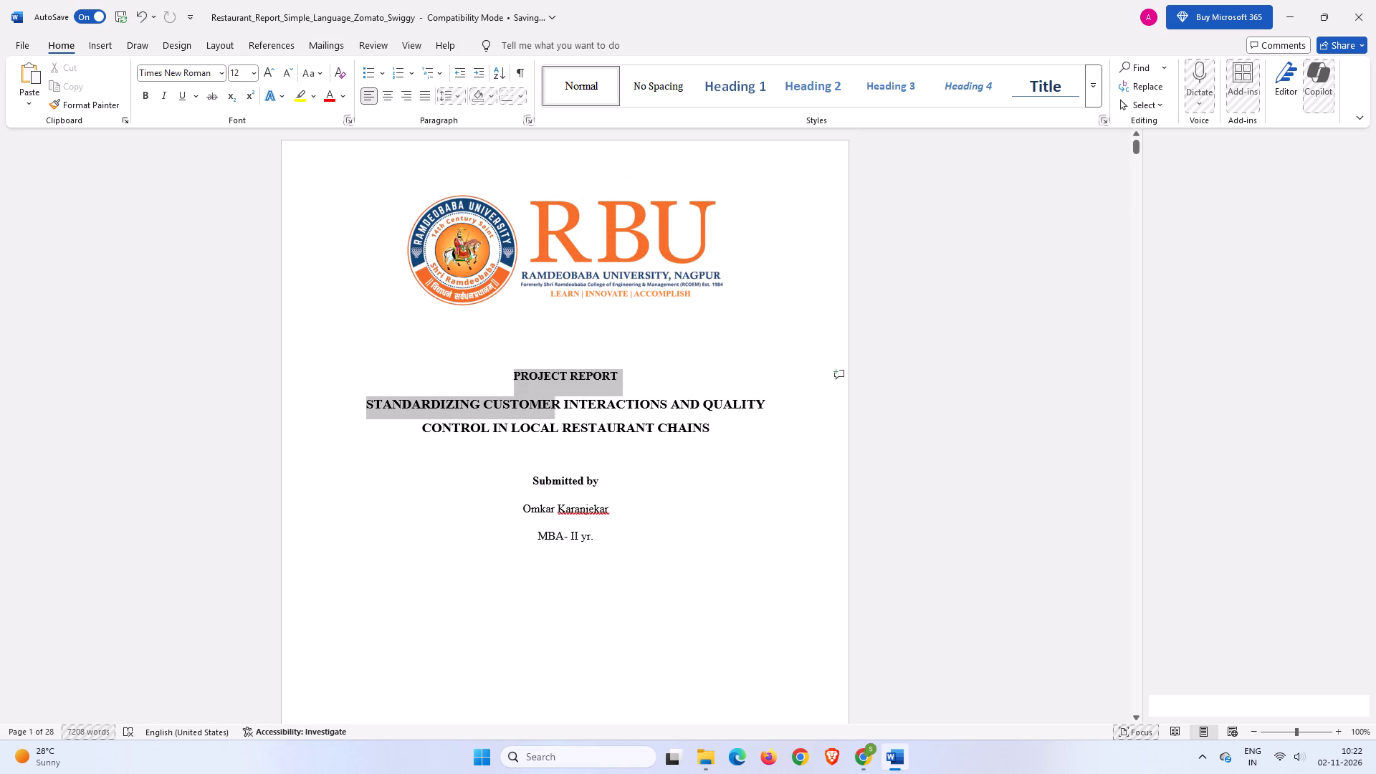
{"action": "left_click_drag", "start_coordinate": [530, 415], "coordinate": [600, 552]}
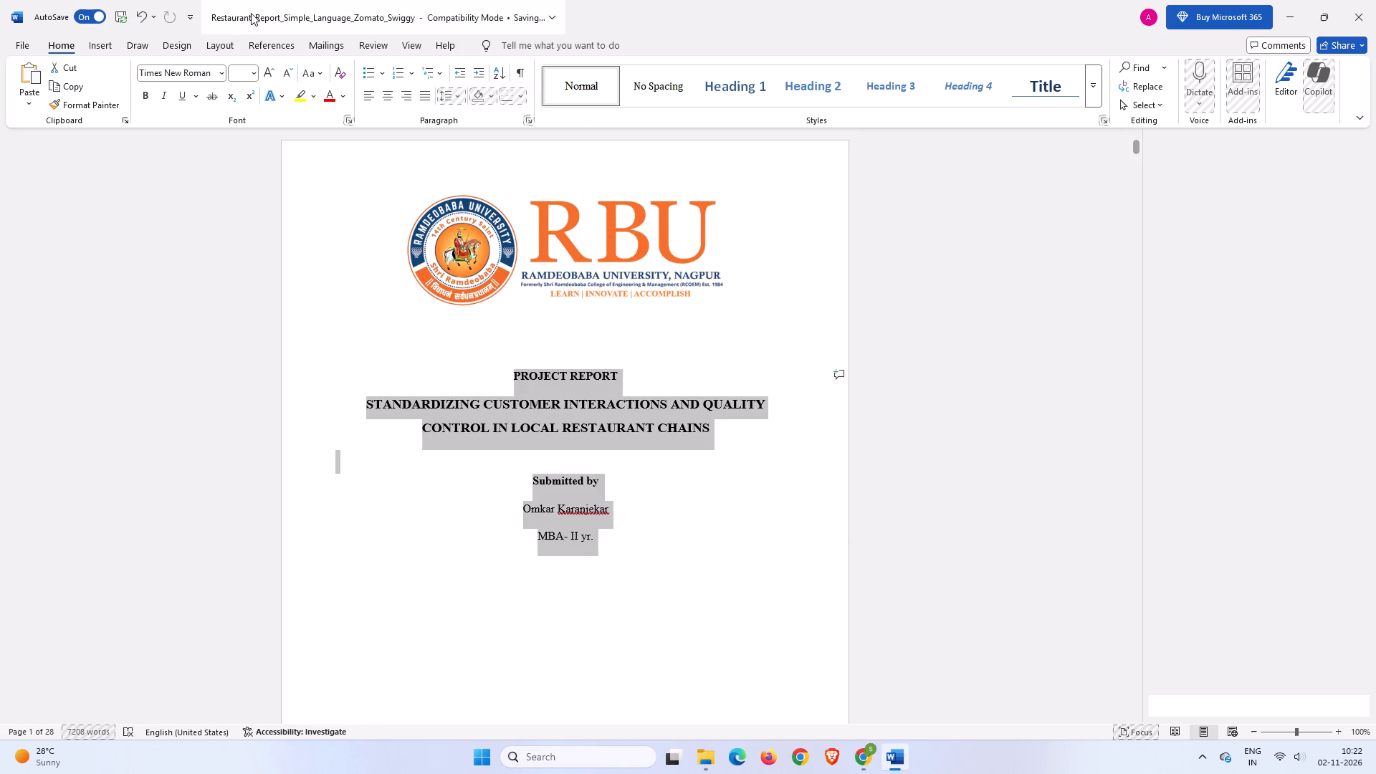
{"action": "left_click", "coordinate": [382, 96]}
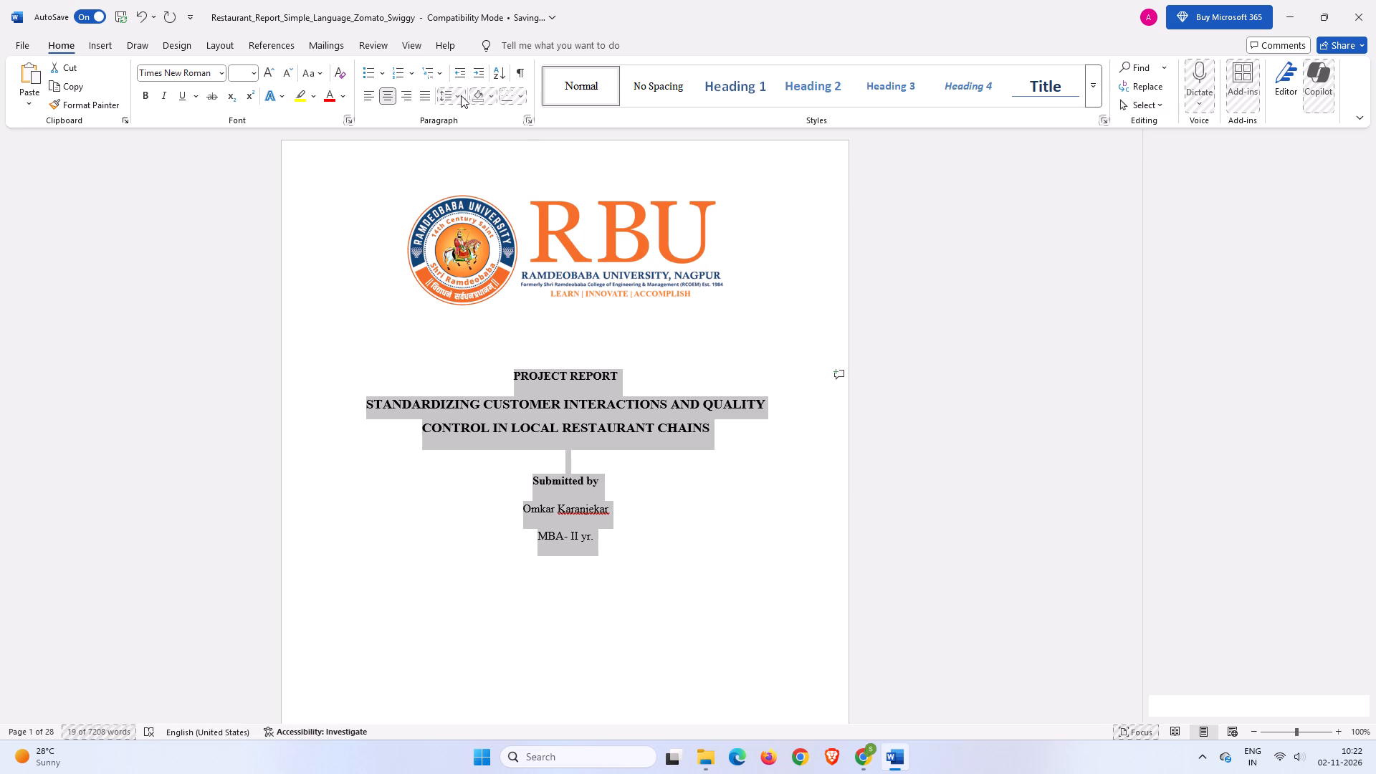
{"action": "left_click", "coordinate": [461, 95]}
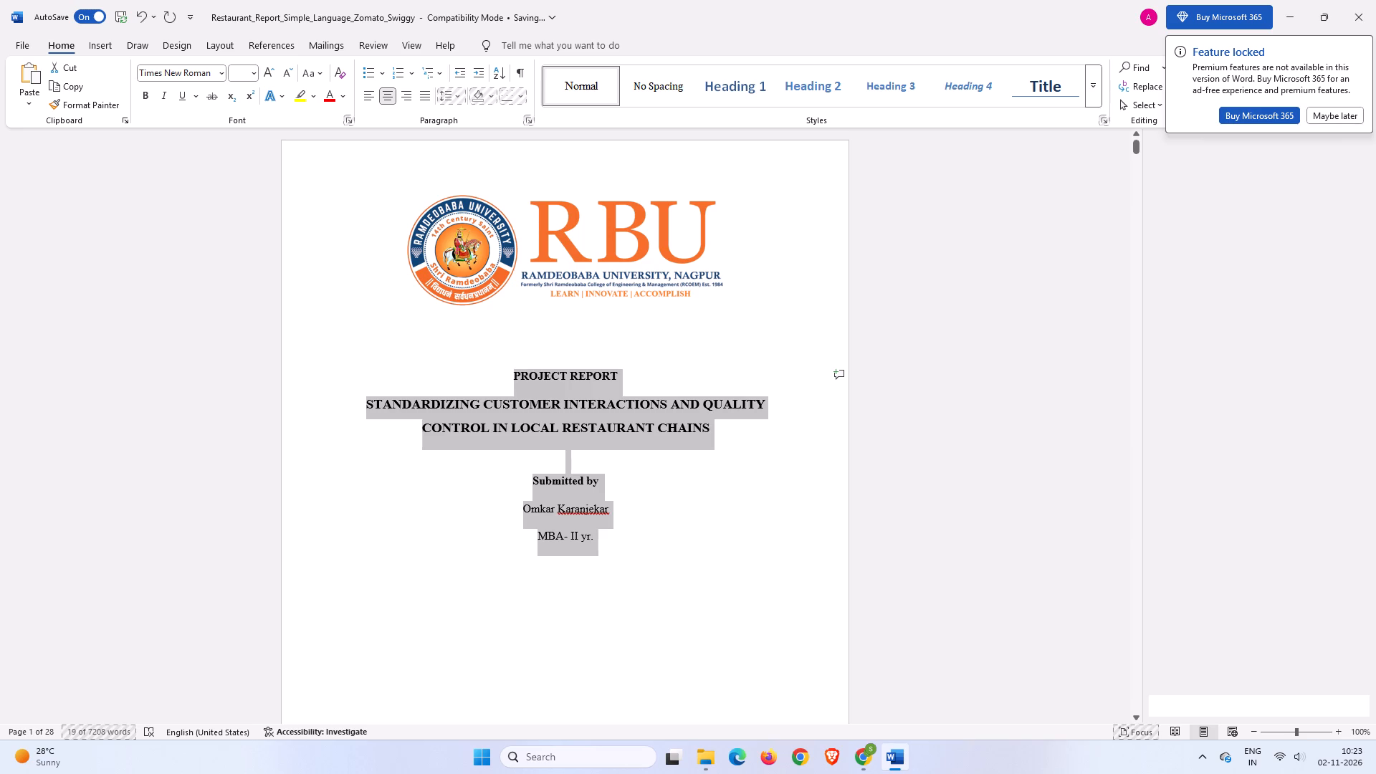
Insert three blank lines above the PROJECT REPORT heading to move the cover text down.
{"action": "left_click", "coordinate": [505, 369]}
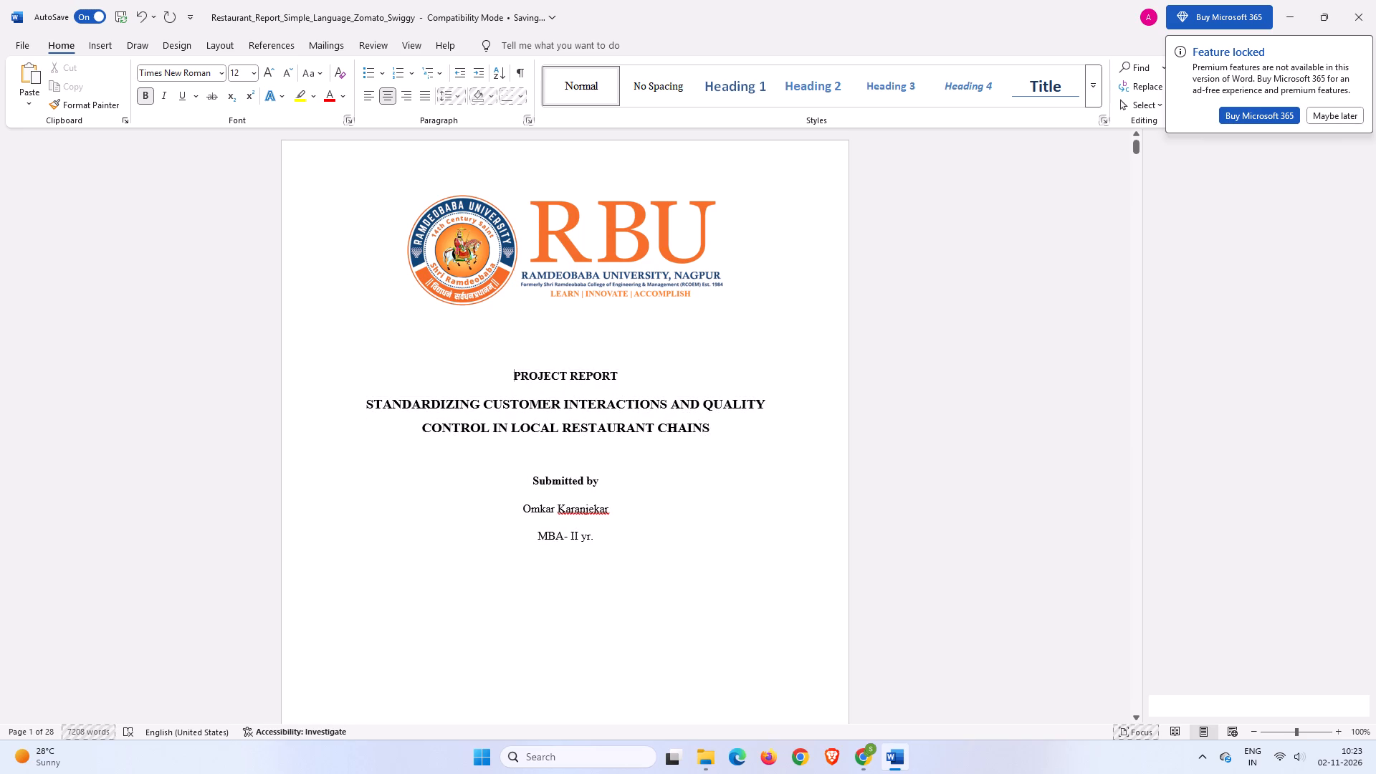
{"action": "key", "text": "Return"}
{"action": "key", "text": "Return"}
{"action": "key", "text": "Return"}
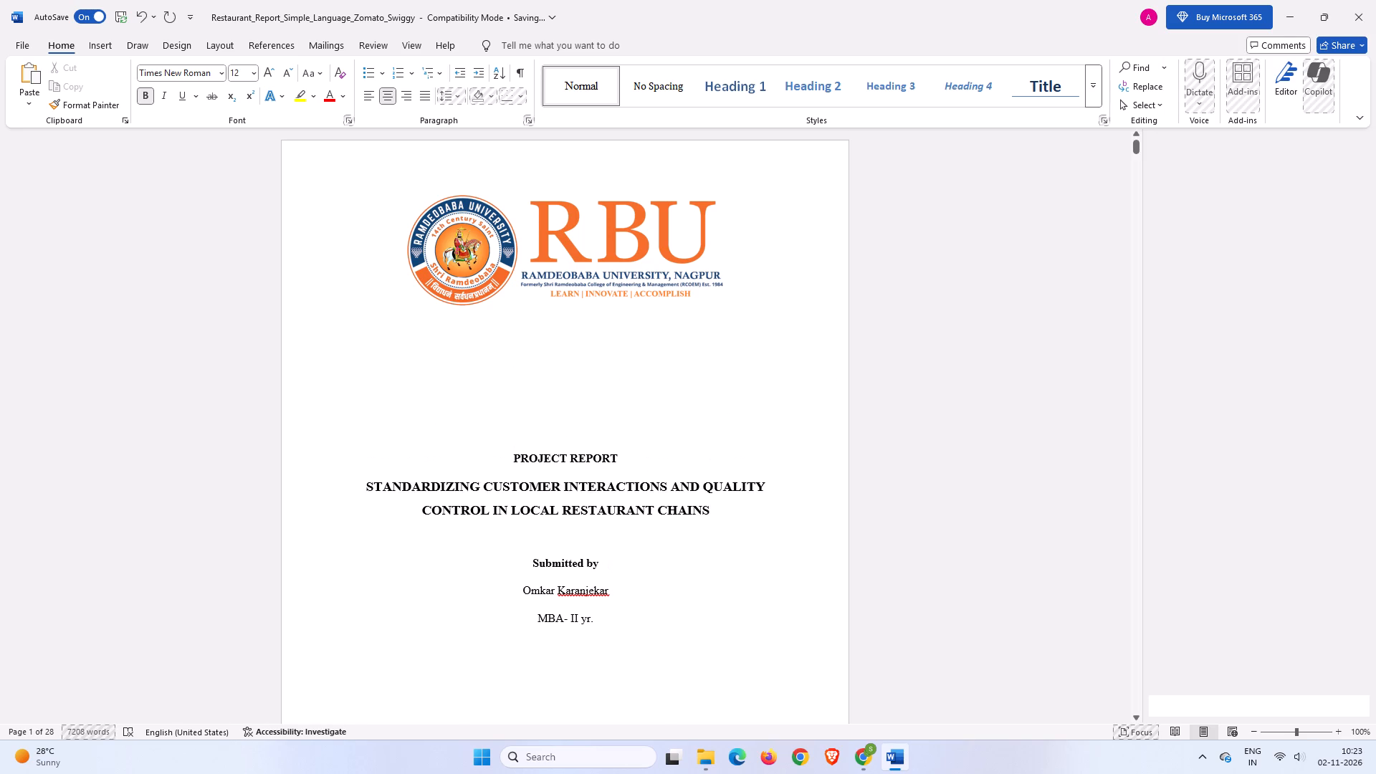
Enlarge the RBU university logo on the cover page, stretching it taller and wider to about the report title's width.
{"action": "left_click", "coordinate": [514, 217]}
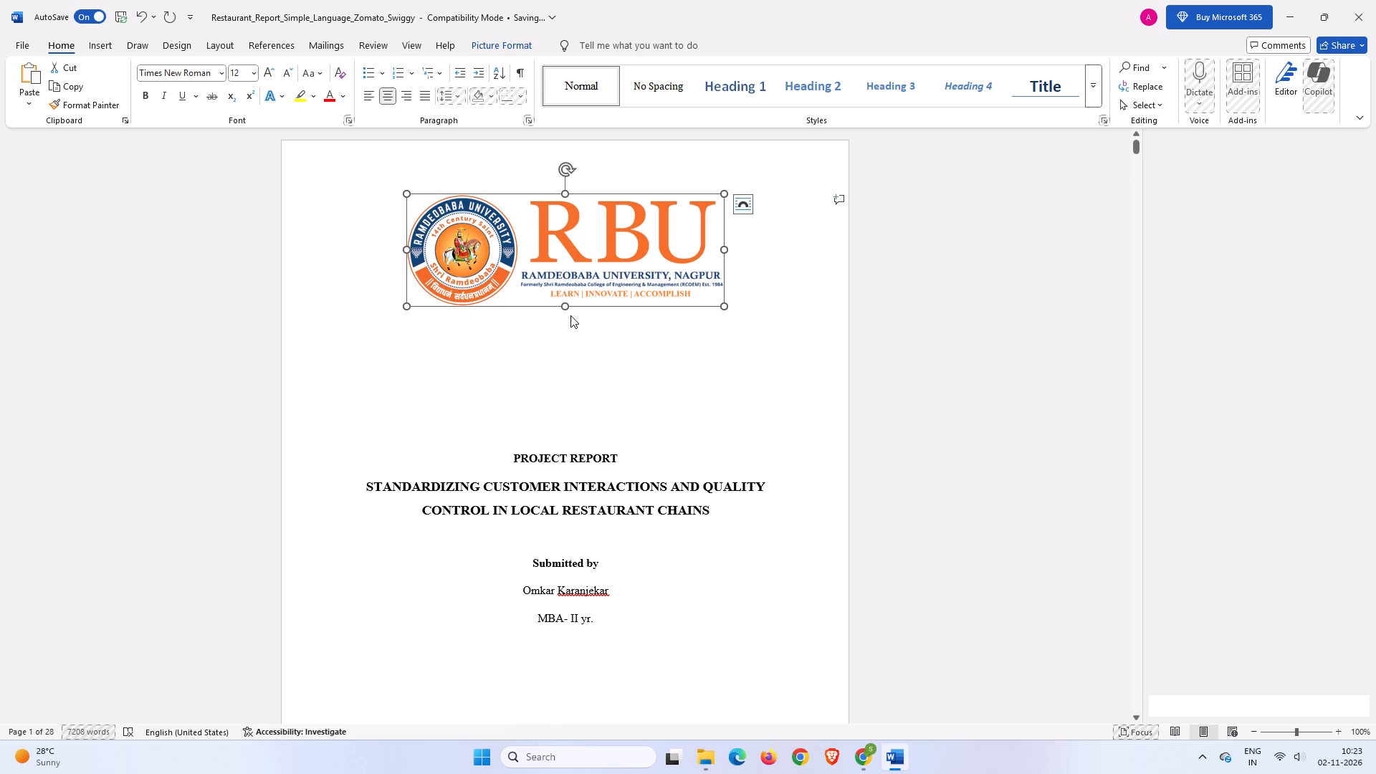
{"action": "left_click_drag", "start_coordinate": [568, 308], "coordinate": [573, 356]}
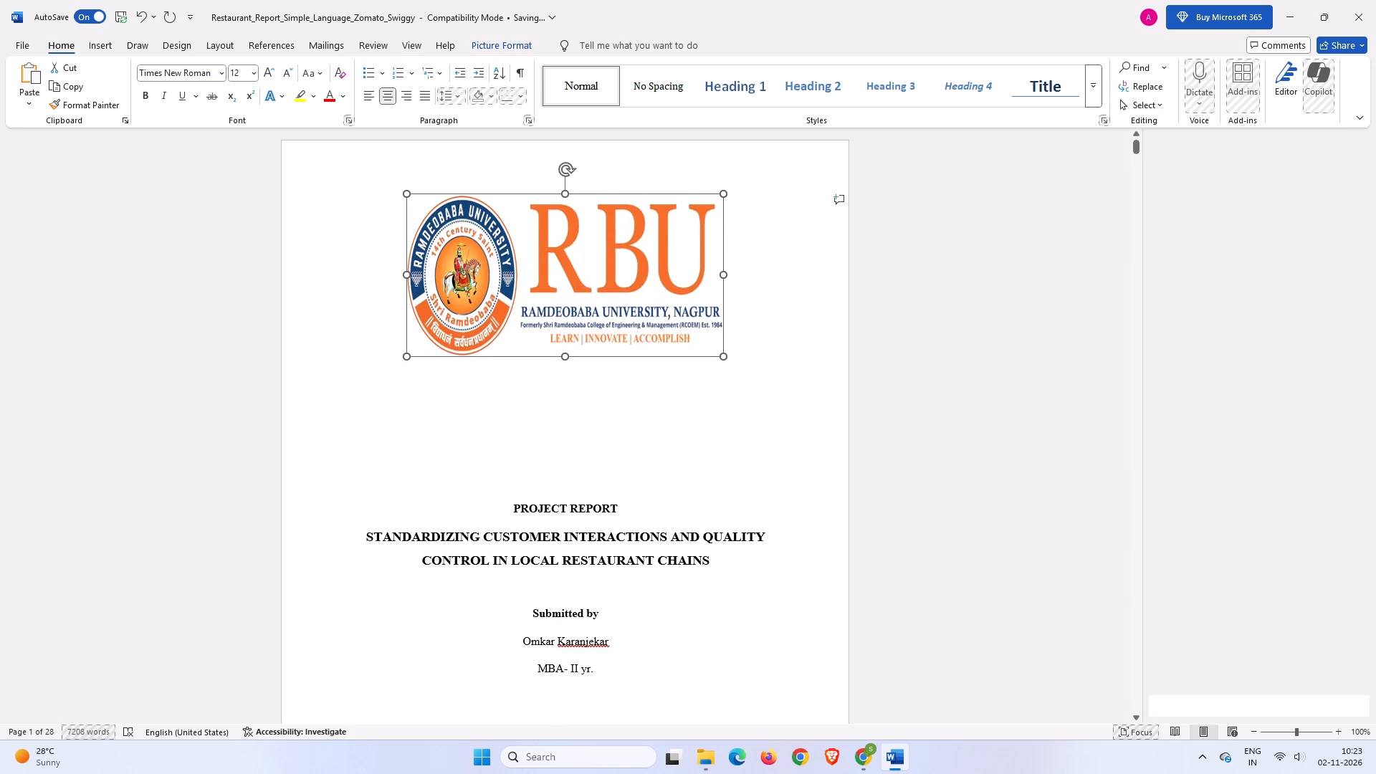
{"action": "left_click_drag", "start_coordinate": [573, 356], "coordinate": [575, 391]}
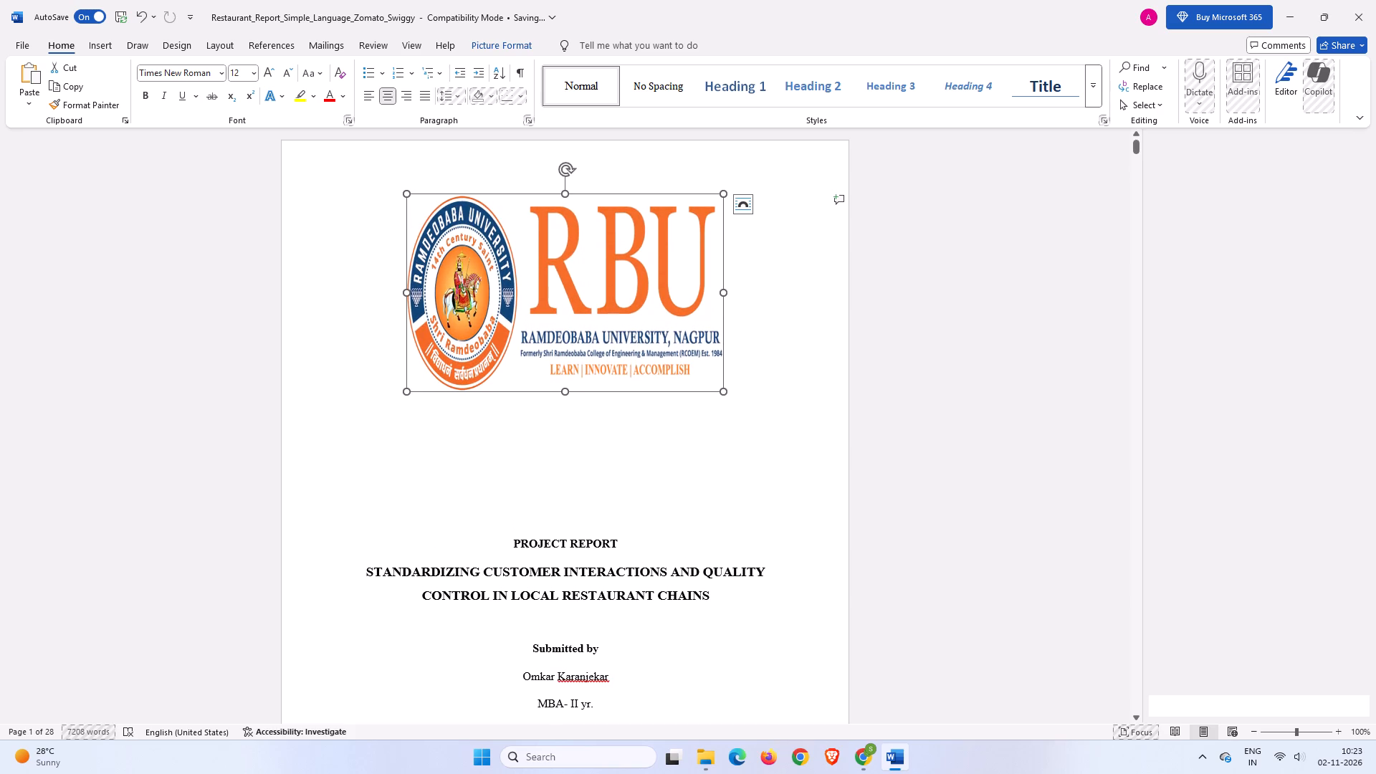
{"action": "left_click_drag", "start_coordinate": [724, 294], "coordinate": [760, 286]}
{"action": "left_click_drag", "start_coordinate": [388, 295], "coordinate": [378, 295]}
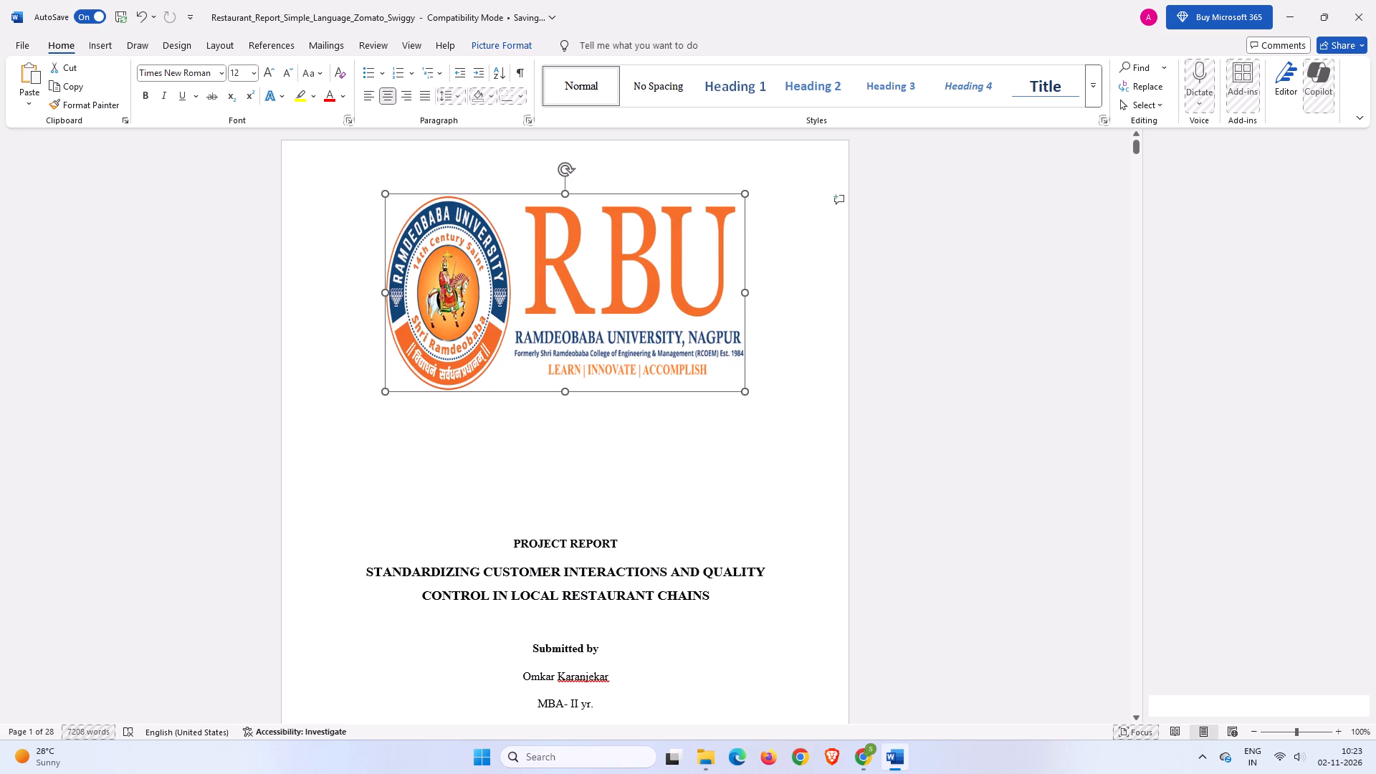
{"action": "left_click_drag", "start_coordinate": [378, 295], "coordinate": [336, 298]}
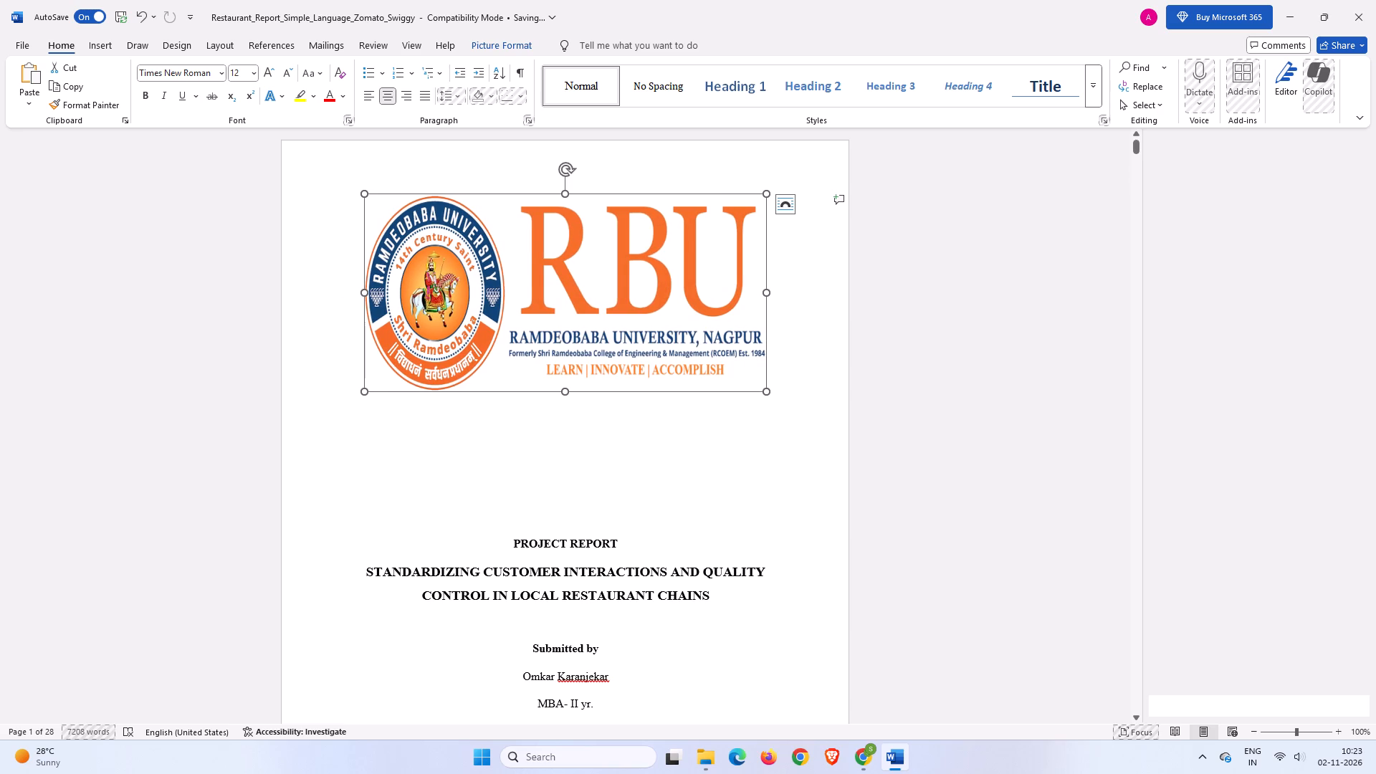
Increase the font size of the cover text from PROJECT REPORT through the MBA line by two increments.
{"action": "scroll", "coordinate": [720, 383], "scroll_direction": "down", "scroll_amount": 4}
{"action": "scroll", "coordinate": [685, 292], "scroll_direction": "down", "scroll_amount": 4}
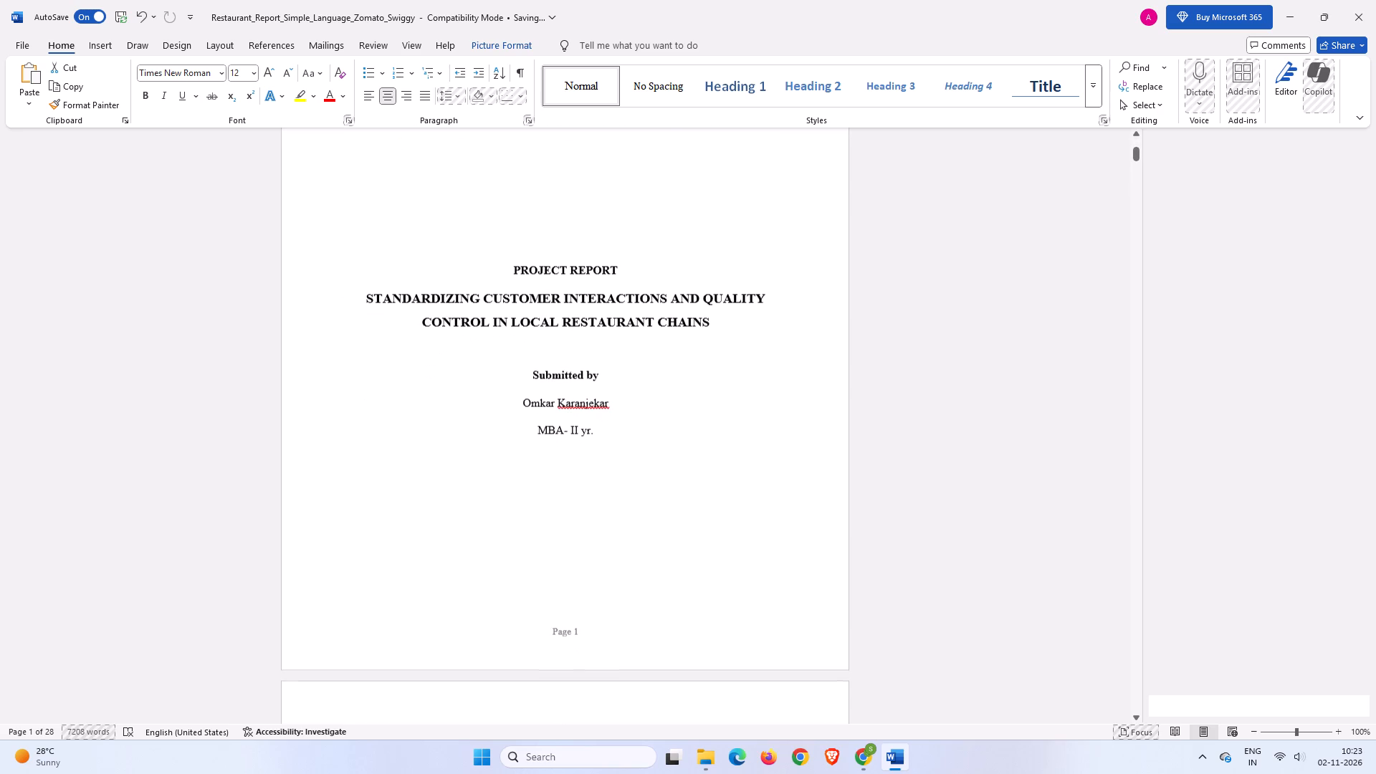
{"action": "left_click_drag", "start_coordinate": [509, 265], "coordinate": [603, 462]}
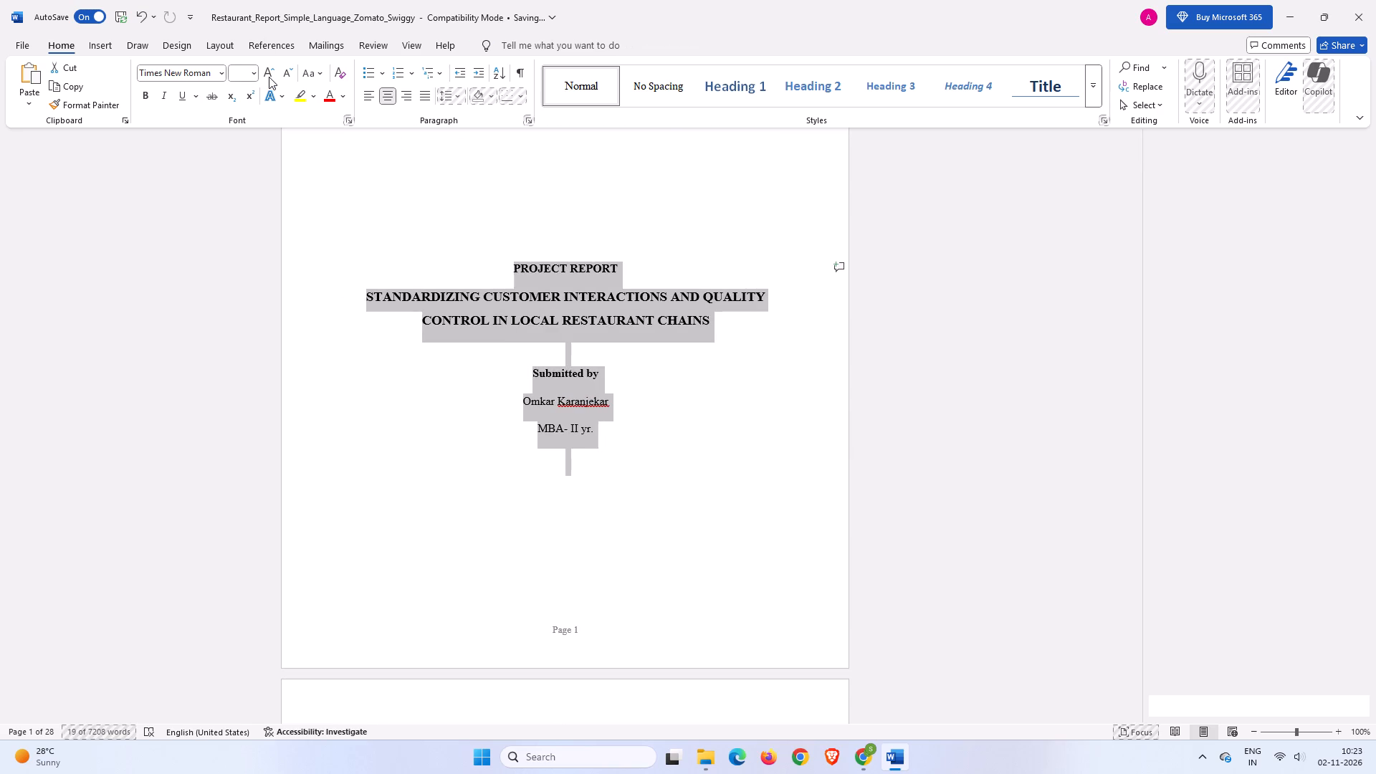
{"action": "left_click", "coordinate": [269, 77]}
{"action": "left_click", "coordinate": [269, 77]}
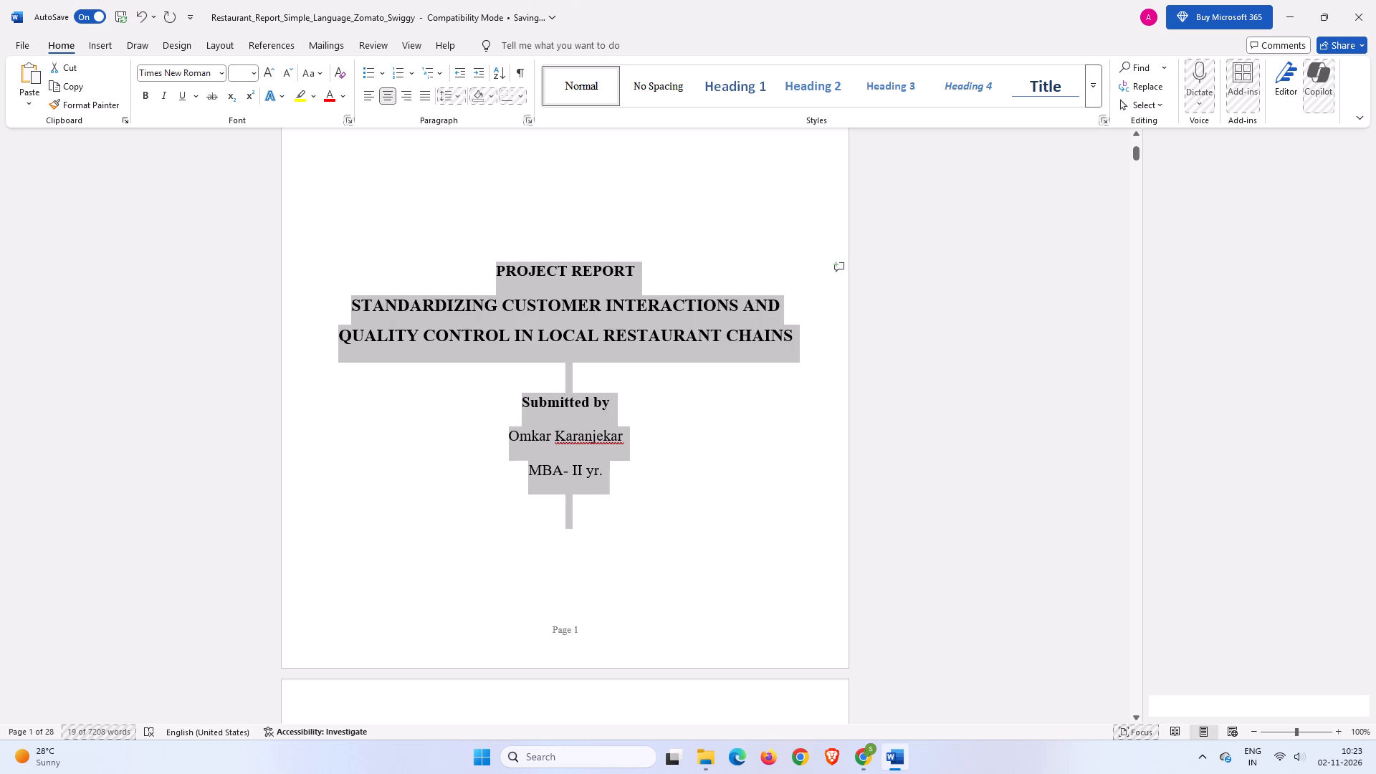
Add a "Roll no.:" line with the student's roll number between the student's name and the MBA- II yr. line.
{"action": "left_click", "coordinate": [917, 239]}
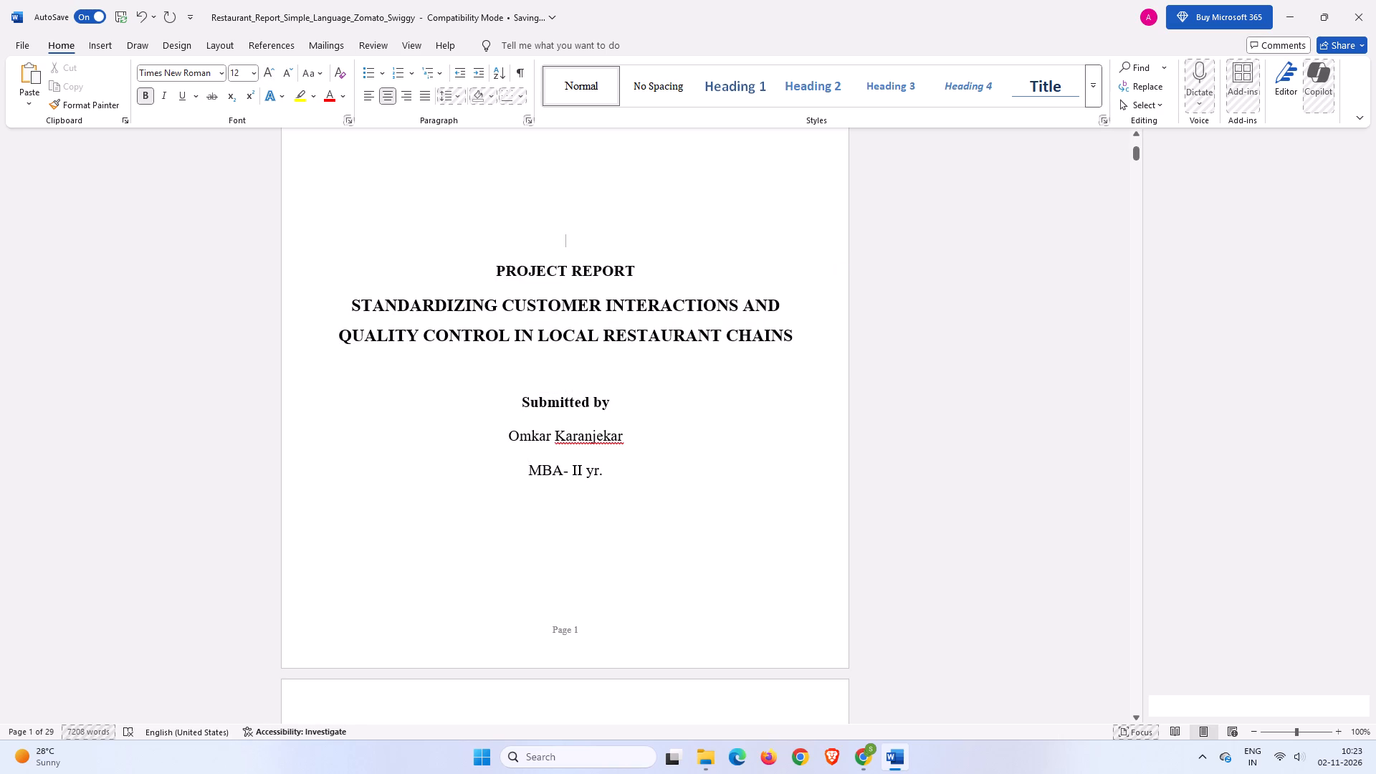
{"action": "left_click", "coordinate": [626, 438]}
{"action": "key", "text": "Return"}
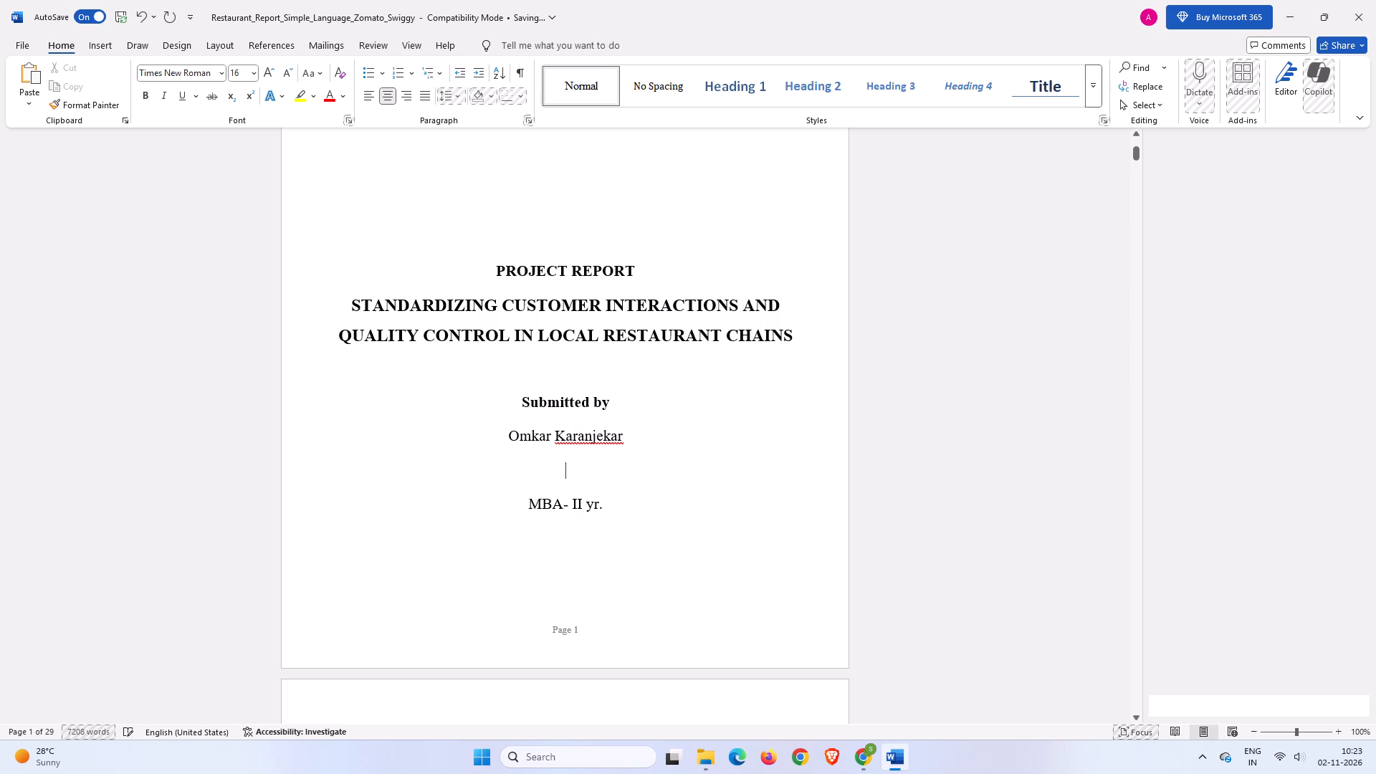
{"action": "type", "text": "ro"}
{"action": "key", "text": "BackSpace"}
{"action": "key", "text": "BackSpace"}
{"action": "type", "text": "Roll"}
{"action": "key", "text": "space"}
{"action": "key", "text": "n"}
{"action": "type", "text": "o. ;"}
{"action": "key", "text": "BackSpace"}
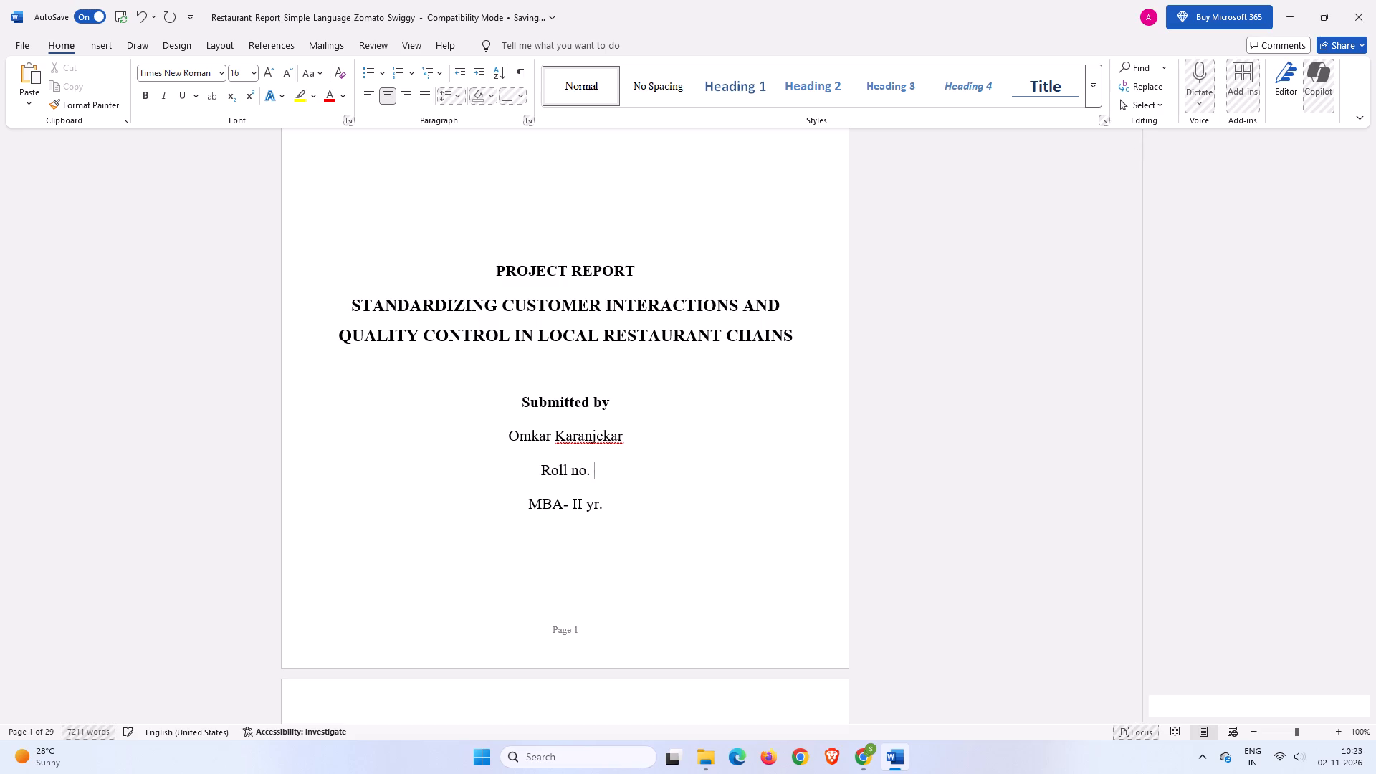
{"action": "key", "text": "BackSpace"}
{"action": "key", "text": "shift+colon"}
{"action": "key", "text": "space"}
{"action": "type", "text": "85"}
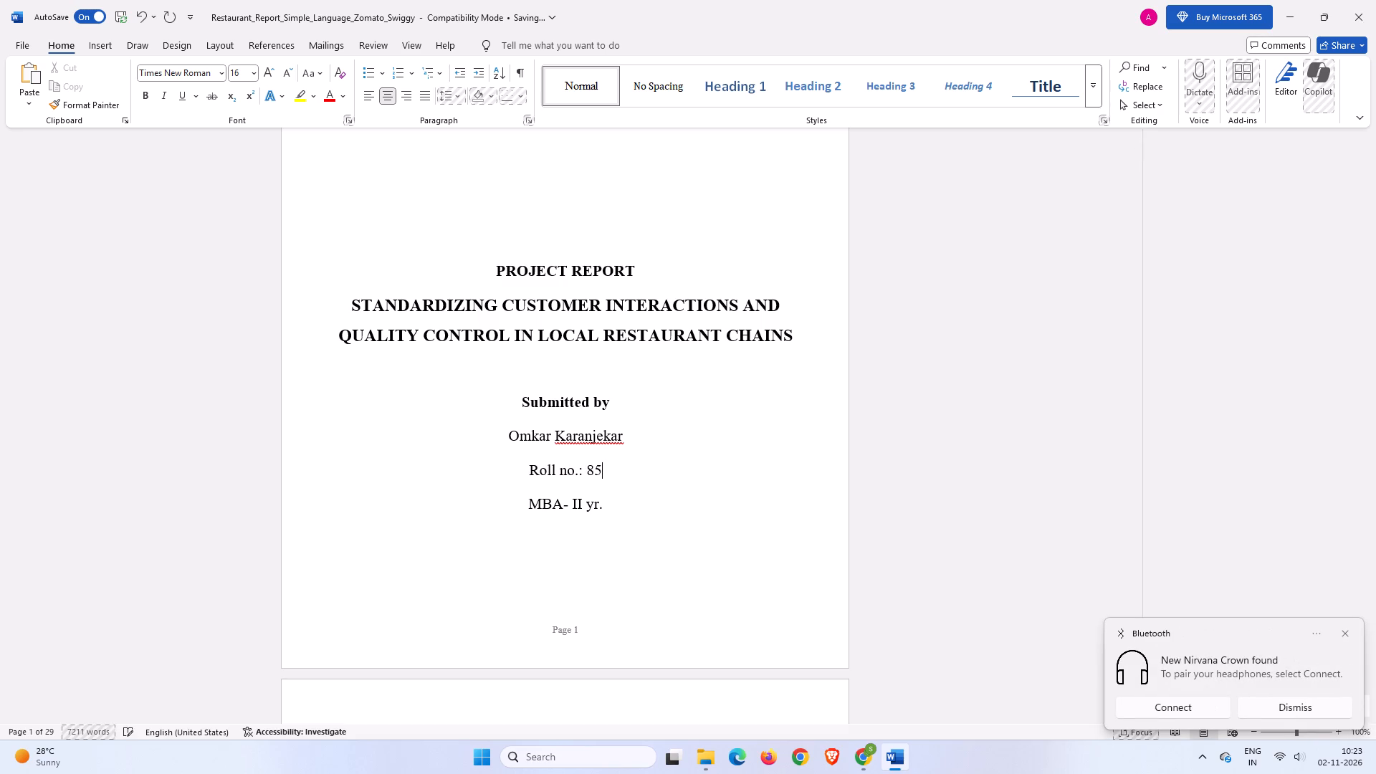
Remove the blank page between the cover page and the INDEX heading.
{"action": "scroll", "coordinate": [760, 441], "scroll_direction": "down", "scroll_amount": 2}
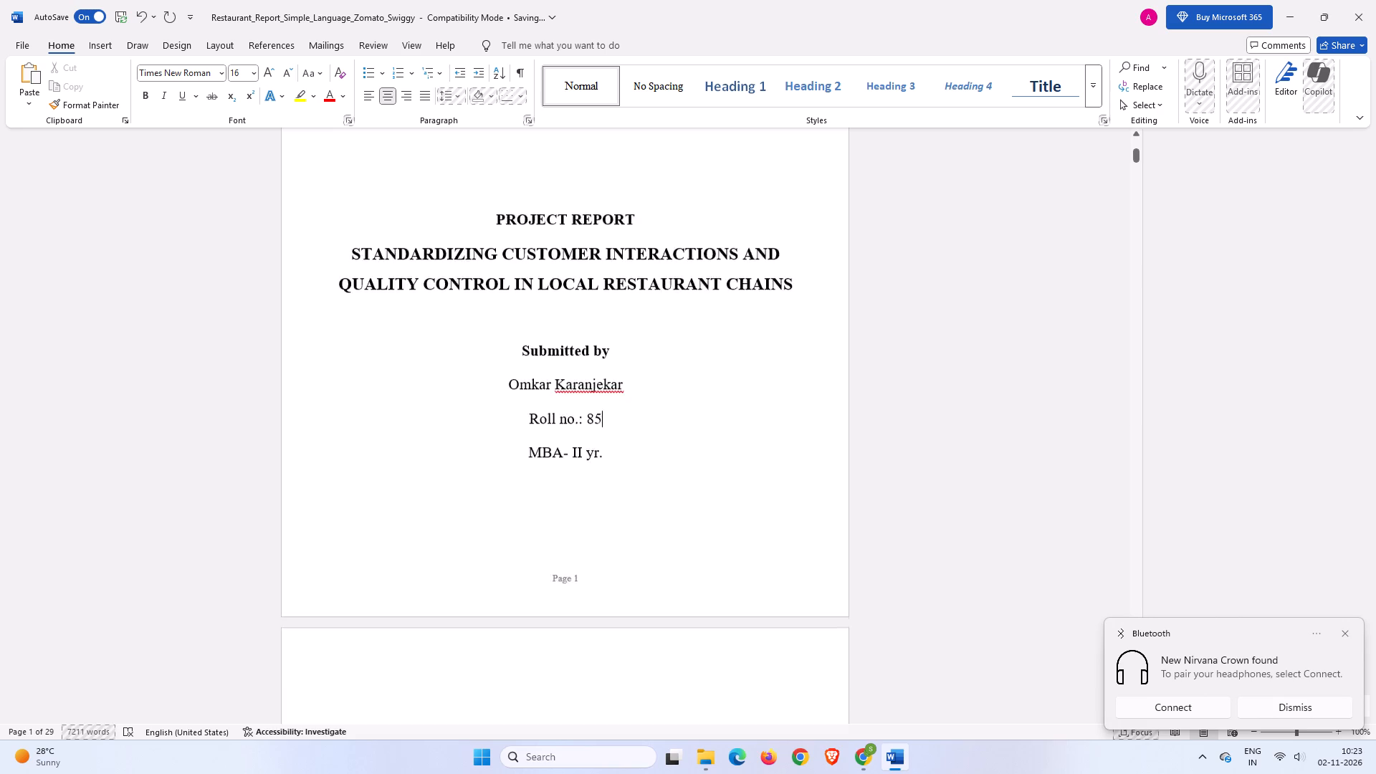
{"action": "scroll", "coordinate": [760, 441], "scroll_direction": "down", "scroll_amount": 8}
{"action": "scroll", "coordinate": [649, 190], "scroll_direction": "down", "scroll_amount": 2}
{"action": "scroll", "coordinate": [611, 0], "scroll_direction": "down", "scroll_amount": 4}
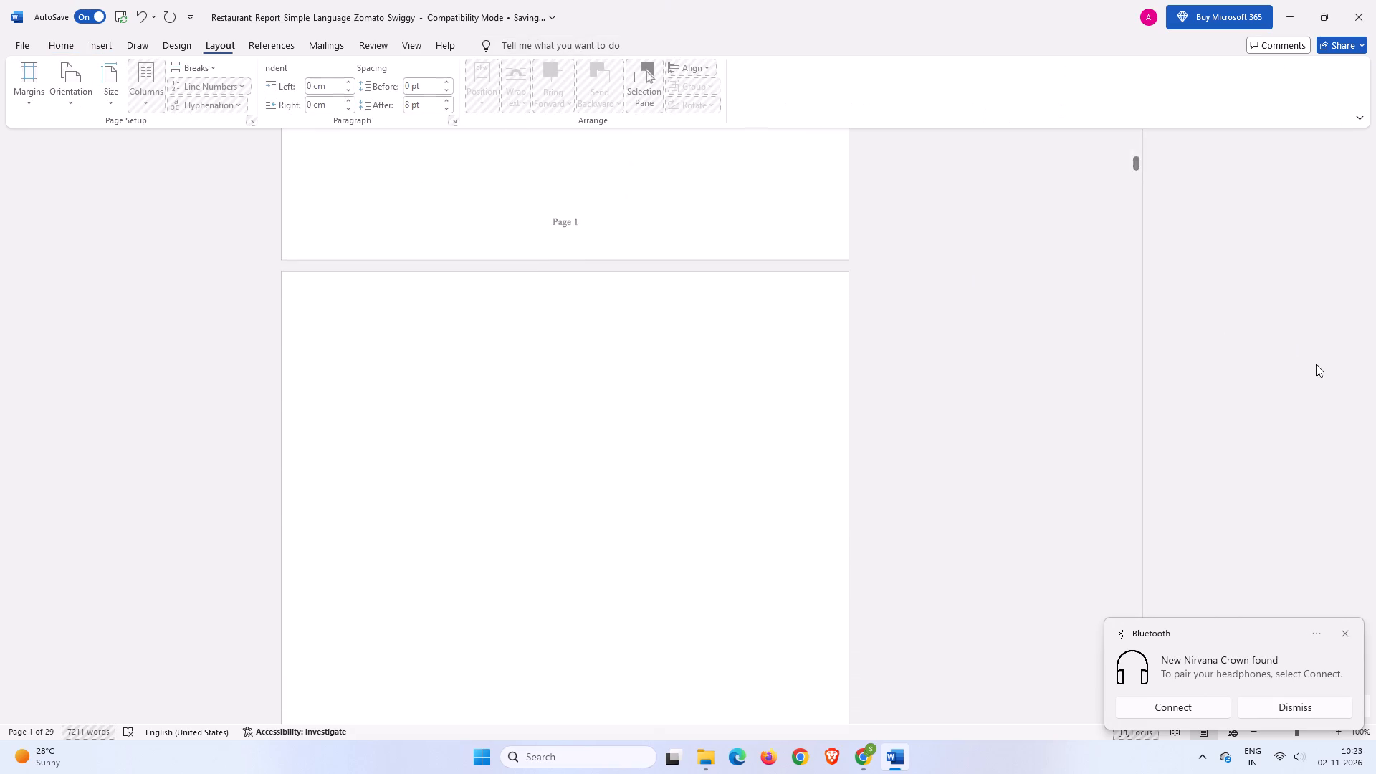
{"action": "scroll", "coordinate": [1214, 457], "scroll_direction": "down", "scroll_amount": 2}
{"action": "scroll", "coordinate": [667, 385], "scroll_direction": "down", "scroll_amount": 20}
{"action": "scroll", "coordinate": [628, 407], "scroll_direction": "down", "scroll_amount": 15}
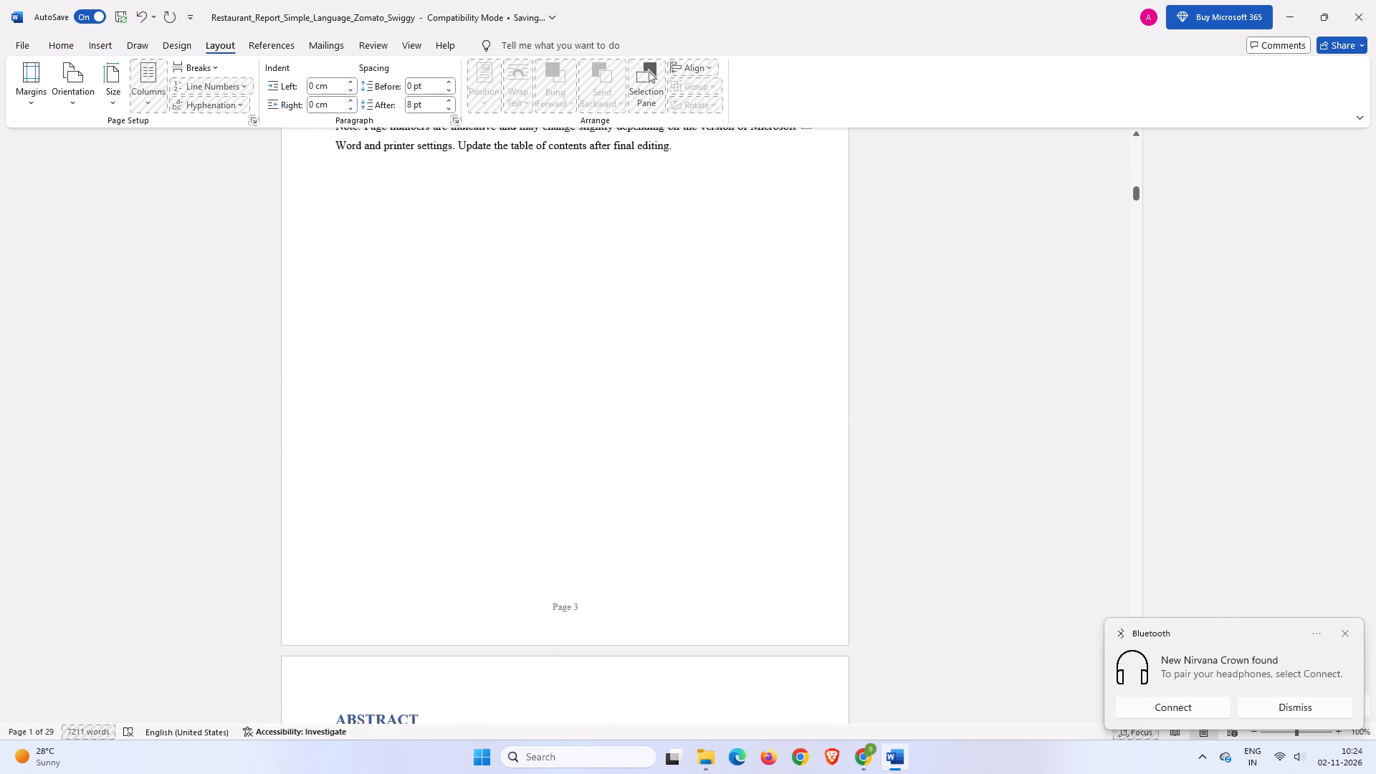
{"action": "scroll", "coordinate": [583, 471], "scroll_direction": "up", "scroll_amount": 10}
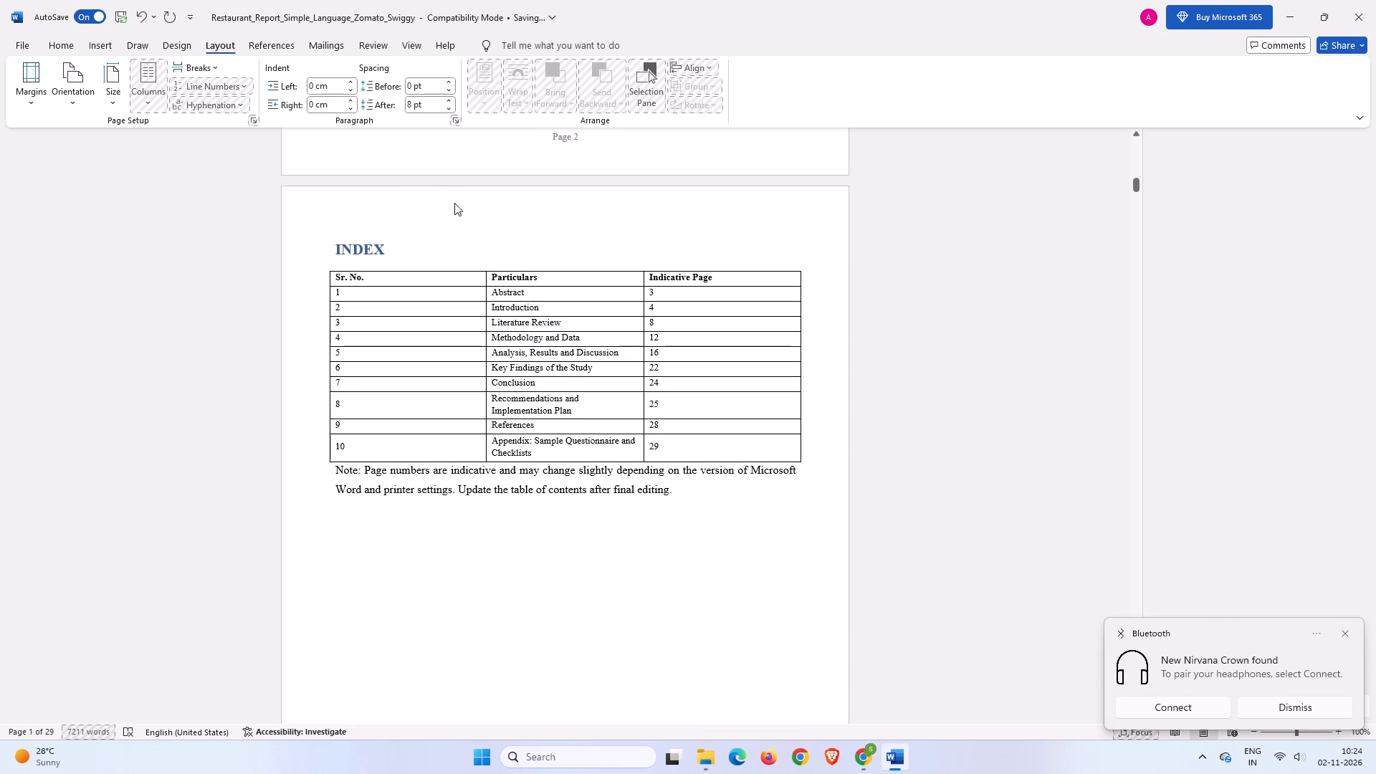
{"action": "left_click", "coordinate": [335, 246]}
{"action": "key", "text": "BackSpace"}
{"action": "key", "text": "BackSpace"}
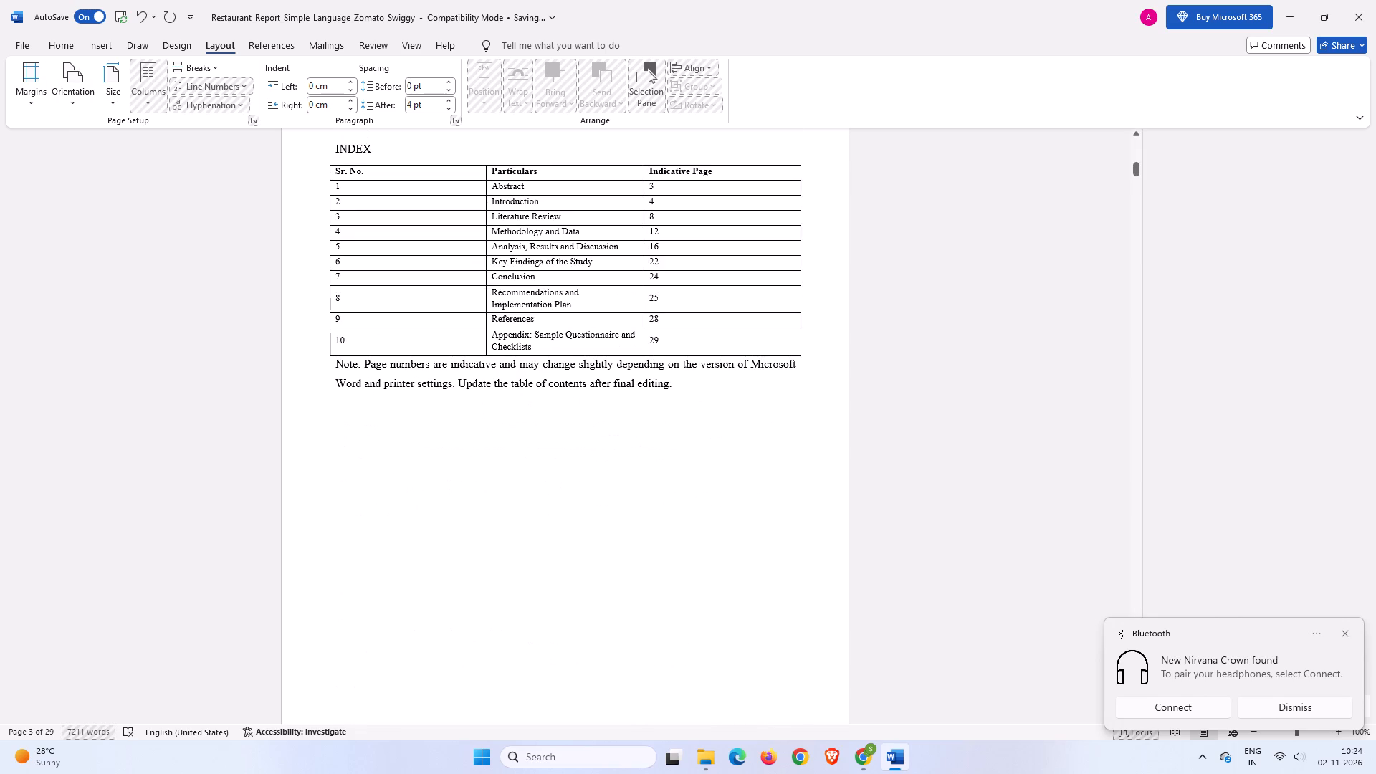
{"action": "scroll", "coordinate": [371, 242], "scroll_direction": "up", "scroll_amount": 11}
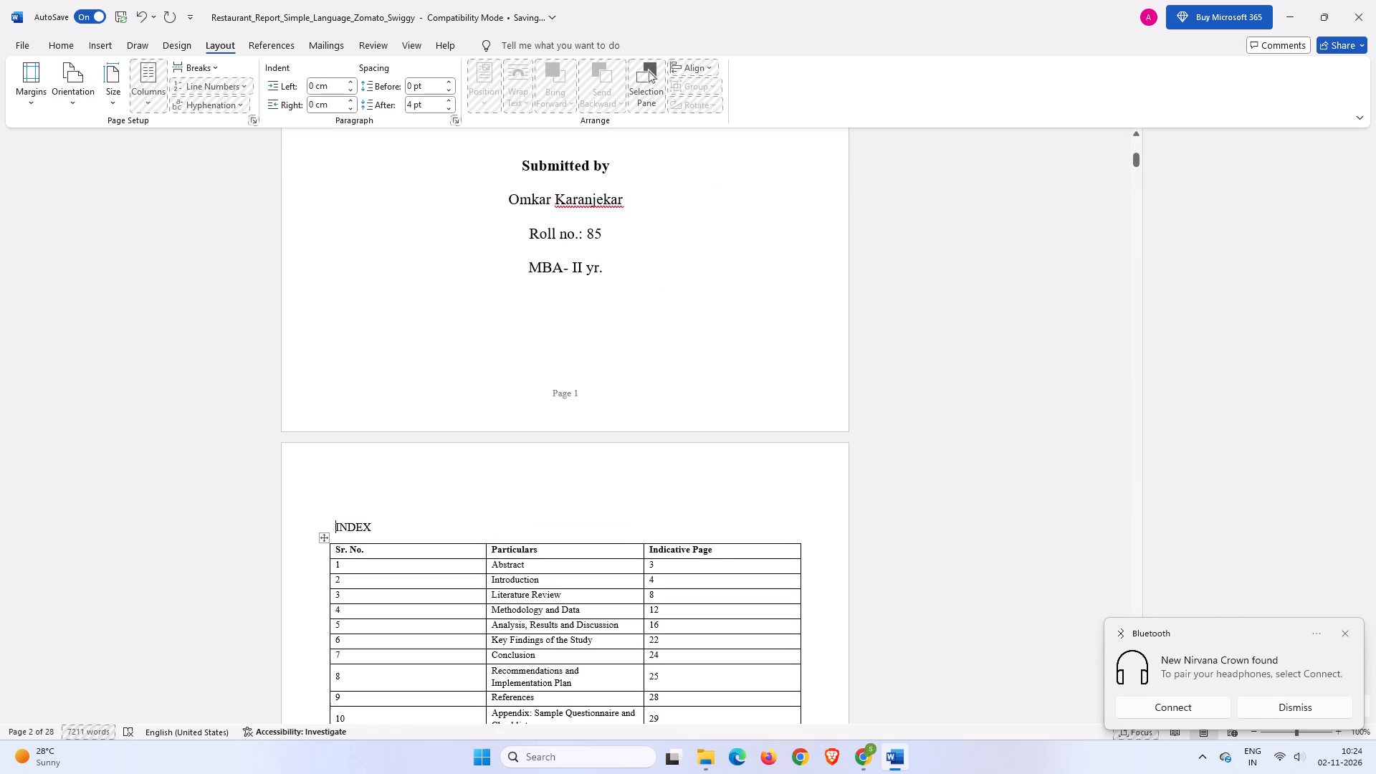
{"action": "scroll", "coordinate": [391, 384], "scroll_direction": "down", "scroll_amount": 4}
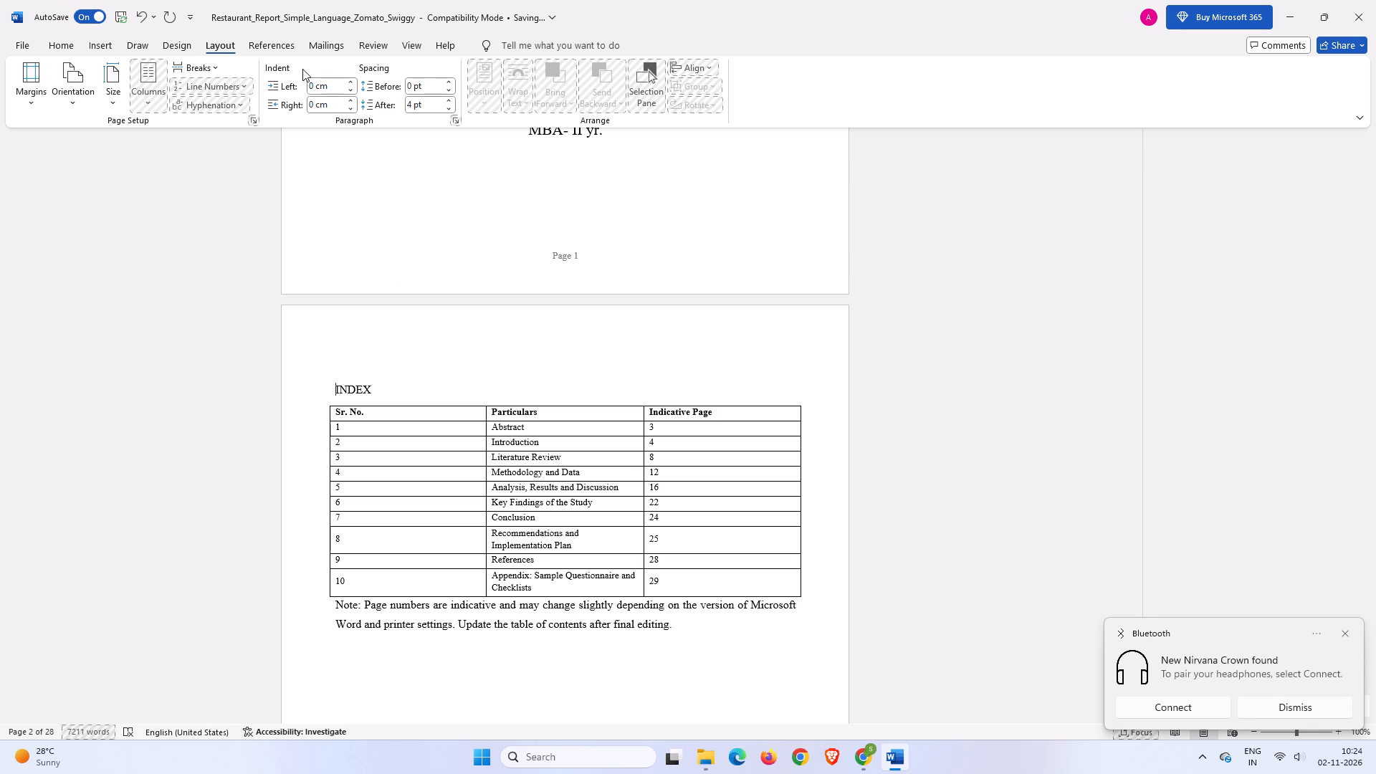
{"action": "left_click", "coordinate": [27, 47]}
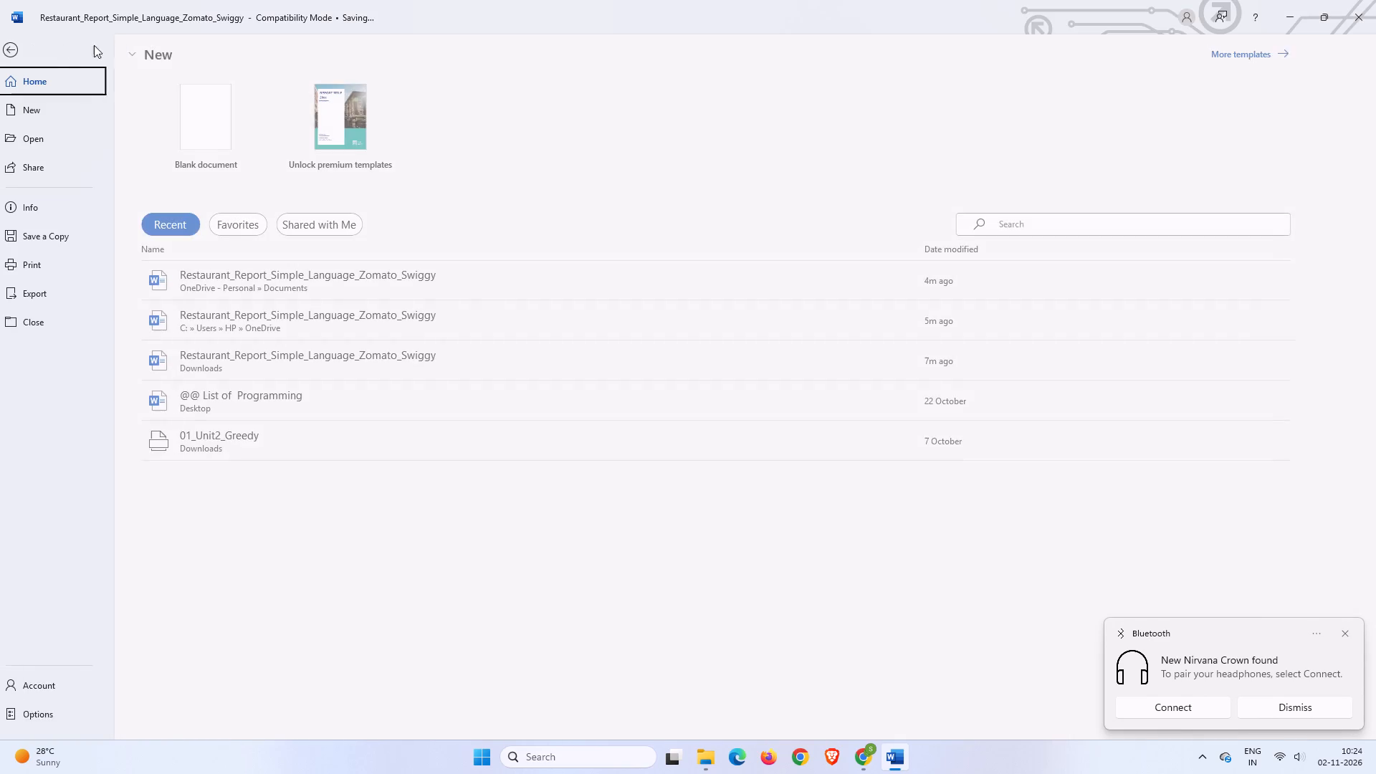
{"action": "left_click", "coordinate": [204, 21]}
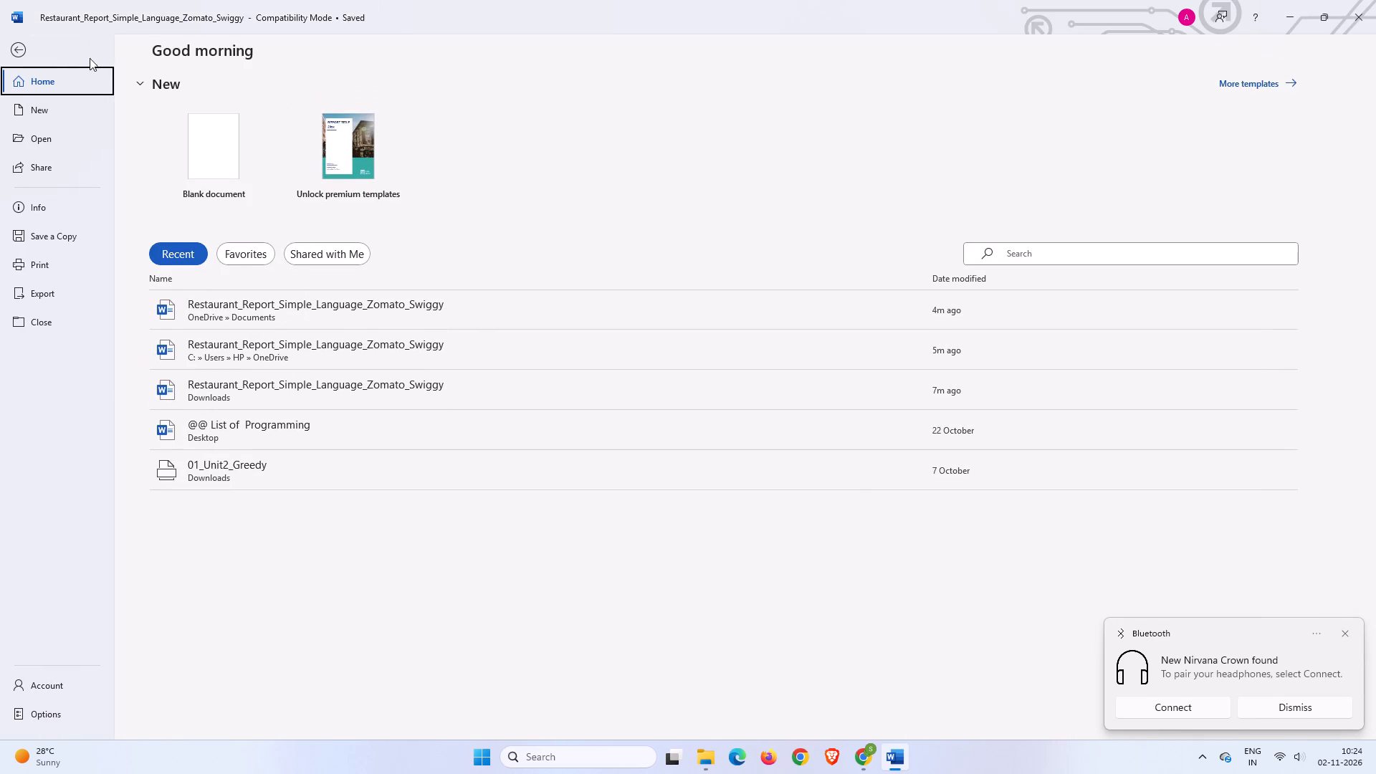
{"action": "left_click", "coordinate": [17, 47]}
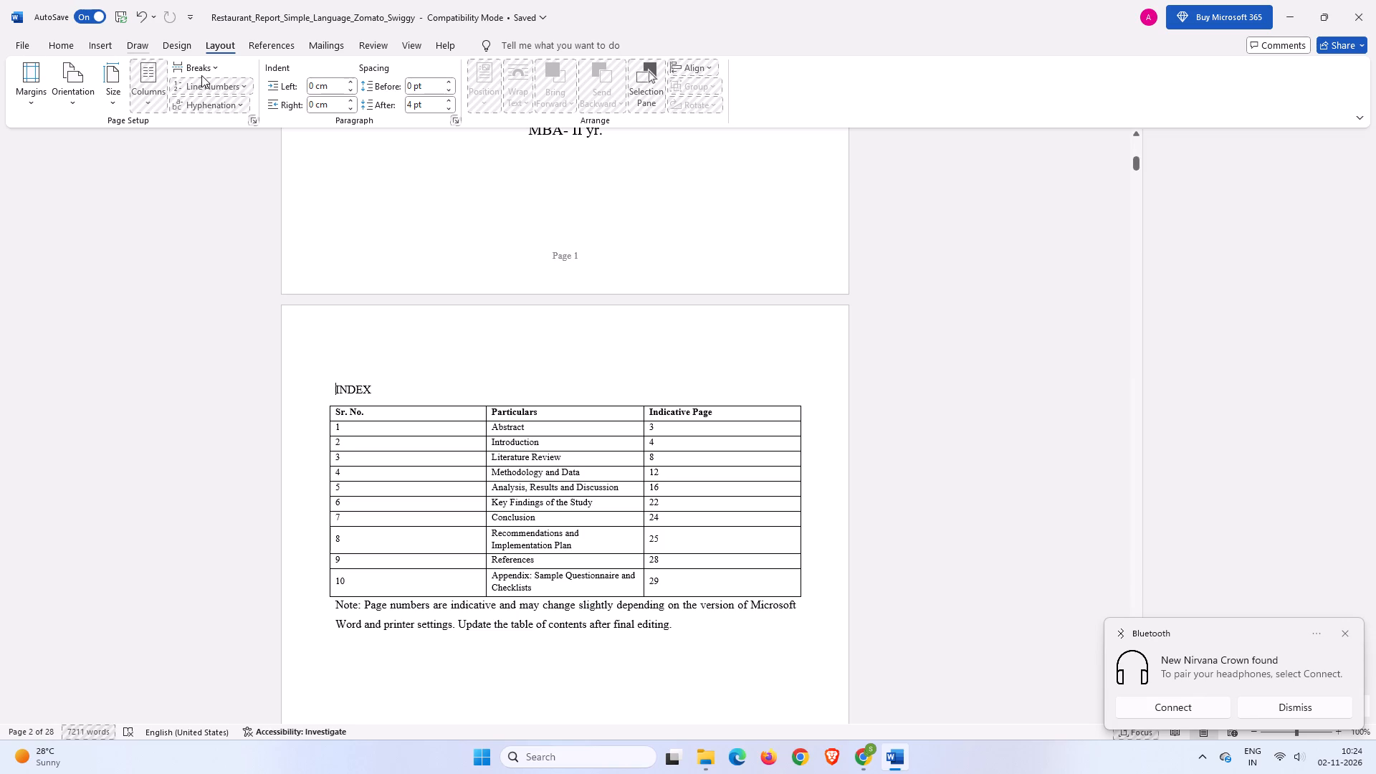
Format the INDEX heading as 16 pt black text with a four-diamond bullet.
{"action": "left_click", "coordinate": [62, 47]}
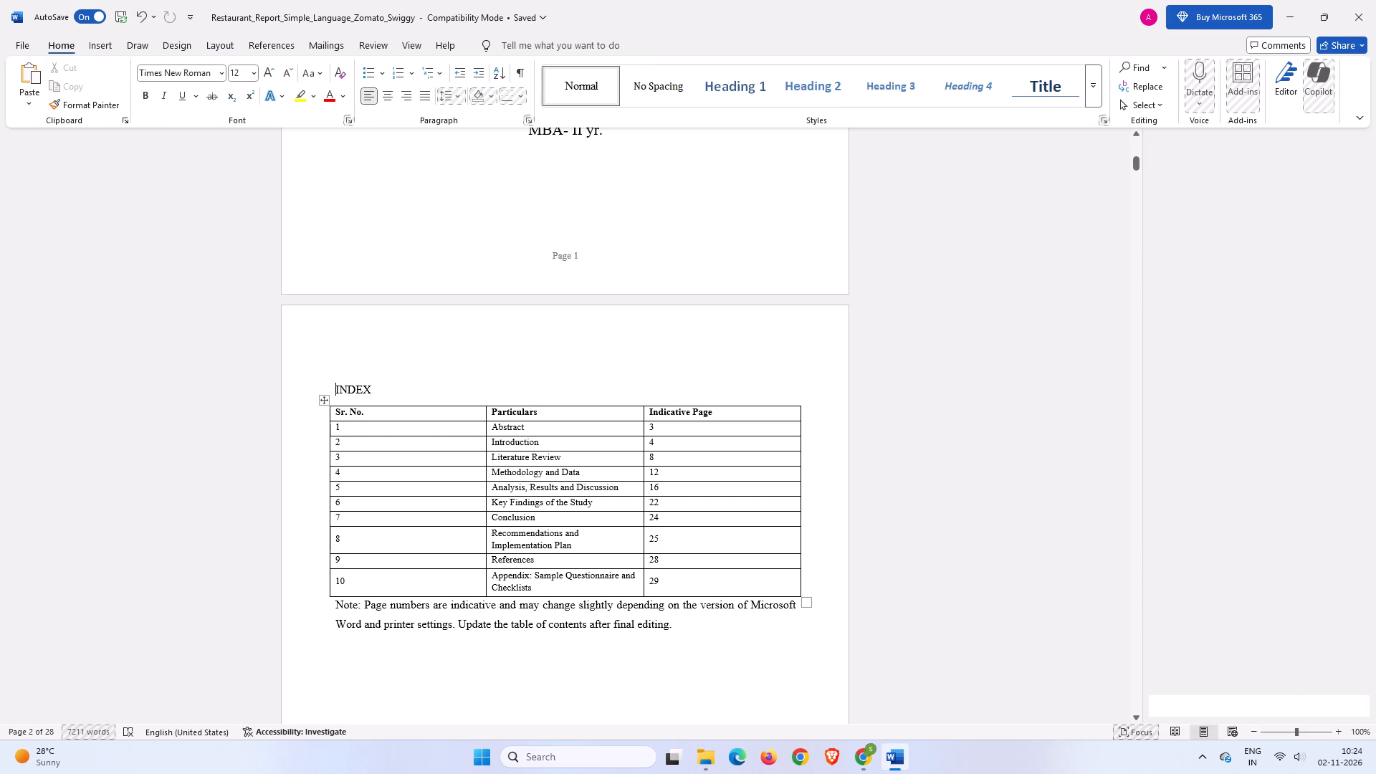
{"action": "left_click_drag", "start_coordinate": [328, 393], "coordinate": [376, 388]}
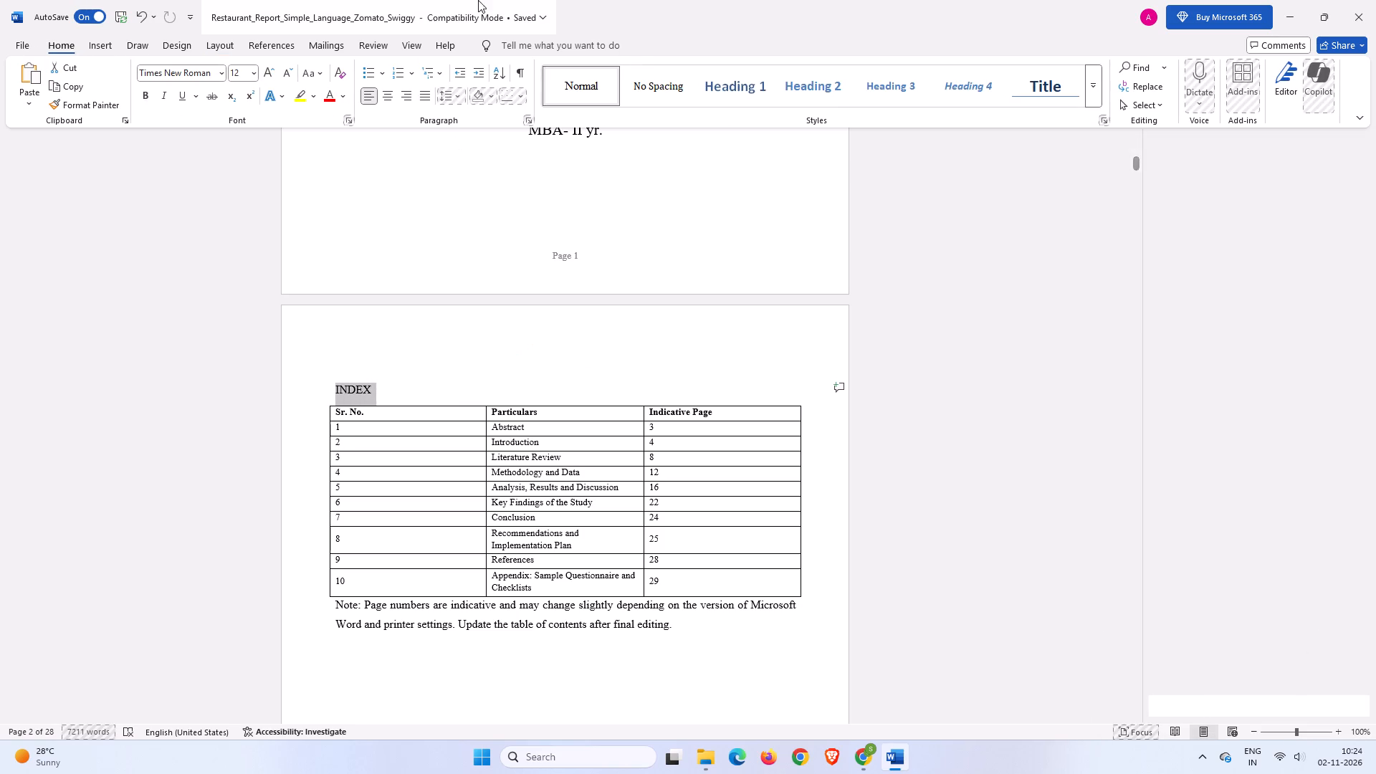
{"action": "left_click", "coordinate": [267, 74]}
{"action": "left_click", "coordinate": [267, 74]}
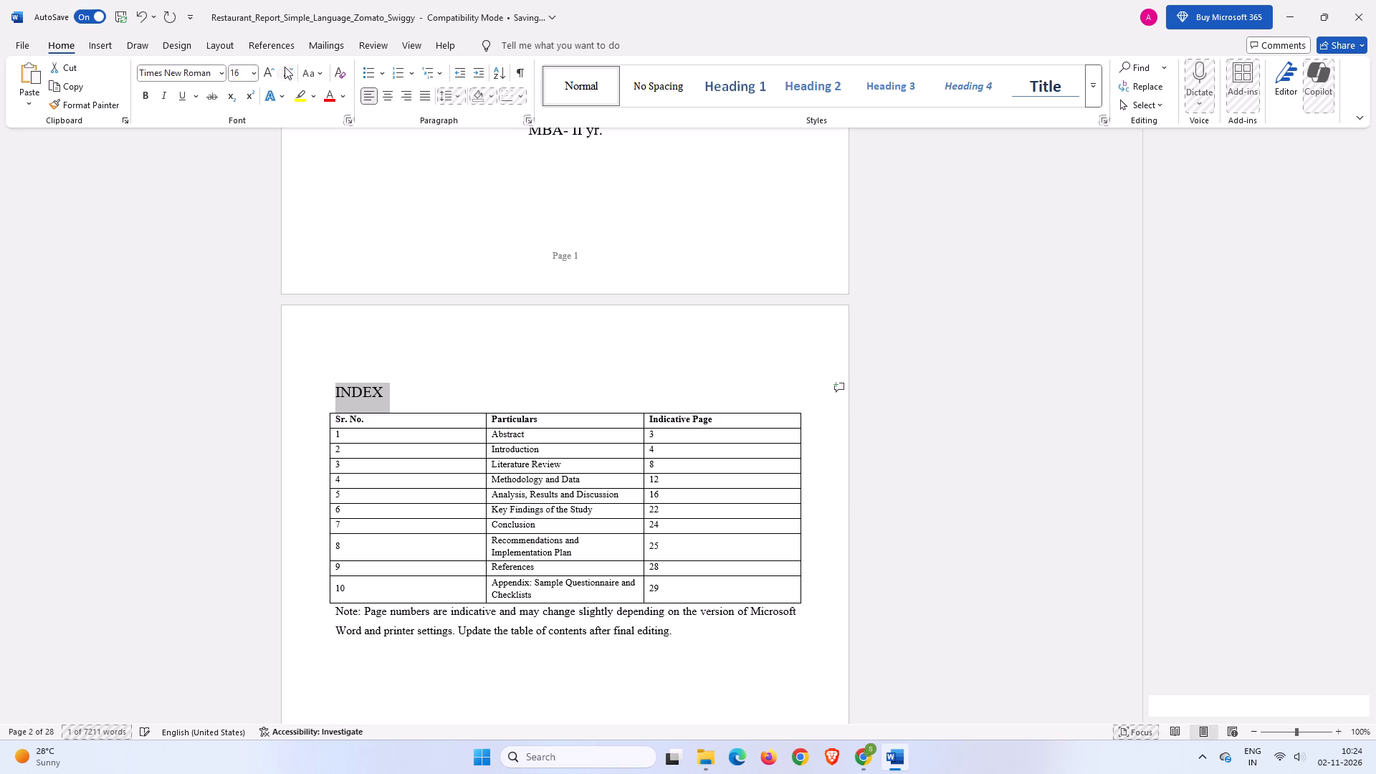
{"action": "left_click", "coordinate": [341, 99]}
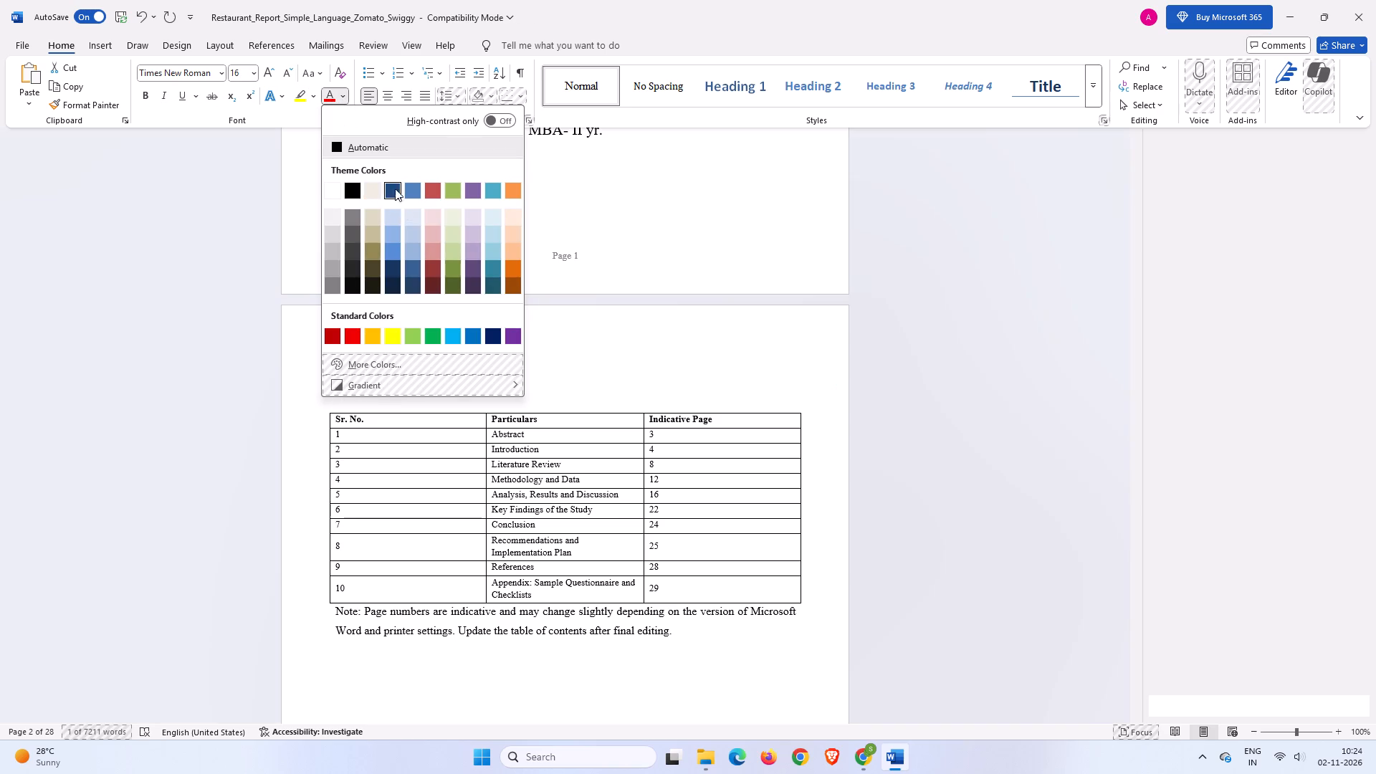
{"action": "left_click", "coordinate": [396, 254]}
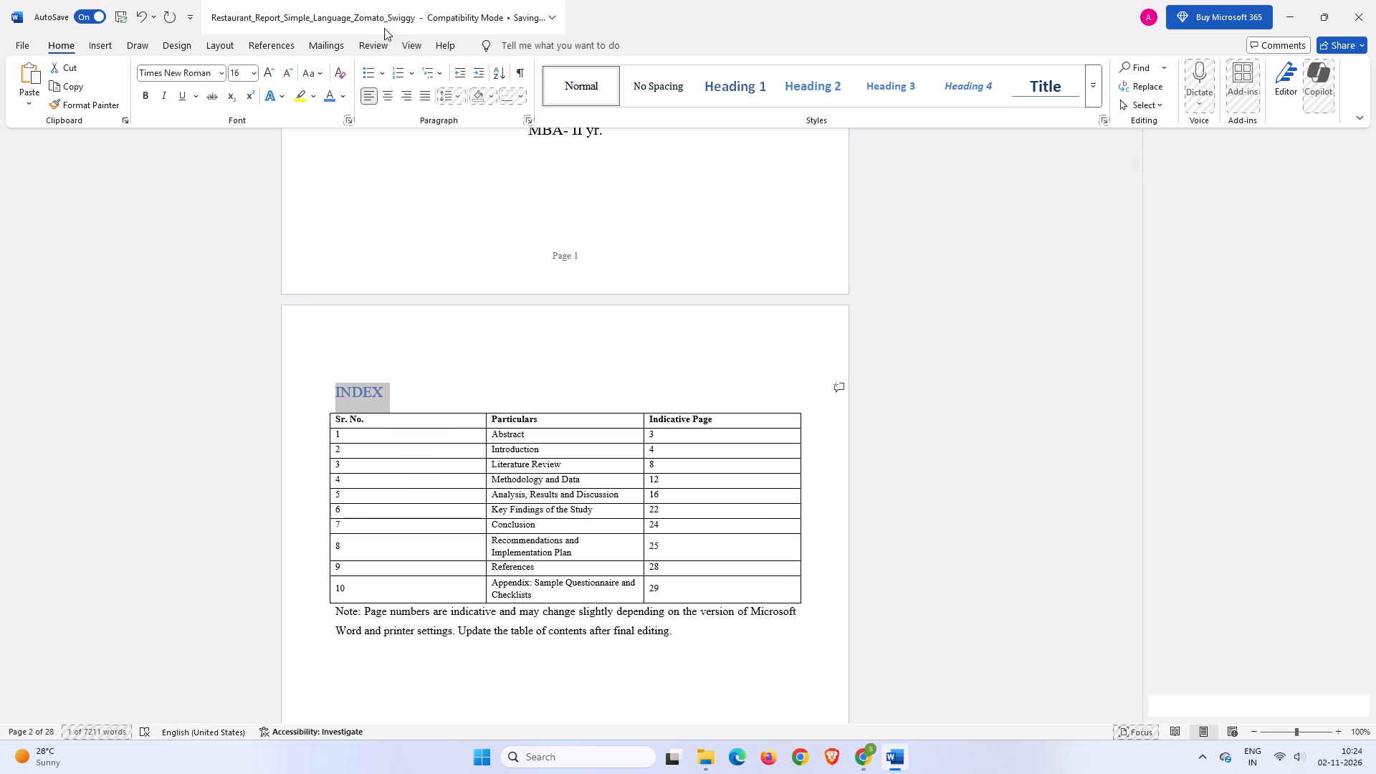
{"action": "left_click", "coordinate": [338, 93]}
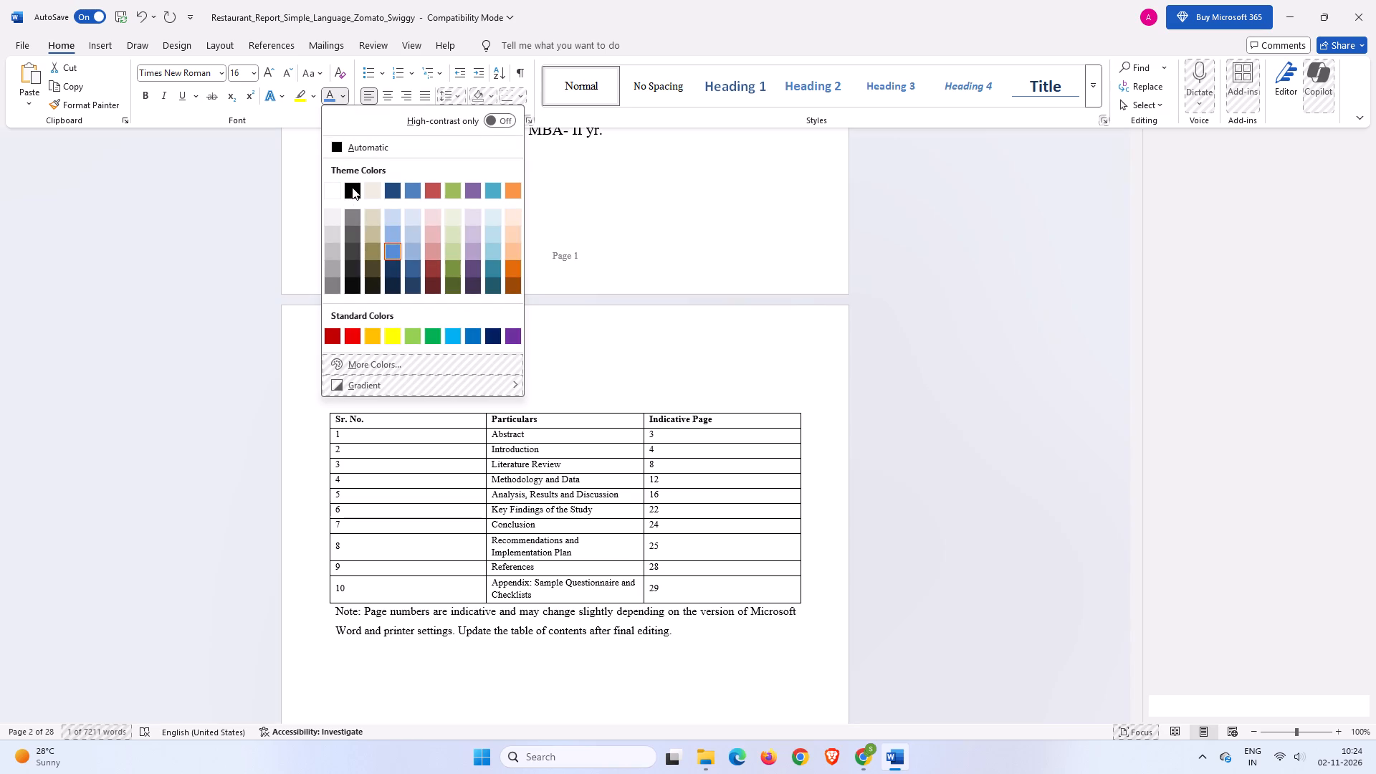
{"action": "left_click", "coordinate": [352, 187]}
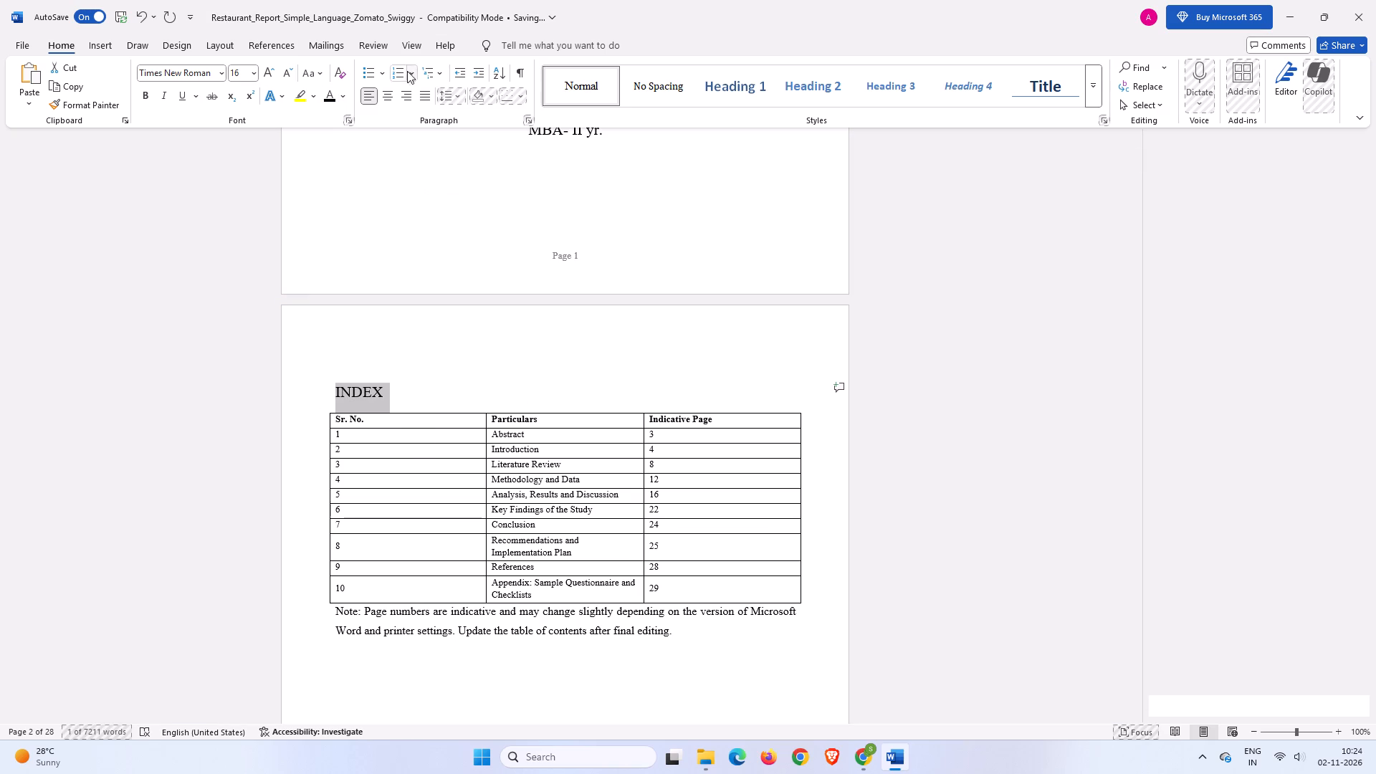
{"action": "left_click", "coordinate": [382, 72]}
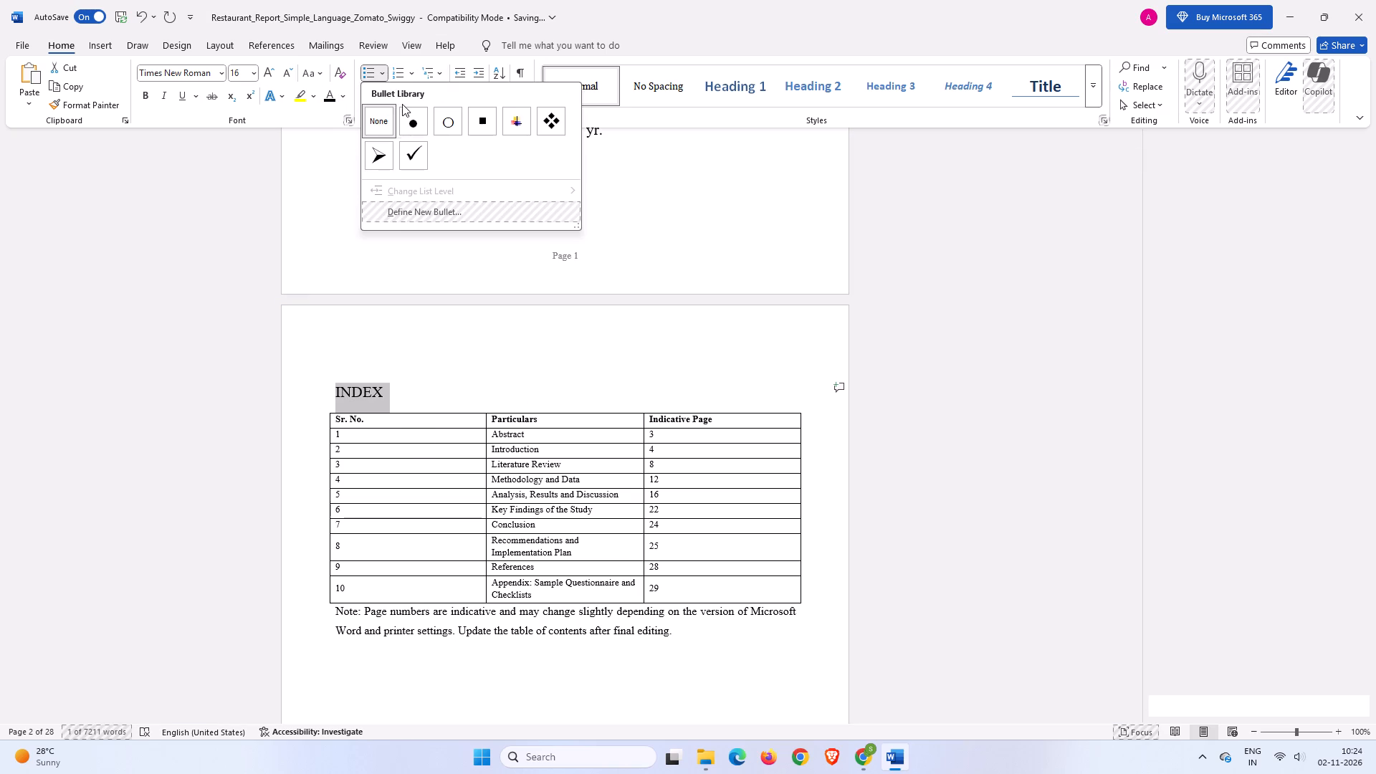
{"action": "left_click", "coordinate": [542, 120]}
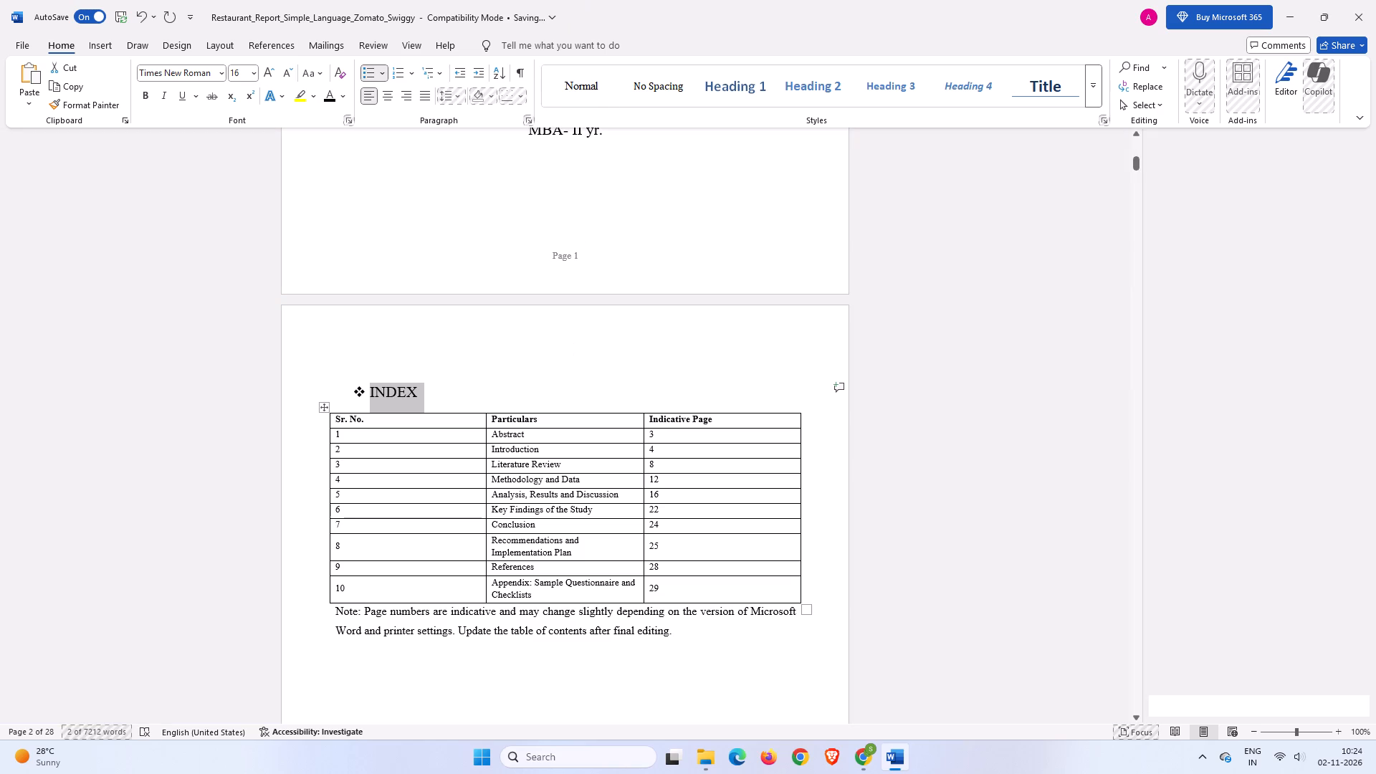
Delete the note about indicative page numbers below the index table, along with the page break that follows it.
{"action": "scroll", "coordinate": [971, 523], "scroll_direction": "down", "scroll_amount": 2}
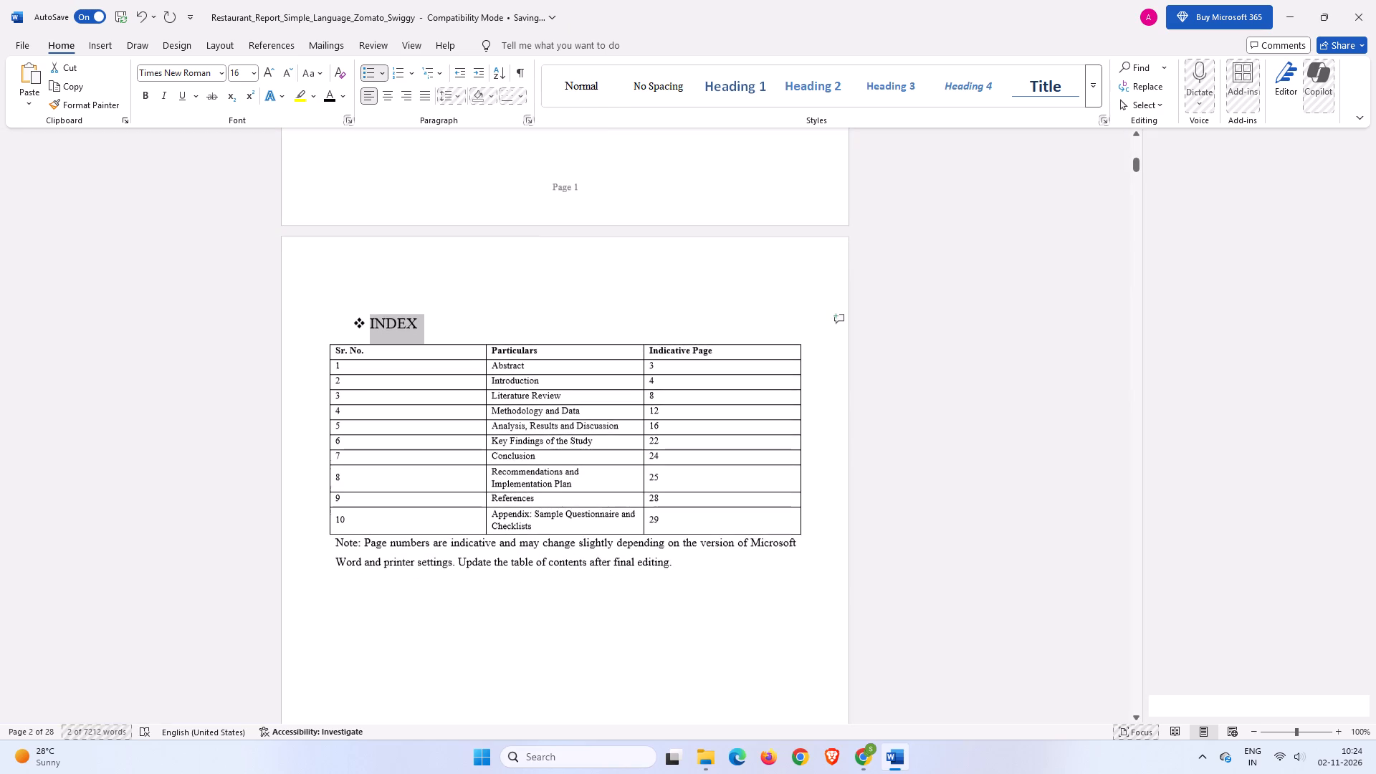
{"action": "scroll", "coordinate": [971, 527], "scroll_direction": "down", "scroll_amount": 4}
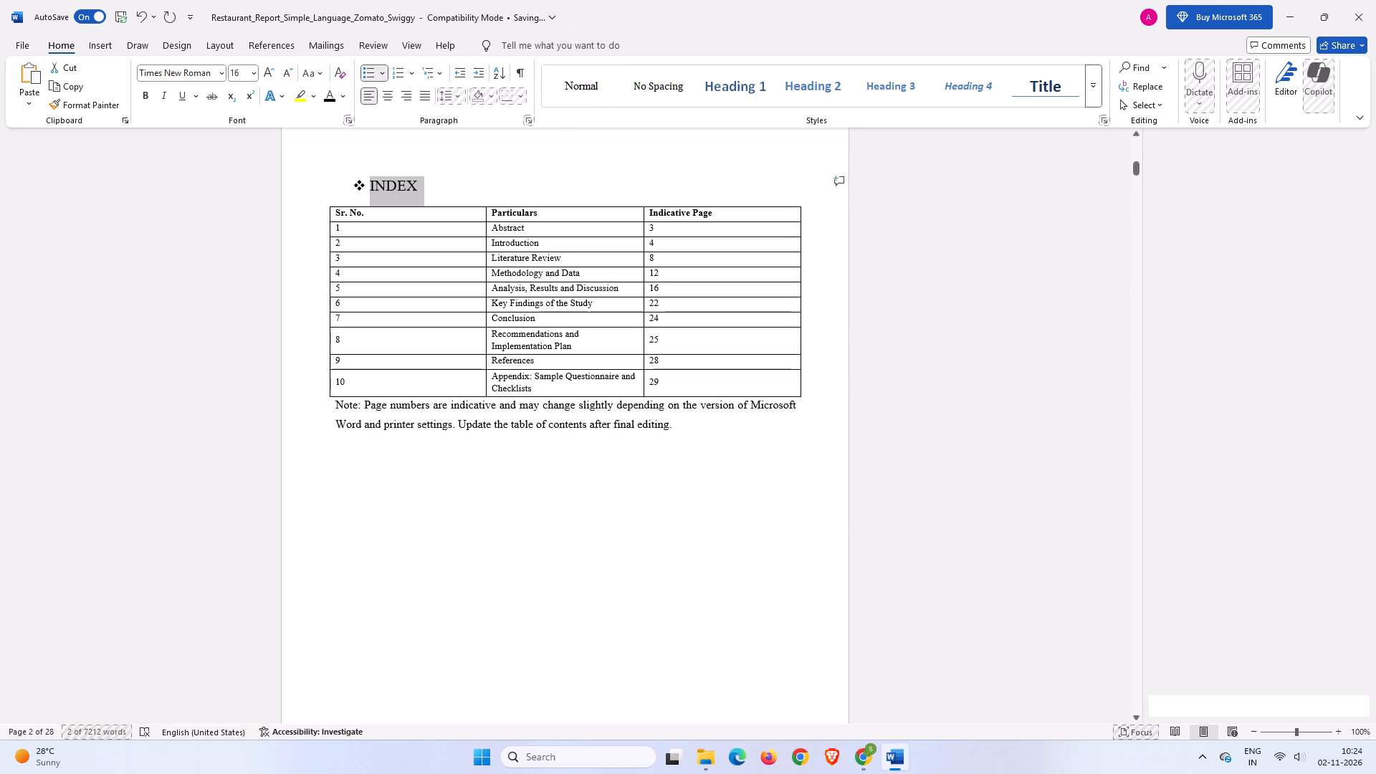
{"action": "left_click_drag", "start_coordinate": [330, 405], "coordinate": [448, 425]}
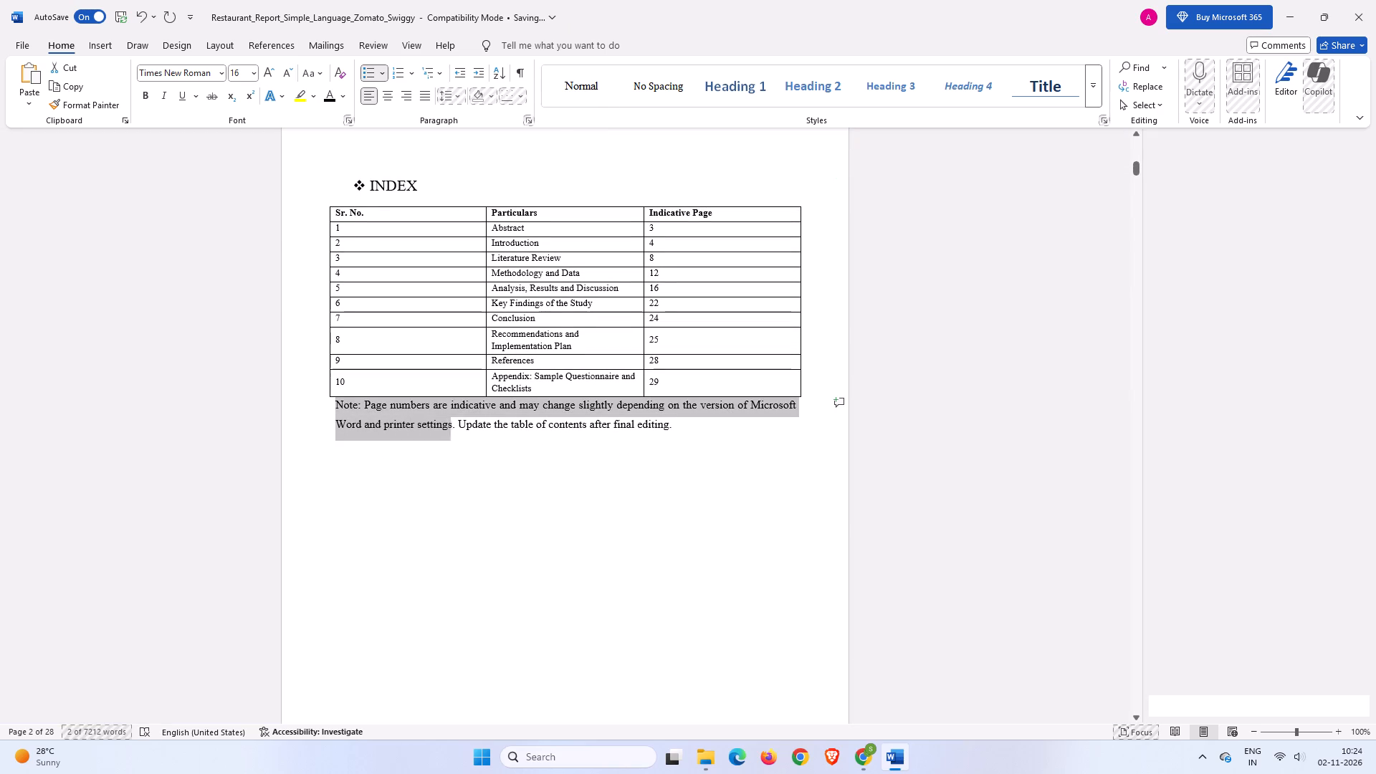
{"action": "left_click_drag", "start_coordinate": [448, 425], "coordinate": [730, 451]}
{"action": "key", "text": "BackSpace"}
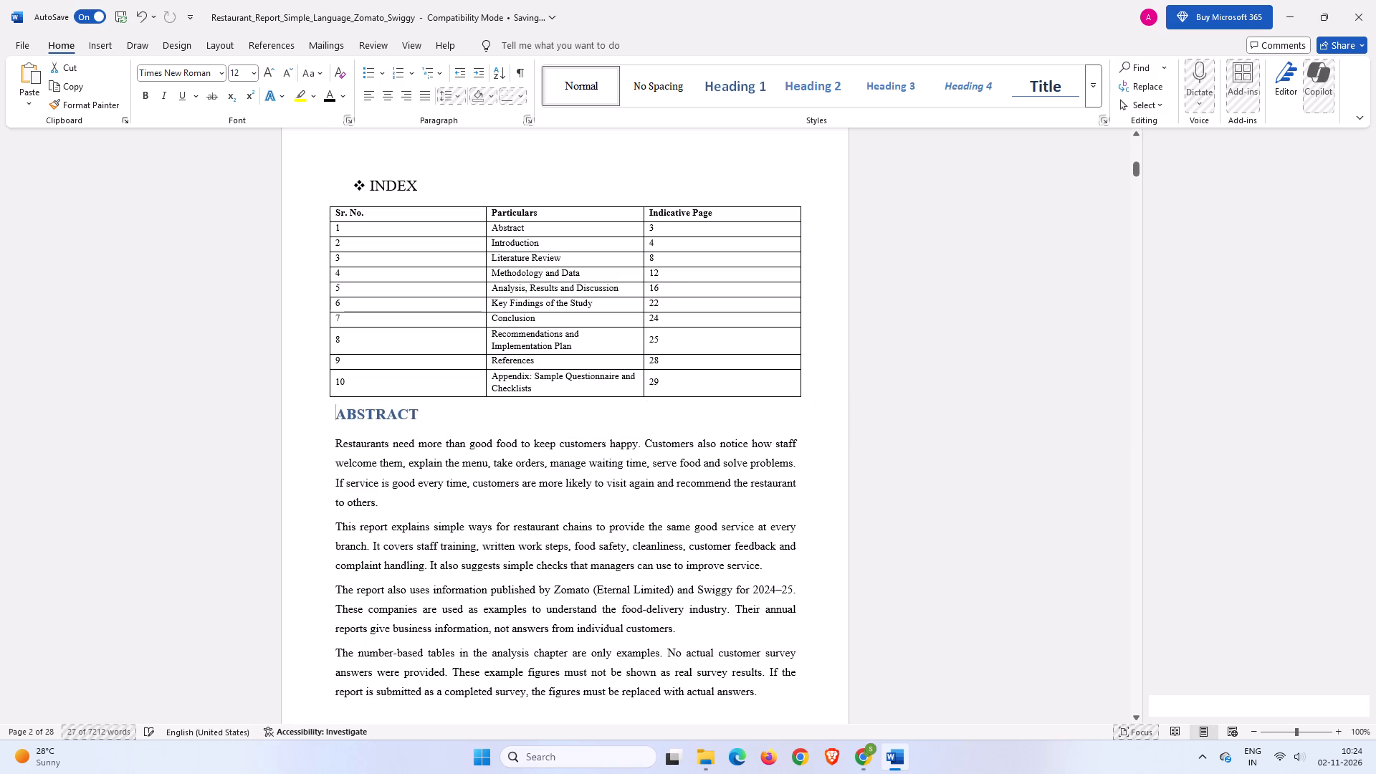
Format the ABSTRACT heading as 14 pt black text with the same four-diamond bullet as INDEX.
{"action": "scroll", "coordinate": [772, 381], "scroll_direction": "up", "scroll_amount": 10}
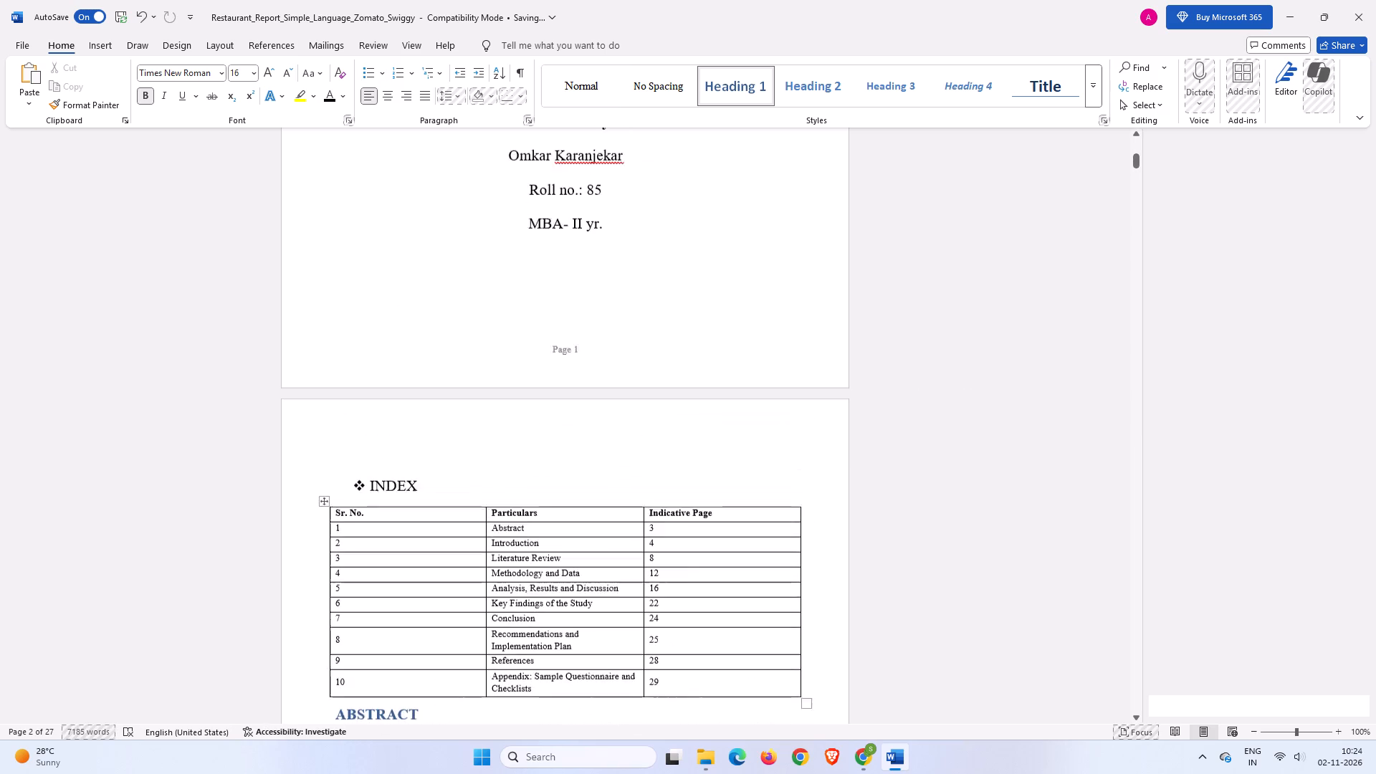
{"action": "scroll", "coordinate": [765, 325], "scroll_direction": "down", "scroll_amount": 11}
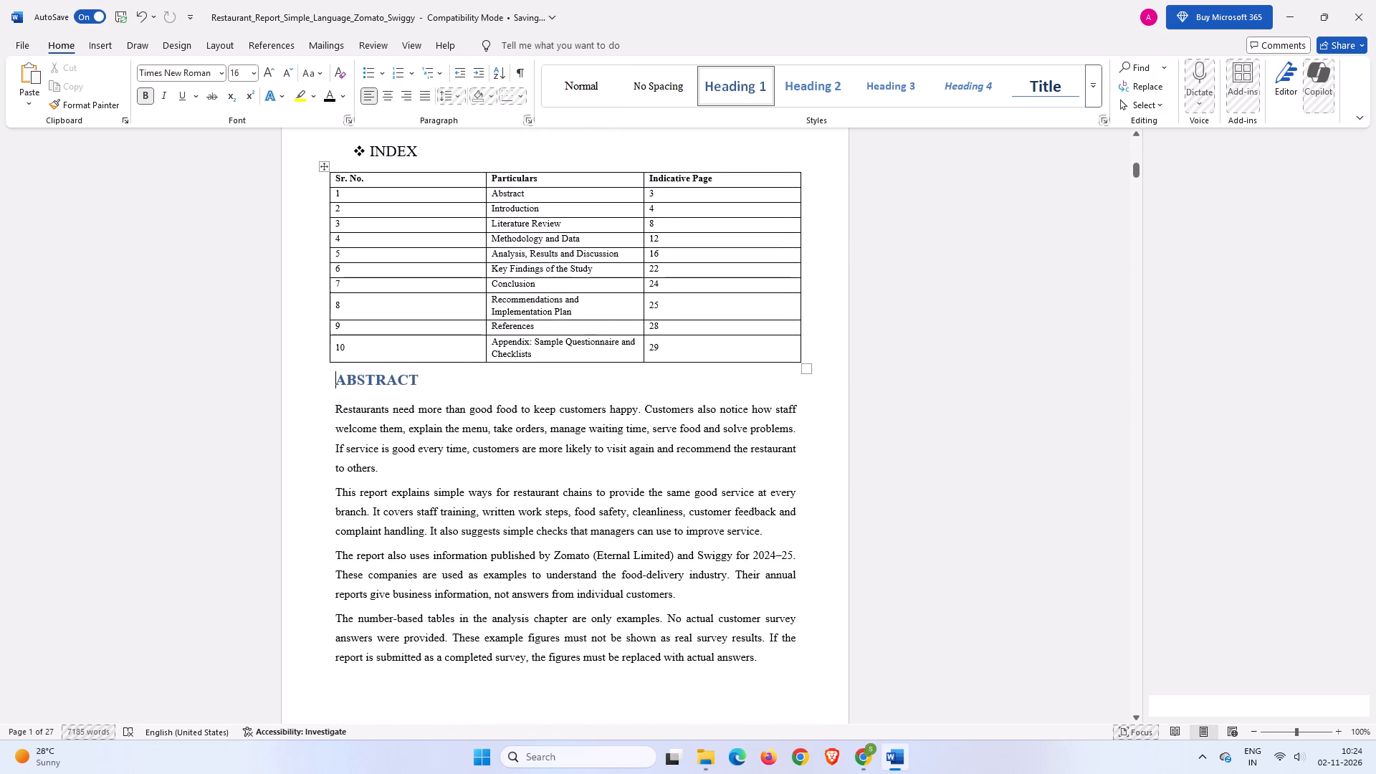
{"action": "left_click_drag", "start_coordinate": [339, 378], "coordinate": [342, 378]}
{"action": "left_click_drag", "start_coordinate": [342, 378], "coordinate": [459, 396]}
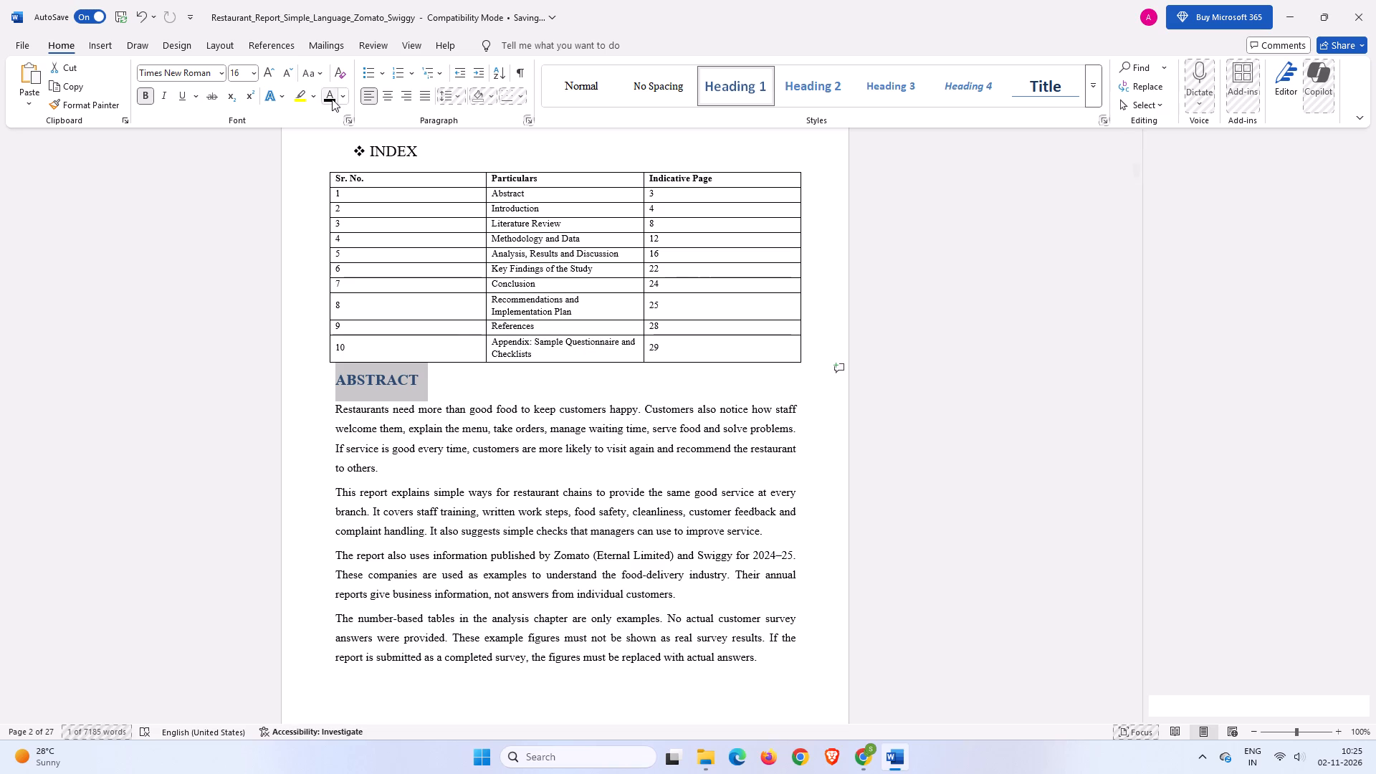
{"action": "left_click", "coordinate": [332, 99]}
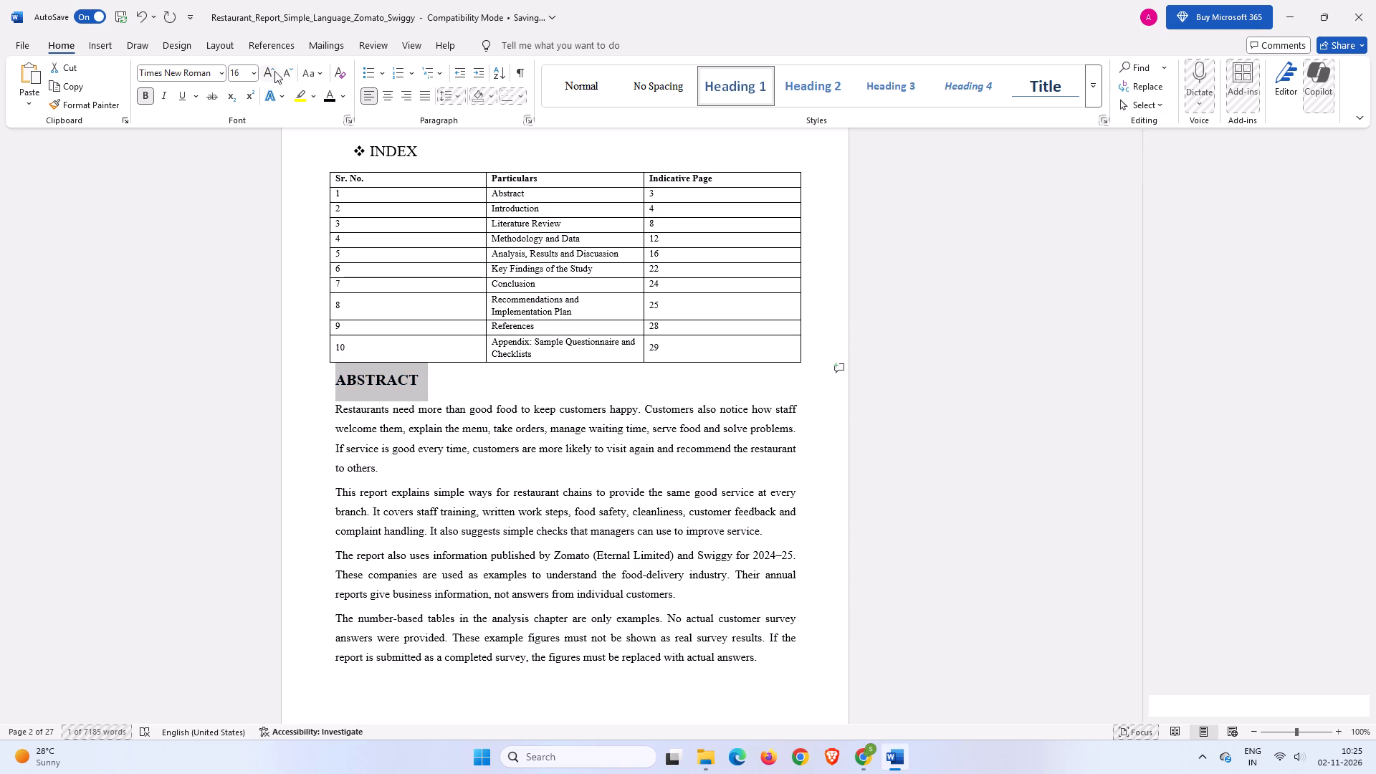
{"action": "left_click", "coordinate": [286, 72]}
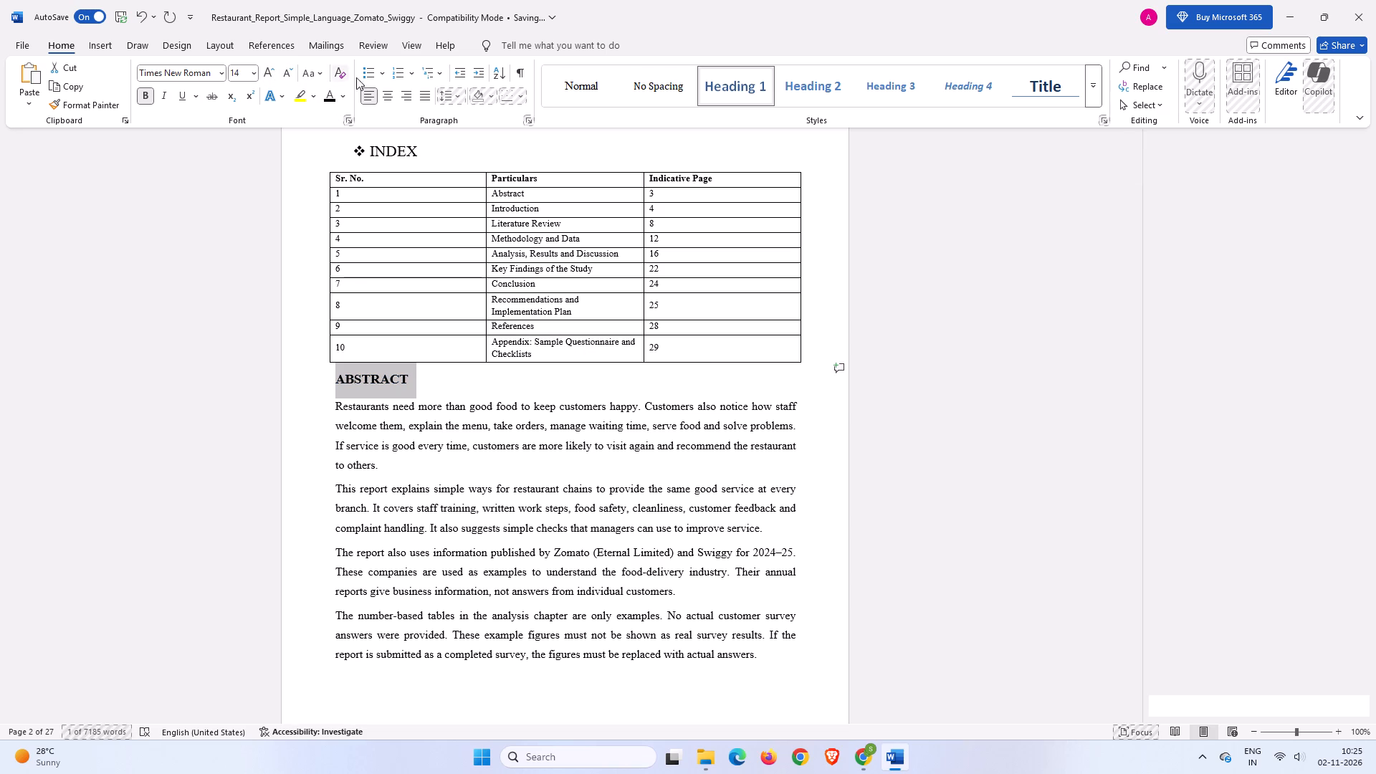
{"action": "left_click", "coordinate": [381, 76]}
{"action": "left_click", "coordinate": [384, 114]}
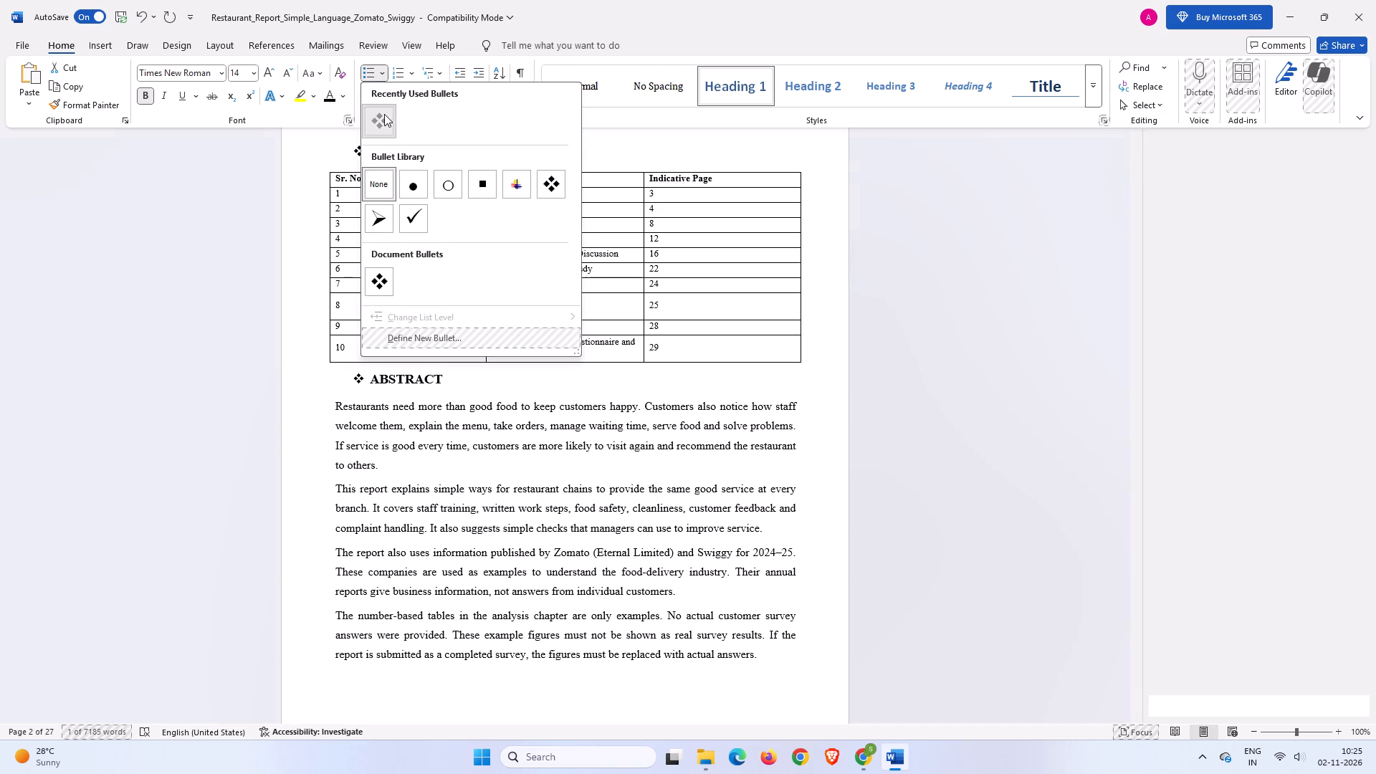
Select the bullet symbol of the ABSTRACT heading.
{"action": "left_click", "coordinate": [351, 372]}
{"action": "left_click", "coordinate": [358, 379]}
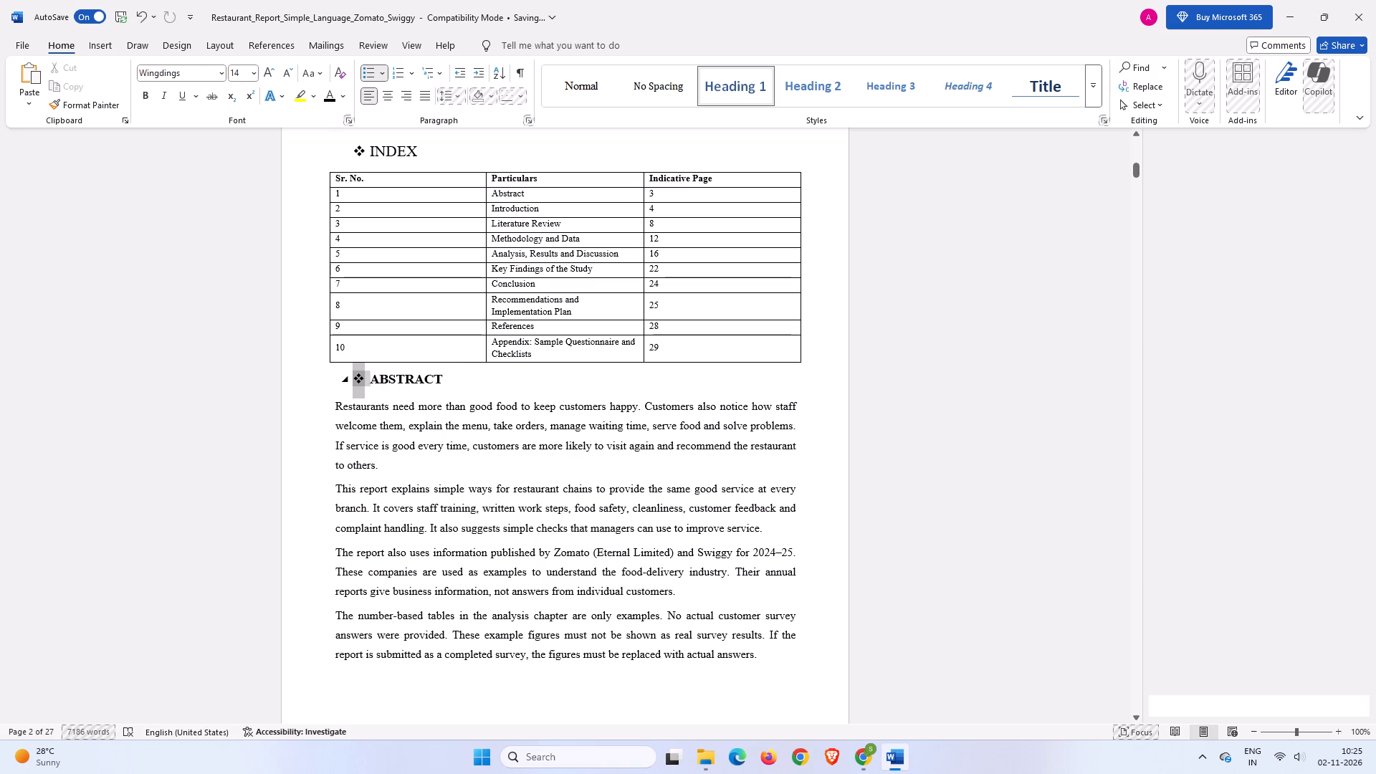
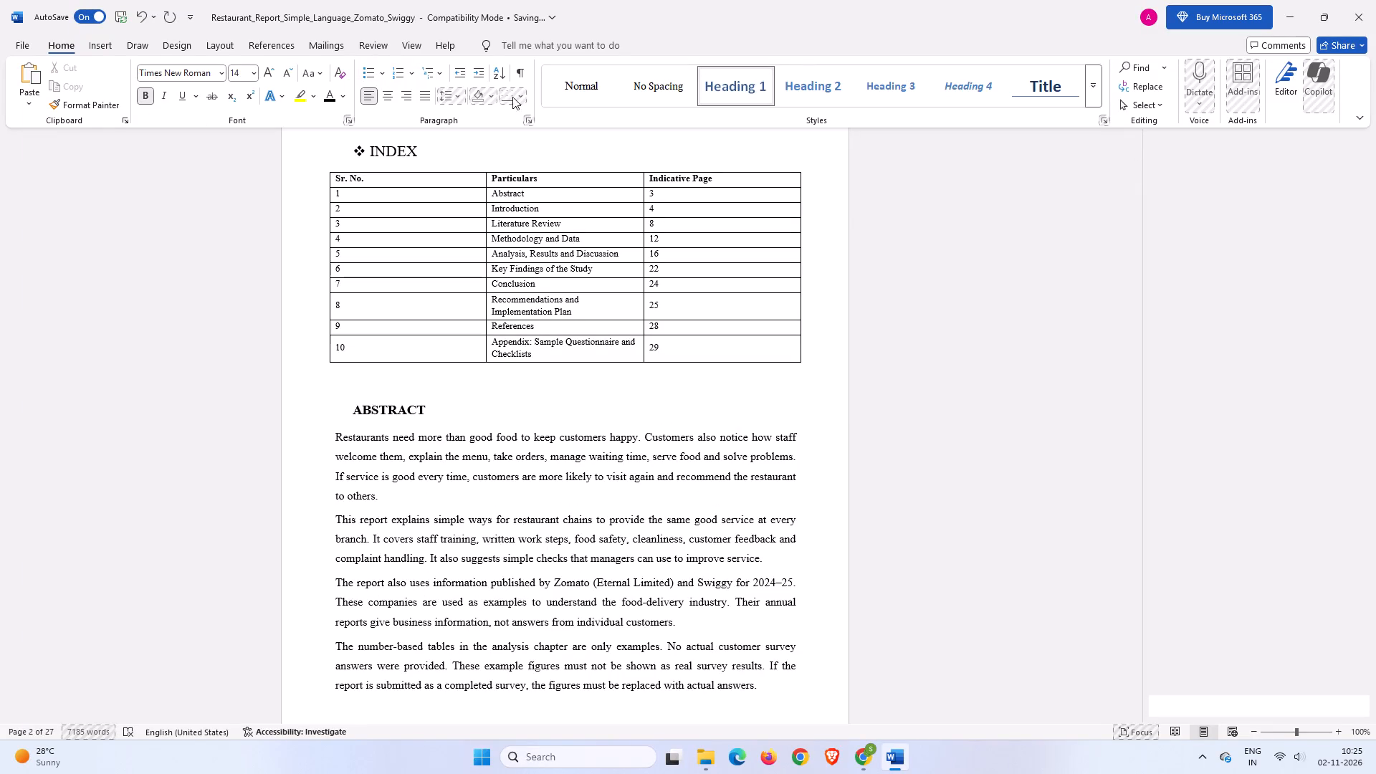
Apply the four-diamond bullet to the ABSTRACT heading.
{"action": "left_click", "coordinate": [381, 75]}
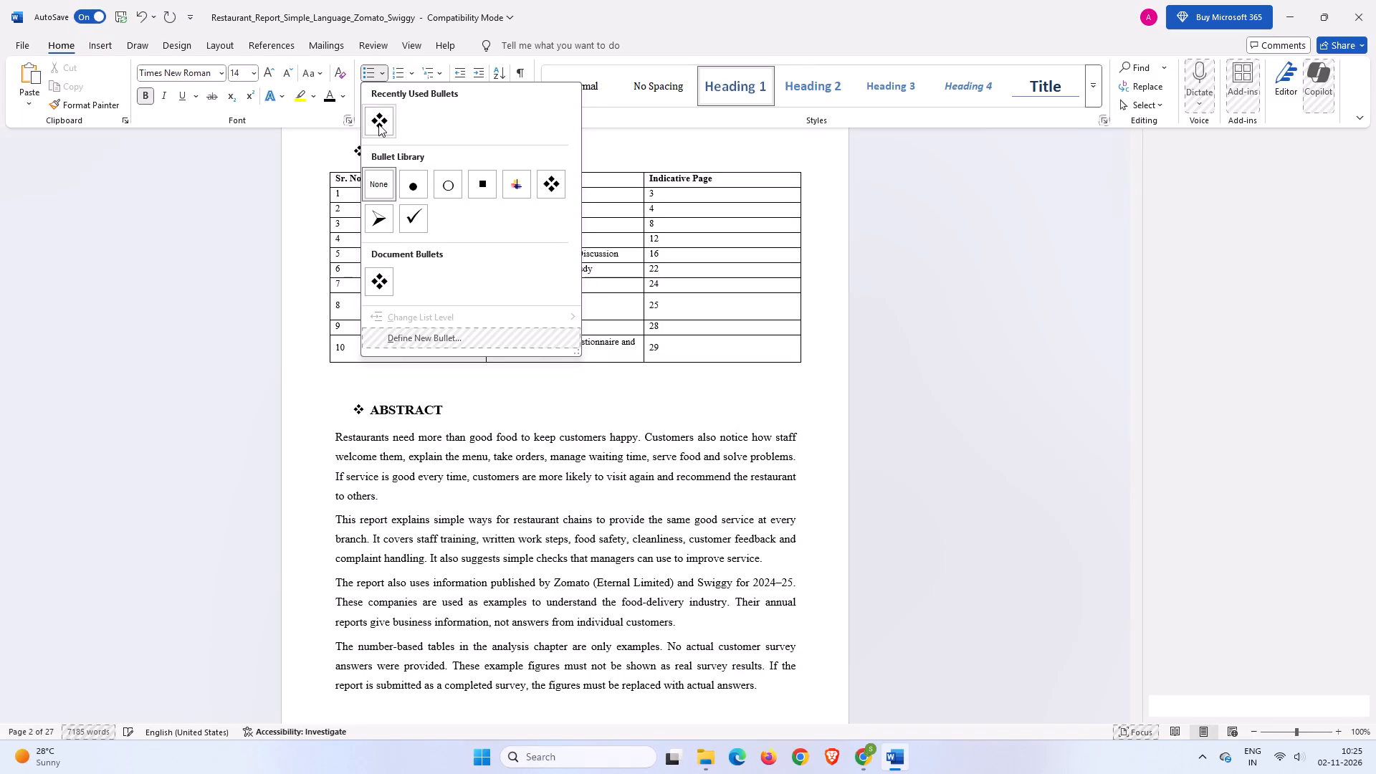
{"action": "left_click", "coordinate": [378, 124]}
Review the report's layout and headings from the ABSTRACT through Chapters 1 and 2 to the start of Chapter 3.
{"action": "scroll", "coordinate": [1233, 751], "scroll_direction": "down", "scroll_amount": 2}
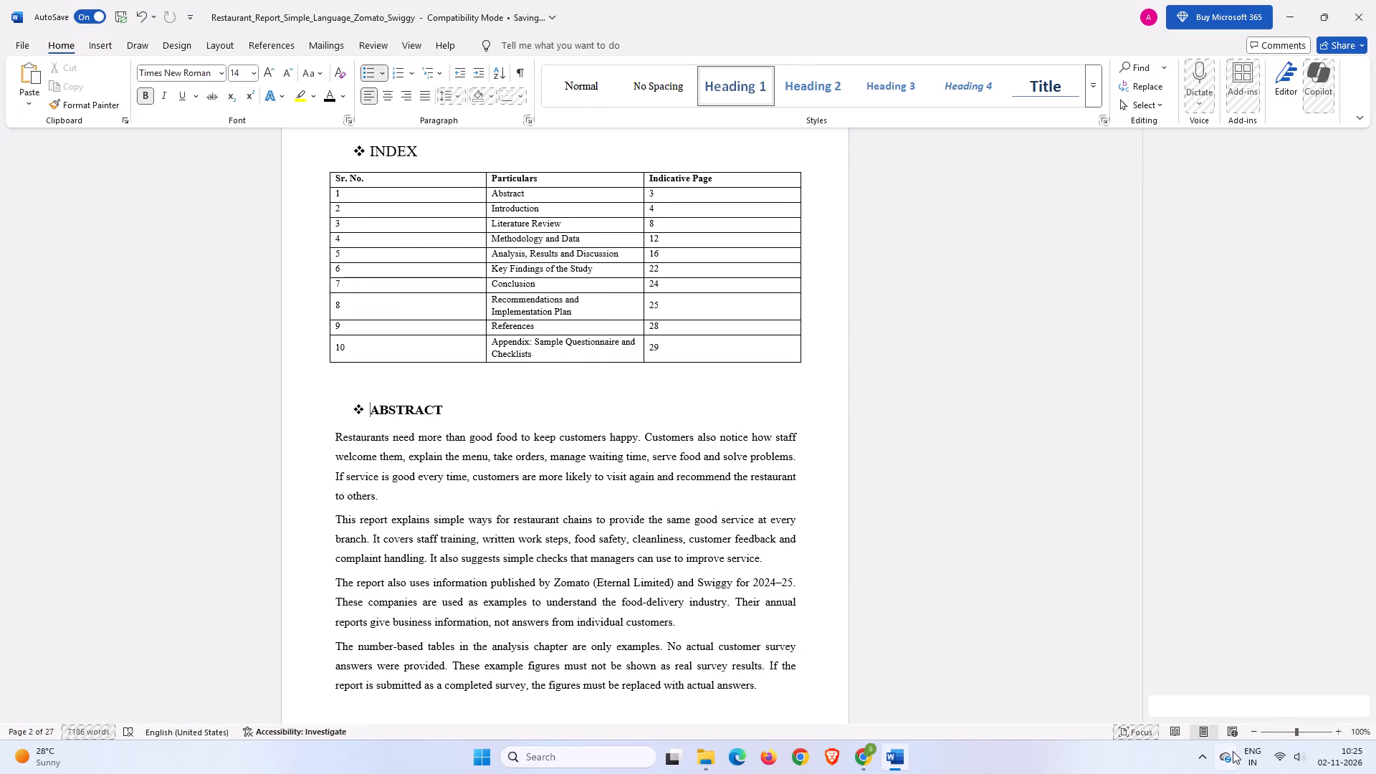
{"action": "scroll", "coordinate": [951, 570], "scroll_direction": "down", "scroll_amount": 5}
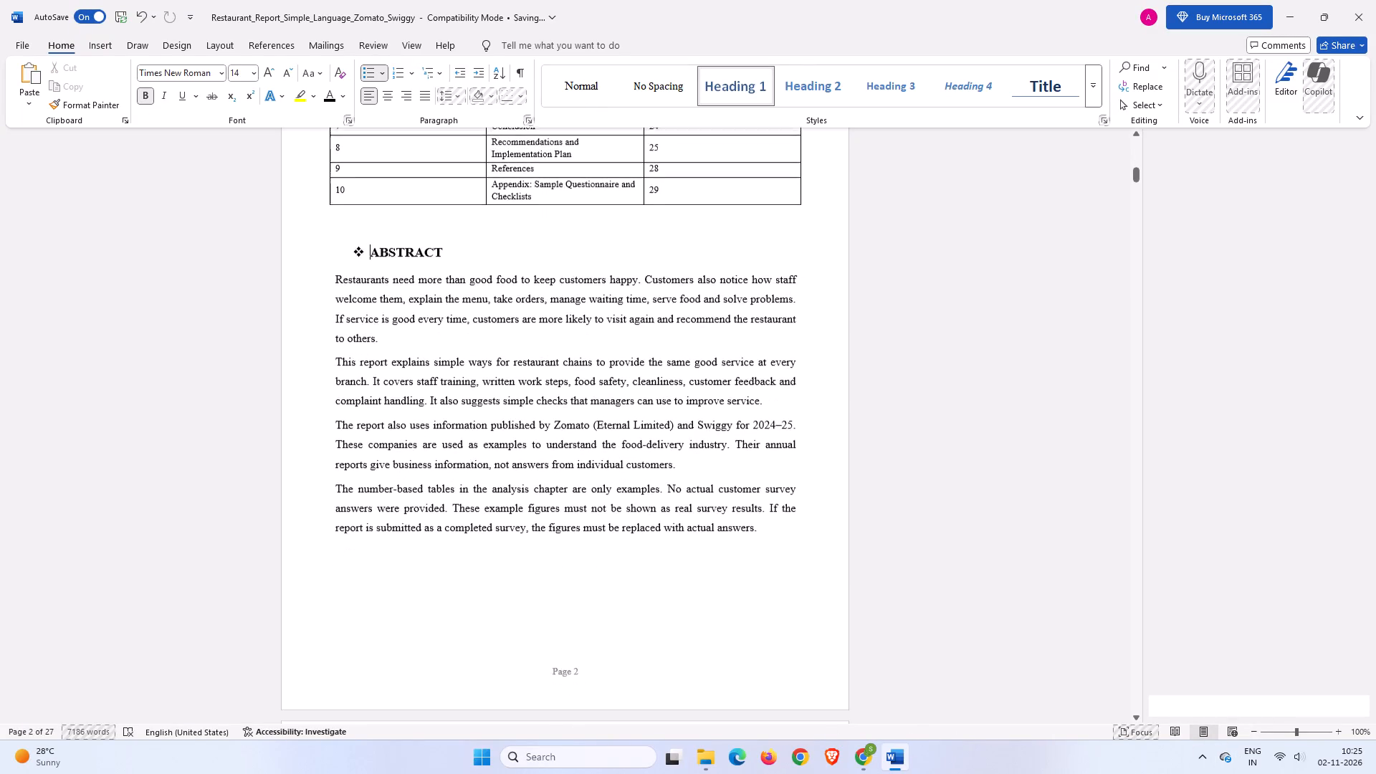
{"action": "scroll", "coordinate": [947, 587], "scroll_direction": "down", "scroll_amount": 10}
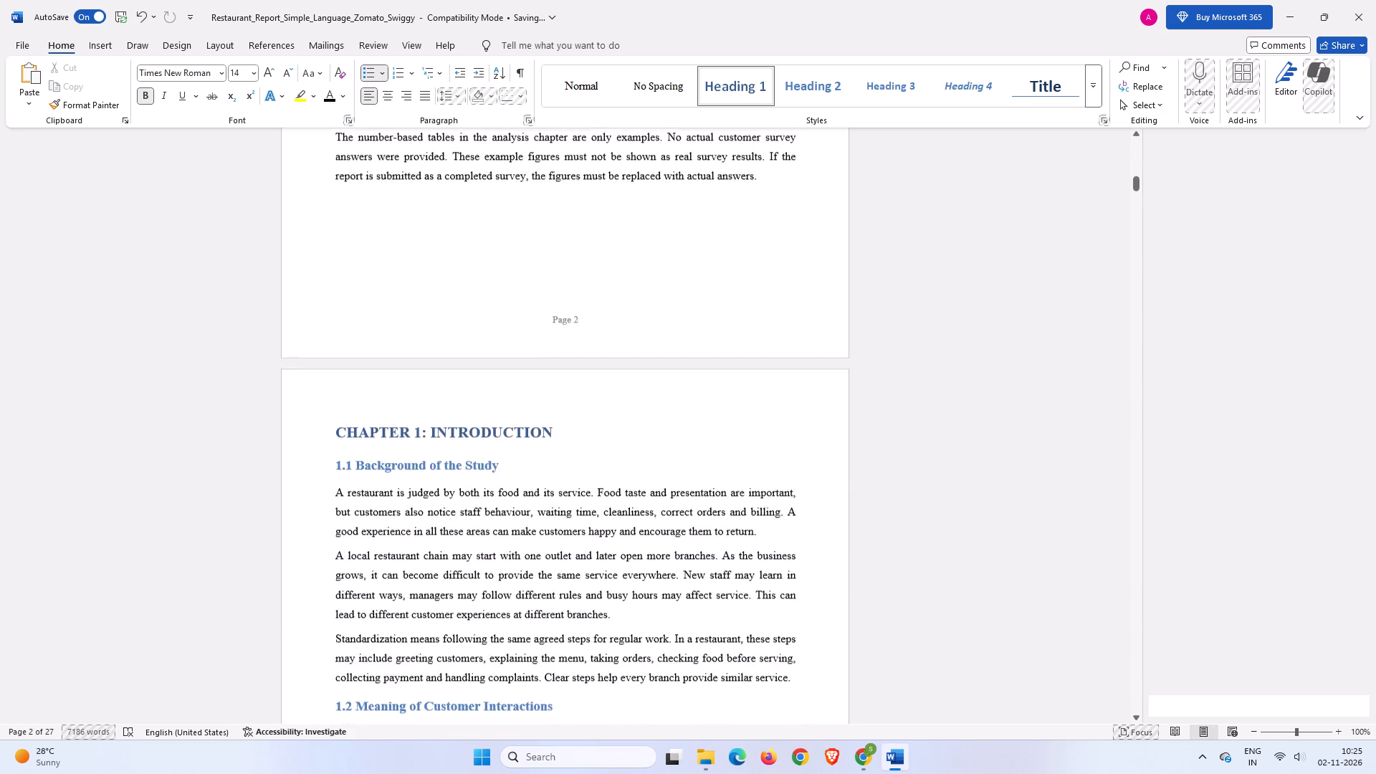
{"action": "scroll", "coordinate": [946, 592], "scroll_direction": "up", "scroll_amount": 9}
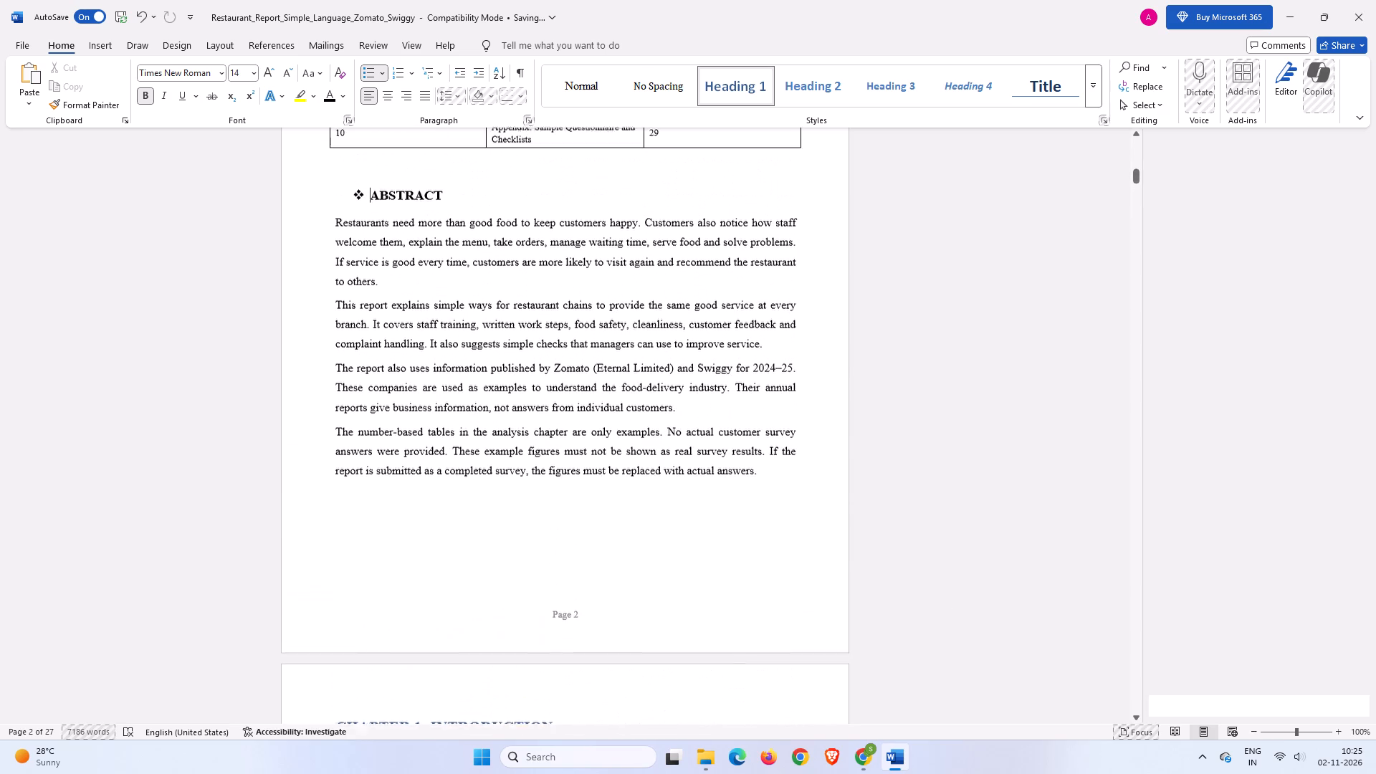
{"action": "scroll", "coordinate": [946, 592], "scroll_direction": "down", "scroll_amount": 8}
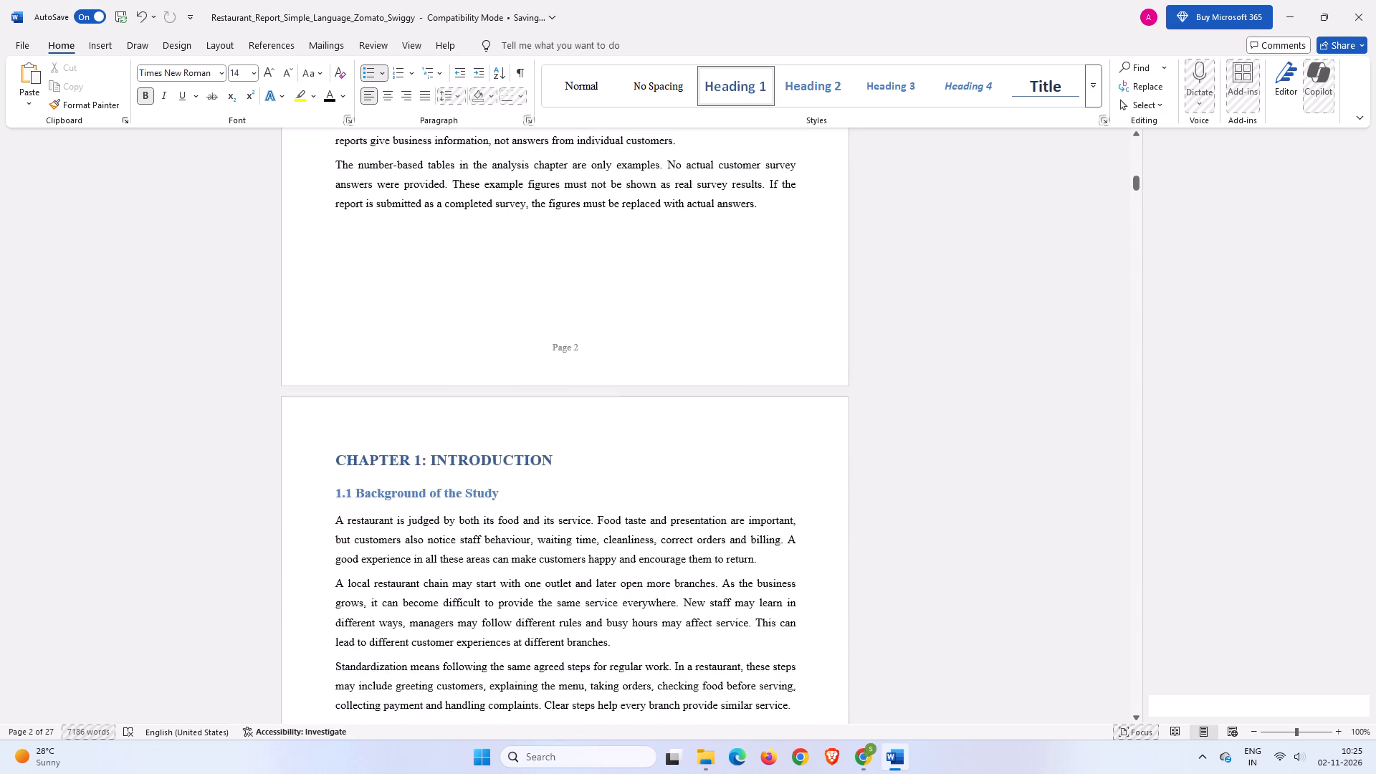
{"action": "scroll", "coordinate": [945, 616], "scroll_direction": "down", "scroll_amount": 10}
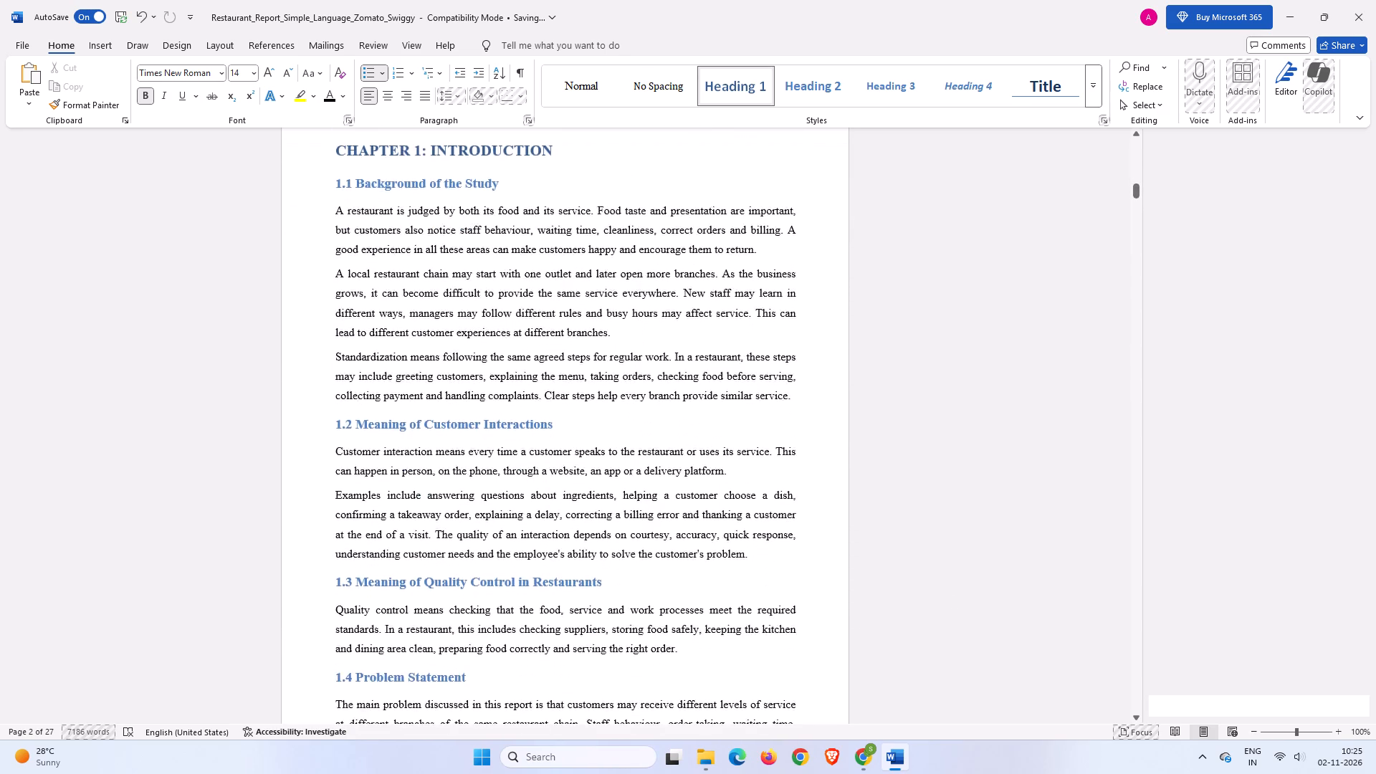
{"action": "scroll", "coordinate": [945, 615], "scroll_direction": "down", "scroll_amount": 10}
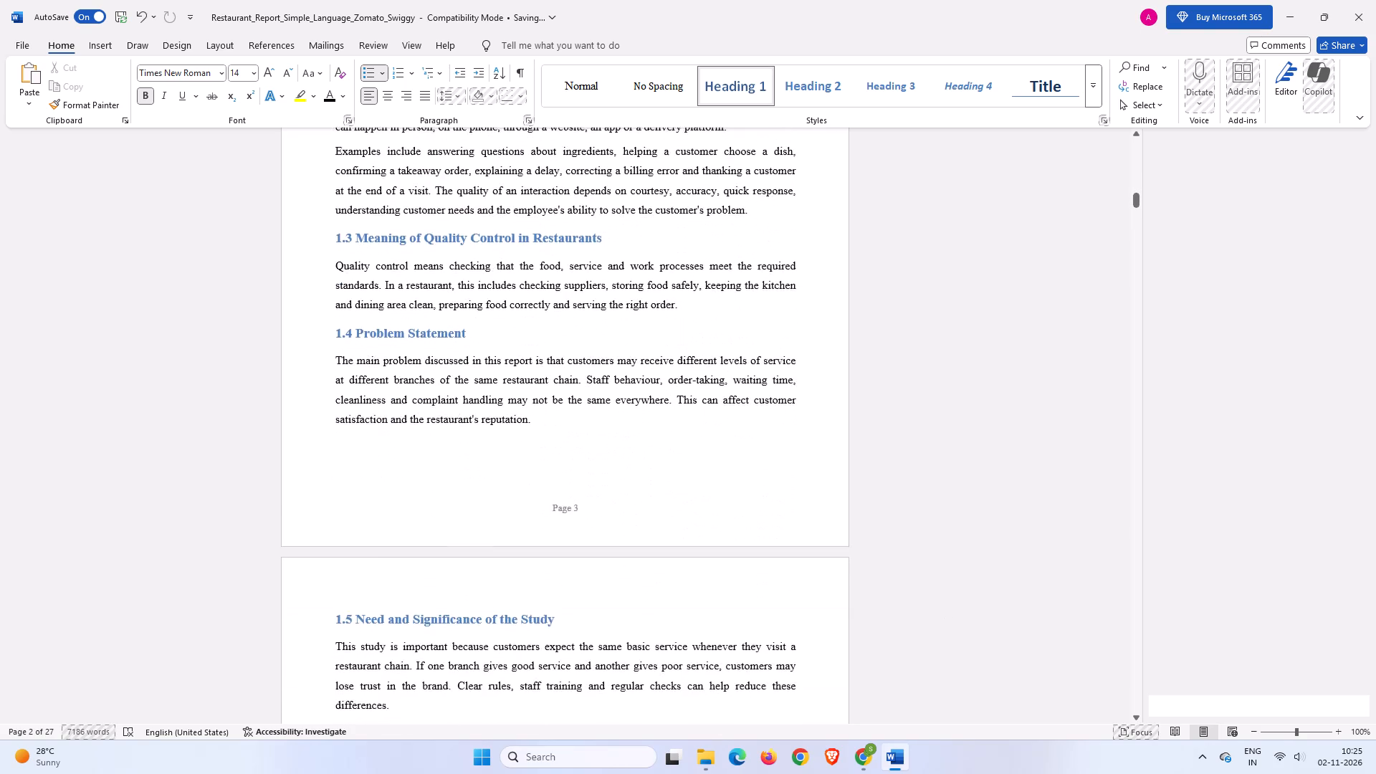
{"action": "scroll", "coordinate": [945, 615], "scroll_direction": "down", "scroll_amount": 12}
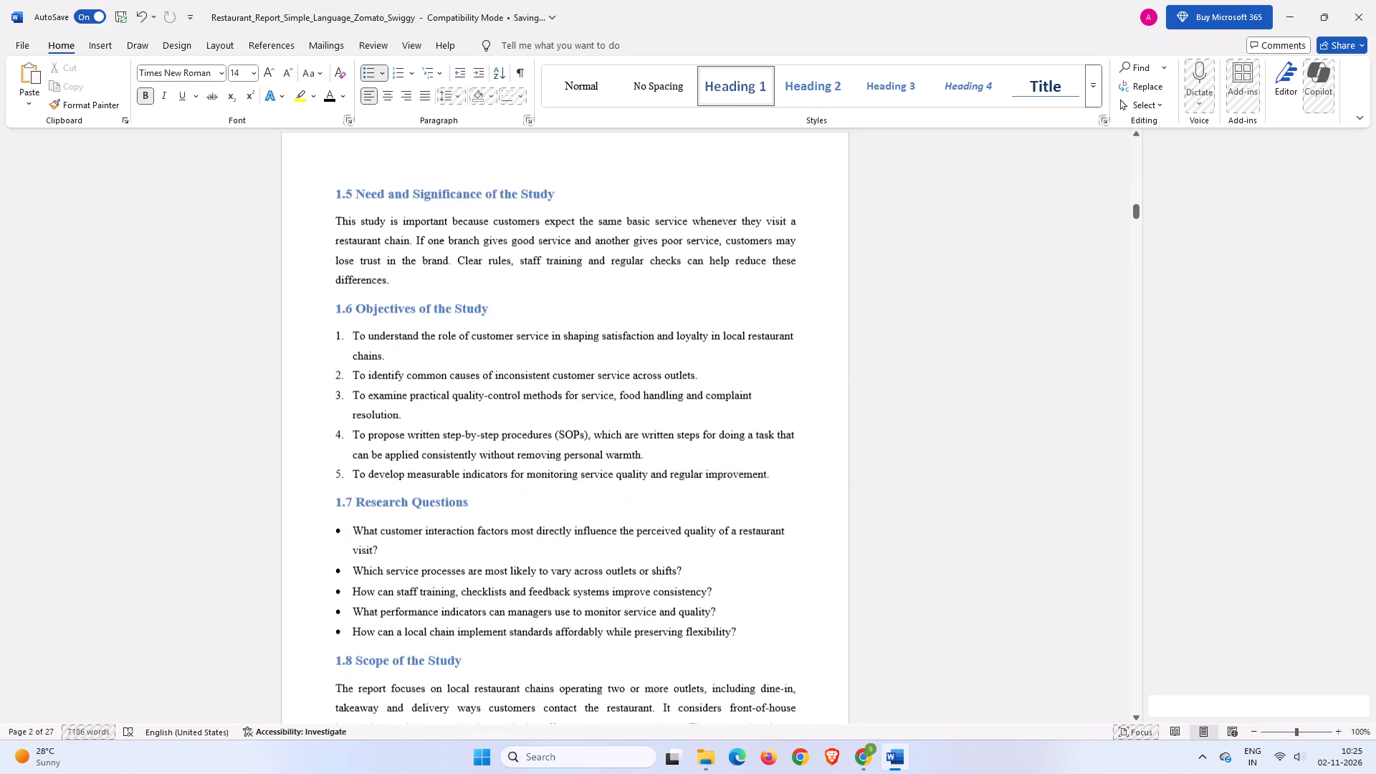
{"action": "scroll", "coordinate": [945, 624], "scroll_direction": "down", "scroll_amount": 11}
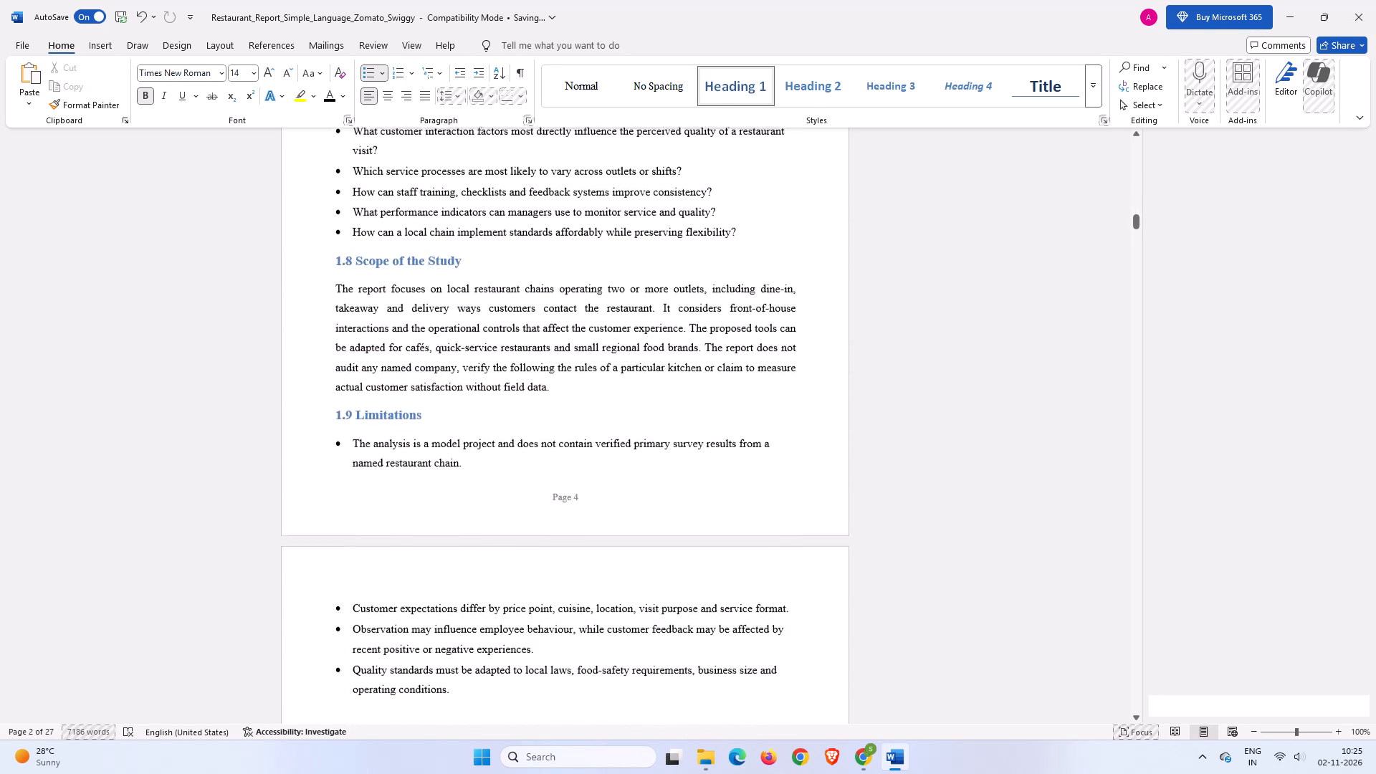
{"action": "scroll", "coordinate": [946, 625], "scroll_direction": "down", "scroll_amount": 14}
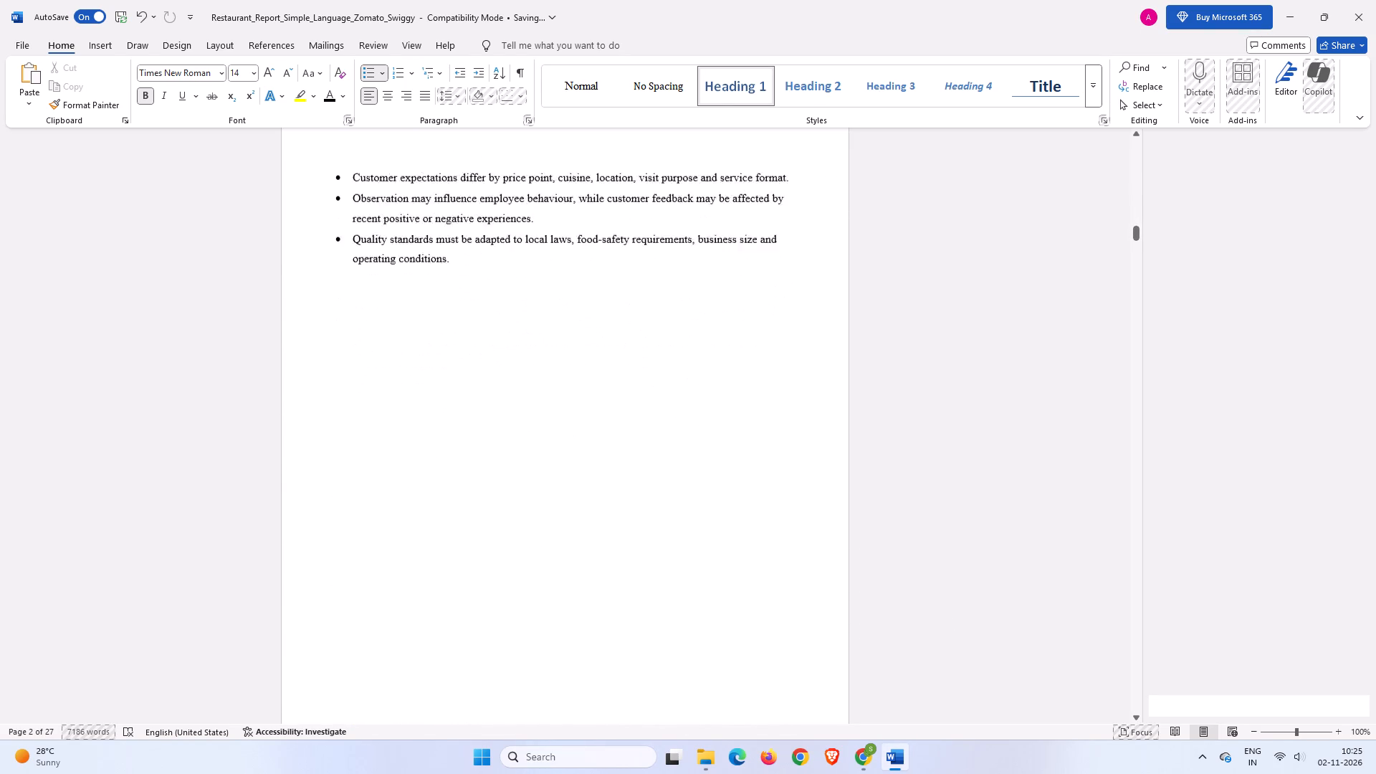
{"action": "scroll", "coordinate": [946, 625], "scroll_direction": "down", "scroll_amount": 13}
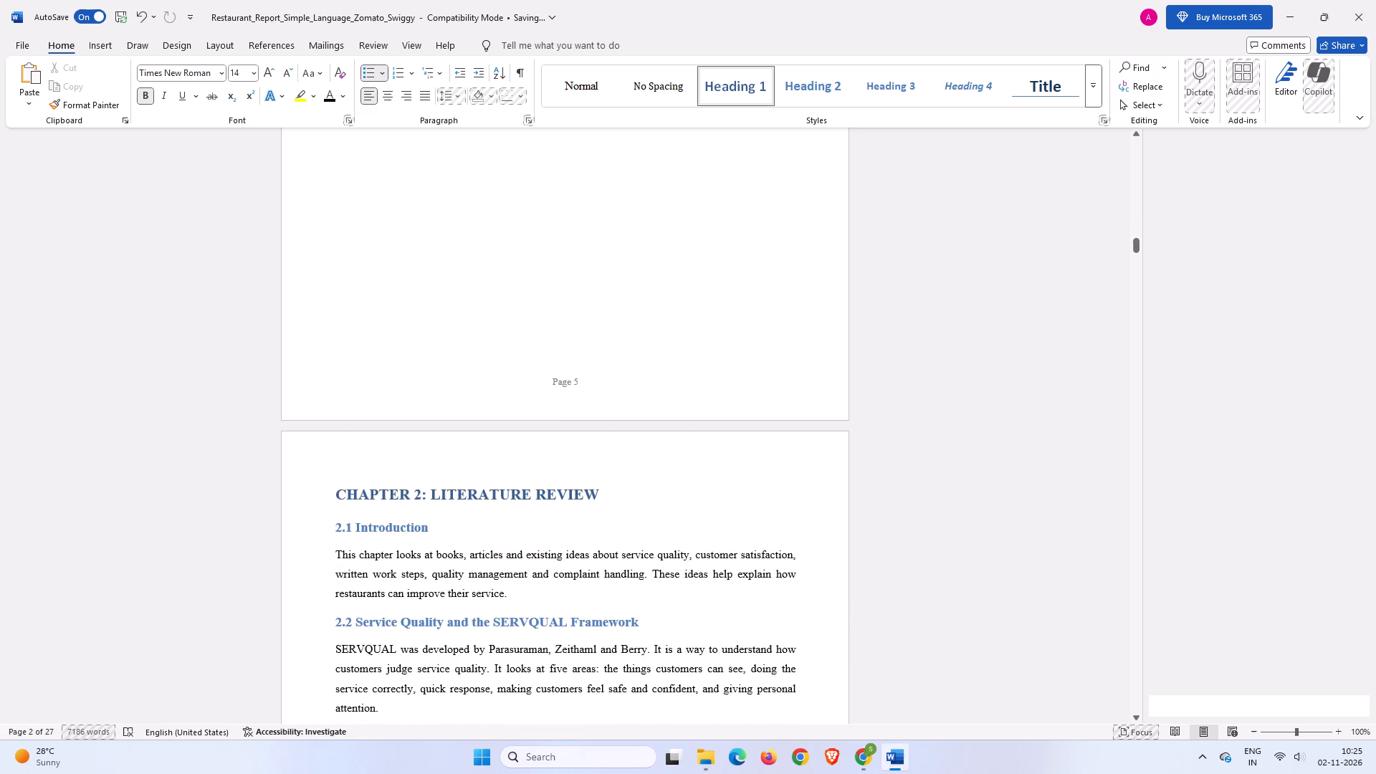
{"action": "scroll", "coordinate": [950, 623], "scroll_direction": "down", "scroll_amount": 14}
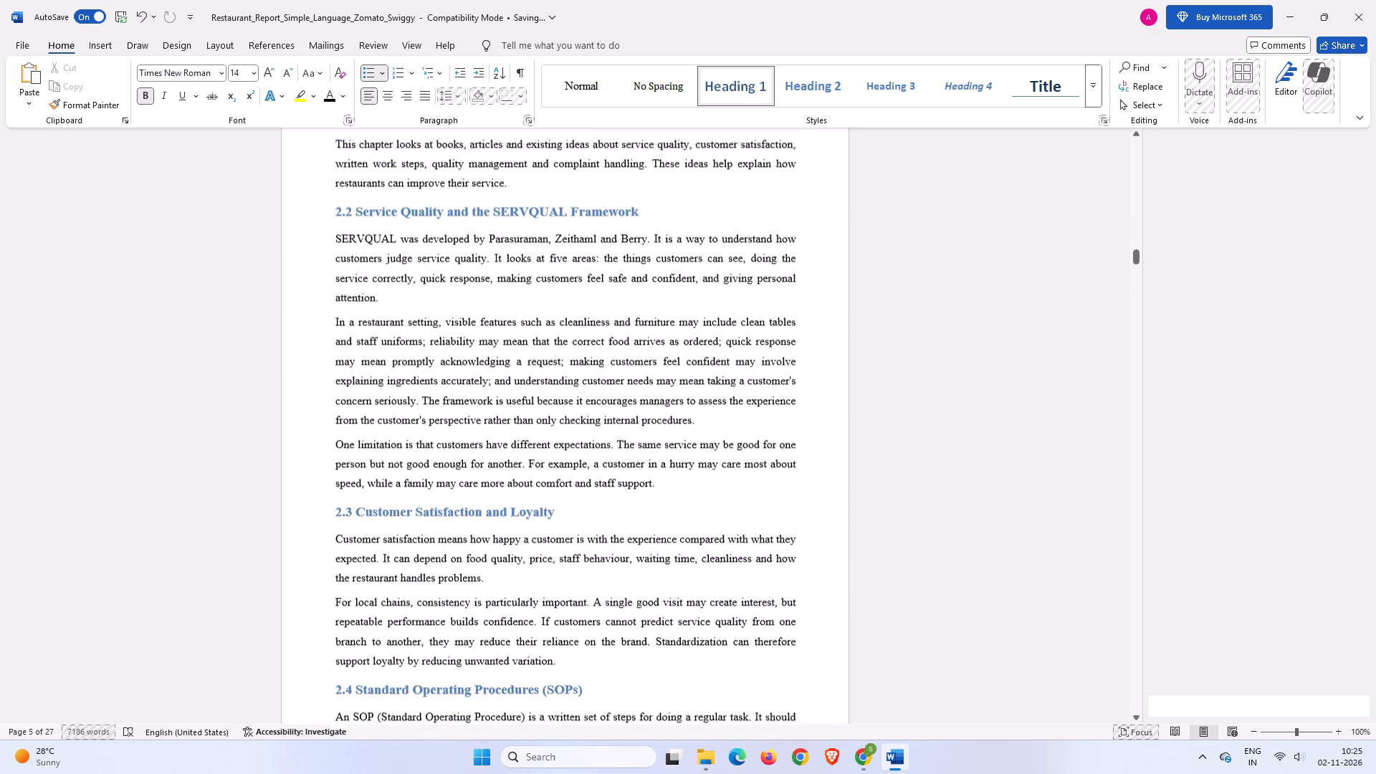
{"action": "scroll", "coordinate": [948, 622], "scroll_direction": "down", "scroll_amount": 14}
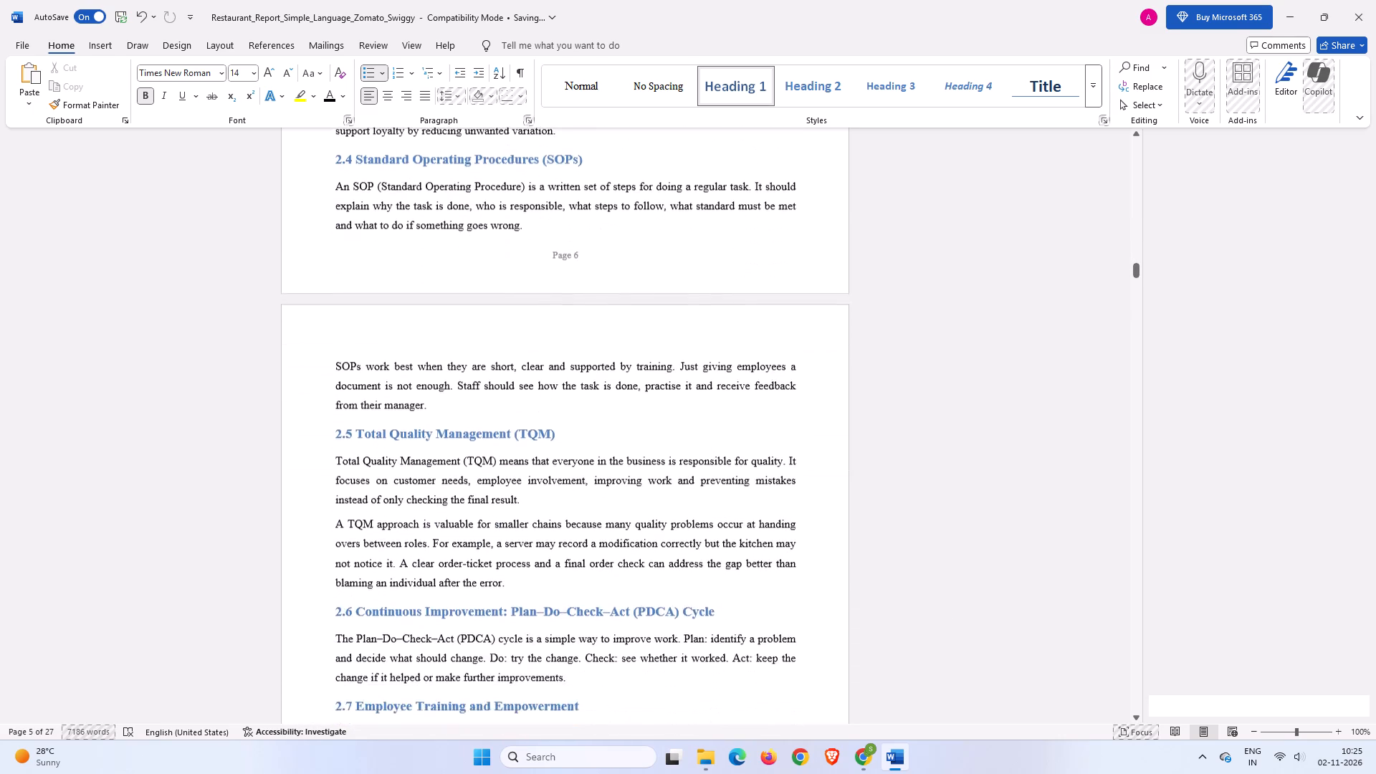
{"action": "scroll", "coordinate": [948, 618], "scroll_direction": "down", "scroll_amount": 17}
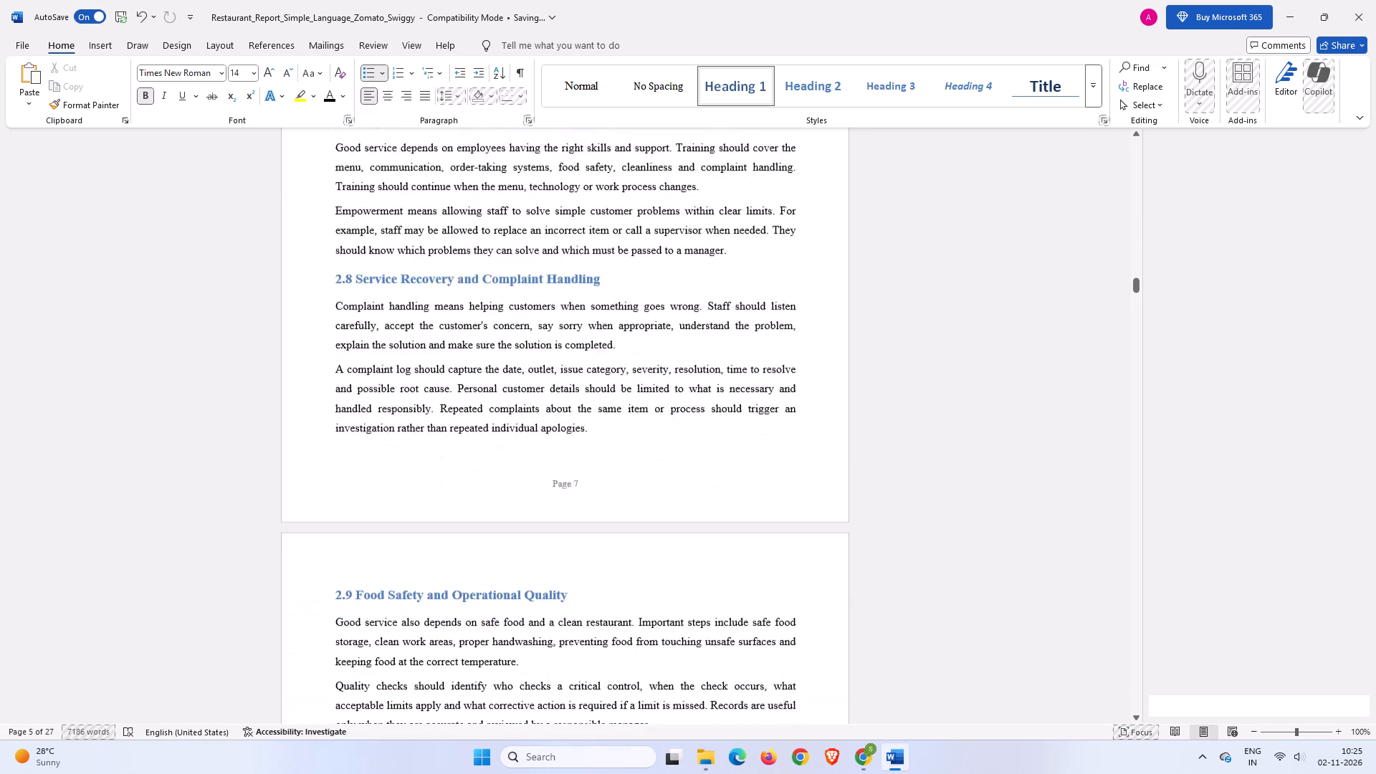
{"action": "scroll", "coordinate": [942, 609], "scroll_direction": "down", "scroll_amount": 14}
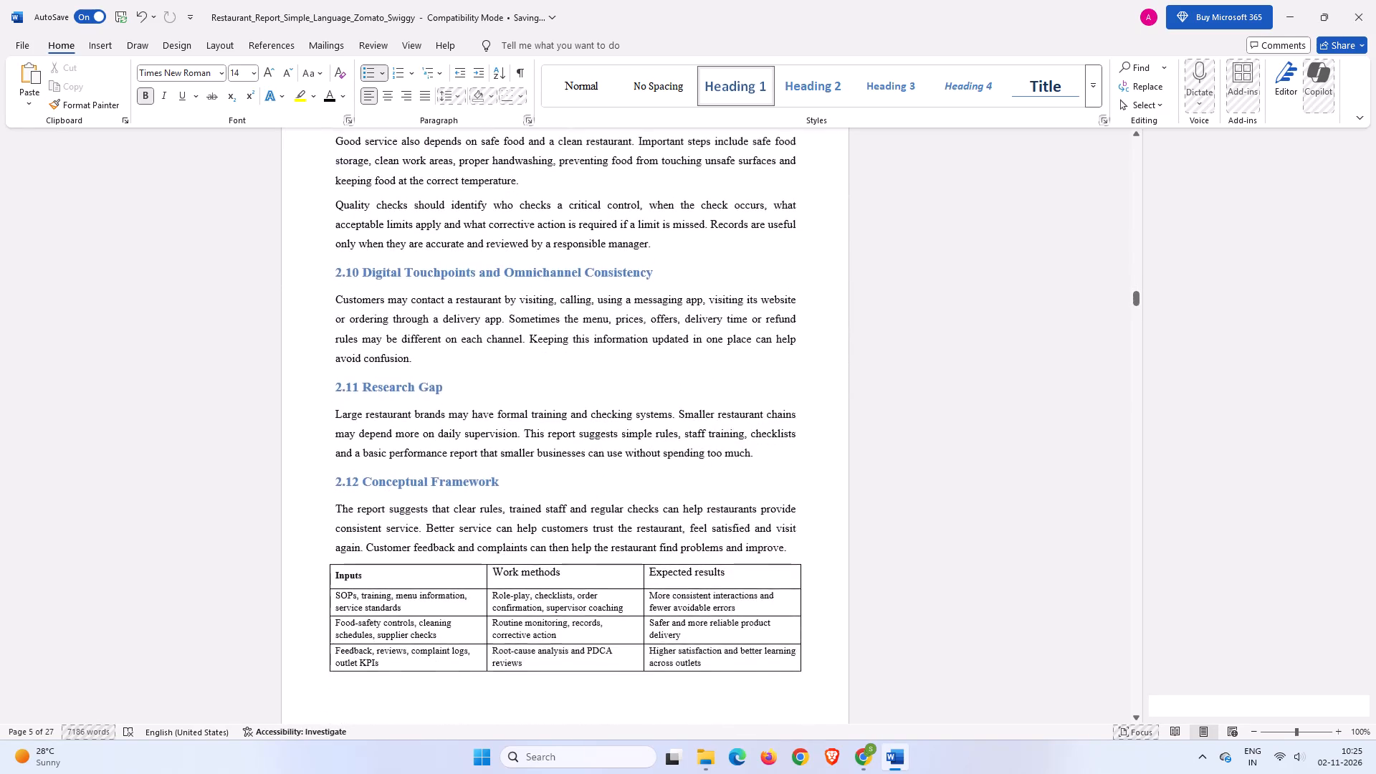
{"action": "scroll", "coordinate": [945, 629], "scroll_direction": "down", "scroll_amount": 13}
Enlarge all text in the table under 2.12 Conceptual Framework to 11 pt.
{"action": "scroll", "coordinate": [942, 626], "scroll_direction": "up", "scroll_amount": 1}
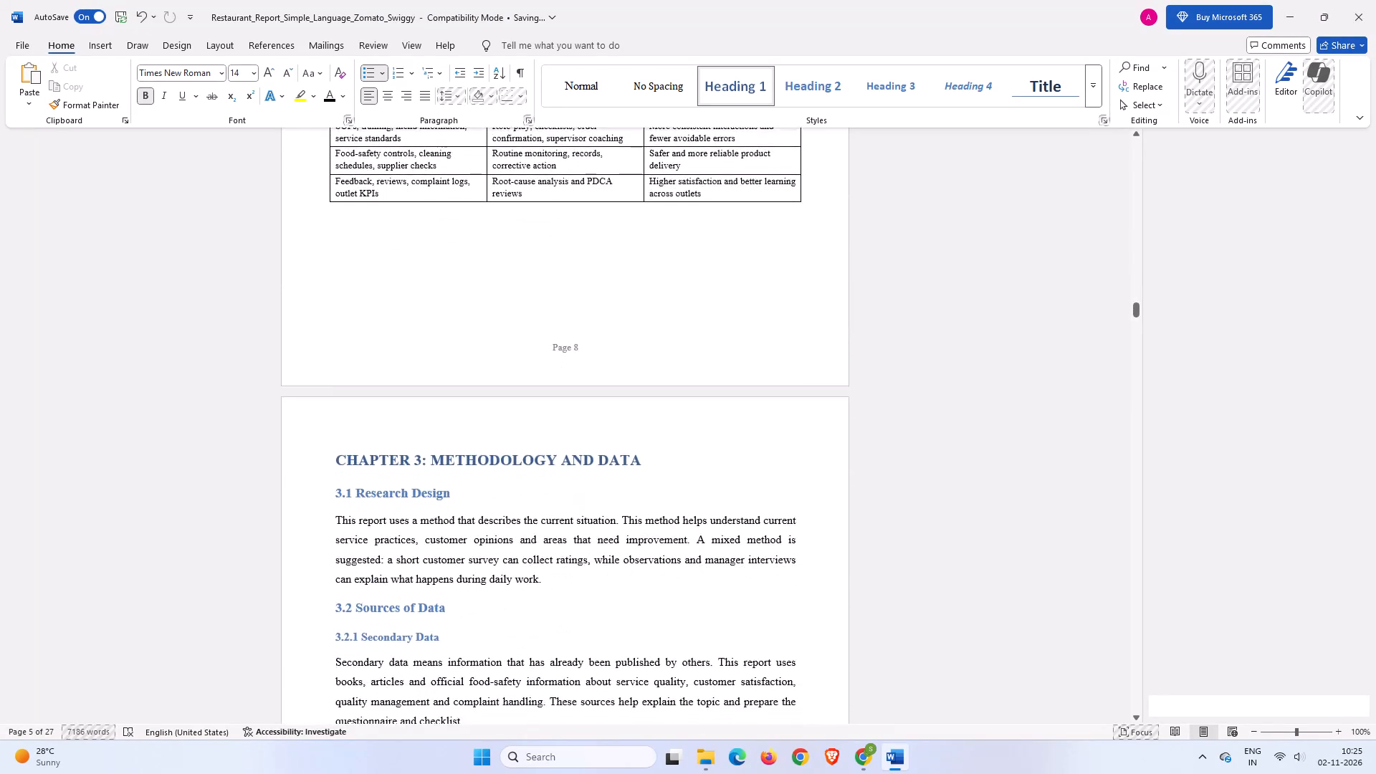
{"action": "scroll", "coordinate": [942, 626], "scroll_direction": "up", "scroll_amount": 4}
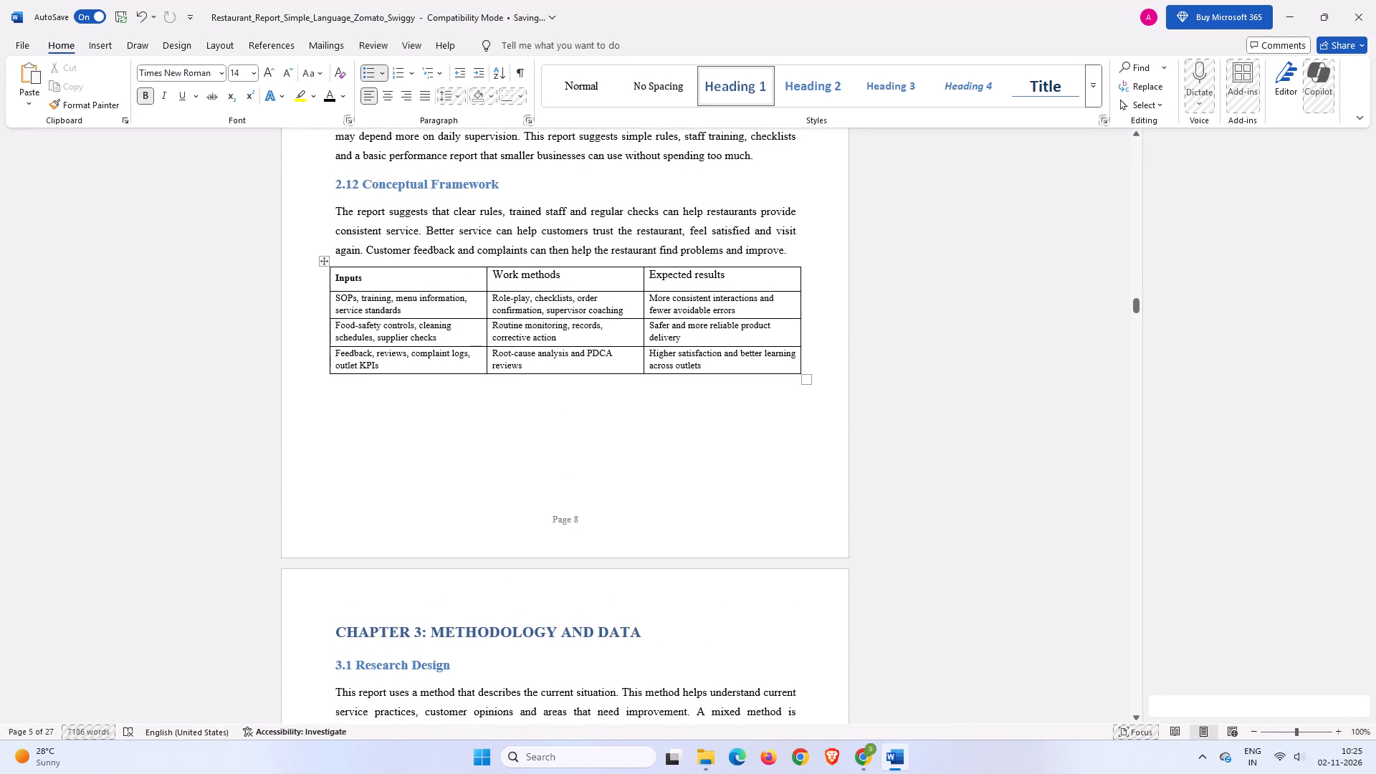
{"action": "left_click", "coordinate": [325, 262]}
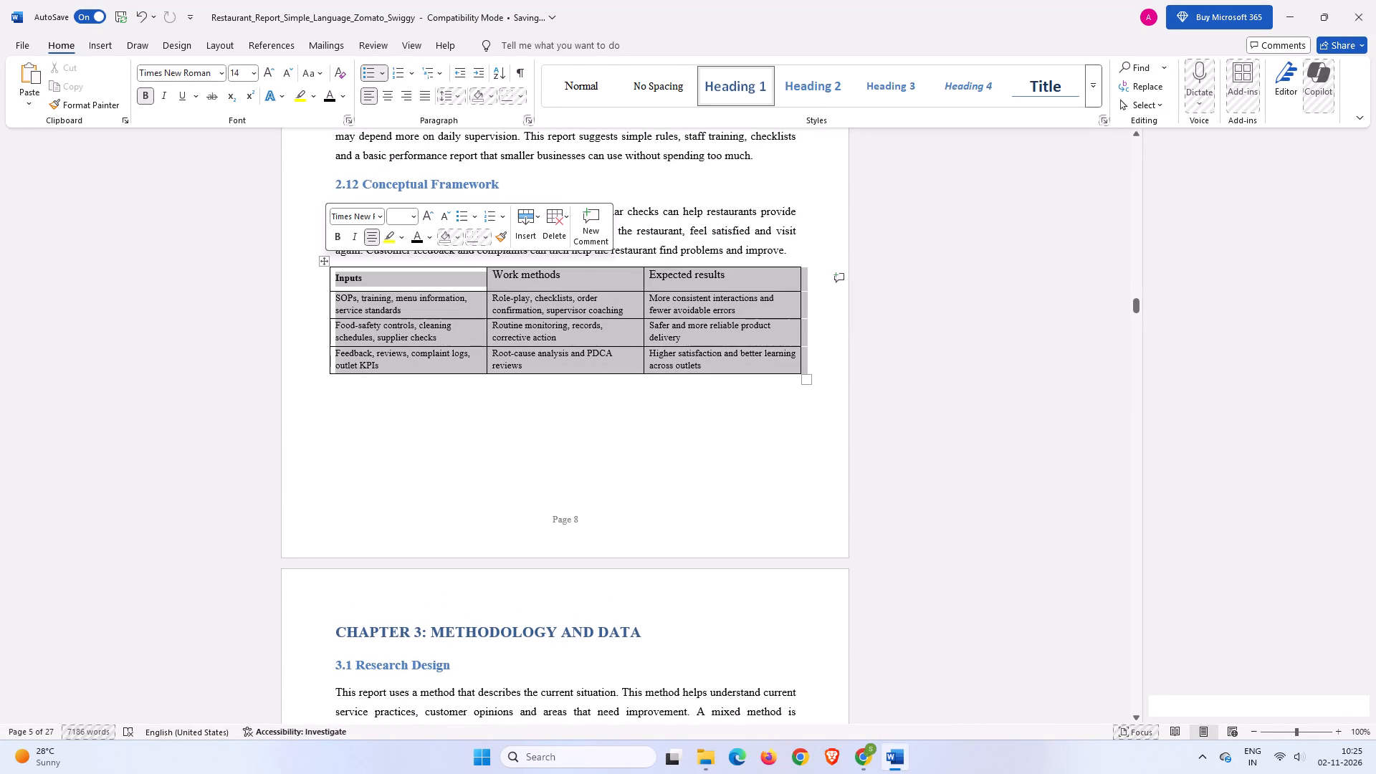
{"action": "left_click", "coordinate": [333, 385]}
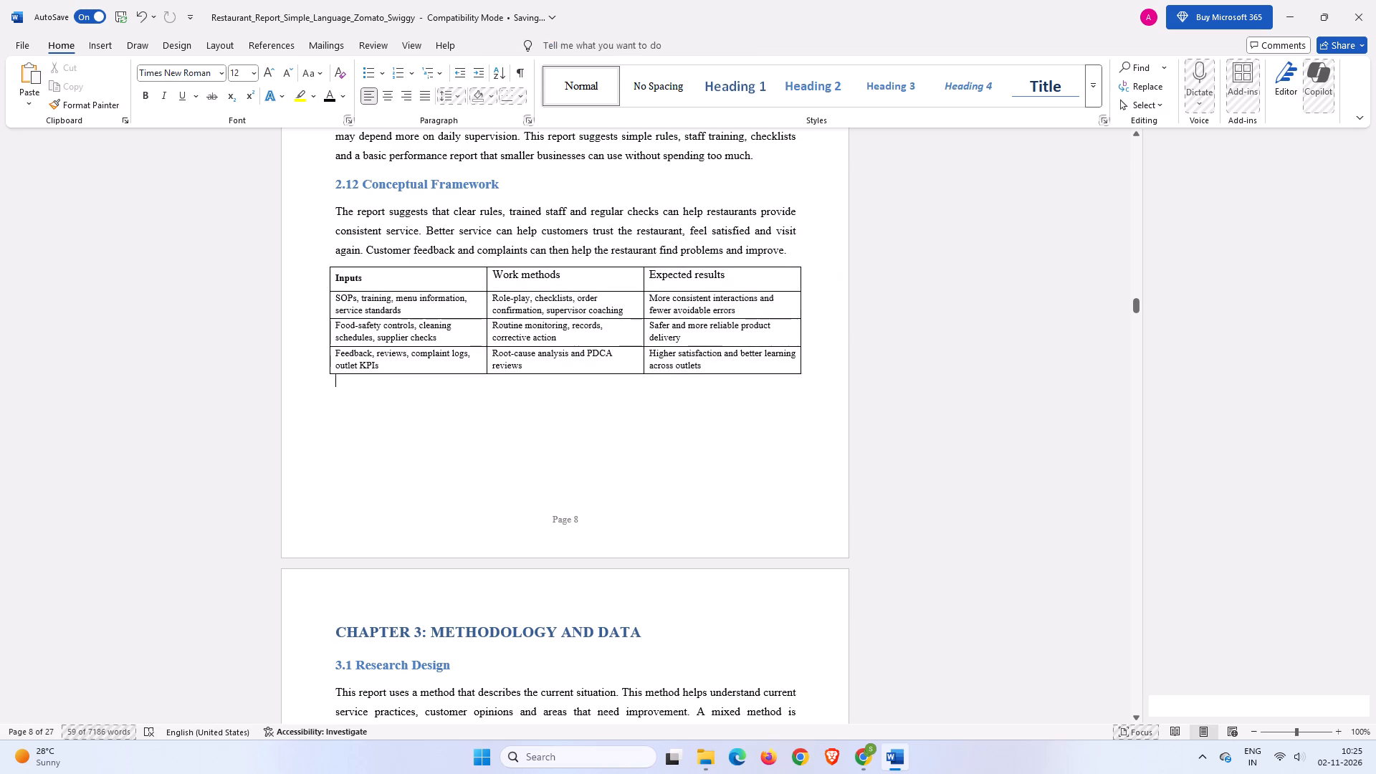
{"action": "left_click", "coordinate": [326, 266]}
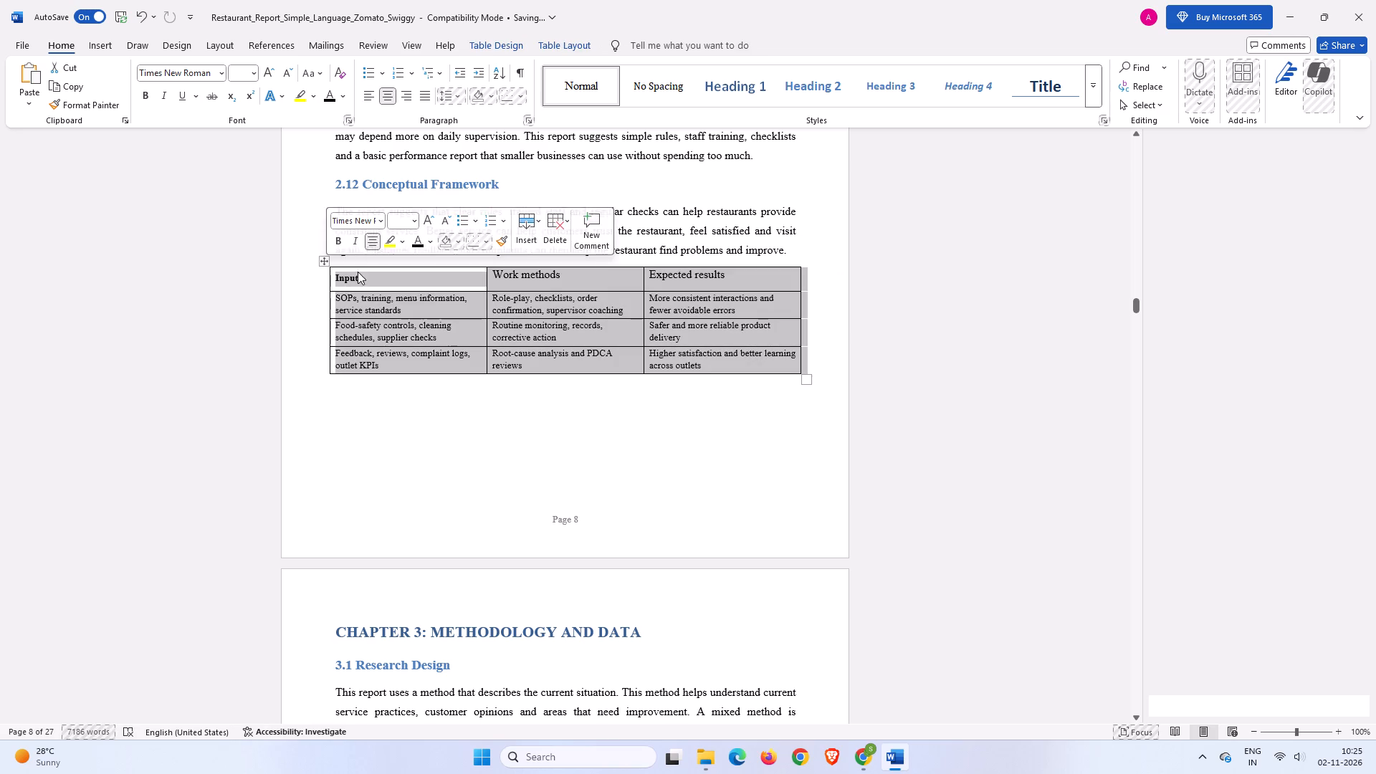
{"action": "left_click", "coordinate": [264, 74]}
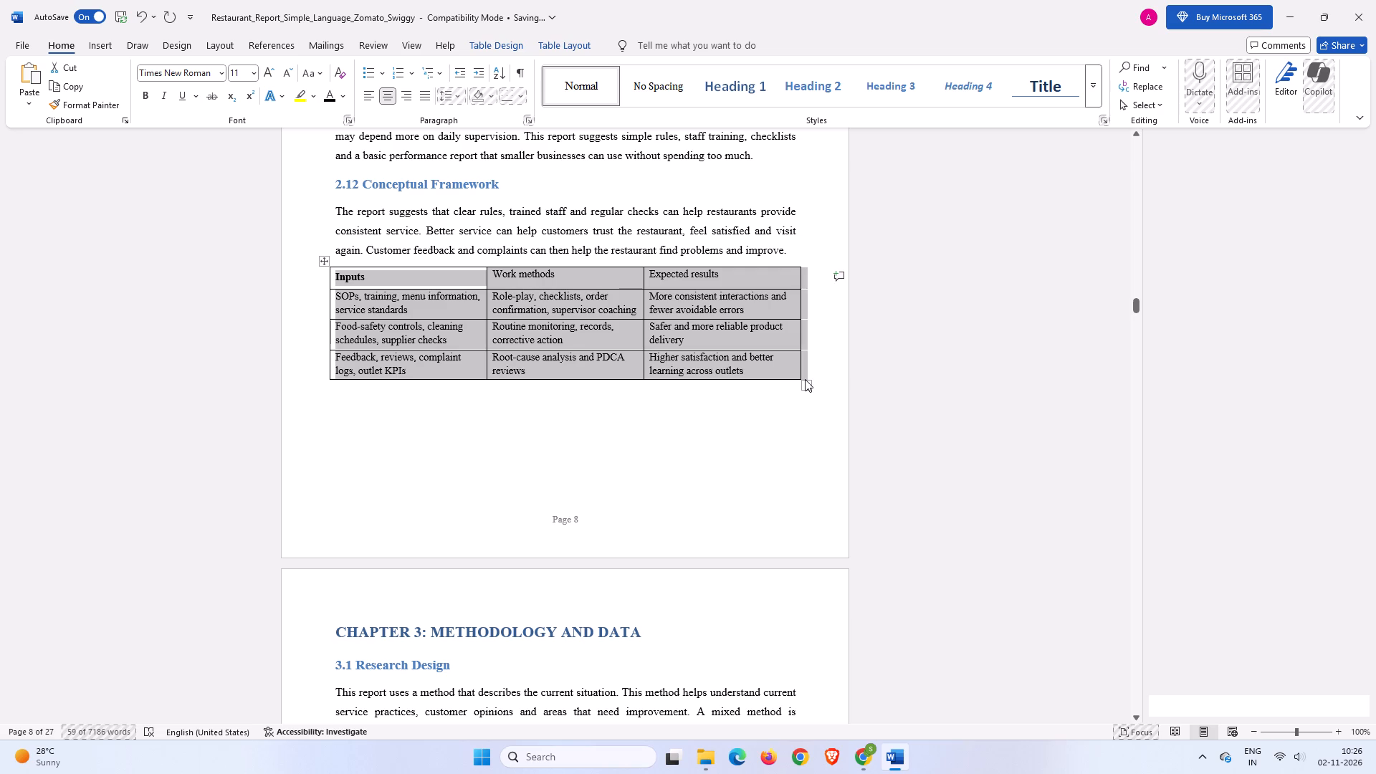
Enlarge the Conceptual Framework table slightly overall and increase the heights of its three body rows.
{"action": "left_click_drag", "start_coordinate": [803, 383], "coordinate": [816, 407]}
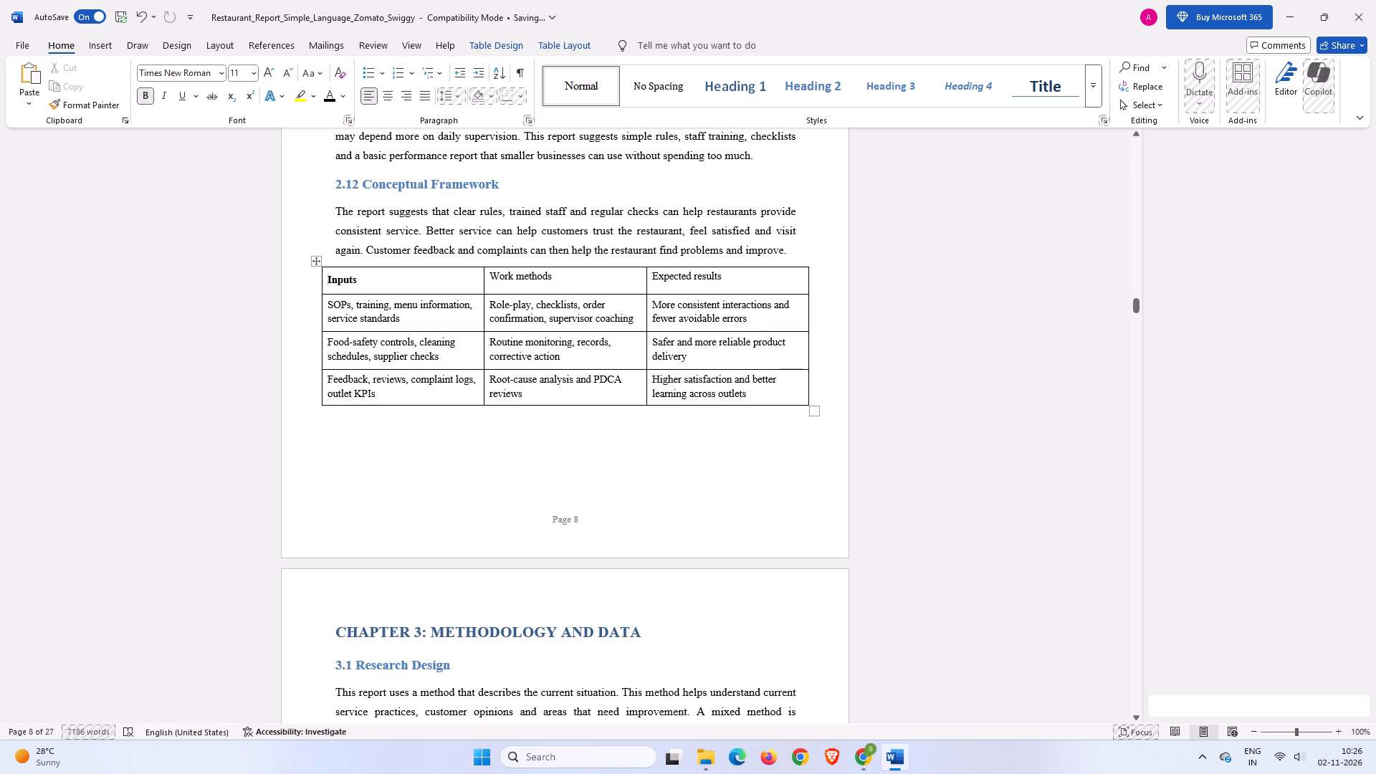
{"action": "left_click_drag", "start_coordinate": [575, 404], "coordinate": [580, 429]}
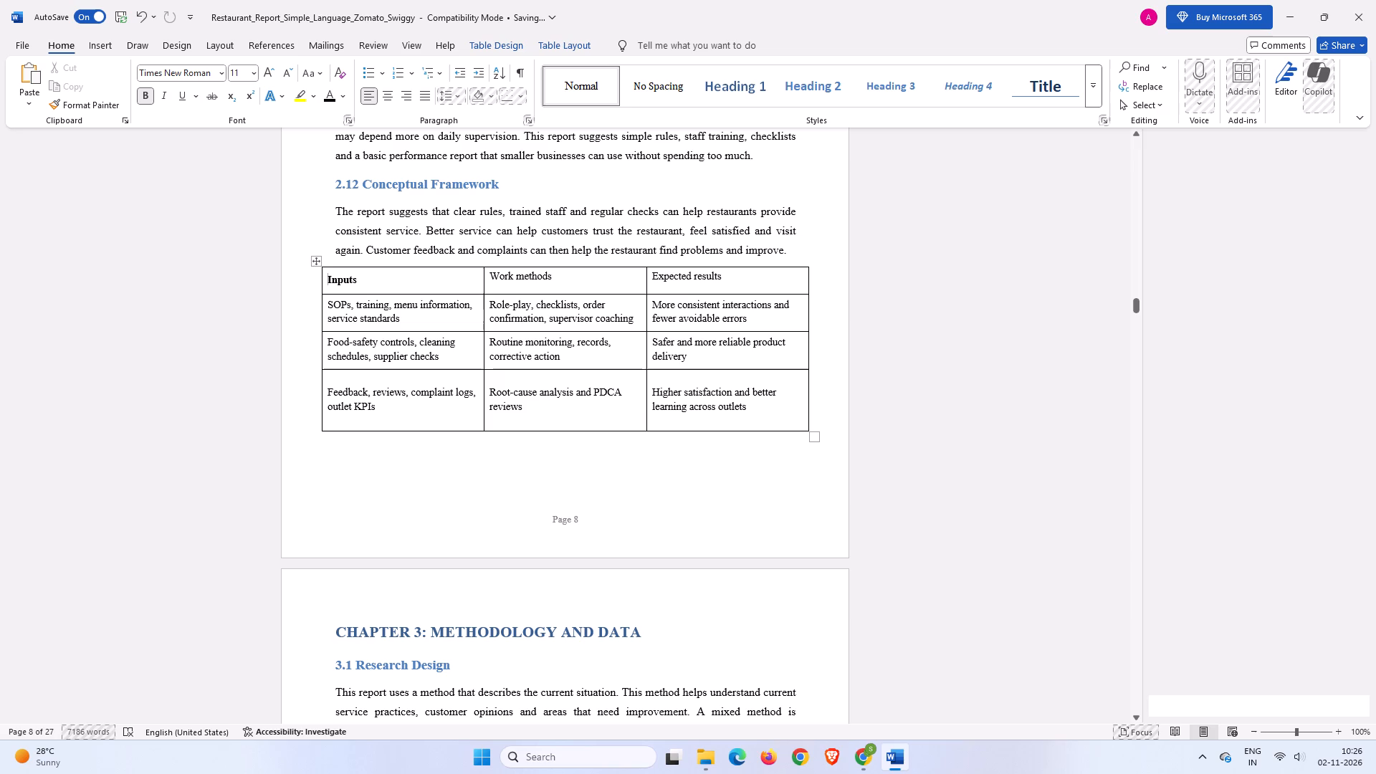
{"action": "left_click_drag", "start_coordinate": [576, 371], "coordinate": [576, 384]}
{"action": "left_click_drag", "start_coordinate": [575, 331], "coordinate": [575, 339]}
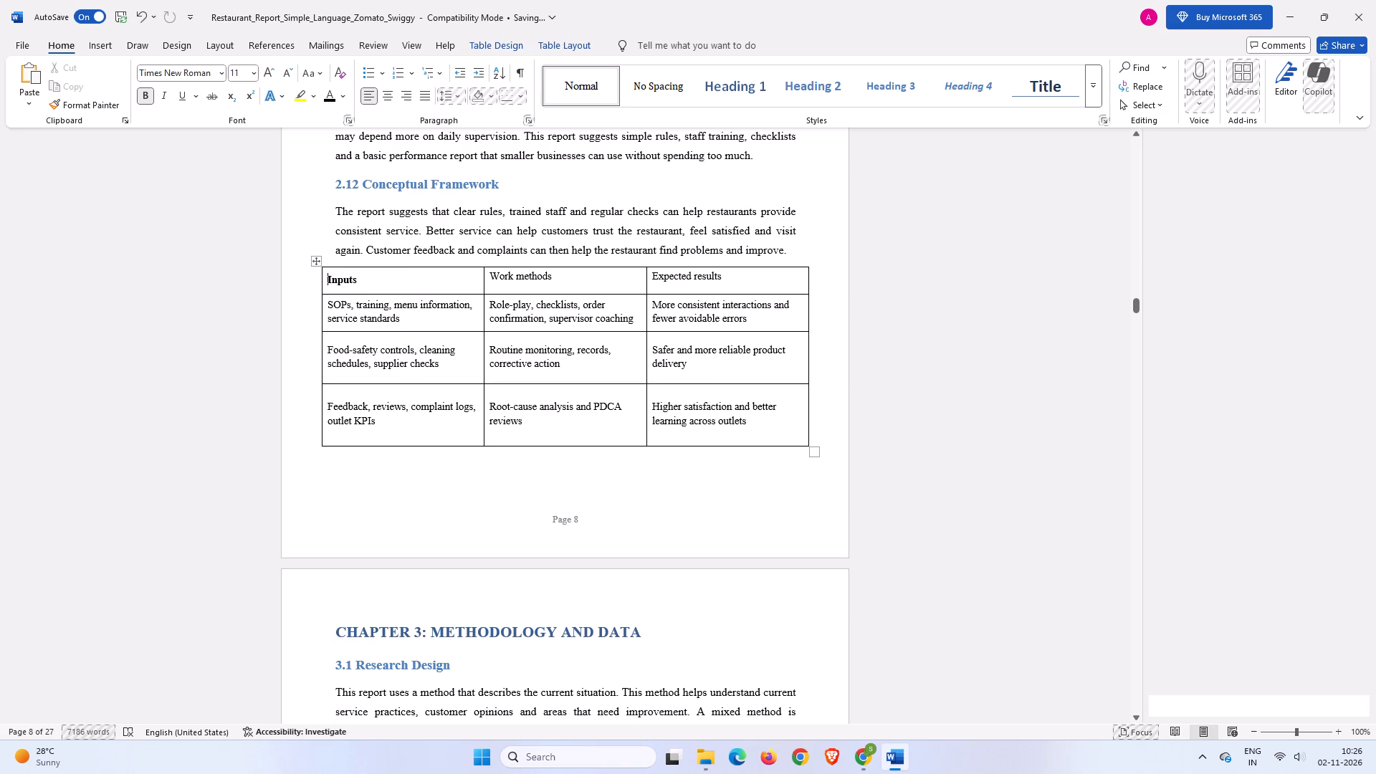
{"action": "left_click_drag", "start_coordinate": [575, 339], "coordinate": [575, 341]}
{"action": "left_click", "coordinate": [577, 333]}
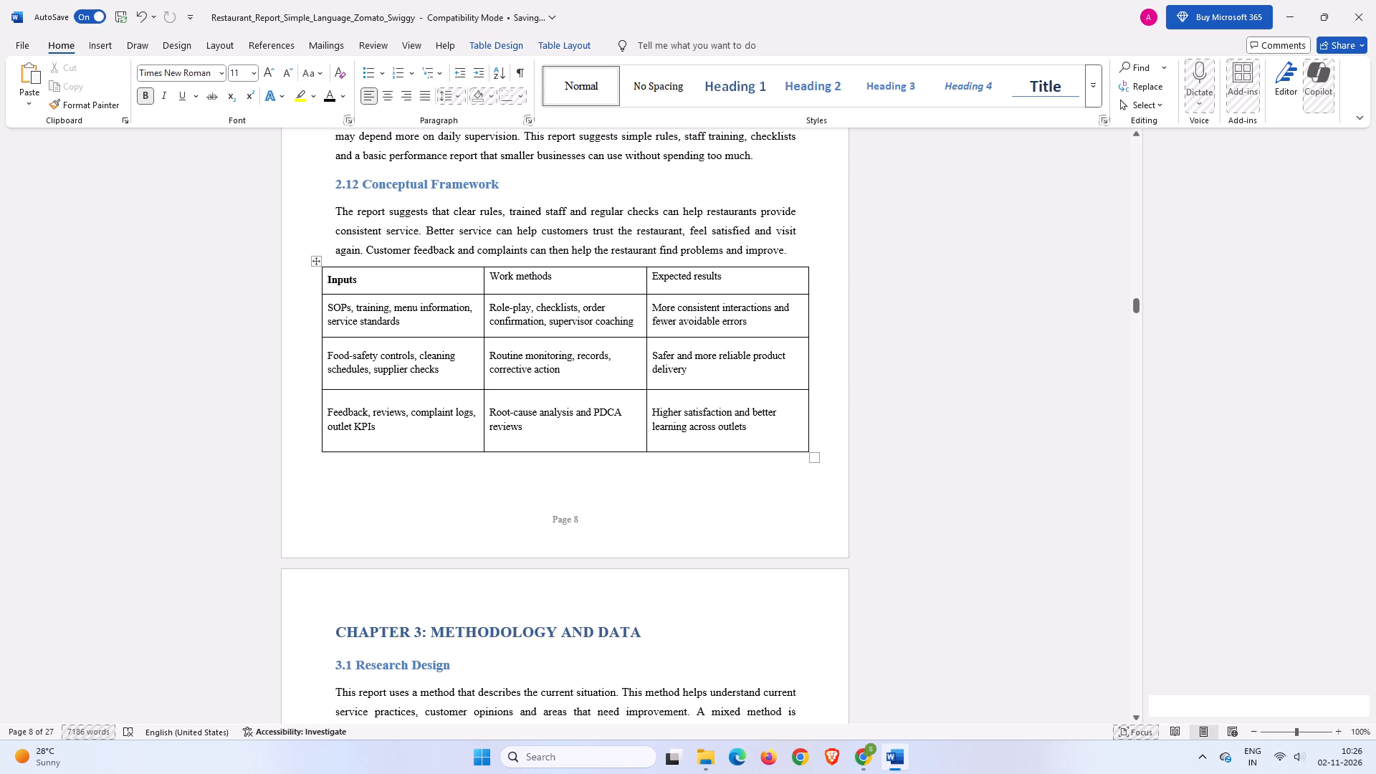
Enlarge all text in the Conceptual Framework table to 12 pt.
{"action": "left_click_drag", "start_coordinate": [330, 276], "coordinate": [387, 292]}
{"action": "left_click", "coordinate": [254, 224]}
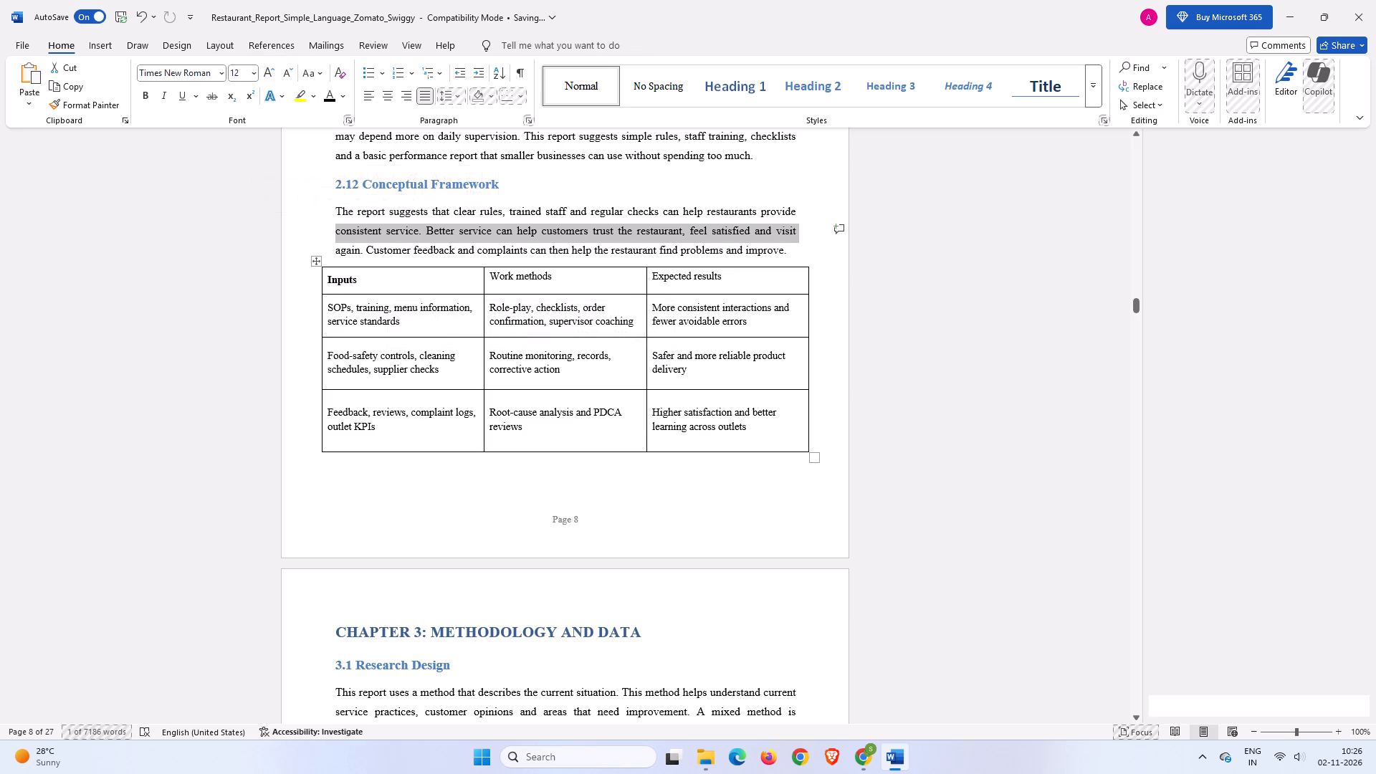
{"action": "left_click", "coordinate": [318, 261]}
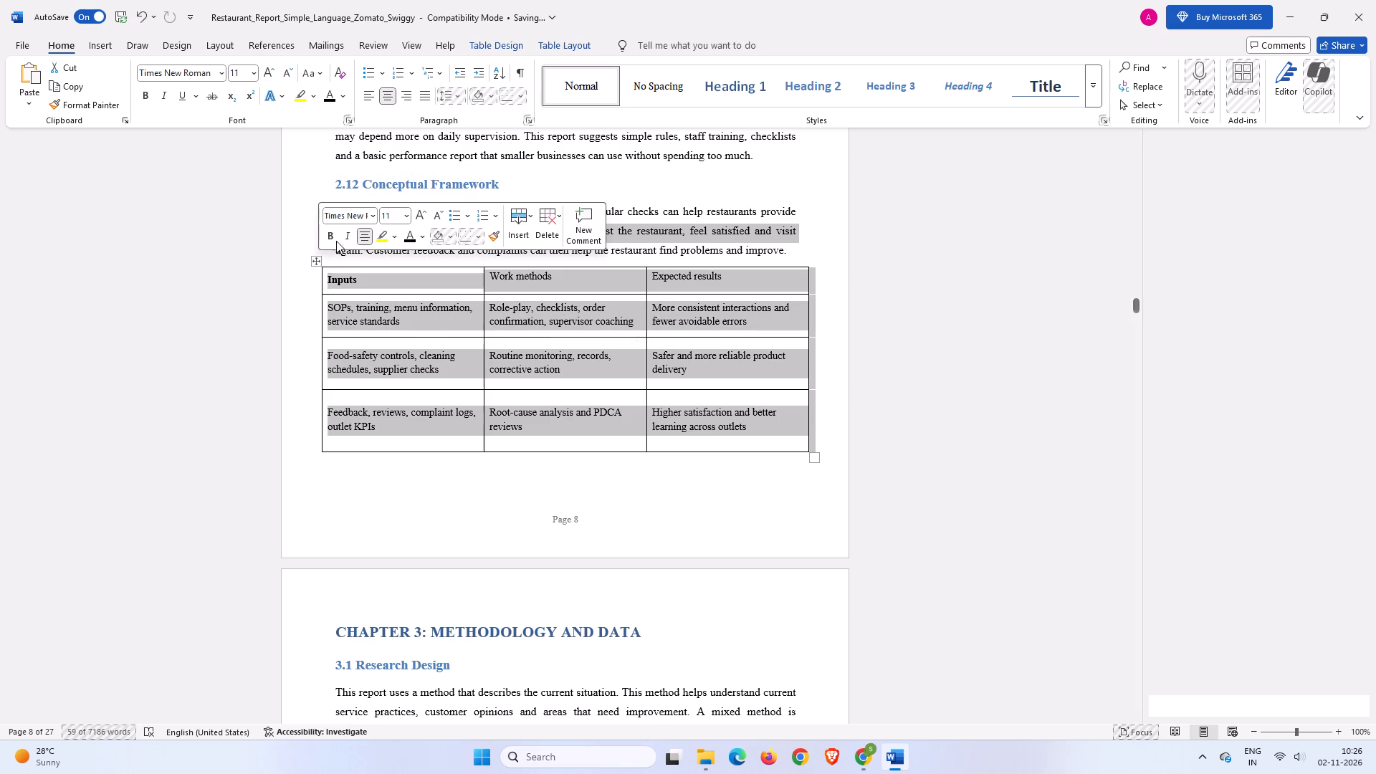
{"action": "left_click", "coordinate": [267, 72]}
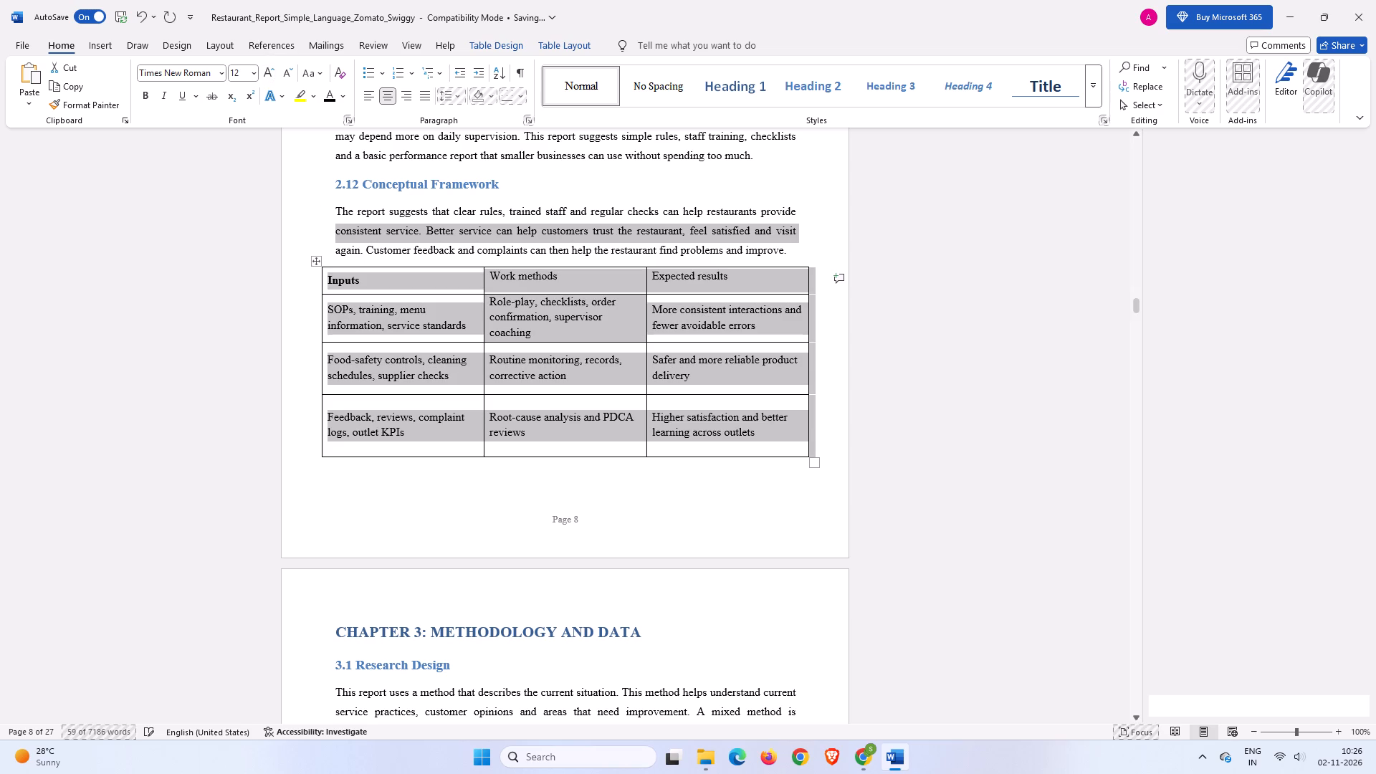
{"action": "left_click", "coordinate": [994, 487]}
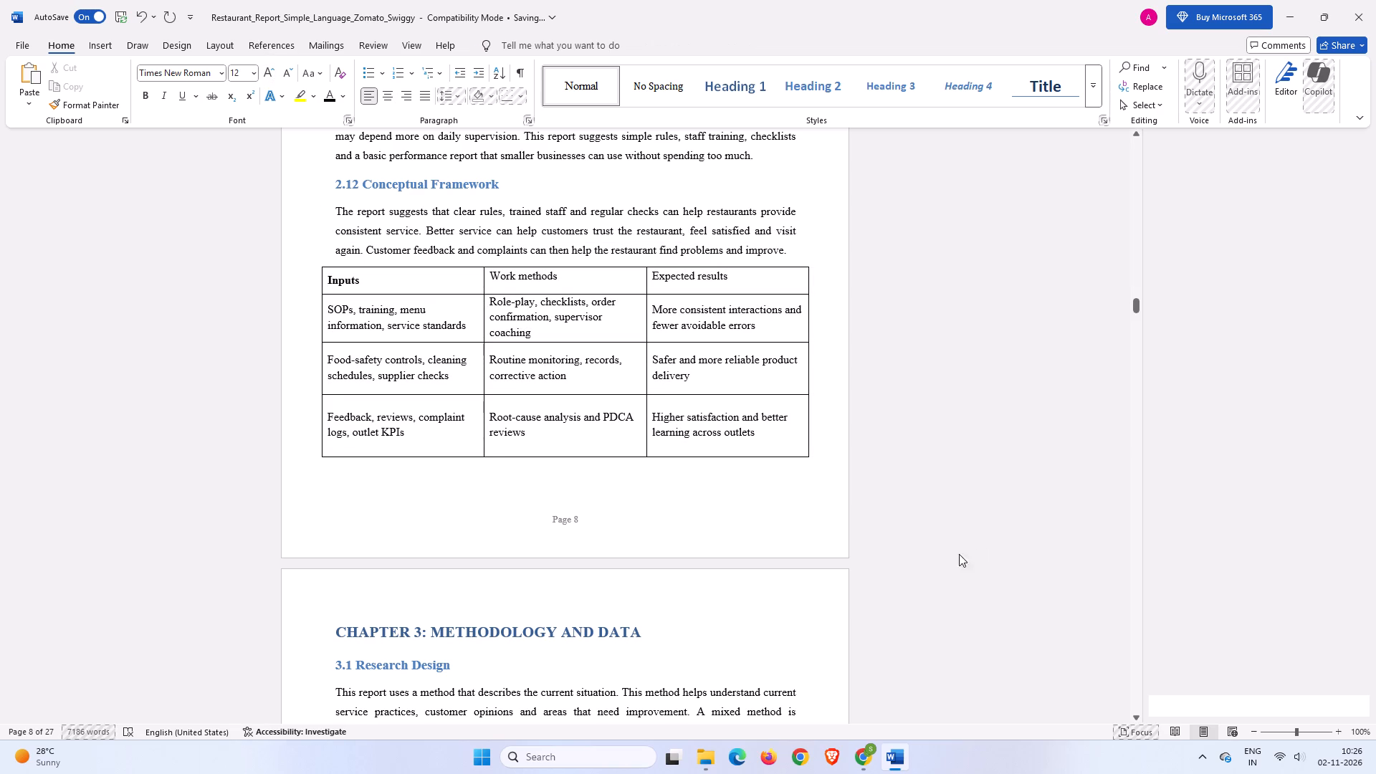
Review the page layout from the start of Chapter 3 back through Chapter 2 to sections 1.5–1.9 of Chapter 1.
{"action": "scroll", "coordinate": [942, 553], "scroll_direction": "down", "scroll_amount": 6}
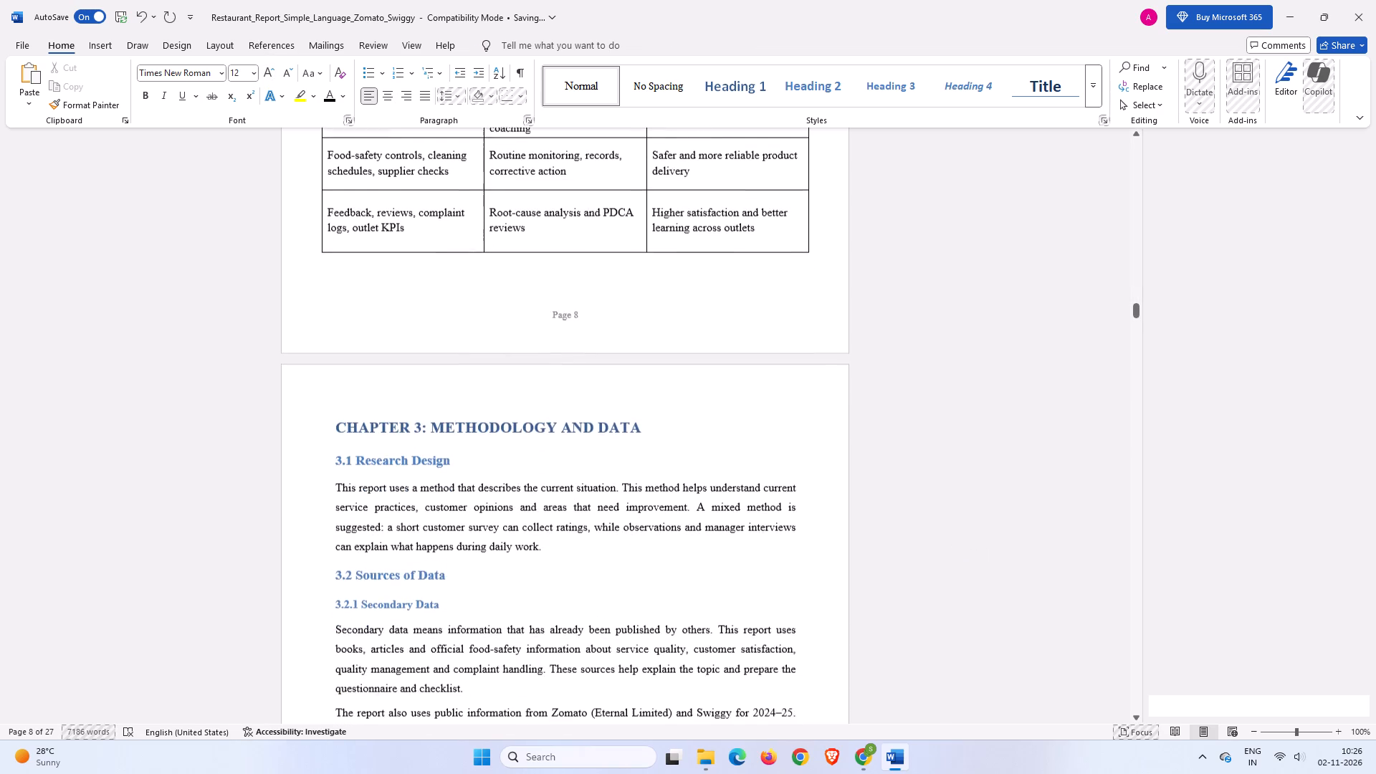
{"action": "scroll", "coordinate": [937, 537], "scroll_direction": "up", "scroll_amount": 19}
{"action": "scroll", "coordinate": [935, 196], "scroll_direction": "up", "scroll_amount": 2}
{"action": "scroll", "coordinate": [924, 82], "scroll_direction": "up", "scroll_amount": 4}
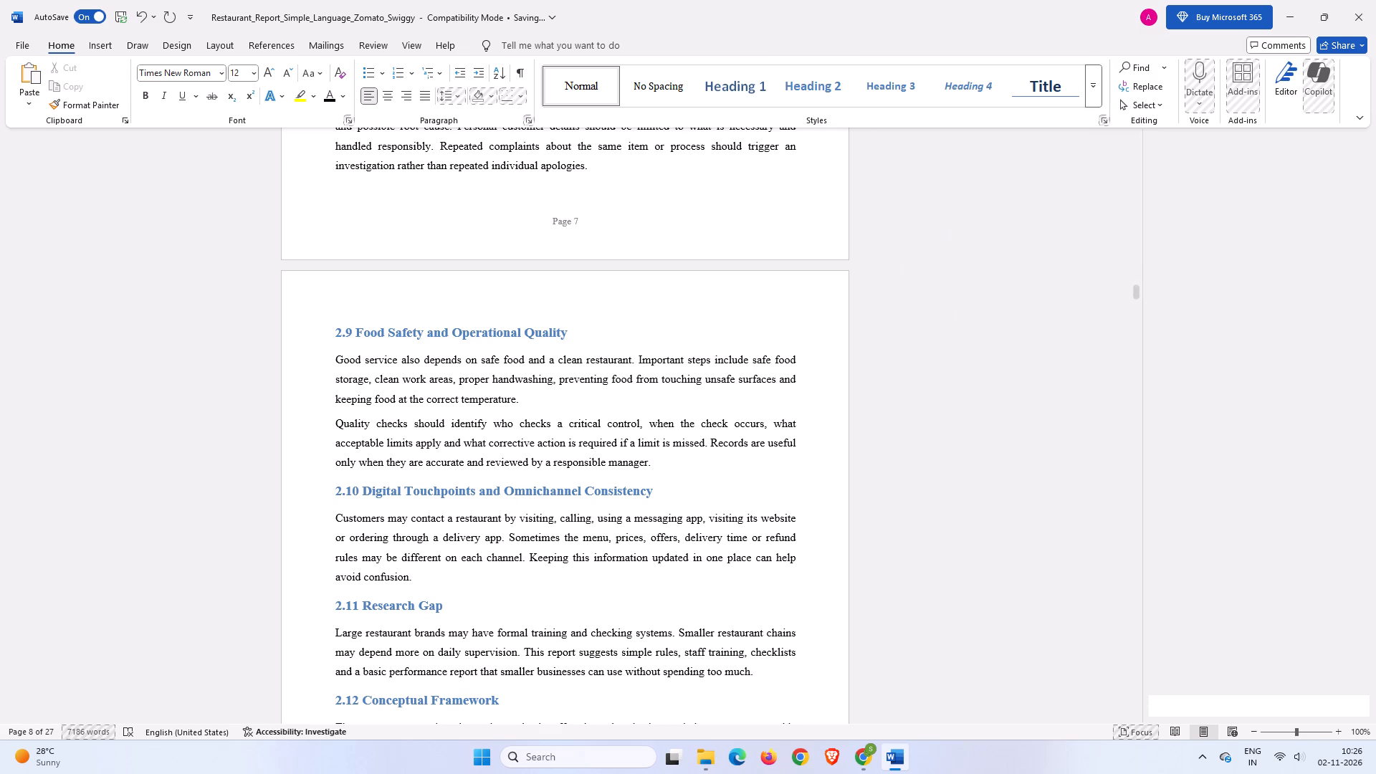
{"action": "scroll", "coordinate": [1051, 269], "scroll_direction": "up", "scroll_amount": 14}
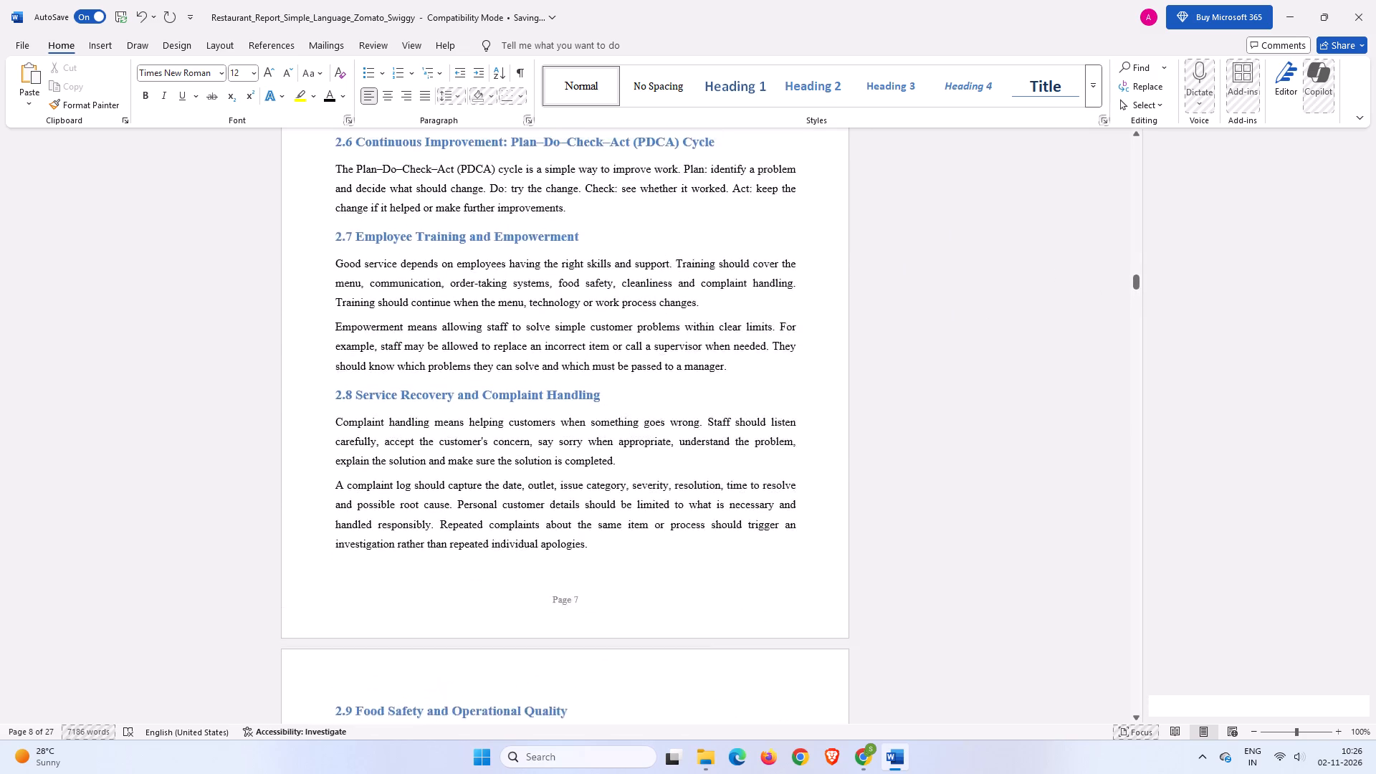
{"action": "scroll", "coordinate": [1039, 253], "scroll_direction": "up", "scroll_amount": 5}
{"action": "scroll", "coordinate": [1037, 236], "scroll_direction": "up", "scroll_amount": 18}
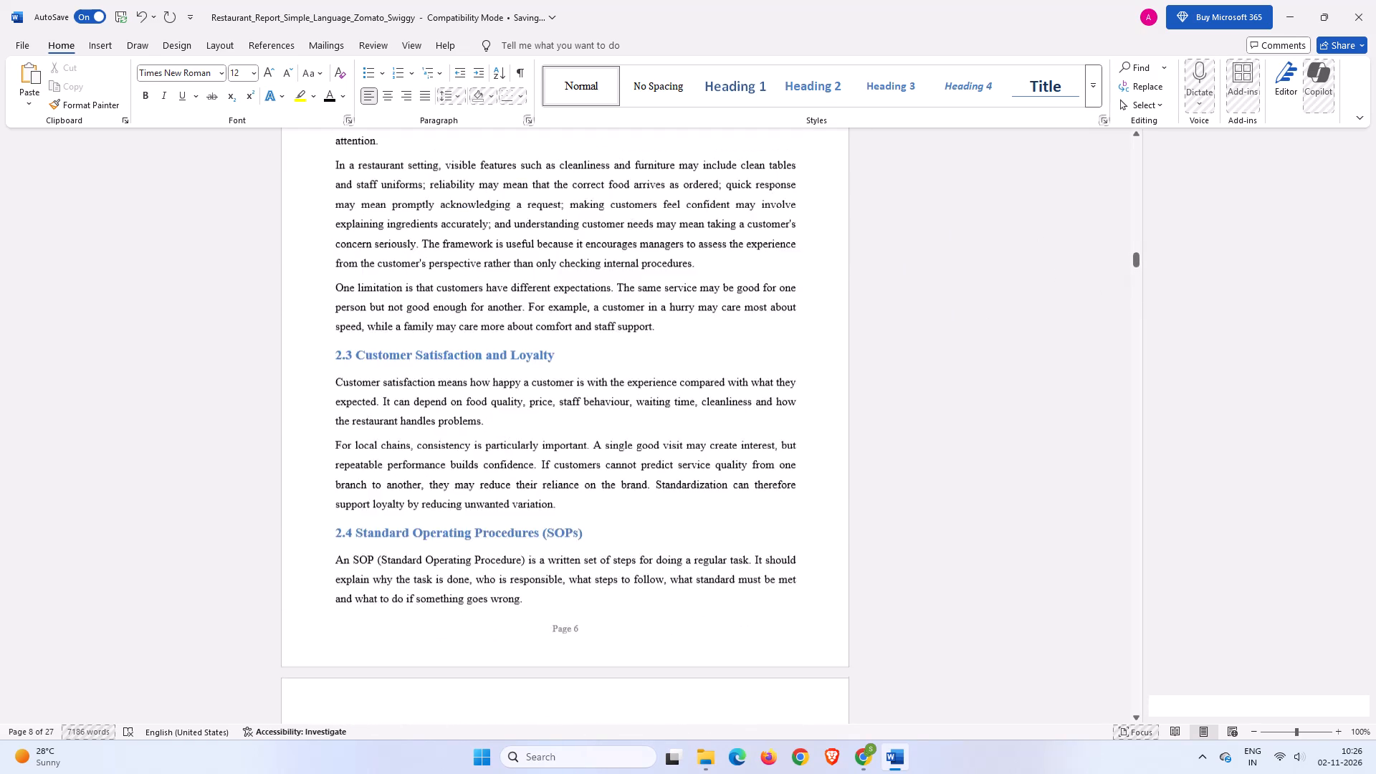
{"action": "scroll", "coordinate": [1032, 237], "scroll_direction": "up", "scroll_amount": 18}
{"action": "scroll", "coordinate": [1031, 235], "scroll_direction": "up", "scroll_amount": 5}
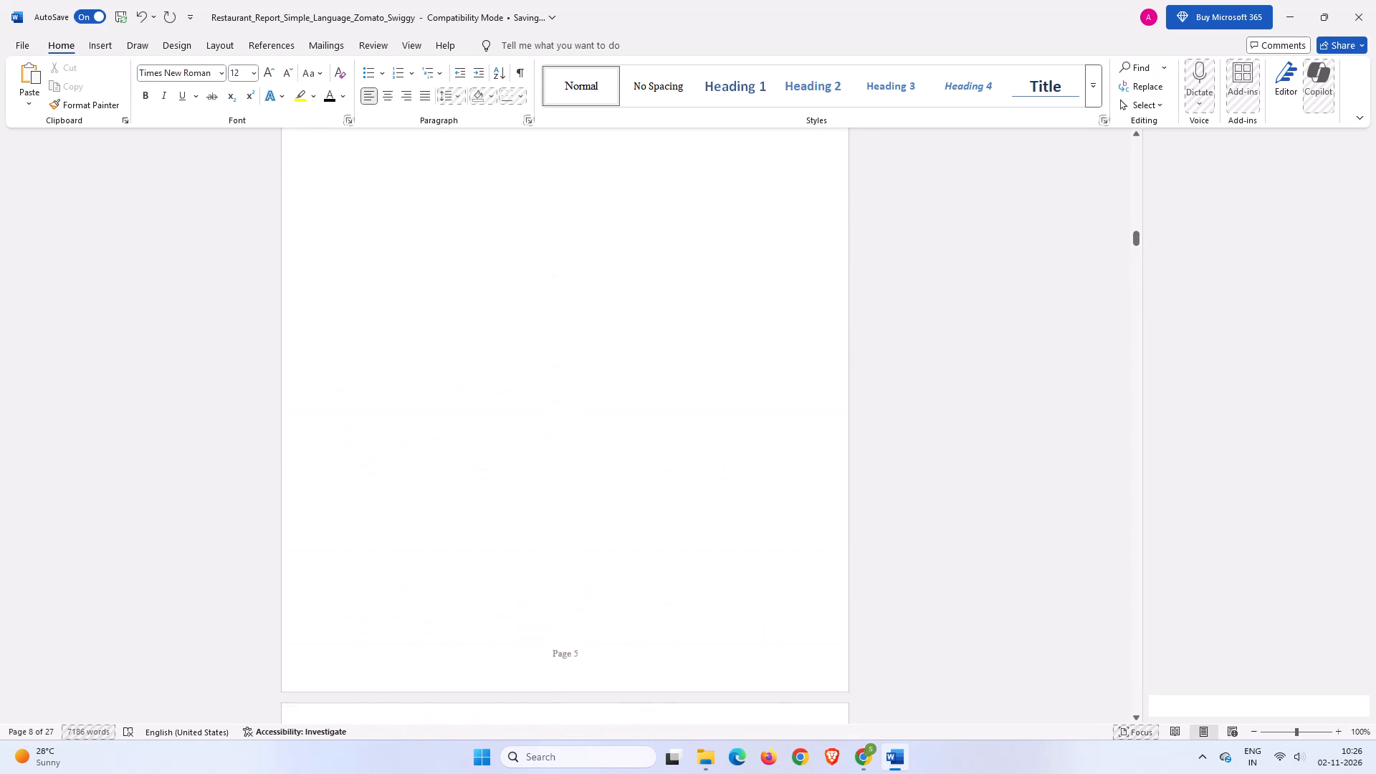
{"action": "scroll", "coordinate": [1031, 235], "scroll_direction": "up", "scroll_amount": 19}
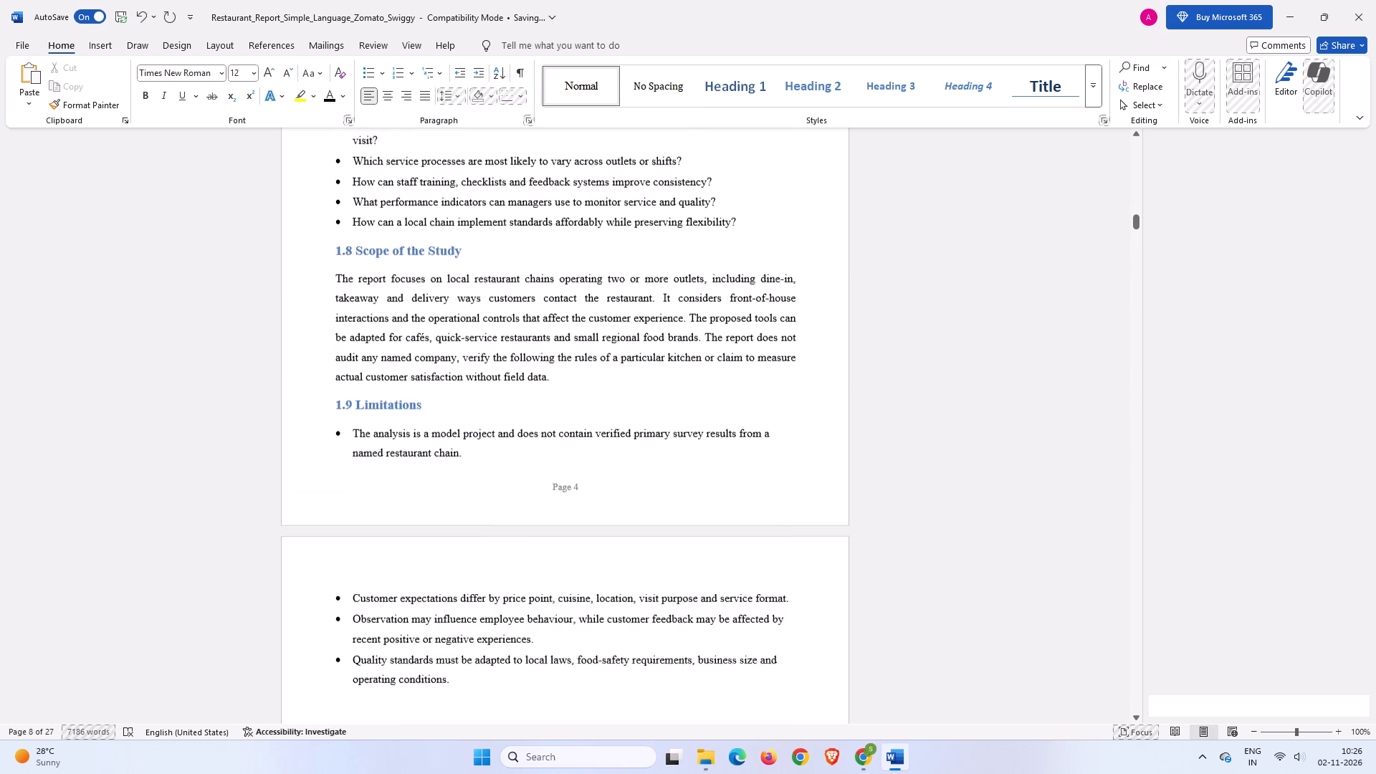
{"action": "scroll", "coordinate": [809, 269], "scroll_direction": "up", "scroll_amount": 12}
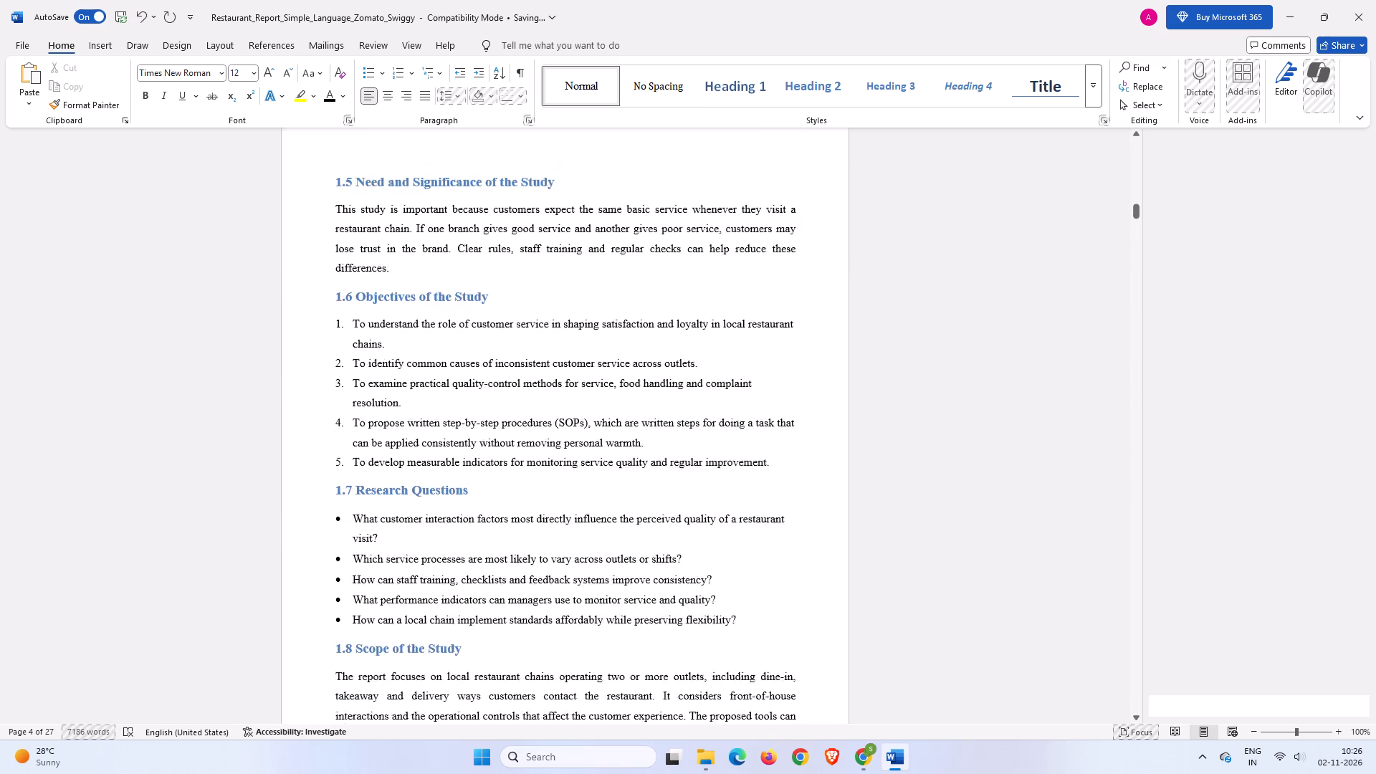
{"action": "scroll", "coordinate": [792, 271], "scroll_direction": "up", "scroll_amount": 3}
{"action": "scroll", "coordinate": [792, 271], "scroll_direction": "down", "scroll_amount": 12}
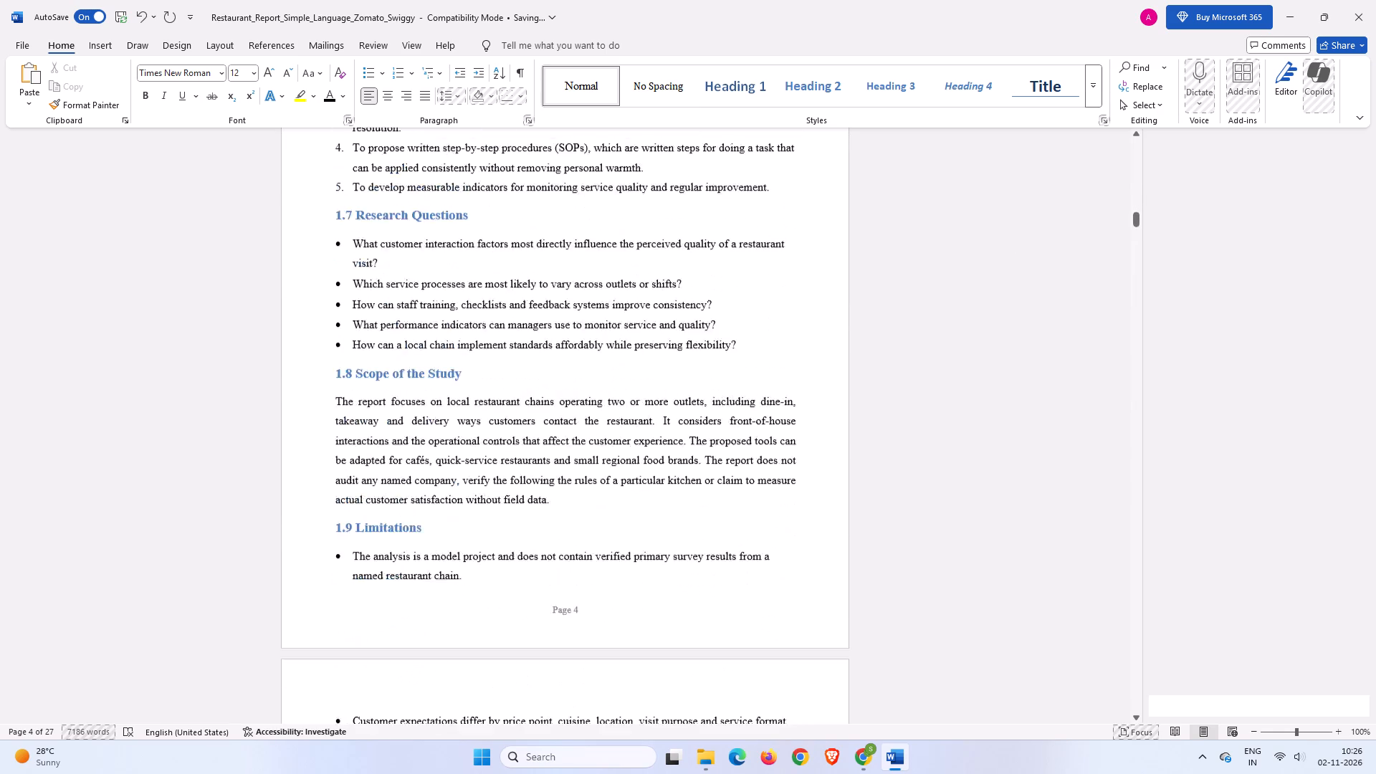
{"action": "scroll", "coordinate": [788, 272], "scroll_direction": "down", "scroll_amount": 5}
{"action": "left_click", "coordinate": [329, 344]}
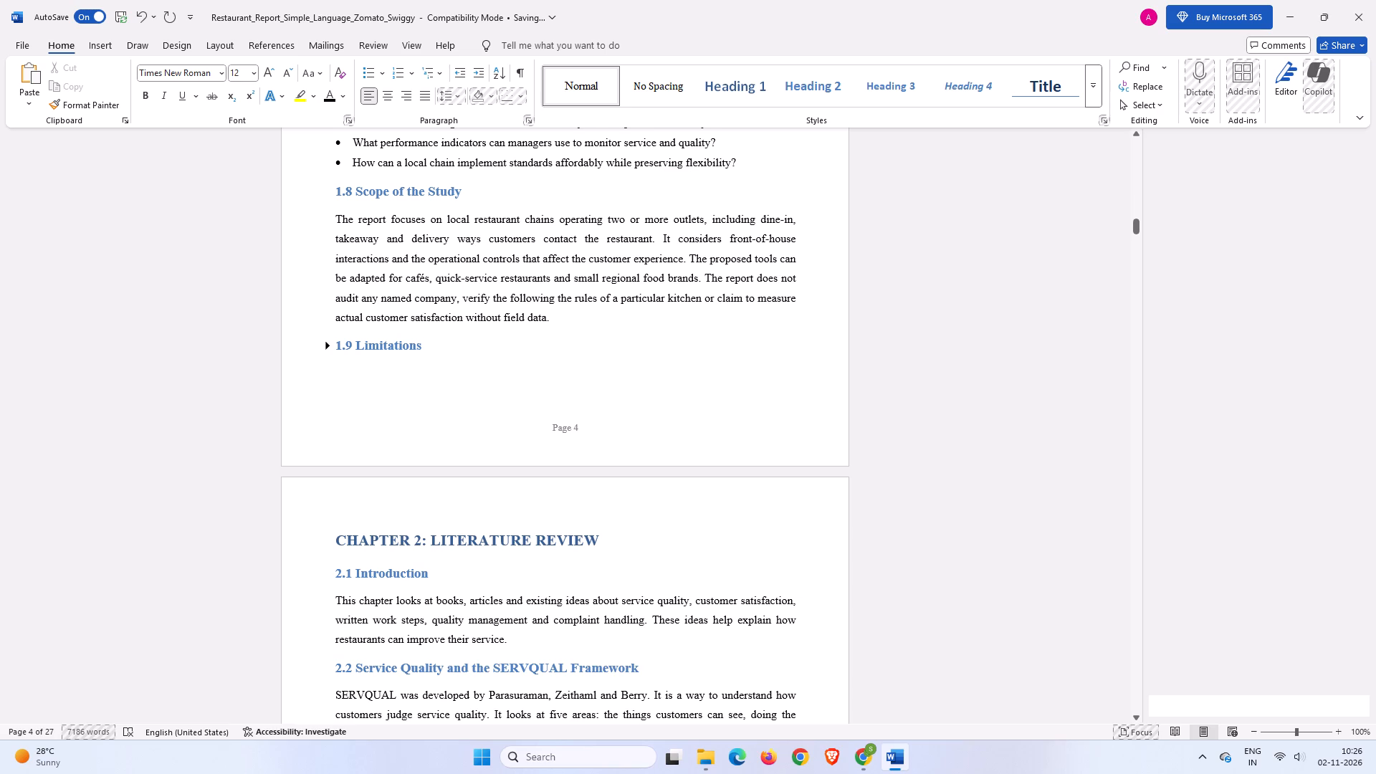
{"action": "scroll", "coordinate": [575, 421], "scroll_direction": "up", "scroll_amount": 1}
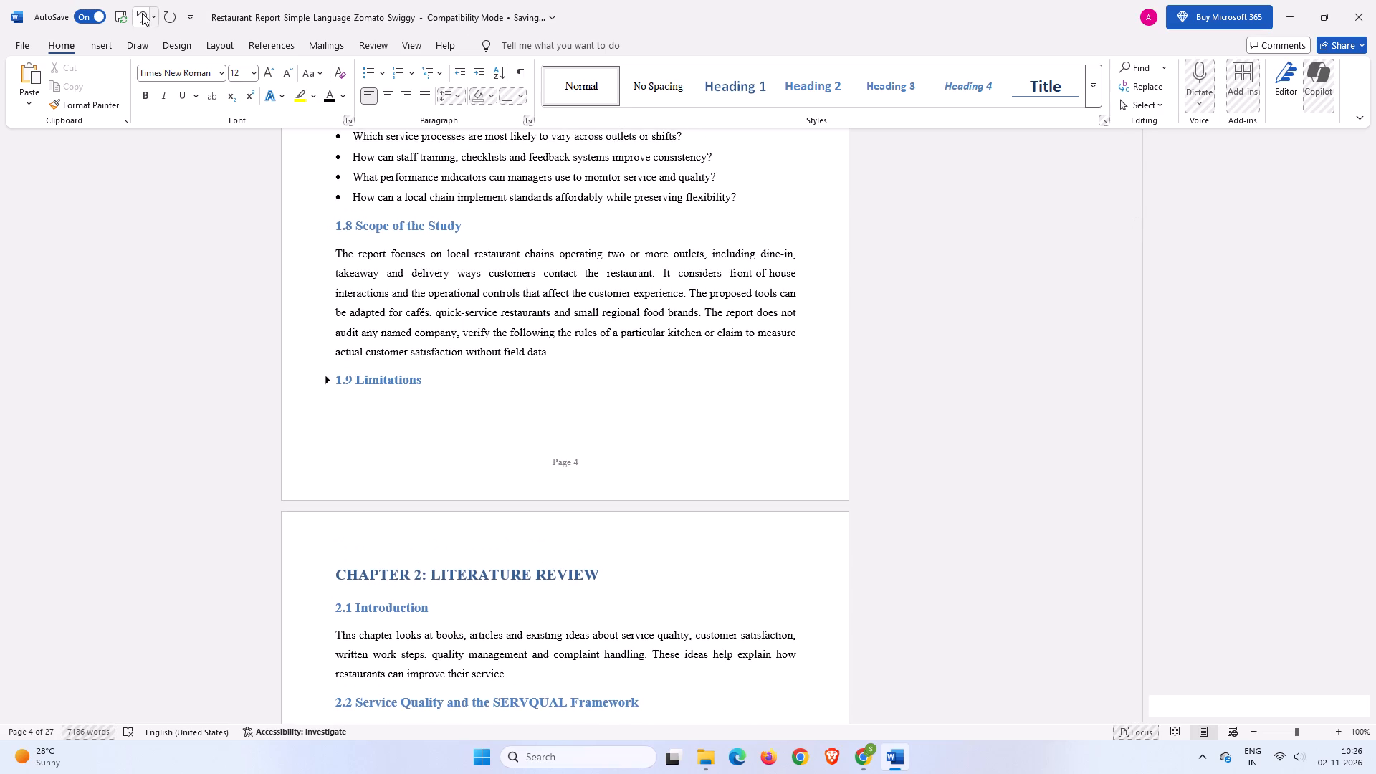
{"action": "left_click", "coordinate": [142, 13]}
Insert a blank line before the 1.9 Limitations heading so the heading and its bullets start together on the next page.
{"action": "scroll", "coordinate": [517, 299], "scroll_direction": "up", "scroll_amount": 2}
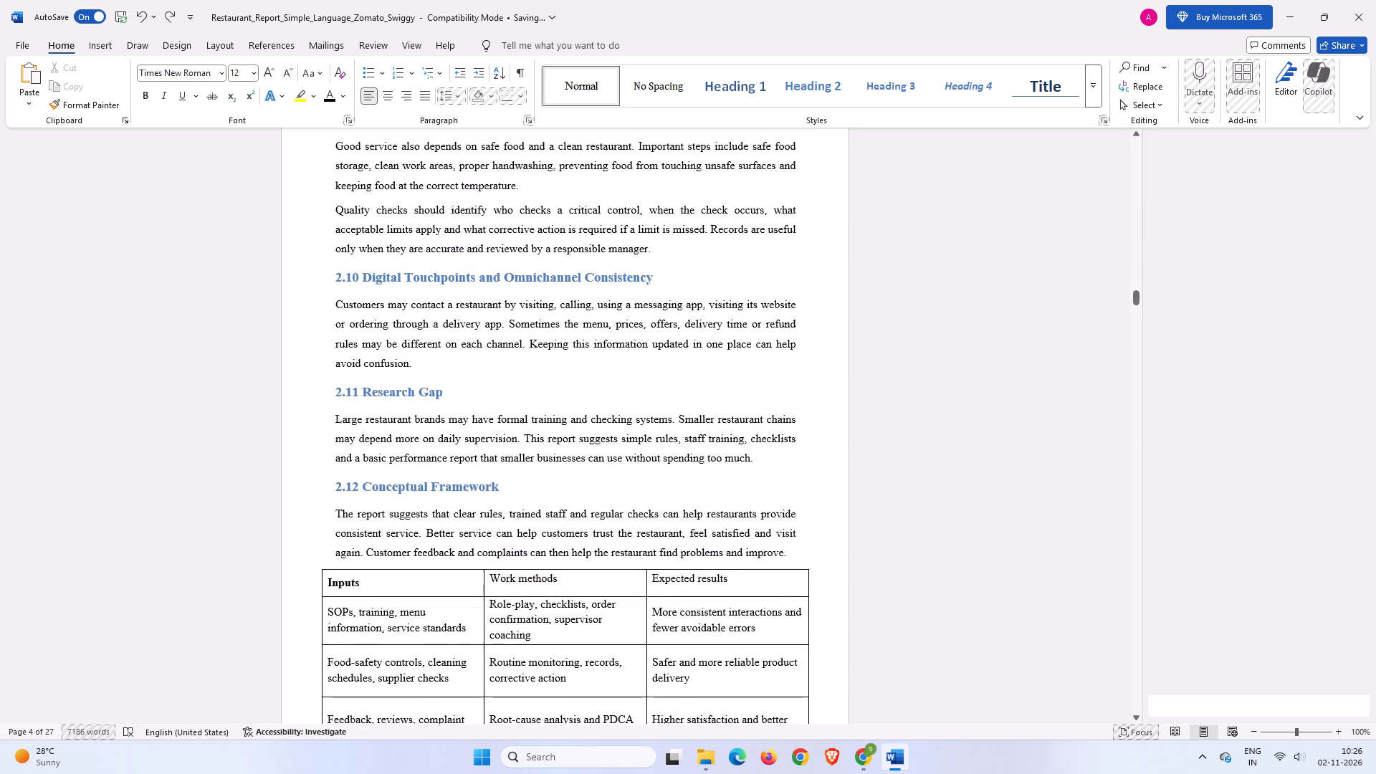
{"action": "scroll", "coordinate": [511, 295], "scroll_direction": "up", "scroll_amount": 16}
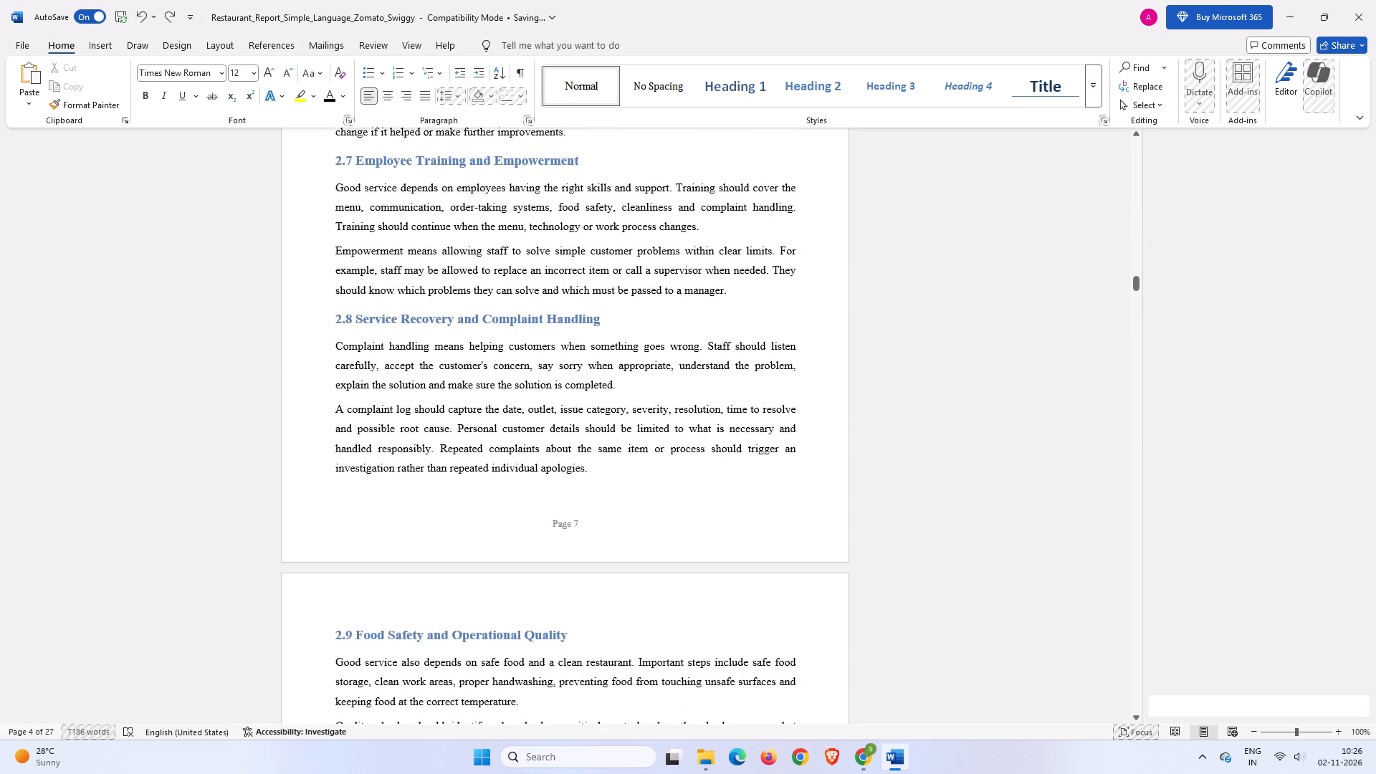
{"action": "scroll", "coordinate": [517, 264], "scroll_direction": "up", "scroll_amount": 19}
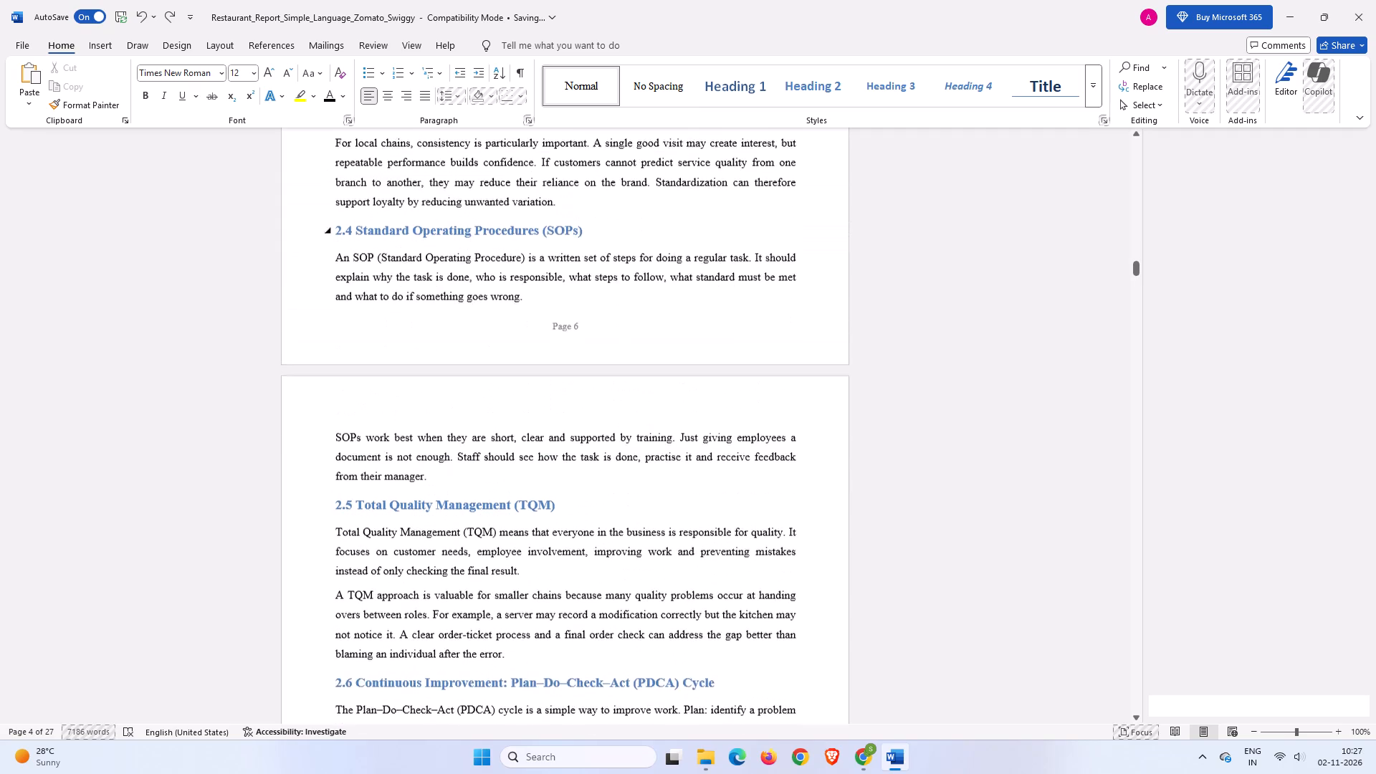
{"action": "scroll", "coordinate": [512, 235], "scroll_direction": "up", "scroll_amount": 17}
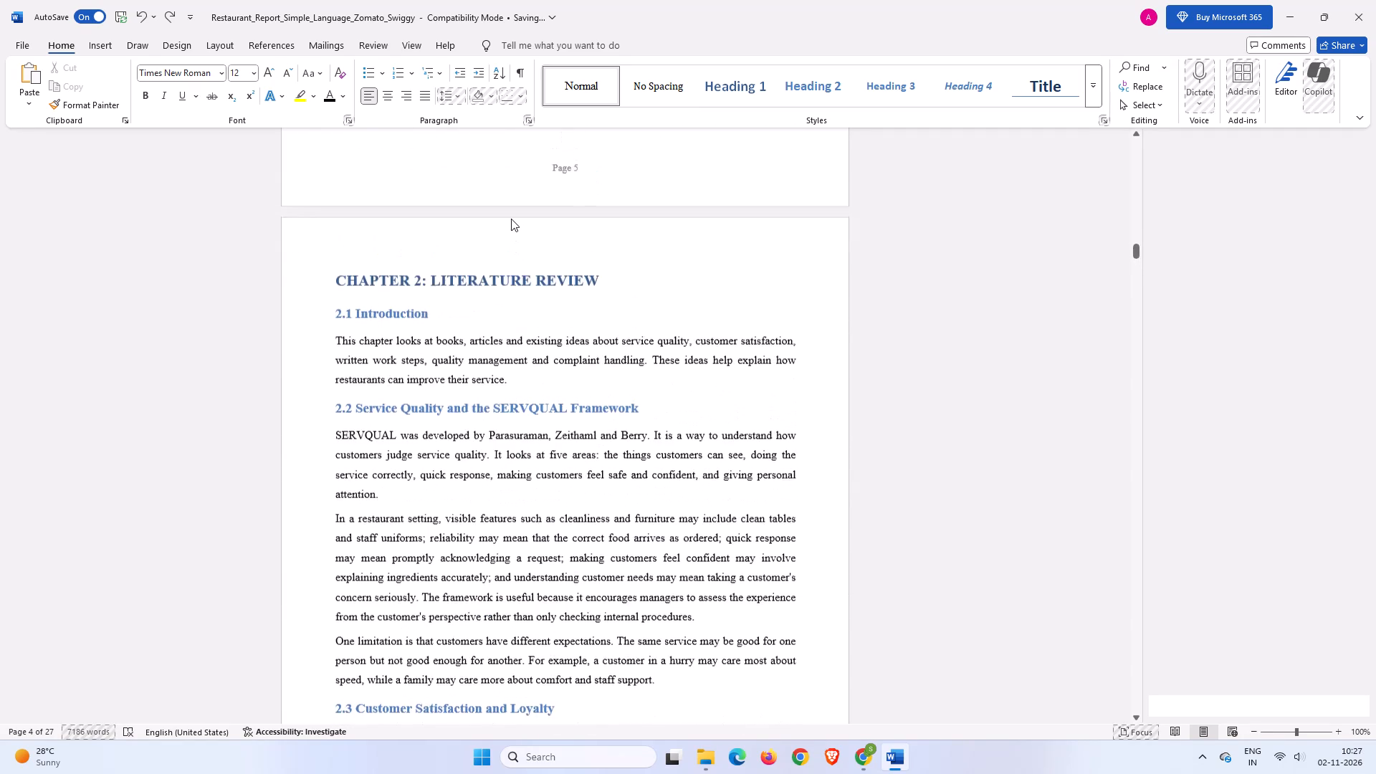
{"action": "scroll", "coordinate": [511, 219], "scroll_direction": "up", "scroll_amount": 8}
{"action": "scroll", "coordinate": [512, 217], "scroll_direction": "up", "scroll_amount": 15}
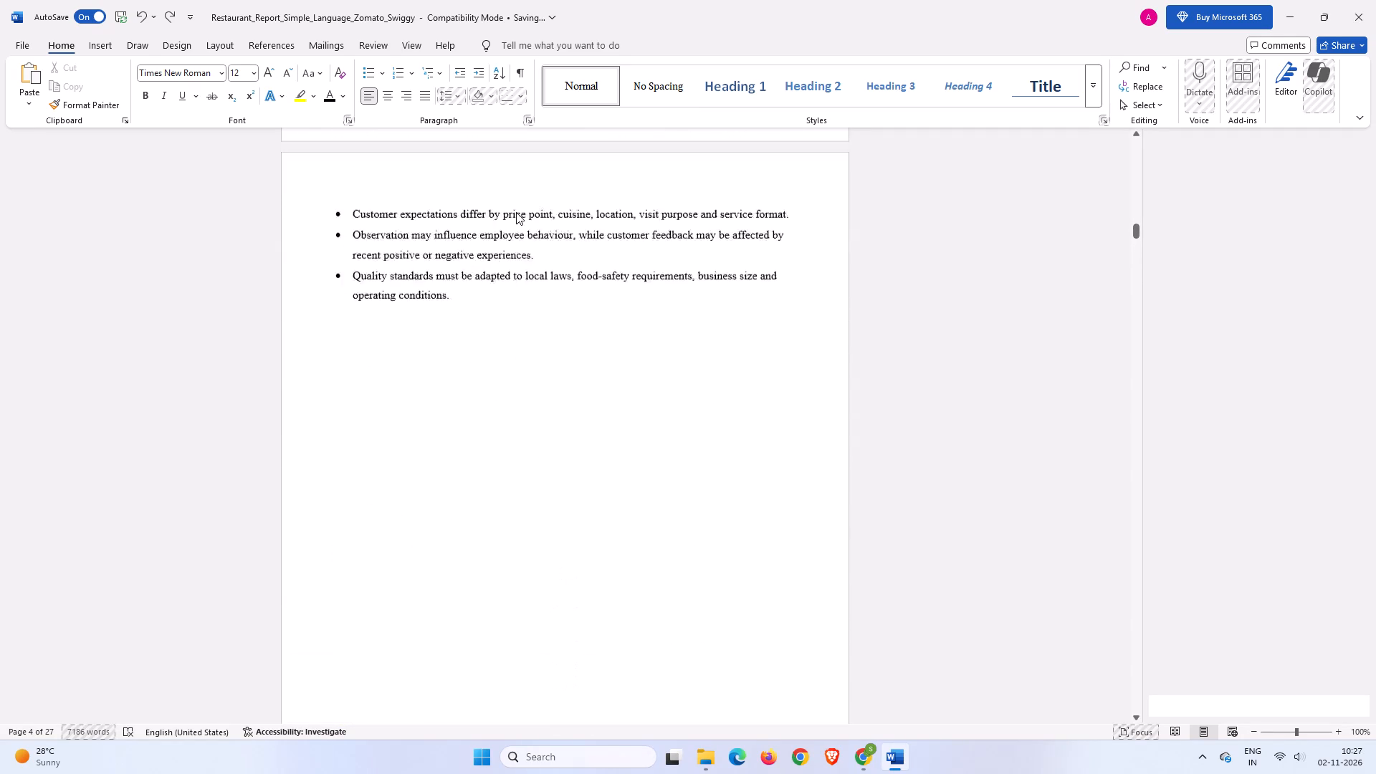
{"action": "scroll", "coordinate": [516, 212], "scroll_direction": "up", "scroll_amount": 5}
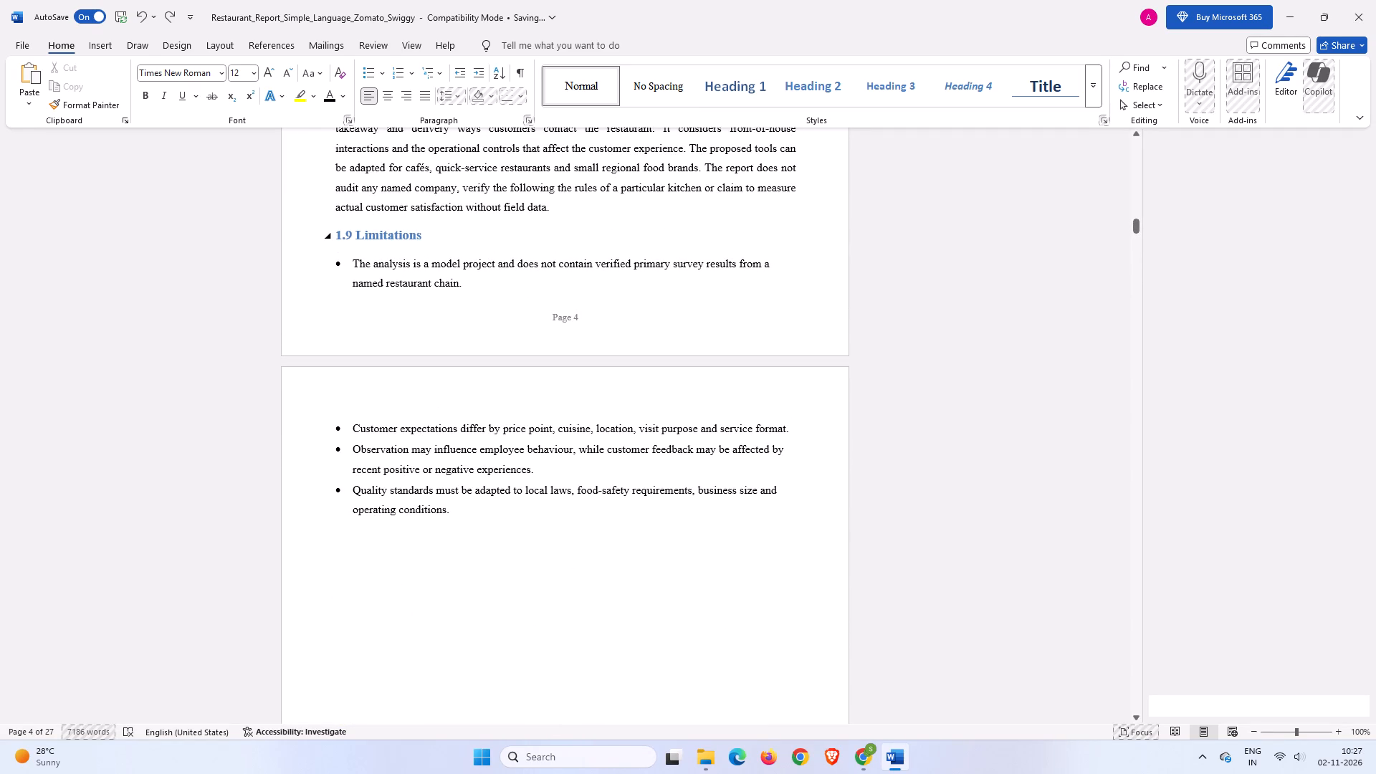
{"action": "left_click", "coordinate": [353, 234]}
{"action": "key", "text": "Left"}
{"action": "key", "text": "Left"}
{"action": "key", "text": "Left"}
{"action": "key", "text": "Return"}
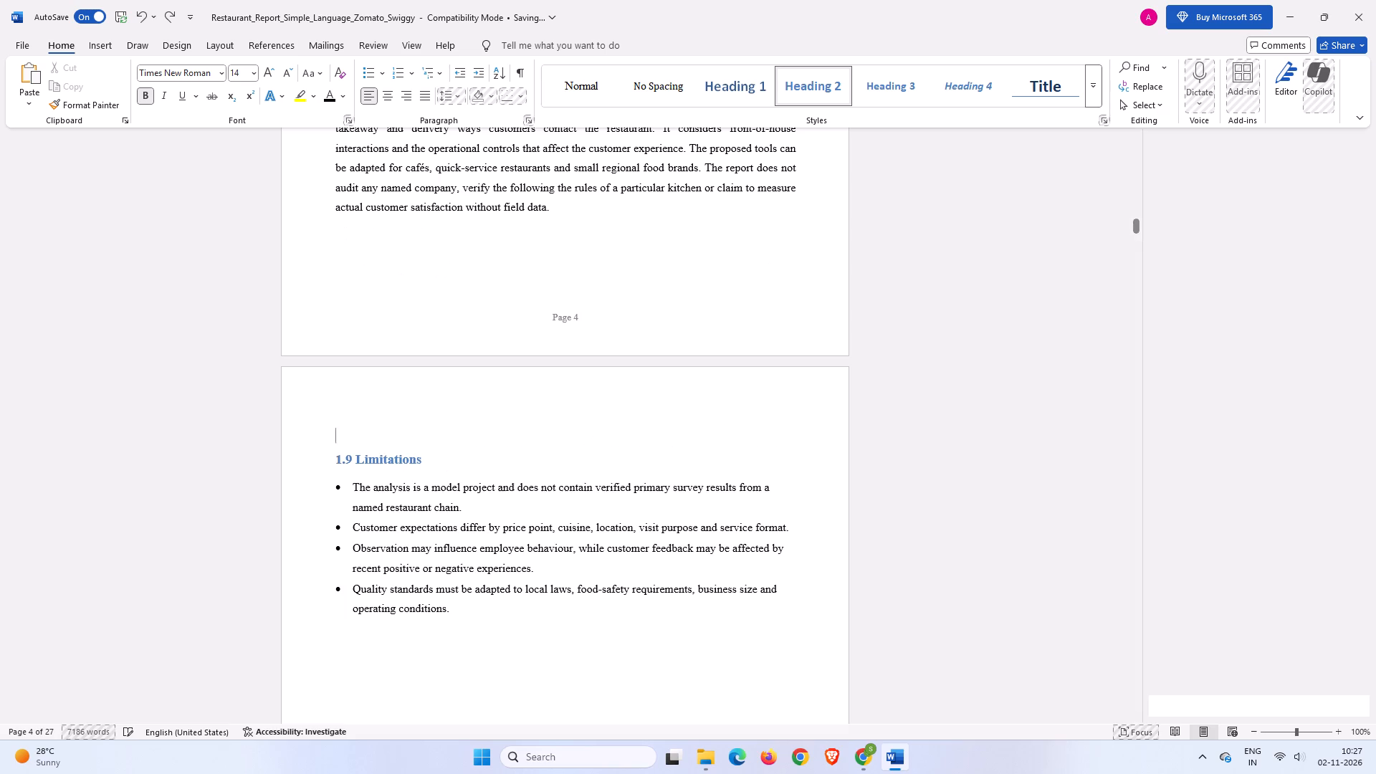
Check the page layout around section 1.9 and the start of Chapter 2, and back through Chapter 1 to the cover page.
{"action": "scroll", "coordinate": [897, 497], "scroll_direction": "down", "scroll_amount": 5}
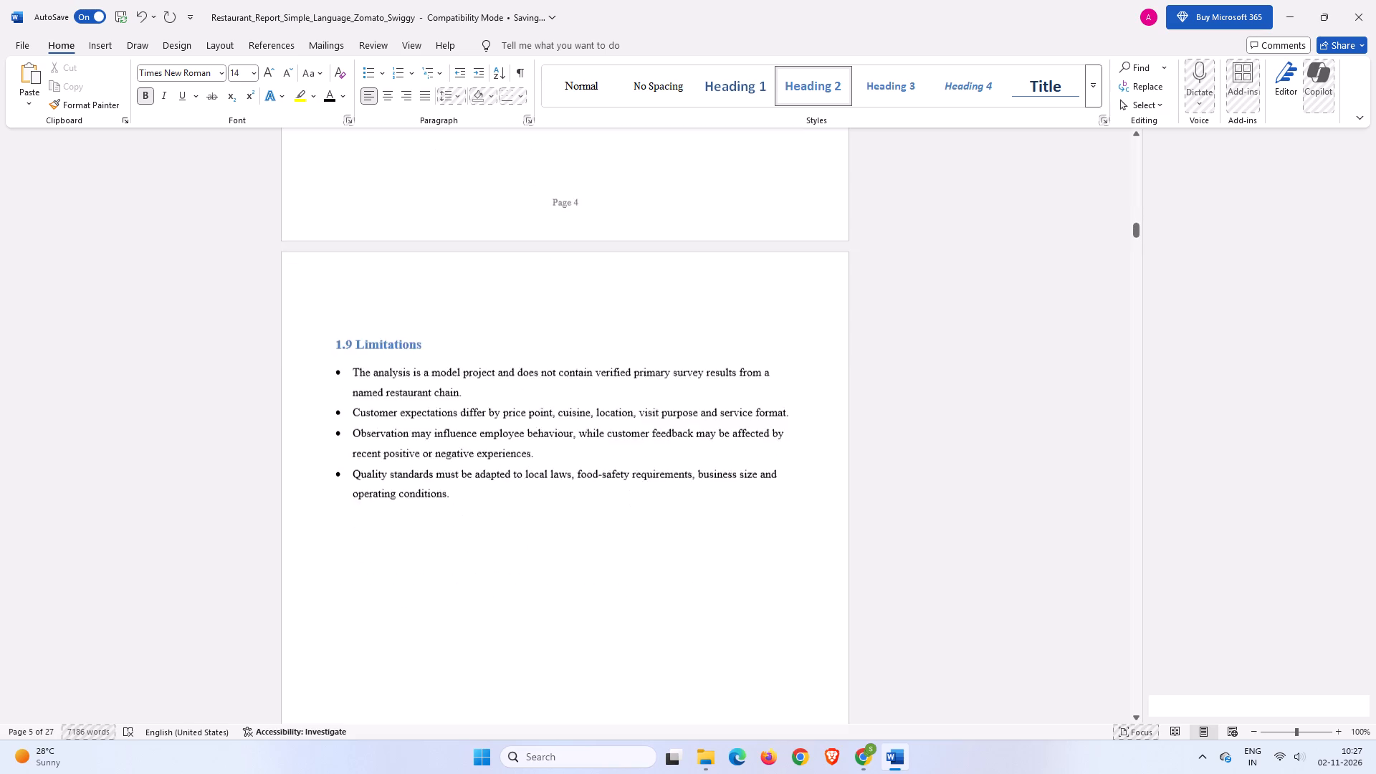
{"action": "scroll", "coordinate": [886, 515], "scroll_direction": "down", "scroll_amount": 16}
{"action": "scroll", "coordinate": [898, 578], "scroll_direction": "down", "scroll_amount": 1}
{"action": "scroll", "coordinate": [899, 570], "scroll_direction": "up", "scroll_amount": 2}
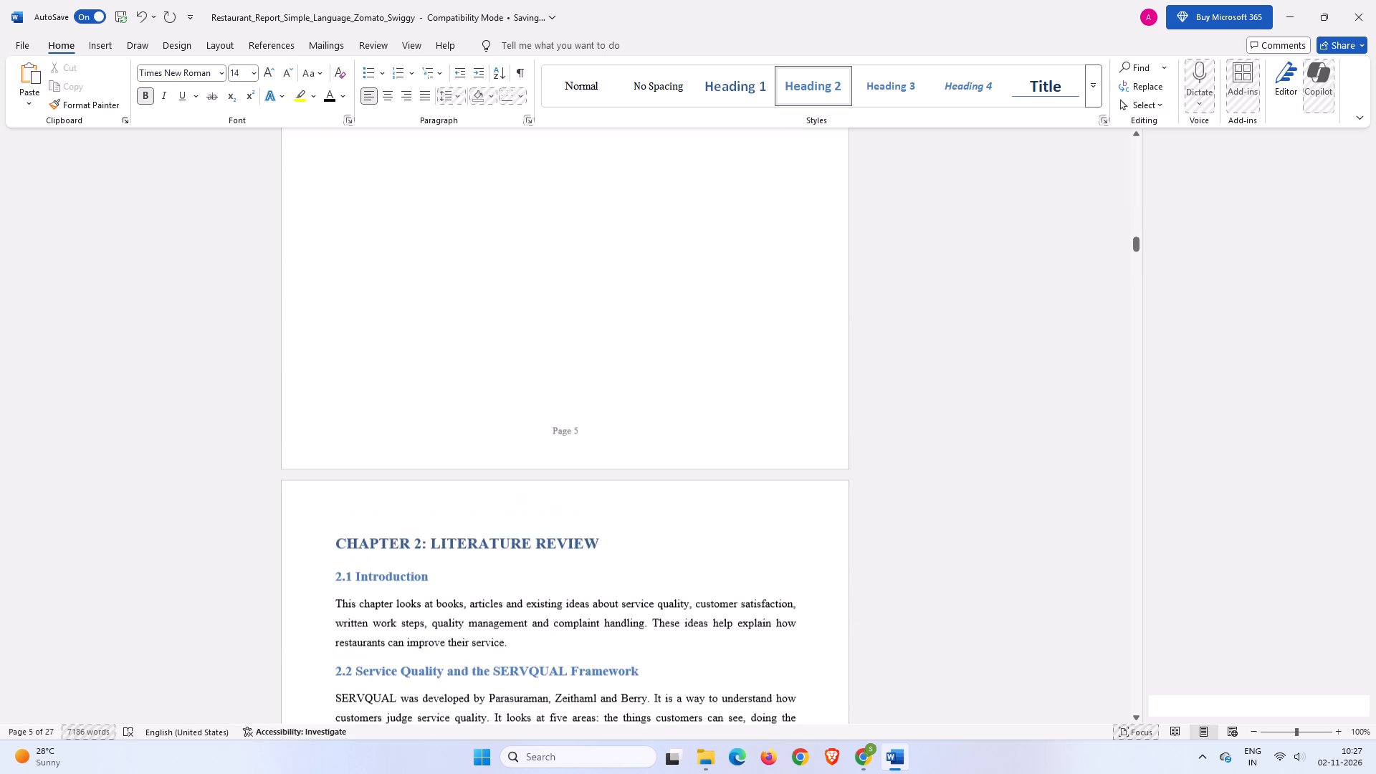
{"action": "scroll", "coordinate": [899, 570], "scroll_direction": "up", "scroll_amount": 20}
{"action": "scroll", "coordinate": [899, 570], "scroll_direction": "up", "scroll_amount": 7}
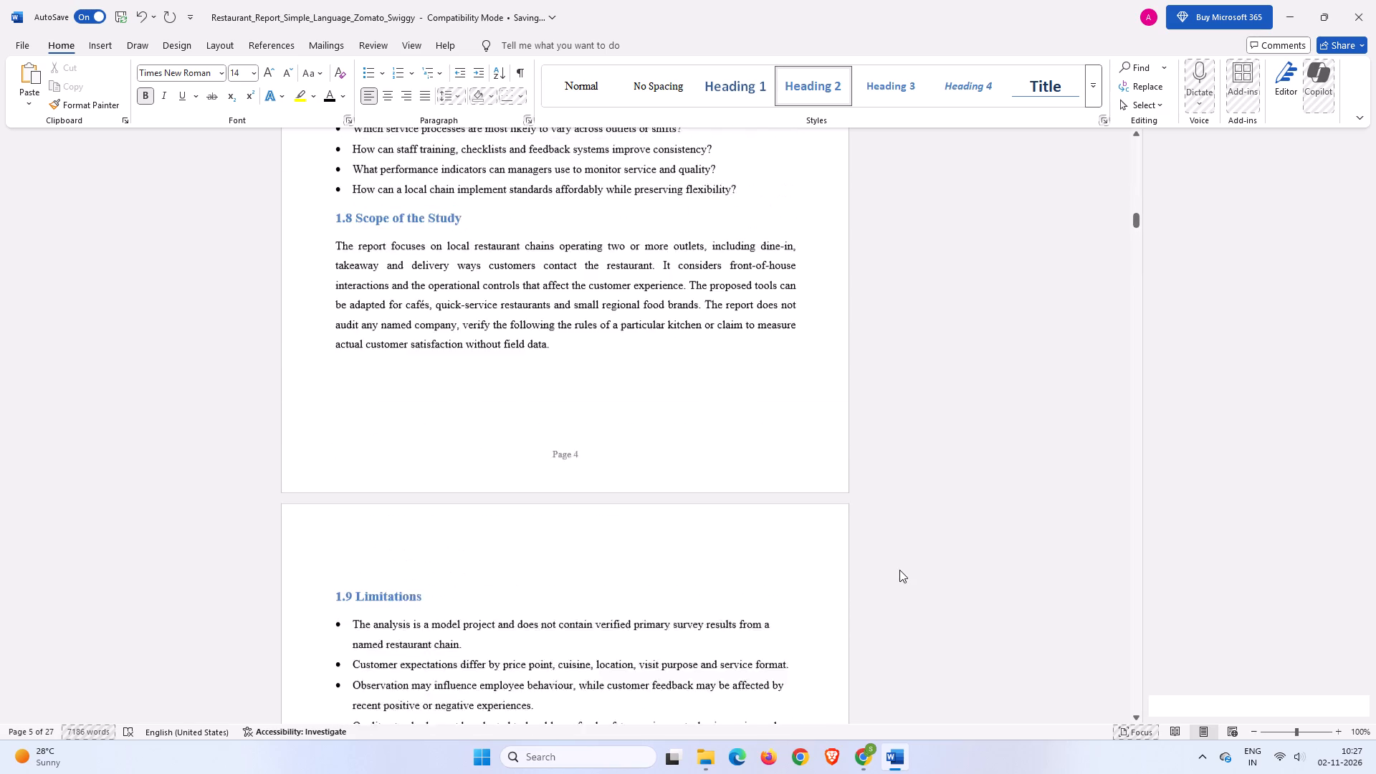
{"action": "scroll", "coordinate": [899, 570], "scroll_direction": "up", "scroll_amount": 15}
{"action": "scroll", "coordinate": [899, 570], "scroll_direction": "up", "scroll_amount": 9}
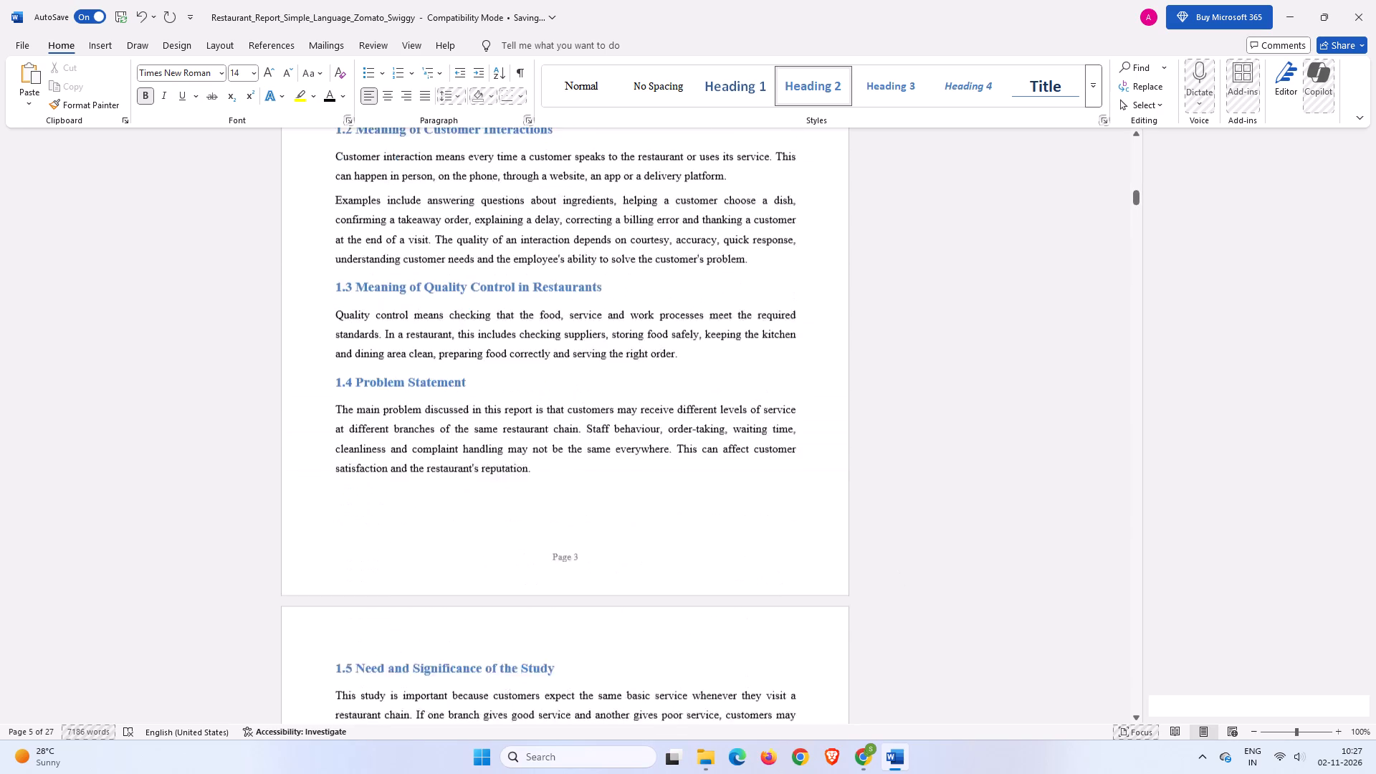
{"action": "scroll", "coordinate": [901, 568], "scroll_direction": "up", "scroll_amount": 20}
{"action": "scroll", "coordinate": [901, 568], "scroll_direction": "up", "scroll_amount": 7}
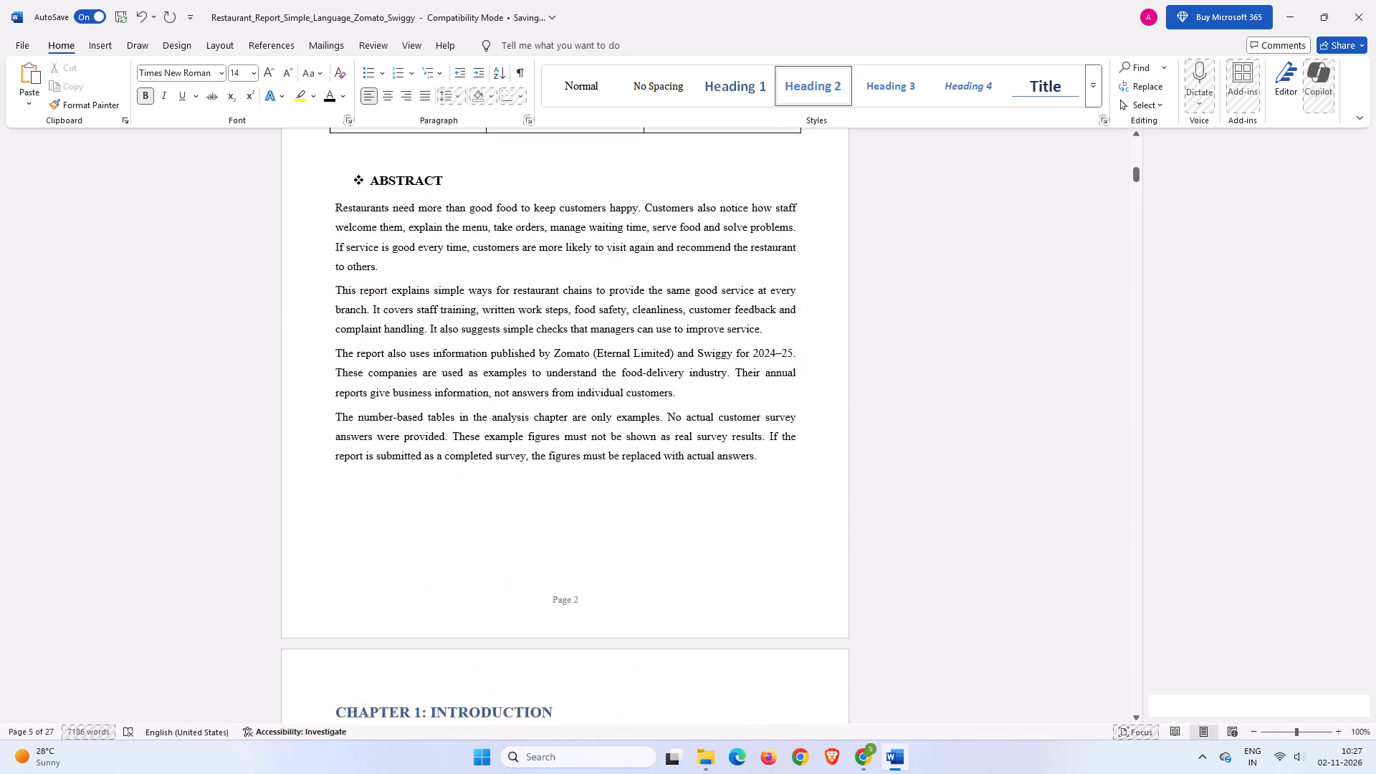
{"action": "scroll", "coordinate": [908, 566], "scroll_direction": "up", "scroll_amount": 20}
{"action": "scroll", "coordinate": [910, 565], "scroll_direction": "up", "scroll_amount": 4}
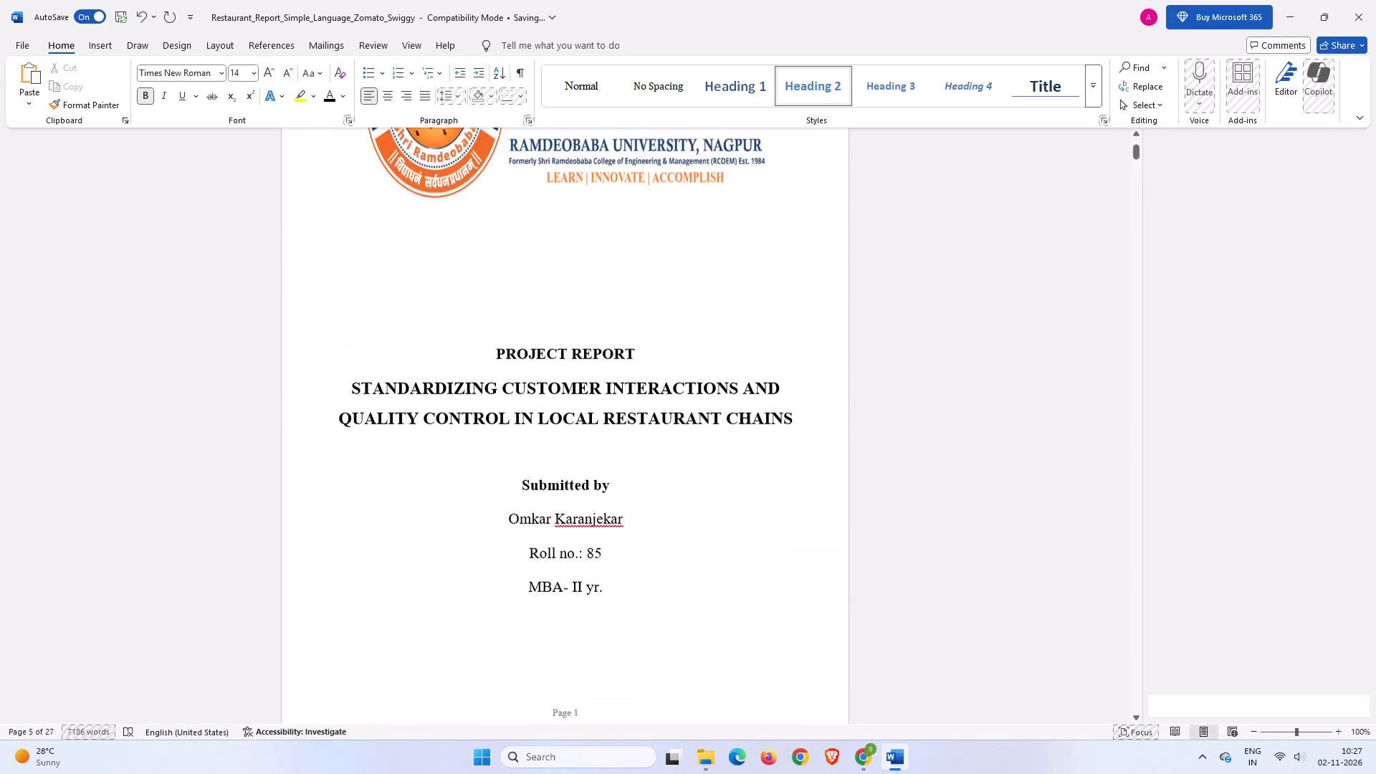
{"action": "scroll", "coordinate": [910, 565], "scroll_direction": "up", "scroll_amount": 13}
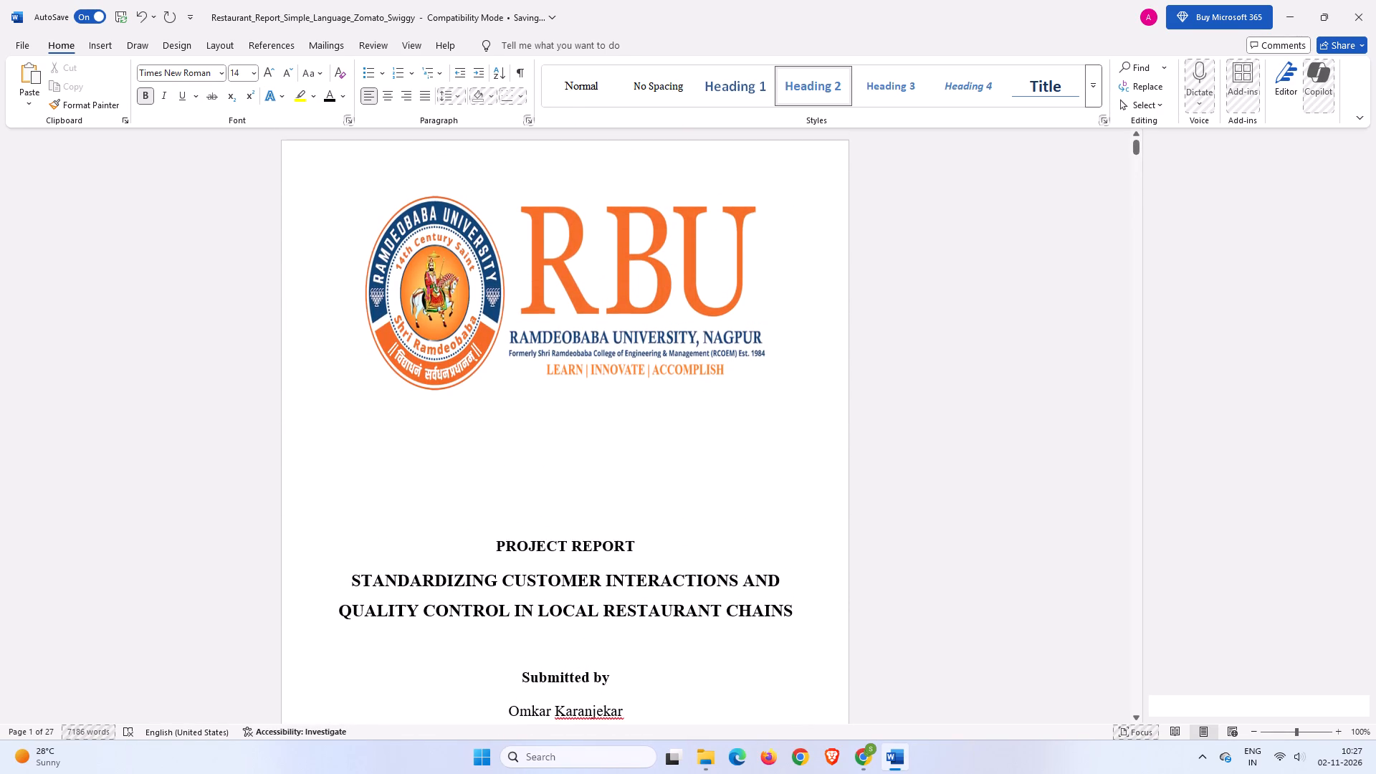
Set the text wrapping of the university logo on the cover page to Square.
{"action": "left_click", "coordinate": [735, 285]}
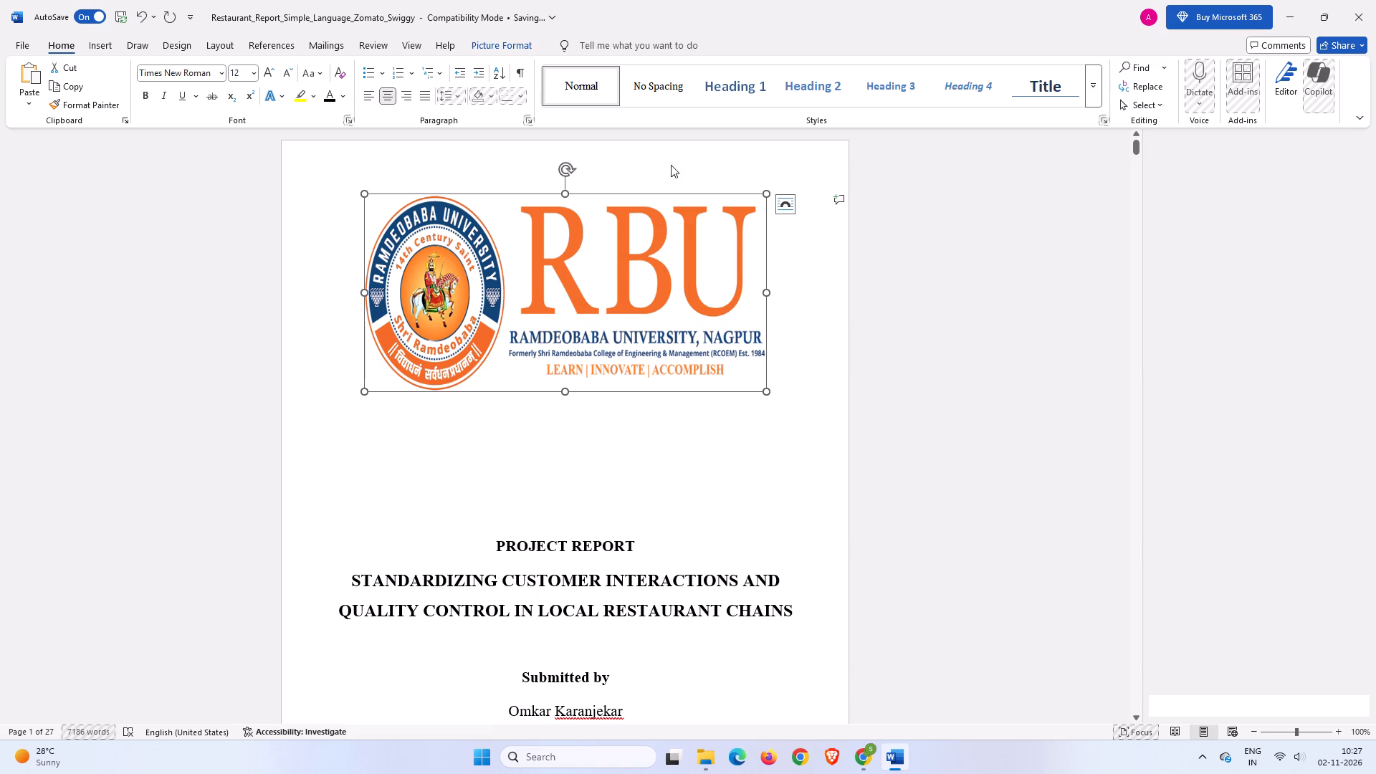
{"action": "left_click_drag", "start_coordinate": [634, 192], "coordinate": [631, 212]}
{"action": "left_click", "coordinate": [790, 207]}
{"action": "left_click", "coordinate": [866, 310]}
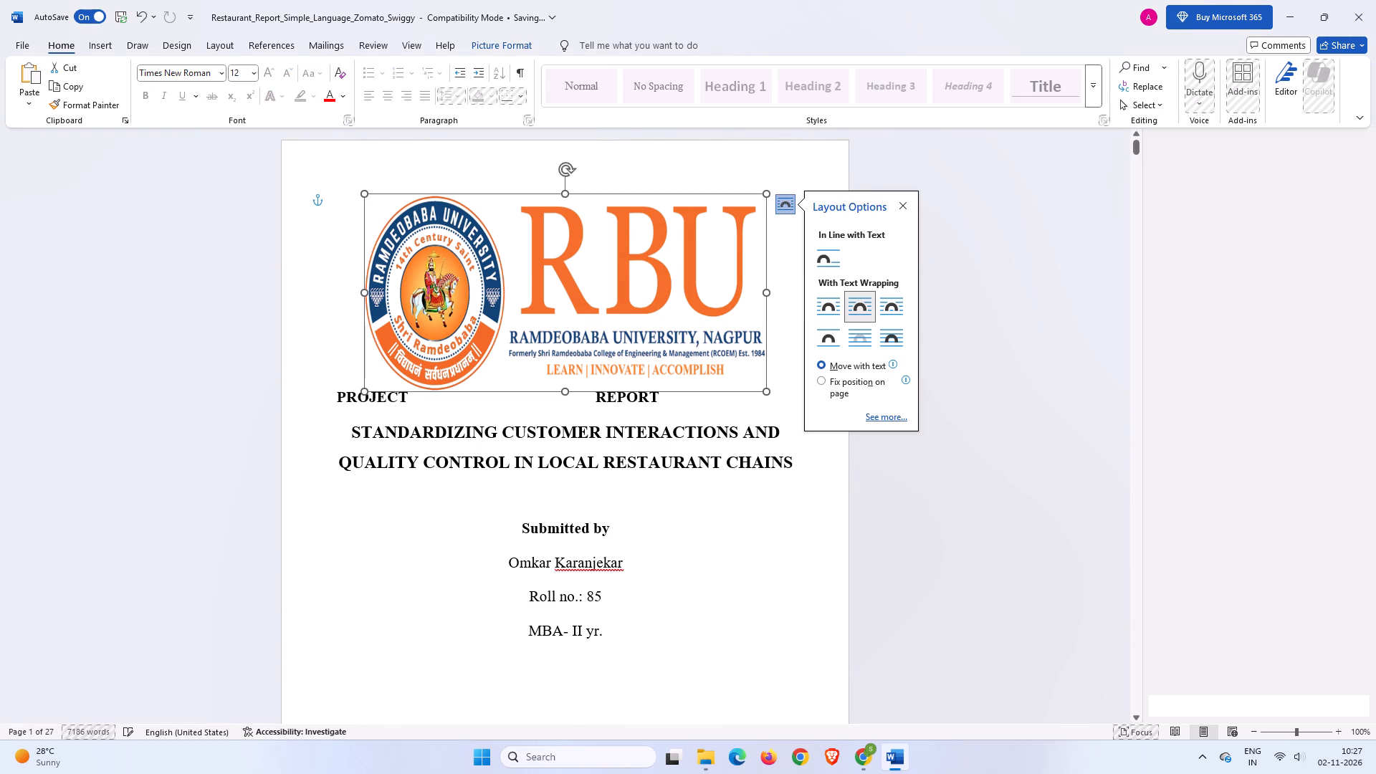
{"action": "left_click", "coordinate": [833, 297]}
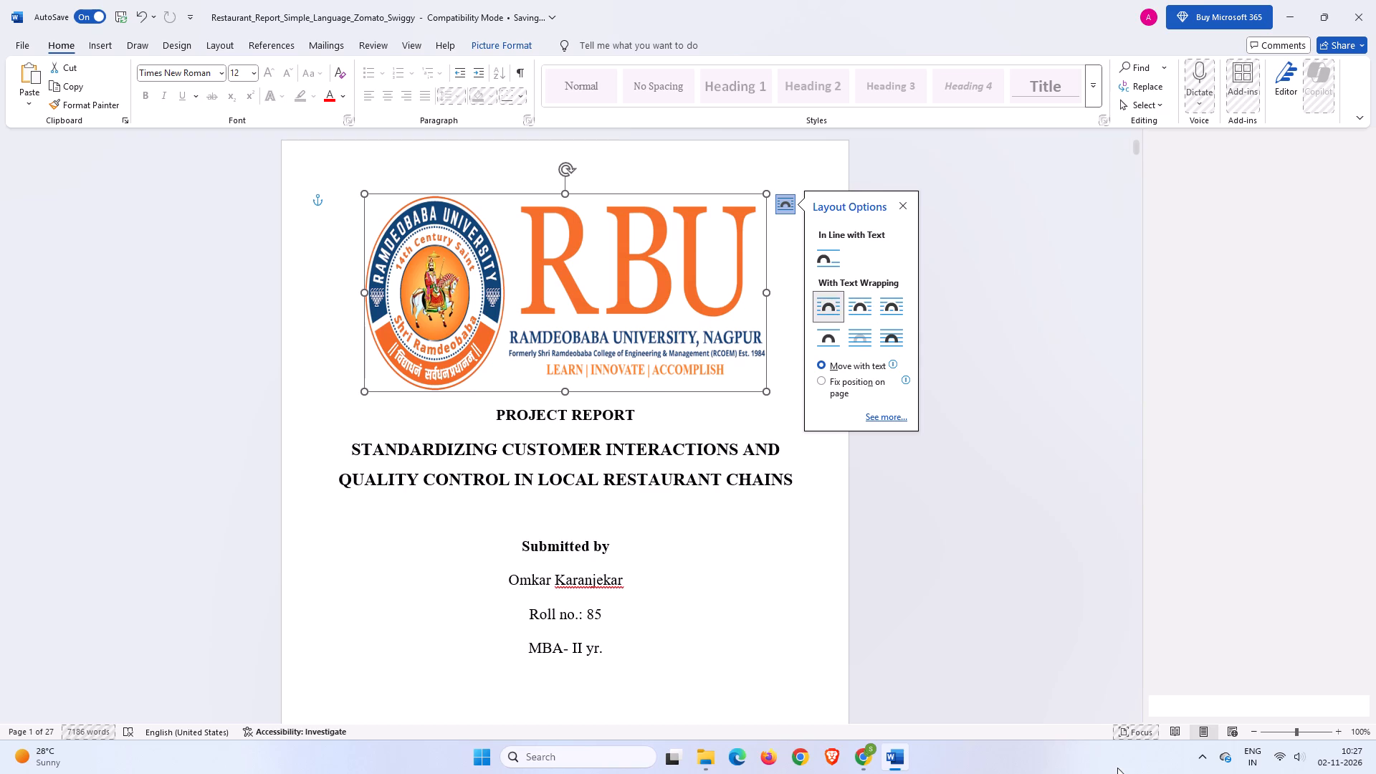
{"action": "scroll", "coordinate": [1151, 716], "scroll_direction": "up", "scroll_amount": 1}
{"action": "scroll", "coordinate": [1168, 658], "scroll_direction": "up", "scroll_amount": 3}
{"action": "scroll", "coordinate": [1168, 655], "scroll_direction": "down", "scroll_amount": 4}
{"action": "left_click", "coordinate": [990, 546]}
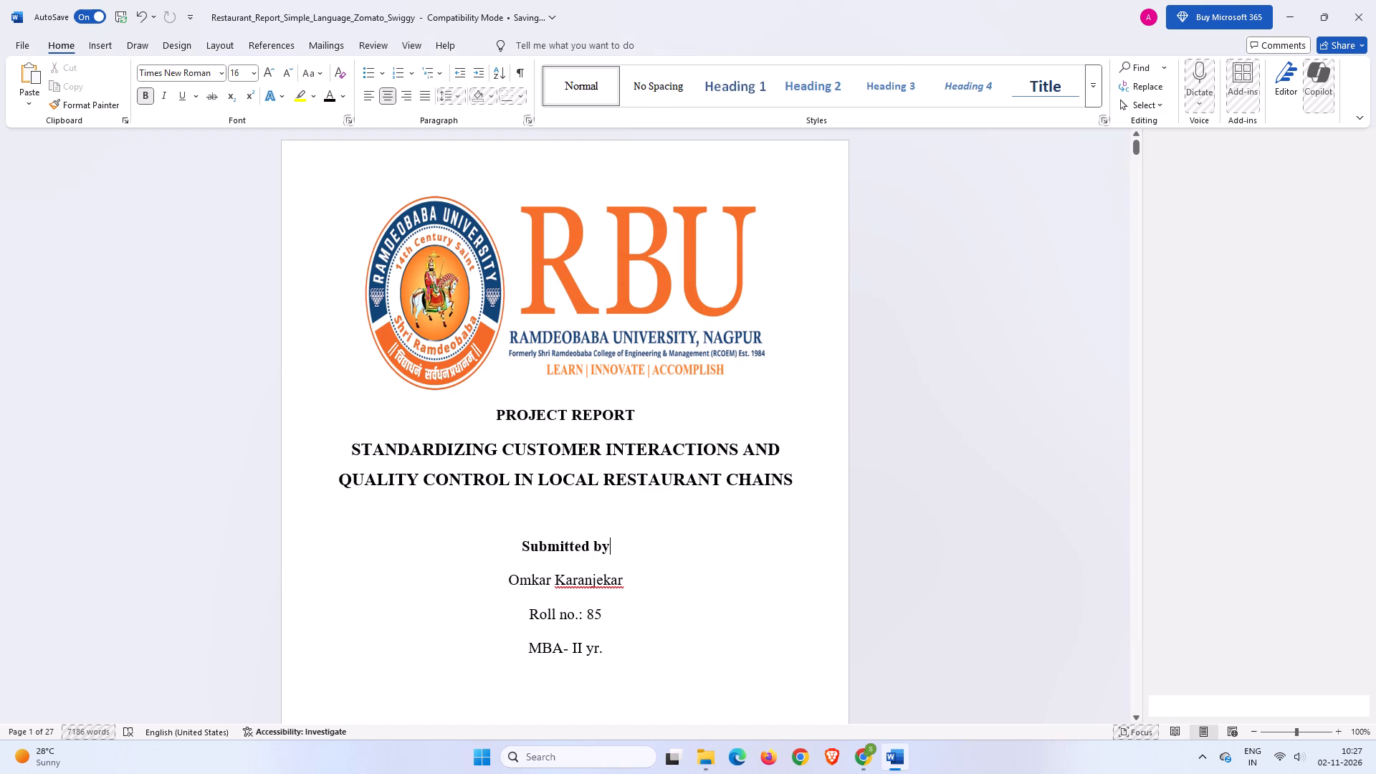
Insert three blank lines above PROJECT REPORT on the cover page and check the layout down to the INDEX heading.
{"action": "scroll", "coordinate": [991, 540], "scroll_direction": "down", "scroll_amount": 6}
{"action": "scroll", "coordinate": [989, 543], "scroll_direction": "up", "scroll_amount": 6}
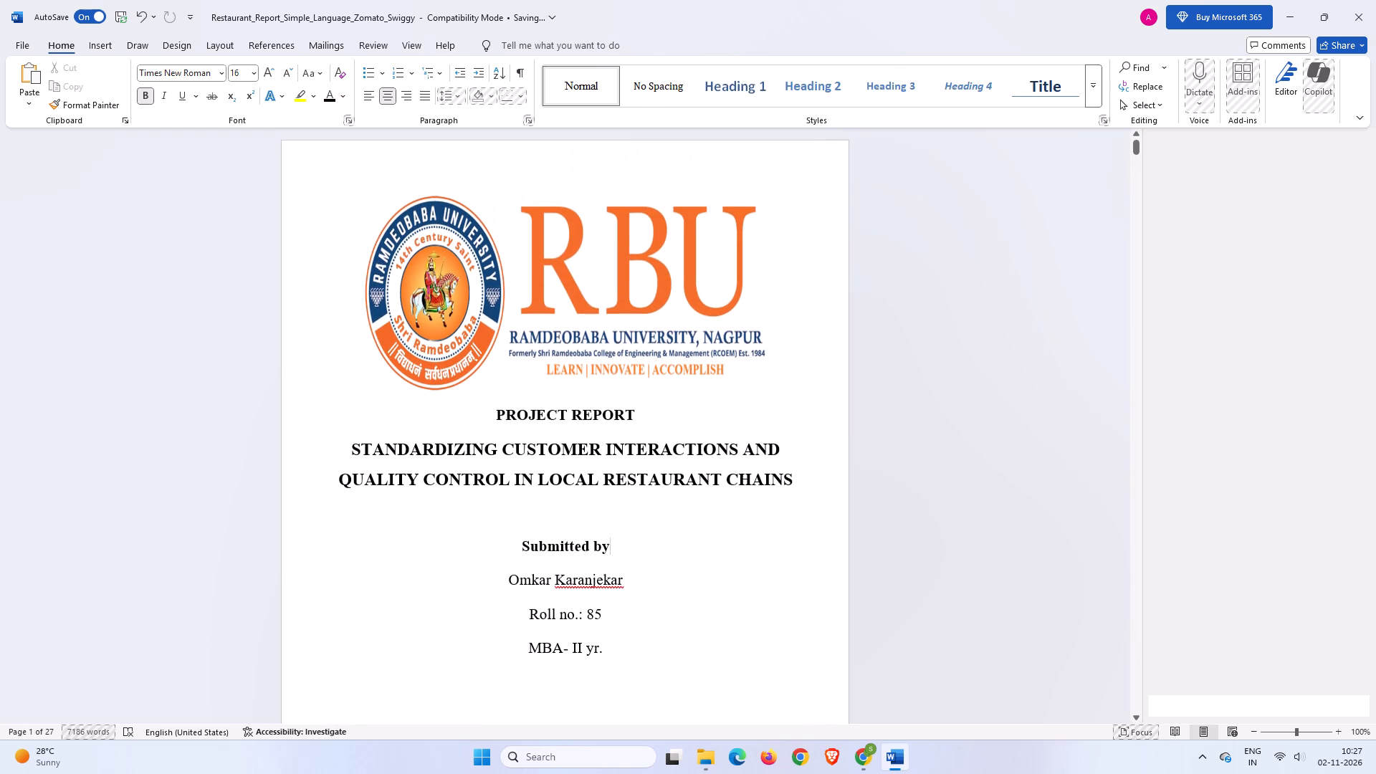
{"action": "scroll", "coordinate": [829, 543], "scroll_direction": "up", "scroll_amount": 2}
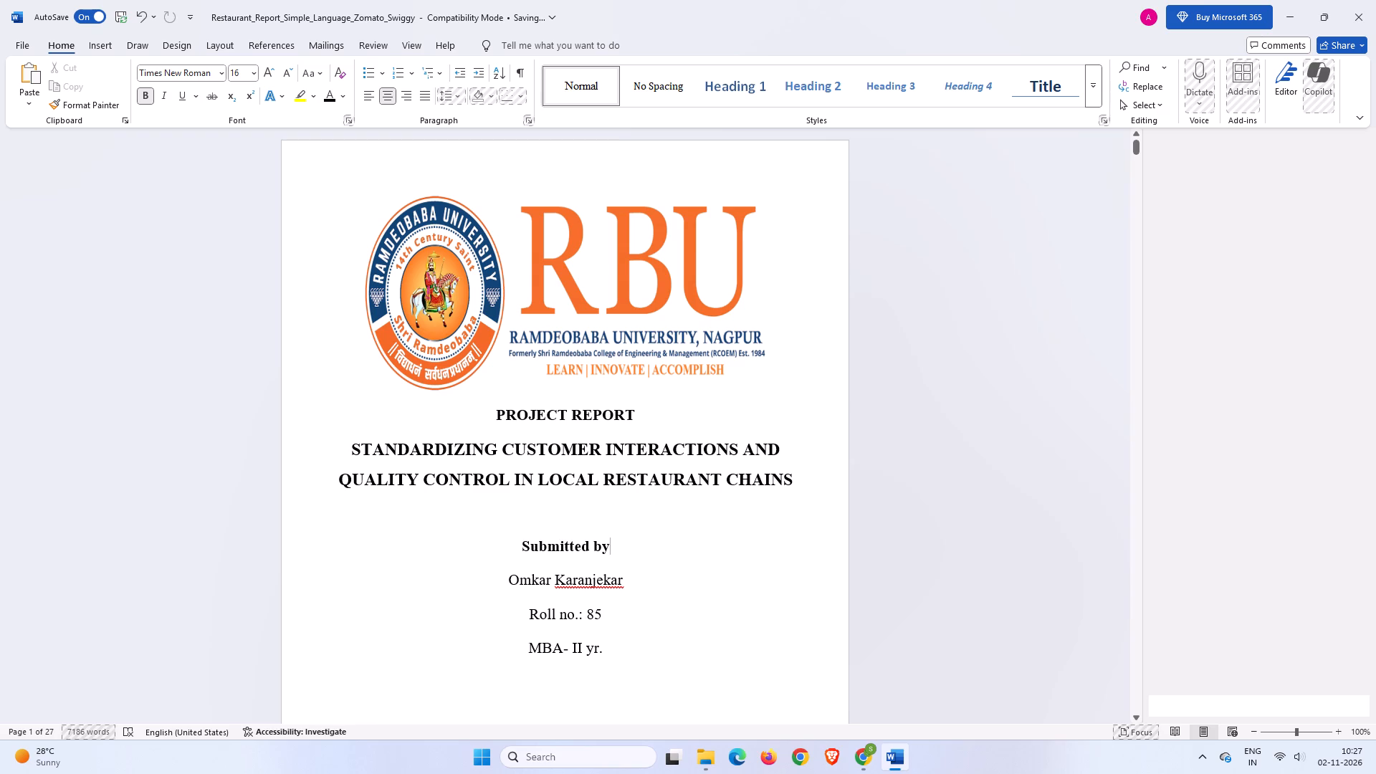
{"action": "left_click", "coordinate": [491, 416]}
{"action": "key", "text": "Return"}
{"action": "key", "text": "Return"}
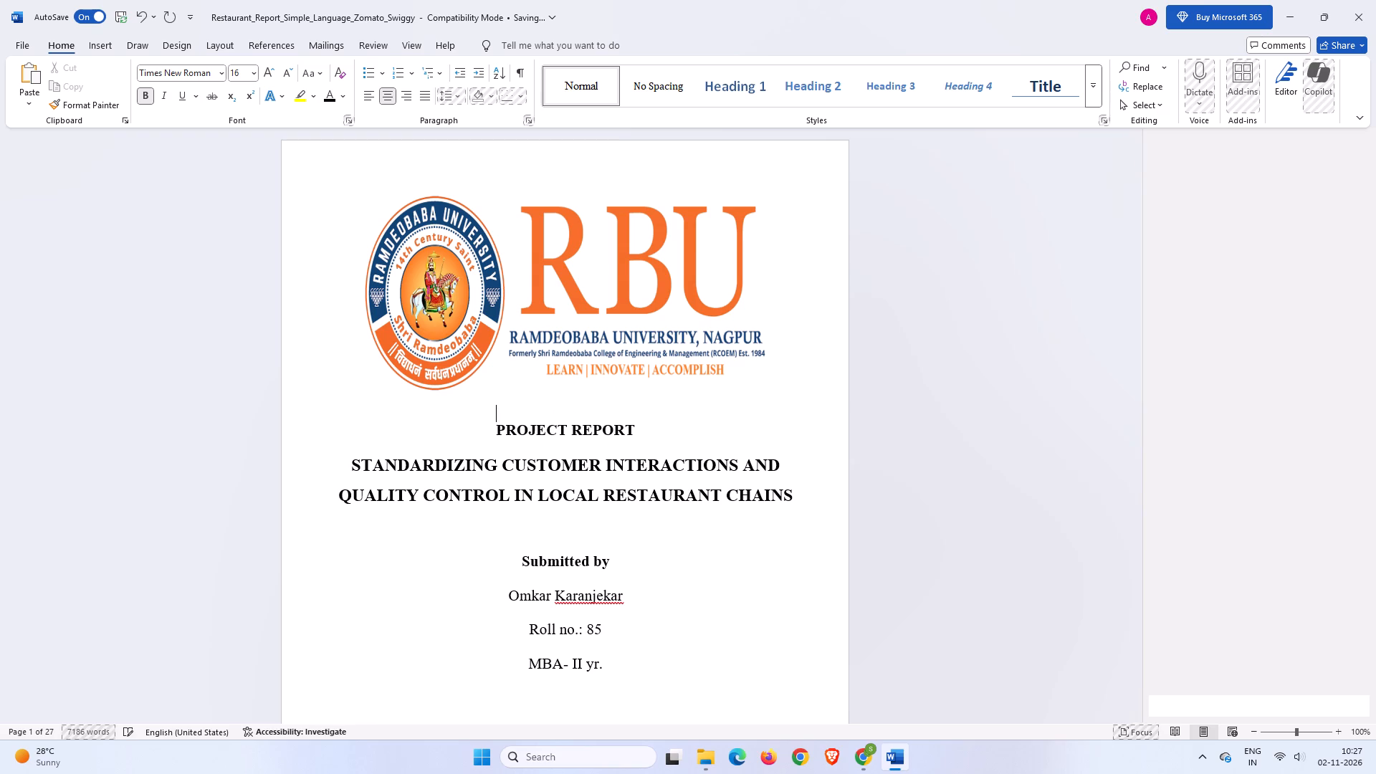
{"action": "key", "text": "Return"}
{"action": "scroll", "coordinate": [803, 737], "scroll_direction": "down", "scroll_amount": 4}
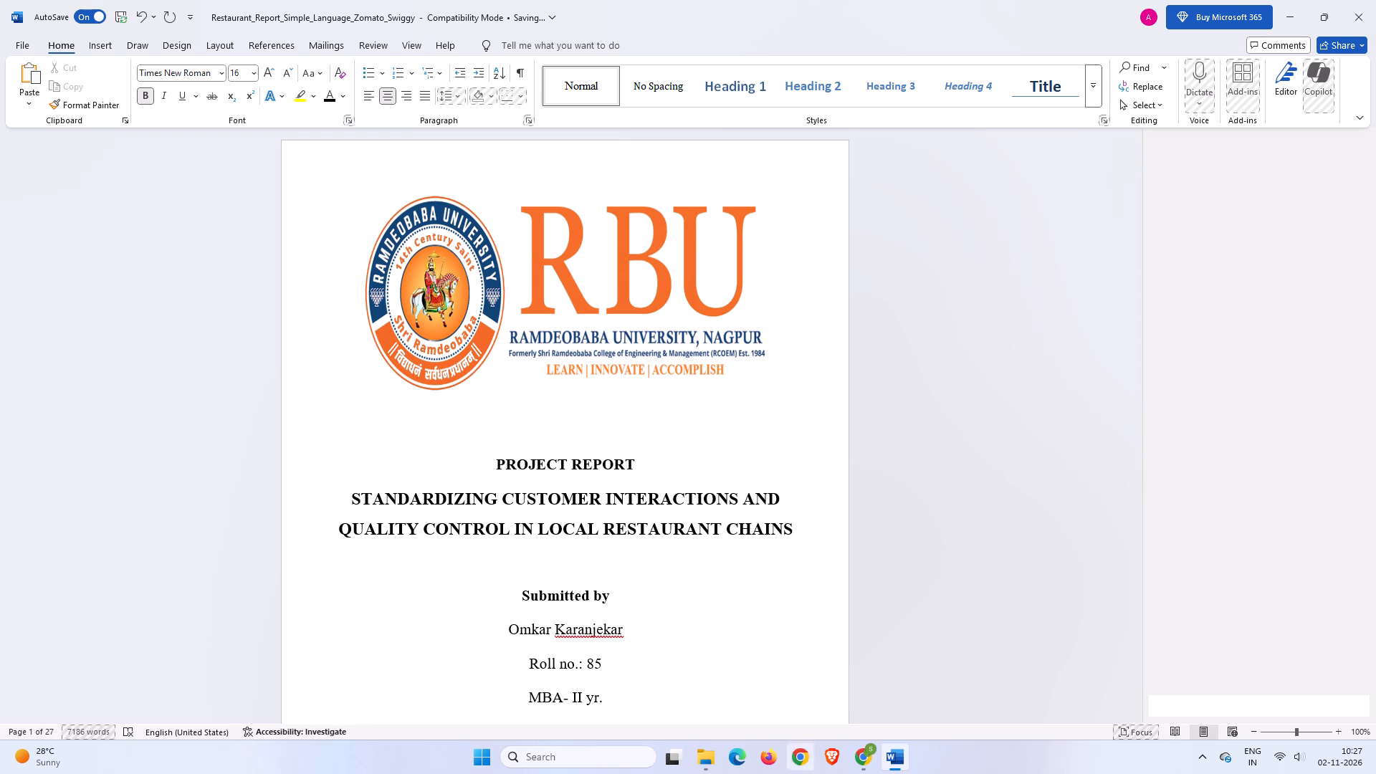
{"action": "scroll", "coordinate": [785, 717], "scroll_direction": "down", "scroll_amount": 5}
{"action": "scroll", "coordinate": [775, 596], "scroll_direction": "down", "scroll_amount": 1}
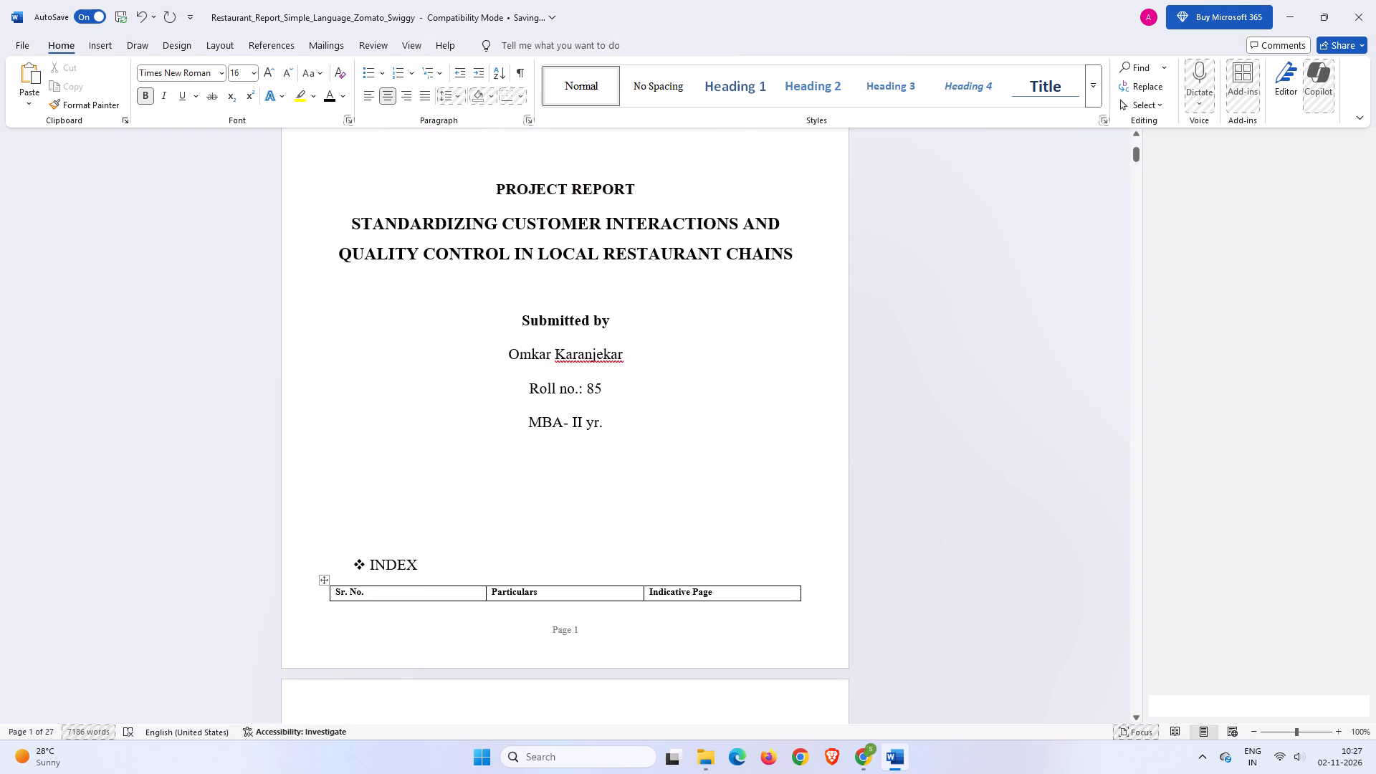
Insert two more blank lines above PROJECT REPORT on the cover page to push the INDEX section to the next page.
{"action": "key", "text": "Return"}
{"action": "key", "text": "Return"}
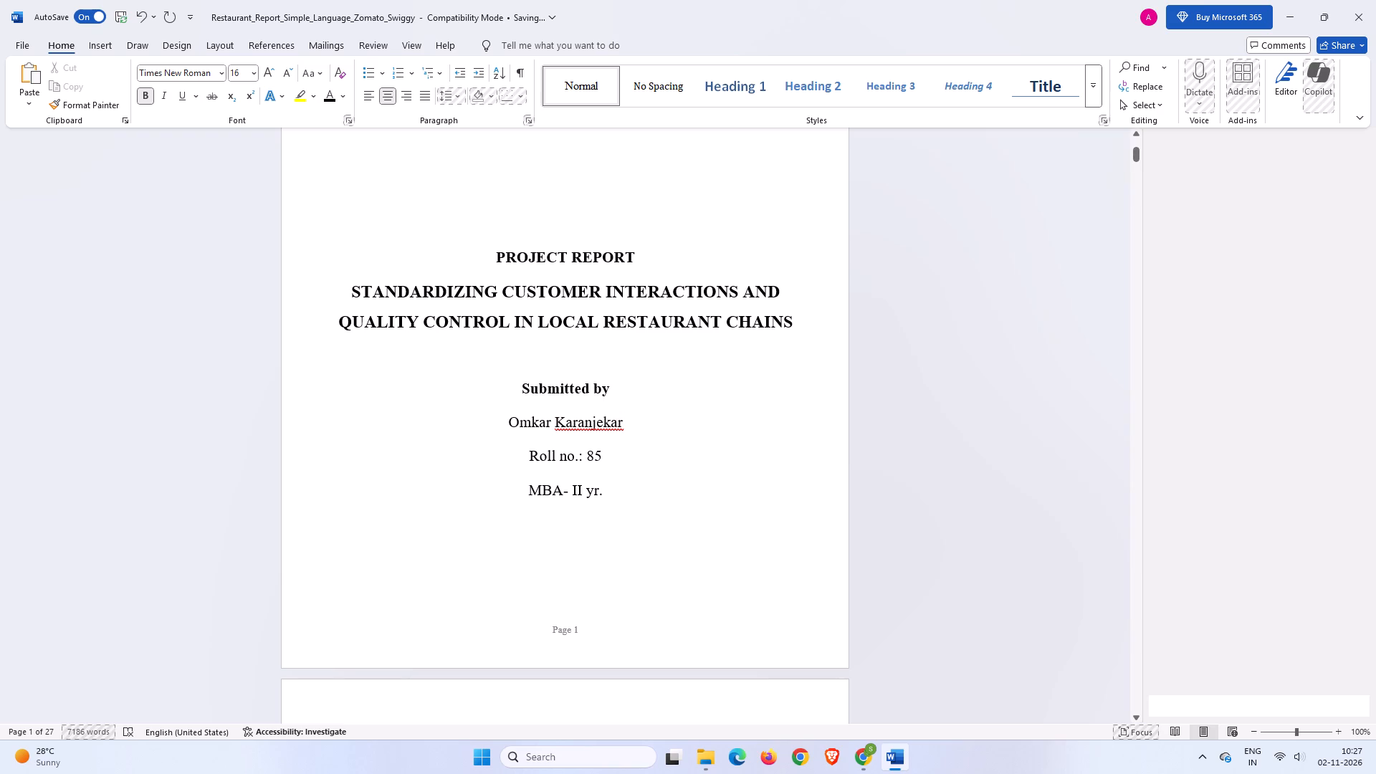
Check the page layout from the cover page through the INDEX table and the ABSTRACT section.
{"action": "scroll", "coordinate": [679, 469], "scroll_direction": "up", "scroll_amount": 4}
{"action": "scroll", "coordinate": [649, 472], "scroll_direction": "down", "scroll_amount": 10}
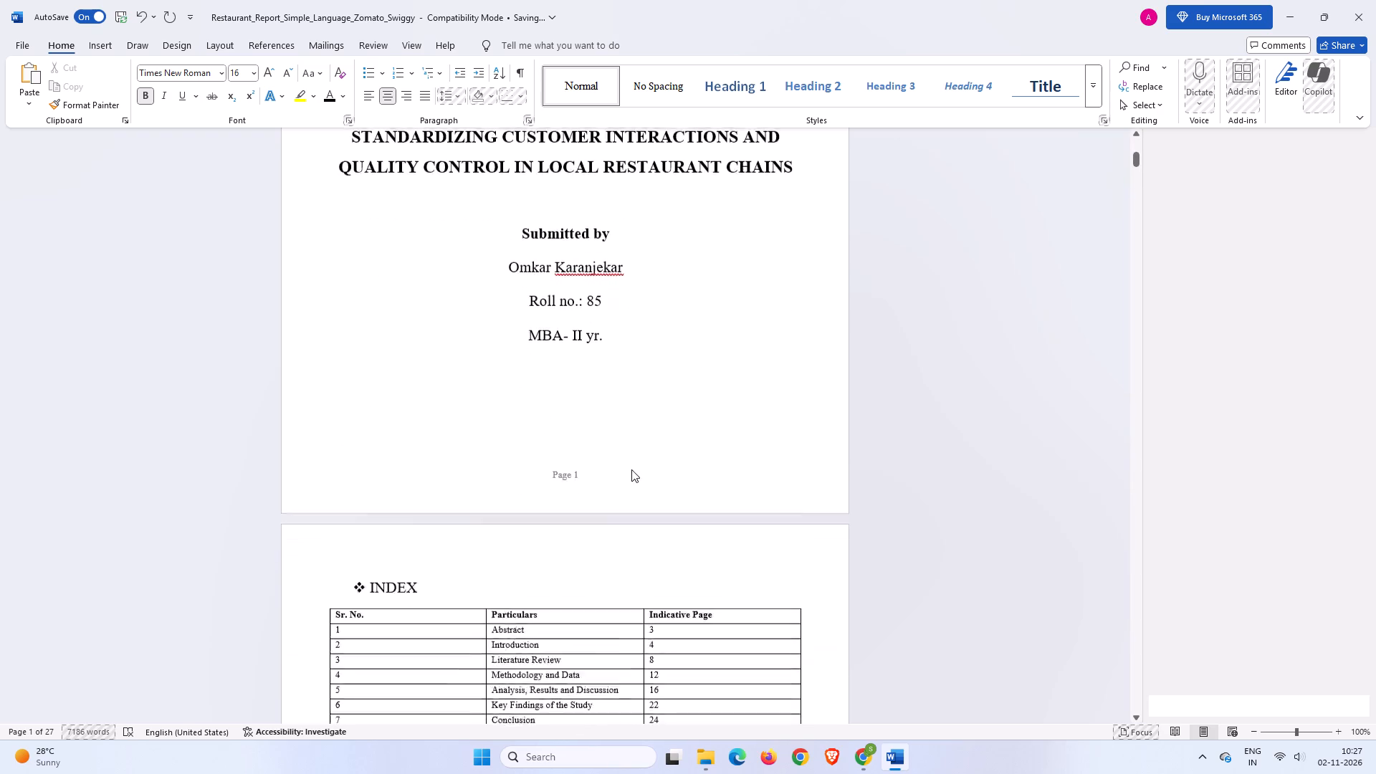
{"action": "scroll", "coordinate": [631, 469], "scroll_direction": "down", "scroll_amount": 9}
{"action": "scroll", "coordinate": [629, 487], "scroll_direction": "up", "scroll_amount": 2}
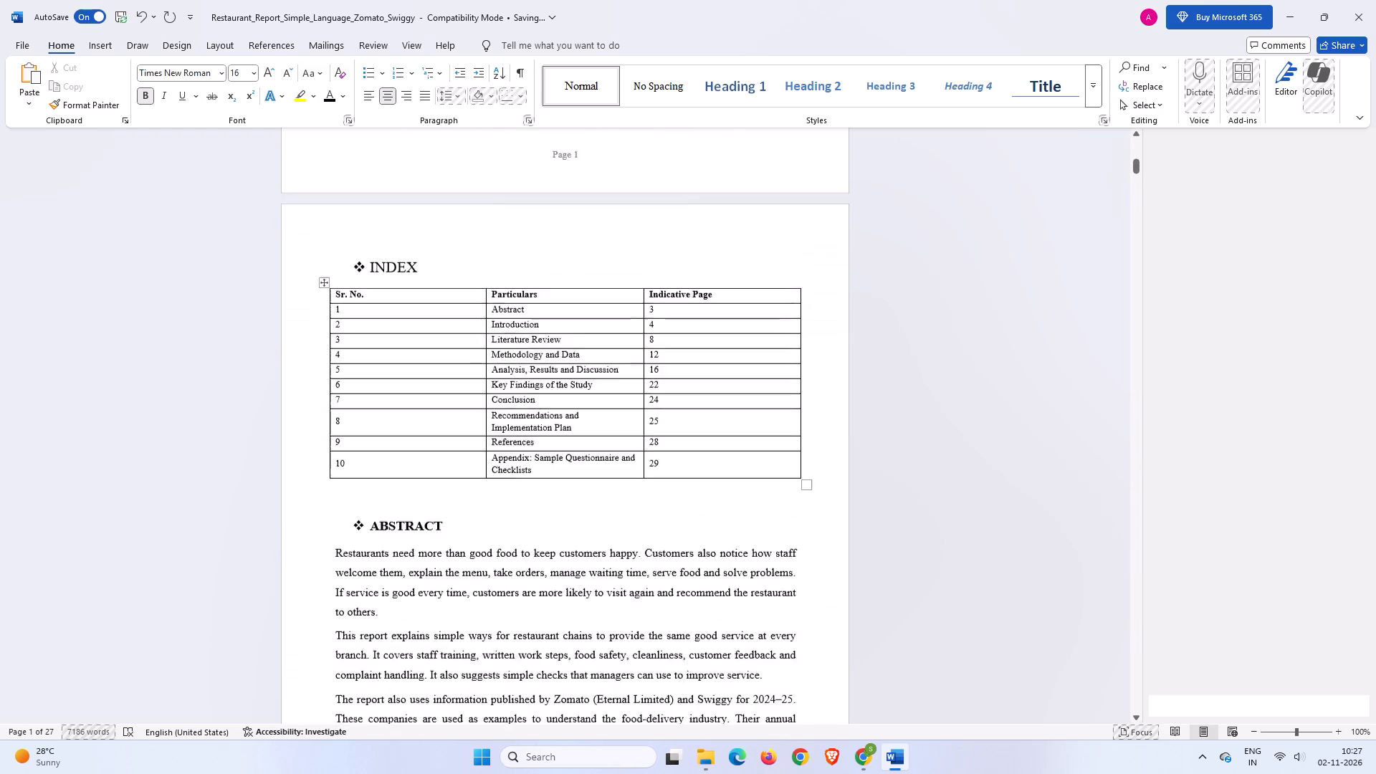
{"action": "scroll", "coordinate": [633, 488], "scroll_direction": "up", "scroll_amount": 3}
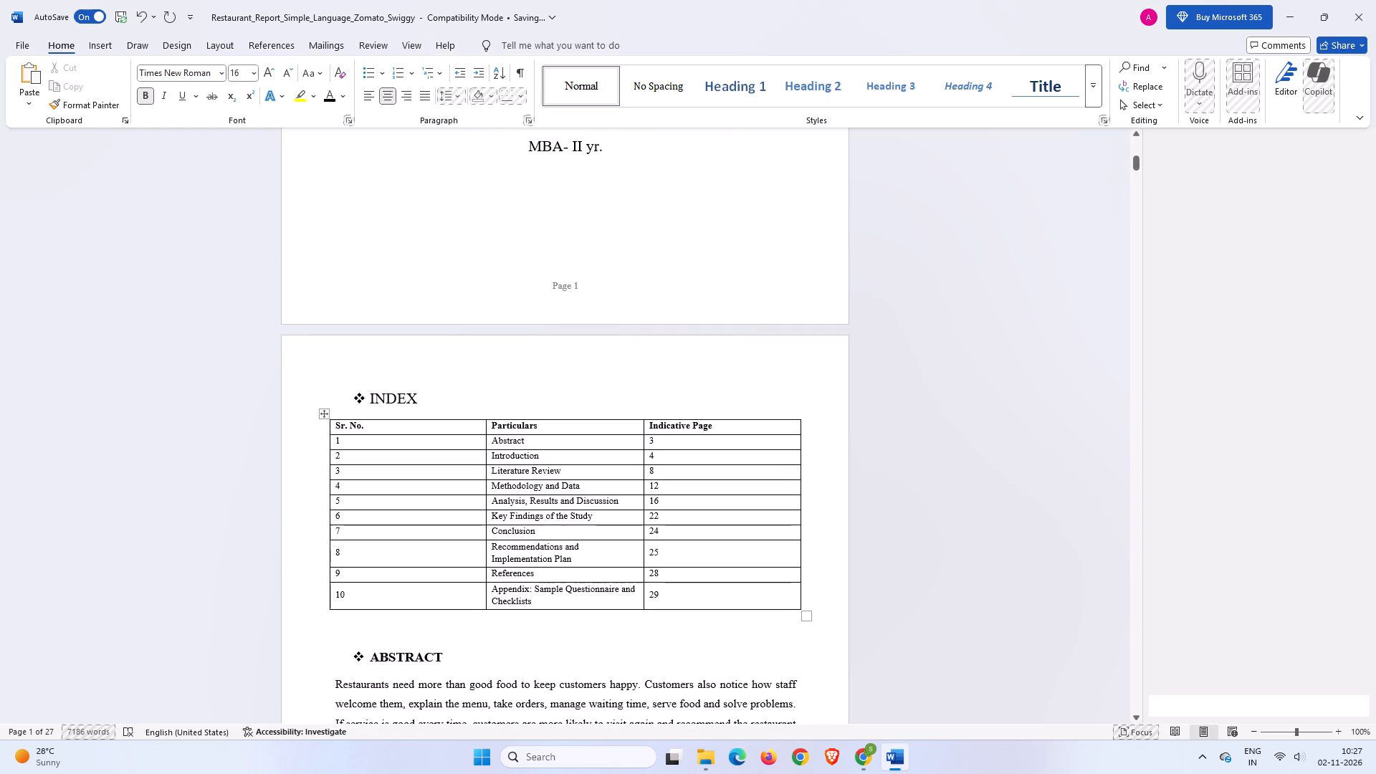
{"action": "scroll", "coordinate": [527, 477], "scroll_direction": "down", "scroll_amount": 6}
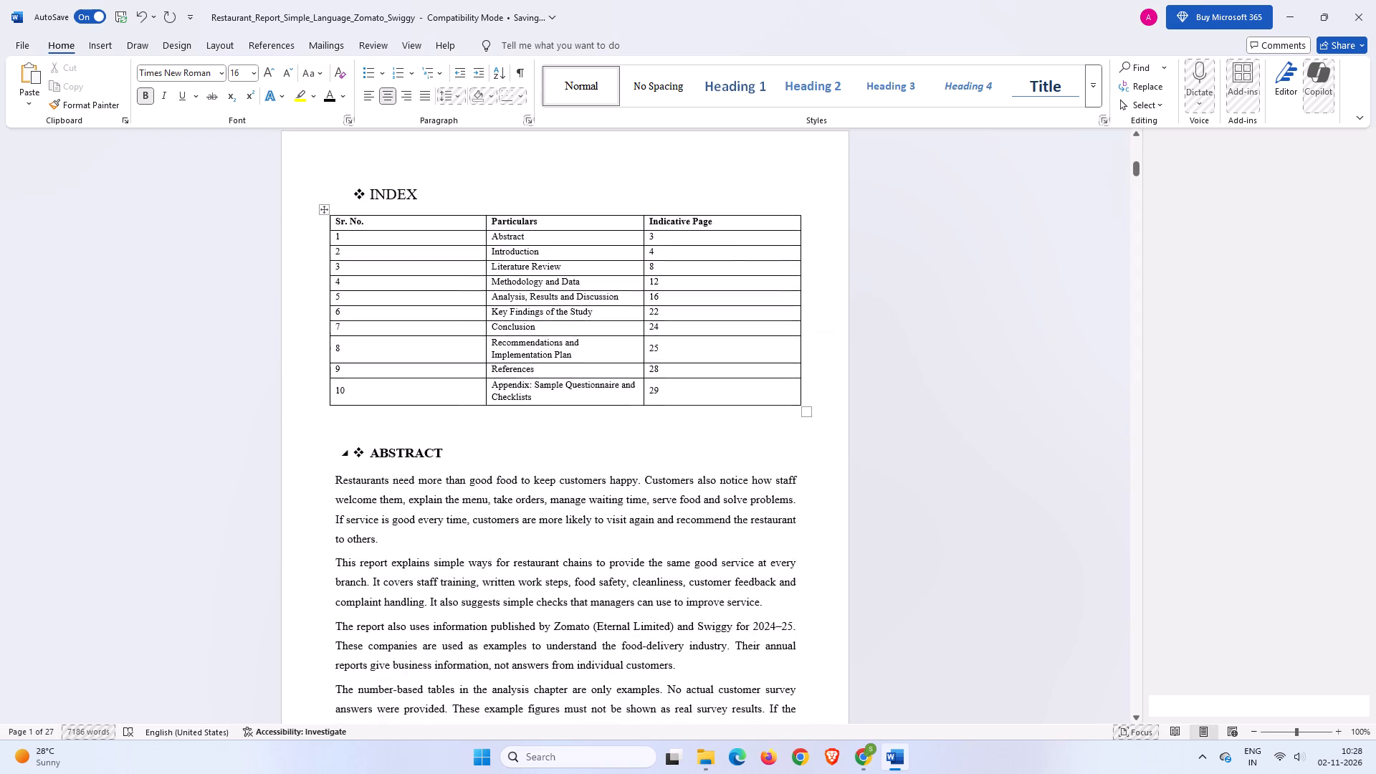
{"action": "scroll", "coordinate": [517, 467], "scroll_direction": "down", "scroll_amount": 7}
Set the Abstract's indicative page in the INDEX table to 2.
{"action": "scroll", "coordinate": [487, 427], "scroll_direction": "up", "scroll_amount": 4}
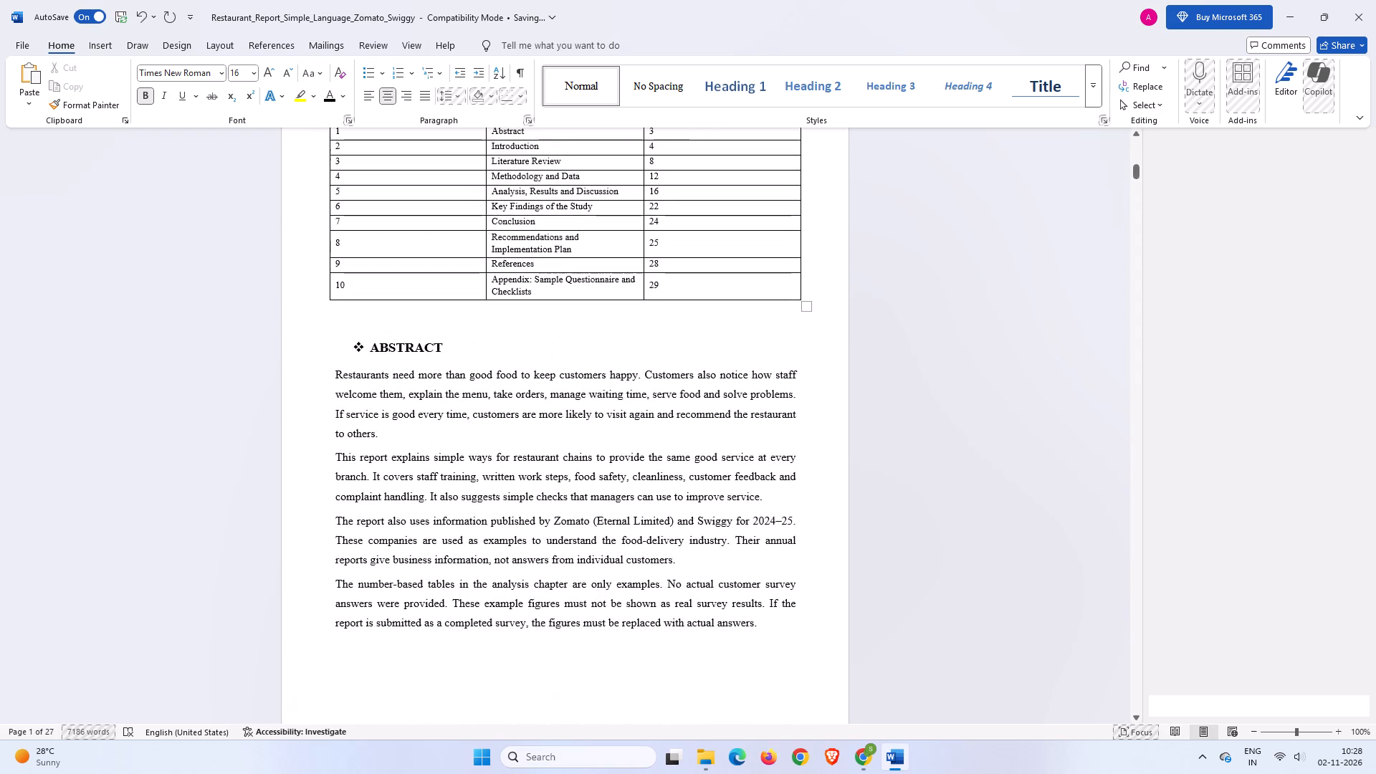
{"action": "scroll", "coordinate": [664, 234], "scroll_direction": "up", "scroll_amount": 2}
{"action": "left_click", "coordinate": [658, 201]}
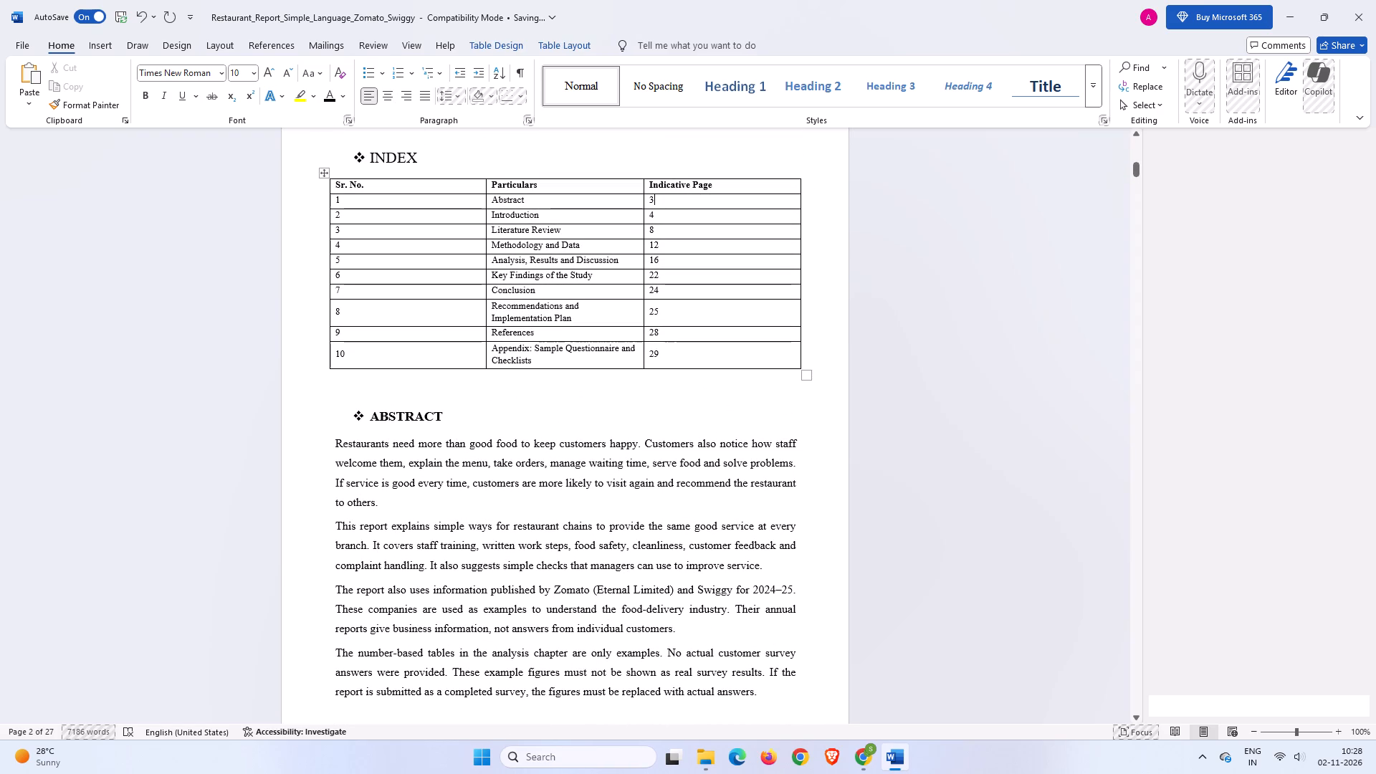
{"action": "key", "text": "BackSpace"}
{"action": "key", "text": "2"}
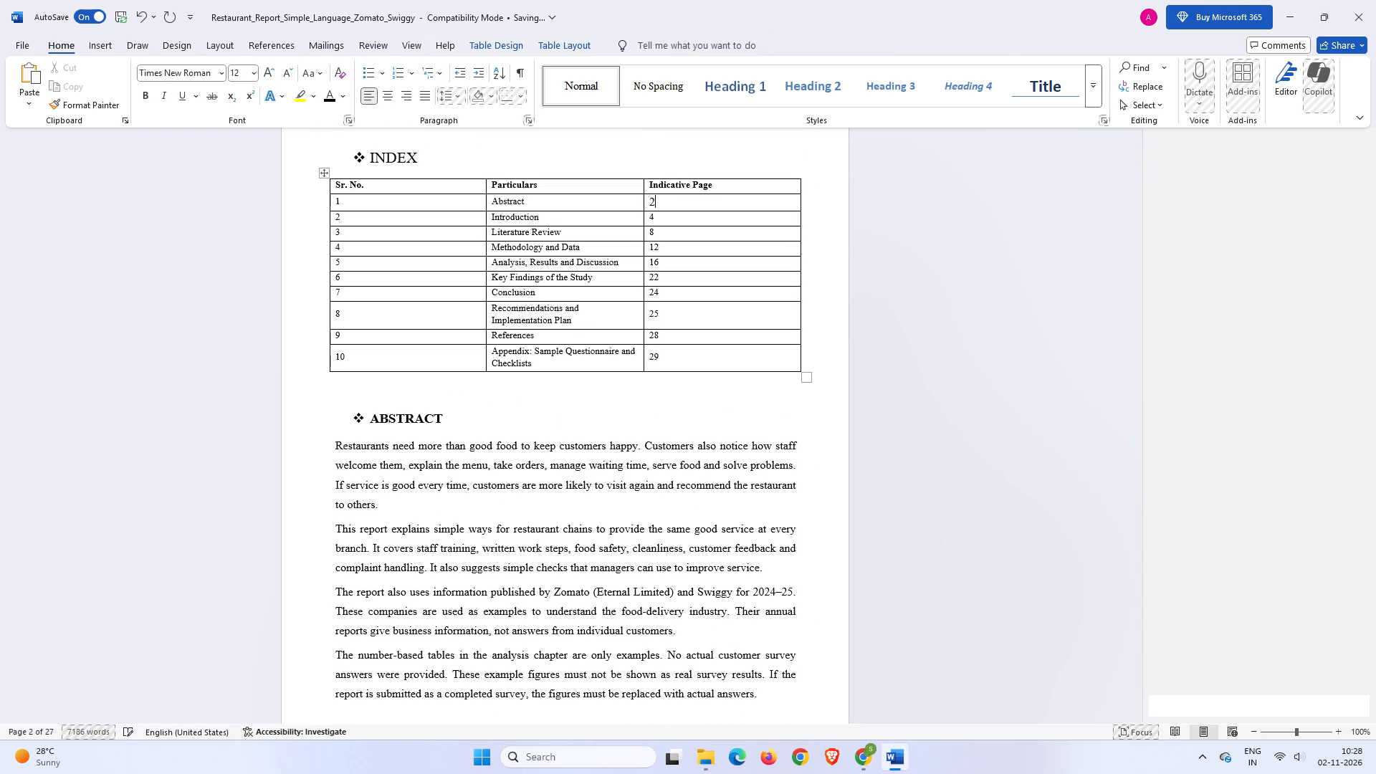
Check the page numbers and layout from the ABSTRACT through Chapter 1 to section 1.9 Limitations.
{"action": "scroll", "coordinate": [564, 405], "scroll_direction": "down", "scroll_amount": 2}
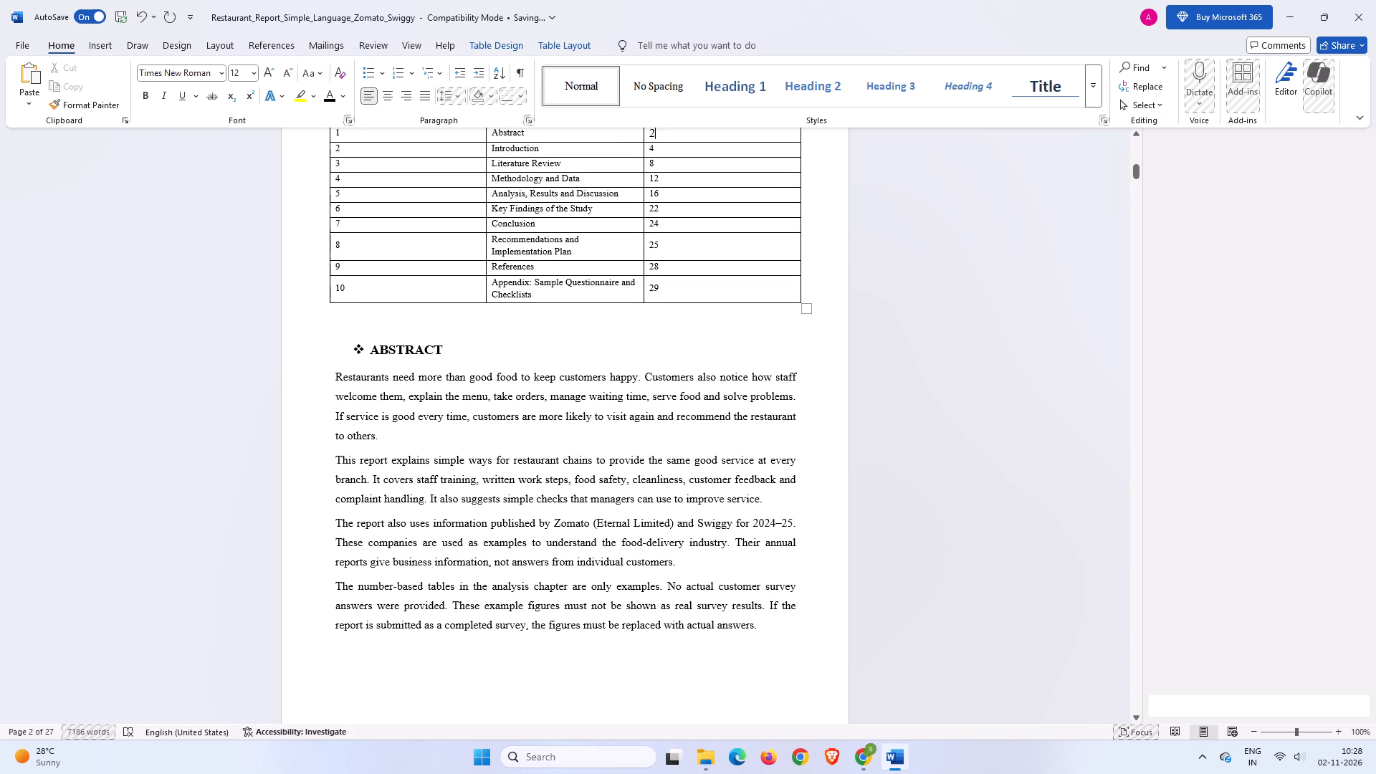
{"action": "scroll", "coordinate": [564, 406], "scroll_direction": "down", "scroll_amount": 11}
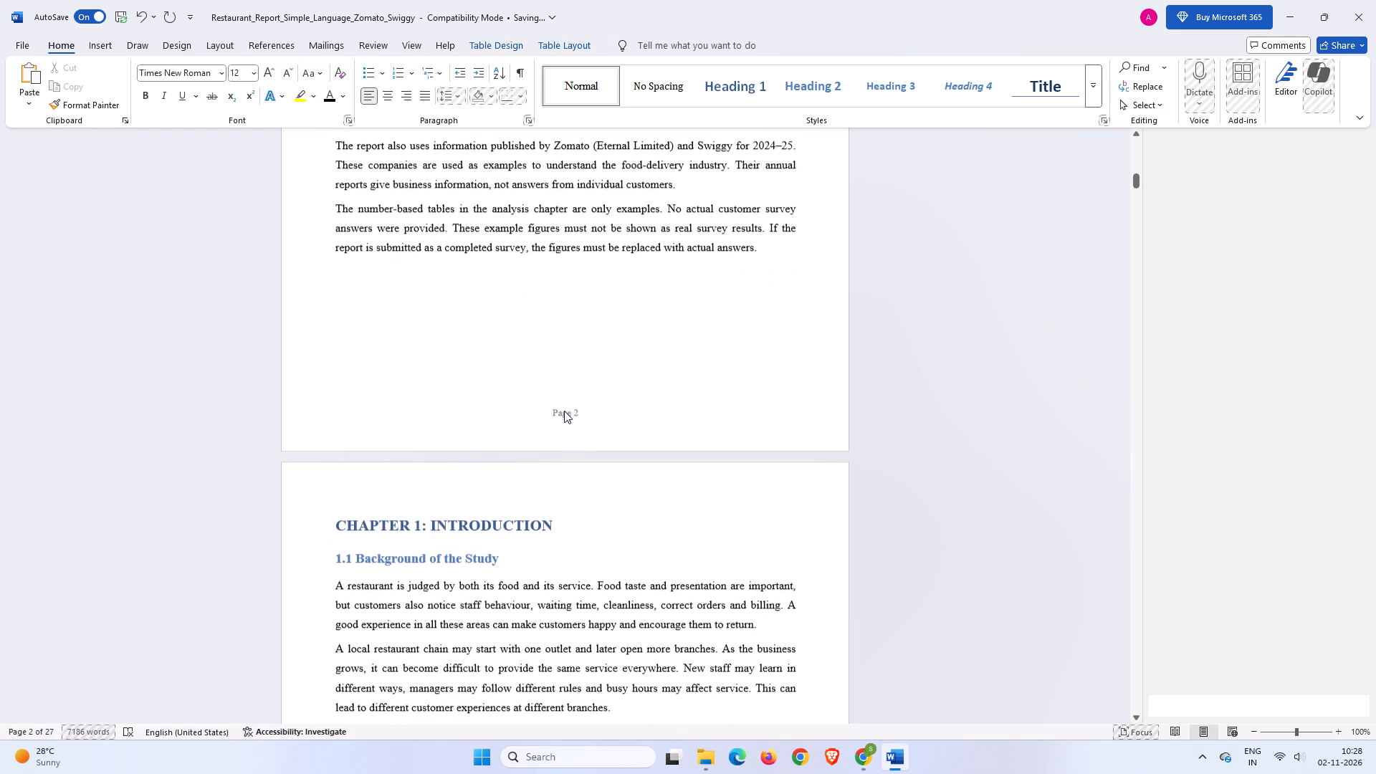
{"action": "scroll", "coordinate": [564, 411], "scroll_direction": "down", "scroll_amount": 9}
{"action": "scroll", "coordinate": [568, 512], "scroll_direction": "down", "scroll_amount": 5}
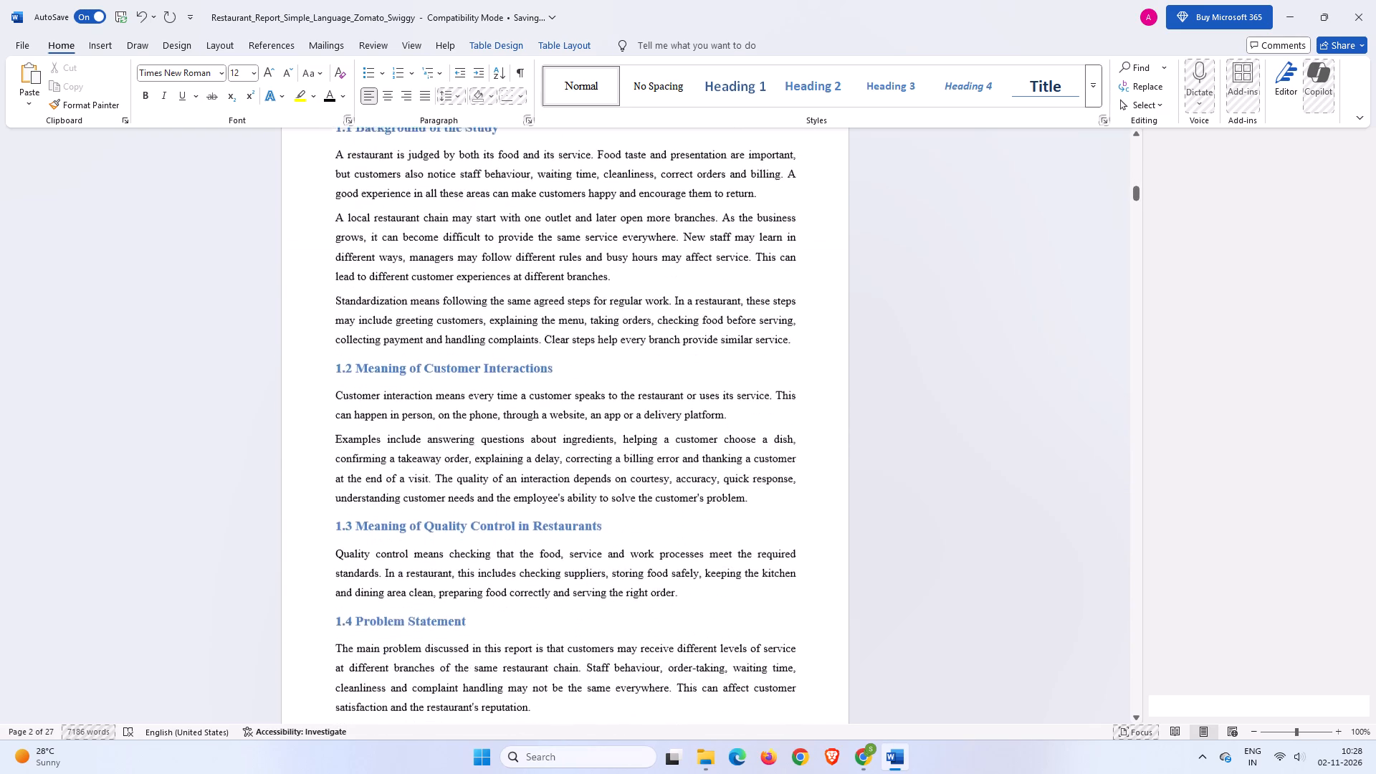
{"action": "scroll", "coordinate": [564, 535], "scroll_direction": "down", "scroll_amount": 13}
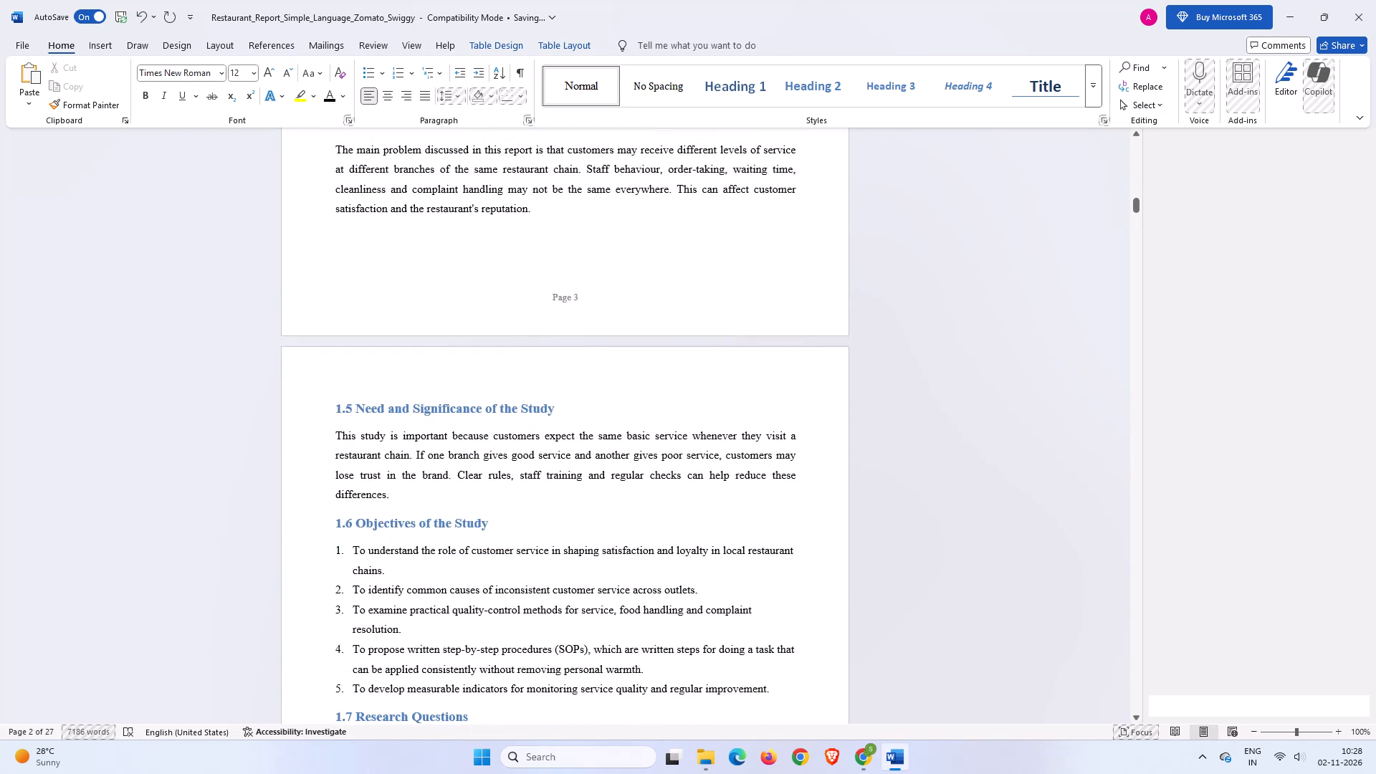
{"action": "scroll", "coordinate": [563, 556], "scroll_direction": "down", "scroll_amount": 20}
{"action": "scroll", "coordinate": [563, 564], "scroll_direction": "down", "scroll_amount": 10}
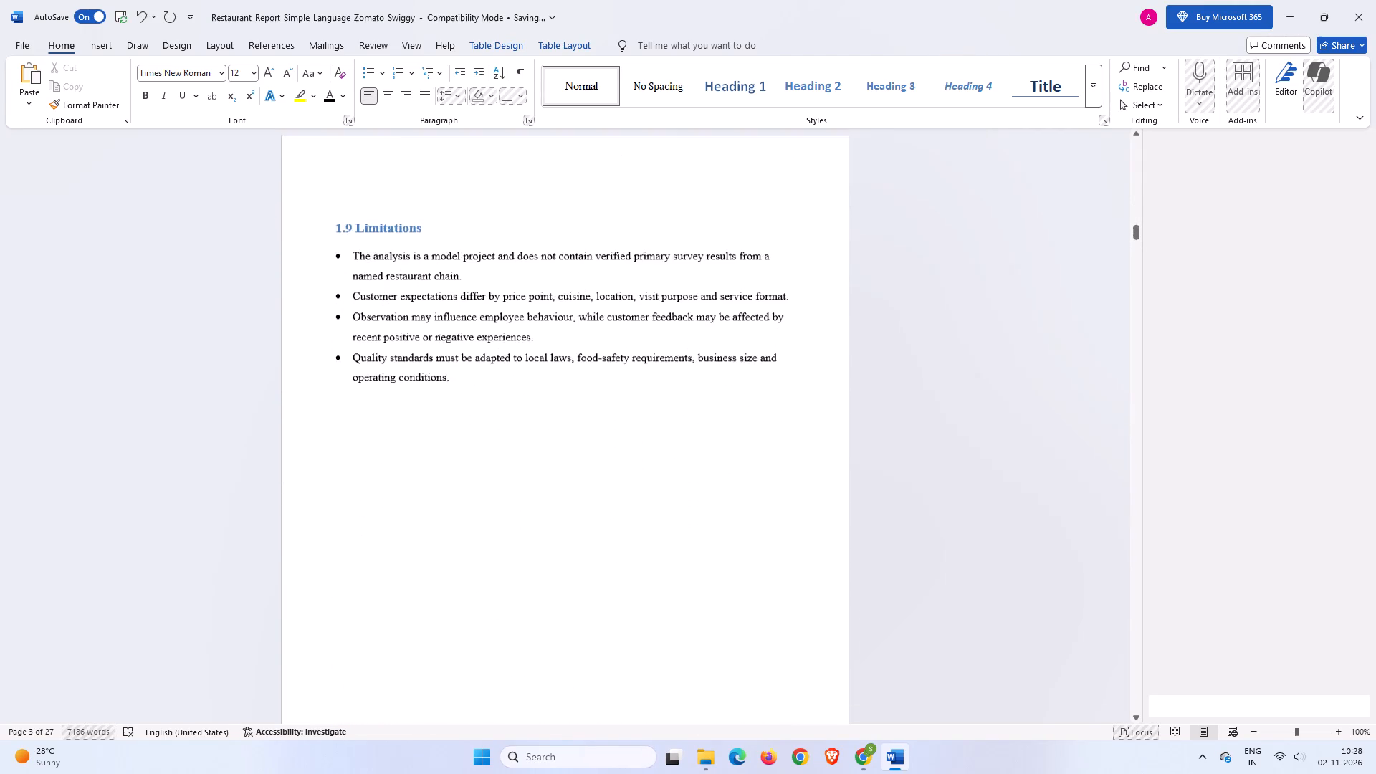
{"action": "scroll", "coordinate": [565, 544], "scroll_direction": "up", "scroll_amount": 18}
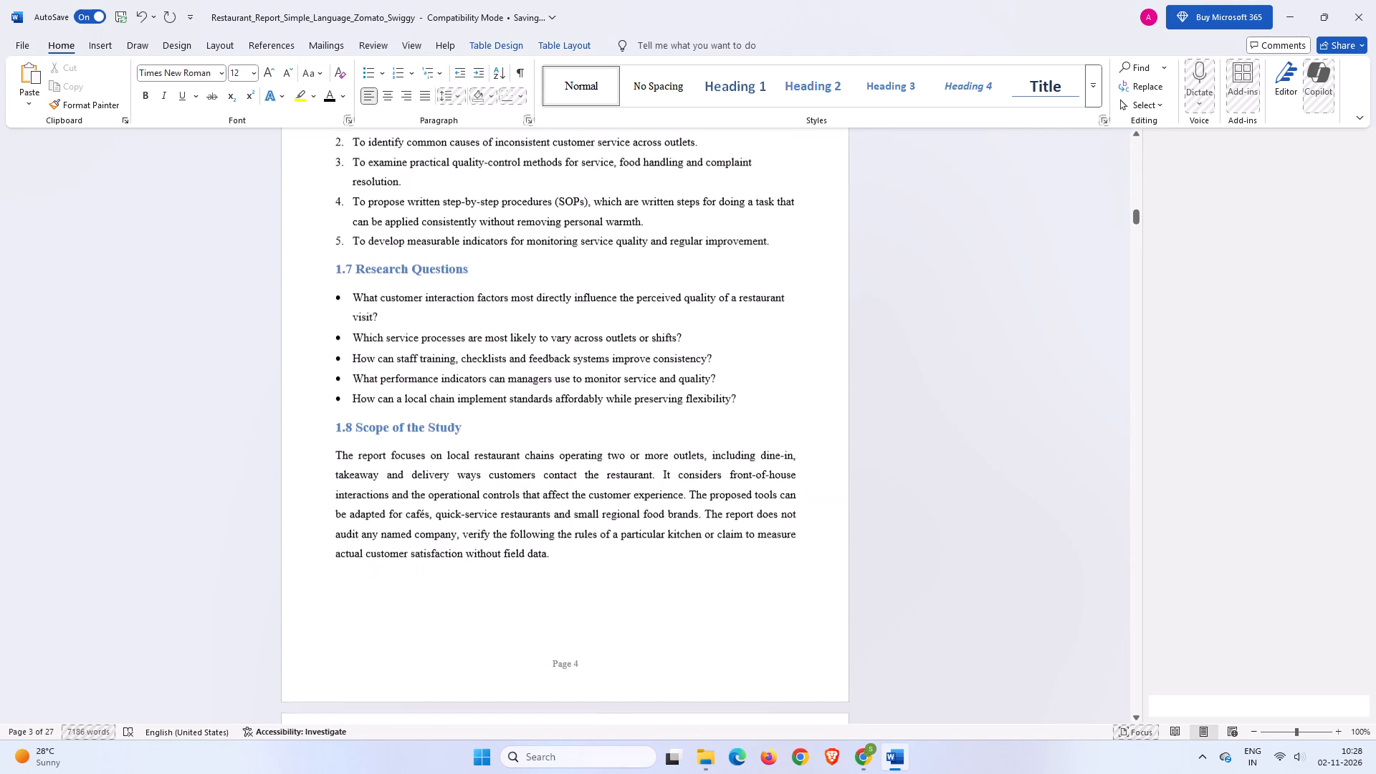
{"action": "scroll", "coordinate": [486, 583], "scroll_direction": "up", "scroll_amount": 8}
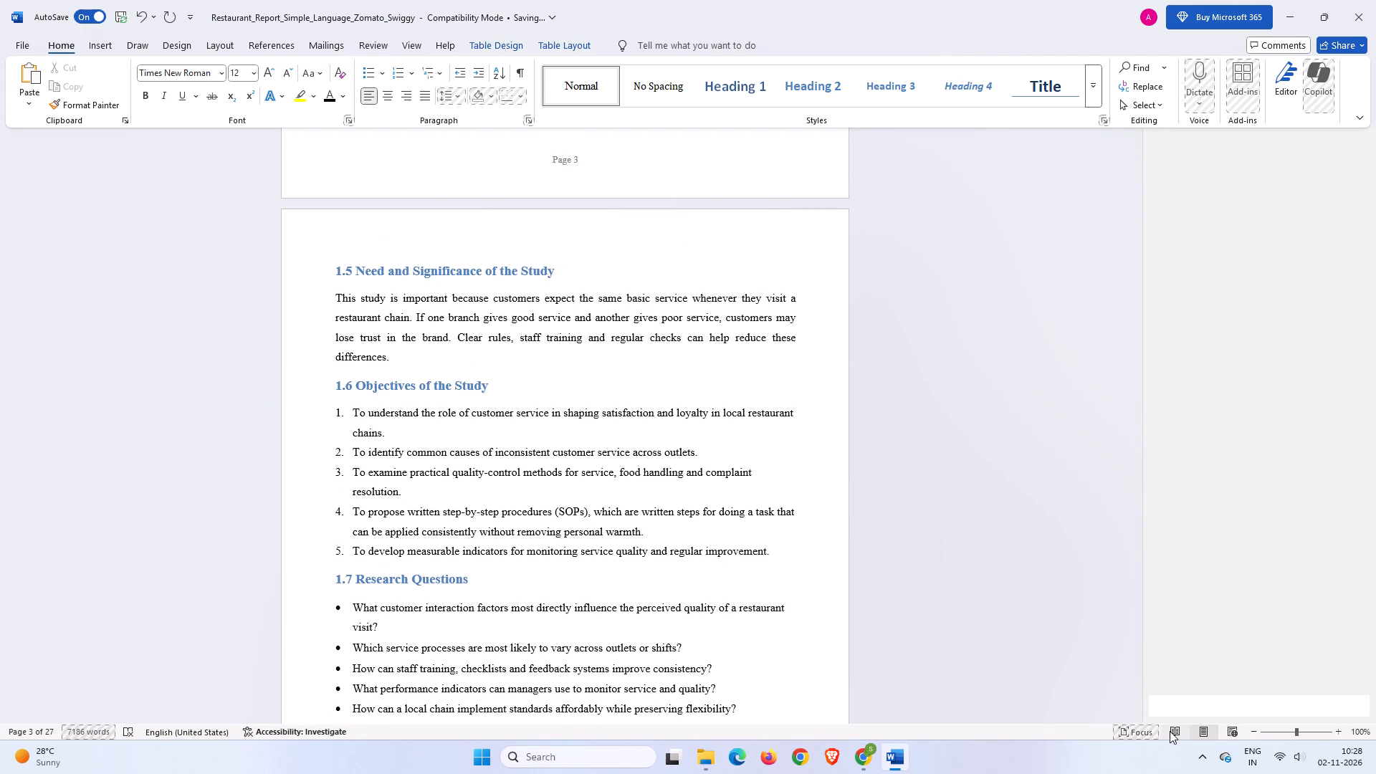
View Chapter 1 in Read Mode at 118% zoom and return to Print Layout.
{"action": "left_click", "coordinate": [1170, 731]}
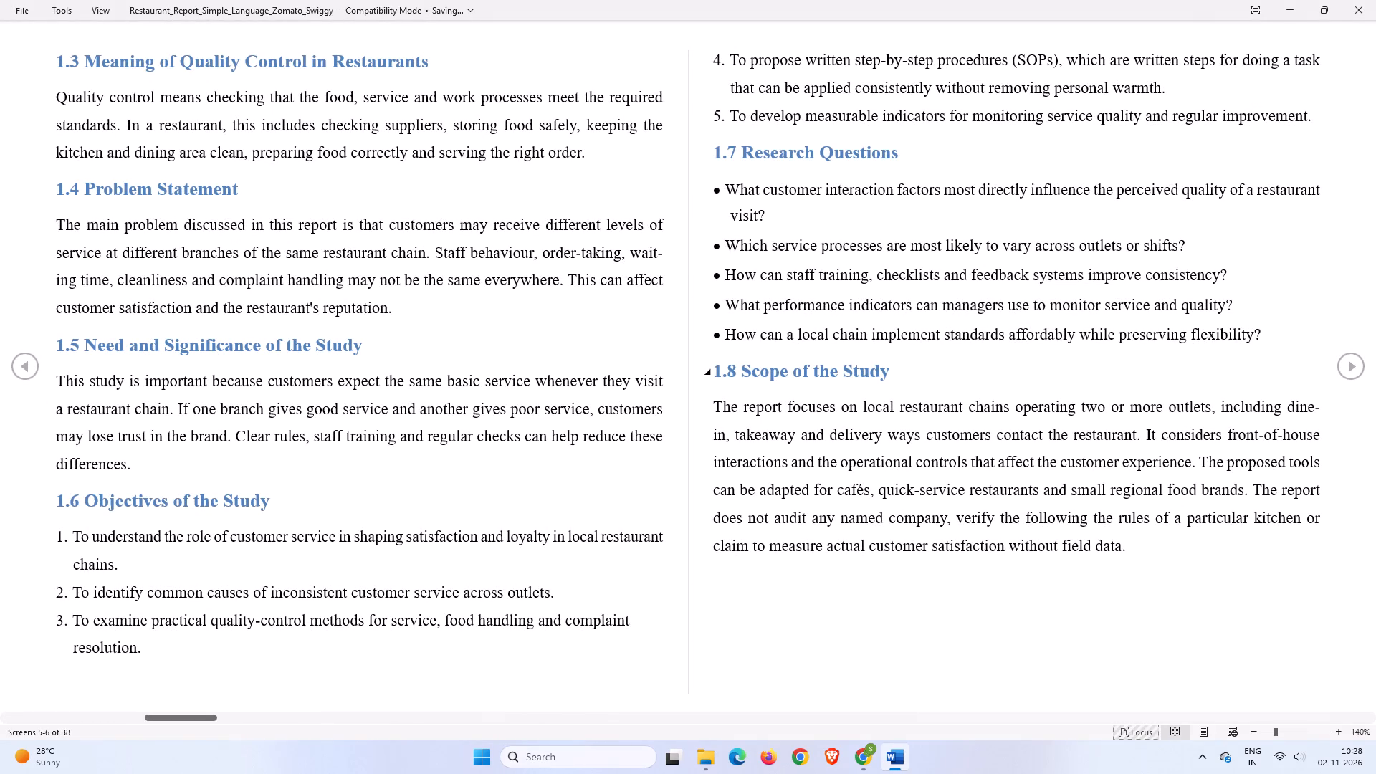
{"action": "left_click", "coordinate": [1267, 730]}
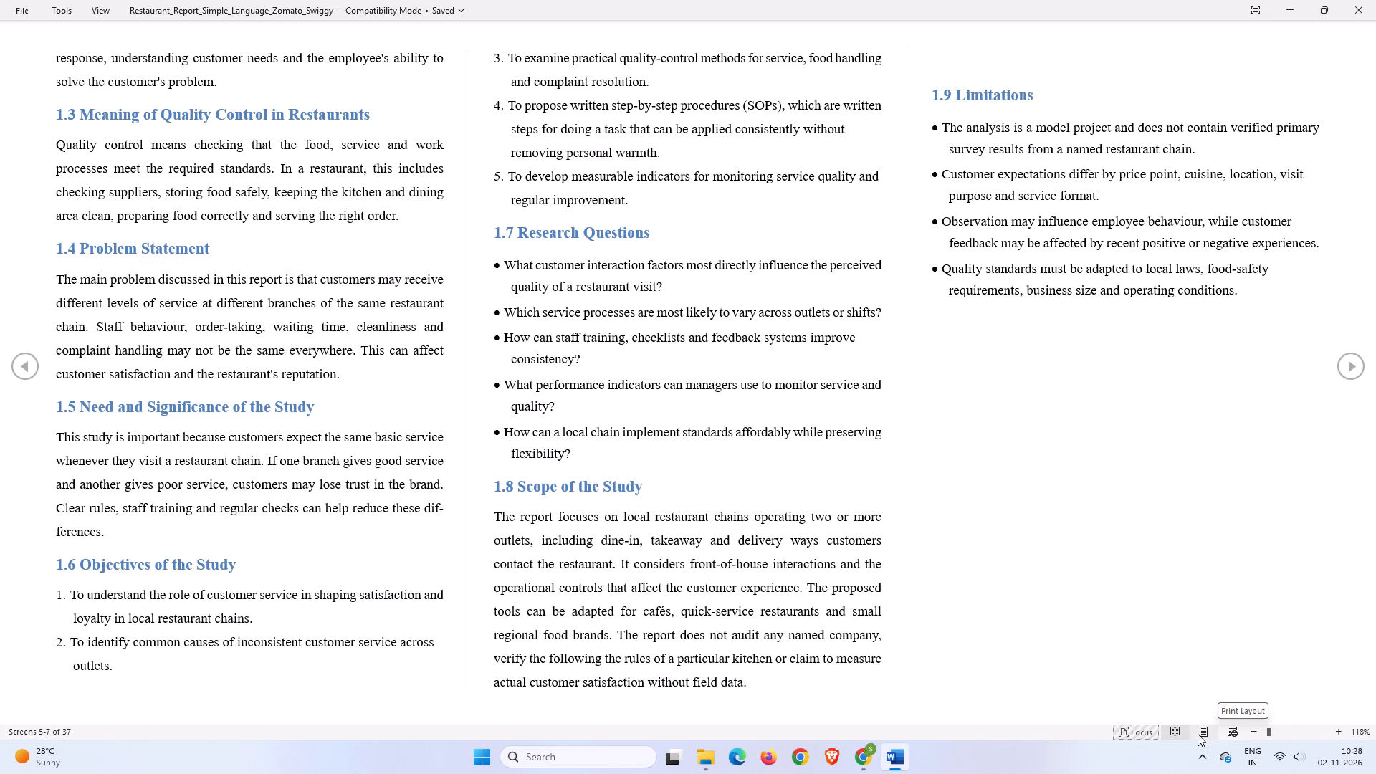
{"action": "left_click", "coordinate": [1171, 730]}
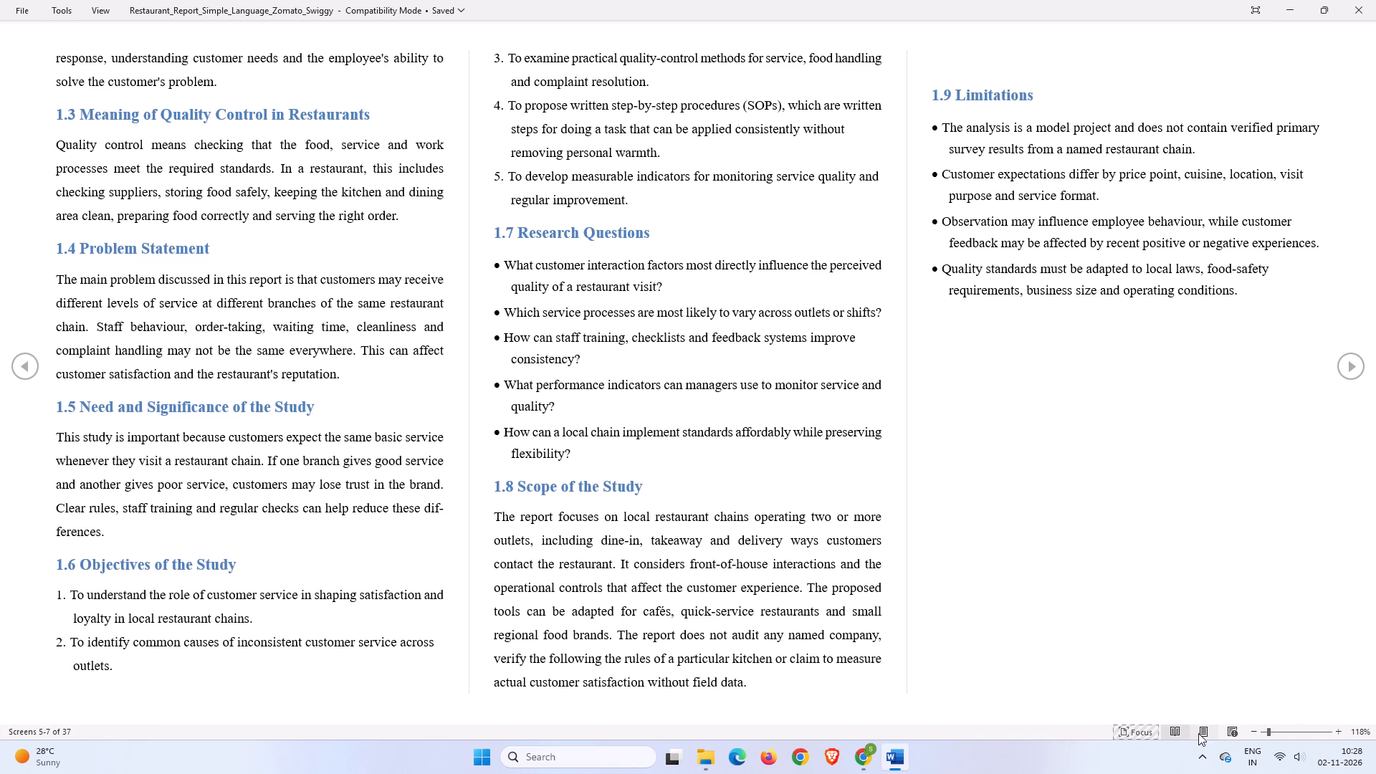
{"action": "left_click", "coordinate": [1205, 732]}
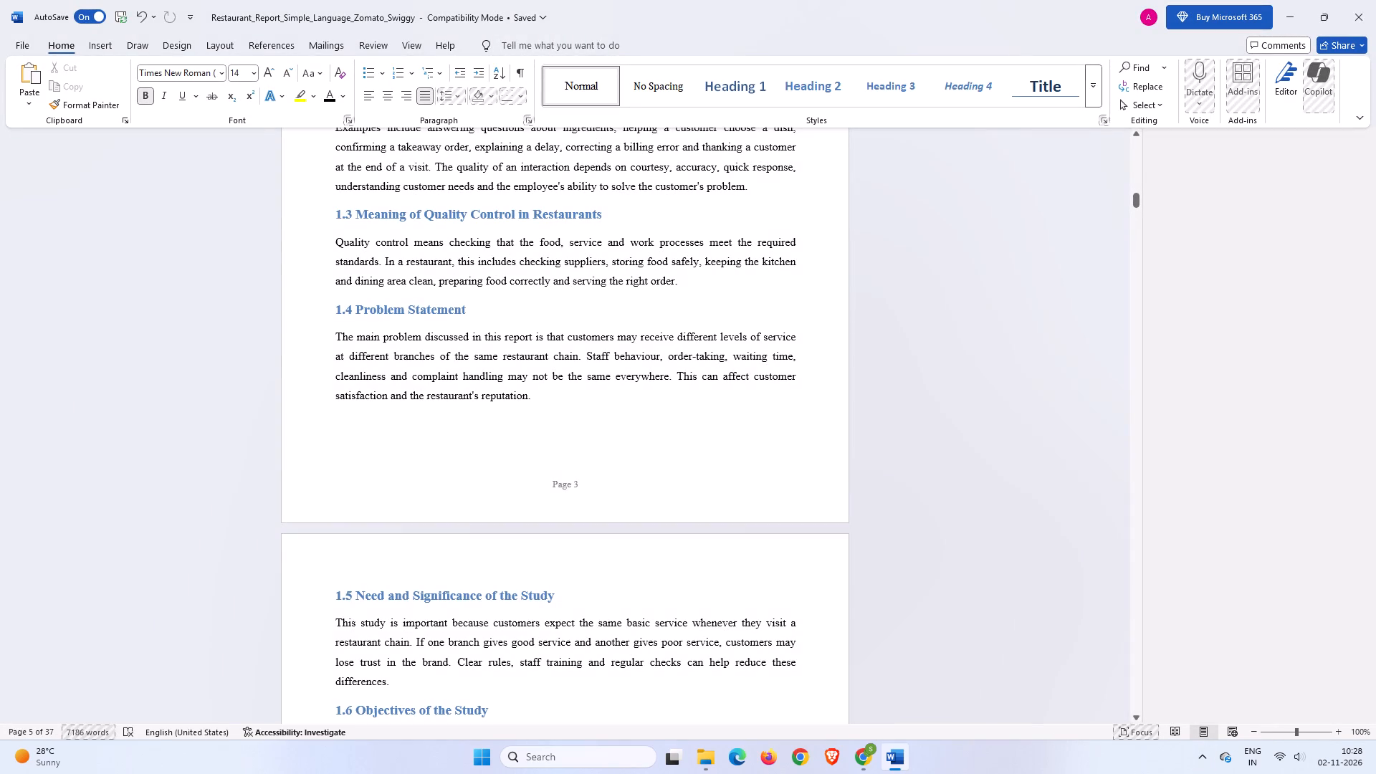
Compare the INDEX table entries with the page positions of the ABSTRACT and Chapter 1 sections up to 1.6.
{"action": "scroll", "coordinate": [920, 599], "scroll_direction": "up", "scroll_amount": 3}
{"action": "scroll", "coordinate": [922, 328], "scroll_direction": "up", "scroll_amount": 7}
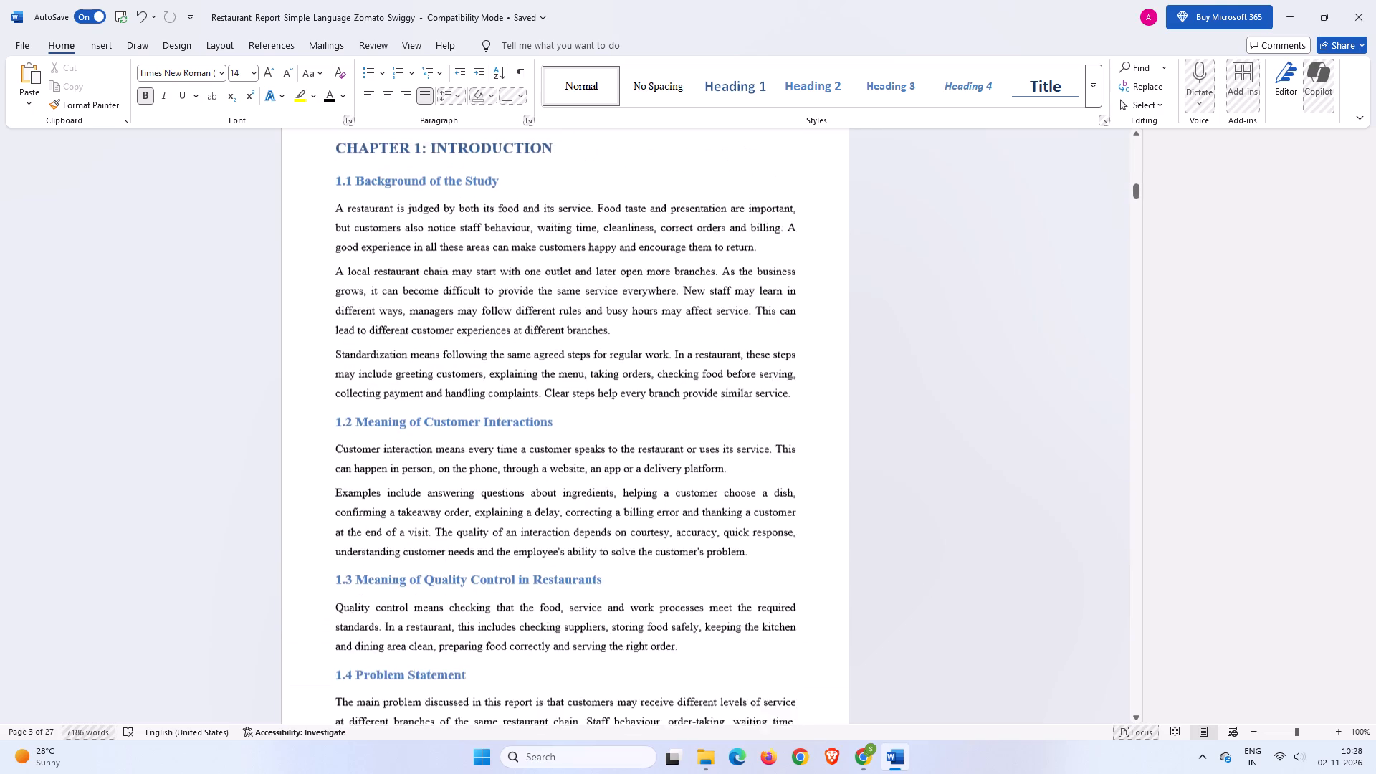
{"action": "scroll", "coordinate": [897, 340], "scroll_direction": "up", "scroll_amount": 20}
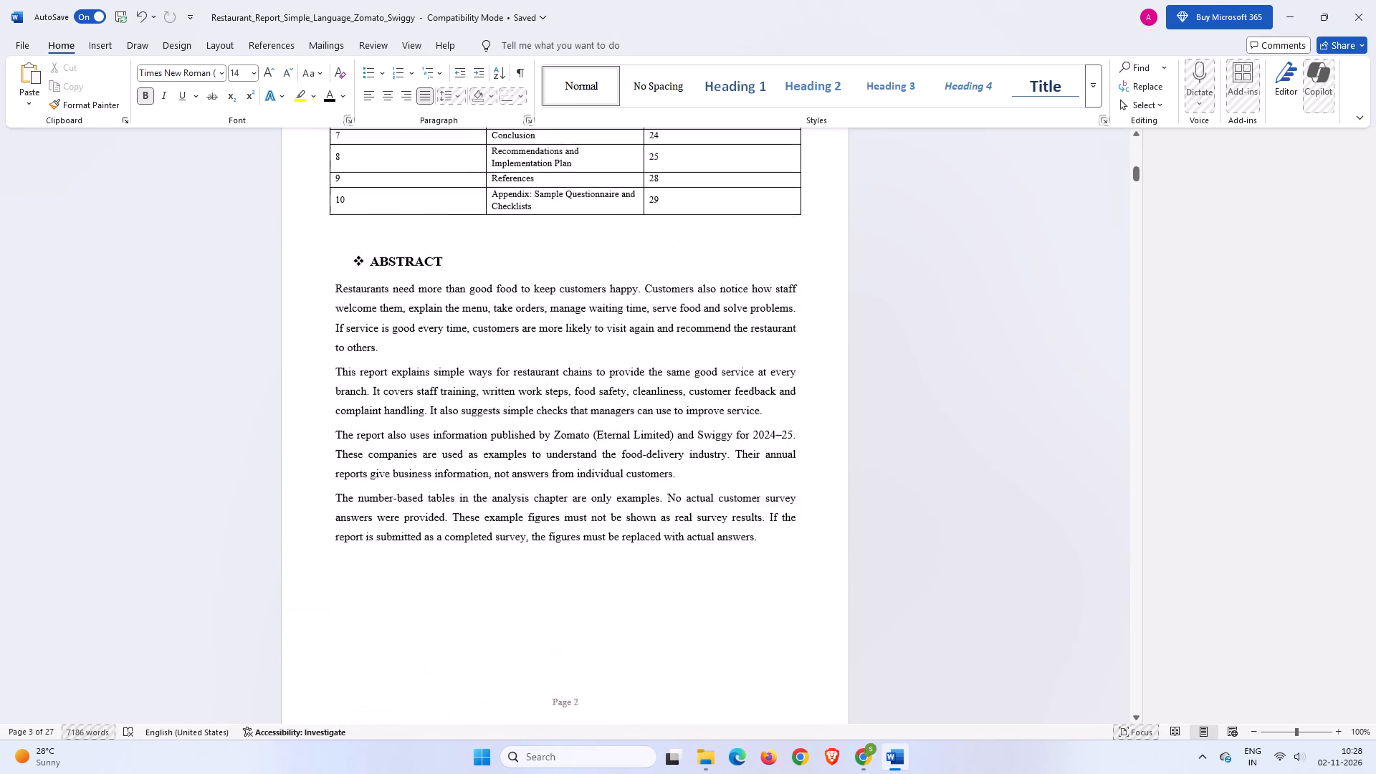
{"action": "scroll", "coordinate": [904, 333], "scroll_direction": "up", "scroll_amount": 6}
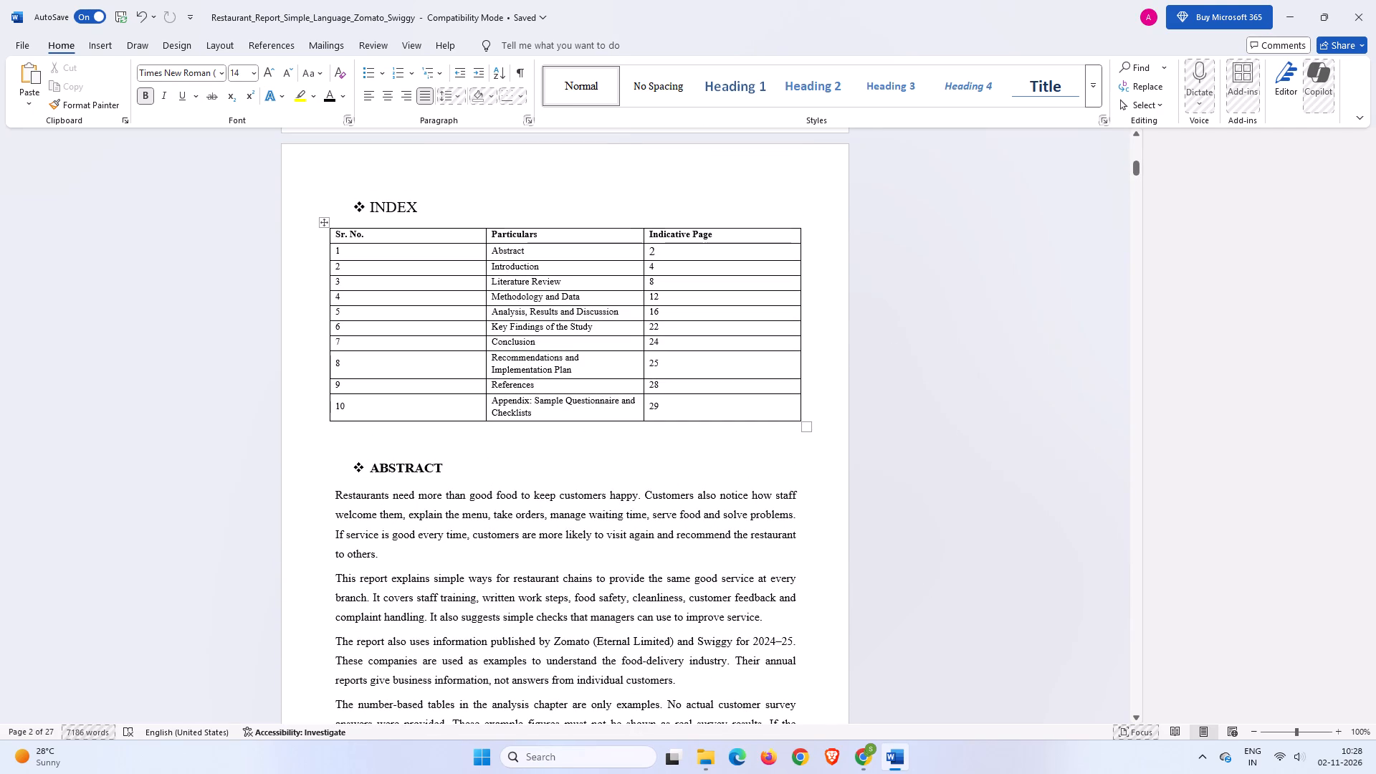
{"action": "scroll", "coordinate": [679, 316], "scroll_direction": "down", "scroll_amount": 9}
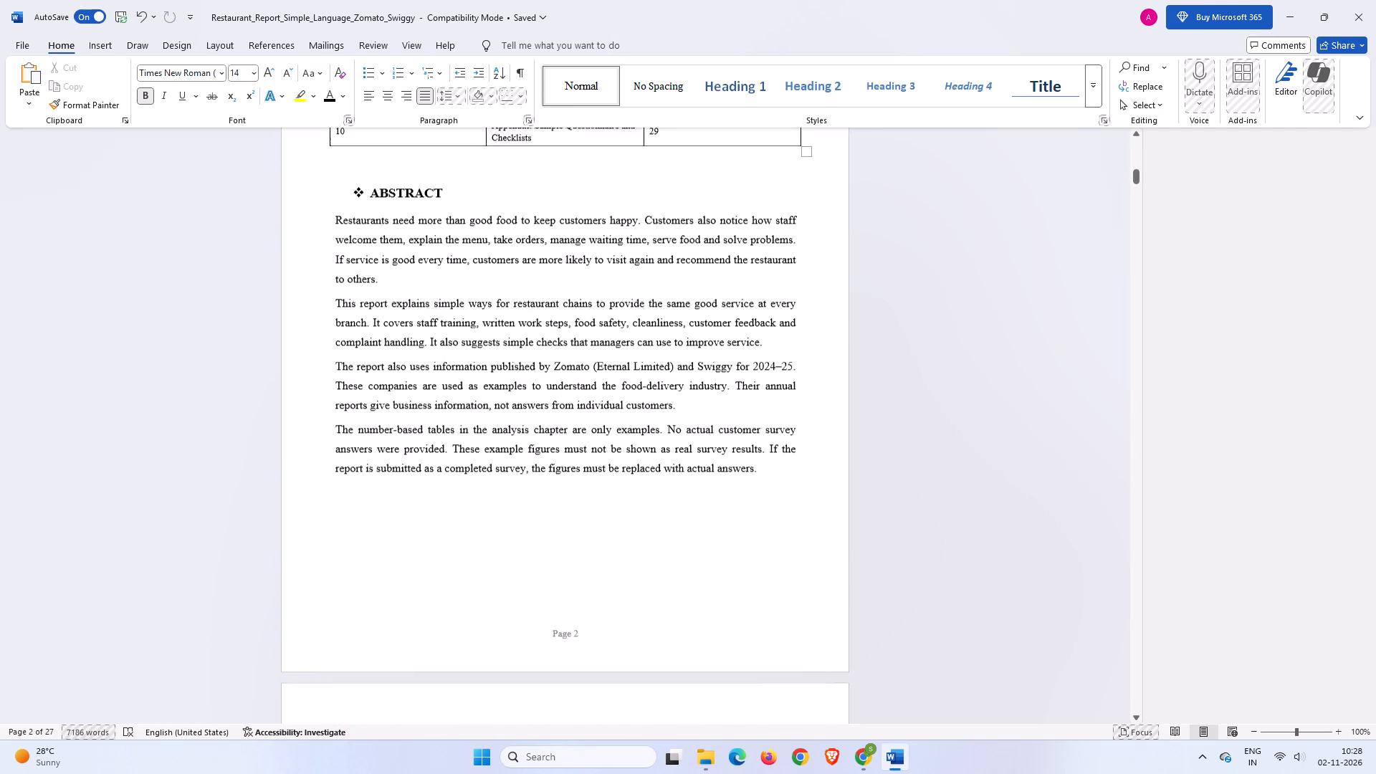
{"action": "scroll", "coordinate": [684, 333], "scroll_direction": "down", "scroll_amount": 10}
{"action": "scroll", "coordinate": [801, 531], "scroll_direction": "down", "scroll_amount": 15}
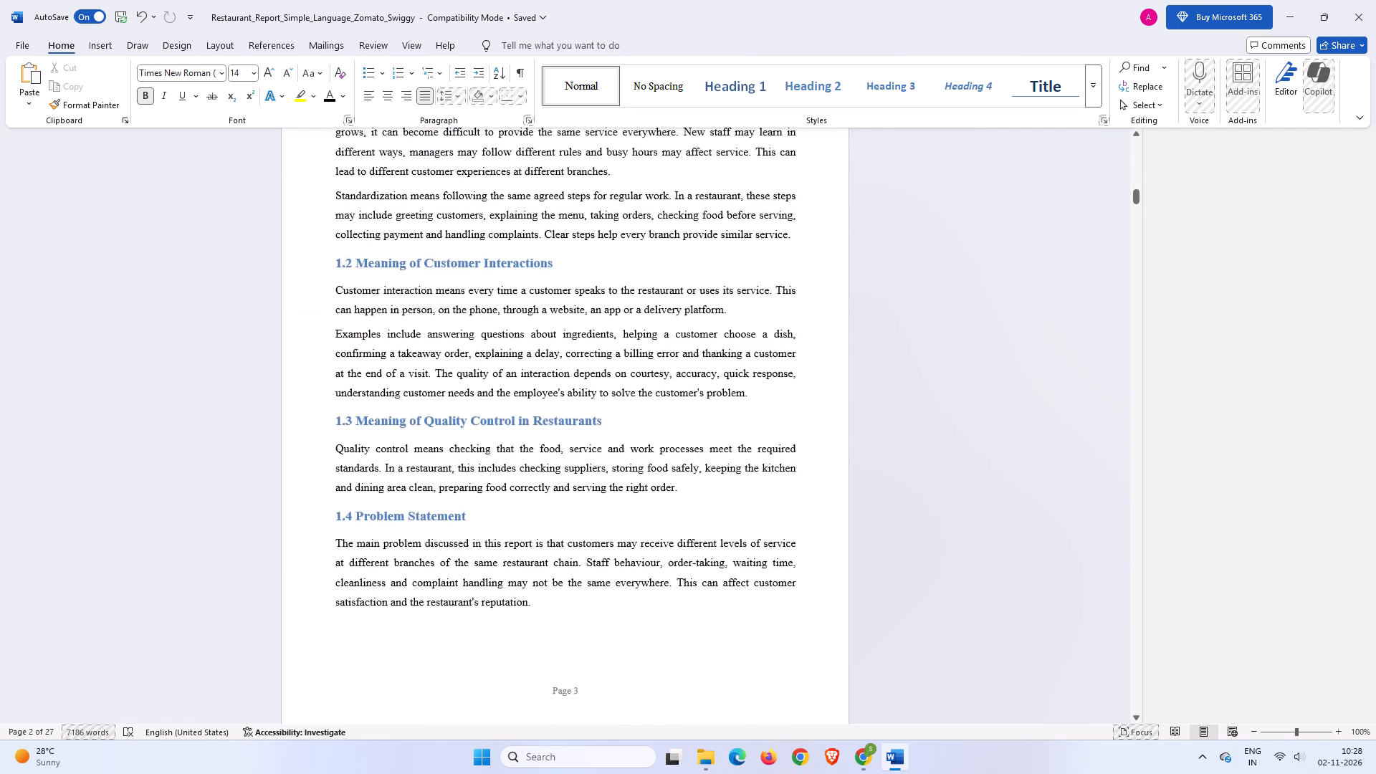
{"action": "scroll", "coordinate": [813, 540], "scroll_direction": "down", "scroll_amount": 12}
{"action": "scroll", "coordinate": [833, 547], "scroll_direction": "up", "scroll_amount": 10}
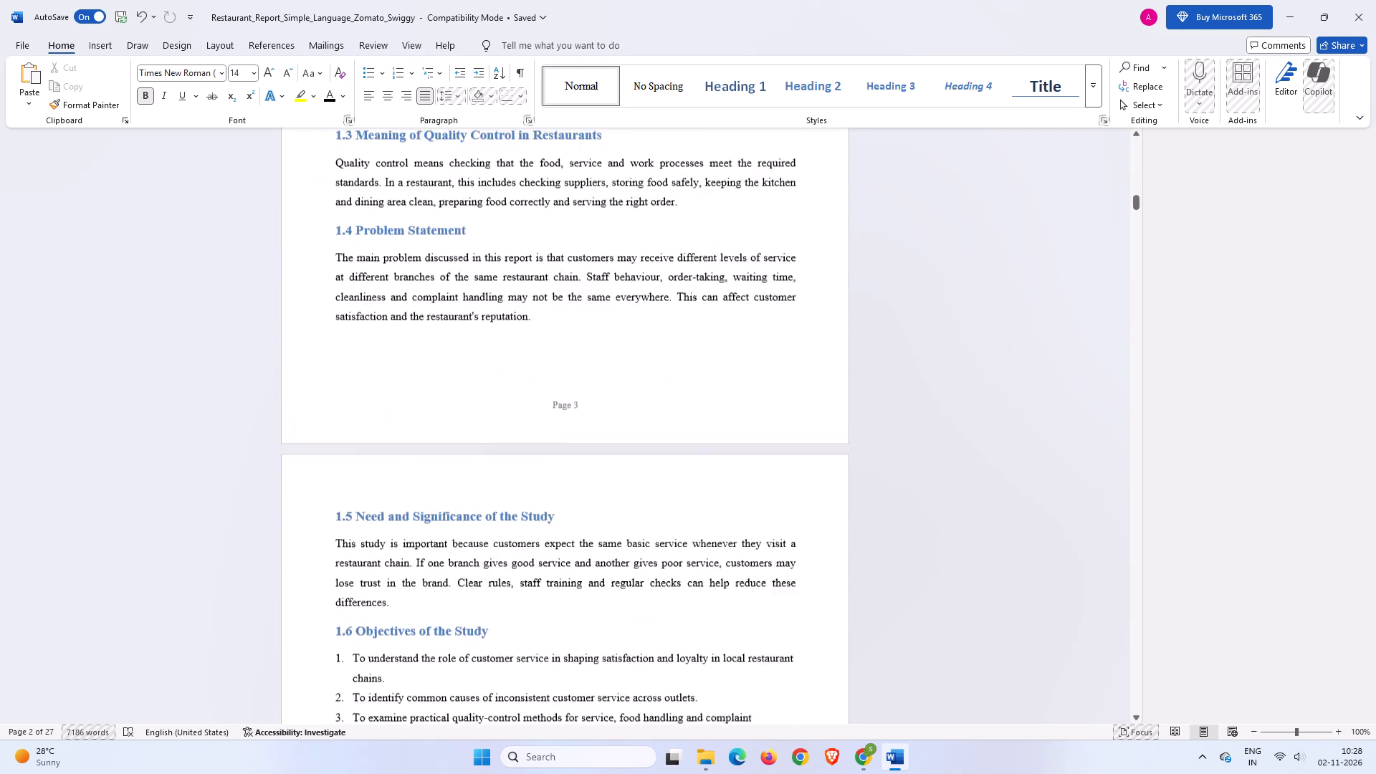
Delete the CHAPTER 1: prefix so the chapter heading reads INTRODUCTION.
{"action": "scroll", "coordinate": [833, 537], "scroll_direction": "up", "scroll_amount": 15}
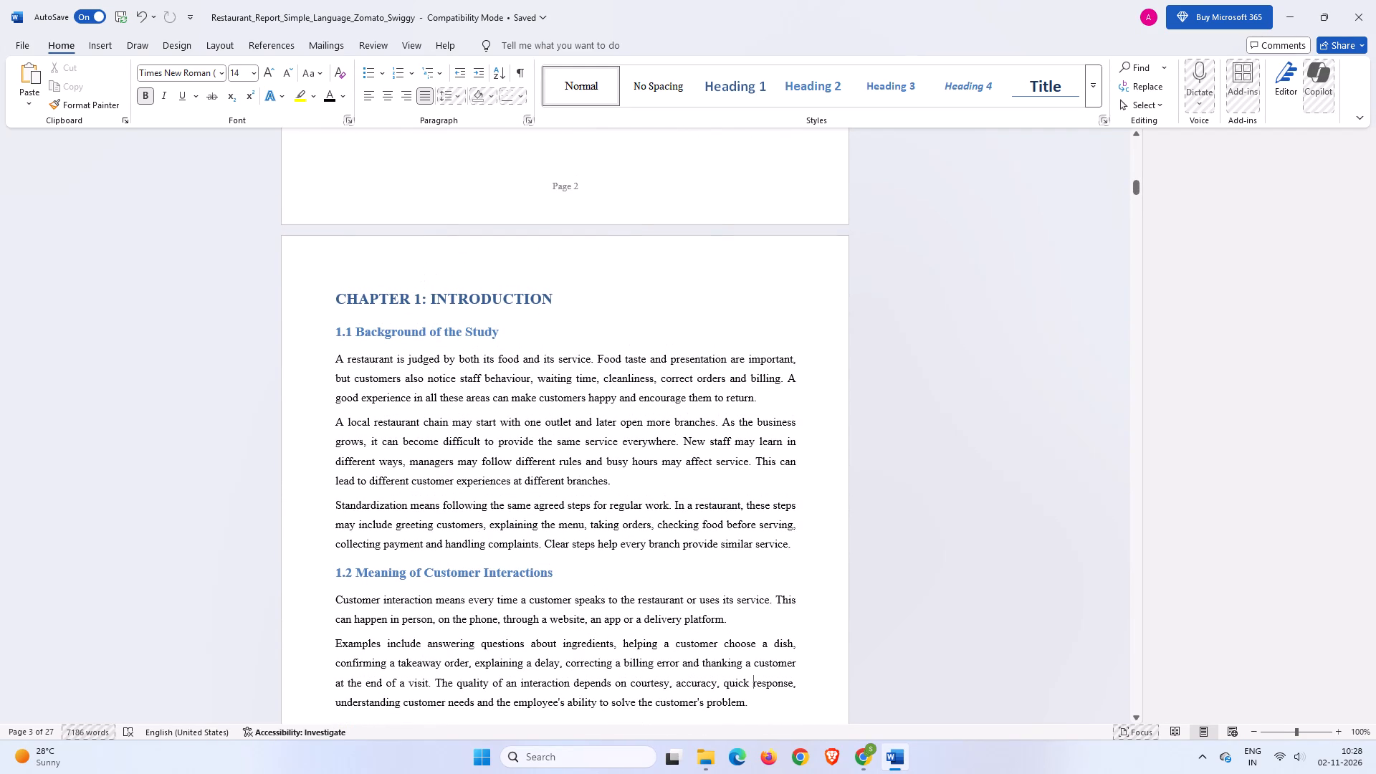
{"action": "left_click", "coordinate": [430, 302]}
{"action": "key", "text": "BackSpace"}
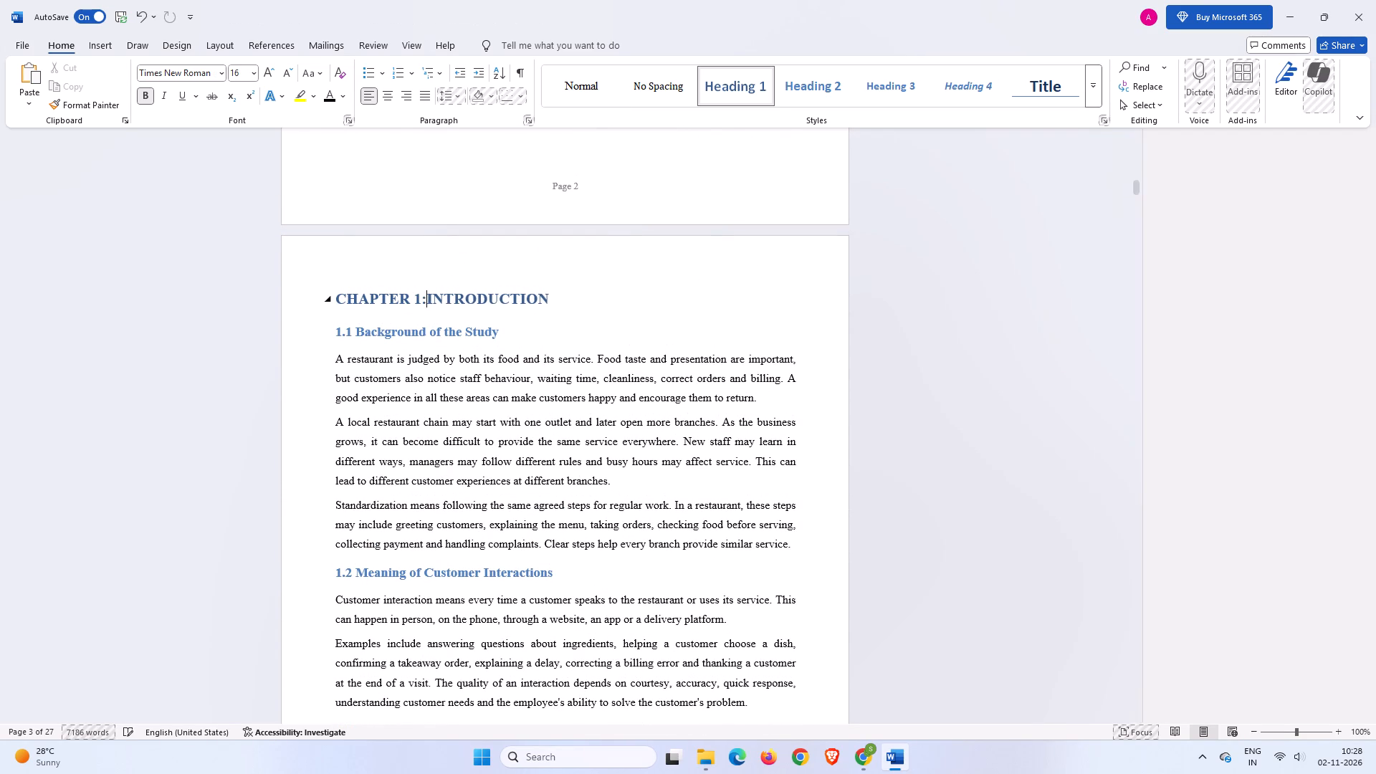
{"action": "key", "text": "BackSpace"}
{"action": "key", "text": "BackSpace"}
{"action": "key", "text": "BackSpace"}
{"action": "key", "text": "BackSpace"}
{"action": "key", "text": "BackSpace"}
{"action": "key", "text": "BackSpace"}
{"action": "key", "text": "BackSpace"}
{"action": "key", "text": "BackSpace"}
{"action": "key", "text": "BackSpace"}
{"action": "key", "text": "BackSpace"}
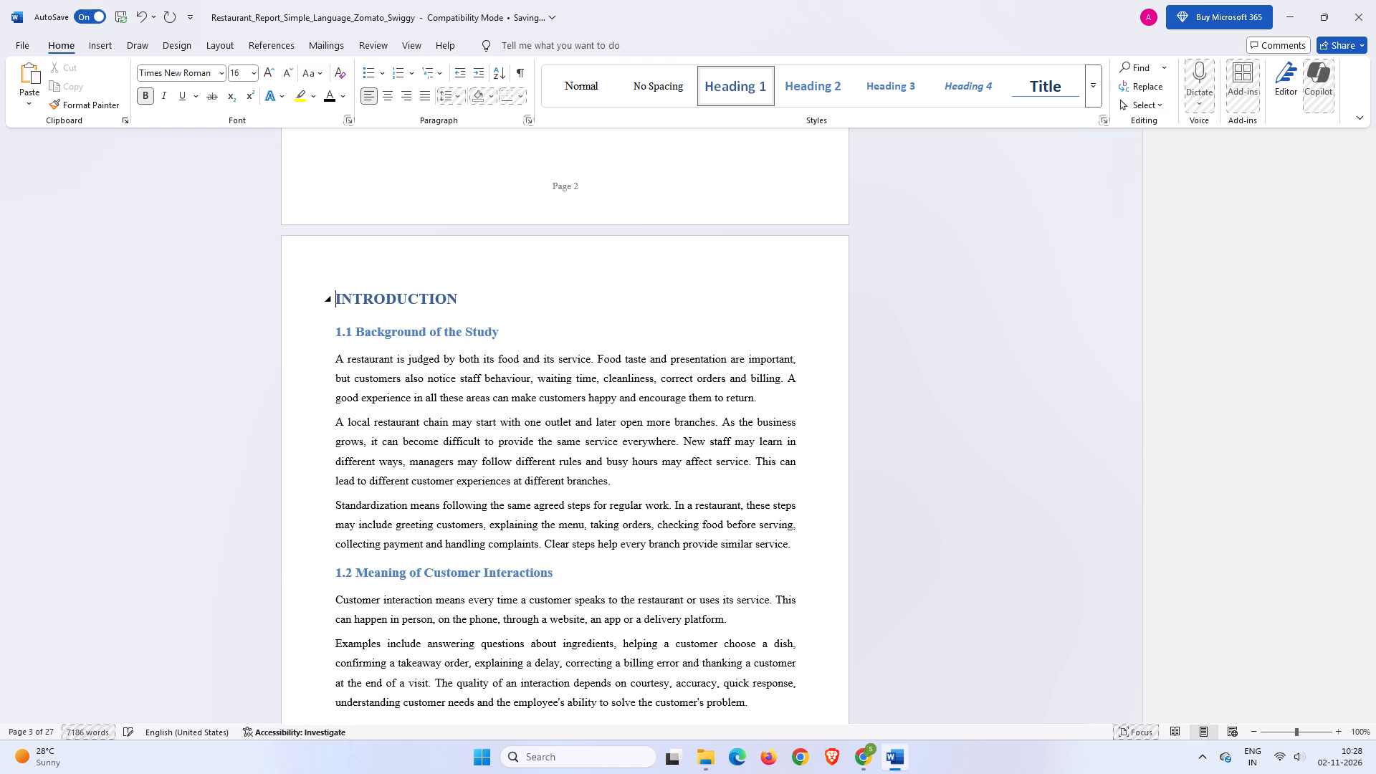
Delete the CHAPTER 2: prefix from the LITERATURE REVIEW heading.
{"action": "scroll", "coordinate": [398, 297], "scroll_direction": "up", "scroll_amount": 1}
{"action": "scroll", "coordinate": [411, 414], "scroll_direction": "down", "scroll_amount": 7}
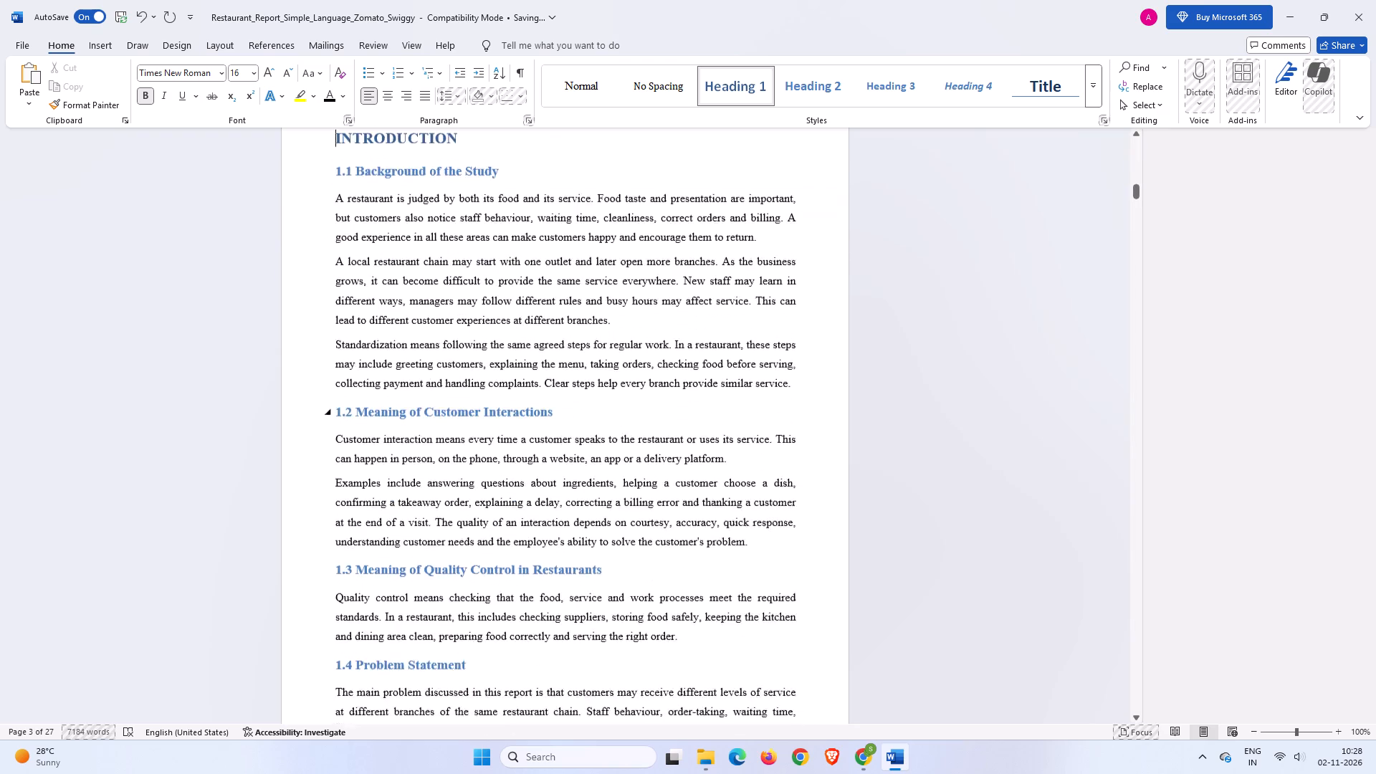
{"action": "scroll", "coordinate": [411, 418], "scroll_direction": "down", "scroll_amount": 14}
{"action": "scroll", "coordinate": [417, 495], "scroll_direction": "down", "scroll_amount": 5}
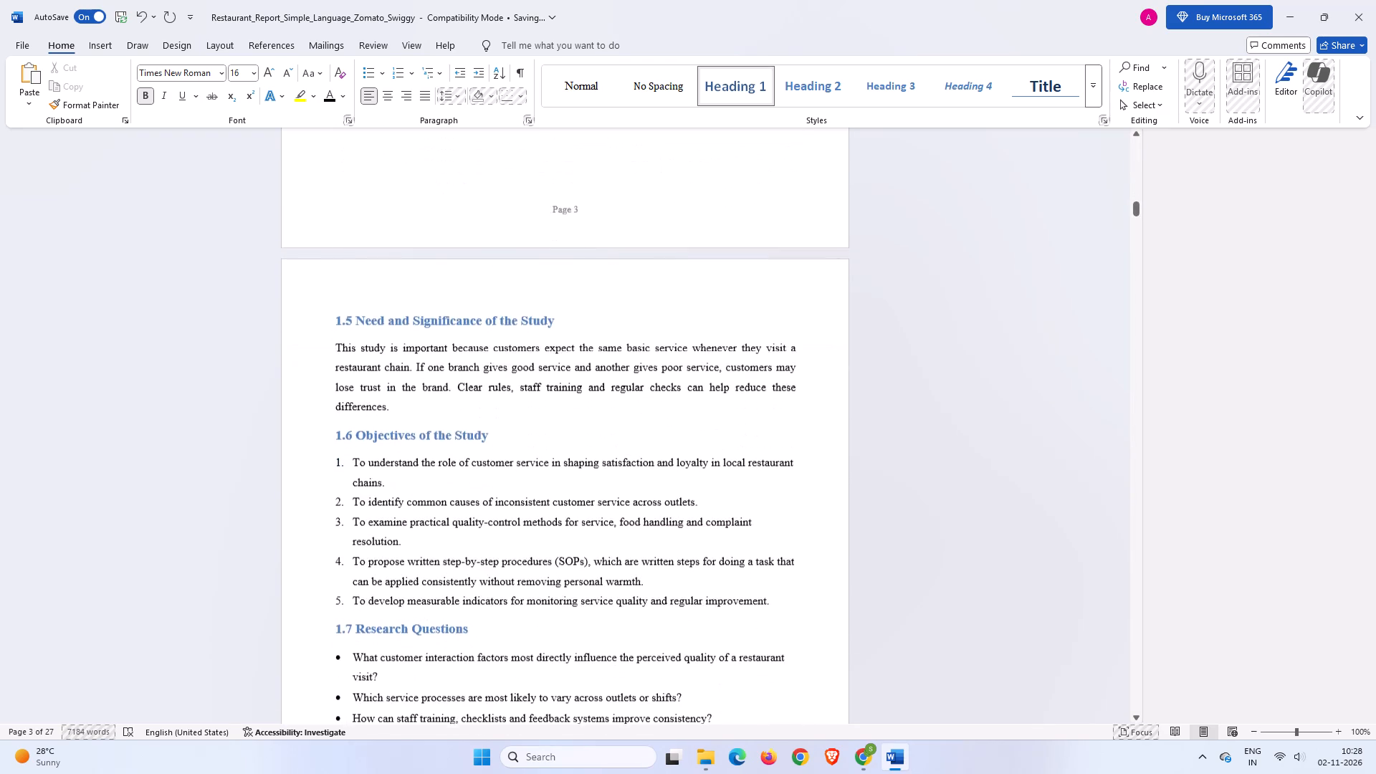
{"action": "scroll", "coordinate": [417, 495], "scroll_direction": "down", "scroll_amount": 20}
{"action": "scroll", "coordinate": [417, 495], "scroll_direction": "down", "scroll_amount": 4}
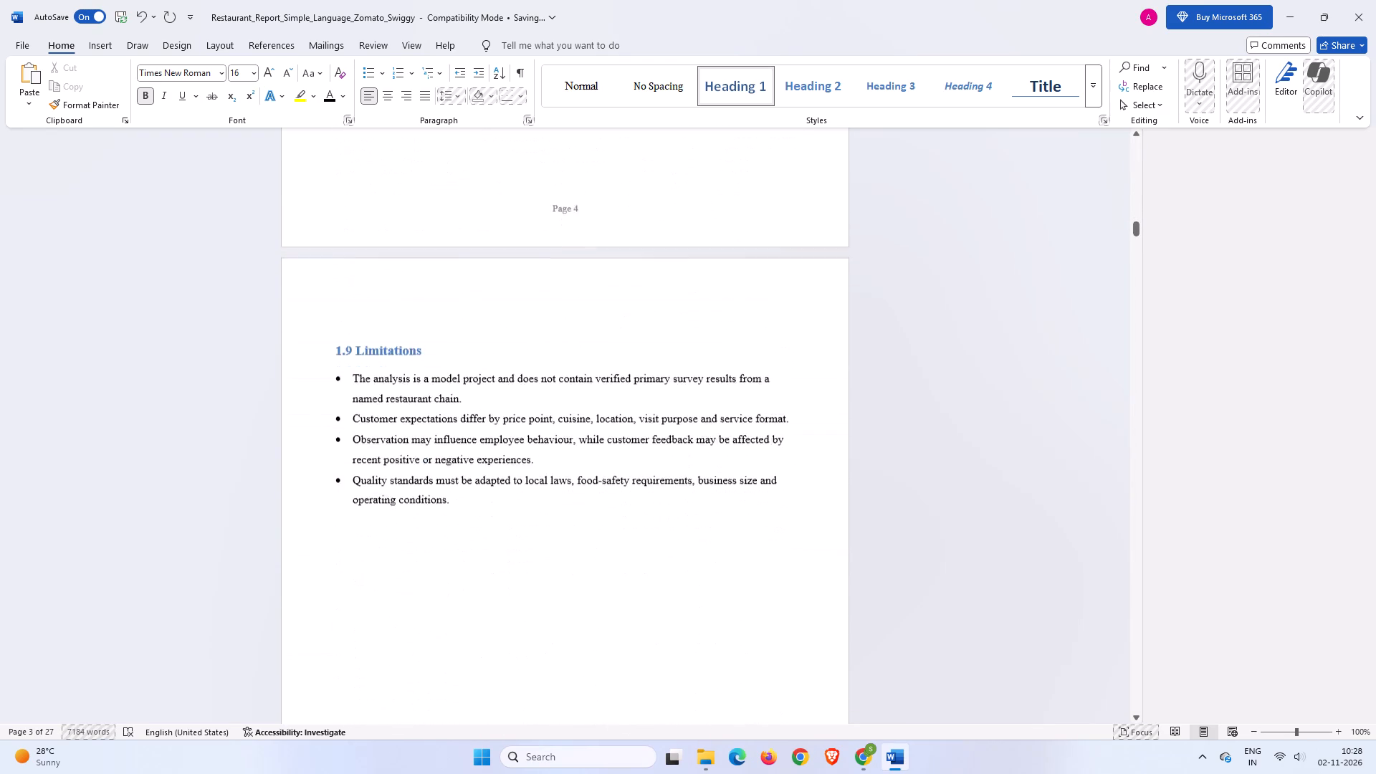
{"action": "scroll", "coordinate": [421, 502], "scroll_direction": "down", "scroll_amount": 17}
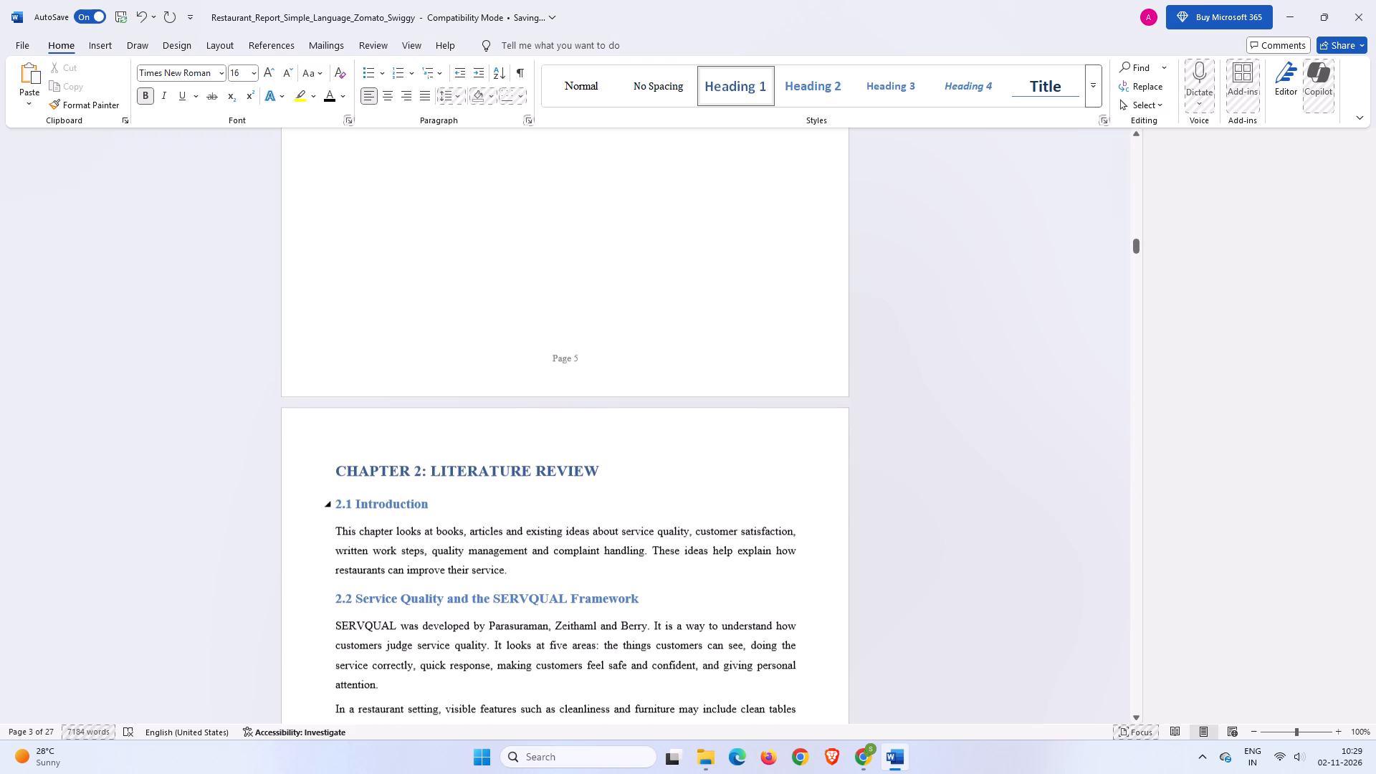
{"action": "left_click", "coordinate": [426, 472]}
{"action": "key", "text": "BackSpace"}
{"action": "key", "text": "BackSpace"}
{"action": "key", "text": "BackSpace"}
{"action": "key", "text": "BackSpace"}
{"action": "key", "text": "BackSpace"}
{"action": "key", "text": "BackSpace"}
{"action": "key", "text": "BackSpace"}
{"action": "key", "text": "BackSpace"}
{"action": "key", "text": "BackSpace"}
{"action": "key", "text": "BackSpace"}
{"action": "key", "text": "BackSpace"}
{"action": "key", "text": "BackSpace"}
{"action": "key", "text": "BackSpace"}
{"action": "key", "text": "BackSpace"}
{"action": "key", "text": "BackSpace"}
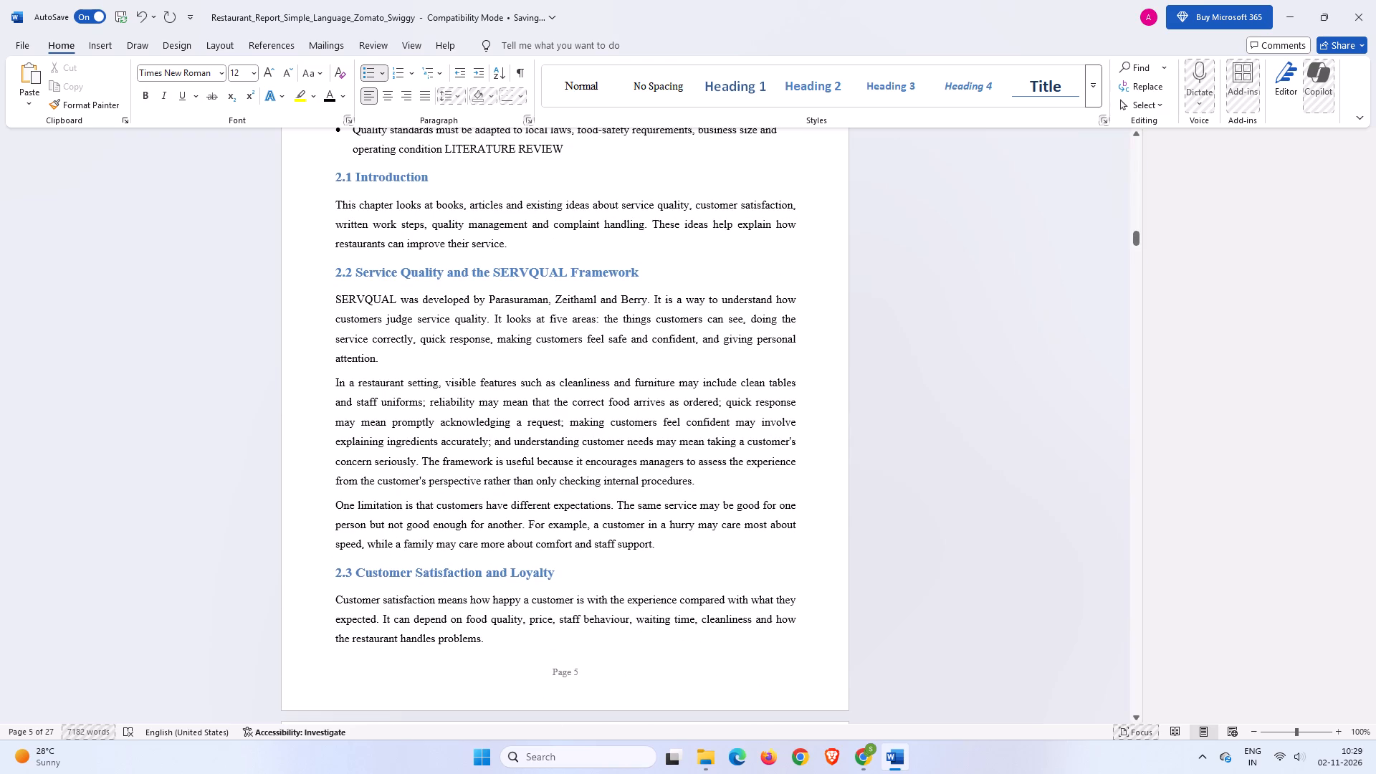
Undo the deletions that merged the LITERATURE REVIEW heading into the last bullet of section 1.9 Limitations.
{"action": "left_click", "coordinate": [136, 14]}
{"action": "left_click", "coordinate": [137, 18]}
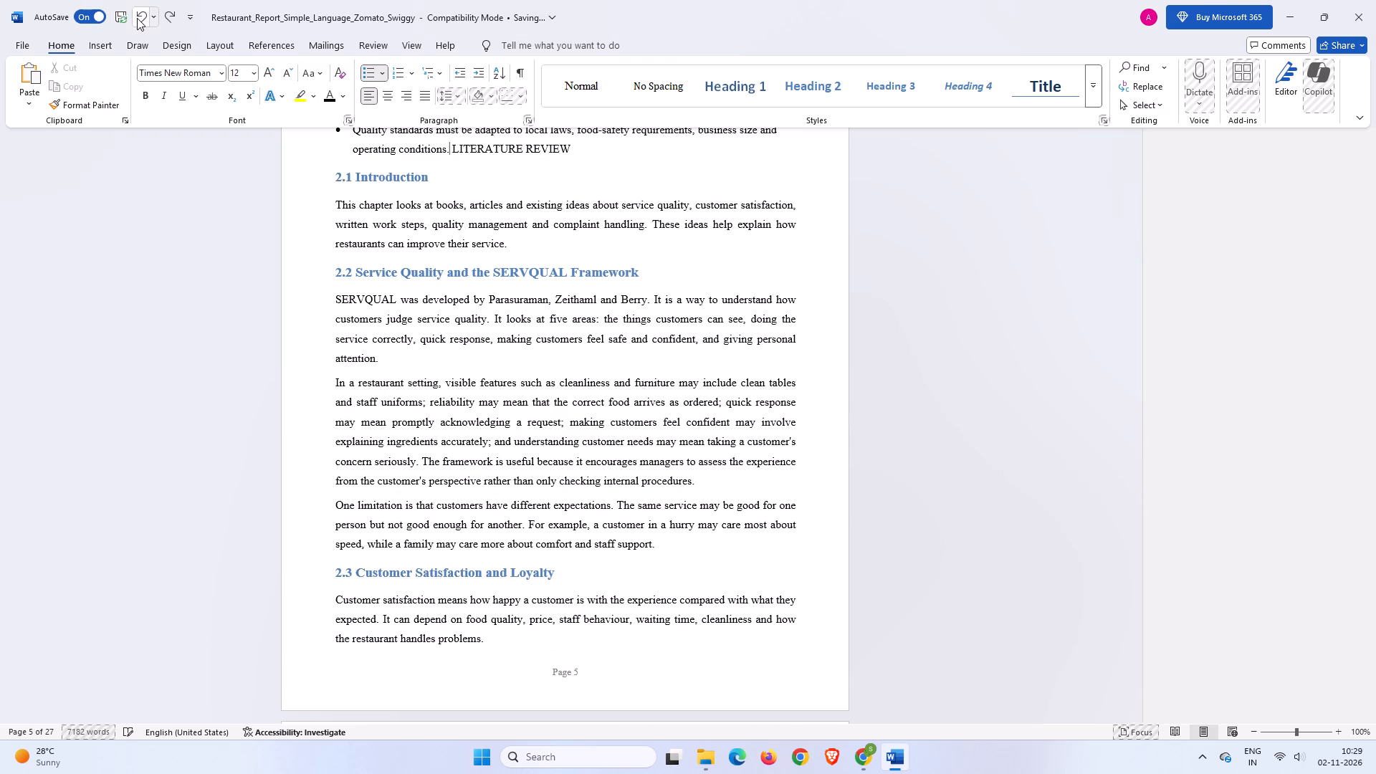
{"action": "left_click", "coordinate": [137, 18]}
{"action": "left_click", "coordinate": [137, 18]}
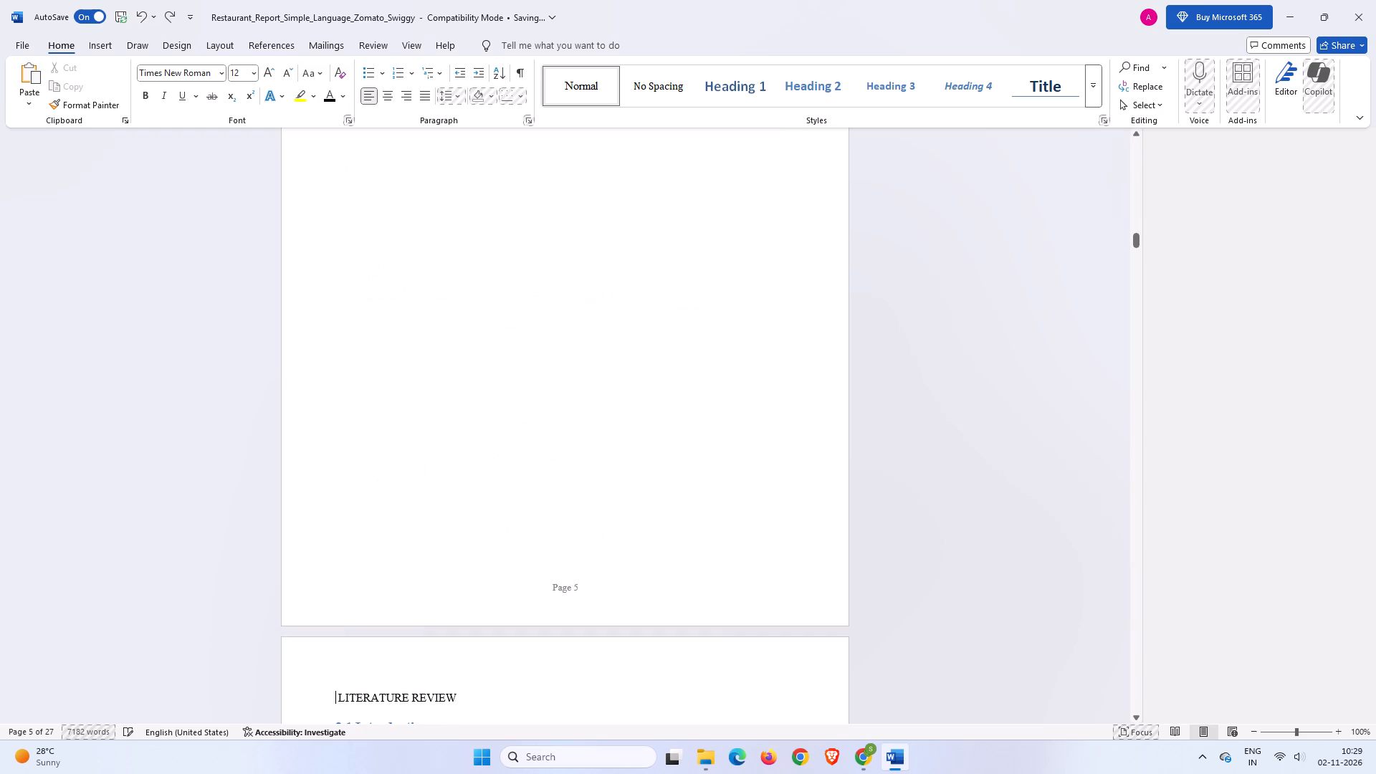
{"action": "left_click", "coordinate": [144, 14]}
{"action": "scroll", "coordinate": [507, 359], "scroll_direction": "up", "scroll_amount": 3}
{"action": "scroll", "coordinate": [505, 345], "scroll_direction": "down", "scroll_amount": 5}
{"action": "scroll", "coordinate": [518, 326], "scroll_direction": "up", "scroll_amount": 13}
{"action": "scroll", "coordinate": [504, 313], "scroll_direction": "down", "scroll_amount": 10}
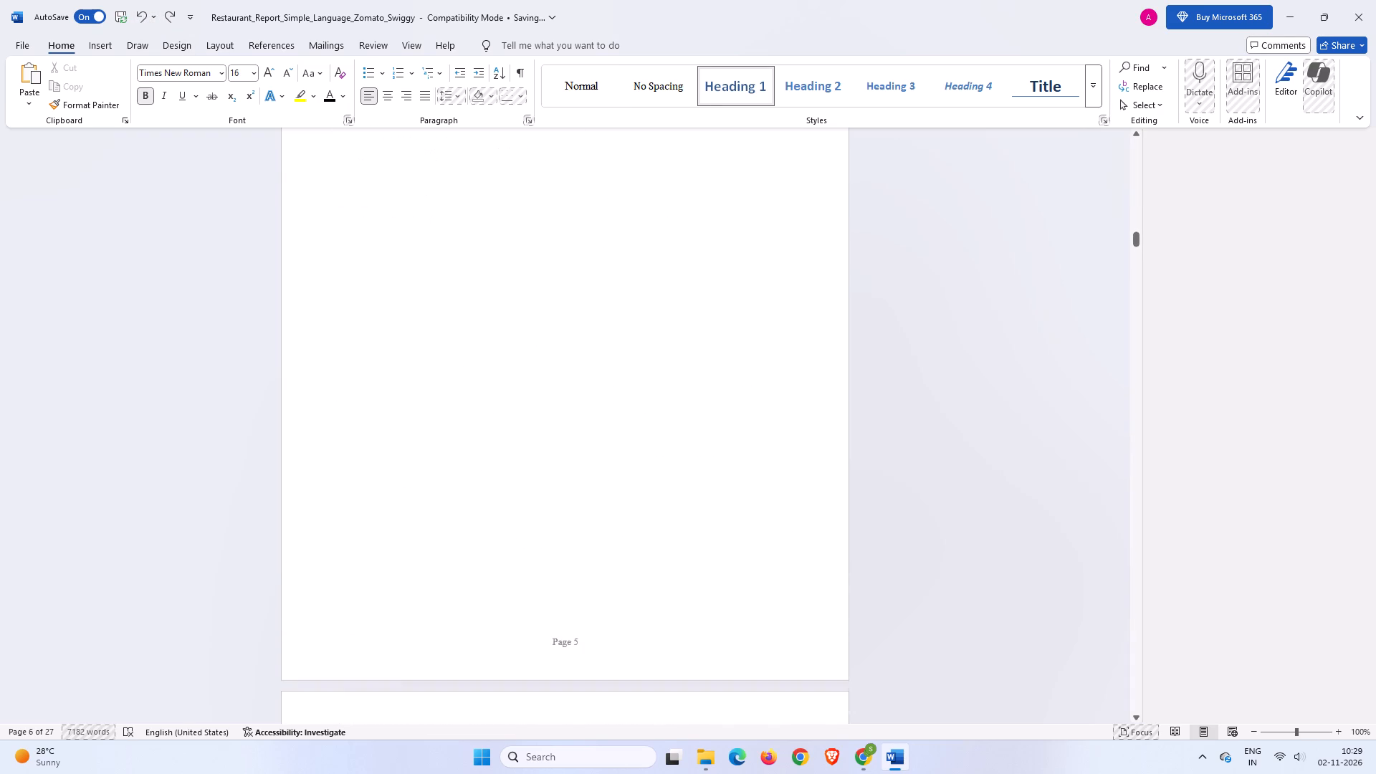
{"action": "scroll", "coordinate": [502, 386], "scroll_direction": "down", "scroll_amount": 7}
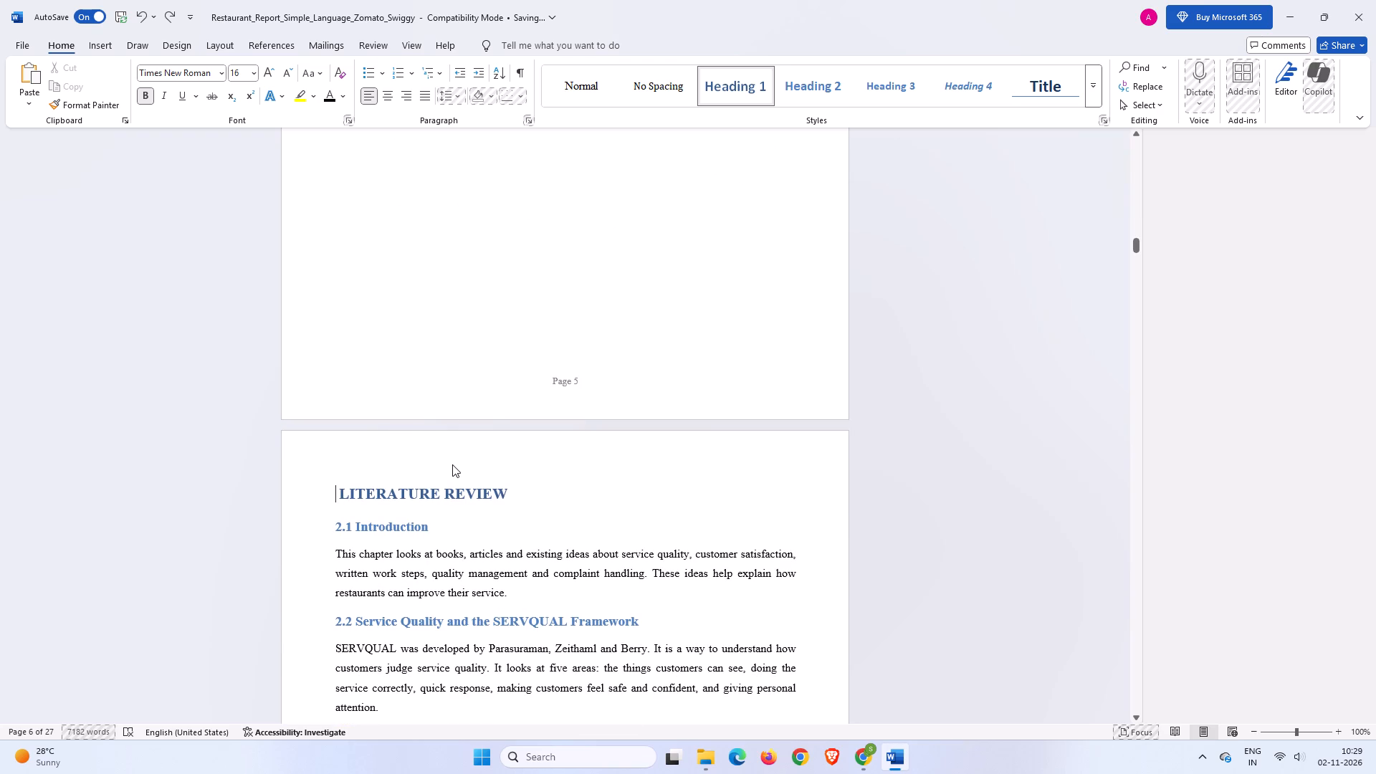
Set the Introduction row's indicative page in the INDEX table to 3.
{"action": "scroll", "coordinate": [445, 462], "scroll_direction": "up", "scroll_amount": 20}
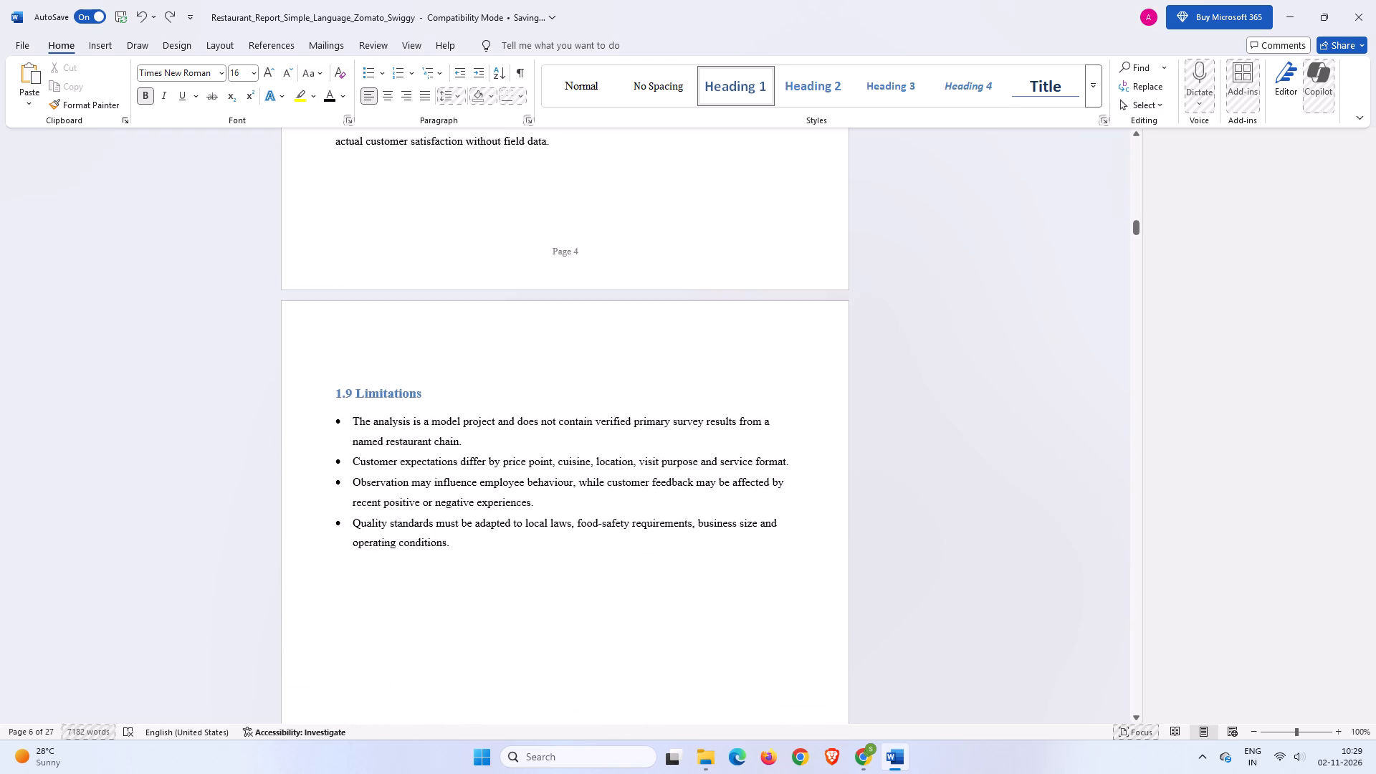
{"action": "scroll", "coordinate": [454, 444], "scroll_direction": "up", "scroll_amount": 16}
{"action": "scroll", "coordinate": [451, 433], "scroll_direction": "up", "scroll_amount": 12}
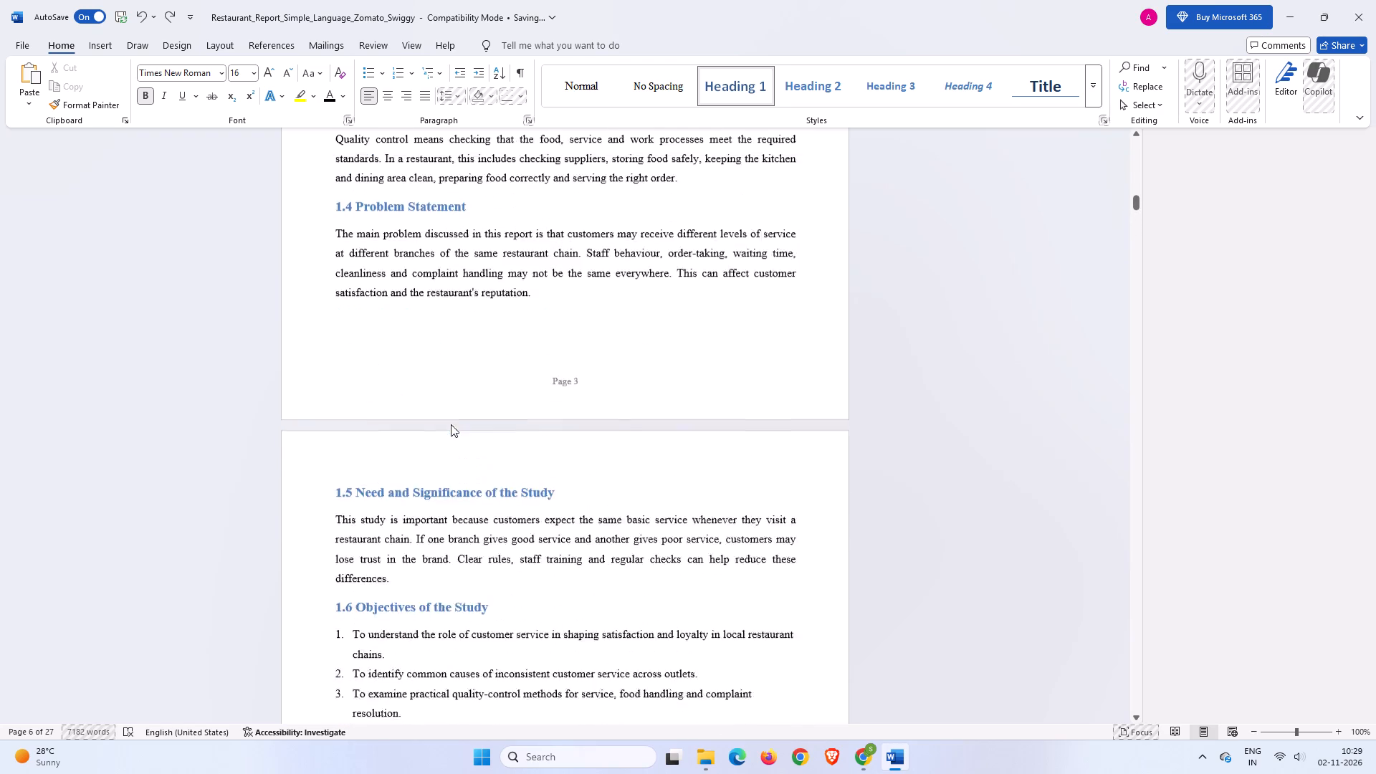
{"action": "scroll", "coordinate": [451, 424], "scroll_direction": "up", "scroll_amount": 14}
{"action": "scroll", "coordinate": [441, 365], "scroll_direction": "up", "scroll_amount": 9}
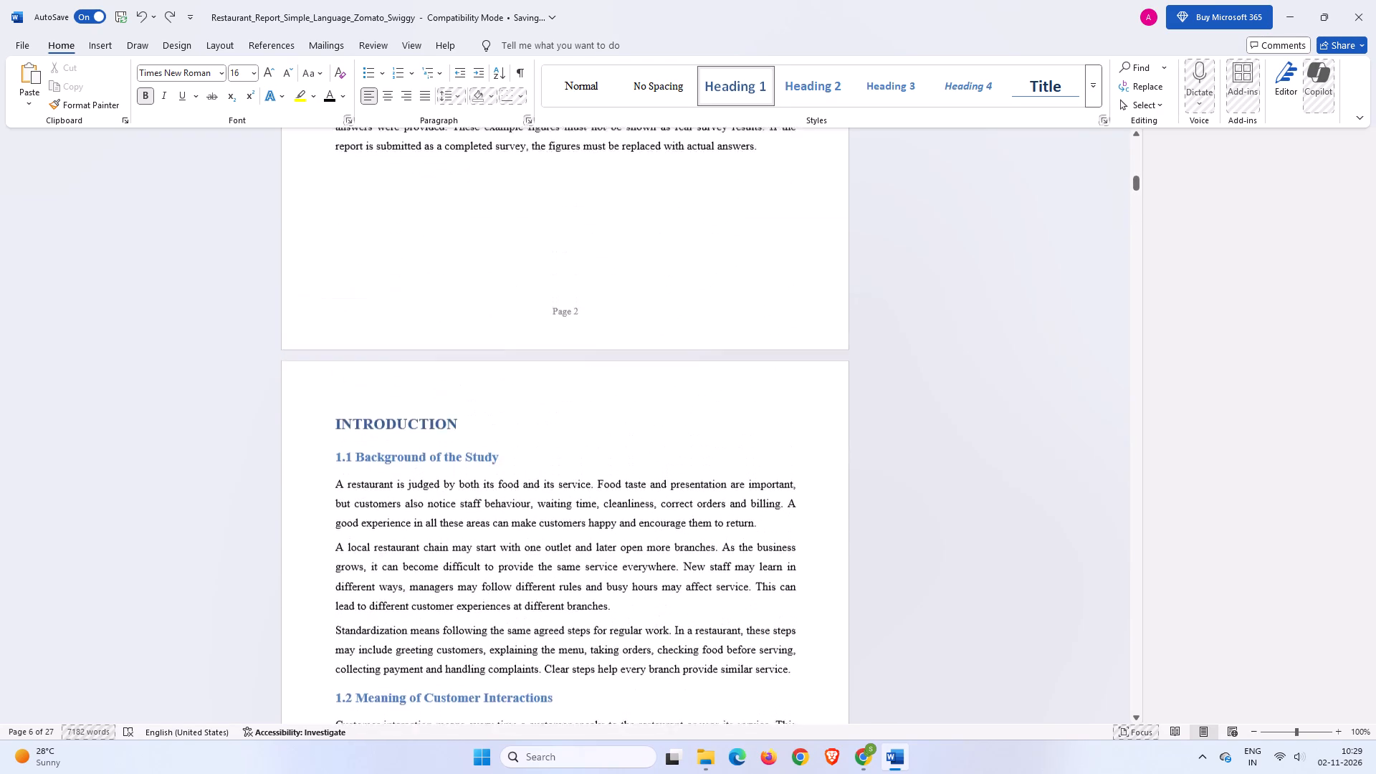
{"action": "scroll", "coordinate": [426, 310], "scroll_direction": "up", "scroll_amount": 15}
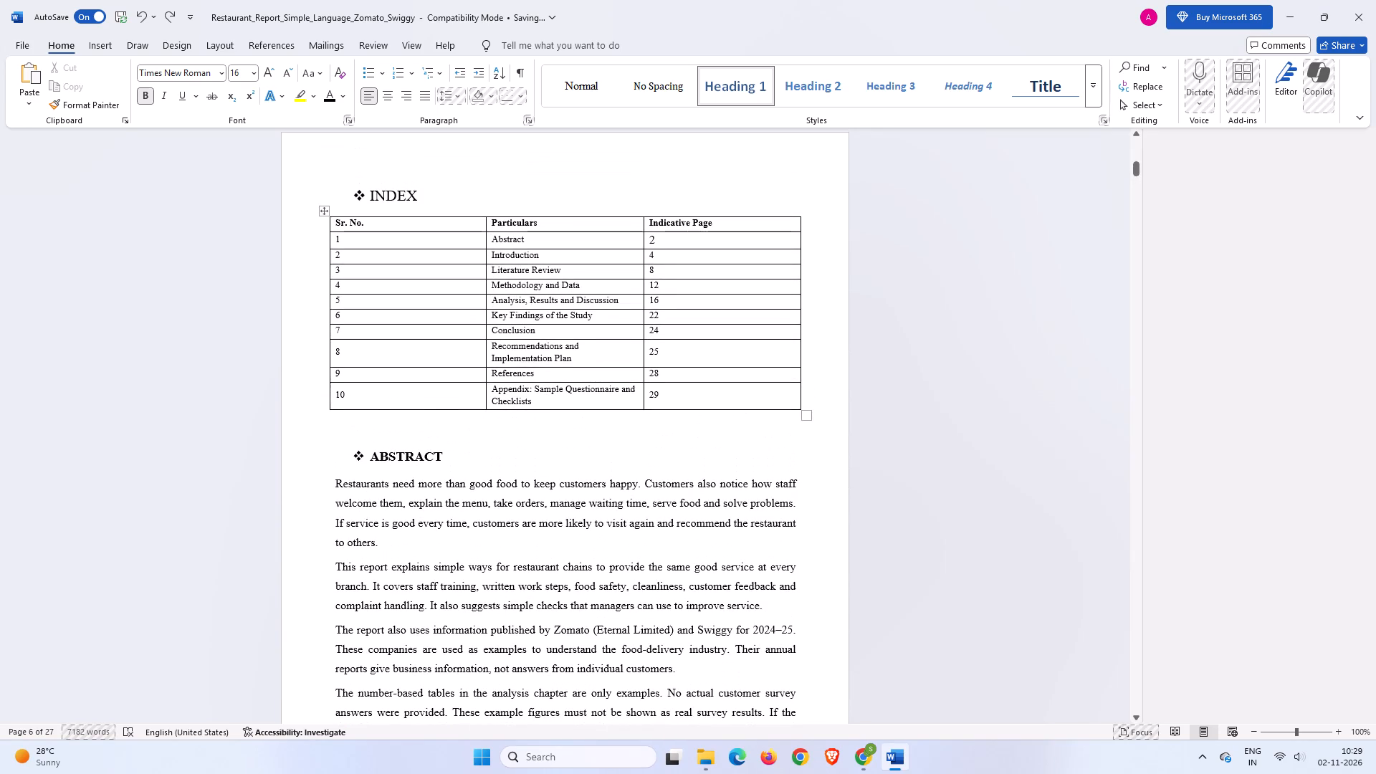
{"action": "left_click", "coordinate": [660, 254]}
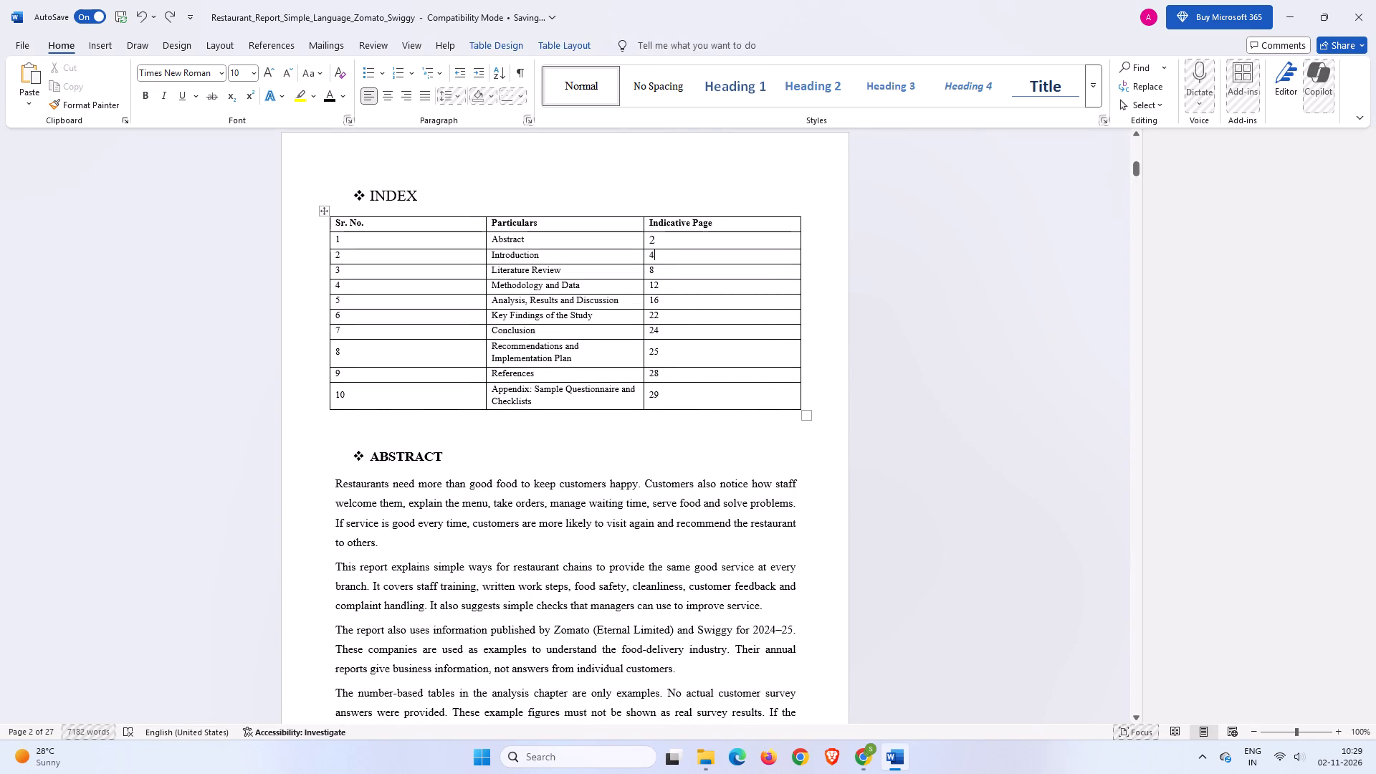
{"action": "key", "text": "BackSpace"}
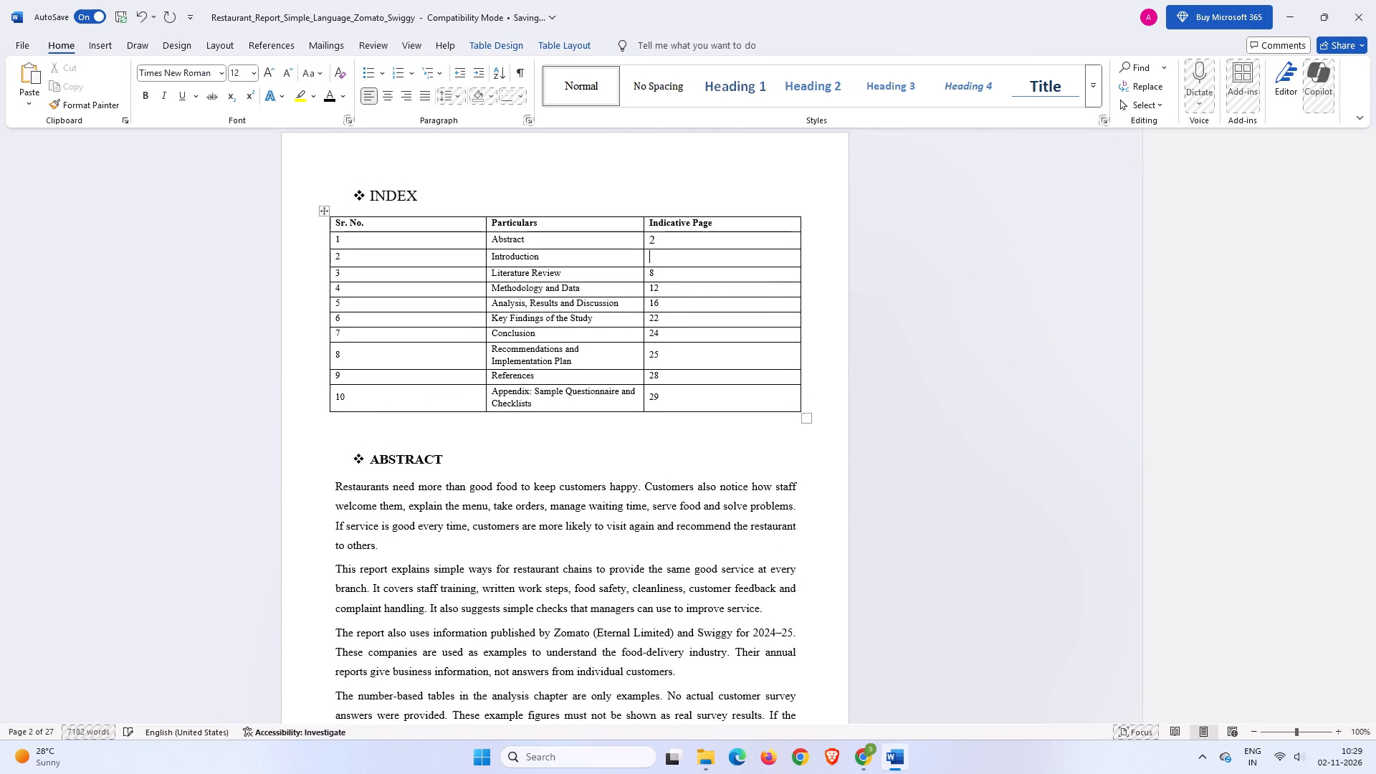
{"action": "scroll", "coordinate": [661, 462], "scroll_direction": "down", "scroll_amount": 11}
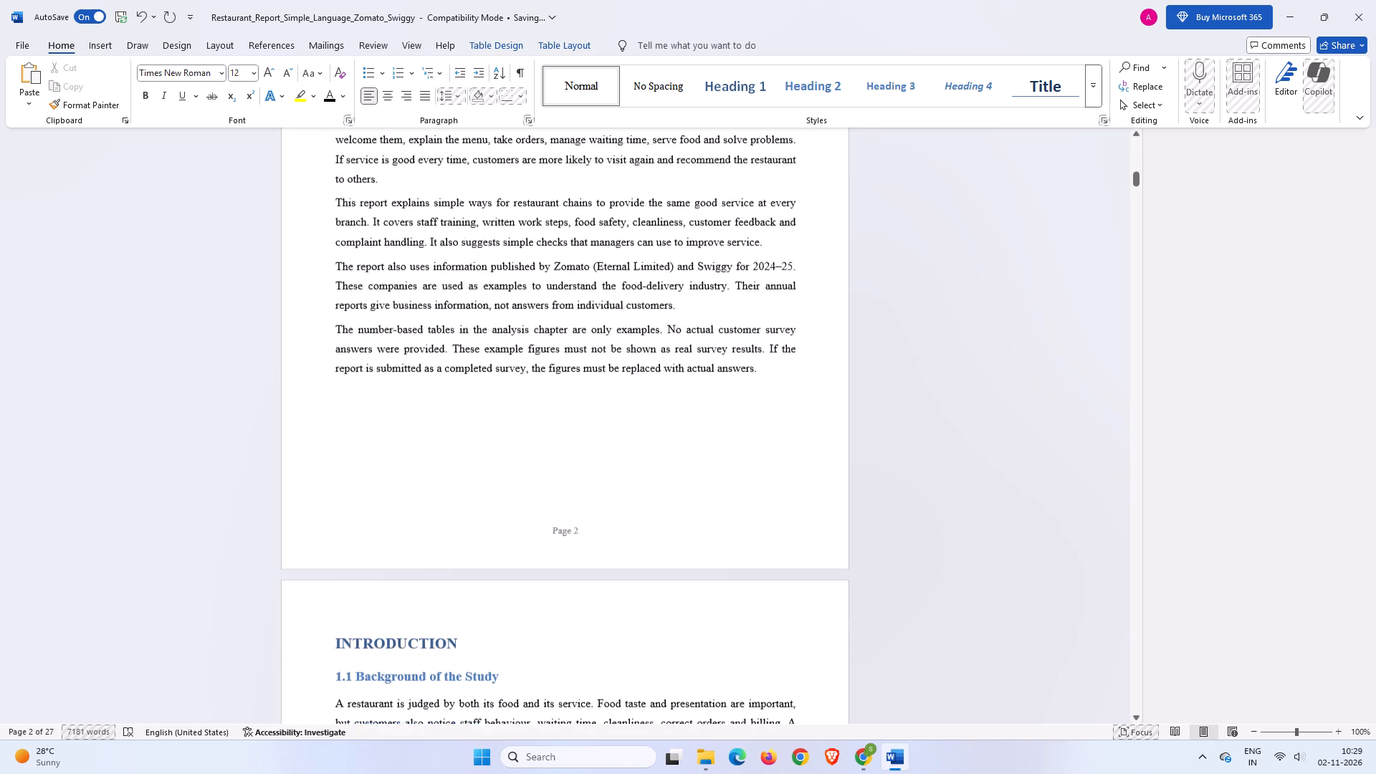
{"action": "scroll", "coordinate": [679, 440], "scroll_direction": "down", "scroll_amount": 2}
{"action": "scroll", "coordinate": [679, 440], "scroll_direction": "up", "scroll_amount": 10}
{"action": "scroll", "coordinate": [725, 348], "scroll_direction": "up", "scroll_amount": 2}
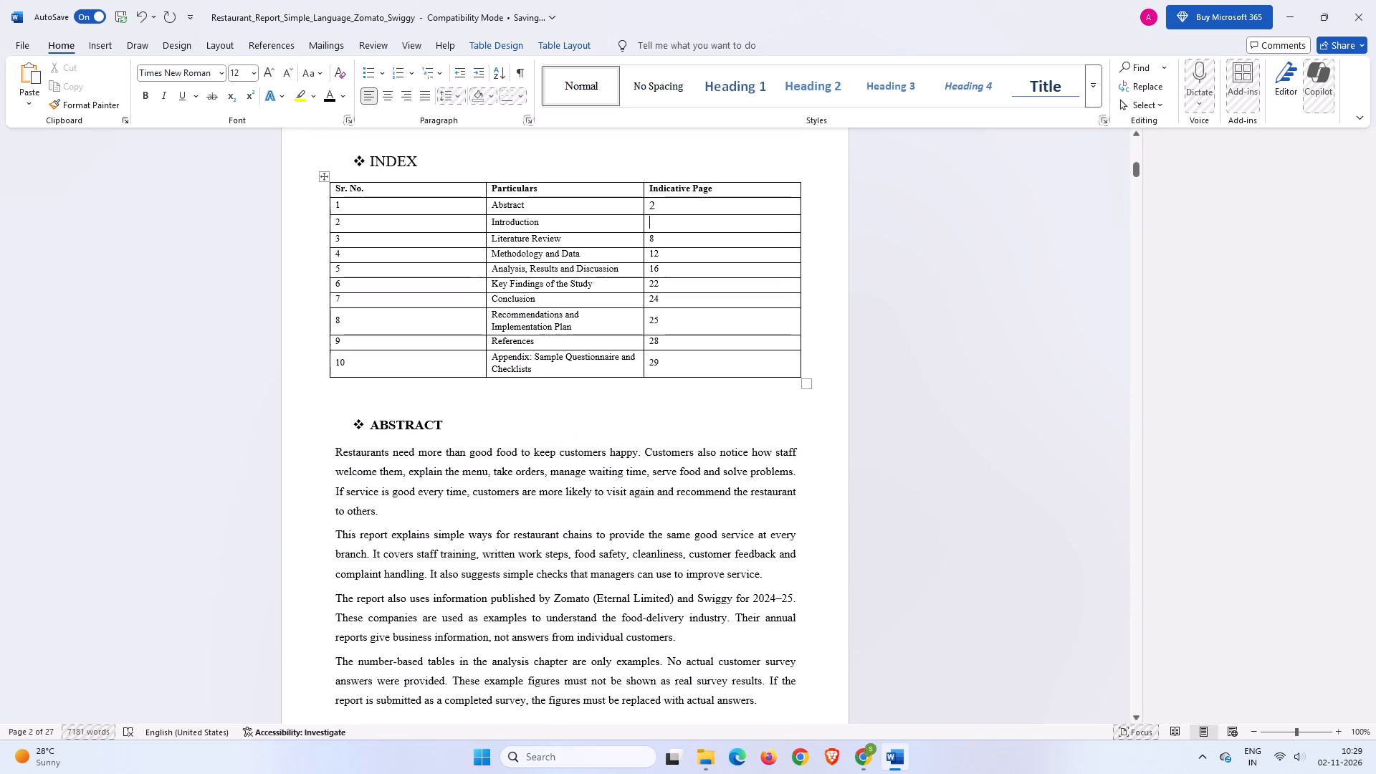
{"action": "key", "text": "3"}
Clear the indicative page numbers for Literature Review, Methodology and Data, and Analysis, Results and Discussion in the INDEX table.
{"action": "left_click", "coordinate": [654, 239]}
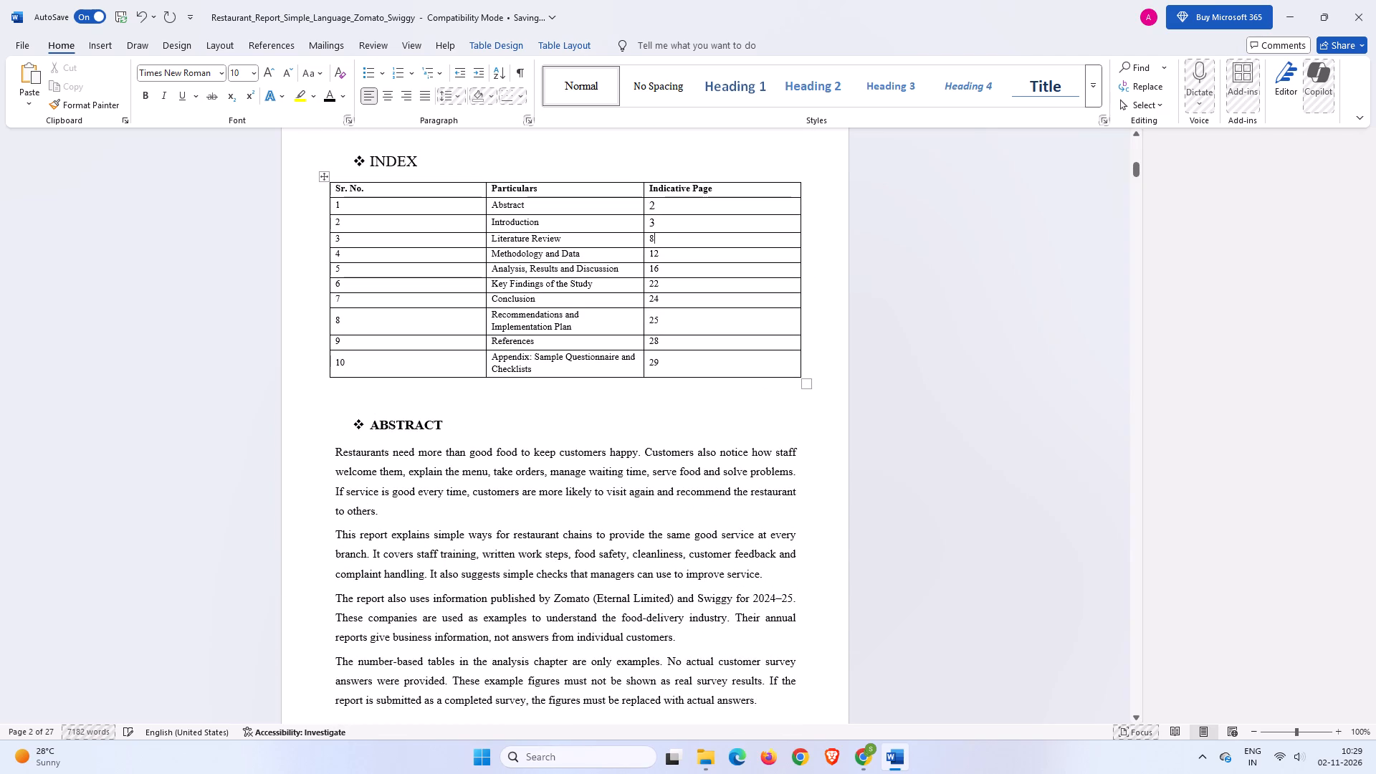
{"action": "key", "text": "BackSpace"}
{"action": "key", "text": "Down"}
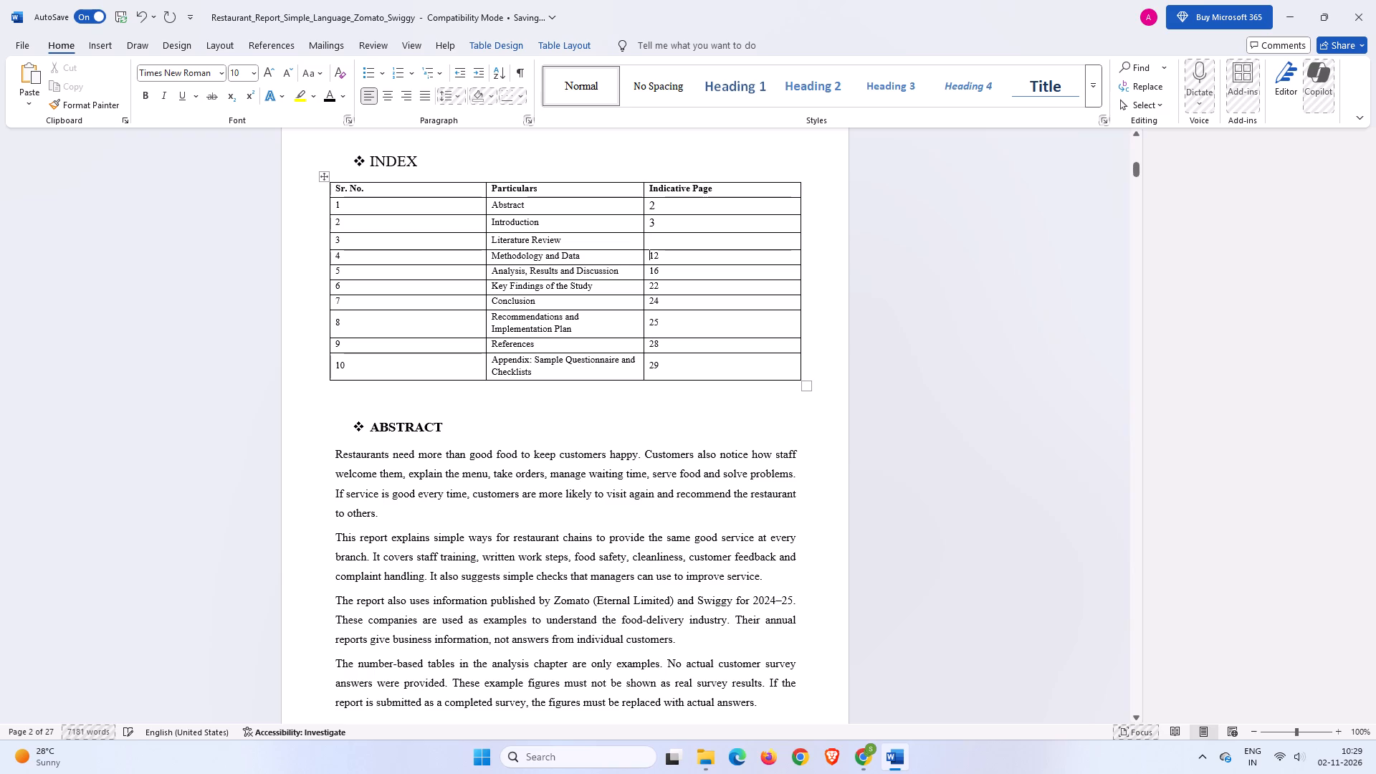
{"action": "key", "text": "Right"}
{"action": "key", "text": "Right"}
{"action": "key", "text": "BackSpace"}
{"action": "key", "text": "BackSpace"}
{"action": "key", "text": "Down"}
{"action": "key", "text": "Right"}
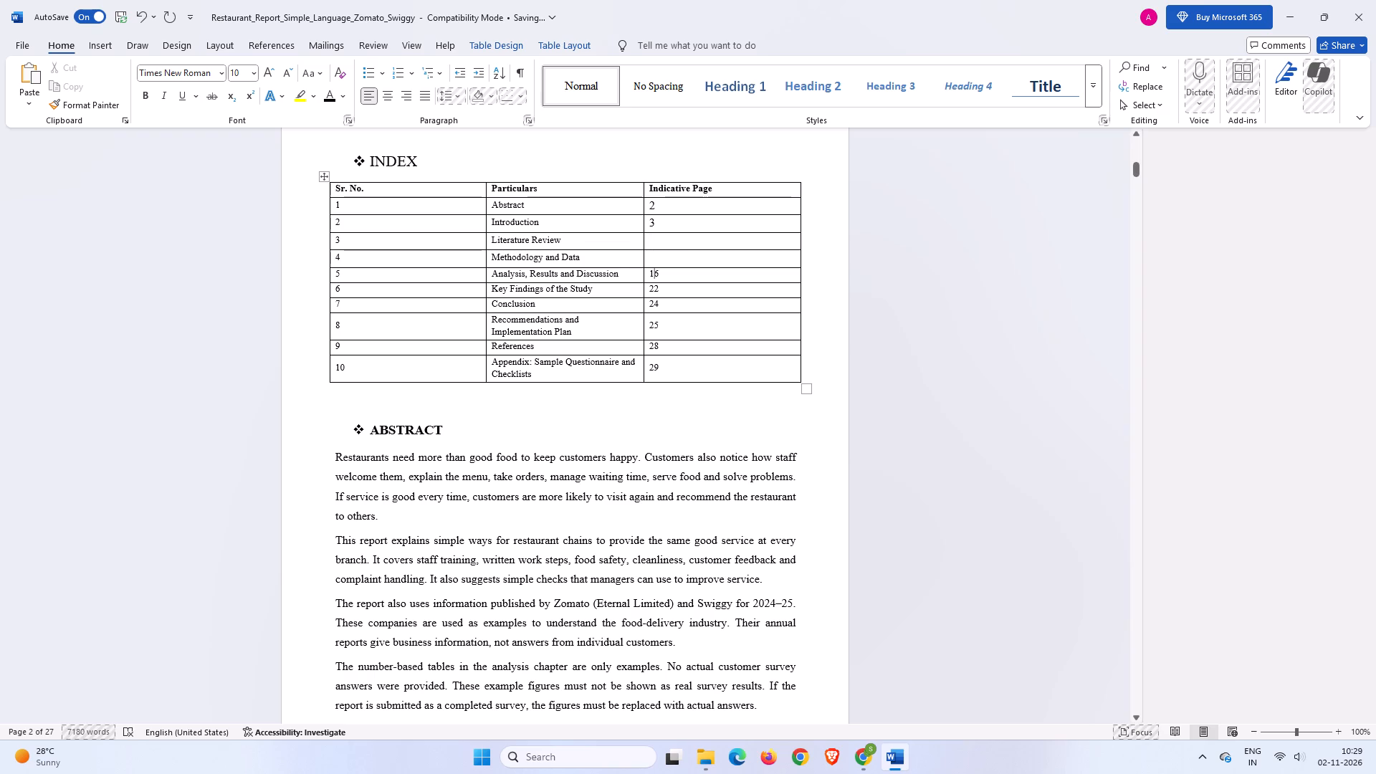
{"action": "key", "text": "Right"}
{"action": "key", "text": "BackSpace"}
{"action": "key", "text": "BackSpace"}
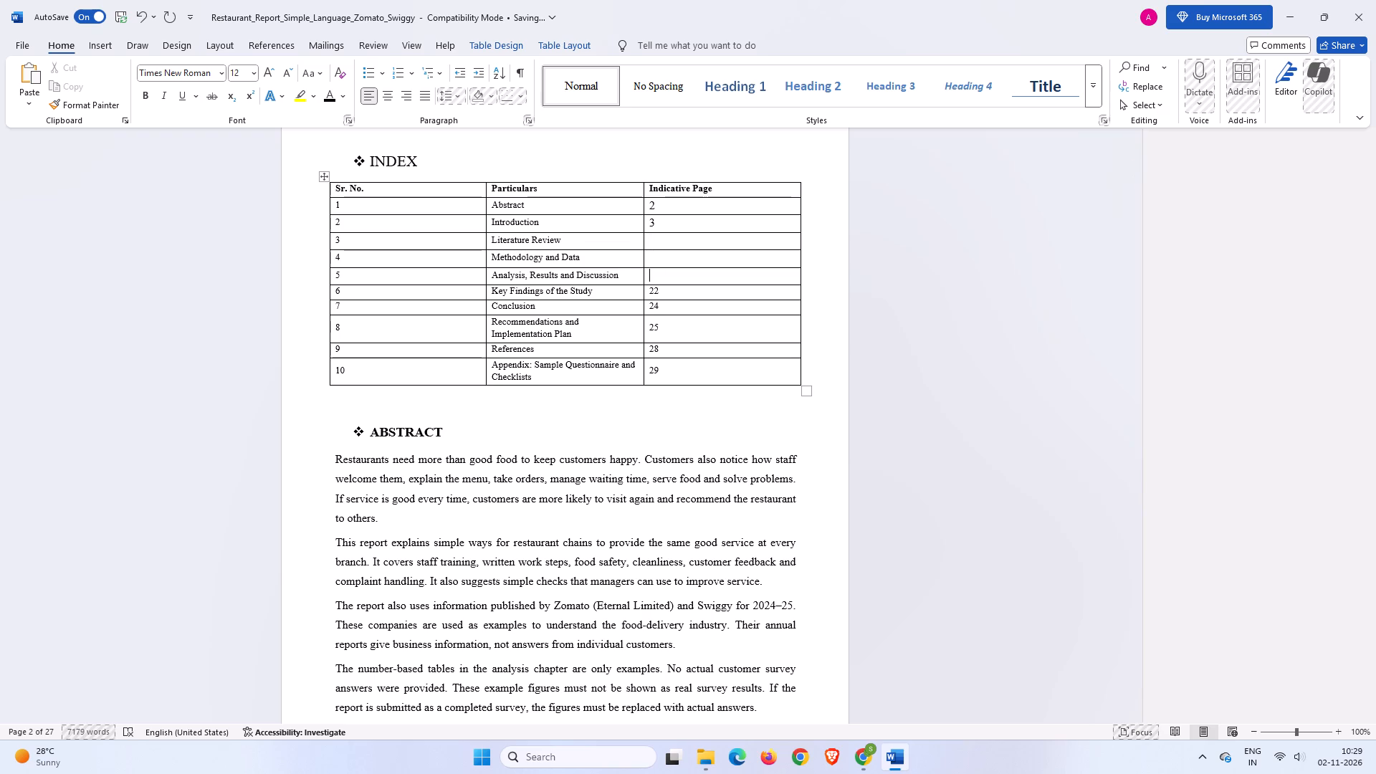
Clear the indicative page numbers for Key Findings of the Study and Conclusion in the INDEX table.
{"action": "key", "text": "Down"}
{"action": "key", "text": "Right"}
{"action": "key", "text": "Right"}
{"action": "key", "text": "BackSpace"}
{"action": "key", "text": "BackSpace"}
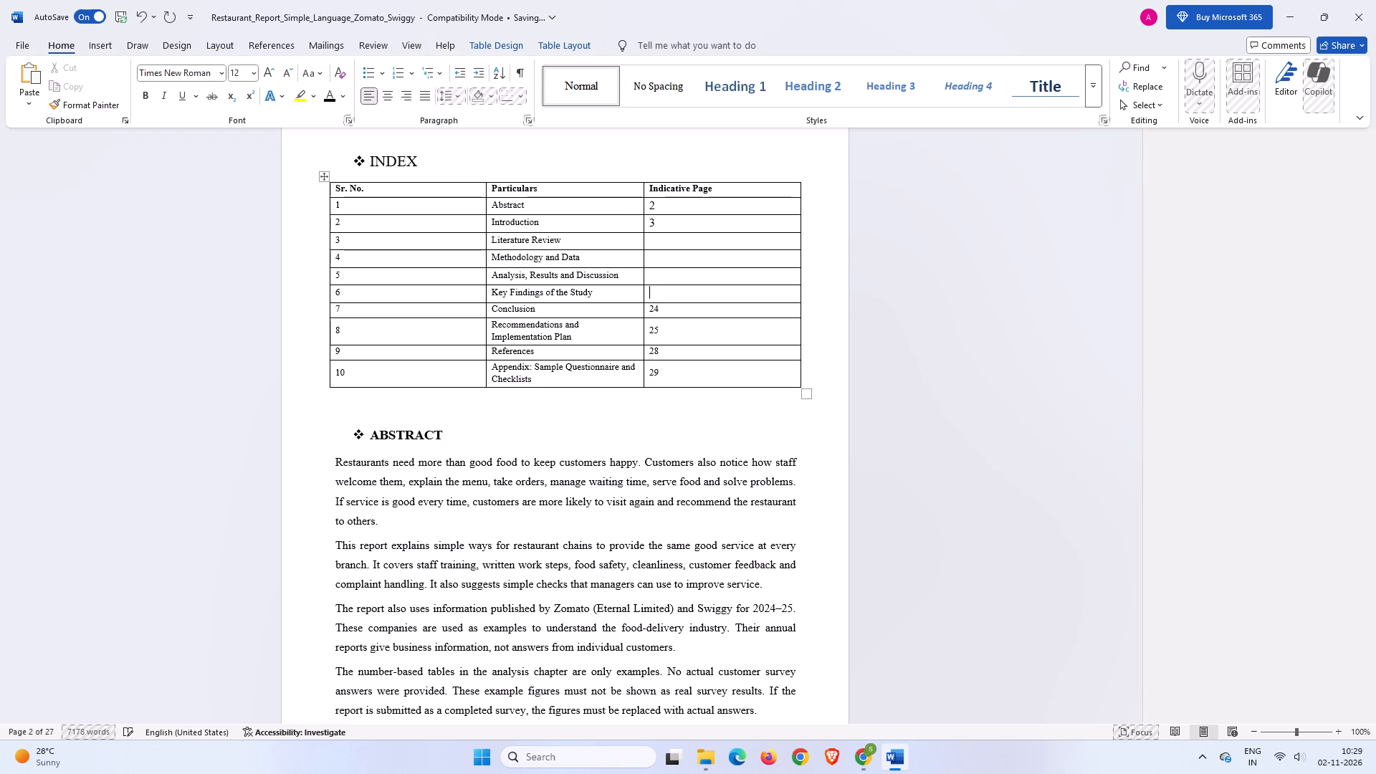
{"action": "key", "text": "Down"}
{"action": "key", "text": "Down"}
{"action": "key", "text": "Up"}
{"action": "key", "text": "Right"}
{"action": "key", "text": "Right"}
{"action": "key", "text": "BackSpace"}
{"action": "key", "text": "BackSpace"}
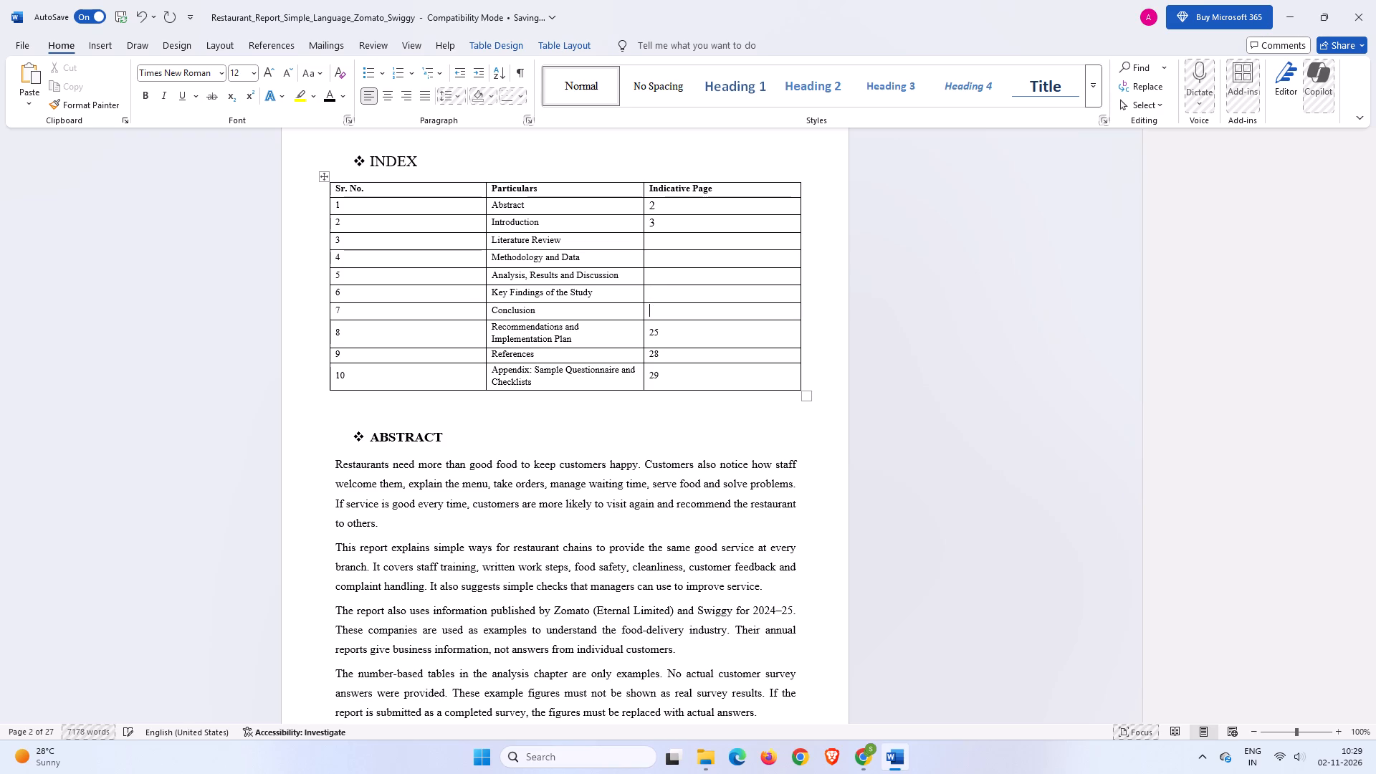
Clear the indicative page numbers for Recommendations and Implementation Plan, References, and the Appendix in the INDEX table.
{"action": "key", "text": "Down"}
{"action": "key", "text": "Down"}
{"action": "key", "text": "Up"}
{"action": "key", "text": "Right"}
{"action": "key", "text": "Right"}
{"action": "key", "text": "BackSpace"}
{"action": "key", "text": "BackSpace"}
{"action": "key", "text": "Down"}
{"action": "key", "text": "Right"}
{"action": "key", "text": "Right"}
{"action": "key", "text": "BackSpace"}
{"action": "key", "text": "BackSpace"}
{"action": "key", "text": "Down"}
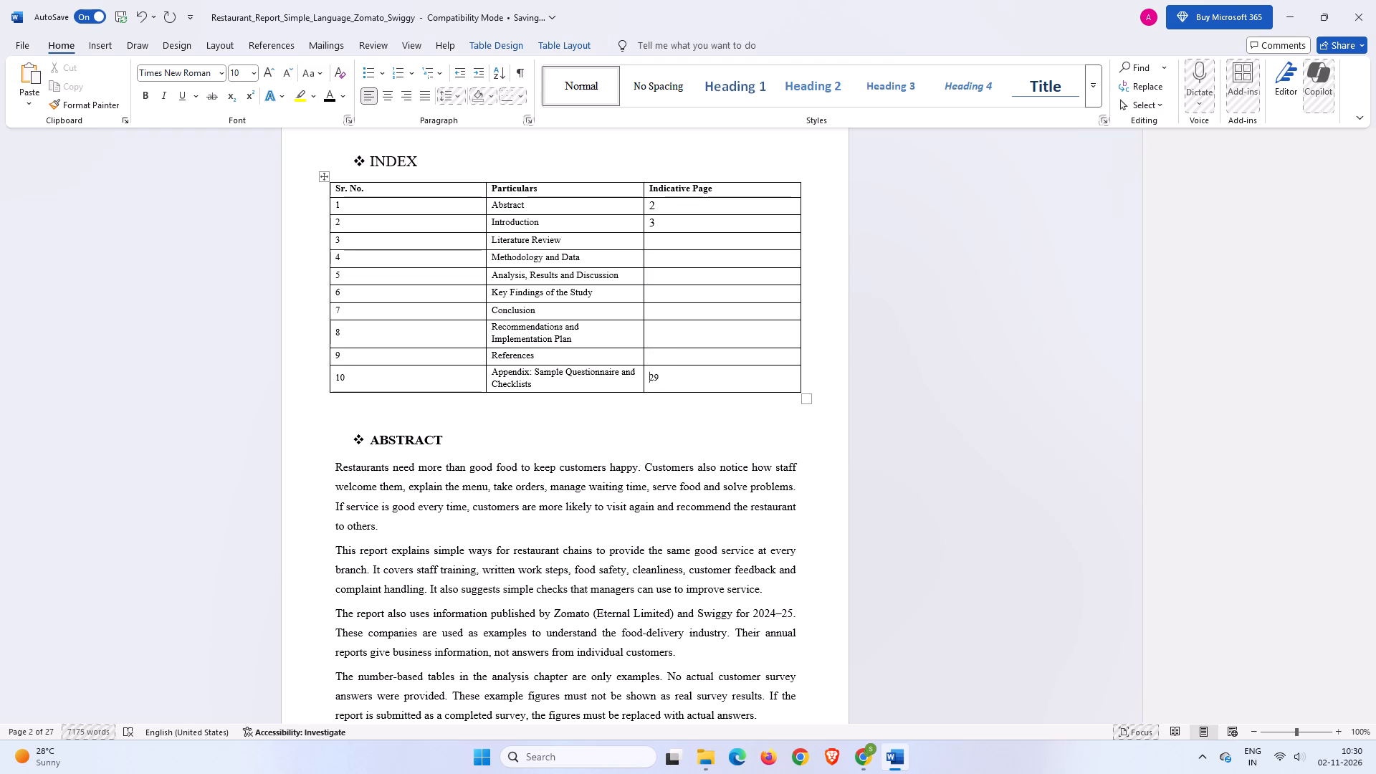
{"action": "key", "text": "Right"}
{"action": "key", "text": "Right"}
{"action": "key", "text": "BackSpace"}
{"action": "key", "text": "BackSpace"}
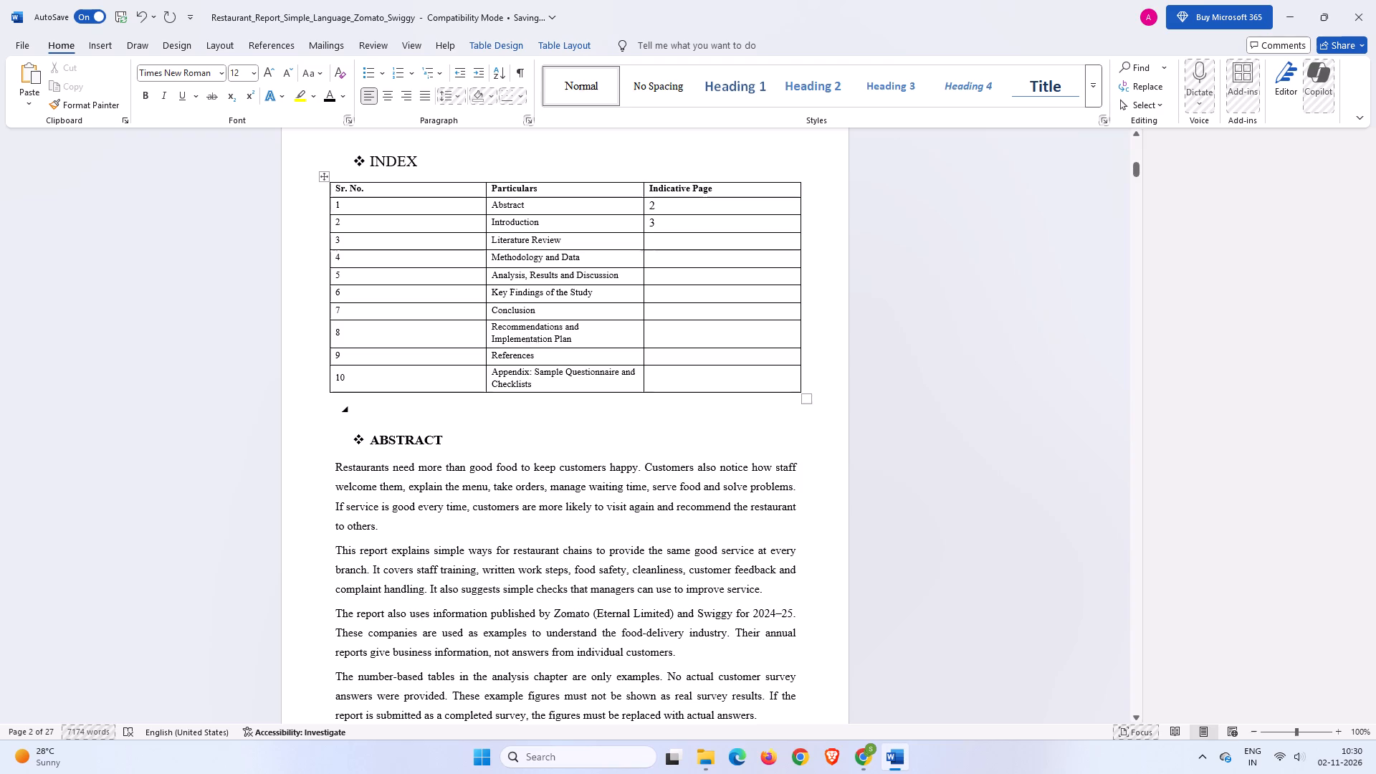
Check from the INDEX through Chapter 1 on which page the LITERATURE REVIEW chapter starts.
{"action": "scroll", "coordinate": [588, 416], "scroll_direction": "down", "scroll_amount": 3}
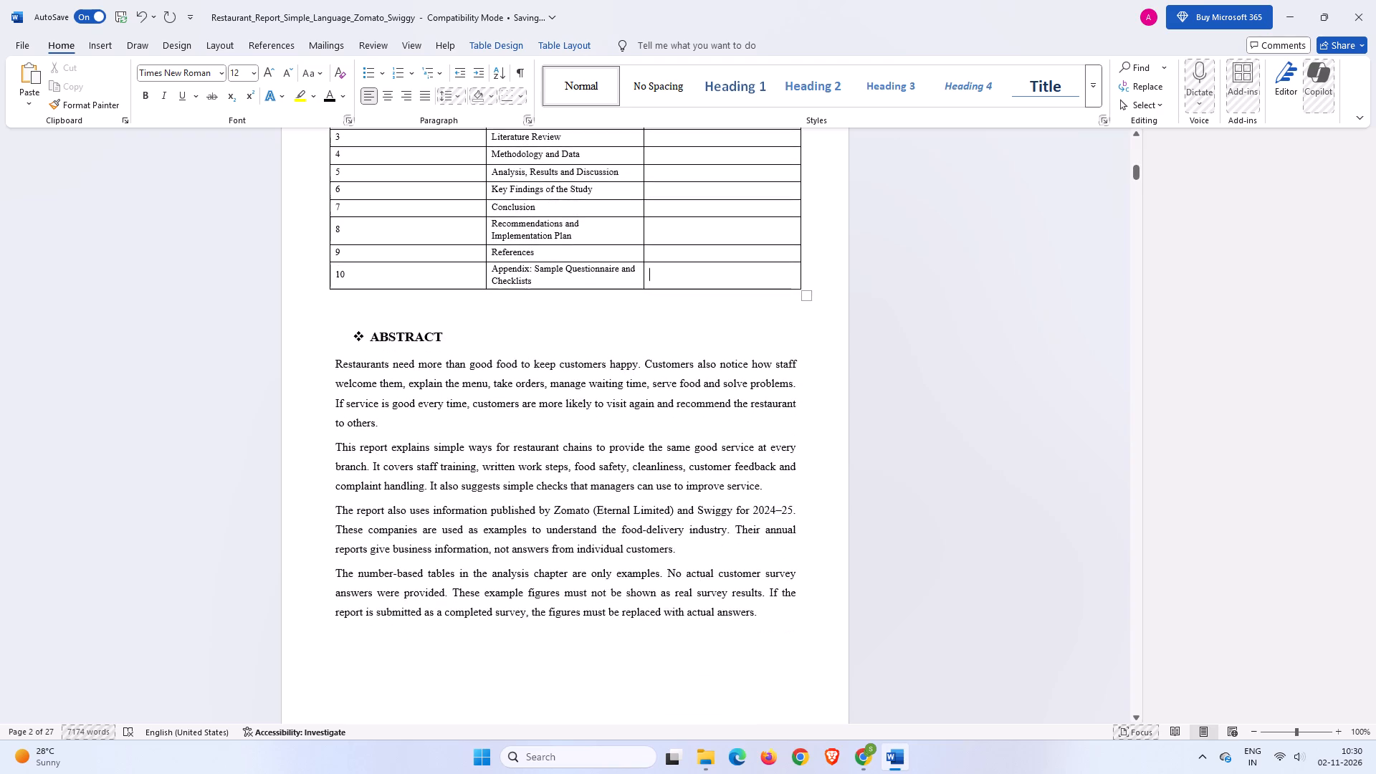
{"action": "scroll", "coordinate": [580, 415], "scroll_direction": "up", "scroll_amount": 2}
{"action": "scroll", "coordinate": [580, 415], "scroll_direction": "down", "scroll_amount": 3}
{"action": "scroll", "coordinate": [570, 403], "scroll_direction": "up", "scroll_amount": 2}
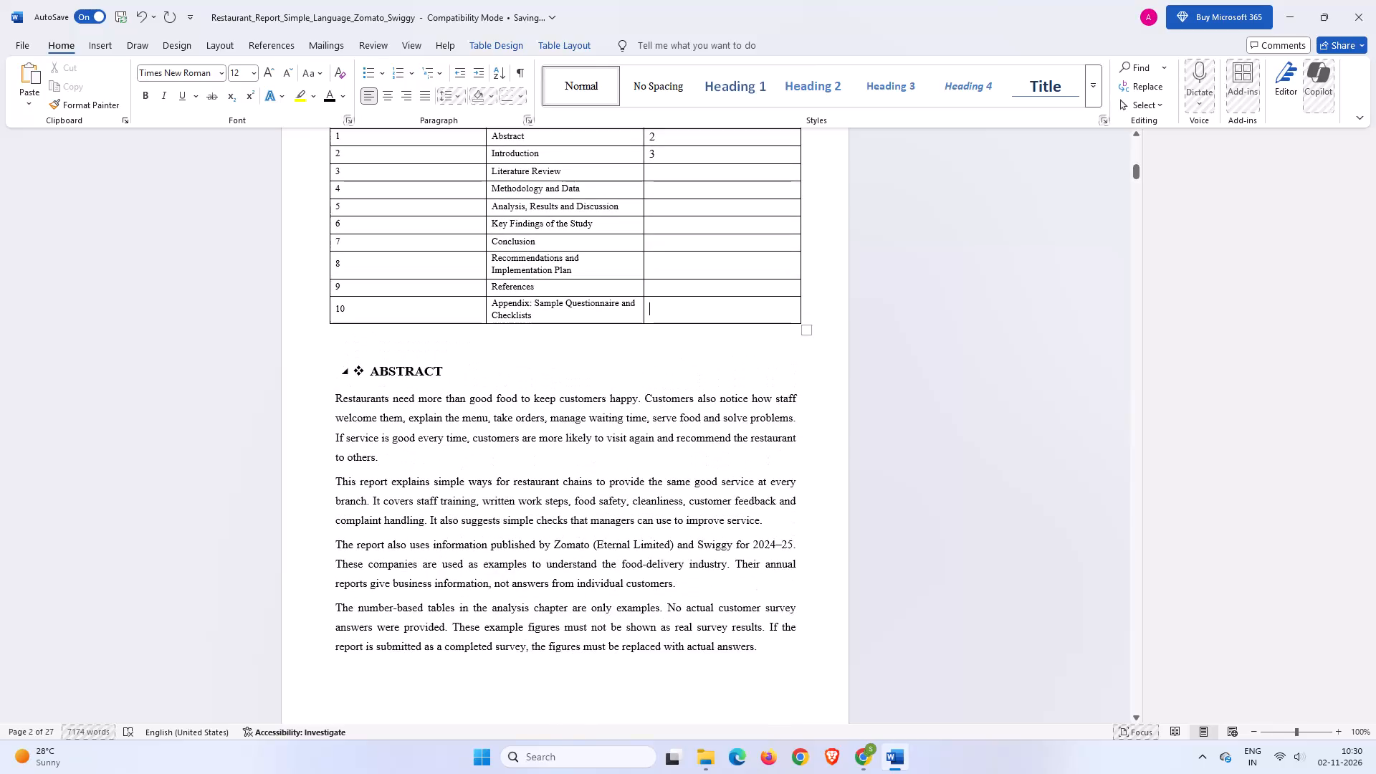
{"action": "scroll", "coordinate": [563, 366], "scroll_direction": "up", "scroll_amount": 1}
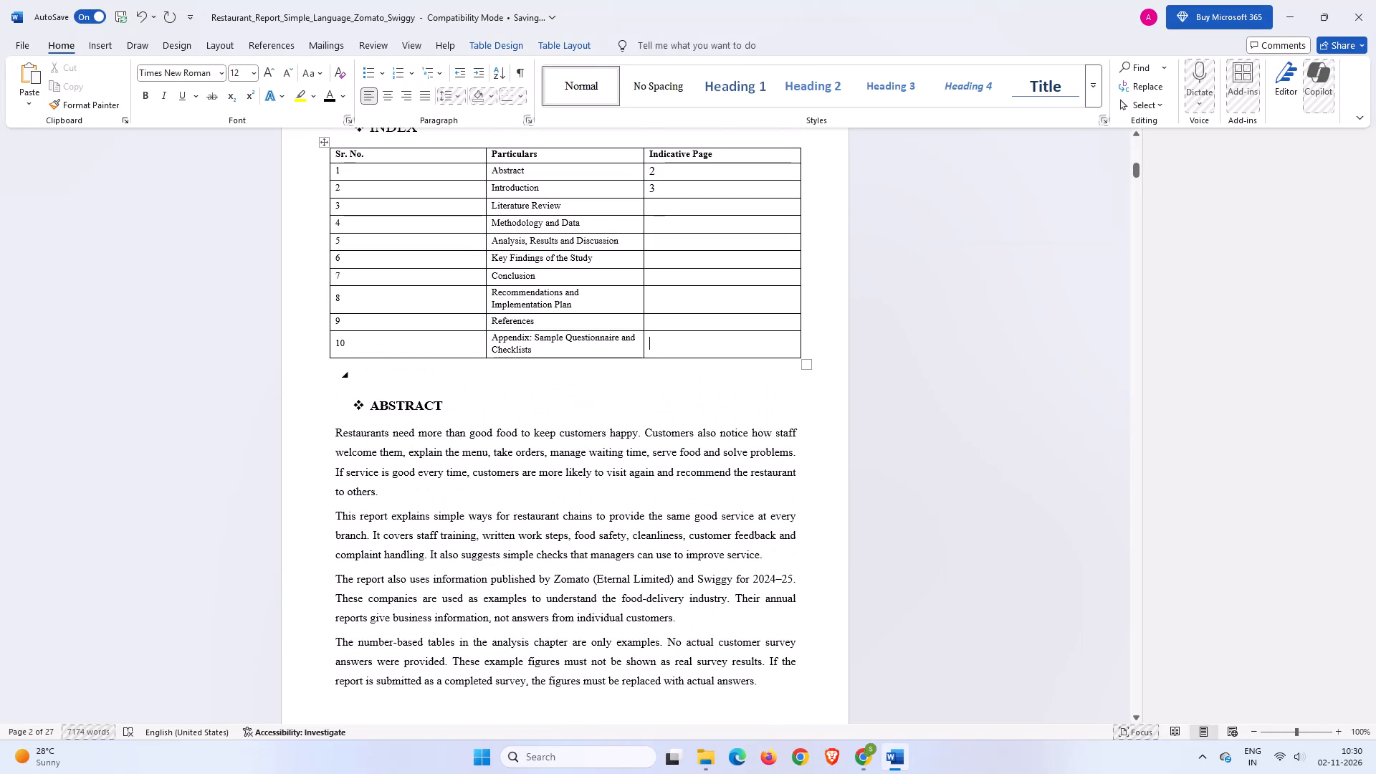
{"action": "scroll", "coordinate": [568, 350], "scroll_direction": "down", "scroll_amount": 4}
{"action": "scroll", "coordinate": [623, 393], "scroll_direction": "down", "scroll_amount": 8}
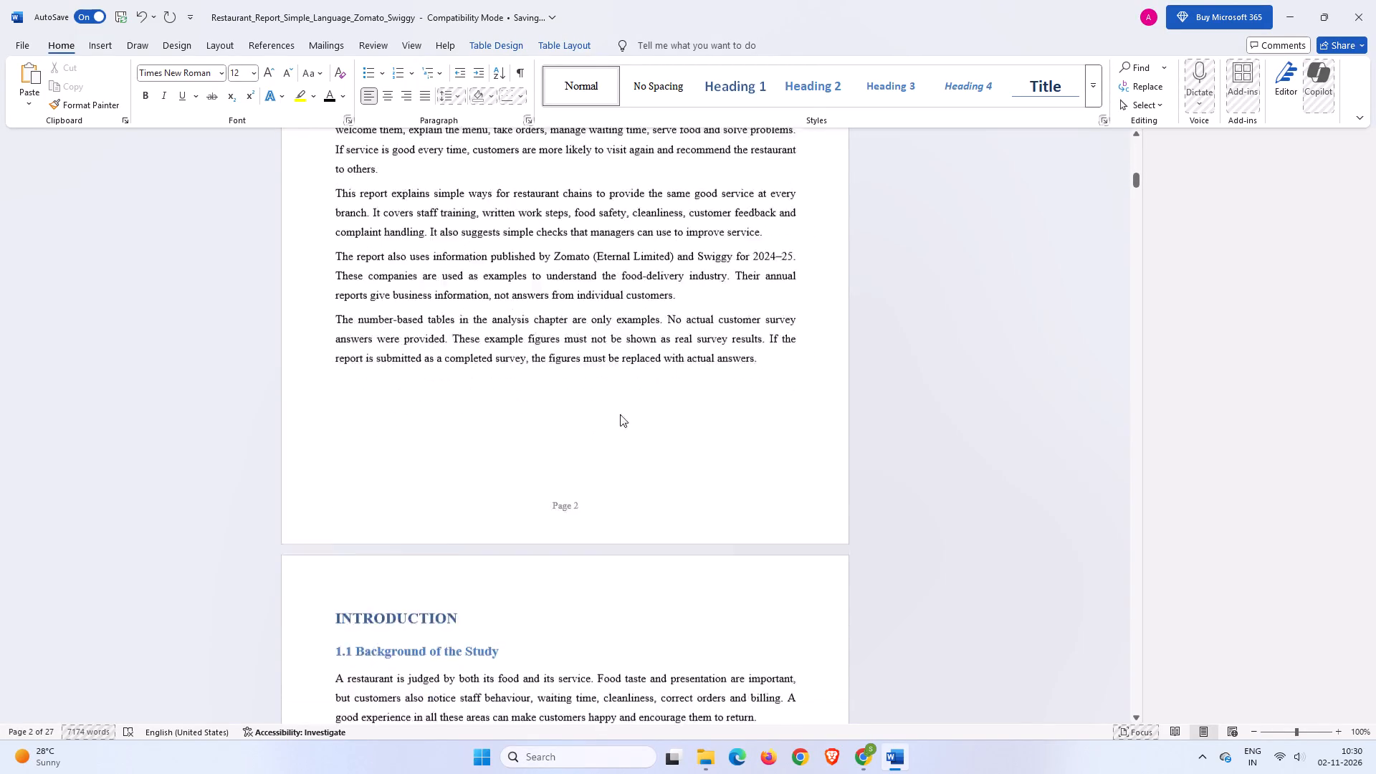
{"action": "scroll", "coordinate": [627, 390], "scroll_direction": "down", "scroll_amount": 16}
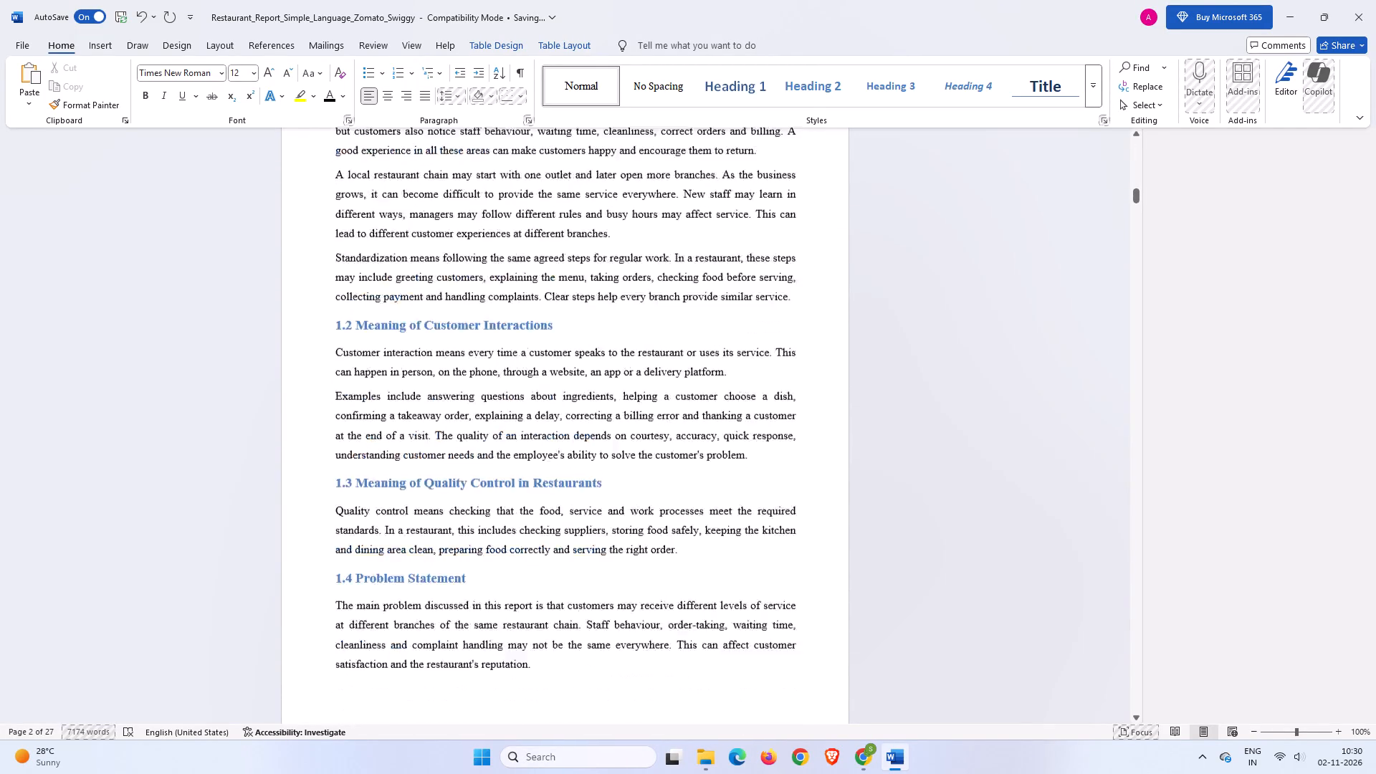
{"action": "scroll", "coordinate": [666, 502], "scroll_direction": "down", "scroll_amount": 6}
{"action": "scroll", "coordinate": [656, 512], "scroll_direction": "down", "scroll_amount": 15}
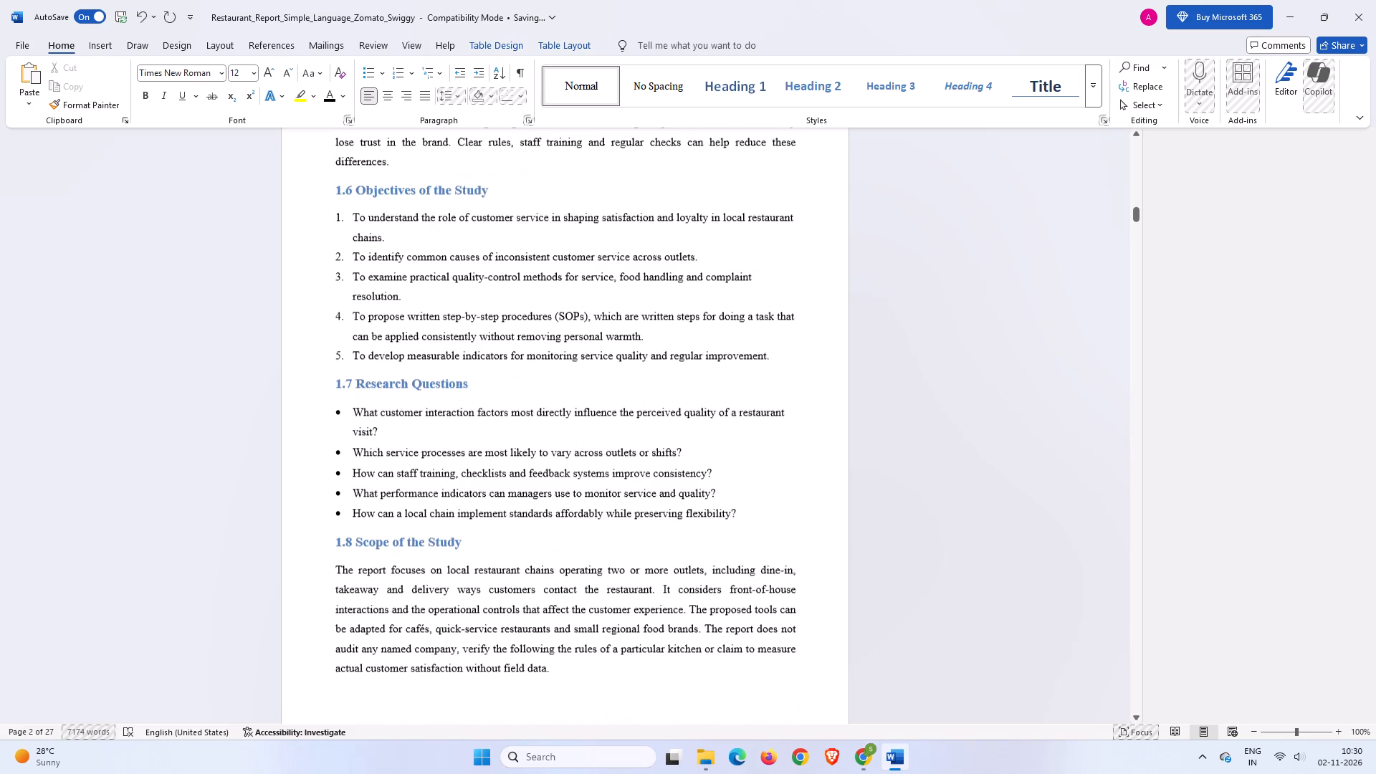
{"action": "scroll", "coordinate": [608, 485], "scroll_direction": "down", "scroll_amount": 19}
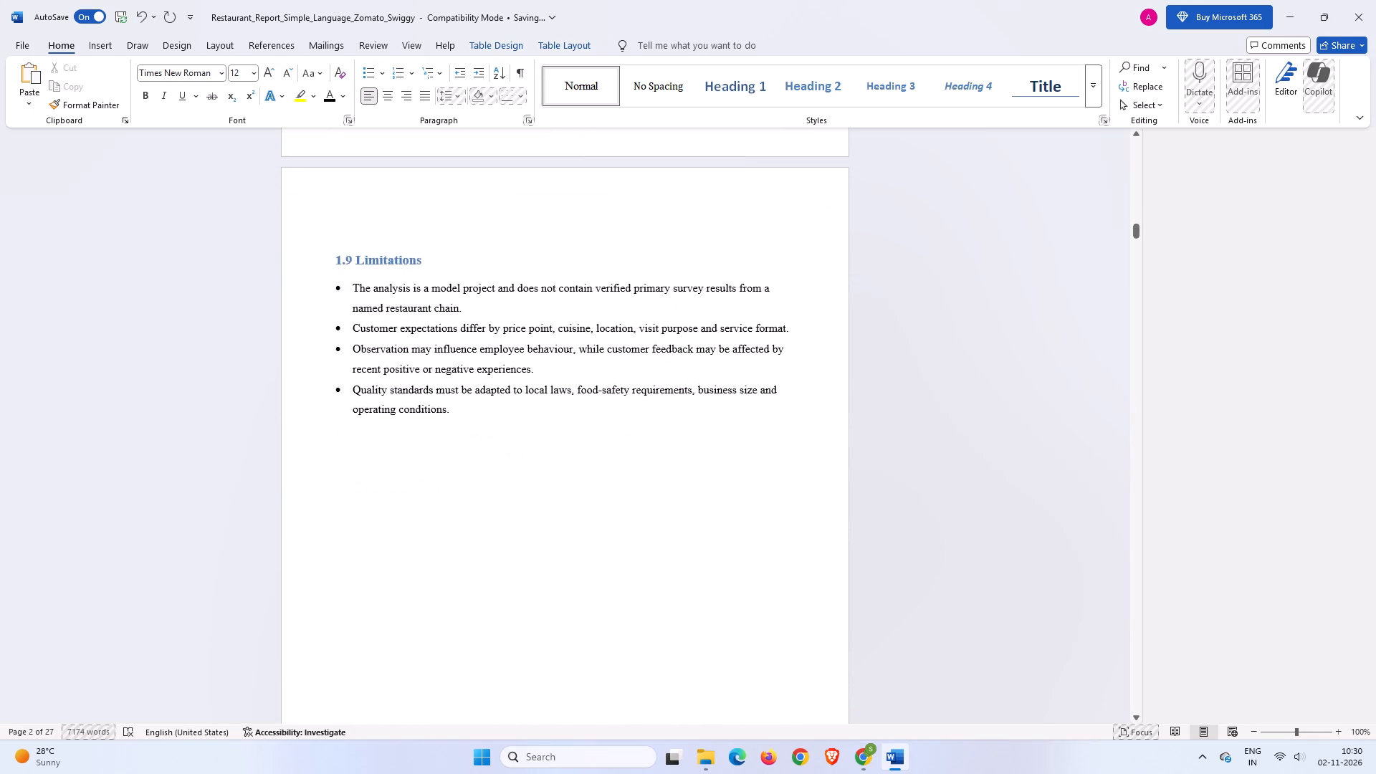
{"action": "scroll", "coordinate": [689, 532], "scroll_direction": "down", "scroll_amount": 18}
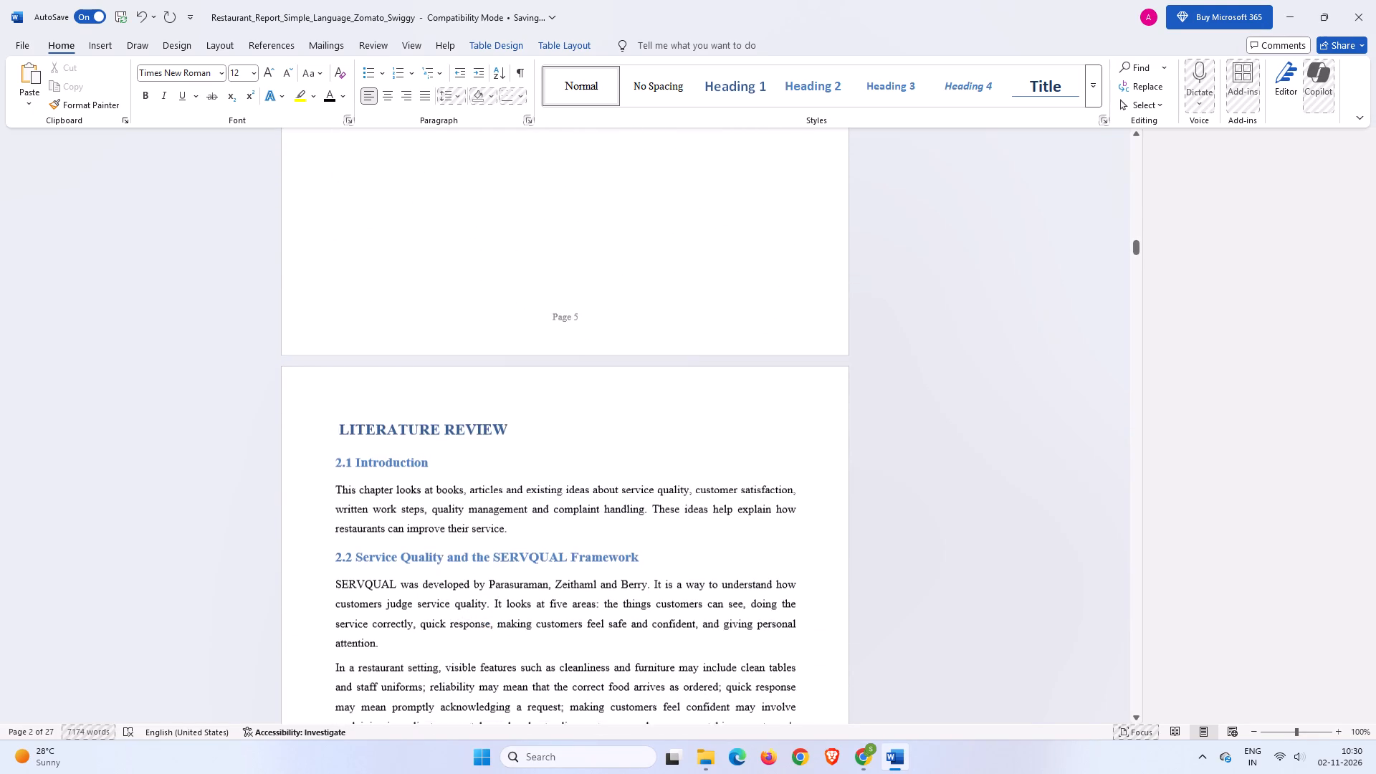
Enter 6 as the indicative page for Literature Review in the INDEX table.
{"action": "scroll", "coordinate": [669, 573], "scroll_direction": "down", "scroll_amount": 2}
{"action": "scroll", "coordinate": [664, 529], "scroll_direction": "up", "scroll_amount": 18}
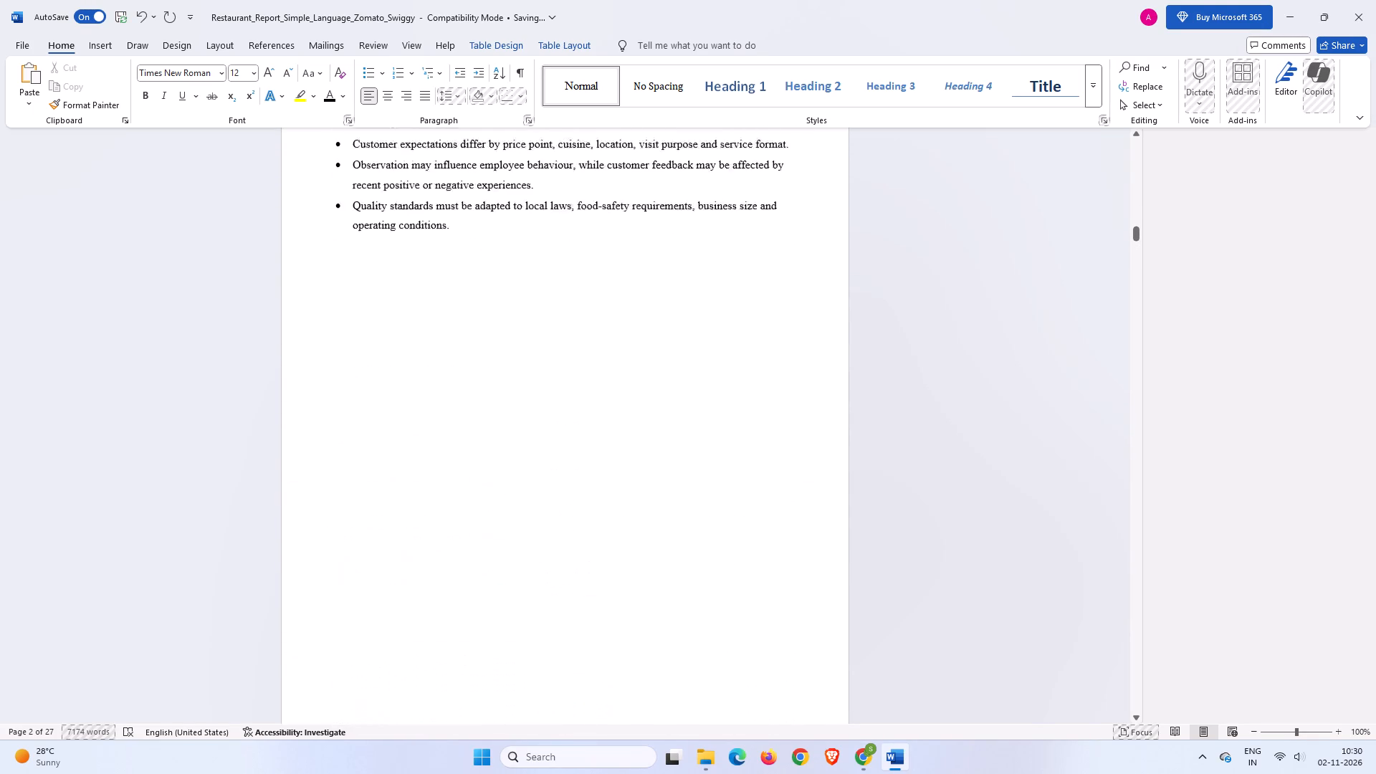
{"action": "scroll", "coordinate": [654, 424], "scroll_direction": "up", "scroll_amount": 15}
{"action": "scroll", "coordinate": [638, 421], "scroll_direction": "up", "scroll_amount": 9}
{"action": "scroll", "coordinate": [727, 376], "scroll_direction": "up", "scroll_amount": 8}
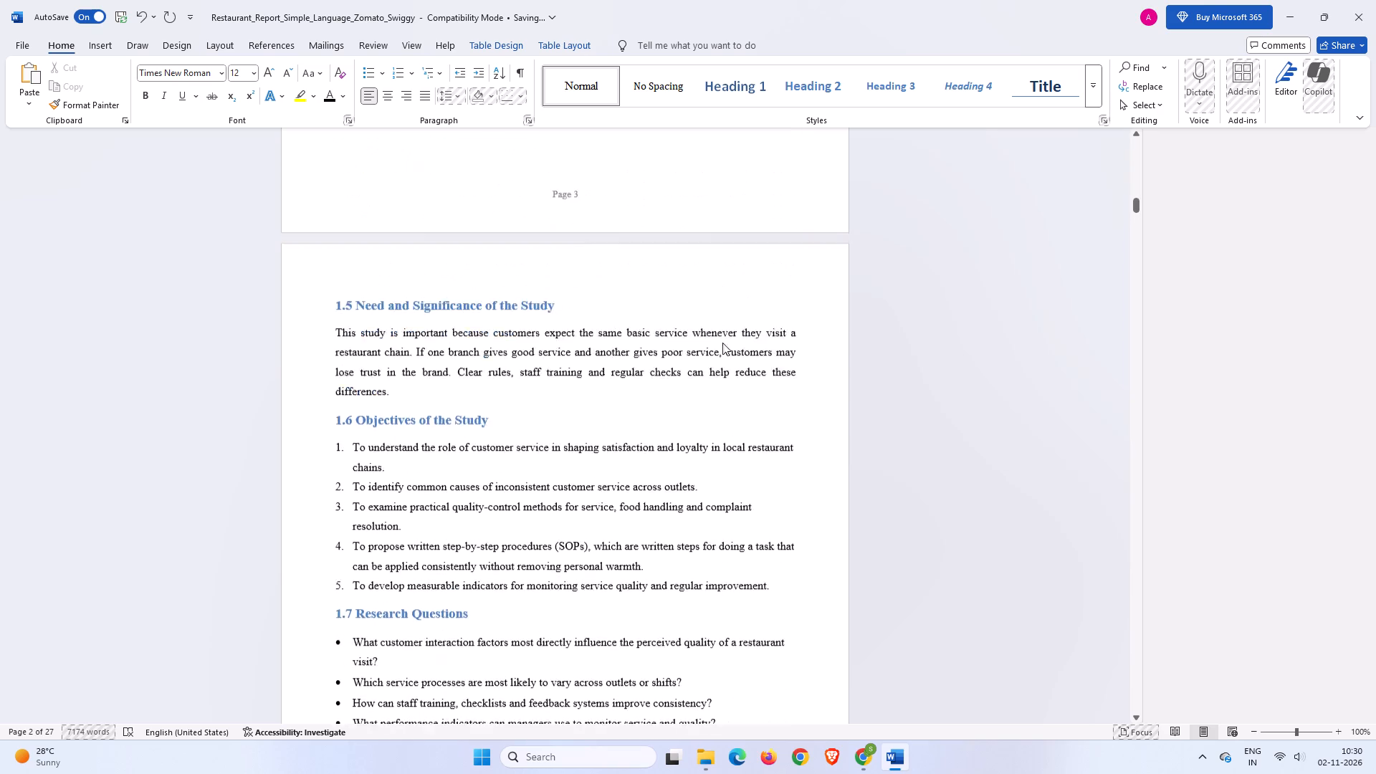
{"action": "scroll", "coordinate": [711, 287], "scroll_direction": "up", "scroll_amount": 11}
{"action": "scroll", "coordinate": [767, 205], "scroll_direction": "up", "scroll_amount": 19}
{"action": "scroll", "coordinate": [750, 186], "scroll_direction": "up", "scroll_amount": 7}
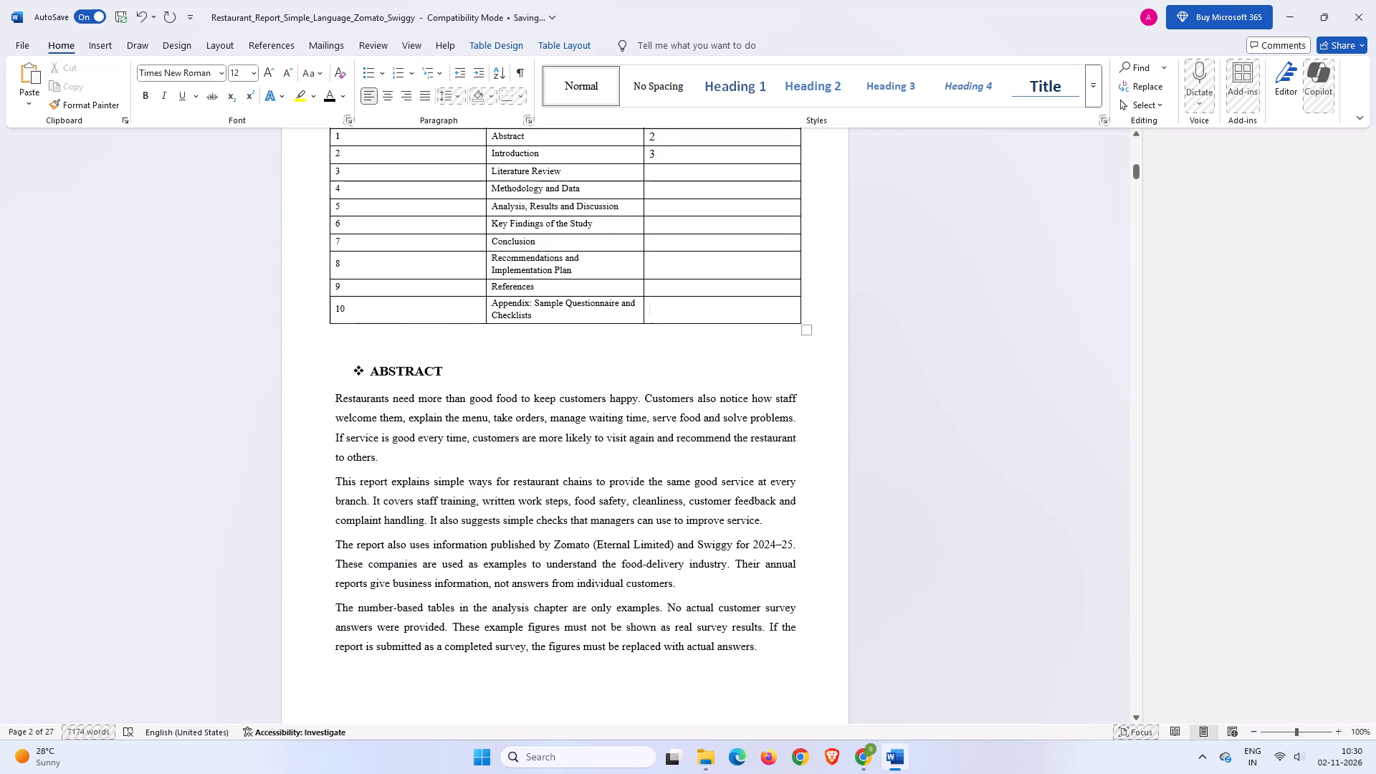
{"action": "left_click", "coordinate": [677, 168]}
{"action": "key", "text": "6"}
Remove the "CHAPTER 3: " prefix from the METHODOLOGY AND DATA heading.
{"action": "scroll", "coordinate": [687, 226], "scroll_direction": "down", "scroll_amount": 4}
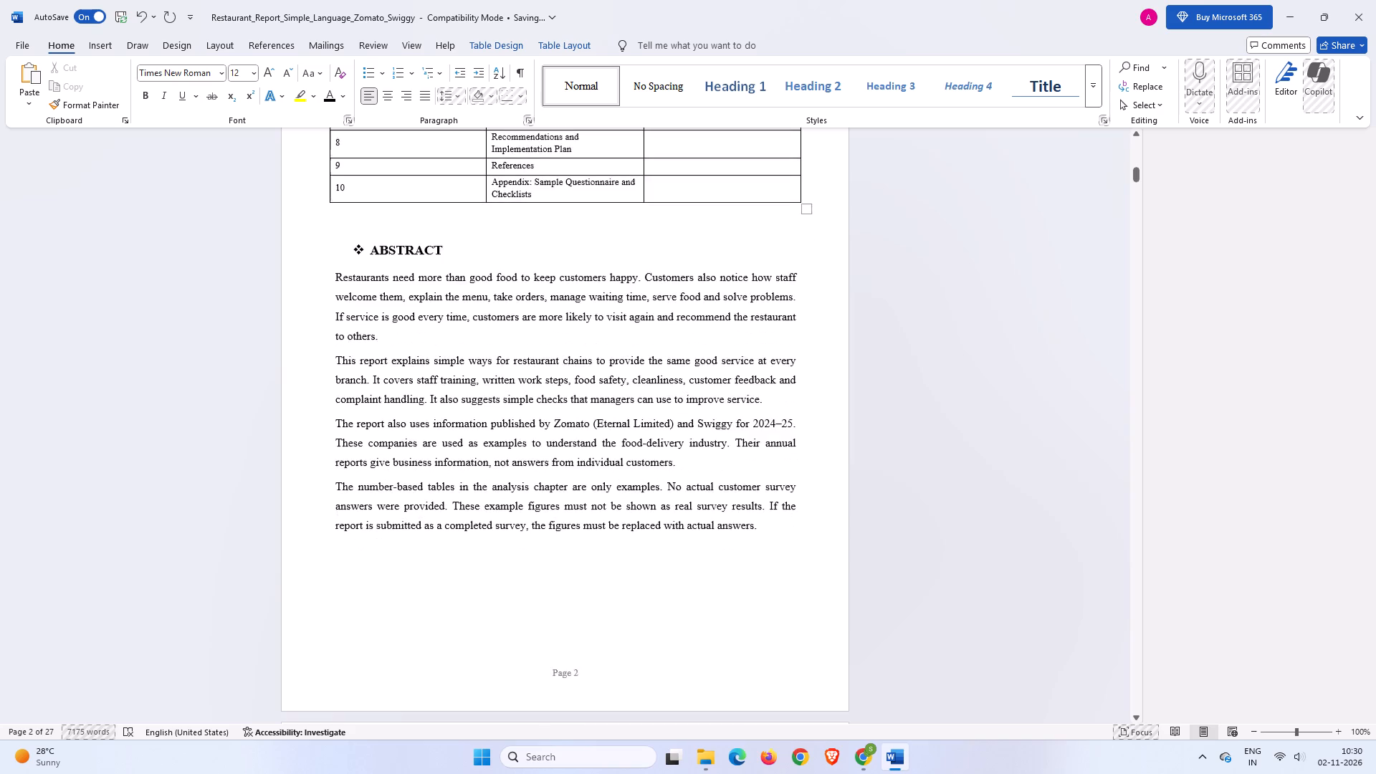
{"action": "scroll", "coordinate": [710, 401], "scroll_direction": "down", "scroll_amount": 5}
{"action": "scroll", "coordinate": [717, 444], "scroll_direction": "down", "scroll_amount": 18}
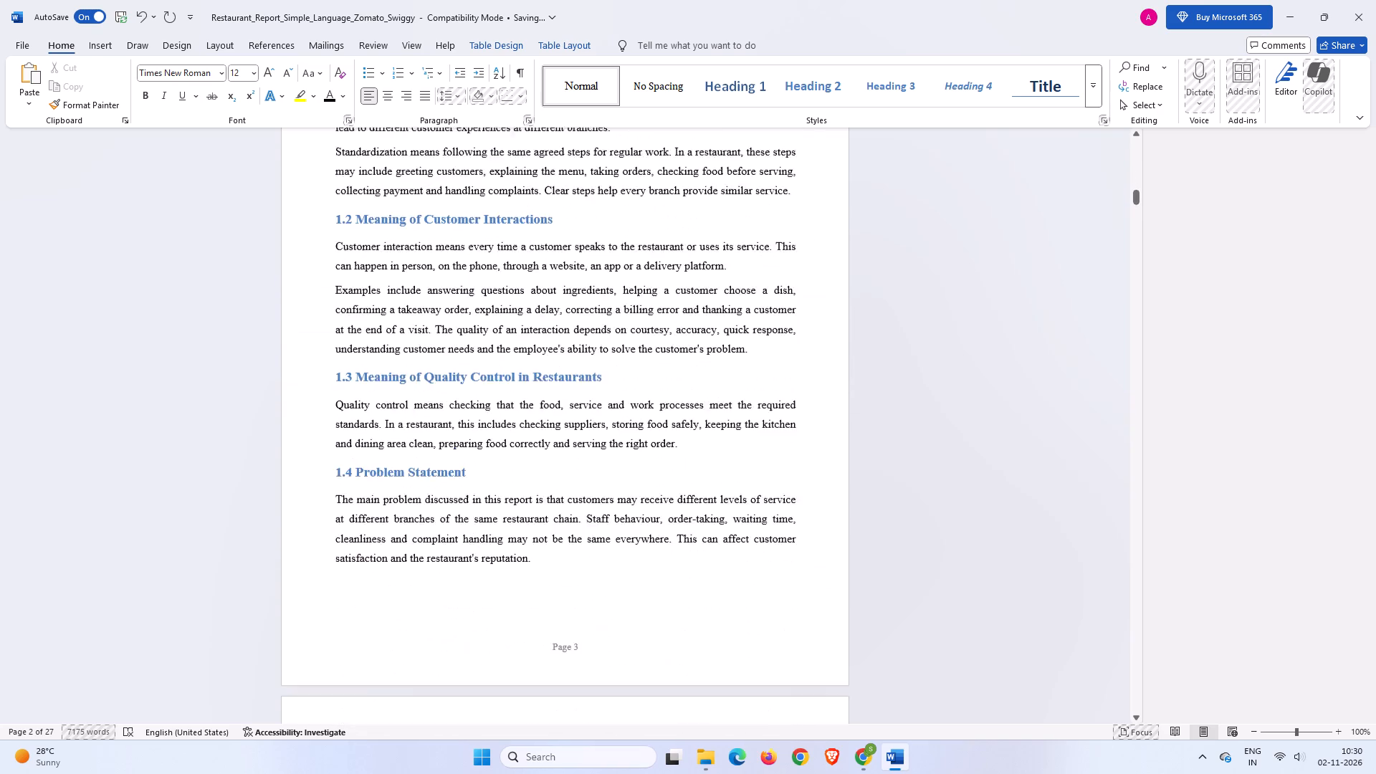
{"action": "scroll", "coordinate": [666, 528], "scroll_direction": "down", "scroll_amount": 20}
{"action": "scroll", "coordinate": [666, 528], "scroll_direction": "down", "scroll_amount": 7}
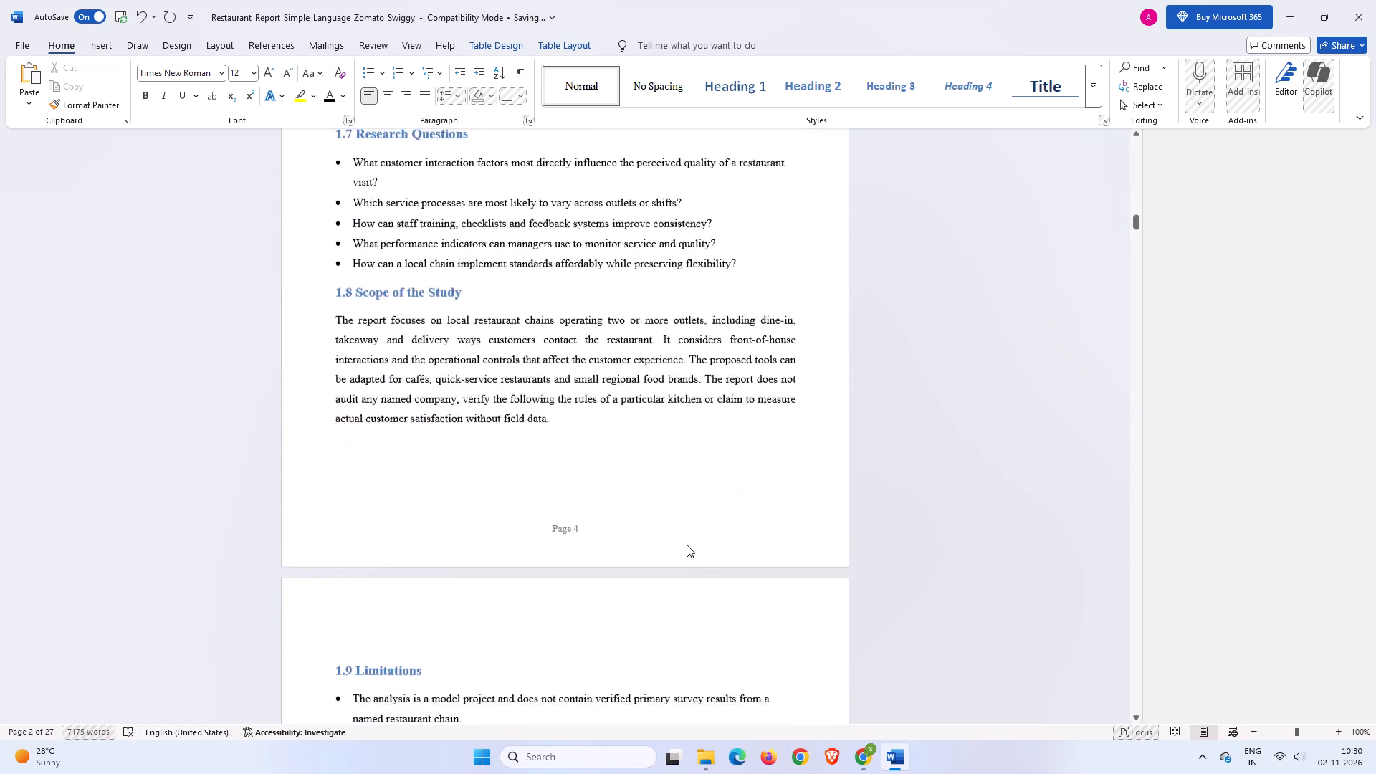
{"action": "scroll", "coordinate": [687, 545], "scroll_direction": "down", "scroll_amount": 20}
{"action": "scroll", "coordinate": [687, 545], "scroll_direction": "down", "scroll_amount": 7}
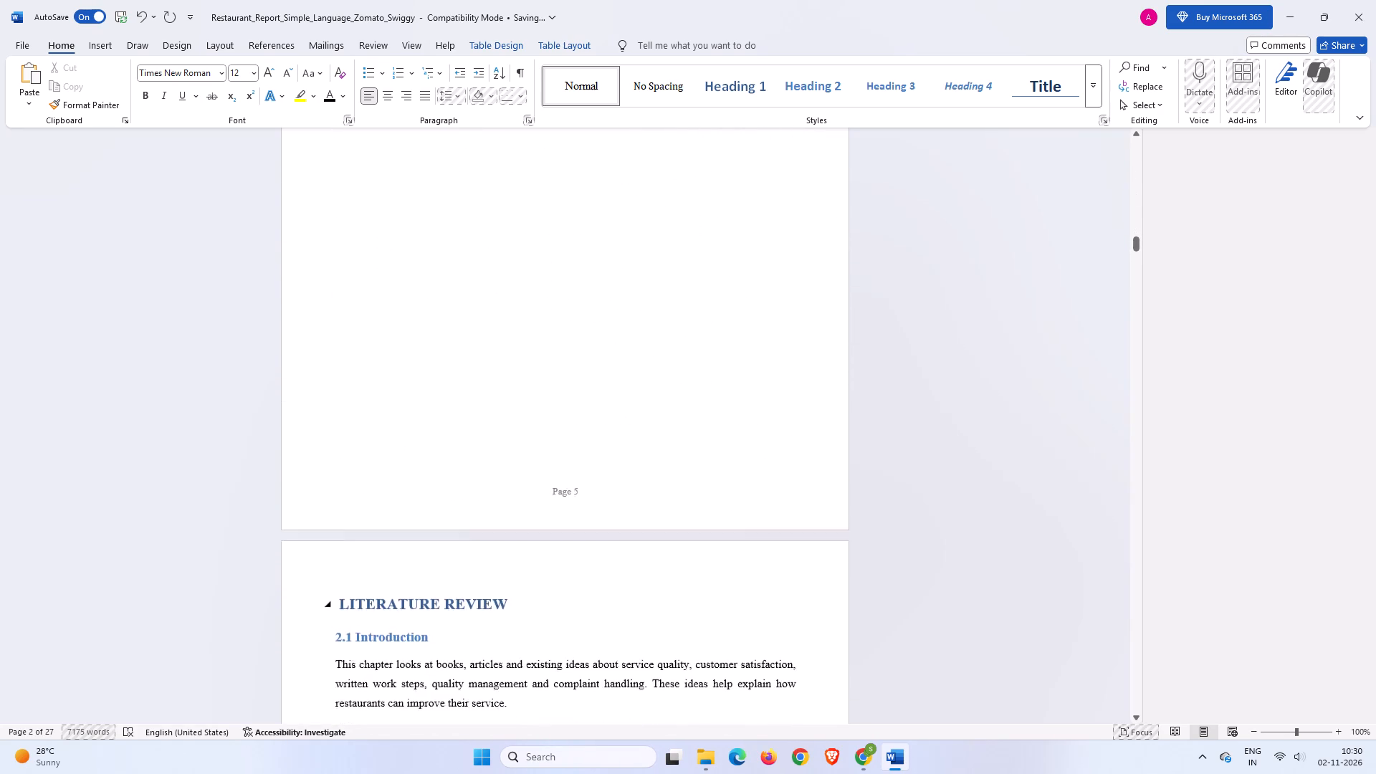
{"action": "scroll", "coordinate": [698, 572], "scroll_direction": "down", "scroll_amount": 3}
{"action": "scroll", "coordinate": [699, 573], "scroll_direction": "down", "scroll_amount": 19}
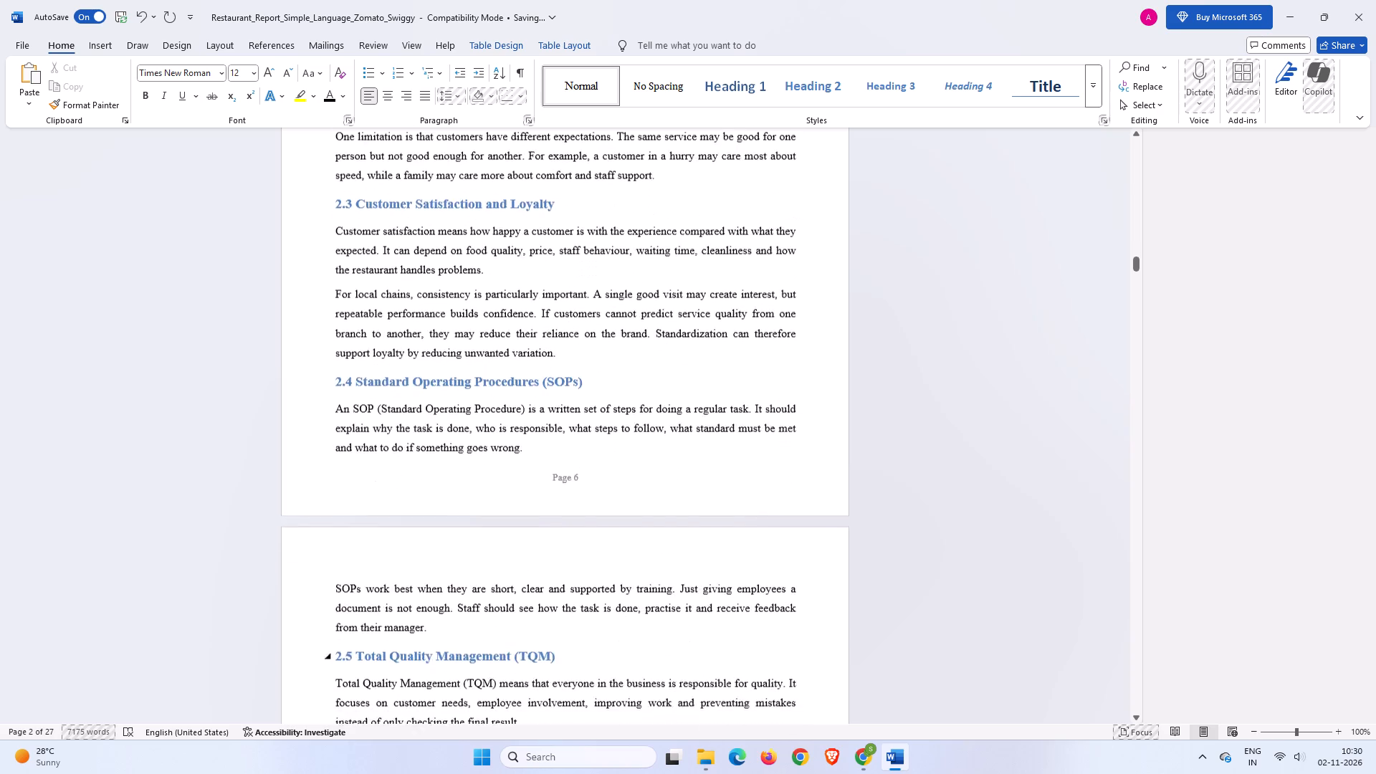
{"action": "scroll", "coordinate": [712, 661], "scroll_direction": "down", "scroll_amount": 20}
{"action": "scroll", "coordinate": [712, 661], "scroll_direction": "down", "scroll_amount": 4}
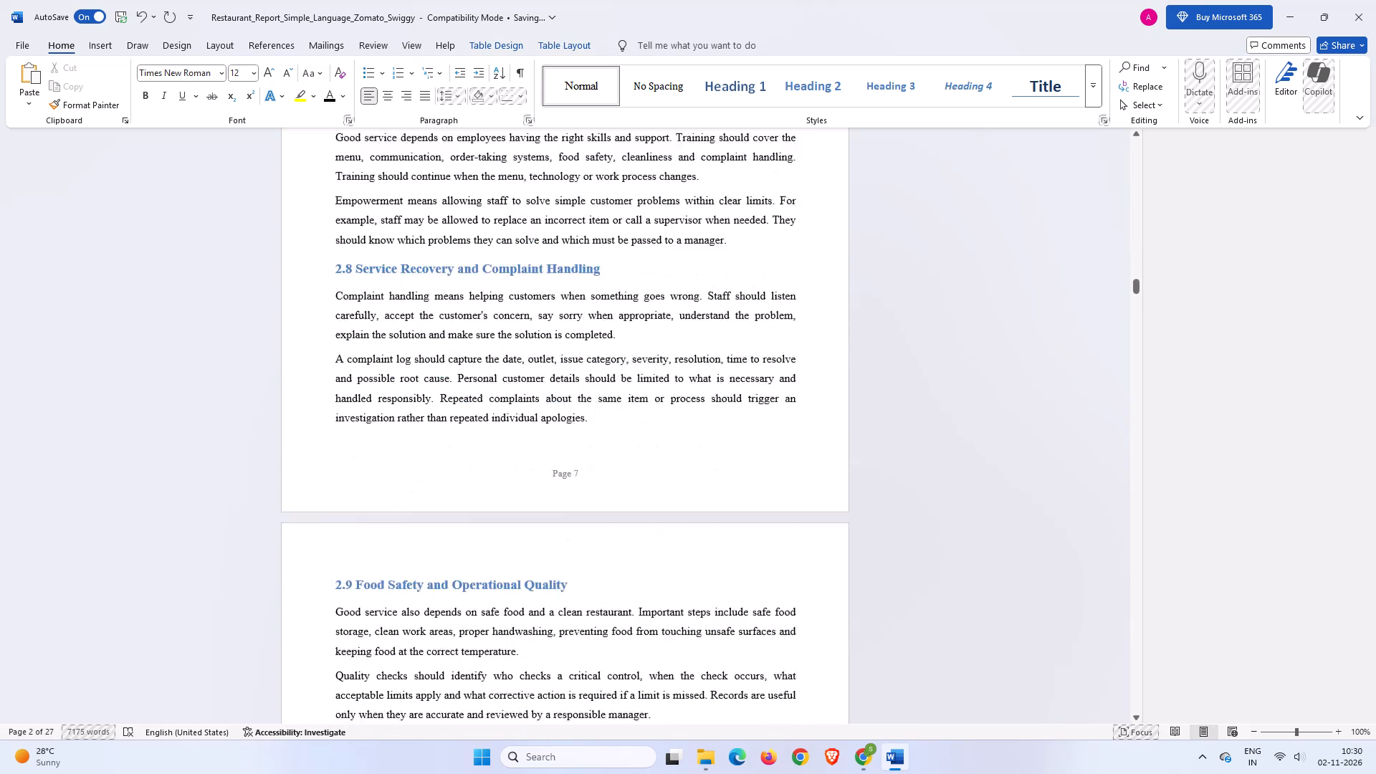
{"action": "scroll", "coordinate": [715, 670], "scroll_direction": "down", "scroll_amount": 18}
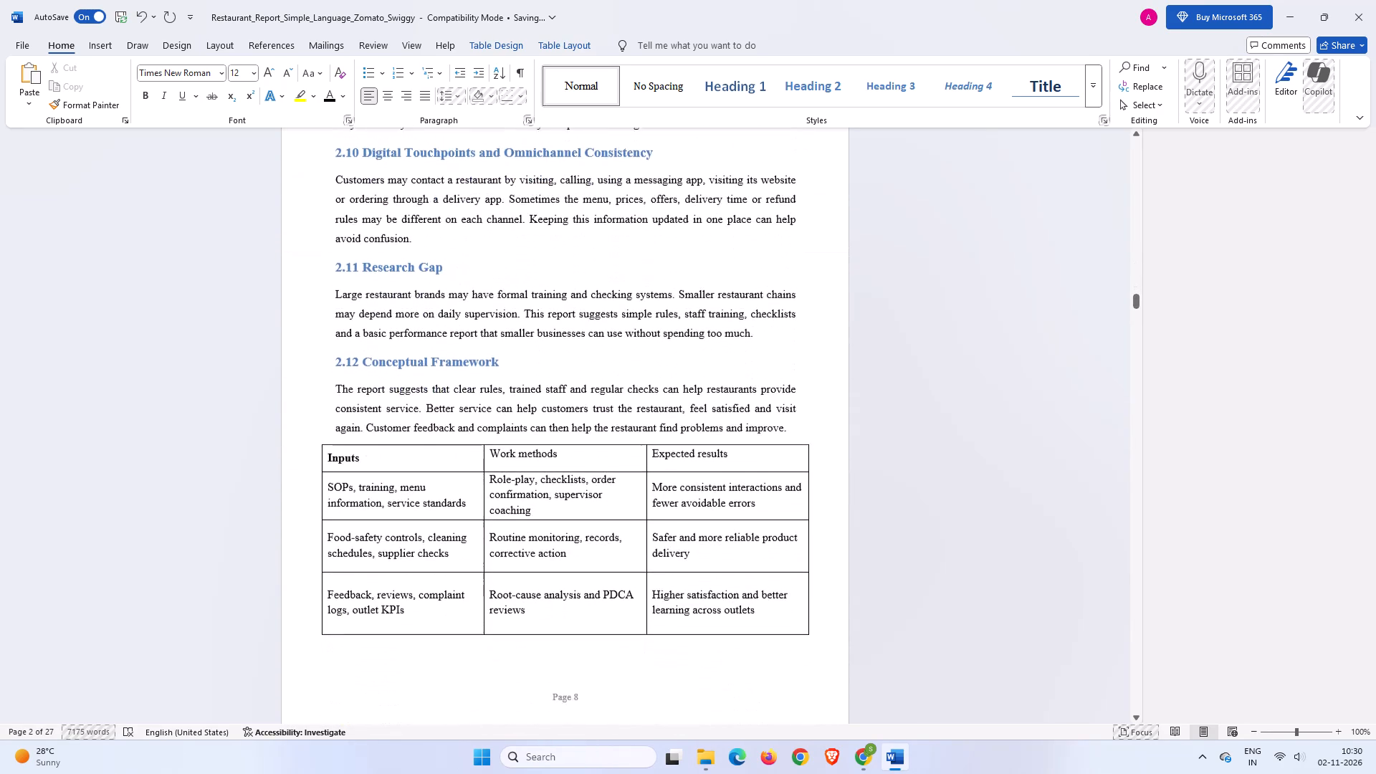
{"action": "scroll", "coordinate": [715, 682], "scroll_direction": "down", "scroll_amount": 10}
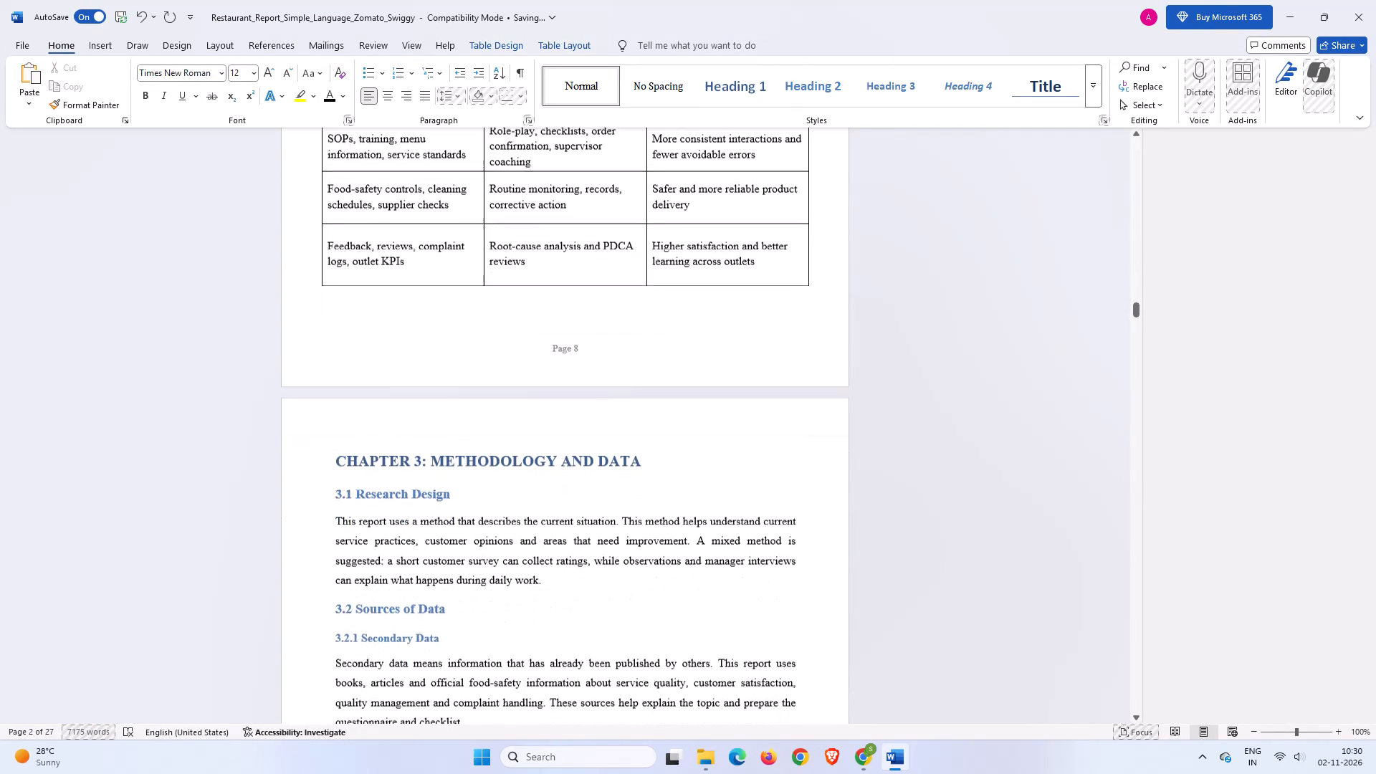
{"action": "left_click", "coordinate": [430, 462]}
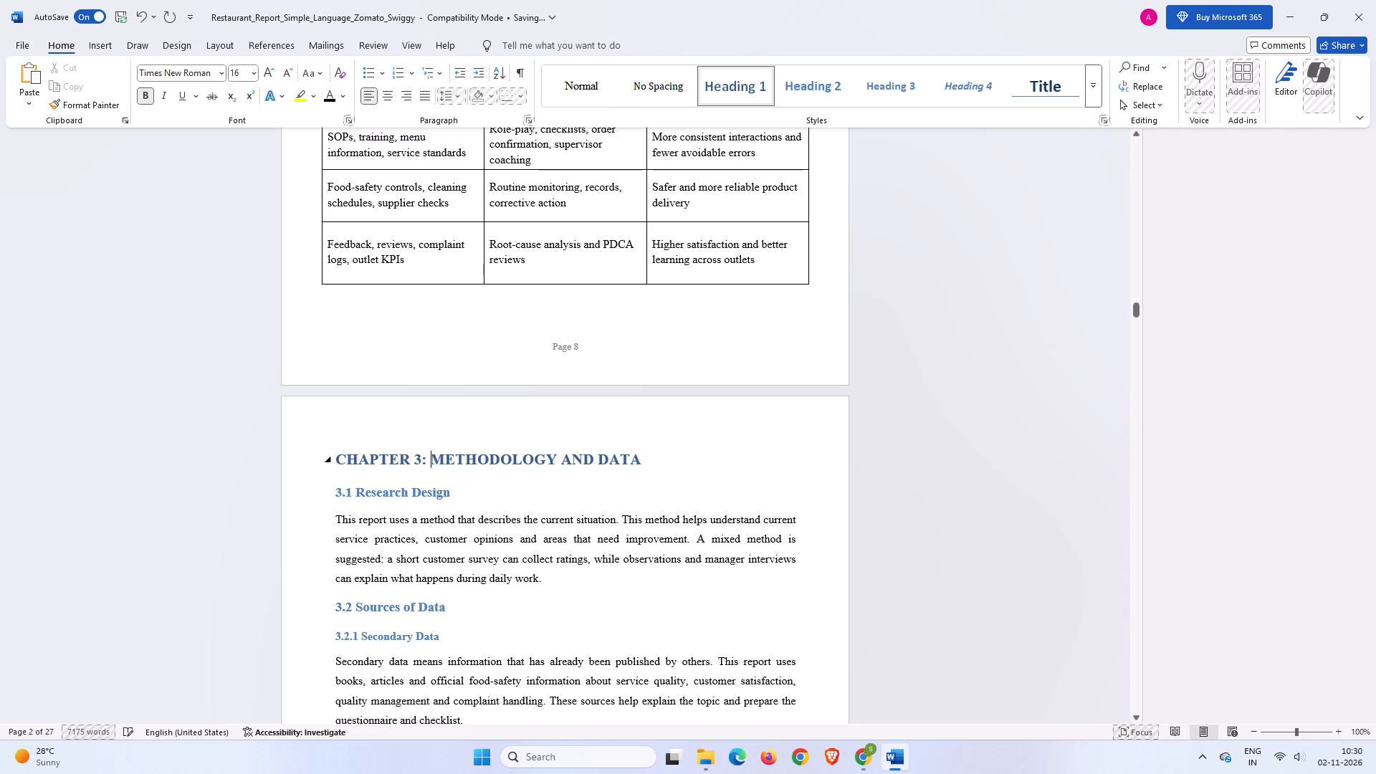
{"action": "key", "text": "BackSpace"}
{"action": "key", "text": "BackSpace"}
{"action": "key", "text": "BackSpace"}
{"action": "key", "text": "BackSpace"}
{"action": "key", "text": "BackSpace"}
{"action": "key", "text": "BackSpace"}
{"action": "key", "text": "BackSpace"}
{"action": "key", "text": "BackSpace"}
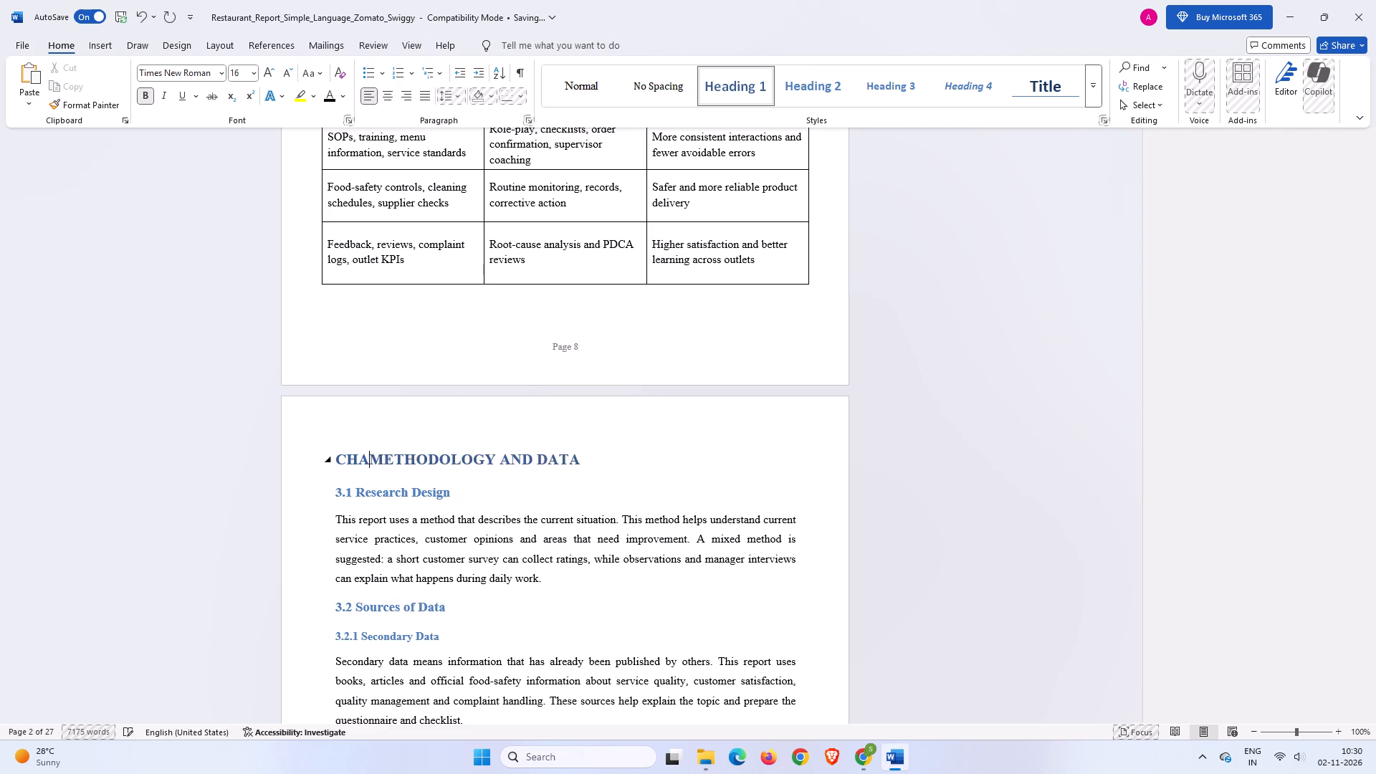
{"action": "key", "text": "BackSpace"}
{"action": "key", "text": "BackSpace"}
{"action": "key", "text": "BackSpace"}
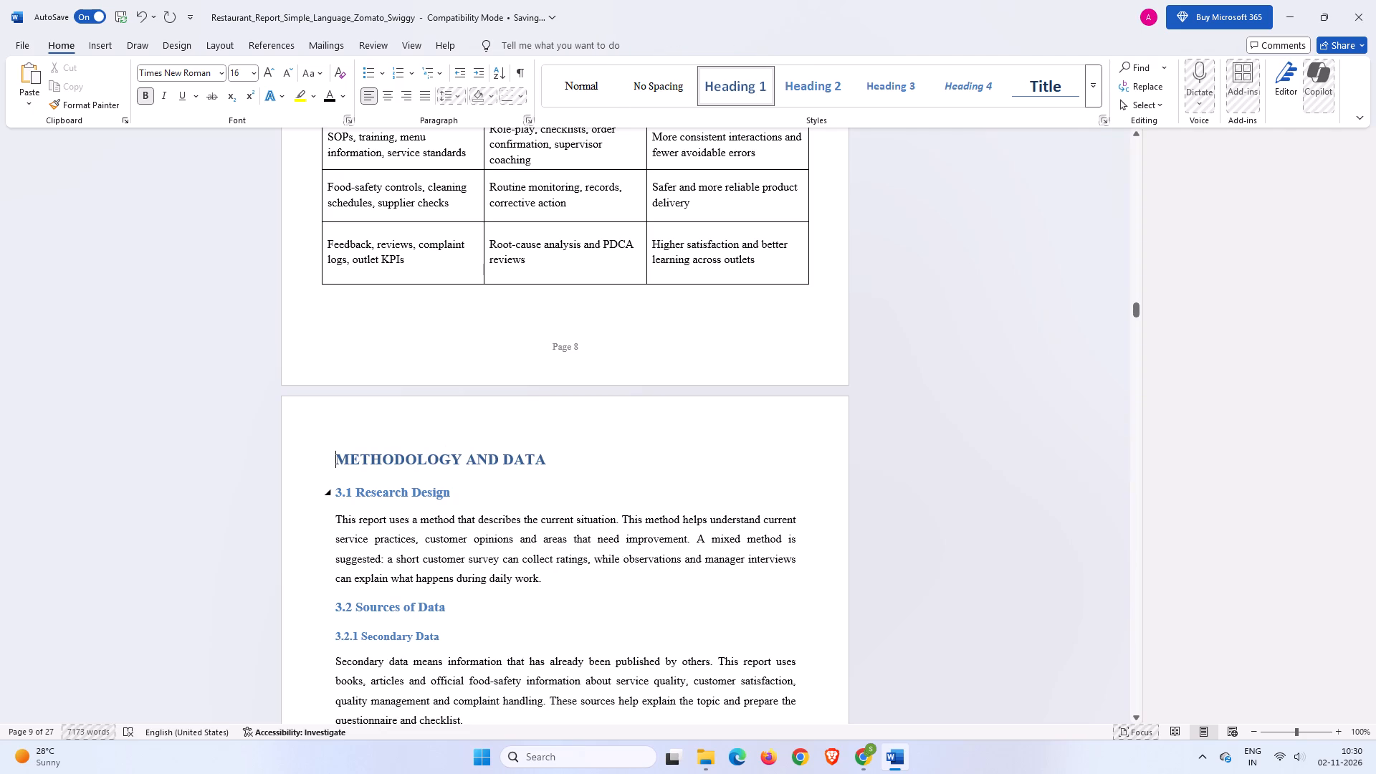
Enter 9 as the indicative page for Methodology and Data in the INDEX table.
{"action": "scroll", "coordinate": [570, 553], "scroll_direction": "down", "scroll_amount": 4}
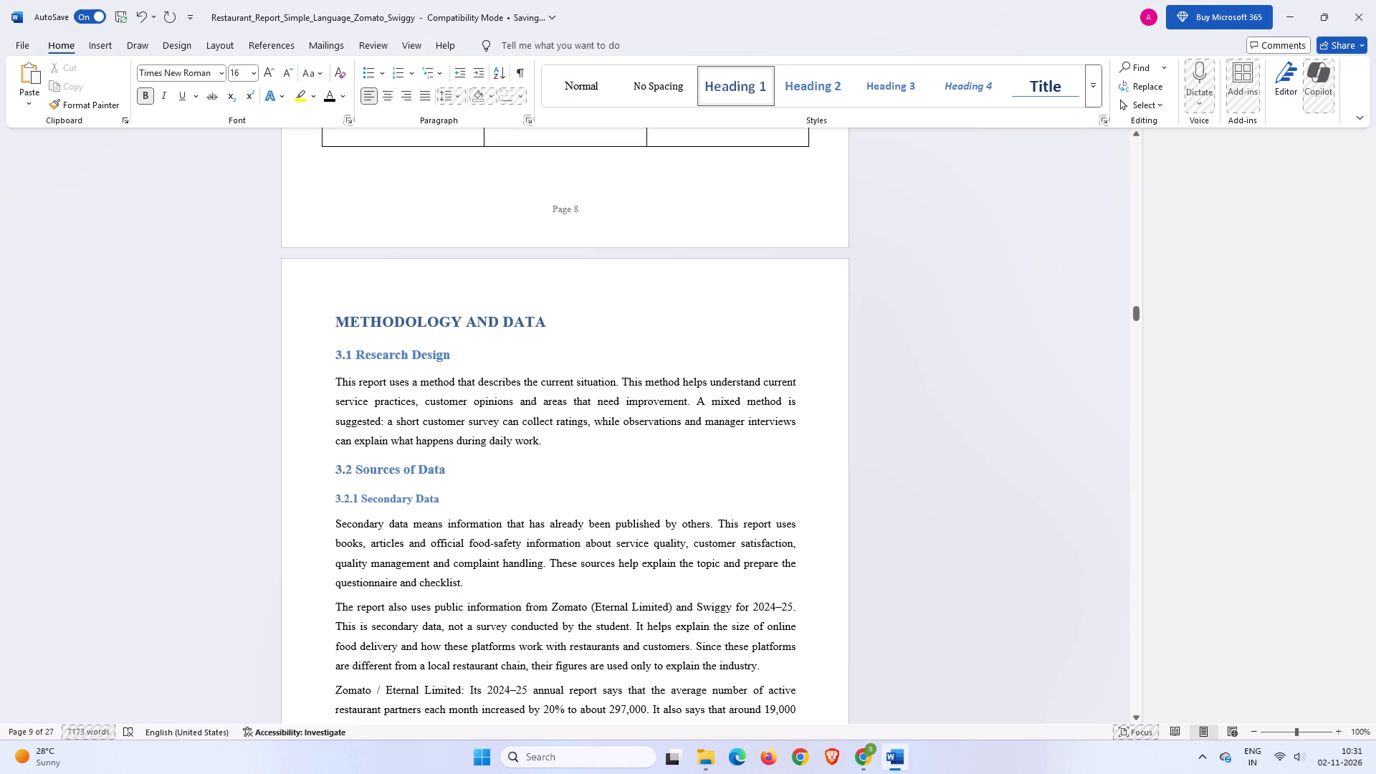
{"action": "scroll", "coordinate": [555, 548], "scroll_direction": "up", "scroll_amount": 10}
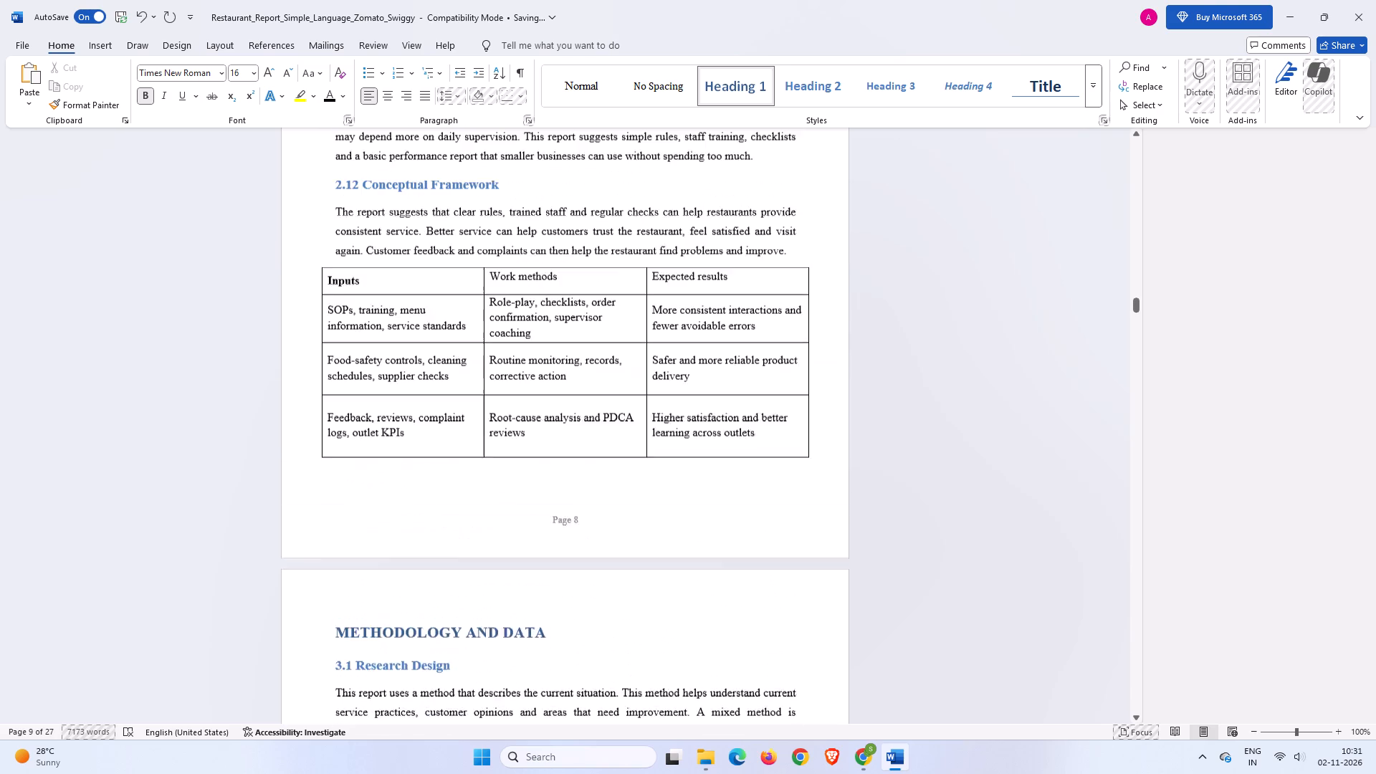
{"action": "scroll", "coordinate": [556, 525], "scroll_direction": "up", "scroll_amount": 13}
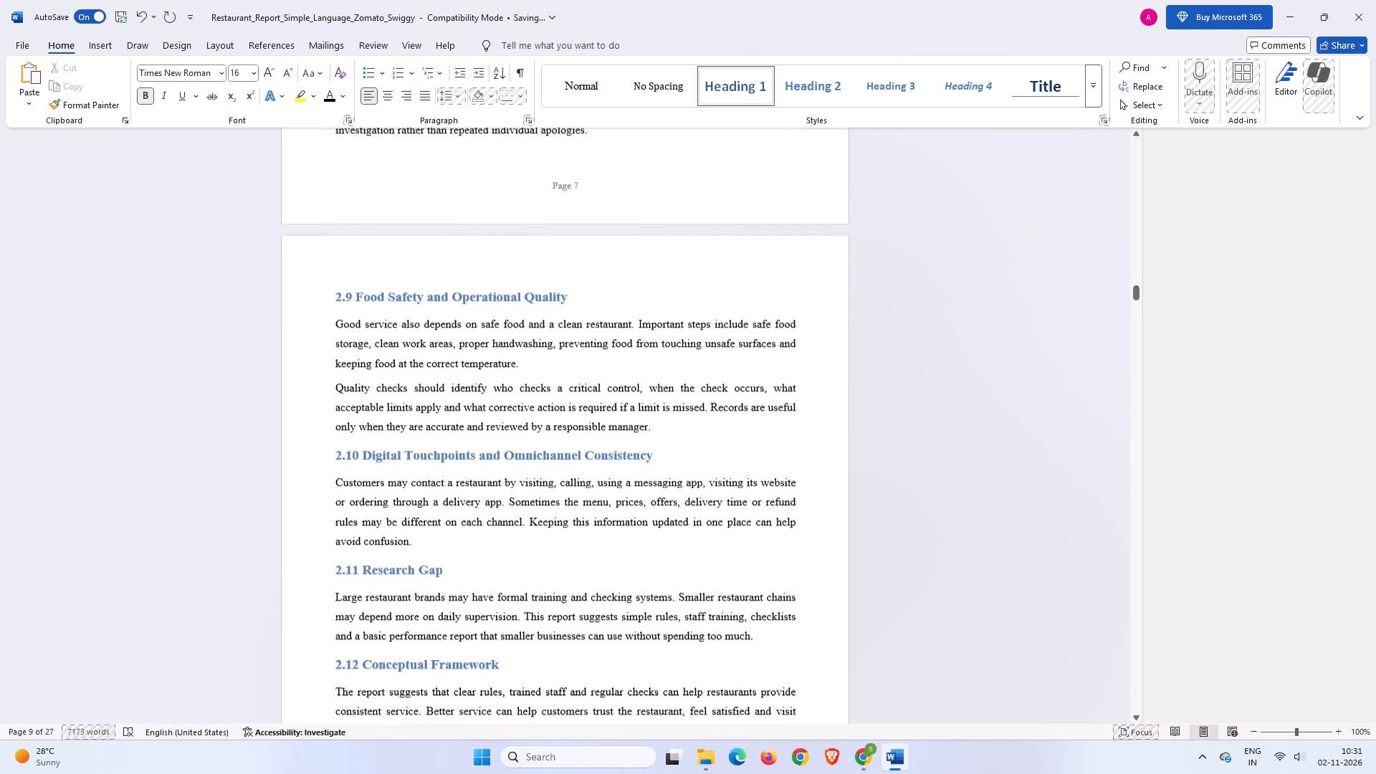
{"action": "scroll", "coordinate": [553, 532], "scroll_direction": "up", "scroll_amount": 15}
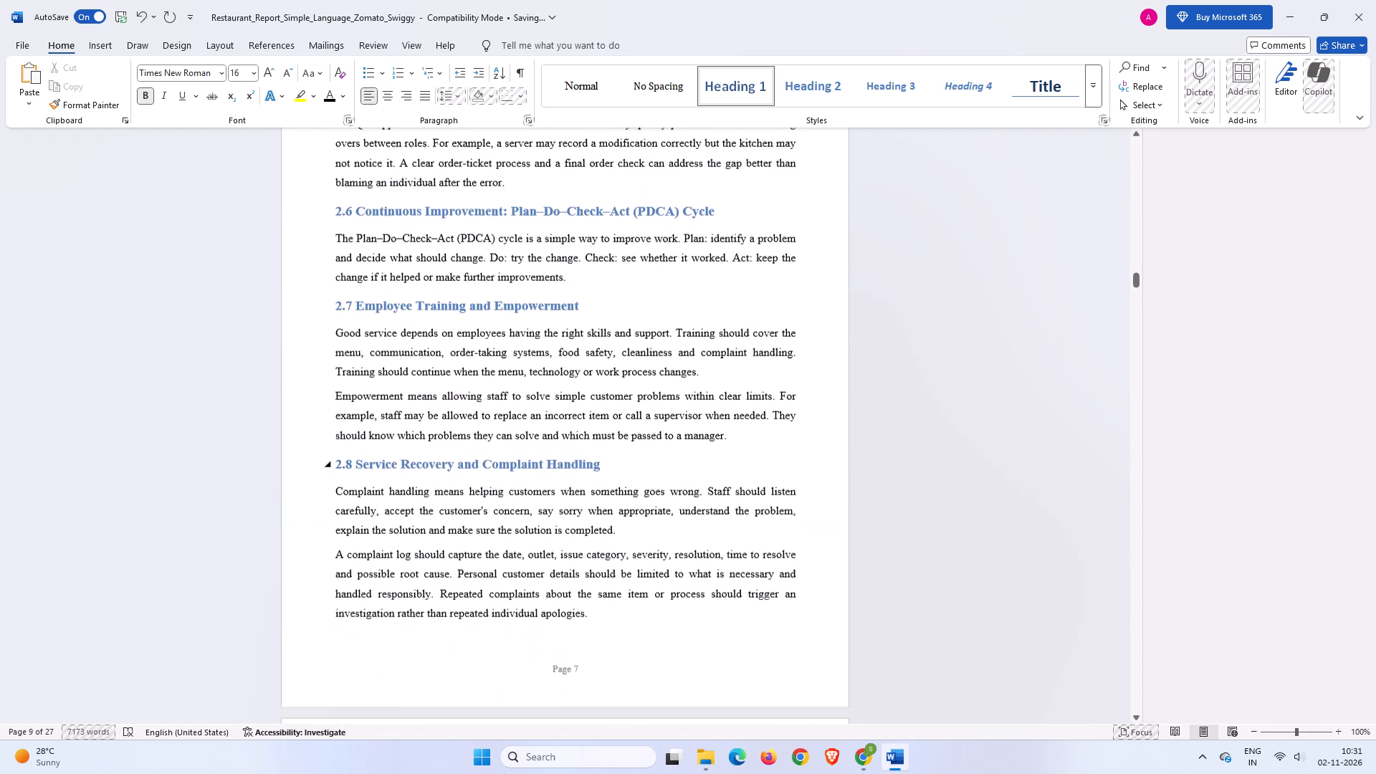
{"action": "scroll", "coordinate": [549, 497], "scroll_direction": "up", "scroll_amount": 17}
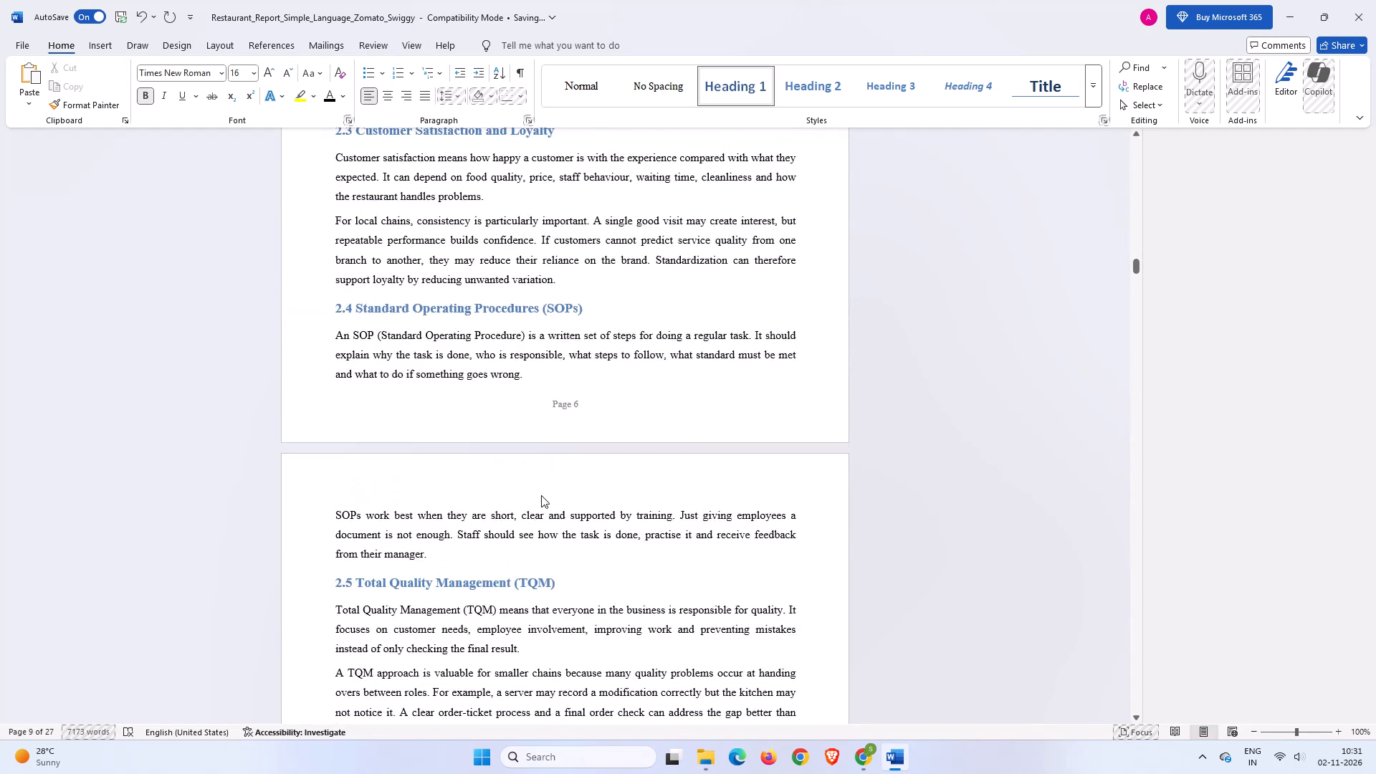
{"action": "scroll", "coordinate": [541, 495], "scroll_direction": "up", "scroll_amount": 17}
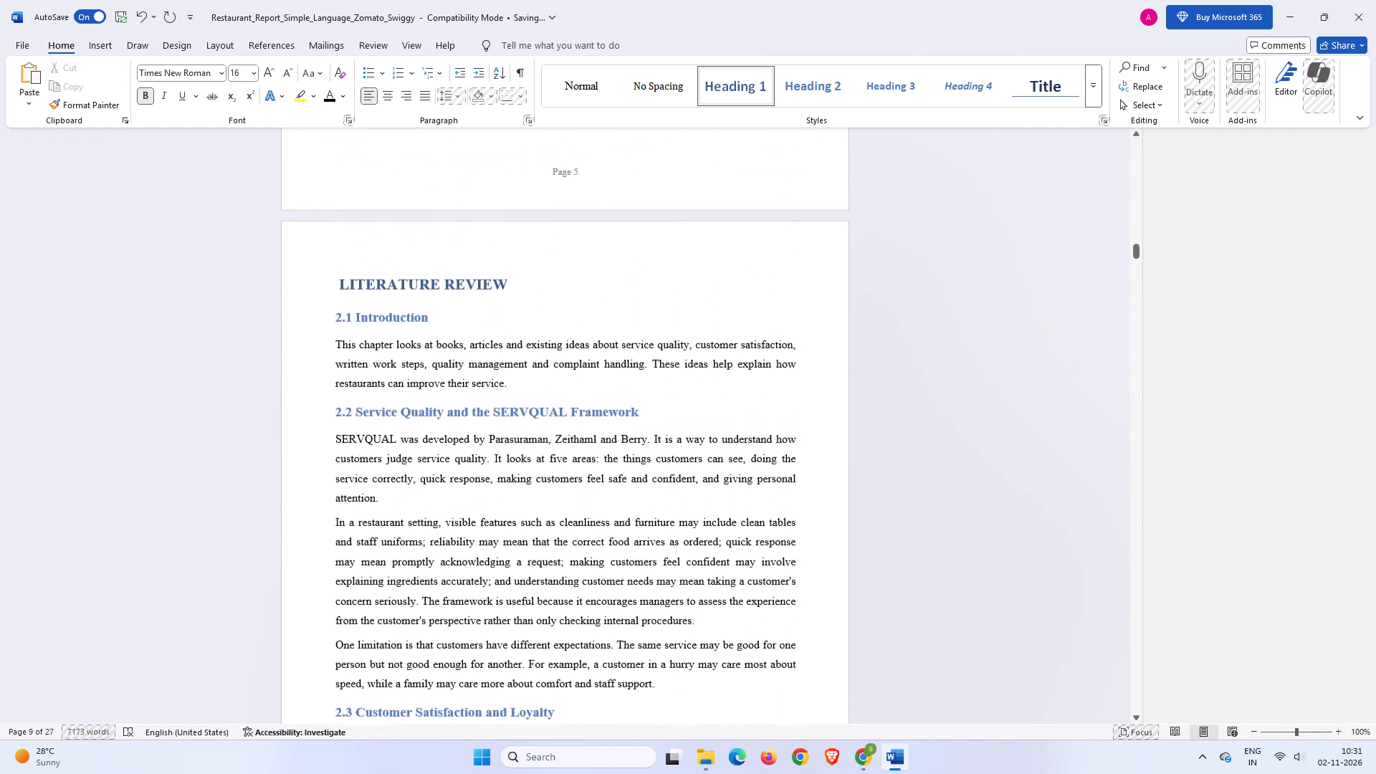
{"action": "scroll", "coordinate": [541, 490], "scroll_direction": "up", "scroll_amount": 18}
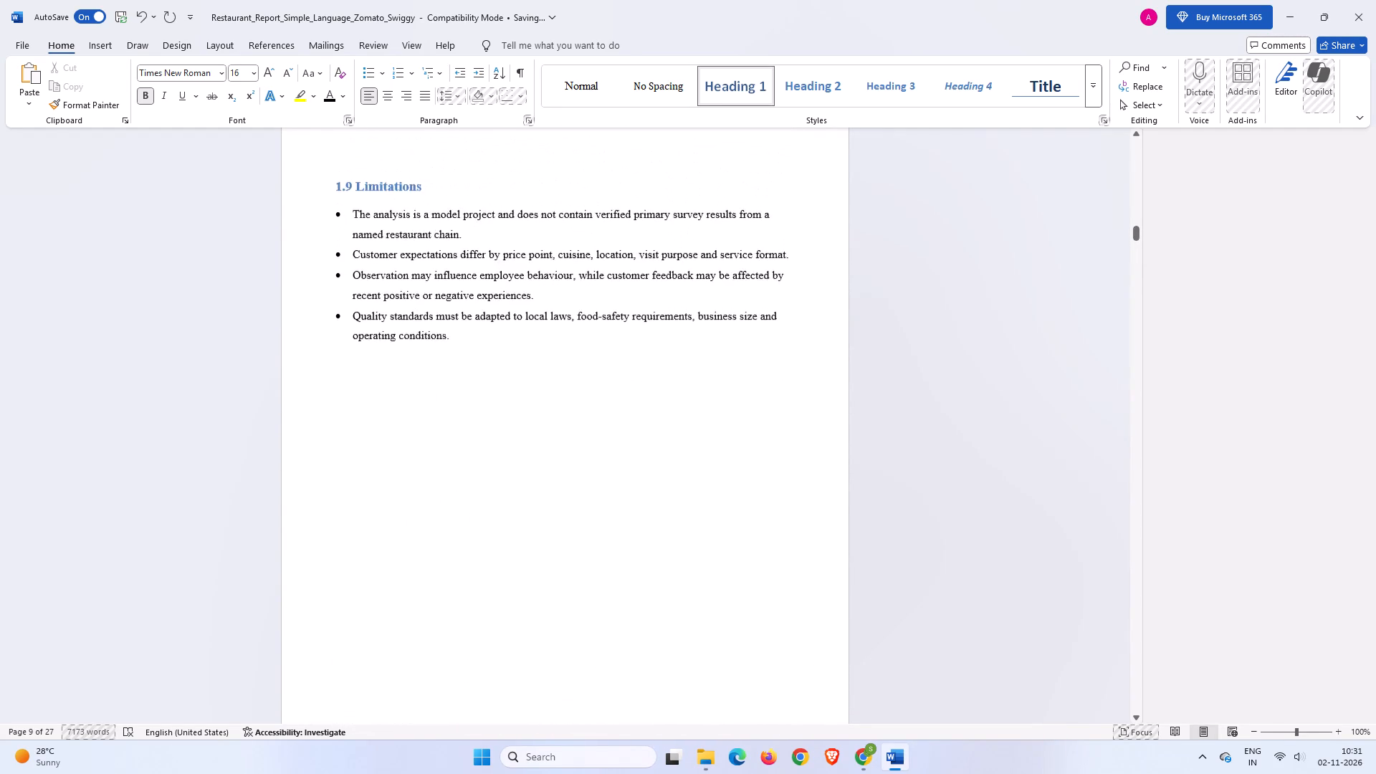
{"action": "scroll", "coordinate": [541, 490], "scroll_direction": "up", "scroll_amount": 2}
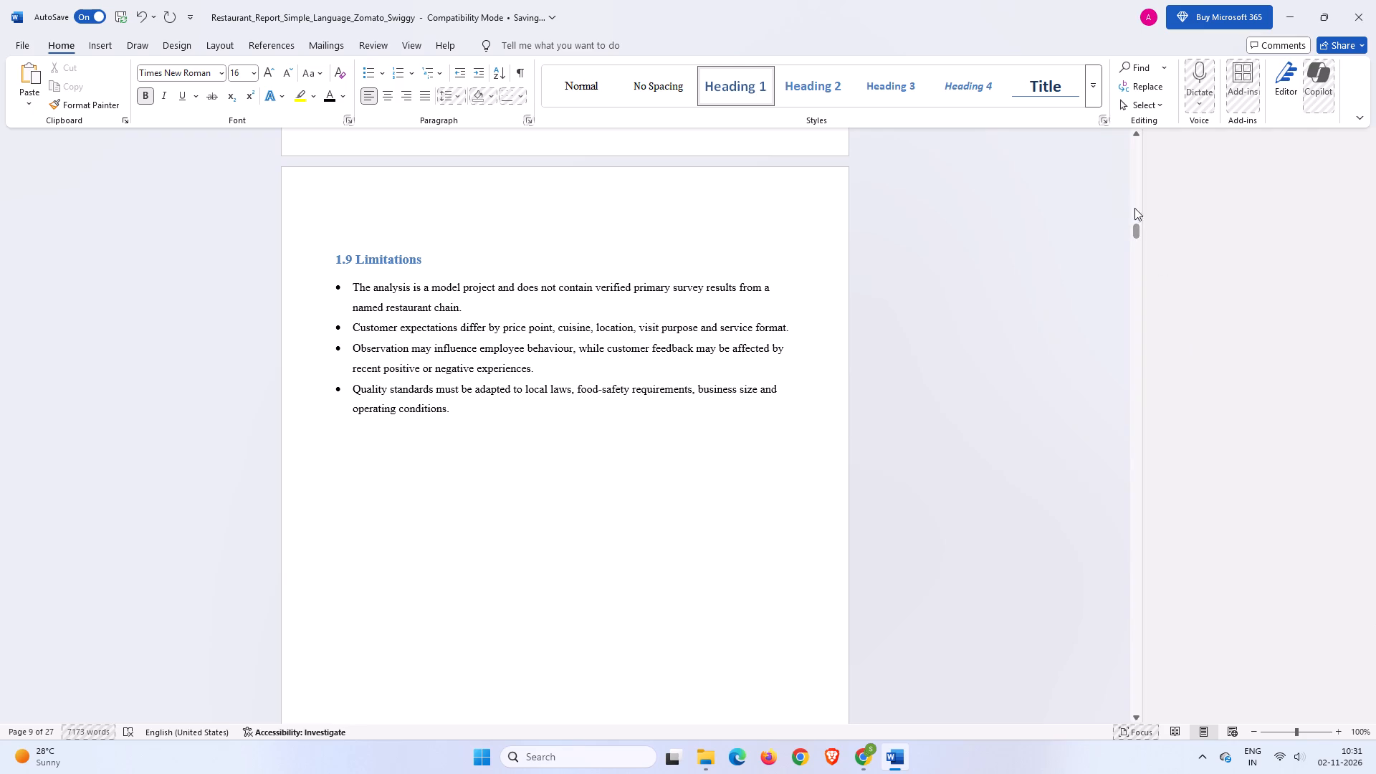
{"action": "left_click", "coordinate": [1132, 157]}
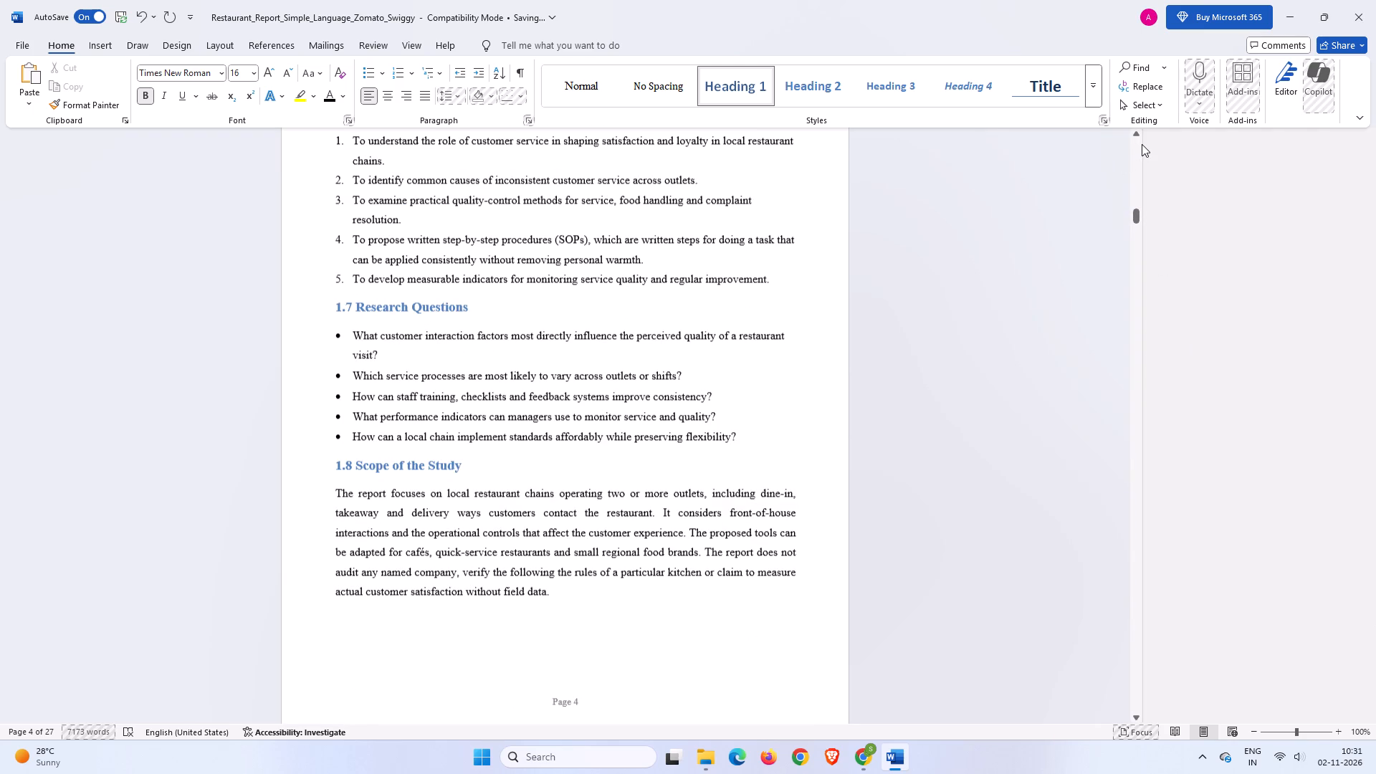
{"action": "left_click", "coordinate": [1138, 141]}
{"action": "double_click", "coordinate": [1138, 141]}
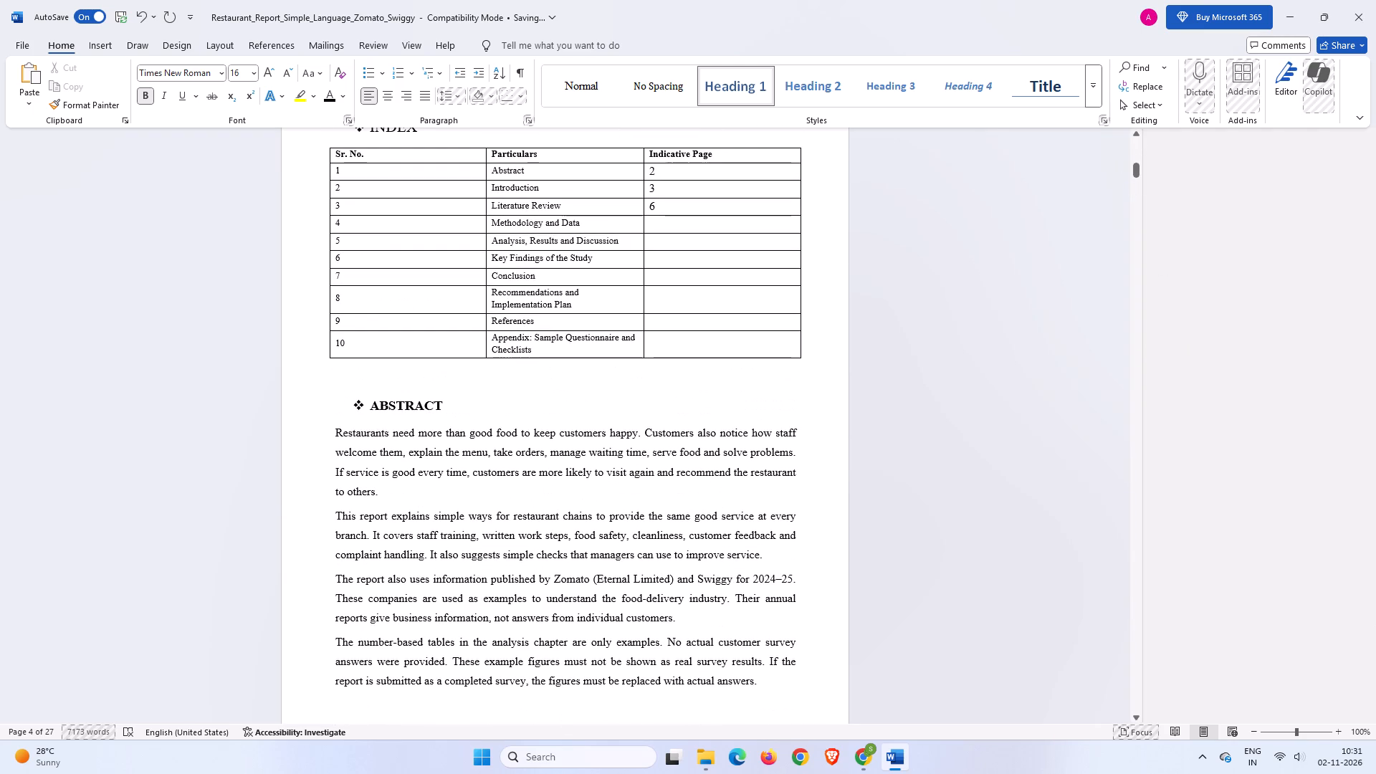
{"action": "left_click", "coordinate": [703, 220]}
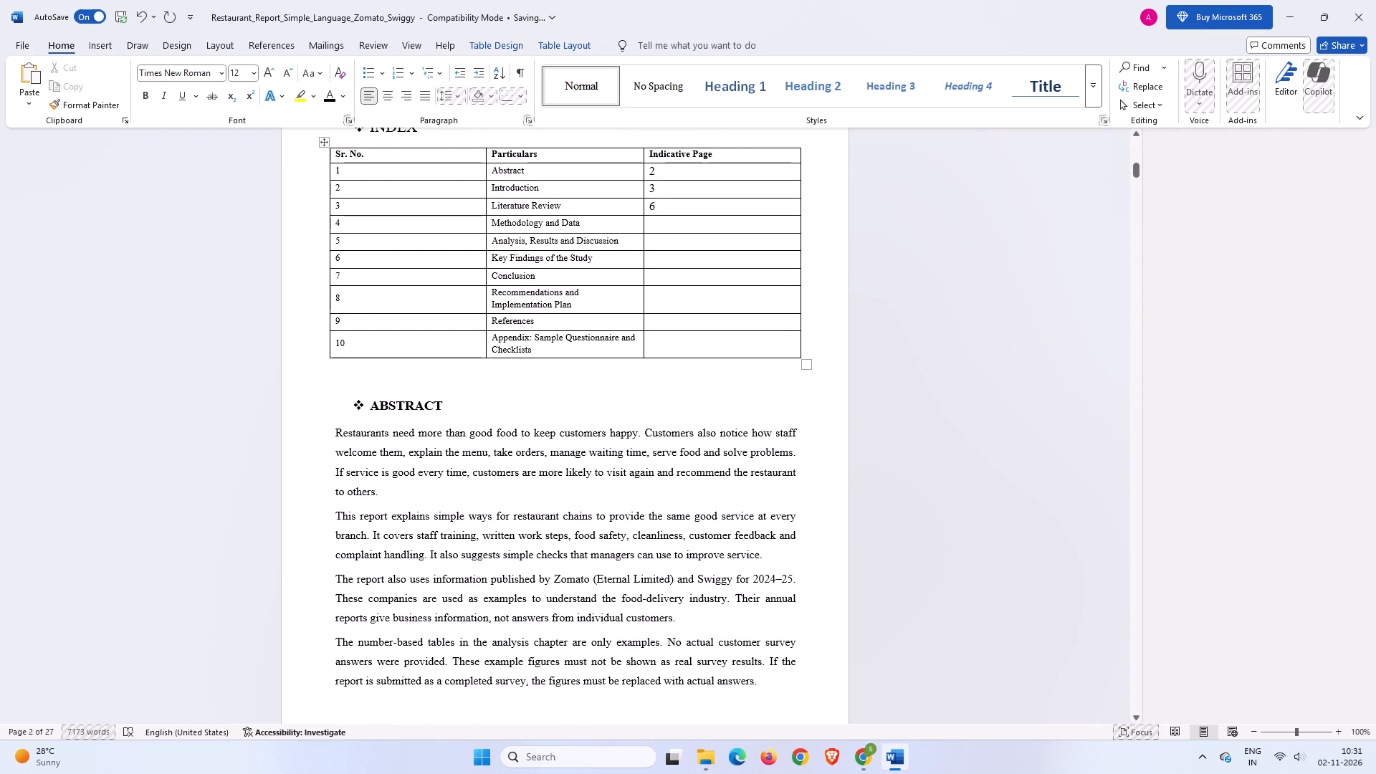
{"action": "key", "text": "9"}
Narrow the Sr. No. column of the INDEX table, widening Particulars until every entry fits on one line.
{"action": "left_click_drag", "start_coordinate": [487, 149], "coordinate": [454, 143]}
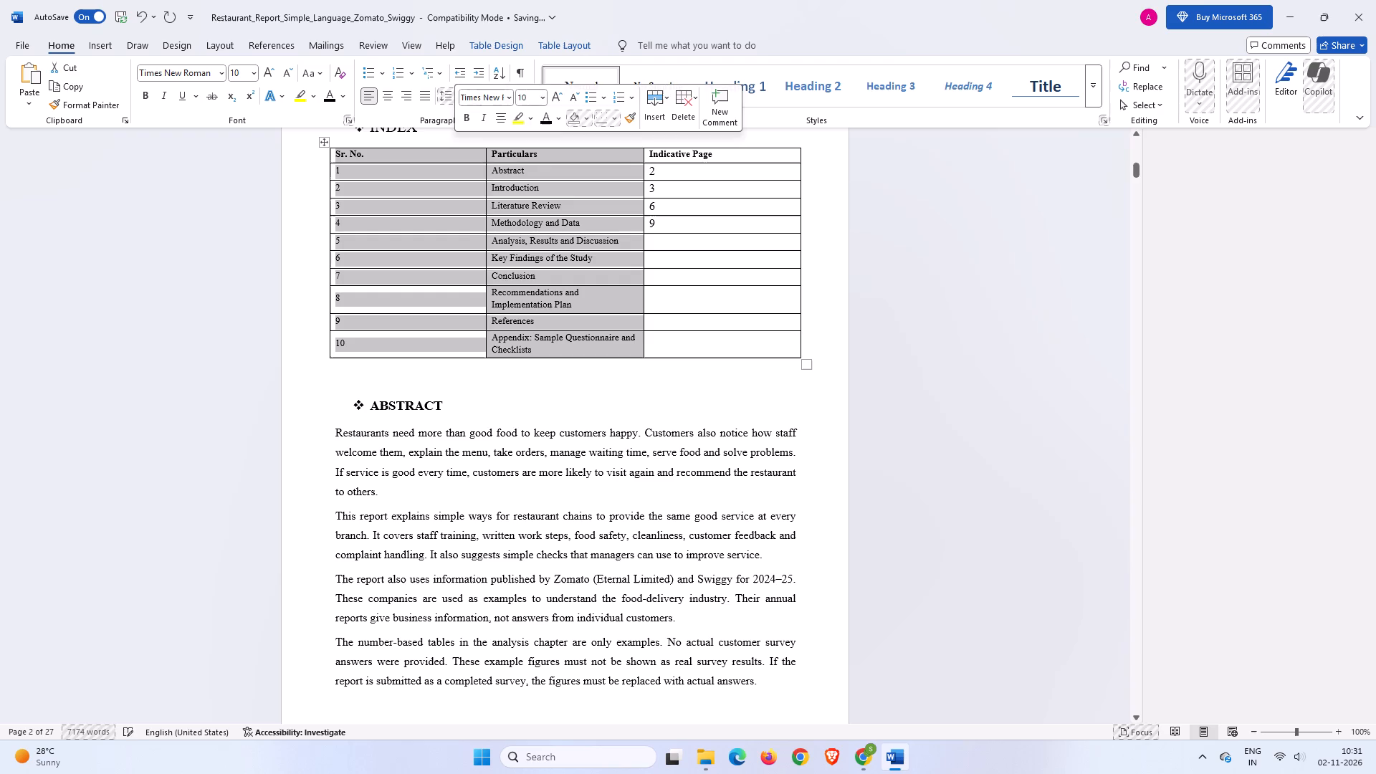
{"action": "left_click_drag", "start_coordinate": [485, 154], "coordinate": [459, 151]}
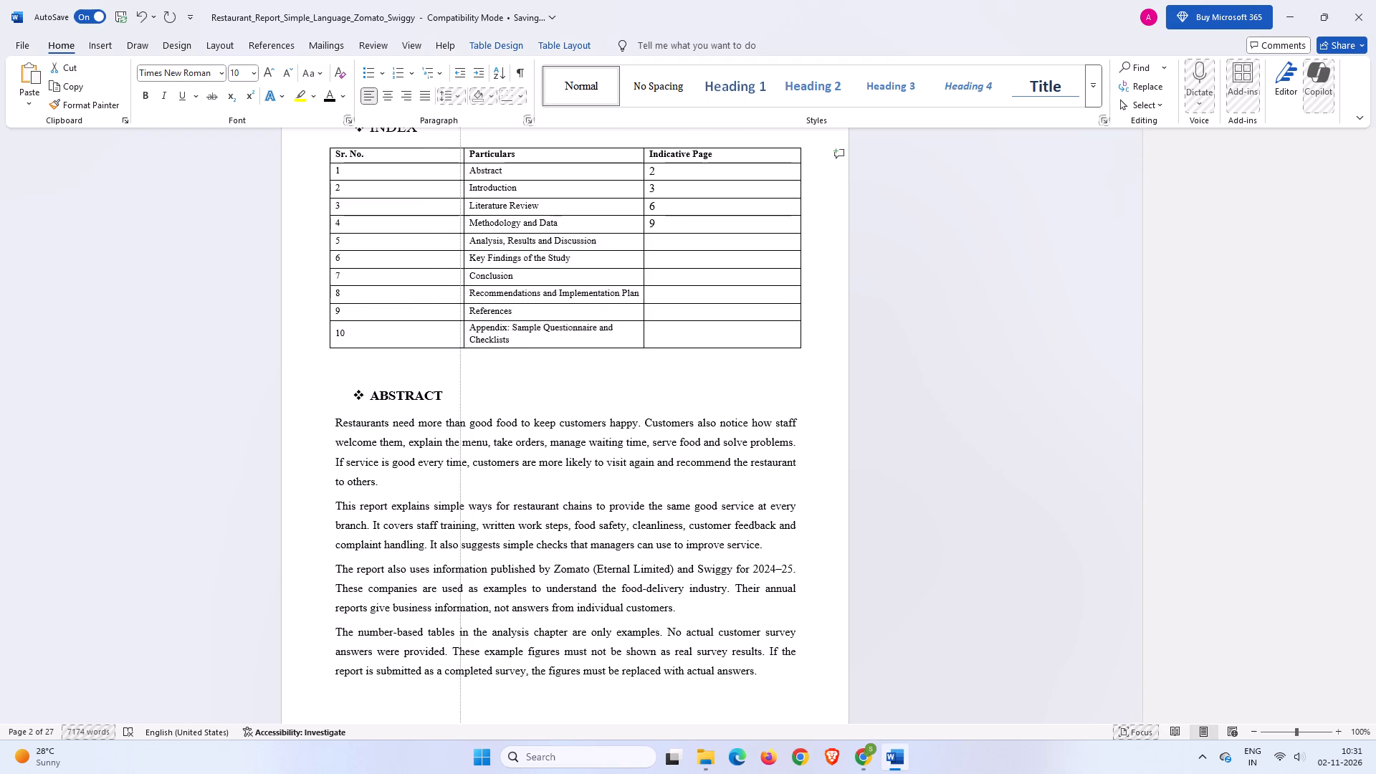
{"action": "left_click_drag", "start_coordinate": [459, 151], "coordinate": [388, 155]}
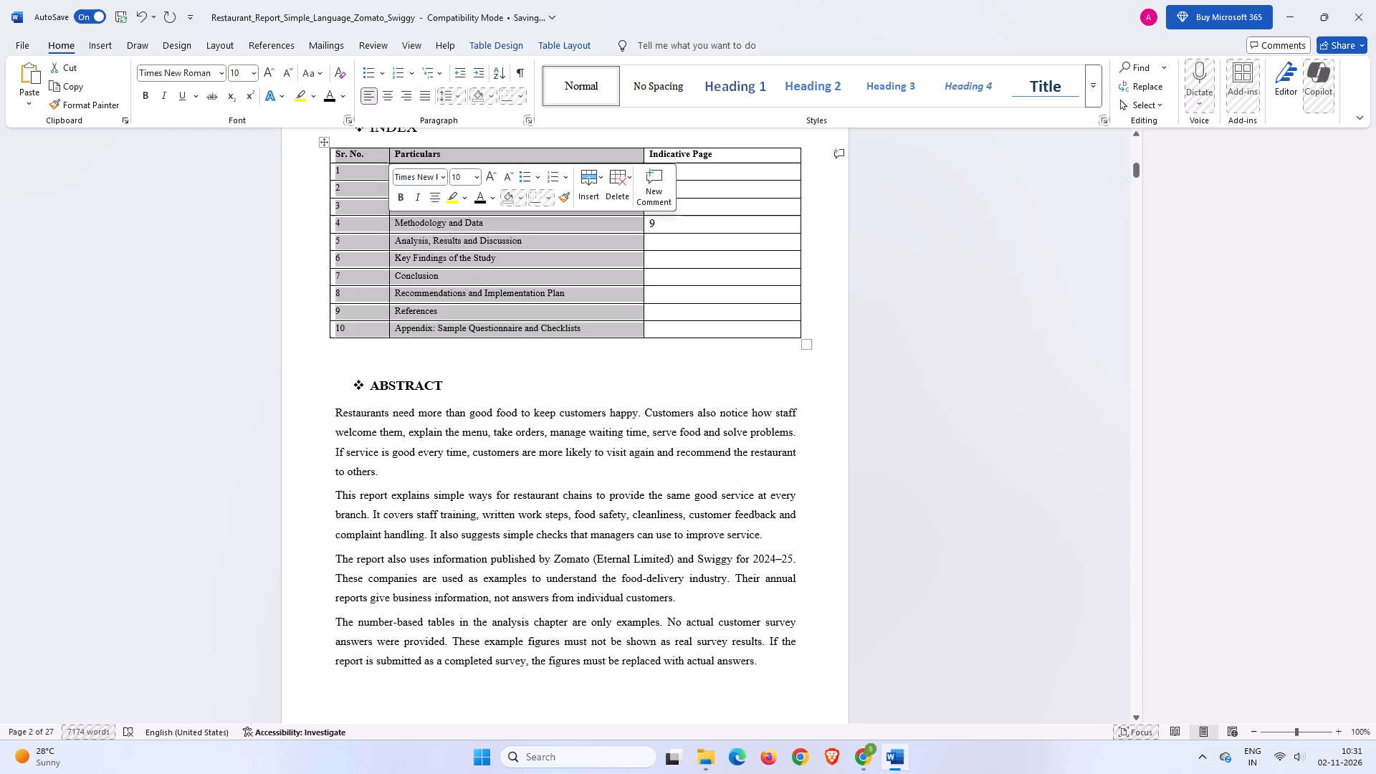
{"action": "scroll", "coordinate": [838, 543], "scroll_direction": "down", "scroll_amount": 2}
{"action": "scroll", "coordinate": [924, 545], "scroll_direction": "down", "scroll_amount": 4}
{"action": "left_click", "coordinate": [874, 551]}
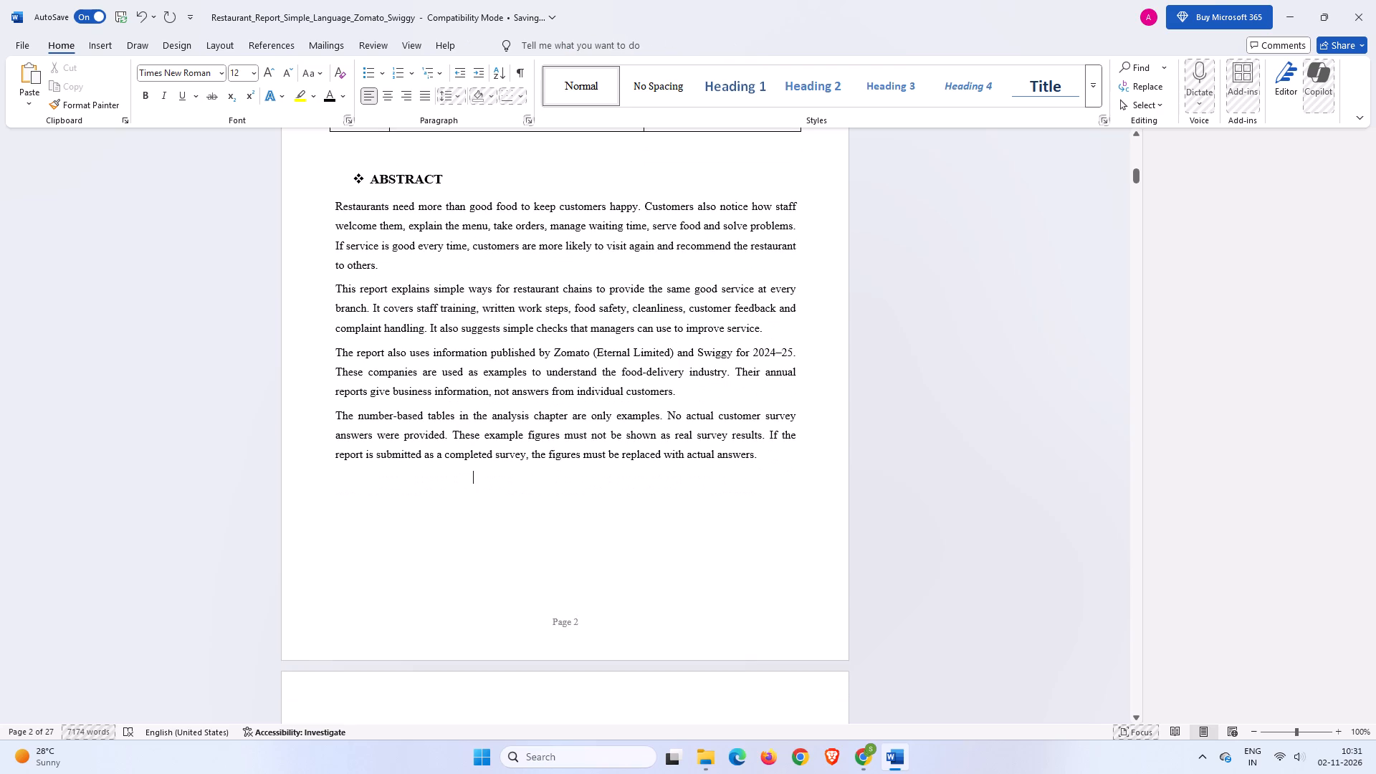
Look through the report from the Abstract through Introduction and Literature Review into Methodology and Data, checking chapter headings and their starting pages.
{"action": "scroll", "coordinate": [889, 536], "scroll_direction": "down", "scroll_amount": 12}
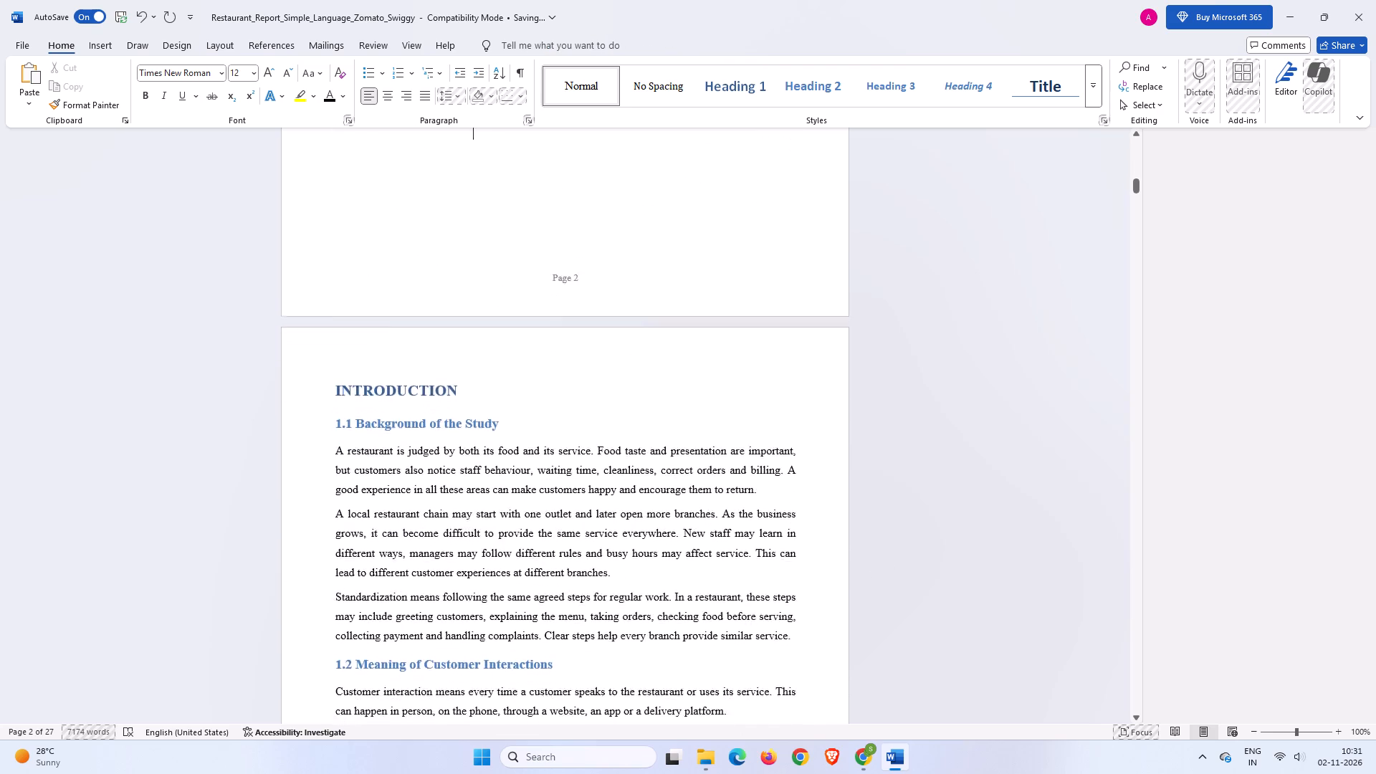
{"action": "scroll", "coordinate": [870, 544], "scroll_direction": "down", "scroll_amount": 1}
{"action": "key", "text": "Down"}
{"action": "key", "text": "Down"}
{"action": "key", "text": "Down"}
{"action": "key", "text": "Down"}
{"action": "key", "text": "Down"}
{"action": "key", "text": "Down"}
{"action": "key", "text": "Down"}
{"action": "key", "text": "Down"}
{"action": "key", "text": "Down"}
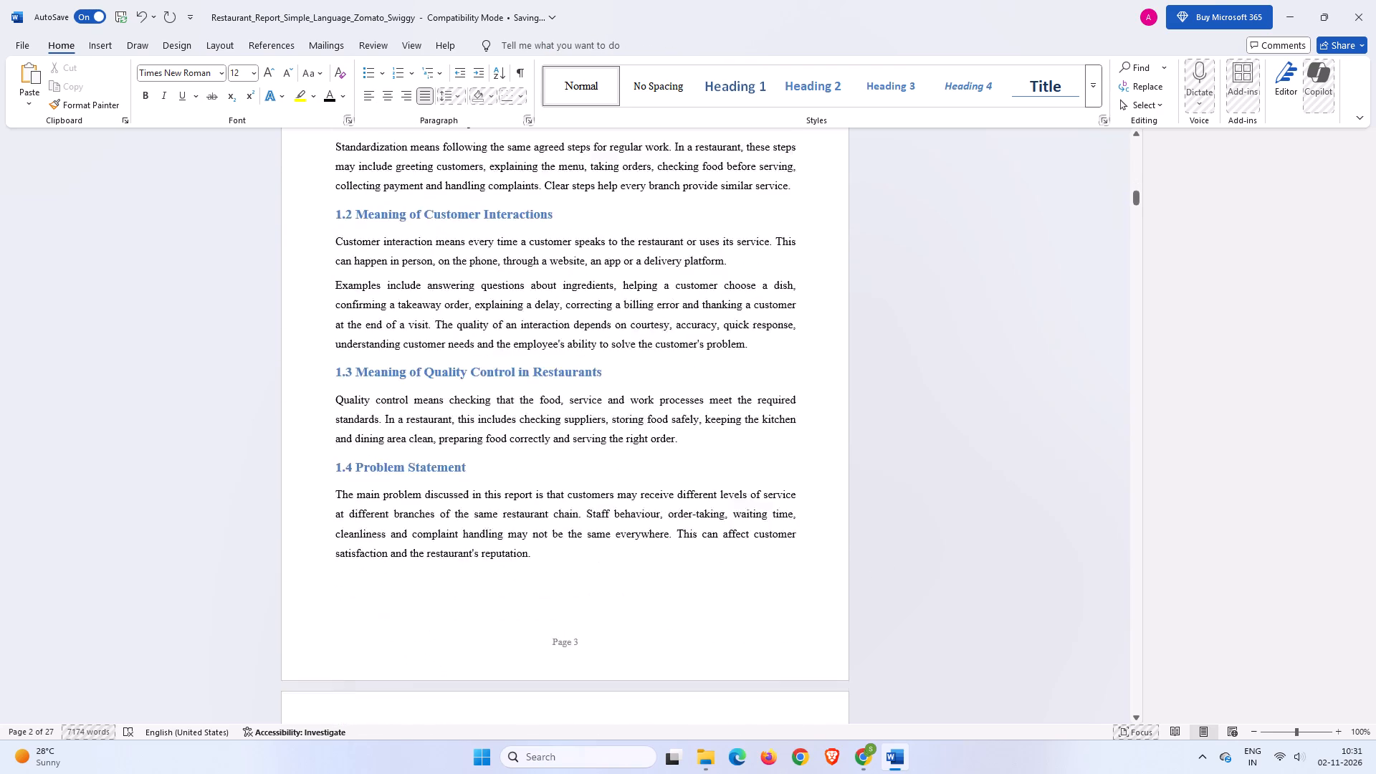
{"action": "key", "text": "Down"}
{"action": "key", "text": "Down"}
{"action": "key", "text": "Down"}
{"action": "key", "text": "Down"}
{"action": "key", "text": "Down"}
{"action": "key", "text": "Down"}
{"action": "key", "text": "Down"}
{"action": "key", "text": "Down"}
{"action": "key", "text": "Down"}
{"action": "key", "text": "Down"}
{"action": "key", "text": "Down"}
{"action": "key", "text": "Down"}
{"action": "key", "text": "Down"}
{"action": "key", "text": "Down"}
{"action": "key", "text": "Down"}
{"action": "key", "text": "Down"}
{"action": "key", "text": "Down"}
{"action": "key", "text": "Down"}
{"action": "key", "text": "Down"}
{"action": "key", "text": "Down"}
{"action": "key", "text": "Down"}
{"action": "key", "text": "Down"}
{"action": "key", "text": "Down"}
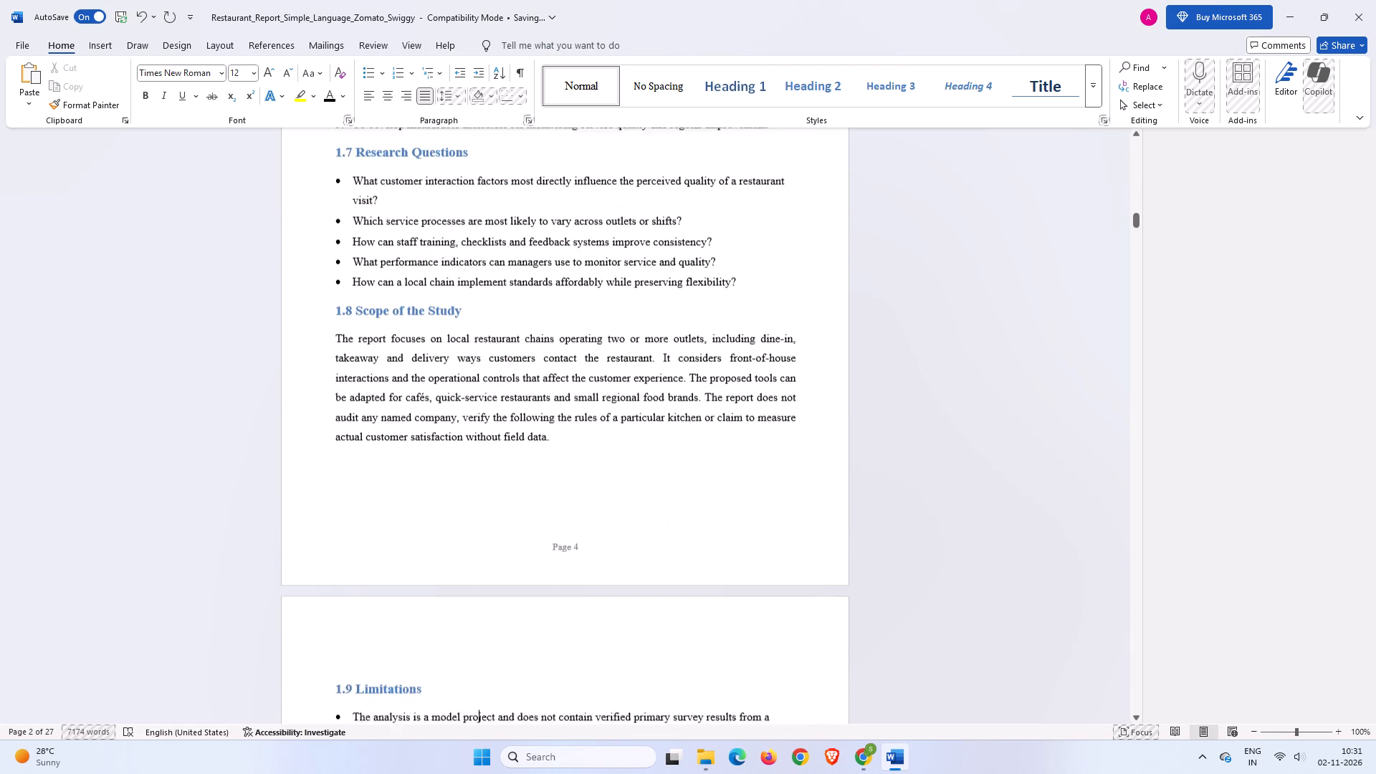
{"action": "key", "text": "Down"}
{"action": "key", "text": "Down"}
{"action": "key", "text": "Down"}
{"action": "key", "text": "Down"}
{"action": "key", "text": "Down"}
{"action": "key", "text": "Down"}
{"action": "key", "text": "Down"}
{"action": "key", "text": "Down"}
{"action": "key", "text": "Down"}
{"action": "key", "text": "Down"}
{"action": "key", "text": "Down"}
{"action": "key", "text": "Down"}
{"action": "key", "text": "Down"}
{"action": "key", "text": "Down"}
{"action": "key", "text": "Down"}
{"action": "key", "text": "Down"}
{"action": "key", "text": "Down"}
{"action": "key", "text": "Down"}
{"action": "key", "text": "Down"}
{"action": "key", "text": "Down"}
{"action": "key", "text": "Down"}
{"action": "key", "text": "Down"}
{"action": "key", "text": "Down"}
{"action": "key", "text": "Down"}
{"action": "key", "text": "Down"}
{"action": "key", "text": "Down"}
{"action": "key", "text": "Down"}
{"action": "key", "text": "Down"}
{"action": "key", "text": "Down"}
{"action": "key", "text": "Down"}
{"action": "key", "text": "Down"}
{"action": "key", "text": "Down"}
{"action": "key", "text": "Down"}
{"action": "key", "text": "Down"}
{"action": "key", "text": "Down"}
{"action": "key", "text": "Down"}
{"action": "key", "text": "Down"}
{"action": "key", "text": "Down"}
{"action": "key", "text": "Down"}
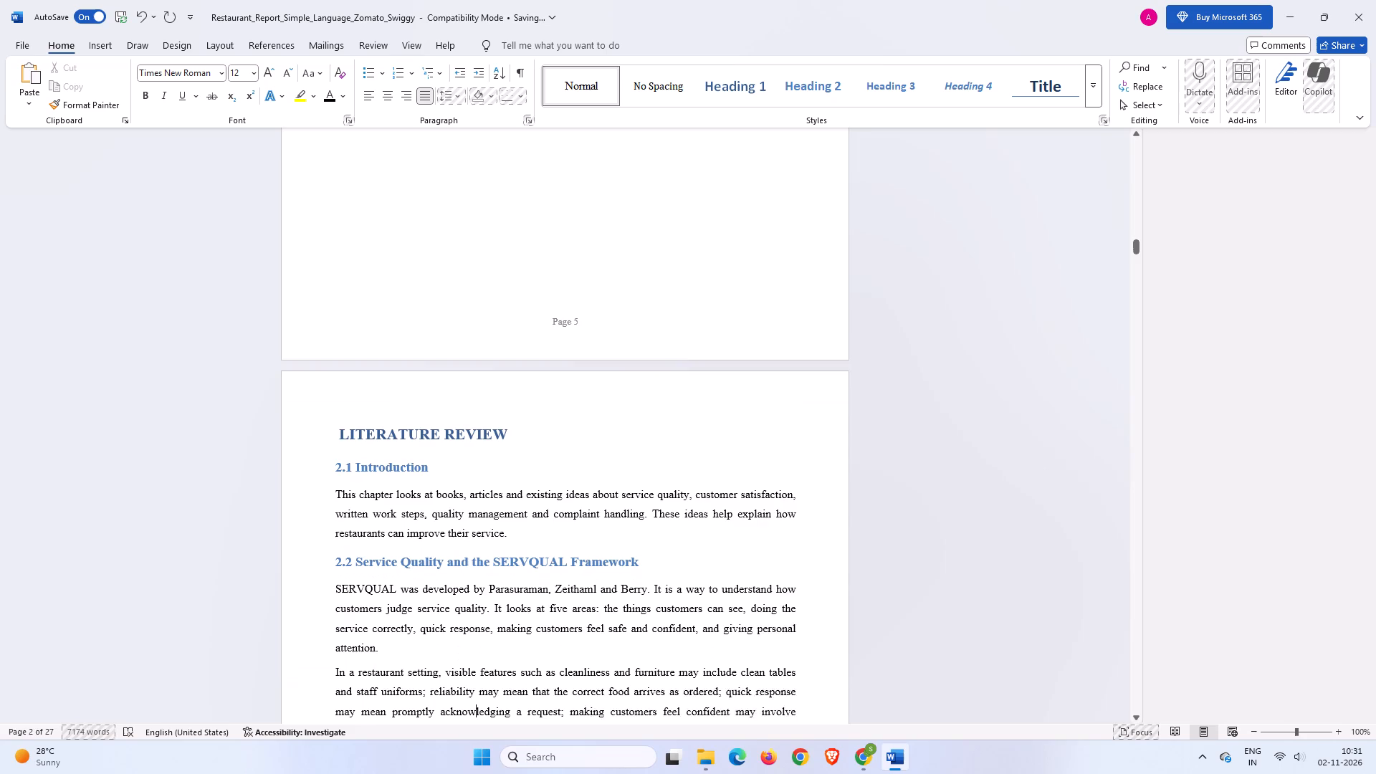
{"action": "key", "text": "Down"}
{"action": "key", "text": "Down"}
{"action": "key", "text": "Down"}
{"action": "key", "text": "Down"}
{"action": "key", "text": "Down"}
{"action": "key", "text": "Down"}
{"action": "key", "text": "Down"}
{"action": "key", "text": "Down"}
{"action": "key", "text": "Down"}
{"action": "key", "text": "Down"}
{"action": "key", "text": "Down"}
{"action": "key", "text": "Down"}
{"action": "key", "text": "Down"}
{"action": "key", "text": "Down"}
{"action": "key", "text": "Down"}
{"action": "key", "text": "Down"}
{"action": "key", "text": "Down"}
{"action": "key", "text": "Down"}
{"action": "key", "text": "Down"}
{"action": "key", "text": "Down"}
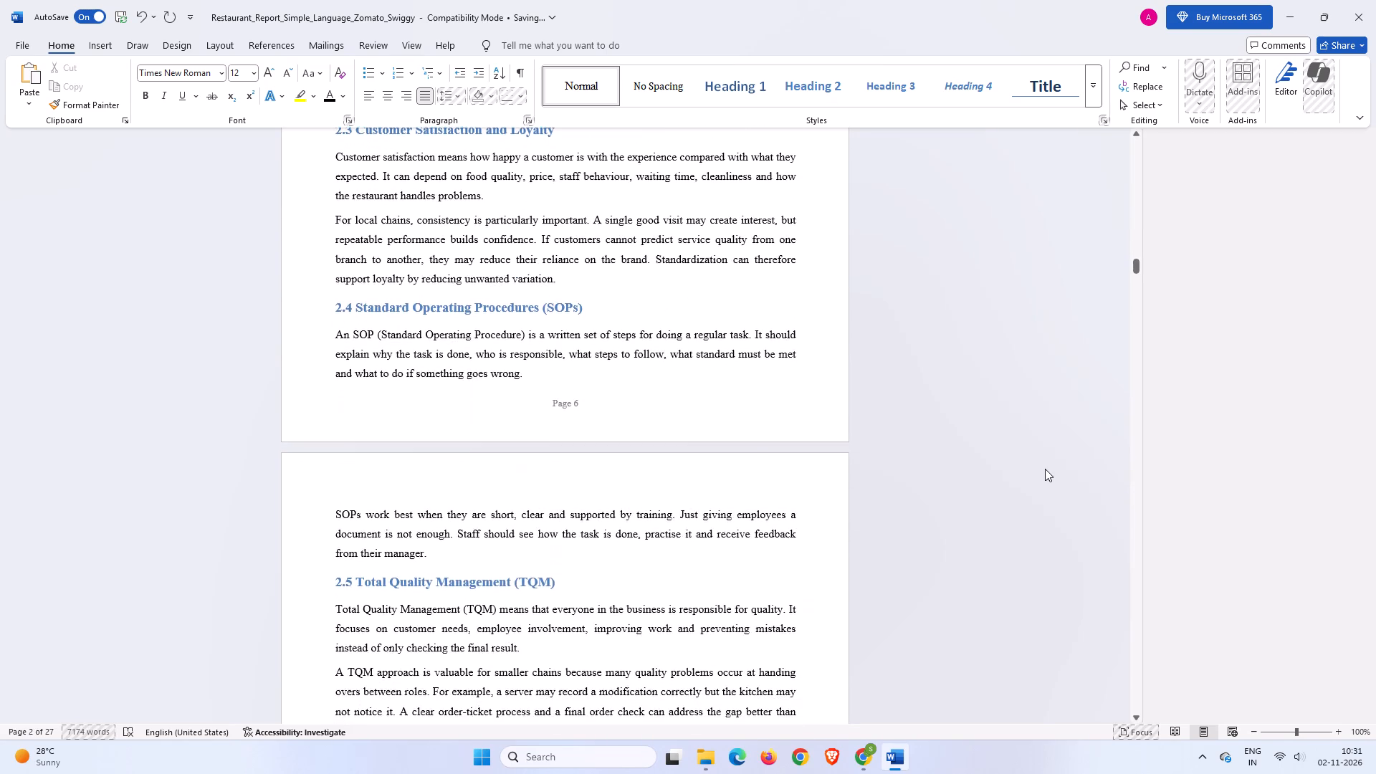
{"action": "key", "text": "Down"}
{"action": "key", "text": "Down"}
{"action": "key", "text": "Down"}
{"action": "key", "text": "Down"}
{"action": "key", "text": "Down"}
{"action": "key", "text": "Down"}
{"action": "key", "text": "Down"}
{"action": "key", "text": "Down"}
{"action": "key", "text": "Down"}
{"action": "key", "text": "Down"}
{"action": "key", "text": "Down"}
{"action": "key", "text": "Down"}
{"action": "key", "text": "Down"}
{"action": "key", "text": "Down"}
{"action": "key", "text": "Down"}
{"action": "key", "text": "Down"}
{"action": "key", "text": "Down"}
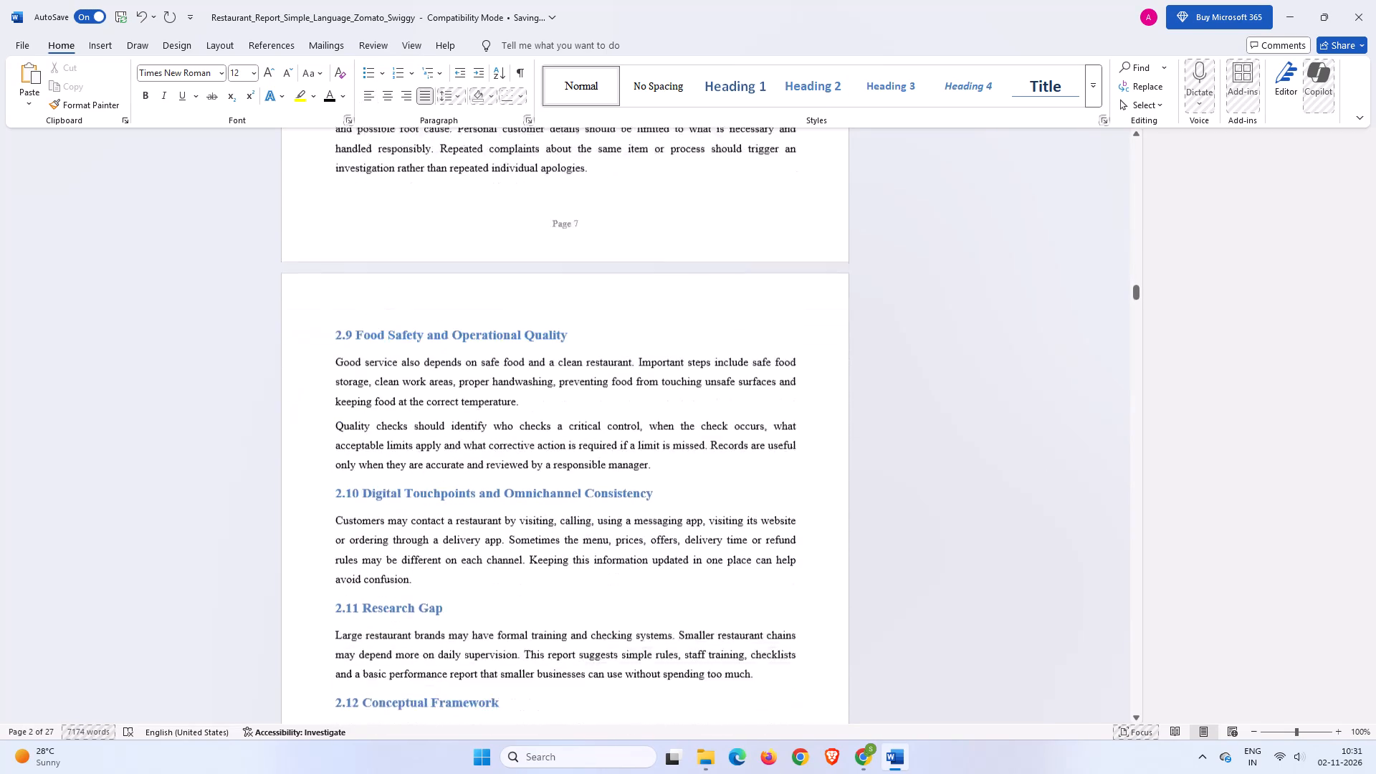
{"action": "key", "text": "Down"}
{"action": "key", "text": "Down"}
{"action": "key", "text": "Down"}
{"action": "key", "text": "Down"}
{"action": "key", "text": "Down"}
{"action": "key", "text": "Down"}
{"action": "key", "text": "Down"}
{"action": "key", "text": "Down"}
{"action": "key", "text": "Down"}
{"action": "key", "text": "Down"}
{"action": "key", "text": "Down"}
{"action": "key", "text": "Down"}
{"action": "key", "text": "Down"}
{"action": "key", "text": "Down"}
{"action": "key", "text": "Down"}
{"action": "key", "text": "Down"}
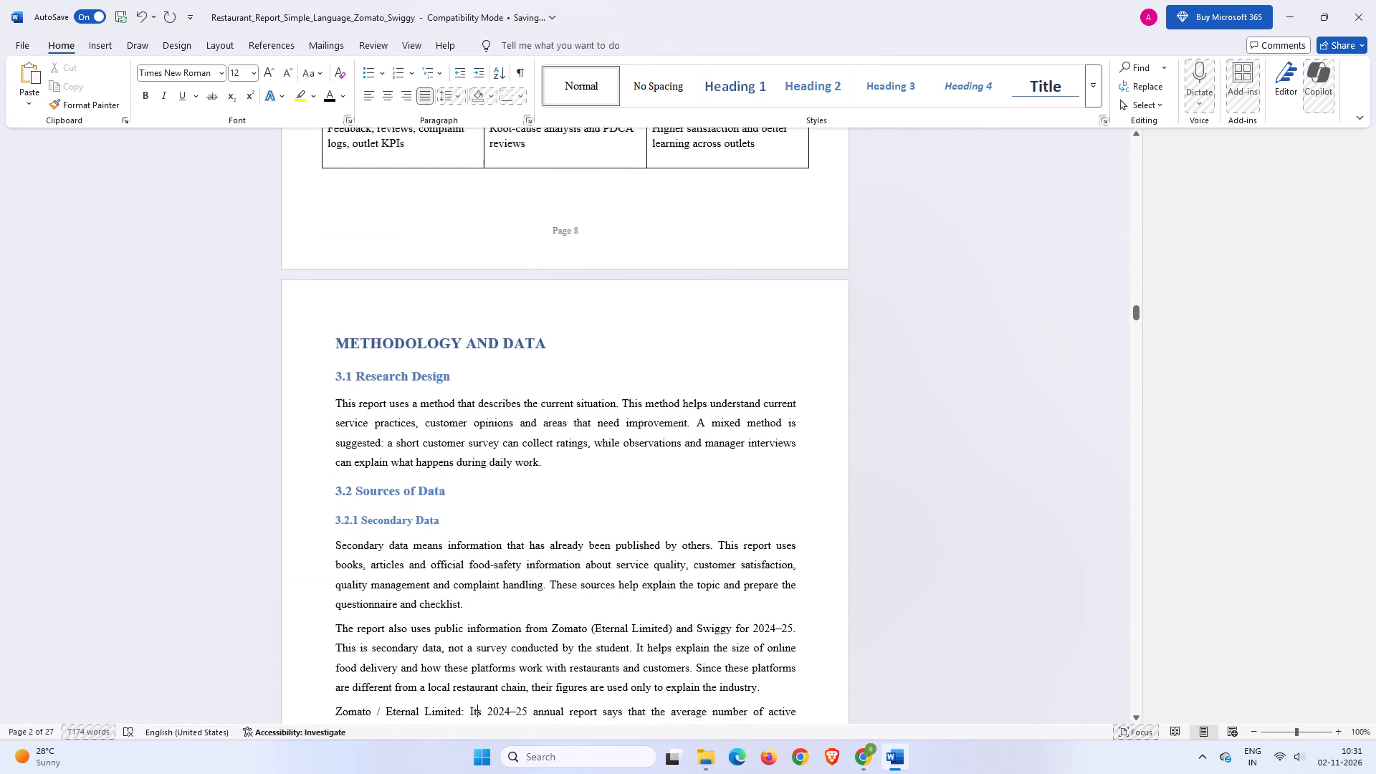
Remove "(Proposed Collection)" from the 3.2.2 Primary Data heading.
{"action": "key", "text": "Down"}
{"action": "key", "text": "Down"}
{"action": "key", "text": "Down"}
{"action": "key", "text": "Down"}
{"action": "key", "text": "Down"}
{"action": "key", "text": "Down"}
{"action": "key", "text": "Down"}
{"action": "key", "text": "Down"}
{"action": "key", "text": "Down"}
{"action": "key", "text": "Down"}
{"action": "key", "text": "Down"}
{"action": "key", "text": "Down"}
{"action": "key", "text": "Down"}
{"action": "key", "text": "Down"}
{"action": "key", "text": "Down"}
{"action": "key", "text": "Down"}
{"action": "key", "text": "Down"}
{"action": "key", "text": "Down"}
{"action": "key", "text": "Down"}
{"action": "key", "text": "Down"}
{"action": "key", "text": "Down"}
{"action": "key", "text": "Down"}
{"action": "key", "text": "Down"}
{"action": "key", "text": "Down"}
{"action": "key", "text": "Down"}
{"action": "key", "text": "Down"}
{"action": "key", "text": "Down"}
{"action": "key", "text": "Down"}
{"action": "key", "text": "Down"}
{"action": "key", "text": "Down"}
{"action": "key", "text": "Down"}
{"action": "key", "text": "Down"}
{"action": "key", "text": "Down"}
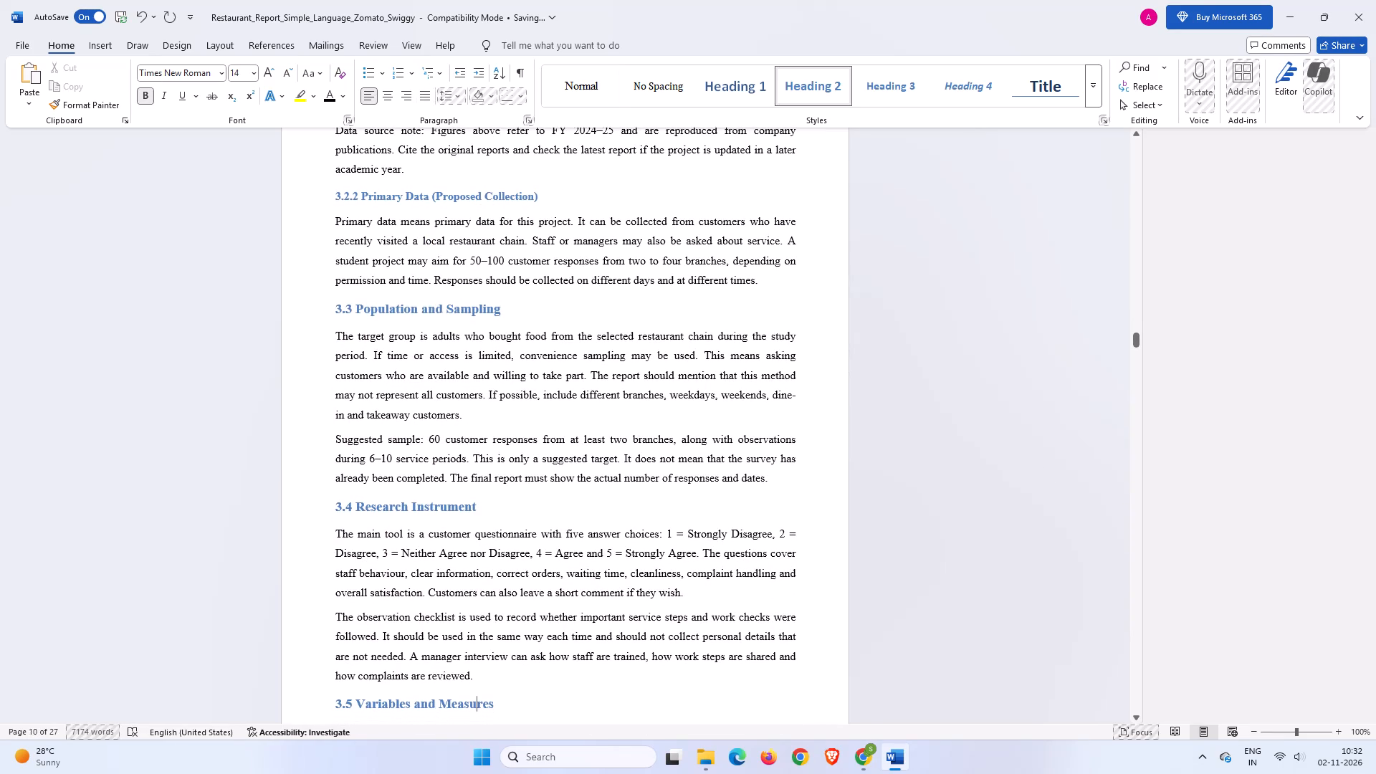
{"action": "left_click", "coordinate": [545, 199]}
{"action": "key", "text": "BackSpace"}
{"action": "key", "text": "BackSpace"}
{"action": "key", "text": "BackSpace"}
{"action": "key", "text": "BackSpace"}
{"action": "key", "text": "BackSpace"}
{"action": "key", "text": "BackSpace"}
{"action": "key", "text": "BackSpace"}
{"action": "key", "text": "BackSpace"}
{"action": "key", "text": "BackSpace"}
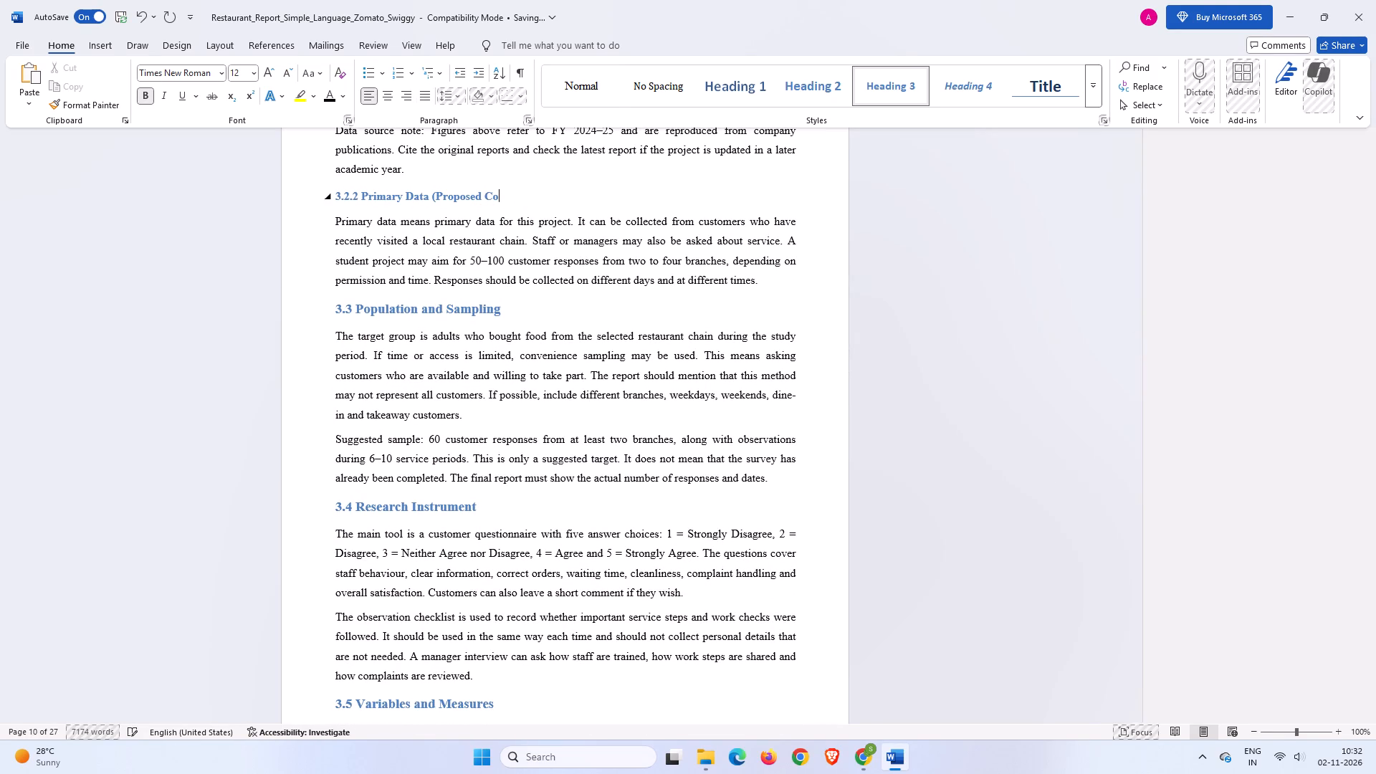
{"action": "key", "text": "BackSpace"}
{"action": "key", "text": "BackSpace"}
{"action": "key", "text": "BackSpace"}
{"action": "key", "text": "BackSpace"}
{"action": "key", "text": "BackSpace"}
{"action": "key", "text": "BackSpace"}
{"action": "key", "text": "BackSpace"}
{"action": "key", "text": "BackSpace"}
{"action": "key", "text": "BackSpace"}
{"action": "key", "text": "BackSpace"}
{"action": "key", "text": "BackSpace"}
{"action": "key", "text": "BackSpace"}
Enclose the bold blue paragraph starting "Use the same questionnaire", between sections 3.8 and 3.10, in parentheses.
{"action": "key", "text": "Down"}
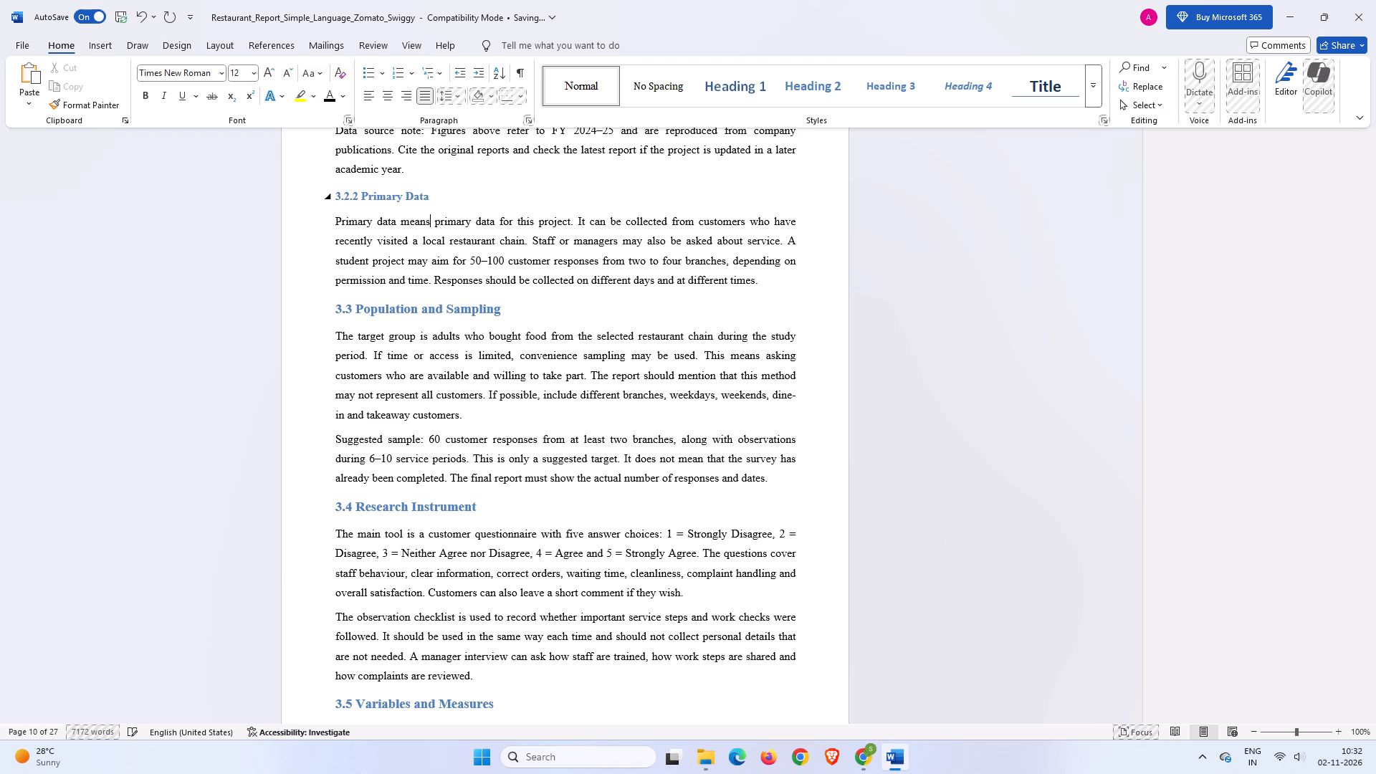
{"action": "key", "text": "Down"}
{"action": "key", "text": "Down"}
{"action": "key", "text": "Down"}
{"action": "key", "text": "Down"}
{"action": "key", "text": "Down"}
{"action": "key", "text": "Down"}
{"action": "key", "text": "Down"}
{"action": "key", "text": "Down"}
{"action": "key", "text": "Down"}
{"action": "key", "text": "Down"}
{"action": "key", "text": "Down"}
{"action": "key", "text": "Down"}
{"action": "key", "text": "Down"}
{"action": "key", "text": "Down"}
{"action": "key", "text": "Down"}
{"action": "key", "text": "Down"}
{"action": "key", "text": "Down"}
{"action": "key", "text": "Down"}
{"action": "key", "text": "Down"}
{"action": "key", "text": "Down"}
{"action": "key", "text": "Down"}
{"action": "key", "text": "Down"}
{"action": "key", "text": "Down"}
{"action": "key", "text": "Down"}
{"action": "key", "text": "Down"}
{"action": "key", "text": "Down"}
{"action": "key", "text": "Down"}
{"action": "key", "text": "Down"}
{"action": "key", "text": "Down"}
{"action": "key", "text": "Down"}
{"action": "key", "text": "Down"}
{"action": "key", "text": "Down"}
{"action": "key", "text": "Down"}
{"action": "key", "text": "Down"}
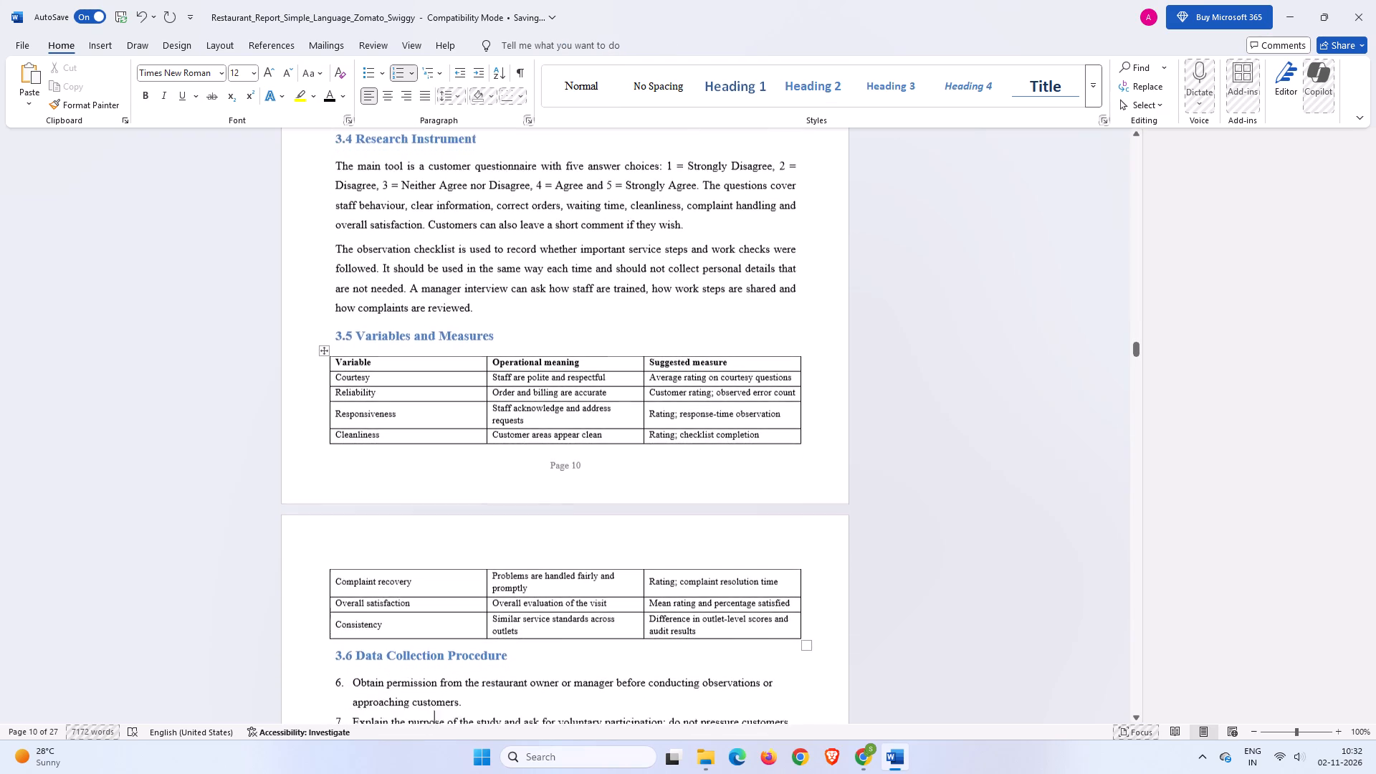
{"action": "key", "text": "Down"}
{"action": "key", "text": "Down"}
{"action": "key", "text": "Down"}
{"action": "key", "text": "Down"}
{"action": "key", "text": "Down"}
{"action": "key", "text": "Down"}
{"action": "key", "text": "Down"}
{"action": "key", "text": "Down"}
{"action": "key", "text": "Down"}
{"action": "key", "text": "Down"}
{"action": "key", "text": "Down"}
{"action": "key", "text": "Down"}
{"action": "key", "text": "Down"}
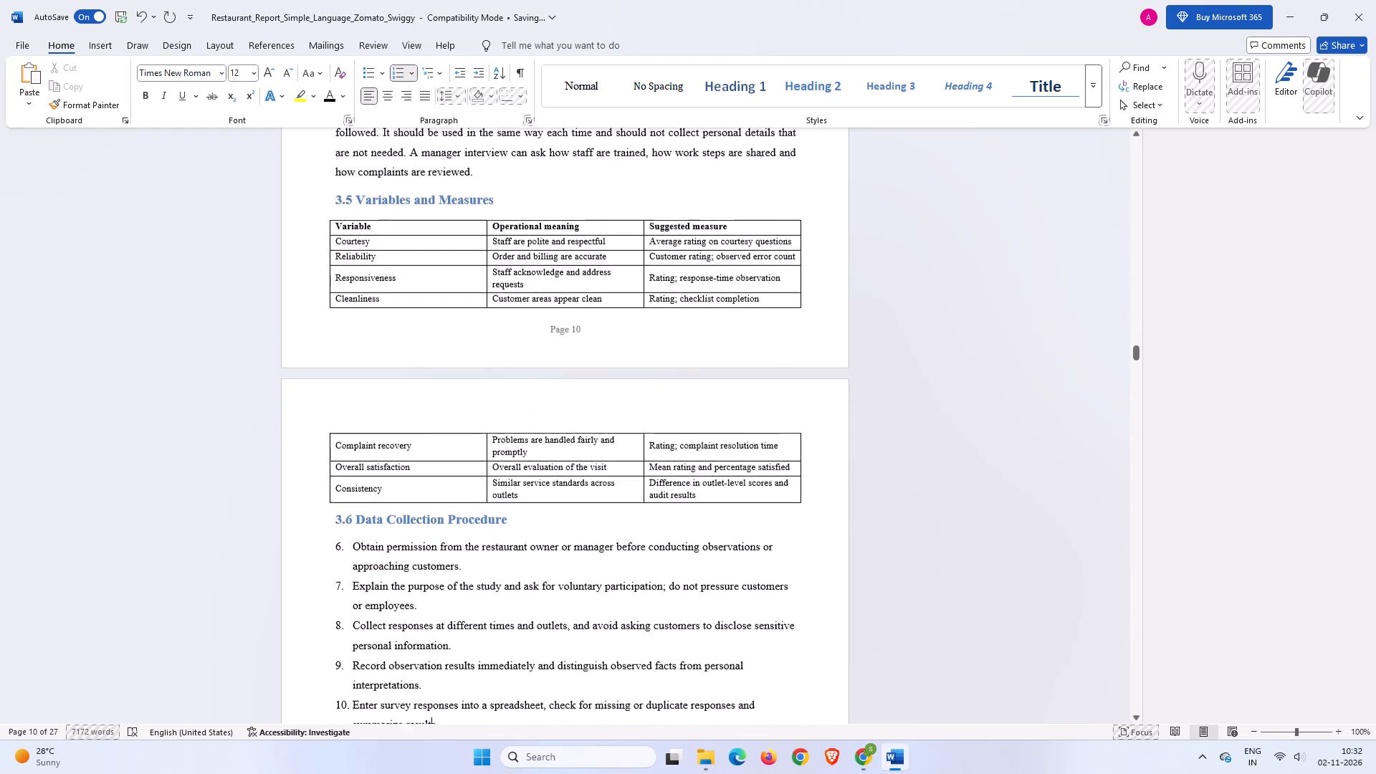
{"action": "key", "text": "Down"}
{"action": "key", "text": "Down"}
{"action": "key", "text": "Down"}
{"action": "key", "text": "Down"}
{"action": "key", "text": "Down"}
{"action": "key", "text": "Down"}
{"action": "key", "text": "Down"}
{"action": "key", "text": "Down"}
{"action": "key", "text": "Down"}
{"action": "key", "text": "Down"}
{"action": "key", "text": "Down"}
{"action": "key", "text": "Down"}
{"action": "key", "text": "Down"}
{"action": "key", "text": "Down"}
{"action": "key", "text": "Down"}
{"action": "key", "text": "Down"}
{"action": "key", "text": "Down"}
{"action": "key", "text": "Down"}
{"action": "key", "text": "Down"}
{"action": "key", "text": "Down"}
{"action": "key", "text": "Down"}
{"action": "key", "text": "Down"}
{"action": "key", "text": "Down"}
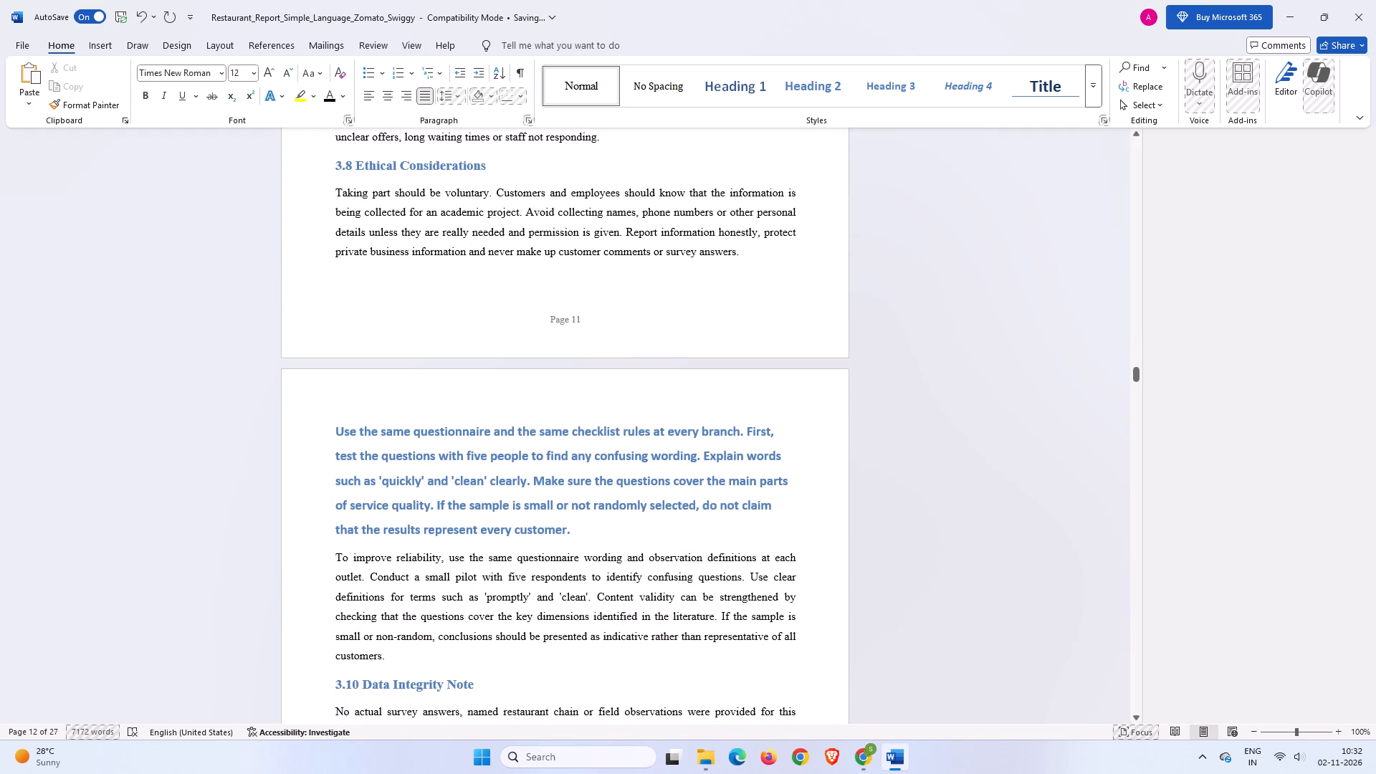
{"action": "key", "text": "Up"}
{"action": "key", "text": "Up"}
{"action": "key", "text": "Up"}
{"action": "key", "text": "Up"}
{"action": "key", "text": "Up"}
{"action": "key", "text": "Up"}
{"action": "key", "text": "Up"}
{"action": "left_click", "coordinate": [333, 426]}
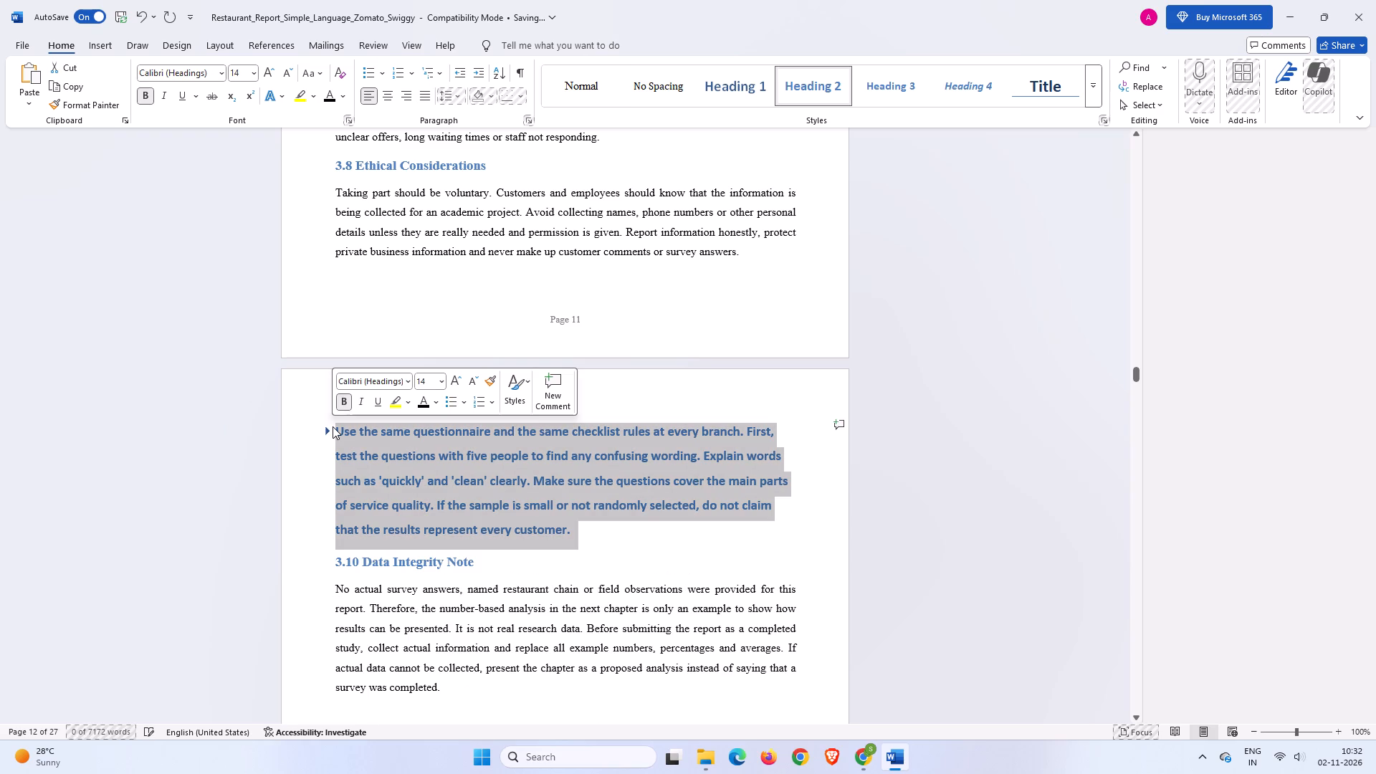
{"action": "left_click", "coordinate": [343, 429]}
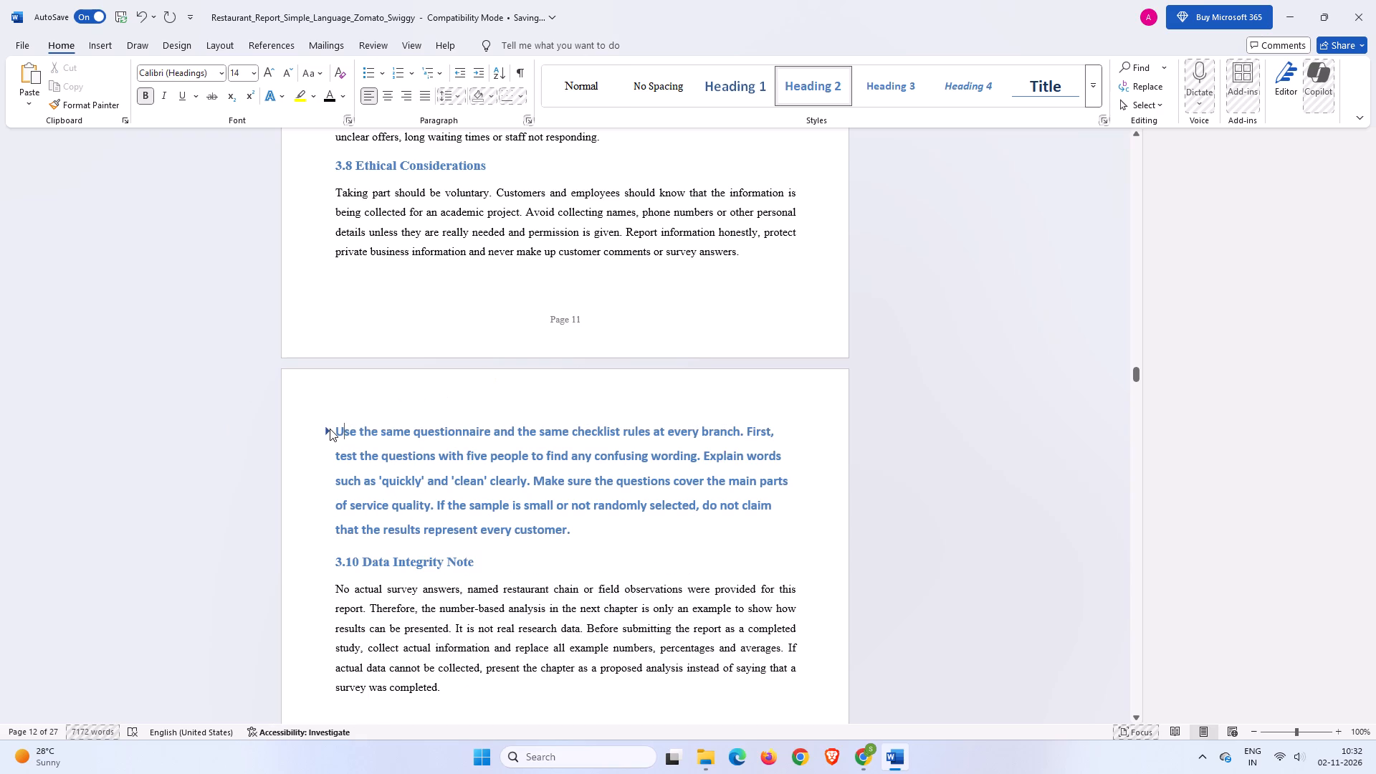
{"action": "key", "text": "Left"}
{"action": "key", "text": "shift+parenleft"}
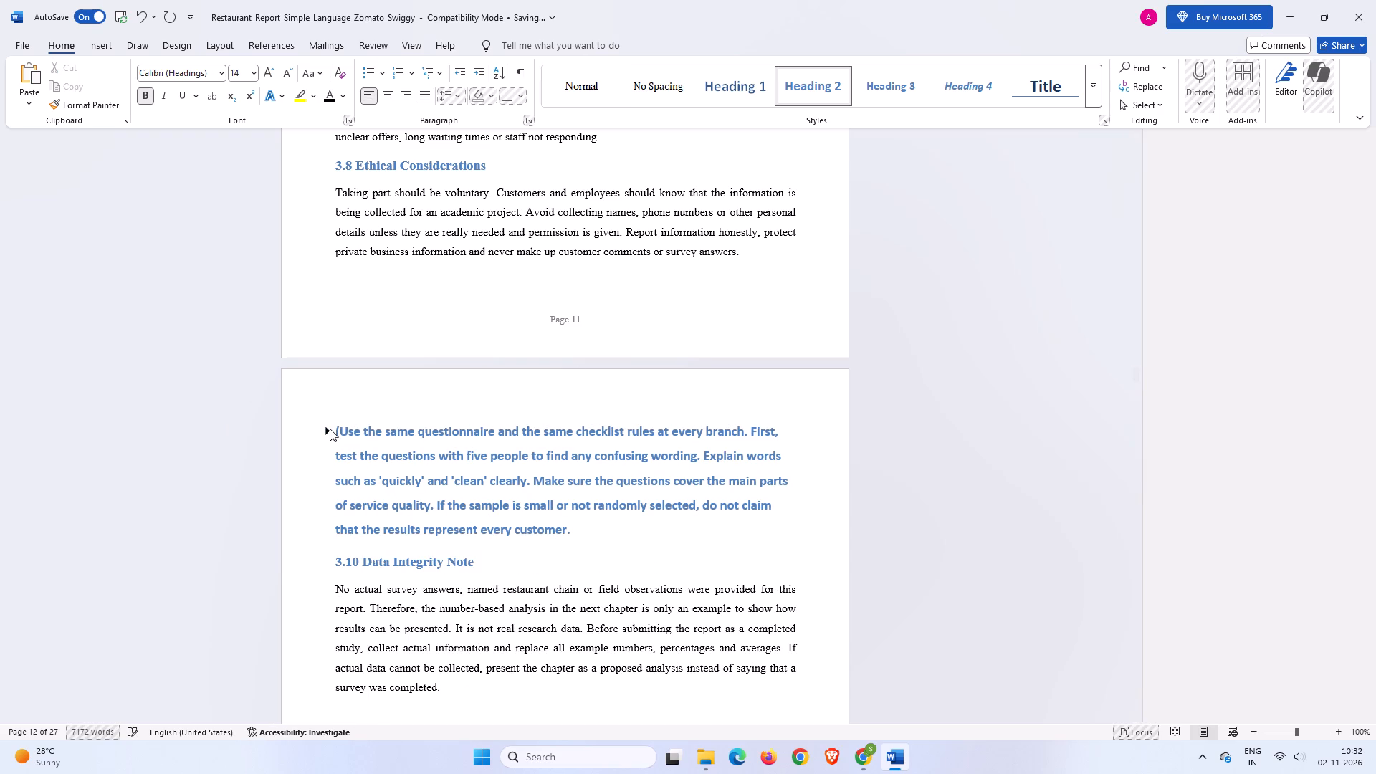
{"action": "left_click", "coordinate": [574, 528]}
{"action": "key", "text": "shift+parenright"}
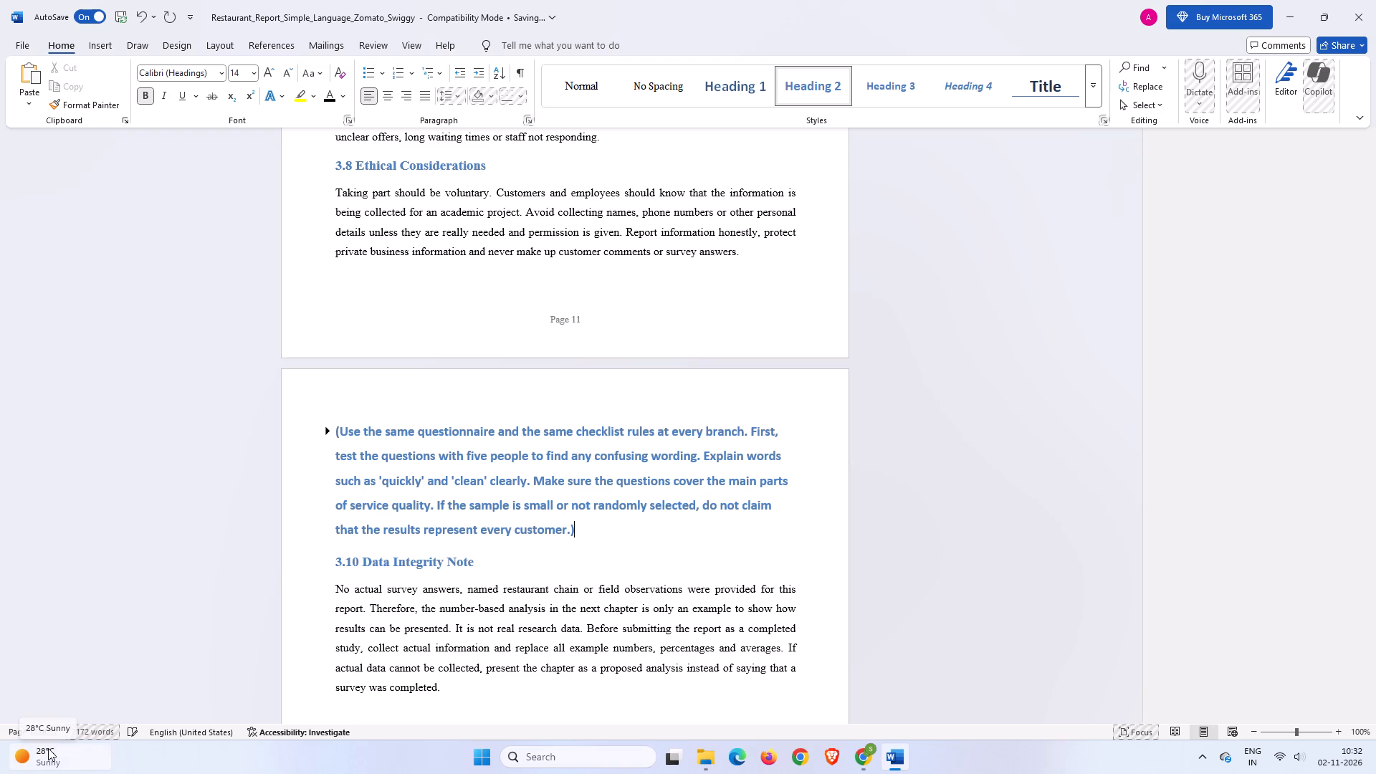
Insert "NOTE-" right after the opening parenthesis of the bold paragraph above 3.10 Data Integrity Note.
{"action": "left_click", "coordinate": [342, 429]}
{"action": "key", "text": "shift+n"}
{"action": "type", "text": "OTE"}
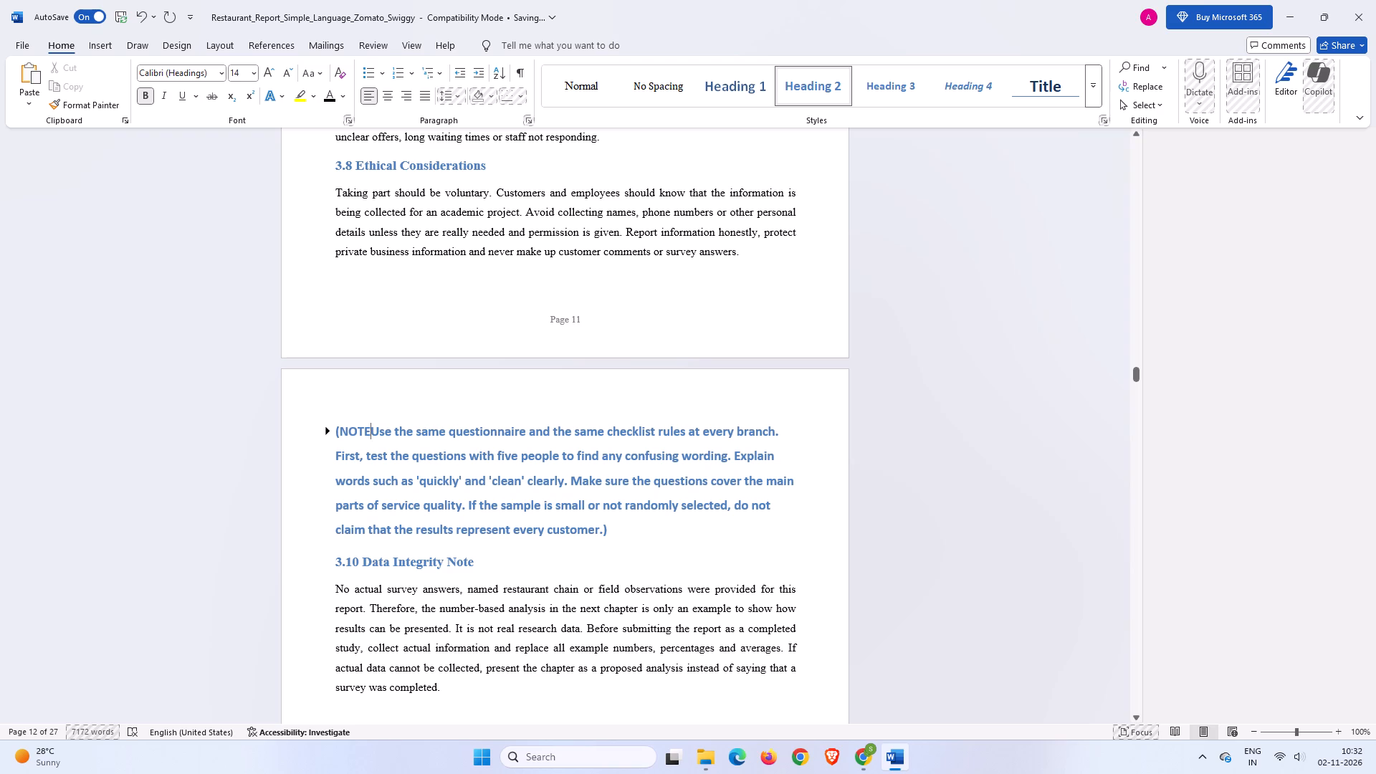
{"action": "key", "text": "minus"}
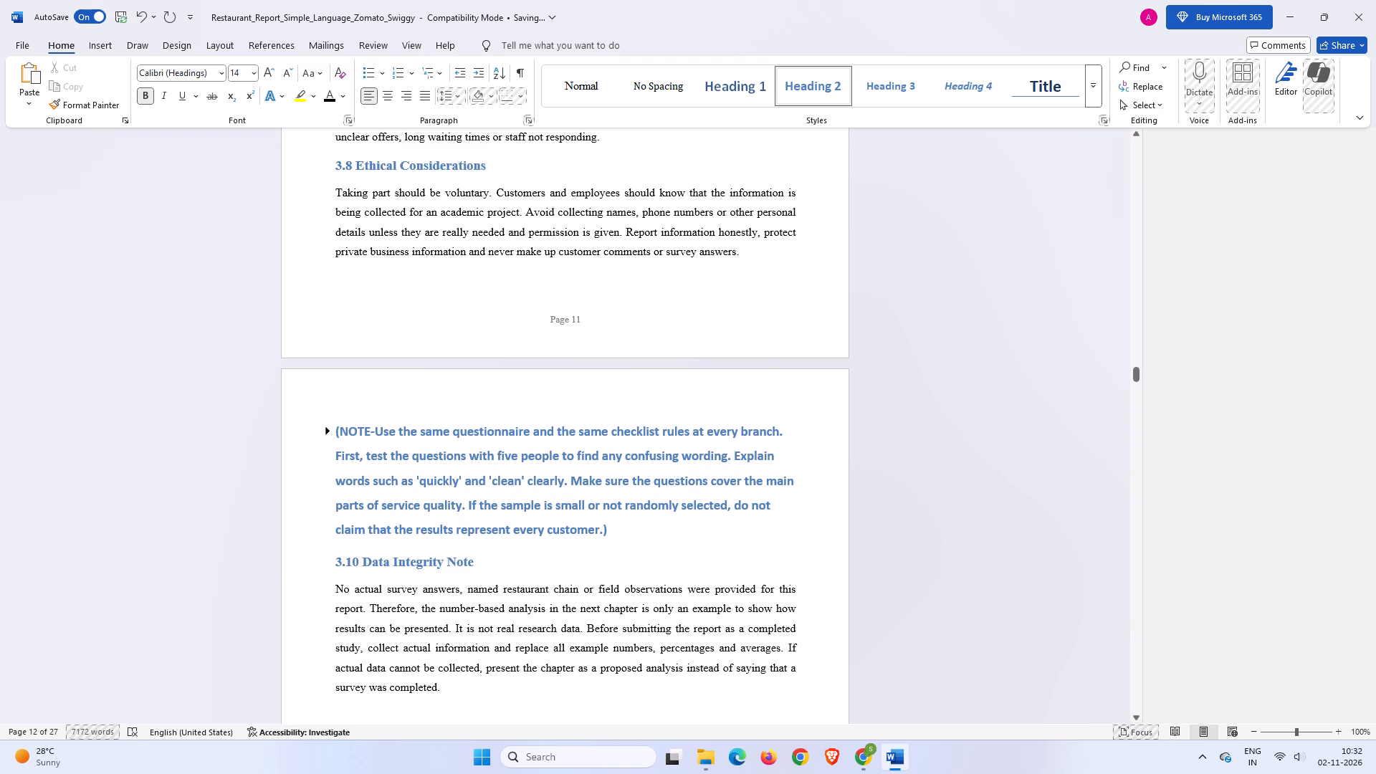
Change the font colour of the whole bold parenthesised NOTE paragraph above 3.10 Data Integrity Note to black.
{"action": "key", "text": "Left"}
{"action": "key", "text": "Left"}
{"action": "key", "text": "Left"}
{"action": "key", "text": "Left"}
{"action": "key", "text": "Left"}
{"action": "key", "text": "Left"}
{"action": "key", "text": "Left"}
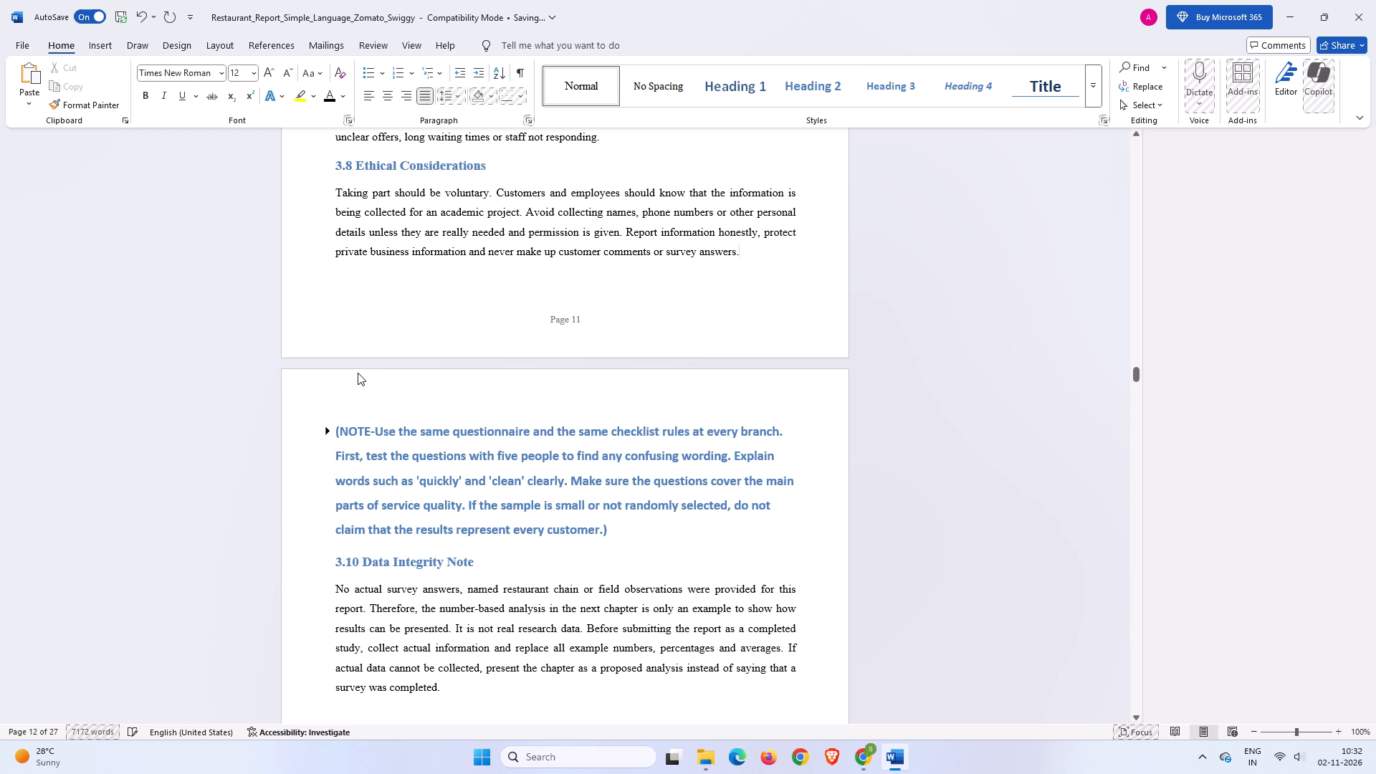
{"action": "key", "text": "Right"}
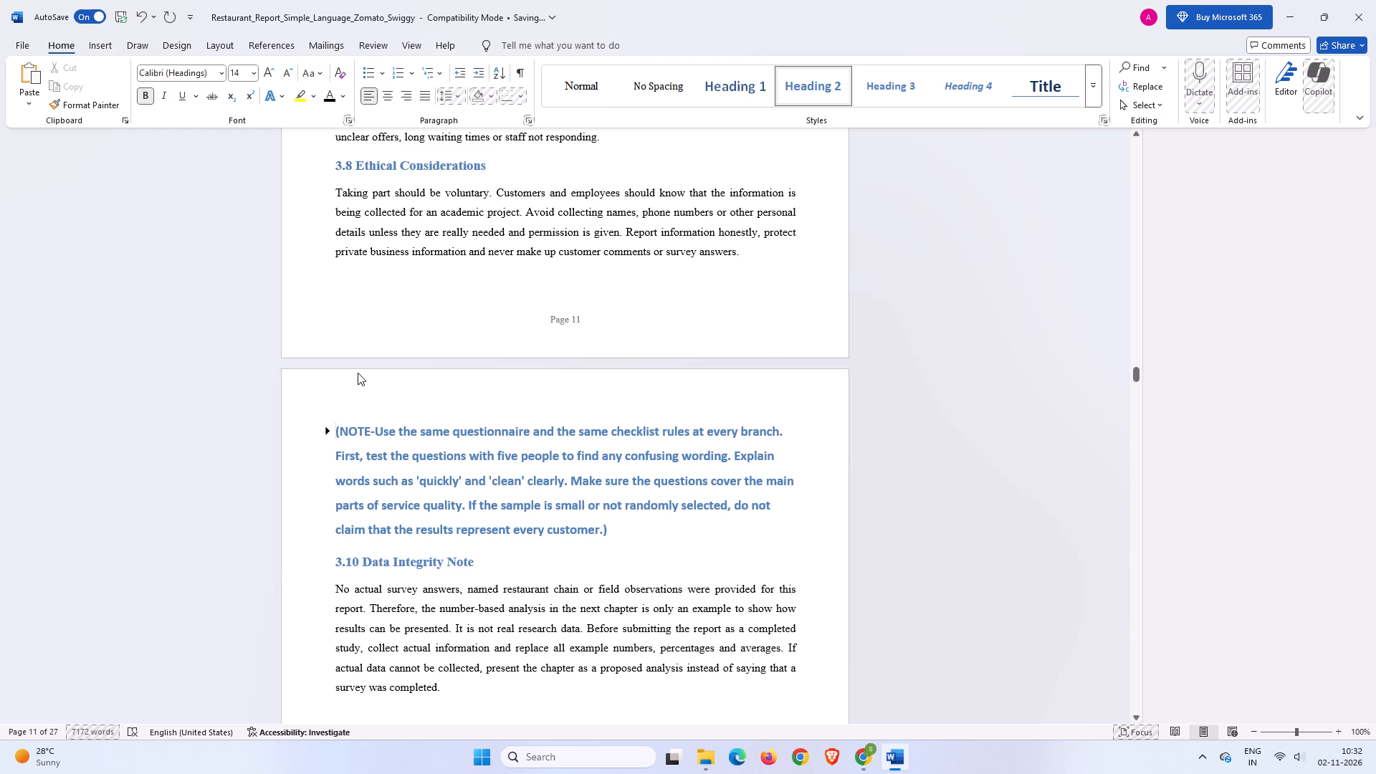
{"action": "key", "text": "shift+Right"}
{"action": "key", "text": "shift+Down"}
{"action": "key", "text": "shift+Down"}
{"action": "key", "text": "shift+Down"}
{"action": "key", "text": "shift+Down"}
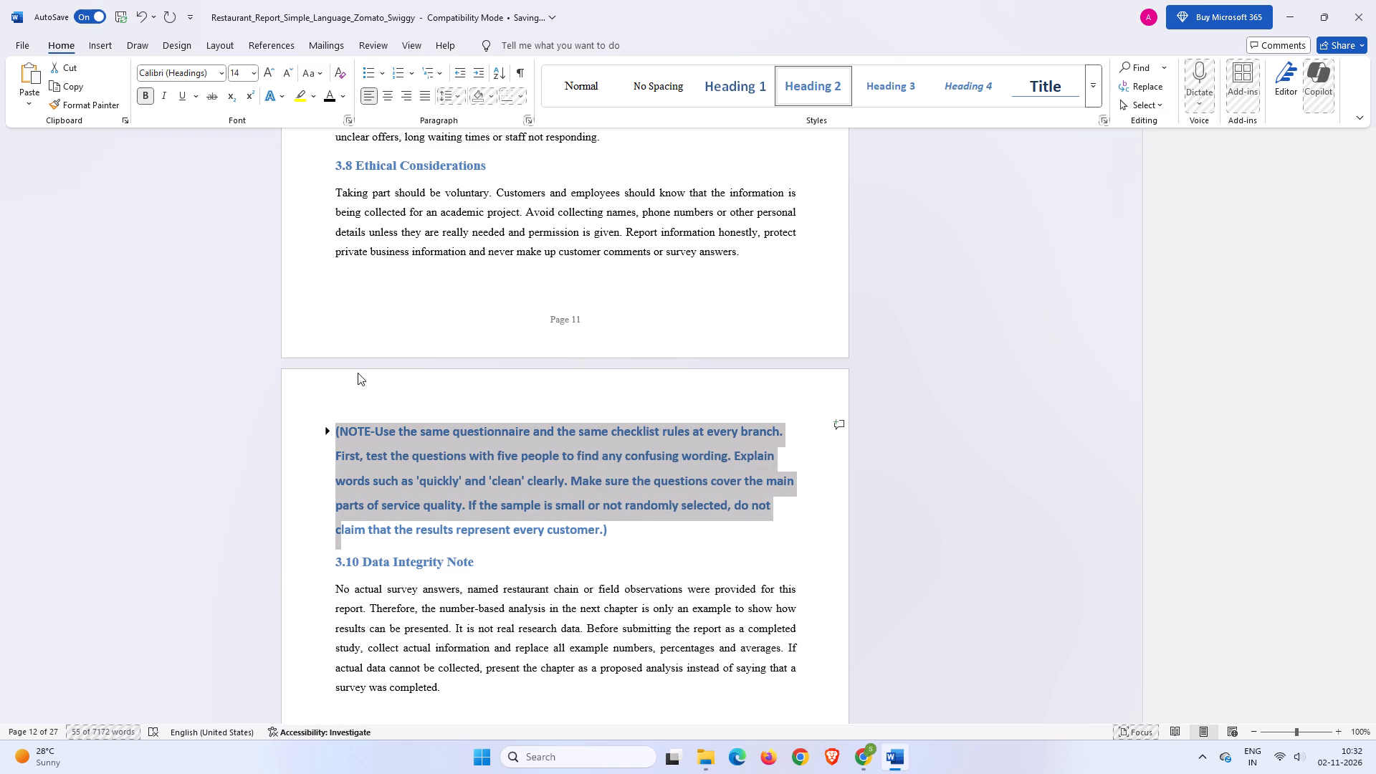
{"action": "key", "text": "shift+Down"}
{"action": "key", "text": "shift+Up"}
{"action": "key", "text": "shift+Right"}
{"action": "key", "text": "shift+Right"}
{"action": "key", "text": "shift+Right"}
{"action": "key", "text": "shift+Right"}
{"action": "key", "text": "shift+Right"}
{"action": "key", "text": "shift+Right"}
{"action": "key", "text": "shift+Right"}
{"action": "key", "text": "shift+Right"}
{"action": "key", "text": "shift+Right"}
{"action": "key", "text": "shift+Right"}
{"action": "key", "text": "shift+Right"}
{"action": "key", "text": "shift+Right"}
{"action": "key", "text": "shift+Right"}
{"action": "key", "text": "shift+Right"}
{"action": "key", "text": "shift+Right"}
{"action": "key", "text": "shift+Right"}
{"action": "key", "text": "shift+Right"}
{"action": "key", "text": "shift+Right"}
{"action": "key", "text": "shift+Right"}
{"action": "key", "text": "shift+Right"}
{"action": "key", "text": "shift+Right"}
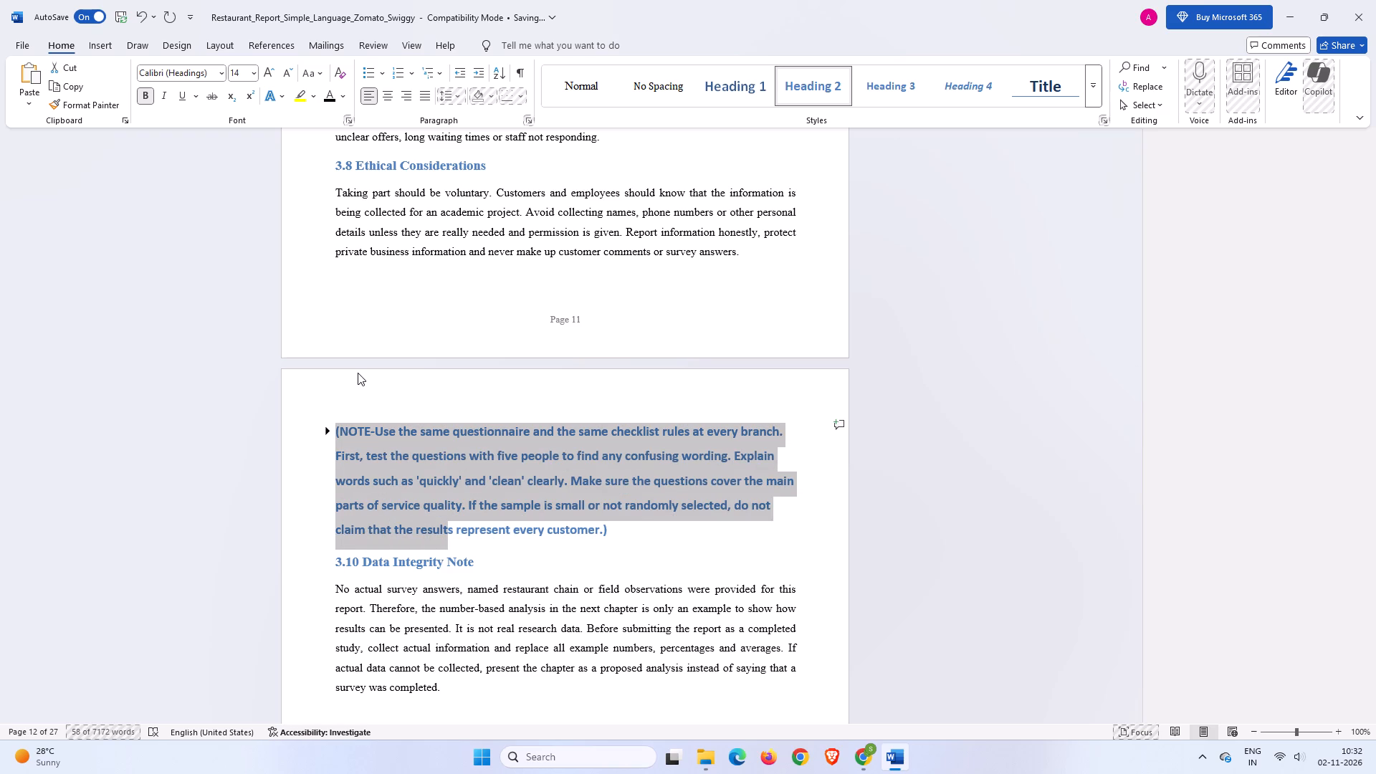
{"action": "key", "text": "shift+Right"}
{"action": "key", "text": "shift+Right"}
{"action": "key", "text": "shift+Right"}
{"action": "key", "text": "shift+Right"}
{"action": "key", "text": "shift+Right"}
{"action": "key", "text": "shift+Right"}
{"action": "key", "text": "shift+Right"}
{"action": "key", "text": "shift+Right"}
{"action": "key", "text": "shift+Right"}
{"action": "key", "text": "shift+Right"}
{"action": "key", "text": "shift+Right"}
{"action": "key", "text": "shift+Right"}
{"action": "key", "text": "shift+Right"}
{"action": "key", "text": "shift+Right"}
{"action": "key", "text": "shift+Right"}
{"action": "key", "text": "shift+Right"}
{"action": "key", "text": "shift+Right"}
{"action": "key", "text": "shift+Right"}
{"action": "key", "text": "shift+Right"}
{"action": "key", "text": "shift+Right"}
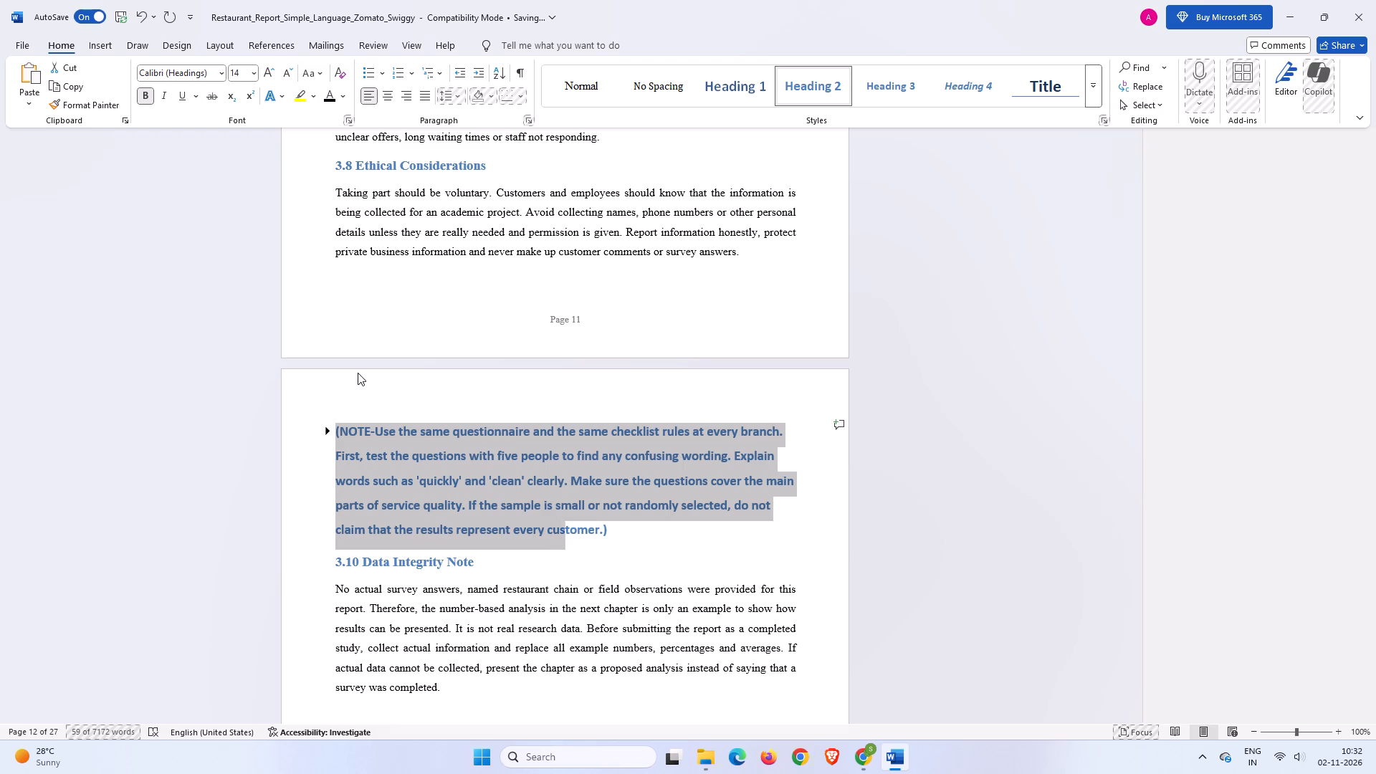
{"action": "key", "text": "shift+Right"}
{"action": "key", "text": "shift+Right"}
{"action": "key", "text": "shift+Right"}
{"action": "key", "text": "shift+Right"}
{"action": "key", "text": "shift+Right"}
{"action": "key", "text": "shift+Right"}
{"action": "key", "text": "shift+Right"}
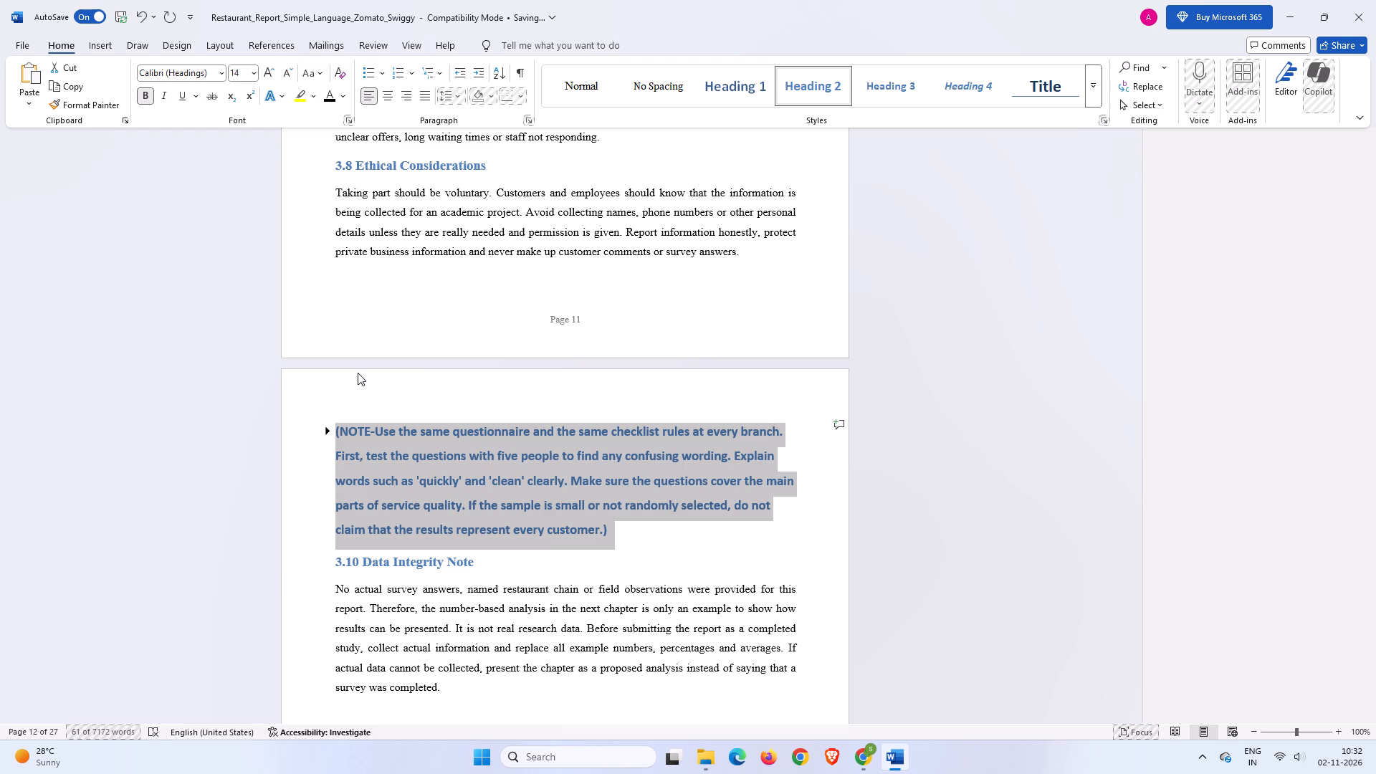
{"action": "left_click", "coordinate": [343, 99]}
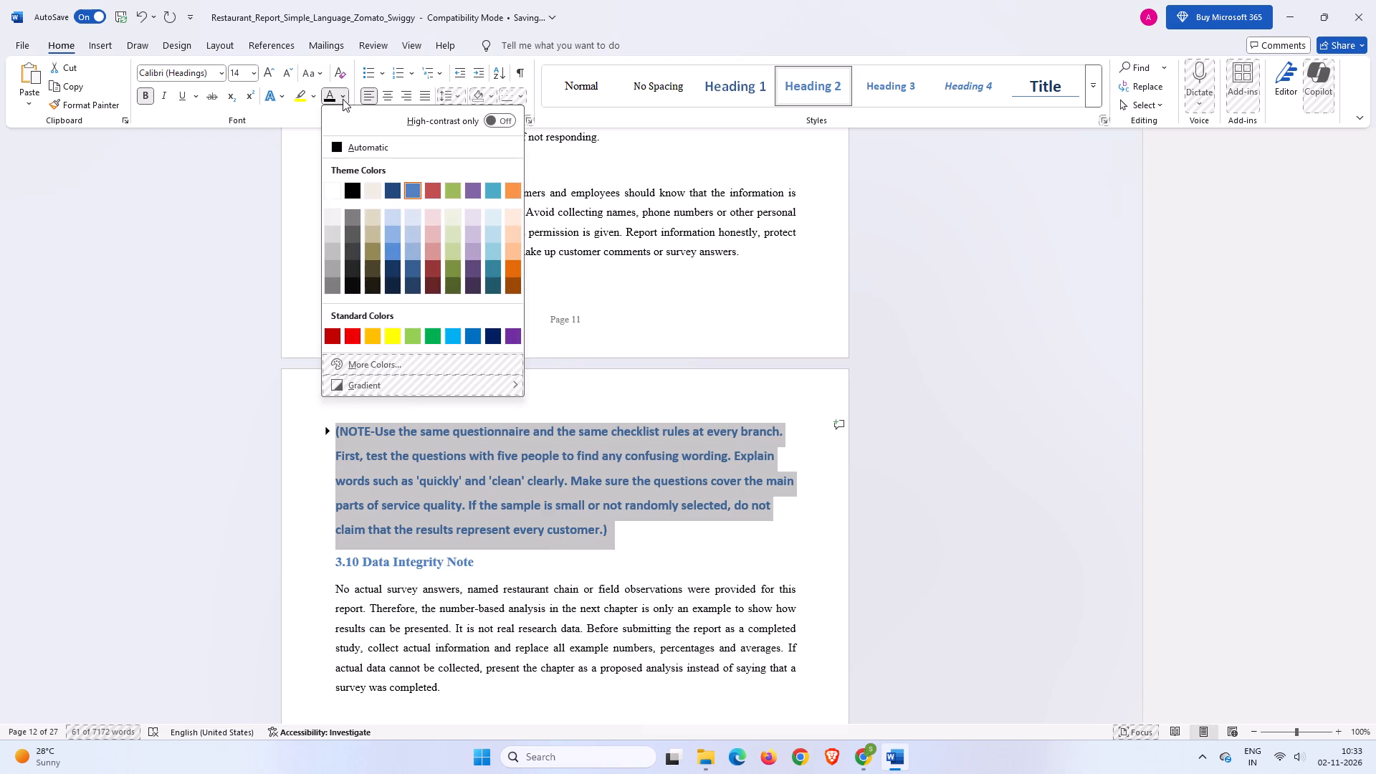
{"action": "left_click", "coordinate": [354, 188]}
{"action": "left_click", "coordinate": [1002, 486]}
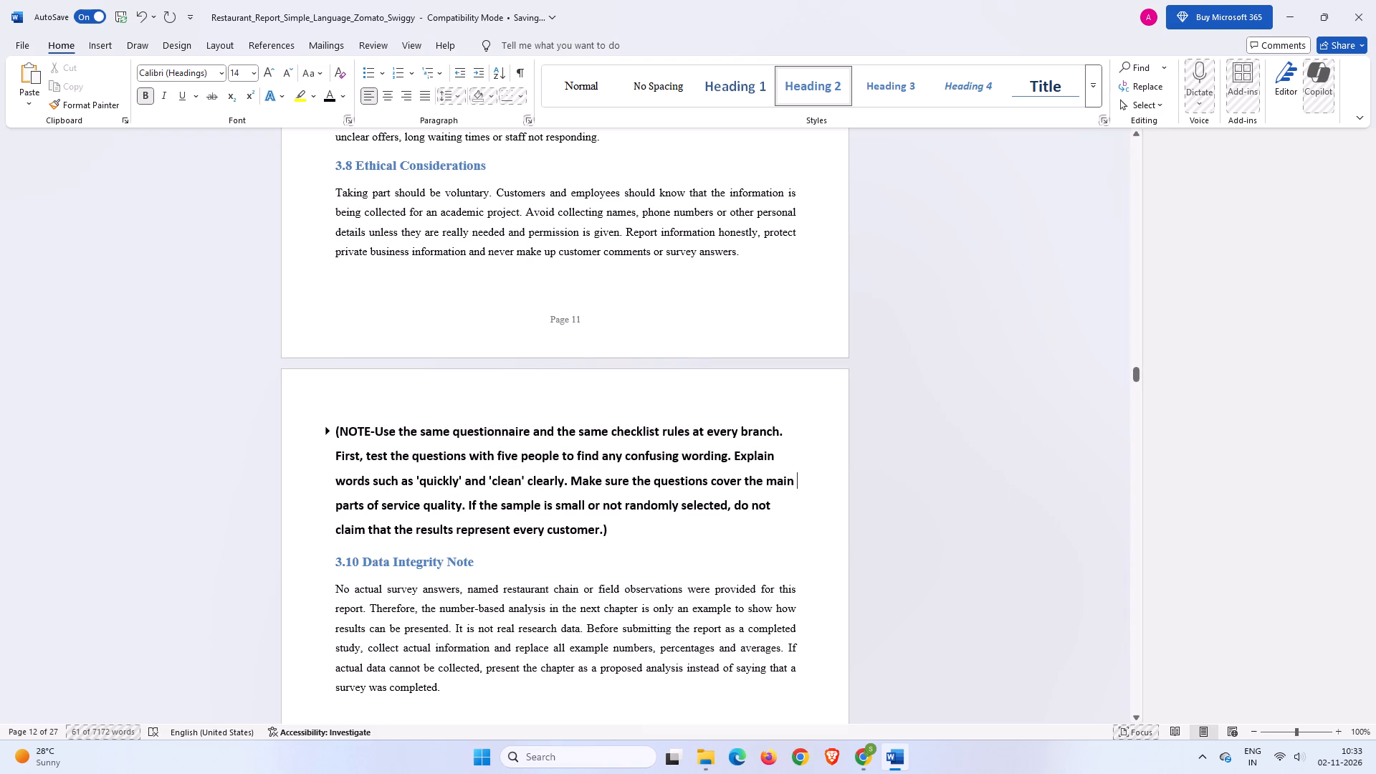
Look over the page layout from the 3.10 Data Integrity Note section back up to section 3.5, checking page breaks.
{"action": "scroll", "coordinate": [923, 525], "scroll_direction": "down", "scroll_amount": 2}
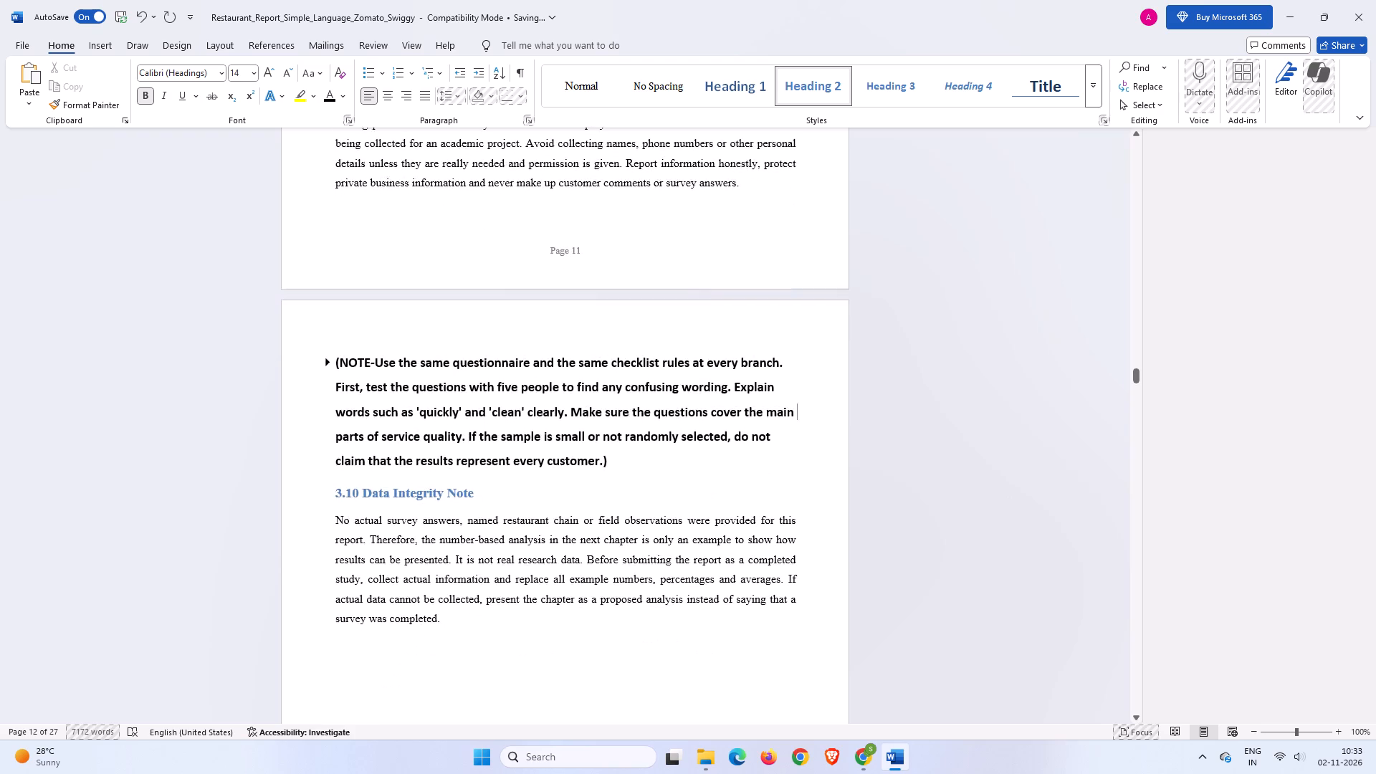
{"action": "scroll", "coordinate": [924, 519], "scroll_direction": "down", "scroll_amount": 13}
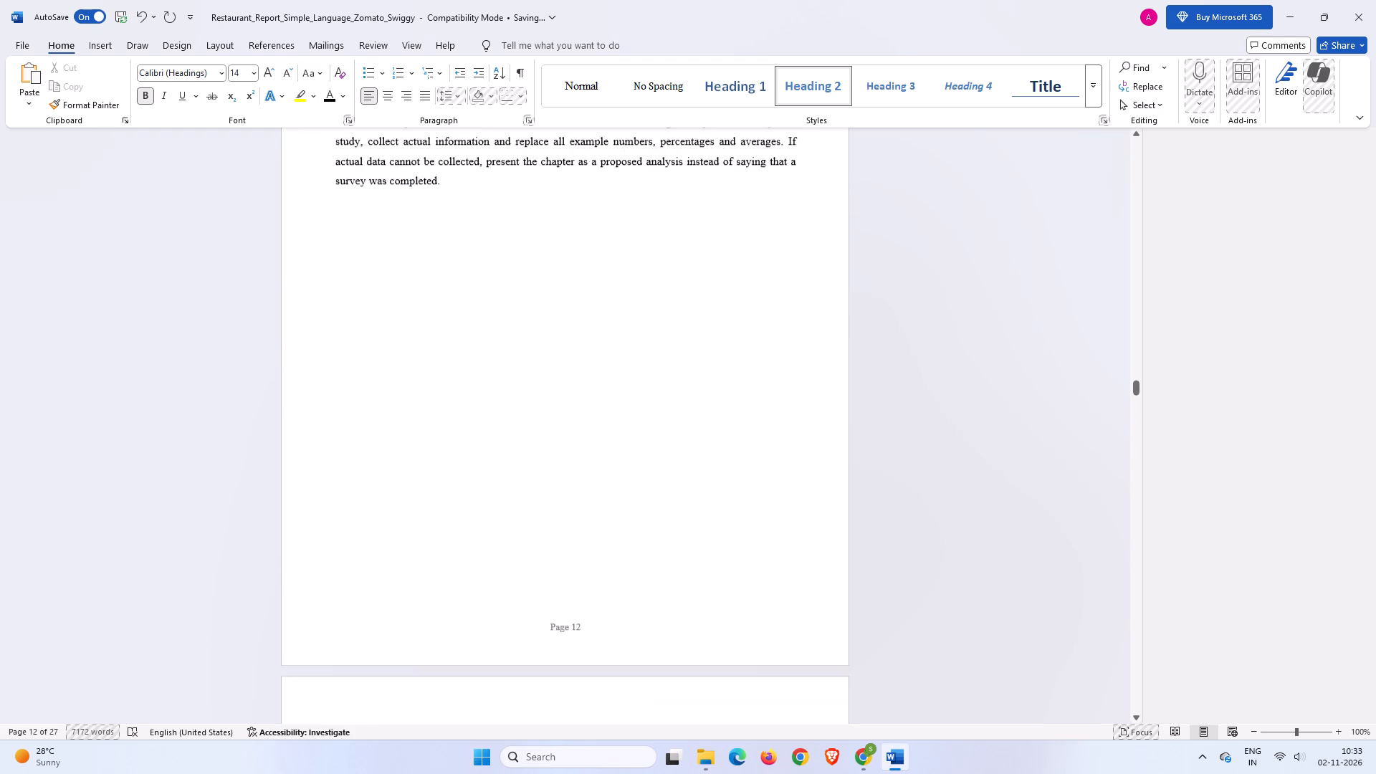
{"action": "scroll", "coordinate": [922, 513], "scroll_direction": "down", "scroll_amount": 1}
{"action": "scroll", "coordinate": [920, 507], "scroll_direction": "up", "scroll_amount": 20}
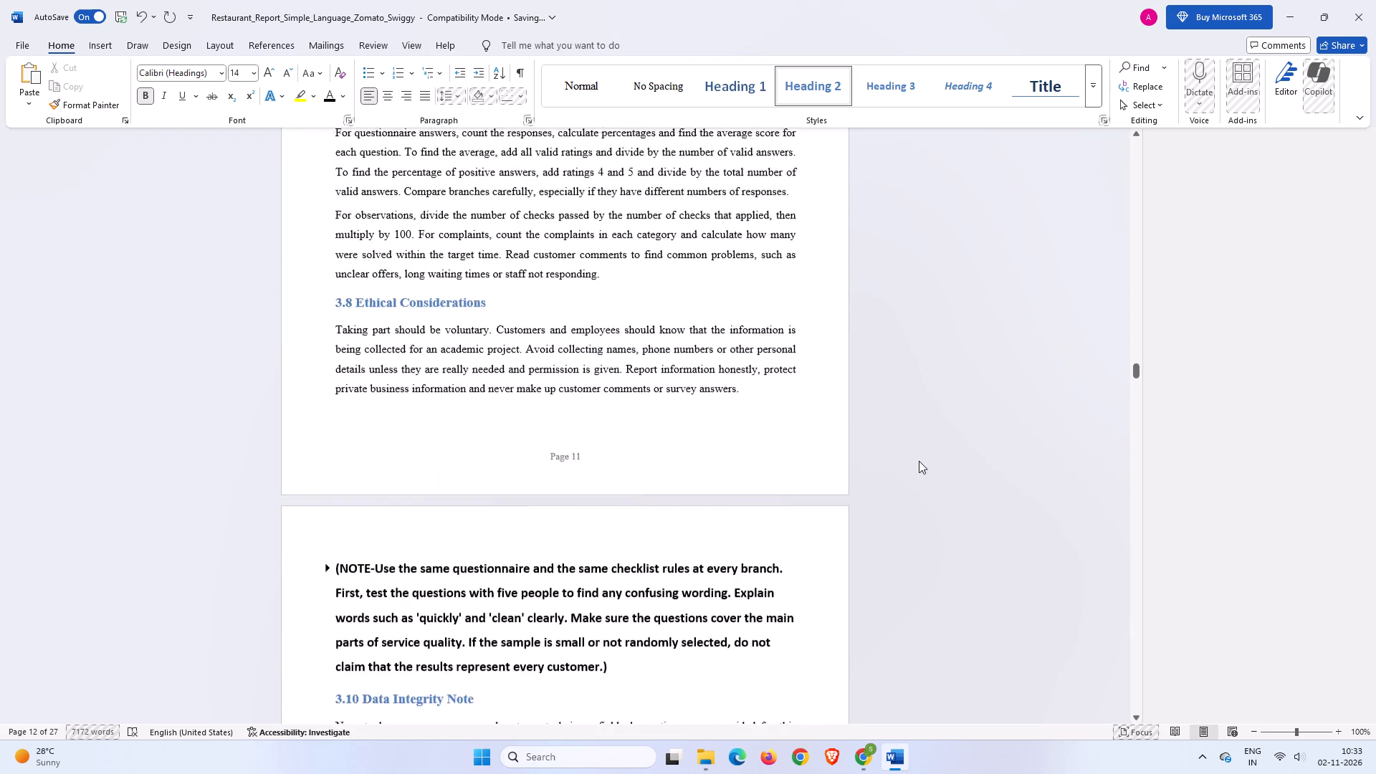
{"action": "scroll", "coordinate": [919, 461], "scroll_direction": "up", "scroll_amount": 17}
{"action": "scroll", "coordinate": [927, 402], "scroll_direction": "up", "scroll_amount": 3}
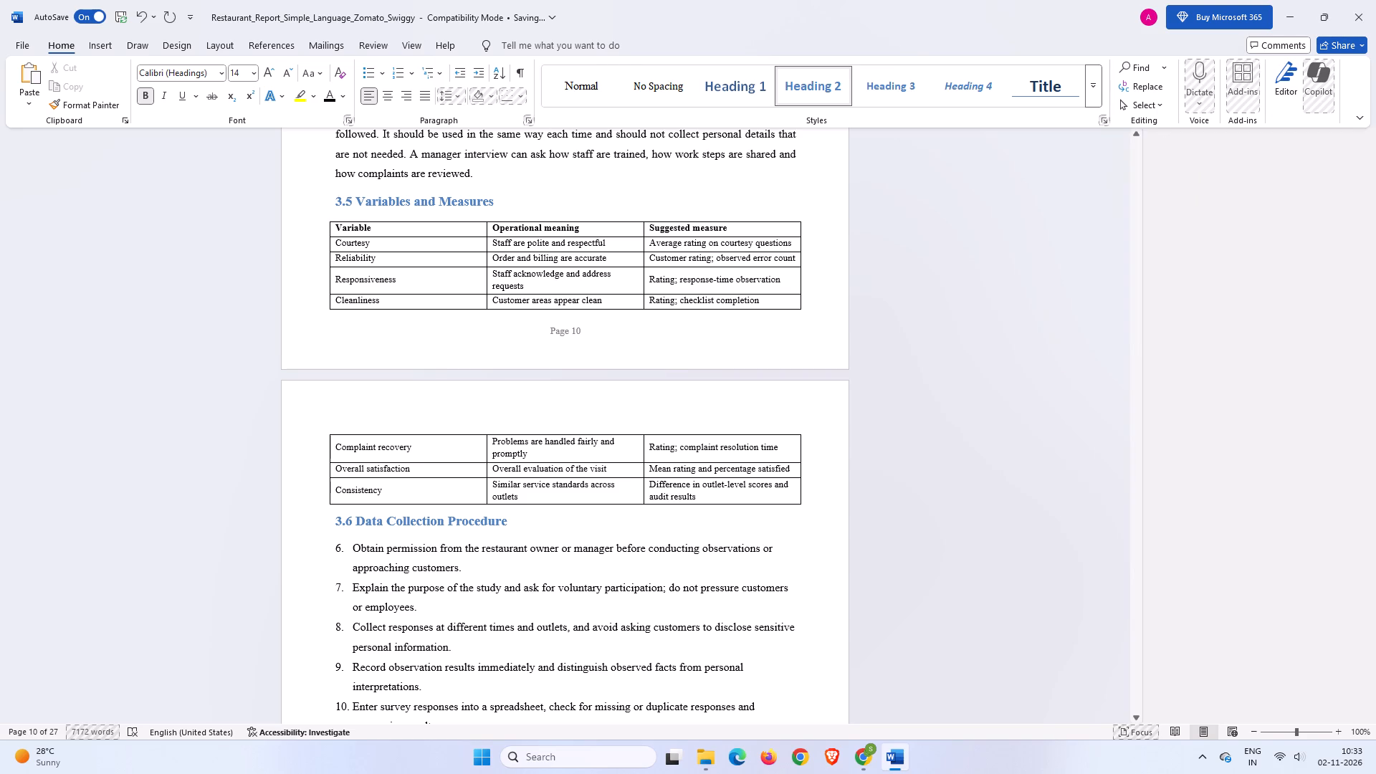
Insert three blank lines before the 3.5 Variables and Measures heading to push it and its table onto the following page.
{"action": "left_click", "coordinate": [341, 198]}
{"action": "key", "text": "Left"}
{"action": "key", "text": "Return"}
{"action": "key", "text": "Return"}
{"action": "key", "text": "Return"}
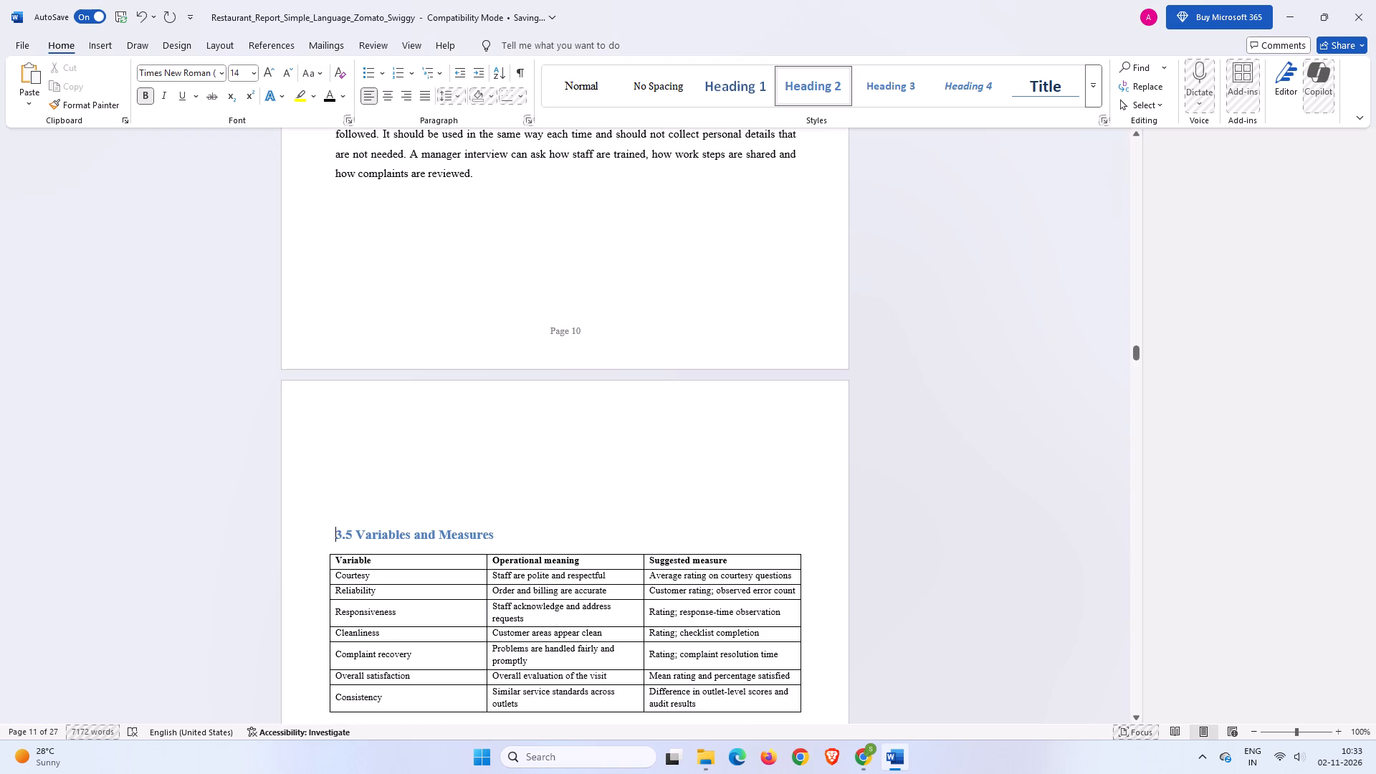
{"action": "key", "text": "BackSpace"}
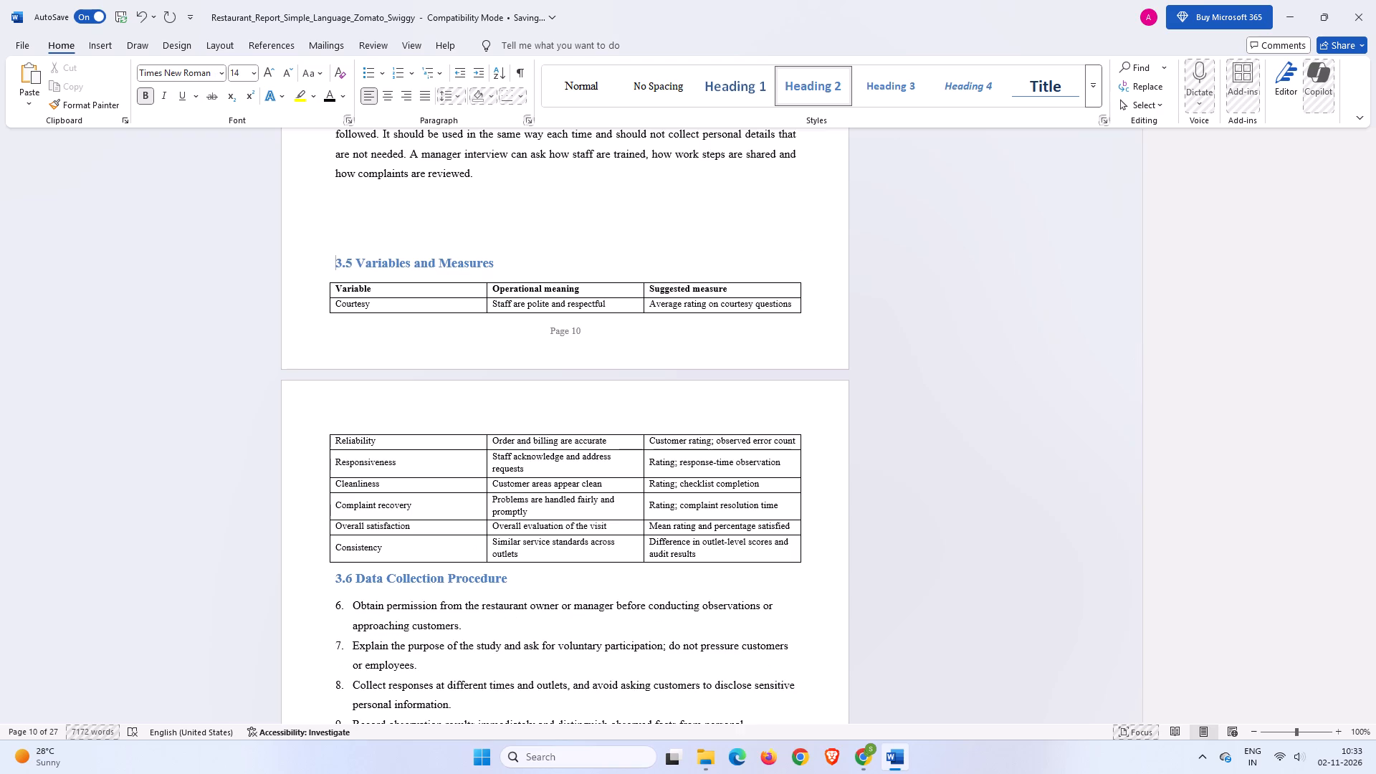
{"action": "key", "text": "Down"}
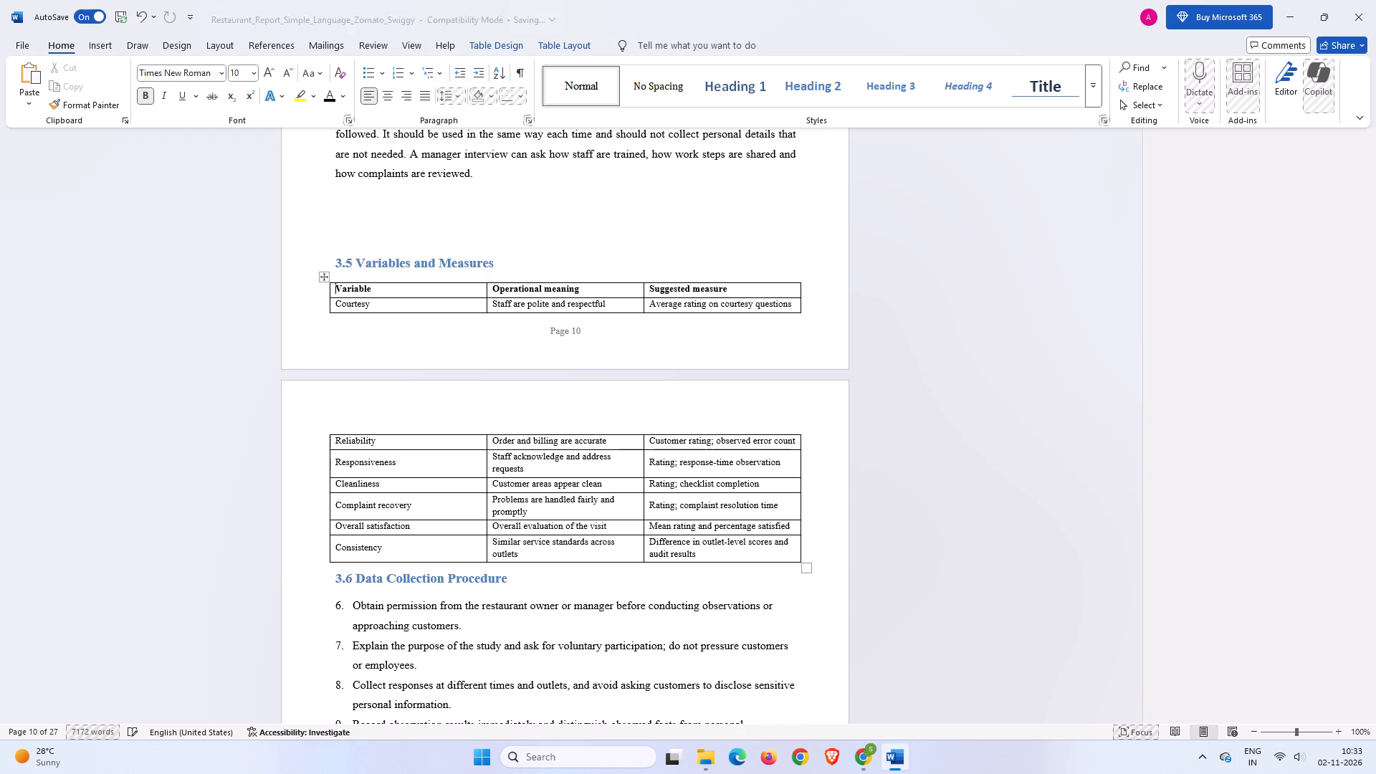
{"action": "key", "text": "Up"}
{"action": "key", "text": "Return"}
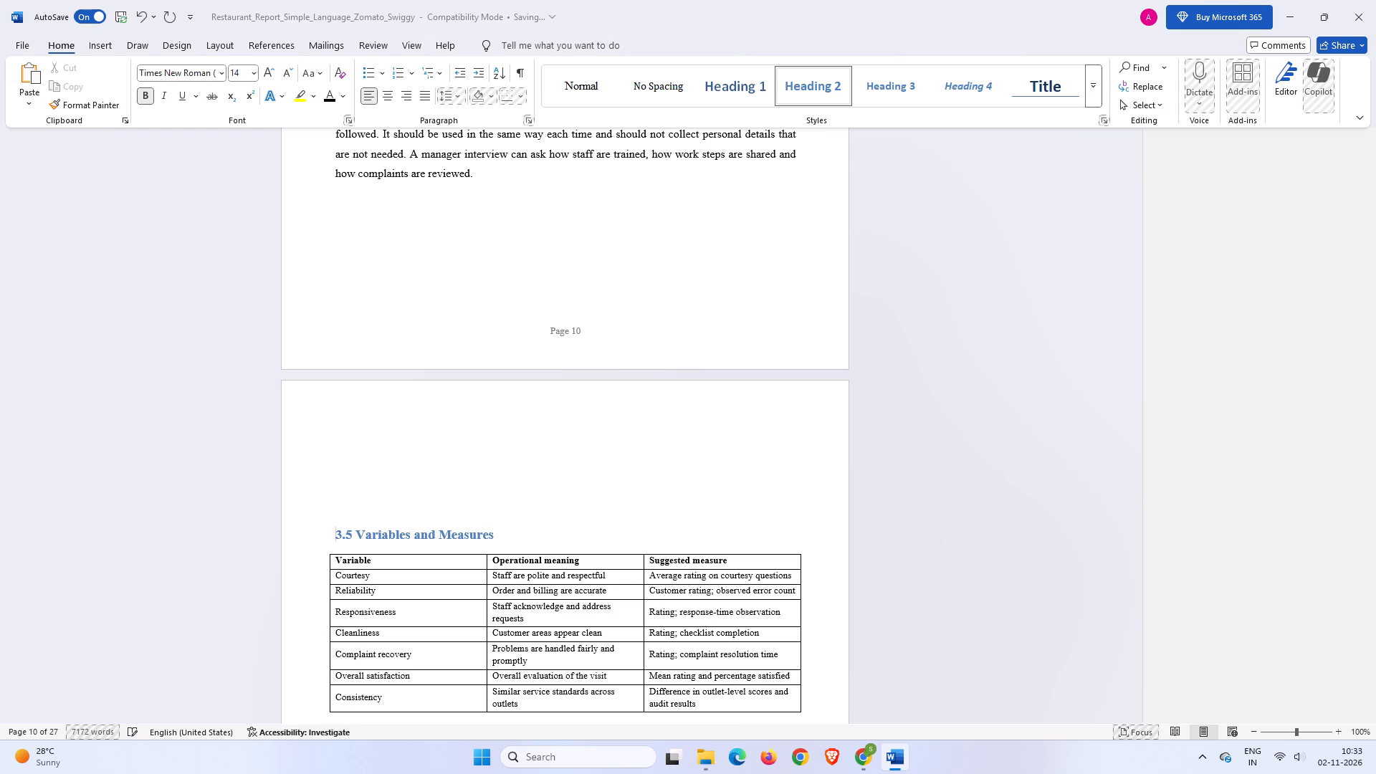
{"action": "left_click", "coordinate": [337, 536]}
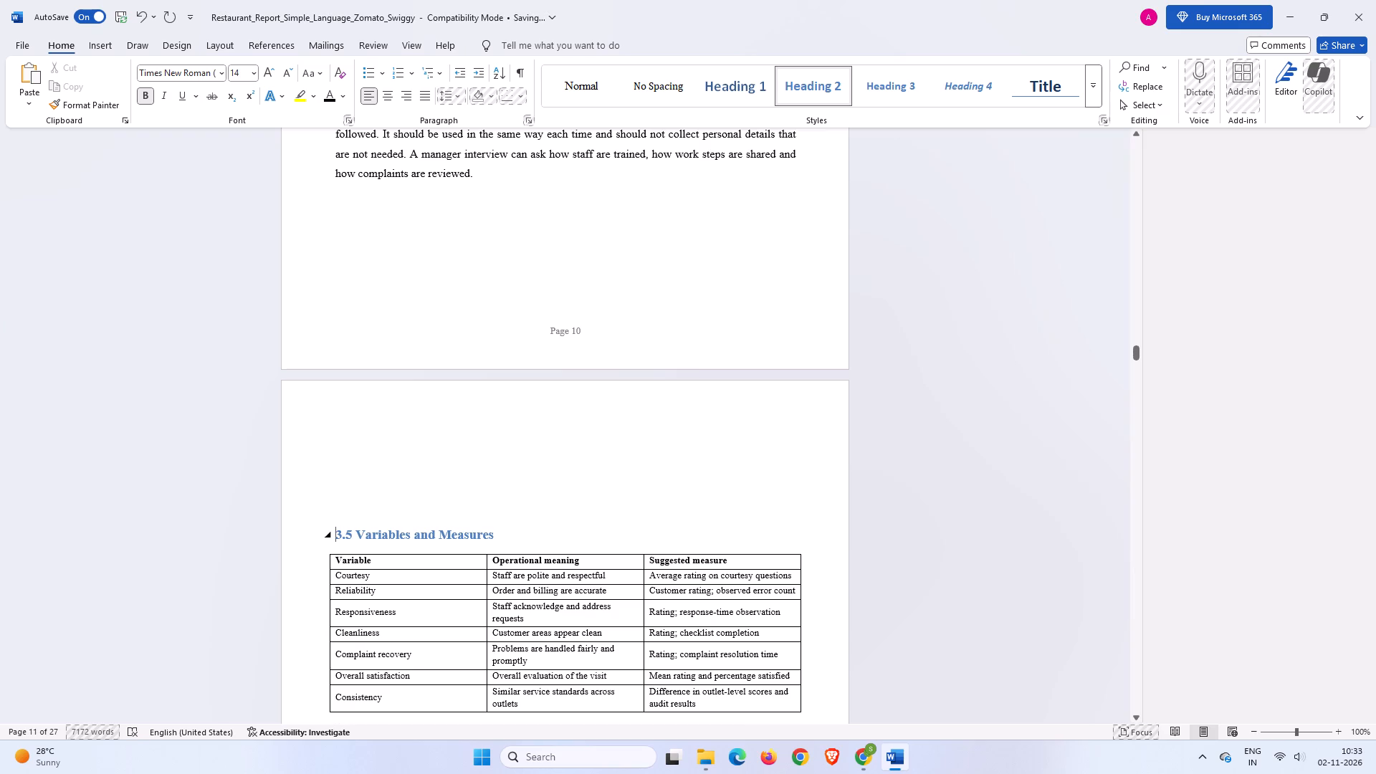
Increase the font size of the whole Variables and Measures table in section 3.5 to 11.
{"action": "scroll", "coordinate": [490, 562], "scroll_direction": "down", "scroll_amount": 10}
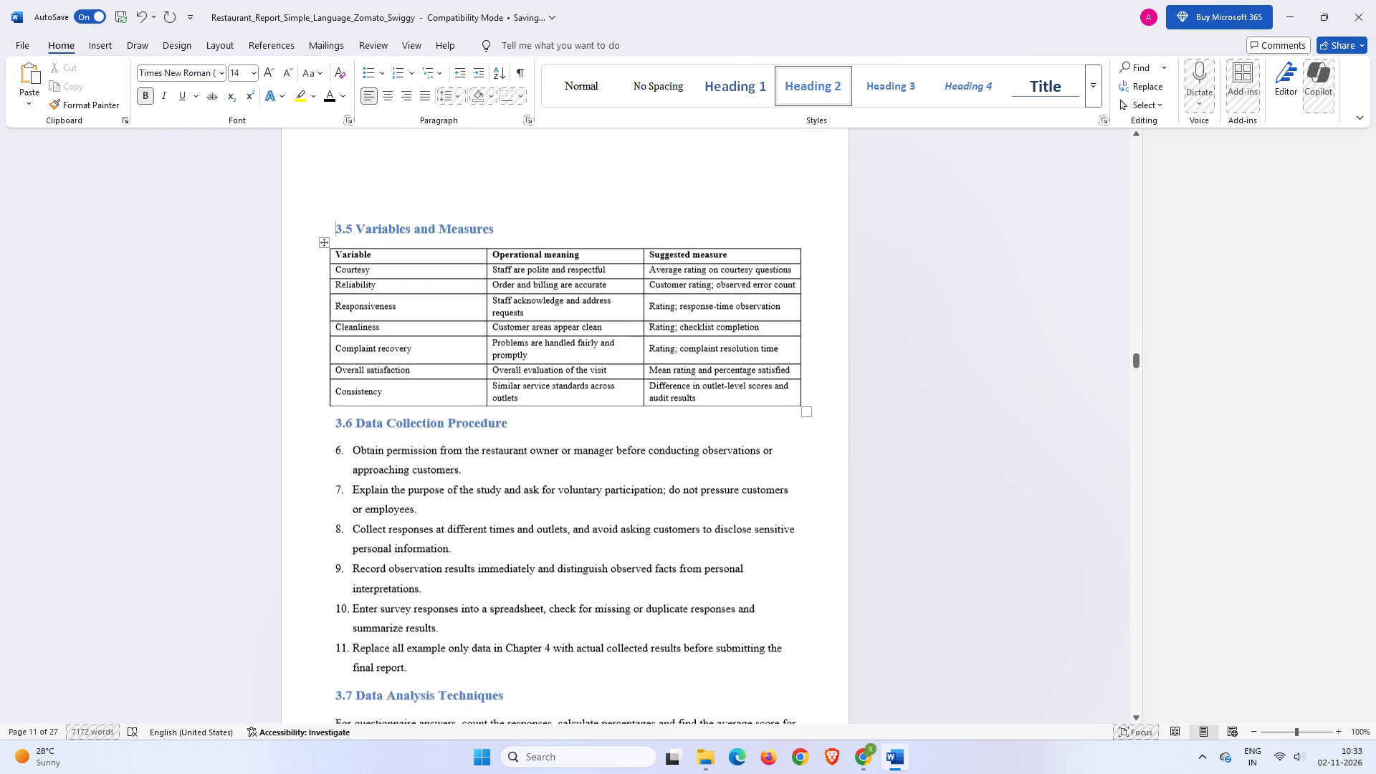
{"action": "scroll", "coordinate": [539, 581], "scroll_direction": "down", "scroll_amount": 3}
{"action": "scroll", "coordinate": [544, 586], "scroll_direction": "down", "scroll_amount": 20}
{"action": "scroll", "coordinate": [544, 586], "scroll_direction": "down", "scroll_amount": 4}
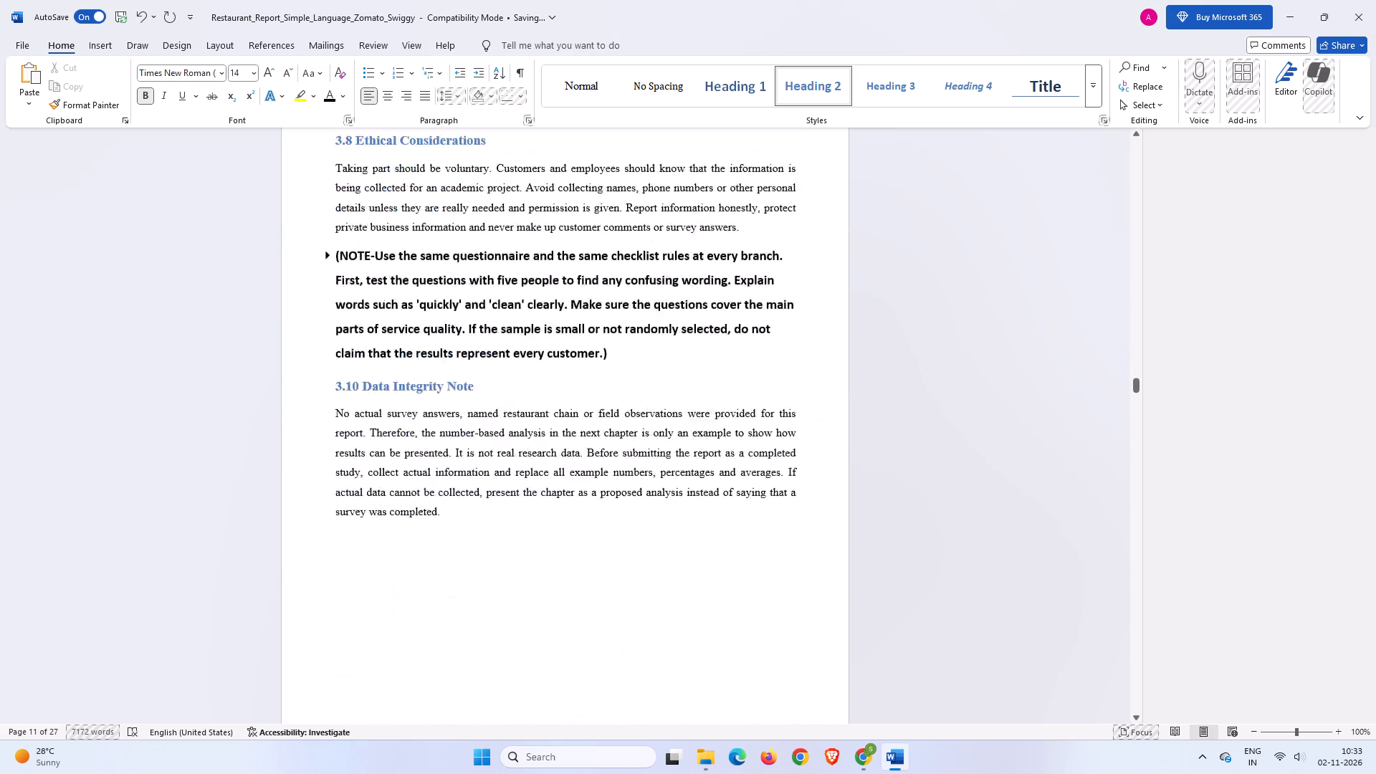
{"action": "scroll", "coordinate": [591, 623], "scroll_direction": "down", "scroll_amount": 3}
{"action": "scroll", "coordinate": [591, 623], "scroll_direction": "up", "scroll_amount": 15}
{"action": "scroll", "coordinate": [594, 572], "scroll_direction": "up", "scroll_amount": 6}
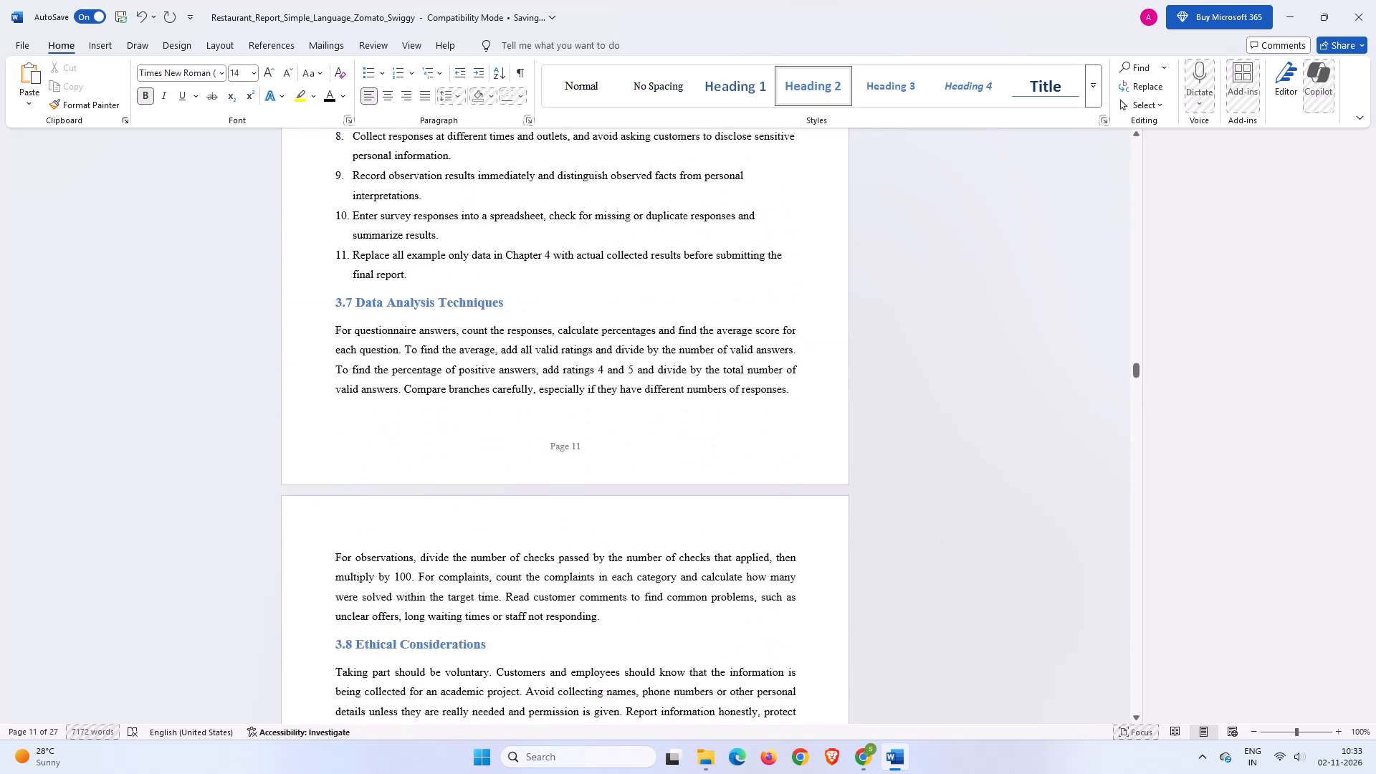
{"action": "scroll", "coordinate": [602, 466], "scroll_direction": "up", "scroll_amount": 10}
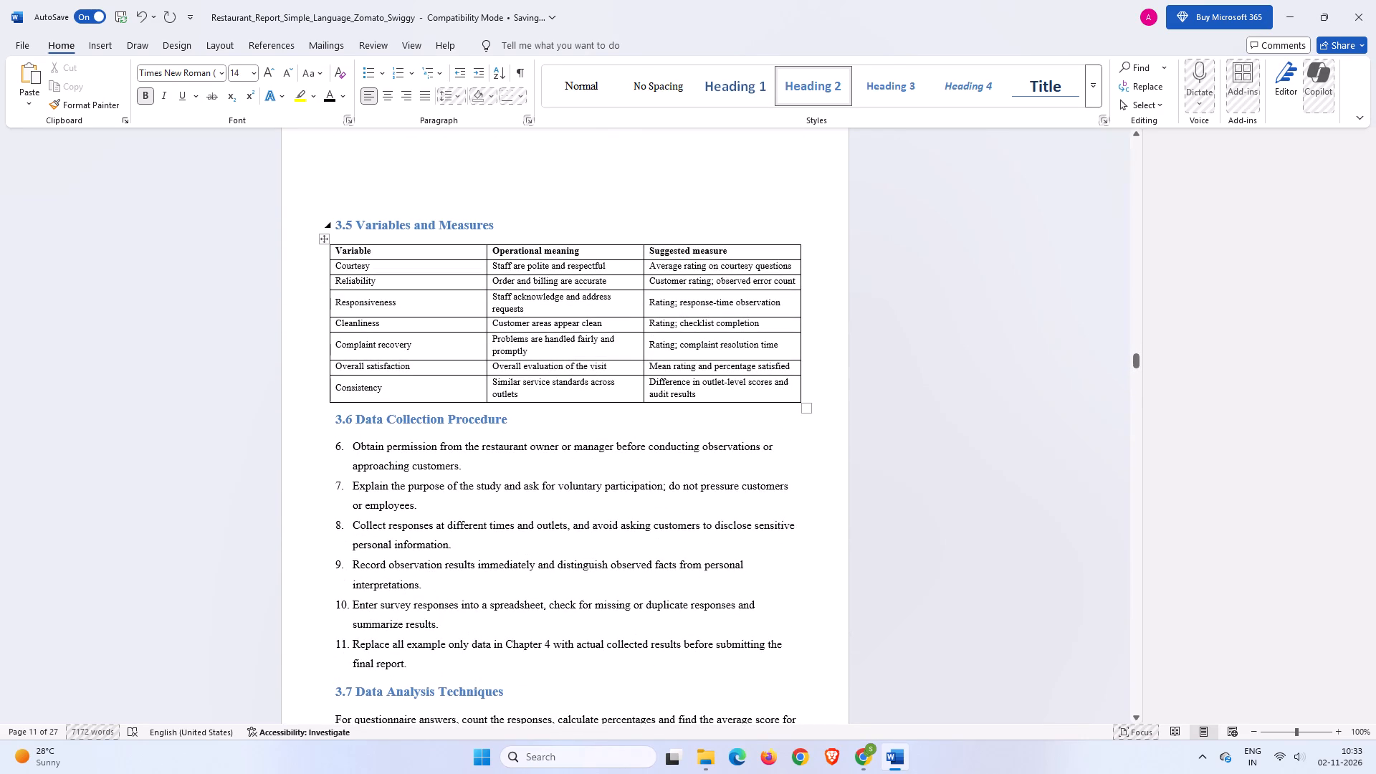
{"action": "left_click", "coordinate": [322, 239]}
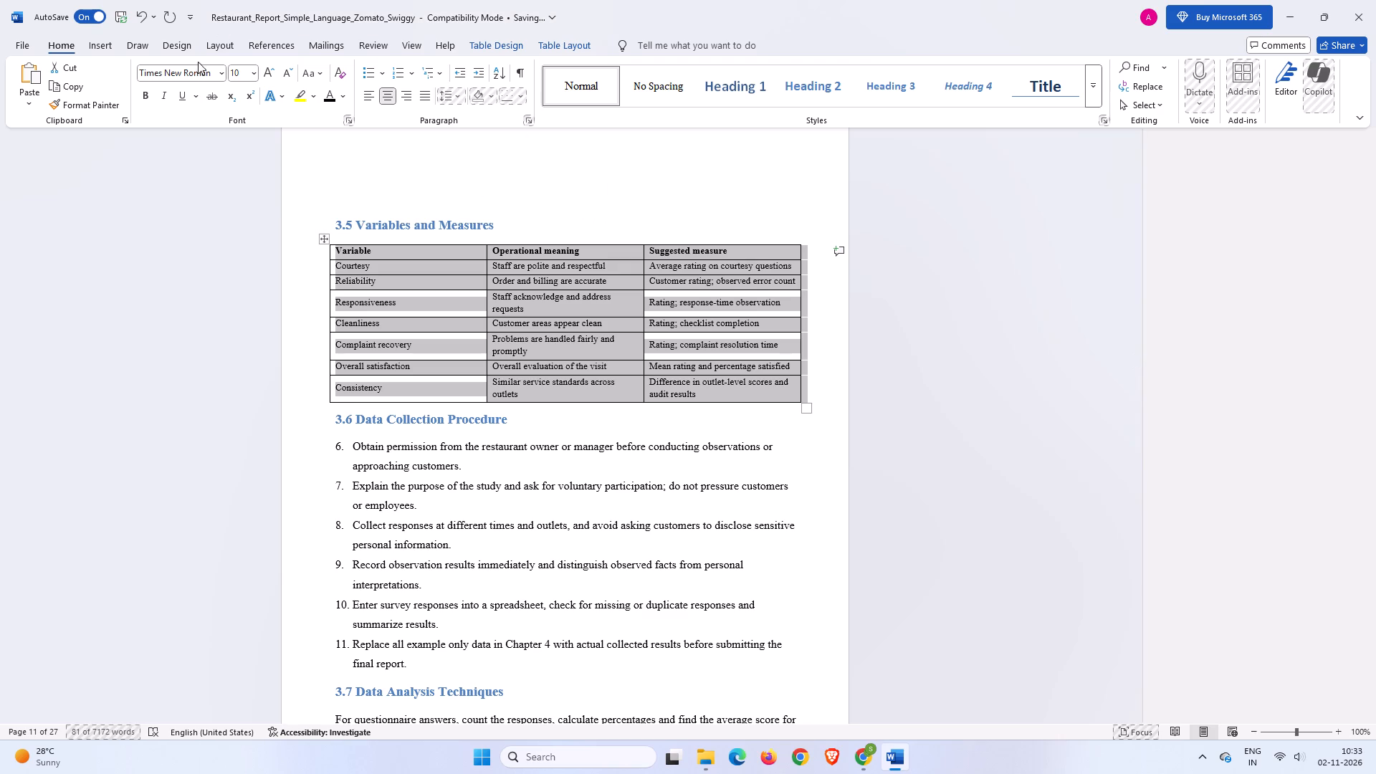
{"action": "left_click", "coordinate": [273, 71]}
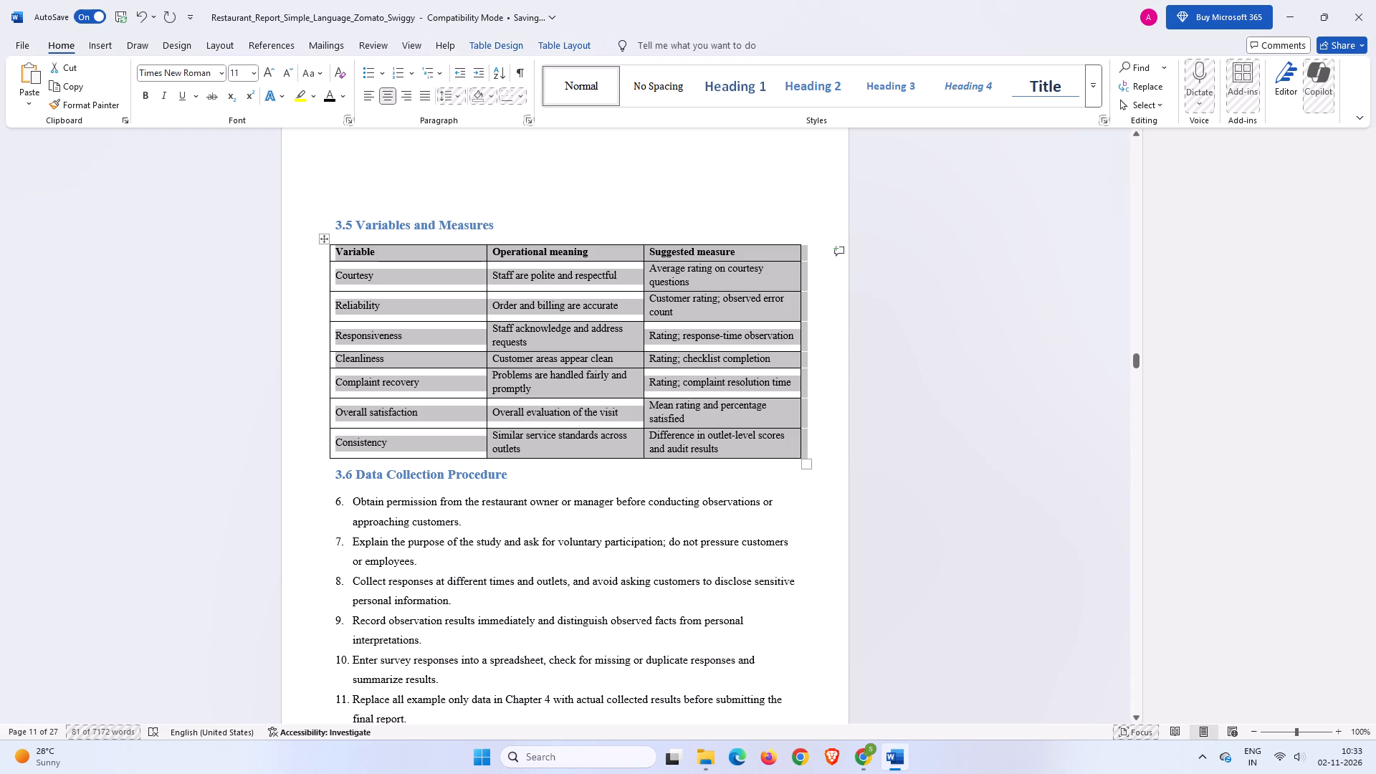
{"action": "left_click", "coordinate": [806, 462]}
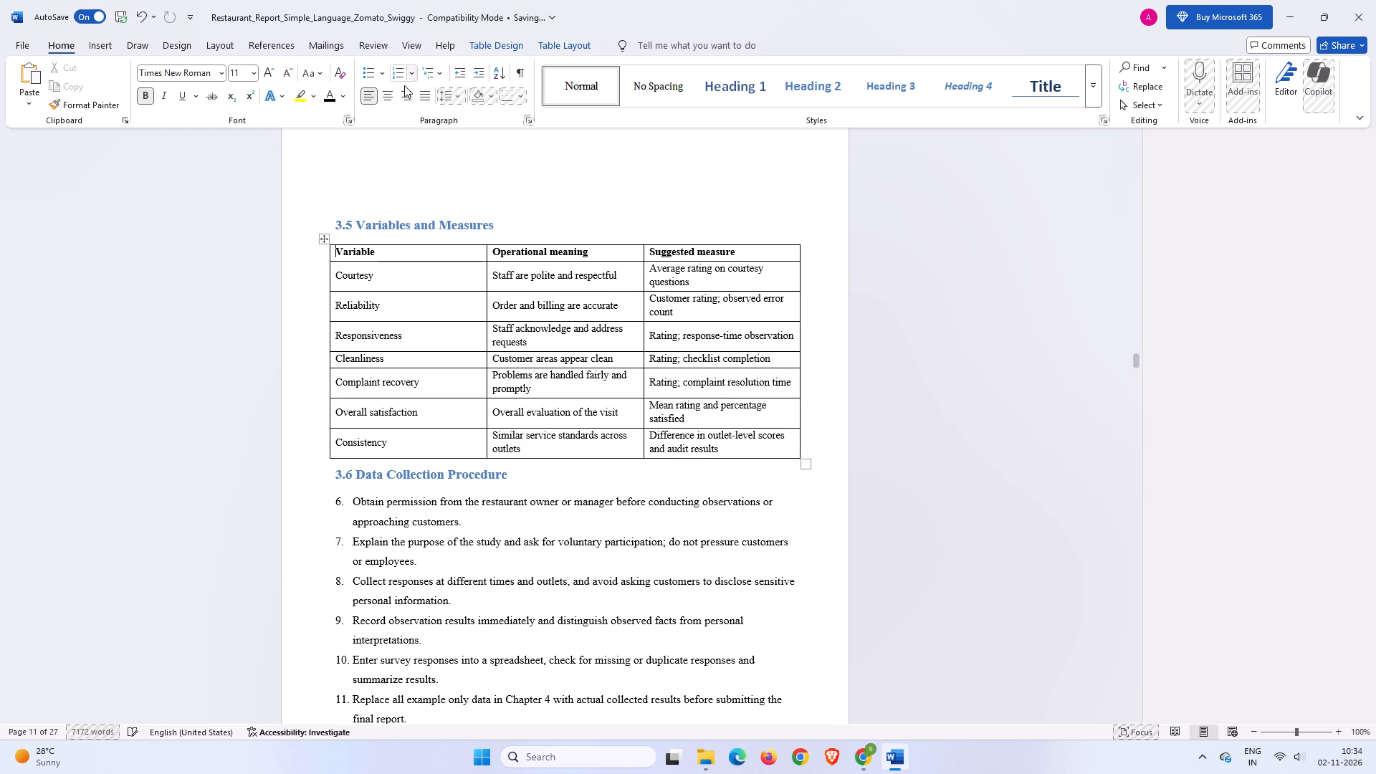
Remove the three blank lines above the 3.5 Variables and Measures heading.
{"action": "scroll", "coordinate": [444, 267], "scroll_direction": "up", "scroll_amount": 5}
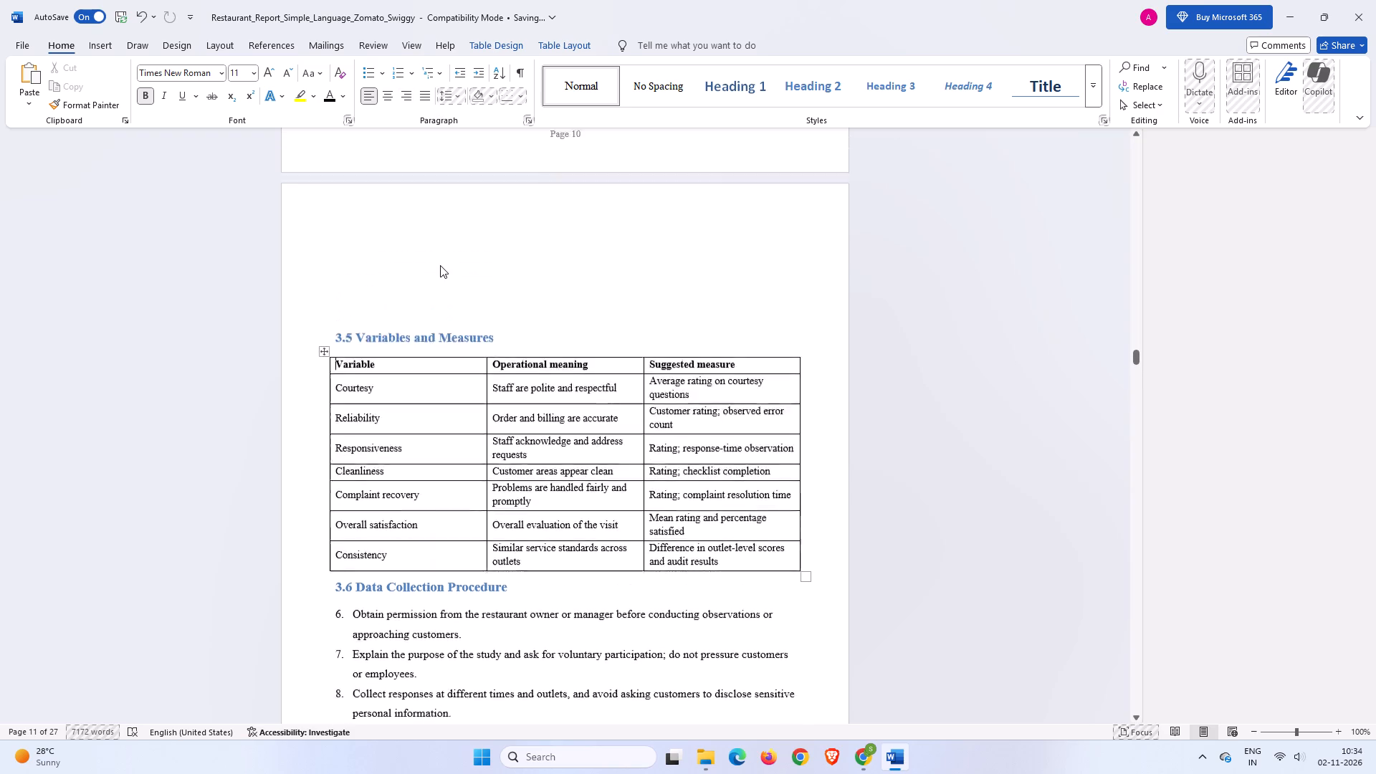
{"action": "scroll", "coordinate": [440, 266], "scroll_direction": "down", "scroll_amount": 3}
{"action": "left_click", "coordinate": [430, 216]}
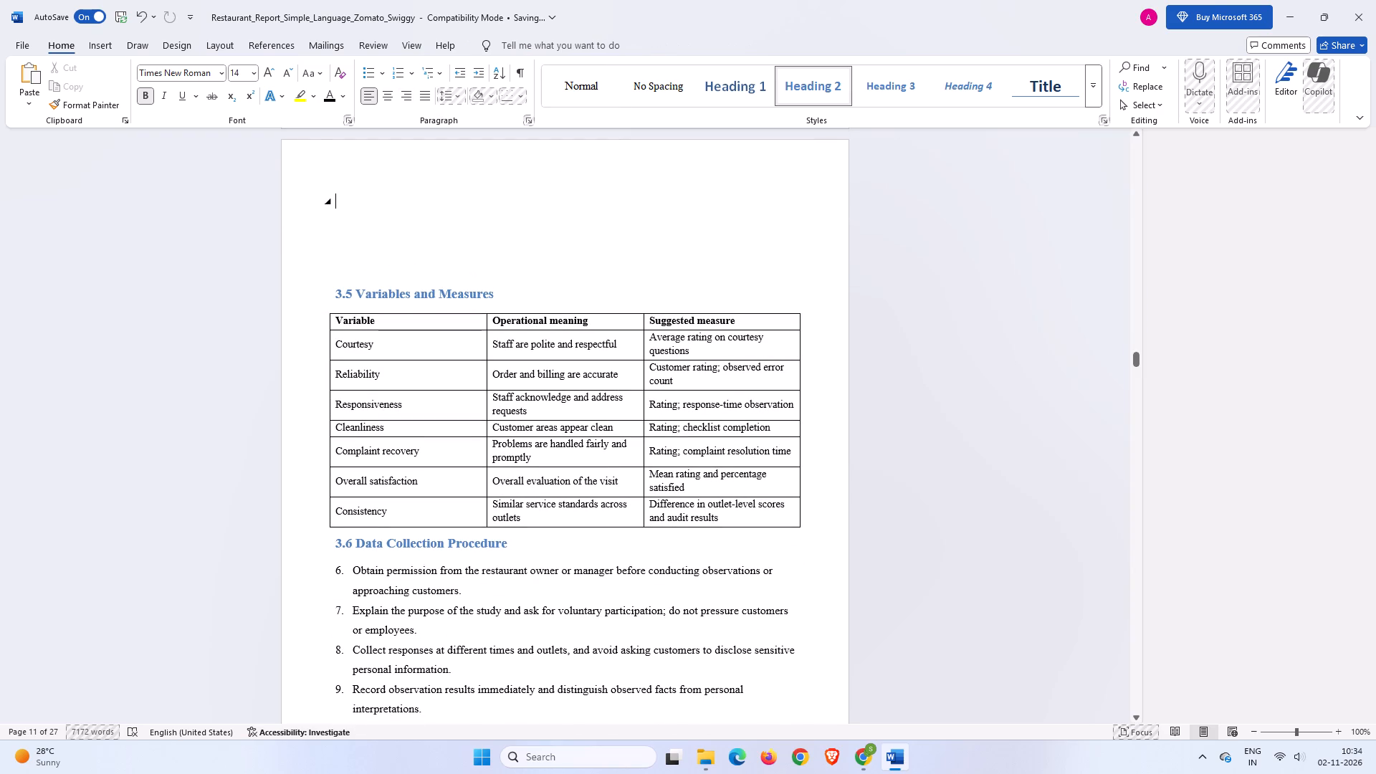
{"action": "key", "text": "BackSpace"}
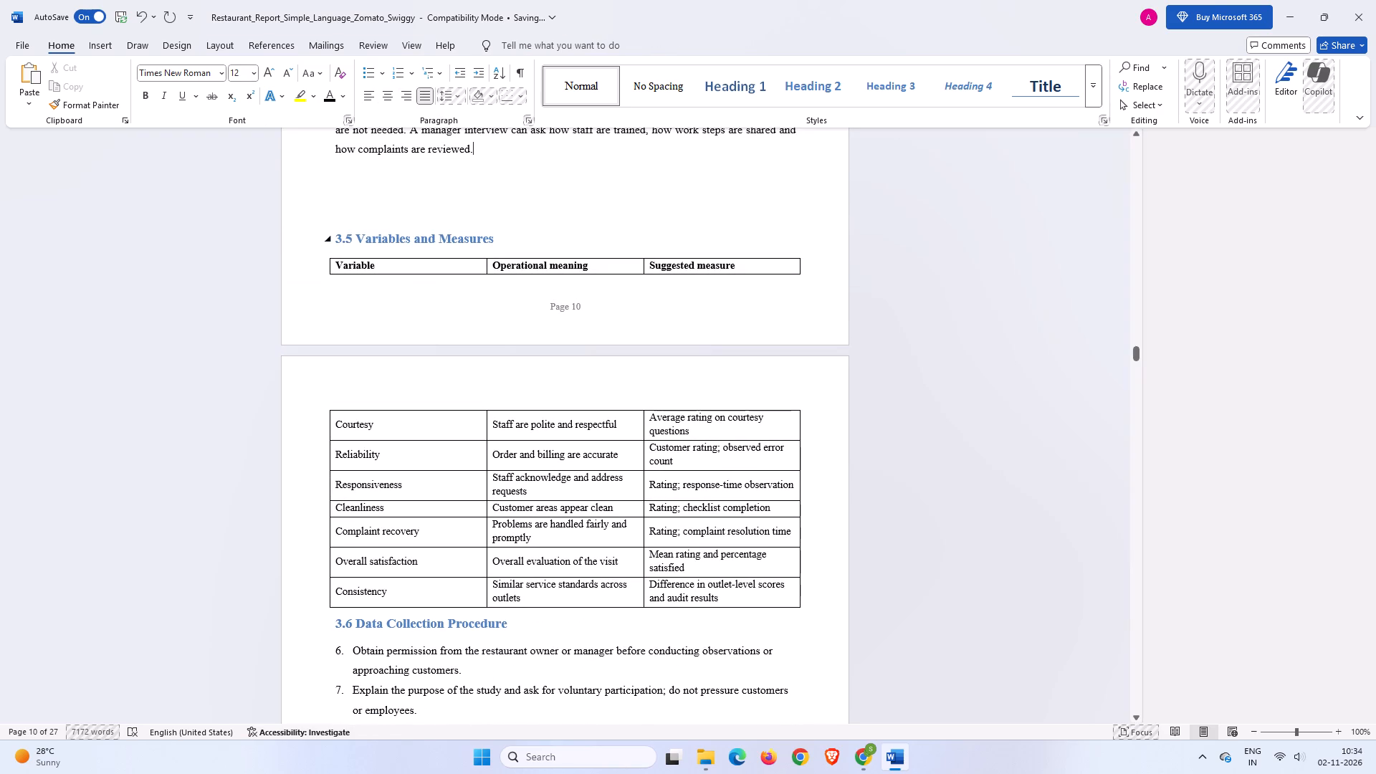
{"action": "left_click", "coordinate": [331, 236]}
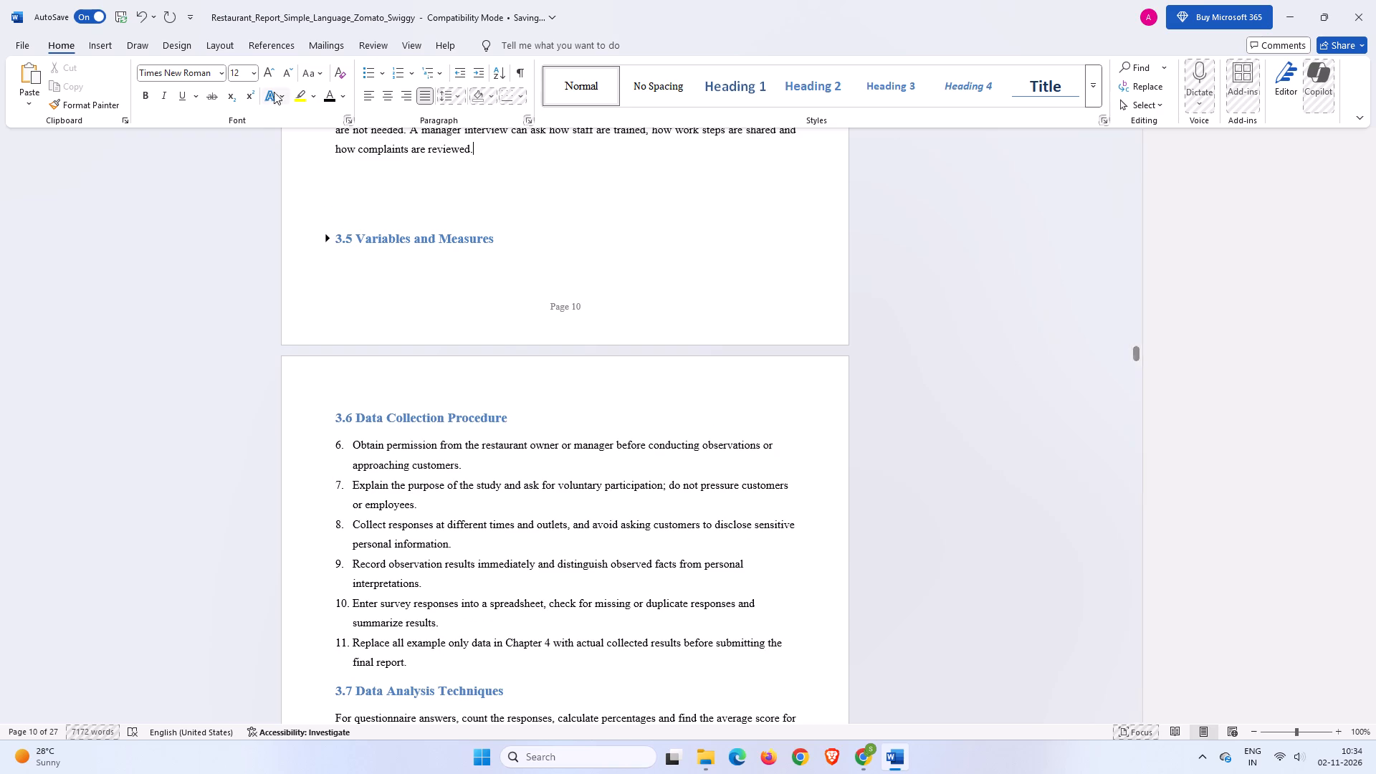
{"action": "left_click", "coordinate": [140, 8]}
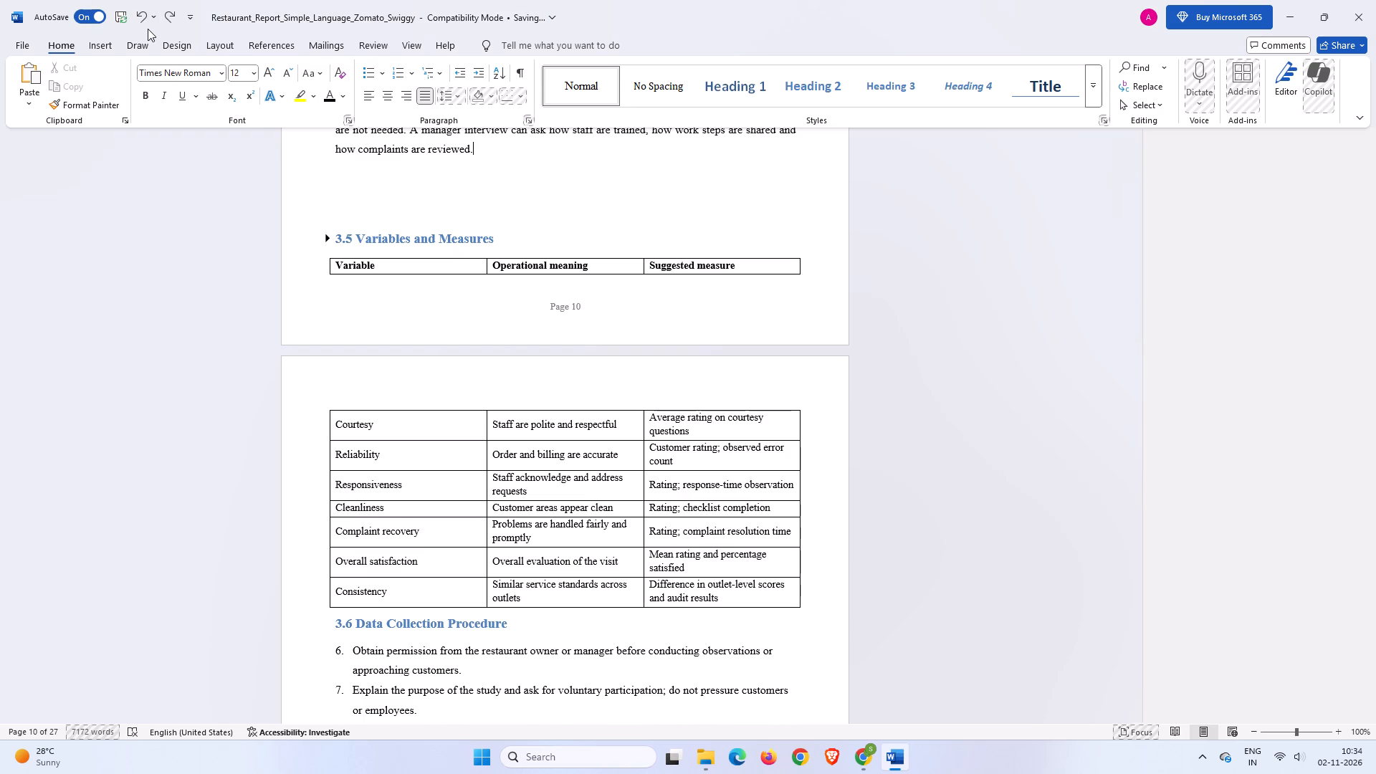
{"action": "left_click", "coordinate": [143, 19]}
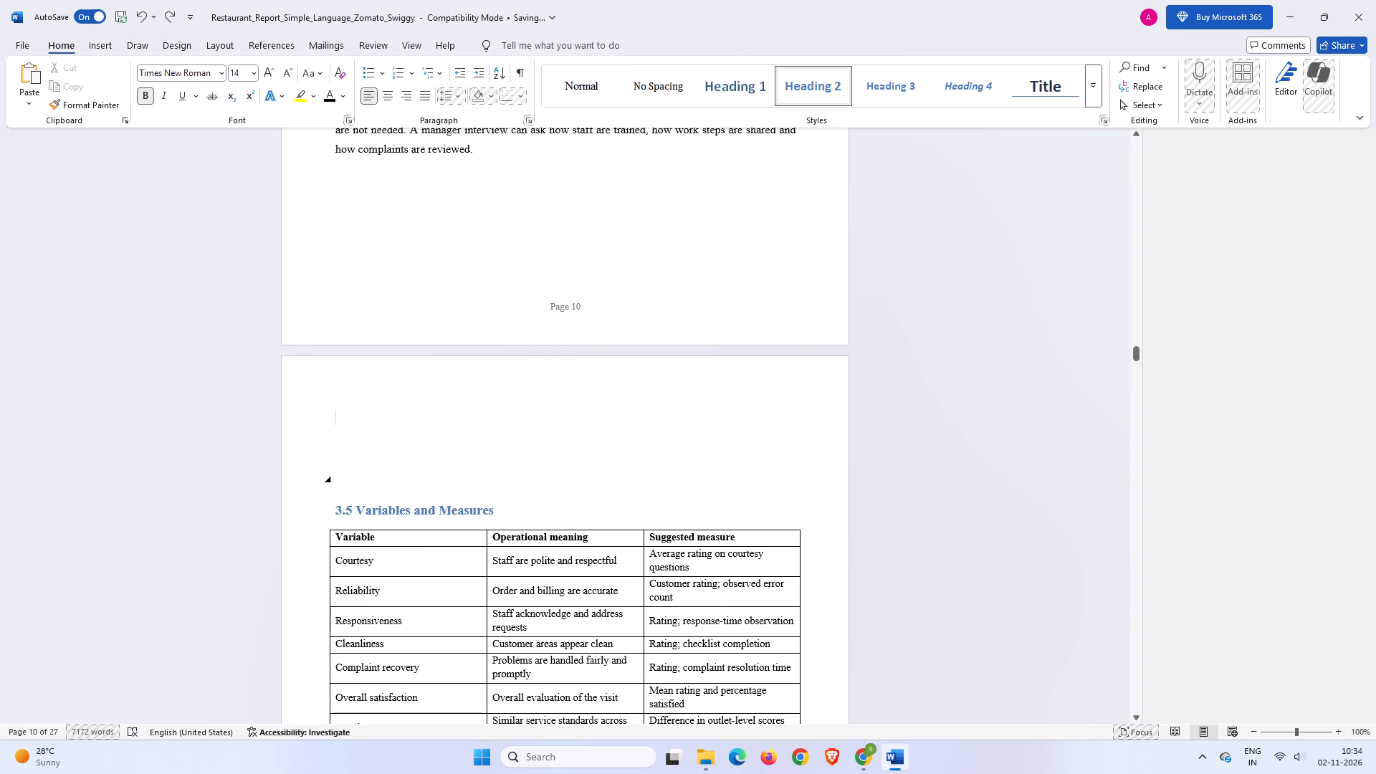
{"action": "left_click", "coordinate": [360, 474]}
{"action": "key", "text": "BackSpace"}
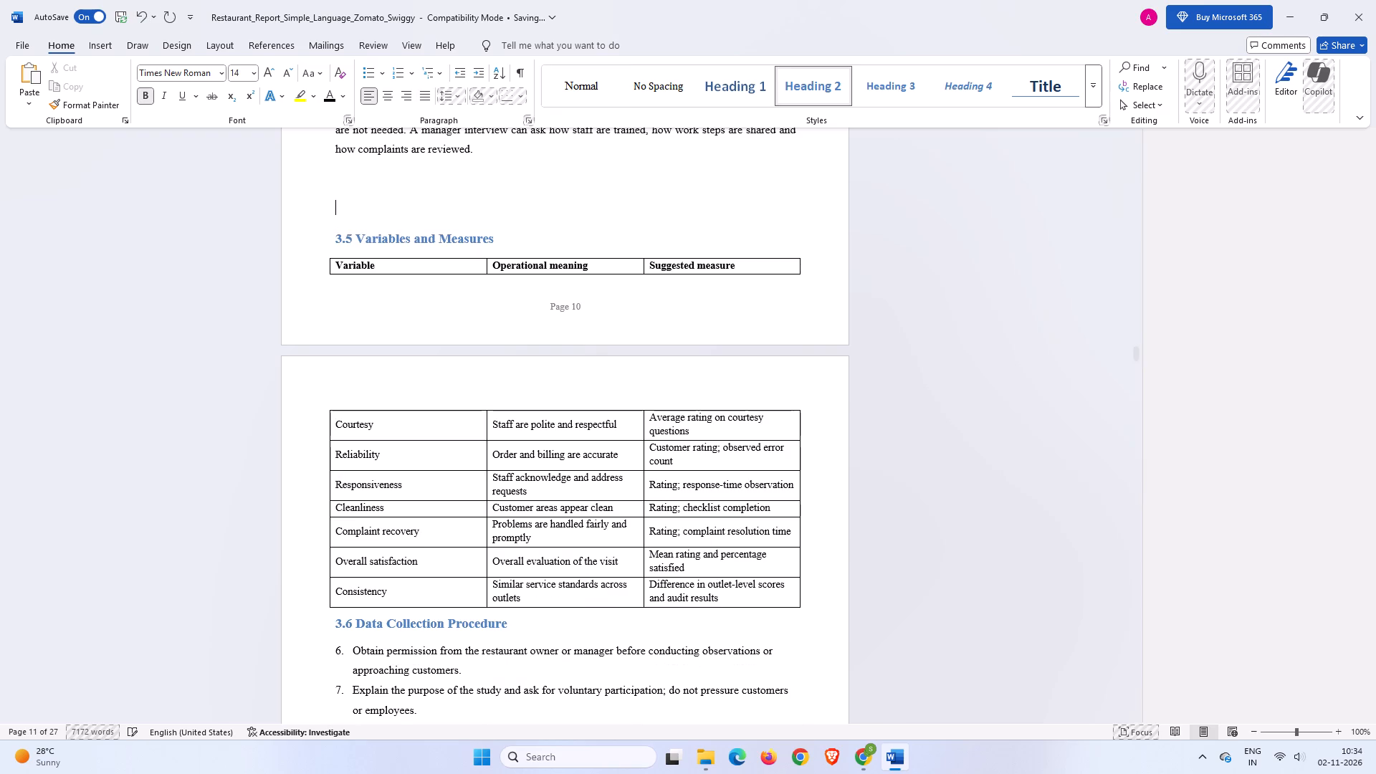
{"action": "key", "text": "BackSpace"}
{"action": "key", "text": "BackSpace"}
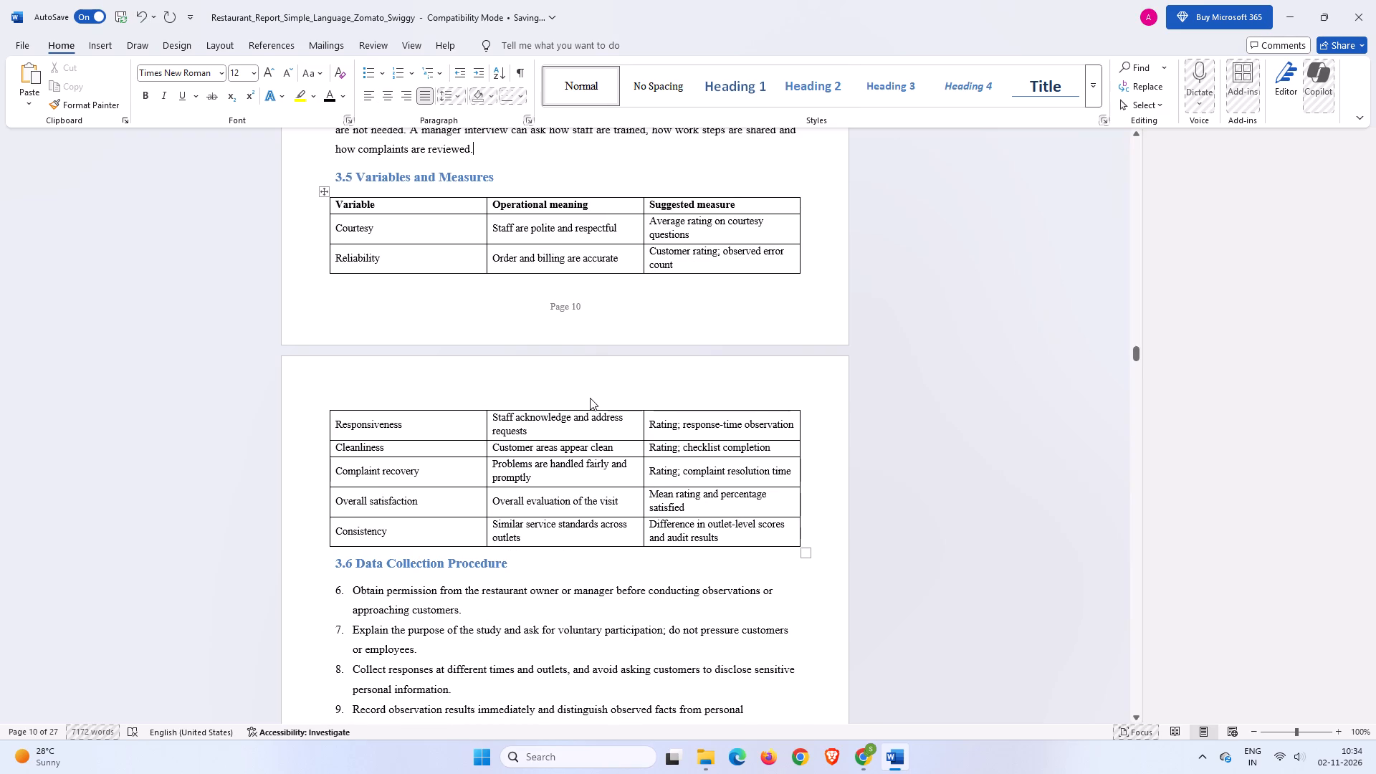
Check the page breaks from the 3.5 Variables and Measures table through the 3.10 Data Integrity Note section.
{"action": "scroll", "coordinate": [605, 377], "scroll_direction": "up", "scroll_amount": 1}
{"action": "scroll", "coordinate": [629, 325], "scroll_direction": "down", "scroll_amount": 4}
{"action": "scroll", "coordinate": [578, 375], "scroll_direction": "down", "scroll_amount": 6}
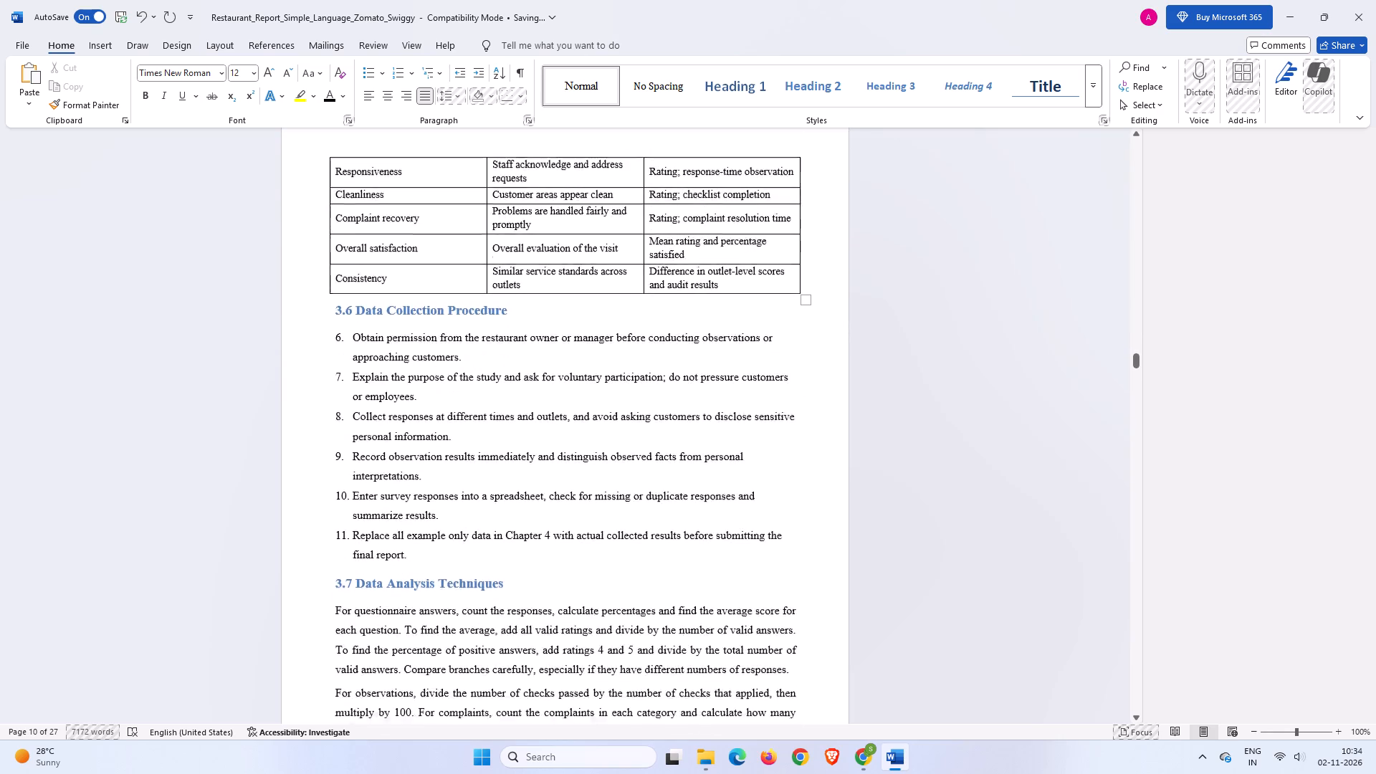
{"action": "scroll", "coordinate": [576, 377], "scroll_direction": "down", "scroll_amount": 6}
{"action": "scroll", "coordinate": [581, 368], "scroll_direction": "down", "scroll_amount": 16}
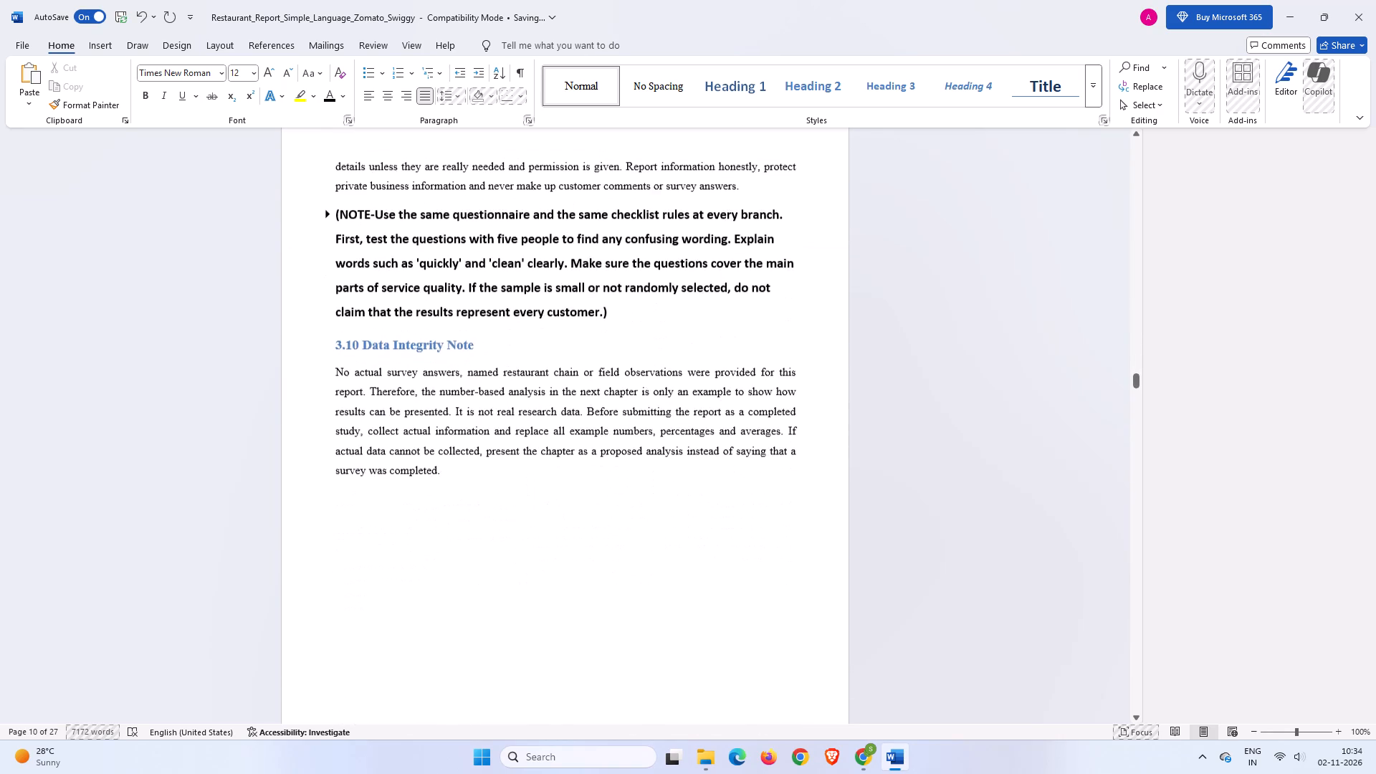
{"action": "scroll", "coordinate": [585, 451], "scroll_direction": "up", "scroll_amount": 15}
{"action": "scroll", "coordinate": [616, 424], "scroll_direction": "up", "scroll_amount": 13}
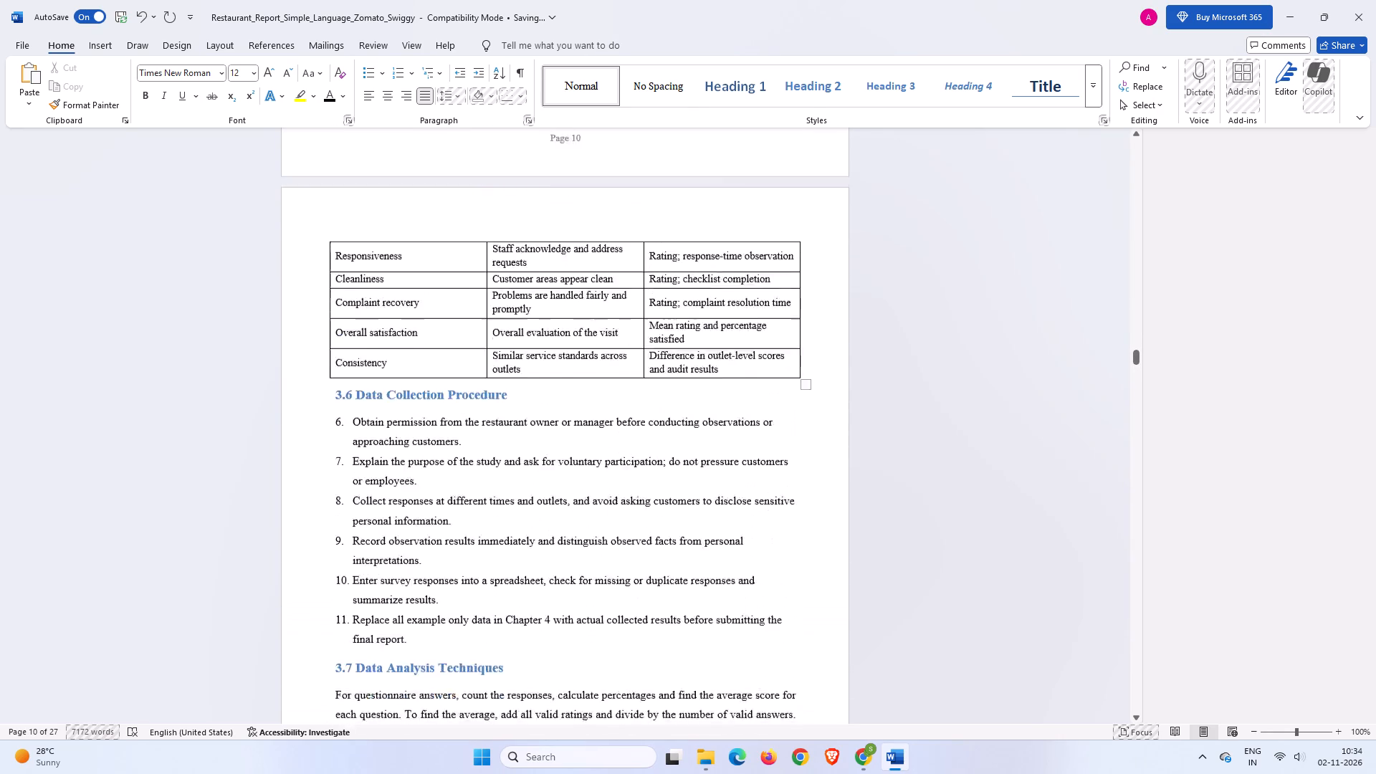
{"action": "scroll", "coordinate": [616, 424], "scroll_direction": "up", "scroll_amount": 8}
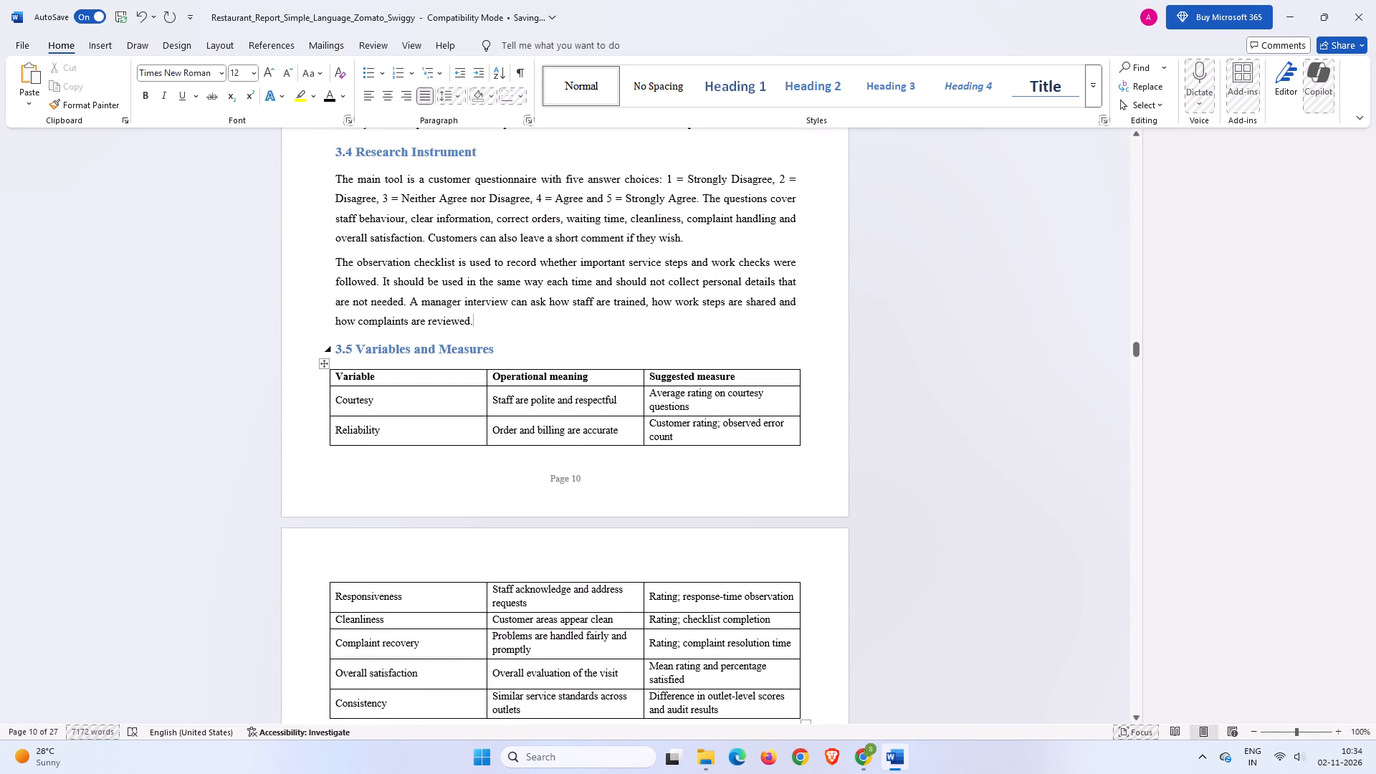
Insert three blank lines before the 3.5 Variables and Measures heading so it and its table start on the following page.
{"action": "left_click", "coordinate": [333, 345]}
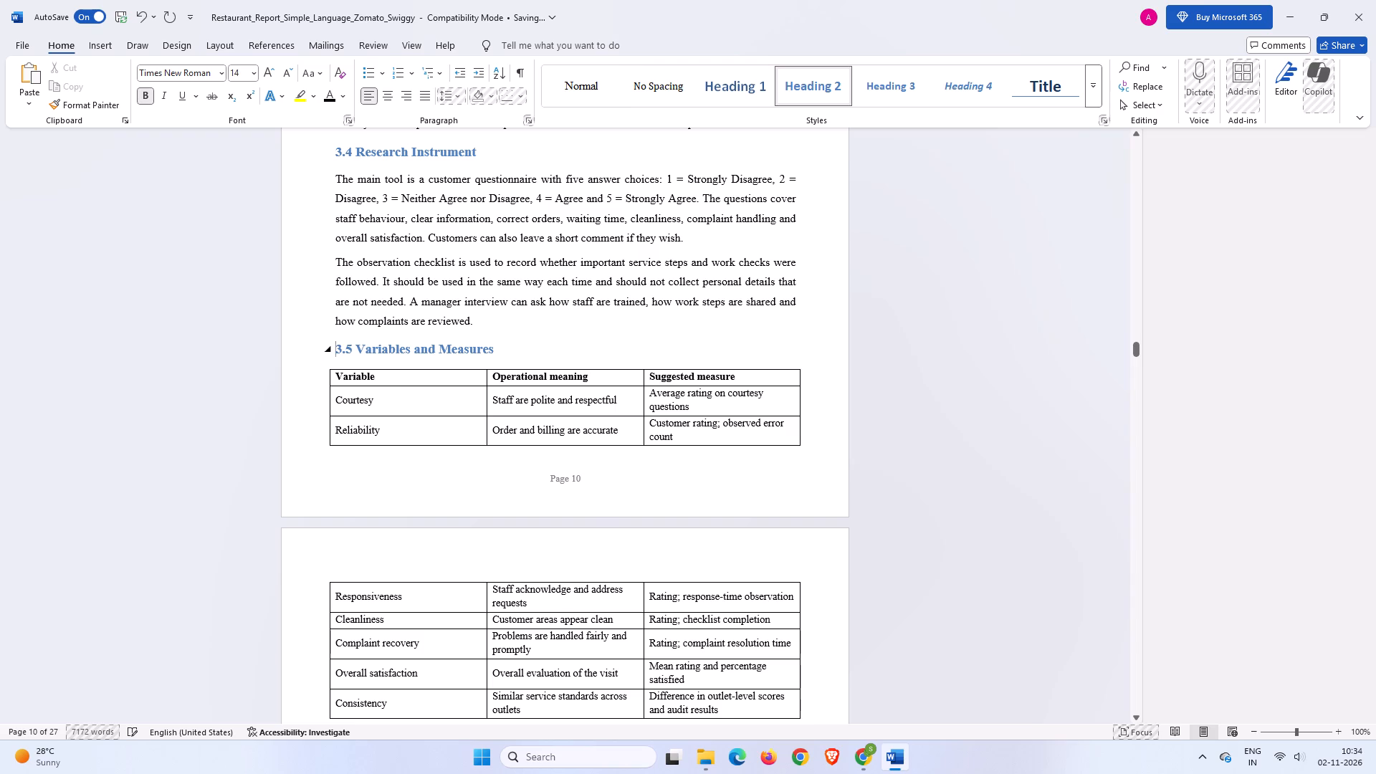
{"action": "key", "text": "Return"}
{"action": "key", "text": "Return"}
{"action": "key", "text": "Return"}
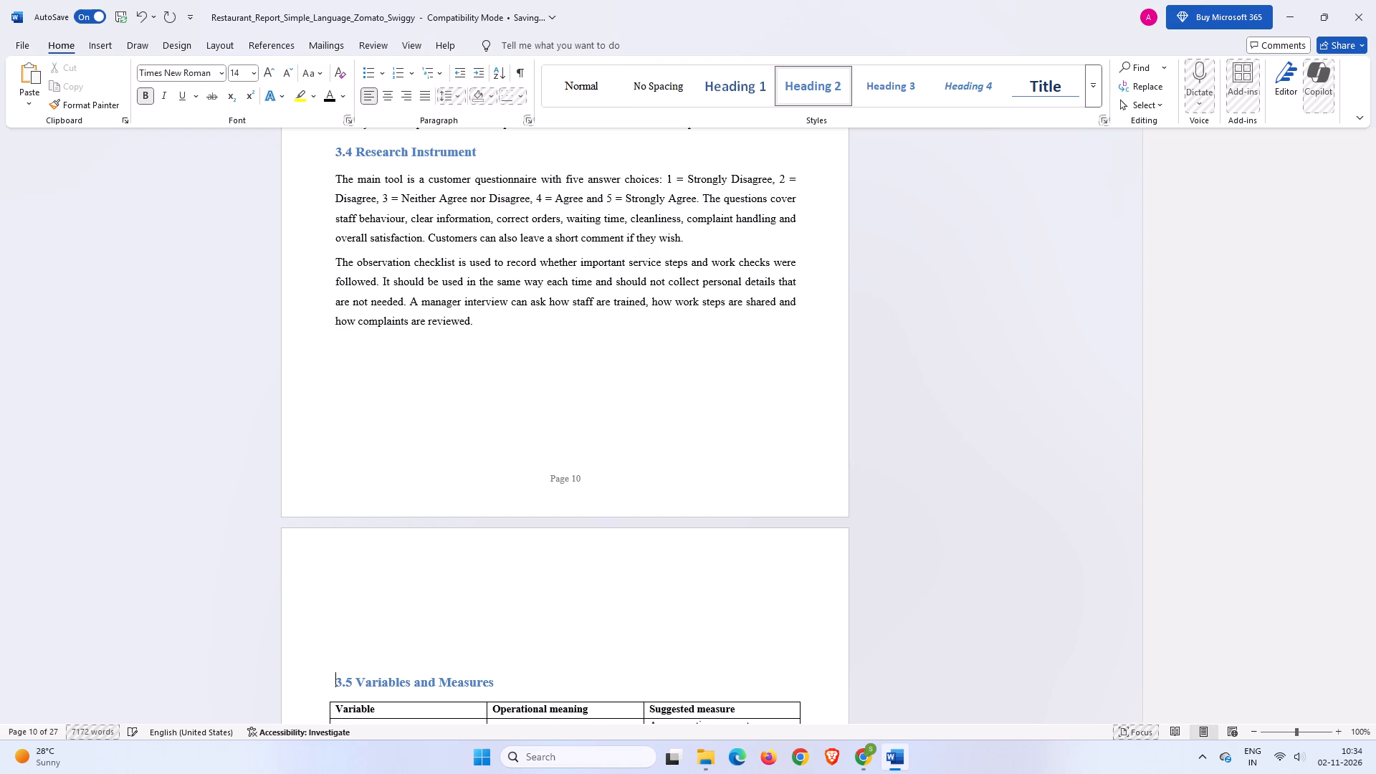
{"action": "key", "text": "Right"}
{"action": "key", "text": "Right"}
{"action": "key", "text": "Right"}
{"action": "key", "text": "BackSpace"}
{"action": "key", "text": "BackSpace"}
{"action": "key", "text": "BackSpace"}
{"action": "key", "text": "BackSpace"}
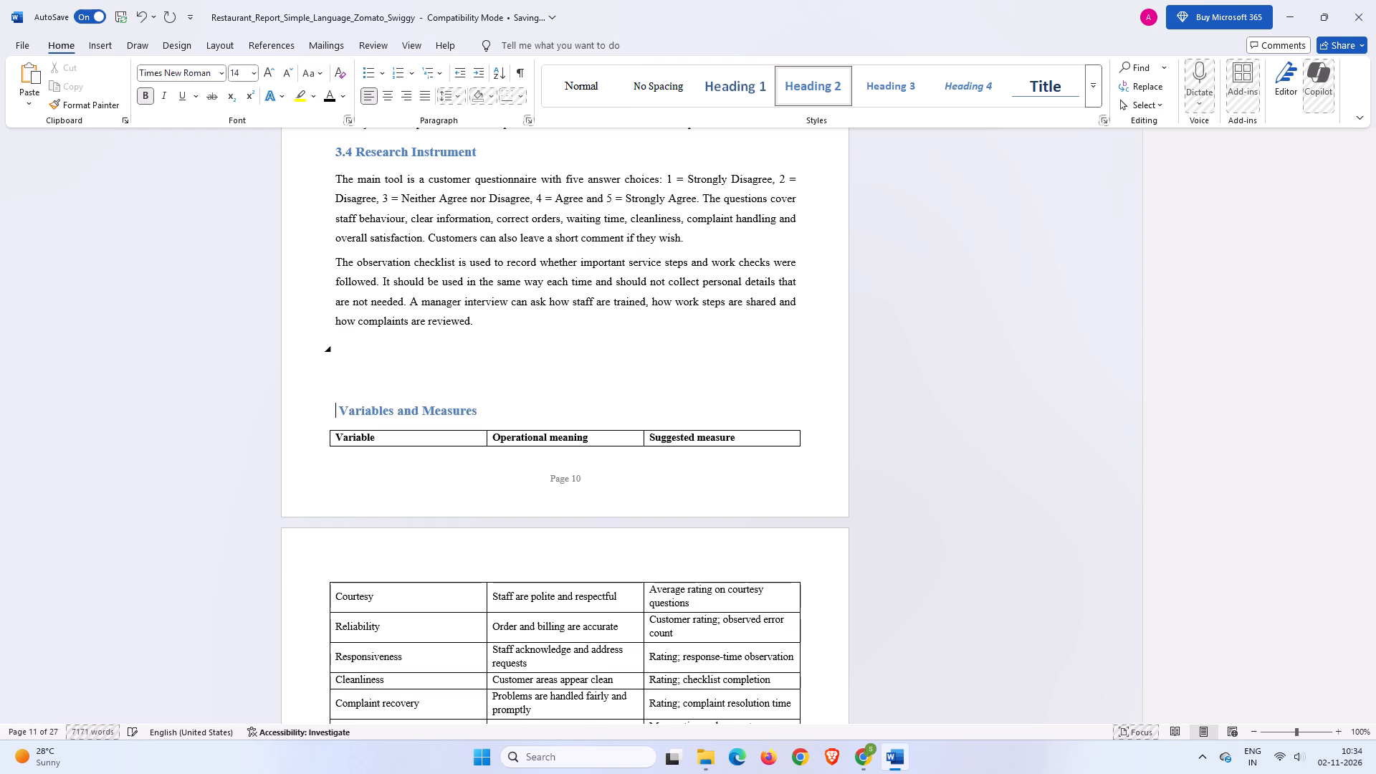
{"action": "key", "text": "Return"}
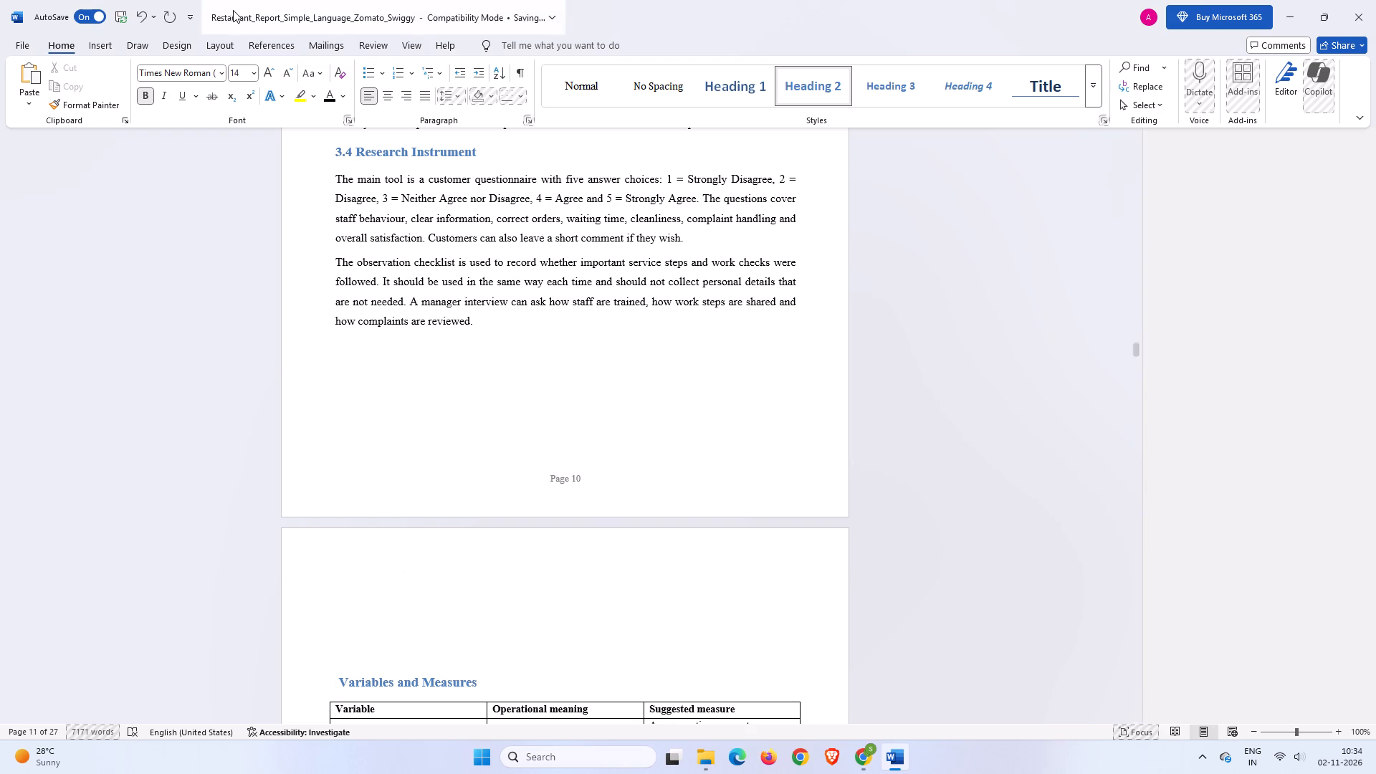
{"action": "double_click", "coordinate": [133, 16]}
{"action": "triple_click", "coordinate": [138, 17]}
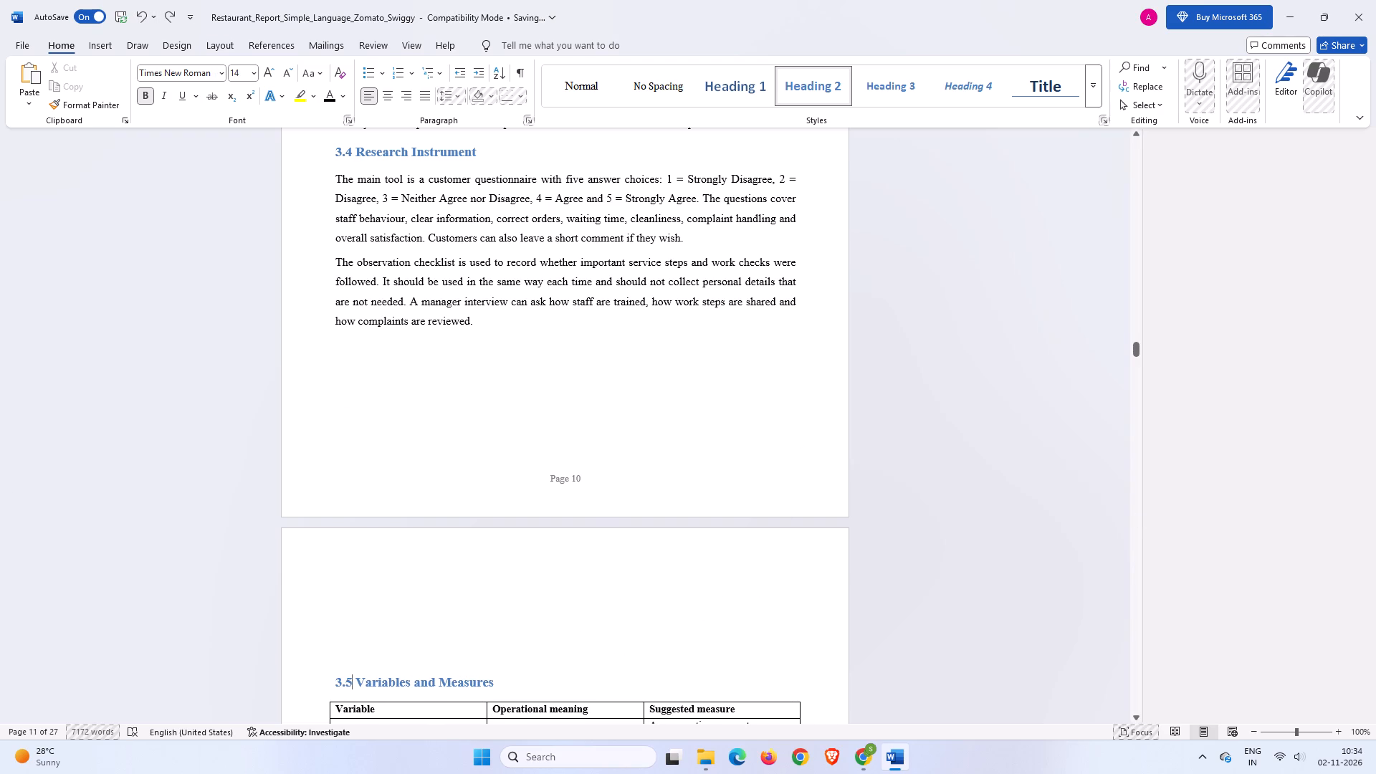
Insert a blank line before the 3.7 Data Analysis Techniques heading to move the whole section onto the following page.
{"action": "scroll", "coordinate": [822, 474], "scroll_direction": "up", "scroll_amount": 2}
{"action": "scroll", "coordinate": [822, 471], "scroll_direction": "down", "scroll_amount": 9}
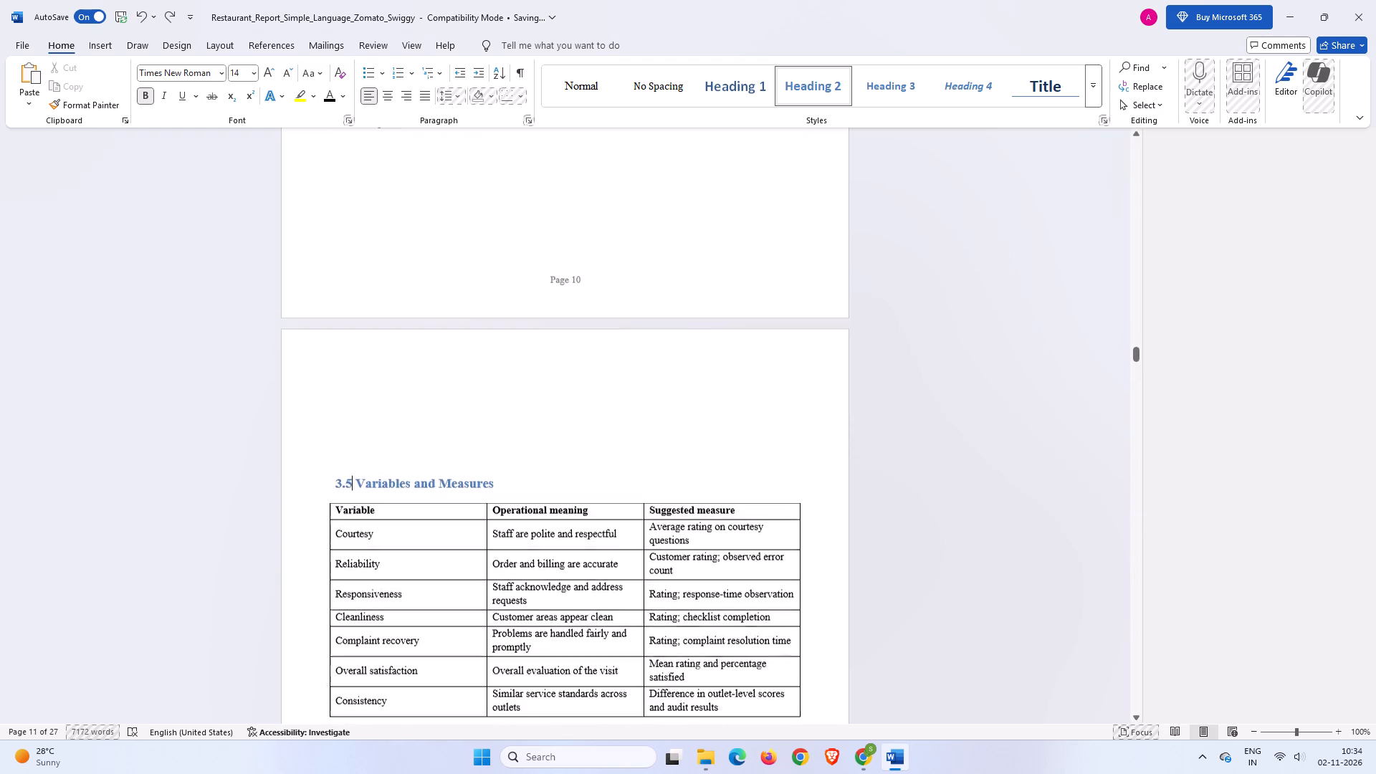
{"action": "scroll", "coordinate": [837, 443], "scroll_direction": "down", "scroll_amount": 20}
{"action": "scroll", "coordinate": [837, 443], "scroll_direction": "down", "scroll_amount": 3}
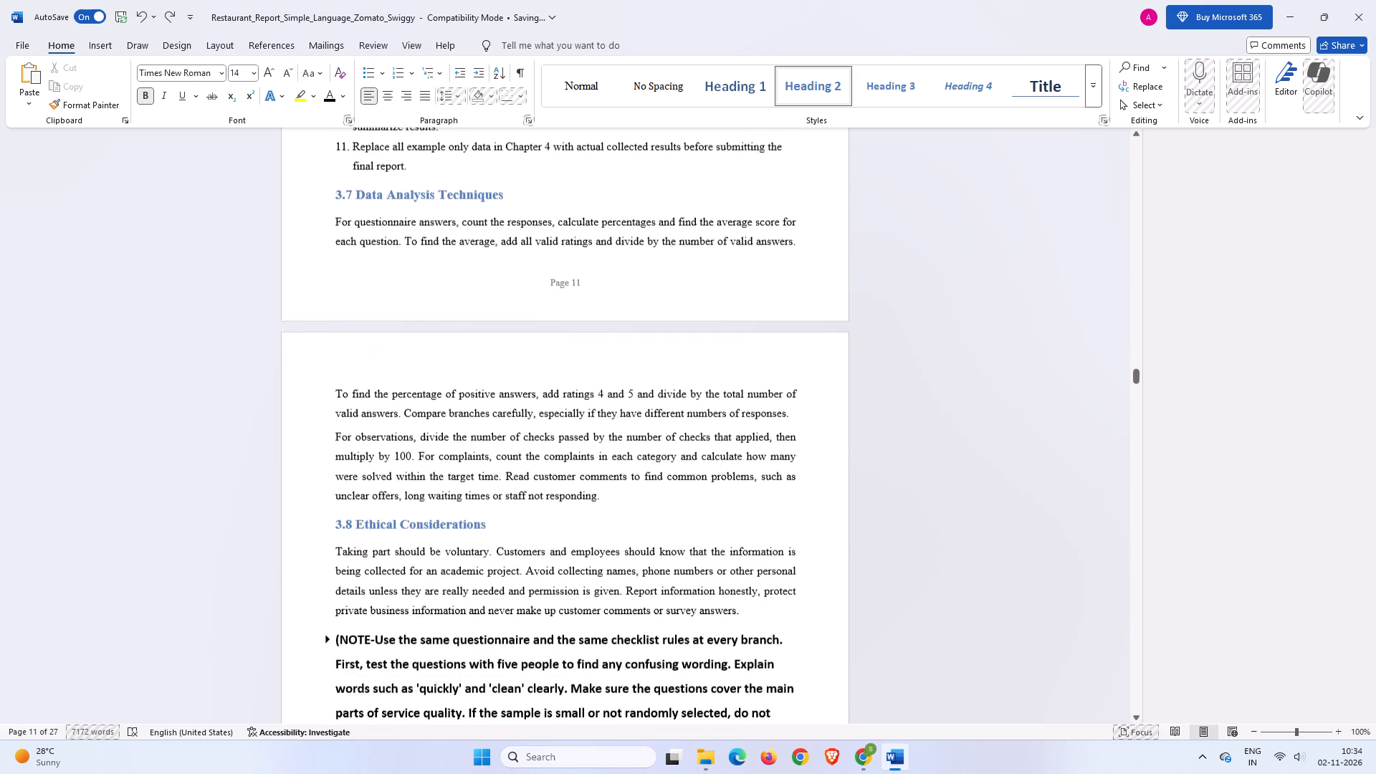
{"action": "scroll", "coordinate": [841, 563], "scroll_direction": "down", "scroll_amount": 11}
{"action": "scroll", "coordinate": [841, 563], "scroll_direction": "up", "scroll_amount": 13}
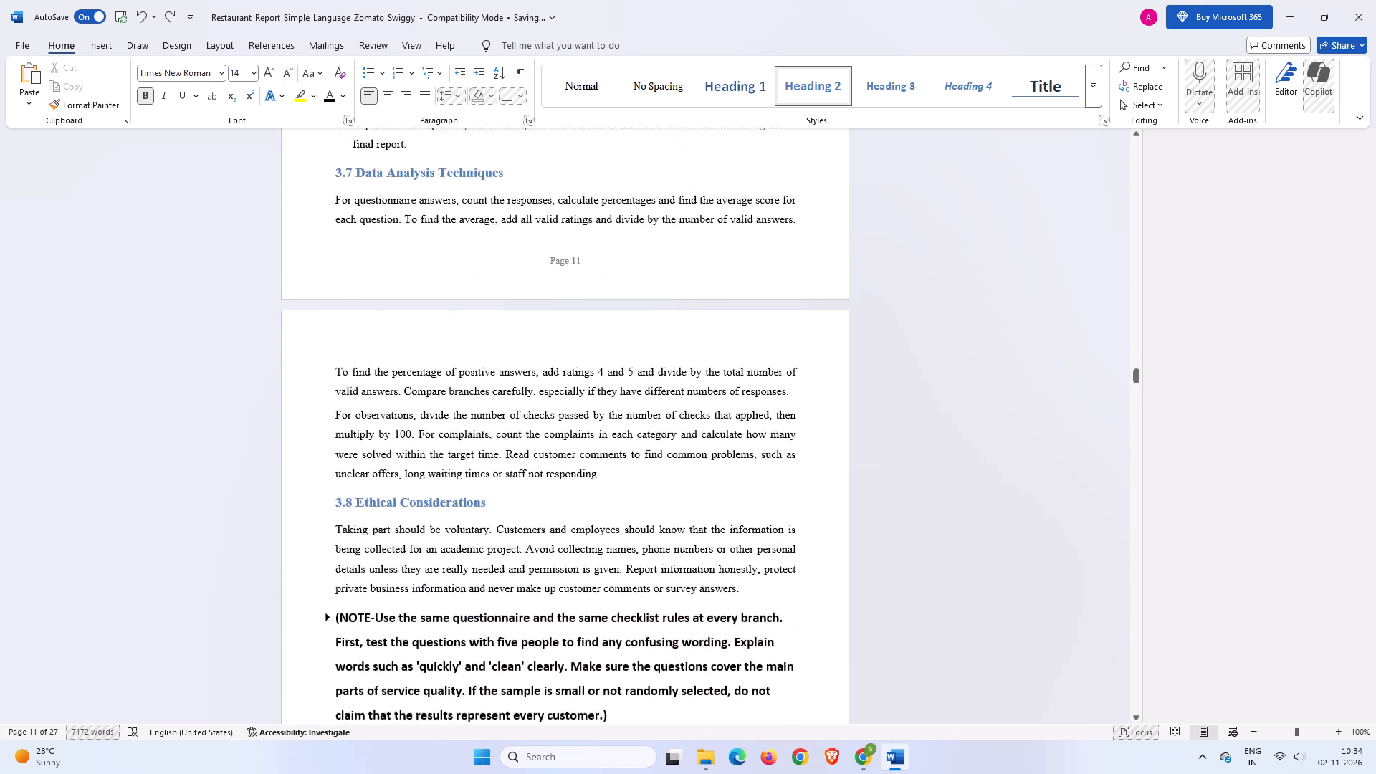
{"action": "scroll", "coordinate": [854, 527], "scroll_direction": "up", "scroll_amount": 2}
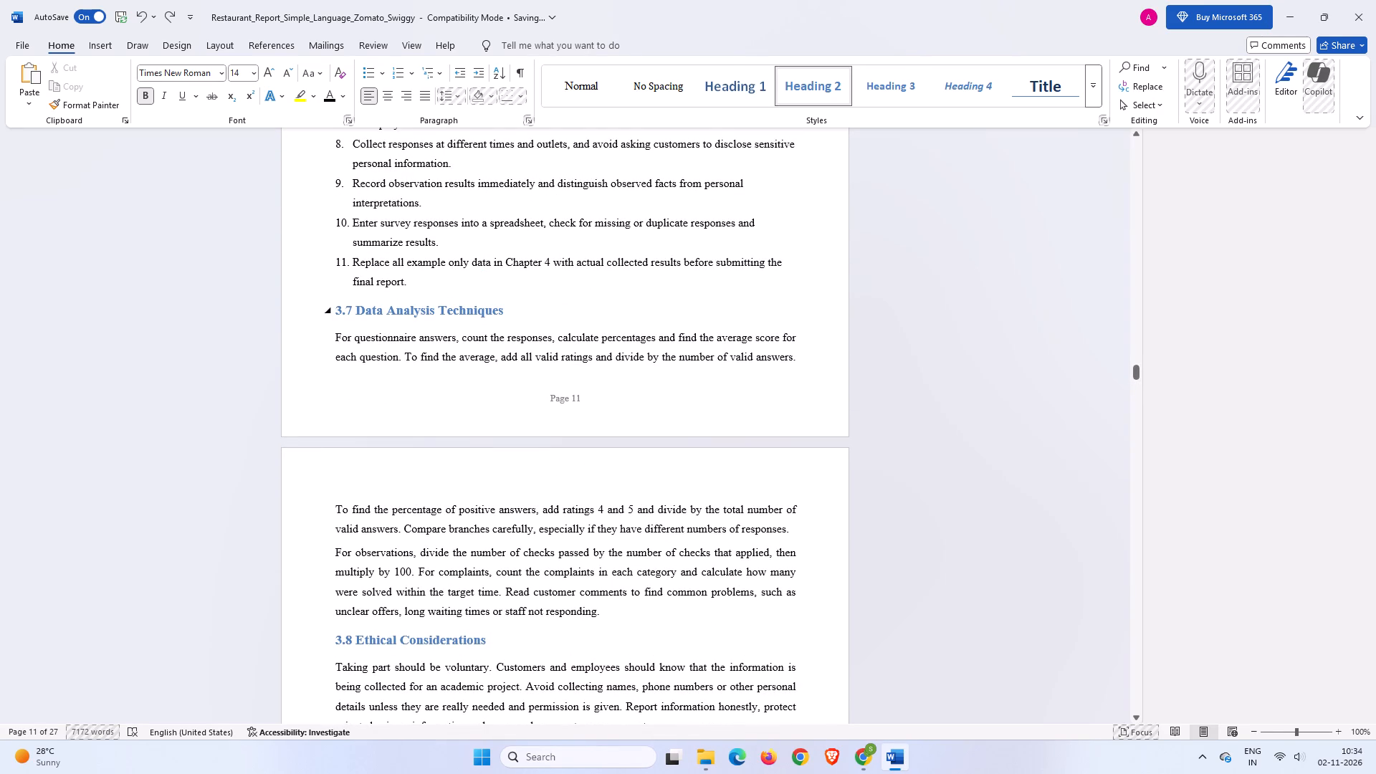
{"action": "left_click", "coordinate": [345, 310]}
{"action": "key", "text": "Left"}
{"action": "key", "text": "Left"}
{"action": "key", "text": "Return"}
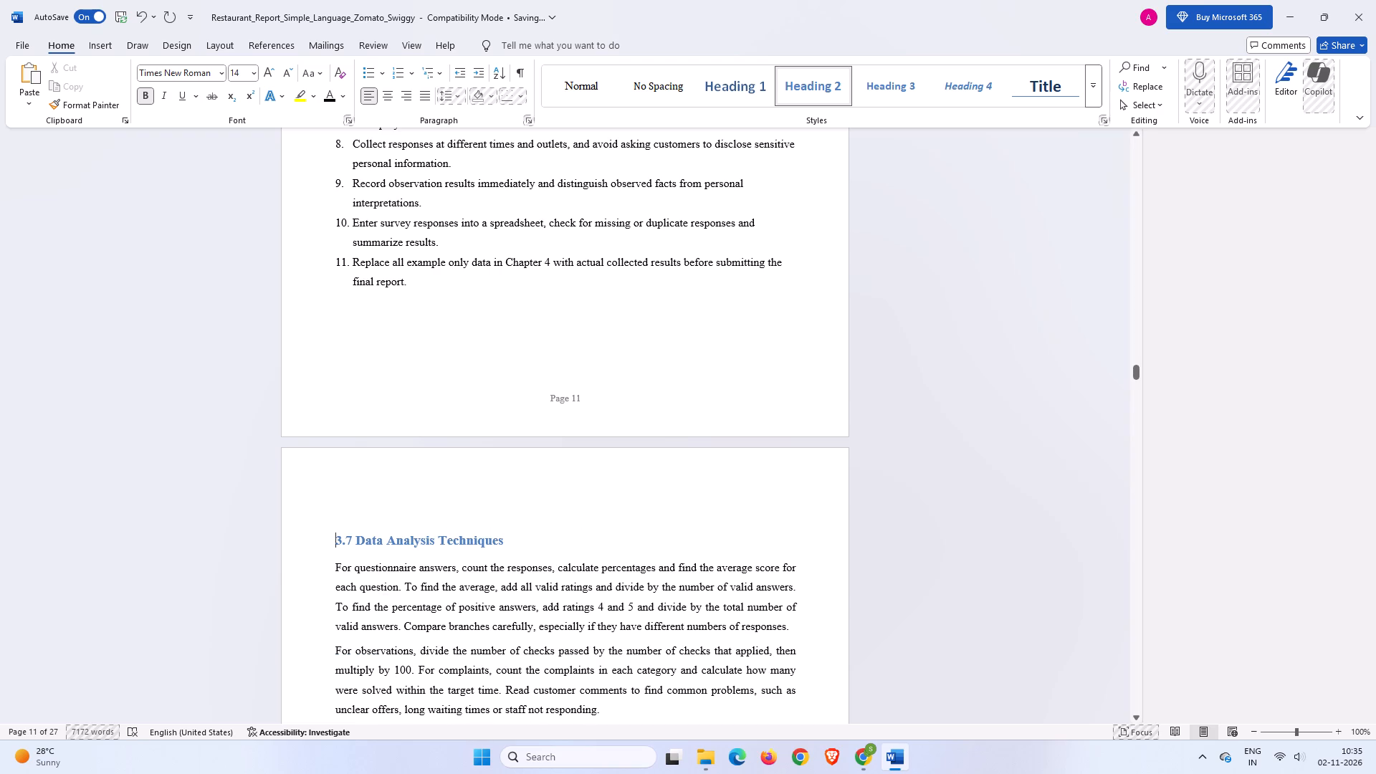
Delete the "CHAPTER 4:" prefix from the ANALYSIS, RESULTS AND DISCUSSION heading, keeping its Heading 1 style.
{"action": "scroll", "coordinate": [340, 370], "scroll_direction": "down", "scroll_amount": 18}
{"action": "scroll", "coordinate": [487, 349], "scroll_direction": "down", "scroll_amount": 4}
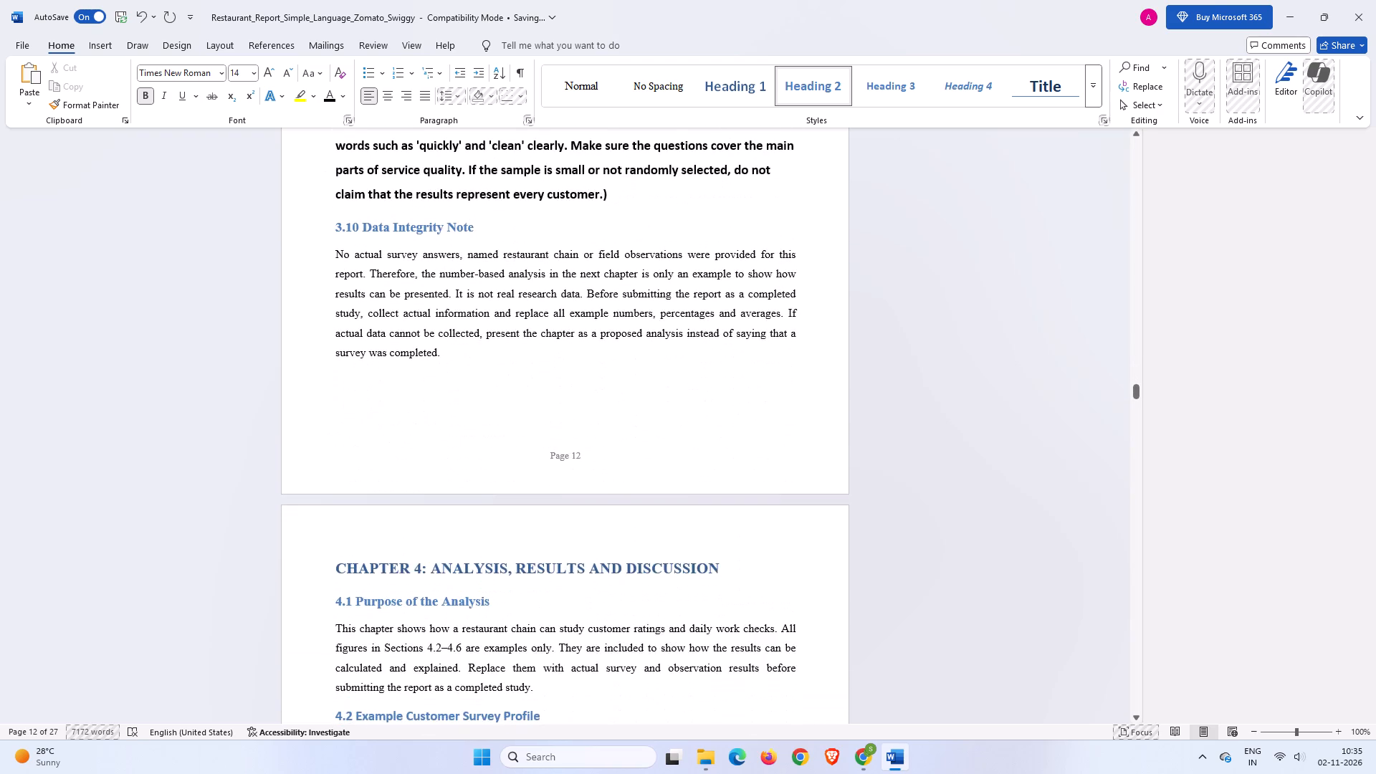
{"action": "scroll", "coordinate": [490, 350], "scroll_direction": "up", "scroll_amount": 8}
{"action": "scroll", "coordinate": [472, 375], "scroll_direction": "down", "scroll_amount": 7}
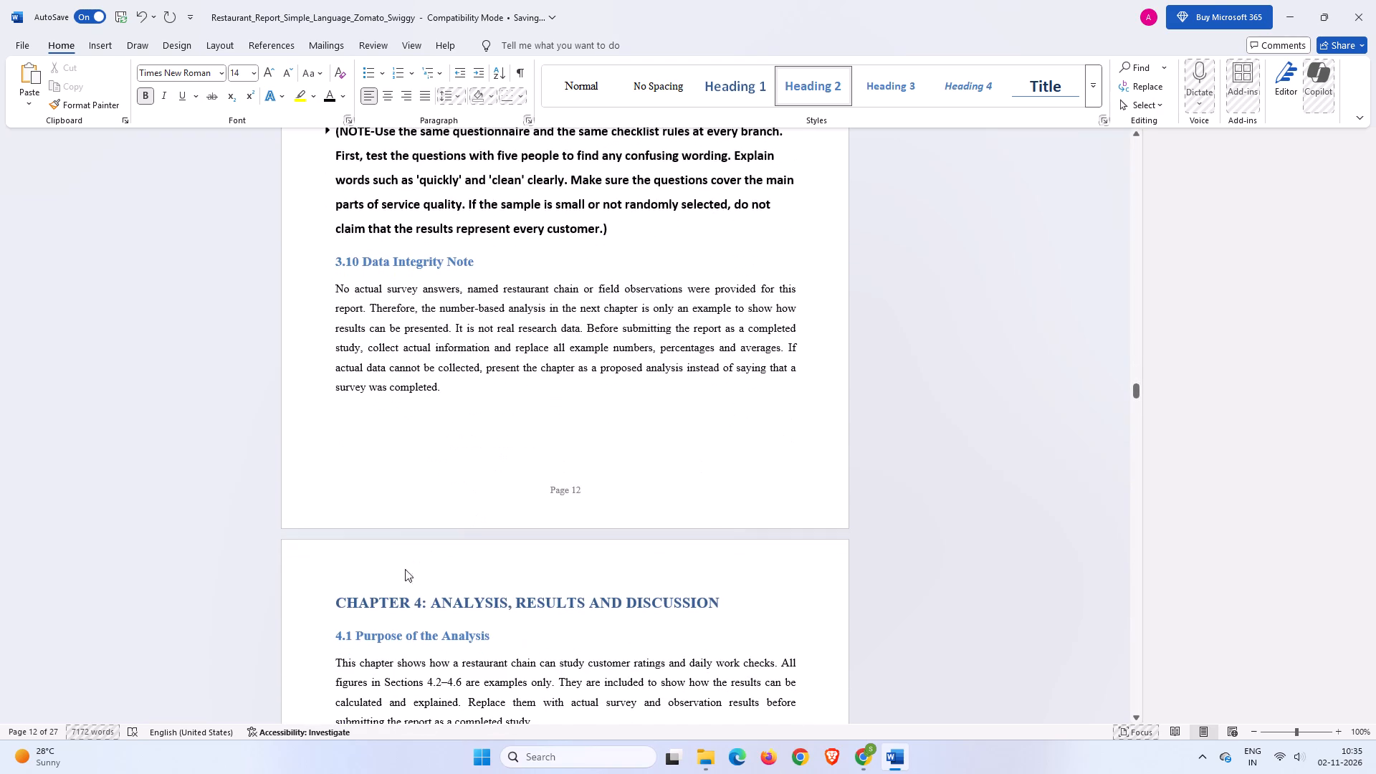
{"action": "left_click", "coordinate": [426, 607]}
{"action": "key", "text": "BackSpace"}
{"action": "key", "text": "BackSpace"}
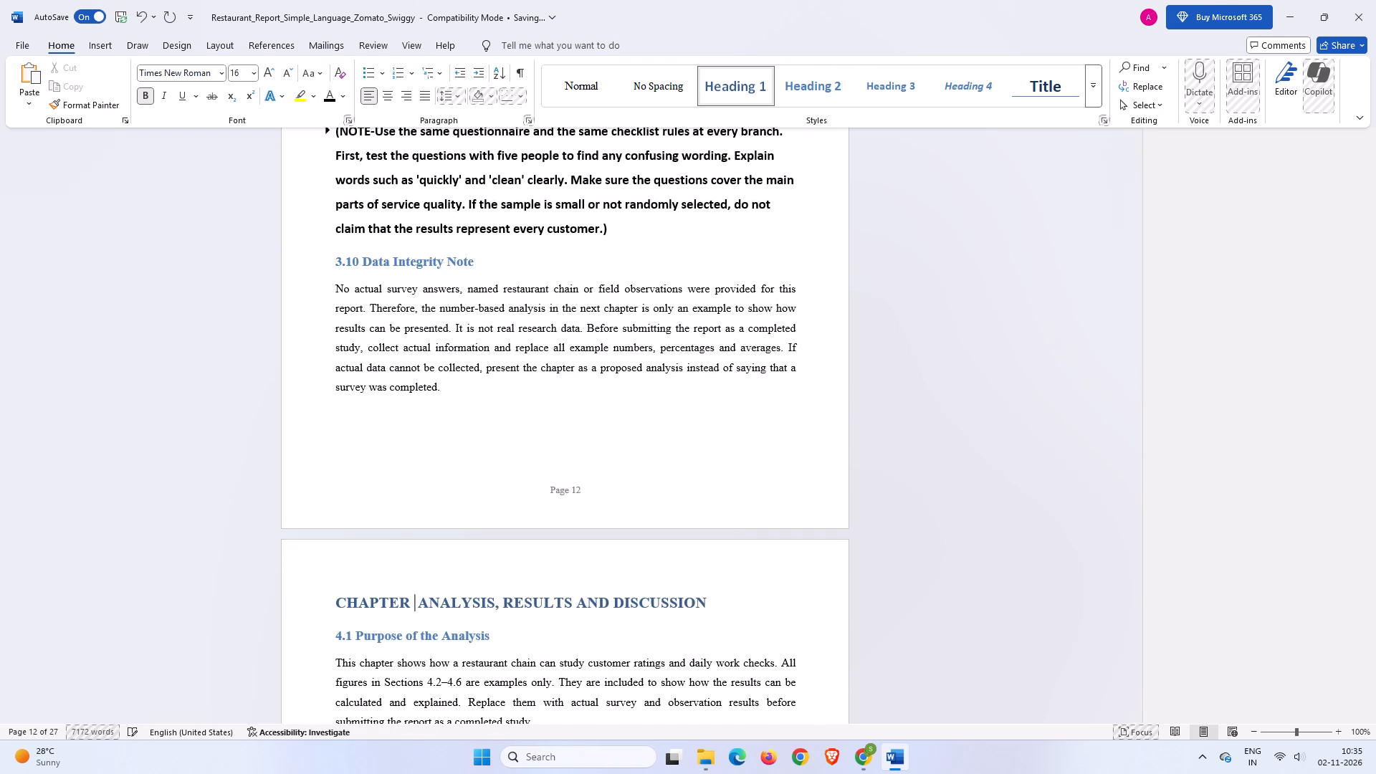
{"action": "key", "text": "BackSpace"}
{"action": "key", "text": "BackSpace"}
{"action": "key", "text": "BackSpace"}
{"action": "key", "text": "BackSpace"}
{"action": "key", "text": "BackSpace"}
{"action": "key", "text": "BackSpace"}
{"action": "key", "text": "BackSpace"}
{"action": "key", "text": "BackSpace"}
{"action": "key", "text": "BackSpace"}
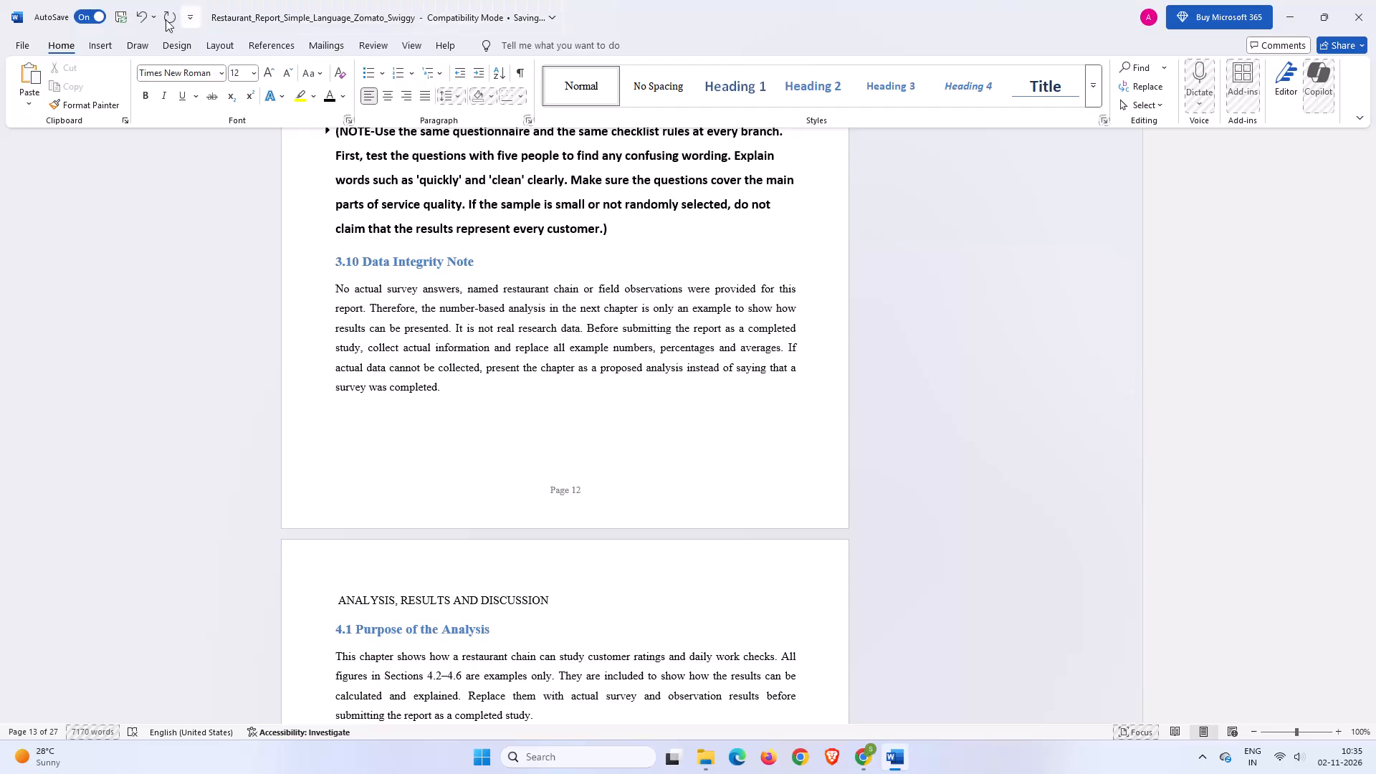
{"action": "left_click", "coordinate": [137, 21]}
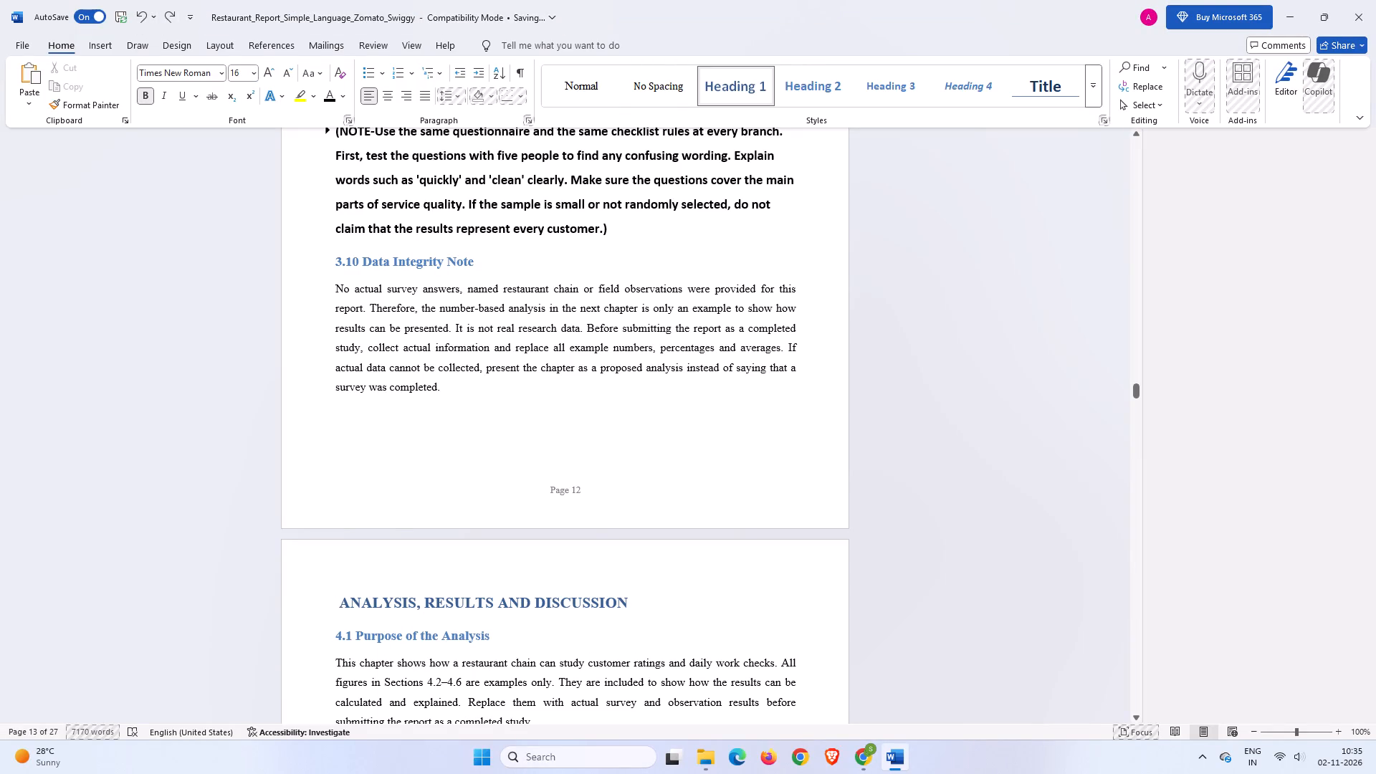
Enter 13 as the indicative page for Analysis, Results and Discussion in the INDEX table.
{"action": "scroll", "coordinate": [822, 636], "scroll_direction": "down", "scroll_amount": 4}
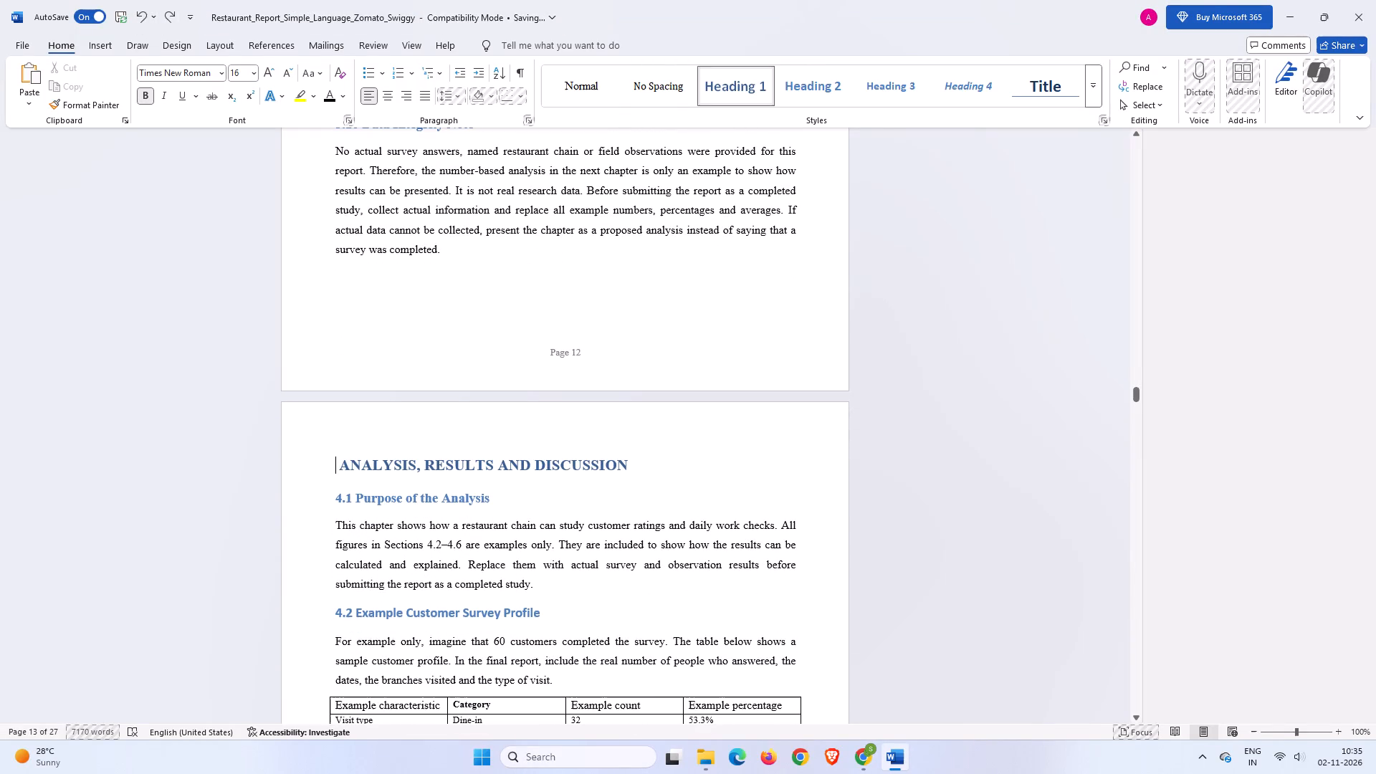
{"action": "scroll", "coordinate": [816, 654], "scroll_direction": "up", "scroll_amount": 1}
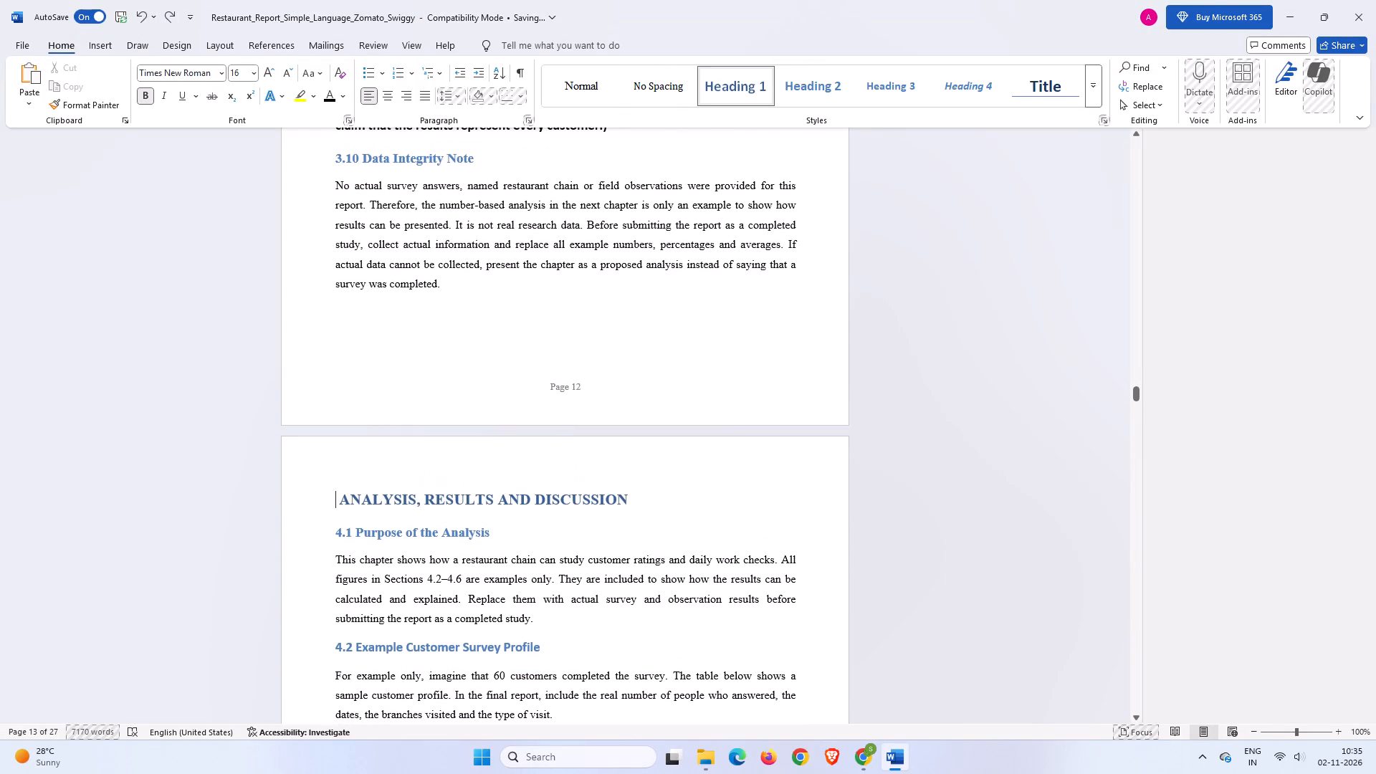
{"action": "scroll", "coordinate": [817, 646], "scroll_direction": "down", "scroll_amount": 4}
{"action": "scroll", "coordinate": [841, 601], "scroll_direction": "up", "scroll_amount": 11}
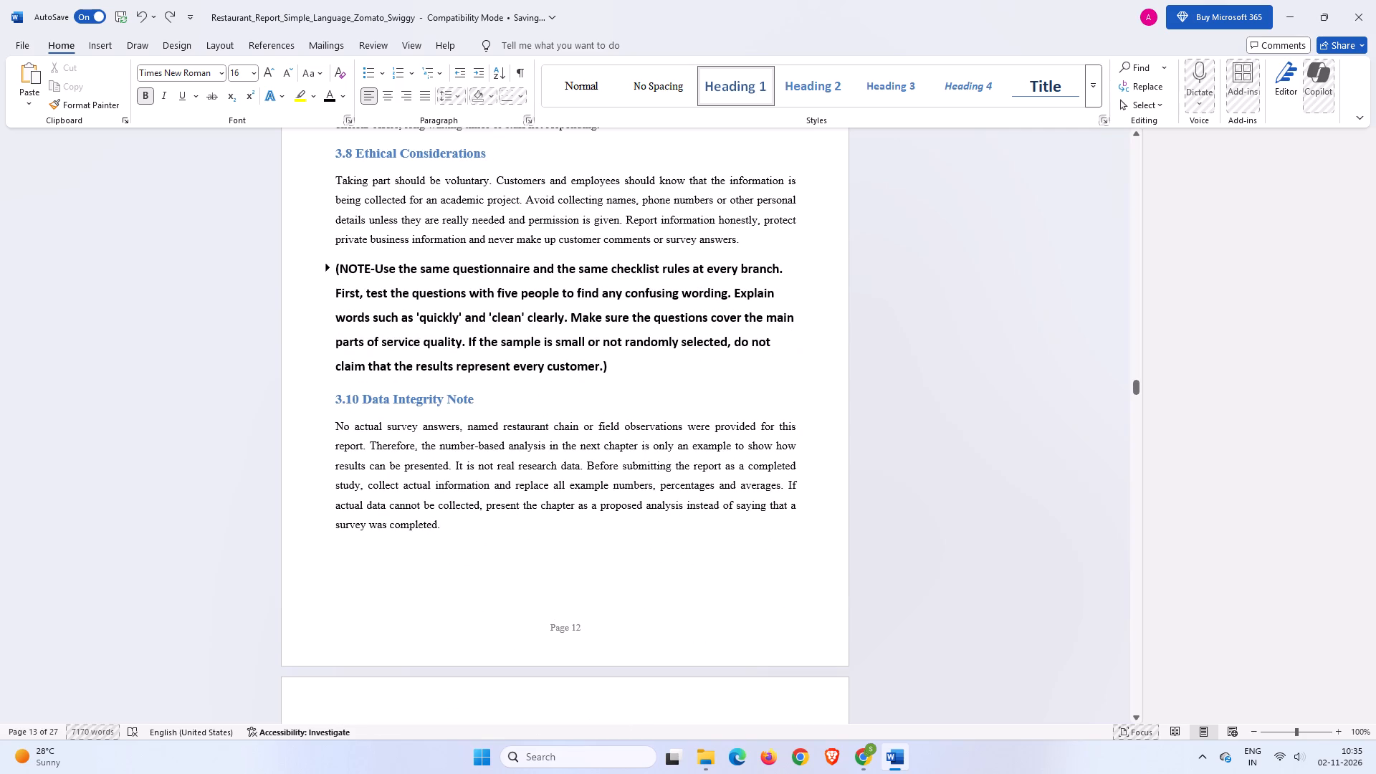
{"action": "key", "text": "Up"}
{"action": "key", "text": "Up"}
{"action": "key", "text": "Up"}
{"action": "key", "text": "Up"}
{"action": "key", "text": "Up"}
{"action": "key", "text": "Up"}
{"action": "key", "text": "Up"}
{"action": "key", "text": "Up"}
{"action": "key", "text": "Up"}
{"action": "key", "text": "Up"}
{"action": "key", "text": "Up"}
{"action": "key", "text": "Up"}
{"action": "key", "text": "Up"}
{"action": "key", "text": "Up"}
{"action": "key", "text": "Up"}
{"action": "key", "text": "Up"}
{"action": "key", "text": "Up"}
{"action": "key", "text": "Up"}
{"action": "key", "text": "Up"}
{"action": "key", "text": "Up"}
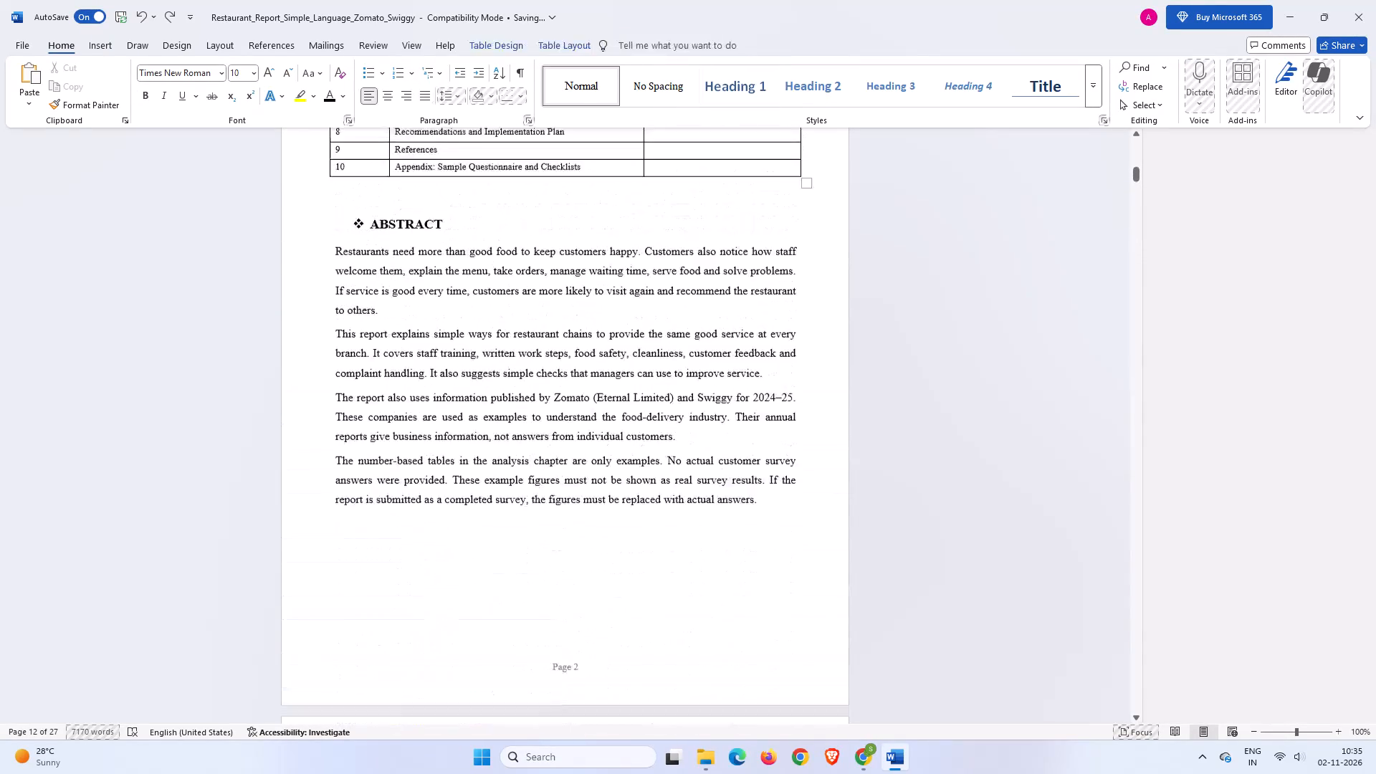
{"action": "key", "text": "Down"}
{"action": "key", "text": "Down"}
{"action": "key", "text": "Down"}
{"action": "key", "text": "Down"}
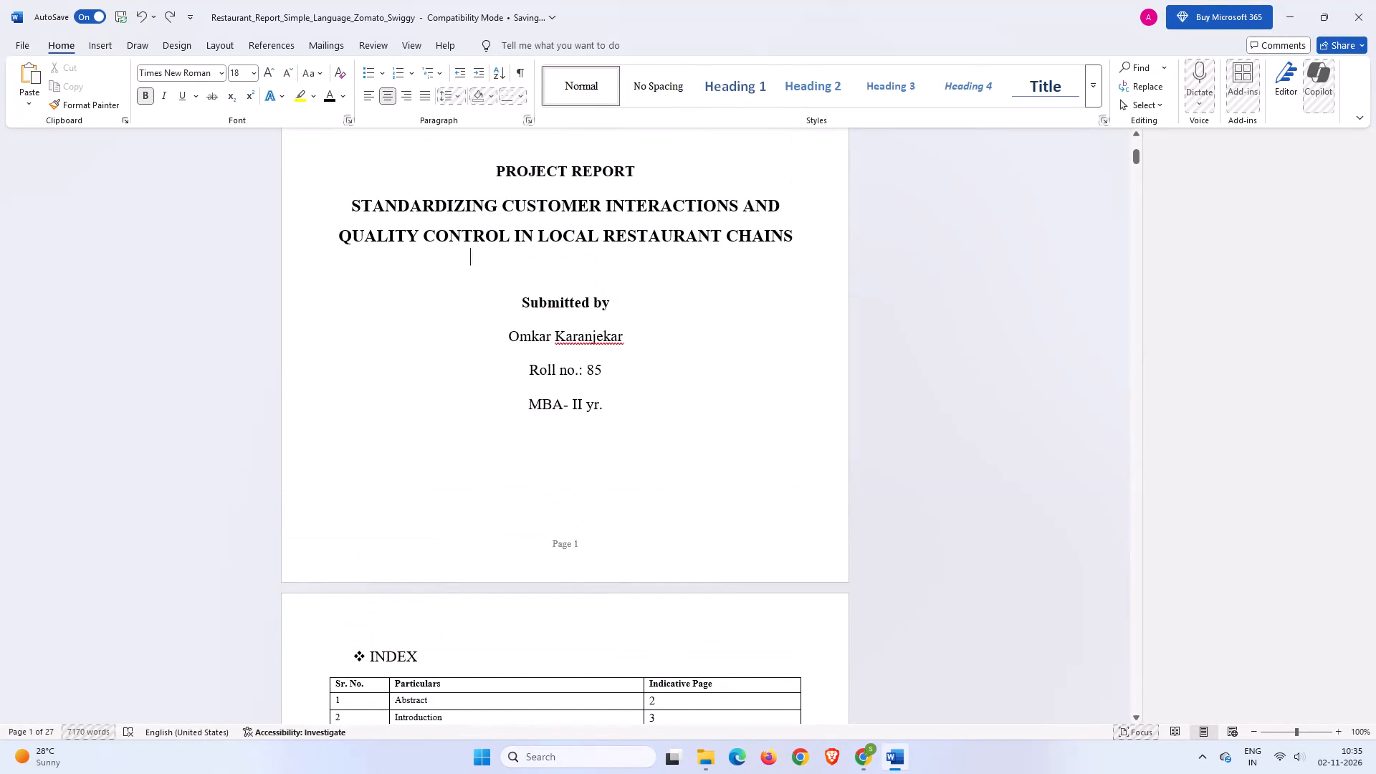
{"action": "key", "text": "Down"}
{"action": "key", "text": "Down"}
{"action": "key", "text": "Down"}
{"action": "key", "text": "Down"}
{"action": "key", "text": "Down"}
{"action": "key", "text": "Down"}
{"action": "key", "text": "Down"}
{"action": "key", "text": "Down"}
{"action": "key", "text": "Down"}
{"action": "key", "text": "Down"}
{"action": "key", "text": "Down"}
{"action": "key", "text": "Down"}
{"action": "key", "text": "Down"}
{"action": "key", "text": "Down"}
{"action": "key", "text": "Down"}
{"action": "key", "text": "Down"}
{"action": "key", "text": "Down"}
{"action": "key", "text": "Down"}
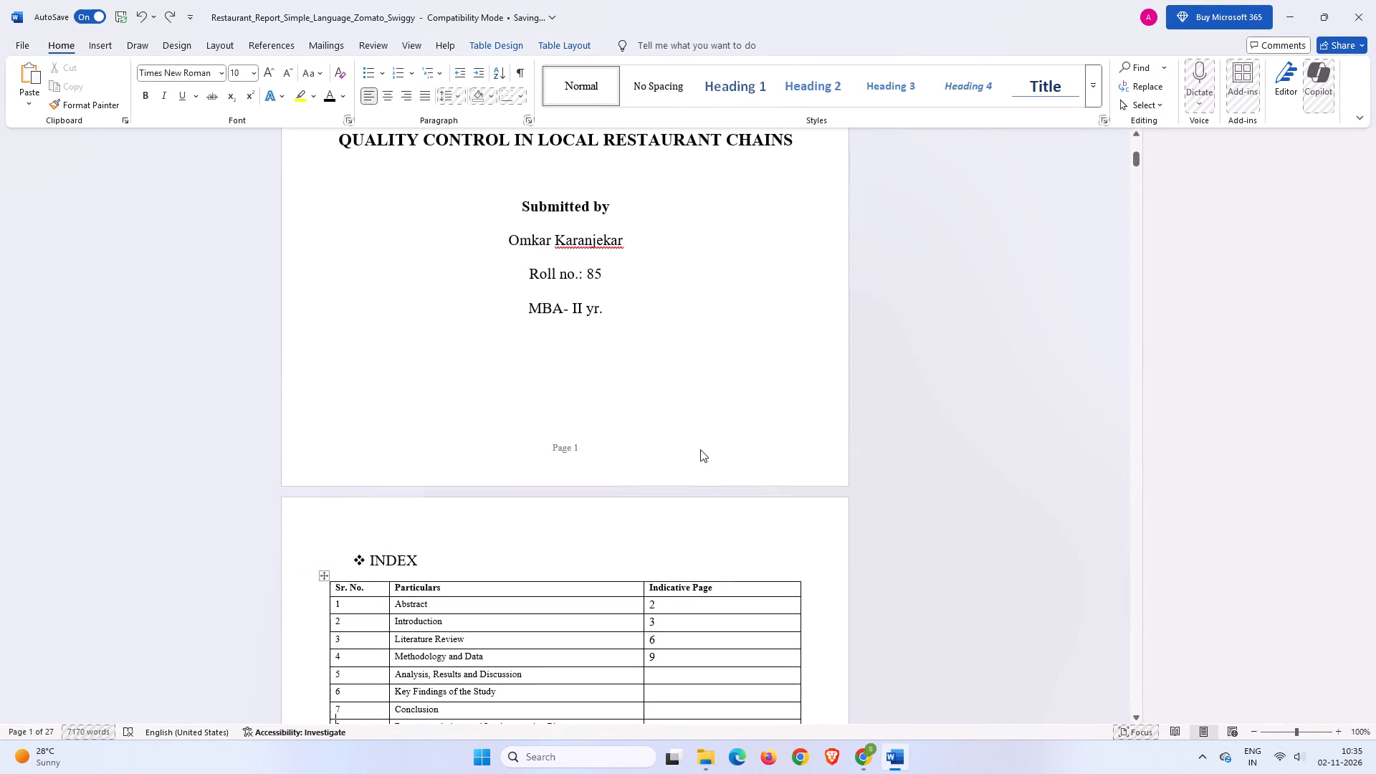
{"action": "key", "text": "Down"}
{"action": "key", "text": "Down"}
{"action": "key", "text": "Down"}
{"action": "key", "text": "Down"}
{"action": "key", "text": "Down"}
{"action": "key", "text": "Down"}
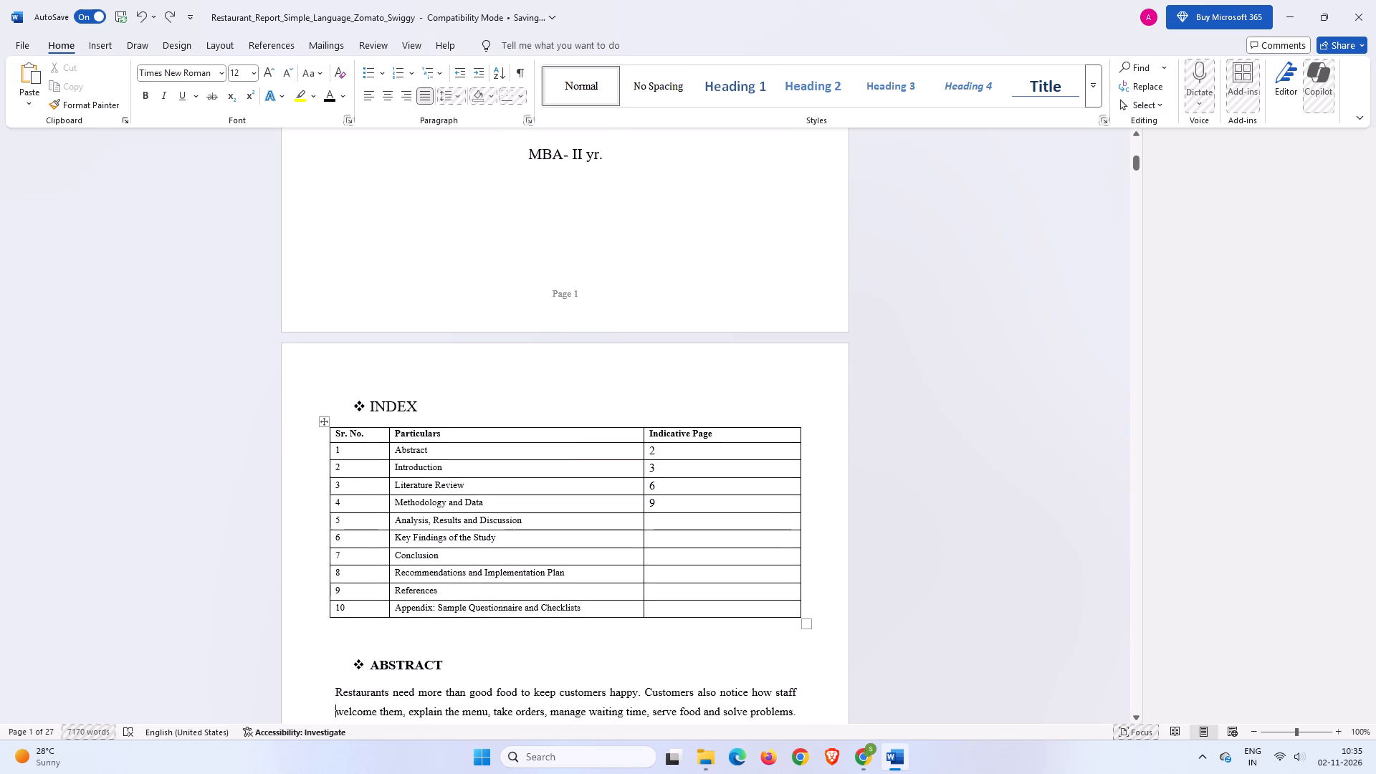
{"action": "left_click", "coordinate": [672, 522]}
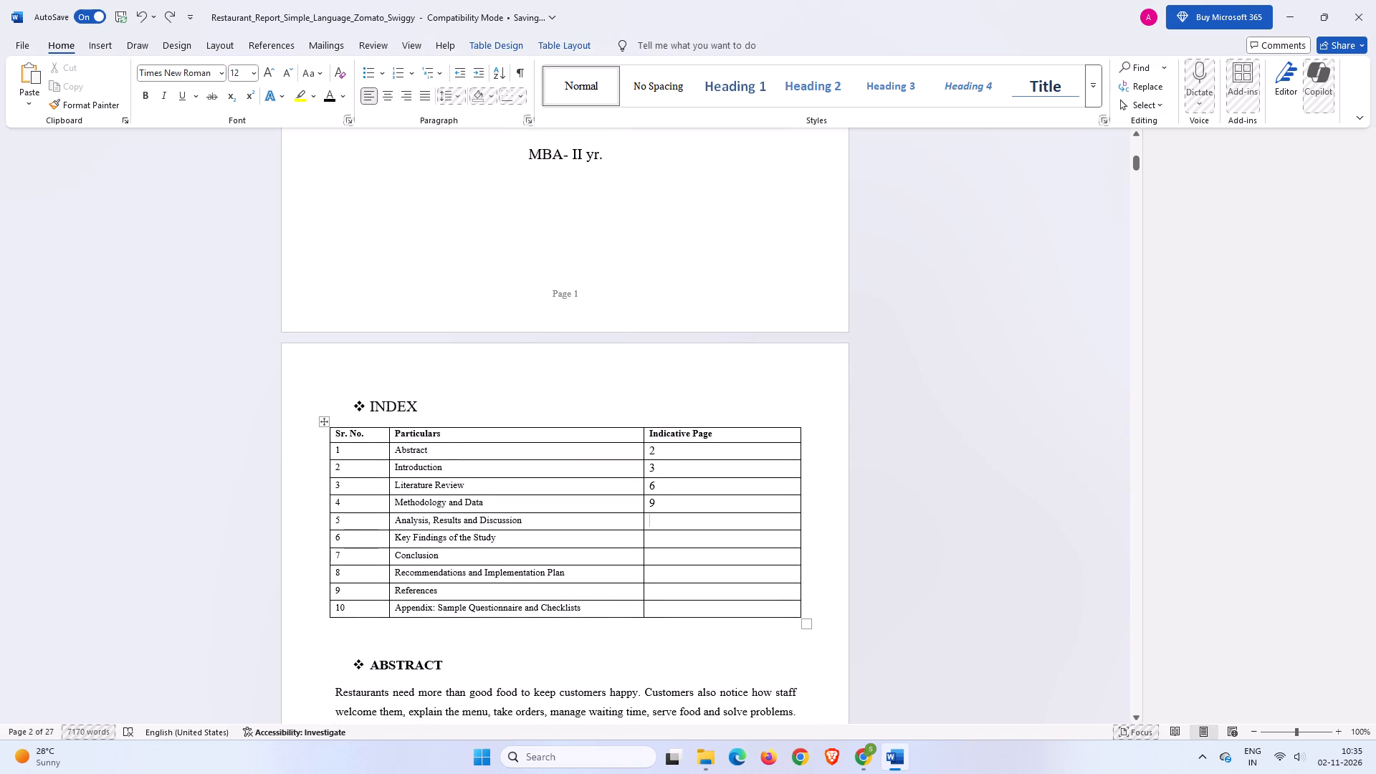
{"action": "type", "text": "13"}
Look through the report from the INDEX table and Abstract through the Introduction, Literature Review, and Methodology and Data sections.
{"action": "scroll", "coordinate": [914, 564], "scroll_direction": "down", "scroll_amount": 18}
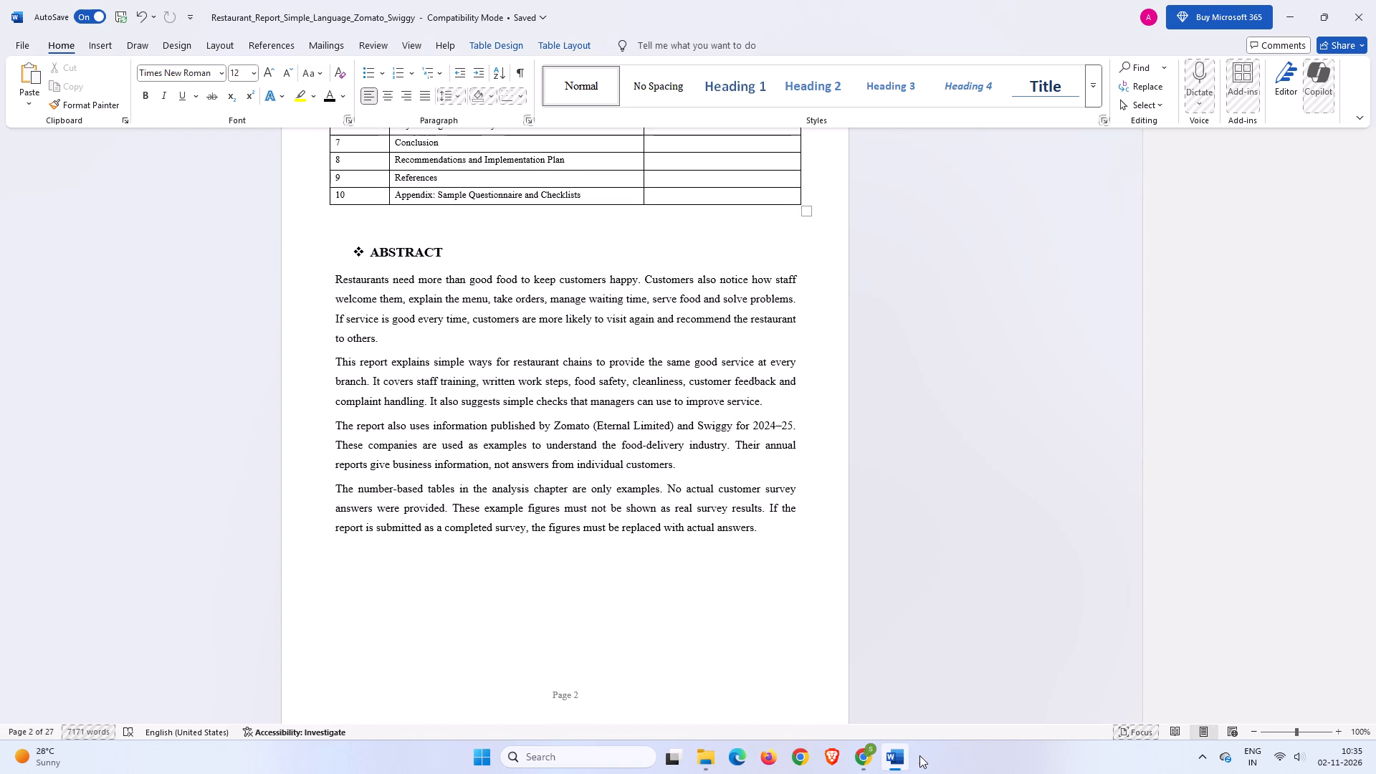
{"action": "scroll", "coordinate": [919, 755], "scroll_direction": "down", "scroll_amount": 2}
{"action": "scroll", "coordinate": [923, 755], "scroll_direction": "up", "scroll_amount": 1}
{"action": "left_click", "coordinate": [1137, 262]}
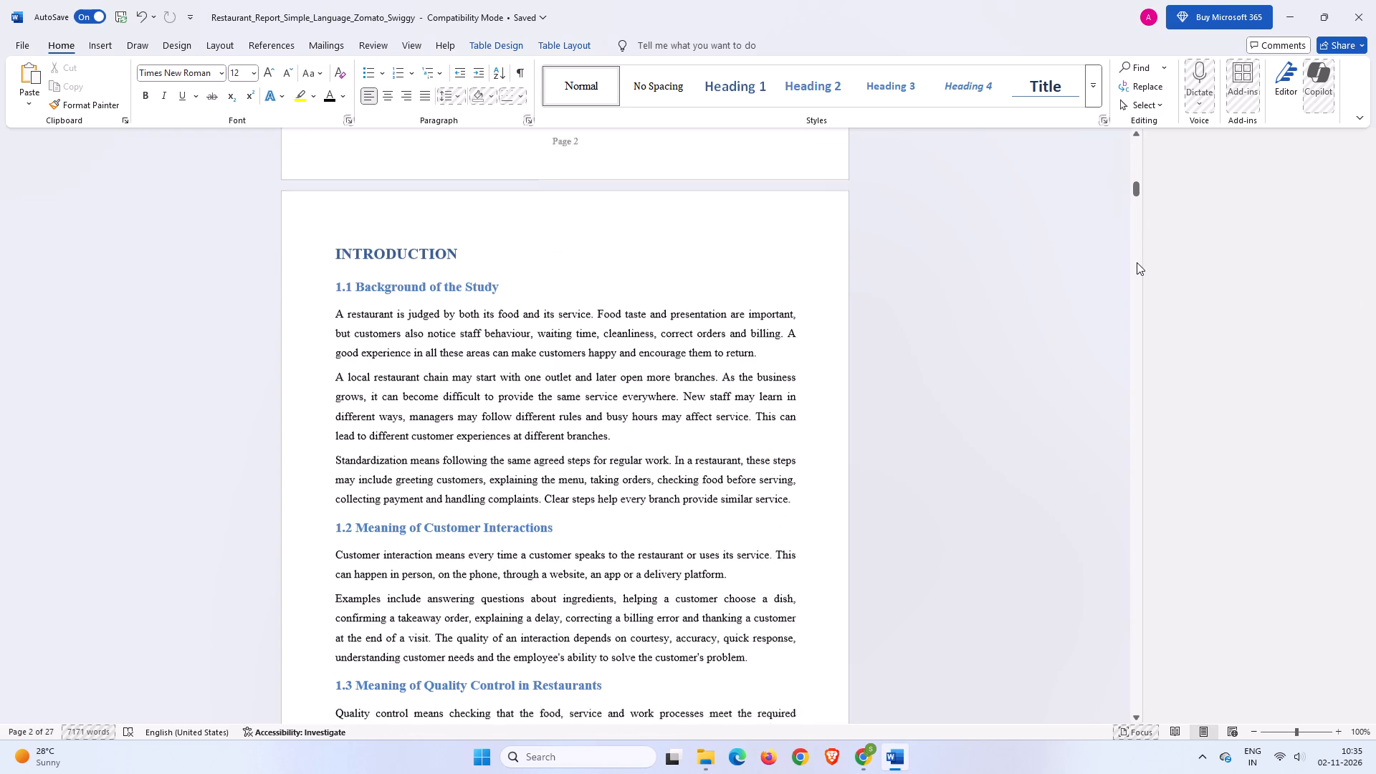
{"action": "left_click", "coordinate": [1127, 302]}
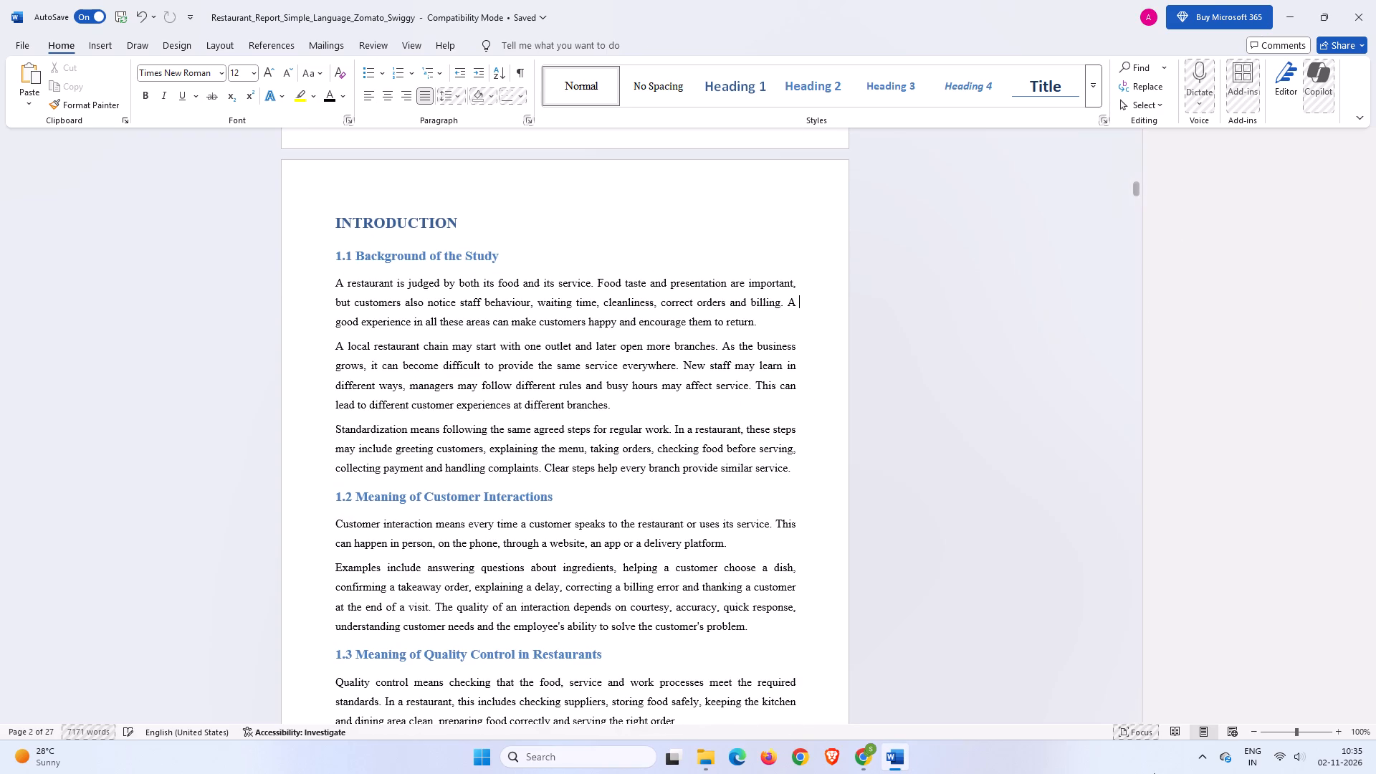
{"action": "left_click", "coordinate": [1137, 718]}
{"action": "left_click_drag", "start_coordinate": [1137, 718], "coordinate": [1145, 714]}
{"action": "key", "text": "Down"}
{"action": "key", "text": "Down"}
{"action": "key", "text": "Down"}
{"action": "key", "text": "Down"}
{"action": "key", "text": "Down"}
{"action": "key", "text": "Down"}
{"action": "key", "text": "Down"}
{"action": "key", "text": "Down"}
{"action": "key", "text": "Down"}
{"action": "key", "text": "Down"}
{"action": "key", "text": "Down"}
{"action": "key", "text": "Down"}
{"action": "key", "text": "Down"}
{"action": "key", "text": "Down"}
{"action": "key", "text": "Down"}
{"action": "key", "text": "Down"}
{"action": "key", "text": "Down"}
{"action": "key", "text": "Down"}
{"action": "key", "text": "Down"}
{"action": "key", "text": "Down"}
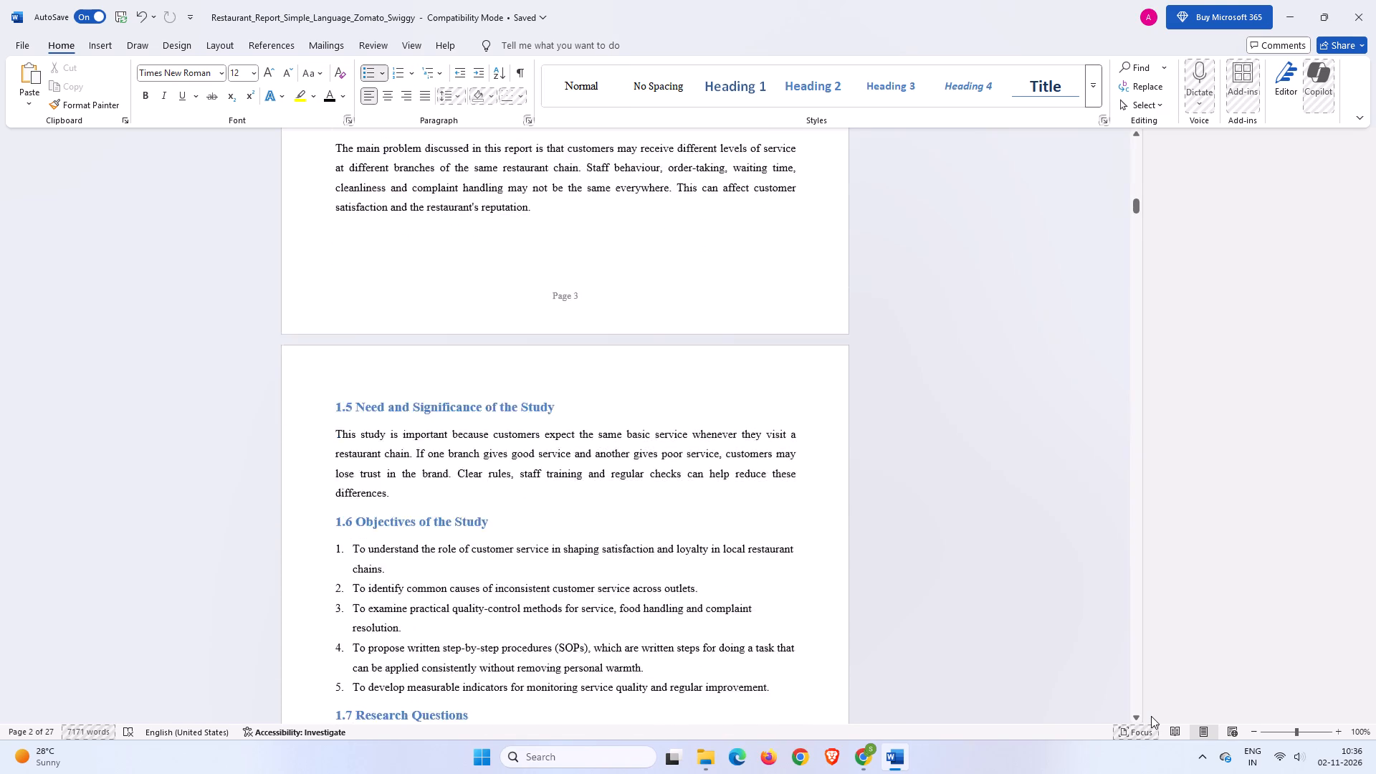
{"action": "key", "text": "Down"}
{"action": "key", "text": "Down"}
{"action": "key", "text": "Down"}
{"action": "key", "text": "Down"}
{"action": "key", "text": "Down"}
{"action": "key", "text": "Down"}
{"action": "key", "text": "Down"}
{"action": "key", "text": "Down"}
{"action": "key", "text": "Down"}
{"action": "key", "text": "Down"}
{"action": "key", "text": "Down"}
{"action": "key", "text": "Down"}
{"action": "key", "text": "Down"}
{"action": "key", "text": "Down"}
{"action": "key", "text": "Down"}
{"action": "key", "text": "Down"}
{"action": "key", "text": "Down"}
{"action": "key", "text": "Down"}
{"action": "key", "text": "Down"}
{"action": "key", "text": "Down"}
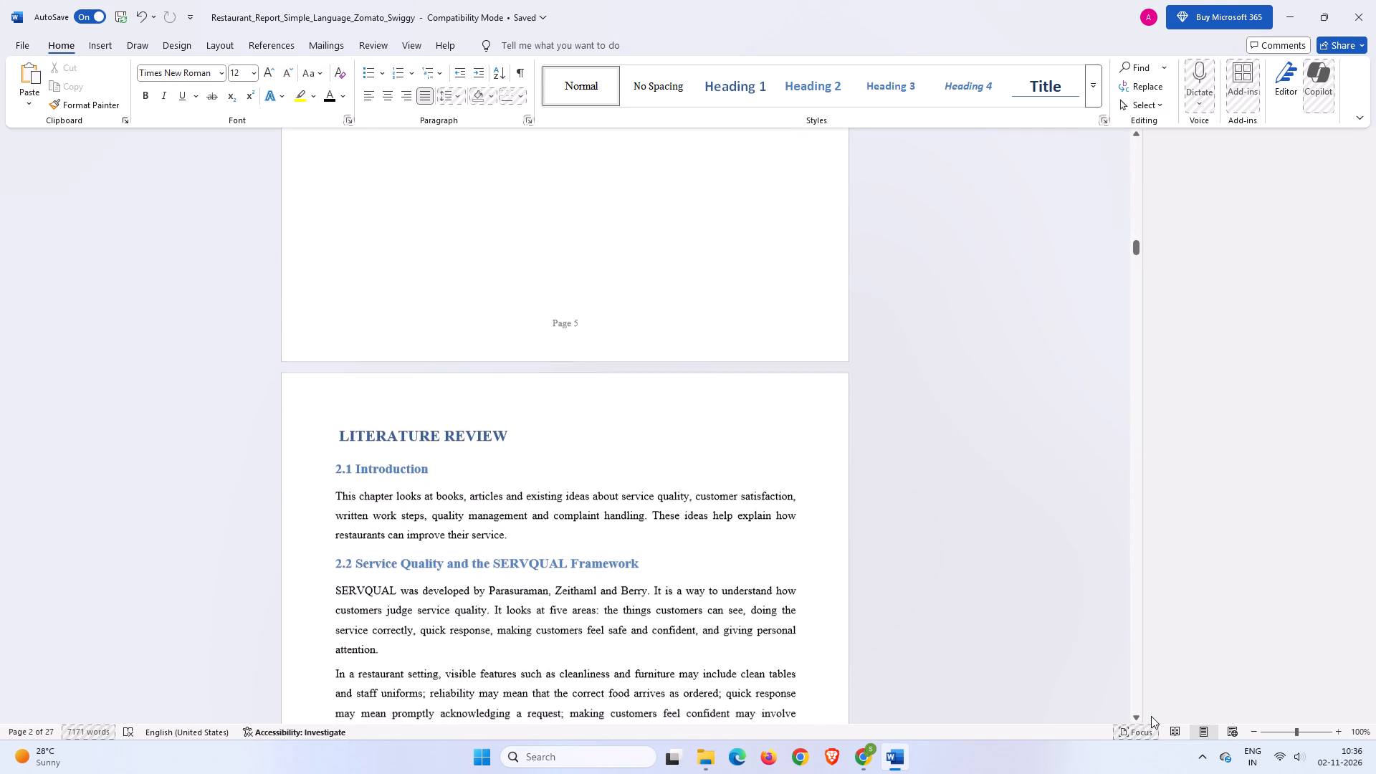
{"action": "key", "text": "Down"}
{"action": "key", "text": "Down"}
{"action": "key", "text": "Down"}
{"action": "key", "text": "Down"}
{"action": "key", "text": "Down"}
{"action": "key", "text": "Down"}
{"action": "key", "text": "Down"}
{"action": "key", "text": "Down"}
{"action": "key", "text": "Down"}
{"action": "key", "text": "Down"}
{"action": "key", "text": "Down"}
{"action": "key", "text": "Down"}
{"action": "key", "text": "Down"}
{"action": "key", "text": "Down"}
{"action": "key", "text": "Down"}
{"action": "key", "text": "Down"}
{"action": "key", "text": "Down"}
{"action": "key", "text": "Down"}
{"action": "key", "text": "Down"}
{"action": "key", "text": "Down"}
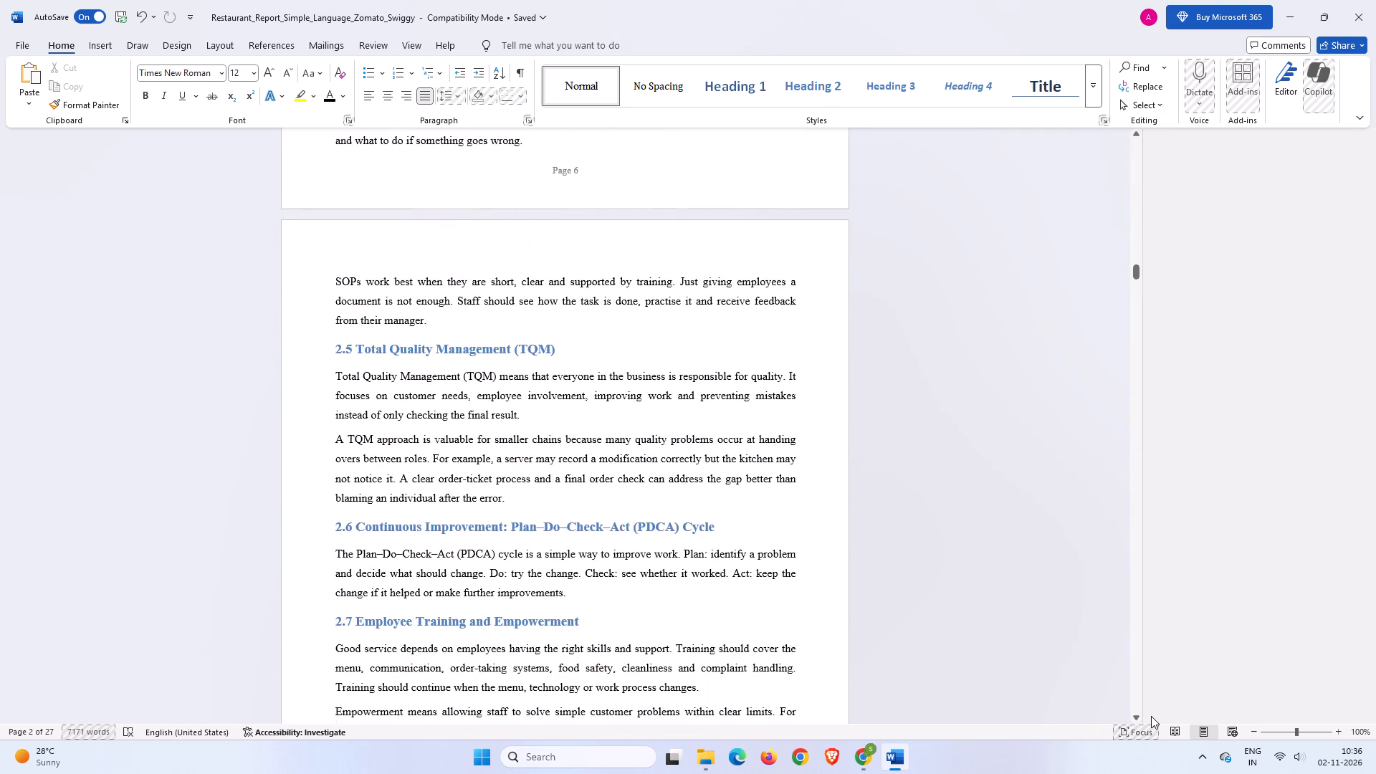
{"action": "key", "text": "Down"}
{"action": "key", "text": "Down"}
{"action": "key", "text": "Down"}
{"action": "key", "text": "Down"}
{"action": "key", "text": "Down"}
{"action": "key", "text": "Down"}
{"action": "key", "text": "Down"}
{"action": "key", "text": "Down"}
{"action": "key", "text": "Down"}
{"action": "key", "text": "Down"}
{"action": "key", "text": "Down"}
{"action": "key", "text": "Down"}
{"action": "key", "text": "Down"}
{"action": "key", "text": "Down"}
{"action": "key", "text": "Down"}
{"action": "key", "text": "Down"}
{"action": "key", "text": "Down"}
{"action": "key", "text": "Down"}
{"action": "key", "text": "Down"}
{"action": "key", "text": "Down"}
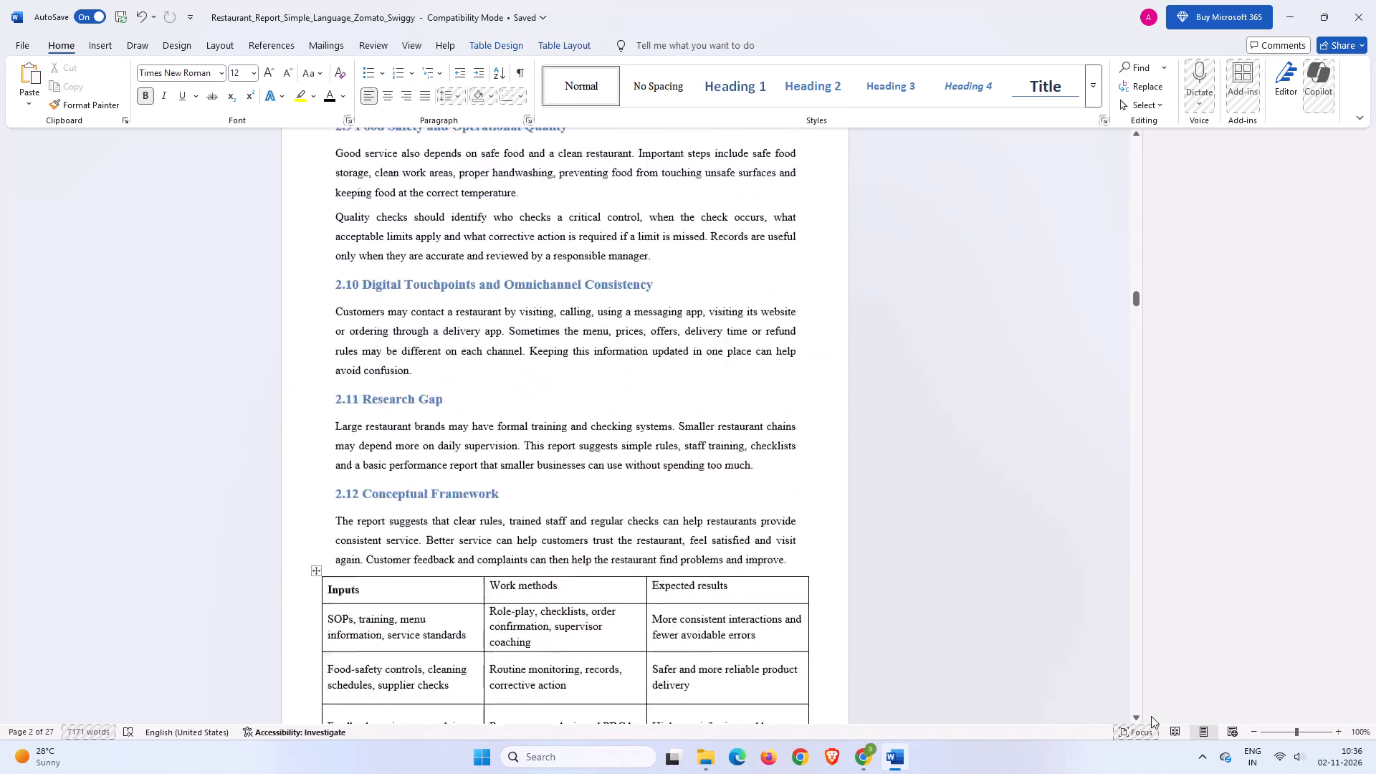
{"action": "key", "text": "Down"}
{"action": "key", "text": "Down"}
{"action": "key", "text": "Down"}
{"action": "key", "text": "Down"}
{"action": "key", "text": "Down"}
{"action": "key", "text": "Down"}
{"action": "key", "text": "Down"}
{"action": "key", "text": "Down"}
{"action": "key", "text": "Down"}
{"action": "key", "text": "Down"}
{"action": "key", "text": "Down"}
{"action": "key", "text": "Down"}
{"action": "key", "text": "Down"}
{"action": "key", "text": "Down"}
{"action": "key", "text": "Down"}
{"action": "key", "text": "Down"}
{"action": "key", "text": "Down"}
{"action": "key", "text": "Down"}
{"action": "key", "text": "Down"}
{"action": "key", "text": "Down"}
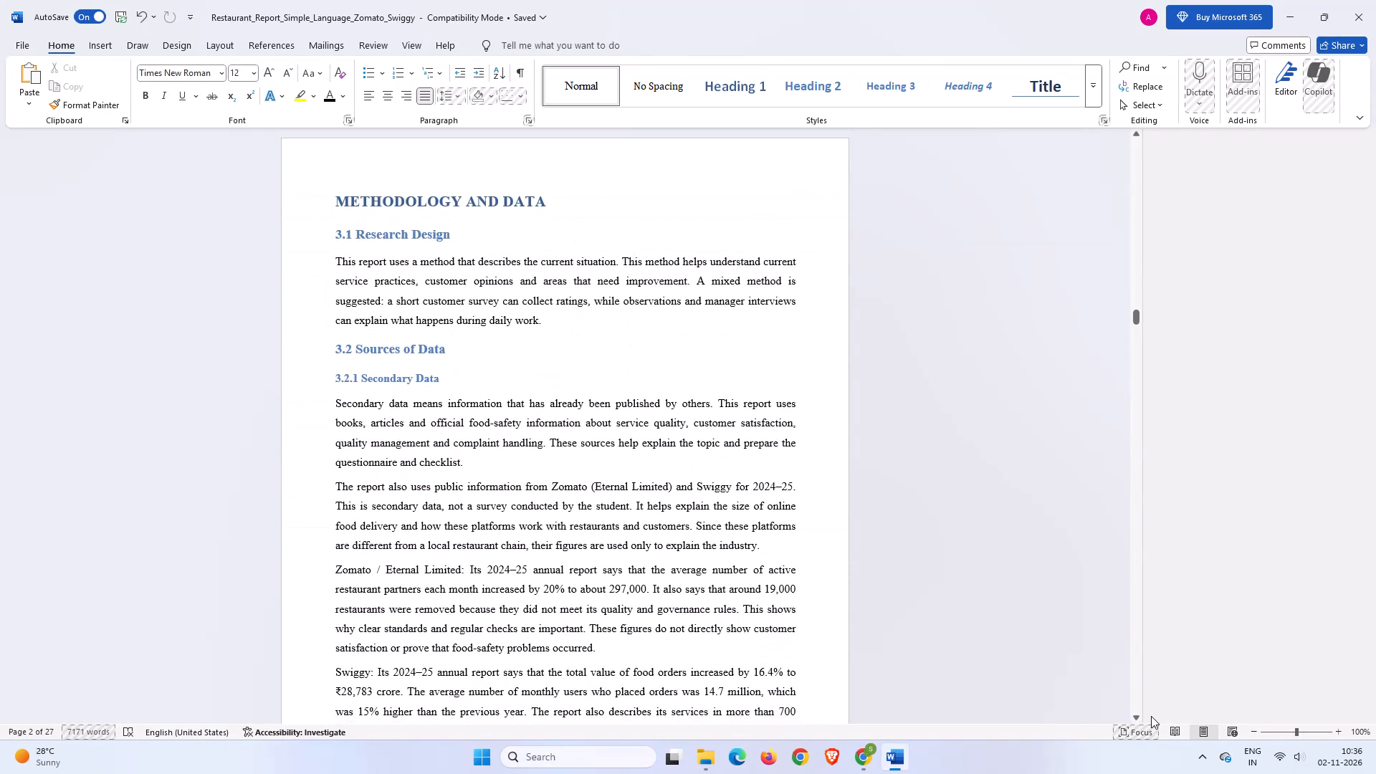
{"action": "key", "text": "Down"}
{"action": "key", "text": "Down"}
{"action": "key", "text": "Down"}
{"action": "key", "text": "Down"}
{"action": "key", "text": "Down"}
{"action": "key", "text": "Down"}
{"action": "key", "text": "Down"}
{"action": "key", "text": "Down"}
{"action": "key", "text": "Down"}
{"action": "key", "text": "Down"}
{"action": "key", "text": "Down"}
{"action": "key", "text": "Down"}
{"action": "key", "text": "Down"}
{"action": "key", "text": "Down"}
{"action": "key", "text": "Down"}
{"action": "key", "text": "Down"}
{"action": "key", "text": "Down"}
{"action": "key", "text": "Down"}
{"action": "key", "text": "Down"}
{"action": "key", "text": "Down"}
{"action": "key", "text": "Down"}
{"action": "key", "text": "Down"}
{"action": "key", "text": "Down"}
{"action": "key", "text": "Down"}
{"action": "key", "text": "Down"}
{"action": "key", "text": "Down"}
{"action": "key", "text": "Down"}
{"action": "key", "text": "Down"}
{"action": "key", "text": "Down"}
{"action": "key", "text": "Down"}
{"action": "key", "text": "Down"}
{"action": "key", "text": "Down"}
{"action": "key", "text": "Down"}
{"action": "key", "text": "Down"}
{"action": "key", "text": "Down"}
{"action": "key", "text": "Down"}
{"action": "key", "text": "Down"}
{"action": "key", "text": "Down"}
{"action": "key", "text": "Down"}
{"action": "key", "text": "Down"}
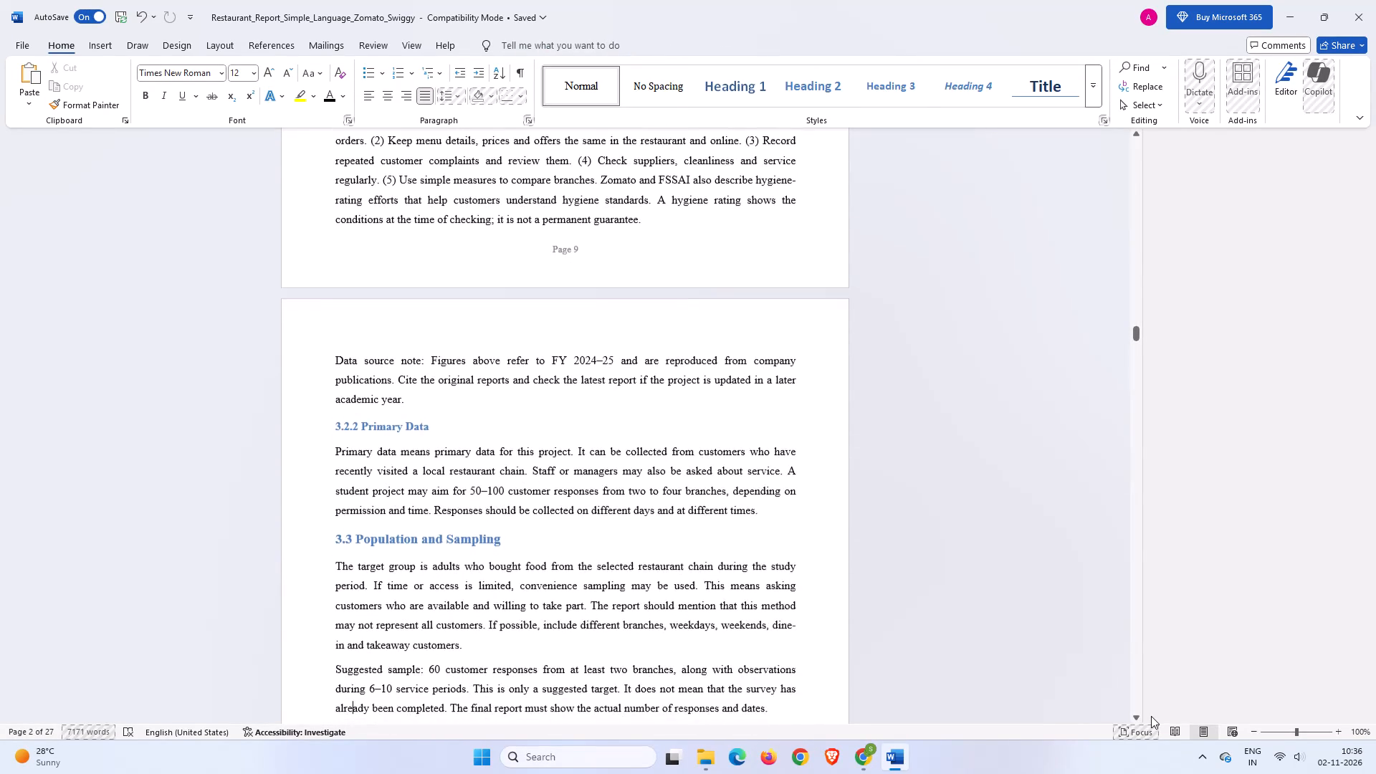
Look through the rest of the Methodology section, from 3.2.2 Primary Data to 3.10 Data Integrity Note.
{"action": "key", "text": "Down"}
{"action": "key", "text": "Down"}
{"action": "key", "text": "Down"}
{"action": "key", "text": "Down"}
{"action": "key", "text": "Down"}
{"action": "key", "text": "Down"}
{"action": "key", "text": "Down"}
{"action": "key", "text": "Down"}
{"action": "key", "text": "Down"}
{"action": "key", "text": "Down"}
{"action": "key", "text": "Down"}
{"action": "key", "text": "Down"}
{"action": "key", "text": "Down"}
{"action": "key", "text": "Down"}
{"action": "key", "text": "Down"}
{"action": "key", "text": "Down"}
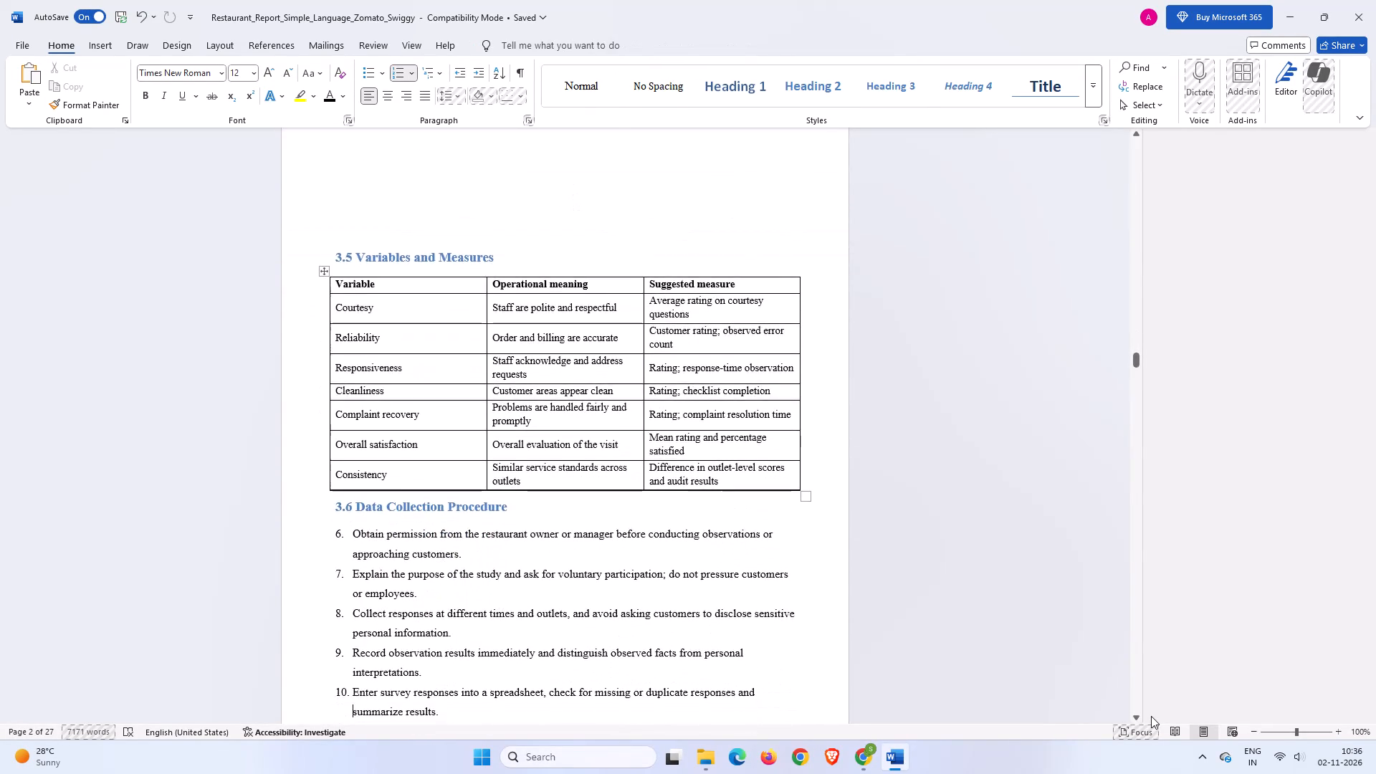
{"action": "key", "text": "Down"}
{"action": "key", "text": "Down"}
{"action": "key", "text": "Down"}
{"action": "key", "text": "Down"}
{"action": "key", "text": "Down"}
{"action": "key", "text": "Down"}
{"action": "key", "text": "Down"}
{"action": "key", "text": "Down"}
{"action": "key", "text": "Down"}
{"action": "key", "text": "Down"}
{"action": "key", "text": "Down"}
{"action": "key", "text": "Down"}
{"action": "key", "text": "Down"}
{"action": "key", "text": "Down"}
{"action": "key", "text": "Down"}
{"action": "key", "text": "Down"}
{"action": "key", "text": "Down"}
{"action": "key", "text": "Down"}
{"action": "key", "text": "Down"}
{"action": "key", "text": "Down"}
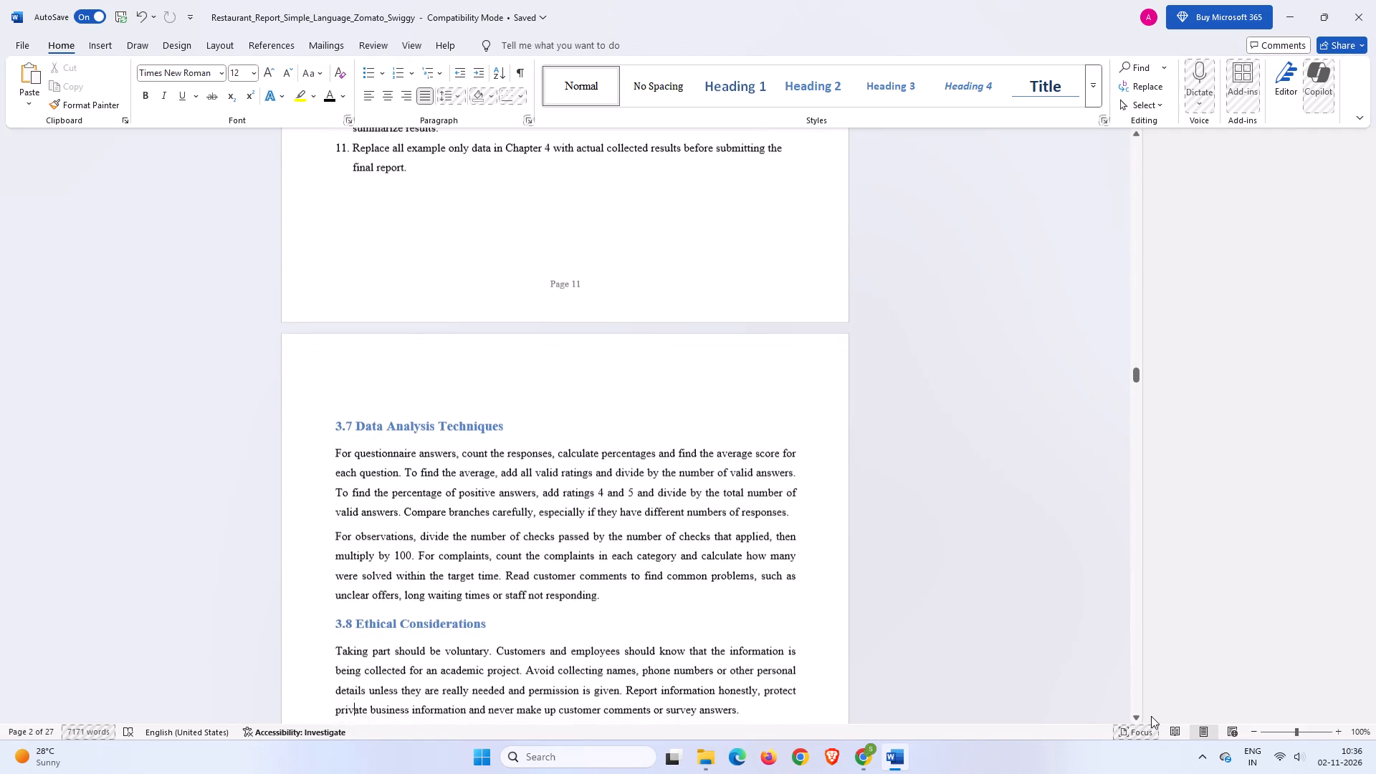
{"action": "key", "text": "Down"}
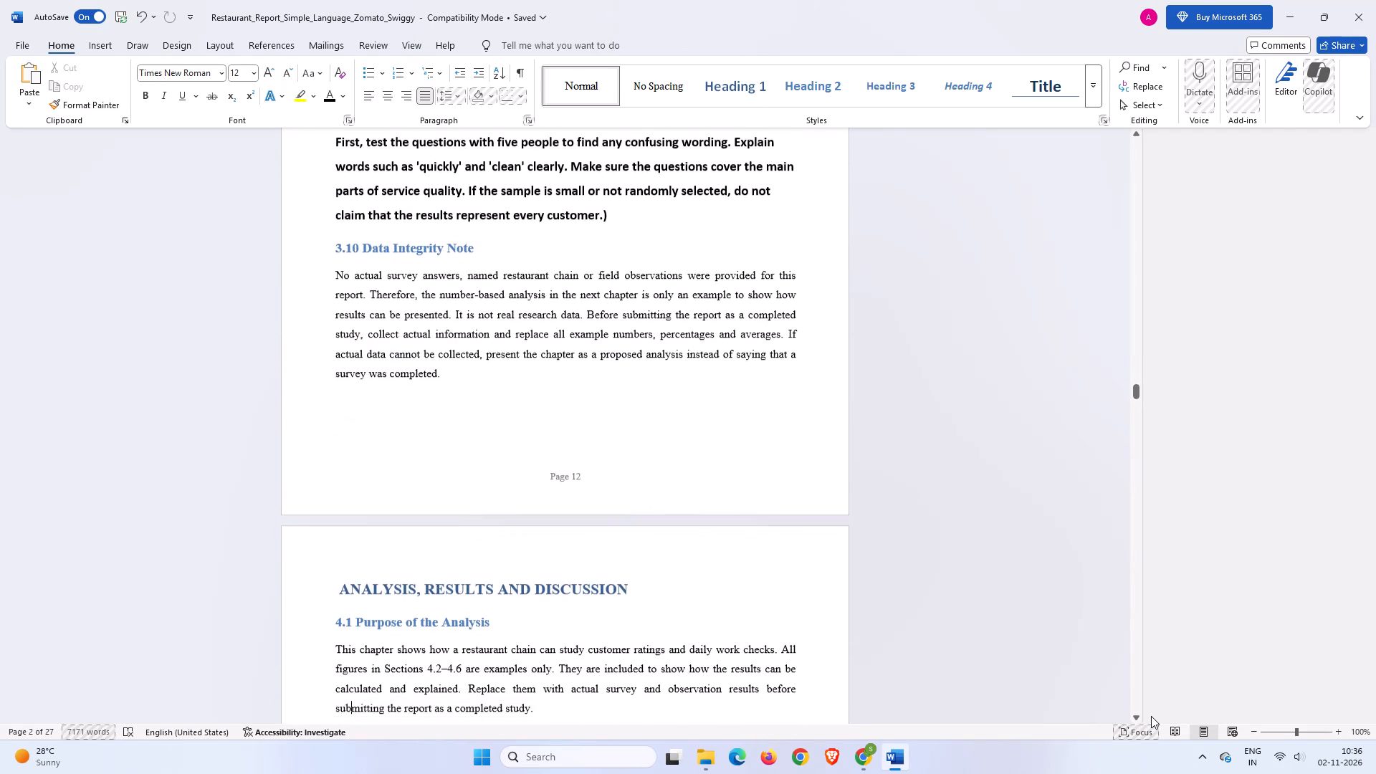
Review the ANALYSIS, RESULTS AND DISCUSSION section's tables, text and page layout through to the CHAPTER 5: KEY FINDINGS OF THE STUDY heading.
{"action": "key", "text": "Down"}
{"action": "key", "text": "Down"}
{"action": "key", "text": "Down"}
{"action": "key", "text": "Down"}
{"action": "key", "text": "Down"}
{"action": "key", "text": "Down"}
{"action": "key", "text": "Down"}
{"action": "key", "text": "Down"}
{"action": "key", "text": "Down"}
{"action": "key", "text": "Down"}
{"action": "key", "text": "Down"}
{"action": "key", "text": "Down"}
{"action": "key", "text": "Down"}
{"action": "key", "text": "Down"}
{"action": "key", "text": "Down"}
{"action": "key", "text": "Down"}
{"action": "key", "text": "Down"}
{"action": "key", "text": "Down"}
{"action": "key", "text": "Down"}
{"action": "key", "text": "Down"}
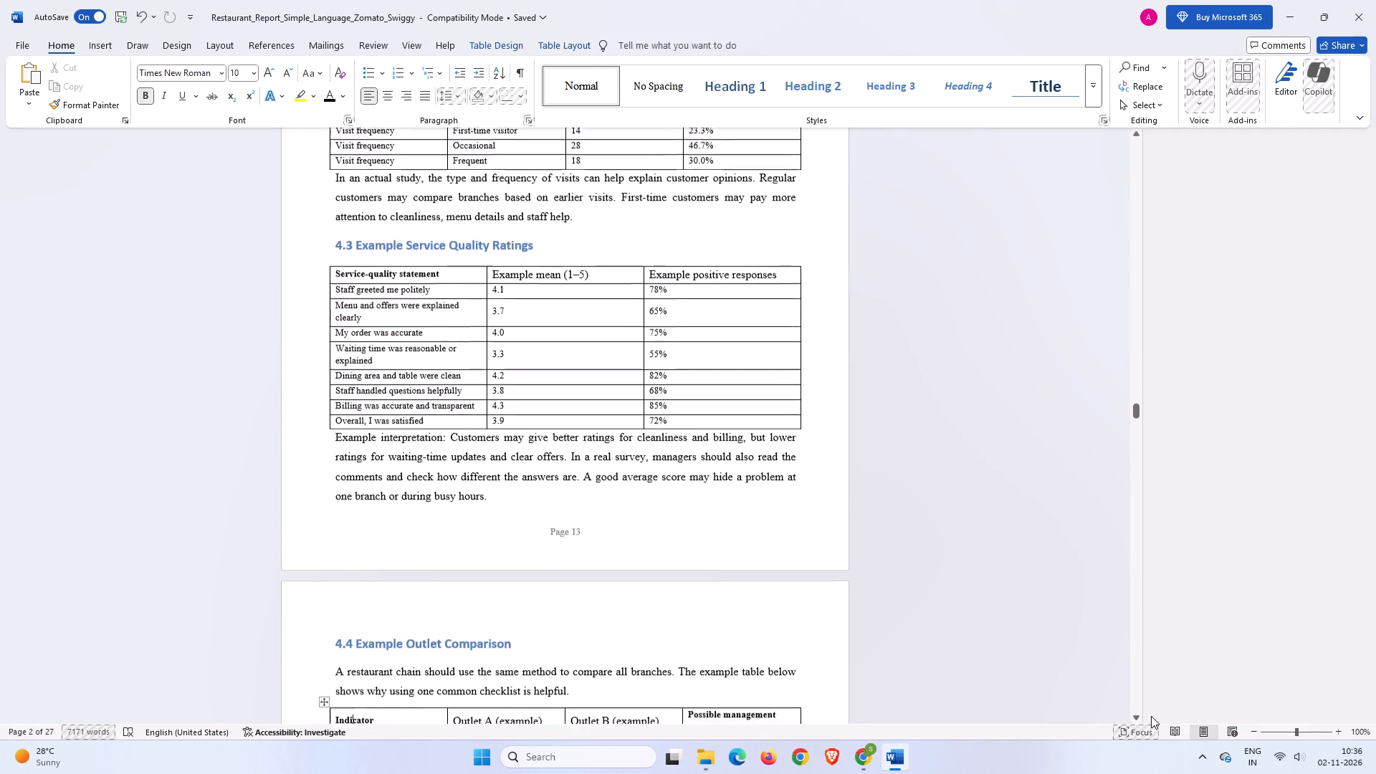
{"action": "key", "text": "Down"}
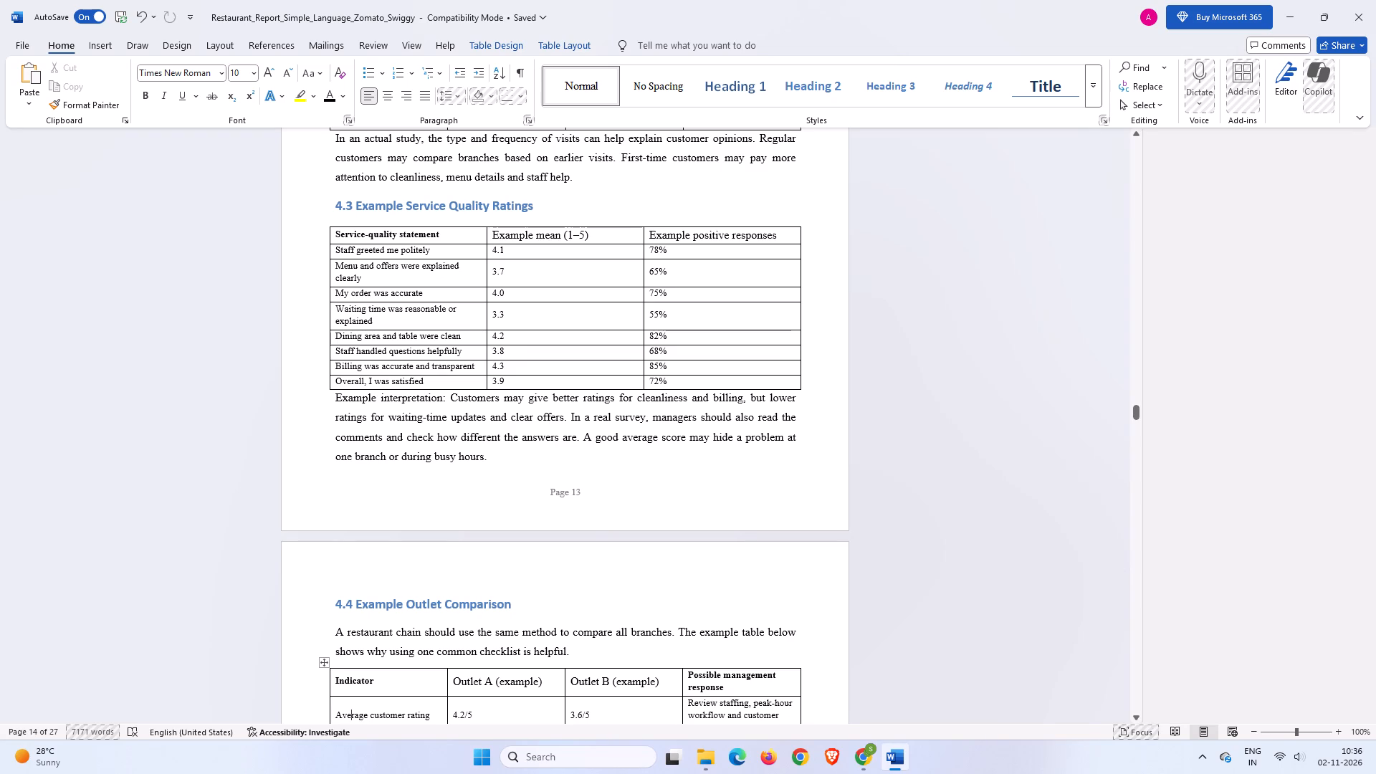
{"action": "scroll", "coordinate": [612, 472], "scroll_direction": "up", "scroll_amount": 7}
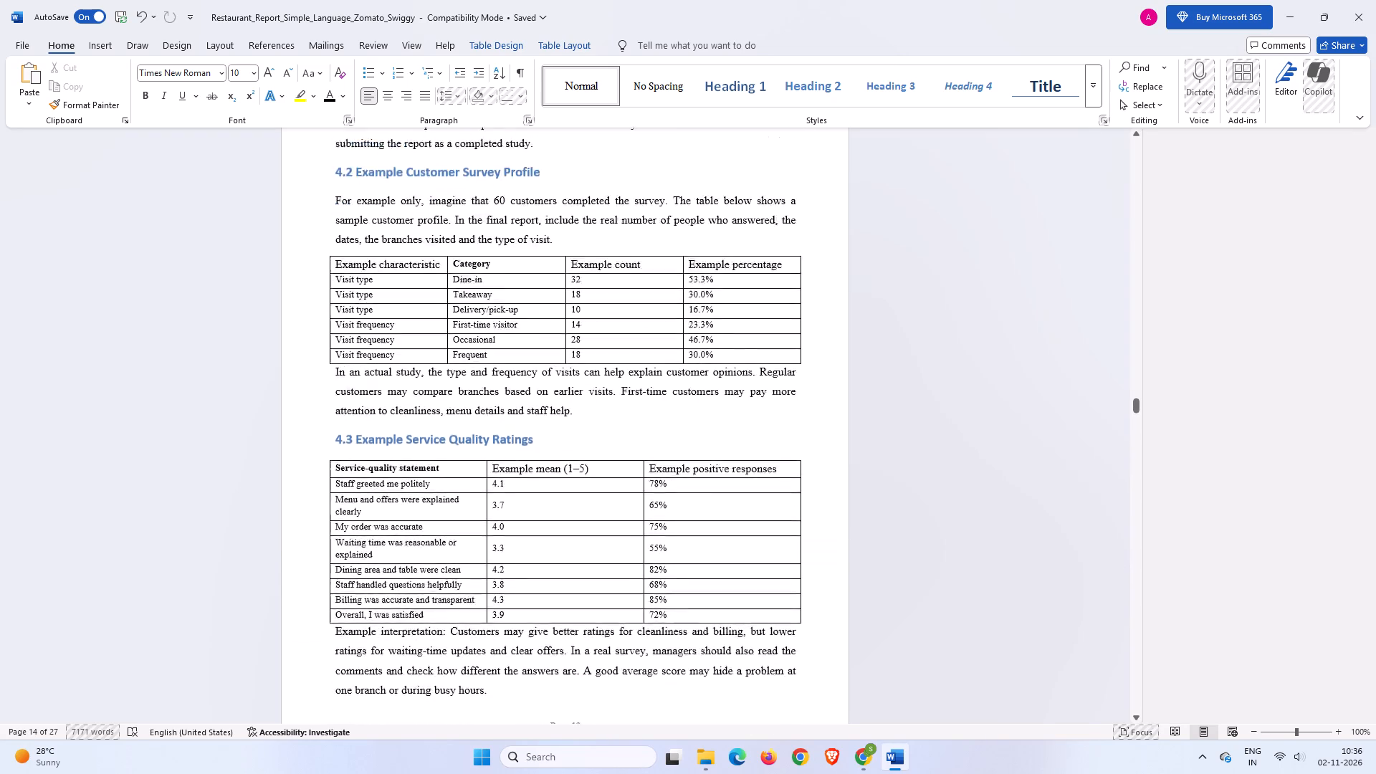
{"action": "scroll", "coordinate": [580, 459], "scroll_direction": "up", "scroll_amount": 2}
{"action": "scroll", "coordinate": [591, 457], "scroll_direction": "down", "scroll_amount": 3}
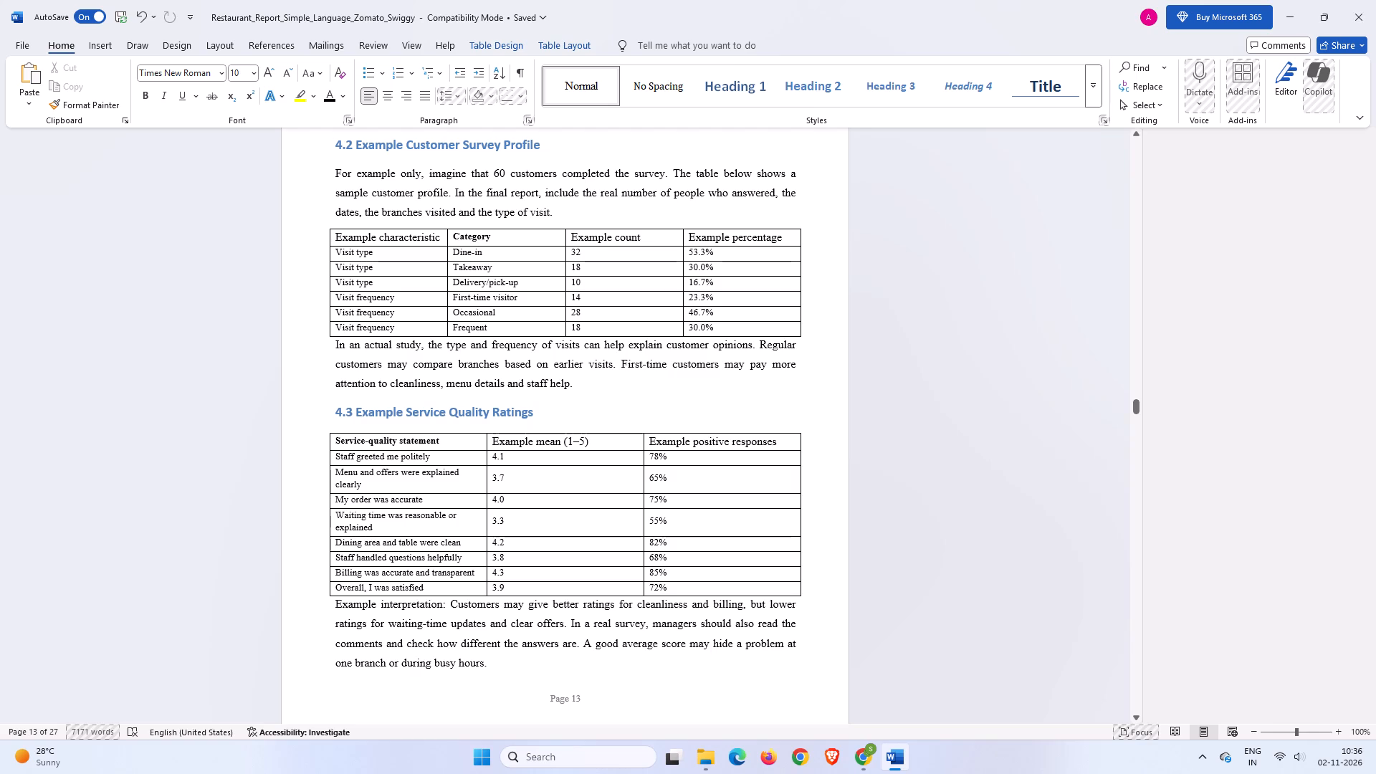
{"action": "key", "text": "Down"}
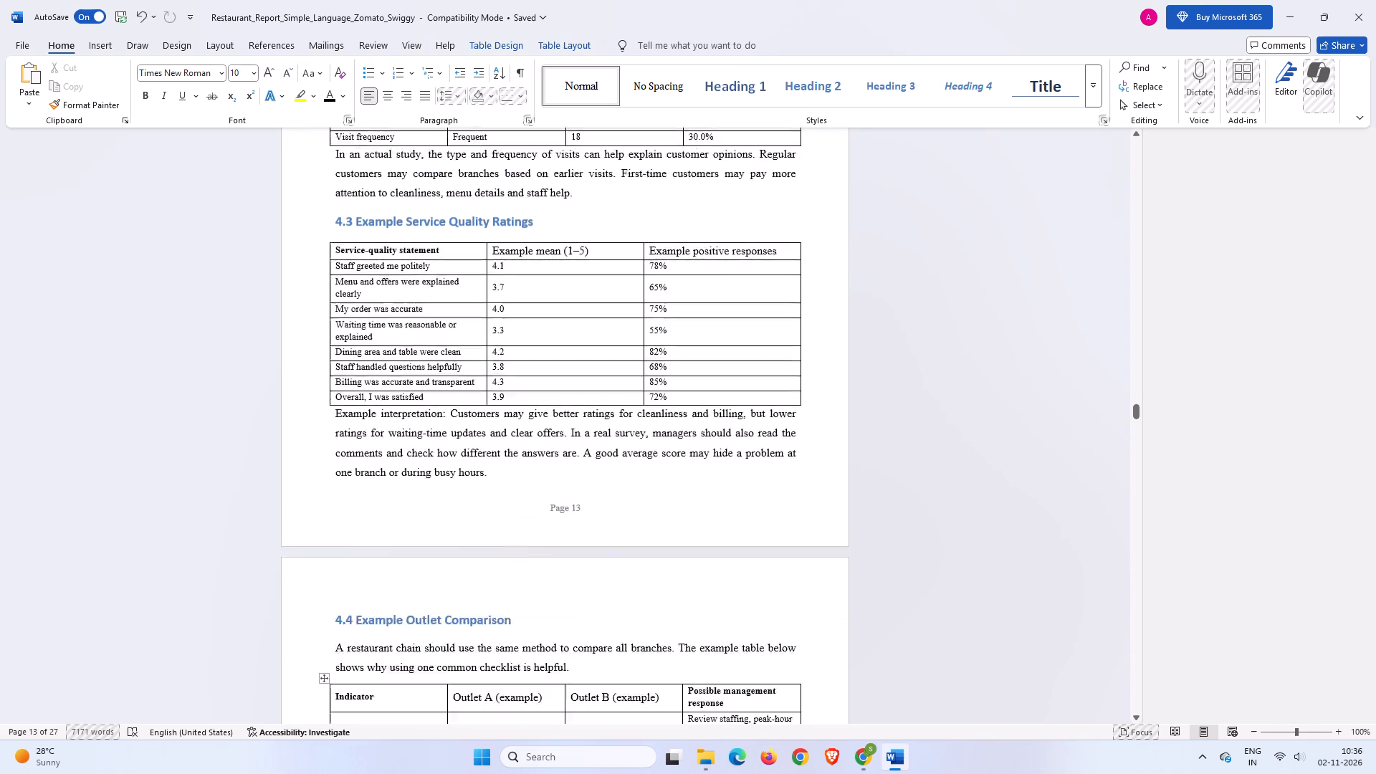
{"action": "key", "text": "Down"}
{"action": "key", "text": "Down"}
{"action": "key", "text": "Down"}
{"action": "key", "text": "Down"}
{"action": "key", "text": "Down"}
{"action": "key", "text": "Down"}
{"action": "key", "text": "Down"}
{"action": "key", "text": "Down"}
{"action": "key", "text": "Down"}
{"action": "key", "text": "Down"}
{"action": "key", "text": "Down"}
{"action": "key", "text": "Down"}
{"action": "key", "text": "Down"}
{"action": "key", "text": "Down"}
{"action": "key", "text": "Down"}
{"action": "key", "text": "Down"}
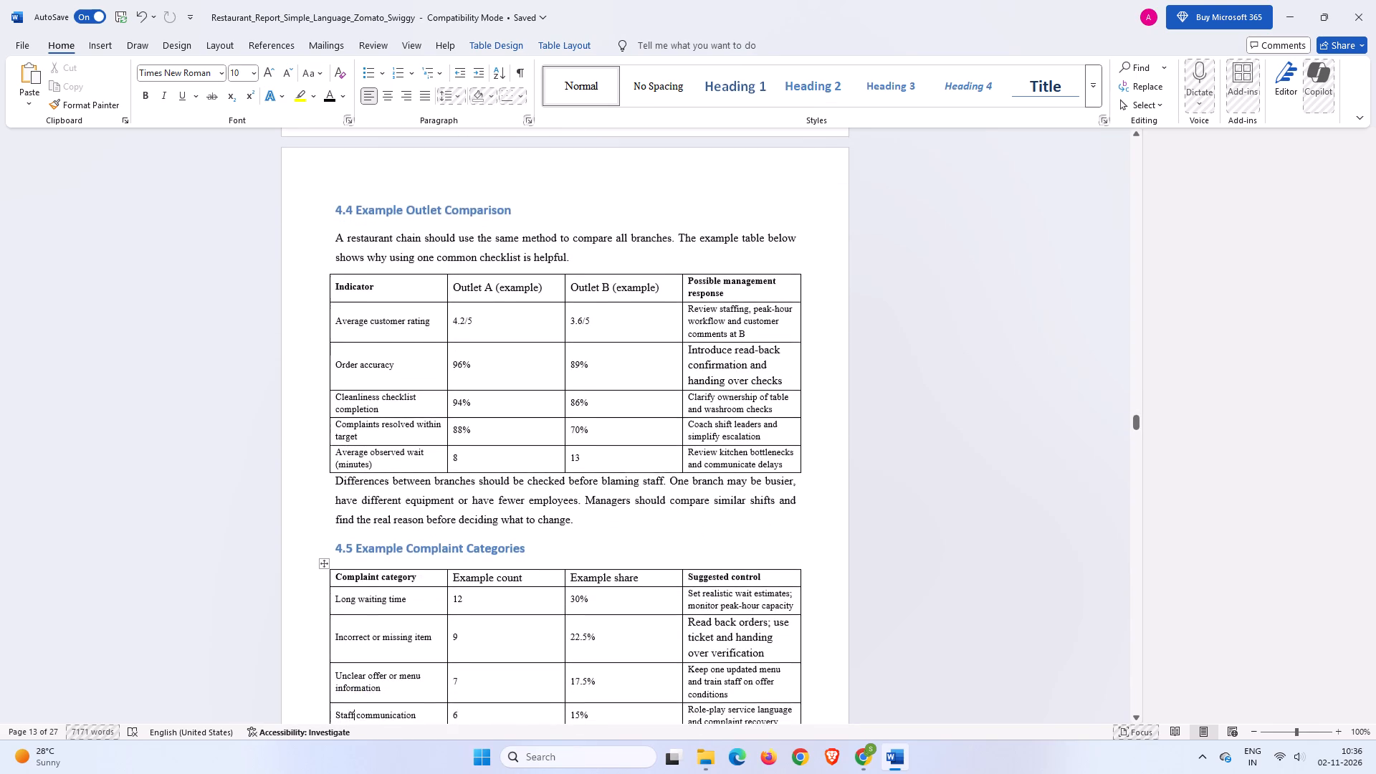
{"action": "key", "text": "Down"}
{"action": "key", "text": "Down"}
{"action": "key", "text": "Down"}
{"action": "key", "text": "Down"}
{"action": "key", "text": "Down"}
{"action": "key", "text": "Down"}
{"action": "key", "text": "Down"}
{"action": "key", "text": "Down"}
{"action": "key", "text": "Down"}
{"action": "key", "text": "Down"}
{"action": "key", "text": "Down"}
{"action": "key", "text": "Down"}
{"action": "key", "text": "Down"}
{"action": "key", "text": "Down"}
{"action": "key", "text": "Down"}
{"action": "key", "text": "Down"}
{"action": "key", "text": "Down"}
{"action": "key", "text": "Down"}
{"action": "key", "text": "Down"}
{"action": "key", "text": "Down"}
{"action": "key", "text": "Down"}
{"action": "key", "text": "Down"}
{"action": "key", "text": "Down"}
{"action": "key", "text": "Down"}
{"action": "key", "text": "Down"}
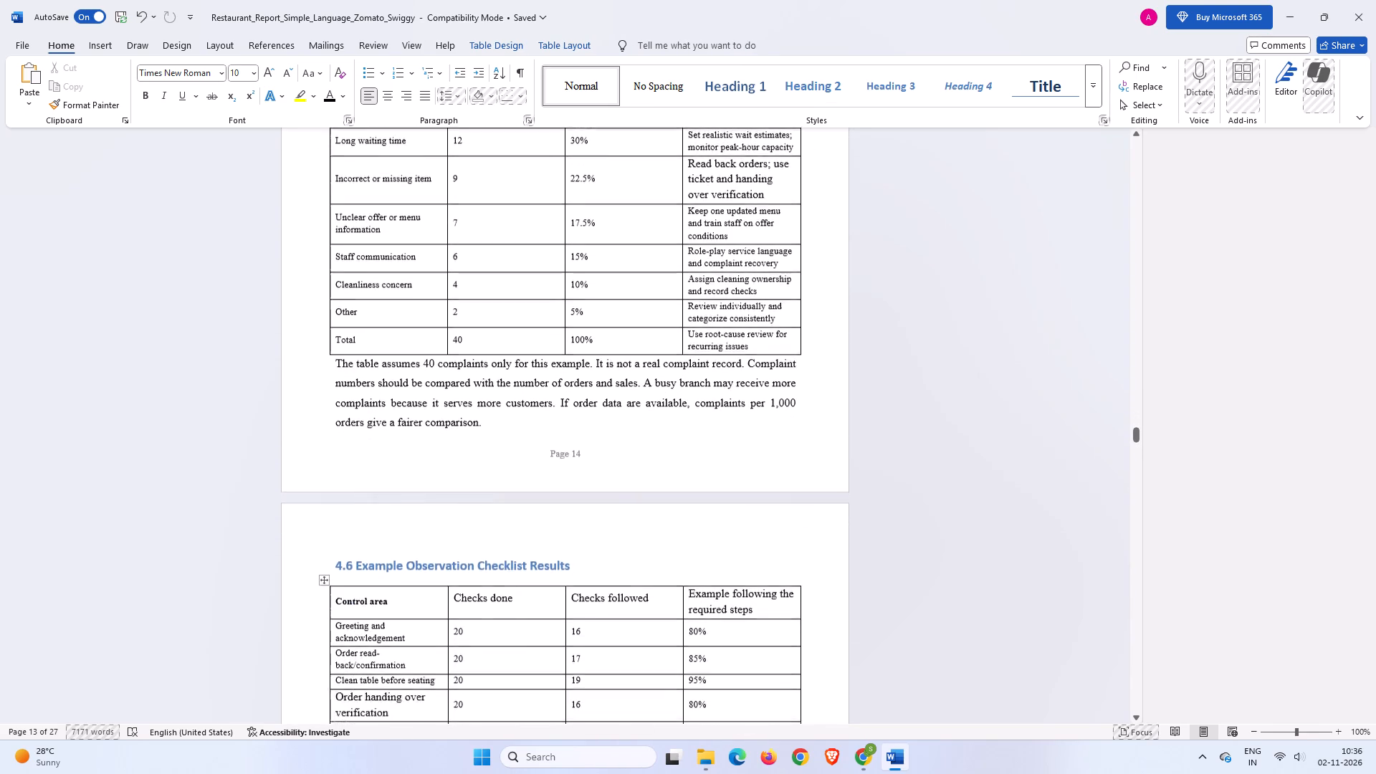
{"action": "key", "text": "Down"}
{"action": "key", "text": "Down"}
{"action": "key", "text": "Down"}
{"action": "key", "text": "Down"}
{"action": "key", "text": "Down"}
{"action": "key", "text": "Down"}
{"action": "key", "text": "Down"}
{"action": "key", "text": "Down"}
{"action": "key", "text": "Down"}
{"action": "key", "text": "Down"}
{"action": "key", "text": "Down"}
{"action": "key", "text": "Down"}
{"action": "key", "text": "Down"}
{"action": "key", "text": "Down"}
{"action": "key", "text": "Down"}
{"action": "key", "text": "Down"}
{"action": "key", "text": "Down"}
{"action": "key", "text": "Down"}
{"action": "key", "text": "Down"}
{"action": "key", "text": "Down"}
{"action": "key", "text": "Down"}
{"action": "key", "text": "Down"}
{"action": "key", "text": "Down"}
{"action": "key", "text": "Down"}
{"action": "key", "text": "Down"}
{"action": "key", "text": "Down"}
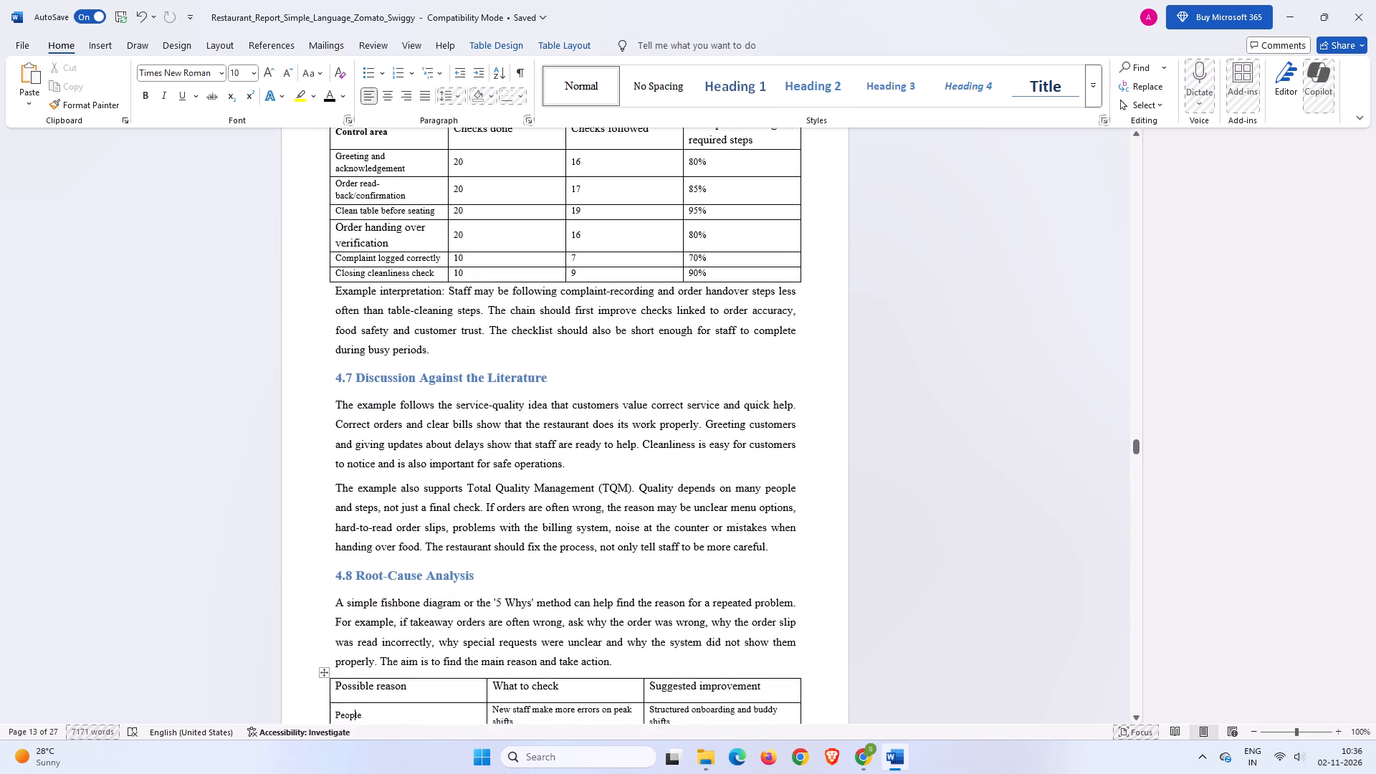
{"action": "key", "text": "Down"}
{"action": "key", "text": "Down"}
{"action": "key", "text": "Down"}
{"action": "key", "text": "Down"}
{"action": "key", "text": "Down"}
{"action": "key", "text": "Down"}
{"action": "key", "text": "Down"}
{"action": "key", "text": "Down"}
{"action": "key", "text": "Down"}
{"action": "key", "text": "Down"}
{"action": "key", "text": "Down"}
{"action": "key", "text": "Down"}
{"action": "key", "text": "Down"}
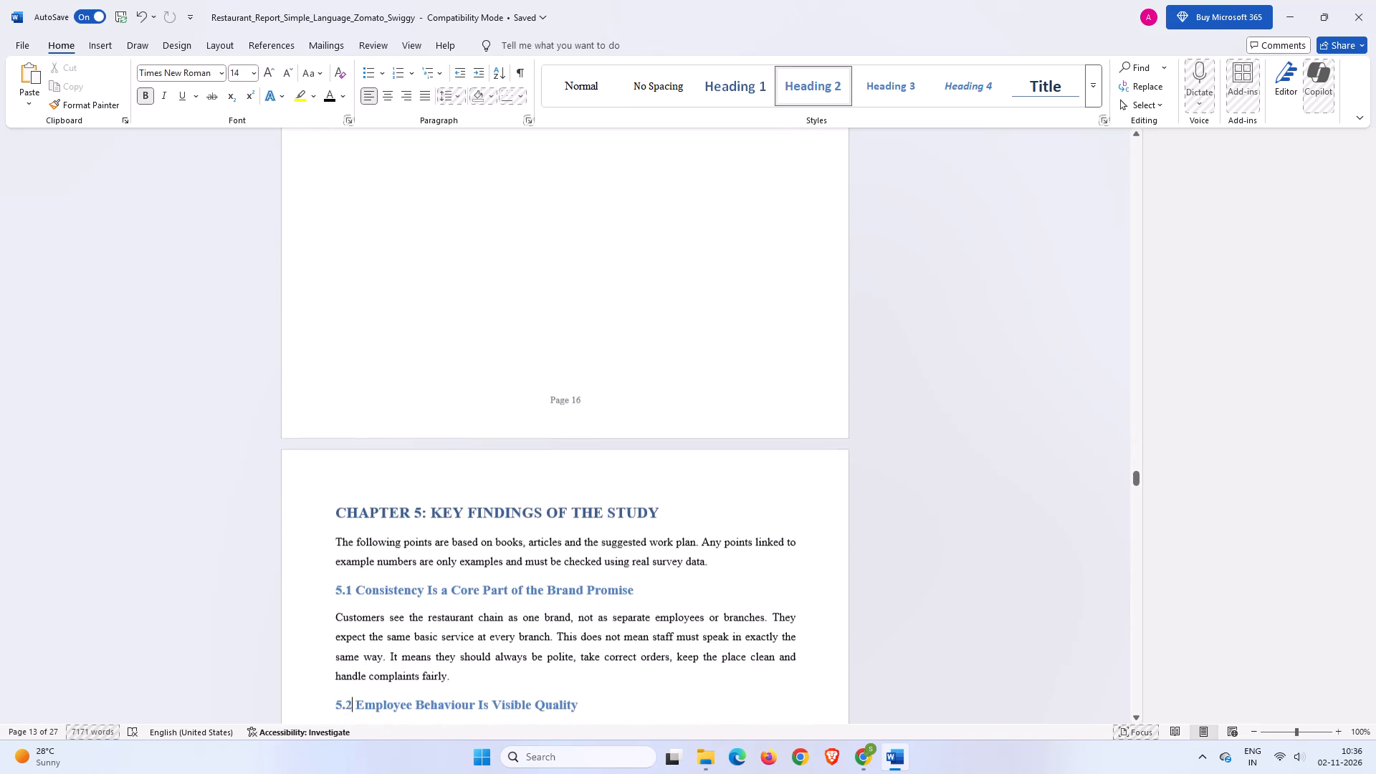
Review the end of the analysis section, including 4.10 Summary of the Analysis, and the opening subsections of CHAPTER 5: KEY FINDINGS OF THE STUDY.
{"action": "key", "text": "Up"}
{"action": "key", "text": "Up"}
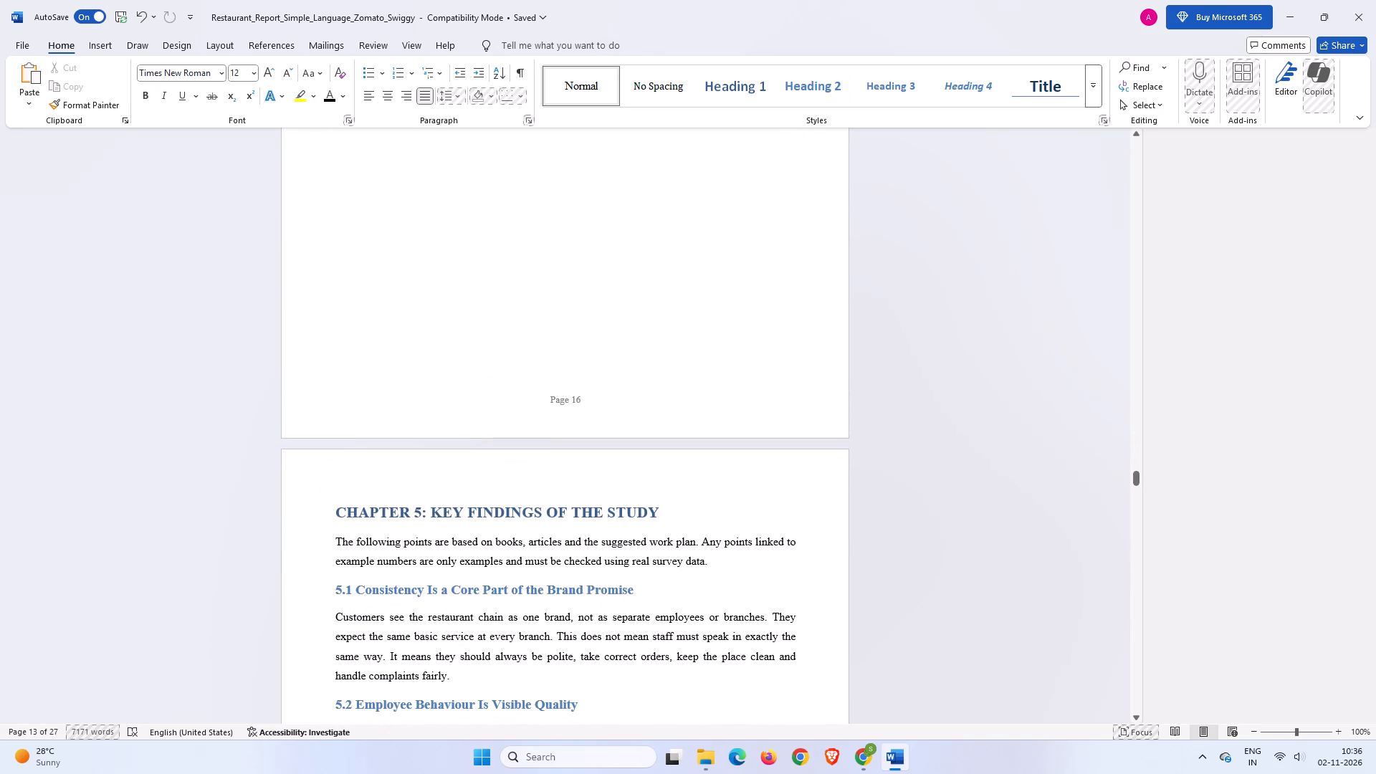
{"action": "key", "text": "Up"}
{"action": "key", "text": "Up"}
{"action": "key", "text": "Up"}
{"action": "key", "text": "Up"}
{"action": "key", "text": "Up"}
{"action": "key", "text": "Up"}
{"action": "key", "text": "Up"}
{"action": "key", "text": "Up"}
{"action": "key", "text": "Up"}
{"action": "key", "text": "Up"}
{"action": "key", "text": "Up"}
{"action": "key", "text": "Up"}
{"action": "key", "text": "Up"}
{"action": "key", "text": "Up"}
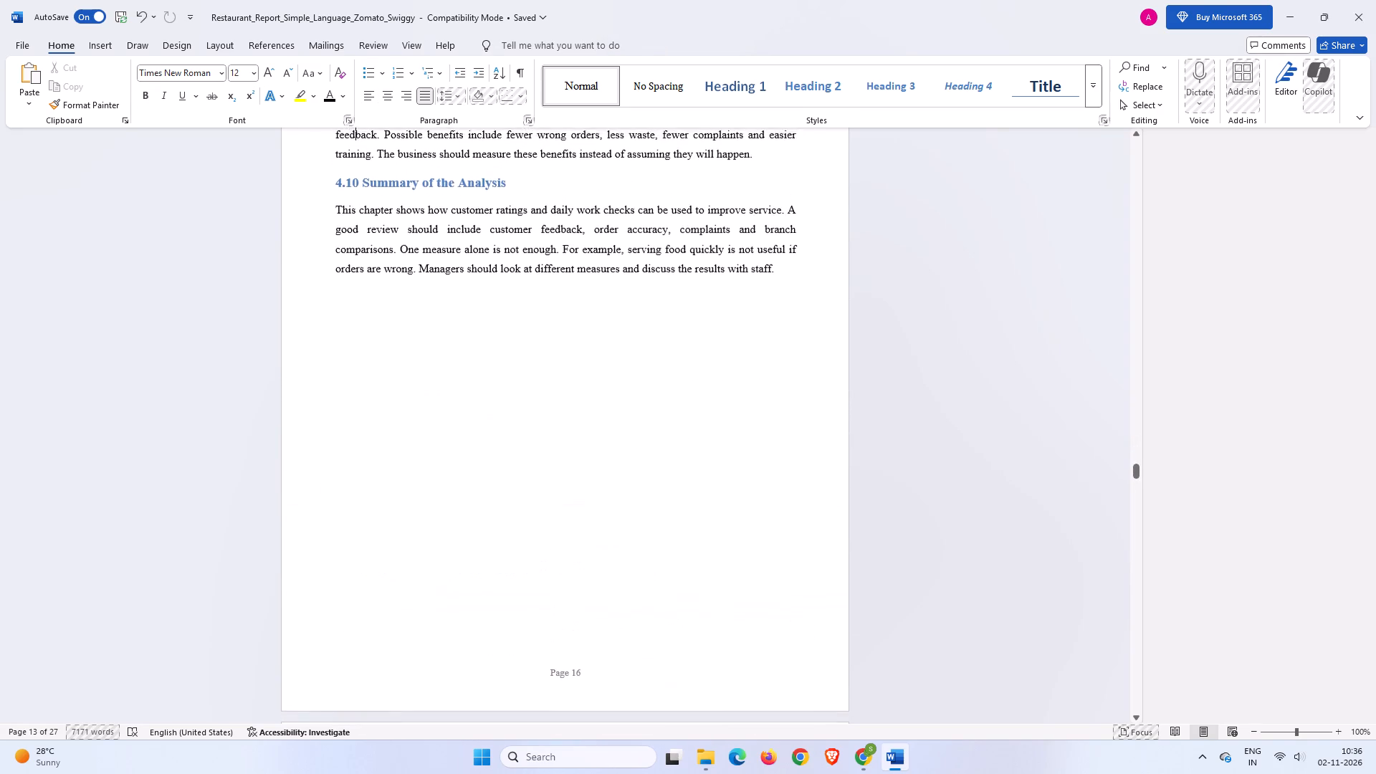
{"action": "key", "text": "Up"}
{"action": "key", "text": "Up"}
{"action": "key", "text": "Up"}
{"action": "key", "text": "Down"}
{"action": "key", "text": "Down"}
{"action": "key", "text": "Down"}
{"action": "key", "text": "Down"}
{"action": "key", "text": "Down"}
{"action": "key", "text": "Down"}
{"action": "key", "text": "Down"}
{"action": "key", "text": "Down"}
{"action": "key", "text": "Down"}
{"action": "key", "text": "Down"}
{"action": "key", "text": "Down"}
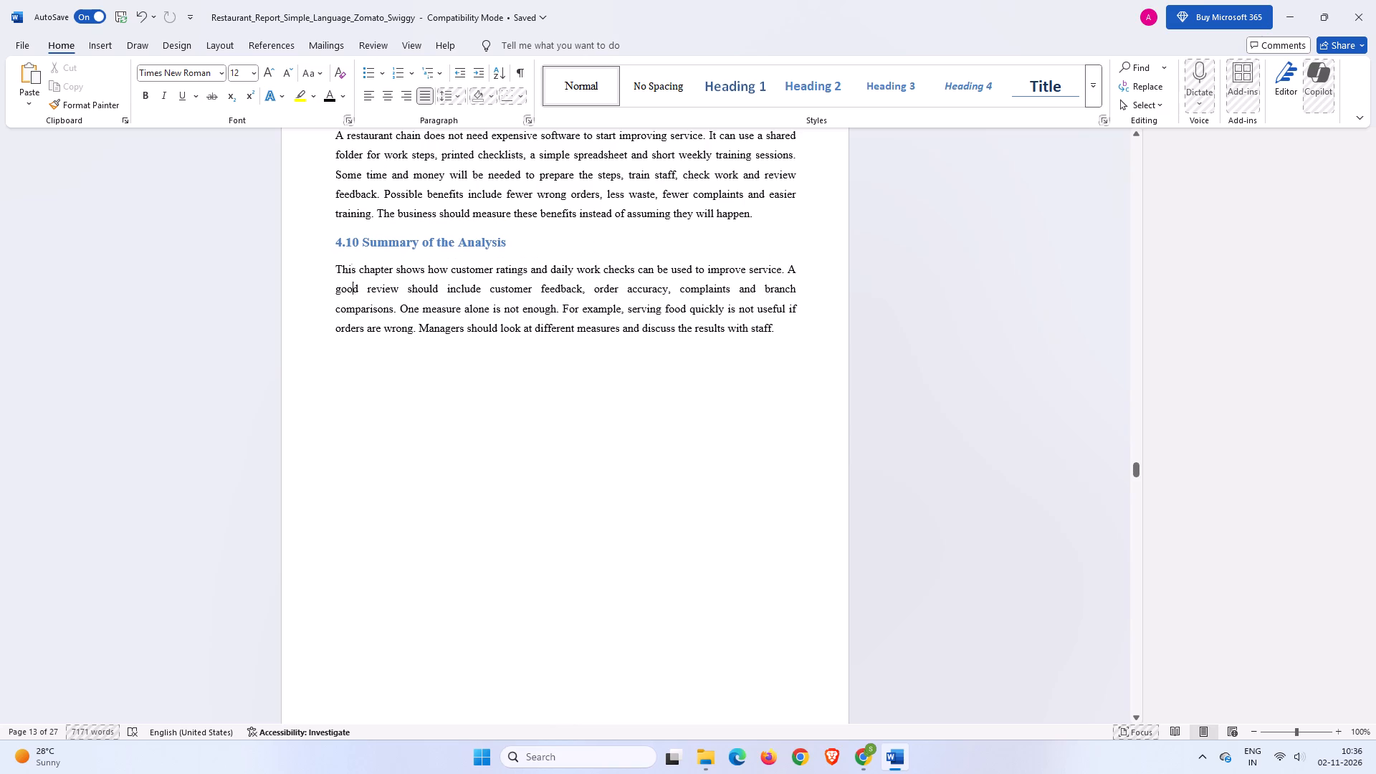
{"action": "key", "text": "Down"}
{"action": "key", "text": "Down"}
{"action": "key", "text": "Down"}
{"action": "key", "text": "Down"}
{"action": "key", "text": "Down"}
{"action": "key", "text": "Down"}
{"action": "key", "text": "Down"}
{"action": "key", "text": "Down"}
{"action": "key", "text": "Down"}
{"action": "key", "text": "Down"}
{"action": "key", "text": "Down"}
{"action": "key", "text": "Down"}
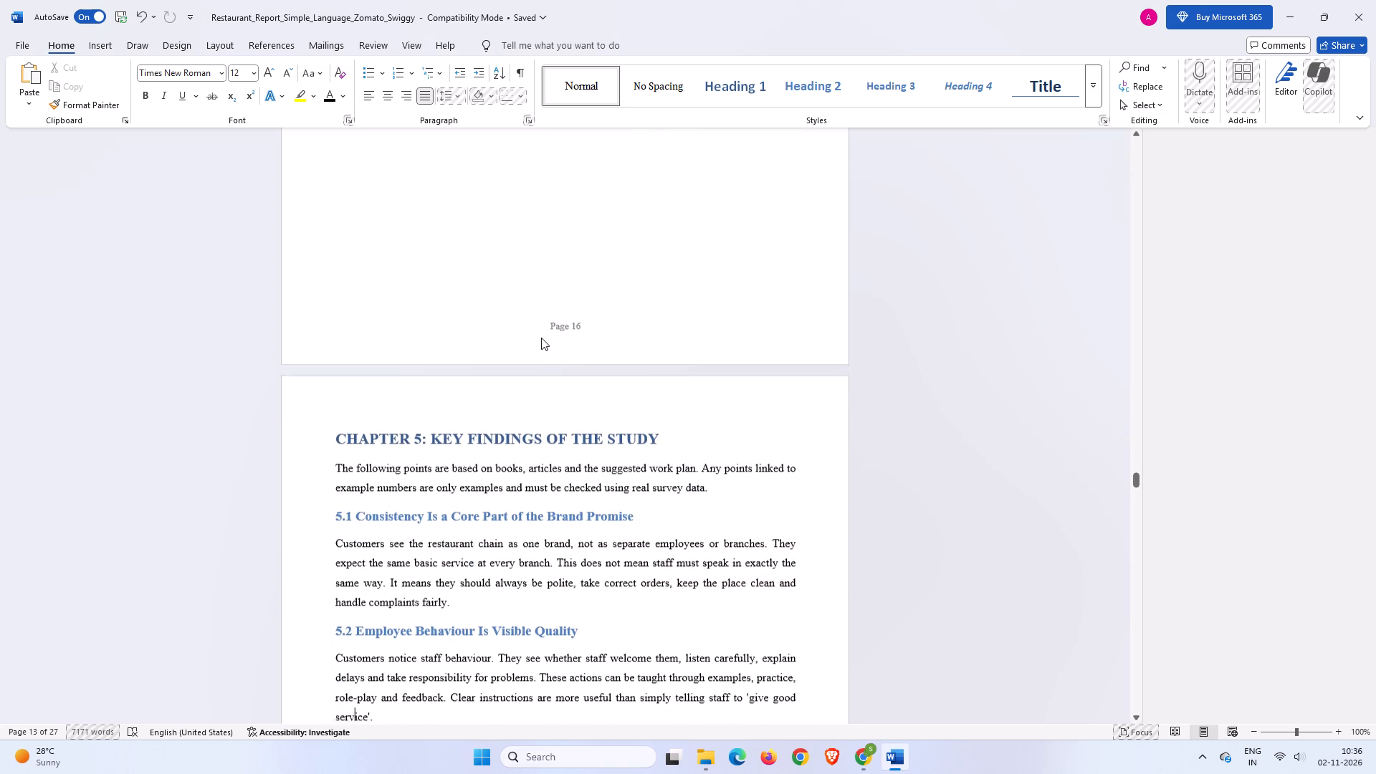
{"action": "key", "text": "Down"}
{"action": "key", "text": "Down"}
{"action": "key", "text": "Down"}
{"action": "key", "text": "Down"}
{"action": "key", "text": "Down"}
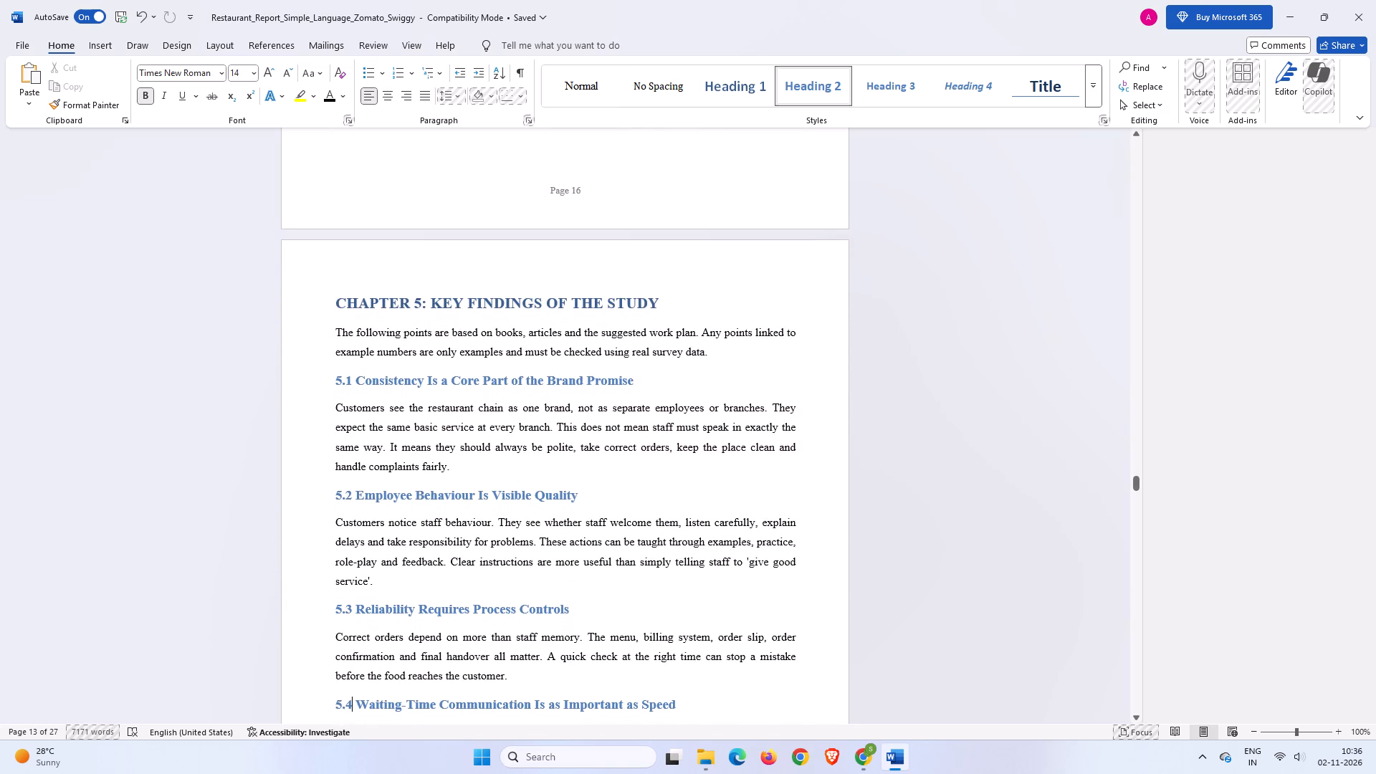
{"action": "key", "text": "Down"}
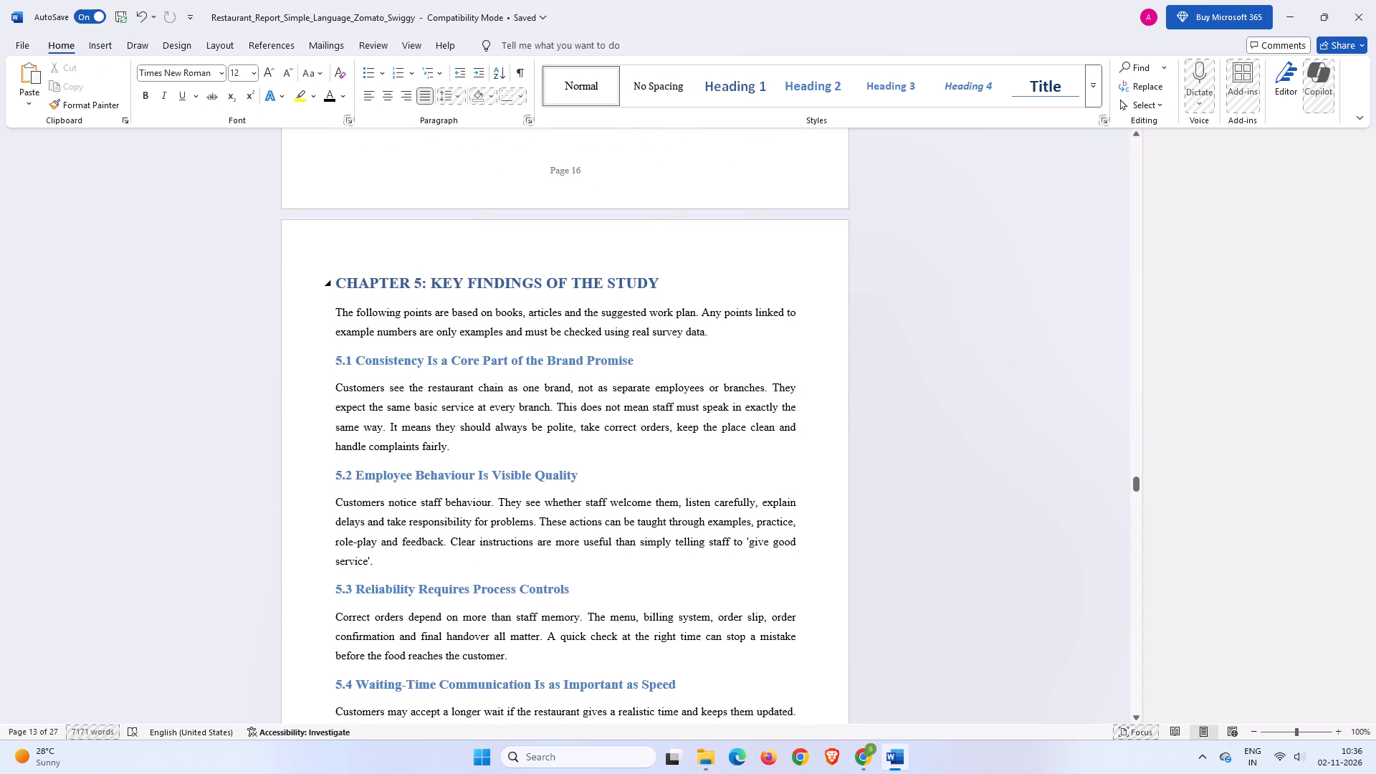
Remove the "CHAPTER 5:" prefix so the heading reads KEY FINDINGS OF THE STUDY.
{"action": "left_click", "coordinate": [429, 283]}
{"action": "key", "text": "BackSpace"}
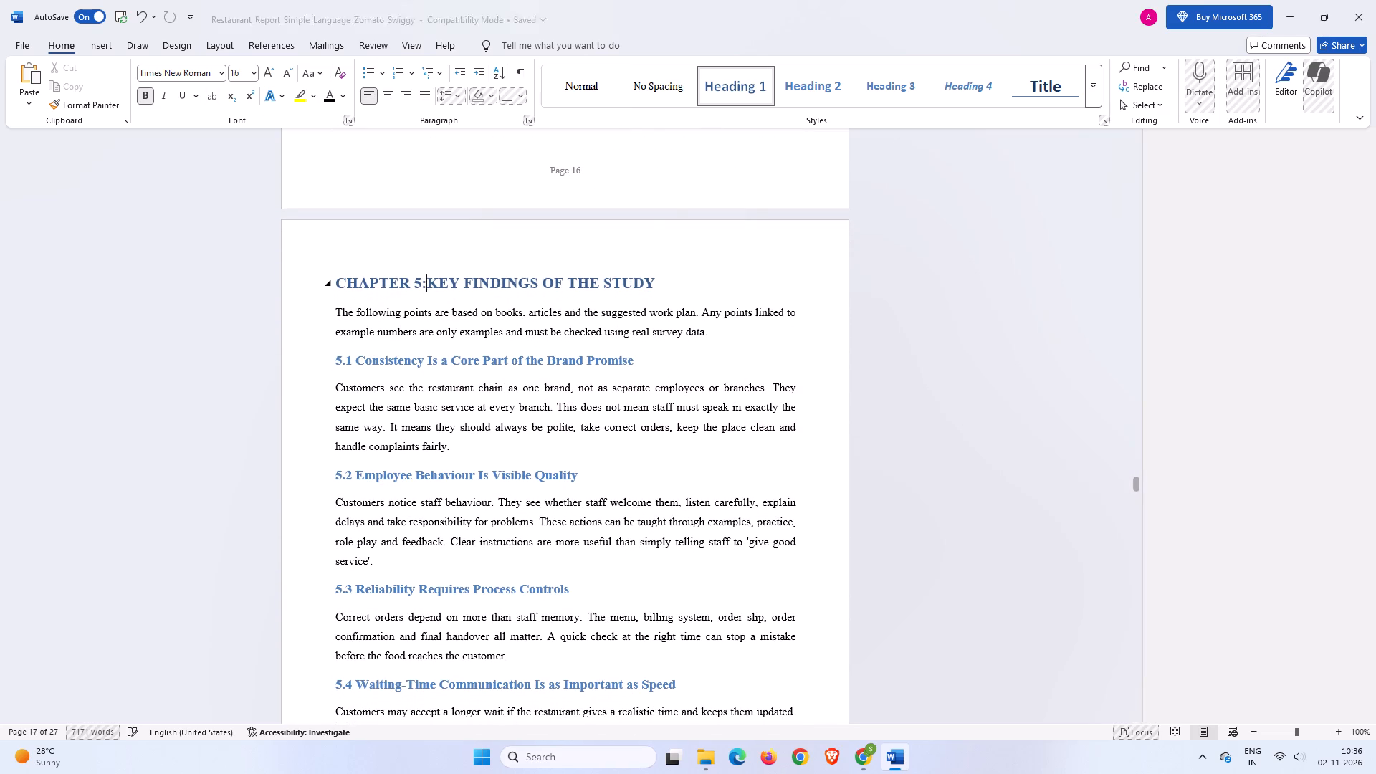
{"action": "key", "text": "BackSpace"}
{"action": "key", "text": "BackSpace"}
{"action": "key", "text": "BackSpace"}
{"action": "key", "text": "BackSpace"}
{"action": "key", "text": "BackSpace"}
{"action": "key", "text": "BackSpace"}
{"action": "key", "text": "BackSpace"}
{"action": "key", "text": "BackSpace"}
{"action": "key", "text": "BackSpace"}
{"action": "key", "text": "BackSpace"}
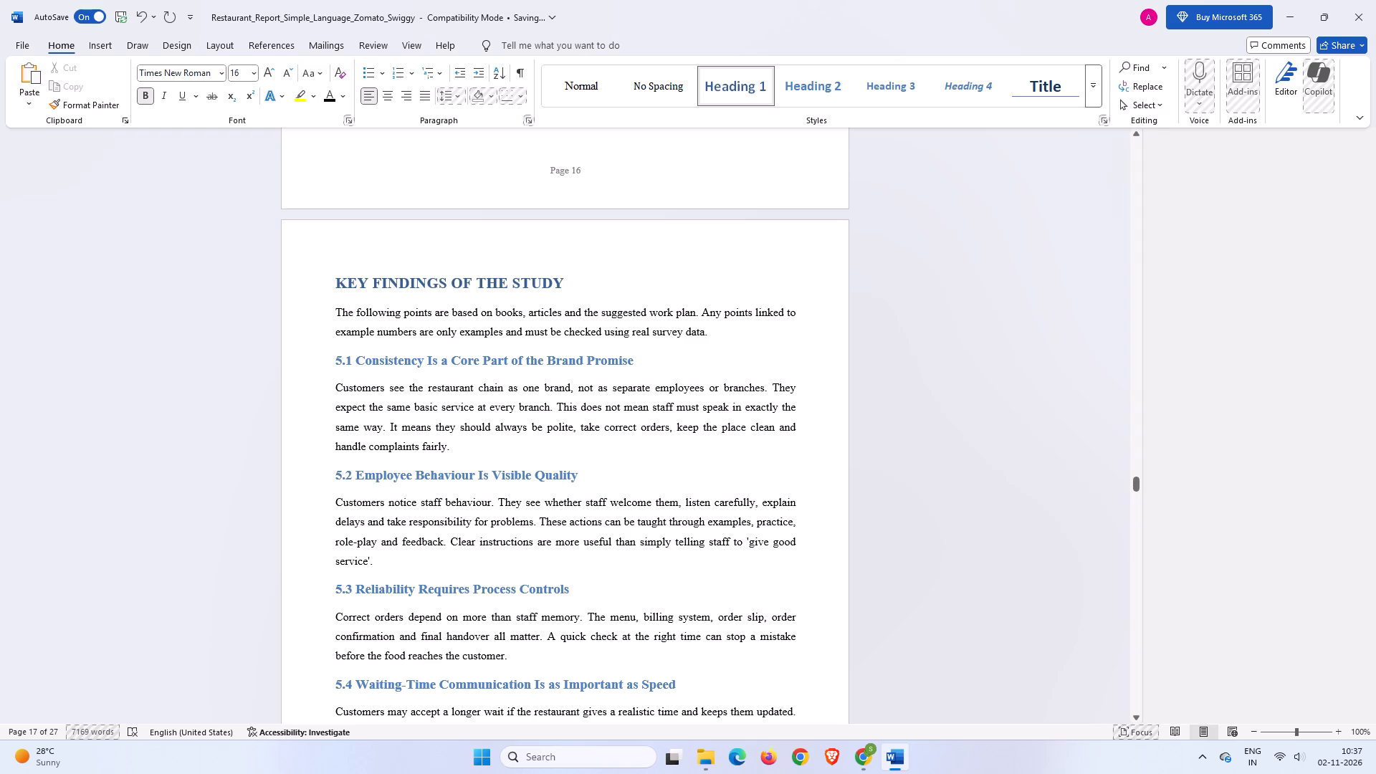
Enter 16 as the indicative page for Key Findings of the Study in the INDEX table.
{"action": "scroll", "coordinate": [654, 528], "scroll_direction": "down", "scroll_amount": 6}
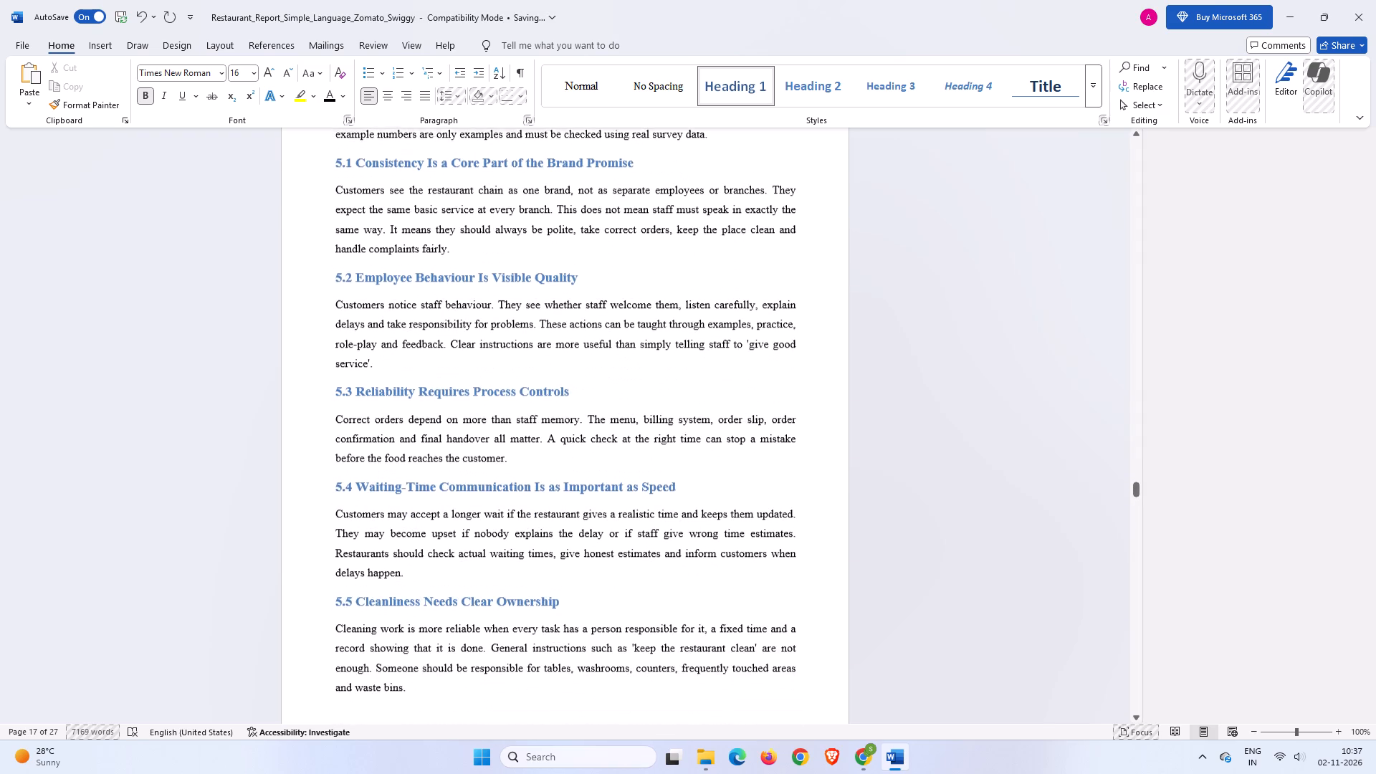
{"action": "scroll", "coordinate": [650, 563], "scroll_direction": "down", "scroll_amount": 2}
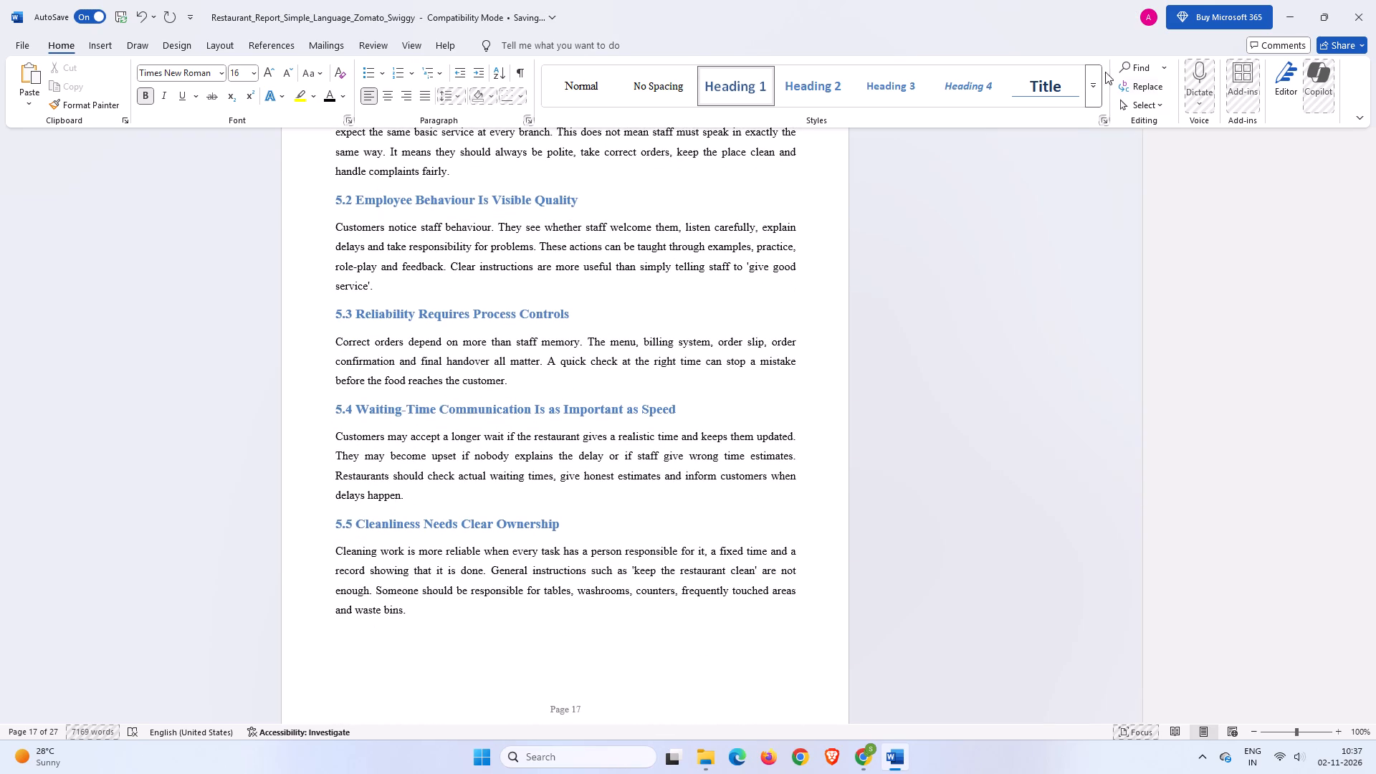
{"action": "left_click", "coordinate": [1132, 148]}
{"action": "left_click", "coordinate": [1132, 148]}
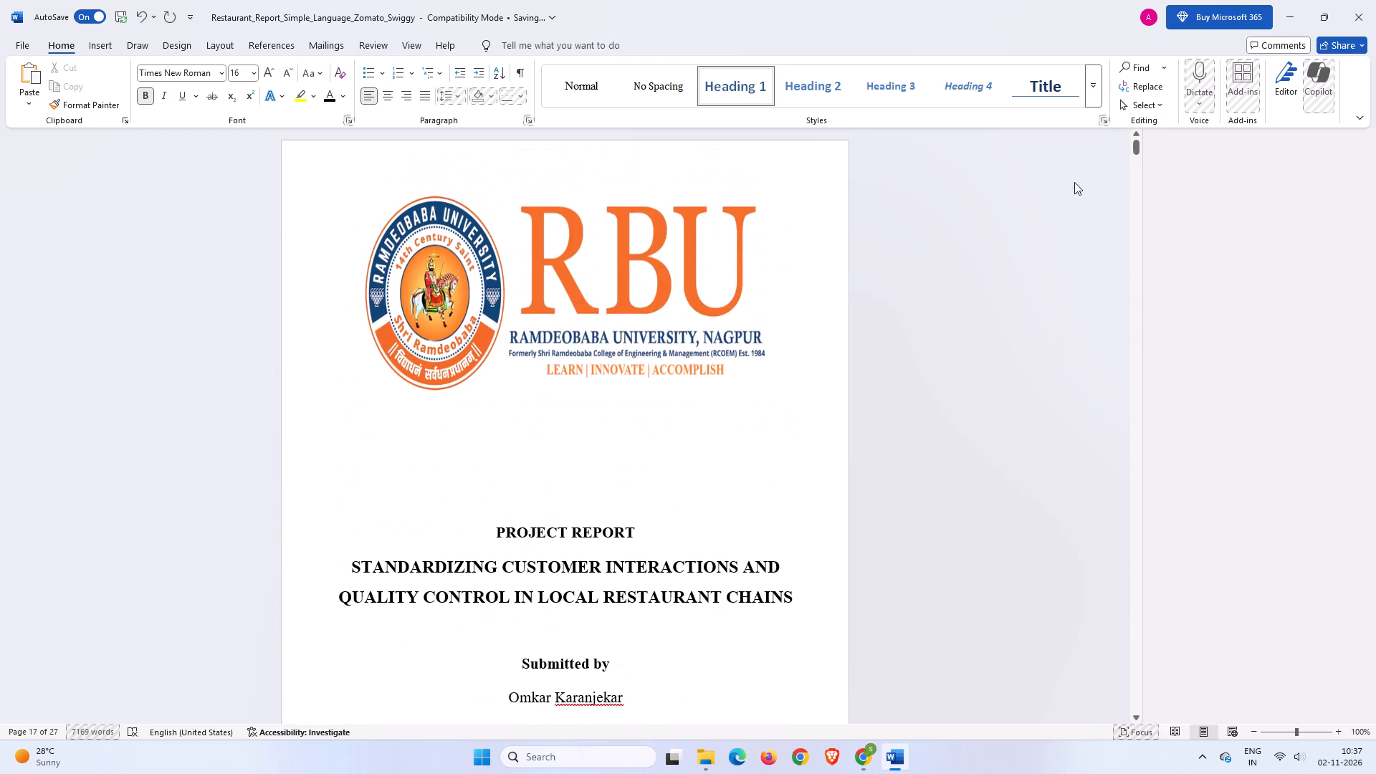
{"action": "scroll", "coordinate": [826, 482], "scroll_direction": "down", "scroll_amount": 11}
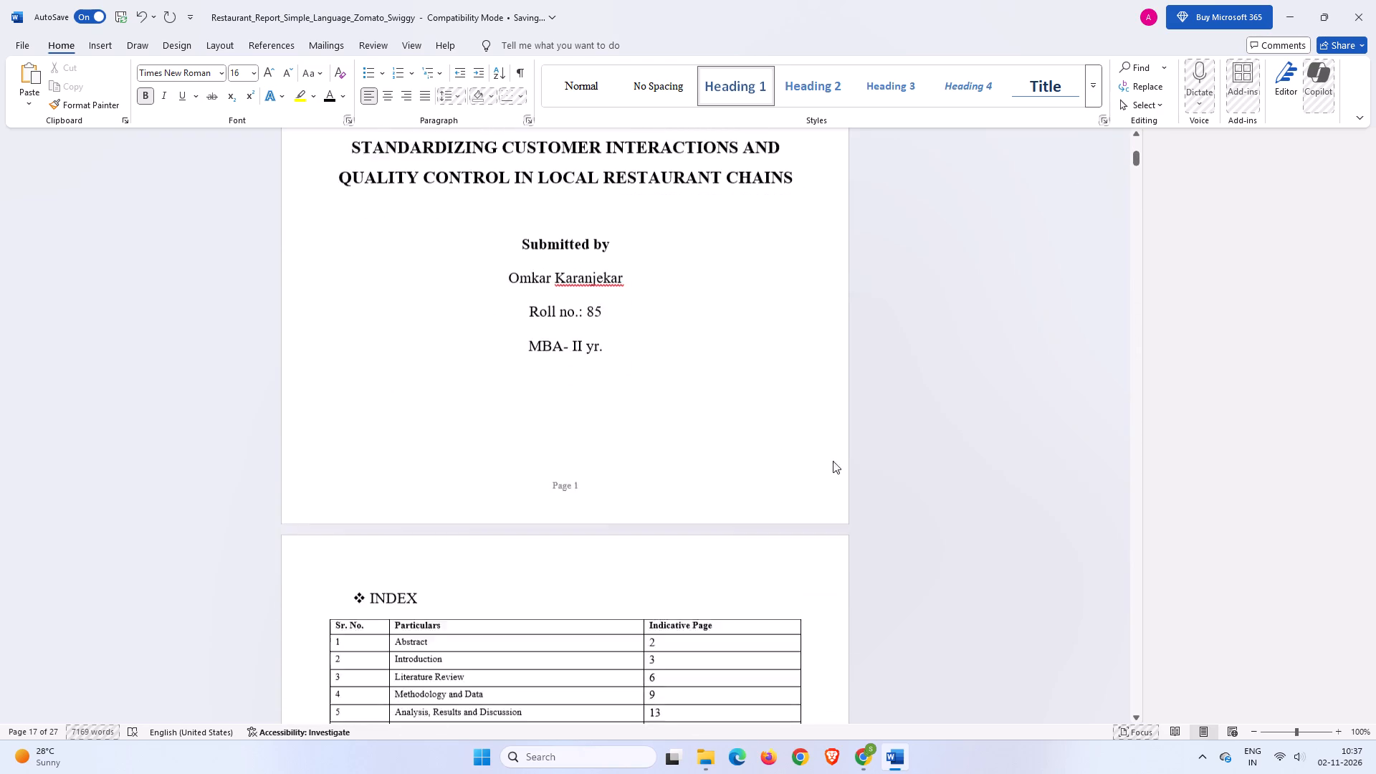
{"action": "scroll", "coordinate": [833, 461], "scroll_direction": "down", "scroll_amount": 5}
{"action": "left_click", "coordinate": [669, 599]}
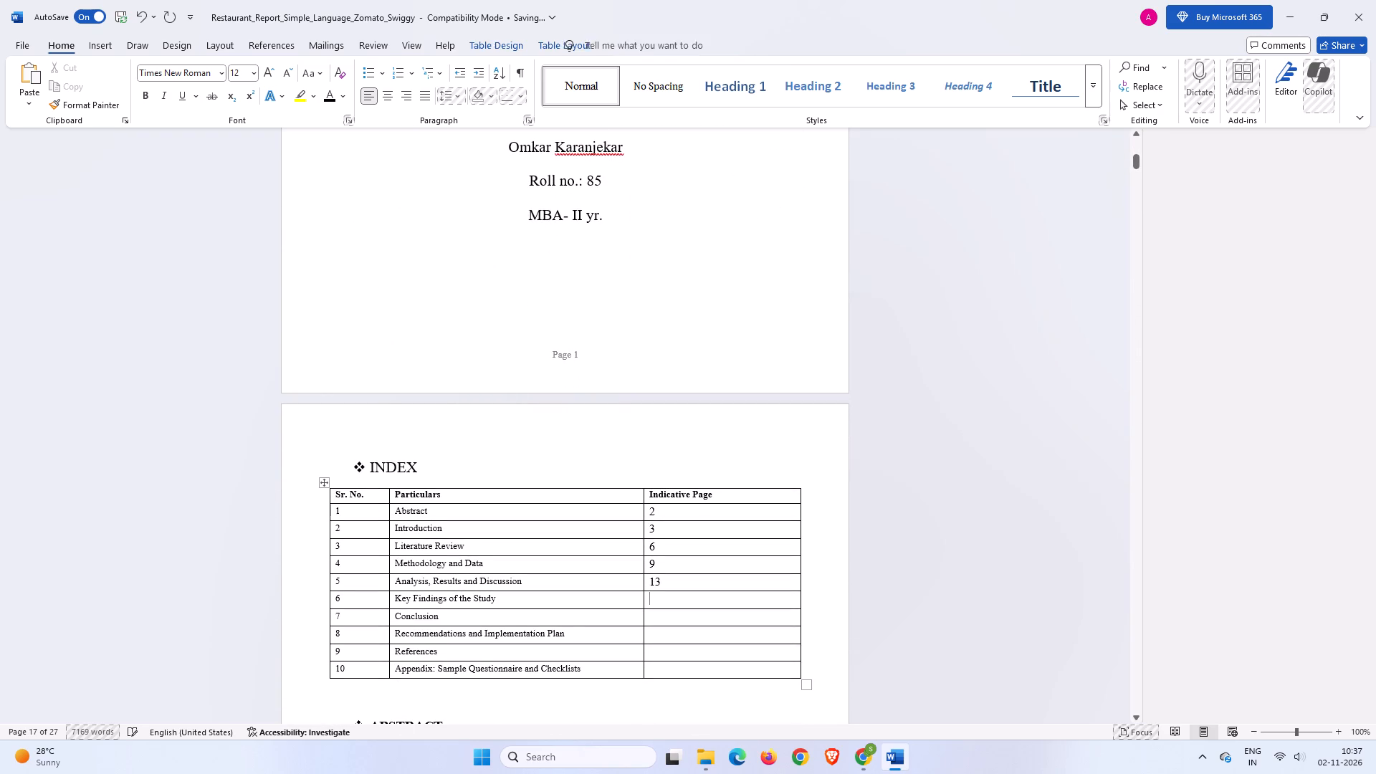
{"action": "type", "text": "16"}
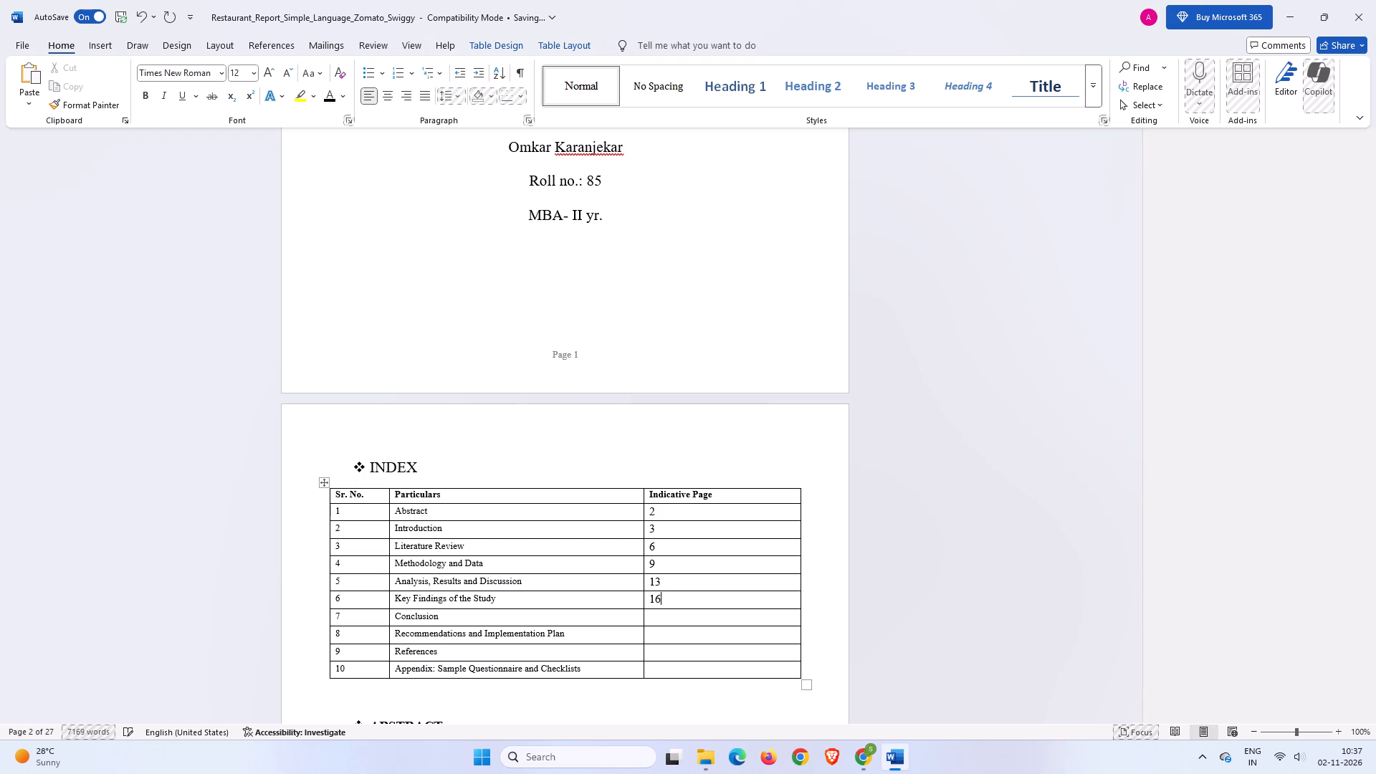
Look through the report from the INDEX table and Abstract to the tables in 4.2 Example Customer Survey Profile and 4.3 Example Service Quality Ratings.
{"action": "scroll", "coordinate": [1133, 481], "scroll_direction": "down", "scroll_amount": 5}
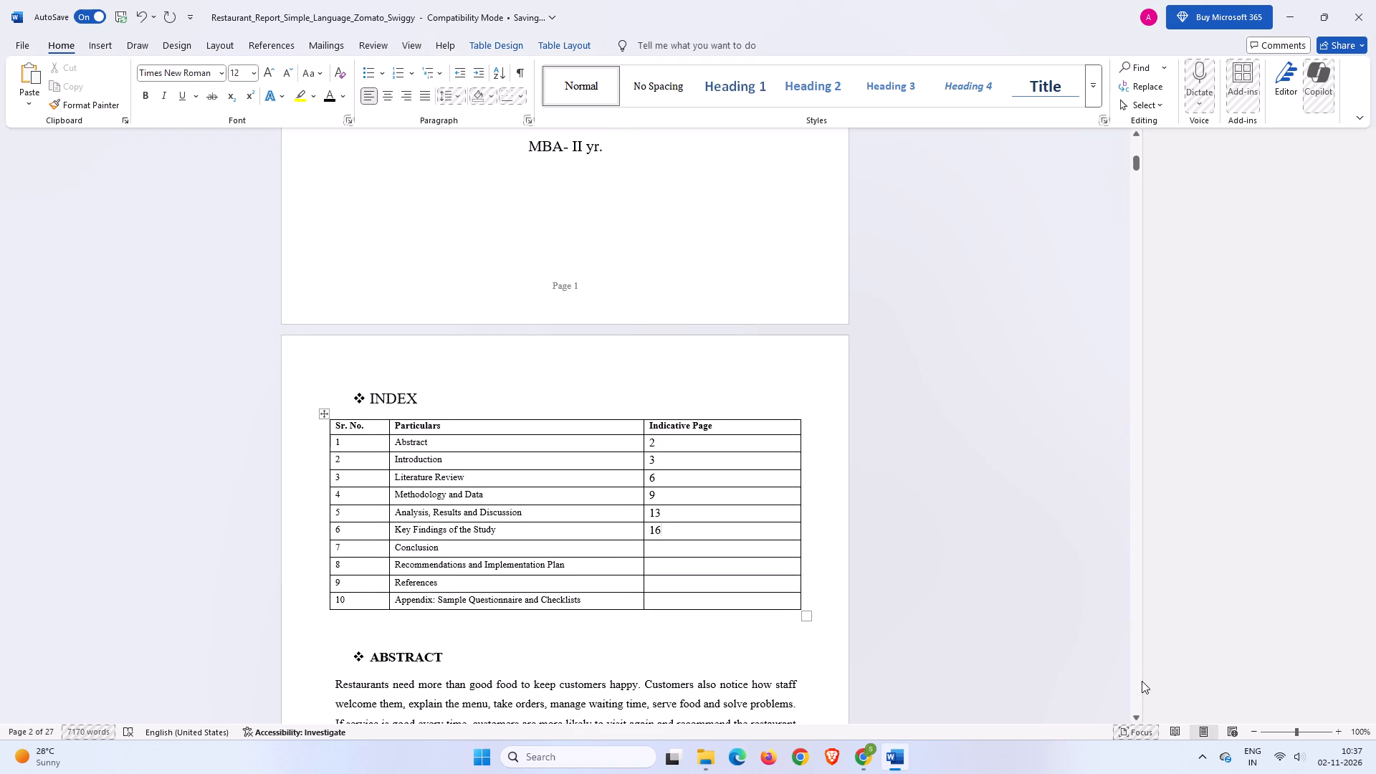
{"action": "left_click", "coordinate": [1139, 718]}
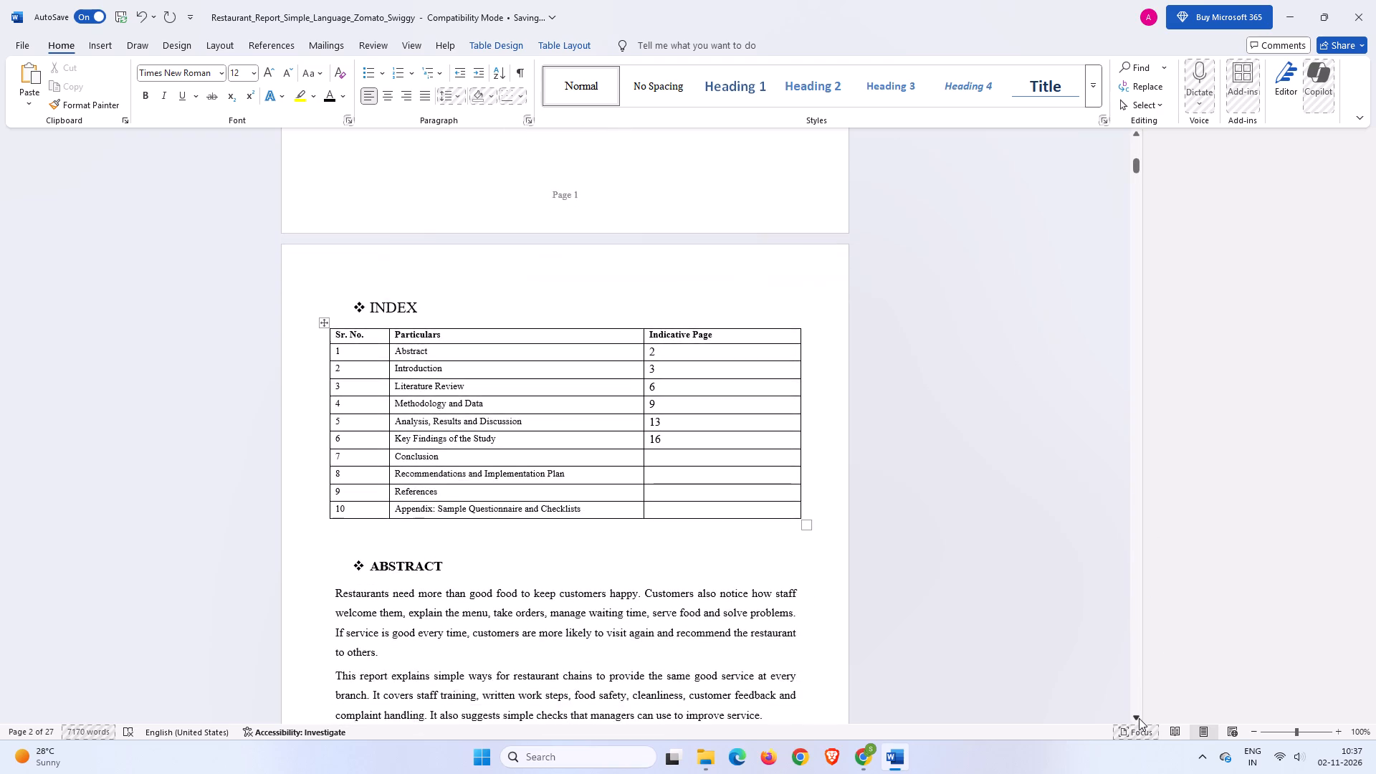
{"action": "key", "text": "Down"}
{"action": "key", "text": "Down"}
{"action": "key", "text": "Down"}
{"action": "key", "text": "Down"}
{"action": "key", "text": "Down"}
{"action": "key", "text": "Down"}
{"action": "key", "text": "Down"}
{"action": "key", "text": "Down"}
{"action": "key", "text": "Down"}
{"action": "key", "text": "Down"}
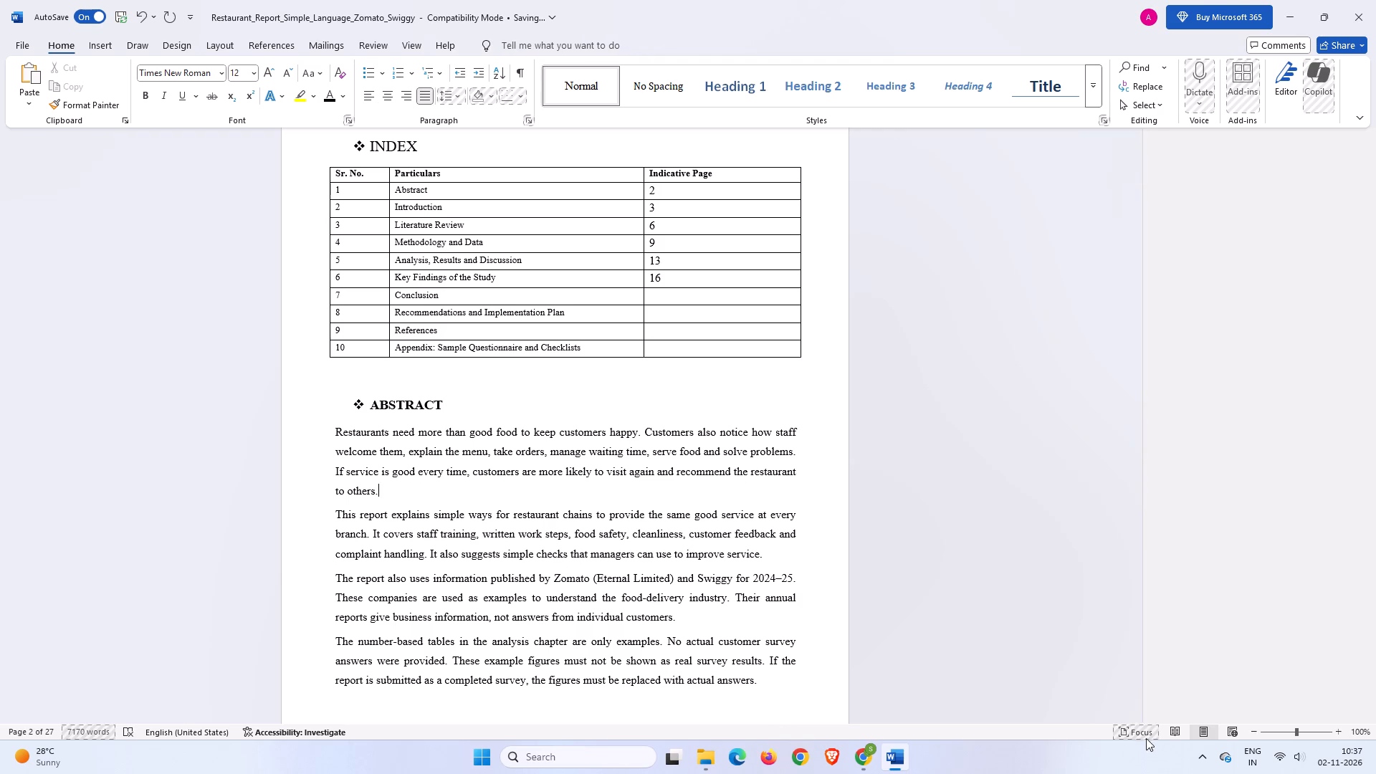
{"action": "key", "text": "Down"}
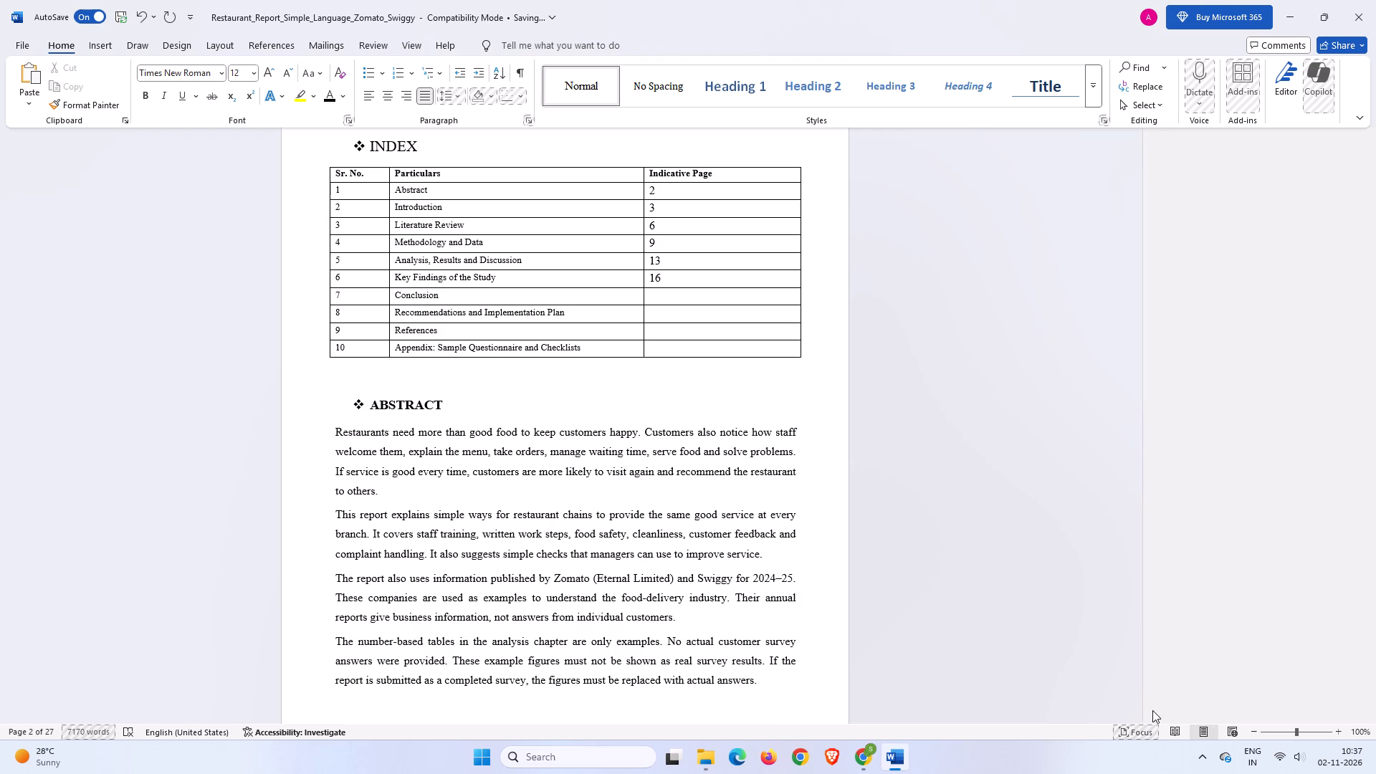
{"action": "left_click", "coordinate": [1137, 717]}
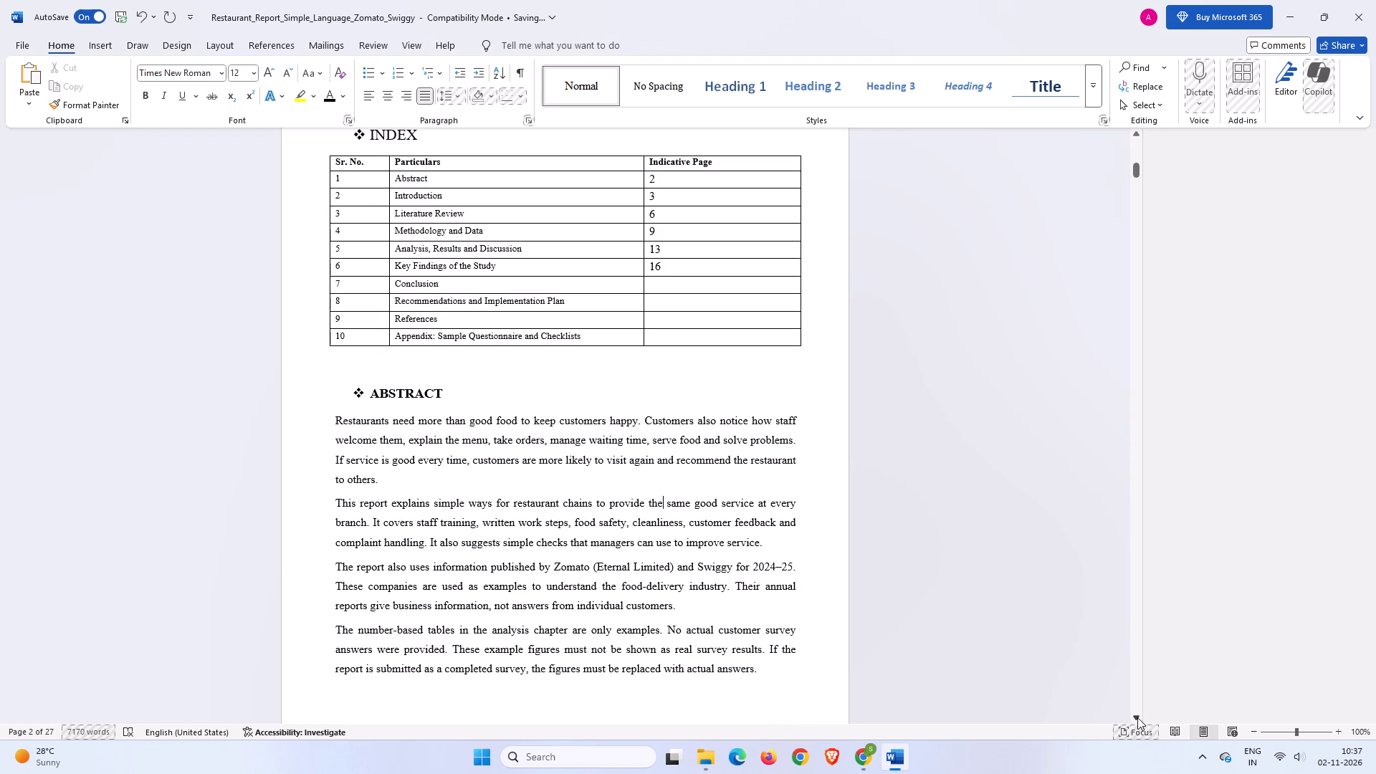
{"action": "key", "text": "Down"}
{"action": "key", "text": "Down"}
{"action": "key", "text": "Down"}
{"action": "key", "text": "Down"}
{"action": "key", "text": "Down"}
{"action": "key", "text": "Down"}
{"action": "left_click", "coordinate": [543, 430]}
{"action": "key", "text": "Down"}
{"action": "key", "text": "Down"}
{"action": "key", "text": "Down"}
{"action": "key", "text": "Down"}
{"action": "key", "text": "Down"}
{"action": "key", "text": "Up"}
{"action": "key", "text": "Up"}
{"action": "key", "text": "Down"}
{"action": "key", "text": "Down"}
{"action": "key", "text": "Down"}
{"action": "key", "text": "Down"}
{"action": "key", "text": "Down"}
{"action": "key", "text": "Down"}
{"action": "key", "text": "Down"}
{"action": "key", "text": "Down"}
{"action": "key", "text": "Down"}
{"action": "key", "text": "Down"}
{"action": "key", "text": "Down"}
{"action": "key", "text": "Down"}
{"action": "key", "text": "Down"}
{"action": "key", "text": "Down"}
{"action": "key", "text": "Down"}
{"action": "key", "text": "Down"}
{"action": "key", "text": "Down"}
{"action": "key", "text": "Down"}
{"action": "key", "text": "Down"}
{"action": "key", "text": "Down"}
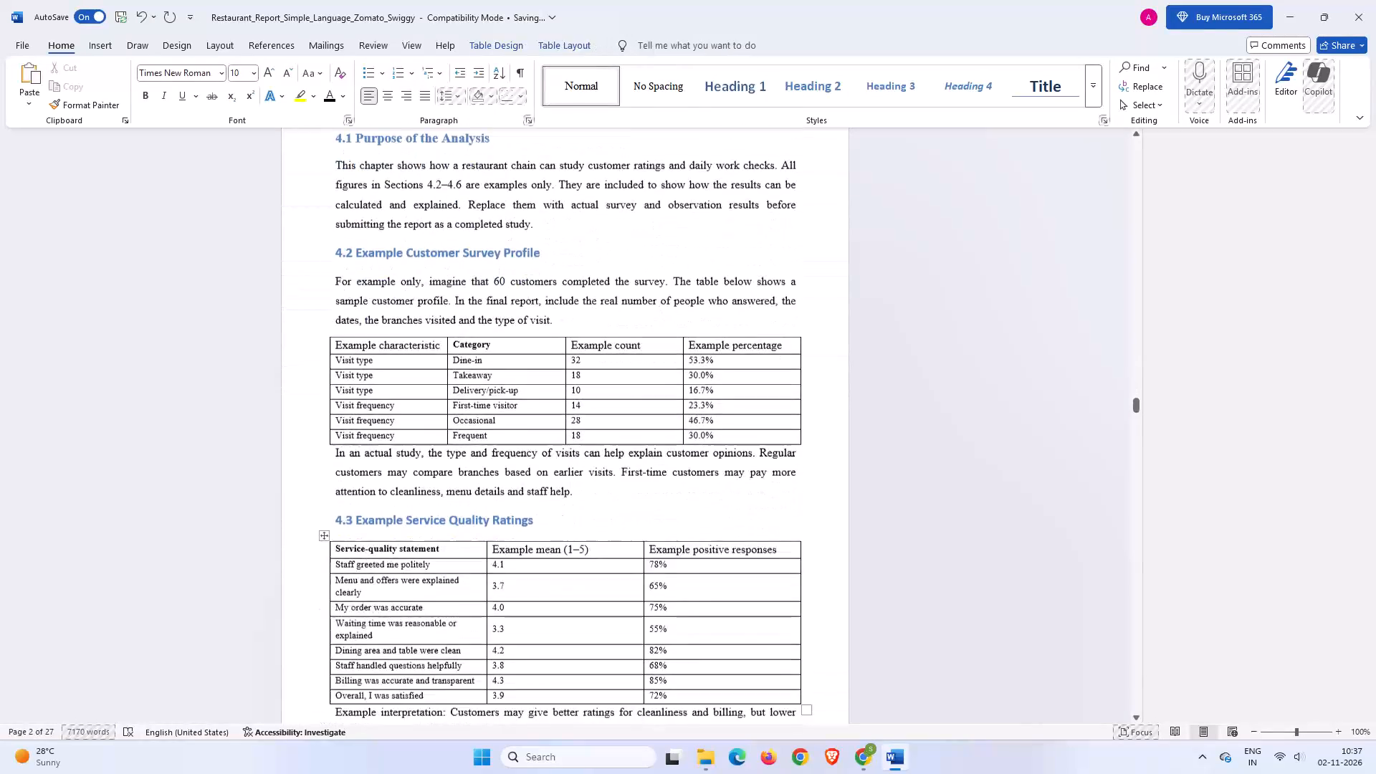
Look through the report from the 4.3 ratings table past Key Findings of the Study to CHAPTER 6: CONCLUSION, checking section start pages.
{"action": "key", "text": "Down"}
{"action": "key", "text": "Down"}
{"action": "key", "text": "Down"}
{"action": "key", "text": "Down"}
{"action": "key", "text": "Down"}
{"action": "key", "text": "Down"}
{"action": "key", "text": "Down"}
{"action": "key", "text": "Down"}
{"action": "key", "text": "Down"}
{"action": "key", "text": "Down"}
{"action": "key", "text": "Down"}
{"action": "key", "text": "Down"}
{"action": "key", "text": "Down"}
{"action": "key", "text": "Down"}
{"action": "key", "text": "Down"}
{"action": "key", "text": "Down"}
{"action": "key", "text": "Down"}
{"action": "key", "text": "Down"}
{"action": "key", "text": "Down"}
{"action": "key", "text": "Down"}
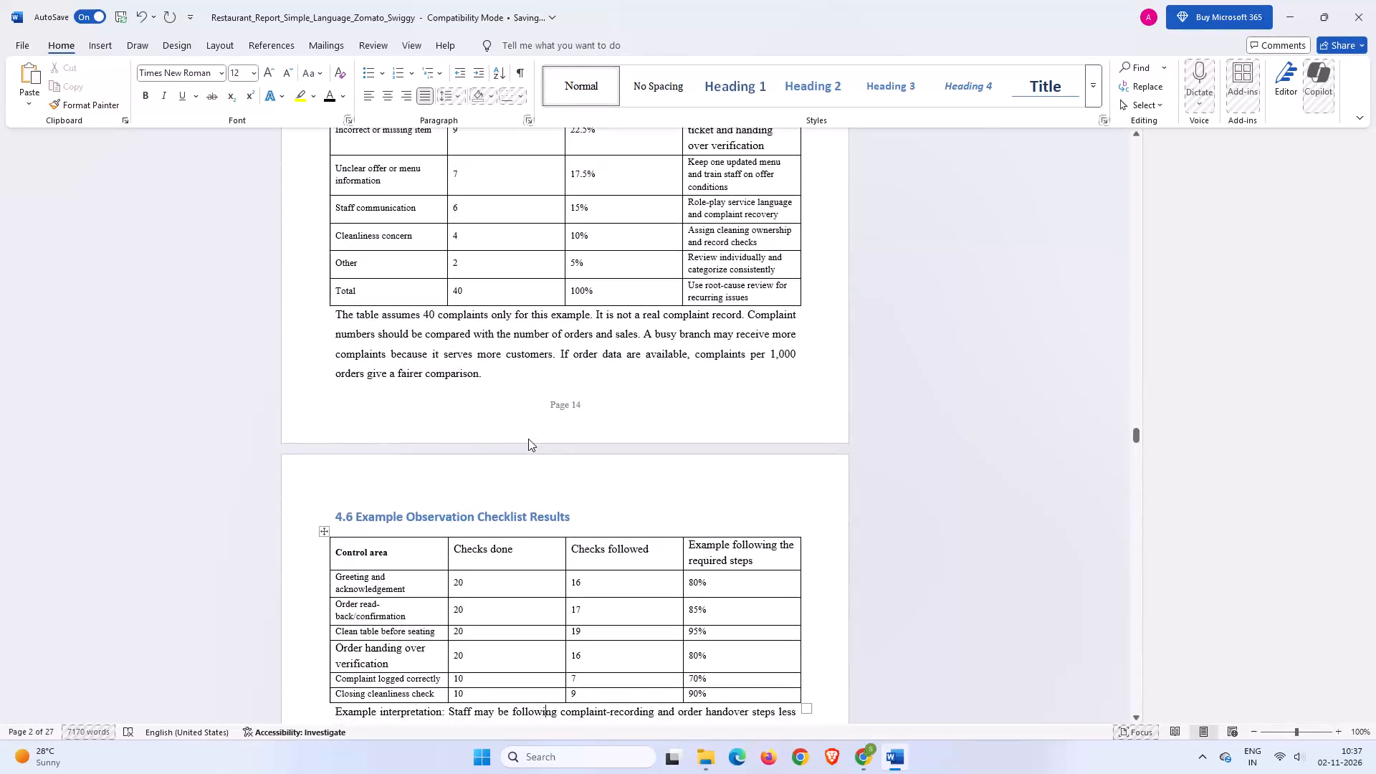
{"action": "key", "text": "Down"}
{"action": "key", "text": "Down"}
{"action": "key", "text": "Down"}
{"action": "key", "text": "Down"}
{"action": "key", "text": "Down"}
{"action": "key", "text": "Down"}
{"action": "key", "text": "Down"}
{"action": "key", "text": "Down"}
{"action": "key", "text": "Down"}
{"action": "key", "text": "Down"}
{"action": "key", "text": "Down"}
{"action": "key", "text": "Down"}
{"action": "key", "text": "Down"}
{"action": "key", "text": "Down"}
{"action": "key", "text": "Down"}
{"action": "key", "text": "Down"}
{"action": "key", "text": "Down"}
{"action": "key", "text": "Down"}
{"action": "key", "text": "Down"}
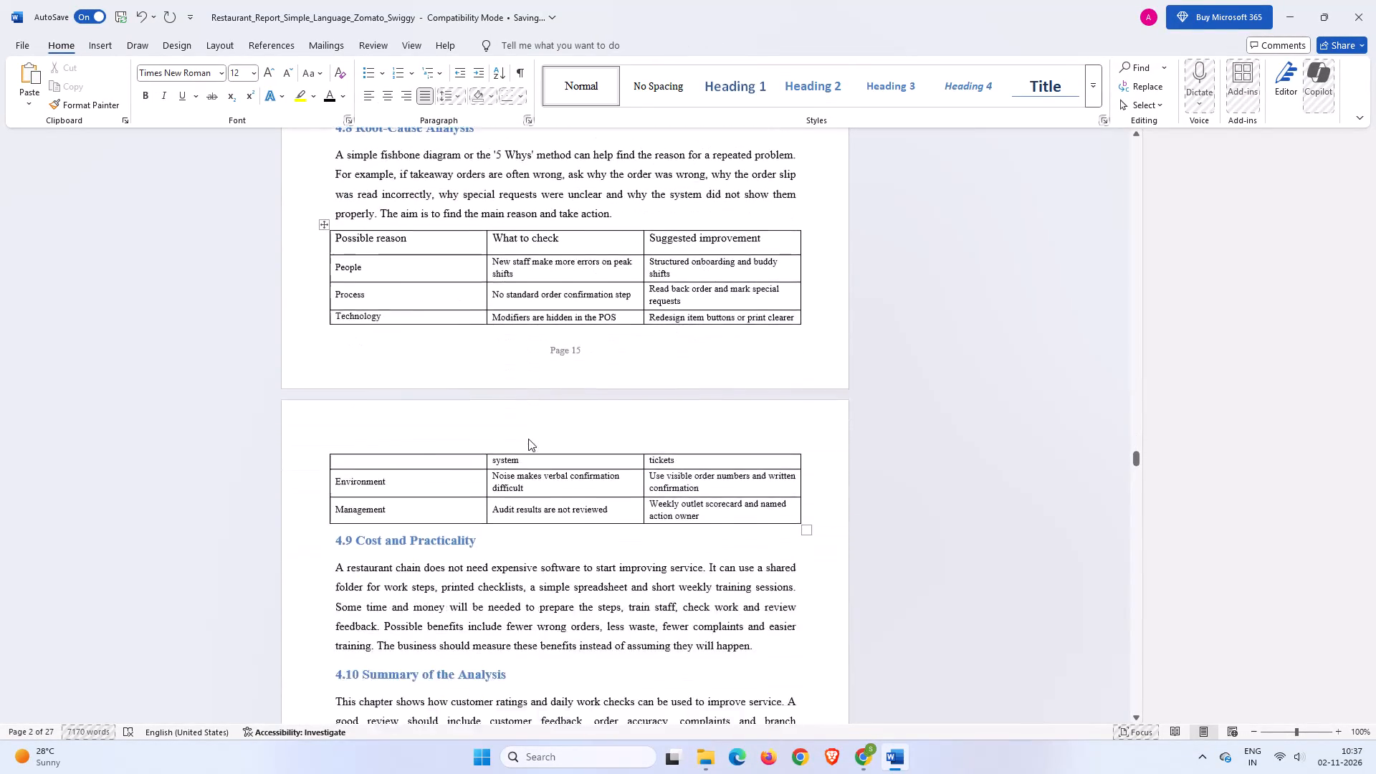
{"action": "key", "text": "Down"}
{"action": "key", "text": "Down"}
{"action": "key", "text": "Down"}
{"action": "key", "text": "Down"}
{"action": "key", "text": "Down"}
{"action": "key", "text": "Down"}
{"action": "key", "text": "Down"}
{"action": "key", "text": "Down"}
{"action": "key", "text": "Down"}
{"action": "key", "text": "Down"}
{"action": "key", "text": "Down"}
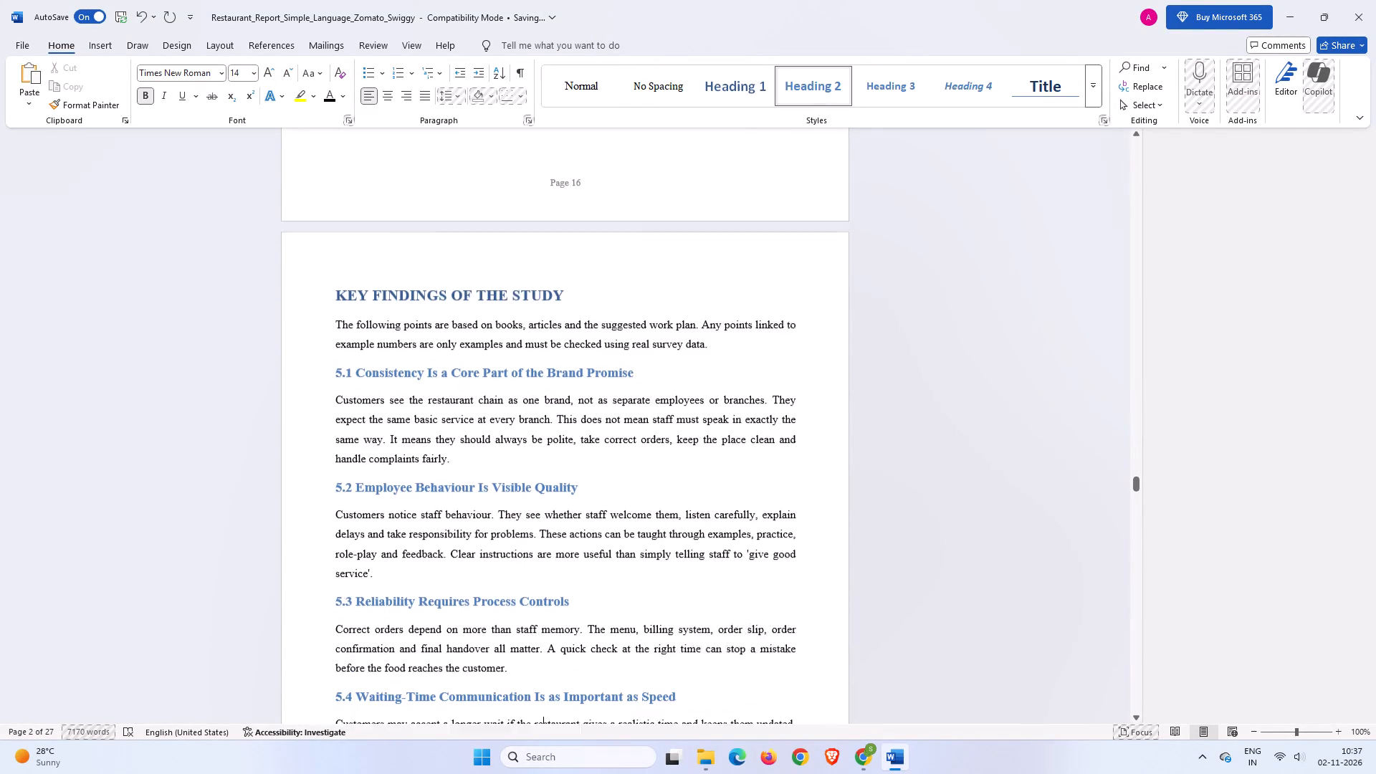
{"action": "key", "text": "Down"}
{"action": "key", "text": "Down"}
{"action": "key", "text": "Down"}
{"action": "key", "text": "Down"}
{"action": "key", "text": "Down"}
{"action": "key", "text": "Down"}
{"action": "key", "text": "Down"}
{"action": "key", "text": "Down"}
{"action": "key", "text": "Down"}
{"action": "key", "text": "Down"}
{"action": "key", "text": "Down"}
{"action": "key", "text": "Down"}
{"action": "key", "text": "Down"}
{"action": "key", "text": "Down"}
{"action": "key", "text": "Down"}
{"action": "key", "text": "Down"}
{"action": "key", "text": "Down"}
{"action": "key", "text": "Down"}
{"action": "key", "text": "Down"}
{"action": "key", "text": "Down"}
{"action": "key", "text": "Down"}
{"action": "key", "text": "Down"}
{"action": "key", "text": "Down"}
{"action": "key", "text": "Down"}
{"action": "key", "text": "Down"}
{"action": "key", "text": "Down"}
{"action": "key", "text": "Down"}
{"action": "key", "text": "Down"}
{"action": "key", "text": "Down"}
{"action": "key", "text": "Down"}
{"action": "key", "text": "Down"}
{"action": "key", "text": "Down"}
{"action": "key", "text": "Down"}
{"action": "key", "text": "Down"}
{"action": "key", "text": "Down"}
{"action": "key", "text": "Down"}
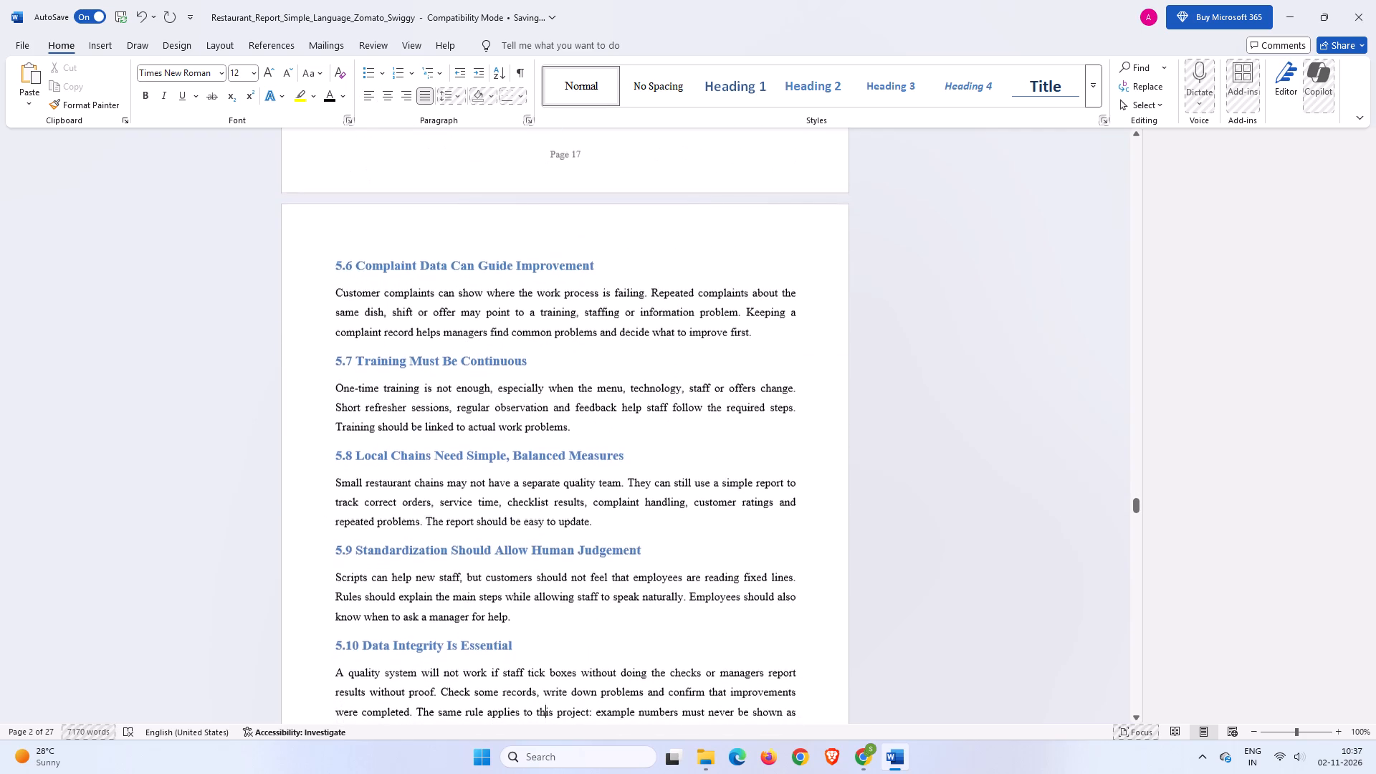
{"action": "key", "text": "Down"}
{"action": "key", "text": "Up"}
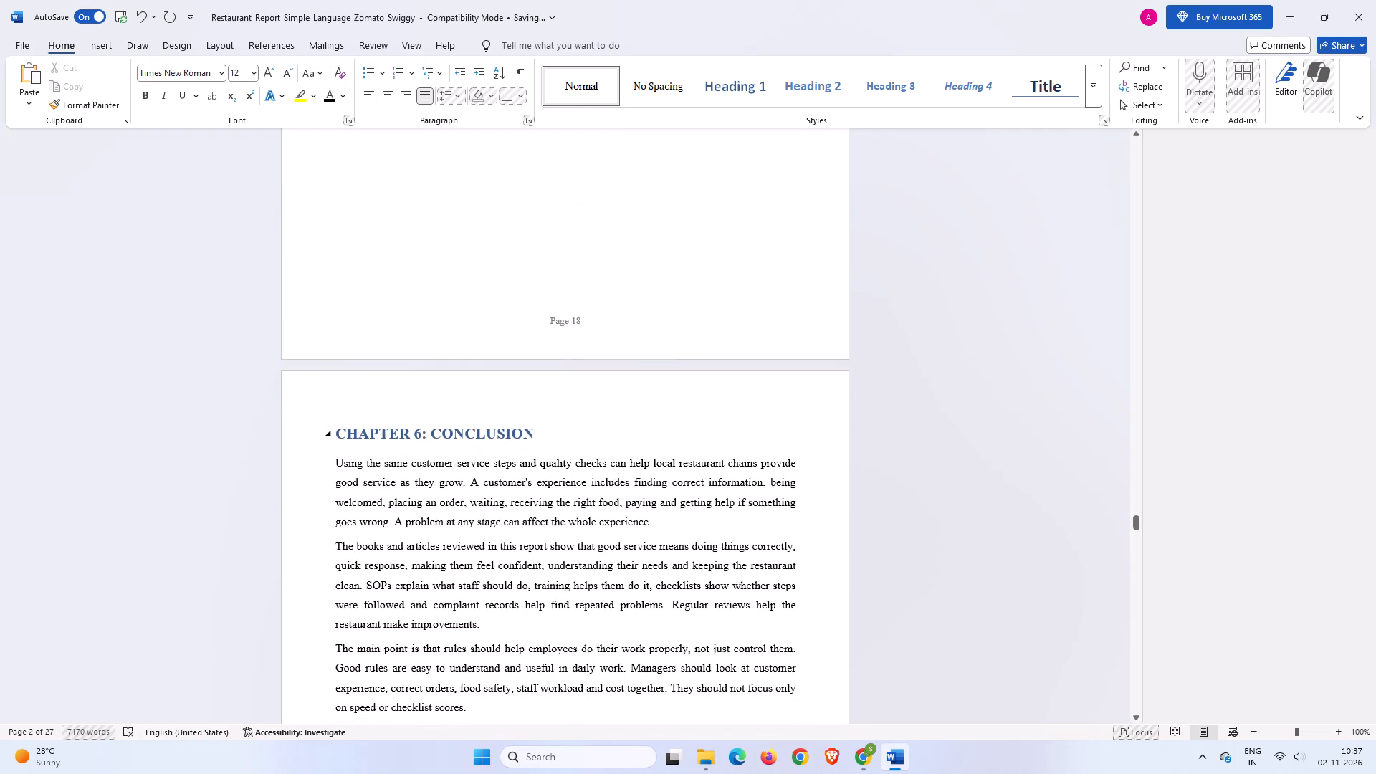
Remove the "CHAPTER 6:" prefix so the heading reads CONCLUSION.
{"action": "left_click", "coordinate": [429, 434]}
{"action": "key", "text": "BackSpace"}
{"action": "key", "text": "BackSpace"}
{"action": "key", "text": "BackSpace"}
{"action": "key", "text": "BackSpace"}
{"action": "key", "text": "BackSpace"}
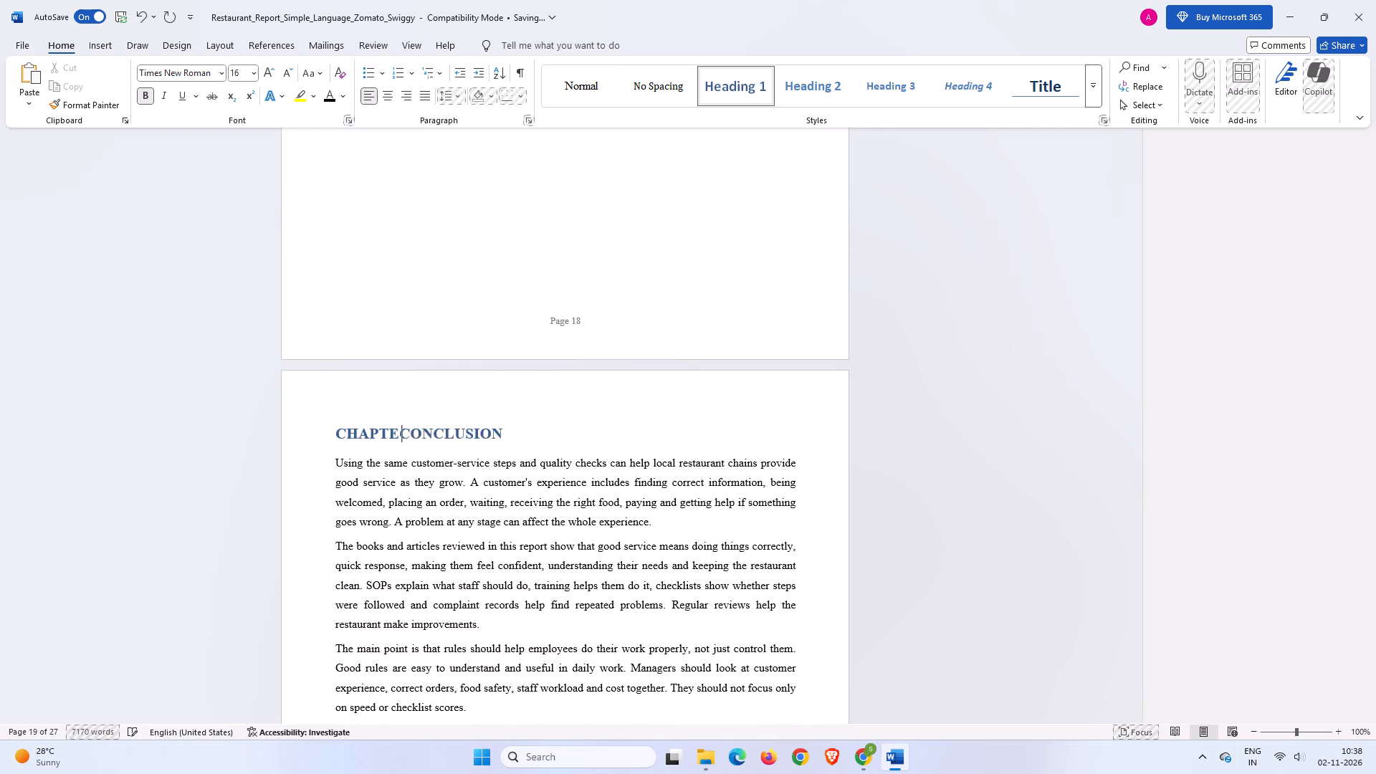
{"action": "key", "text": "BackSpace"}
{"action": "key", "text": "BackSpace"}
{"action": "key", "text": "BackSpace"}
{"action": "key", "text": "BackSpace"}
{"action": "key", "text": "BackSpace"}
{"action": "key", "text": "BackSpace"}
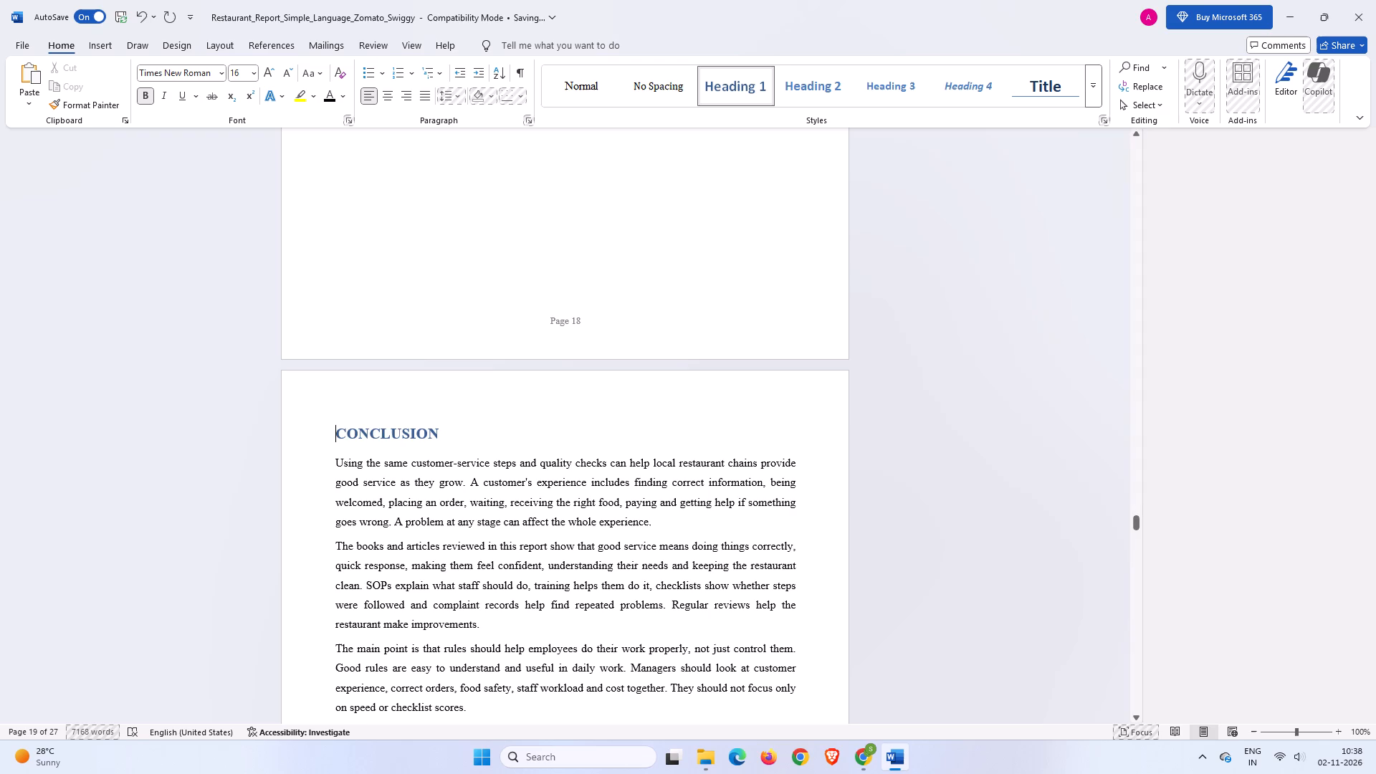
Change the indicative page for Key Findings of the Study in the INDEX table to 17.
{"action": "key", "text": "Up"}
{"action": "key", "text": "Up"}
{"action": "key", "text": "Up"}
{"action": "key", "text": "Up"}
{"action": "key", "text": "Up"}
{"action": "key", "text": "Up"}
{"action": "key", "text": "Up"}
{"action": "key", "text": "Up"}
{"action": "key", "text": "Up"}
{"action": "key", "text": "Up"}
{"action": "key", "text": "Up"}
{"action": "key", "text": "Up"}
{"action": "key", "text": "Up"}
{"action": "key", "text": "Up"}
{"action": "key", "text": "Up"}
{"action": "key", "text": "Up"}
{"action": "key", "text": "Up"}
{"action": "key", "text": "Up"}
{"action": "key", "text": "Up"}
{"action": "key", "text": "Up"}
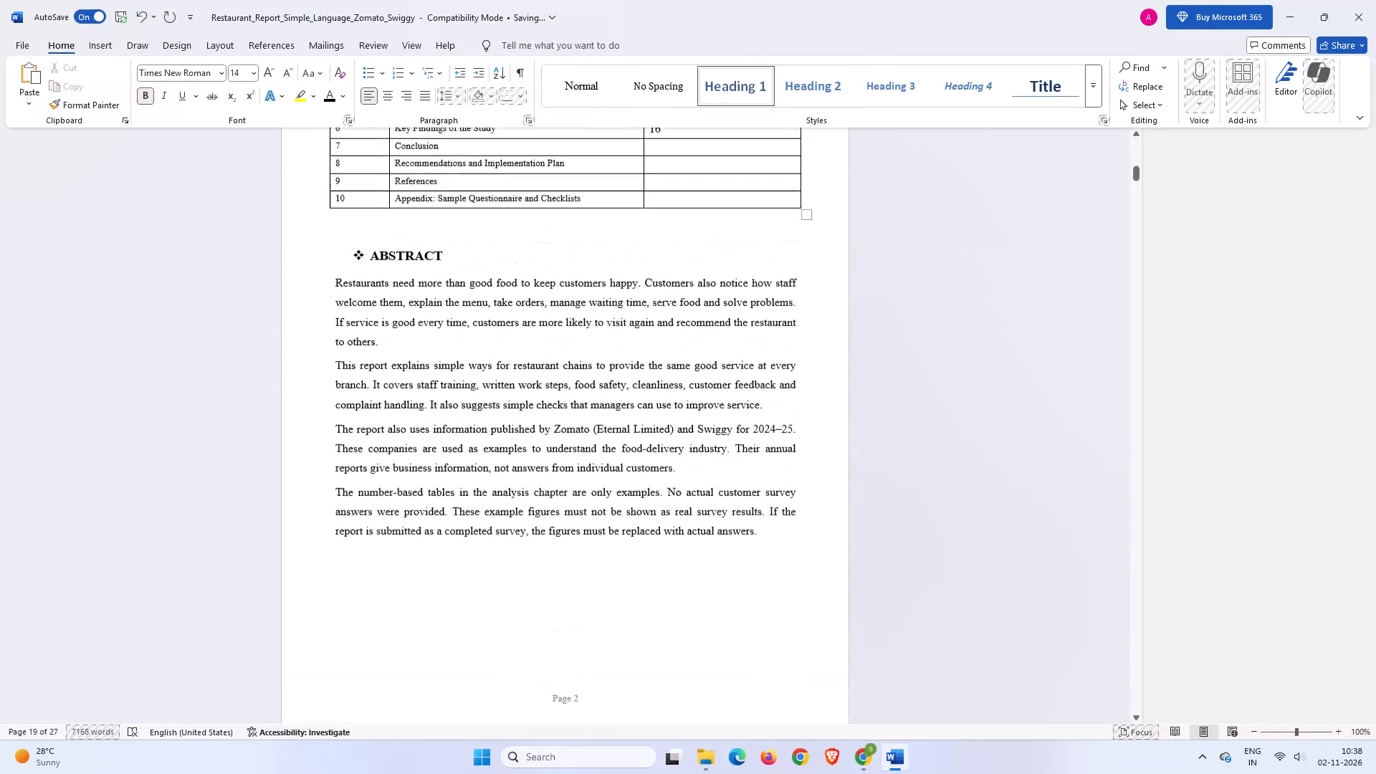
{"action": "key", "text": "Down"}
{"action": "key", "text": "Down"}
{"action": "key", "text": "Down"}
{"action": "key", "text": "Down"}
{"action": "key", "text": "Down"}
{"action": "key", "text": "Down"}
{"action": "key", "text": "Down"}
{"action": "key", "text": "Down"}
{"action": "key", "text": "Down"}
{"action": "key", "text": "Down"}
{"action": "key", "text": "Down"}
{"action": "key", "text": "Down"}
{"action": "key", "text": "Down"}
{"action": "key", "text": "Down"}
{"action": "key", "text": "Down"}
{"action": "key", "text": "Down"}
{"action": "key", "text": "Down"}
{"action": "key", "text": "Down"}
{"action": "key", "text": "Down"}
{"action": "key", "text": "Down"}
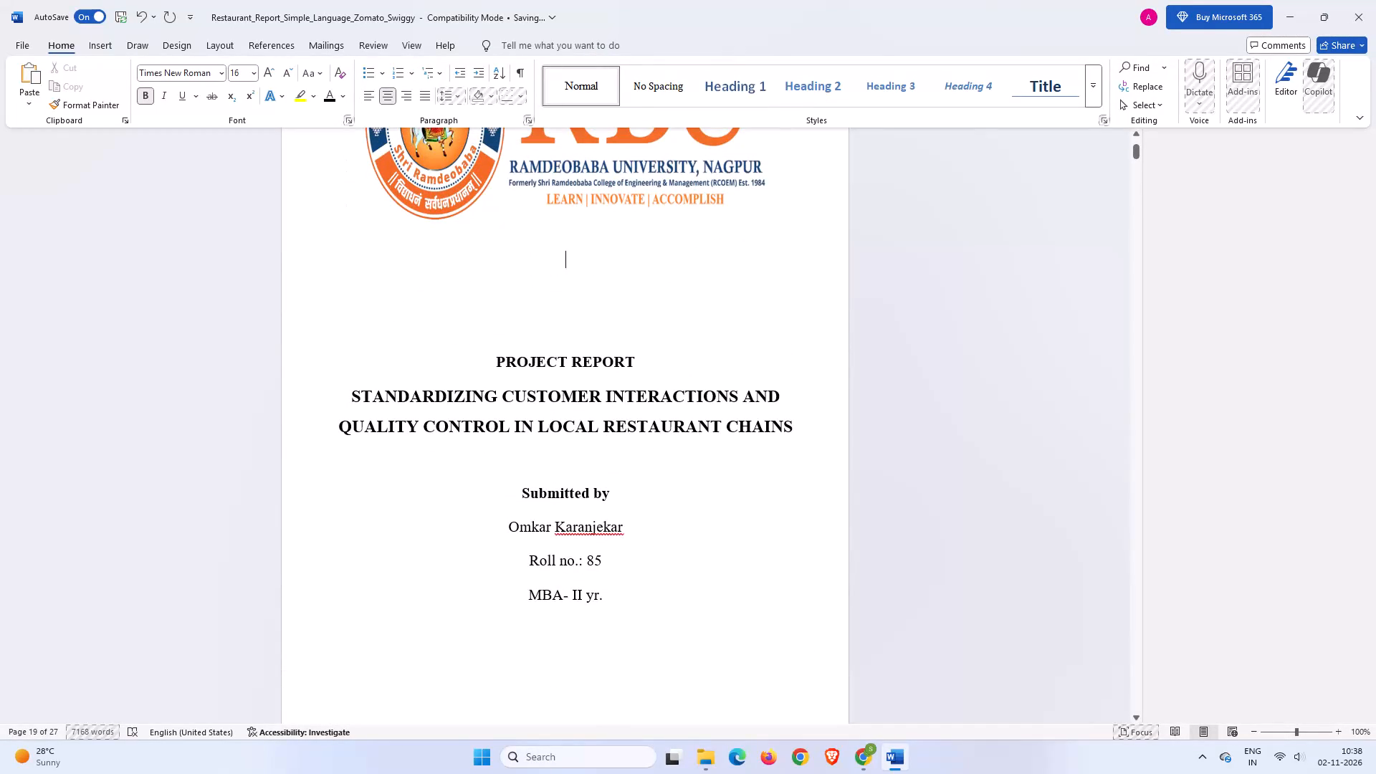
{"action": "key", "text": "Down"}
{"action": "key", "text": "Down"}
{"action": "key", "text": "Down"}
{"action": "key", "text": "Down"}
{"action": "key", "text": "Down"}
{"action": "key", "text": "Down"}
{"action": "key", "text": "Down"}
{"action": "key", "text": "Down"}
{"action": "key", "text": "Down"}
{"action": "key", "text": "Down"}
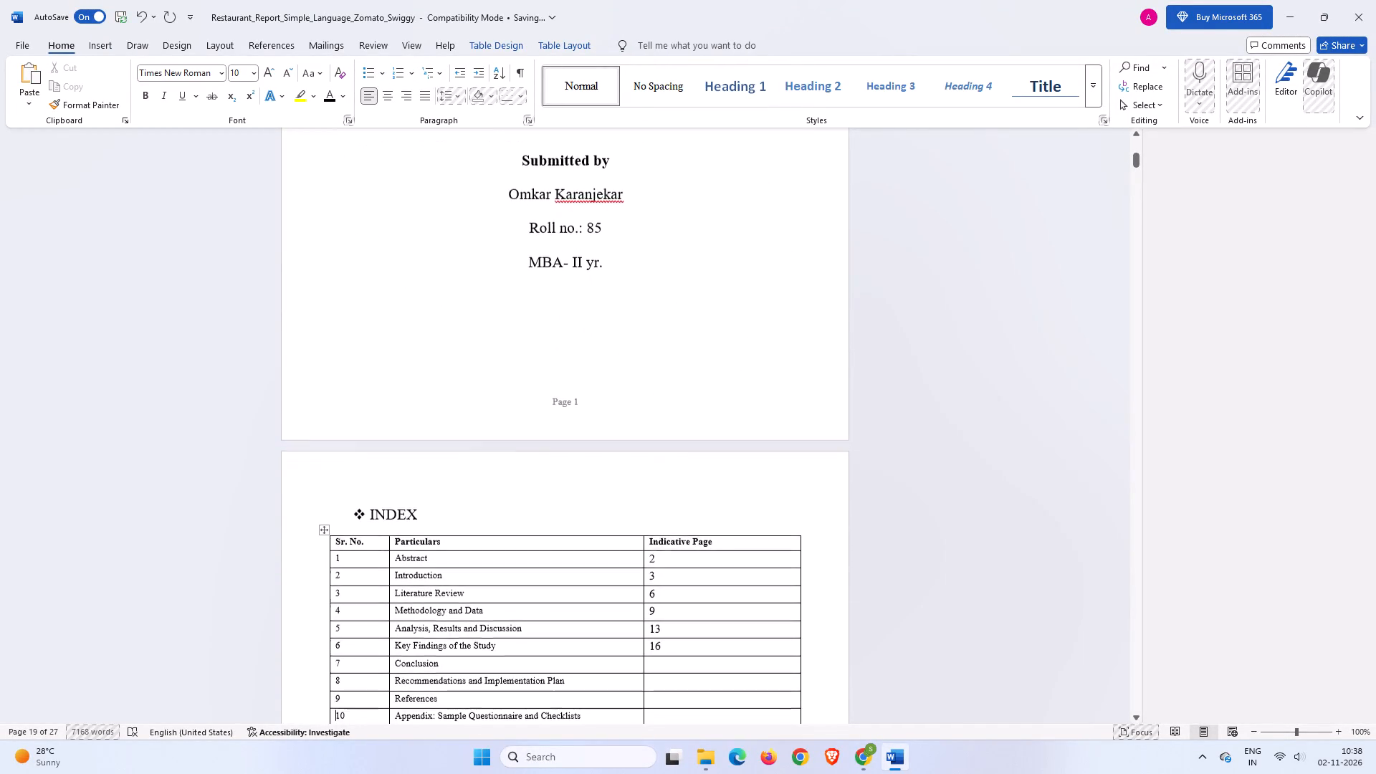
{"action": "key", "text": "Down"}
{"action": "key", "text": "Down"}
{"action": "key", "text": "Down"}
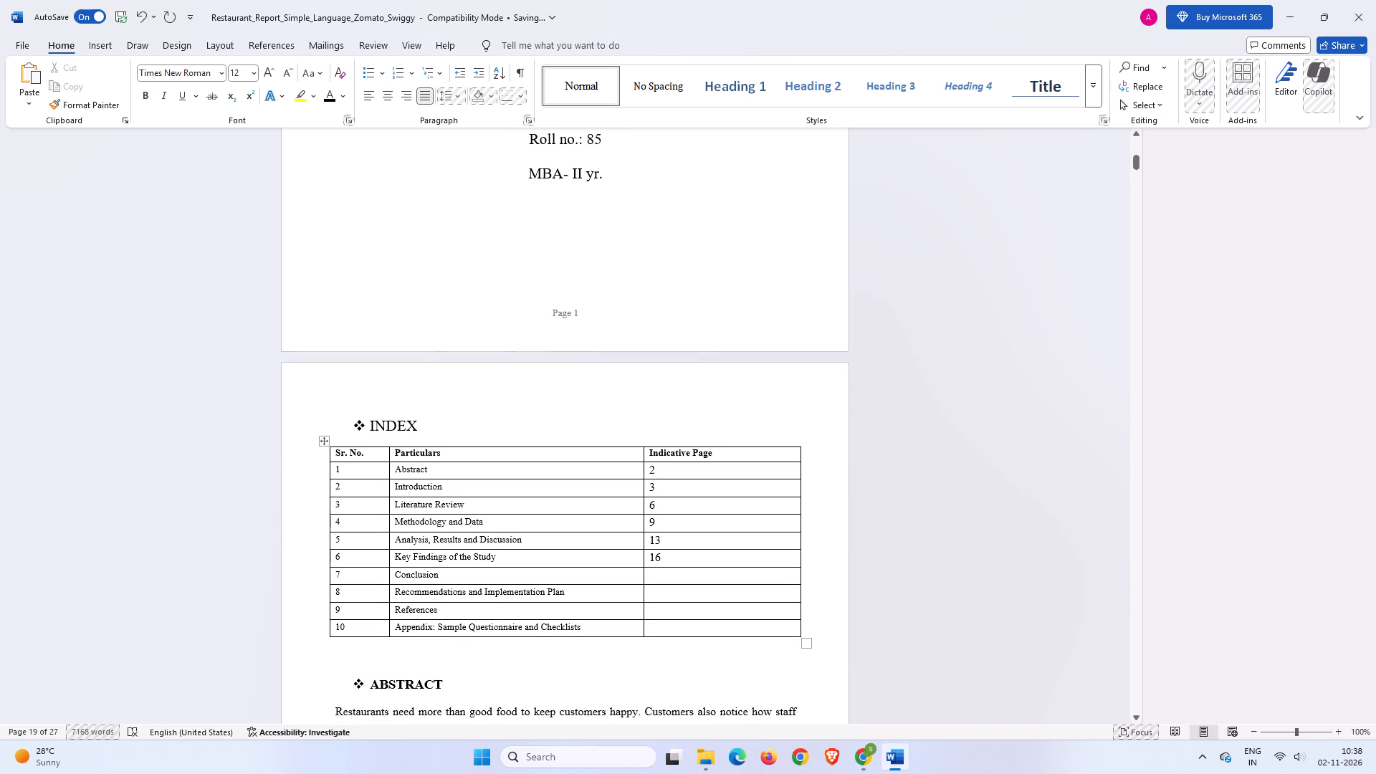
{"action": "left_click", "coordinate": [671, 556]}
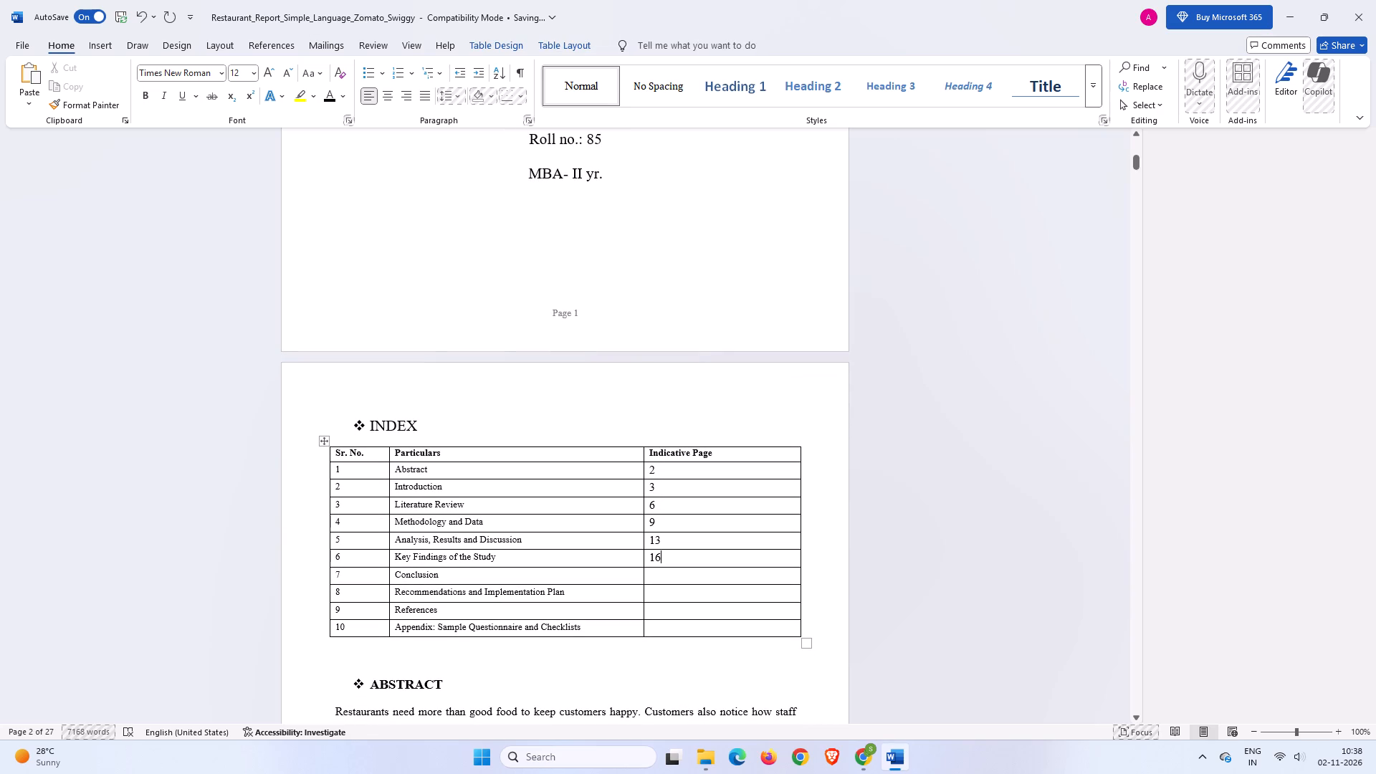
{"action": "key", "text": "BackSpace"}
{"action": "key", "text": "7"}
Enter 19 as the indicative page for Conclusion in the INDEX table.
{"action": "left_click", "coordinate": [661, 574]}
{"action": "type", "text": "19"}
Look through the report from the INDEX table to 6.3 Suggested Performance Dashboard for the recommendations and implementation plan pages.
{"action": "key", "text": "Down"}
{"action": "key", "text": "Down"}
{"action": "key", "text": "Down"}
{"action": "key", "text": "Down"}
{"action": "key", "text": "Down"}
{"action": "key", "text": "Down"}
{"action": "key", "text": "Down"}
{"action": "key", "text": "Down"}
{"action": "key", "text": "Down"}
{"action": "key", "text": "Down"}
{"action": "key", "text": "Down"}
{"action": "key", "text": "Down"}
{"action": "key", "text": "Down"}
{"action": "key", "text": "Down"}
{"action": "key", "text": "Down"}
{"action": "key", "text": "Down"}
{"action": "key", "text": "Down"}
{"action": "key", "text": "Down"}
{"action": "key", "text": "Down"}
{"action": "key", "text": "Down"}
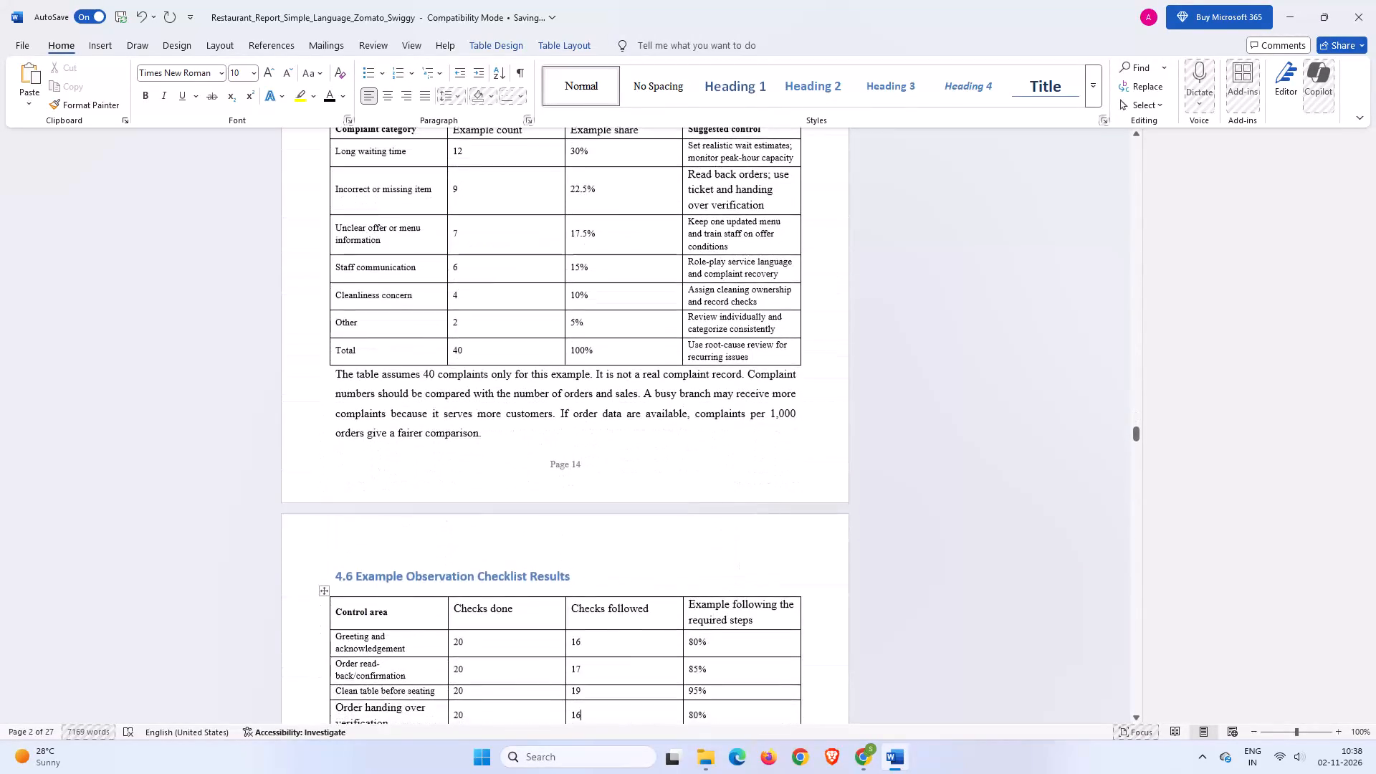
{"action": "key", "text": "Down"}
{"action": "key", "text": "Down"}
{"action": "key", "text": "Down"}
{"action": "key", "text": "Down"}
{"action": "key", "text": "Down"}
{"action": "key", "text": "Down"}
{"action": "key", "text": "Down"}
{"action": "key", "text": "Down"}
{"action": "key", "text": "Down"}
{"action": "key", "text": "Down"}
{"action": "key", "text": "Down"}
{"action": "key", "text": "Down"}
{"action": "key", "text": "Down"}
{"action": "key", "text": "Down"}
{"action": "key", "text": "Down"}
{"action": "key", "text": "Down"}
{"action": "key", "text": "Down"}
{"action": "key", "text": "Down"}
{"action": "key", "text": "Down"}
{"action": "key", "text": "Down"}
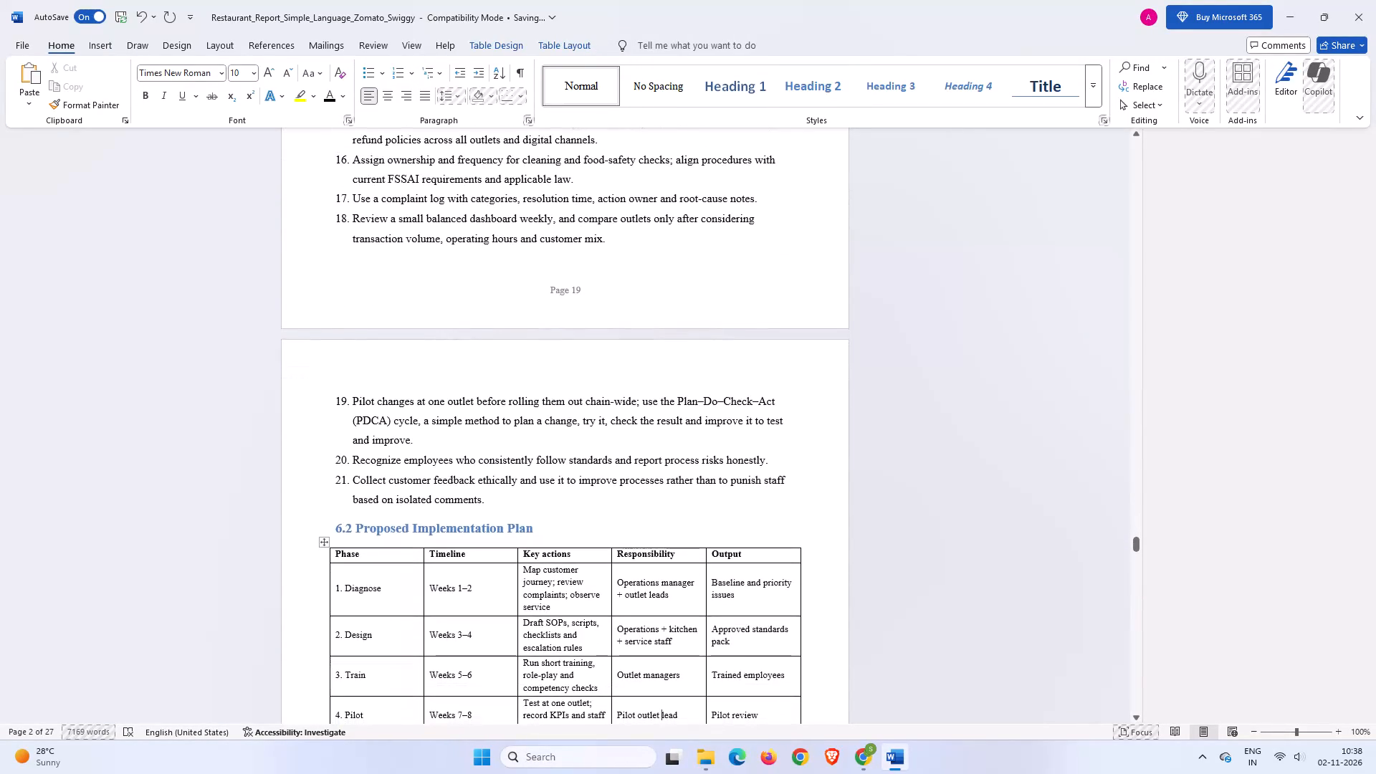
{"action": "key", "text": "Down"}
{"action": "key", "text": "Down"}
{"action": "key", "text": "Down"}
{"action": "key", "text": "Down"}
{"action": "key", "text": "Down"}
{"action": "key", "text": "Down"}
{"action": "key", "text": "Down"}
{"action": "key", "text": "Down"}
{"action": "key", "text": "Down"}
{"action": "key", "text": "Down"}
{"action": "key", "text": "Down"}
Go back from the performance dashboard table to the CONCLUSION heading, checking which page 6.1 Recommendations starts on.
{"action": "key", "text": "Up"}
{"action": "key", "text": "Up"}
{"action": "key", "text": "Up"}
{"action": "key", "text": "Up"}
{"action": "key", "text": "Up"}
{"action": "key", "text": "Up"}
{"action": "key", "text": "Up"}
{"action": "key", "text": "Up"}
{"action": "key", "text": "Up"}
{"action": "key", "text": "Up"}
{"action": "key", "text": "Up"}
{"action": "key", "text": "Up"}
{"action": "key", "text": "Up"}
{"action": "key", "text": "Up"}
{"action": "key", "text": "Up"}
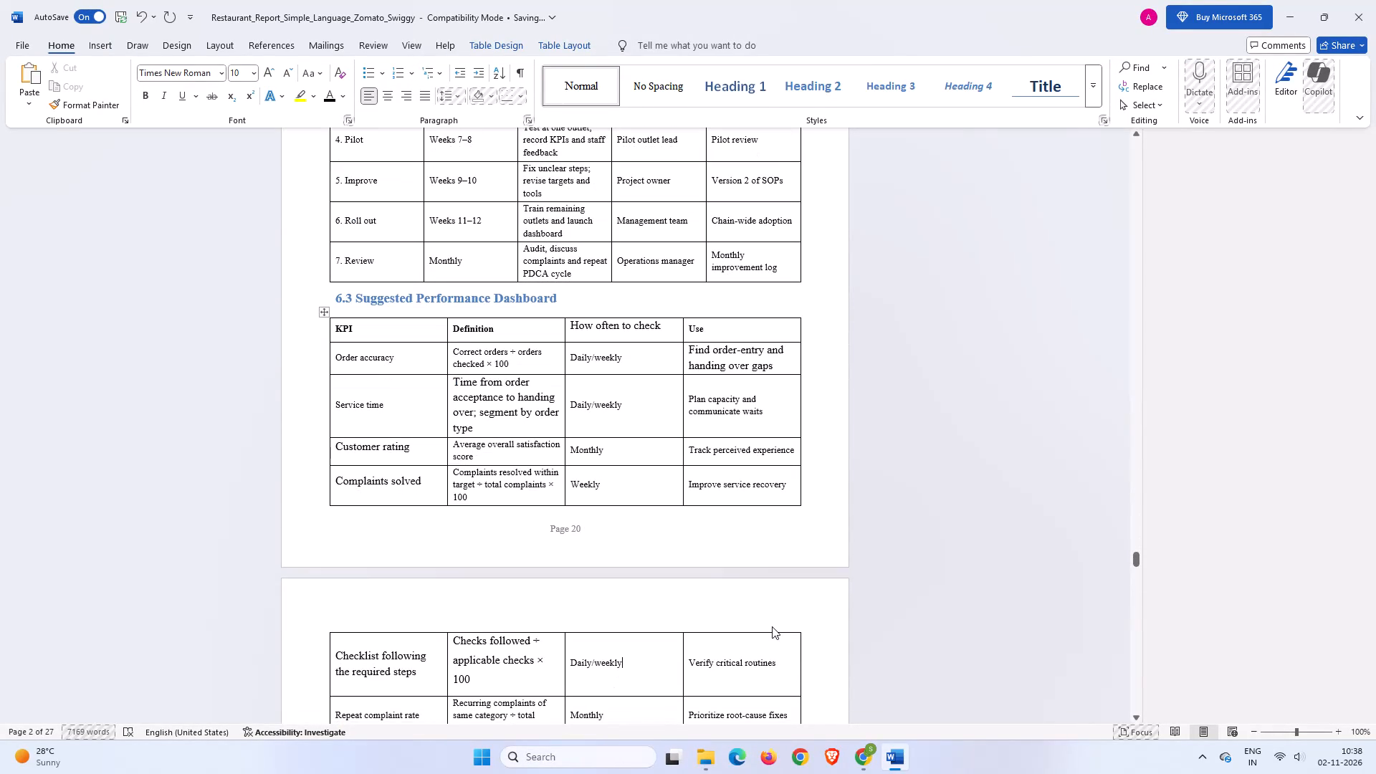
{"action": "key", "text": "Up"}
{"action": "key", "text": "Up"}
{"action": "key", "text": "Up"}
{"action": "key", "text": "Up"}
{"action": "key", "text": "Up"}
{"action": "key", "text": "Up"}
{"action": "key", "text": "Up"}
{"action": "key", "text": "Up"}
{"action": "key", "text": "Up"}
{"action": "key", "text": "Up"}
{"action": "key", "text": "Up"}
{"action": "key", "text": "Up"}
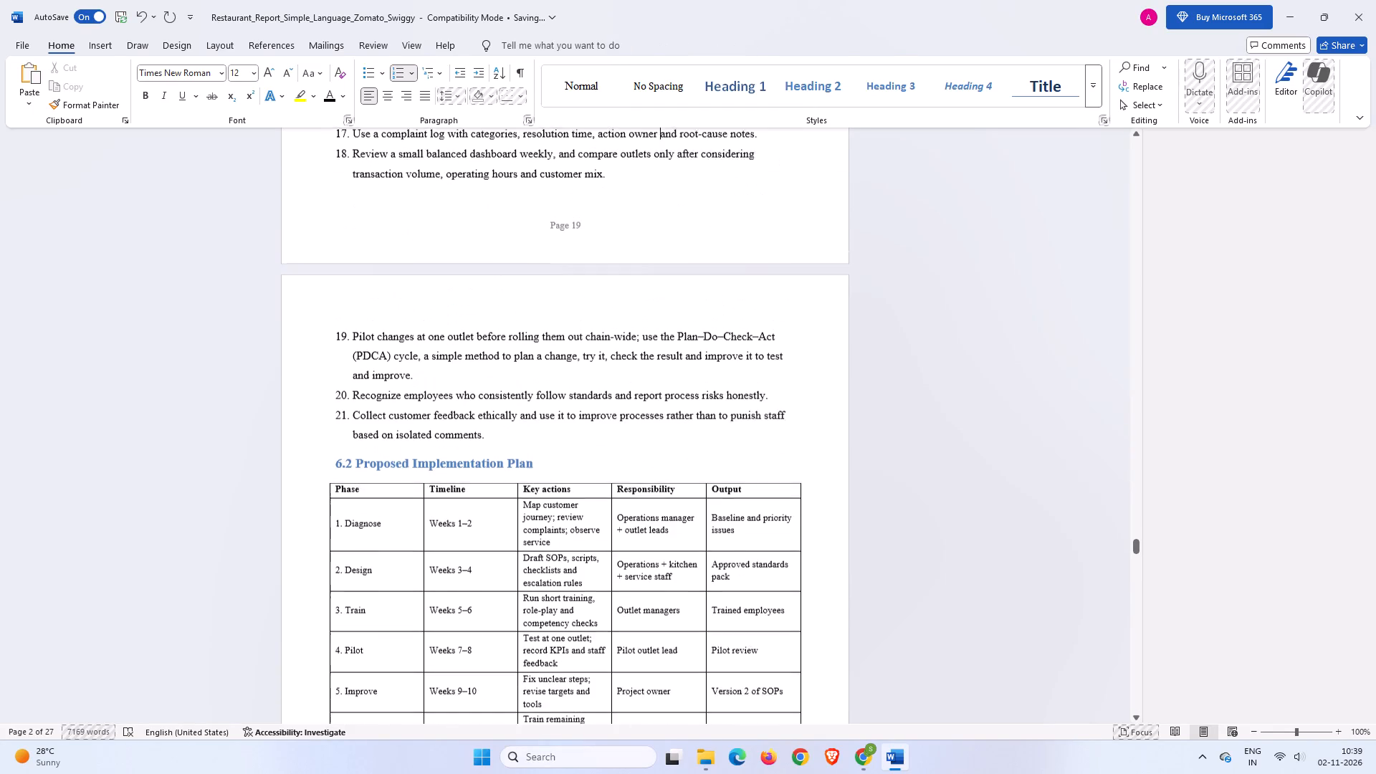
{"action": "key", "text": "Up"}
{"action": "key", "text": "Up"}
{"action": "key", "text": "Up"}
{"action": "key", "text": "Up"}
{"action": "key", "text": "Up"}
{"action": "key", "text": "Up"}
{"action": "key", "text": "Up"}
{"action": "key", "text": "Up"}
{"action": "key", "text": "Up"}
{"action": "key", "text": "Up"}
{"action": "key", "text": "Up"}
{"action": "key", "text": "Up"}
{"action": "key", "text": "Up"}
{"action": "key", "text": "Up"}
{"action": "key", "text": "Up"}
{"action": "key", "text": "Up"}
{"action": "key", "text": "Up"}
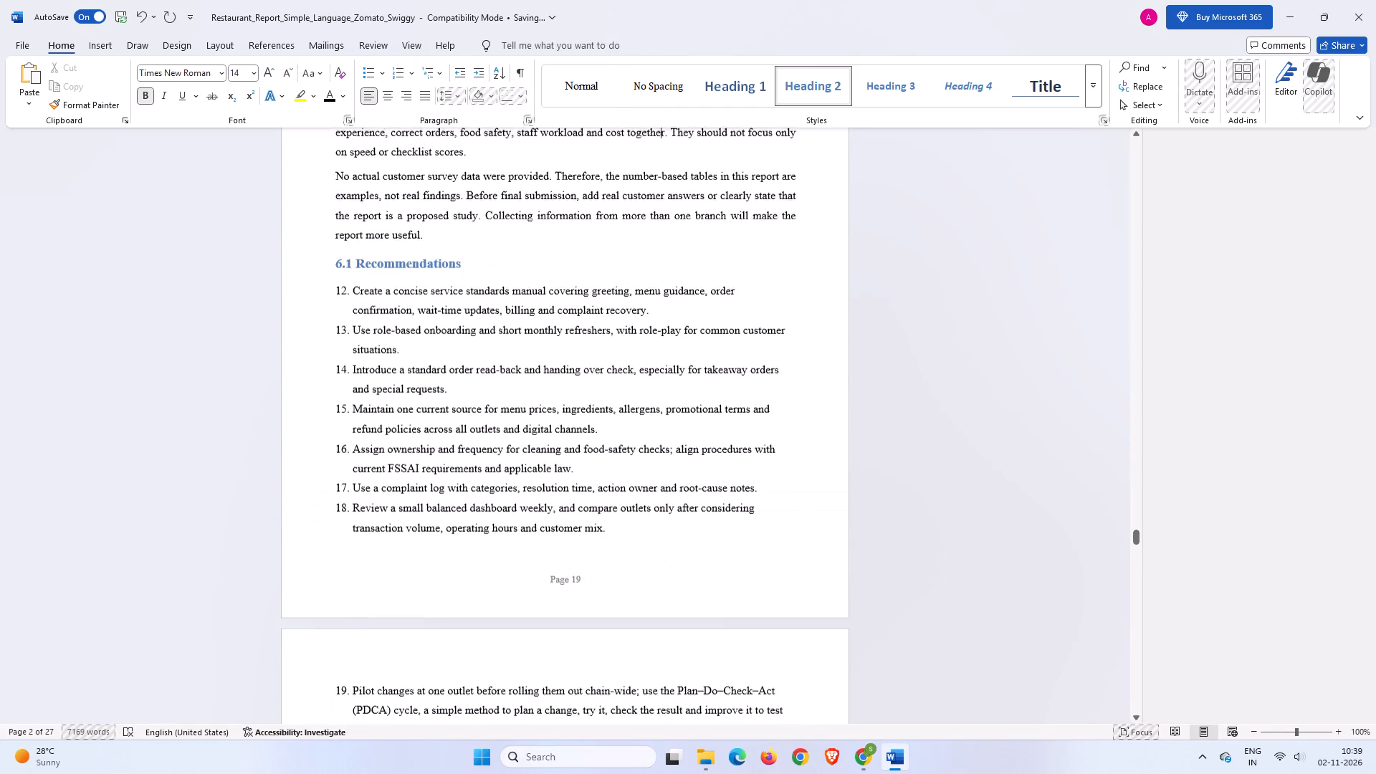
{"action": "key", "text": "Up"}
{"action": "key", "text": "Up"}
{"action": "key", "text": "Up"}
{"action": "key", "text": "Up"}
{"action": "key", "text": "Up"}
{"action": "key", "text": "Up"}
{"action": "key", "text": "Up"}
{"action": "key", "text": "Up"}
{"action": "key", "text": "Up"}
{"action": "key", "text": "Up"}
{"action": "key", "text": "Up"}
{"action": "key", "text": "Up"}
{"action": "key", "text": "Up"}
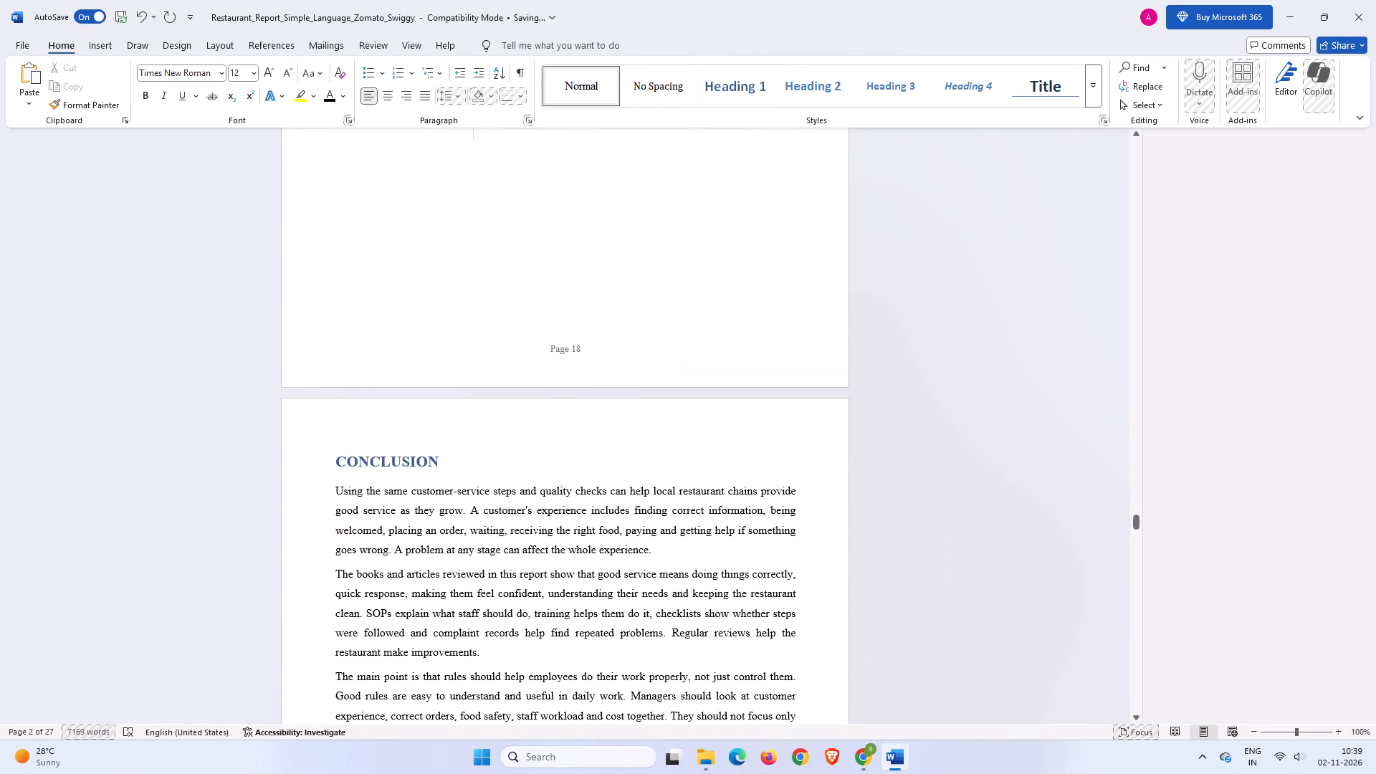
Look through the report from the CONCLUSION heading to REFERENCES, checking the pages of the recommendations, implementation plan and references.
{"action": "key", "text": "Down"}
{"action": "key", "text": "Down"}
{"action": "key", "text": "Down"}
{"action": "key", "text": "Down"}
{"action": "key", "text": "Down"}
{"action": "key", "text": "Down"}
{"action": "key", "text": "Down"}
{"action": "key", "text": "Down"}
{"action": "key", "text": "Down"}
{"action": "key", "text": "Down"}
{"action": "key", "text": "Down"}
{"action": "key", "text": "Down"}
{"action": "key", "text": "Down"}
{"action": "key", "text": "Down"}
{"action": "key", "text": "Down"}
{"action": "key", "text": "Down"}
{"action": "key", "text": "Down"}
{"action": "key", "text": "Down"}
{"action": "key", "text": "Down"}
{"action": "key", "text": "Down"}
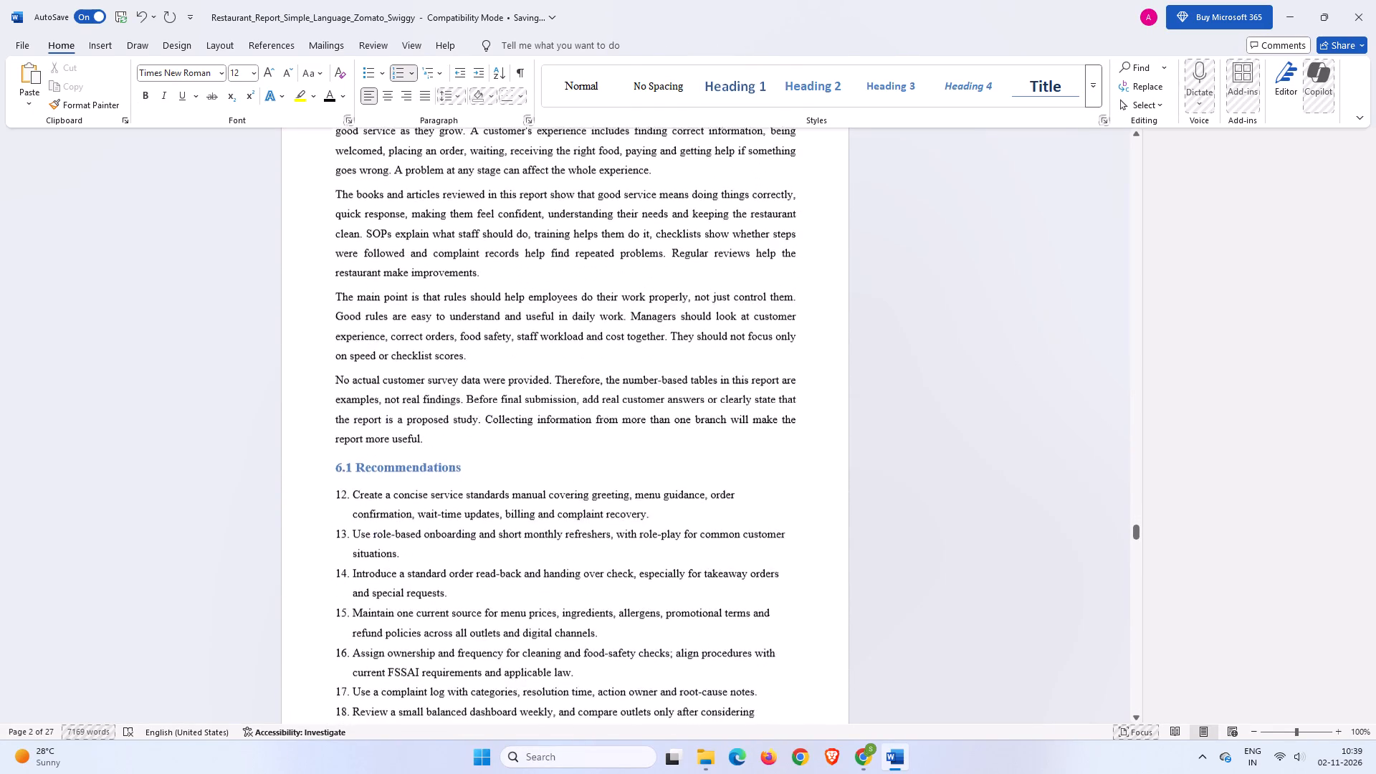
{"action": "key", "text": "Down"}
{"action": "key", "text": "Down"}
{"action": "key", "text": "Down"}
{"action": "key", "text": "Down"}
{"action": "key", "text": "Down"}
{"action": "key", "text": "Down"}
{"action": "key", "text": "Down"}
{"action": "key", "text": "Down"}
{"action": "key", "text": "Down"}
{"action": "key", "text": "Down"}
{"action": "key", "text": "Down"}
{"action": "key", "text": "Down"}
{"action": "key", "text": "Down"}
{"action": "key", "text": "Down"}
{"action": "key", "text": "Down"}
{"action": "key", "text": "Down"}
{"action": "key", "text": "Down"}
{"action": "key", "text": "Down"}
{"action": "key", "text": "Down"}
{"action": "key", "text": "Down"}
{"action": "key", "text": "Down"}
{"action": "key", "text": "Down"}
{"action": "key", "text": "Down"}
{"action": "key", "text": "Down"}
{"action": "key", "text": "Down"}
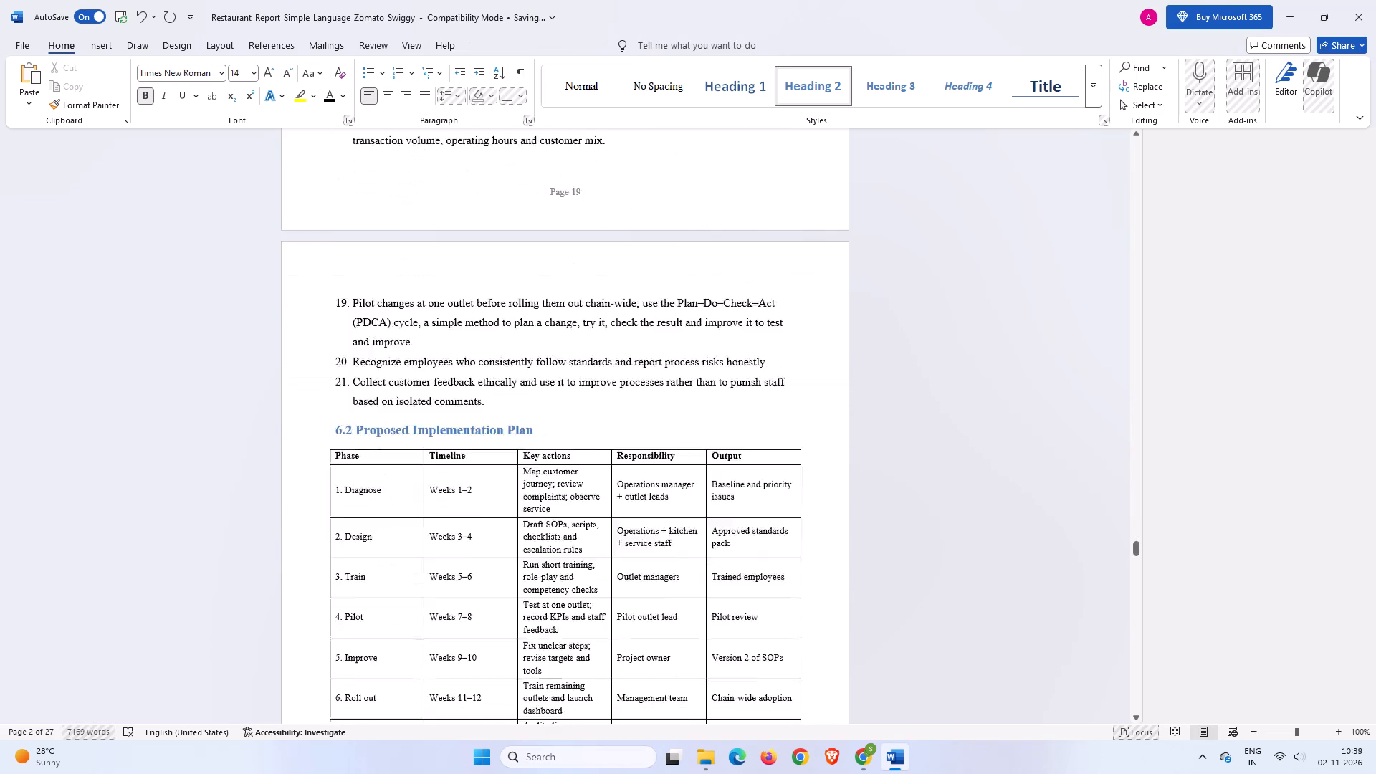
{"action": "key", "text": "Down"}
{"action": "key", "text": "Down"}
{"action": "key", "text": "Down"}
{"action": "key", "text": "Down"}
{"action": "key", "text": "Down"}
{"action": "key", "text": "Down"}
{"action": "key", "text": "Down"}
{"action": "key", "text": "Down"}
{"action": "key", "text": "Down"}
{"action": "key", "text": "Down"}
{"action": "key", "text": "Down"}
{"action": "key", "text": "Down"}
{"action": "key", "text": "Down"}
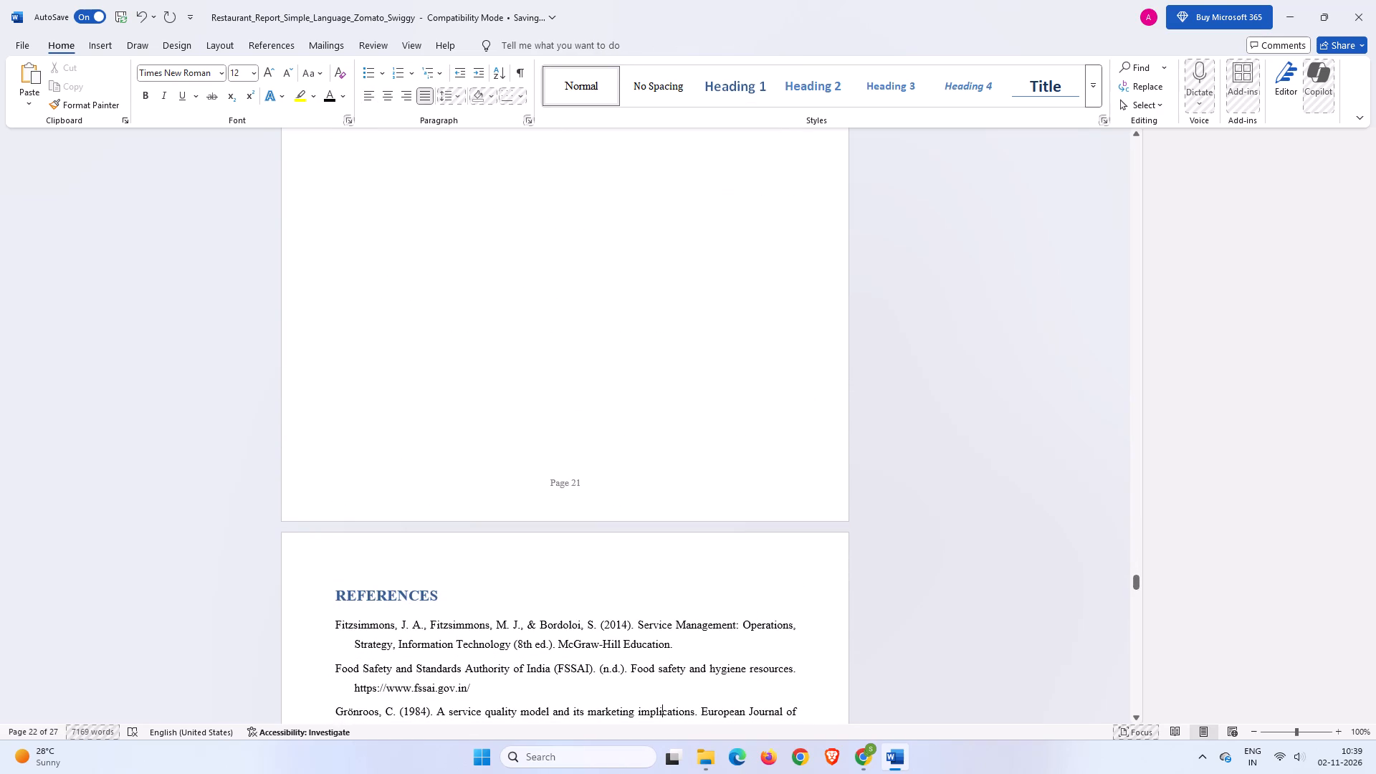
Go back from REFERENCES through 6.4 Future Scope and the dashboard table to the numbered recommendations before 6.2 Proposed Implementation Plan.
{"action": "key", "text": "Up"}
{"action": "key", "text": "Up"}
{"action": "key", "text": "Up"}
{"action": "key", "text": "Up"}
{"action": "key", "text": "Up"}
{"action": "key", "text": "Up"}
{"action": "key", "text": "Up"}
{"action": "key", "text": "Up"}
{"action": "key", "text": "Up"}
{"action": "key", "text": "Up"}
{"action": "key", "text": "Up"}
{"action": "key", "text": "Up"}
{"action": "key", "text": "Up"}
{"action": "key", "text": "Up"}
{"action": "key", "text": "Up"}
{"action": "key", "text": "Up"}
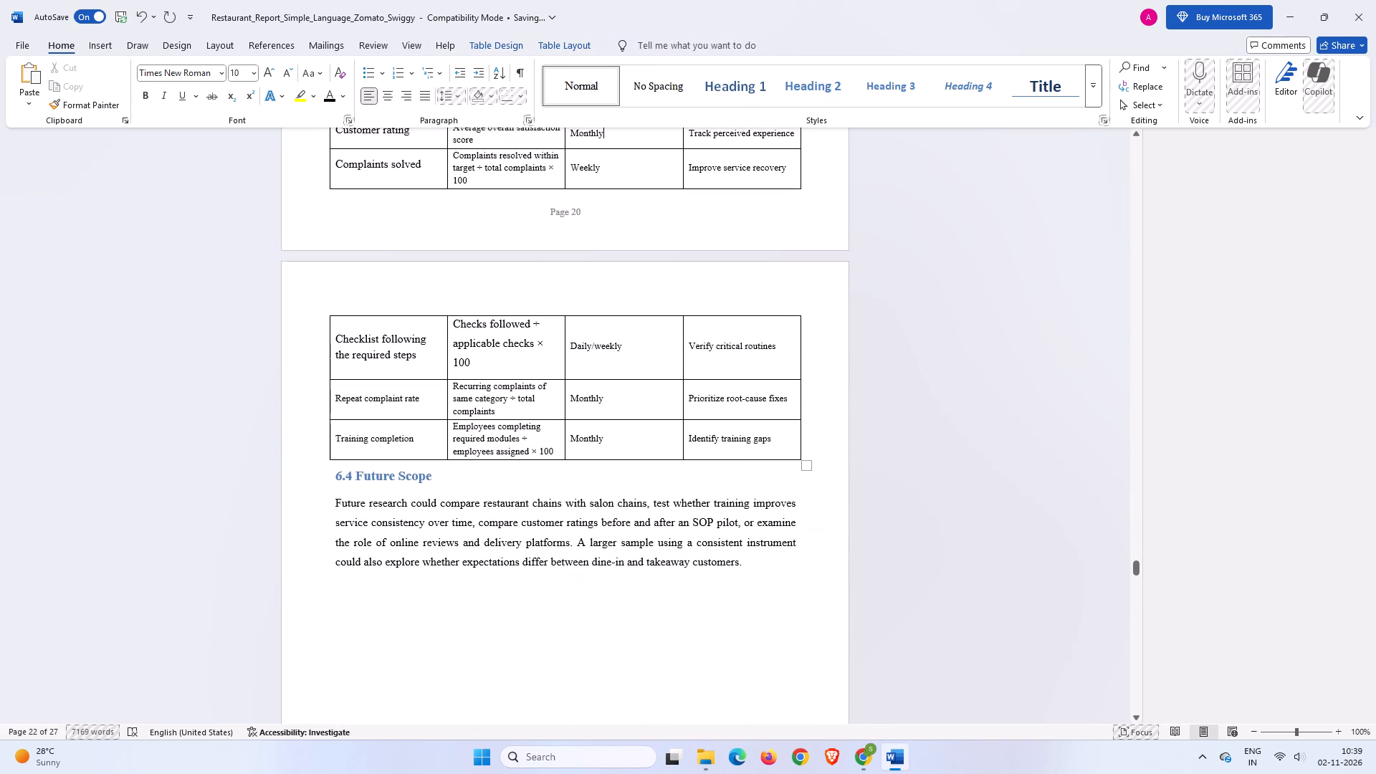
{"action": "key", "text": "Up"}
{"action": "key", "text": "Up"}
{"action": "key", "text": "Up"}
{"action": "key", "text": "Up"}
{"action": "key", "text": "Up"}
{"action": "key", "text": "Up"}
{"action": "key", "text": "Up"}
{"action": "key", "text": "Up"}
{"action": "key", "text": "Up"}
{"action": "key", "text": "Up"}
{"action": "key", "text": "Up"}
{"action": "key", "text": "Up"}
{"action": "key", "text": "Up"}
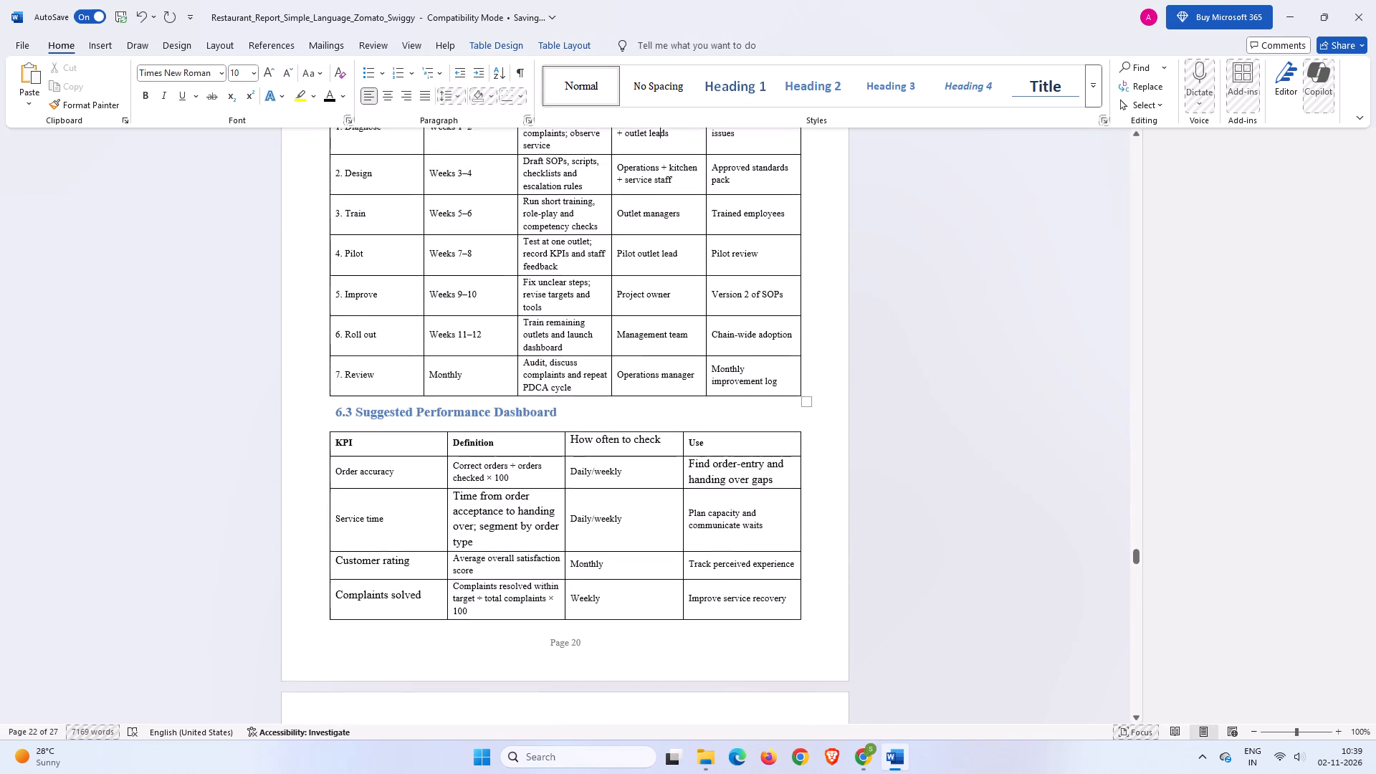
{"action": "key", "text": "Up"}
{"action": "key", "text": "Up"}
{"action": "key", "text": "Up"}
{"action": "key", "text": "Up"}
{"action": "key", "text": "Up"}
{"action": "key", "text": "Up"}
{"action": "key", "text": "Up"}
{"action": "key", "text": "Up"}
{"action": "key", "text": "Up"}
{"action": "key", "text": "Up"}
{"action": "key", "text": "Up"}
{"action": "key", "text": "Up"}
{"action": "key", "text": "Up"}
{"action": "key", "text": "Up"}
{"action": "key", "text": "Up"}
{"action": "key", "text": "Up"}
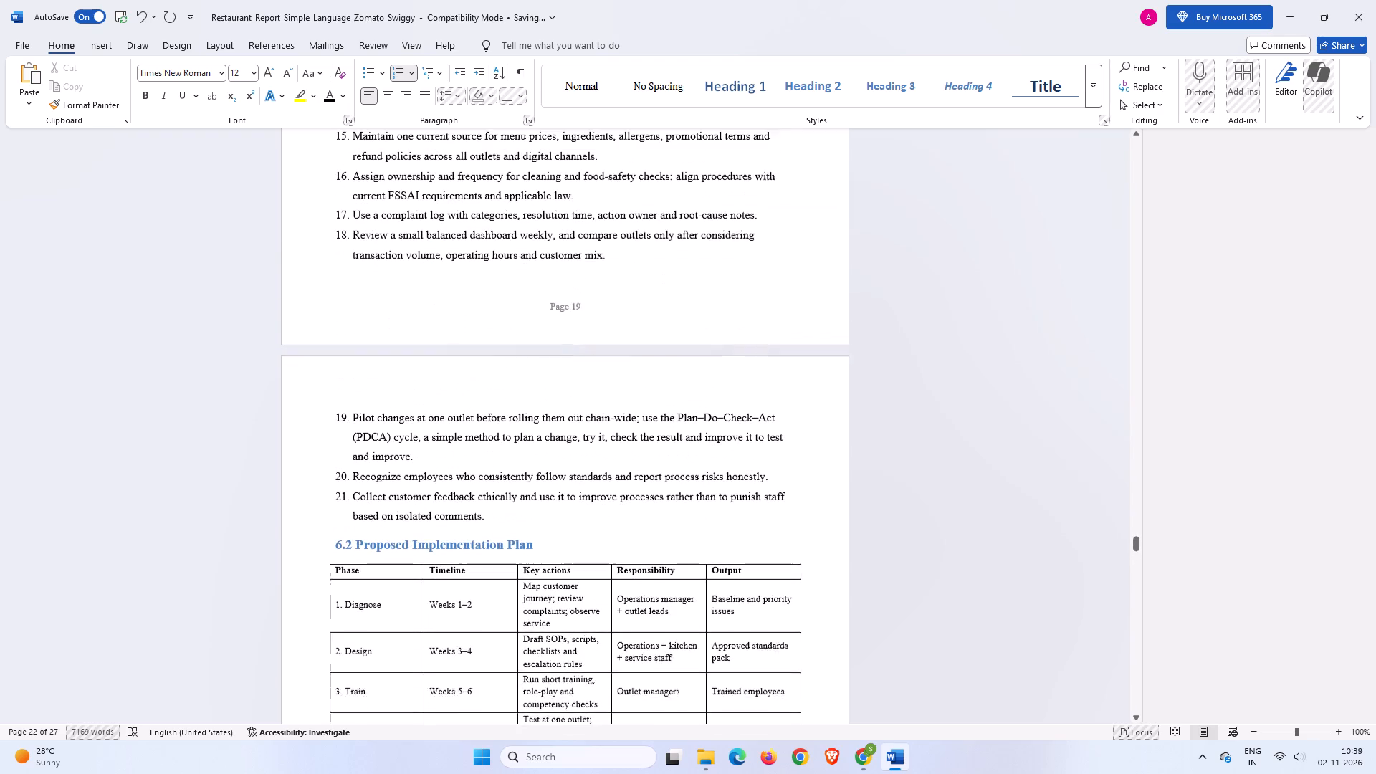
Examine the end of the recommendations and the 6.2 Proposed Implementation Plan table to check which page they fall on.
{"action": "key", "text": "Down"}
{"action": "key", "text": "Down"}
{"action": "key", "text": "Down"}
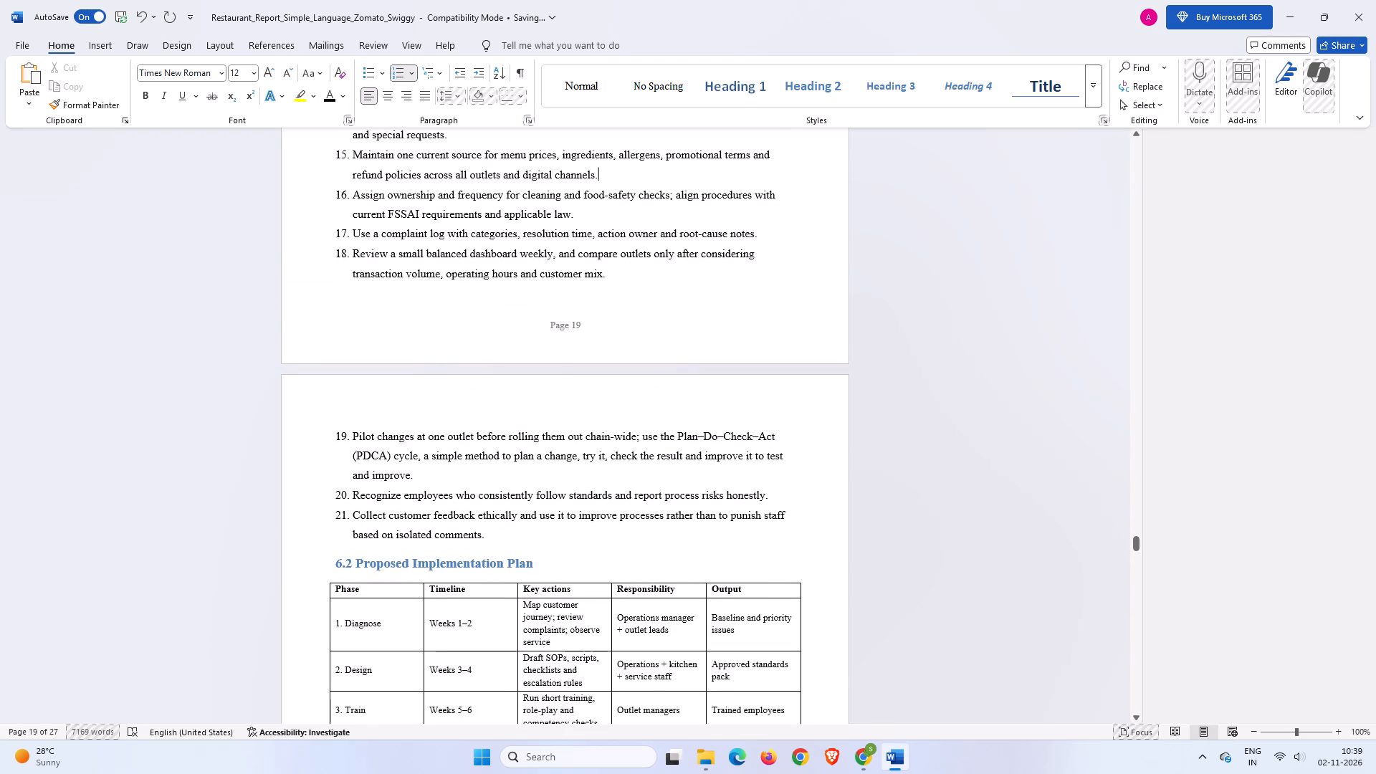
{"action": "key", "text": "Down"}
{"action": "scroll", "coordinate": [755, 235], "scroll_direction": "down", "scroll_amount": 2}
{"action": "scroll", "coordinate": [736, 327], "scroll_direction": "down", "scroll_amount": 3}
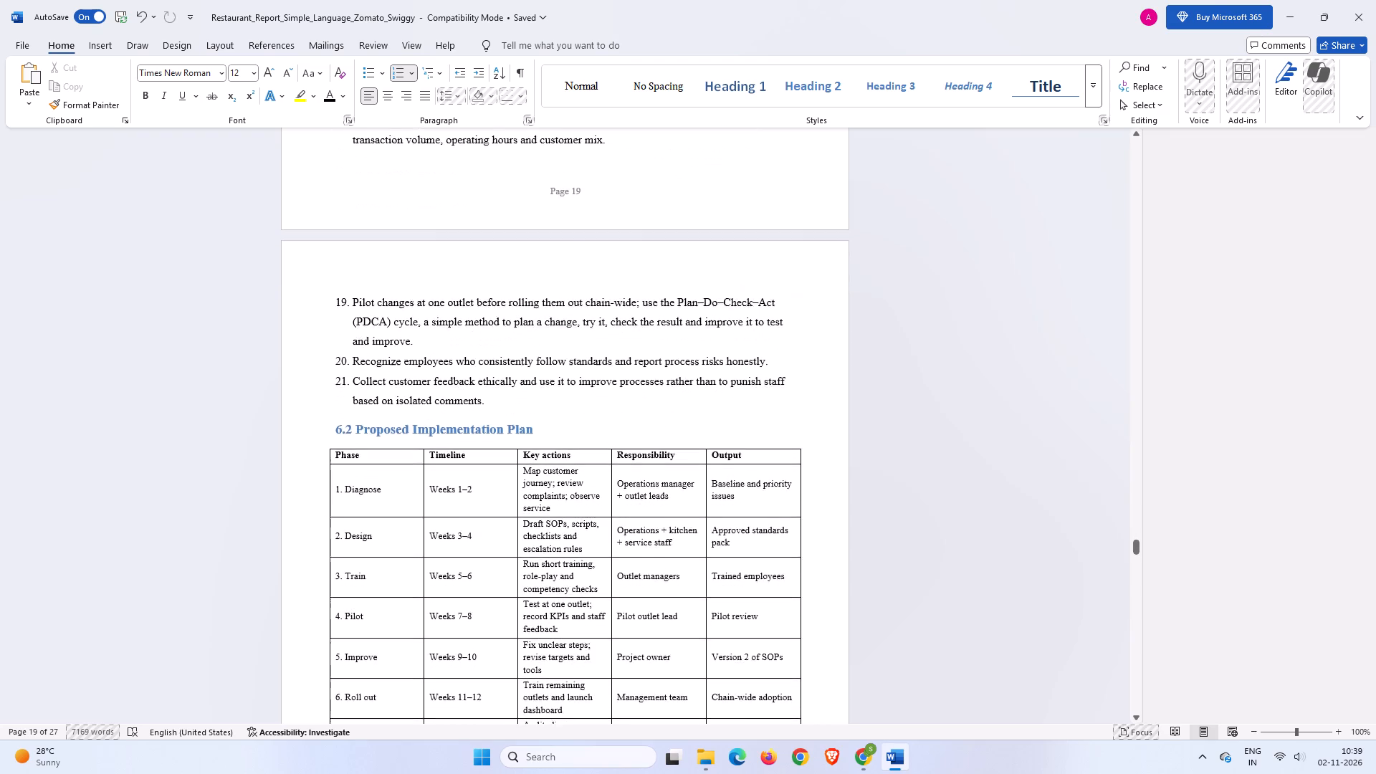
{"action": "scroll", "coordinate": [728, 302], "scroll_direction": "down", "scroll_amount": 2}
{"action": "scroll", "coordinate": [746, 239], "scroll_direction": "up", "scroll_amount": 2}
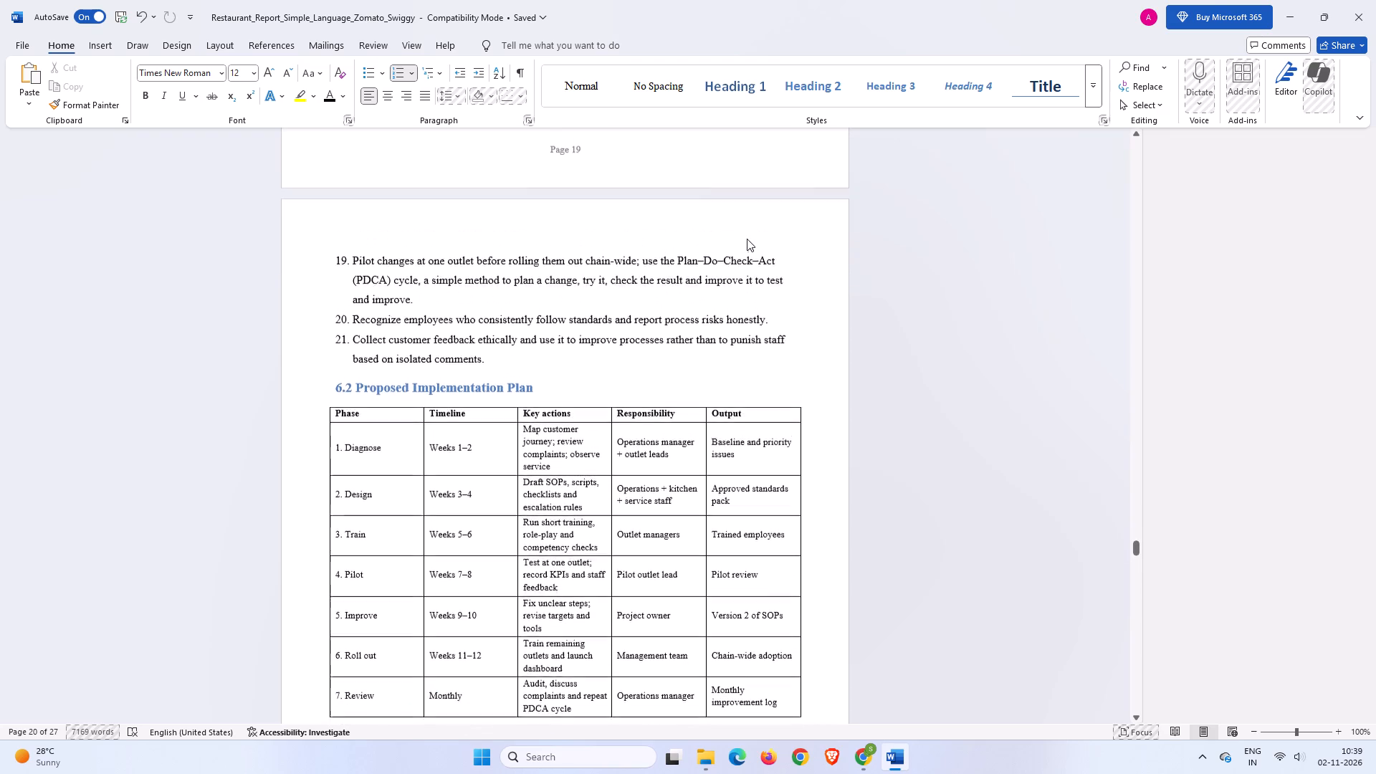
Return to the INDEX table near the start of the report and review the rows still lacking an indicative page.
{"action": "key", "text": "Up"}
{"action": "key", "text": "Up"}
{"action": "key", "text": "Up"}
{"action": "key", "text": "Up"}
{"action": "key", "text": "Up"}
{"action": "key", "text": "Up"}
{"action": "key", "text": "Up"}
{"action": "key", "text": "Up"}
{"action": "key", "text": "Up"}
{"action": "key", "text": "Up"}
{"action": "key", "text": "Up"}
{"action": "key", "text": "Up"}
{"action": "key", "text": "Up"}
{"action": "key", "text": "Up"}
{"action": "key", "text": "Up"}
{"action": "key", "text": "Up"}
{"action": "key", "text": "Up"}
{"action": "key", "text": "Up"}
{"action": "key", "text": "Up"}
{"action": "key", "text": "Up"}
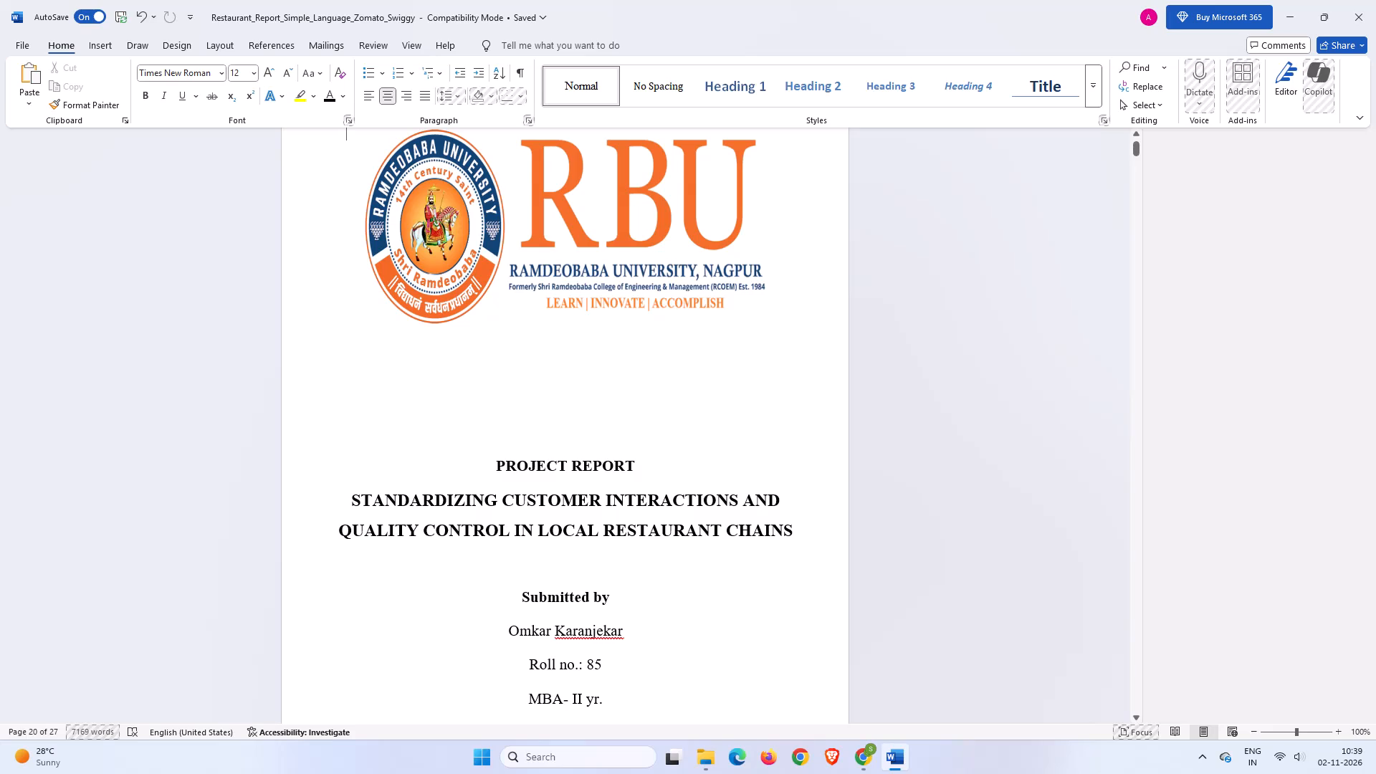
{"action": "key", "text": "Down"}
{"action": "key", "text": "Down"}
{"action": "key", "text": "Down"}
{"action": "key", "text": "Down"}
{"action": "key", "text": "Down"}
{"action": "key", "text": "Down"}
{"action": "key", "text": "Down"}
{"action": "key", "text": "Down"}
{"action": "key", "text": "Down"}
{"action": "key", "text": "Down"}
{"action": "key", "text": "Down"}
{"action": "key", "text": "Down"}
{"action": "key", "text": "Down"}
{"action": "key", "text": "Down"}
{"action": "key", "text": "Down"}
{"action": "key", "text": "Down"}
{"action": "key", "text": "Down"}
{"action": "key", "text": "Down"}
{"action": "key", "text": "Down"}
{"action": "key", "text": "Down"}
{"action": "key", "text": "Down"}
{"action": "key", "text": "Down"}
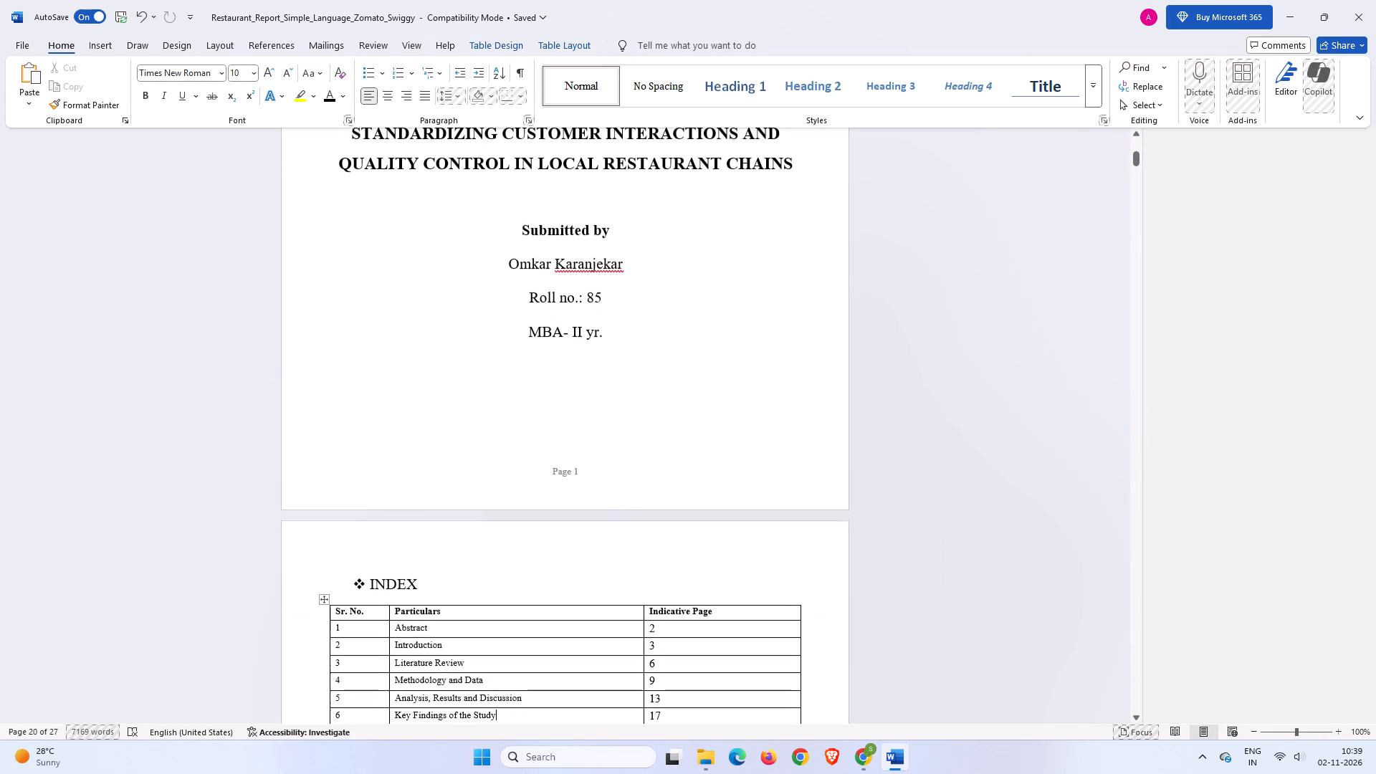
{"action": "key", "text": "Down"}
{"action": "key", "text": "Down"}
{"action": "key", "text": "Down"}
{"action": "key", "text": "Down"}
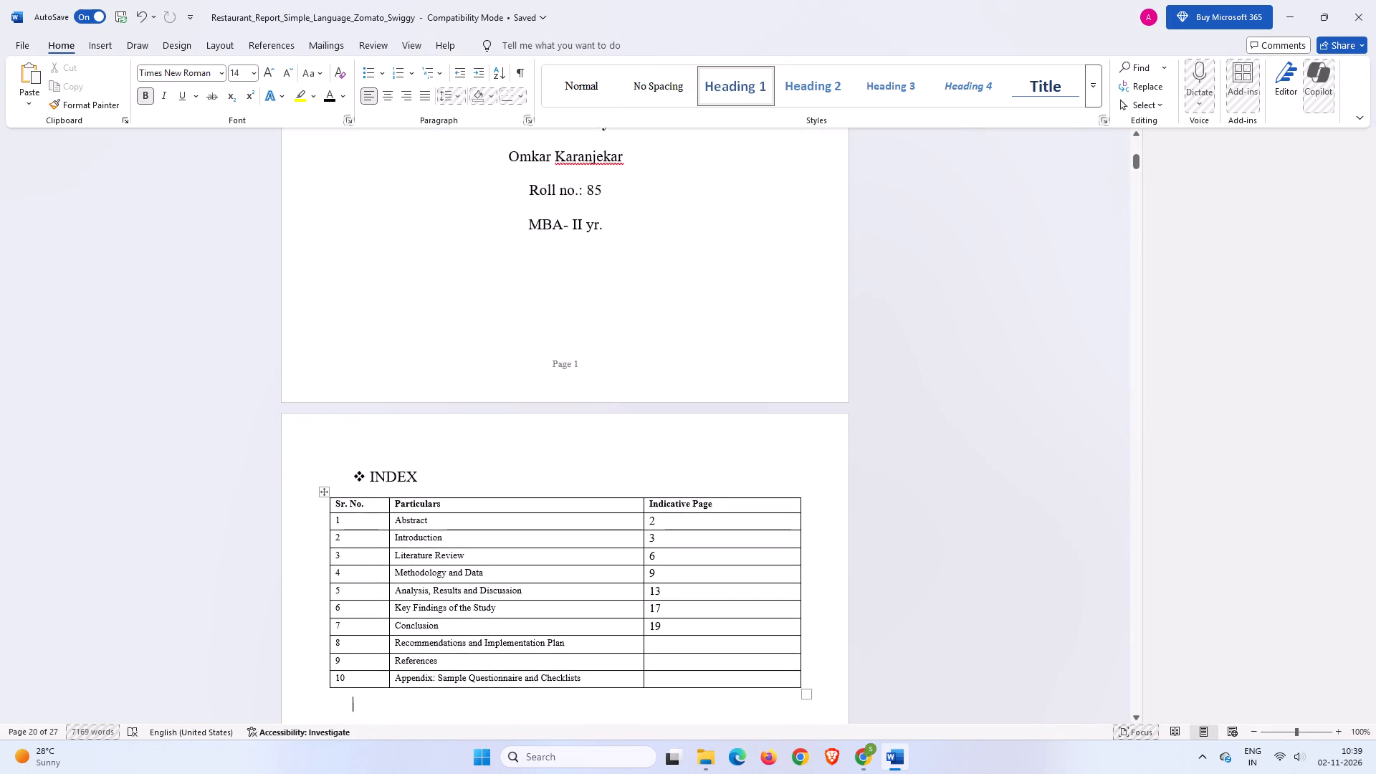
{"action": "key", "text": "Down"}
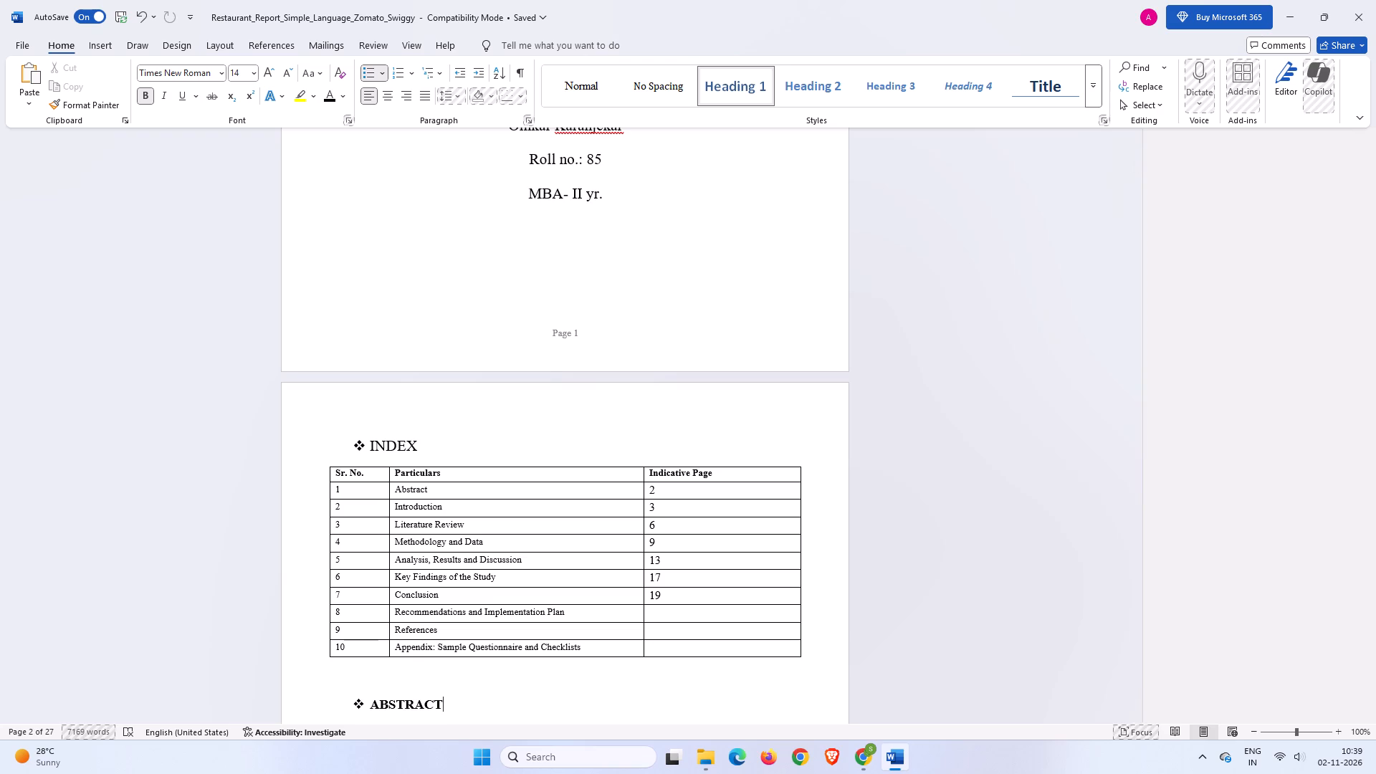
Look through the report from the ABSTRACT heading through the section 4 outlet comparison to the section 5 key findings.
{"action": "key", "text": "Down"}
{"action": "key", "text": "Down"}
{"action": "key", "text": "Down"}
{"action": "key", "text": "Down"}
{"action": "key", "text": "Down"}
{"action": "key", "text": "Down"}
{"action": "key", "text": "Down"}
{"action": "key", "text": "Down"}
{"action": "key", "text": "Down"}
{"action": "key", "text": "Down"}
{"action": "key", "text": "Down"}
{"action": "key", "text": "Down"}
{"action": "key", "text": "Down"}
{"action": "key", "text": "Down"}
{"action": "key", "text": "Down"}
{"action": "key", "text": "Down"}
{"action": "key", "text": "Down"}
{"action": "key", "text": "Down"}
{"action": "key", "text": "Down"}
{"action": "key", "text": "Down"}
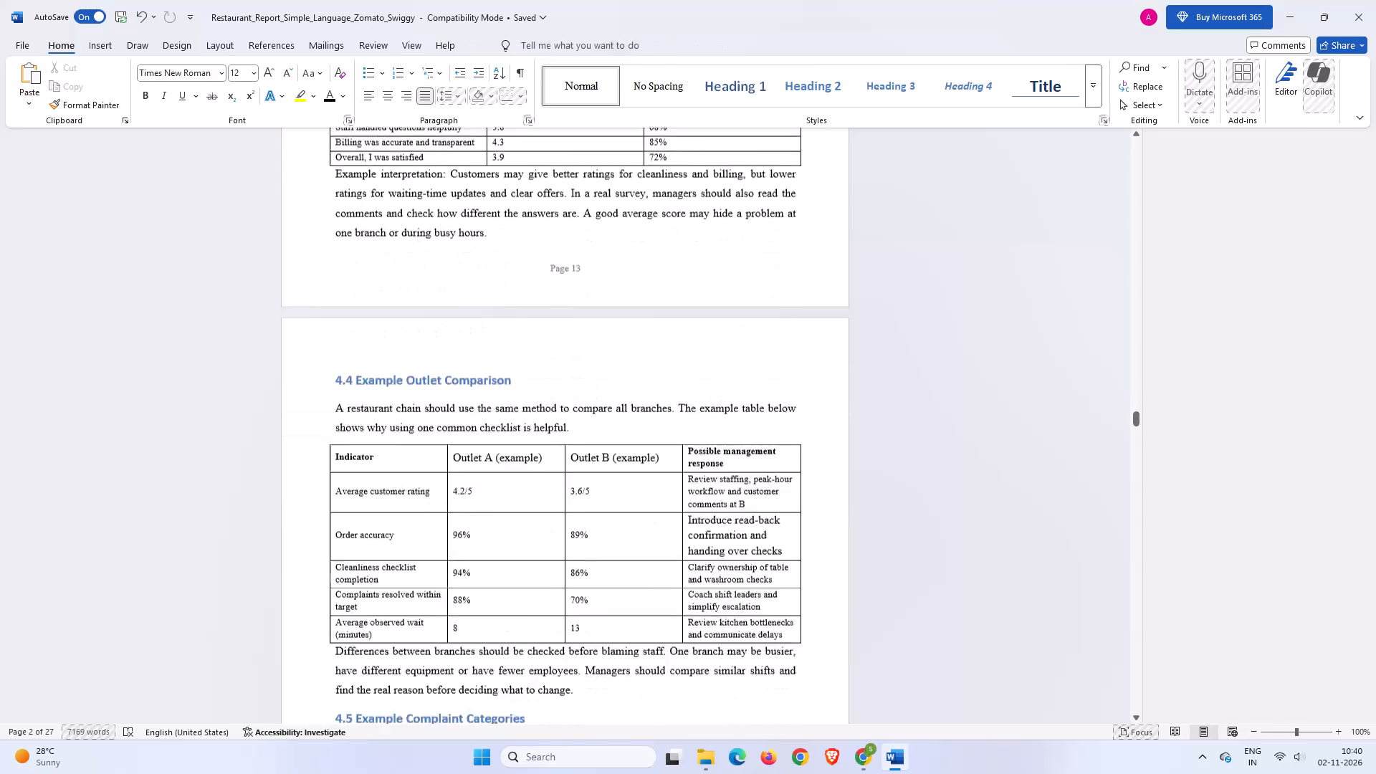
{"action": "key", "text": "Down"}
{"action": "key", "text": "Down"}
{"action": "key", "text": "Down"}
{"action": "key", "text": "Down"}
{"action": "key", "text": "Down"}
{"action": "key", "text": "Down"}
{"action": "key", "text": "Down"}
{"action": "key", "text": "Down"}
{"action": "key", "text": "Down"}
{"action": "key", "text": "Down"}
{"action": "key", "text": "Down"}
{"action": "key", "text": "Down"}
{"action": "key", "text": "Down"}
{"action": "key", "text": "Down"}
{"action": "key", "text": "Down"}
{"action": "key", "text": "Down"}
{"action": "key", "text": "Down"}
{"action": "key", "text": "Down"}
{"action": "key", "text": "Down"}
{"action": "key", "text": "Down"}
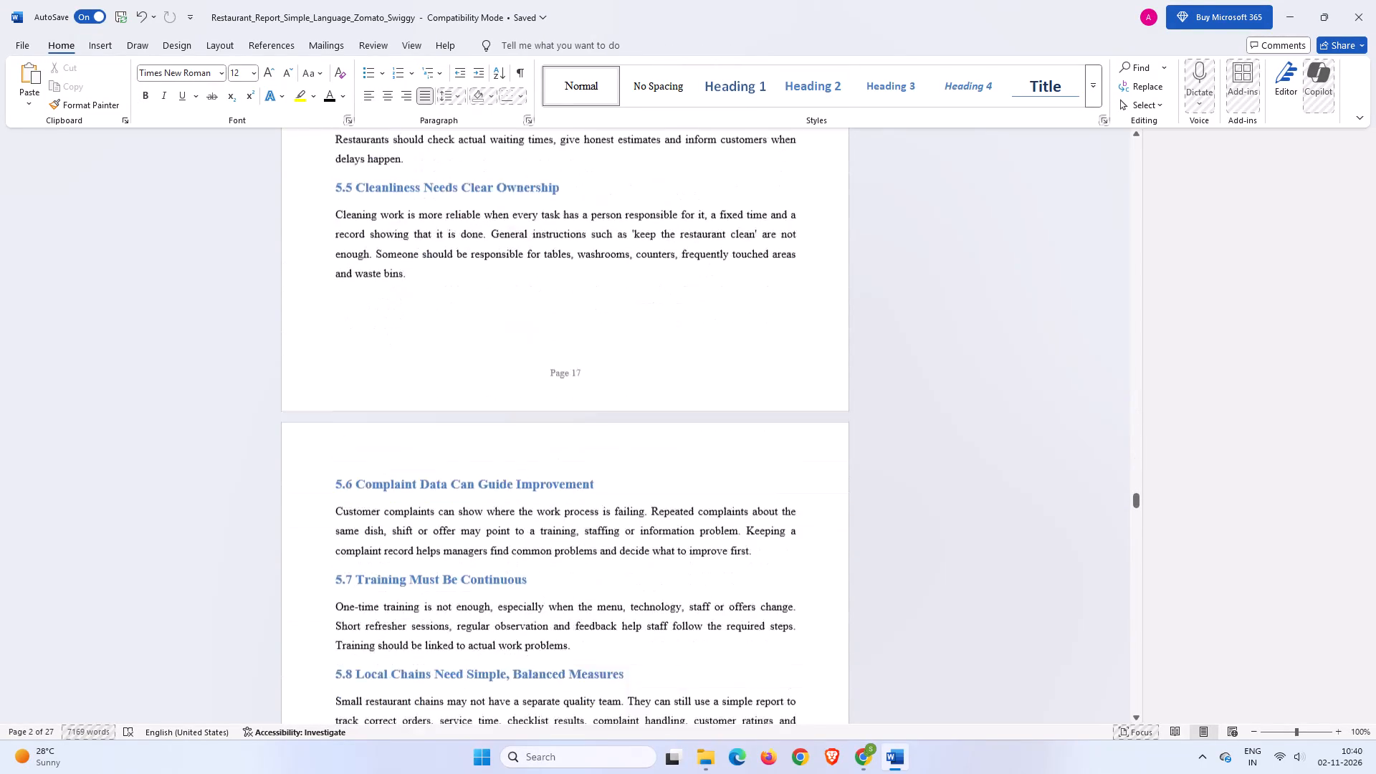
Continue through the key findings and numbered recommendations to the 6.2 Proposed Implementation Plan table, checking where section 6 falls.
{"action": "key", "text": "Down"}
{"action": "key", "text": "Down"}
{"action": "key", "text": "Down"}
{"action": "key", "text": "Down"}
{"action": "key", "text": "Down"}
{"action": "key", "text": "Down"}
{"action": "key", "text": "Down"}
{"action": "key", "text": "Down"}
{"action": "key", "text": "Down"}
{"action": "key", "text": "Down"}
{"action": "key", "text": "Down"}
{"action": "key", "text": "Down"}
{"action": "key", "text": "Down"}
{"action": "key", "text": "Down"}
{"action": "key", "text": "Down"}
{"action": "key", "text": "Down"}
{"action": "key", "text": "Down"}
{"action": "key", "text": "Down"}
{"action": "key", "text": "Down"}
{"action": "key", "text": "Down"}
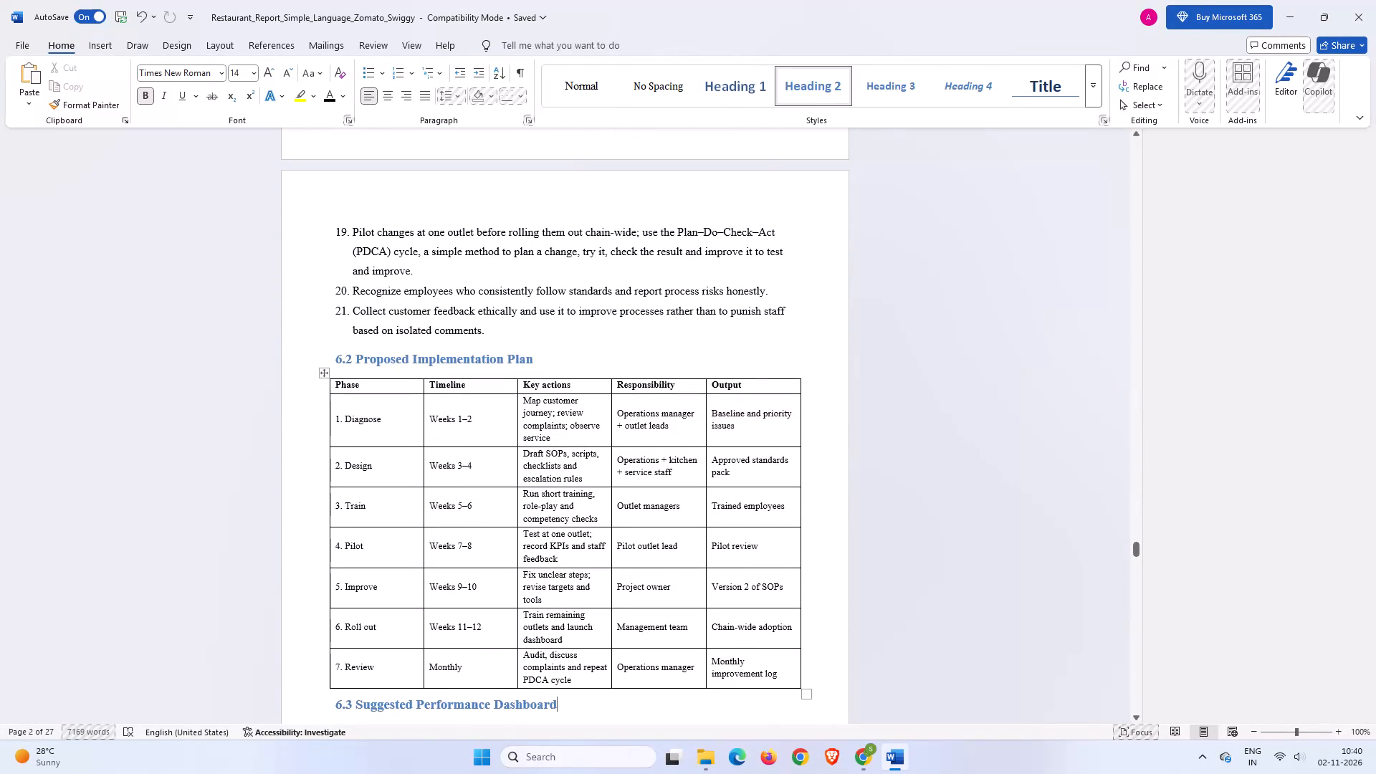
Examine the 6.3 Suggested Performance Dashboard table and the pages after it up to REFERENCES, checking their page numbers.
{"action": "key", "text": "Down"}
{"action": "key", "text": "Down"}
{"action": "key", "text": "Down"}
{"action": "key", "text": "Down"}
{"action": "key", "text": "Down"}
{"action": "key", "text": "Down"}
{"action": "key", "text": "Down"}
{"action": "key", "text": "Down"}
{"action": "key", "text": "Down"}
{"action": "key", "text": "Down"}
{"action": "key", "text": "Down"}
{"action": "key", "text": "Down"}
{"action": "key", "text": "Down"}
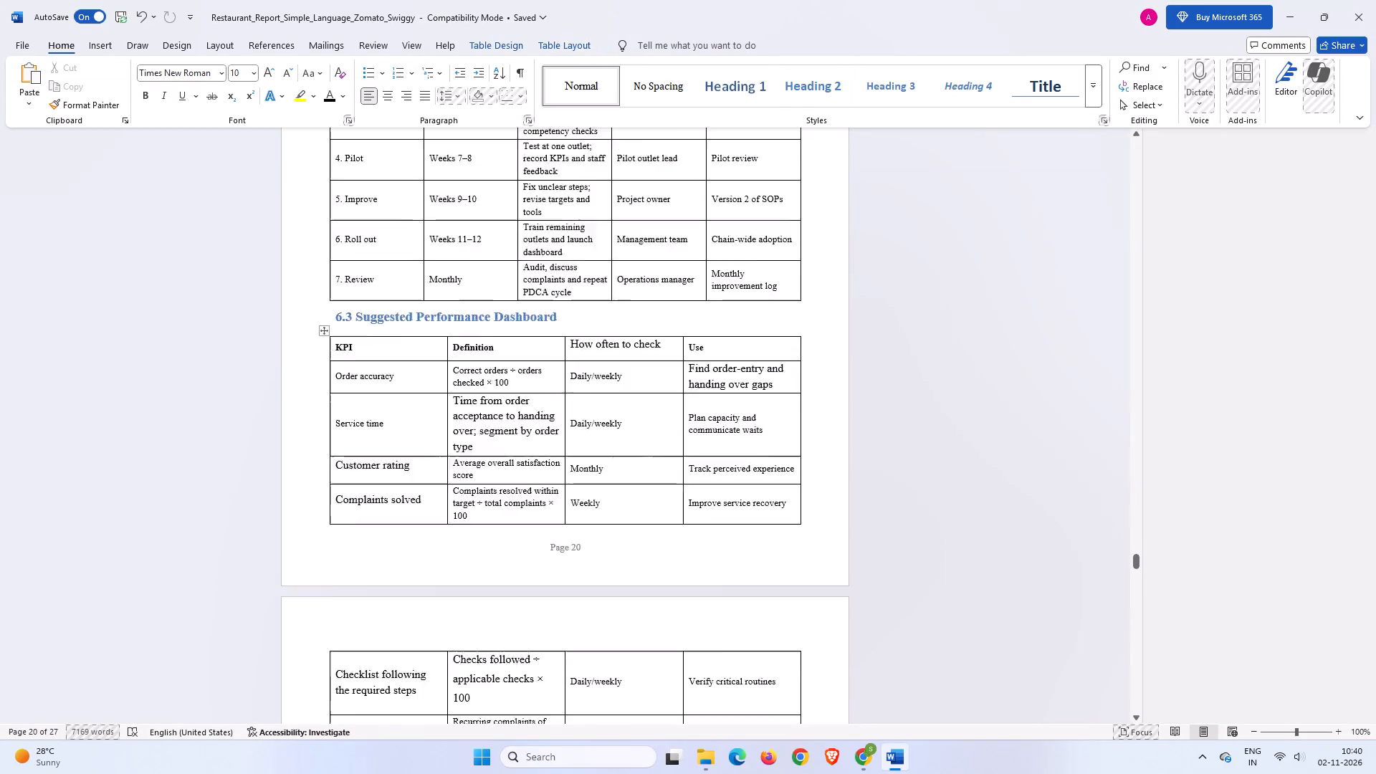
{"action": "key", "text": "Down"}
{"action": "key", "text": "Down"}
{"action": "key", "text": "Down"}
{"action": "key", "text": "Down"}
{"action": "key", "text": "Down"}
{"action": "key", "text": "Down"}
{"action": "key", "text": "Down"}
{"action": "key", "text": "Down"}
{"action": "key", "text": "Down"}
{"action": "key", "text": "Down"}
{"action": "key", "text": "Down"}
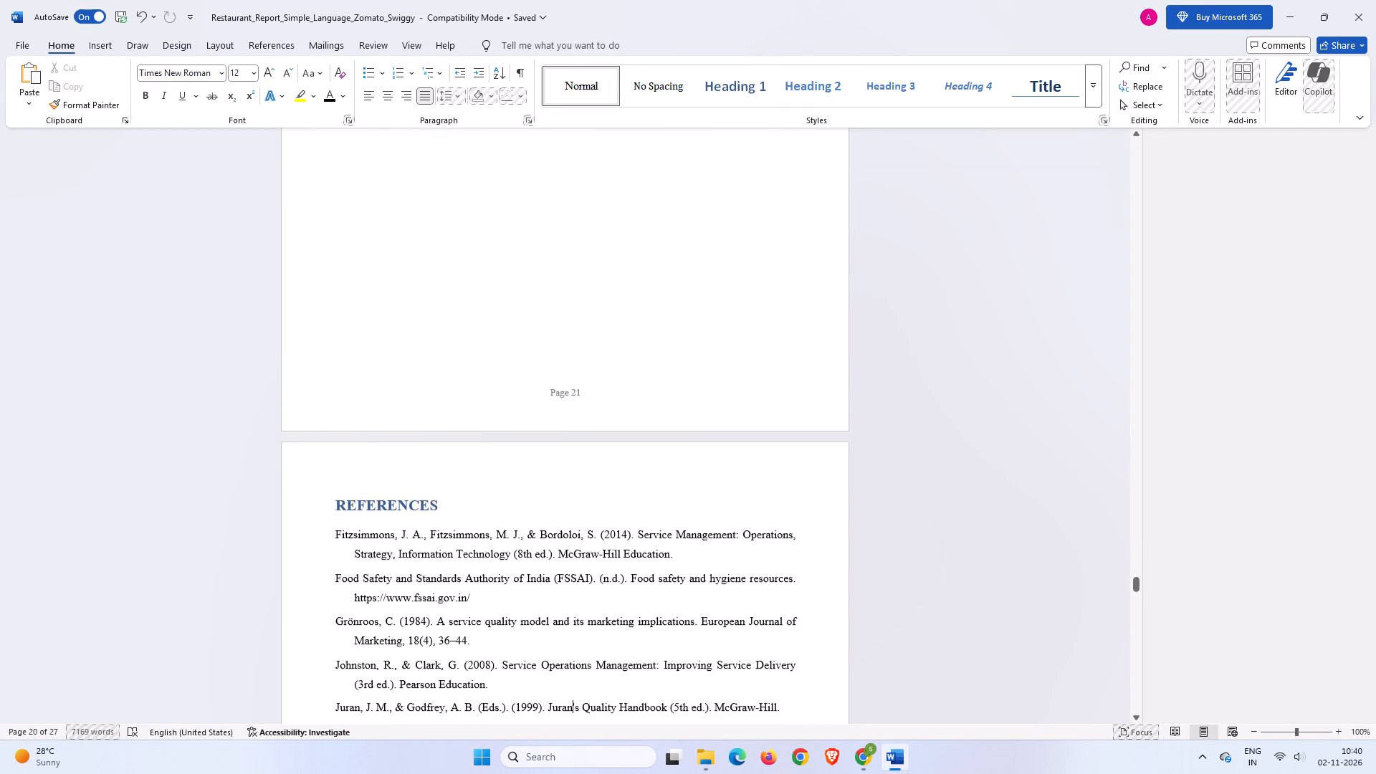
Look through the REFERENCES list to Appendix A: Sample Customer Questionnaire, checking the pages on which both sections start.
{"action": "key", "text": "Down"}
{"action": "key", "text": "Down"}
{"action": "key", "text": "Down"}
{"action": "key", "text": "Down"}
{"action": "key", "text": "Down"}
{"action": "key", "text": "Down"}
{"action": "key", "text": "Down"}
{"action": "key", "text": "Down"}
{"action": "key", "text": "Down"}
{"action": "key", "text": "Down"}
{"action": "key", "text": "Down"}
{"action": "key", "text": "Down"}
{"action": "key", "text": "Down"}
{"action": "key", "text": "Down"}
{"action": "key", "text": "Down"}
{"action": "key", "text": "Down"}
{"action": "key", "text": "Down"}
{"action": "key", "text": "Down"}
{"action": "key", "text": "Down"}
{"action": "key", "text": "Down"}
{"action": "key", "text": "Down"}
{"action": "key", "text": "Down"}
{"action": "key", "text": "Down"}
{"action": "key", "text": "Down"}
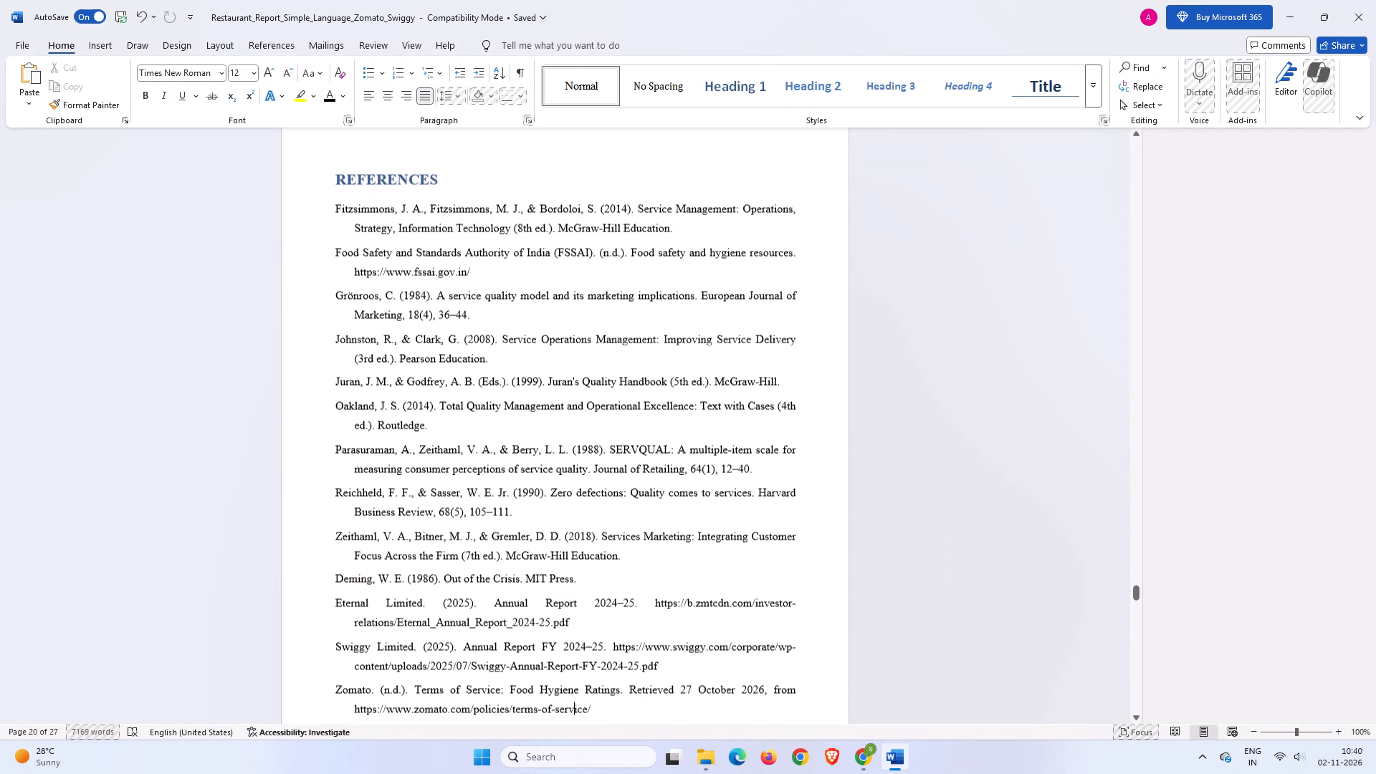
{"action": "key", "text": "Down"}
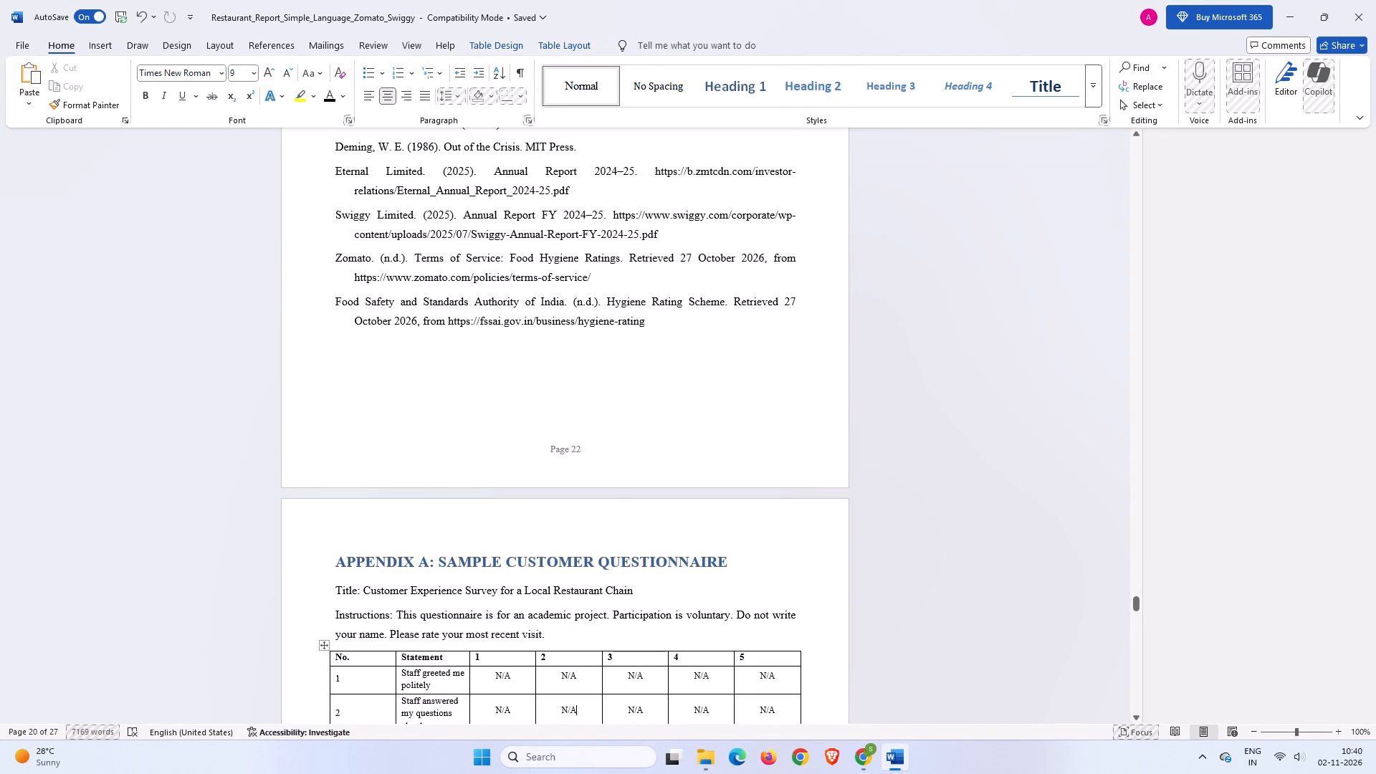
Look back from Appendix A and REFERENCES through 6.4 Future Scope to the 6.3 Suggested Performance Dashboard table, checking headings and page breaks.
{"action": "key", "text": "Up"}
{"action": "key", "text": "Up"}
{"action": "key", "text": "Up"}
{"action": "key", "text": "Up"}
{"action": "key", "text": "Up"}
{"action": "key", "text": "Up"}
{"action": "key", "text": "Up"}
{"action": "key", "text": "Up"}
{"action": "key", "text": "Up"}
{"action": "key", "text": "Up"}
{"action": "key", "text": "Up"}
{"action": "key", "text": "Up"}
{"action": "key", "text": "Up"}
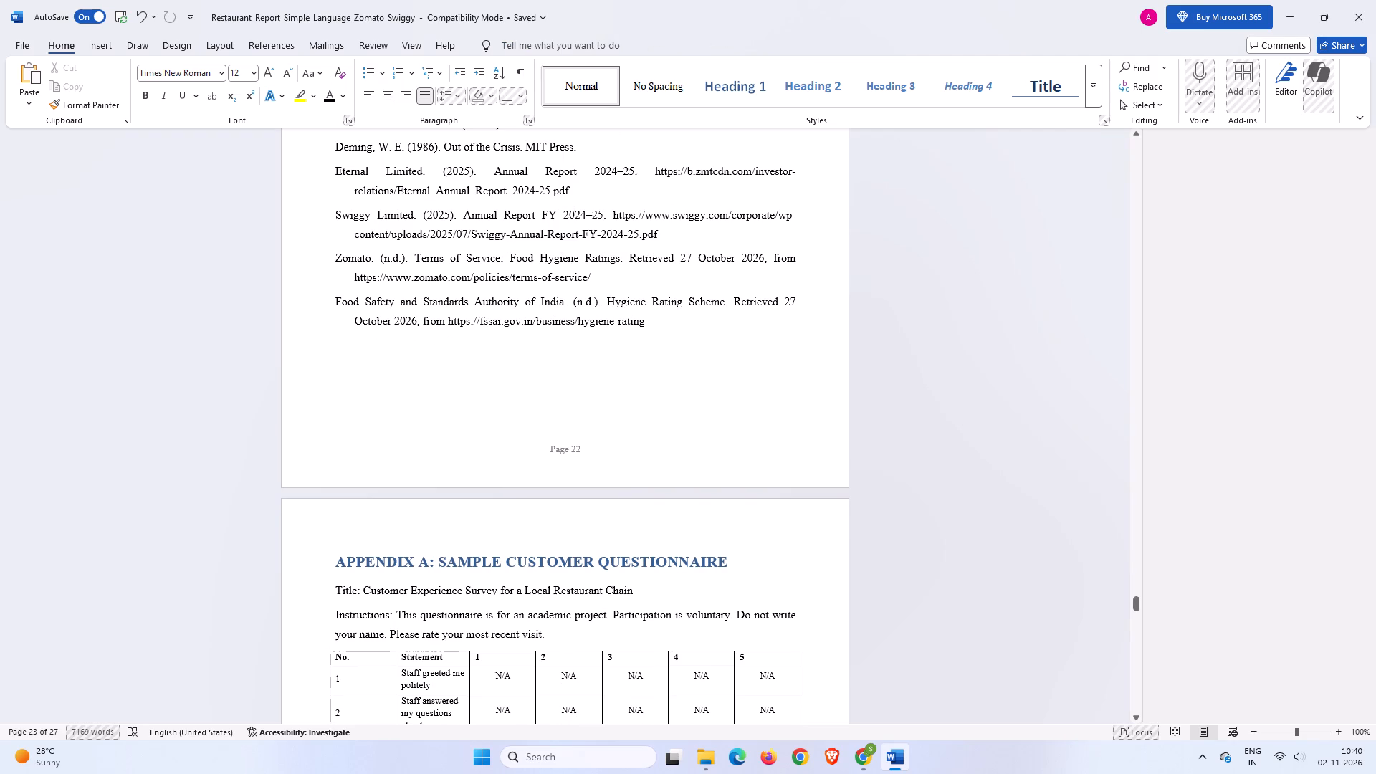
{"action": "key", "text": "Up"}
{"action": "key", "text": "Up"}
{"action": "key", "text": "Up"}
{"action": "key", "text": "Up"}
{"action": "key", "text": "Up"}
{"action": "key", "text": "Up"}
{"action": "key", "text": "Up"}
{"action": "key", "text": "Up"}
{"action": "key", "text": "Up"}
{"action": "key", "text": "Up"}
{"action": "key", "text": "Up"}
{"action": "key", "text": "Up"}
{"action": "key", "text": "Up"}
{"action": "key", "text": "Up"}
{"action": "key", "text": "Up"}
{"action": "key", "text": "Up"}
{"action": "key", "text": "Up"}
{"action": "key", "text": "Up"}
{"action": "key", "text": "Up"}
{"action": "key", "text": "Up"}
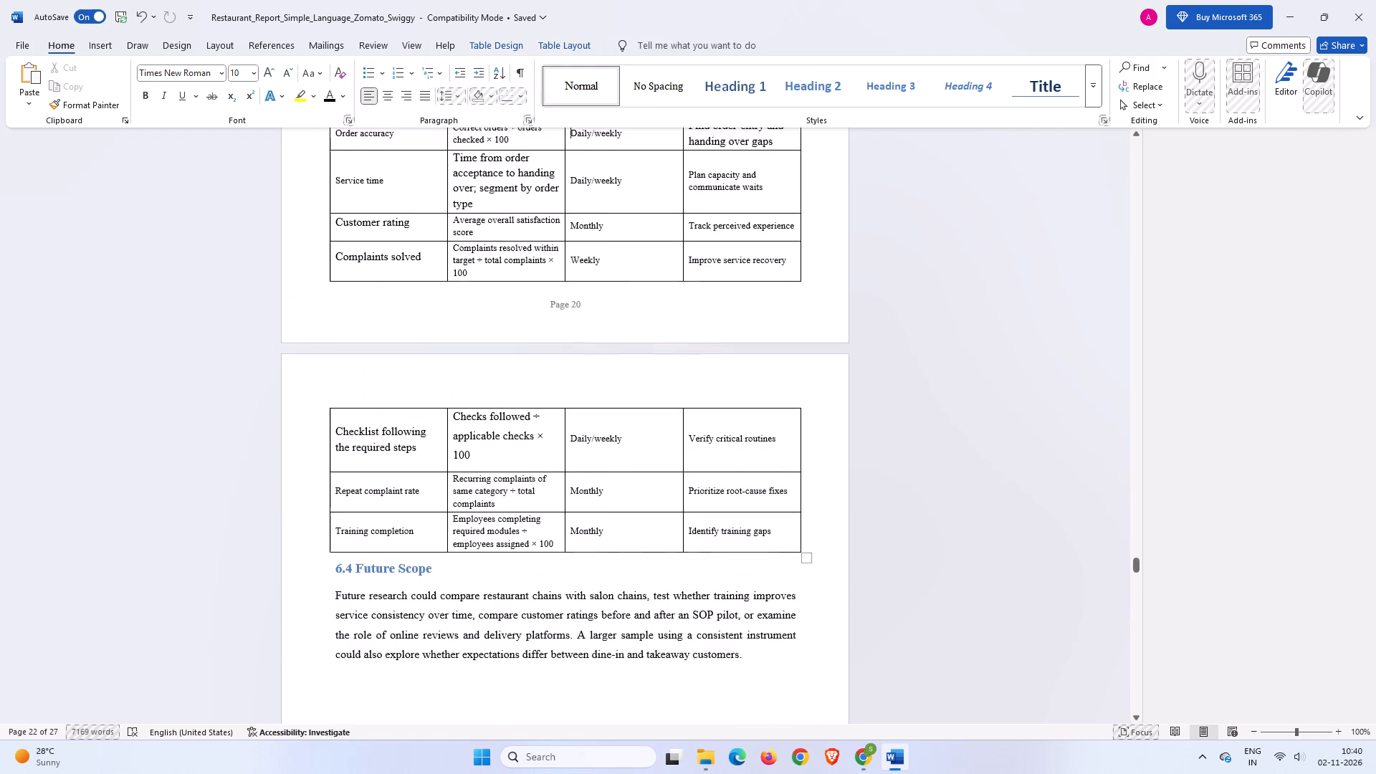
{"action": "key", "text": "Up"}
{"action": "key", "text": "Up"}
{"action": "key", "text": "Up"}
{"action": "key", "text": "Up"}
{"action": "key", "text": "Up"}
{"action": "key", "text": "Up"}
{"action": "key", "text": "Up"}
{"action": "key", "text": "Up"}
{"action": "key", "text": "Up"}
{"action": "key", "text": "Up"}
{"action": "key", "text": "Up"}
{"action": "key", "text": "Up"}
{"action": "key", "text": "Up"}
{"action": "key", "text": "Up"}
{"action": "key", "text": "Up"}
{"action": "key", "text": "Up"}
{"action": "key", "text": "Up"}
{"action": "key", "text": "Up"}
{"action": "key", "text": "Up"}
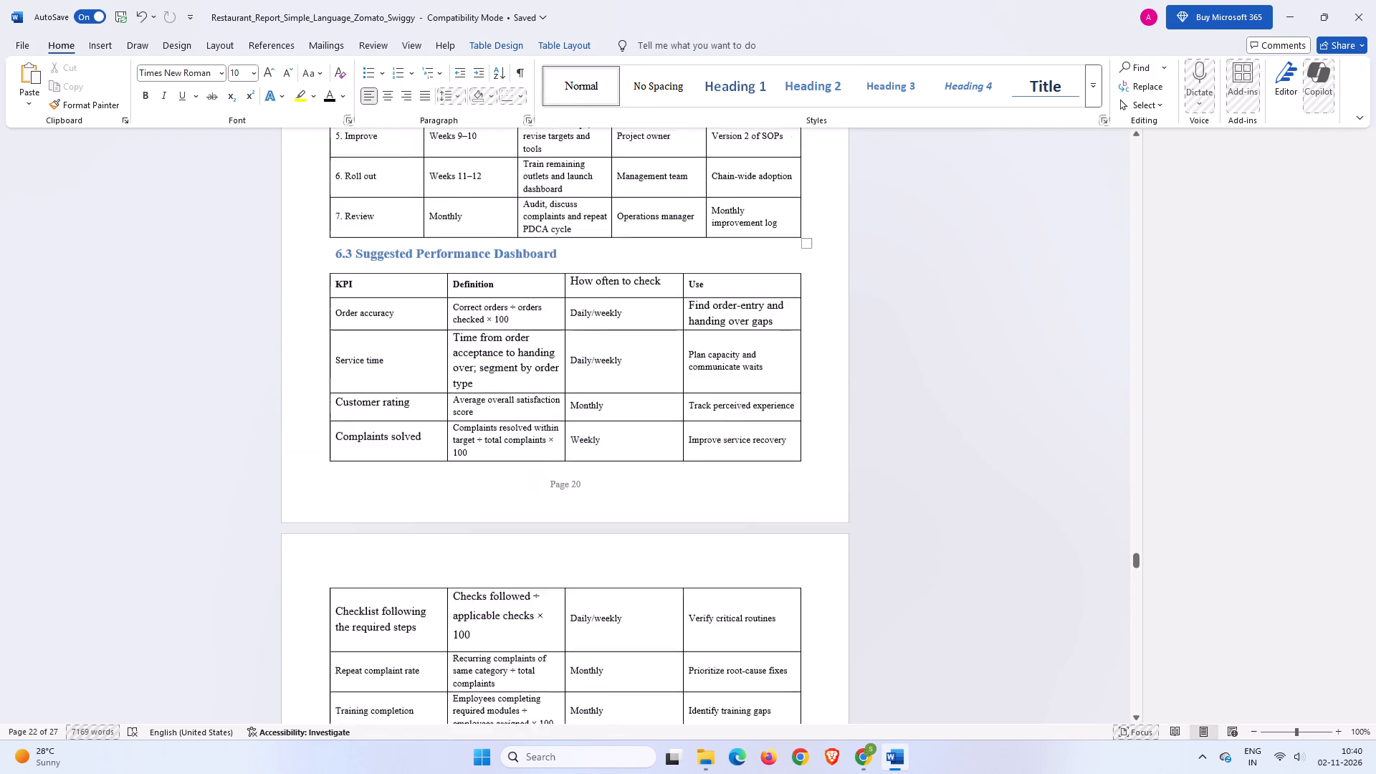
Look back through the 6.2 Proposed Implementation Plan and 6.1 Recommendations to the CONCLUSION heading, checking how section 6 is organised.
{"action": "key", "text": "Up"}
{"action": "key", "text": "Up"}
{"action": "key", "text": "Up"}
{"action": "key", "text": "Up"}
{"action": "key", "text": "Up"}
{"action": "key", "text": "Up"}
{"action": "key", "text": "Up"}
{"action": "key", "text": "Up"}
{"action": "key", "text": "Up"}
{"action": "key", "text": "Up"}
{"action": "key", "text": "Up"}
{"action": "key", "text": "Up"}
{"action": "key", "text": "Up"}
{"action": "key", "text": "Up"}
{"action": "key", "text": "Up"}
{"action": "key", "text": "Up"}
{"action": "key", "text": "Up"}
{"action": "key", "text": "Up"}
{"action": "key", "text": "Up"}
{"action": "key", "text": "Up"}
{"action": "key", "text": "Up"}
{"action": "key", "text": "Up"}
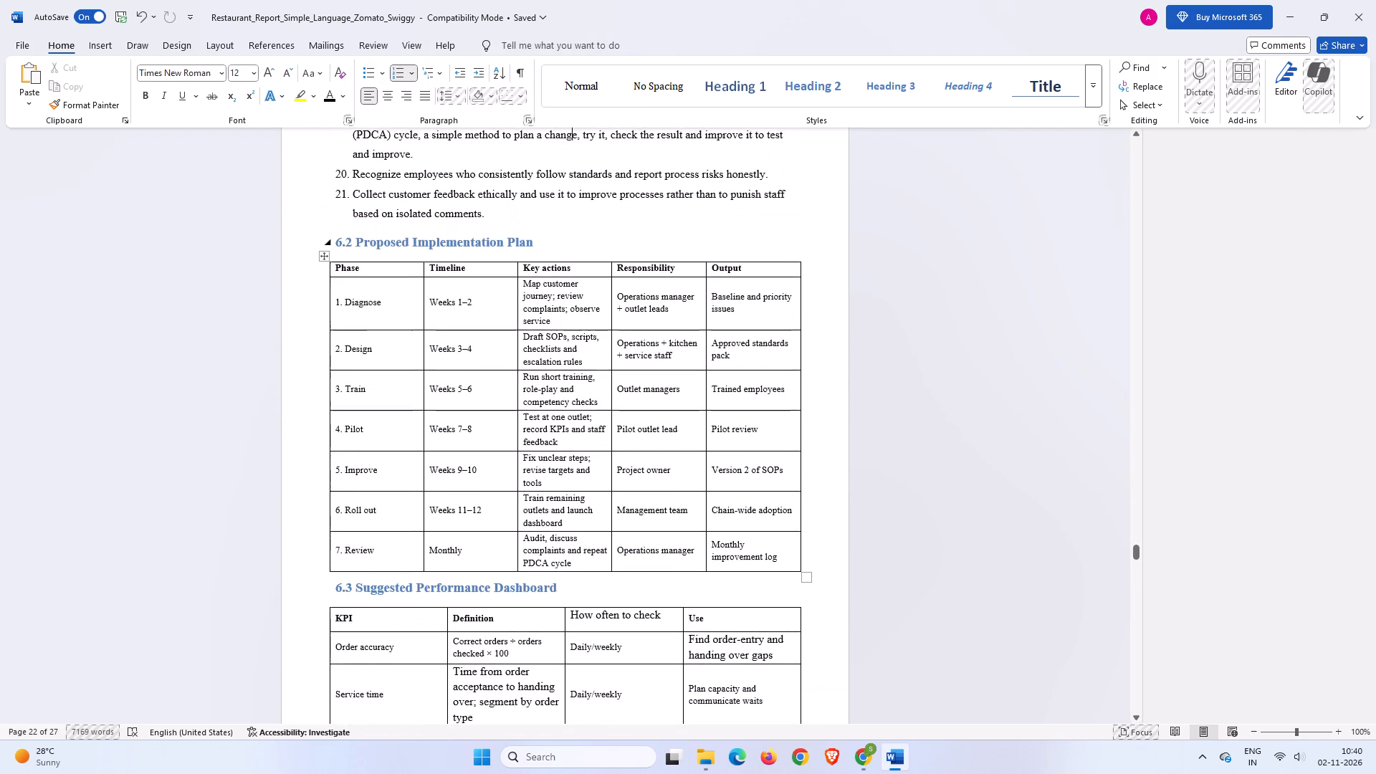
{"action": "key", "text": "Up"}
{"action": "key", "text": "Up"}
{"action": "key", "text": "Up"}
{"action": "key", "text": "Up"}
{"action": "key", "text": "Up"}
{"action": "key", "text": "Up"}
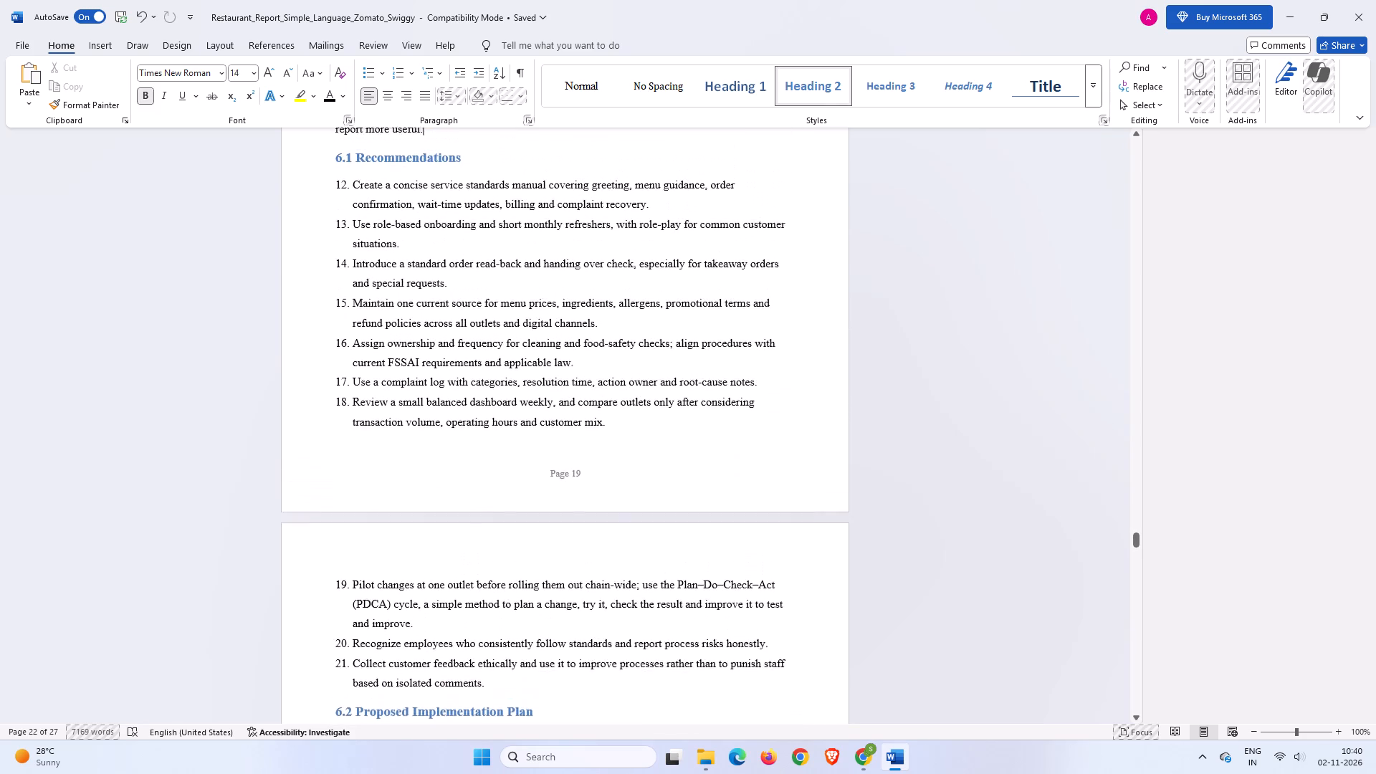
{"action": "key", "text": "Up"}
{"action": "key", "text": "Up"}
{"action": "key", "text": "Up"}
{"action": "key", "text": "Up"}
{"action": "key", "text": "Up"}
{"action": "key", "text": "Up"}
{"action": "key", "text": "Up"}
{"action": "key", "text": "Up"}
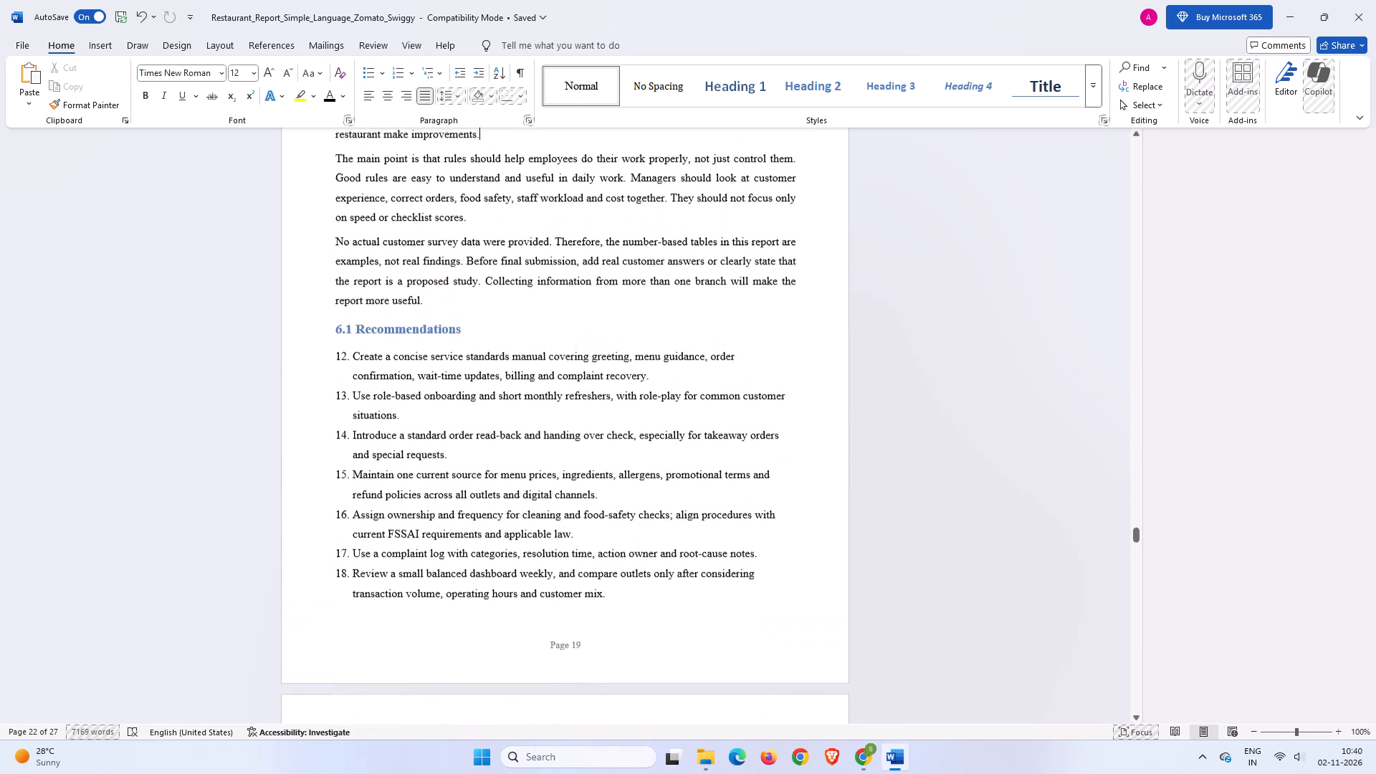
{"action": "key", "text": "Up"}
{"action": "key", "text": "Up"}
{"action": "key", "text": "Up"}
{"action": "key", "text": "Up"}
{"action": "key", "text": "Up"}
{"action": "key", "text": "Up"}
{"action": "key", "text": "Up"}
{"action": "key", "text": "Up"}
{"action": "key", "text": "Up"}
{"action": "key", "text": "Up"}
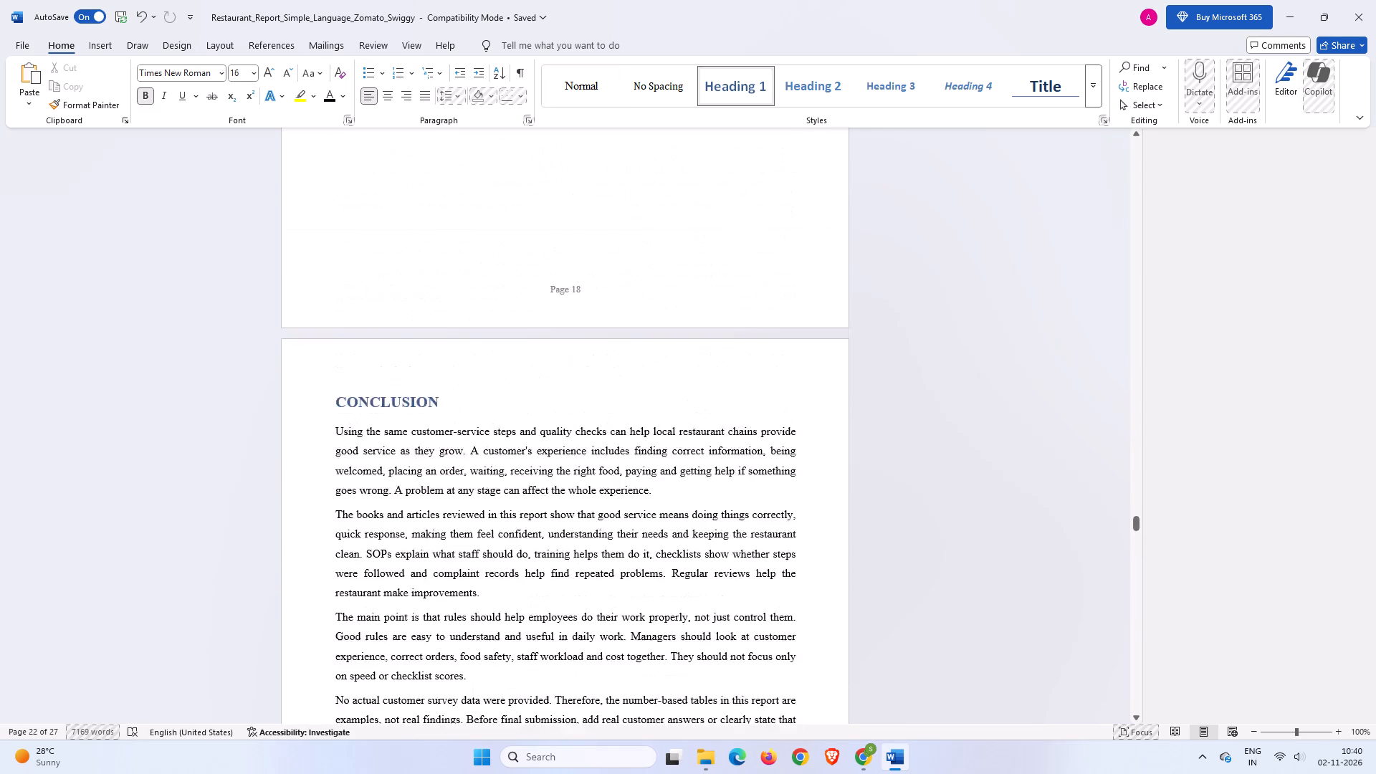
Remove the number 6.1 from the Recommendations heading that follows the CONCLUSION text.
{"action": "key", "text": "Down"}
{"action": "key", "text": "Down"}
{"action": "key", "text": "Down"}
{"action": "key", "text": "Down"}
{"action": "key", "text": "Down"}
{"action": "key", "text": "Down"}
{"action": "key", "text": "Down"}
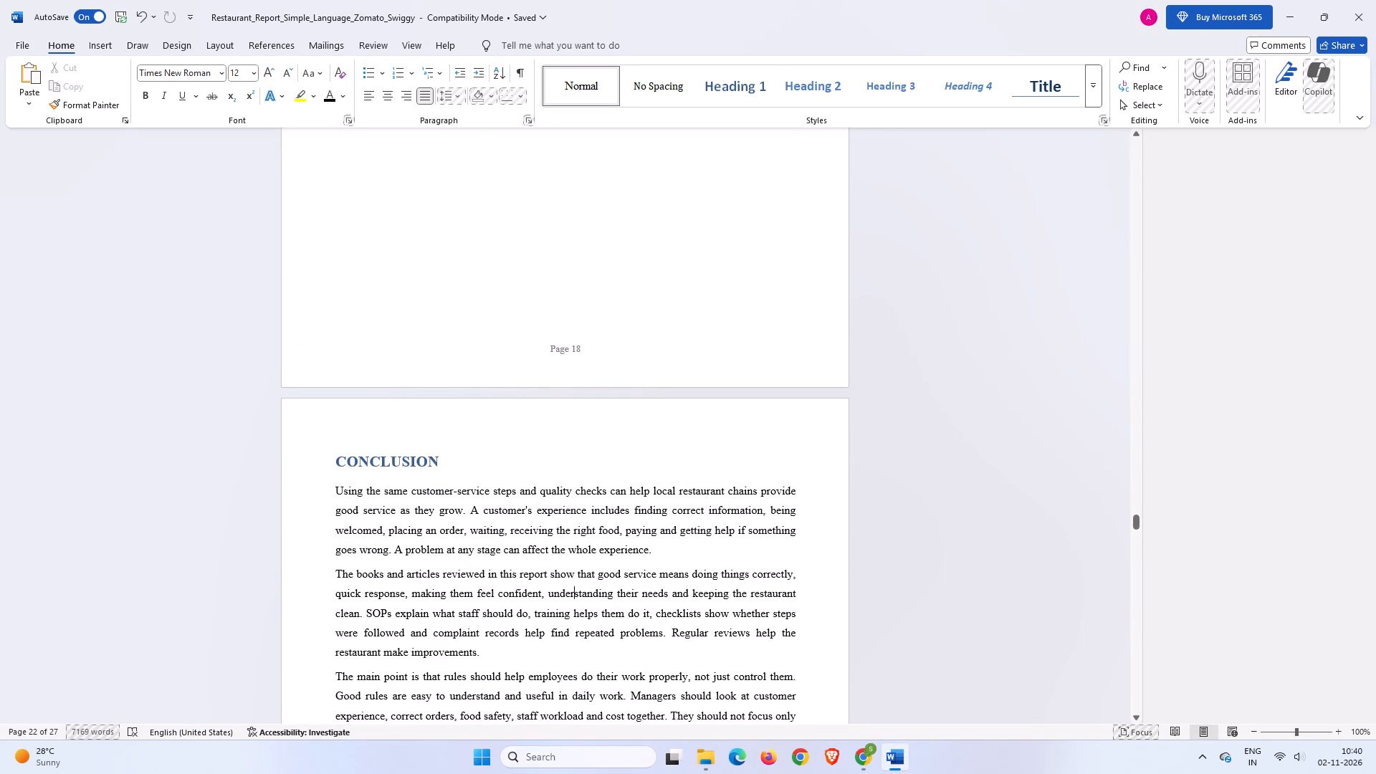
{"action": "key", "text": "Down"}
{"action": "key", "text": "Down"}
{"action": "key", "text": "Down"}
{"action": "key", "text": "Down"}
{"action": "key", "text": "Down"}
{"action": "key", "text": "Down"}
{"action": "key", "text": "Down"}
{"action": "key", "text": "Down"}
{"action": "key", "text": "Down"}
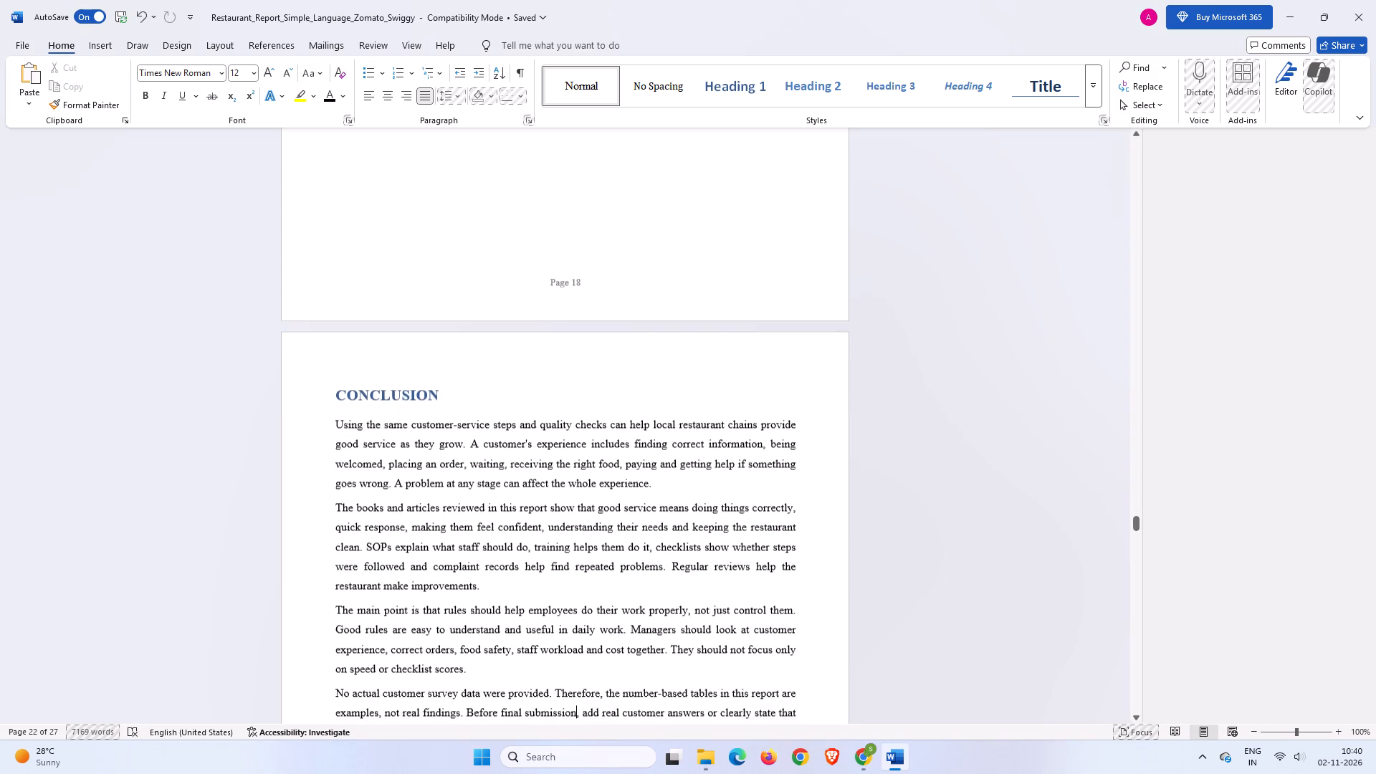
{"action": "key", "text": "Down"}
{"action": "key", "text": "Down"}
{"action": "key", "text": "Down"}
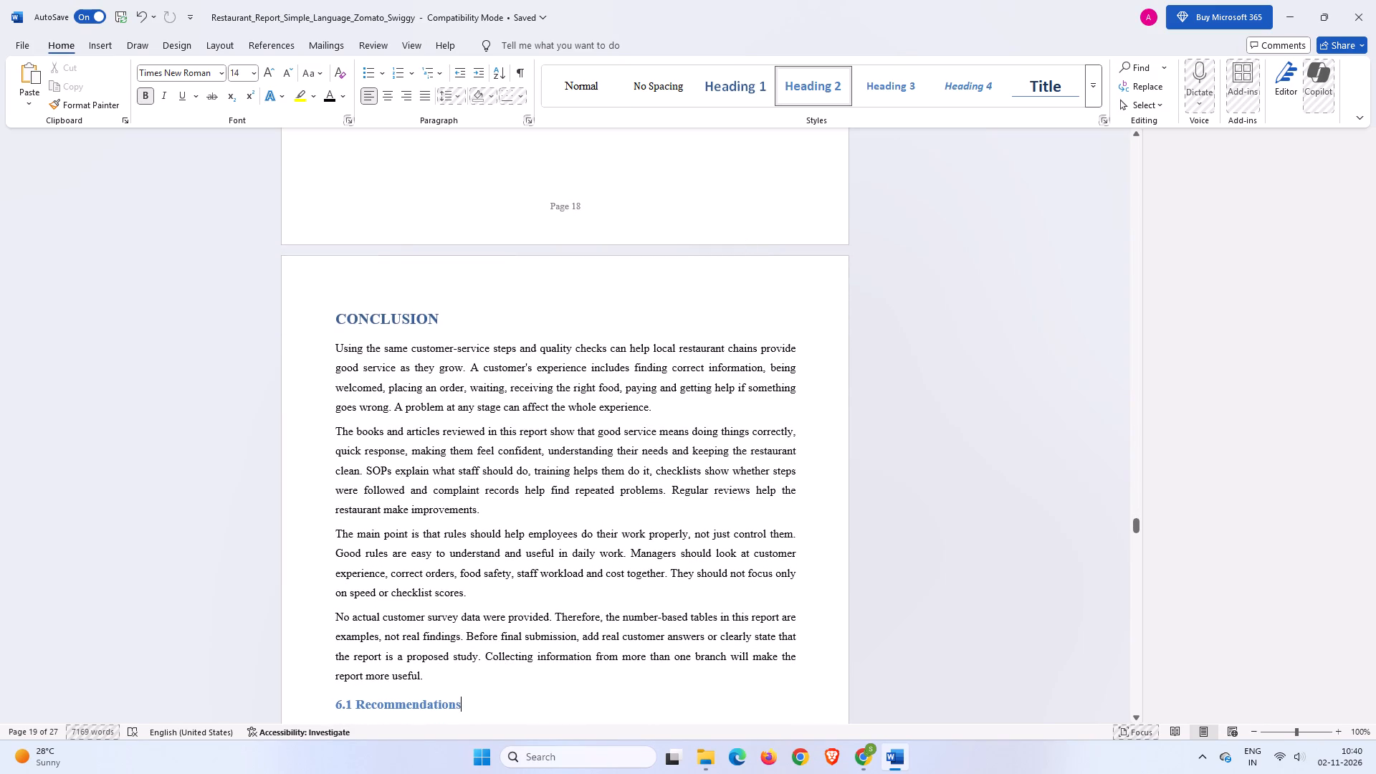
{"action": "left_click", "coordinate": [350, 698]}
{"action": "key", "text": "BackSpace"}
{"action": "key", "text": "BackSpace"}
{"action": "key", "text": "BackSpace"}
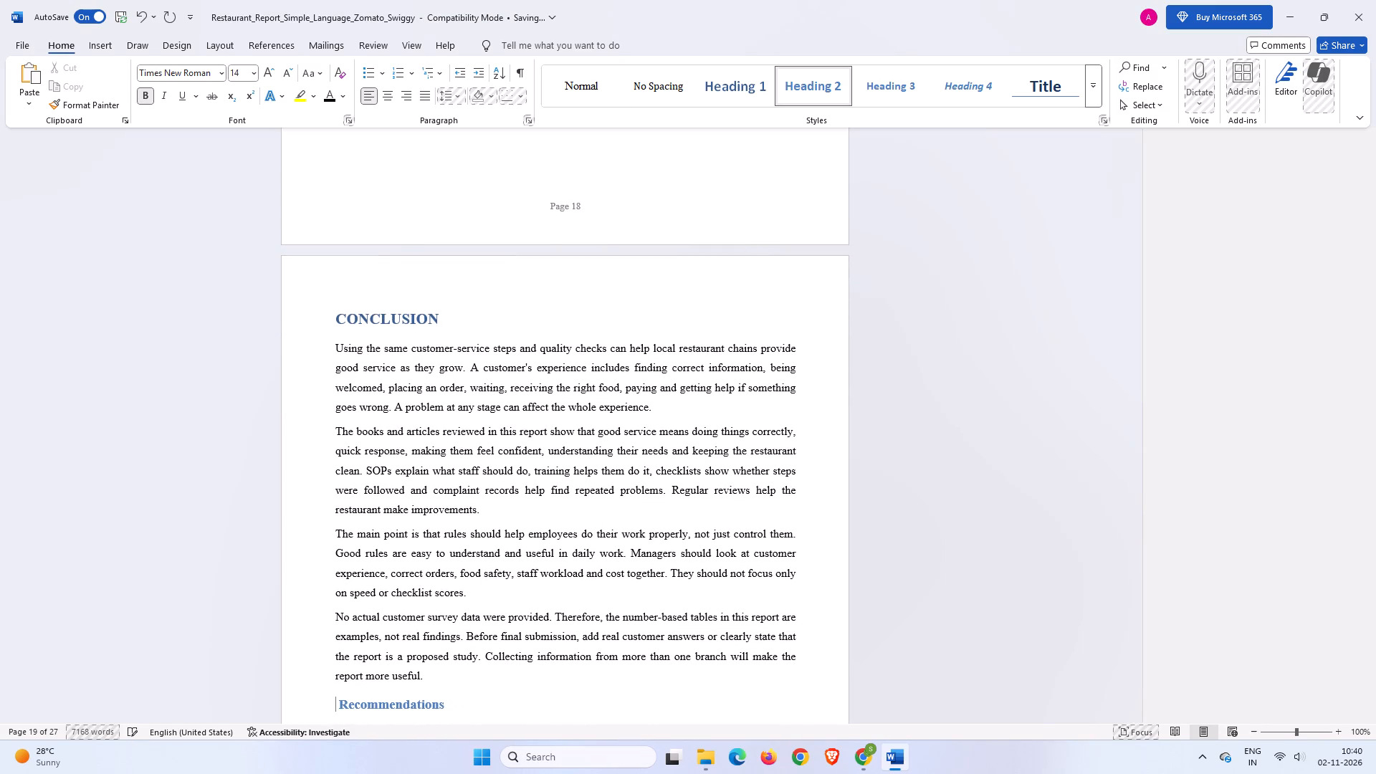
Extend the Recommendations heading with "& Implementation Plan" so it reads "Recommendations & Implementation Plan".
{"action": "key", "text": "Right"}
{"action": "key", "text": "Right"}
{"action": "key", "text": "Right"}
{"action": "key", "text": "Right"}
{"action": "key", "text": "Right"}
{"action": "key", "text": "Right"}
{"action": "key", "text": "Right"}
{"action": "key", "text": "Right"}
{"action": "key", "text": "Right"}
{"action": "key", "text": "Right"}
{"action": "key", "text": "Right"}
{"action": "key", "text": "Right"}
{"action": "key", "text": "Right"}
{"action": "key", "text": "Right"}
{"action": "key", "text": "Right"}
{"action": "key", "text": "Right"}
{"action": "scroll", "coordinate": [417, 773], "scroll_direction": "down", "scroll_amount": 3}
{"action": "scroll", "coordinate": [633, 566], "scroll_direction": "down", "scroll_amount": 18}
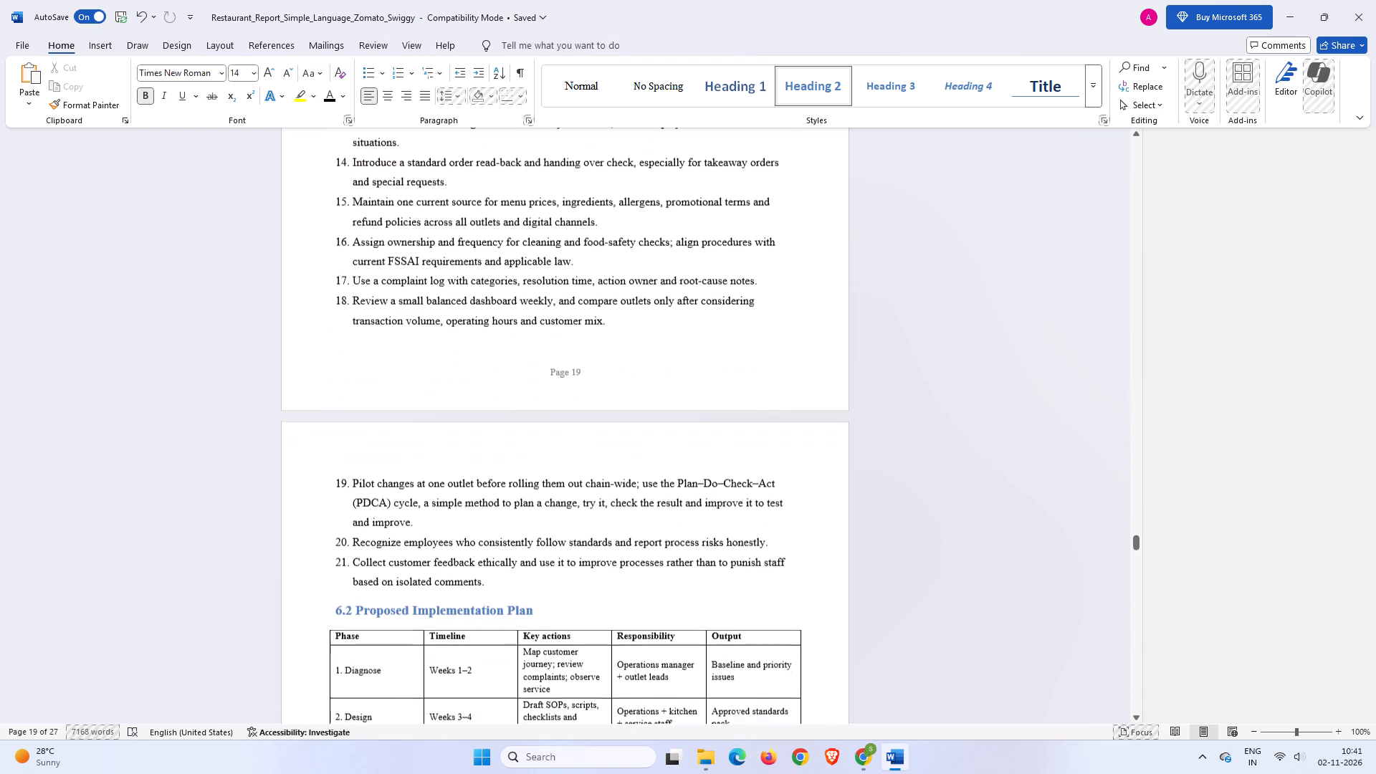
{"action": "scroll", "coordinate": [880, 611], "scroll_direction": "up", "scroll_amount": 9}
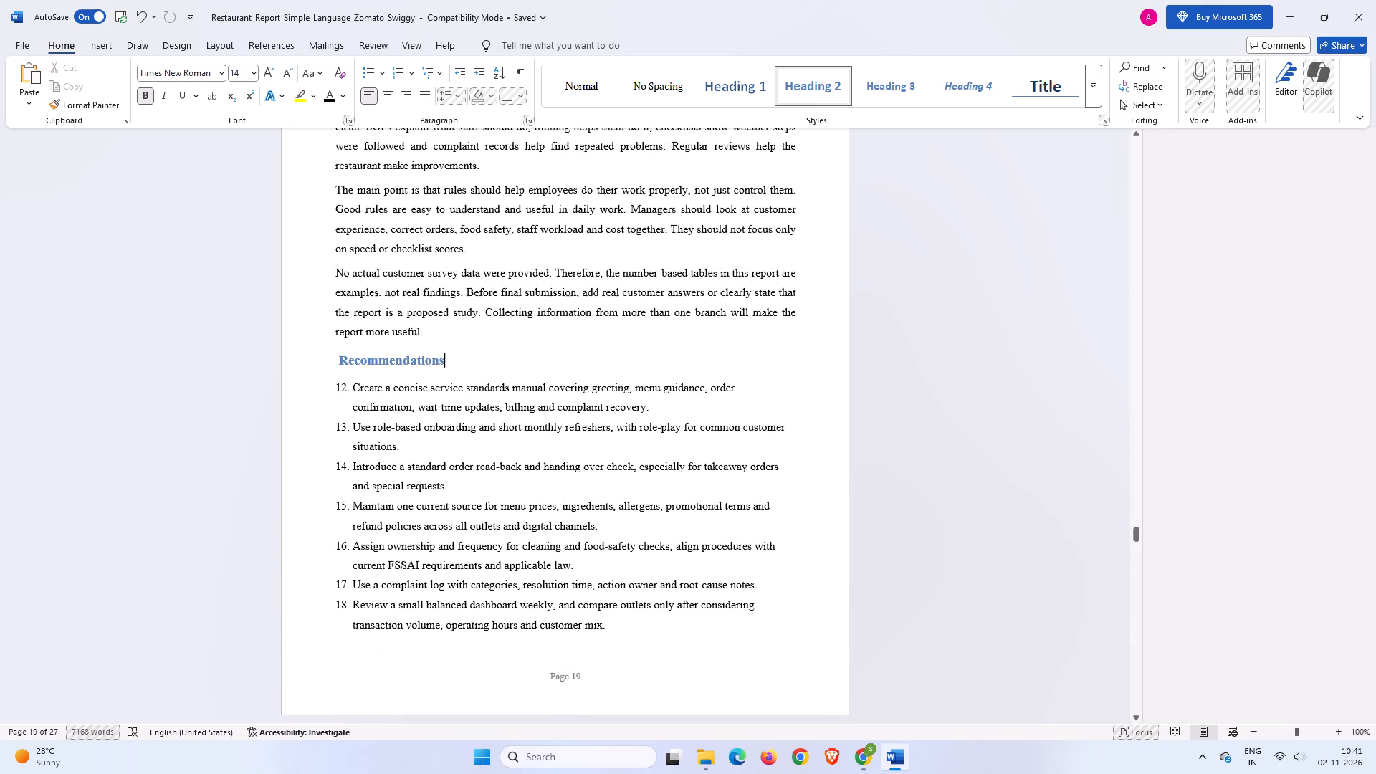
{"action": "key", "text": "space"}
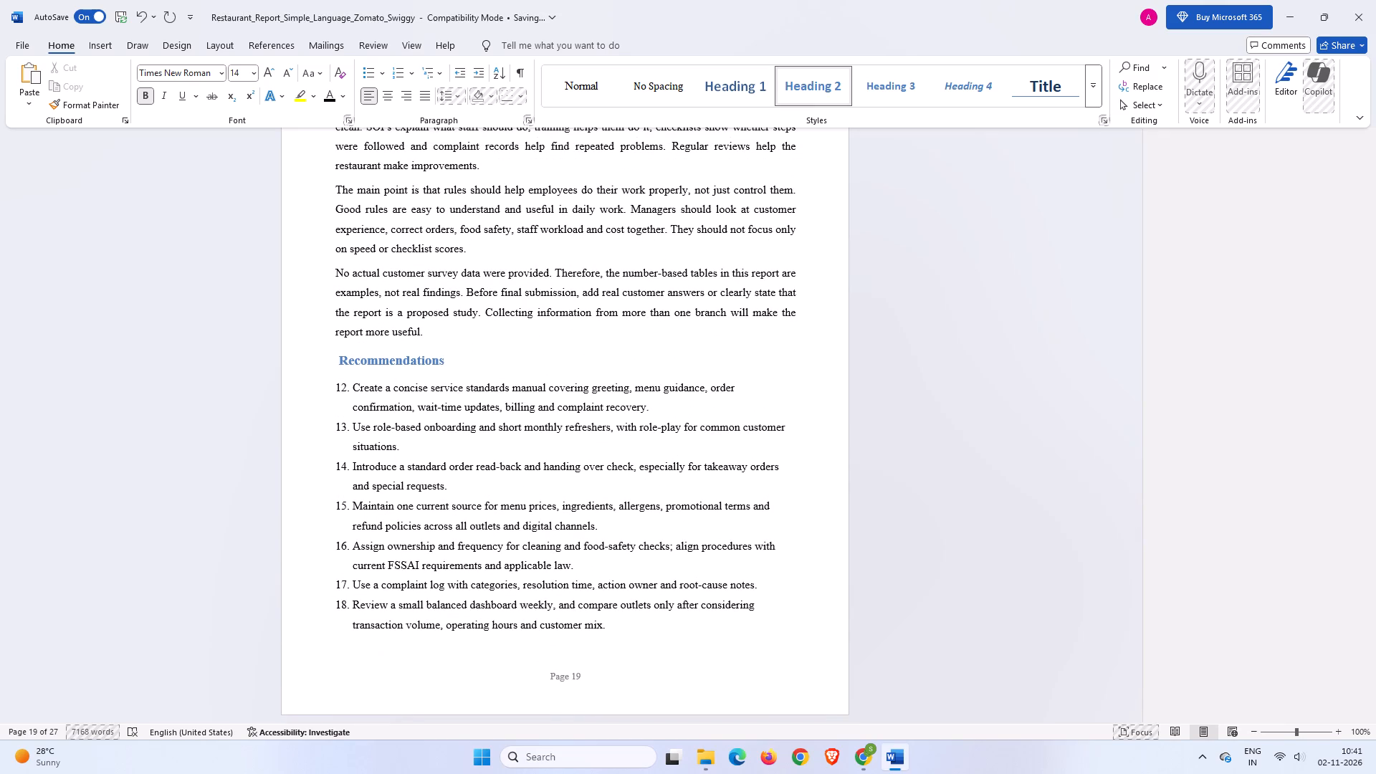
{"action": "type", "text": "&"}
{"action": "key", "text": "space"}
{"action": "type", "text": "Implementation"}
{"action": "key", "text": "space"}
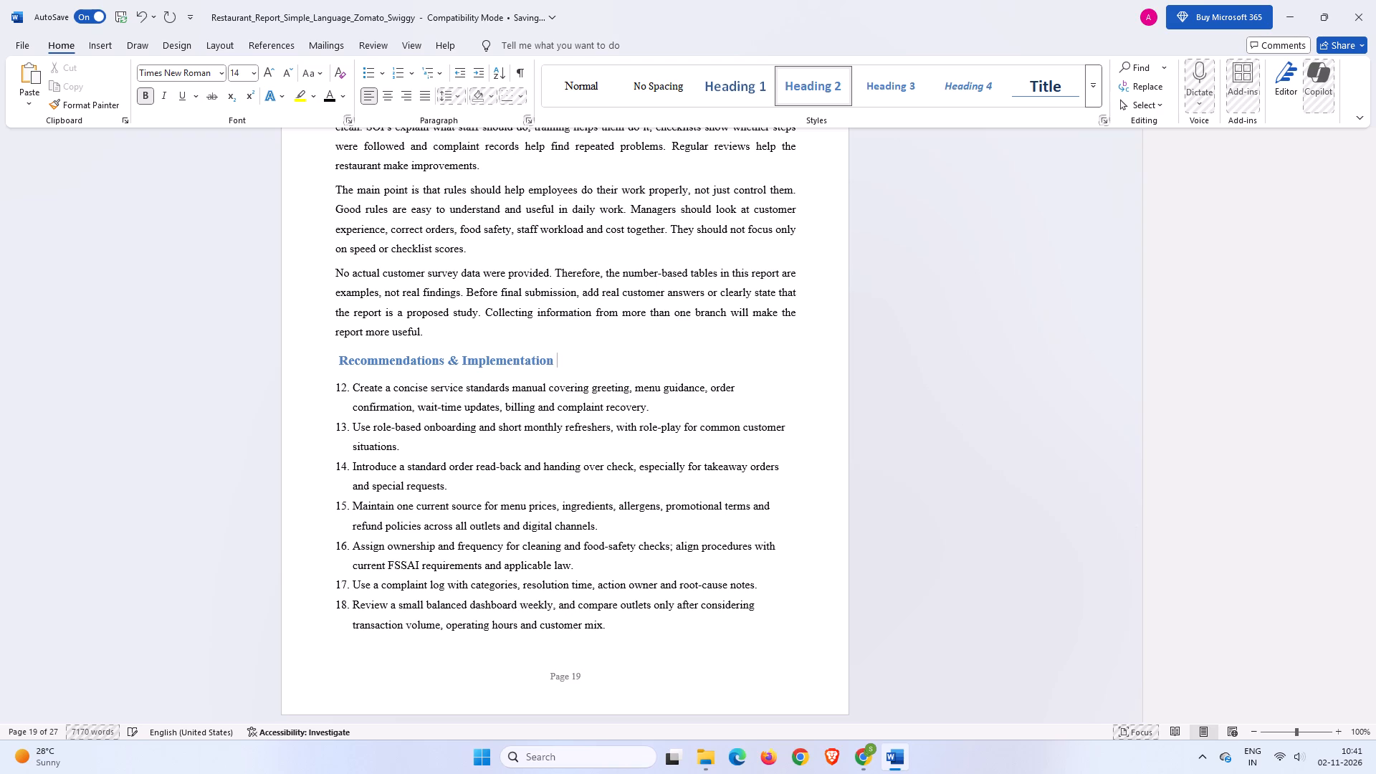
{"action": "type", "text": "Plan"}
Increase the font size of the whole "Recommendations & Implementation Plan" heading to 16.
{"action": "key", "text": "shift+Left"}
{"action": "key", "text": "shift+Left"}
{"action": "key", "text": "shift+Left"}
{"action": "key", "text": "shift+Left"}
{"action": "key", "text": "shift+Left"}
{"action": "key", "text": "shift+Left"}
{"action": "key", "text": "shift+Left"}
{"action": "key", "text": "shift+Left"}
{"action": "key", "text": "shift+Left"}
{"action": "key", "text": "shift+Left"}
{"action": "key", "text": "shift+Left"}
{"action": "key", "text": "shift+Left"}
{"action": "key", "text": "shift+Left"}
{"action": "key", "text": "shift+Left"}
{"action": "key", "text": "shift+Left"}
{"action": "key", "text": "shift+Left"}
{"action": "key", "text": "shift+Left"}
{"action": "key", "text": "shift+Left"}
{"action": "key", "text": "shift+Left"}
{"action": "key", "text": "shift+Left"}
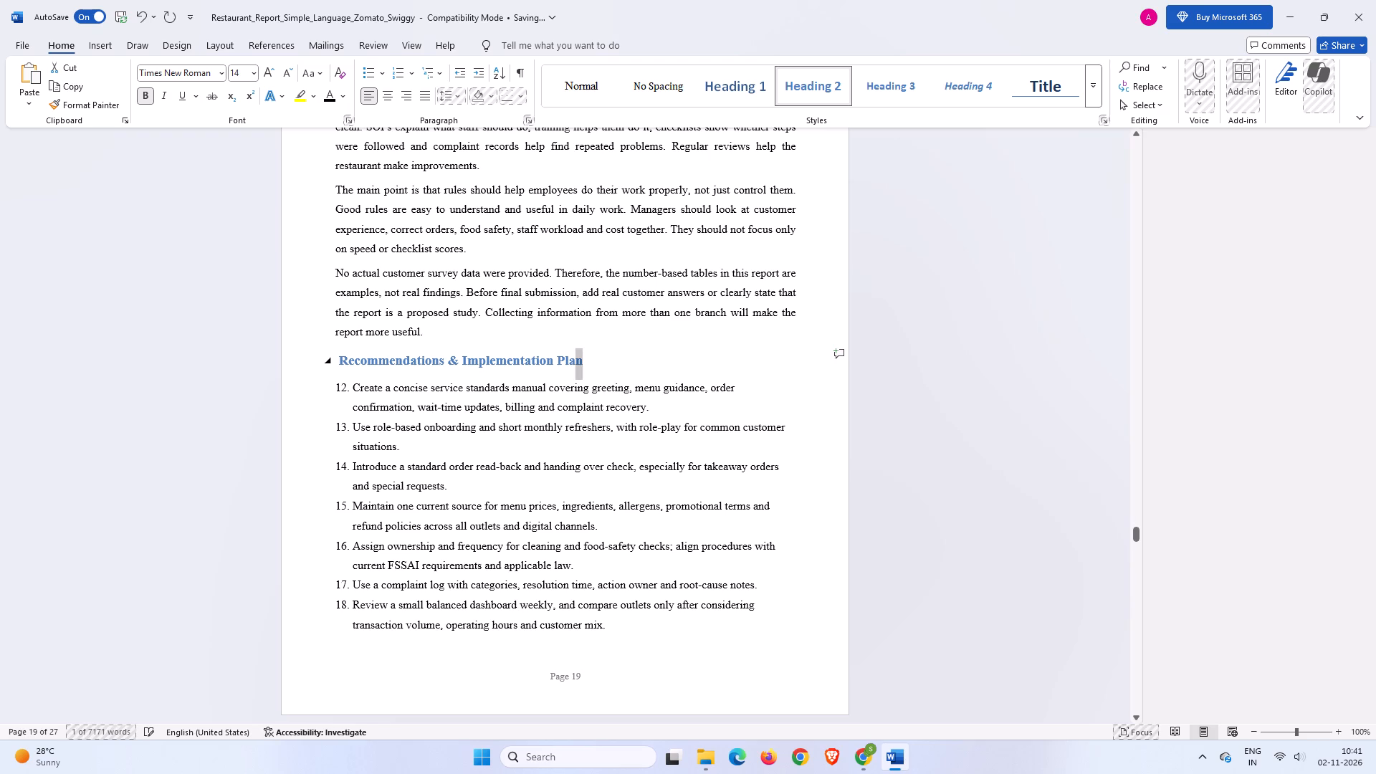
{"action": "key", "text": "shift+Left"}
{"action": "key", "text": "shift+Left"}
{"action": "key", "text": "shift+Left"}
{"action": "key", "text": "shift+Left"}
{"action": "key", "text": "shift+Left"}
{"action": "key", "text": "shift+Left"}
{"action": "key", "text": "shift+Left"}
{"action": "key", "text": "shift+Left"}
{"action": "key", "text": "shift+Left"}
{"action": "key", "text": "shift+Left"}
{"action": "key", "text": "shift+Left"}
{"action": "key", "text": "shift+Left"}
{"action": "key", "text": "shift+Left"}
{"action": "key", "text": "shift+Left"}
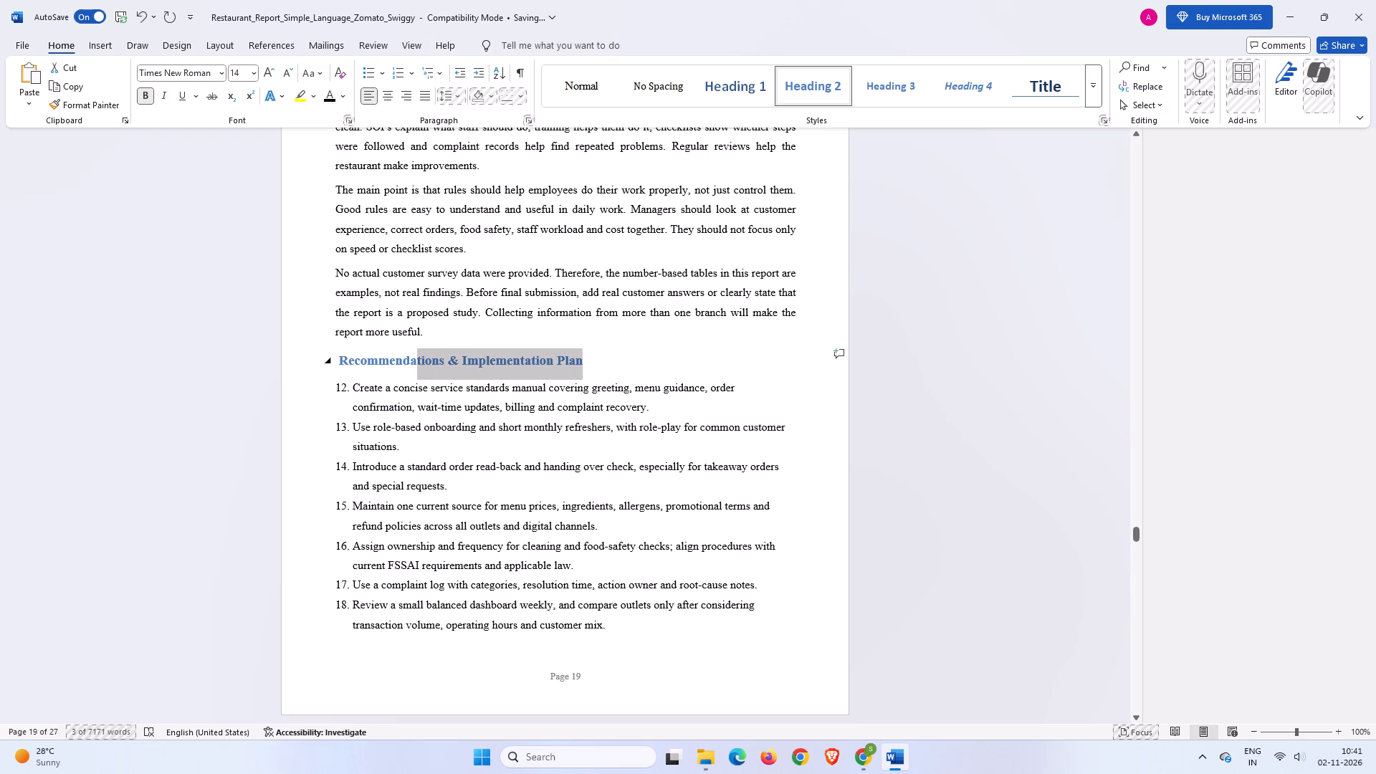
{"action": "key", "text": "shift+Left"}
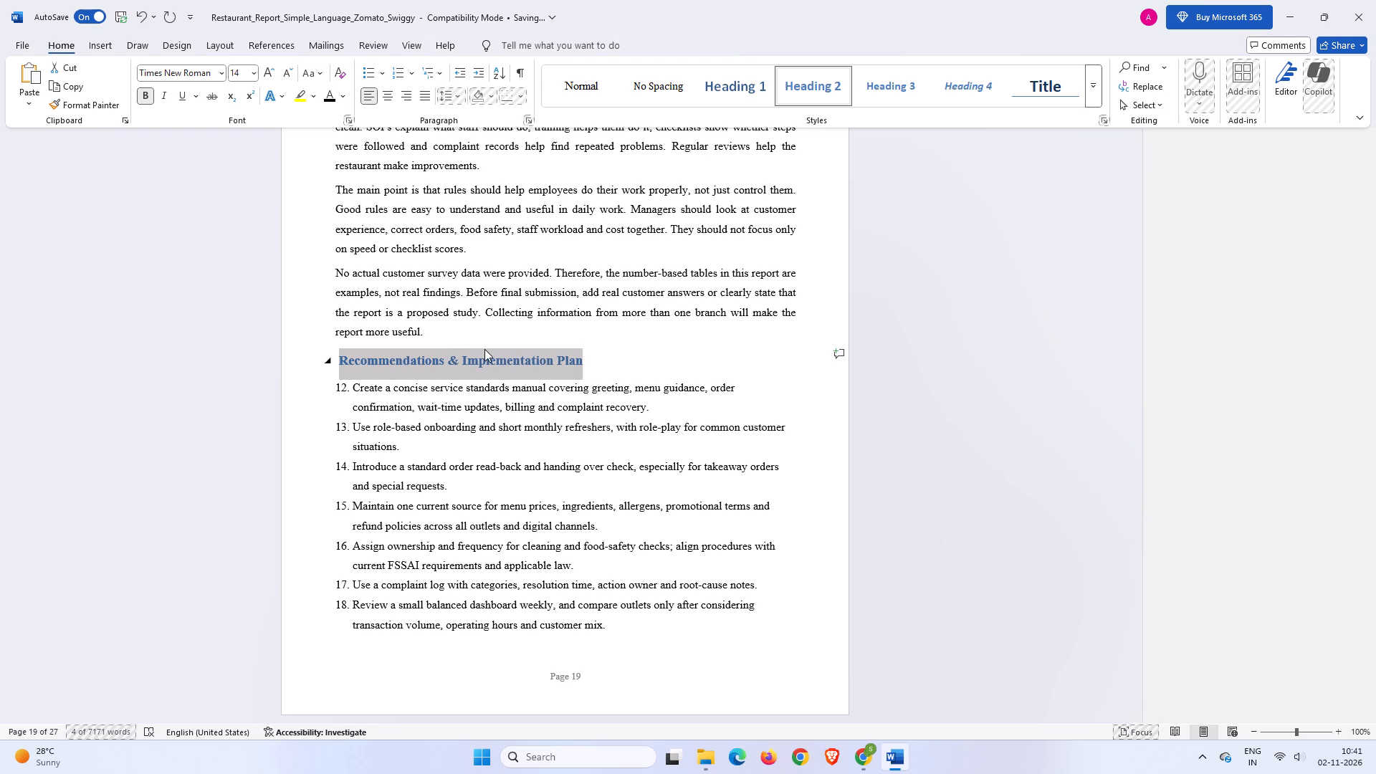
{"action": "left_click", "coordinate": [264, 72]}
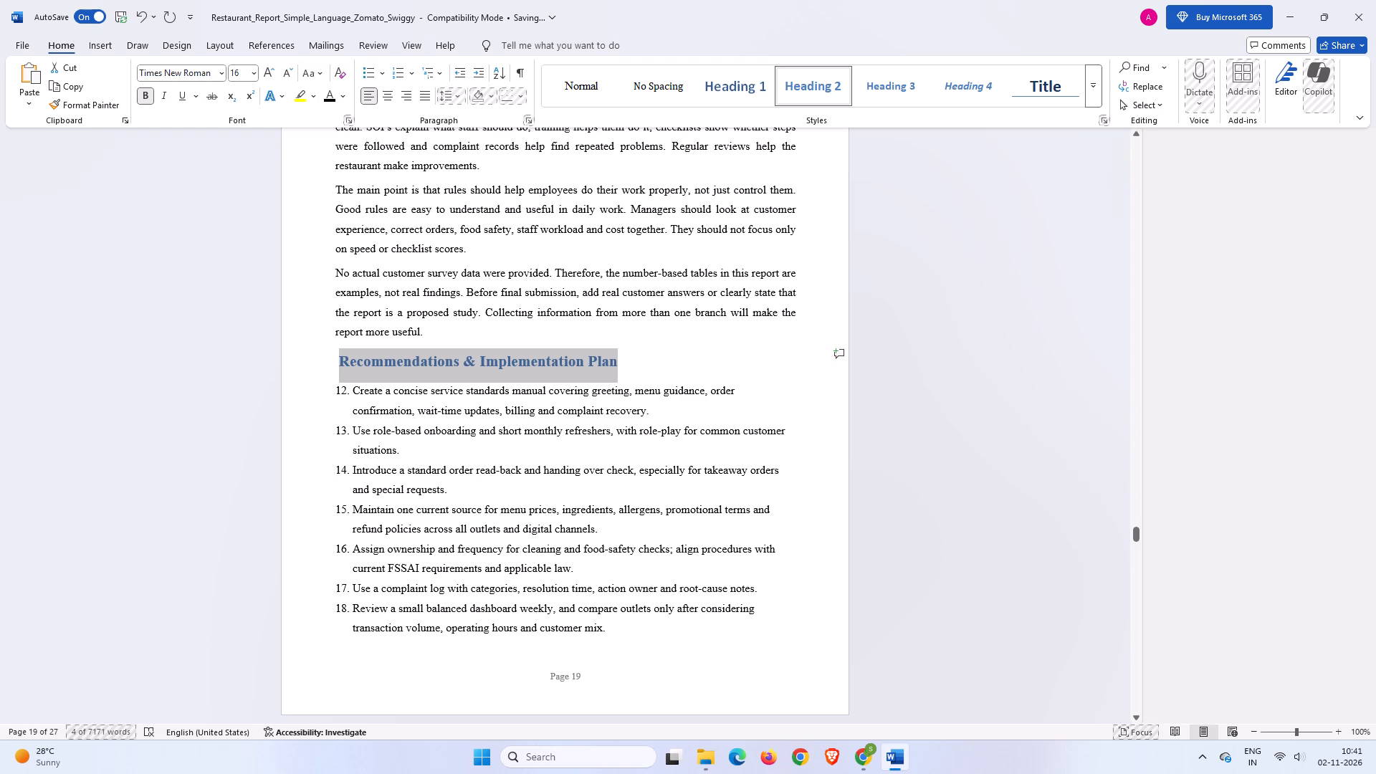
{"action": "left_click", "coordinate": [950, 343]}
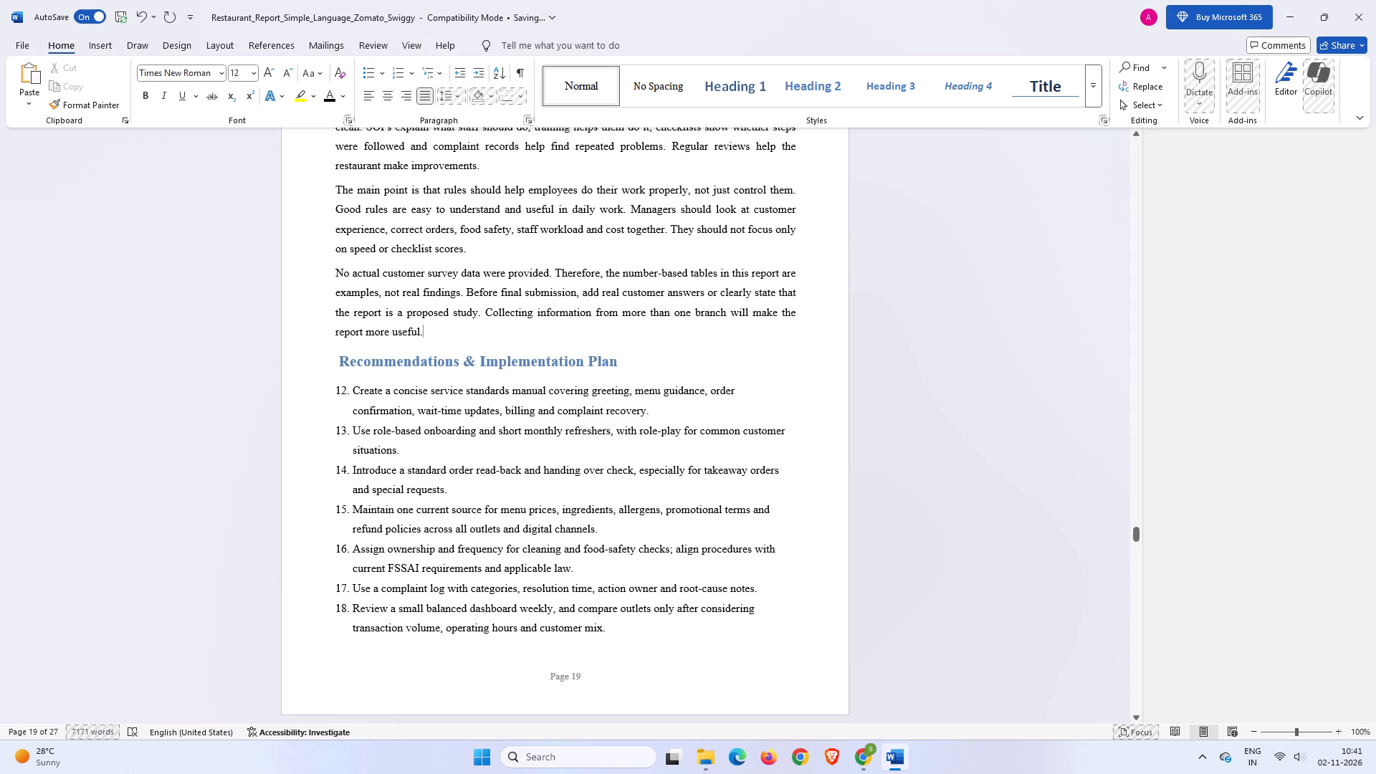
Insert one blank line between the CONCLUSION text and the "Recommendations & Implementation Plan" heading.
{"action": "left_click", "coordinate": [335, 357]}
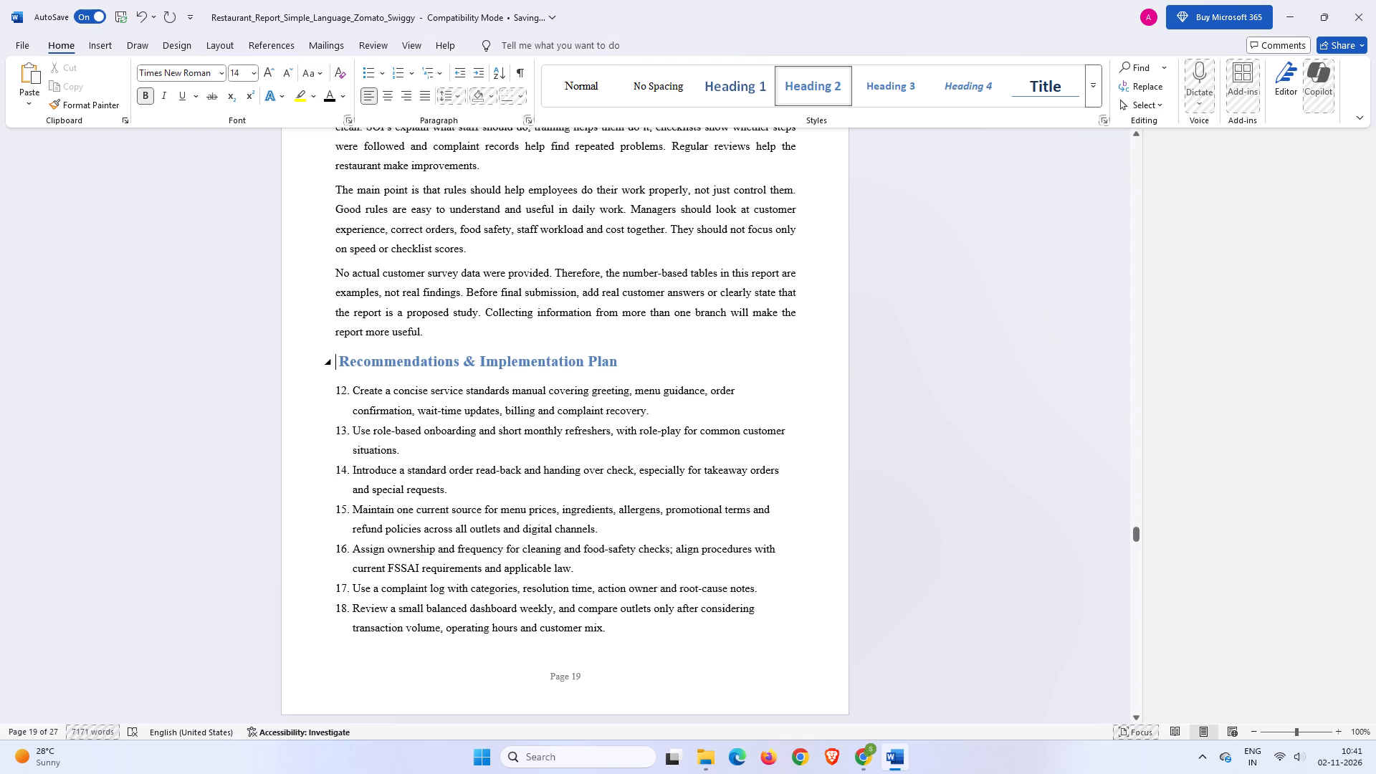
{"action": "key", "text": "Return"}
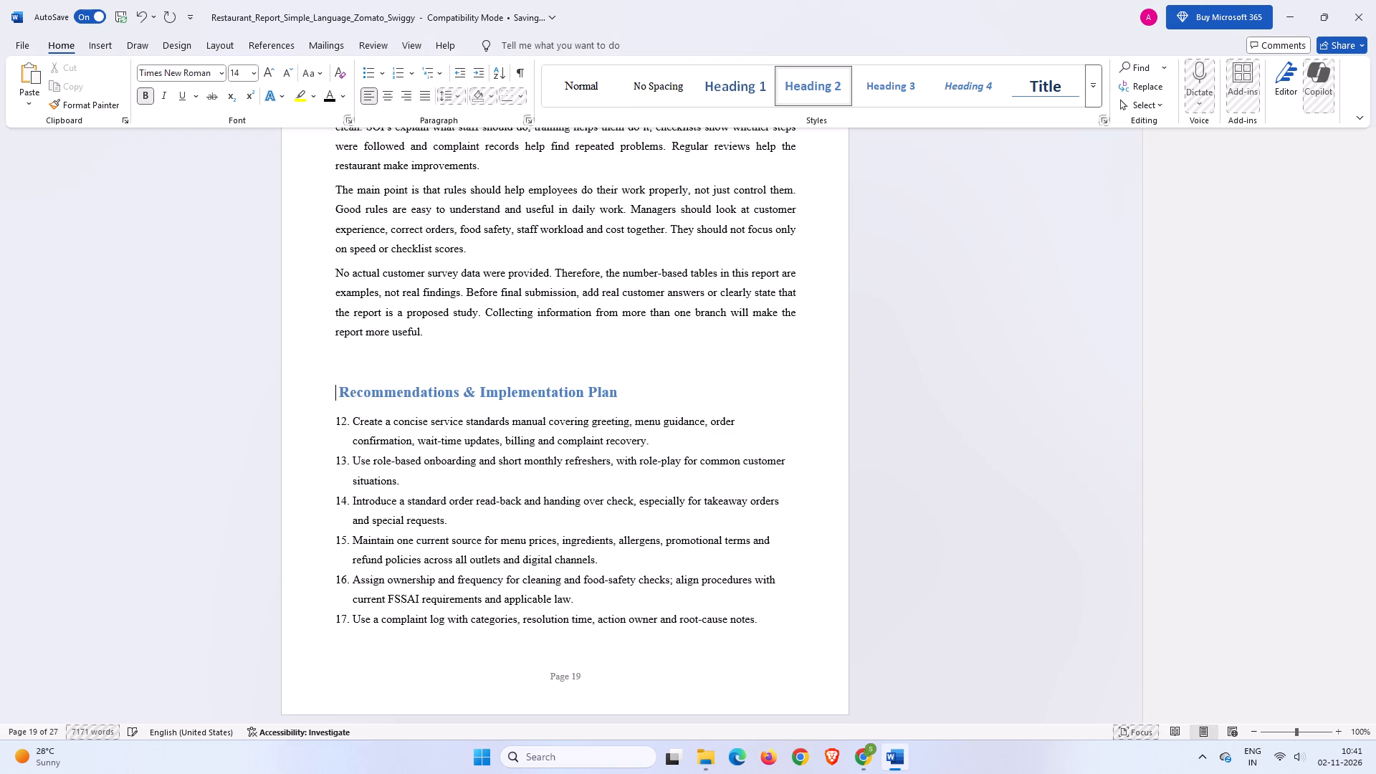
Look through the recommendations list and sections 6.2 to 6.4, and back to the CONCLUSION page, checking headings and page breaks.
{"action": "scroll", "coordinate": [666, 485], "scroll_direction": "down", "scroll_amount": 2}
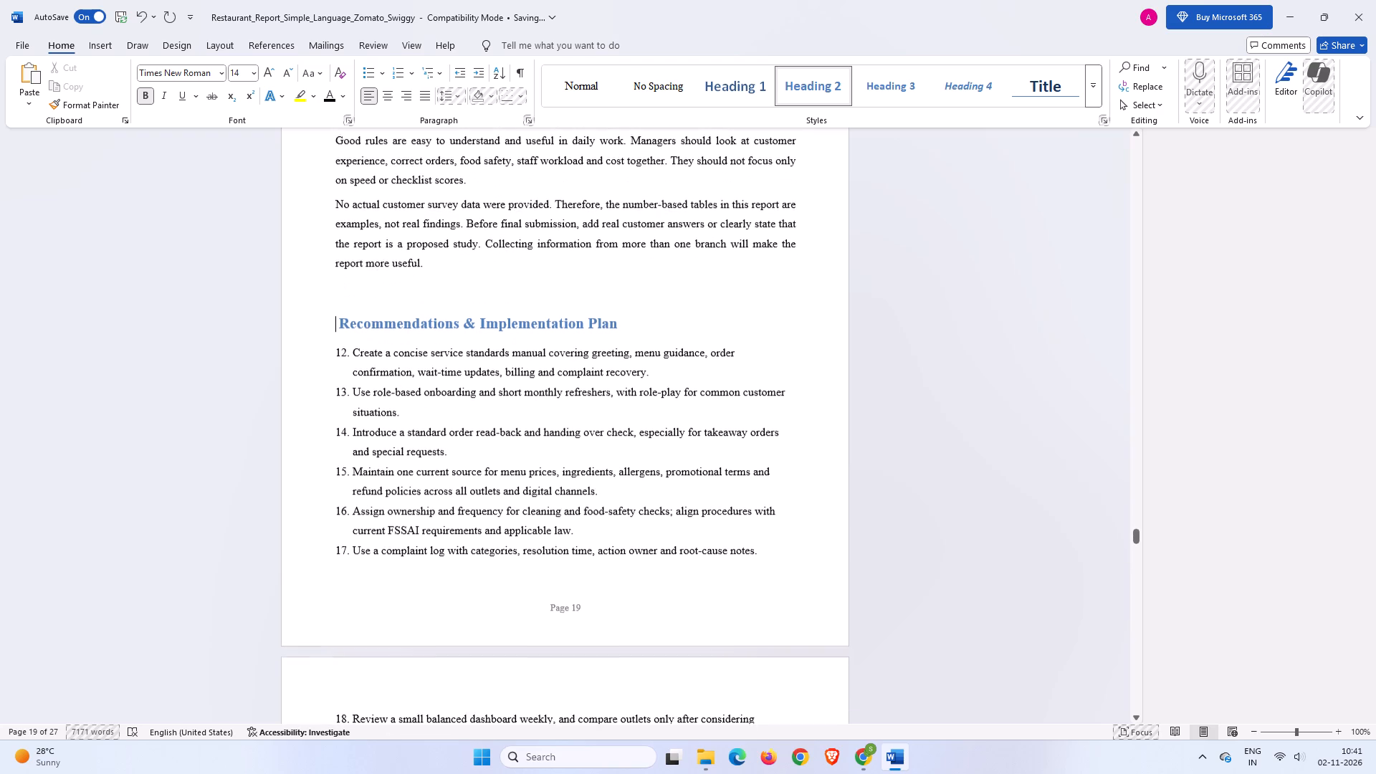
{"action": "scroll", "coordinate": [666, 494], "scroll_direction": "down", "scroll_amount": 6}
{"action": "scroll", "coordinate": [674, 492], "scroll_direction": "up", "scroll_amount": 1}
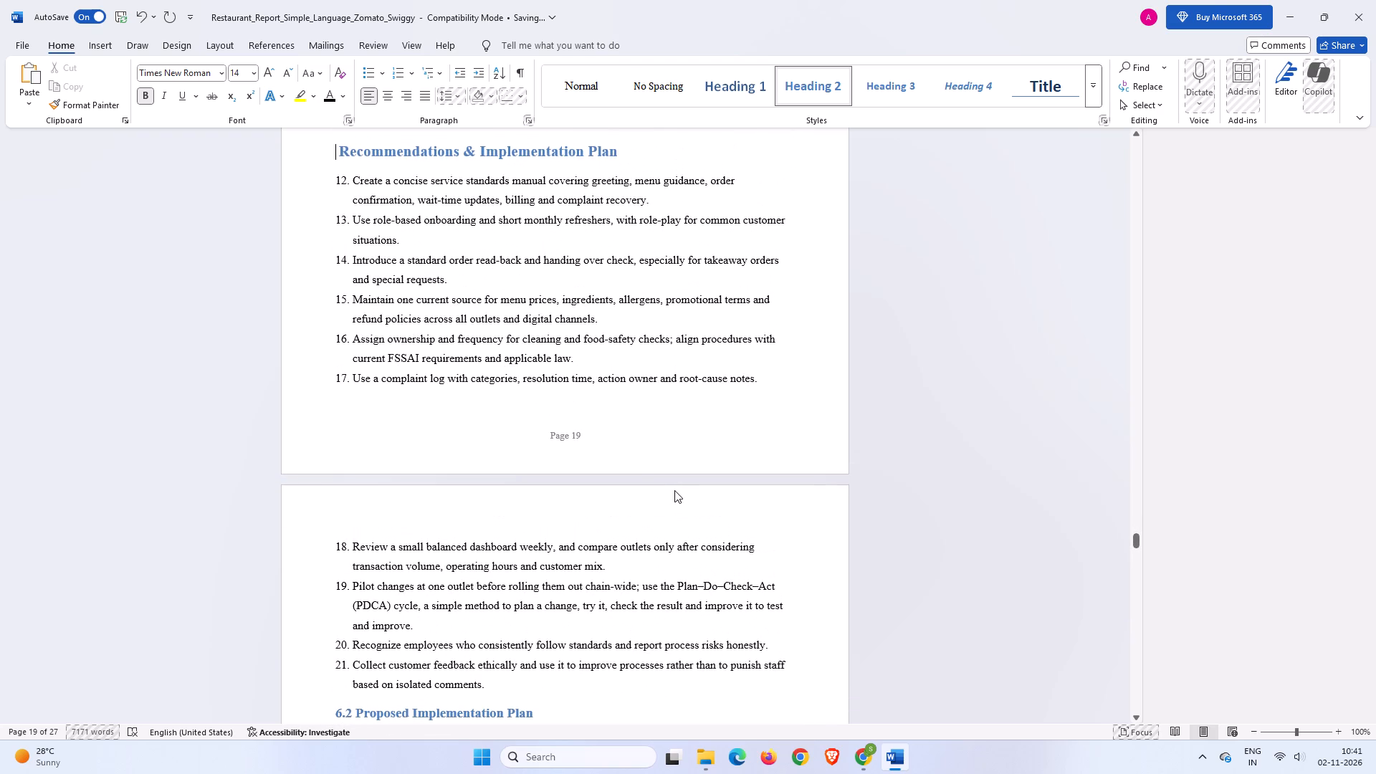
{"action": "scroll", "coordinate": [674, 490], "scroll_direction": "up", "scroll_amount": 3}
{"action": "scroll", "coordinate": [677, 479], "scroll_direction": "down", "scroll_amount": 14}
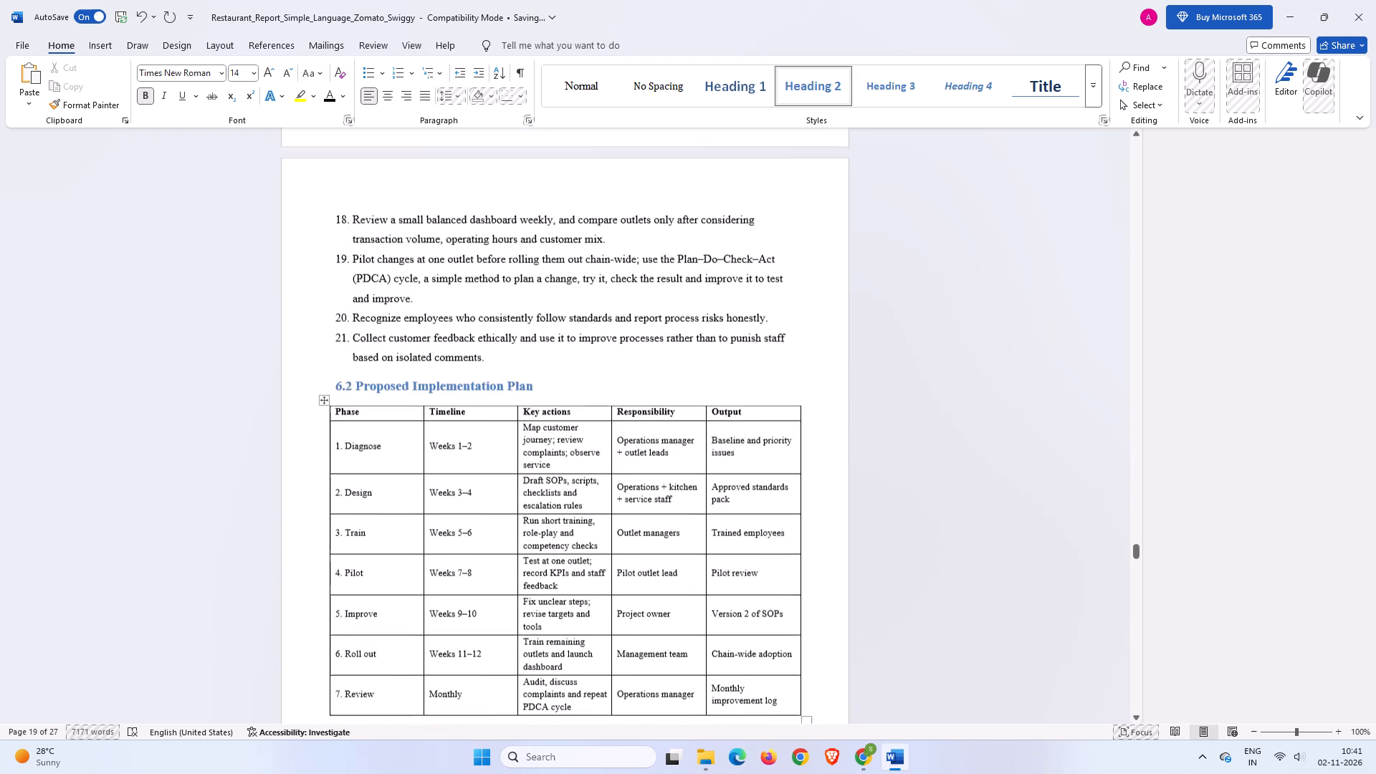
{"action": "scroll", "coordinate": [688, 487], "scroll_direction": "down", "scroll_amount": 20}
{"action": "scroll", "coordinate": [688, 487], "scroll_direction": "down", "scroll_amount": 4}
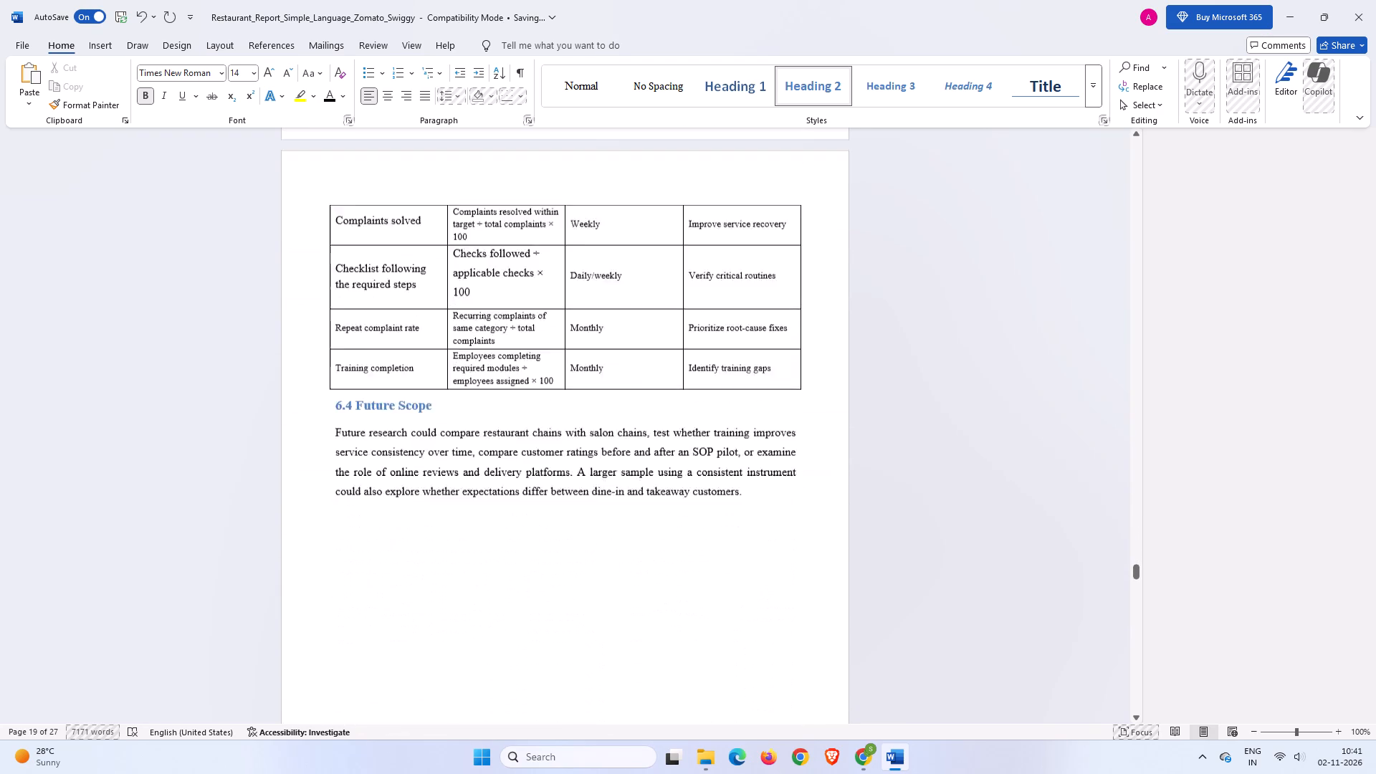
{"action": "scroll", "coordinate": [702, 507], "scroll_direction": "up", "scroll_amount": 13}
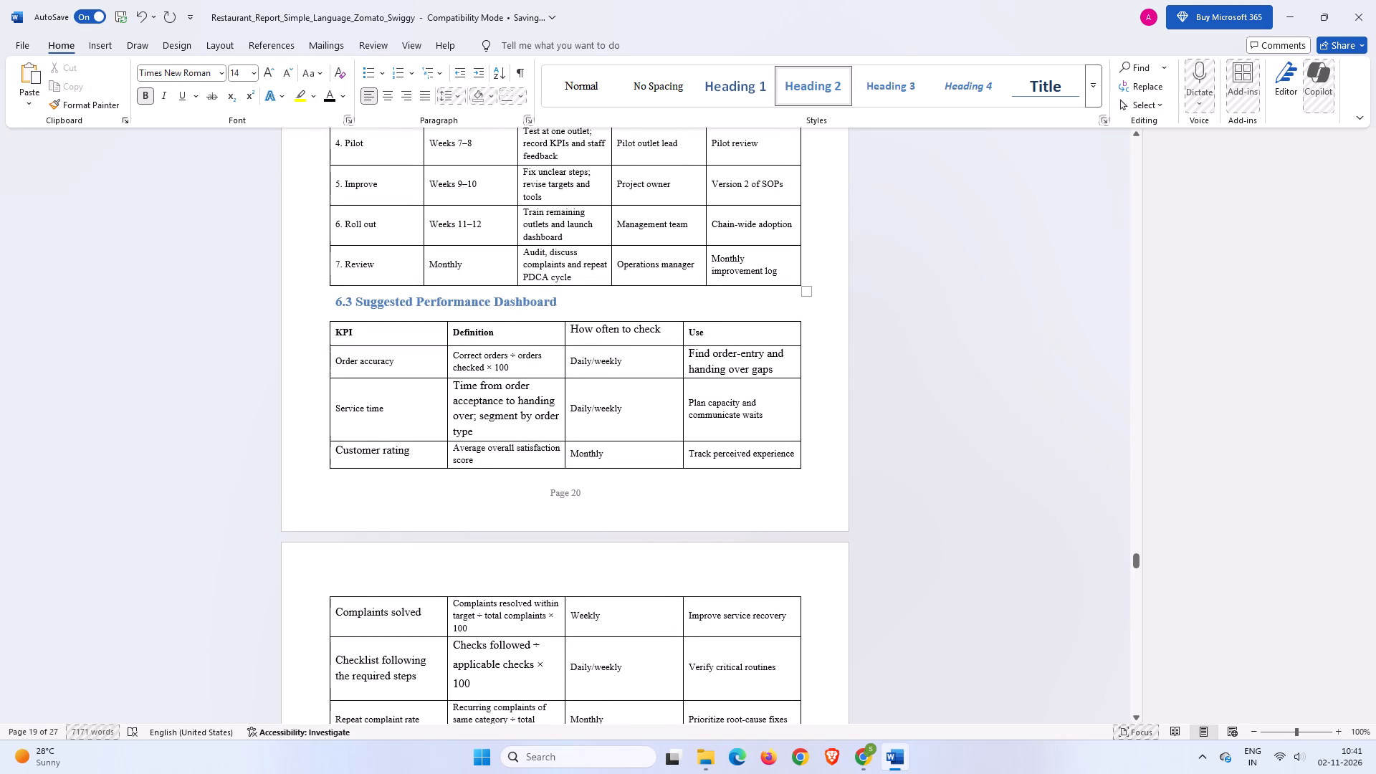
{"action": "scroll", "coordinate": [701, 328], "scroll_direction": "up", "scroll_amount": 4}
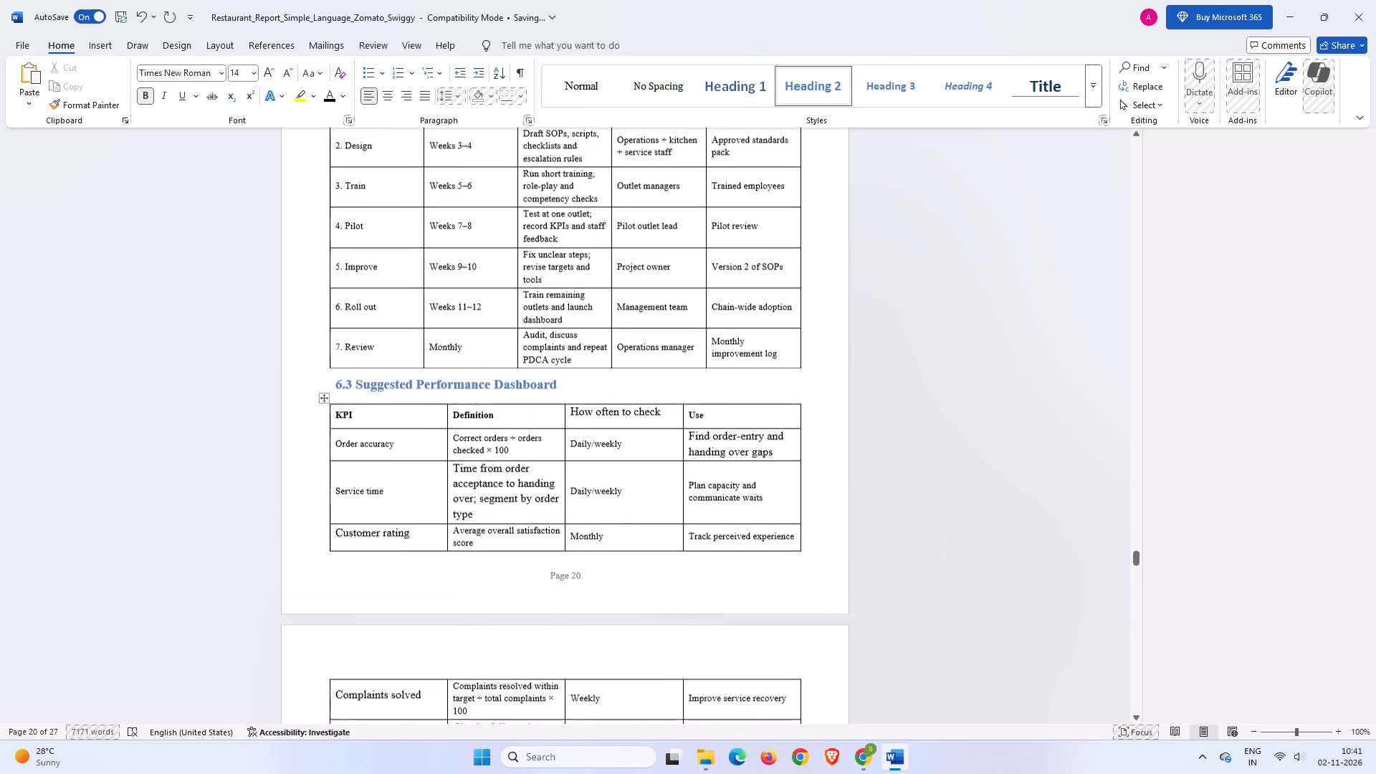
{"action": "scroll", "coordinate": [715, 308], "scroll_direction": "up", "scroll_amount": 7}
{"action": "scroll", "coordinate": [613, 375], "scroll_direction": "up", "scroll_amount": 15}
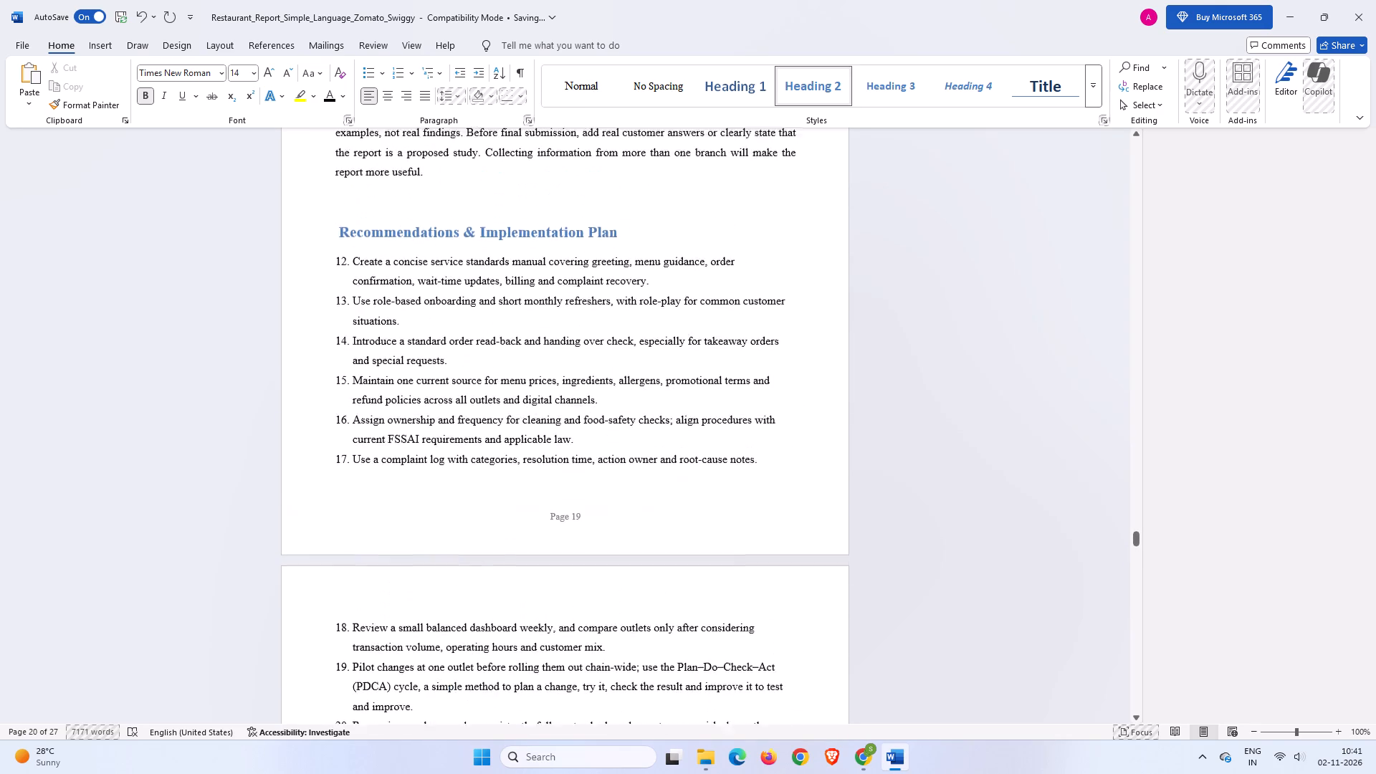
{"action": "scroll", "coordinate": [615, 328], "scroll_direction": "up", "scroll_amount": 2}
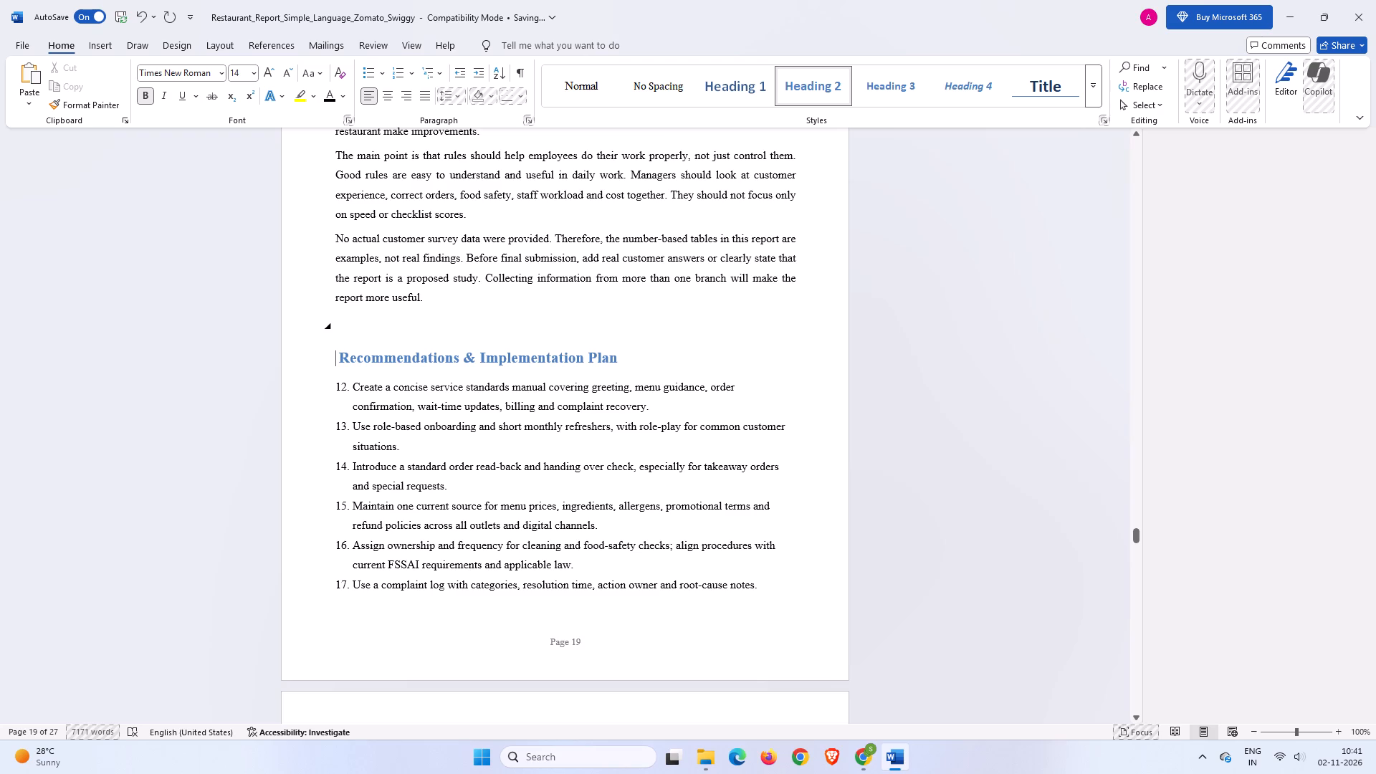
{"action": "scroll", "coordinate": [571, 333], "scroll_direction": "up", "scroll_amount": 11}
{"action": "scroll", "coordinate": [578, 335], "scroll_direction": "down", "scroll_amount": 2}
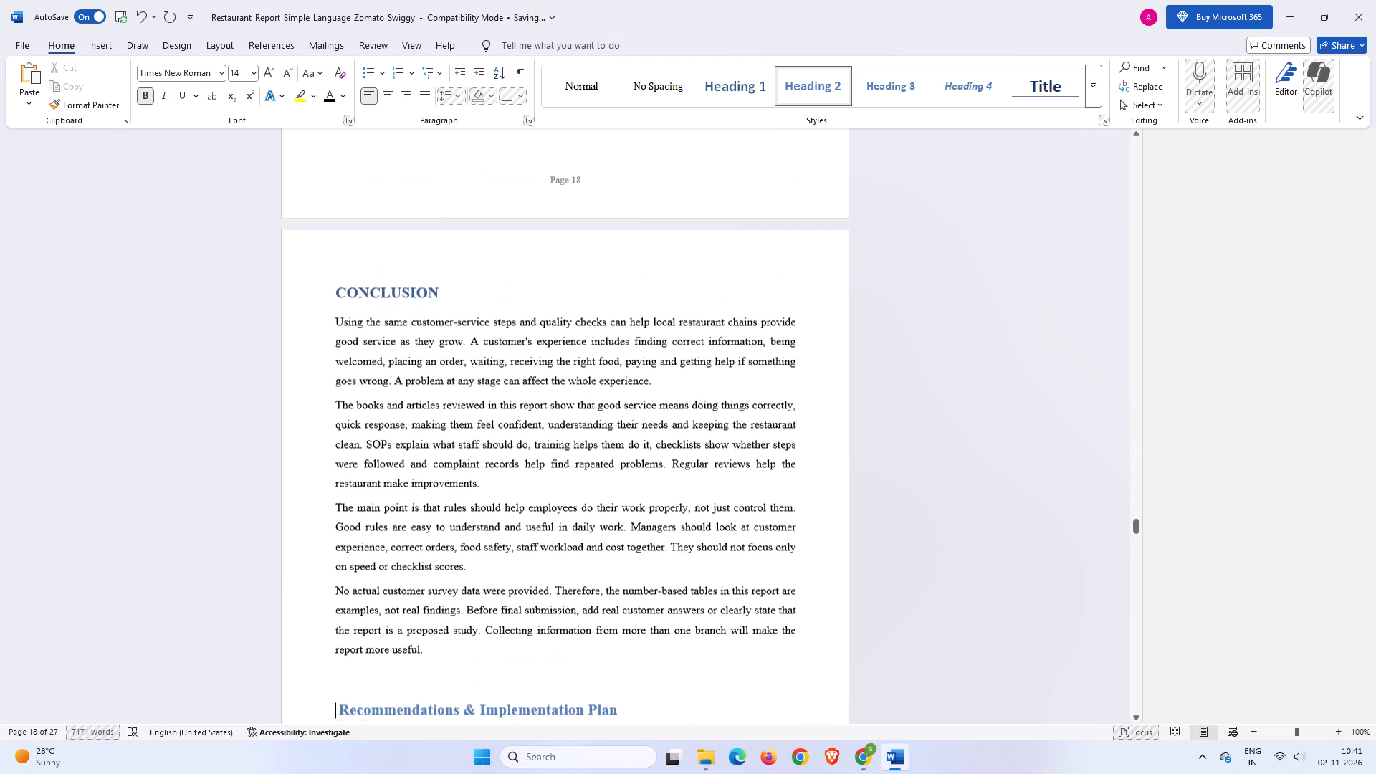
Look from the CONCLUSION page to REFERENCES and back to 6.4 Future Scope, checking the page on which each section starts.
{"action": "scroll", "coordinate": [583, 357], "scroll_direction": "down", "scroll_amount": 3}
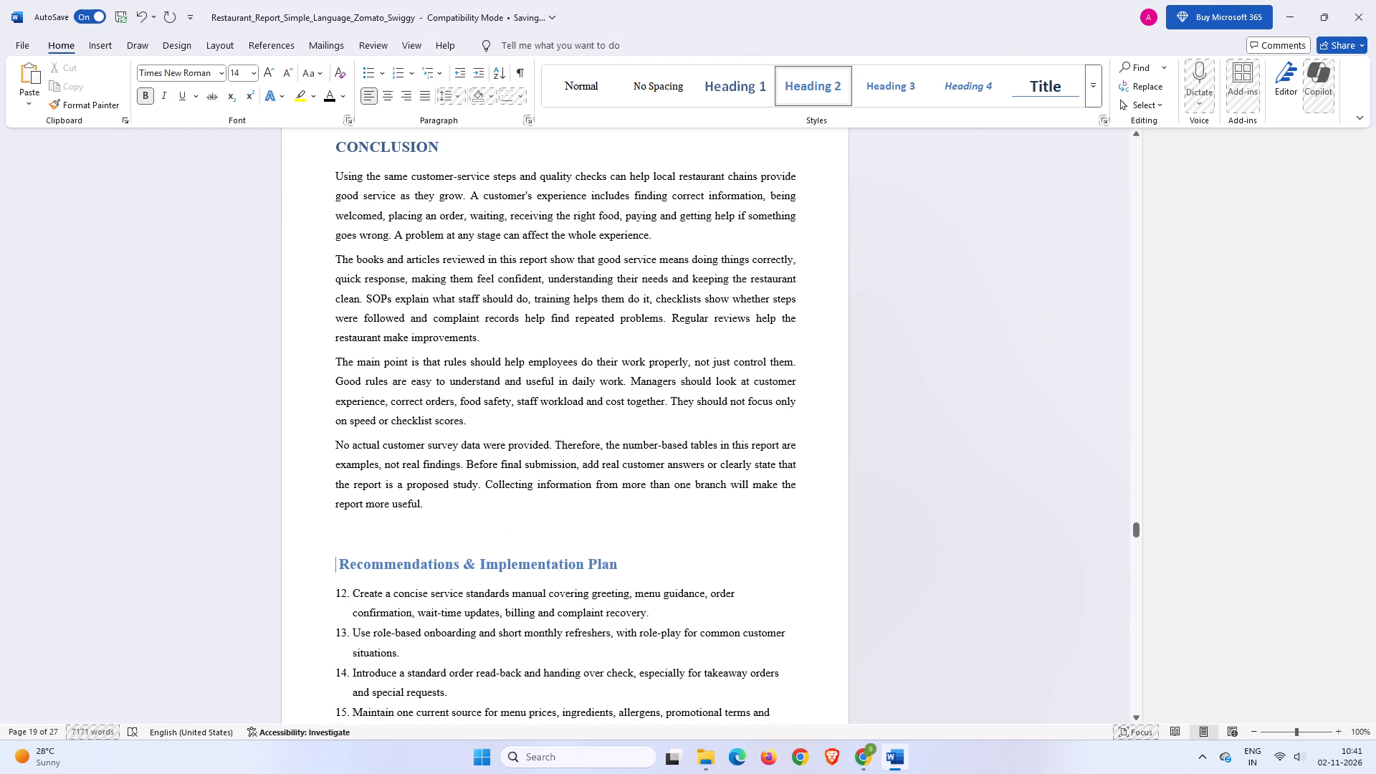
{"action": "scroll", "coordinate": [599, 345], "scroll_direction": "down", "scroll_amount": 20}
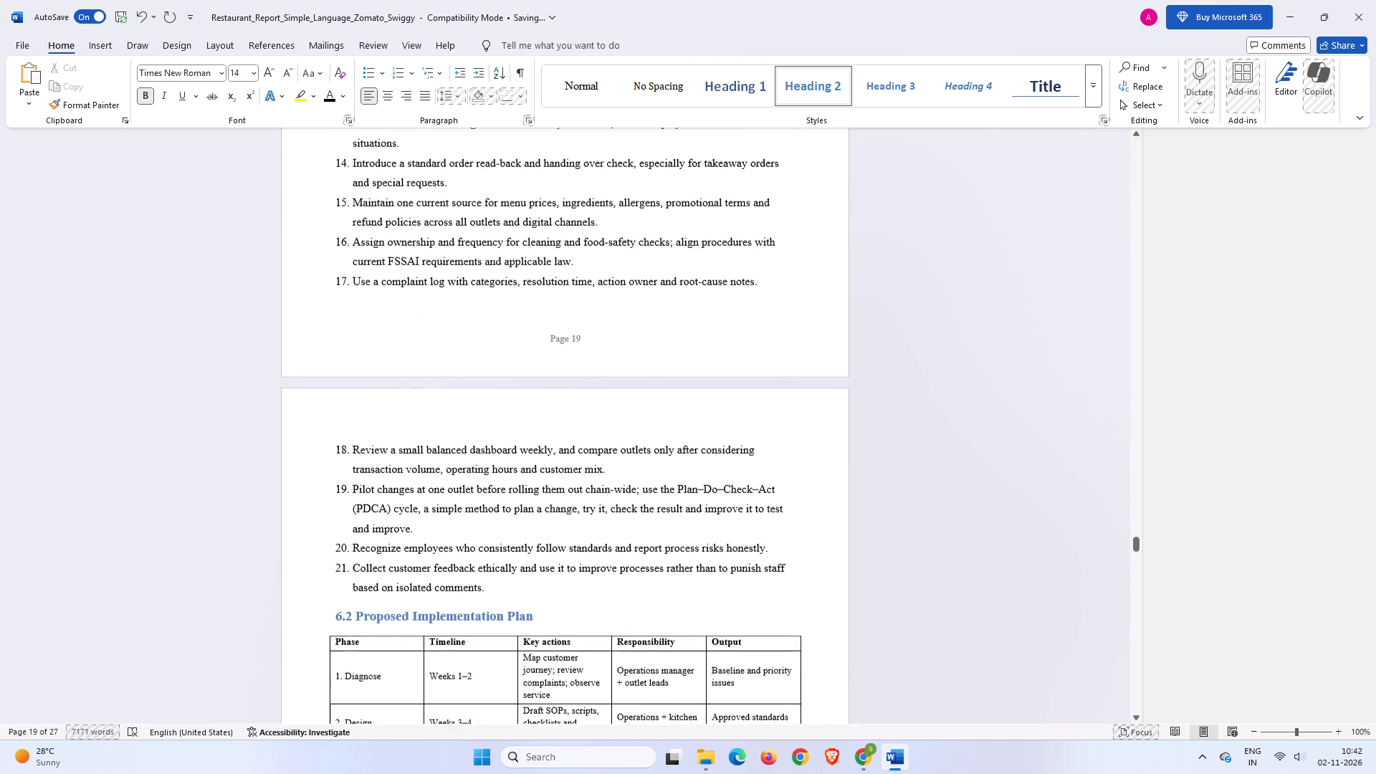
{"action": "scroll", "coordinate": [668, 481], "scroll_direction": "down", "scroll_amount": 20}
{"action": "scroll", "coordinate": [668, 481], "scroll_direction": "down", "scroll_amount": 4}
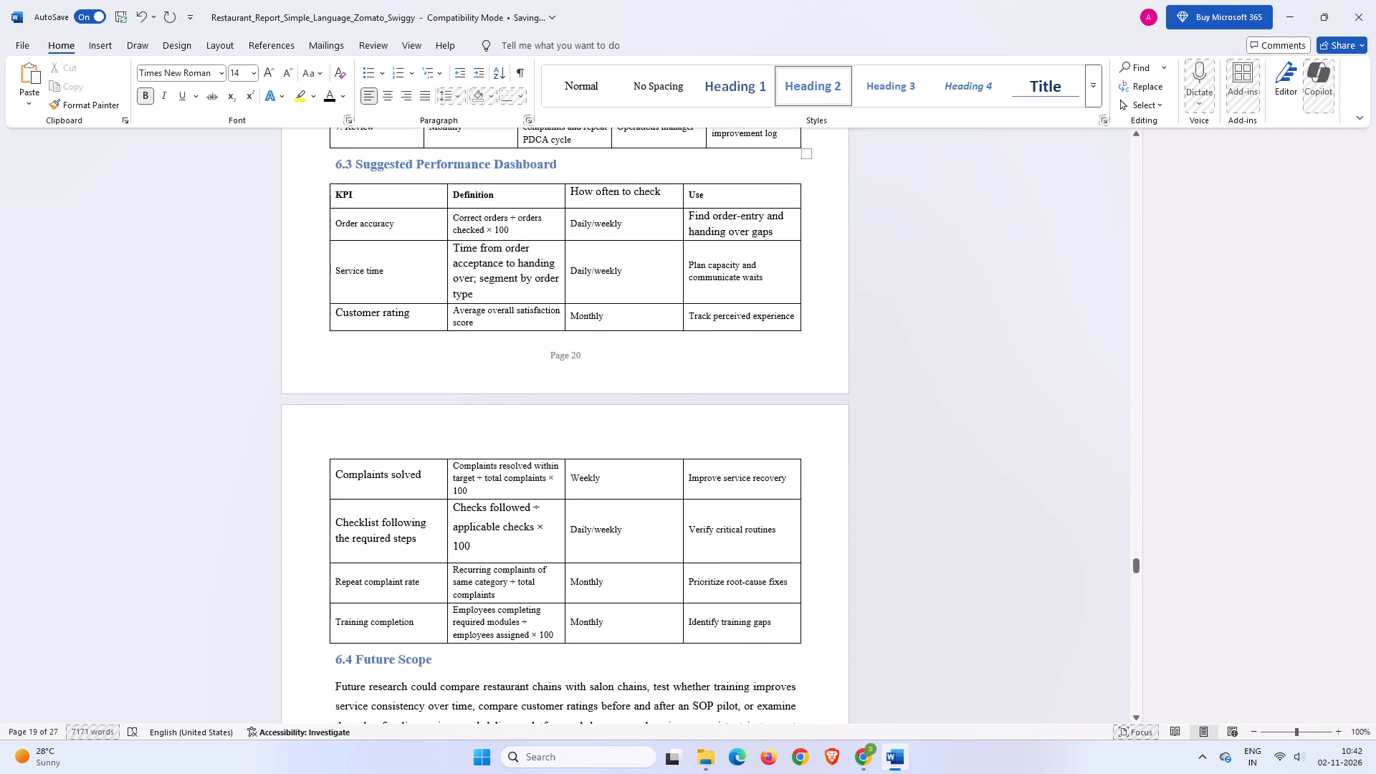
{"action": "scroll", "coordinate": [708, 527], "scroll_direction": "down", "scroll_amount": 19}
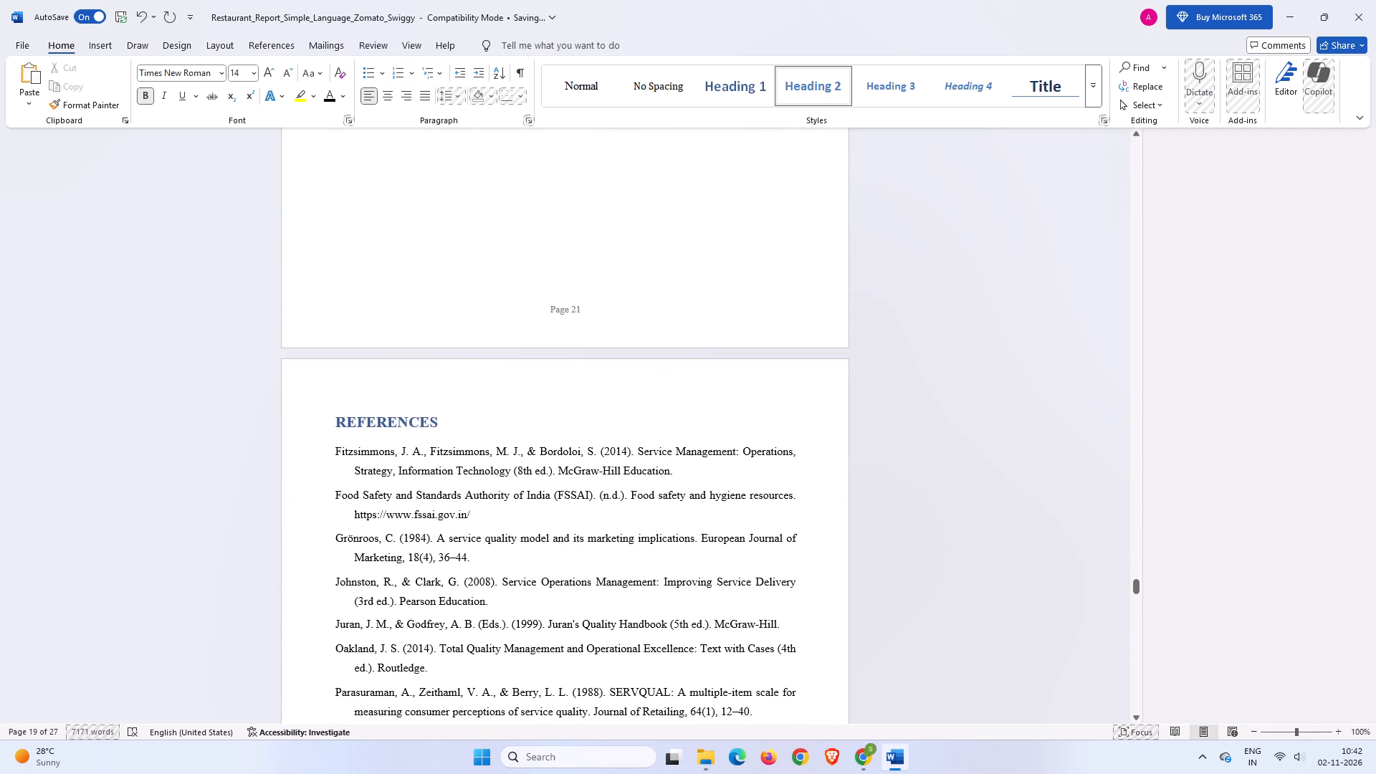
{"action": "scroll", "coordinate": [712, 505], "scroll_direction": "up", "scroll_amount": 15}
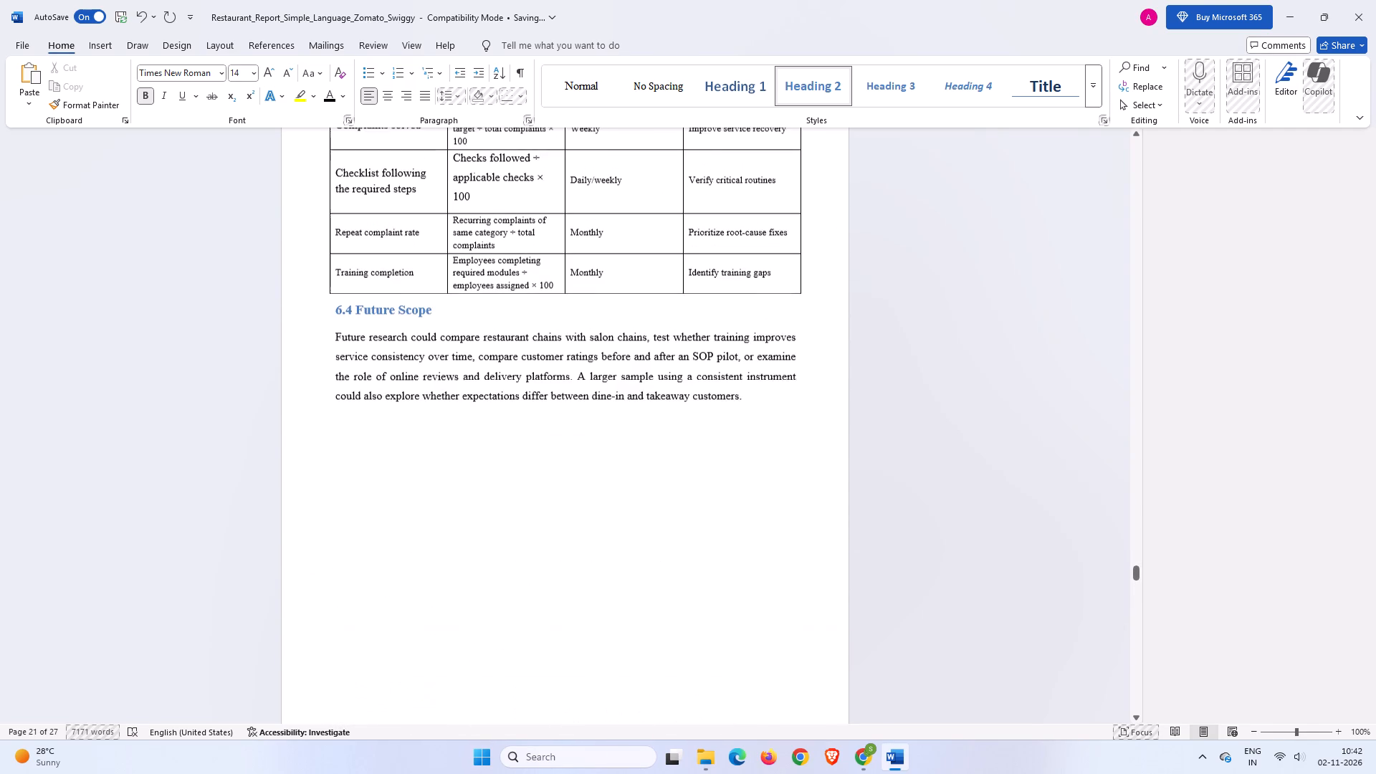
In the INDEX table, enter page 20 for Recommendations and Implementation Plan and page 23 for References.
{"action": "key", "text": "Up"}
{"action": "key", "text": "Up"}
{"action": "key", "text": "Up"}
{"action": "key", "text": "Up"}
{"action": "key", "text": "Up"}
{"action": "key", "text": "Up"}
{"action": "key", "text": "Up"}
{"action": "key", "text": "Up"}
{"action": "key", "text": "Up"}
{"action": "key", "text": "Up"}
{"action": "key", "text": "Up"}
{"action": "key", "text": "Up"}
{"action": "key", "text": "Up"}
{"action": "key", "text": "Up"}
{"action": "key", "text": "Up"}
{"action": "key", "text": "Up"}
{"action": "key", "text": "Up"}
{"action": "key", "text": "Up"}
{"action": "key", "text": "Up"}
{"action": "key", "text": "Up"}
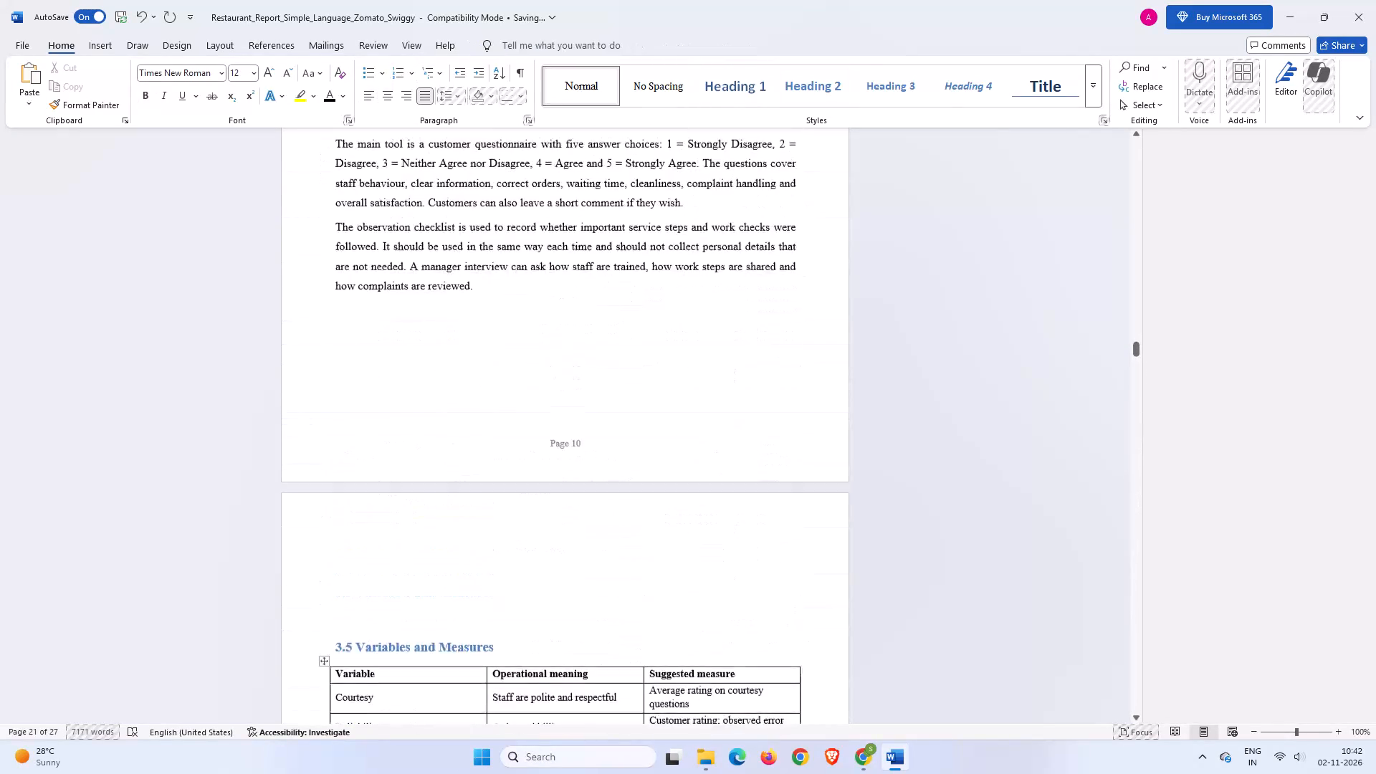
{"action": "key", "text": "Up"}
{"action": "key", "text": "Up"}
{"action": "key", "text": "Up"}
{"action": "key", "text": "Up"}
{"action": "key", "text": "Up"}
{"action": "key", "text": "Up"}
{"action": "key", "text": "Up"}
{"action": "key", "text": "Up"}
{"action": "key", "text": "Up"}
{"action": "key", "text": "Up"}
{"action": "key", "text": "Up"}
{"action": "key", "text": "Up"}
{"action": "key", "text": "Up"}
{"action": "key", "text": "Up"}
{"action": "key", "text": "Up"}
{"action": "key", "text": "Up"}
{"action": "key", "text": "Up"}
{"action": "key", "text": "Up"}
{"action": "key", "text": "Up"}
{"action": "key", "text": "Up"}
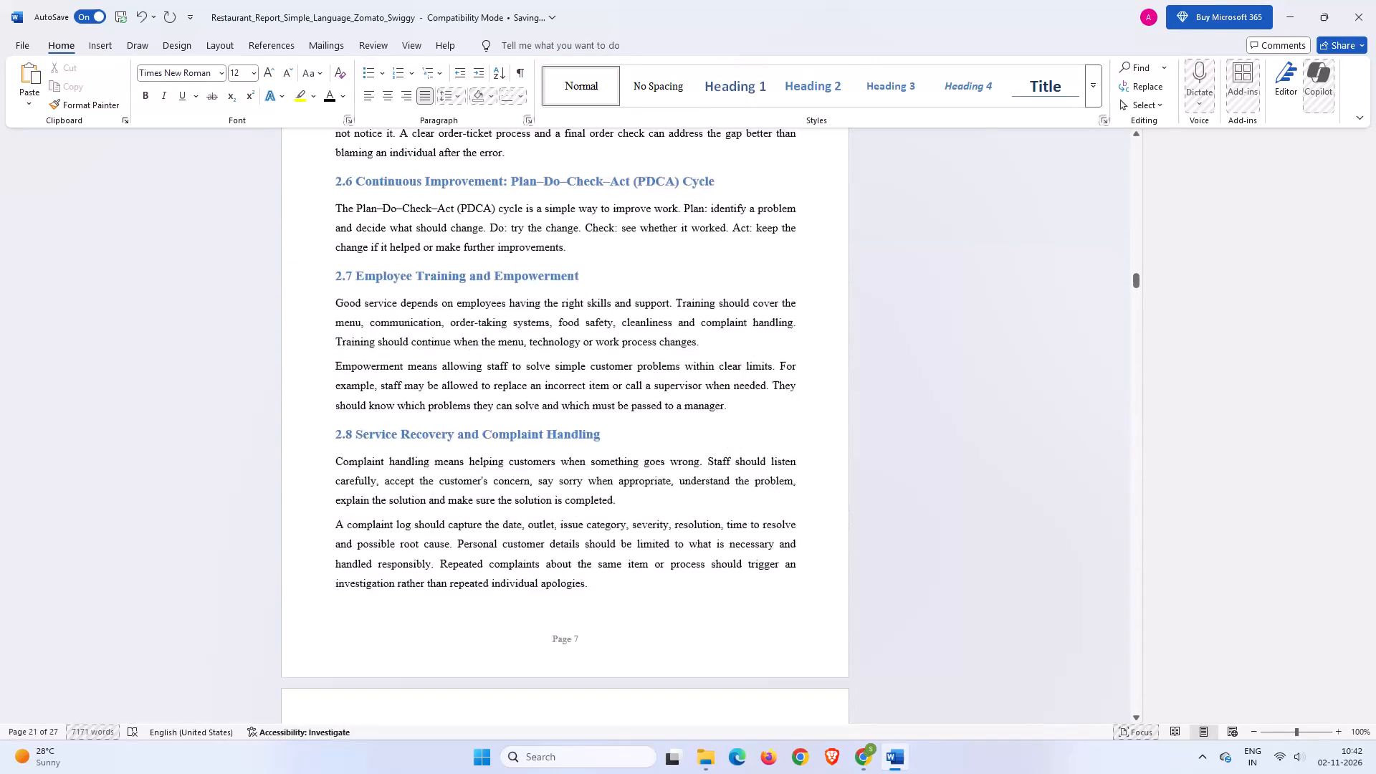
{"action": "key", "text": "Up"}
{"action": "key", "text": "Up"}
{"action": "key", "text": "Up"}
{"action": "key", "text": "Up"}
{"action": "key", "text": "Up"}
{"action": "key", "text": "Up"}
{"action": "key", "text": "Up"}
{"action": "key", "text": "Up"}
{"action": "key", "text": "Up"}
{"action": "key", "text": "Up"}
{"action": "key", "text": "Up"}
{"action": "key", "text": "Up"}
{"action": "key", "text": "Up"}
{"action": "key", "text": "Up"}
{"action": "key", "text": "Up"}
{"action": "key", "text": "Up"}
{"action": "key", "text": "Up"}
{"action": "key", "text": "Up"}
{"action": "key", "text": "Up"}
{"action": "key", "text": "Up"}
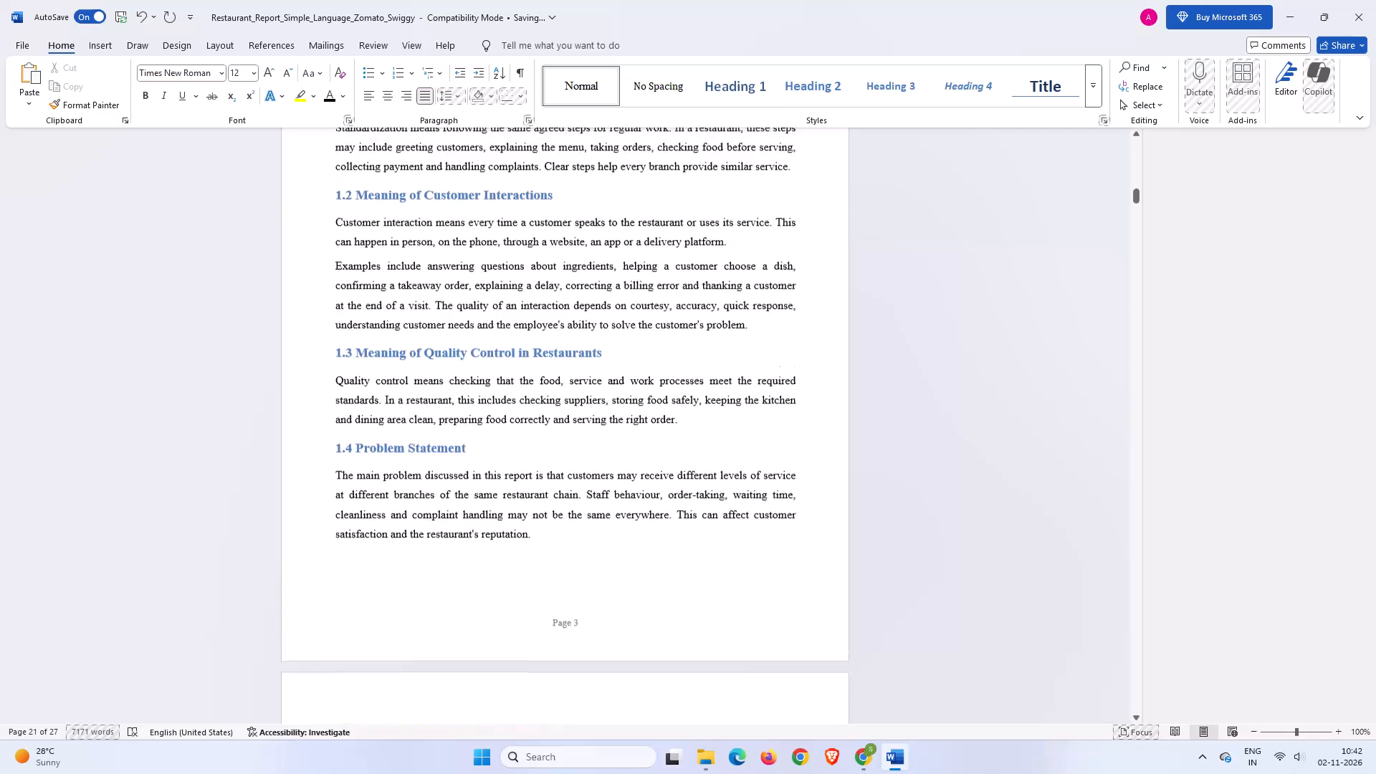
{"action": "key", "text": "Down"}
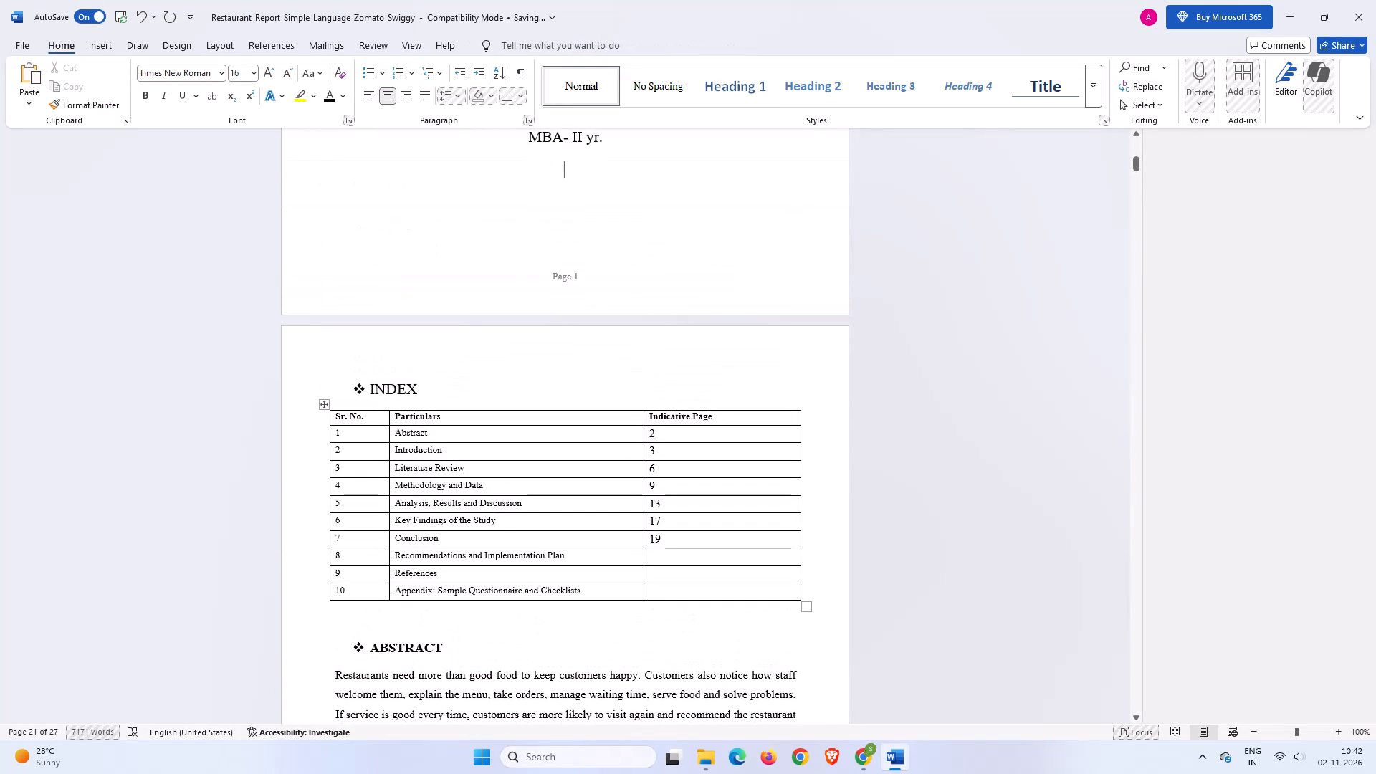
{"action": "left_click", "coordinate": [654, 554]}
{"action": "type", "text": "20"}
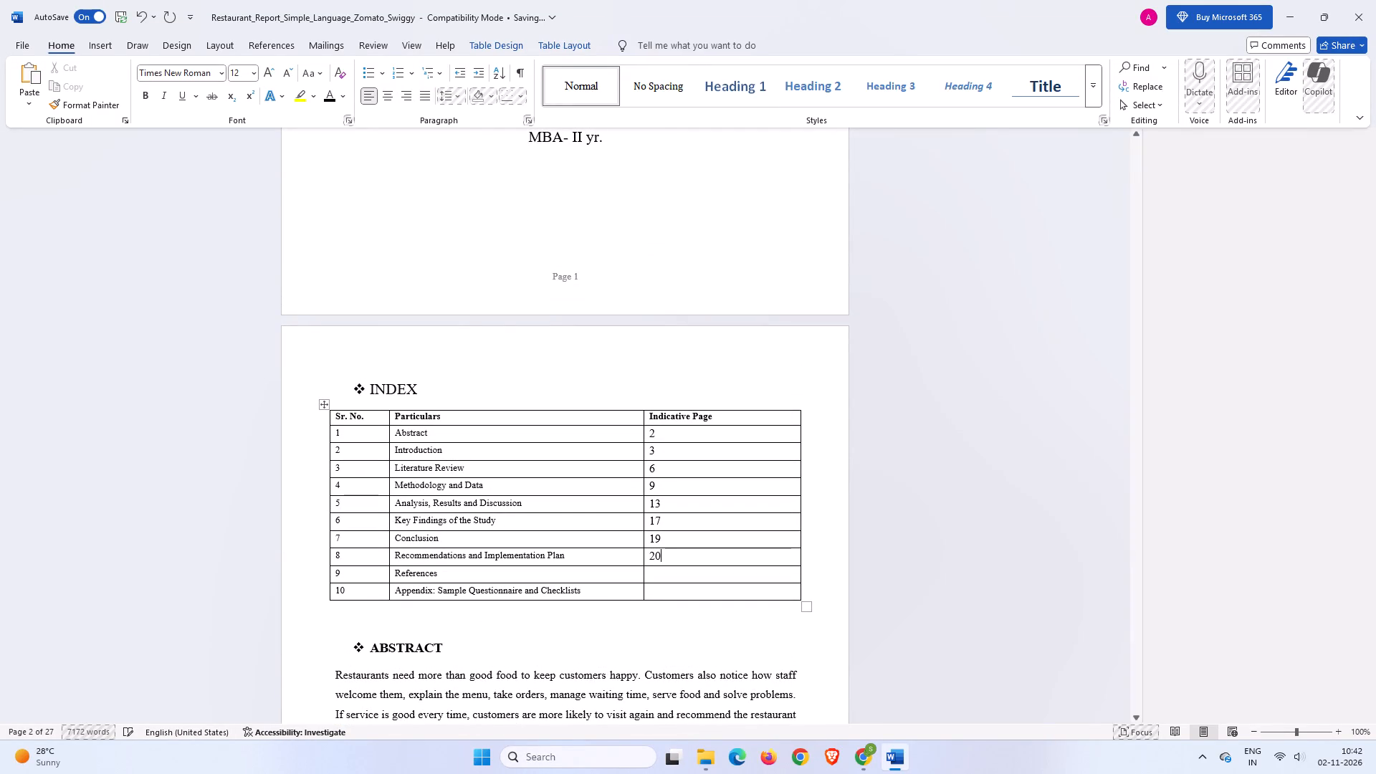
{"action": "left_click", "coordinate": [660, 573]}
{"action": "type", "text": "23"}
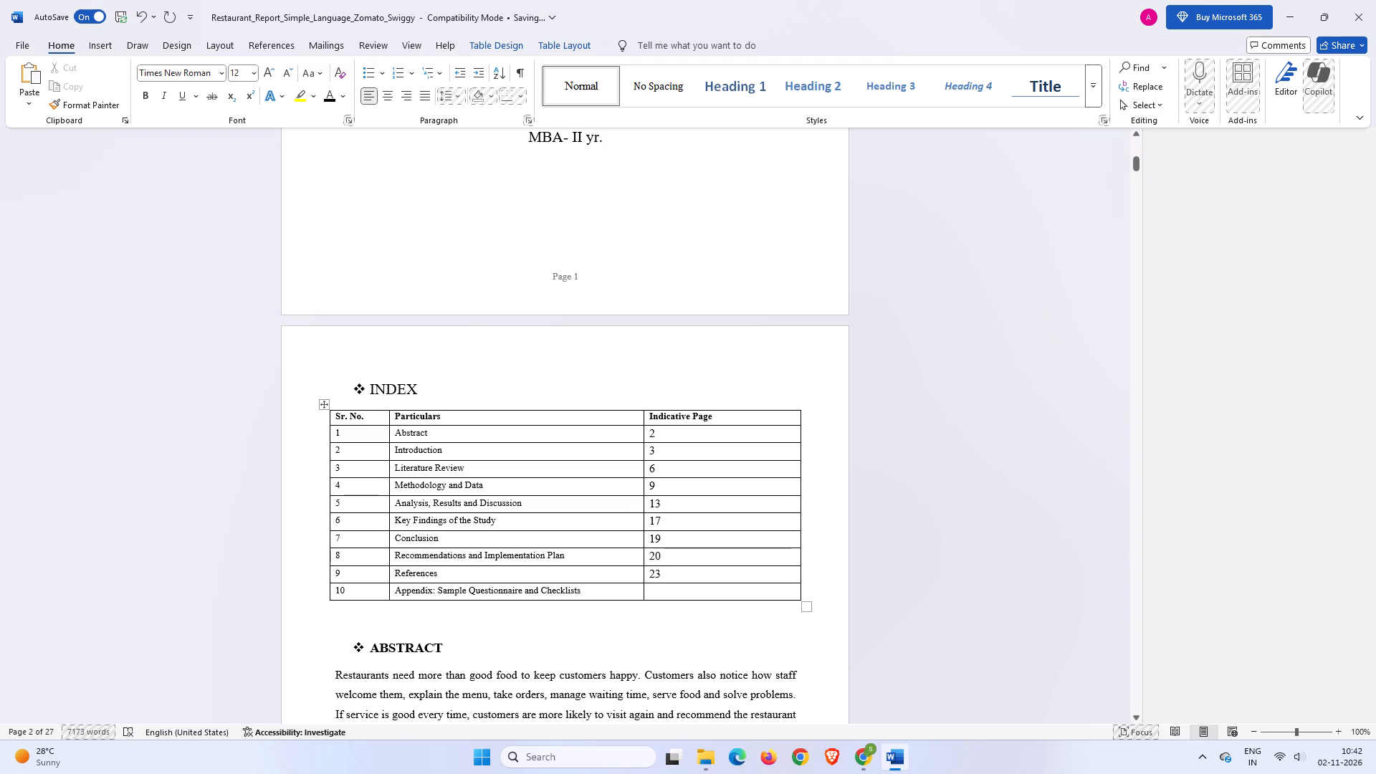
Look through the report from the INDEX to the CONCLUSION page, checking where the sections start.
{"action": "key", "text": "Down"}
{"action": "key", "text": "Down"}
{"action": "key", "text": "Down"}
{"action": "key", "text": "Down"}
{"action": "key", "text": "Down"}
{"action": "key", "text": "Down"}
{"action": "key", "text": "Down"}
{"action": "key", "text": "Down"}
{"action": "key", "text": "Down"}
{"action": "key", "text": "Down"}
{"action": "key", "text": "Down"}
{"action": "key", "text": "Down"}
{"action": "key", "text": "Down"}
{"action": "key", "text": "Down"}
{"action": "key", "text": "Down"}
{"action": "key", "text": "Down"}
{"action": "key", "text": "Down"}
{"action": "key", "text": "Down"}
{"action": "key", "text": "Down"}
{"action": "key", "text": "Down"}
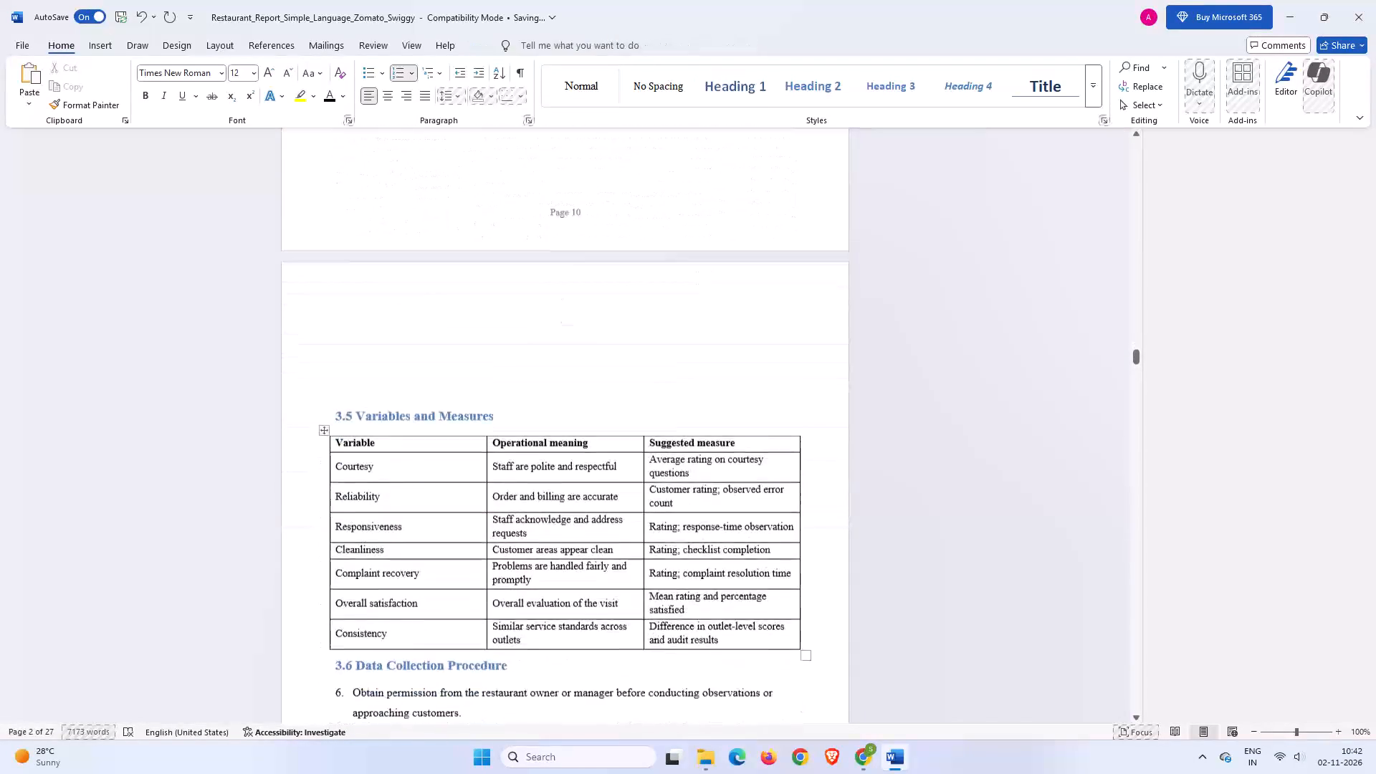
{"action": "key", "text": "Down"}
{"action": "key", "text": "Down"}
{"action": "key", "text": "Down"}
{"action": "key", "text": "Down"}
{"action": "key", "text": "Down"}
{"action": "key", "text": "Down"}
{"action": "key", "text": "Down"}
{"action": "key", "text": "Down"}
{"action": "key", "text": "Down"}
{"action": "key", "text": "Down"}
{"action": "key", "text": "Down"}
{"action": "key", "text": "Down"}
{"action": "key", "text": "Down"}
{"action": "key", "text": "Down"}
{"action": "key", "text": "Down"}
{"action": "key", "text": "Down"}
{"action": "key", "text": "Down"}
{"action": "key", "text": "Down"}
{"action": "key", "text": "Down"}
{"action": "key", "text": "Down"}
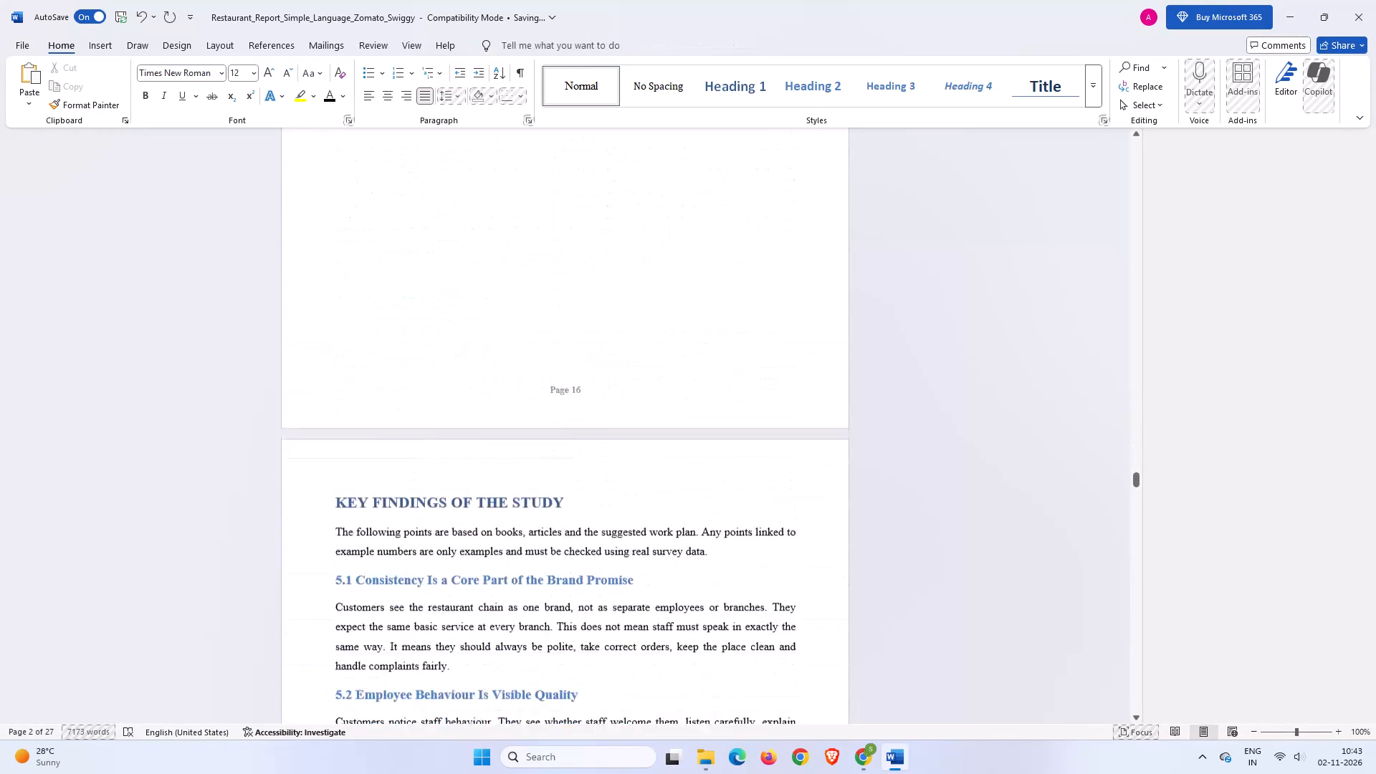
{"action": "key", "text": "Down"}
{"action": "key", "text": "Down"}
{"action": "key", "text": "Down"}
{"action": "key", "text": "Down"}
{"action": "key", "text": "Down"}
{"action": "key", "text": "Down"}
{"action": "key", "text": "Down"}
{"action": "key", "text": "Down"}
{"action": "key", "text": "Down"}
{"action": "key", "text": "Down"}
{"action": "key", "text": "Down"}
{"action": "key", "text": "Down"}
{"action": "key", "text": "Down"}
{"action": "key", "text": "Down"}
{"action": "key", "text": "Down"}
{"action": "key", "text": "Down"}
{"action": "key", "text": "Down"}
{"action": "key", "text": "Down"}
{"action": "key", "text": "Down"}
{"action": "key", "text": "Down"}
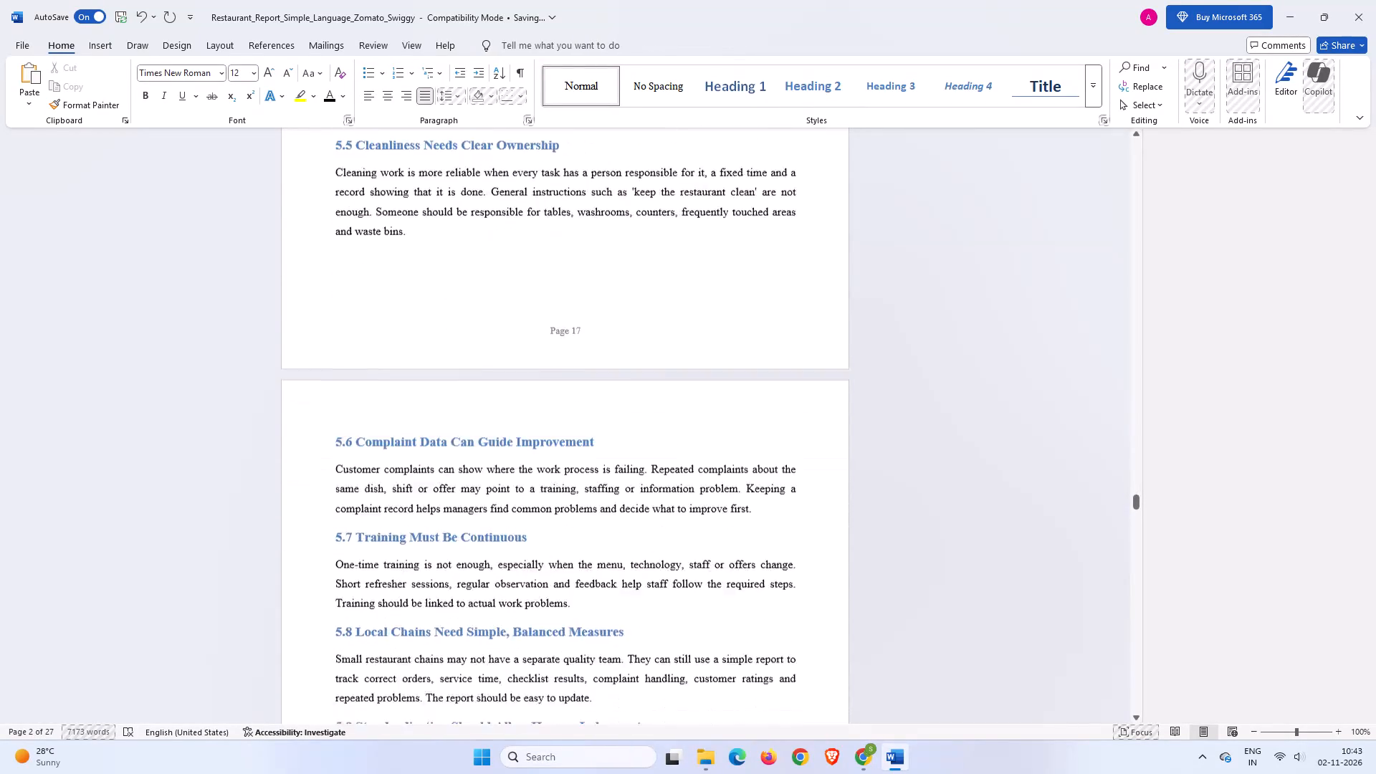
{"action": "key", "text": "Down"}
{"action": "key", "text": "Down"}
{"action": "key", "text": "Down"}
{"action": "key", "text": "Down"}
{"action": "key", "text": "Down"}
{"action": "key", "text": "Down"}
{"action": "key", "text": "Down"}
{"action": "key", "text": "Down"}
{"action": "key", "text": "Down"}
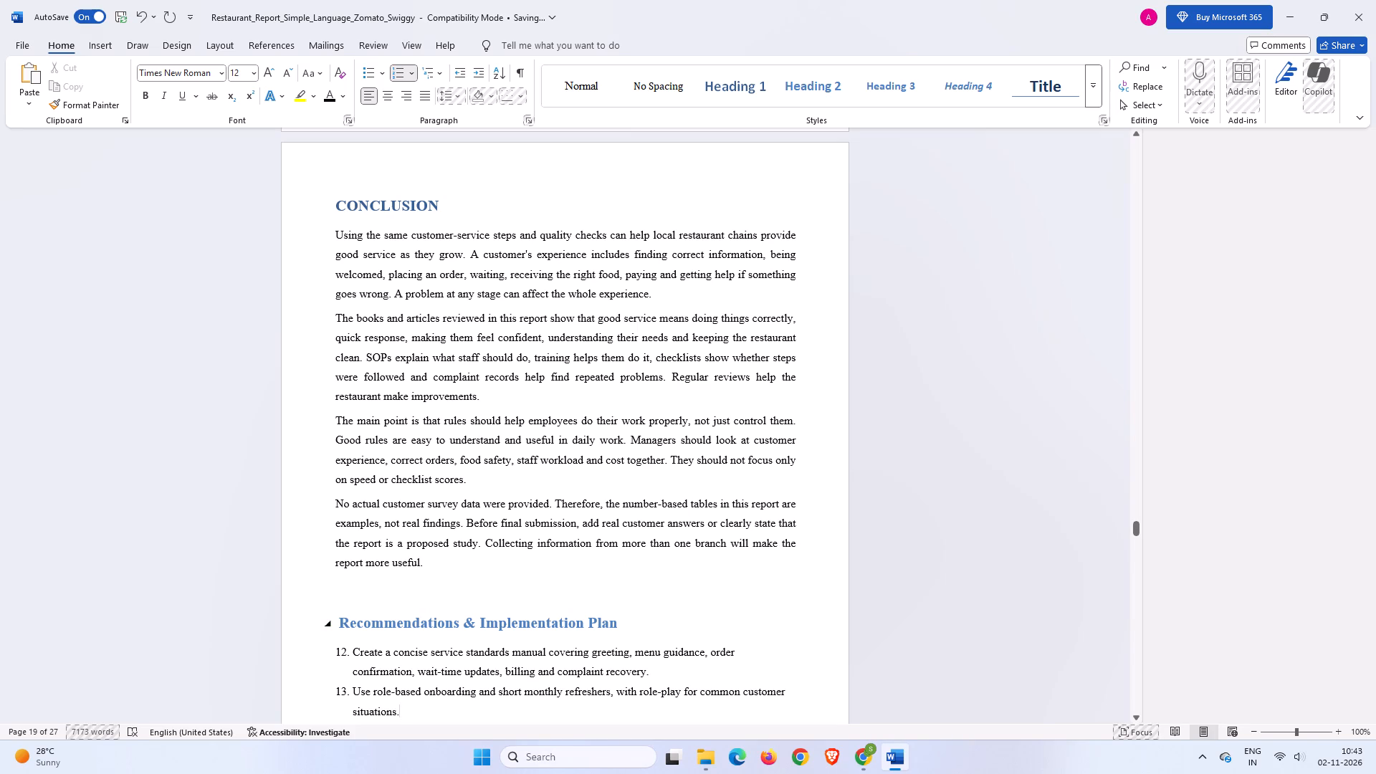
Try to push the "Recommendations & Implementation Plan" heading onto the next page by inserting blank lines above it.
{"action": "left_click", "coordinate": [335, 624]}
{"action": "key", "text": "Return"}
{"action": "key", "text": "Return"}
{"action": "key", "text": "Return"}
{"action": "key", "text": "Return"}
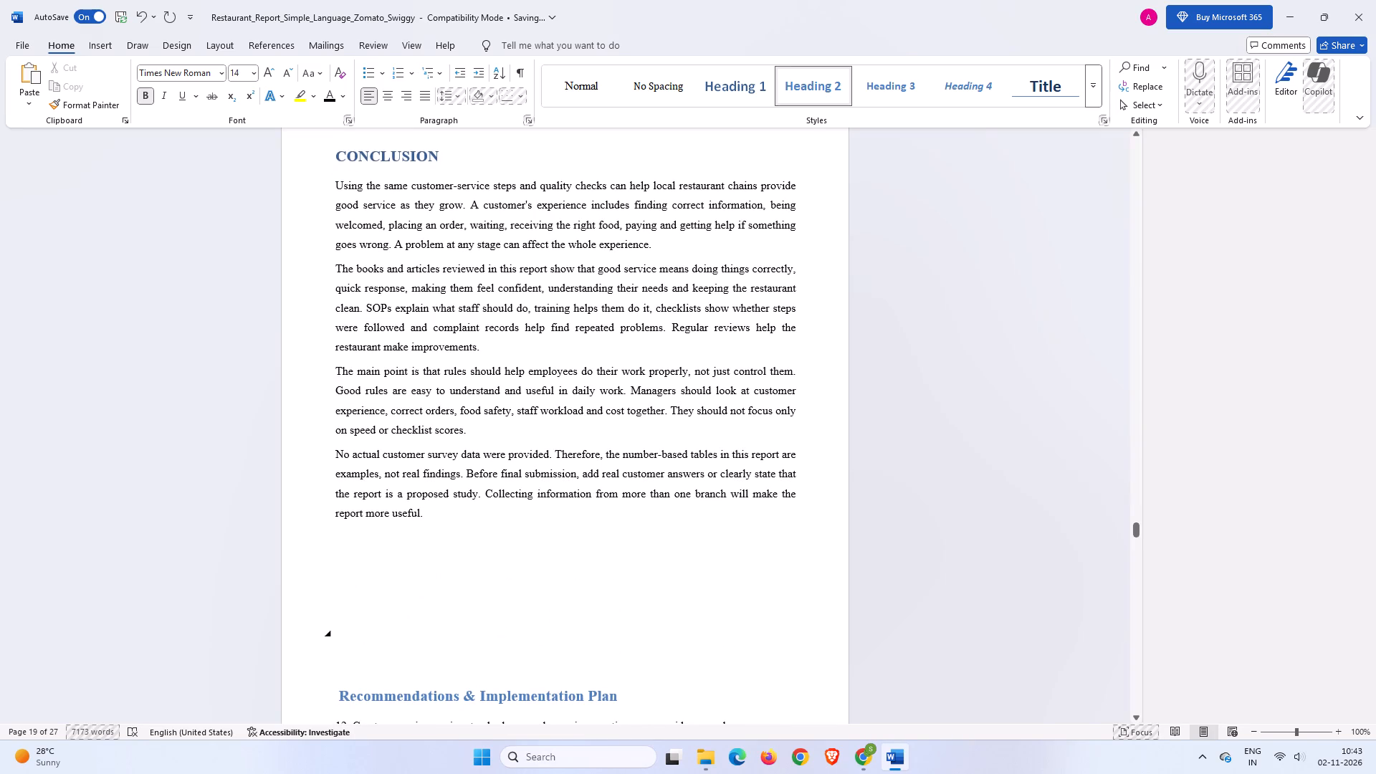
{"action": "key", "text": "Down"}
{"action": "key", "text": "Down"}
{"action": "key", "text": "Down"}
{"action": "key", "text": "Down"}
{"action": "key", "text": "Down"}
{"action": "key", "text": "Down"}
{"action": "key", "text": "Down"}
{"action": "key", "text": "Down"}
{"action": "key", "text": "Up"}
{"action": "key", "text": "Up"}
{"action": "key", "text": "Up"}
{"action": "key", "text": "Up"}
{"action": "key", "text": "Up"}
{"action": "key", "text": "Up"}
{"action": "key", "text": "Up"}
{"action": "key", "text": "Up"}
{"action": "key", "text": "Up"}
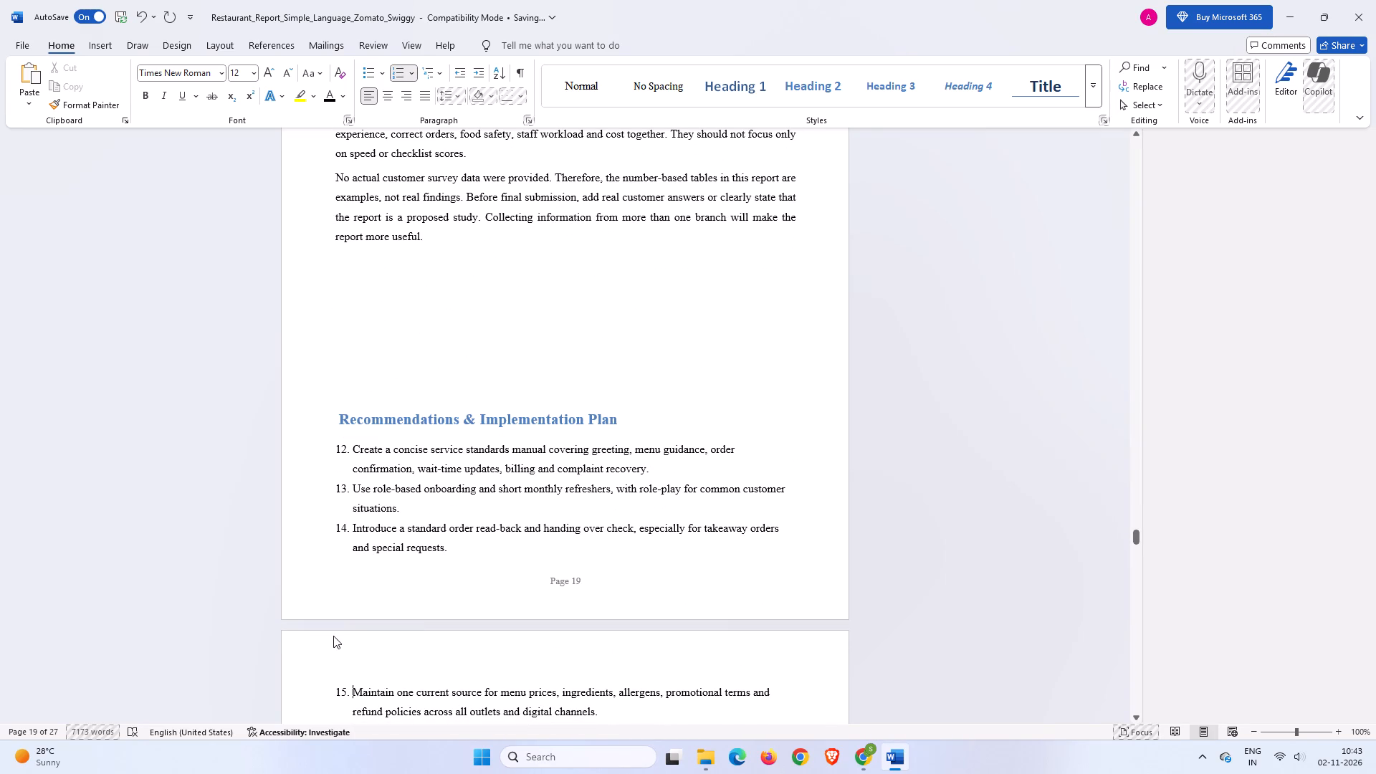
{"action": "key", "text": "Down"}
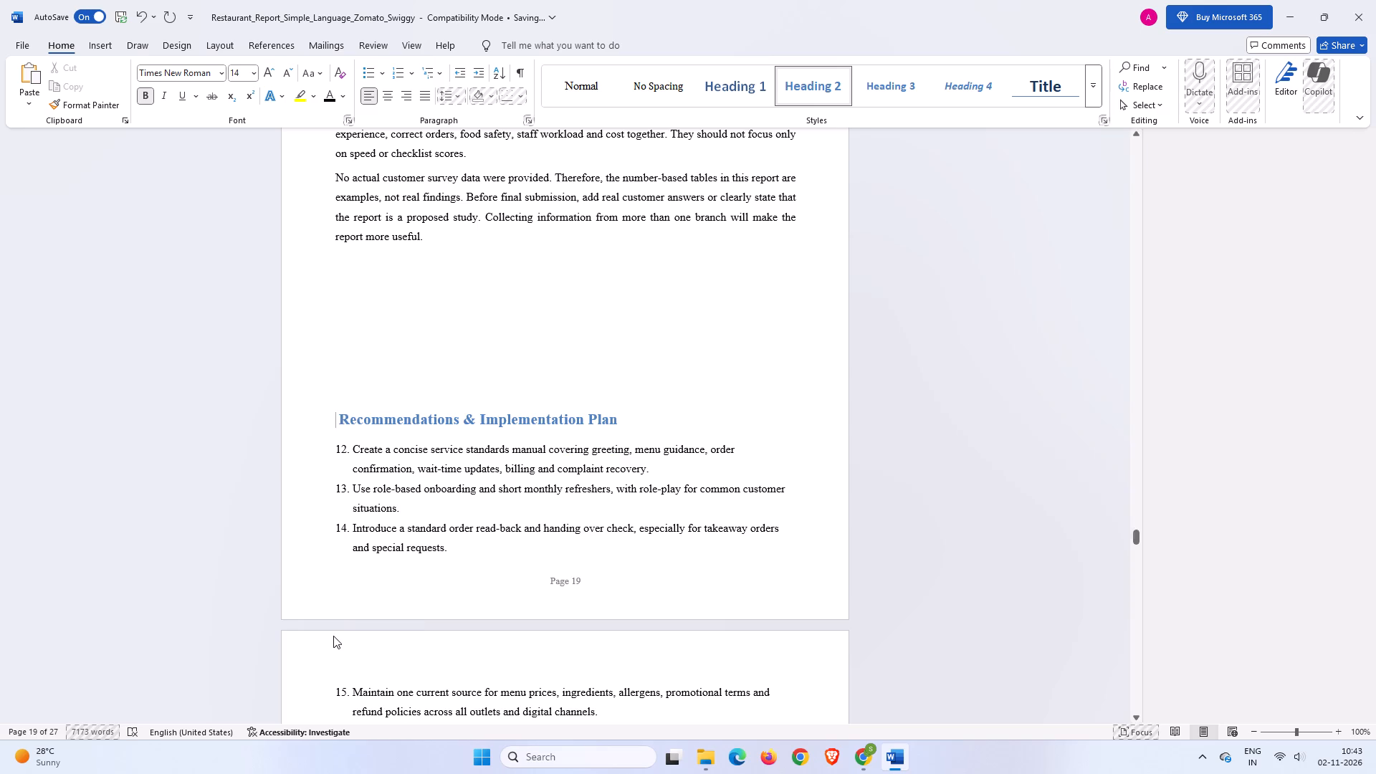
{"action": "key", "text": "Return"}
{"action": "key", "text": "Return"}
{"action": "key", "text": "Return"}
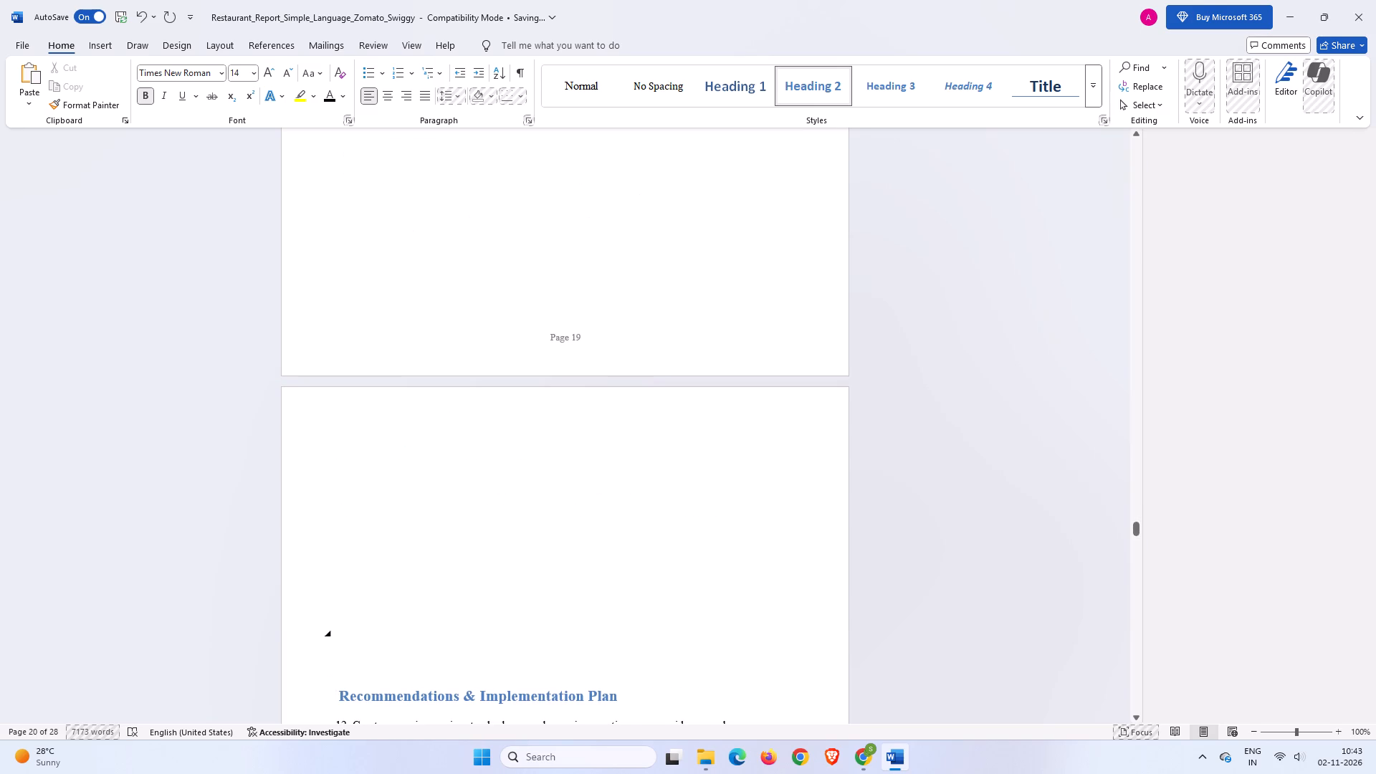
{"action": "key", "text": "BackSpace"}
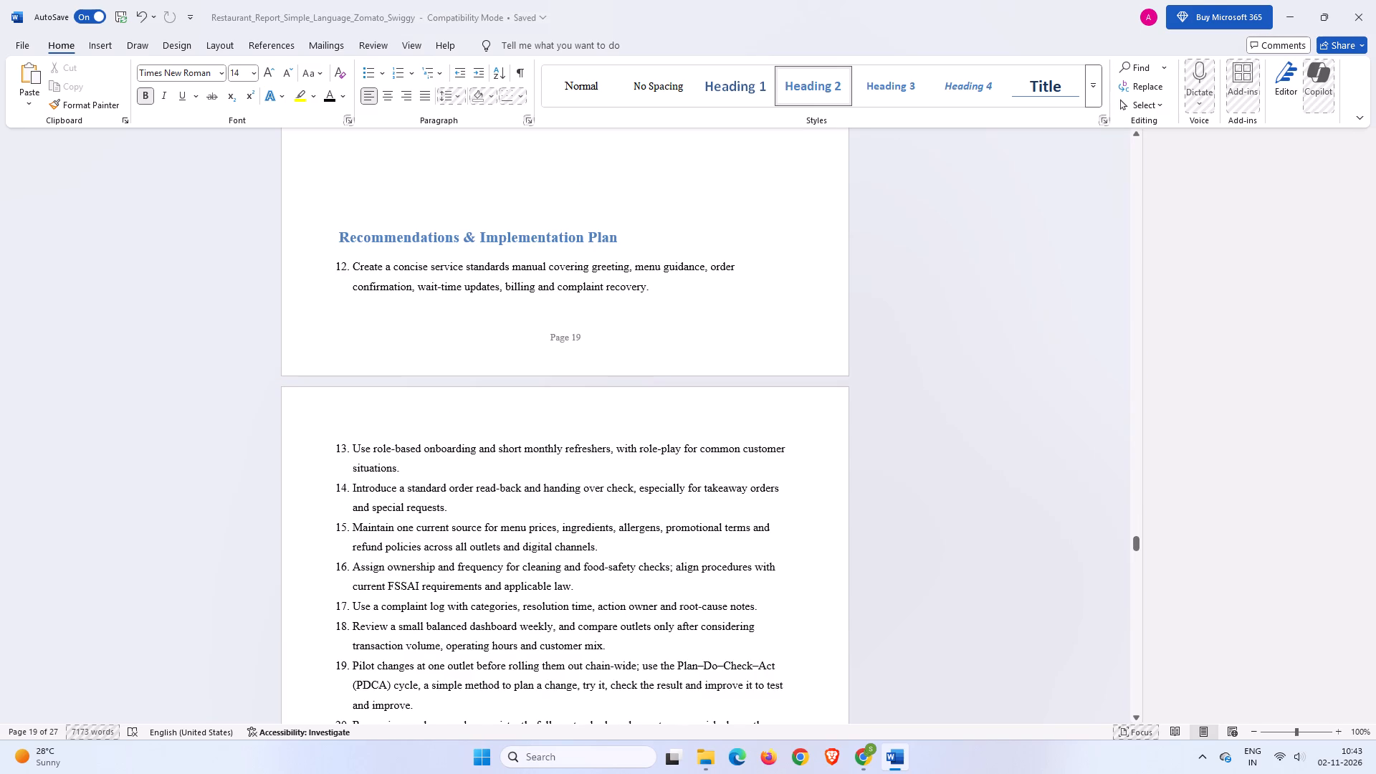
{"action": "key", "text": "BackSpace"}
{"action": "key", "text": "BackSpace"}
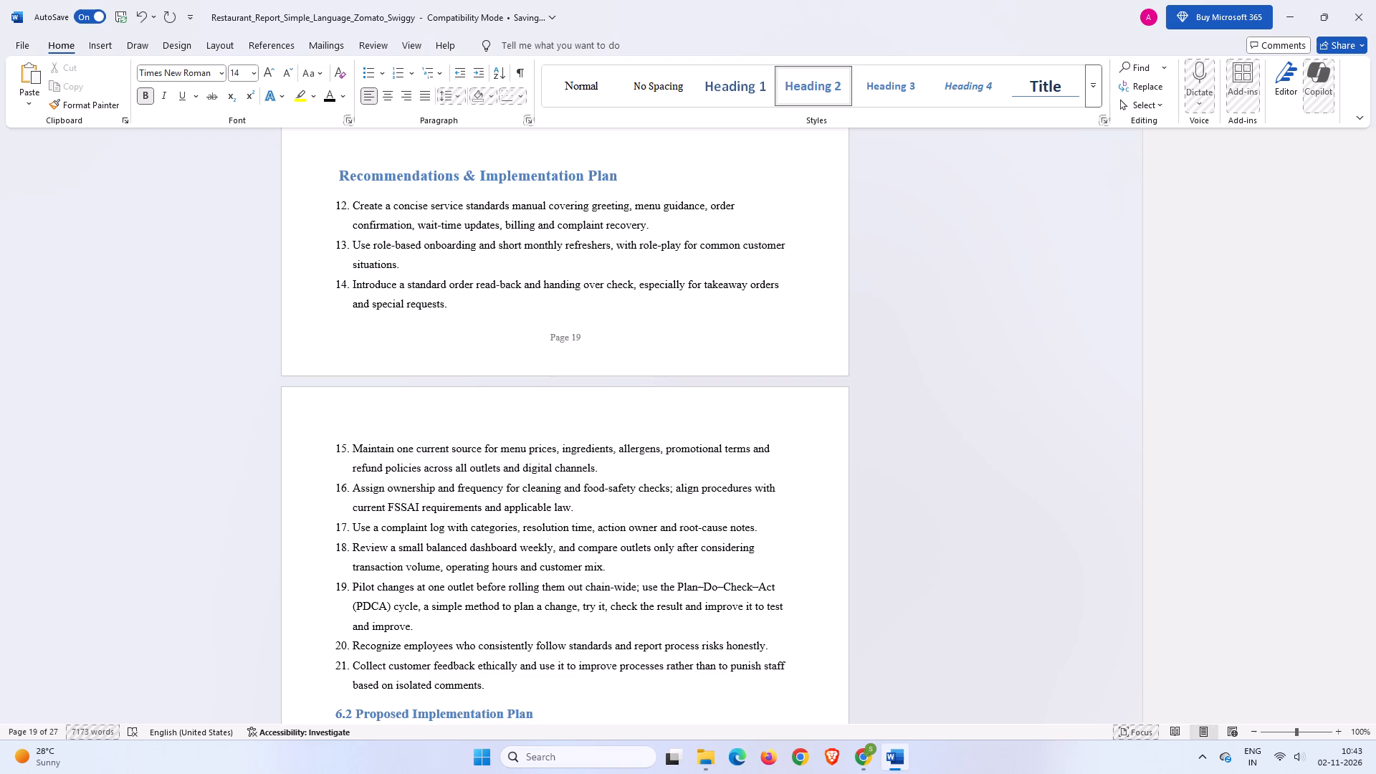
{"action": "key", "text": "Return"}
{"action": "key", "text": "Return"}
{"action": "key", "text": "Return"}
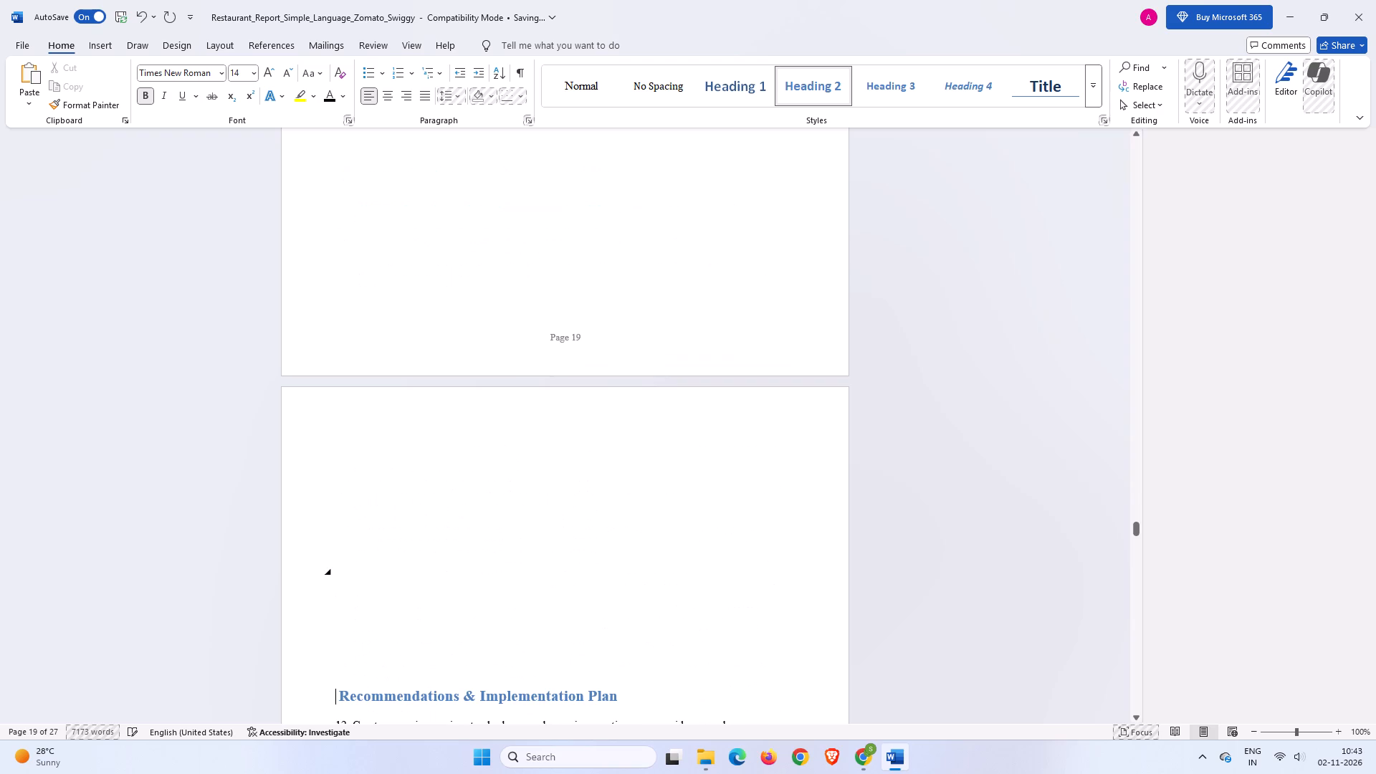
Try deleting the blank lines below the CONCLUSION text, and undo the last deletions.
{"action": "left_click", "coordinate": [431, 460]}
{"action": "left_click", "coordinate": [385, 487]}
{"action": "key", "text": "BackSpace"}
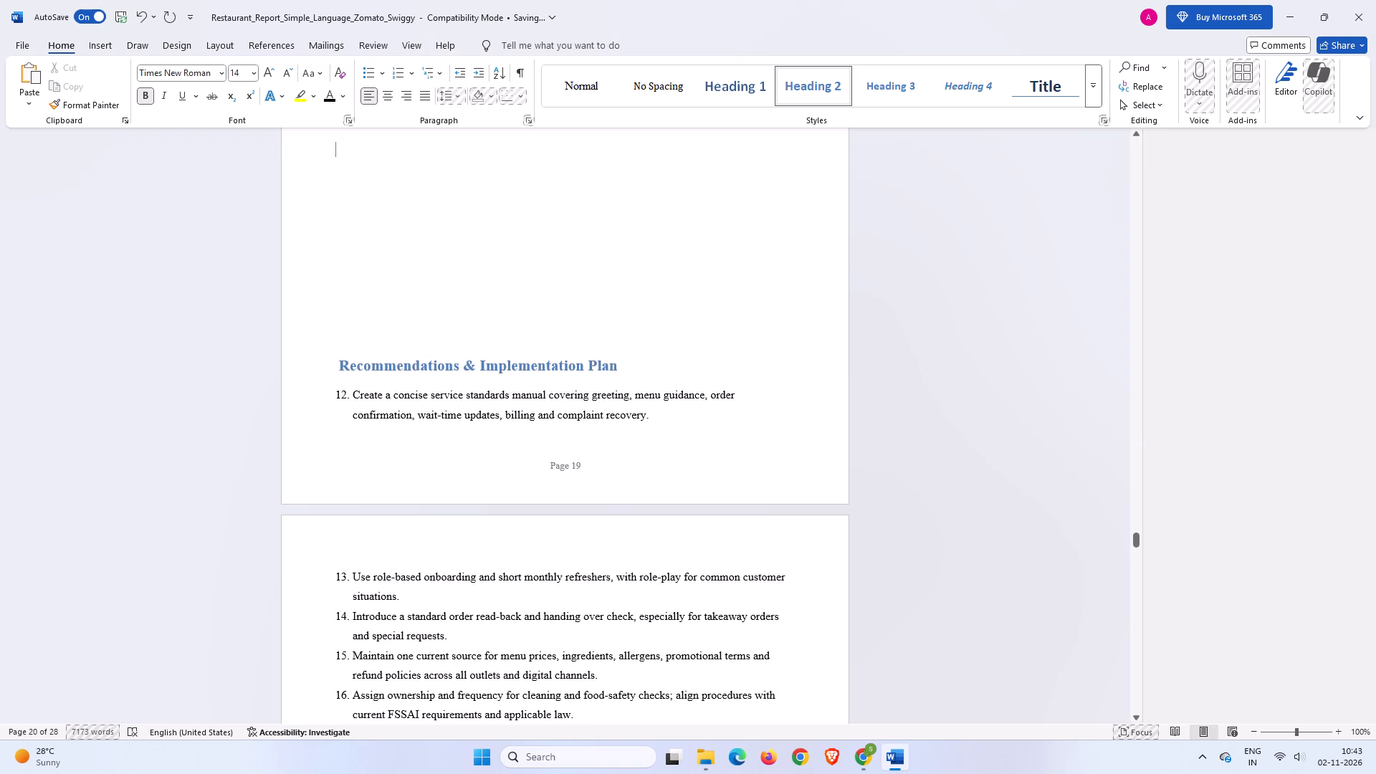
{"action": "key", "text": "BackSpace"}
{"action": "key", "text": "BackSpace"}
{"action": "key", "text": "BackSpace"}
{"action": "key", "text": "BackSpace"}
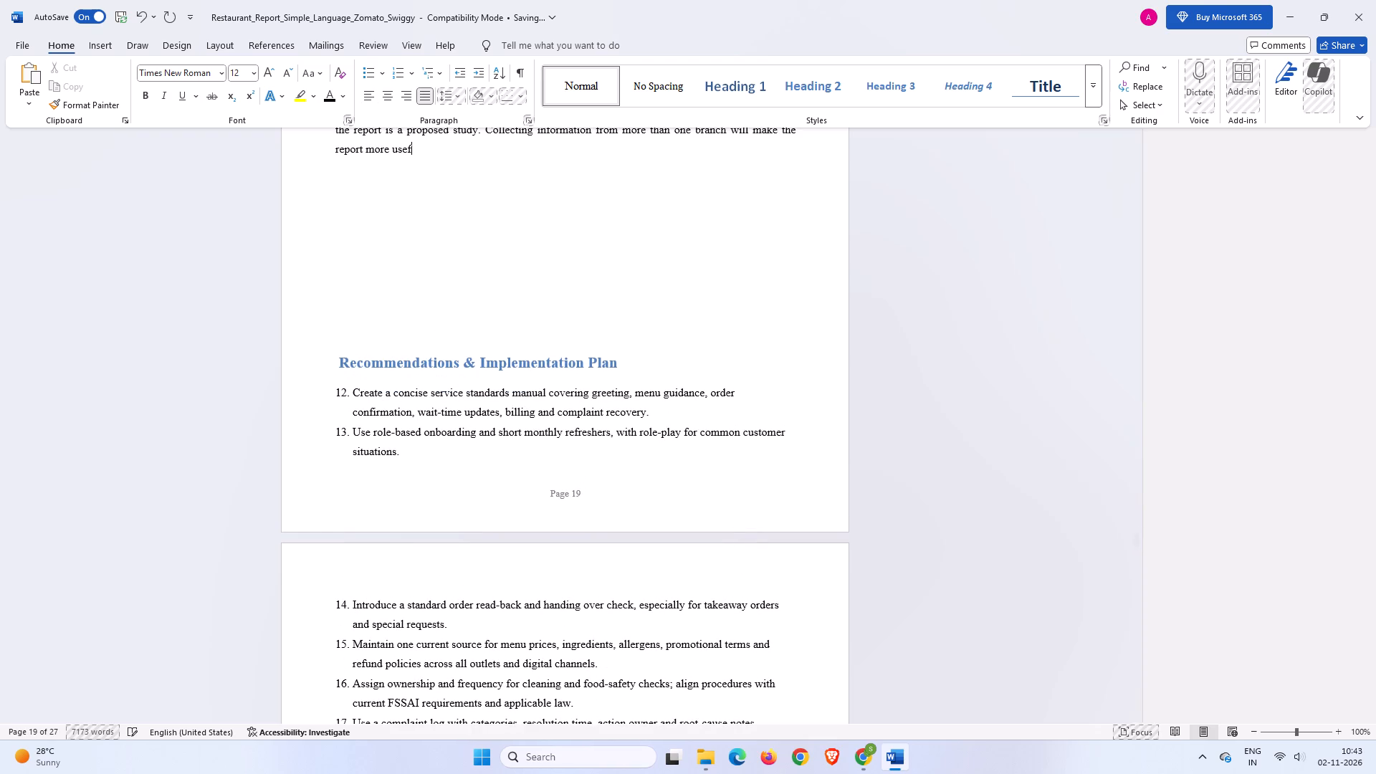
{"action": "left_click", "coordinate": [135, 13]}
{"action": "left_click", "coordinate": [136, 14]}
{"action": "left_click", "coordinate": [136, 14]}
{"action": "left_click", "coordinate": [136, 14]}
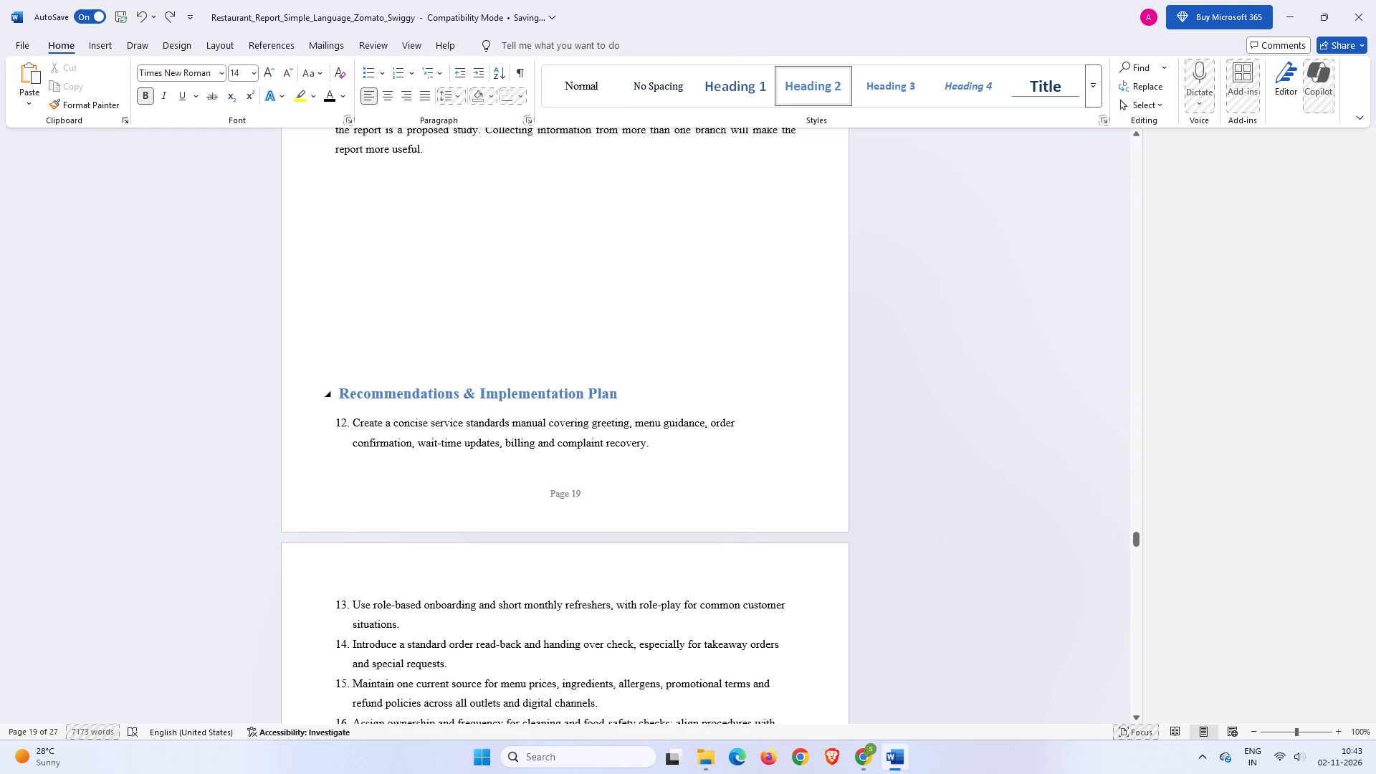
Remove the leading space and extra blank lines before the "Recommendations & Implementation Plan" heading, leaving one blank line after the CONCLUSION text.
{"action": "left_click", "coordinate": [338, 388]}
{"action": "key", "text": "BackSpace"}
{"action": "key", "text": "BackSpace"}
{"action": "key", "text": "BackSpace"}
{"action": "key", "text": "BackSpace"}
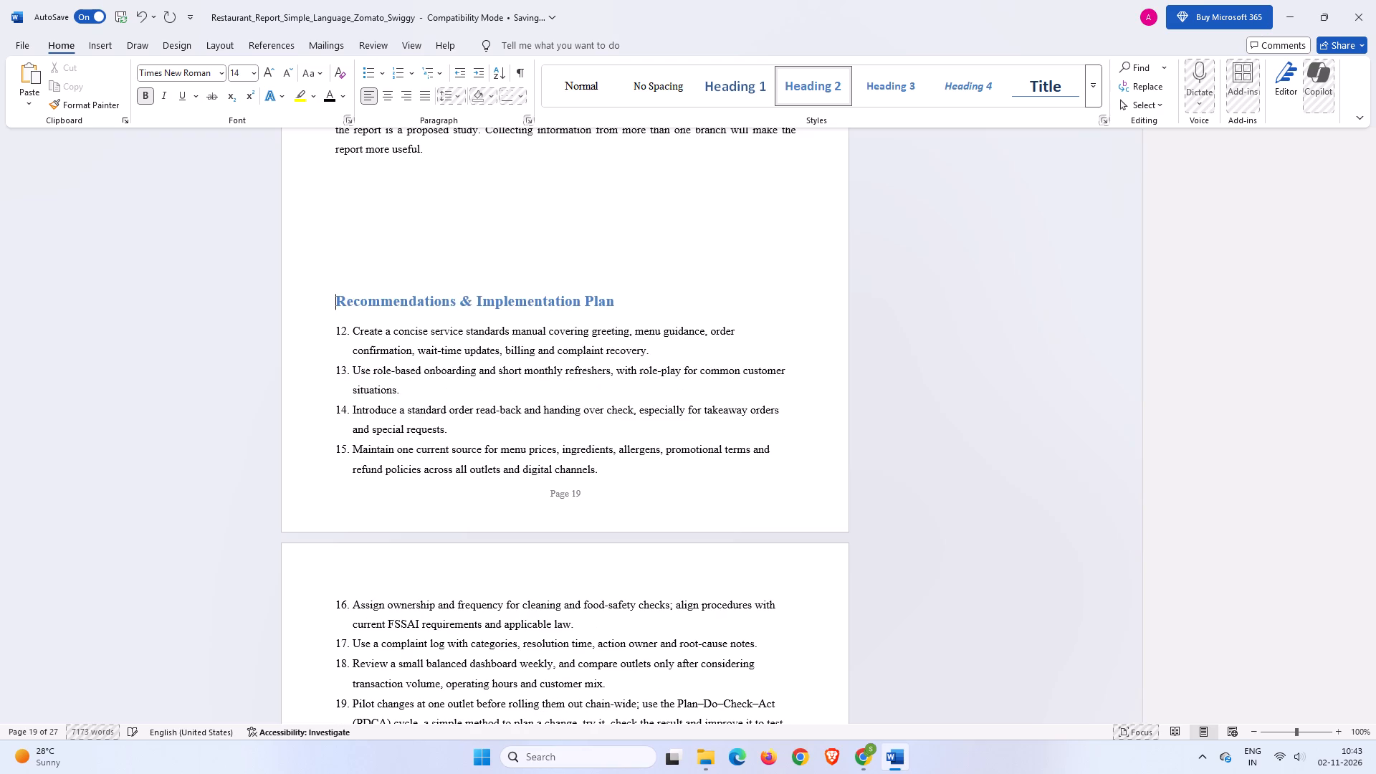
{"action": "key", "text": "BackSpace"}
{"action": "key", "text": "BackSpace"}
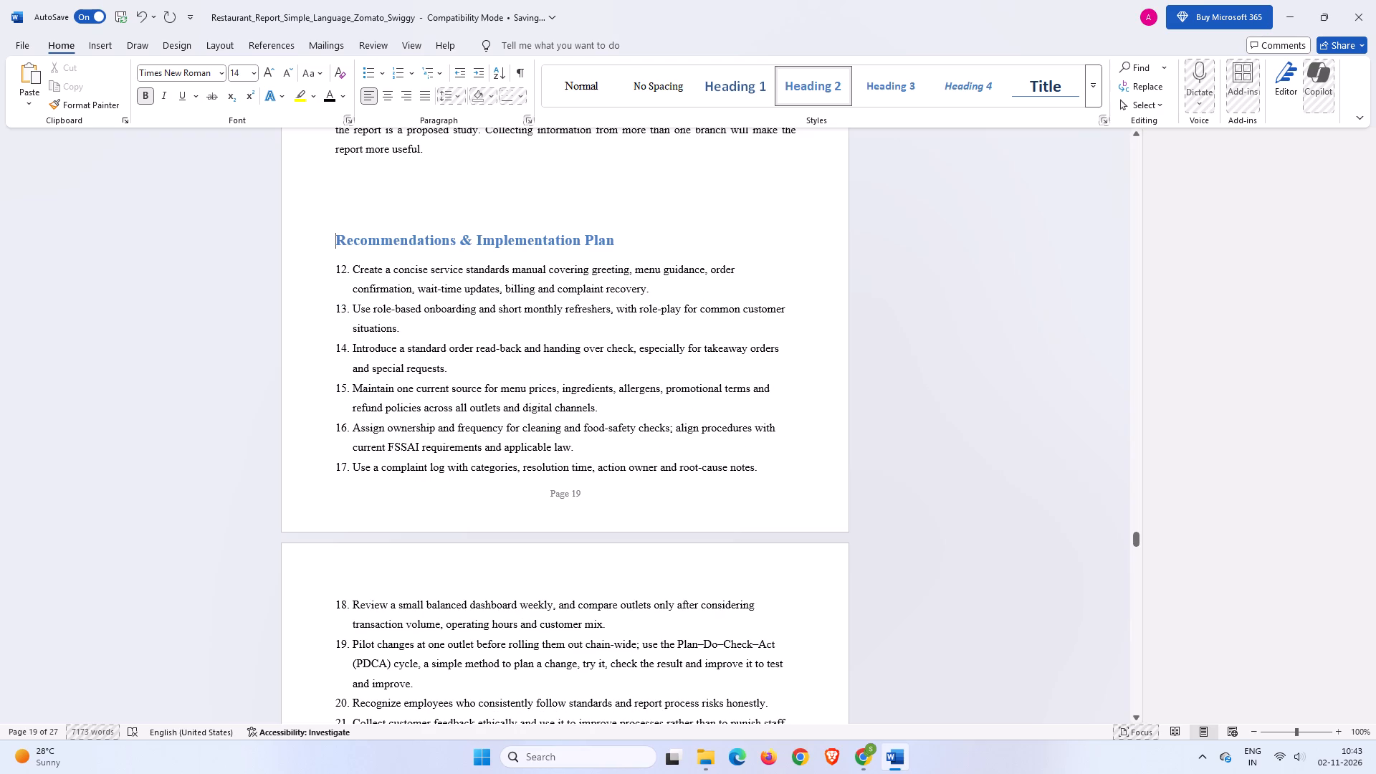
{"action": "key", "text": "BackSpace"}
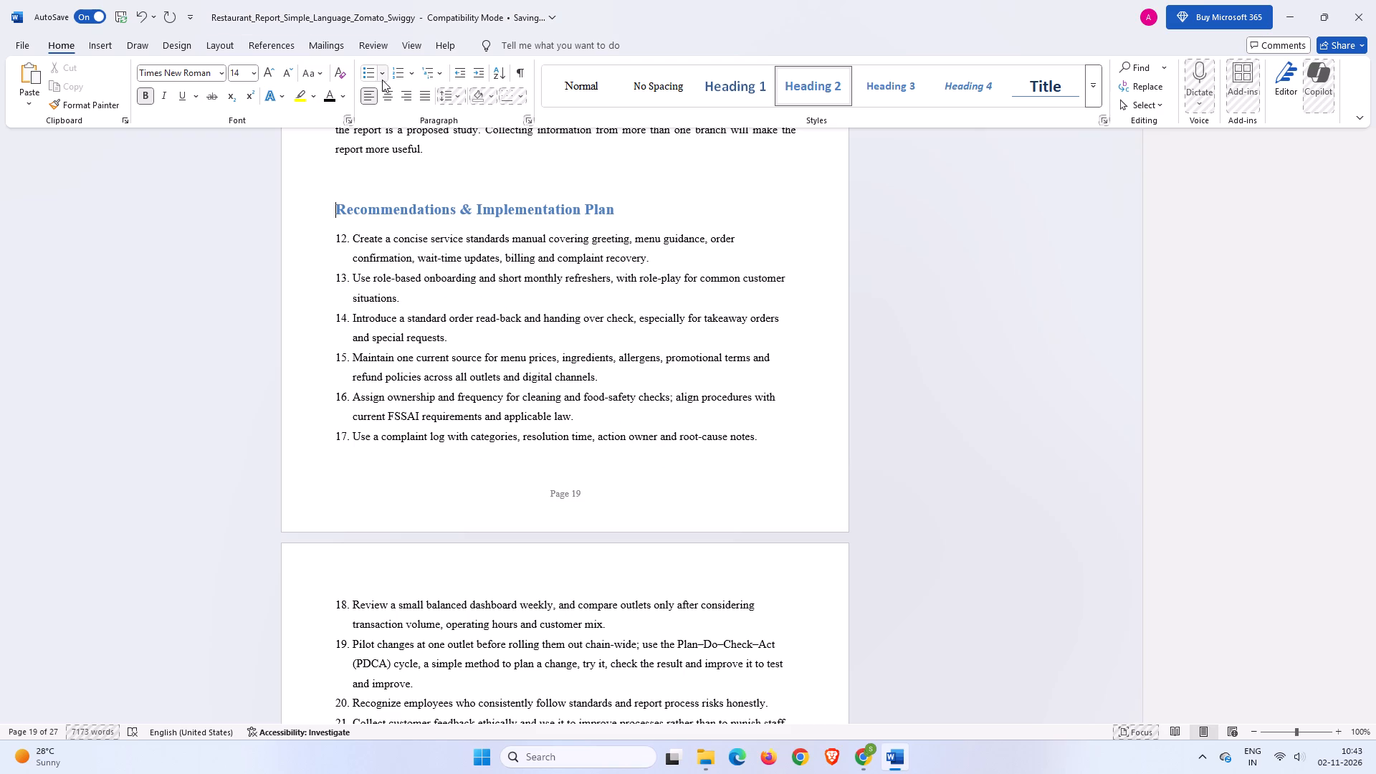
Add the four-diamond bullet to the "Recommendations & Implementation Plan" heading and the CONCLUSION heading.
{"action": "left_click", "coordinate": [386, 77]}
{"action": "left_click", "coordinate": [386, 120]}
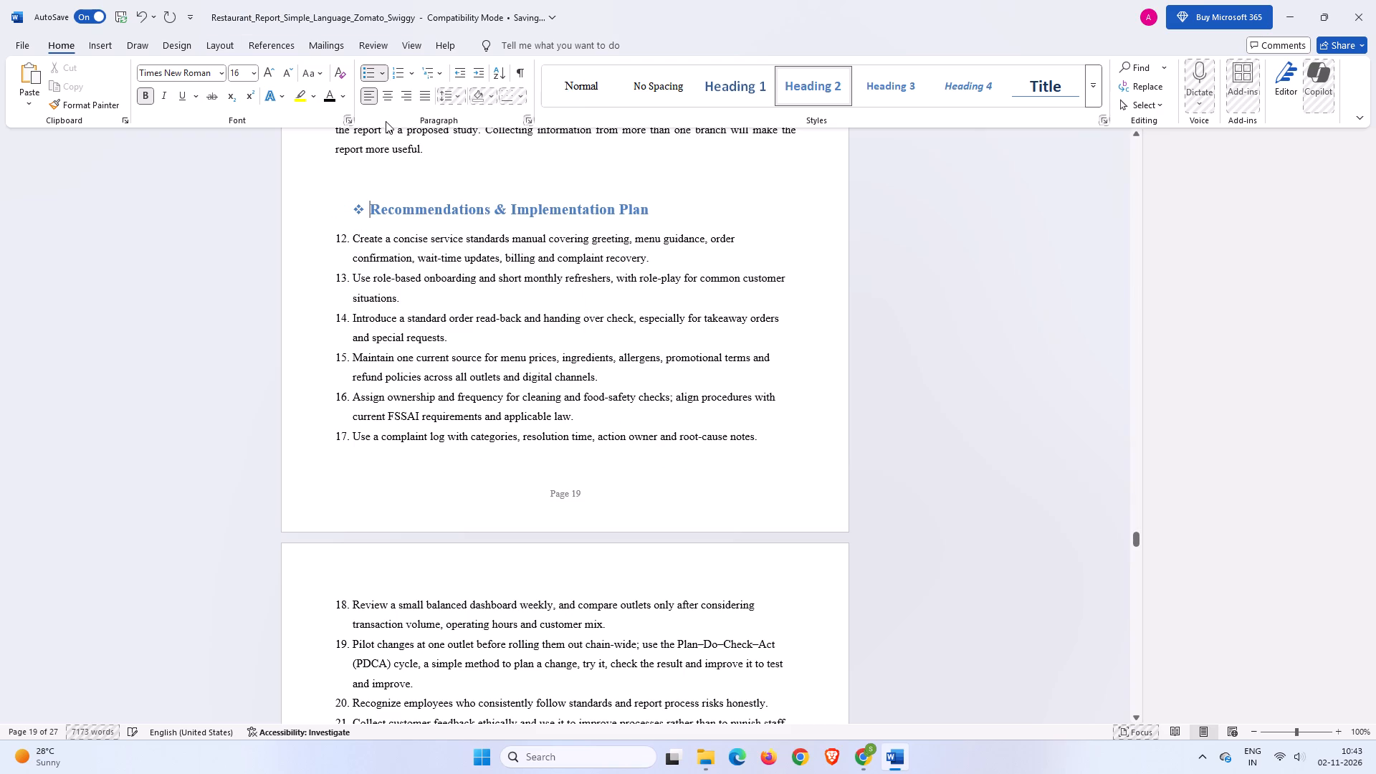
{"action": "scroll", "coordinate": [378, 204], "scroll_direction": "up", "scroll_amount": 9}
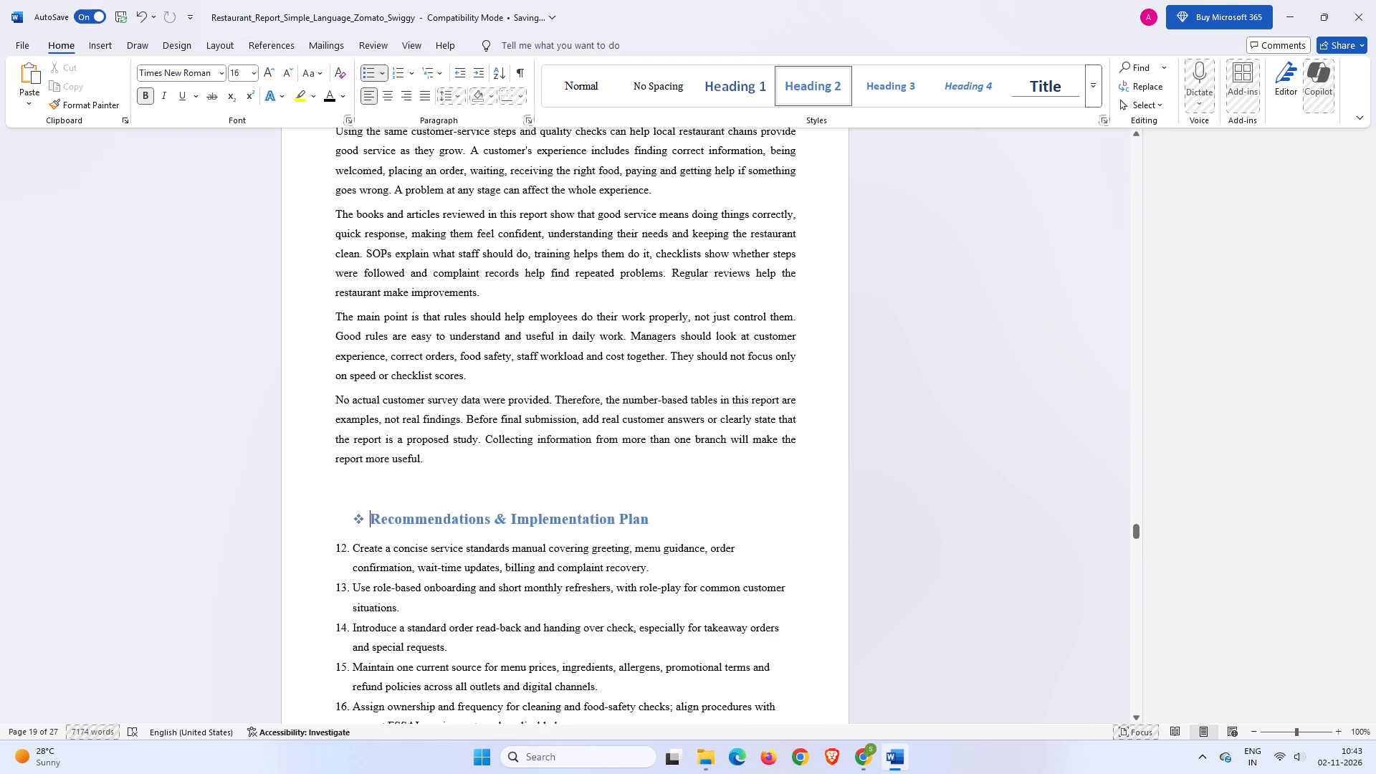
{"action": "scroll", "coordinate": [332, 238], "scroll_direction": "up", "scroll_amount": 3}
{"action": "left_click", "coordinate": [333, 201]}
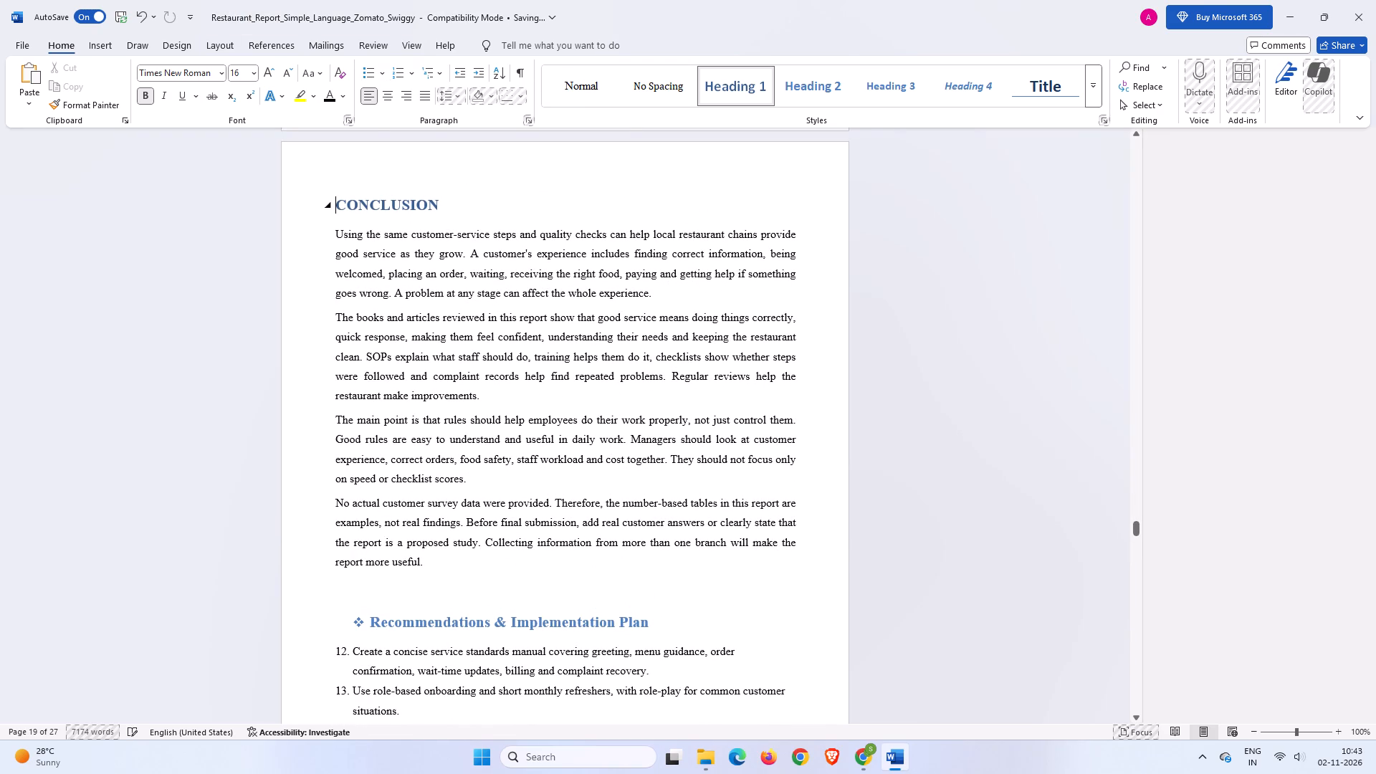
{"action": "left_click", "coordinate": [382, 74]}
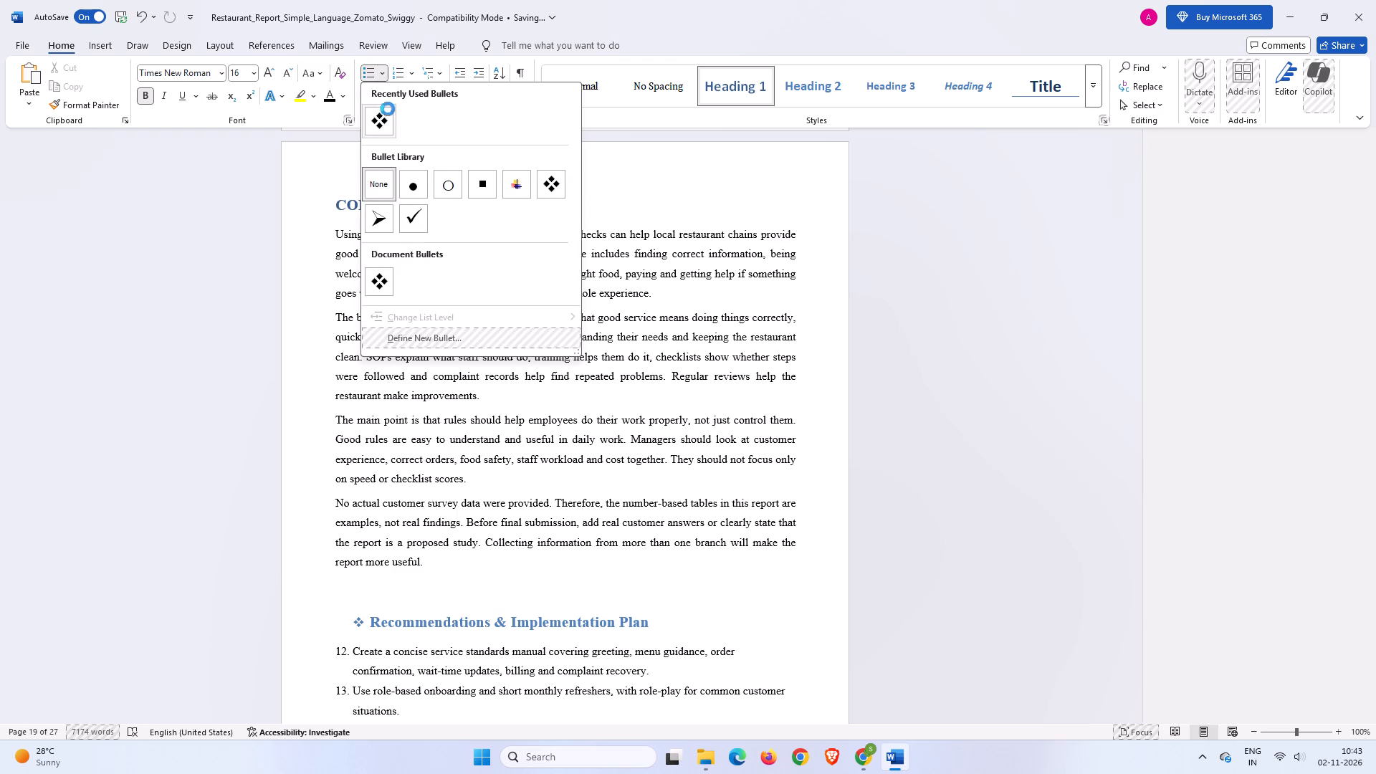
{"action": "left_click", "coordinate": [381, 121]}
Increase the font size of the "Recommendations & Implementation Plan" heading to 18.
{"action": "scroll", "coordinate": [546, 536], "scroll_direction": "up", "scroll_amount": 1}
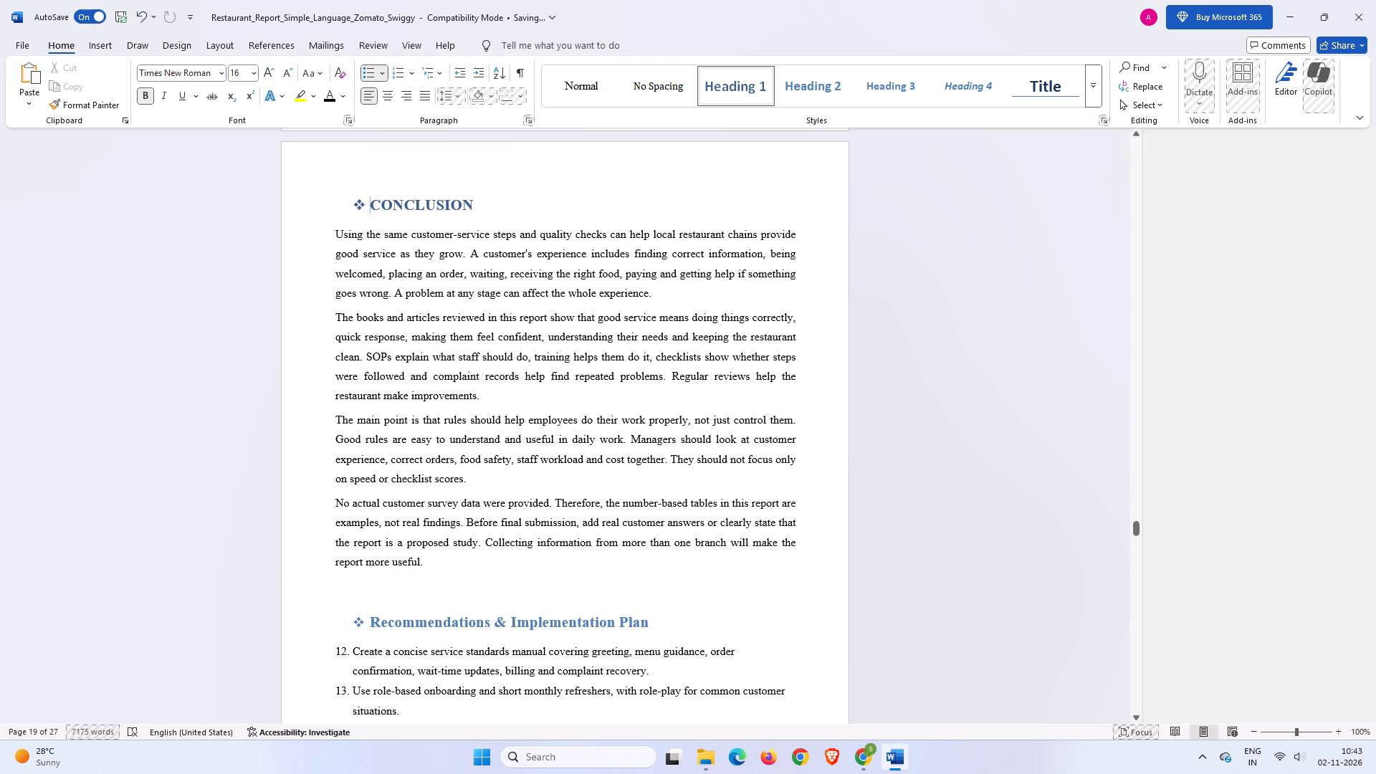
{"action": "scroll", "coordinate": [546, 536], "scroll_direction": "up", "scroll_amount": 1}
{"action": "scroll", "coordinate": [543, 536], "scroll_direction": "down", "scroll_amount": 9}
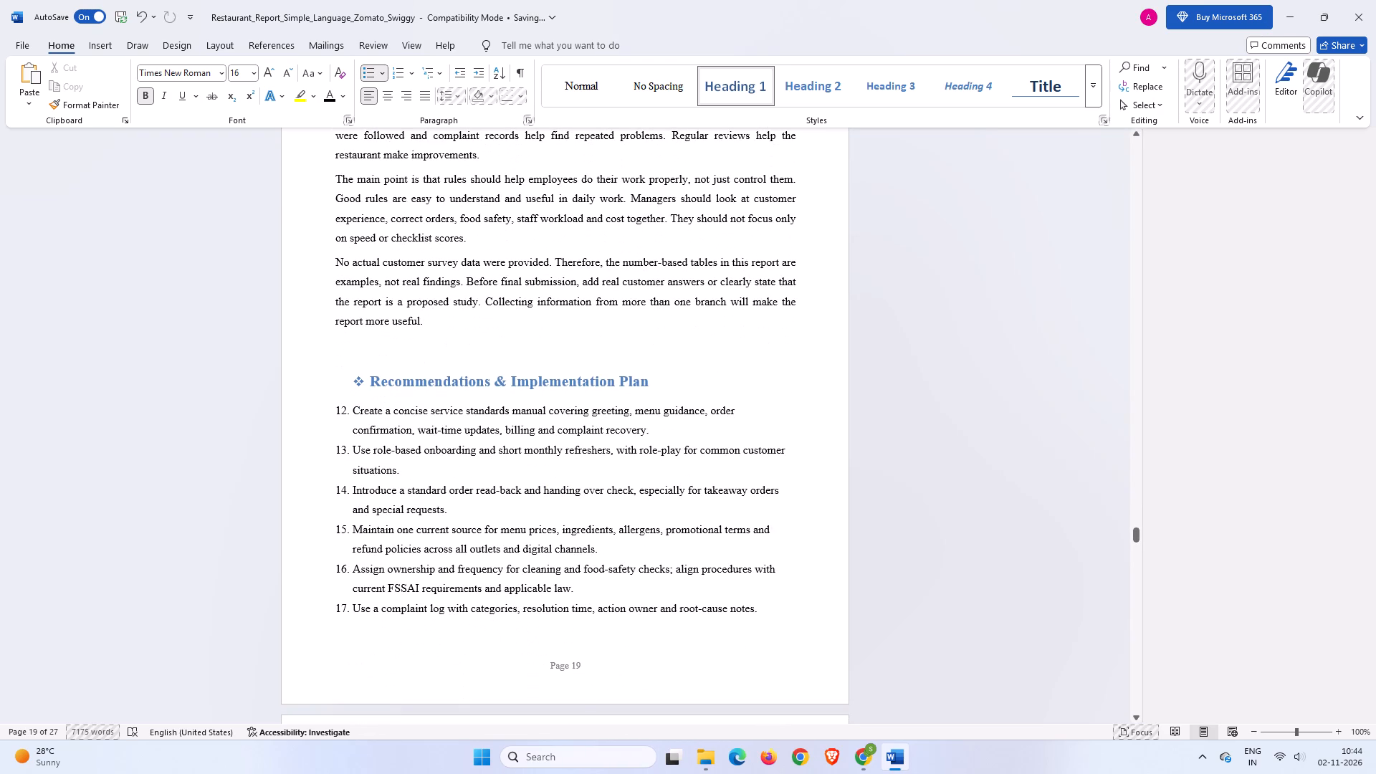
{"action": "scroll", "coordinate": [411, 318], "scroll_direction": "up", "scroll_amount": 4}
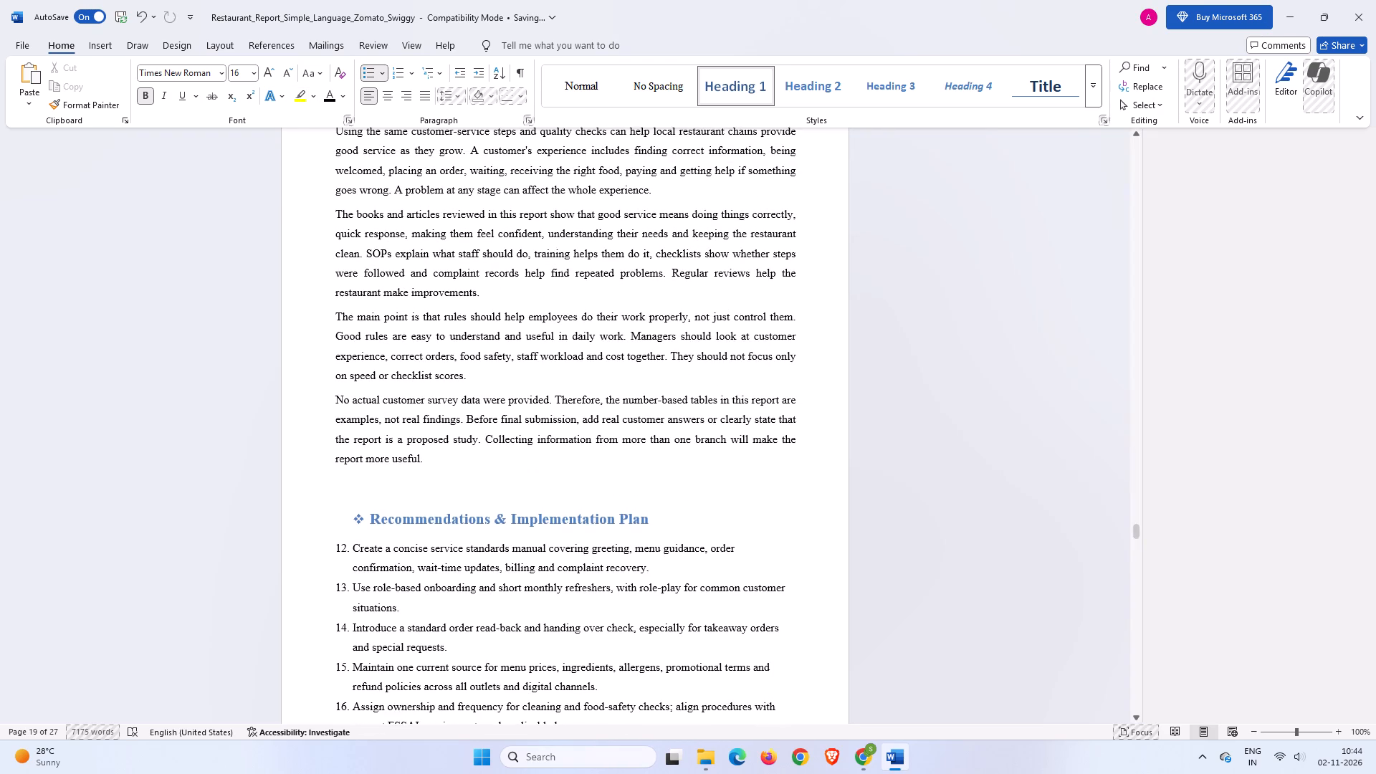
{"action": "scroll", "coordinate": [482, 288], "scroll_direction": "up", "scroll_amount": 3}
{"action": "left_click", "coordinate": [415, 206]}
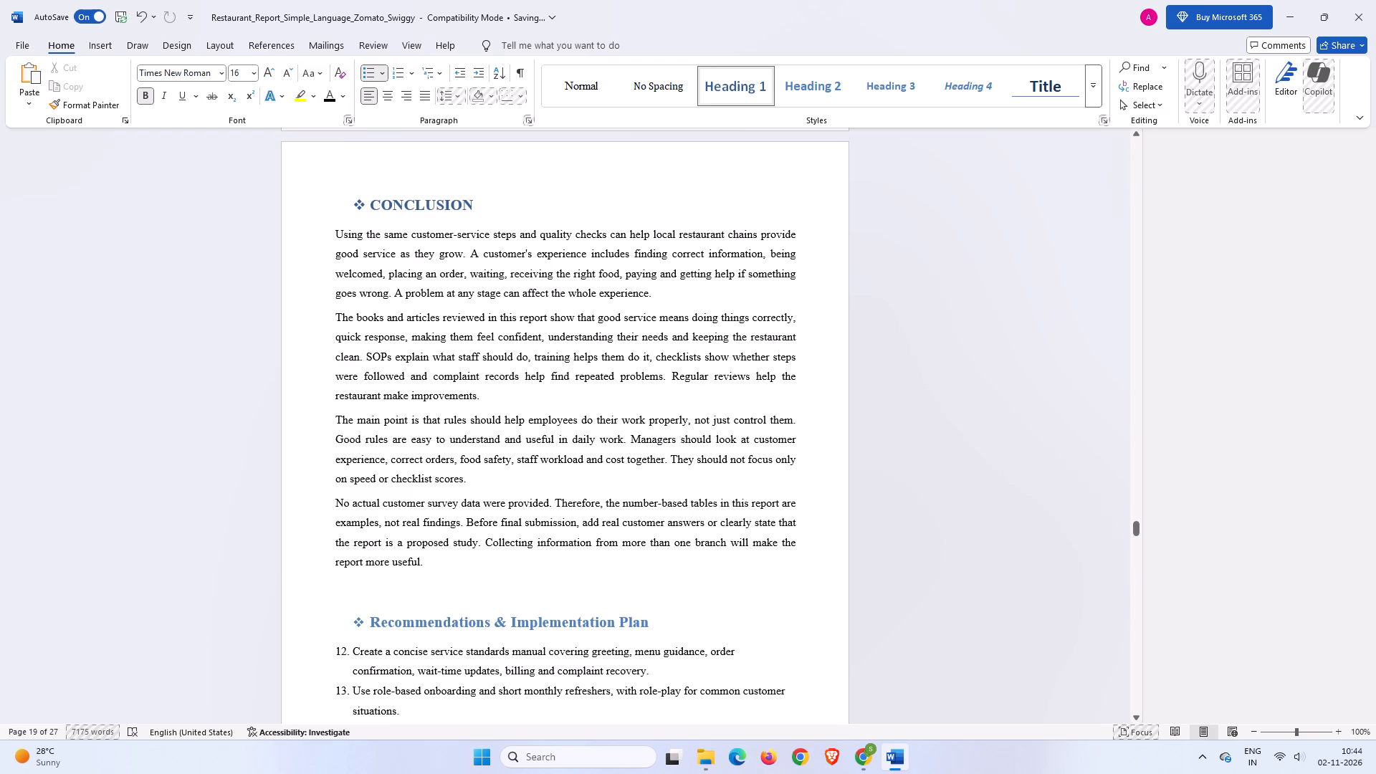
{"action": "scroll", "coordinate": [567, 558], "scroll_direction": "down", "scroll_amount": 3}
{"action": "left_click", "coordinate": [378, 522]}
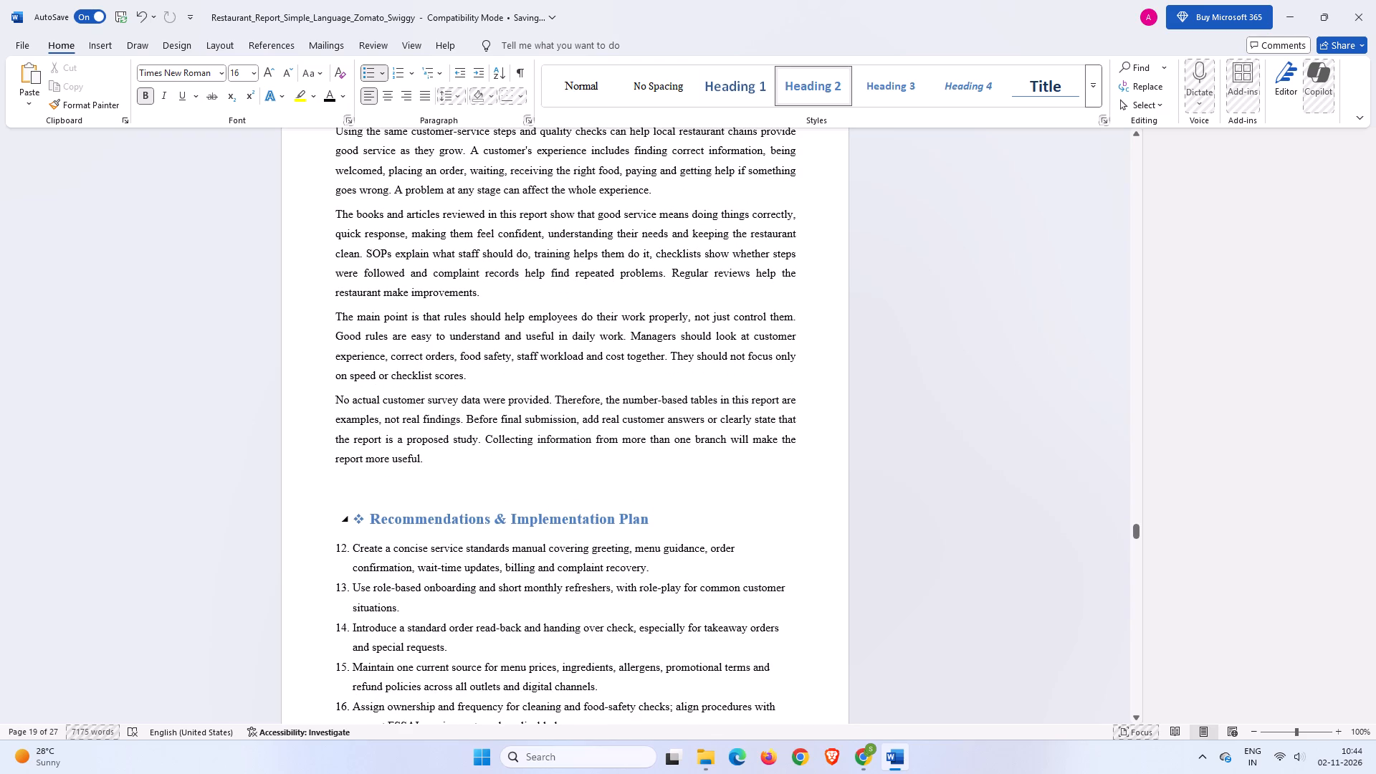
{"action": "left_click_drag", "start_coordinate": [368, 525], "coordinate": [659, 529]}
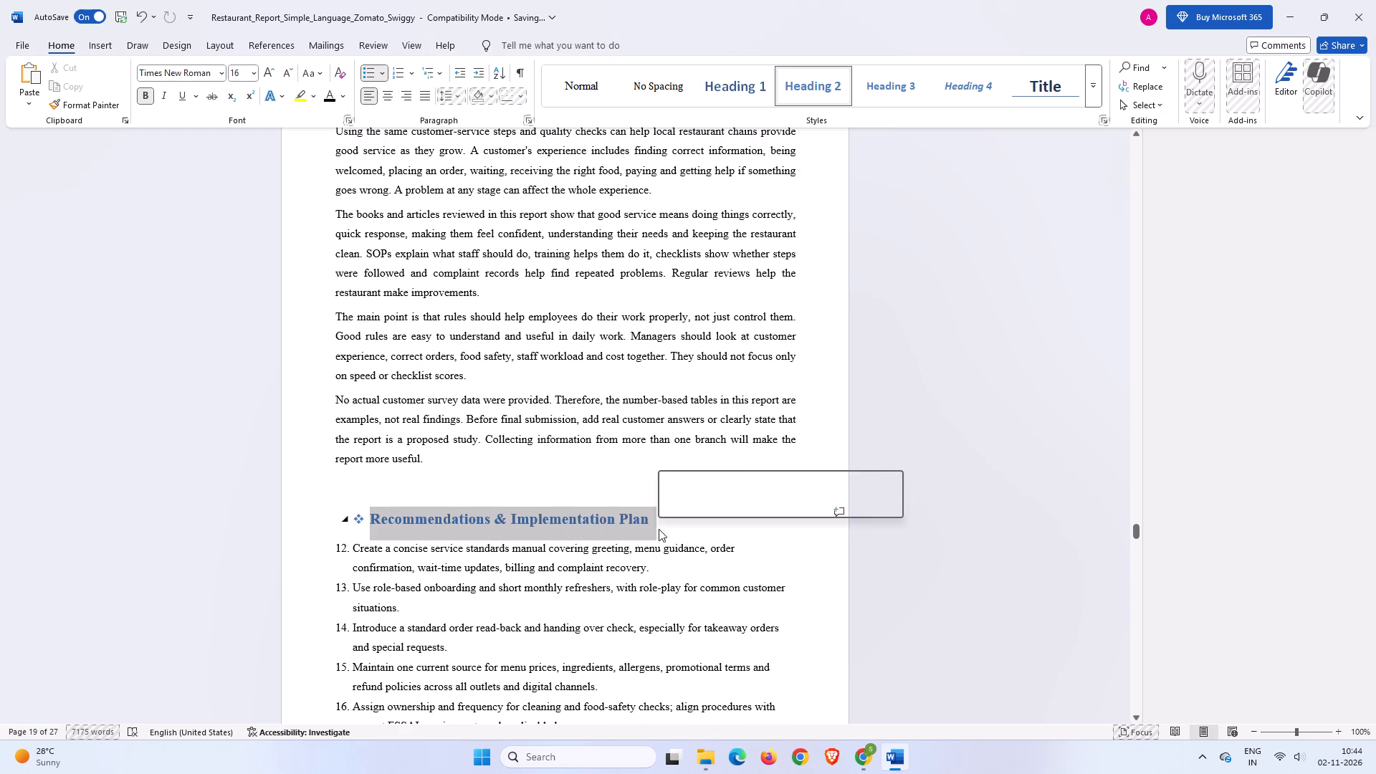
{"action": "left_click", "coordinate": [273, 78]}
Look through the pages from the CONCLUSION heading to the REFERENCES section to check the heading formatting.
{"action": "scroll", "coordinate": [632, 504], "scroll_direction": "up", "scroll_amount": 2}
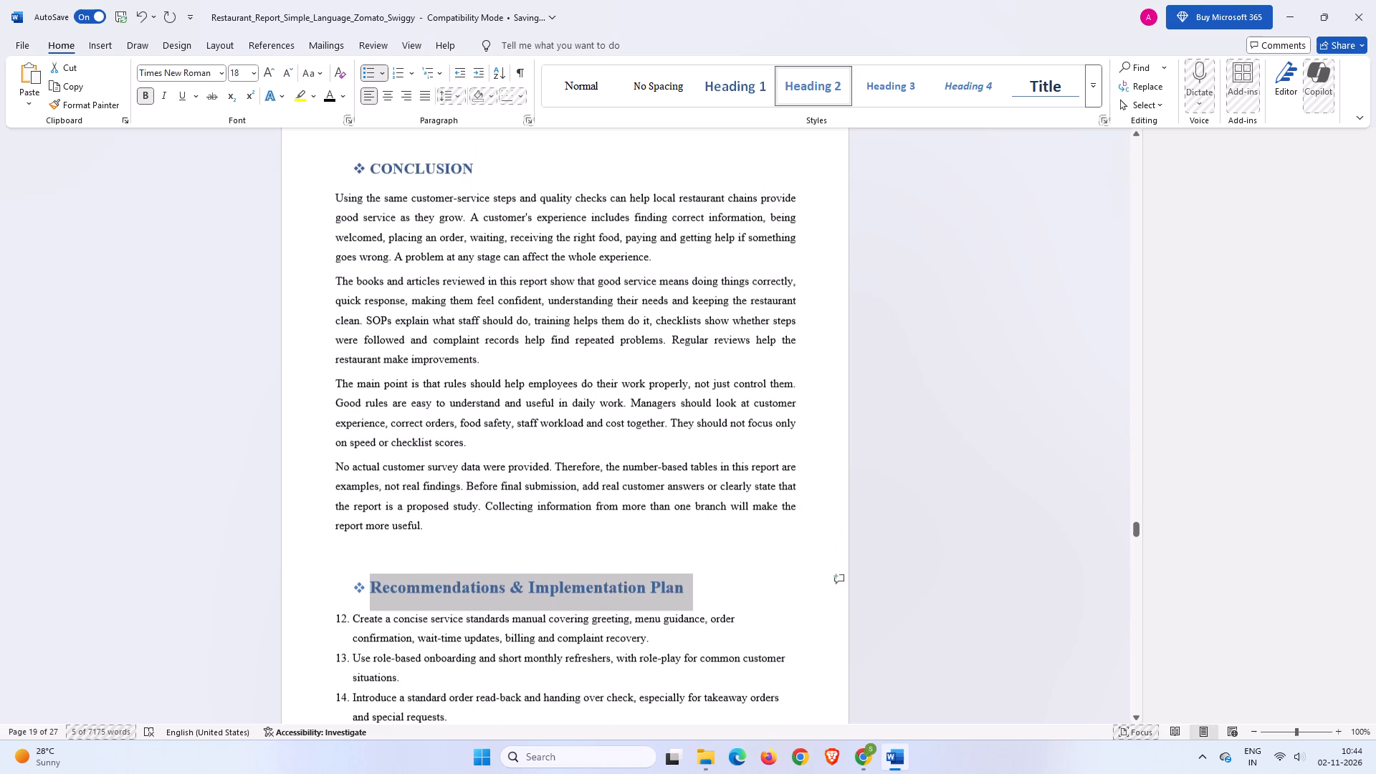
{"action": "scroll", "coordinate": [632, 502], "scroll_direction": "down", "scroll_amount": 18}
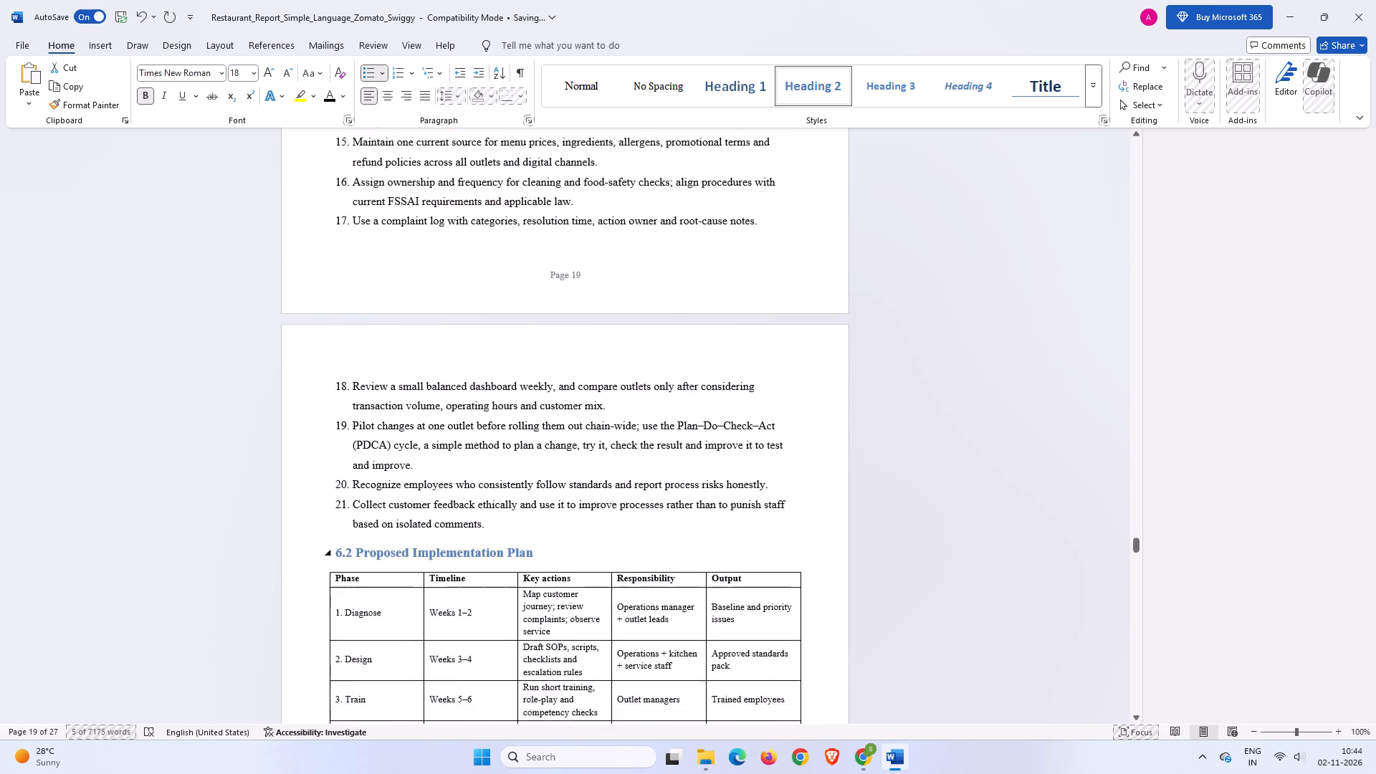
{"action": "scroll", "coordinate": [628, 529], "scroll_direction": "down", "scroll_amount": 15}
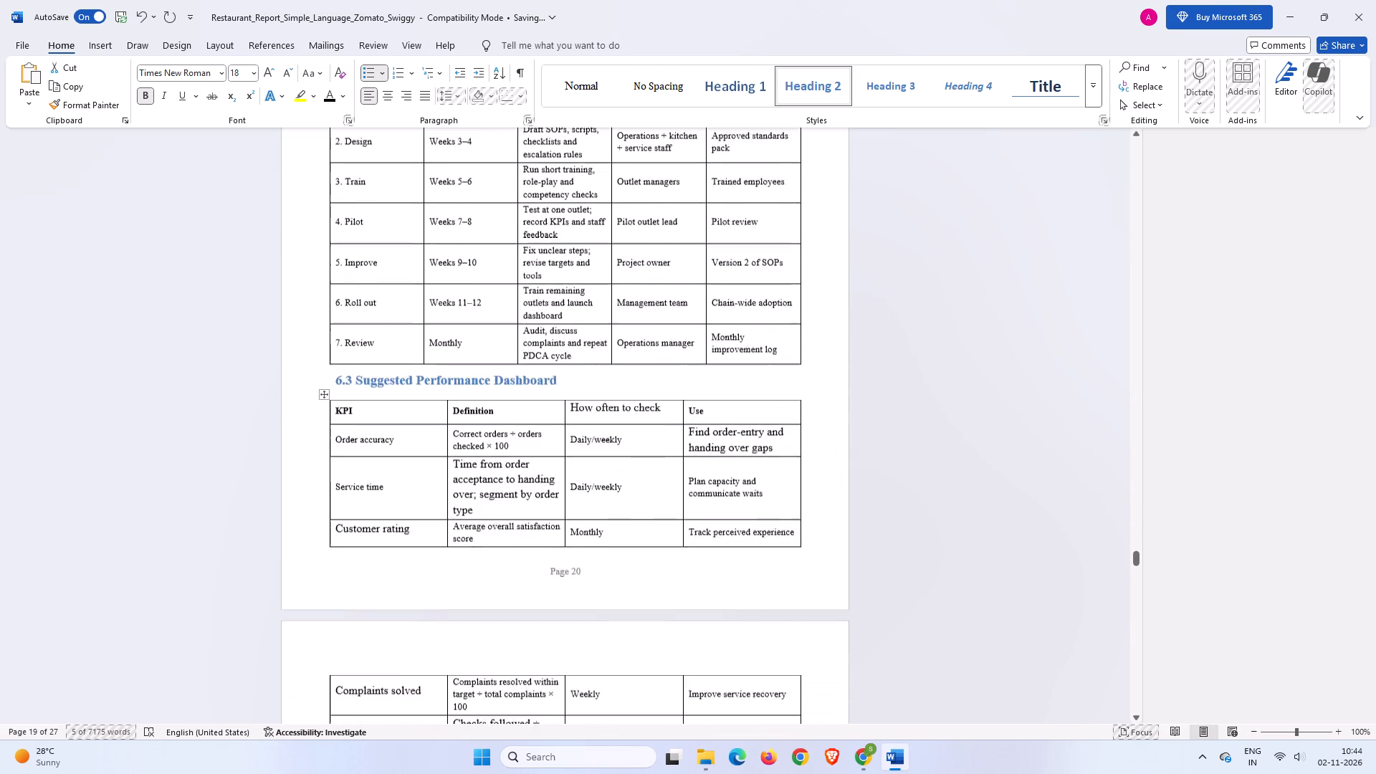
{"action": "scroll", "coordinate": [630, 463], "scroll_direction": "down", "scroll_amount": 20}
{"action": "scroll", "coordinate": [630, 463], "scroll_direction": "down", "scroll_amount": 5}
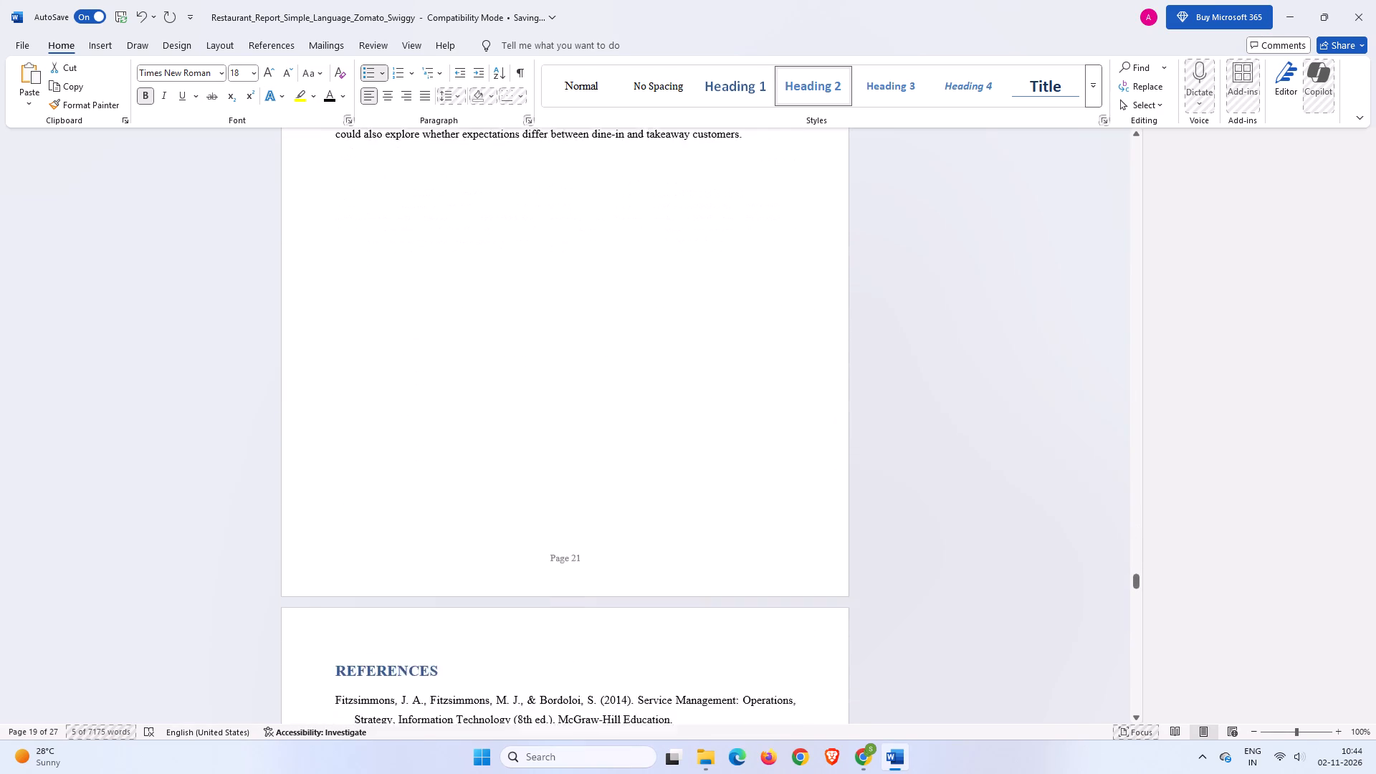
{"action": "scroll", "coordinate": [647, 485], "scroll_direction": "down", "scroll_amount": 3}
Add the four-diamond bullet to the "KEY FINDINGS OF THE STUDY" heading.
{"action": "scroll", "coordinate": [652, 459], "scroll_direction": "up", "scroll_amount": 2}
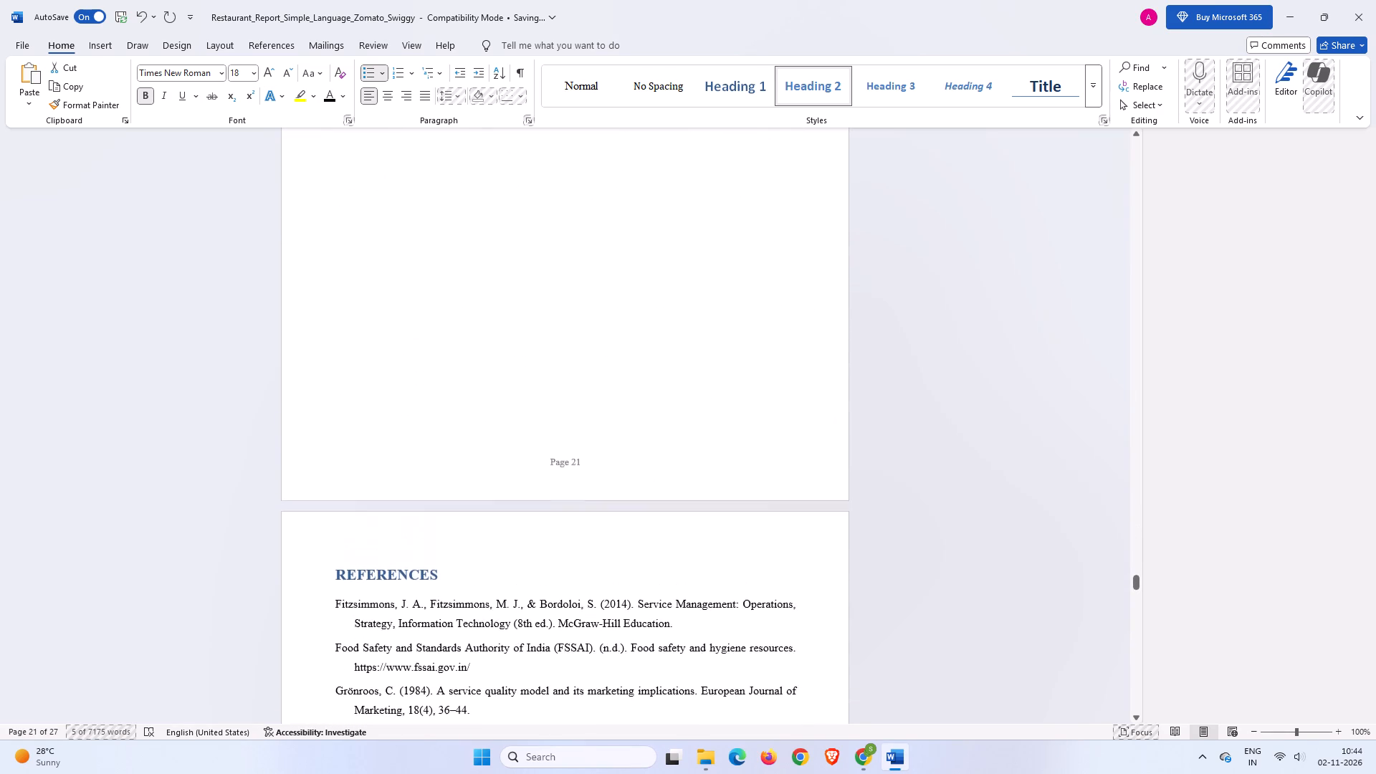
{"action": "scroll", "coordinate": [653, 459], "scroll_direction": "up", "scroll_amount": 6}
{"action": "scroll", "coordinate": [651, 442], "scroll_direction": "up", "scroll_amount": 15}
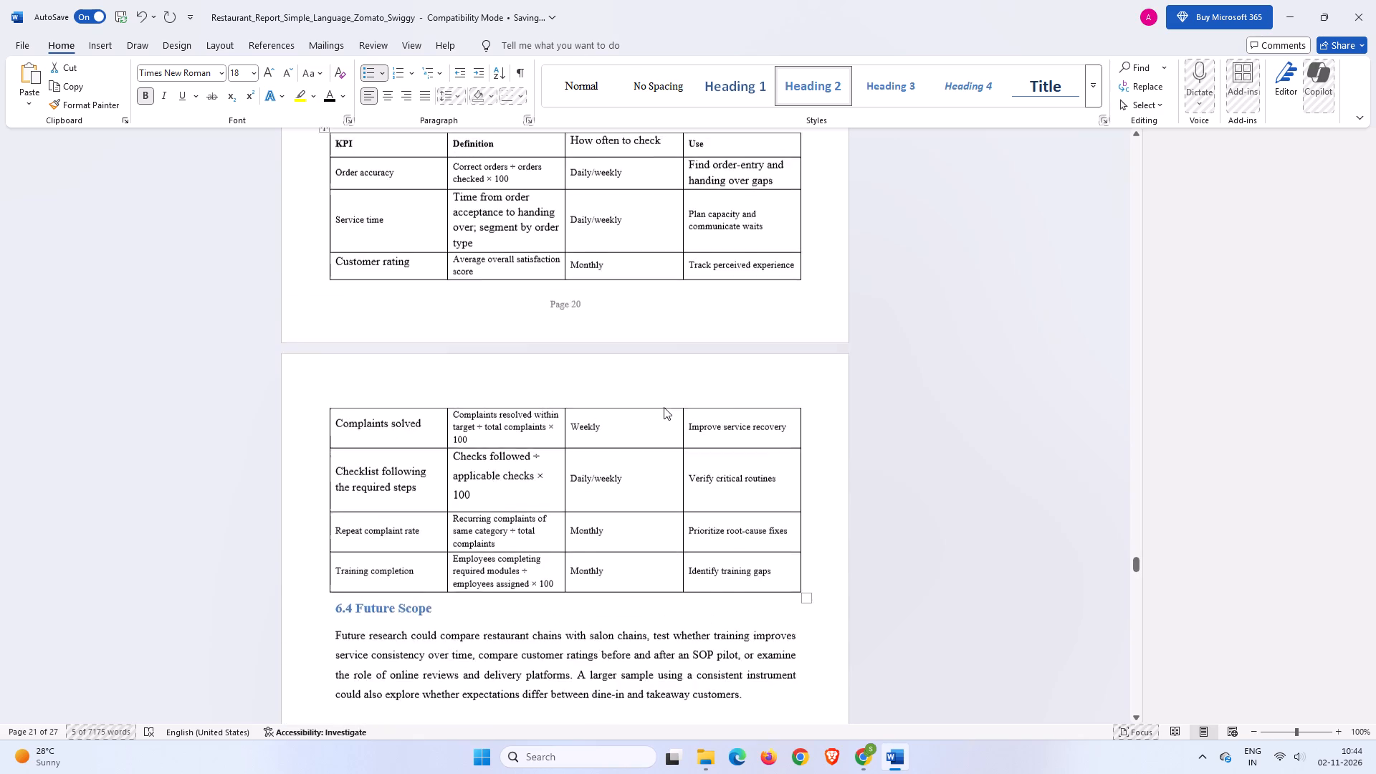
{"action": "scroll", "coordinate": [664, 407], "scroll_direction": "up", "scroll_amount": 20}
{"action": "scroll", "coordinate": [664, 407], "scroll_direction": "up", "scroll_amount": 4}
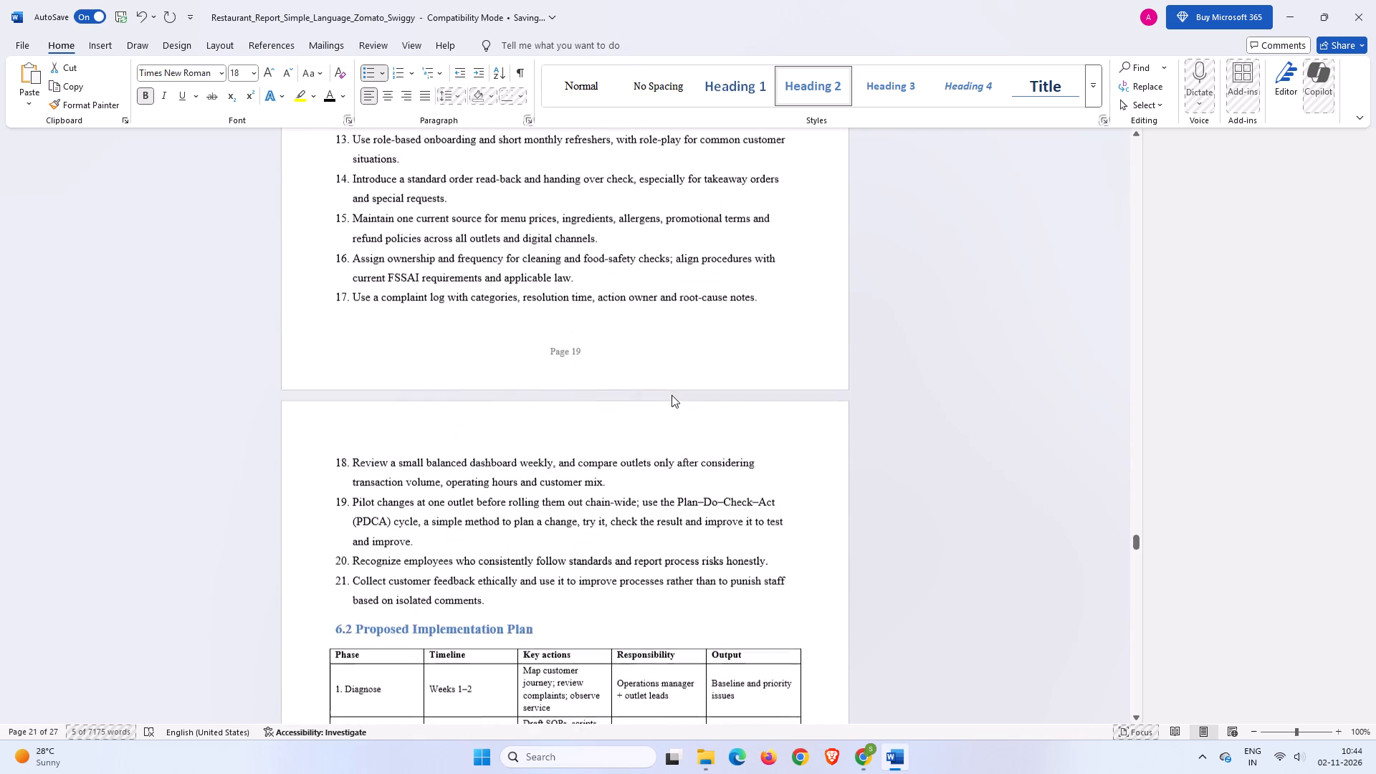
{"action": "scroll", "coordinate": [672, 395], "scroll_direction": "up", "scroll_amount": 20}
{"action": "scroll", "coordinate": [672, 395], "scroll_direction": "up", "scroll_amount": 4}
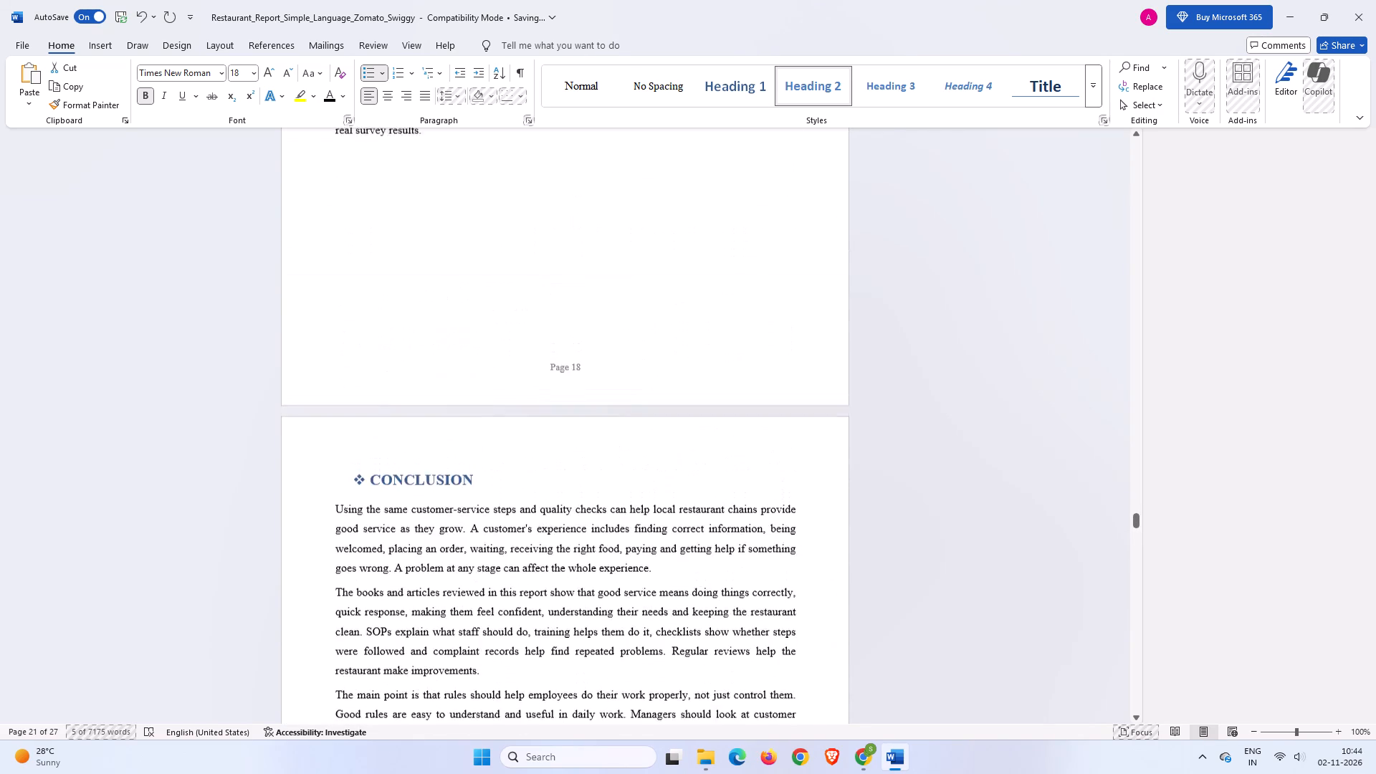
{"action": "scroll", "coordinate": [676, 391], "scroll_direction": "up", "scroll_amount": 10}
{"action": "scroll", "coordinate": [646, 340], "scroll_direction": "up", "scroll_amount": 12}
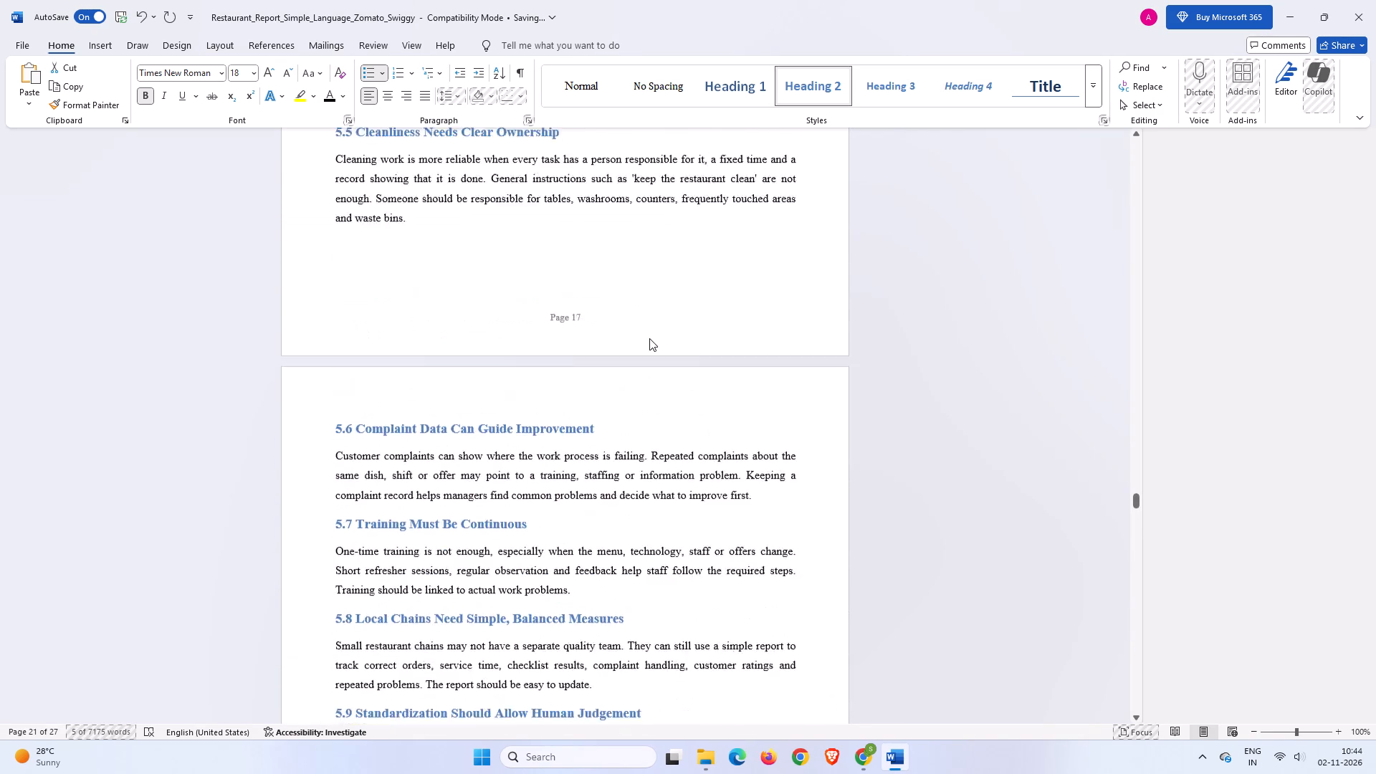
{"action": "scroll", "coordinate": [649, 338], "scroll_direction": "up", "scroll_amount": 18}
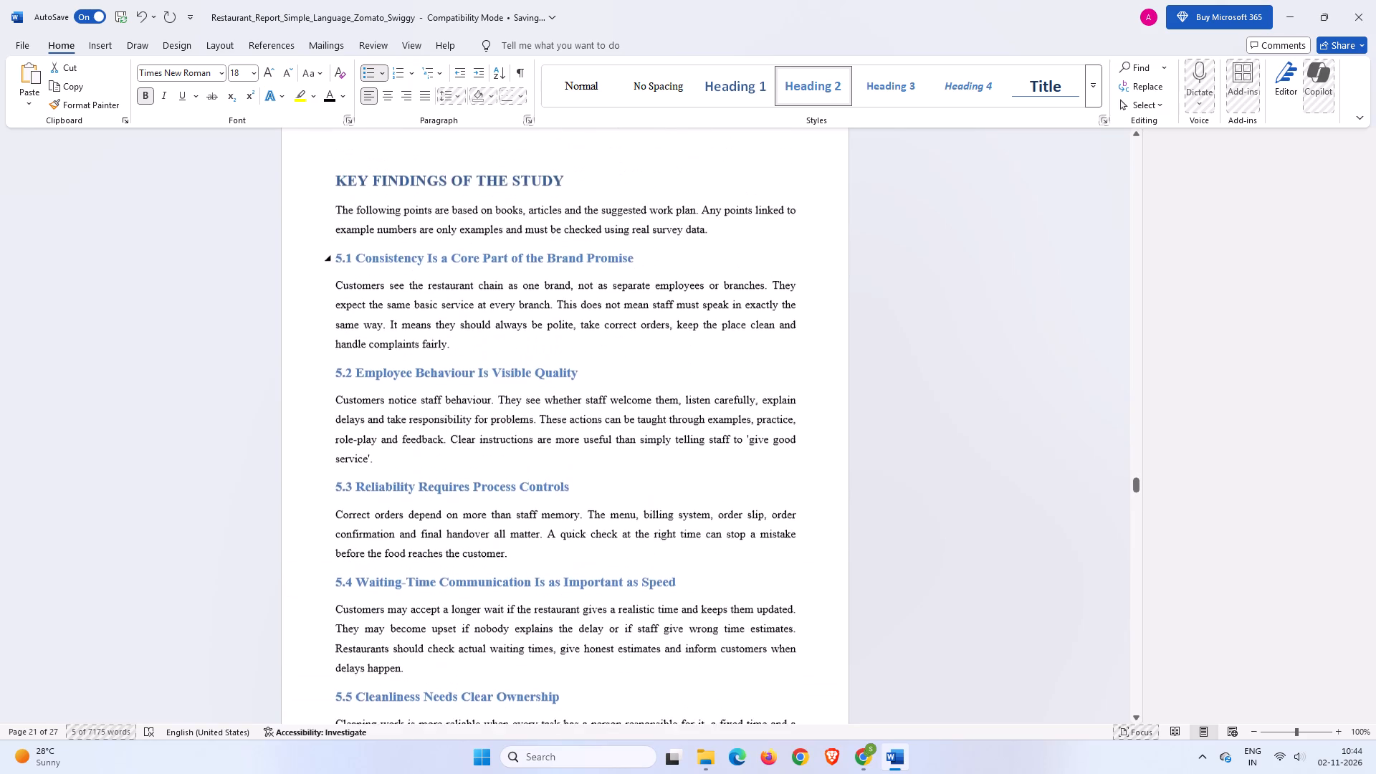
{"action": "scroll", "coordinate": [650, 335], "scroll_direction": "up", "scroll_amount": 4}
{"action": "left_click", "coordinate": [336, 397]}
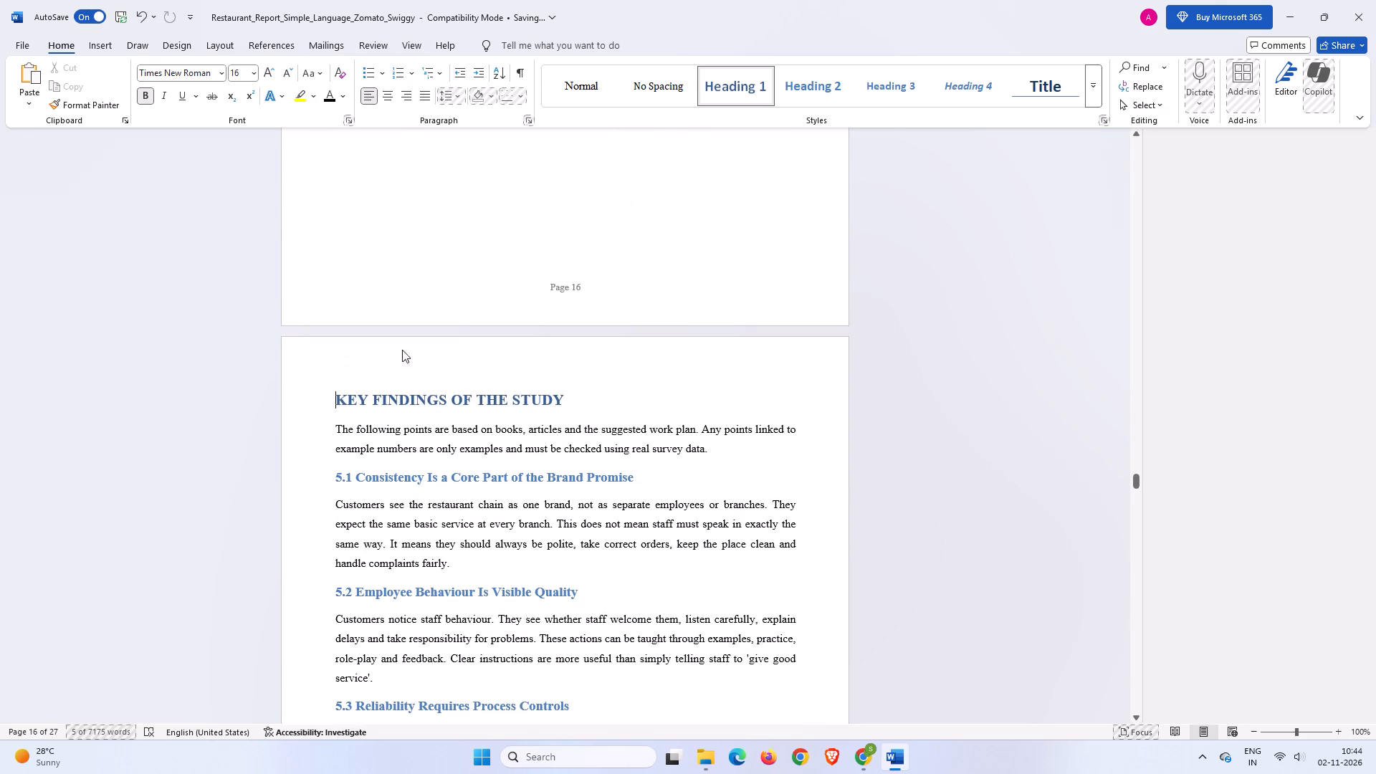
{"action": "left_click", "coordinate": [384, 77]}
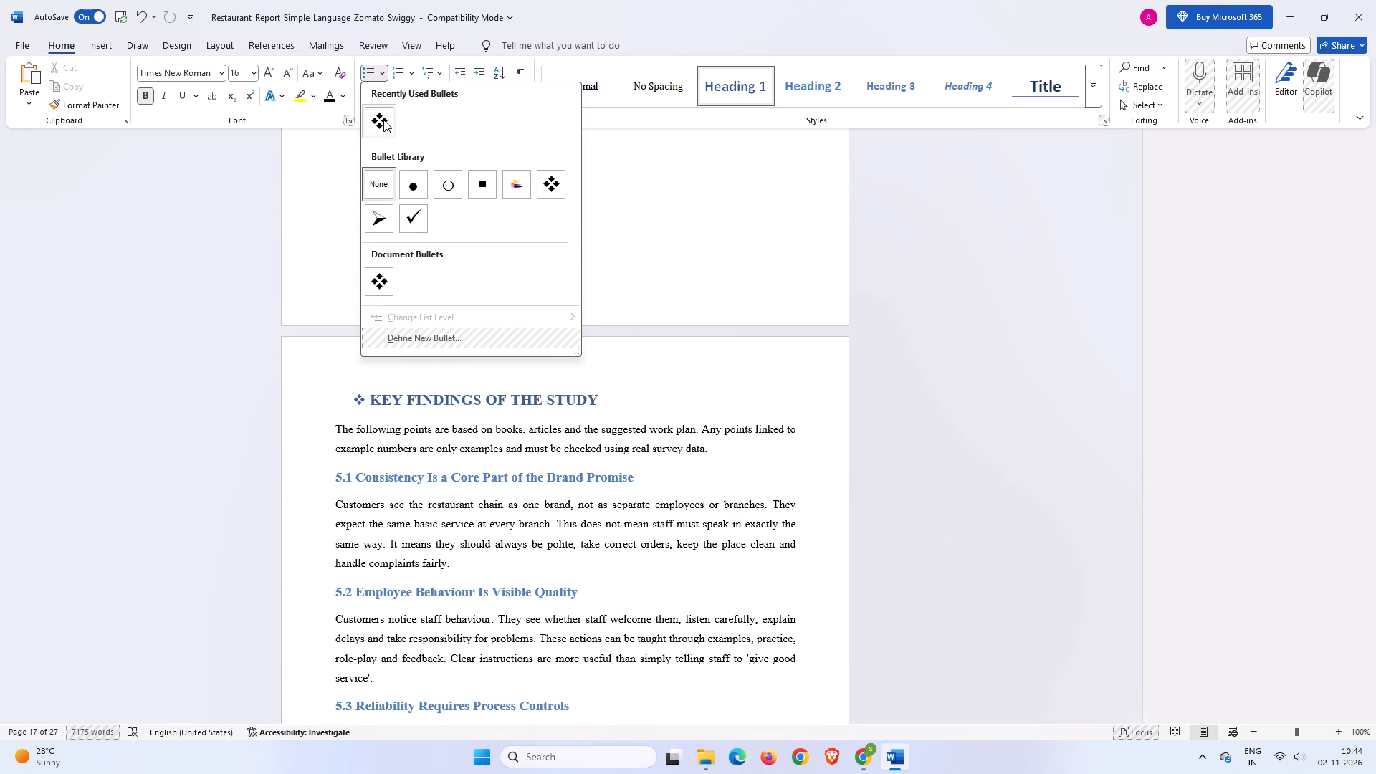
{"action": "left_click", "coordinate": [383, 120]}
Add the four-diamond bullet to the "ANALYSIS, RESULTS AND DISCUSSION" heading above section 4.1.
{"action": "scroll", "coordinate": [446, 352], "scroll_direction": "up", "scroll_amount": 14}
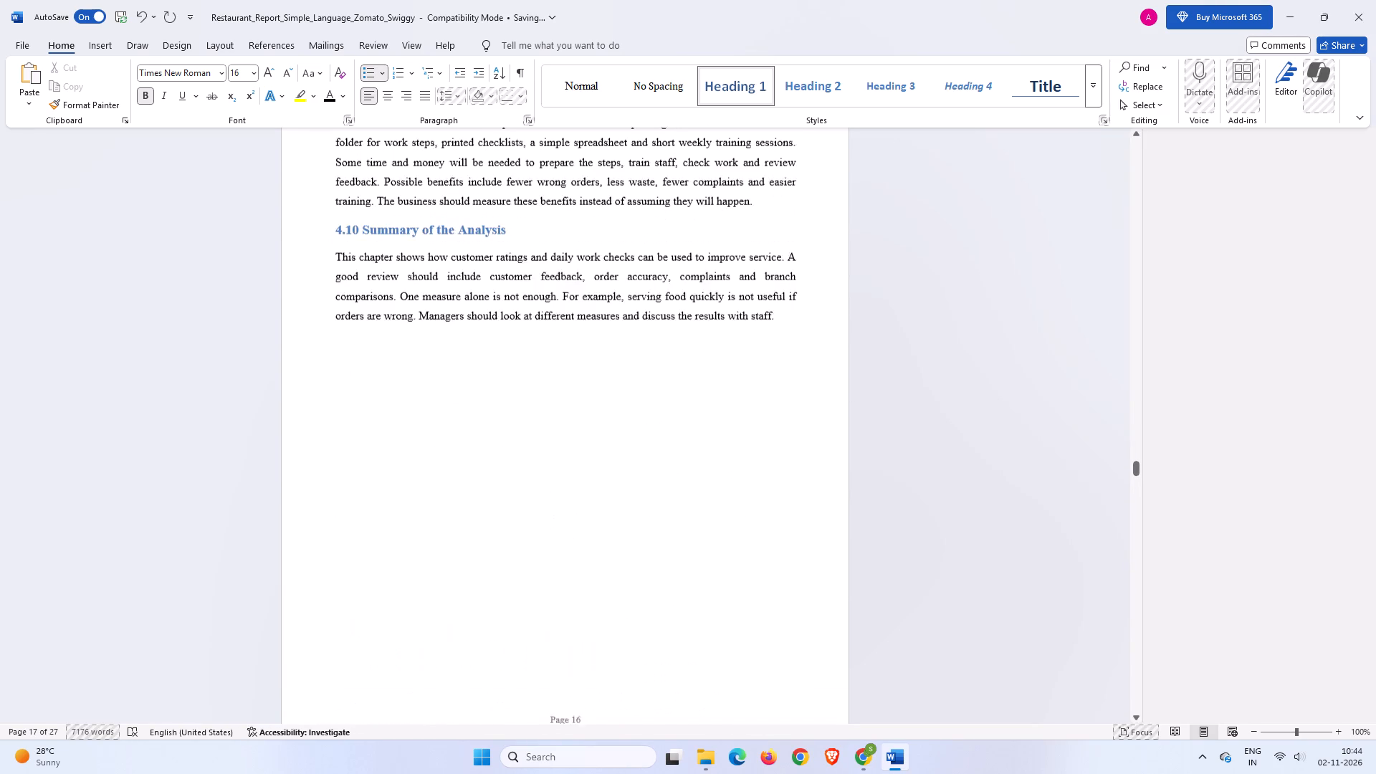
{"action": "scroll", "coordinate": [431, 353], "scroll_direction": "up", "scroll_amount": 12}
{"action": "scroll", "coordinate": [439, 322], "scroll_direction": "up", "scroll_amount": 9}
{"action": "scroll", "coordinate": [469, 249], "scroll_direction": "up", "scroll_amount": 3}
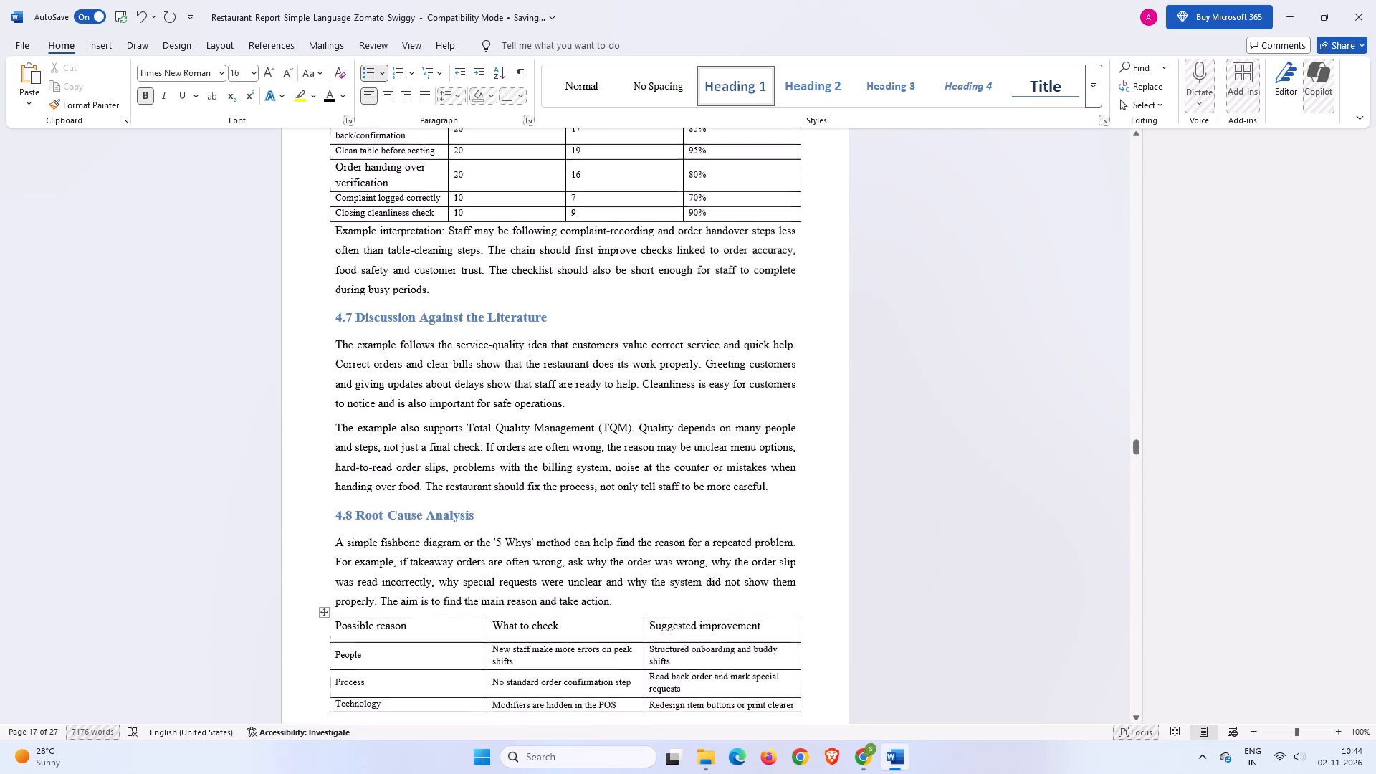
{"action": "scroll", "coordinate": [488, 233], "scroll_direction": "up", "scroll_amount": 20}
{"action": "scroll", "coordinate": [488, 233], "scroll_direction": "up", "scroll_amount": 5}
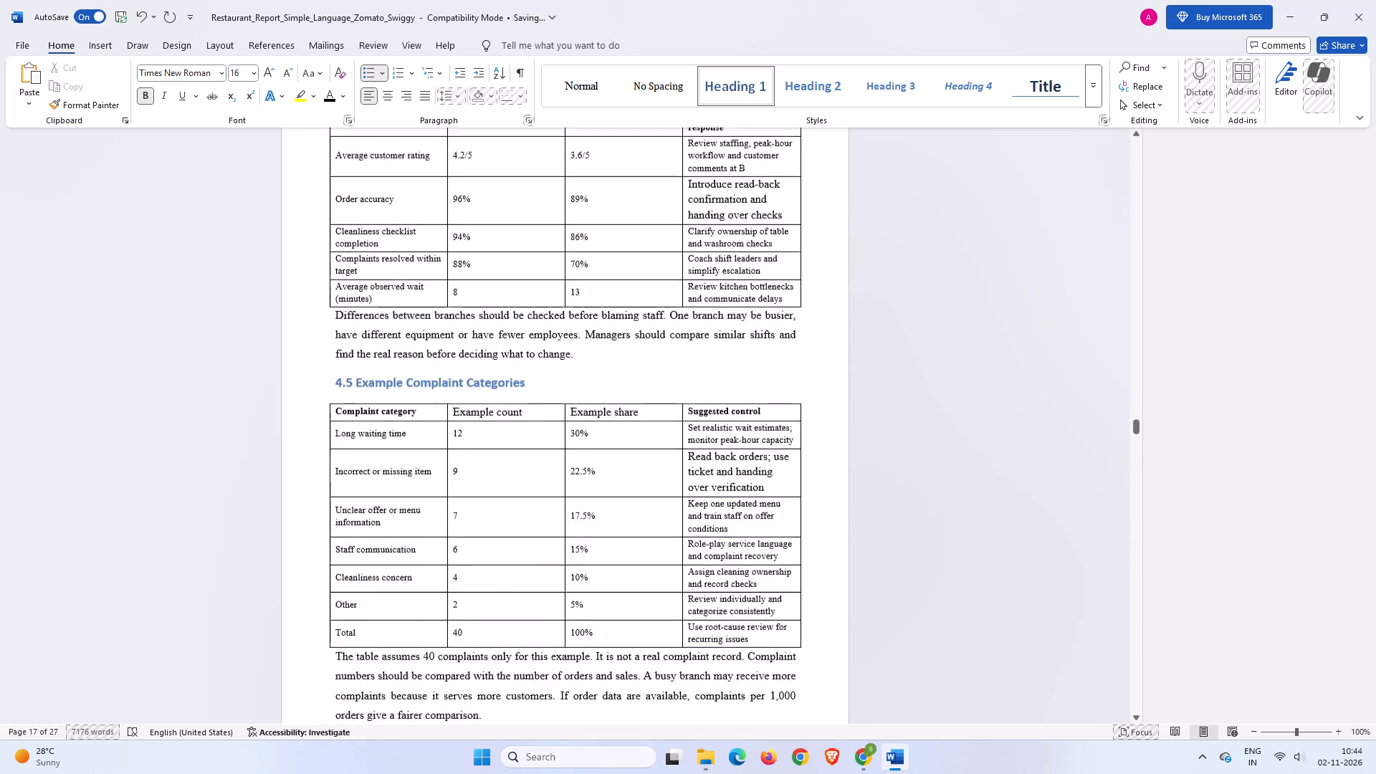
{"action": "scroll", "coordinate": [495, 218], "scroll_direction": "up", "scroll_amount": 17}
{"action": "scroll", "coordinate": [497, 216], "scroll_direction": "up", "scroll_amount": 4}
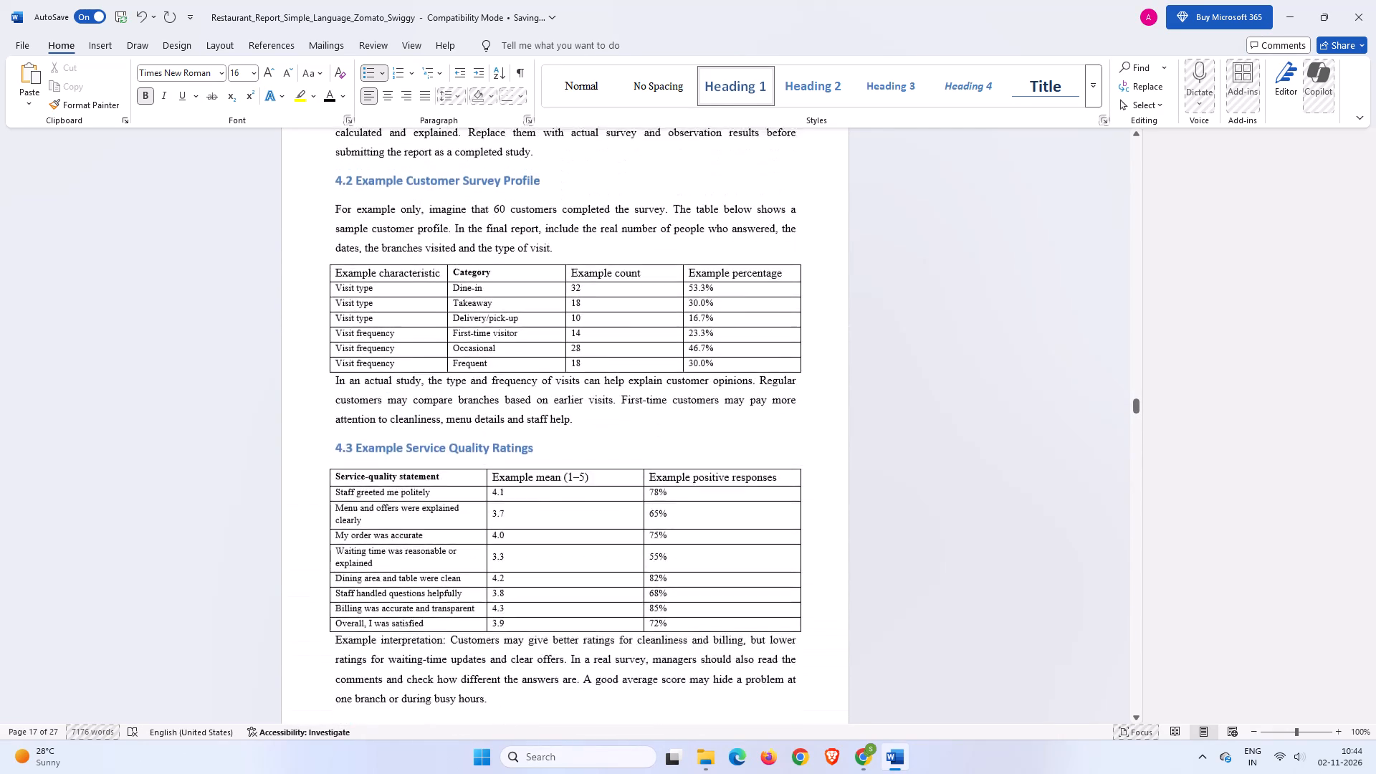
{"action": "scroll", "coordinate": [497, 216], "scroll_direction": "up", "scroll_amount": 7}
{"action": "left_click", "coordinate": [335, 273]}
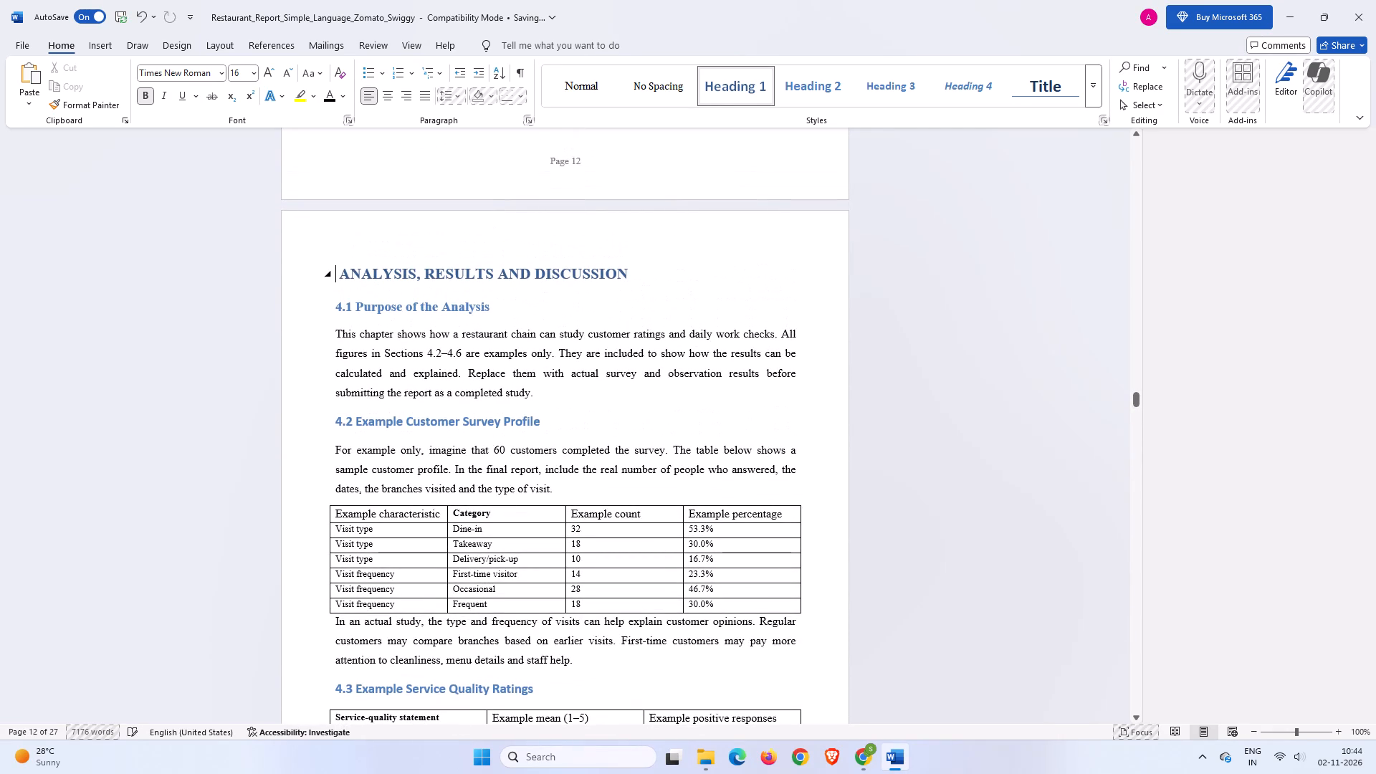
{"action": "left_click", "coordinate": [378, 69]}
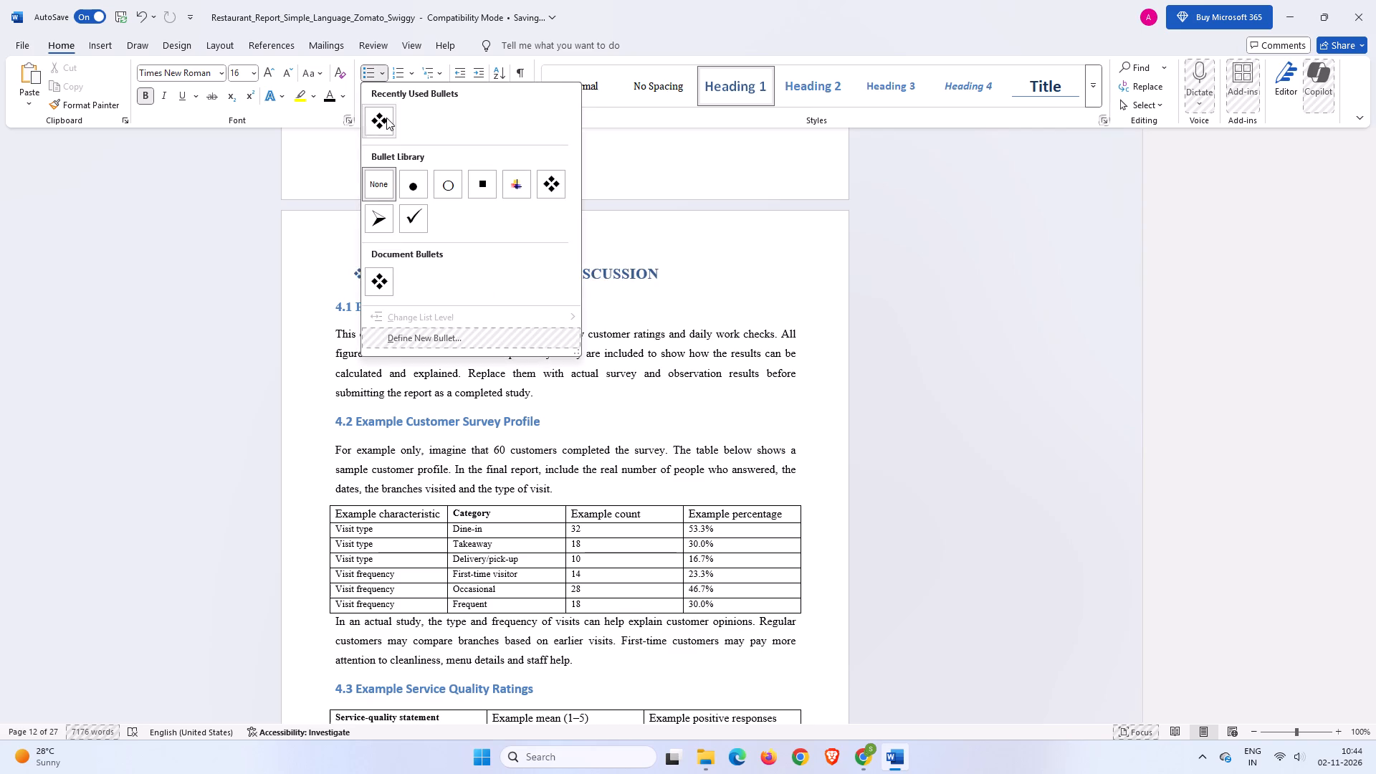
{"action": "left_click", "coordinate": [386, 118]}
Add the four-diamond bullet to the "METHODOLOGY AND DATA" heading above section 3.1.
{"action": "scroll", "coordinate": [537, 348], "scroll_direction": "up", "scroll_amount": 9}
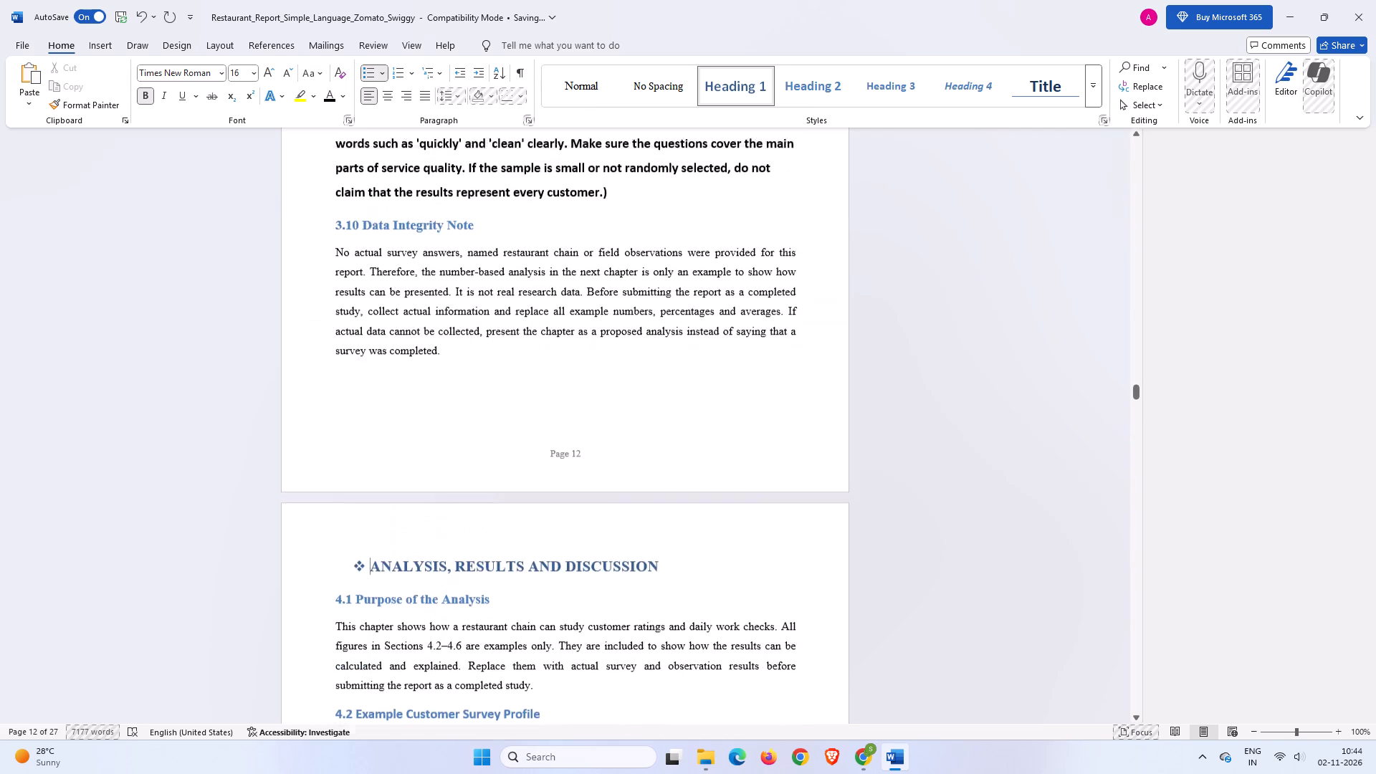
{"action": "scroll", "coordinate": [537, 348], "scroll_direction": "up", "scroll_amount": 17}
{"action": "scroll", "coordinate": [533, 381], "scroll_direction": "up", "scroll_amount": 5}
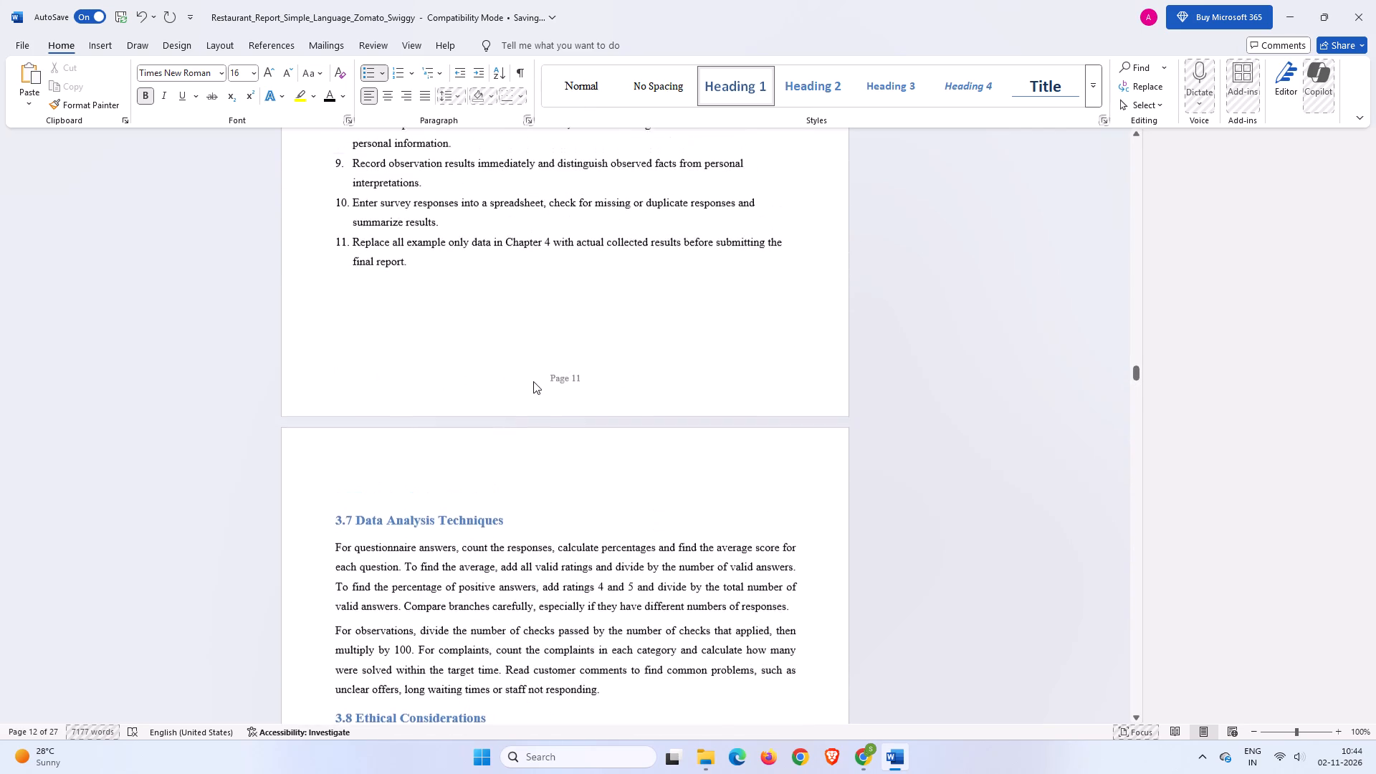
{"action": "scroll", "coordinate": [533, 381], "scroll_direction": "up", "scroll_amount": 16}
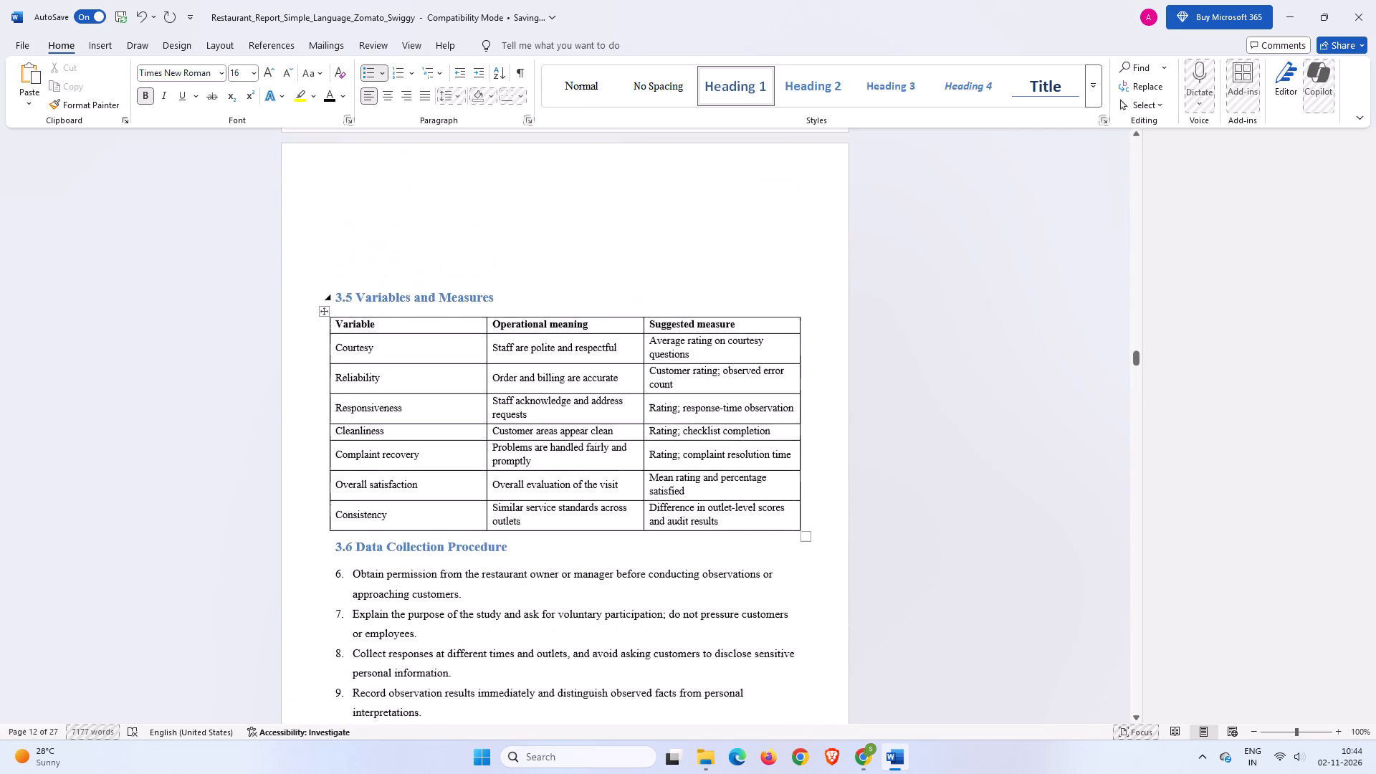
{"action": "scroll", "coordinate": [504, 344], "scroll_direction": "up", "scroll_amount": 15}
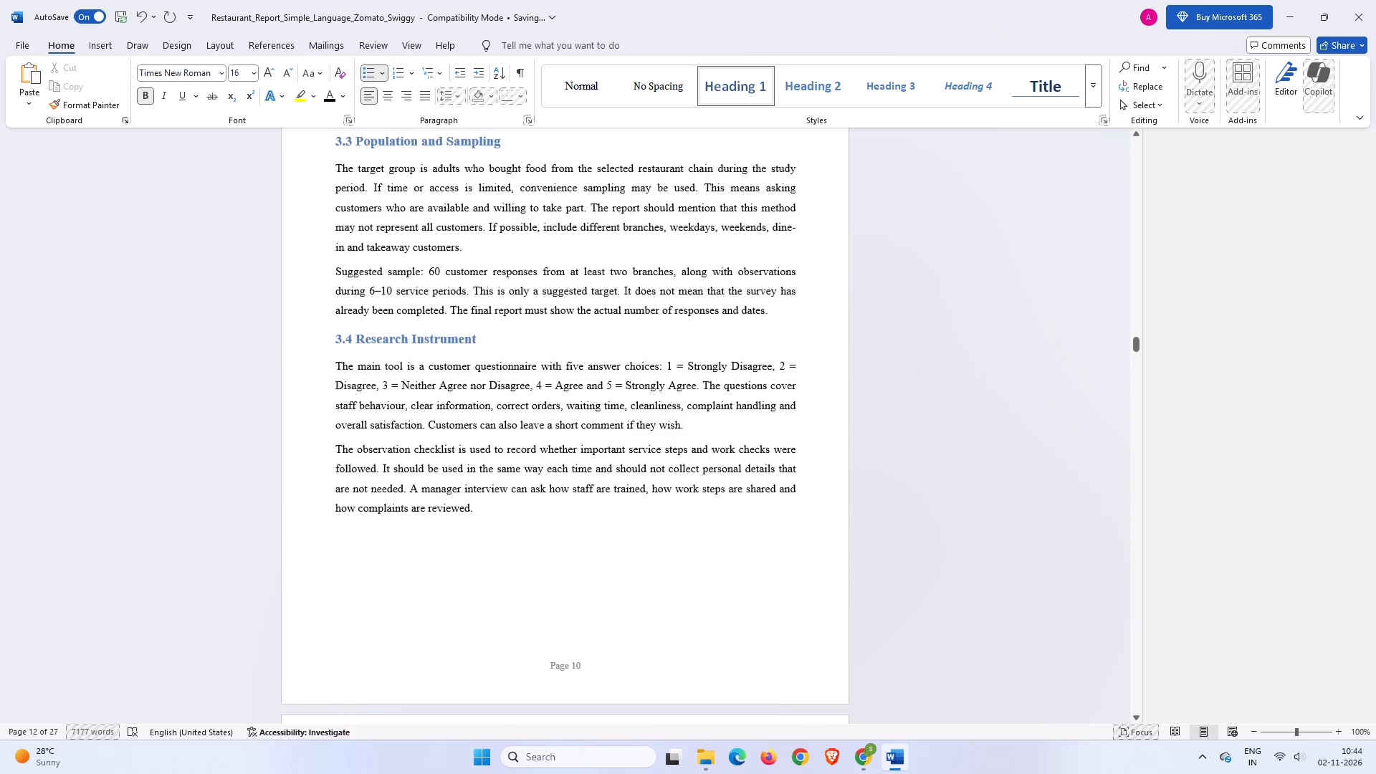
{"action": "scroll", "coordinate": [492, 325], "scroll_direction": "up", "scroll_amount": 17}
{"action": "scroll", "coordinate": [487, 293], "scroll_direction": "up", "scroll_amount": 4}
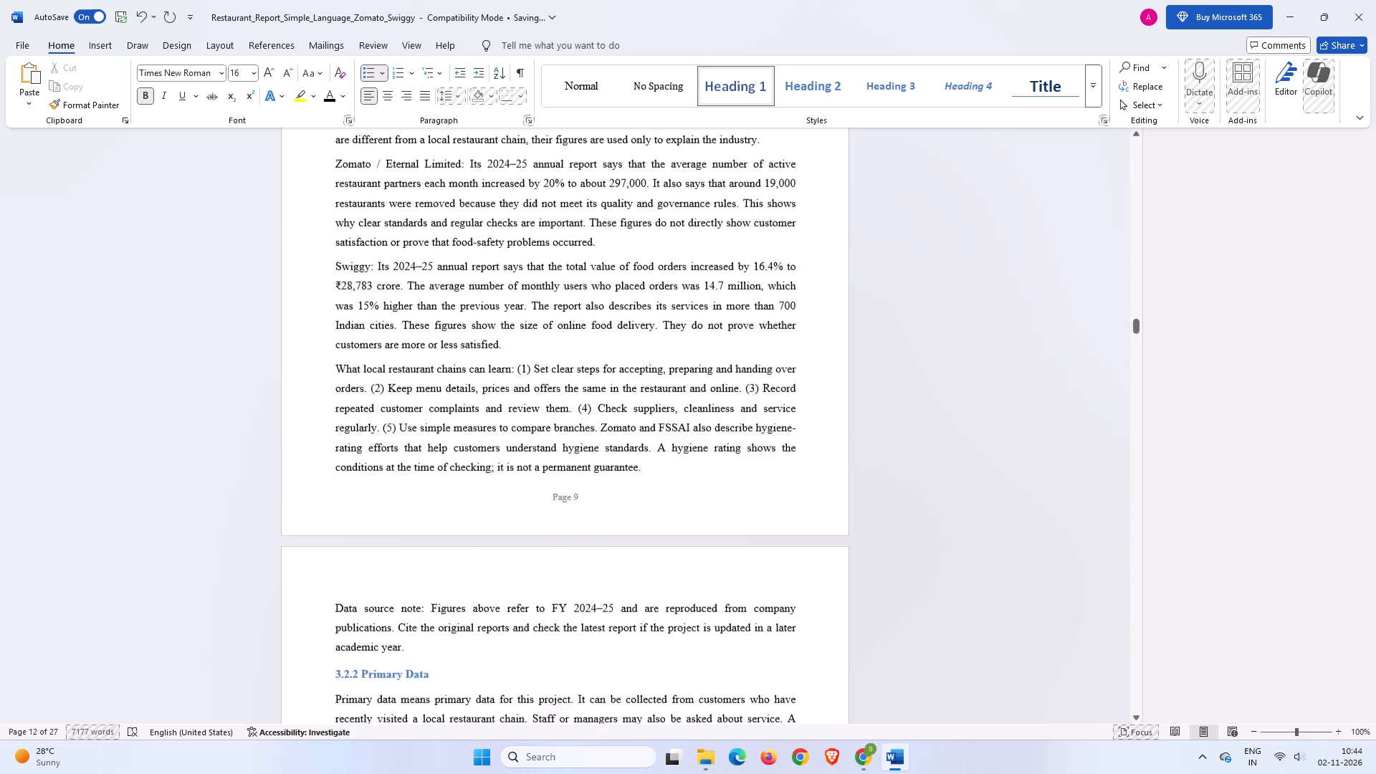
{"action": "scroll", "coordinate": [483, 289], "scroll_direction": "up", "scroll_amount": 12}
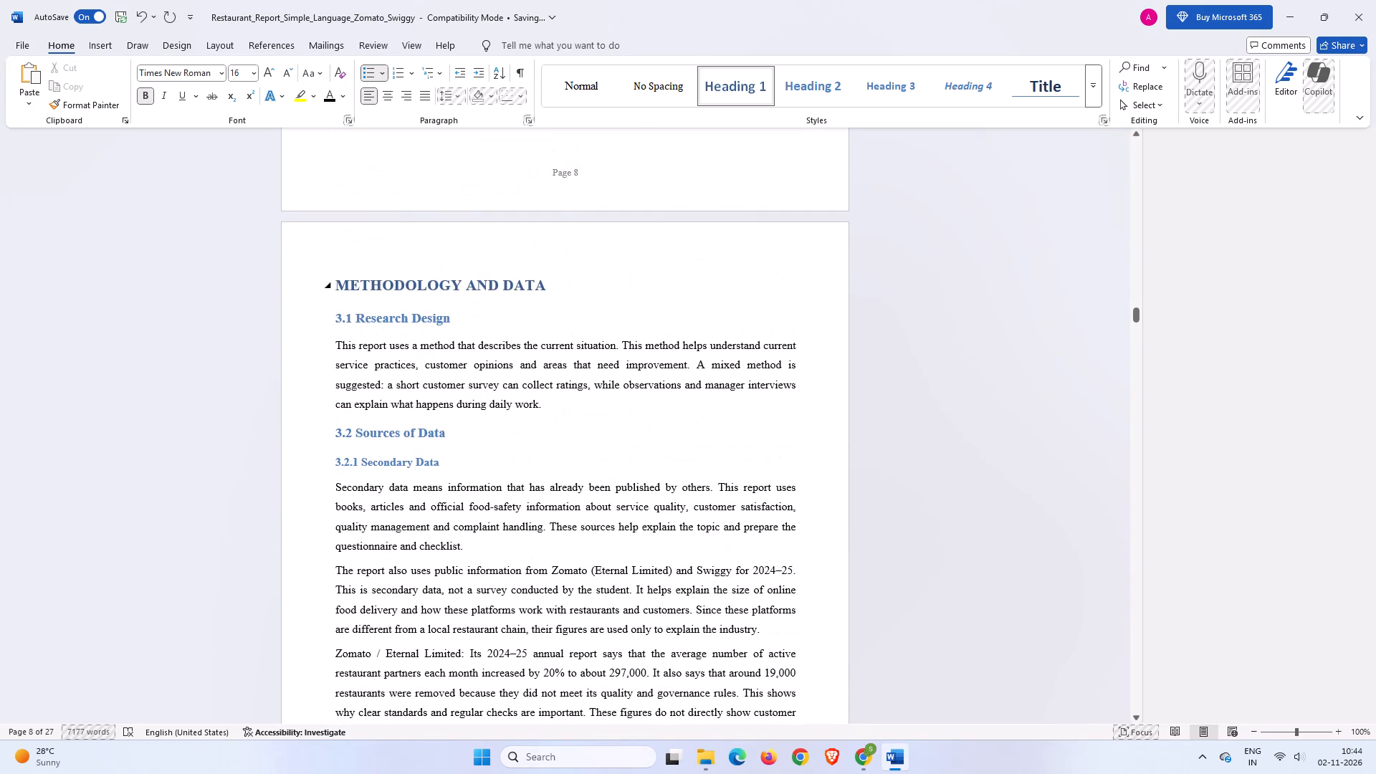
{"action": "left_click", "coordinate": [334, 285]}
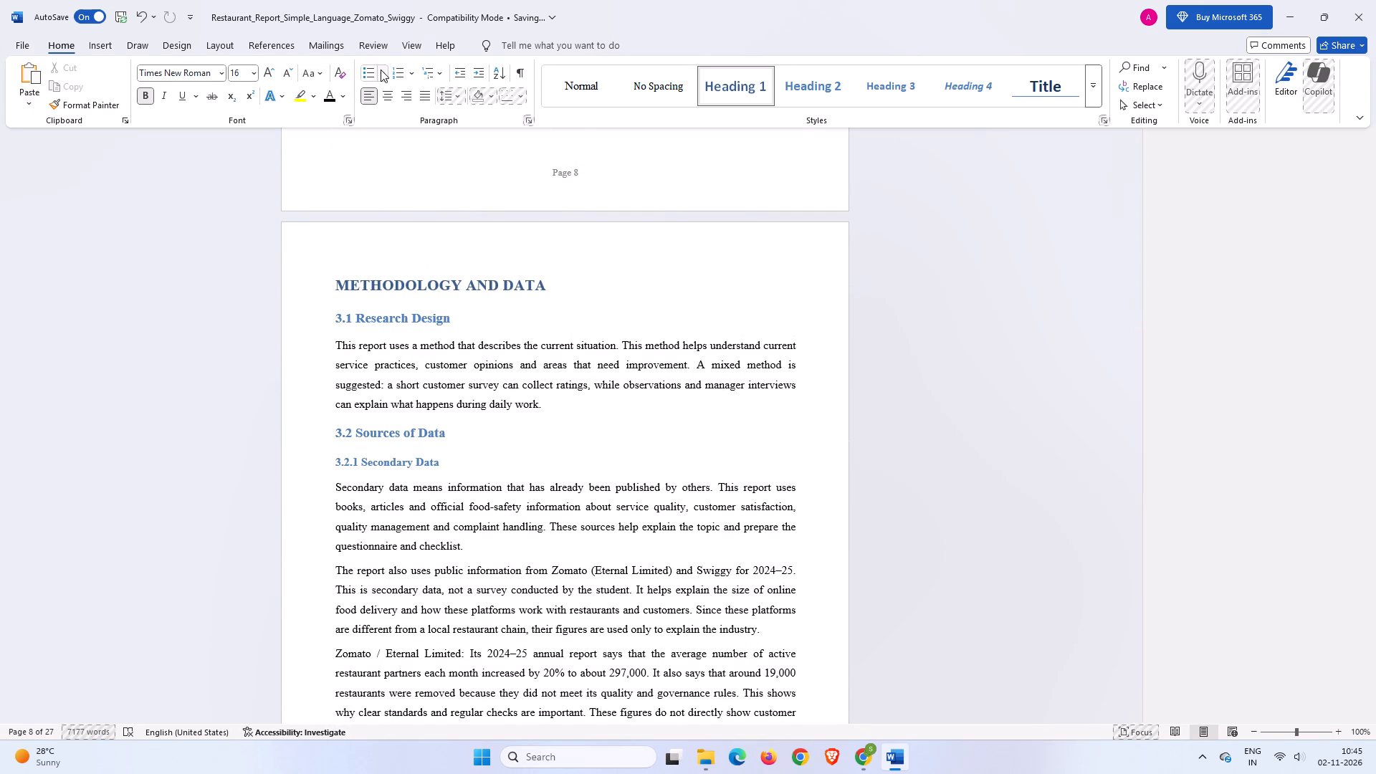
{"action": "left_click", "coordinate": [381, 70]}
{"action": "left_click", "coordinate": [376, 116]}
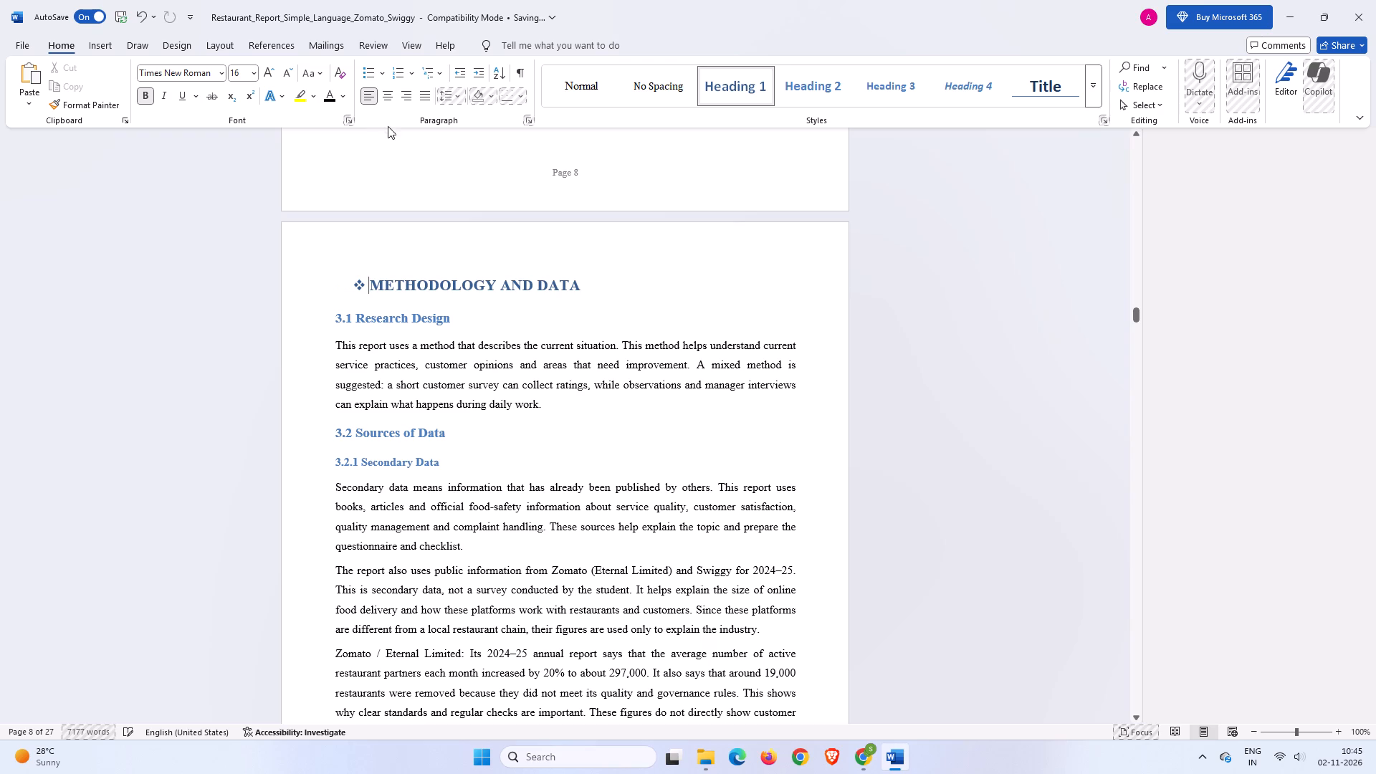
Add the four-diamond bullet to the "LITERATURE REVIEW" heading above section 2.1.
{"action": "scroll", "coordinate": [391, 183], "scroll_direction": "up", "scroll_amount": 13}
{"action": "scroll", "coordinate": [345, 207], "scroll_direction": "up", "scroll_amount": 10}
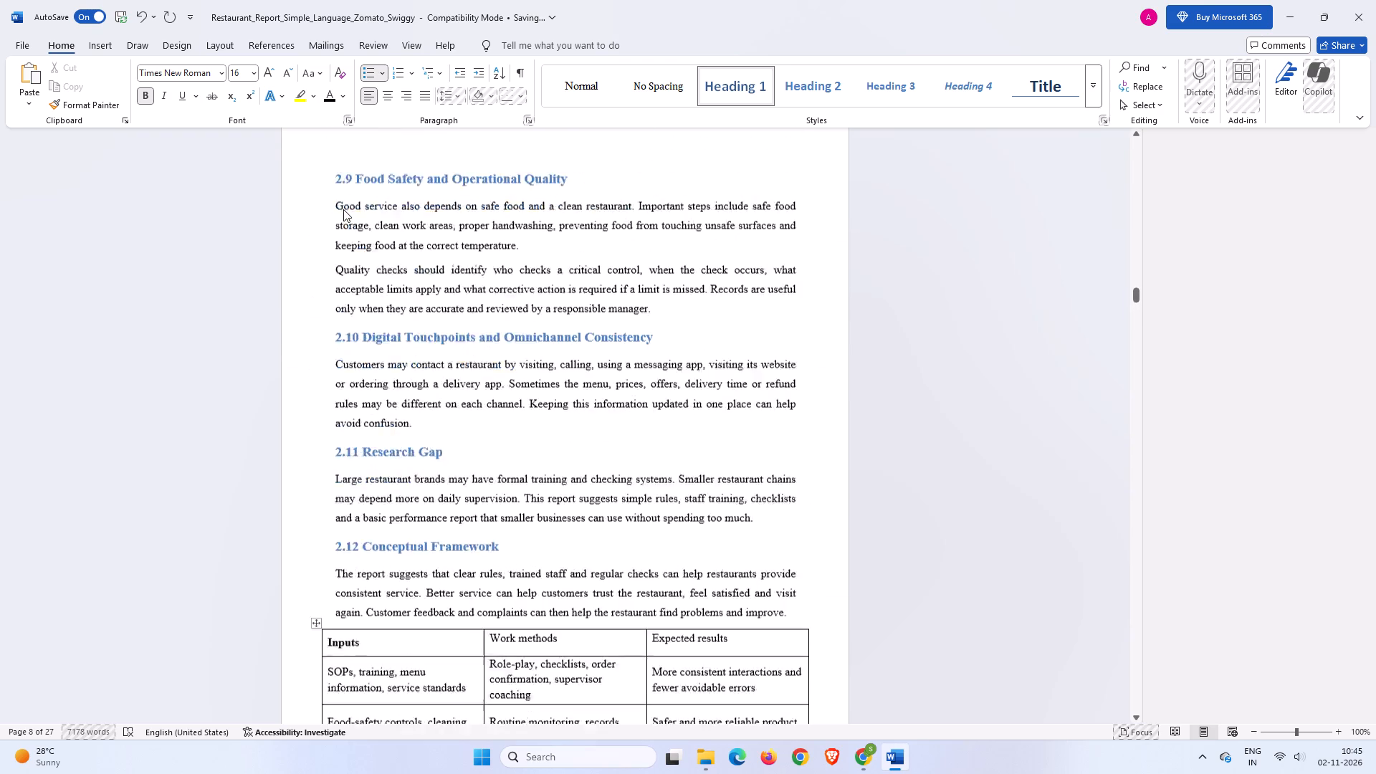
{"action": "scroll", "coordinate": [307, 239], "scroll_direction": "up", "scroll_amount": 19}
{"action": "scroll", "coordinate": [215, 302], "scroll_direction": "up", "scroll_amount": 7}
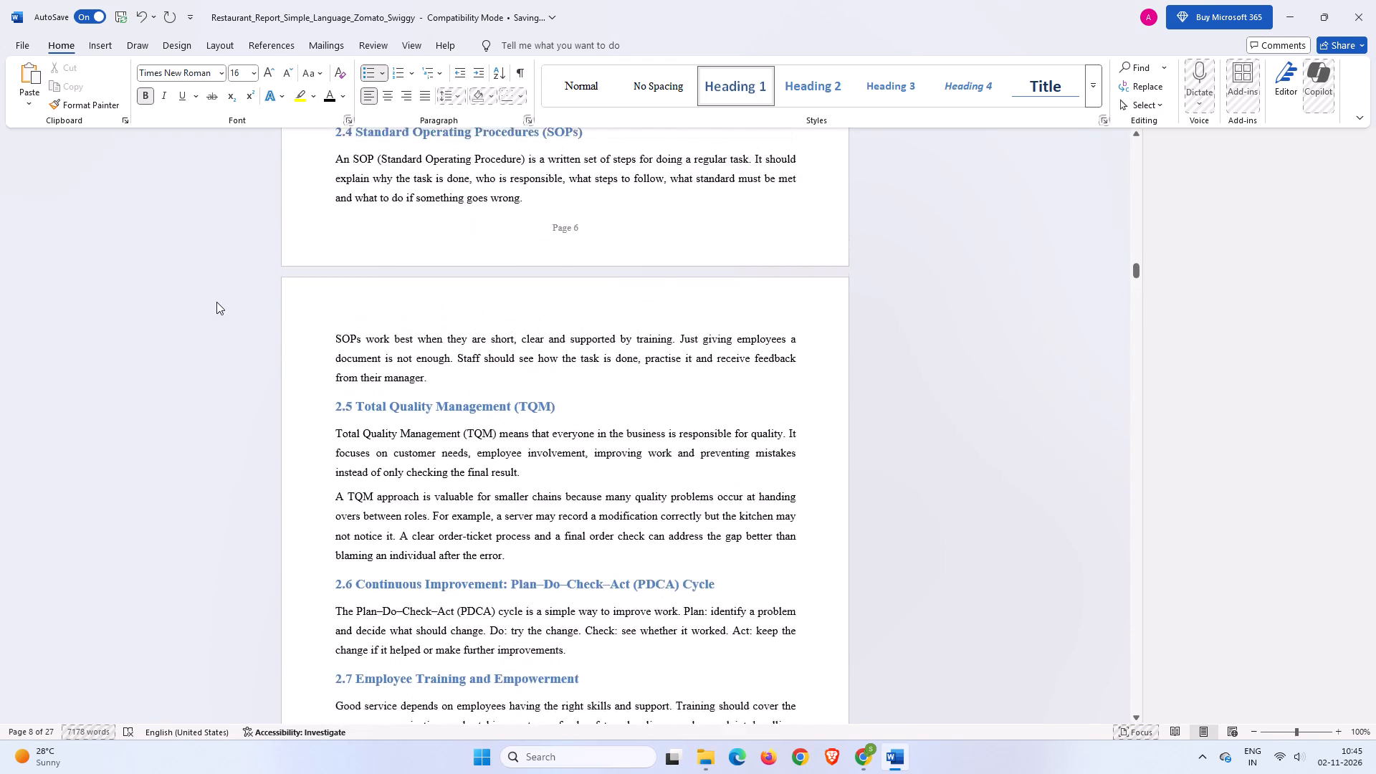
{"action": "scroll", "coordinate": [219, 302], "scroll_direction": "up", "scroll_amount": 19}
{"action": "scroll", "coordinate": [223, 303], "scroll_direction": "up", "scroll_amount": 6}
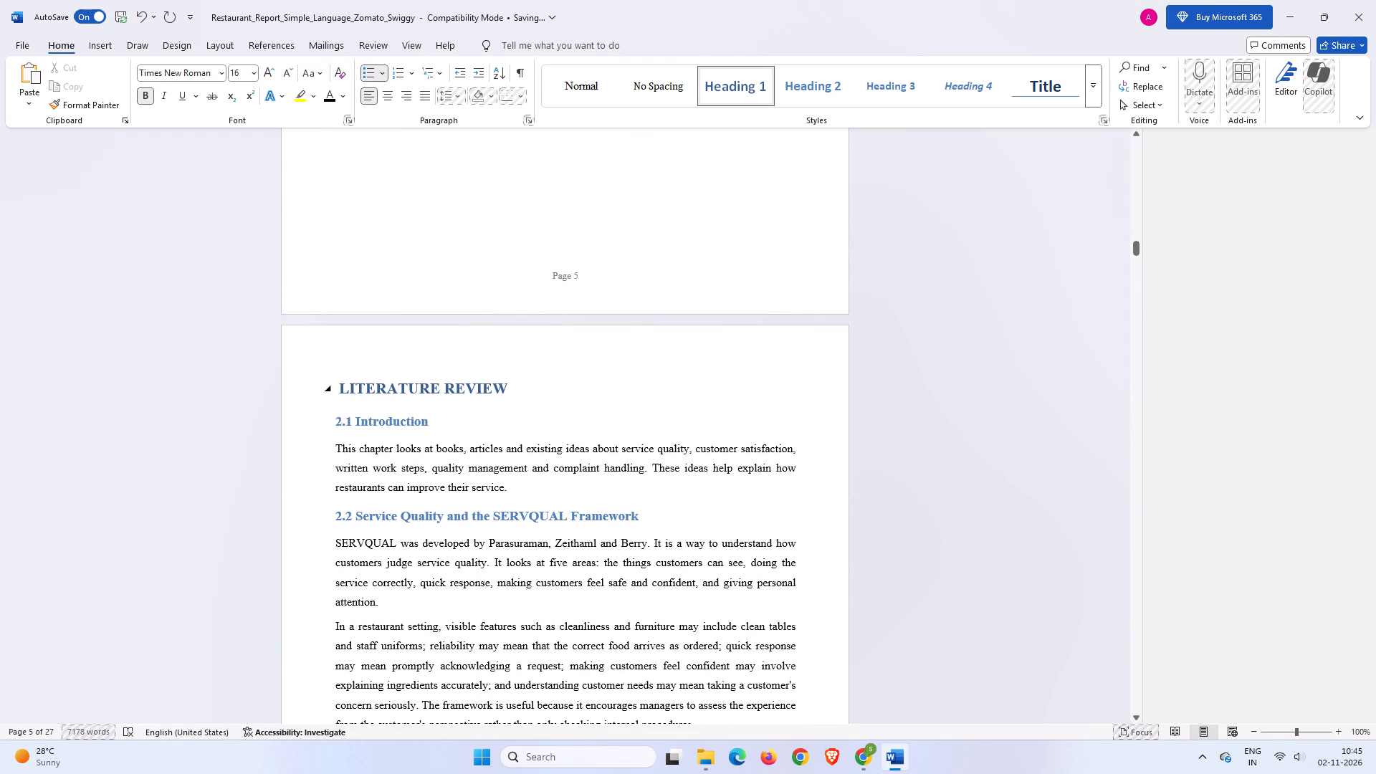
{"action": "left_click", "coordinate": [341, 388]}
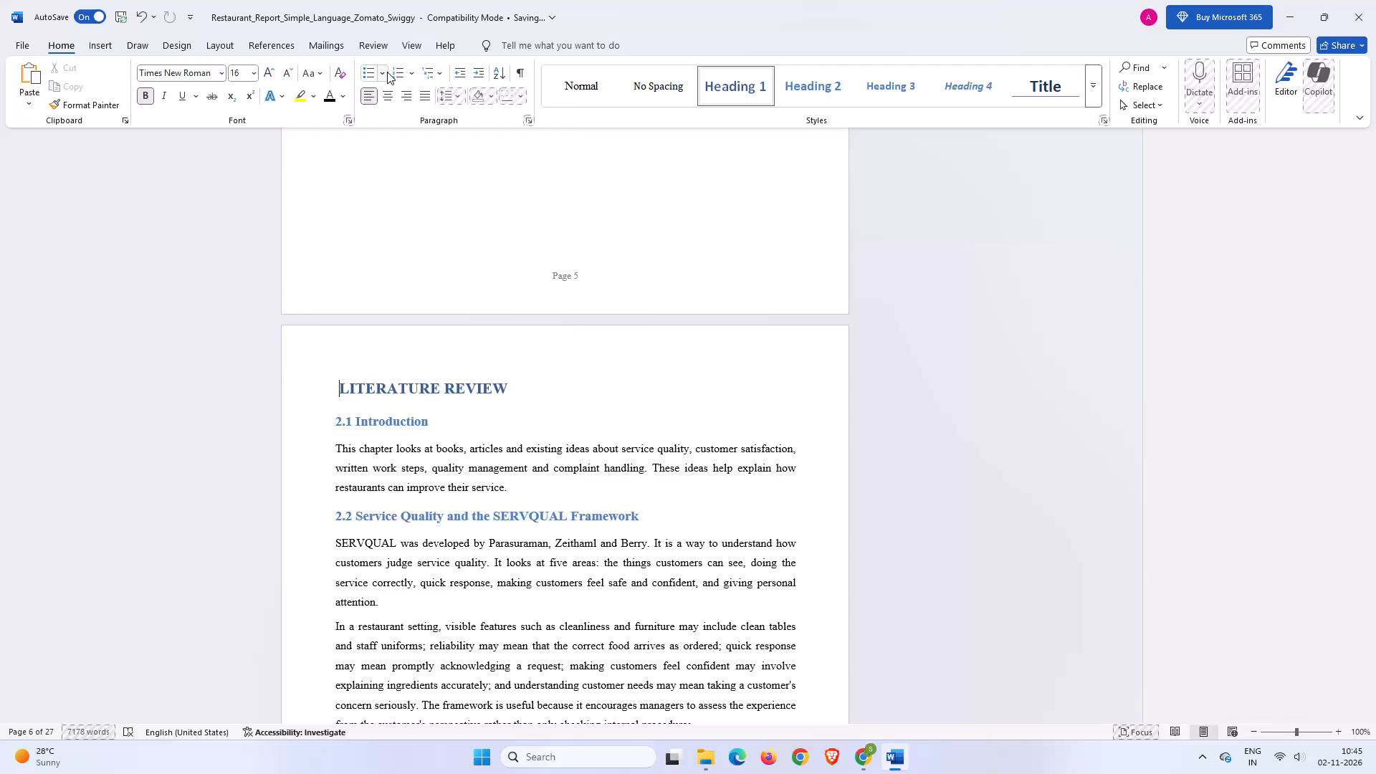
{"action": "left_click", "coordinate": [387, 72]}
{"action": "left_click", "coordinate": [385, 115]}
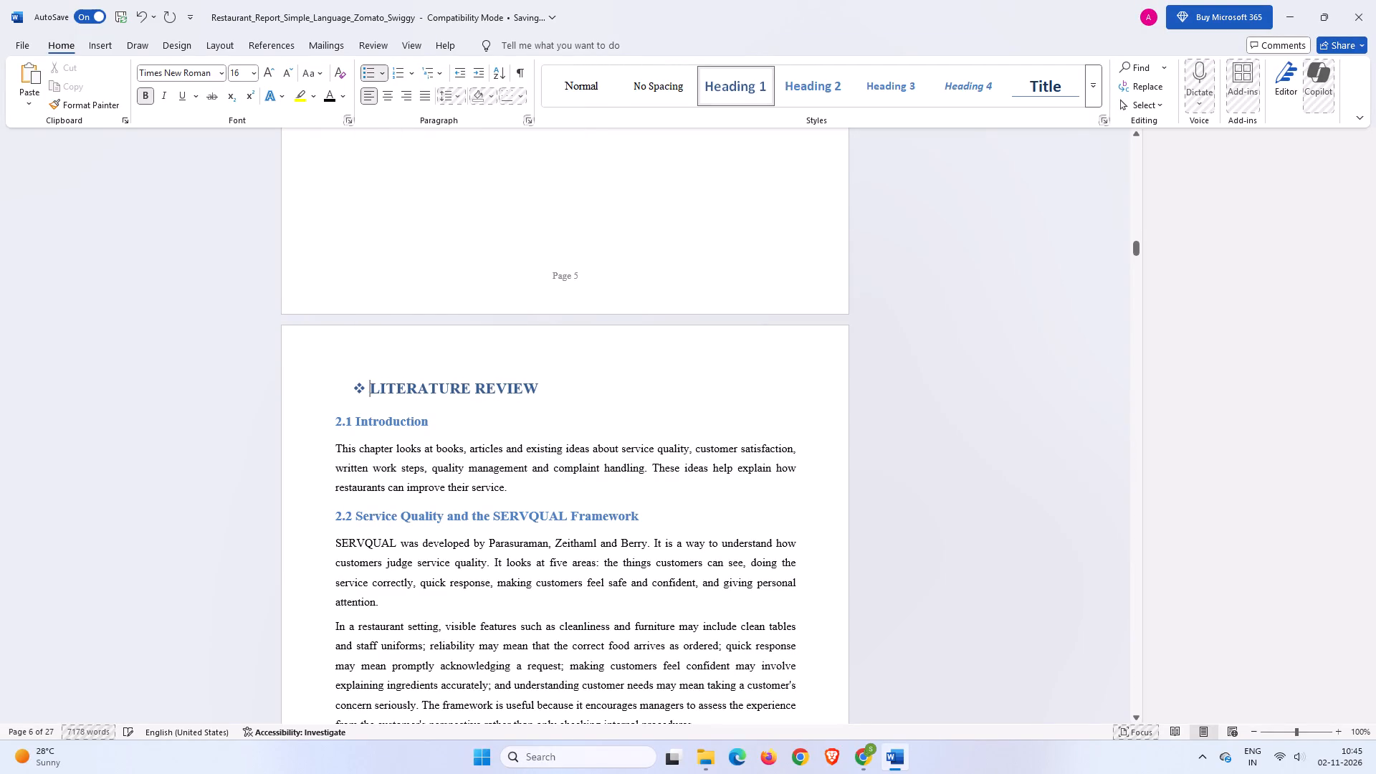
Add the four-diamond bullet to the "INTRODUCTION" heading above section 1.1.
{"action": "scroll", "coordinate": [404, 205], "scroll_direction": "up", "scroll_amount": 17}
{"action": "scroll", "coordinate": [405, 216], "scroll_direction": "up", "scroll_amount": 19}
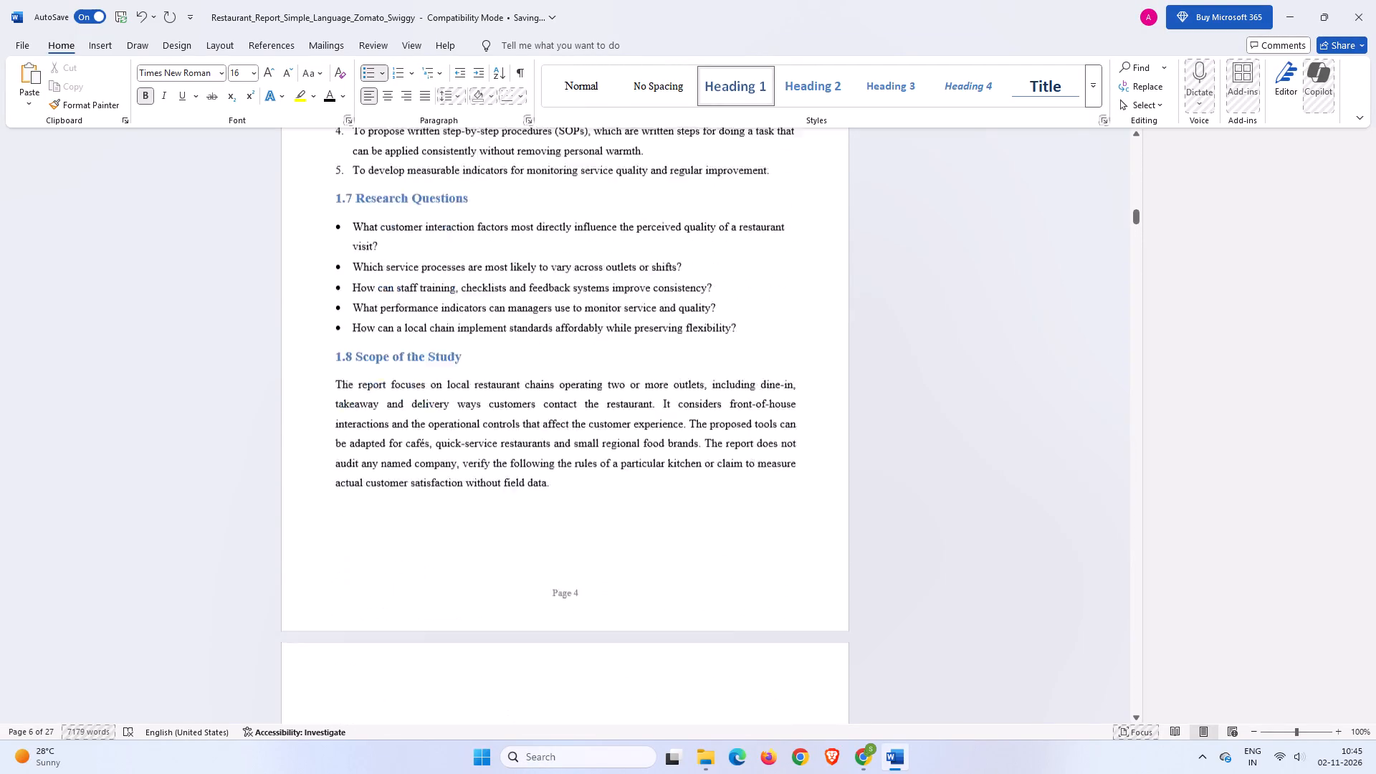
{"action": "scroll", "coordinate": [372, 241], "scroll_direction": "up", "scroll_amount": 17}
{"action": "scroll", "coordinate": [360, 246], "scroll_direction": "up", "scroll_amount": 8}
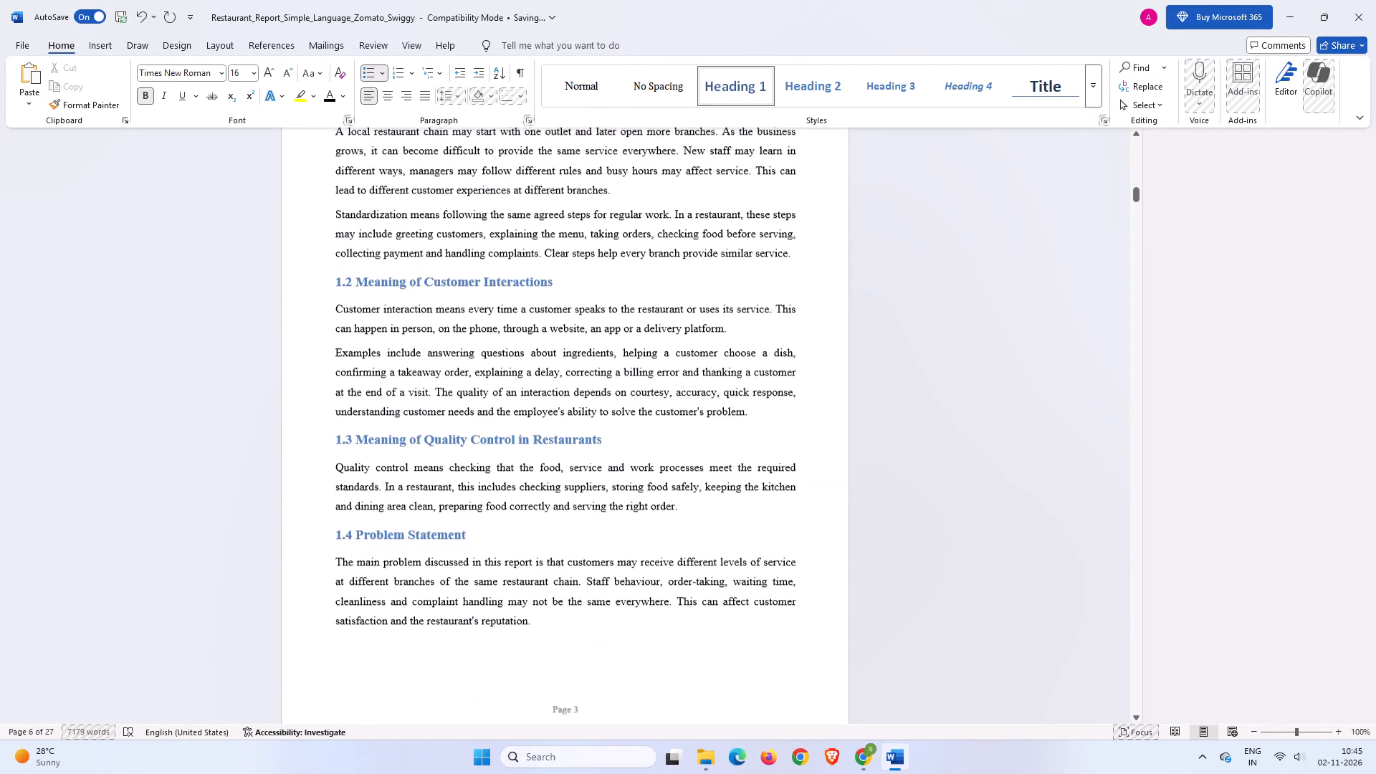
{"action": "scroll", "coordinate": [358, 246], "scroll_direction": "up", "scroll_amount": 9}
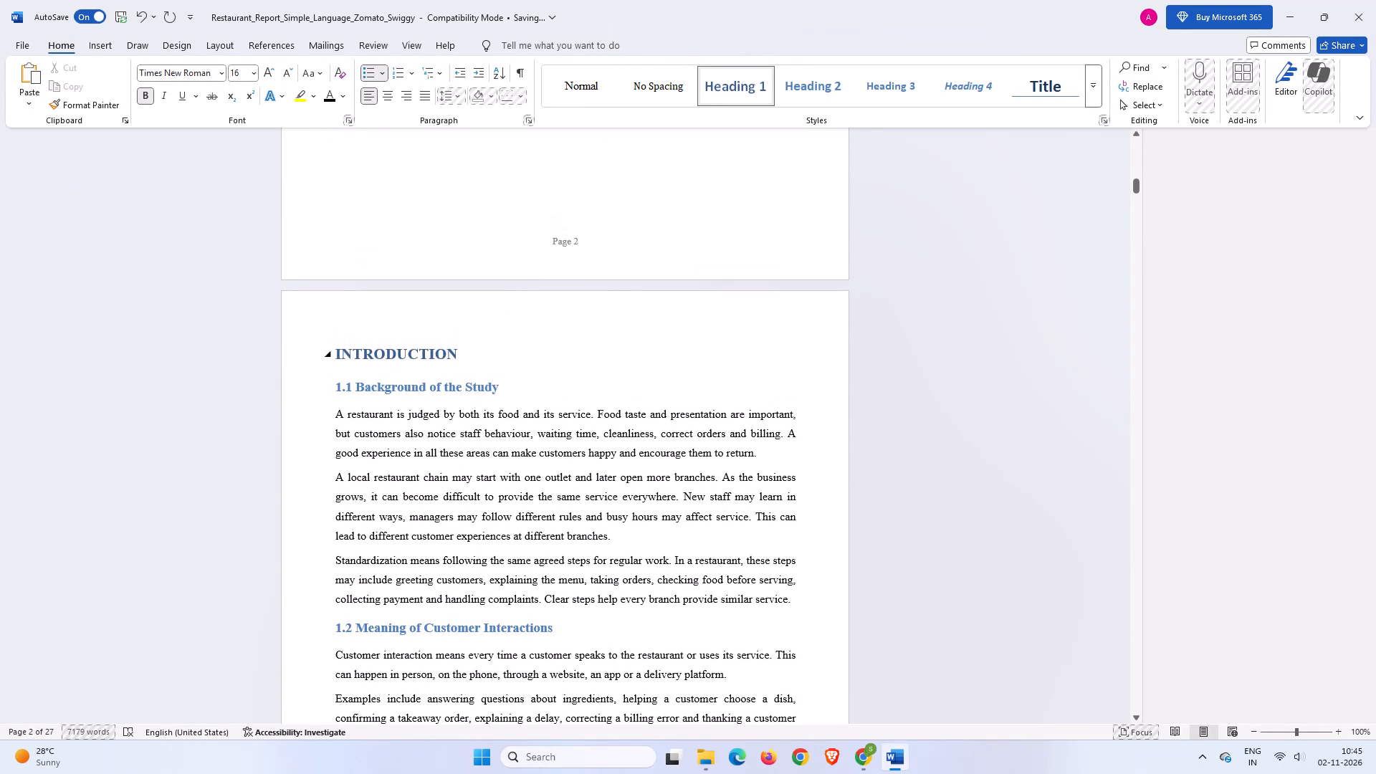
{"action": "left_click", "coordinate": [334, 360]}
{"action": "left_click", "coordinate": [381, 77]}
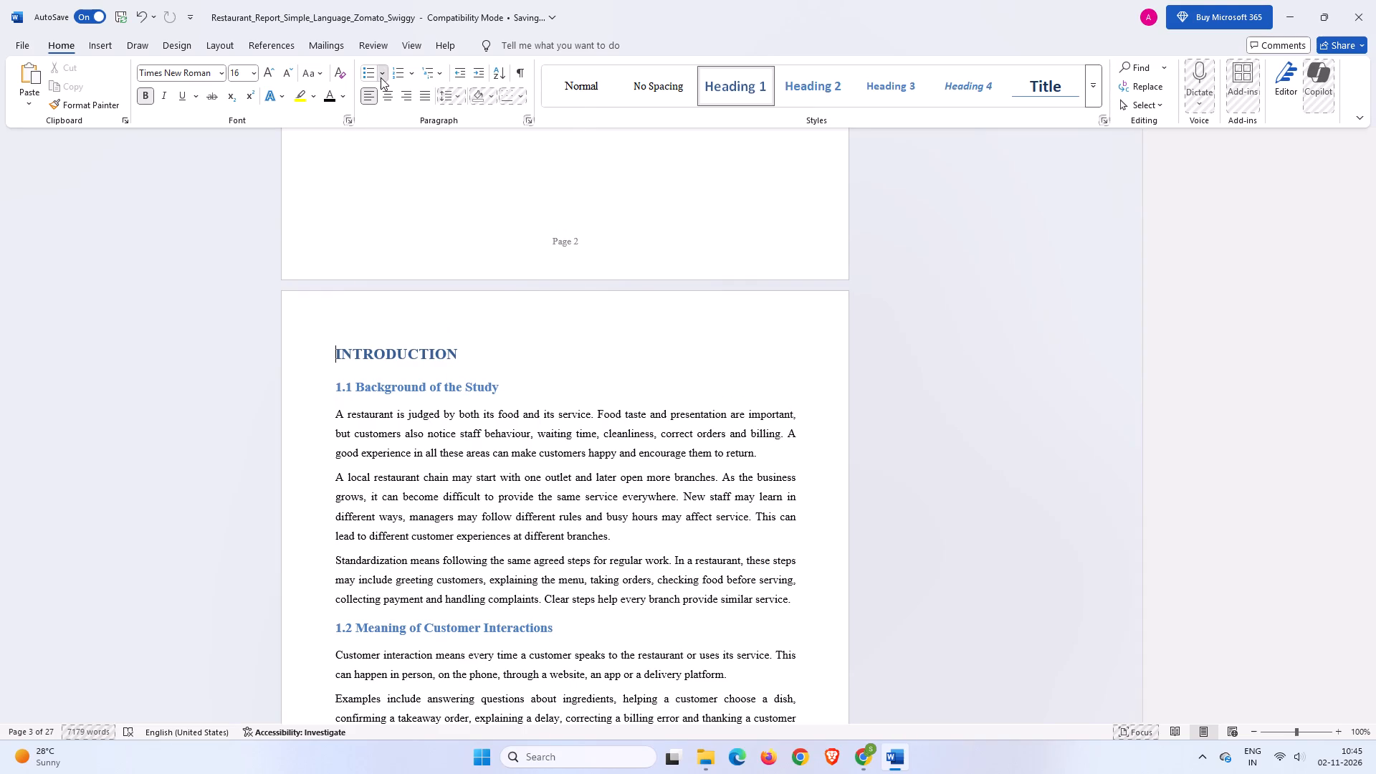
{"action": "left_click", "coordinate": [383, 118]}
In the INDEX table, set the page numbers to 19 for Recommendations and Implementation Plan and 22 for References.
{"action": "scroll", "coordinate": [394, 133], "scroll_direction": "up", "scroll_amount": 2}
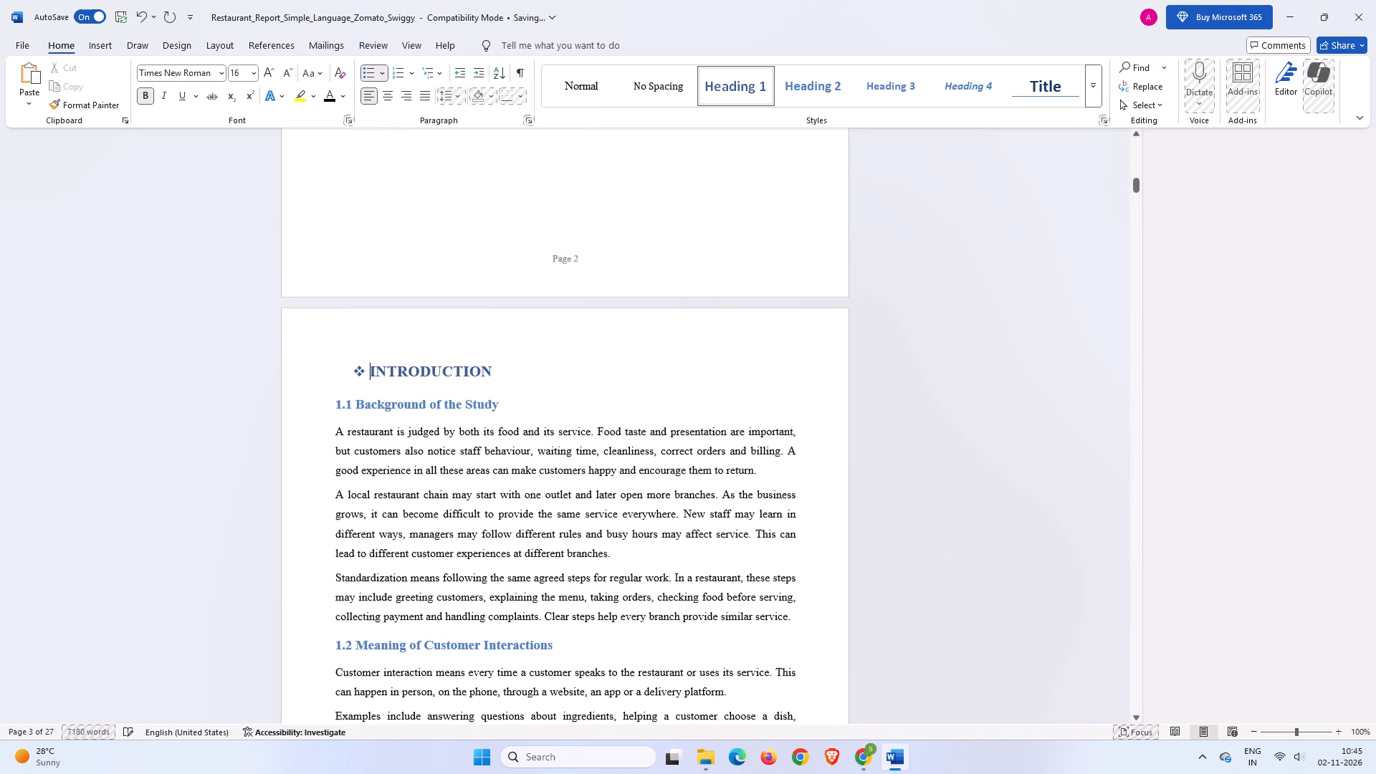
{"action": "scroll", "coordinate": [394, 133], "scroll_direction": "up", "scroll_amount": 13}
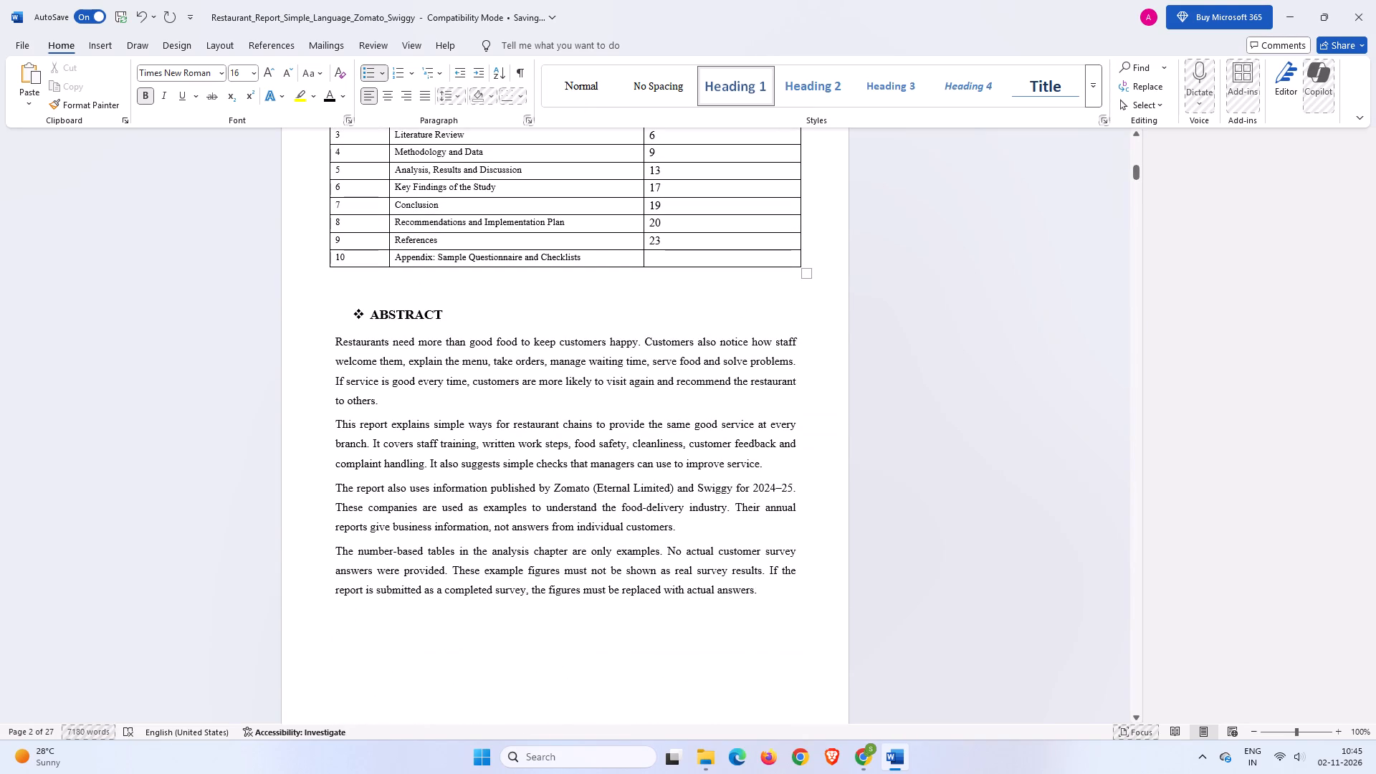
{"action": "left_click", "coordinate": [666, 222]}
{"action": "key", "text": "BackSpace"}
{"action": "key", "text": "BackSpace"}
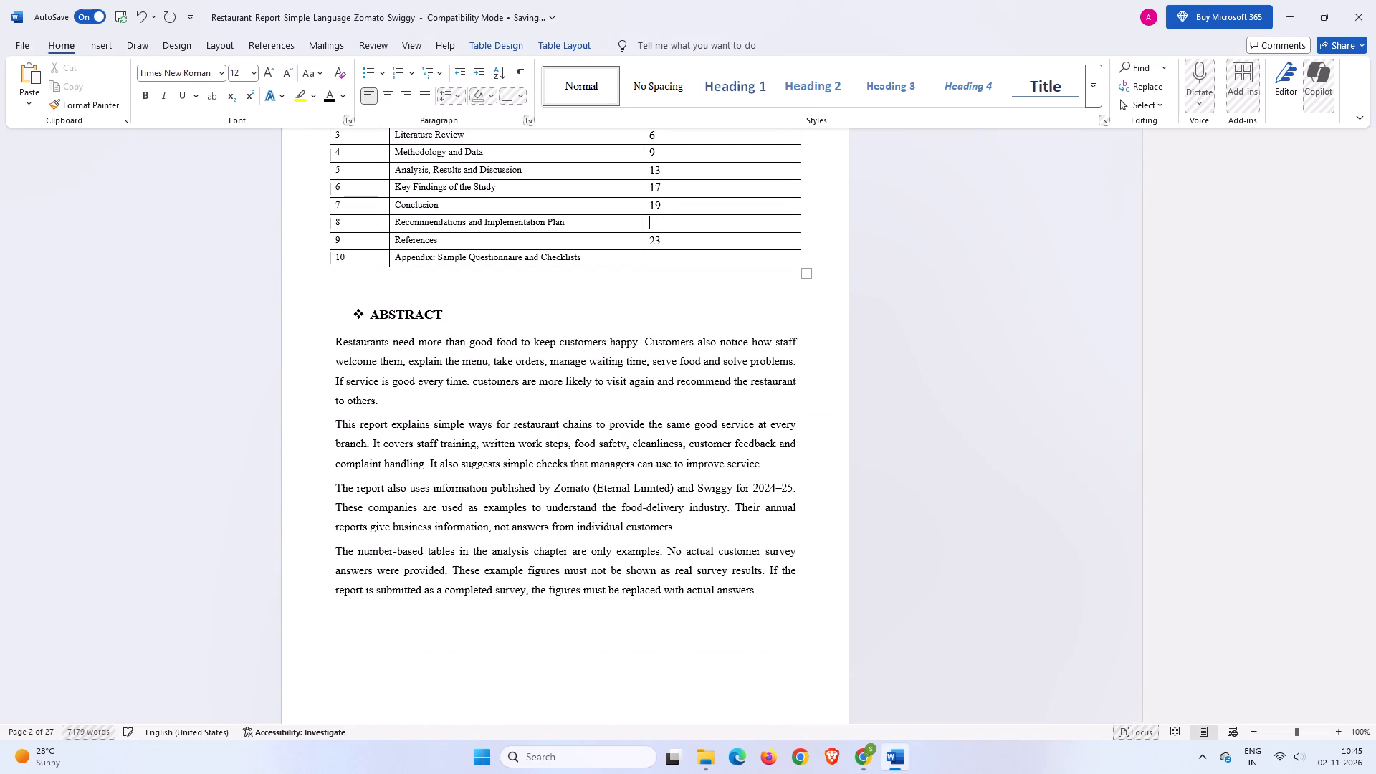
{"action": "type", "text": "19"}
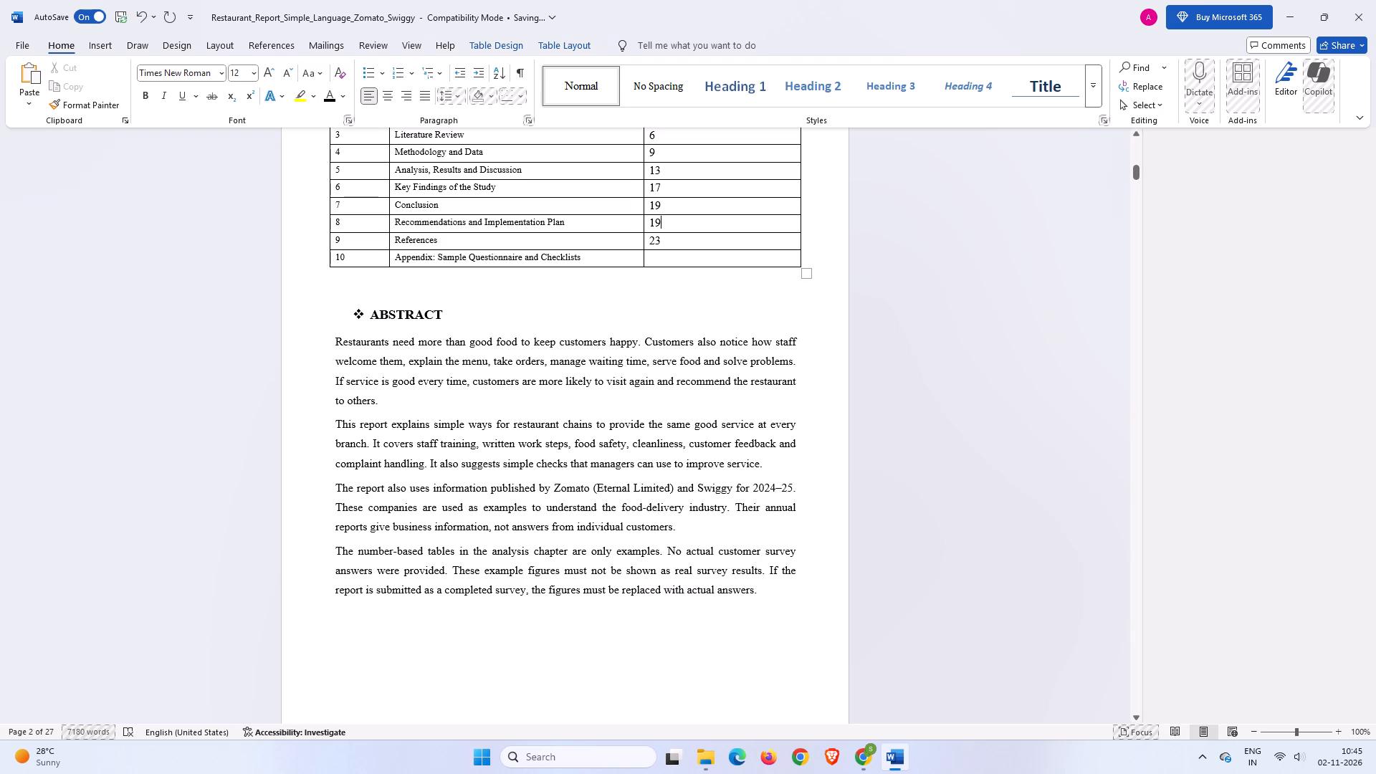
{"action": "left_click", "coordinate": [676, 249]}
{"action": "left_click", "coordinate": [667, 242]}
{"action": "key", "text": "BackSpace"}
{"action": "key", "text": "2"}
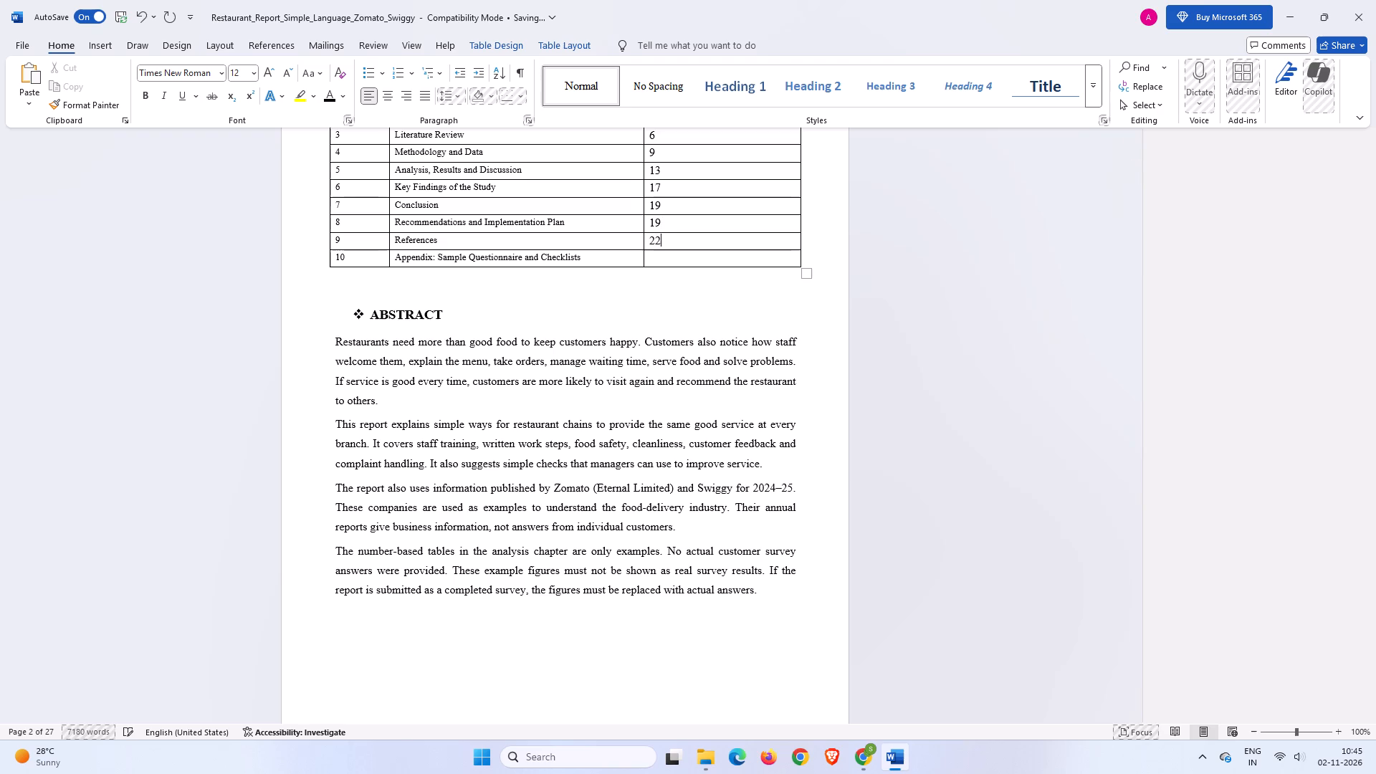
Change the font colour of the "ABSTRACT" heading to a medium blue theme shade.
{"action": "scroll", "coordinate": [780, 462], "scroll_direction": "down", "scroll_amount": 4}
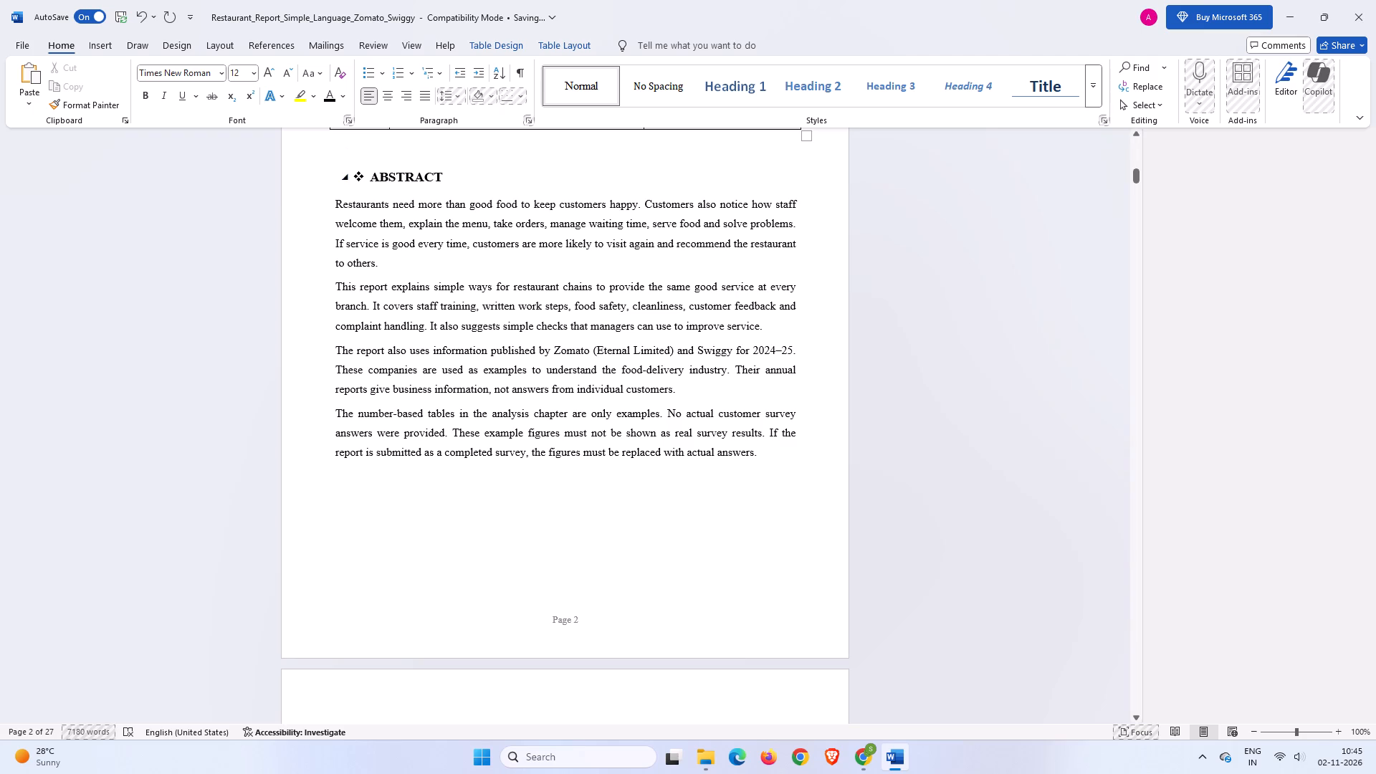
{"action": "left_click_drag", "start_coordinate": [353, 170], "coordinate": [459, 167]}
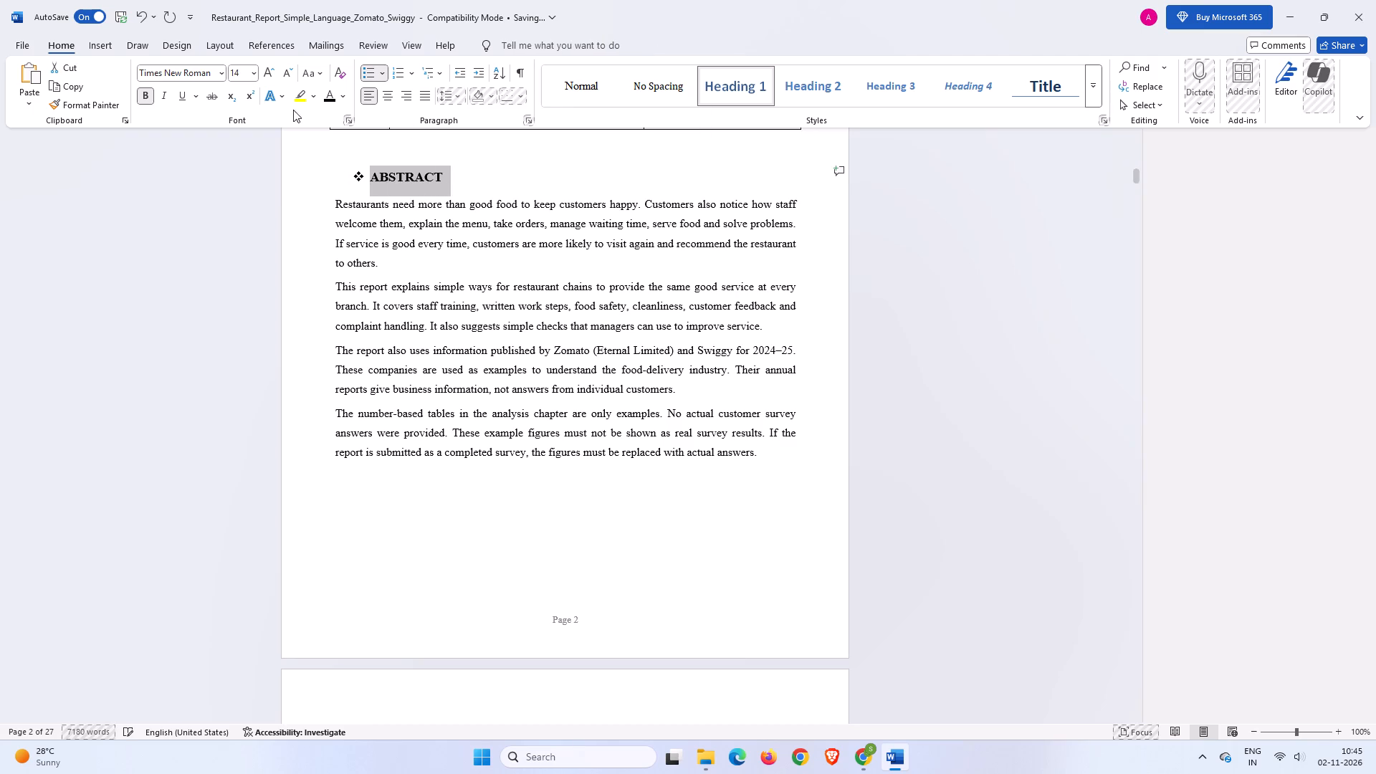
{"action": "left_click", "coordinate": [343, 96]}
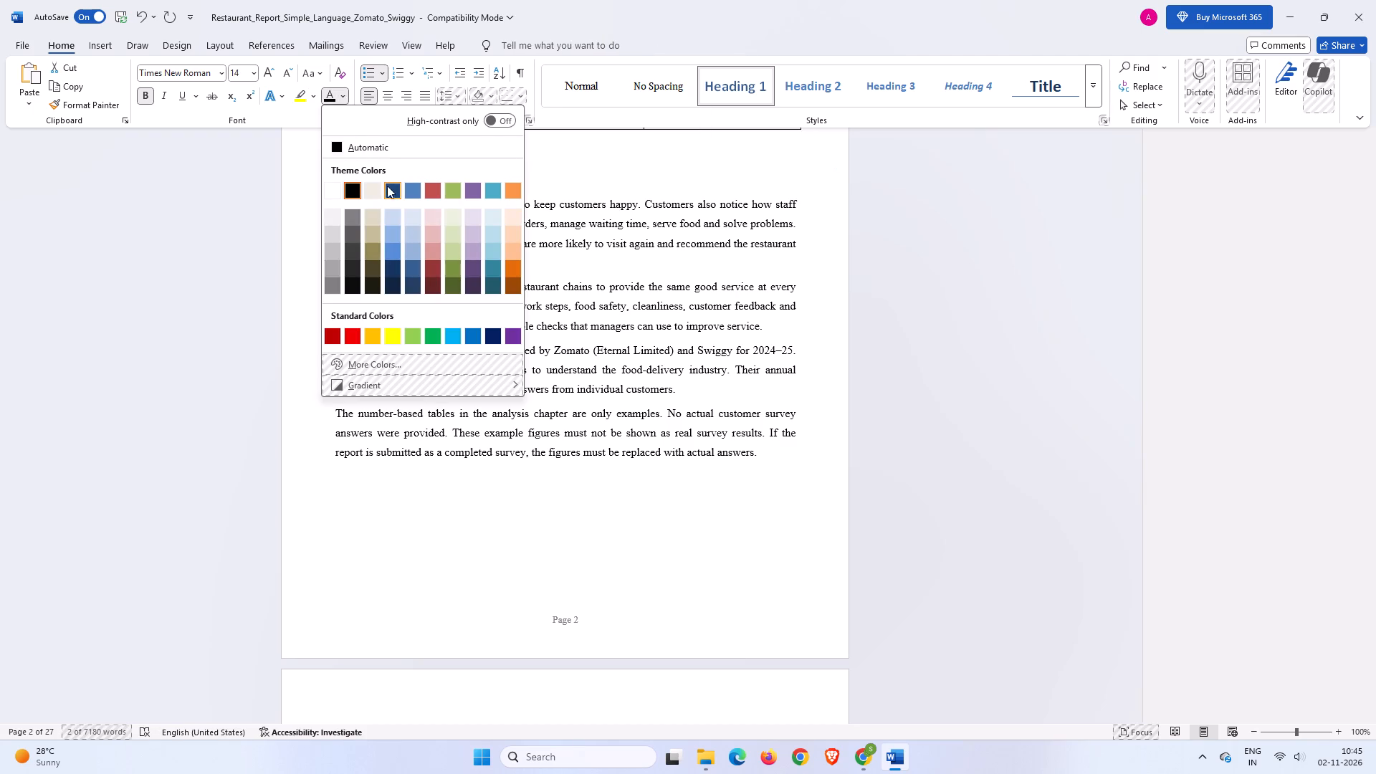
{"action": "left_click", "coordinate": [396, 247]}
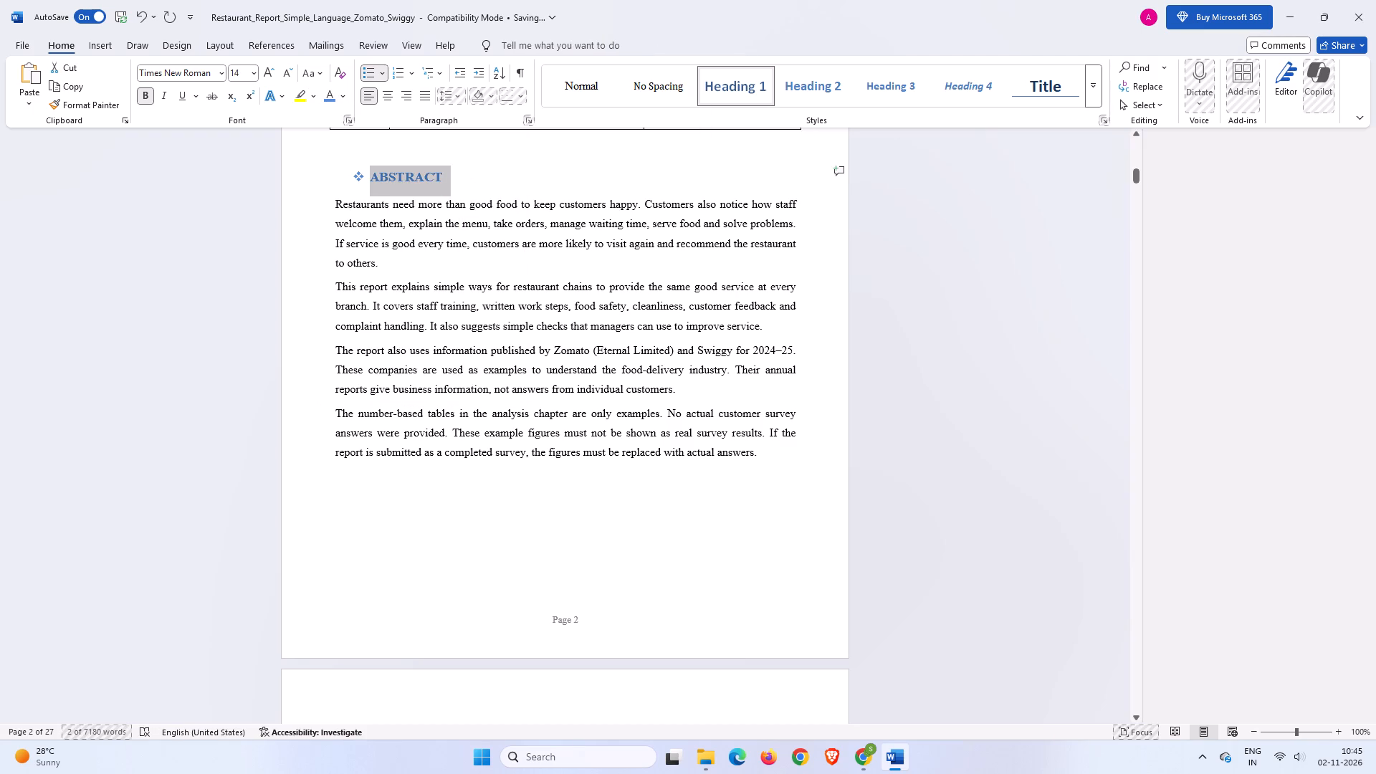
{"action": "left_click", "coordinate": [679, 309]}
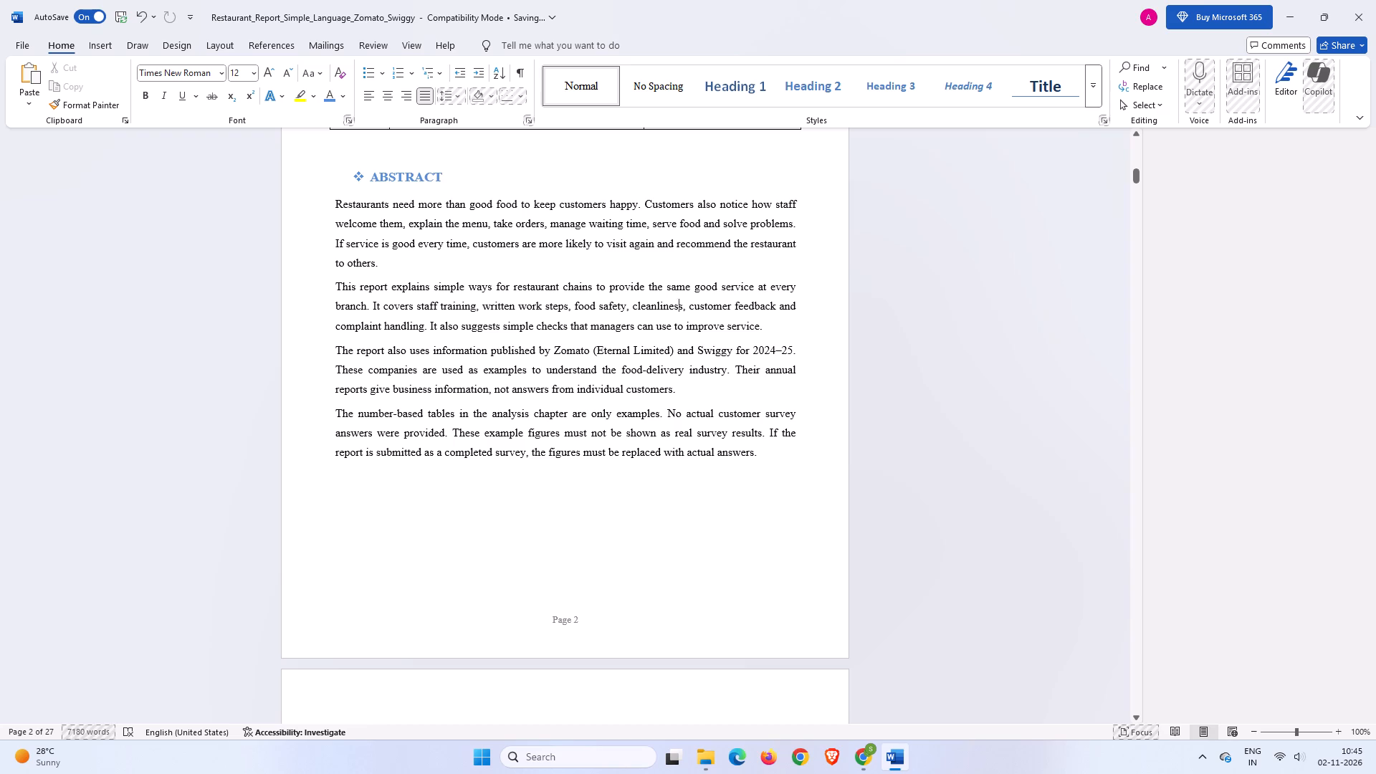
Add the four-diamond bullet to the "REFERENCES" heading.
{"action": "scroll", "coordinate": [707, 319], "scroll_direction": "down", "scroll_amount": 15}
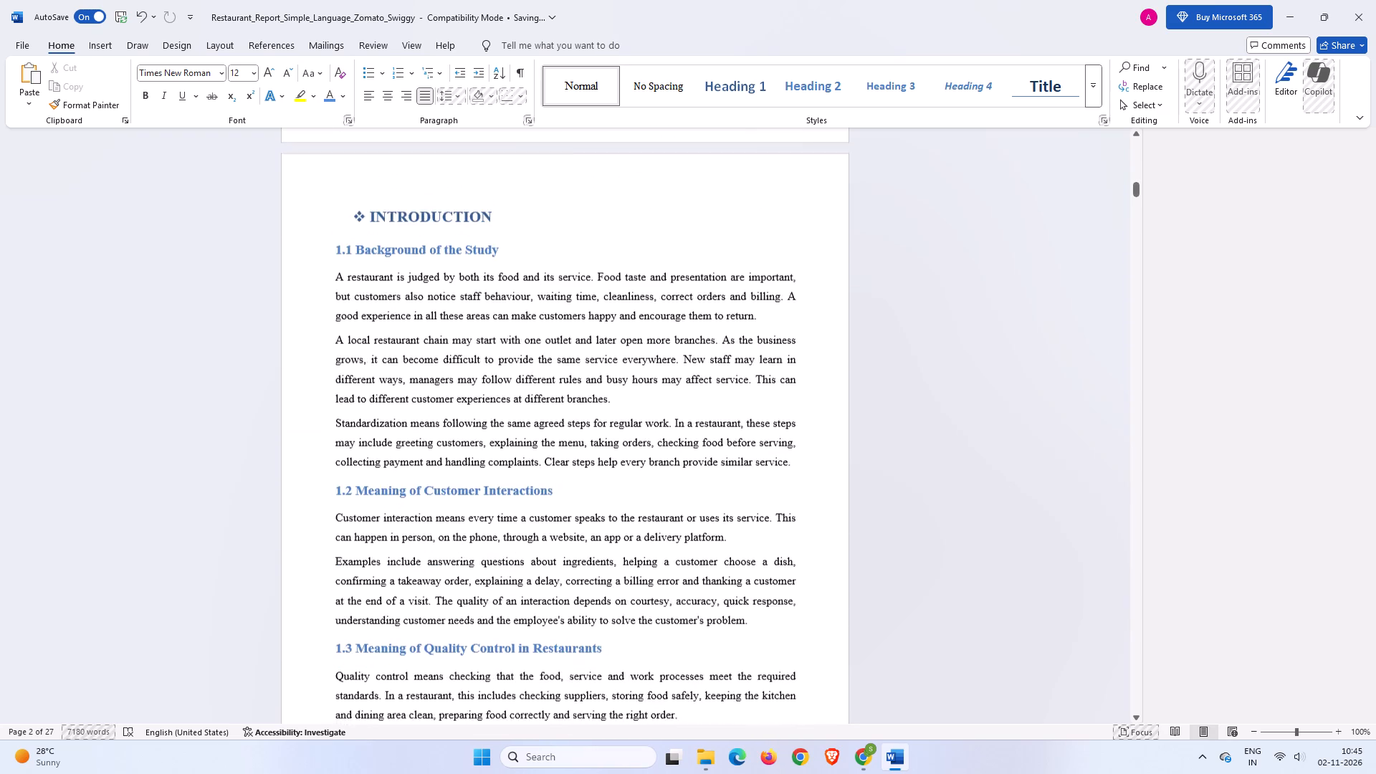
{"action": "scroll", "coordinate": [715, 365], "scroll_direction": "down", "scroll_amount": 16}
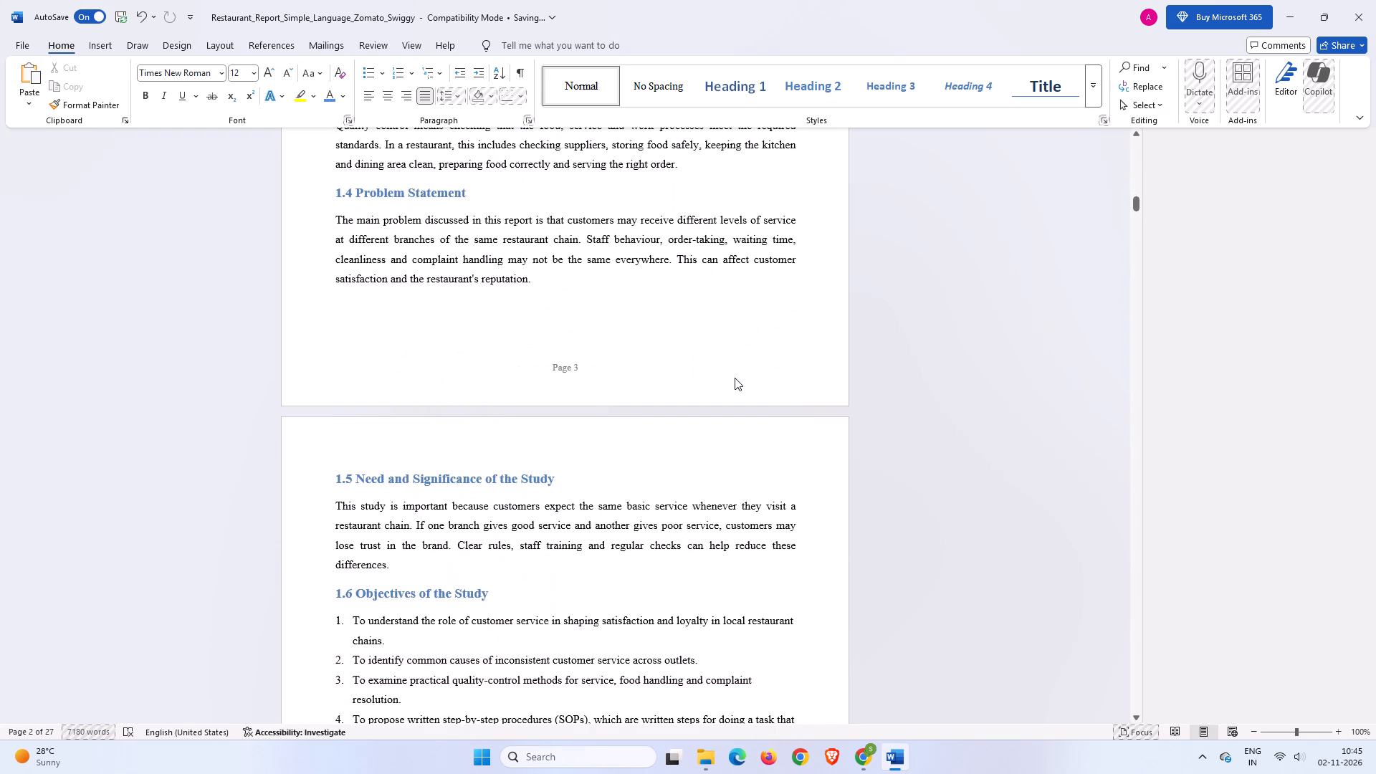
{"action": "key", "text": "Down"}
{"action": "key", "text": "Down"}
{"action": "key", "text": "Down"}
{"action": "key", "text": "Down"}
{"action": "key", "text": "Down"}
{"action": "key", "text": "Down"}
{"action": "key", "text": "Down"}
{"action": "key", "text": "Down"}
{"action": "key", "text": "Down"}
{"action": "key", "text": "Down"}
{"action": "key", "text": "Down"}
{"action": "key", "text": "Down"}
{"action": "key", "text": "Down"}
{"action": "key", "text": "Down"}
{"action": "key", "text": "Down"}
{"action": "key", "text": "Down"}
{"action": "key", "text": "Down"}
{"action": "key", "text": "Down"}
{"action": "key", "text": "Down"}
{"action": "key", "text": "Down"}
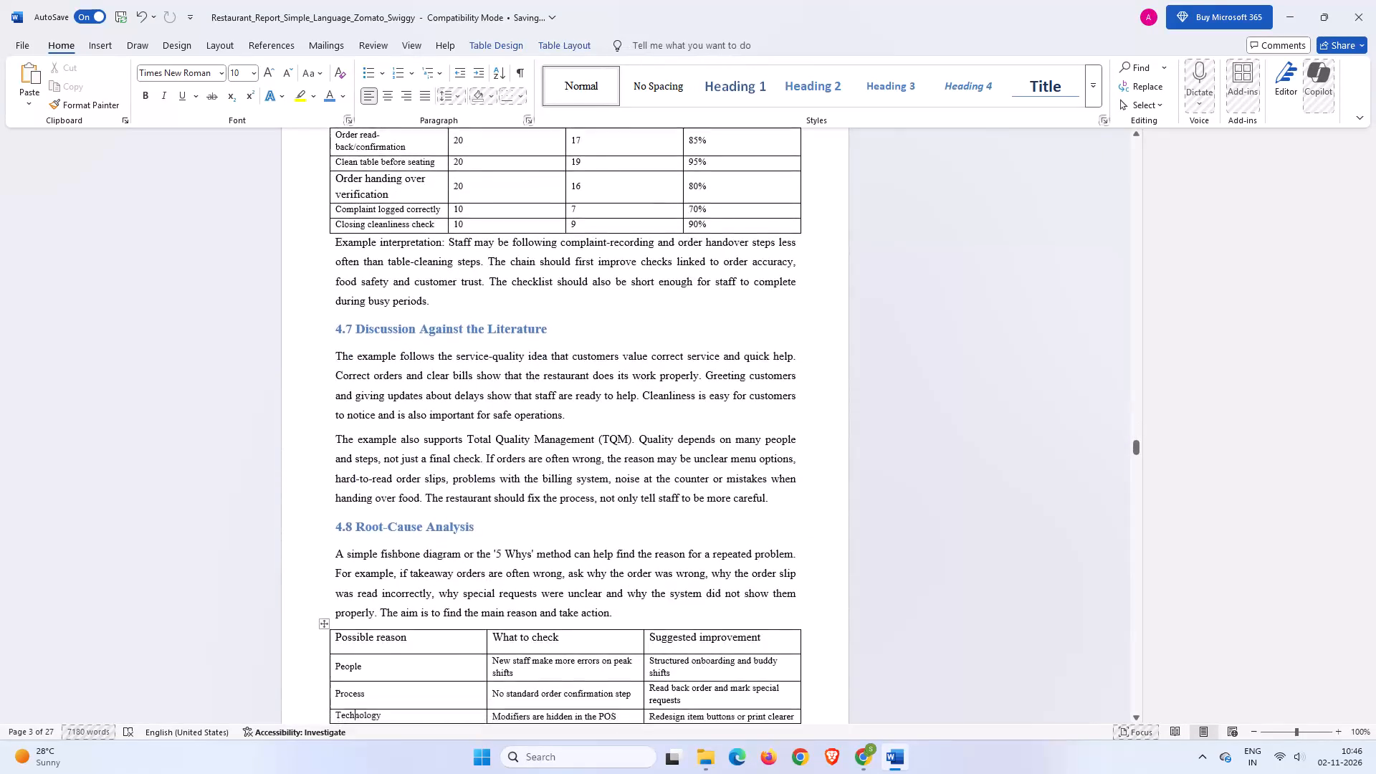
{"action": "key", "text": "Down"}
{"action": "key", "text": "Down"}
{"action": "key", "text": "Down"}
{"action": "key", "text": "Down"}
{"action": "key", "text": "Down"}
{"action": "key", "text": "Down"}
{"action": "key", "text": "Down"}
{"action": "key", "text": "Down"}
{"action": "key", "text": "Down"}
{"action": "key", "text": "Down"}
{"action": "key", "text": "Down"}
{"action": "key", "text": "Down"}
{"action": "key", "text": "Down"}
{"action": "key", "text": "Down"}
{"action": "key", "text": "Down"}
{"action": "key", "text": "Down"}
{"action": "key", "text": "Down"}
{"action": "key", "text": "Down"}
{"action": "key", "text": "Down"}
{"action": "key", "text": "Down"}
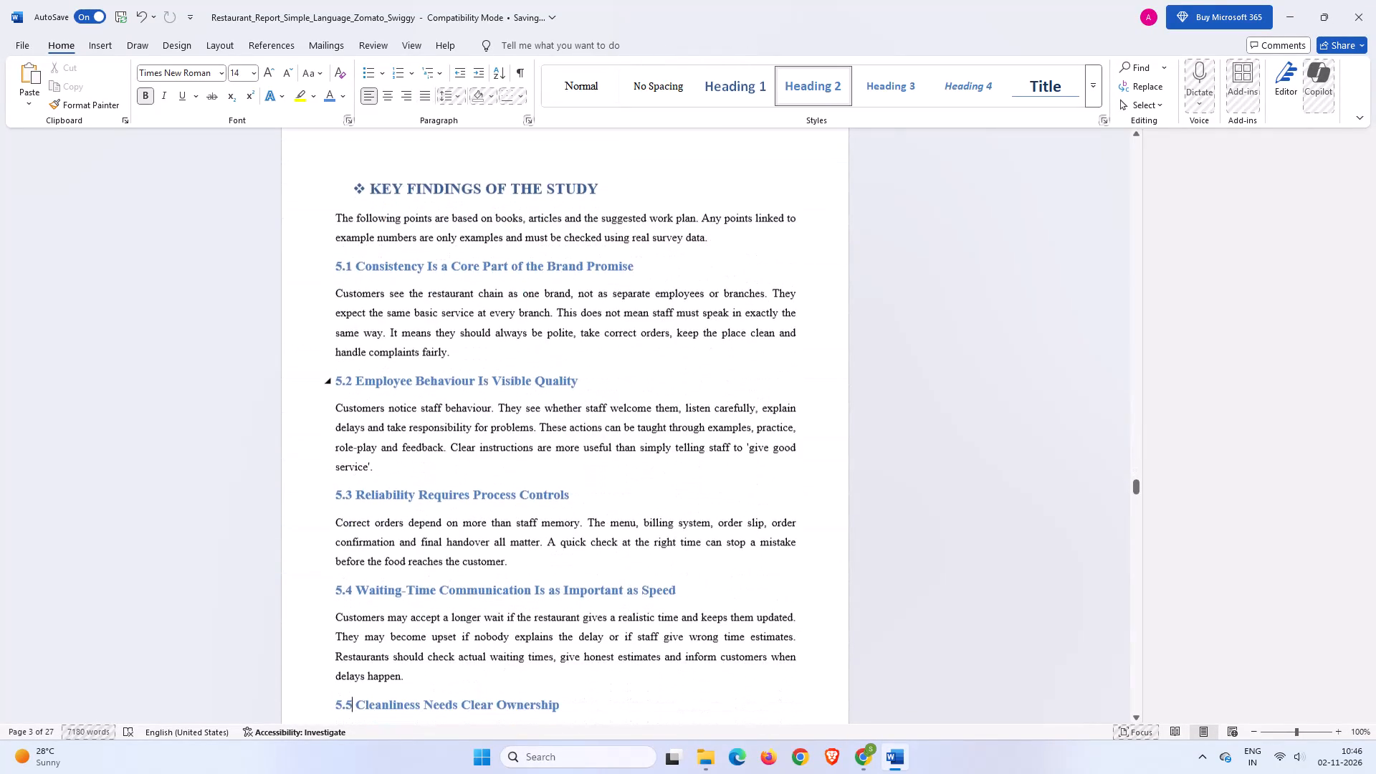
{"action": "key", "text": "Down"}
{"action": "key", "text": "Down"}
{"action": "key", "text": "Down"}
{"action": "key", "text": "Down"}
{"action": "key", "text": "Down"}
{"action": "key", "text": "Down"}
{"action": "key", "text": "Down"}
{"action": "key", "text": "Down"}
{"action": "key", "text": "Down"}
{"action": "key", "text": "Down"}
{"action": "key", "text": "Down"}
{"action": "key", "text": "Down"}
{"action": "key", "text": "Down"}
{"action": "key", "text": "Down"}
{"action": "key", "text": "Down"}
{"action": "key", "text": "Down"}
{"action": "key", "text": "Down"}
{"action": "key", "text": "Down"}
{"action": "key", "text": "Down"}
{"action": "key", "text": "Down"}
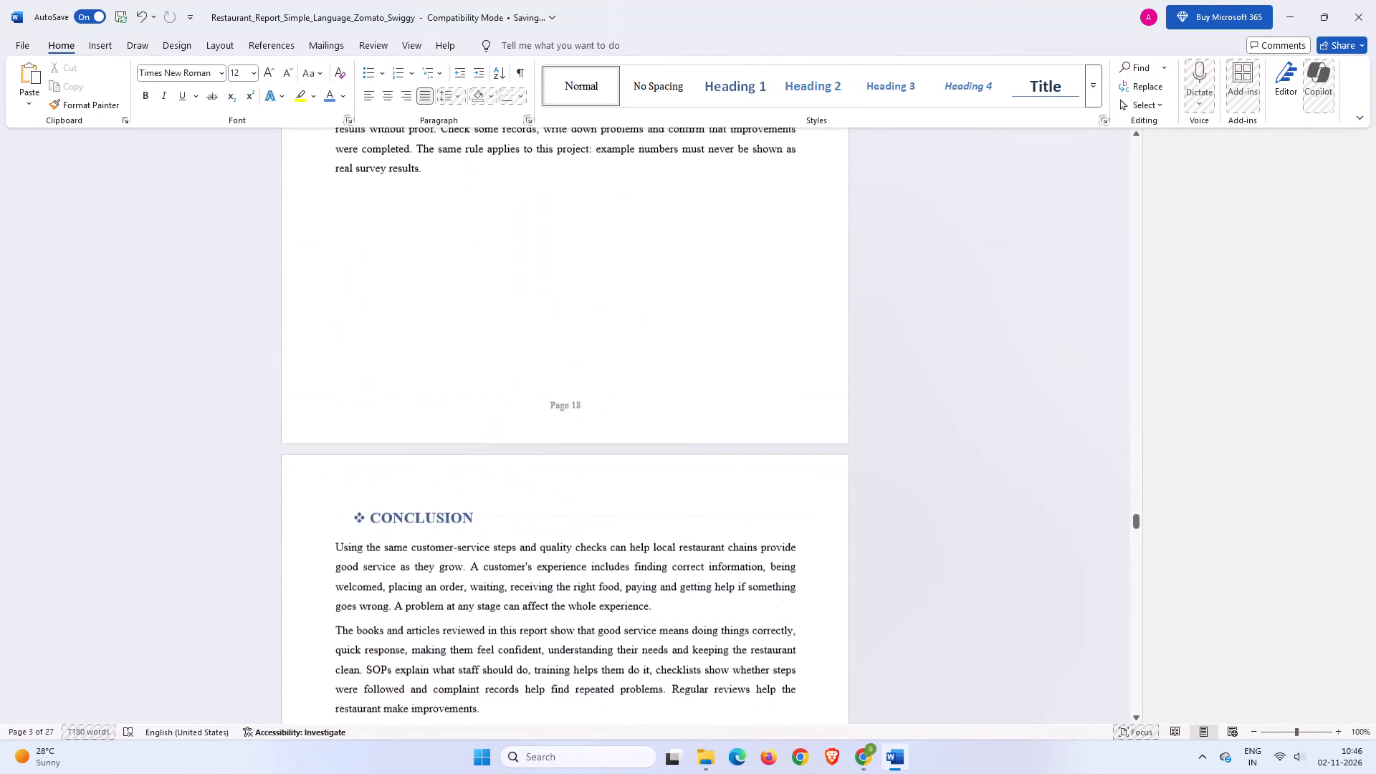
{"action": "key", "text": "Down"}
{"action": "key", "text": "Down"}
{"action": "key", "text": "Down"}
{"action": "key", "text": "Down"}
{"action": "key", "text": "Down"}
{"action": "key", "text": "Down"}
{"action": "key", "text": "Down"}
{"action": "key", "text": "Down"}
{"action": "key", "text": "Down"}
{"action": "key", "text": "Down"}
{"action": "key", "text": "Down"}
{"action": "key", "text": "Down"}
{"action": "key", "text": "Down"}
{"action": "key", "text": "Down"}
{"action": "key", "text": "Down"}
{"action": "key", "text": "Down"}
{"action": "key", "text": "Down"}
{"action": "key", "text": "Down"}
{"action": "key", "text": "Down"}
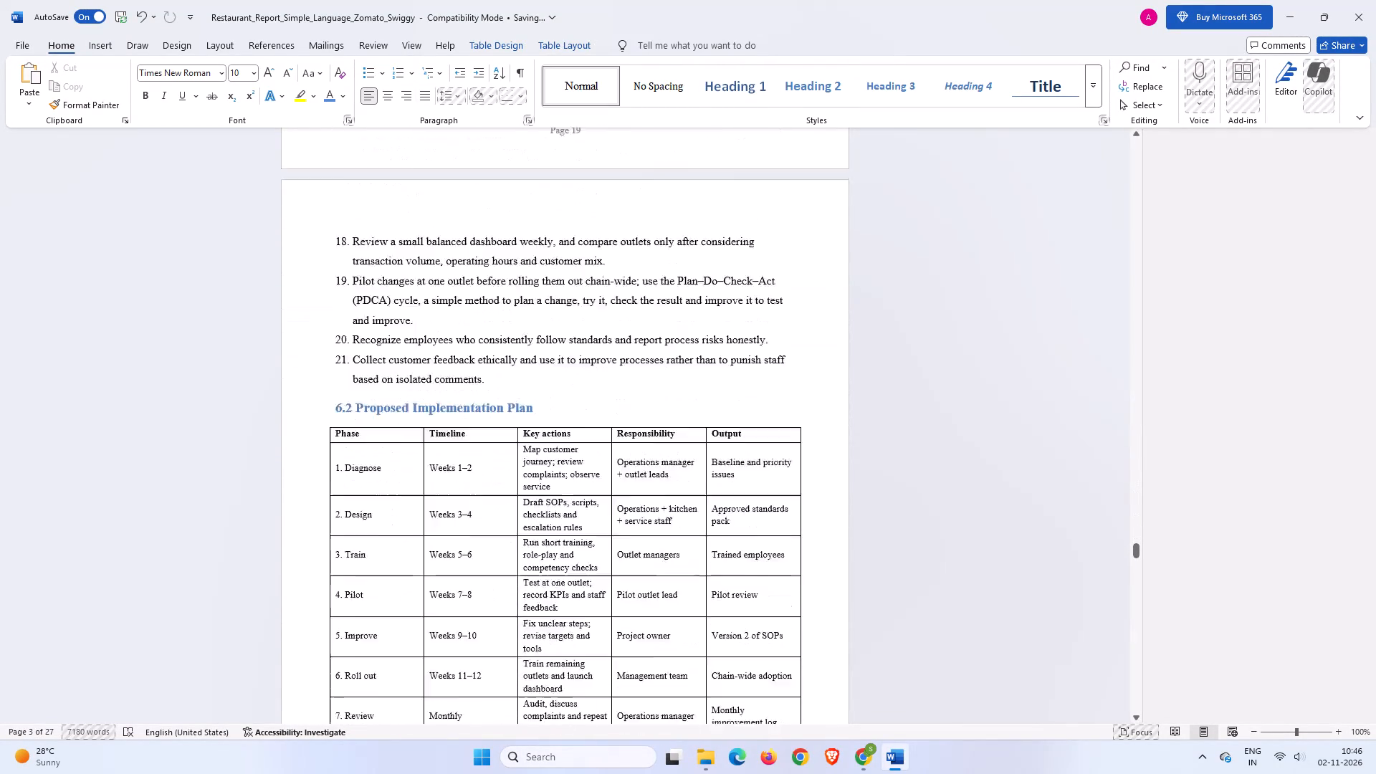
{"action": "key", "text": "Down"}
{"action": "key", "text": "Down"}
{"action": "key", "text": "Down"}
{"action": "key", "text": "Down"}
{"action": "key", "text": "Down"}
{"action": "key", "text": "Down"}
{"action": "key", "text": "Down"}
{"action": "key", "text": "Down"}
{"action": "key", "text": "Down"}
{"action": "key", "text": "Down"}
{"action": "key", "text": "Down"}
{"action": "key", "text": "Down"}
{"action": "key", "text": "Down"}
{"action": "key", "text": "Down"}
{"action": "key", "text": "Down"}
{"action": "key", "text": "Down"}
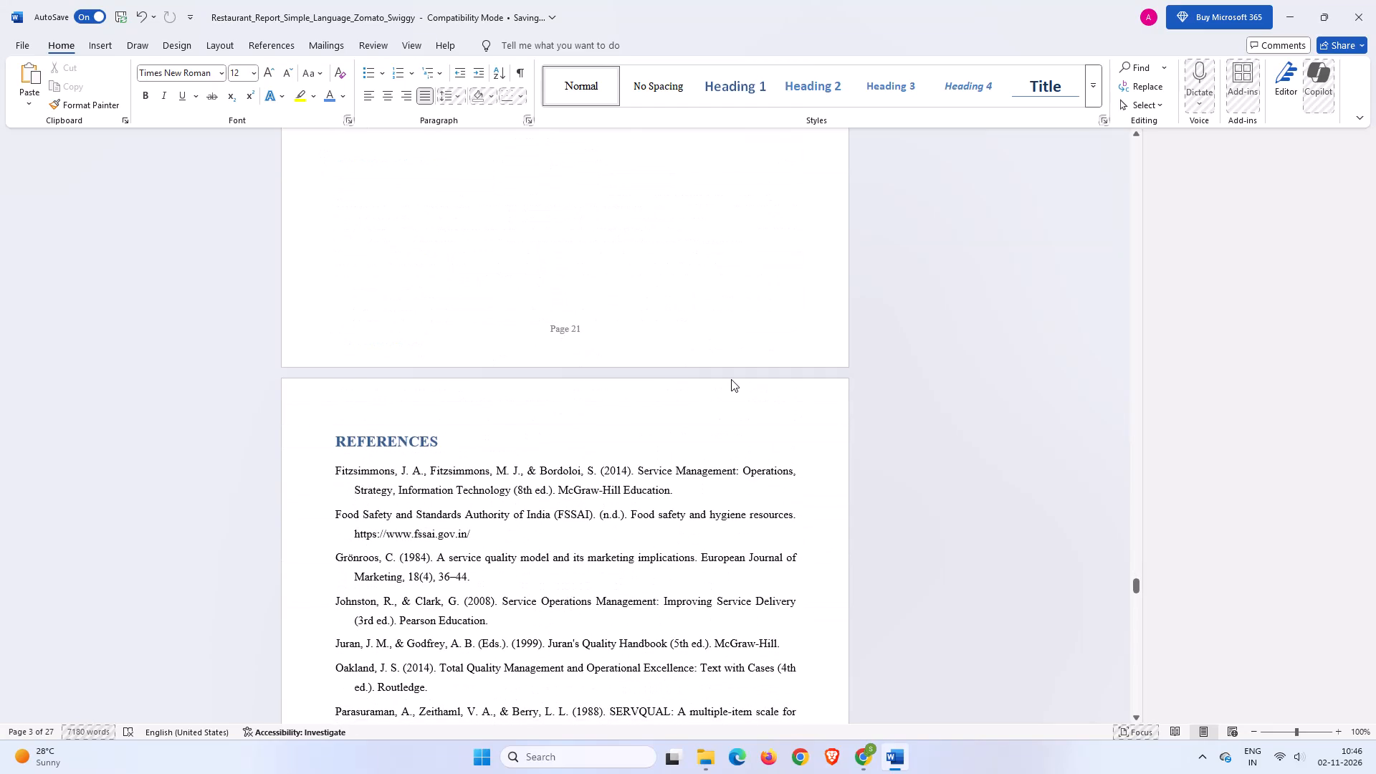
{"action": "key", "text": "Down"}
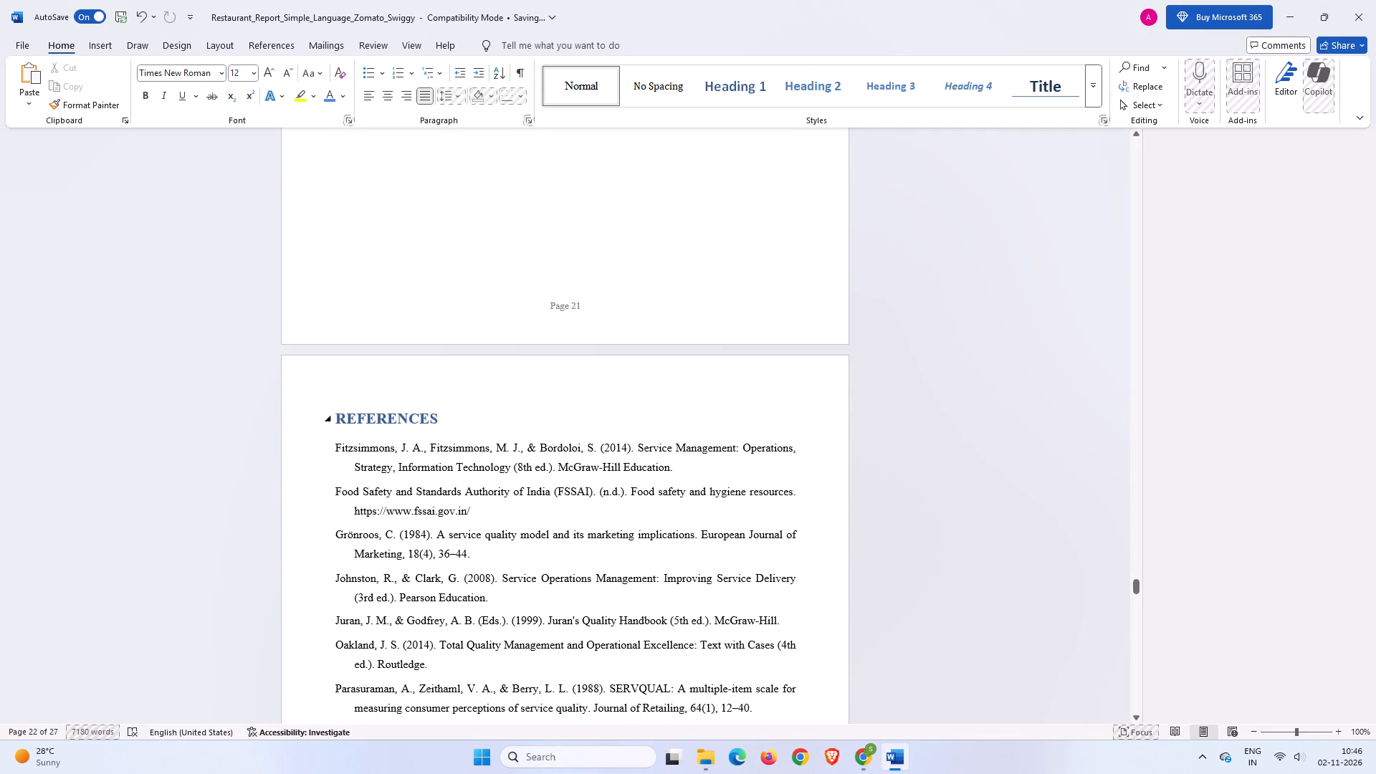
{"action": "left_click", "coordinate": [334, 419]}
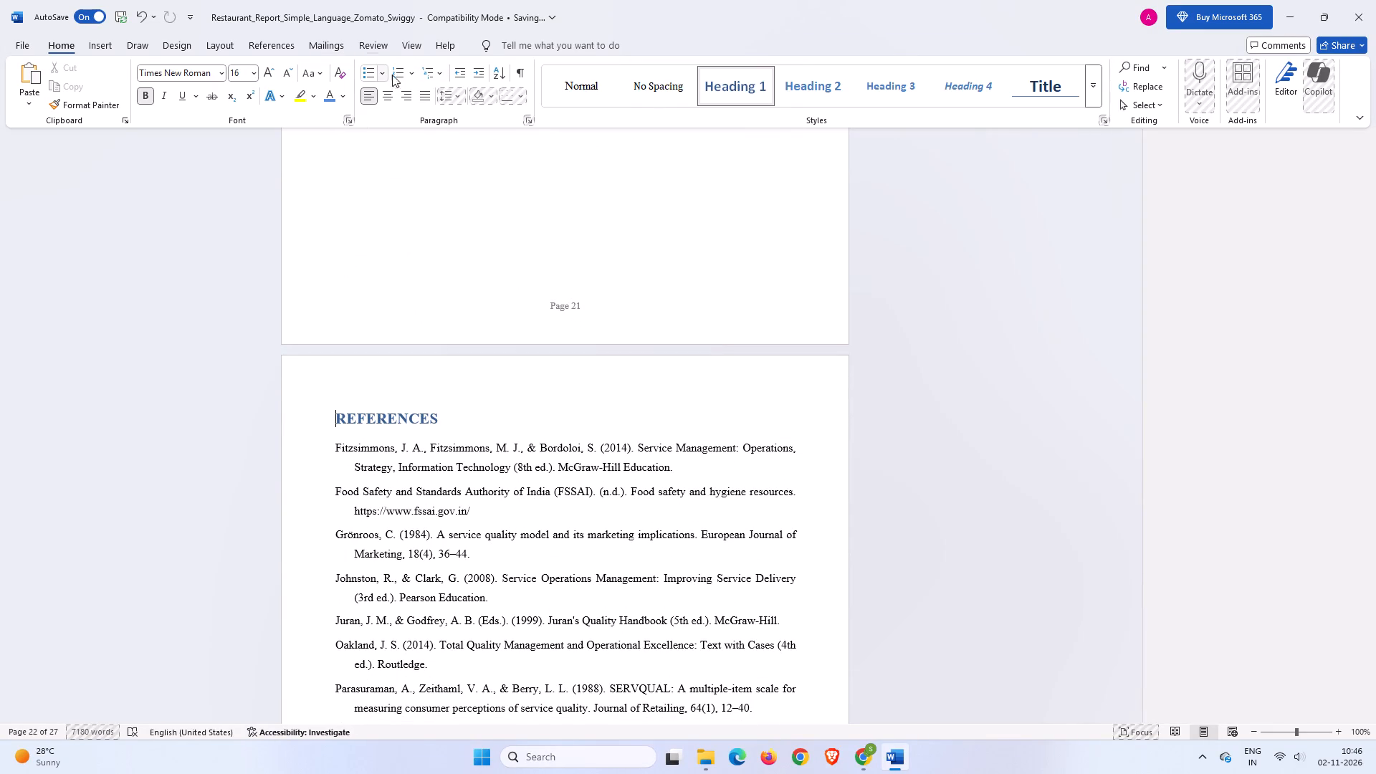
{"action": "left_click", "coordinate": [384, 80]}
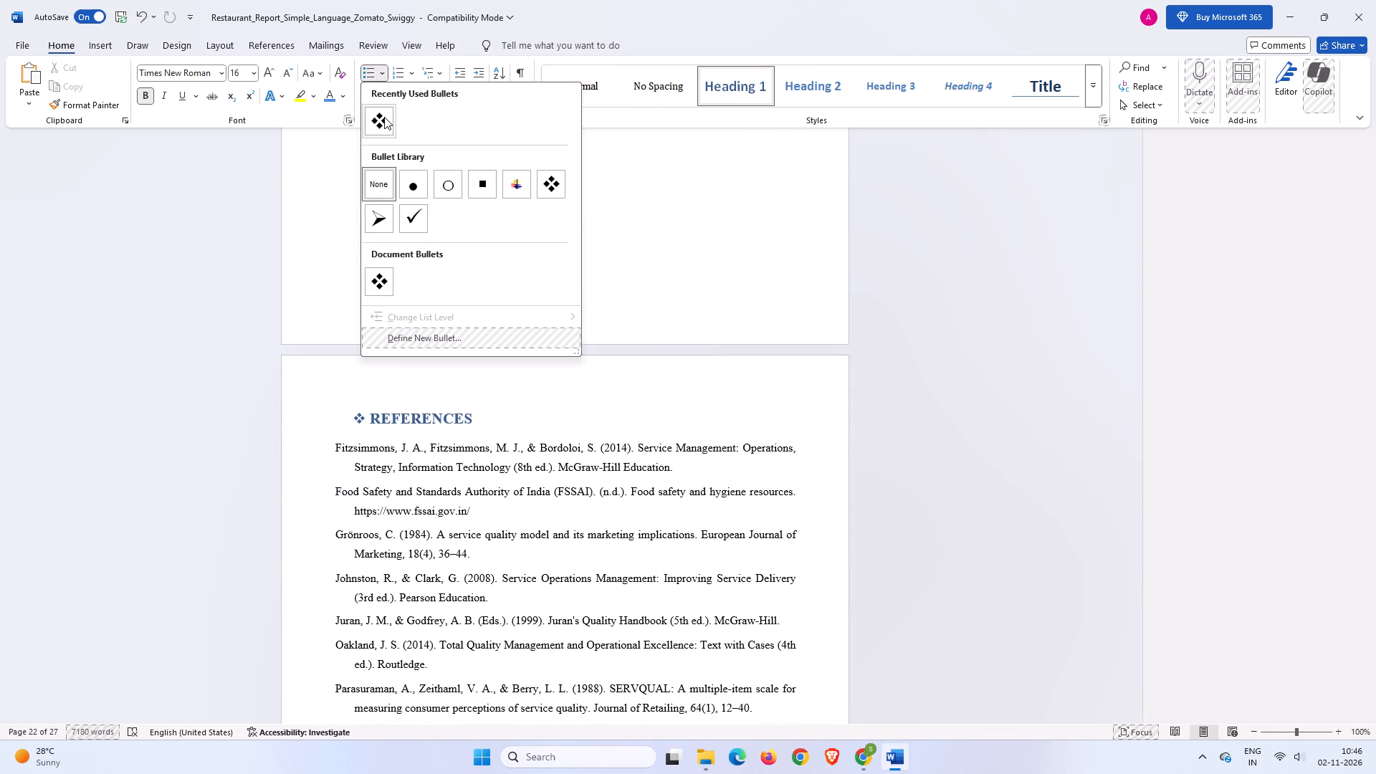
{"action": "left_click", "coordinate": [384, 117]}
Add the four-diamond bullet to the "APPENDIX A: SAMPLE CUSTOMER QUESTIONNAIRE" heading.
{"action": "scroll", "coordinate": [471, 317], "scroll_direction": "down", "scroll_amount": 8}
{"action": "scroll", "coordinate": [535, 322], "scroll_direction": "down", "scroll_amount": 17}
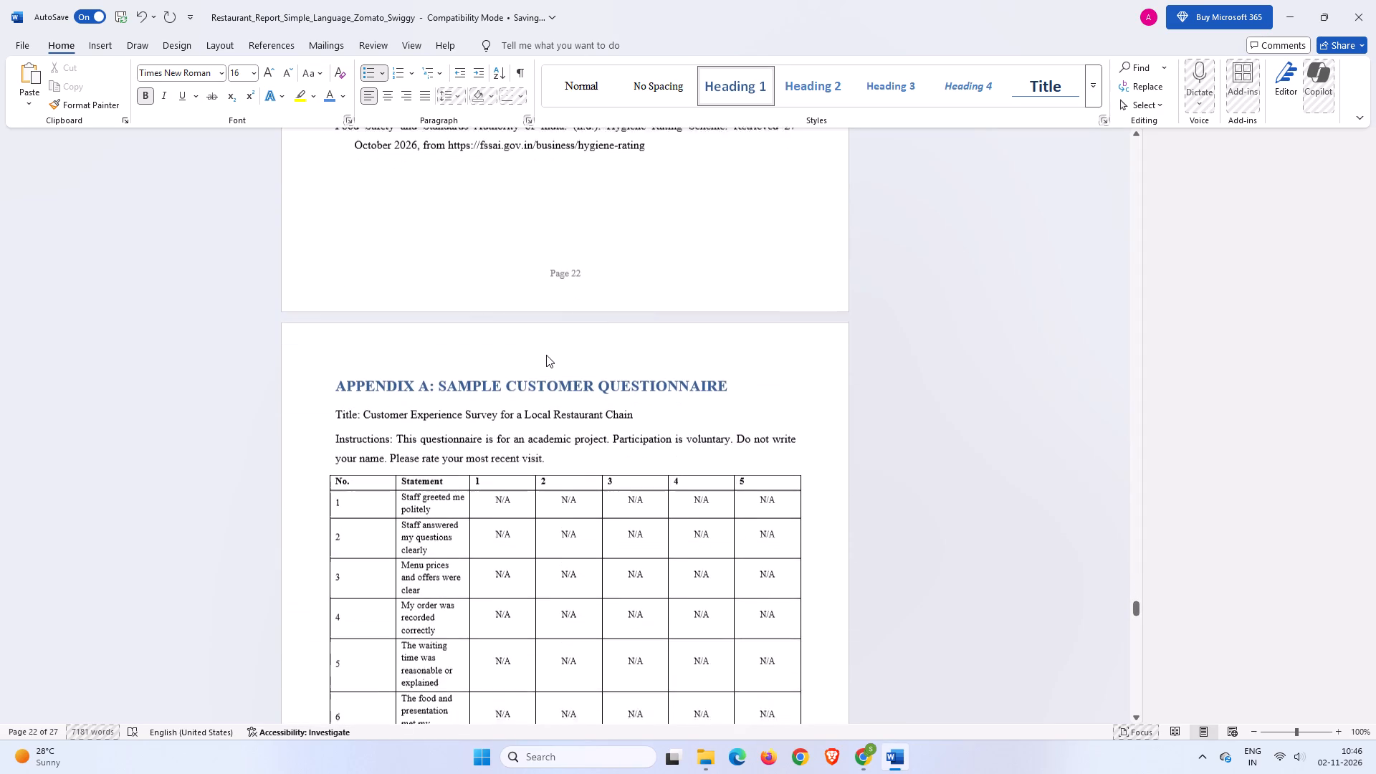
{"action": "scroll", "coordinate": [543, 349], "scroll_direction": "down", "scroll_amount": 1}
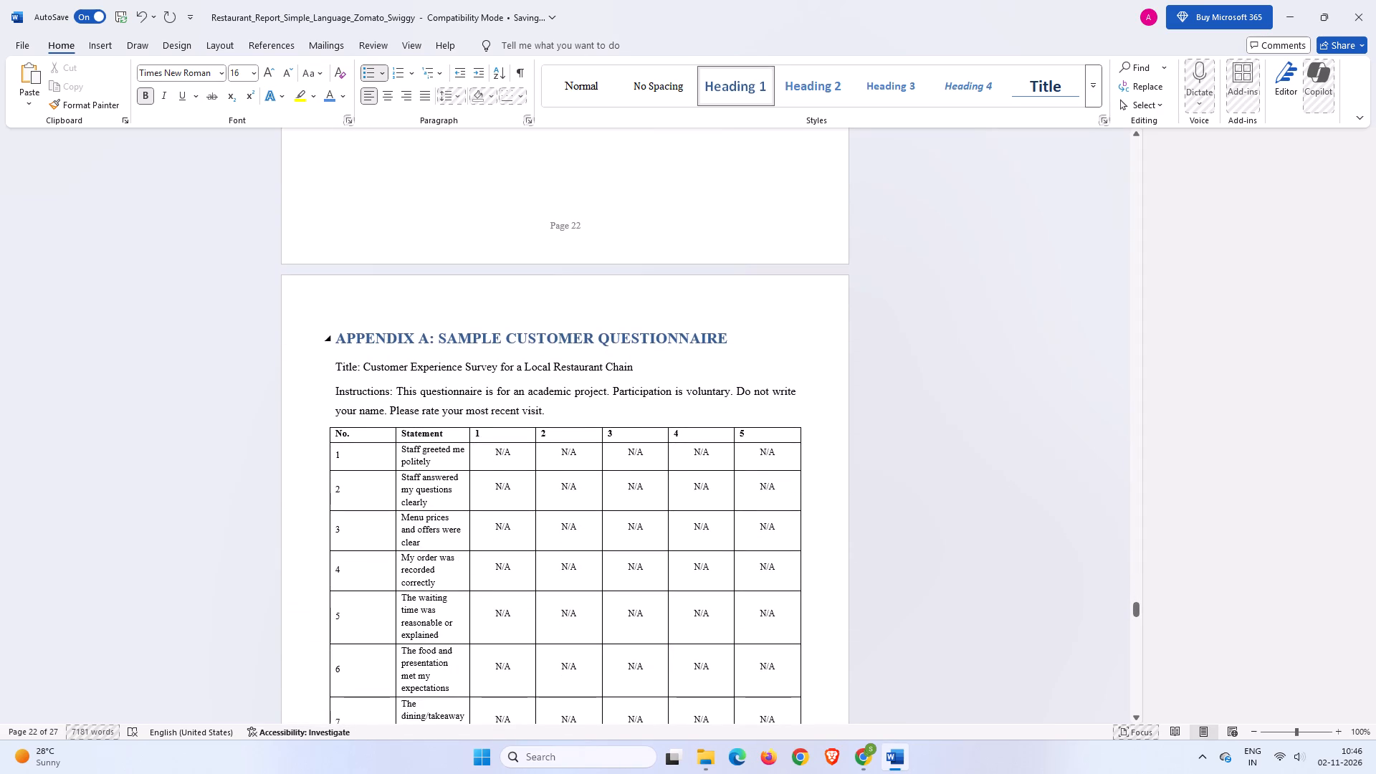
{"action": "left_click", "coordinate": [334, 335]}
{"action": "left_click", "coordinate": [379, 77]}
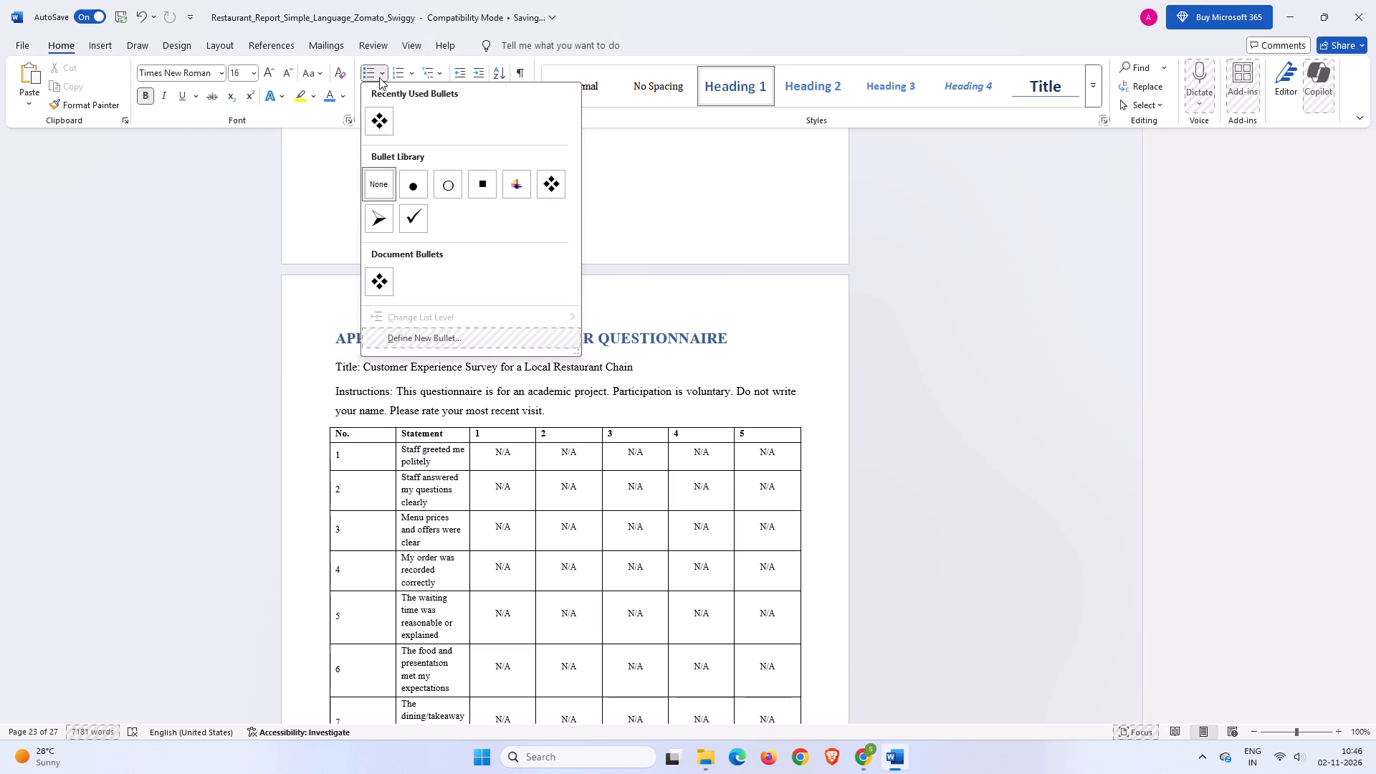
{"action": "left_click", "coordinate": [378, 113]}
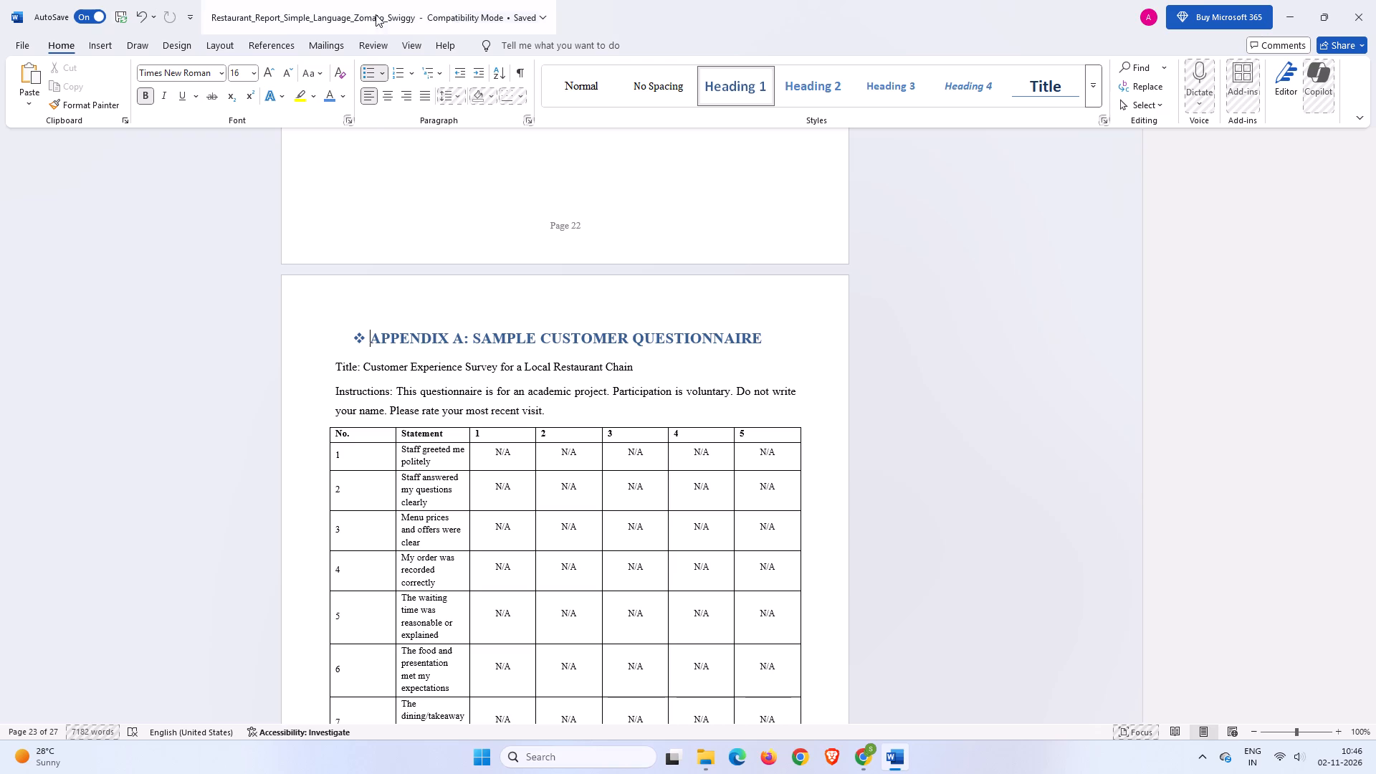
Review the rest of the report from the Appendix A questionnaire through Appendices B, C and D to the last page.
{"action": "scroll", "coordinate": [644, 295], "scroll_direction": "down", "scroll_amount": 7}
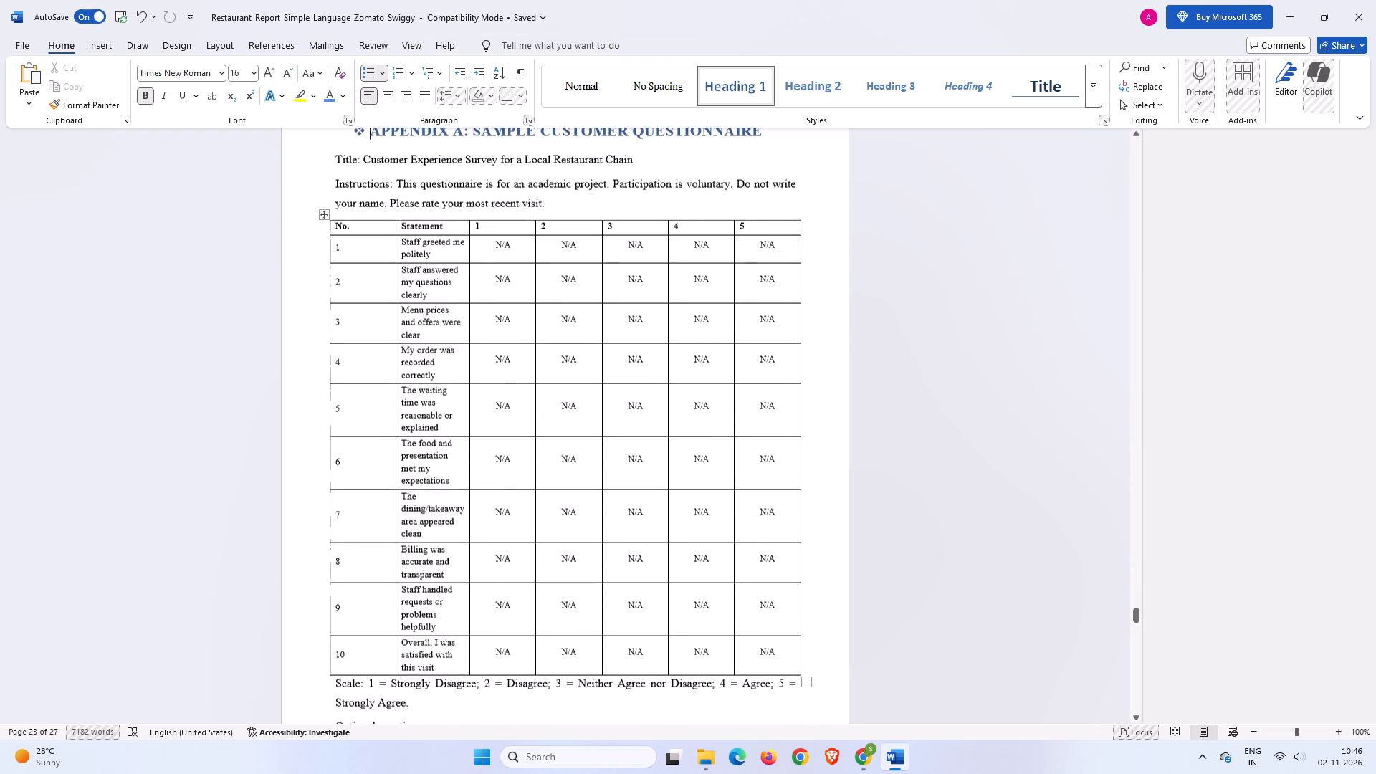
{"action": "scroll", "coordinate": [625, 315], "scroll_direction": "down", "scroll_amount": 11}
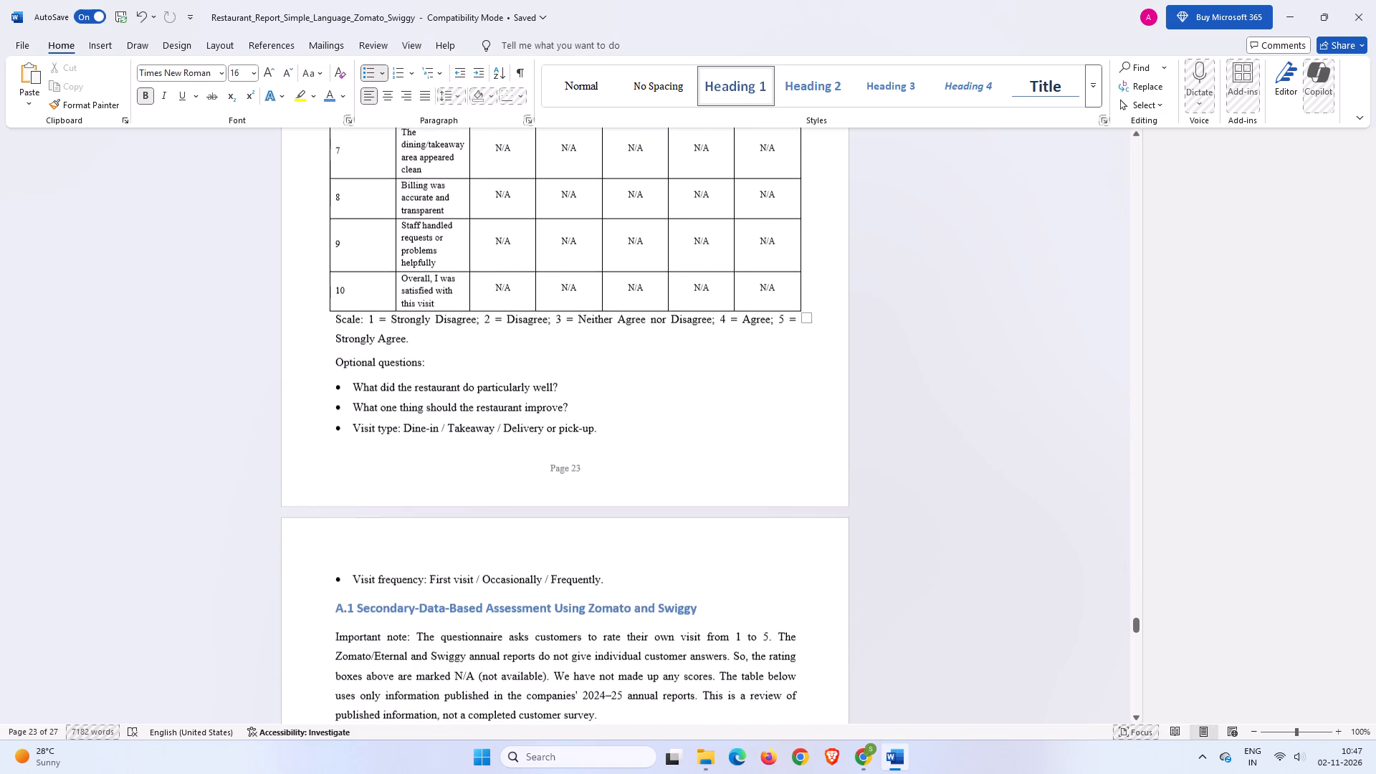
{"action": "scroll", "coordinate": [629, 337], "scroll_direction": "down", "scroll_amount": 6}
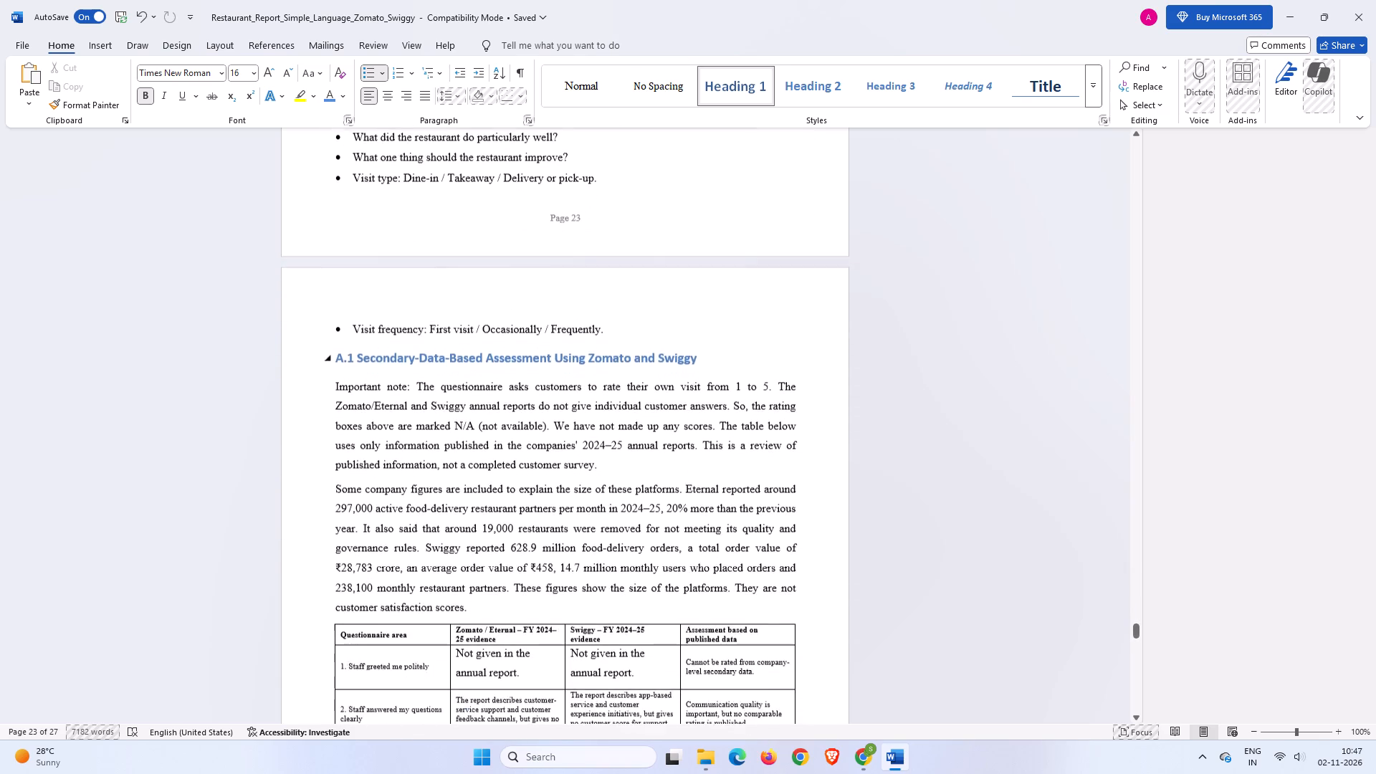
{"action": "scroll", "coordinate": [629, 356], "scroll_direction": "down", "scroll_amount": 9}
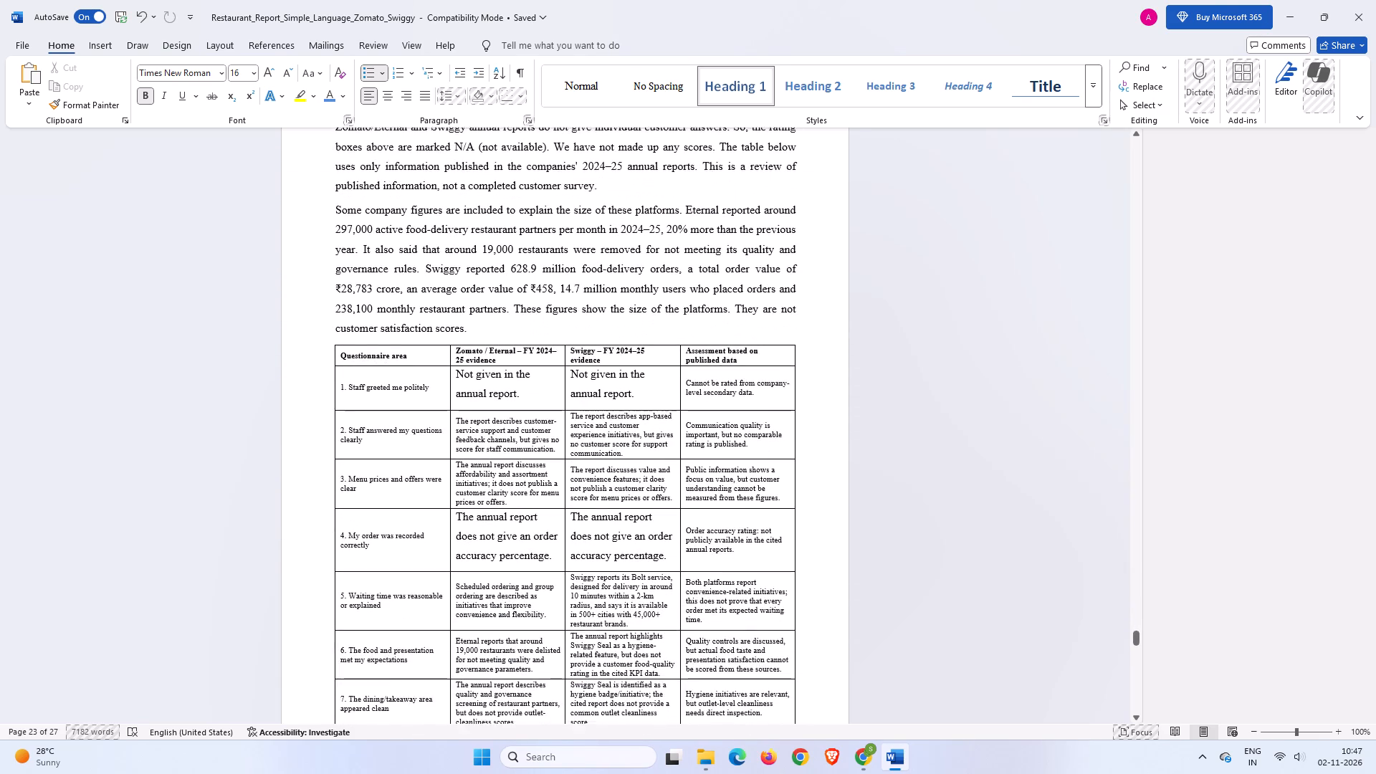
{"action": "scroll", "coordinate": [630, 377], "scroll_direction": "down", "scroll_amount": 2}
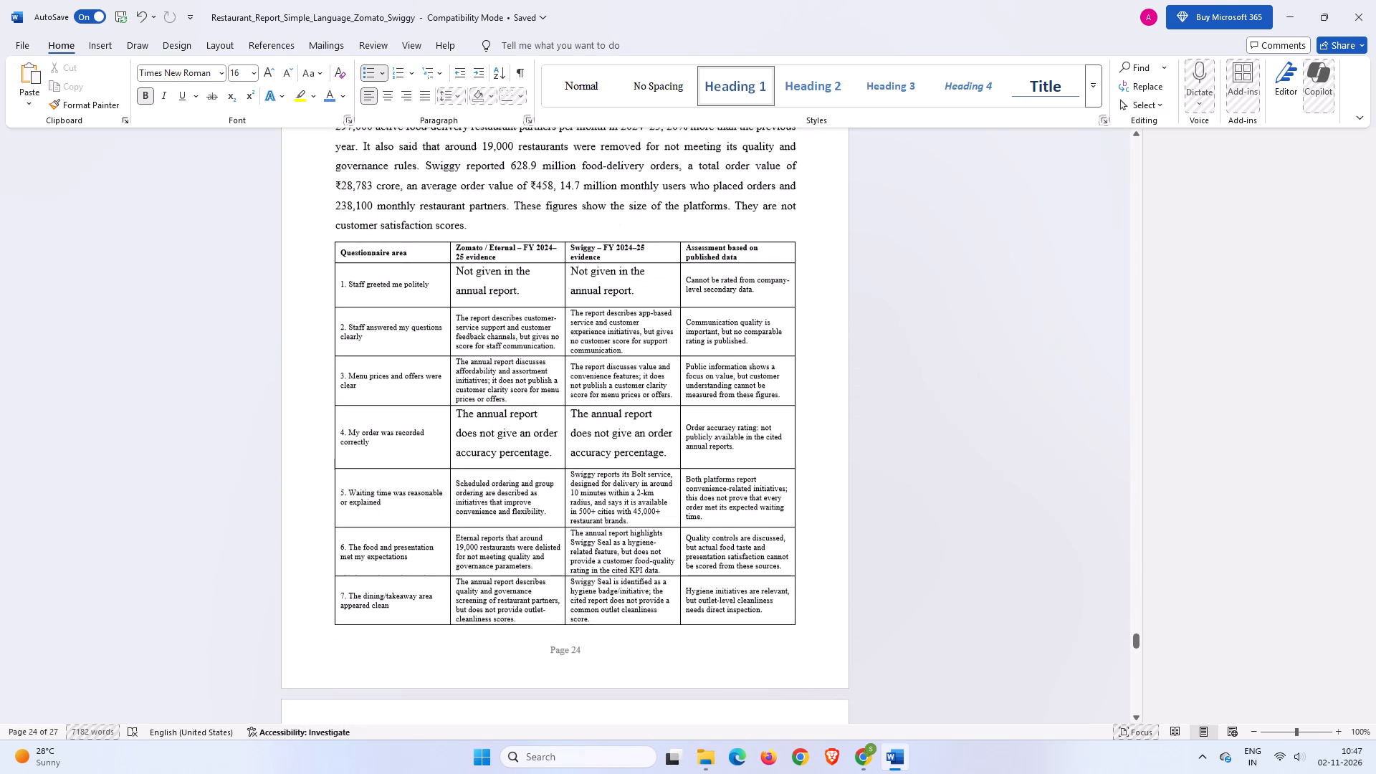
{"action": "scroll", "coordinate": [630, 368], "scroll_direction": "down", "scroll_amount": 10}
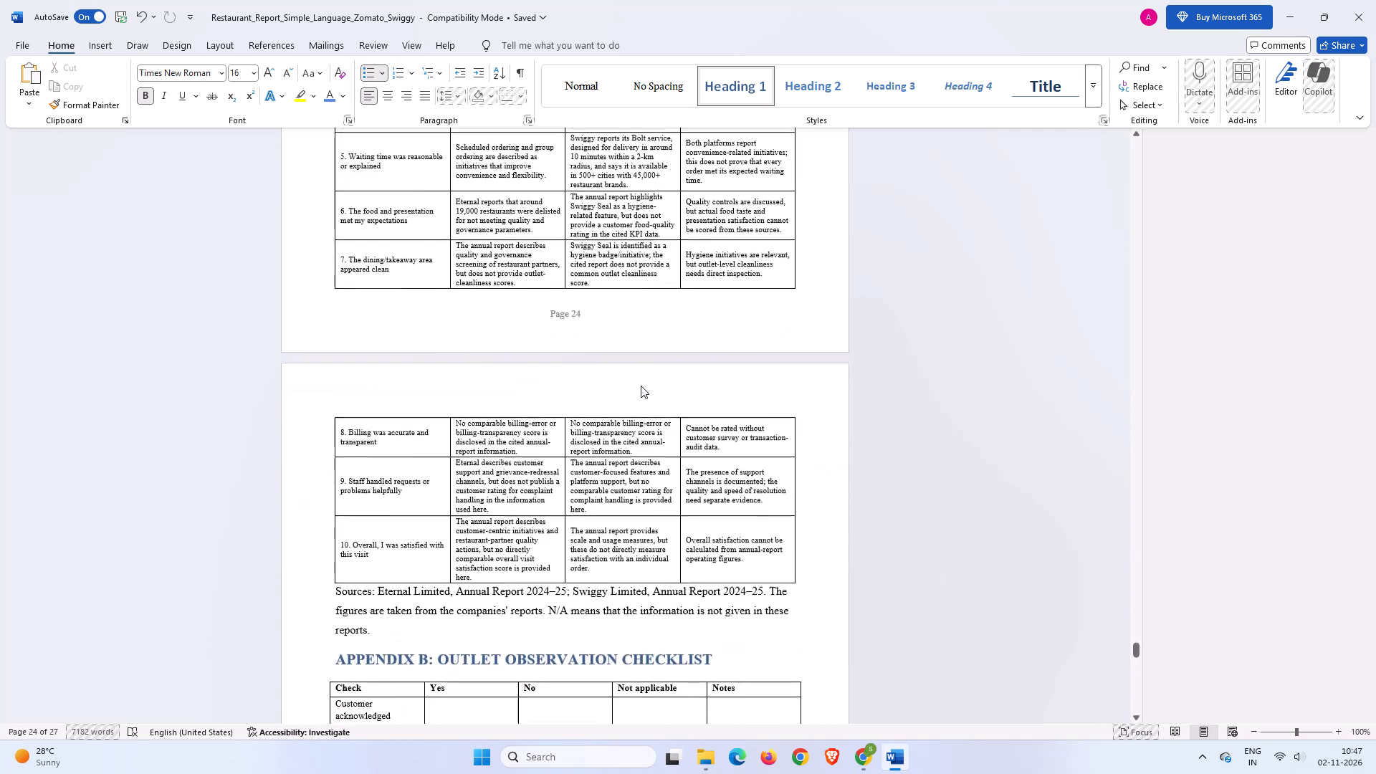
{"action": "scroll", "coordinate": [641, 386], "scroll_direction": "down", "scroll_amount": 12}
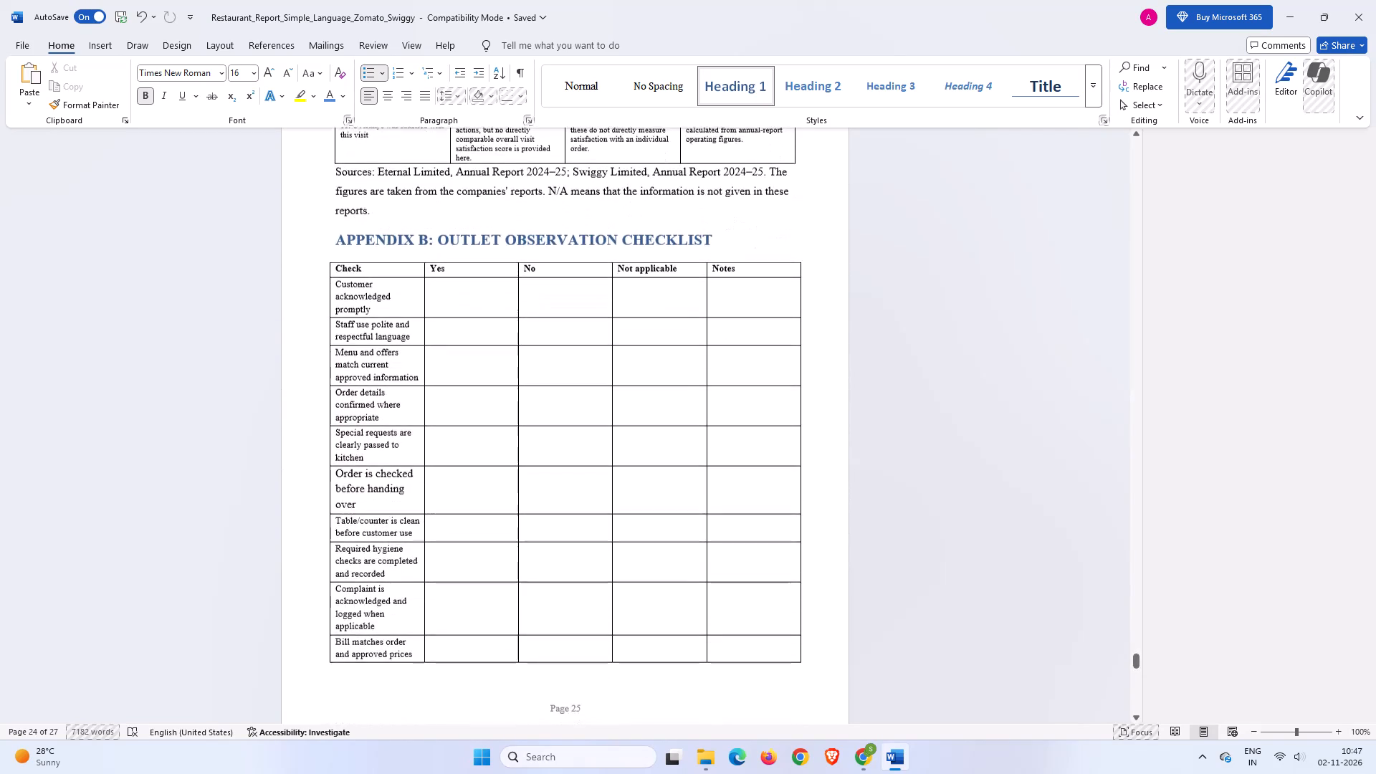
{"action": "scroll", "coordinate": [642, 387], "scroll_direction": "down", "scroll_amount": 12}
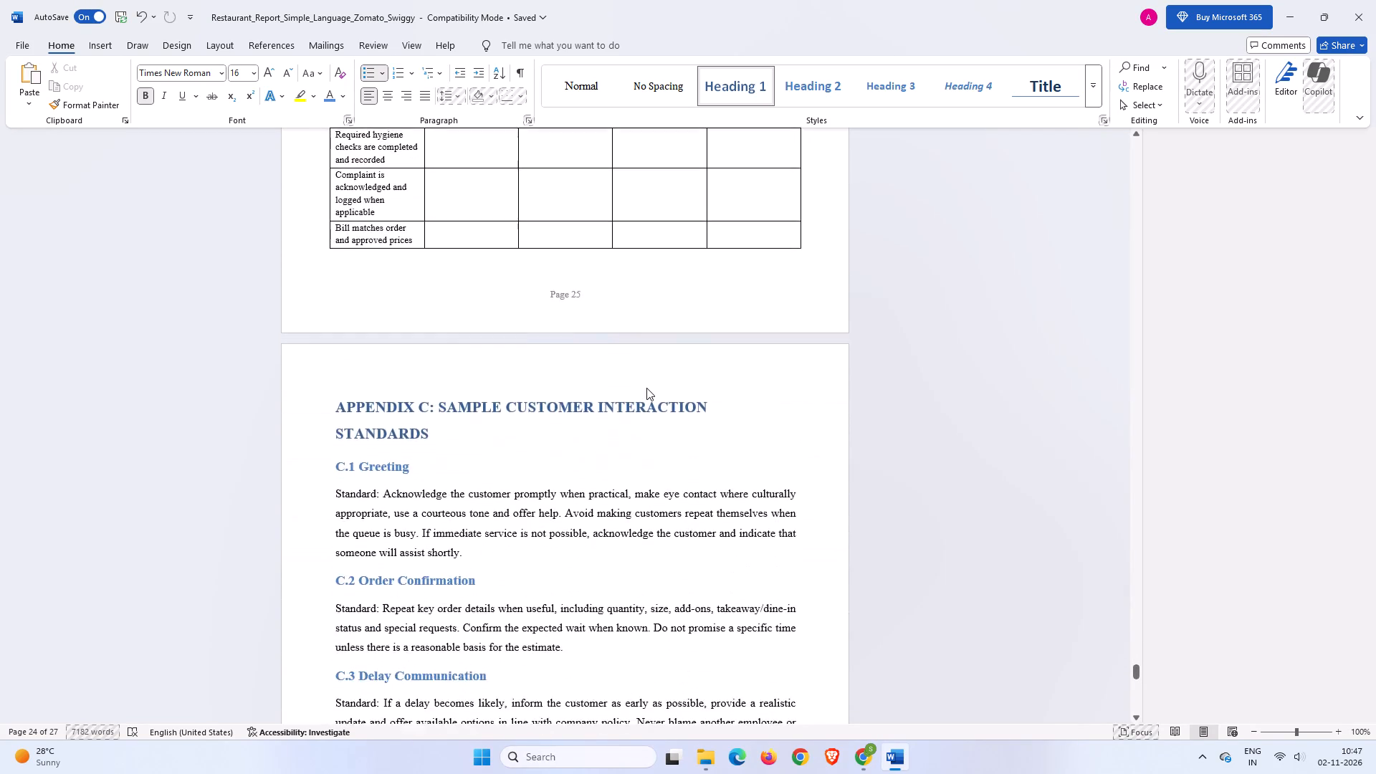
{"action": "scroll", "coordinate": [646, 388], "scroll_direction": "down", "scroll_amount": 10}
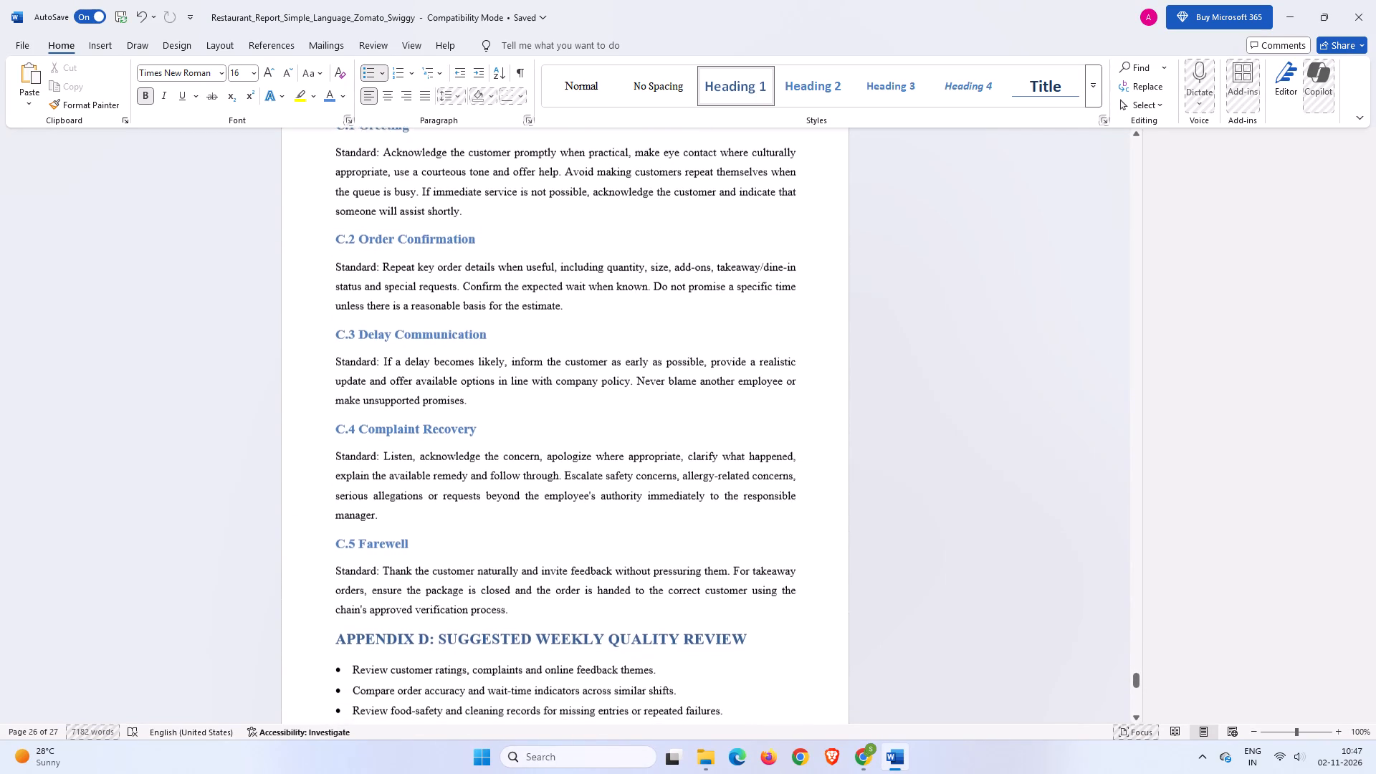
{"action": "scroll", "coordinate": [646, 386], "scroll_direction": "down", "scroll_amount": 8}
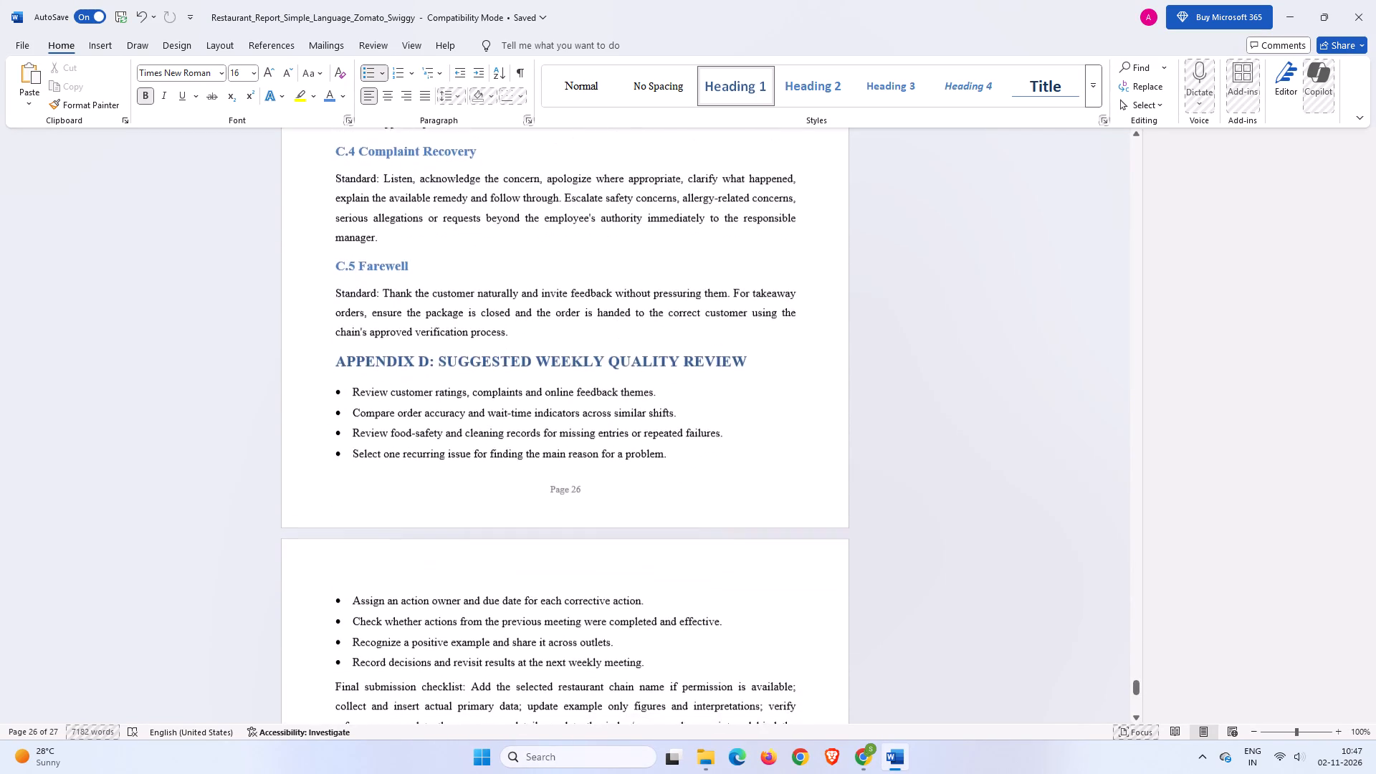
{"action": "scroll", "coordinate": [646, 386], "scroll_direction": "down", "scroll_amount": 12}
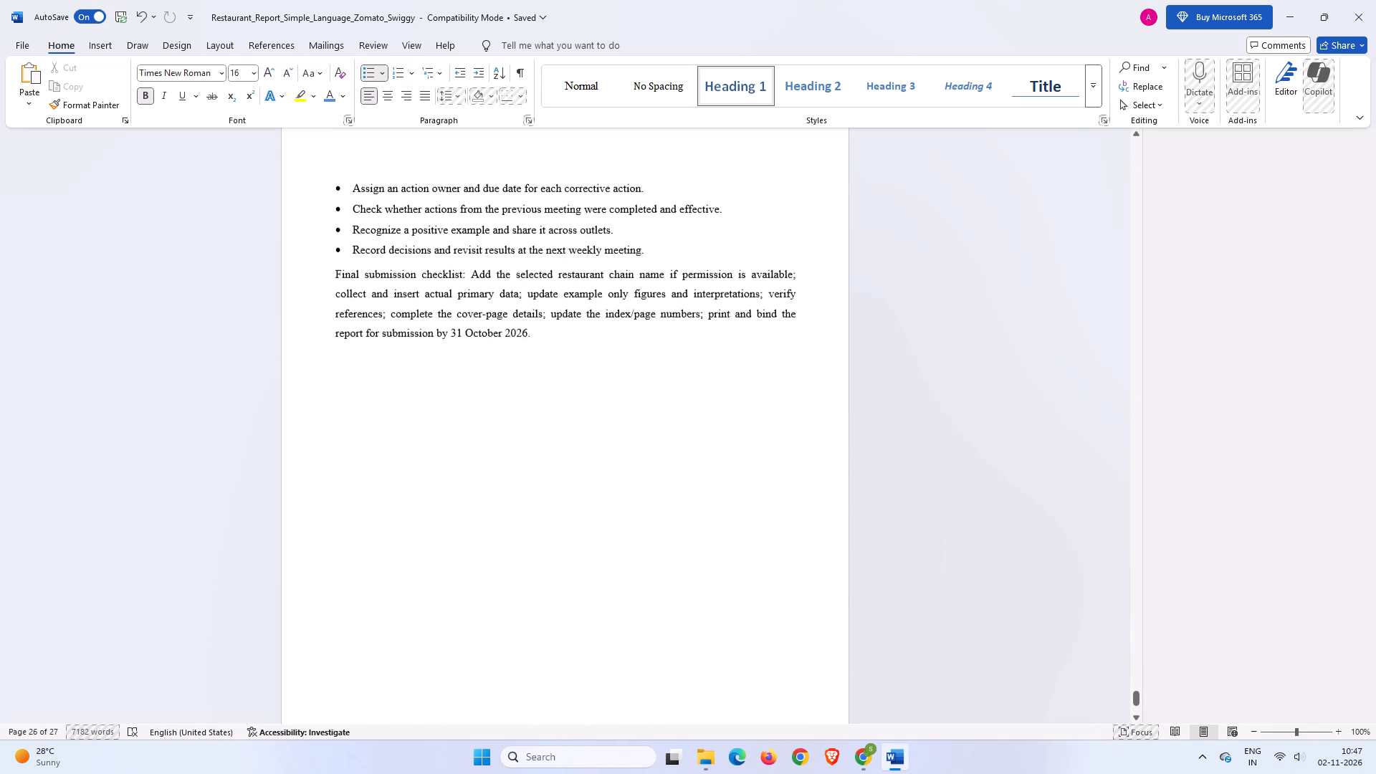
{"action": "scroll", "coordinate": [651, 393], "scroll_direction": "down", "scroll_amount": 10}
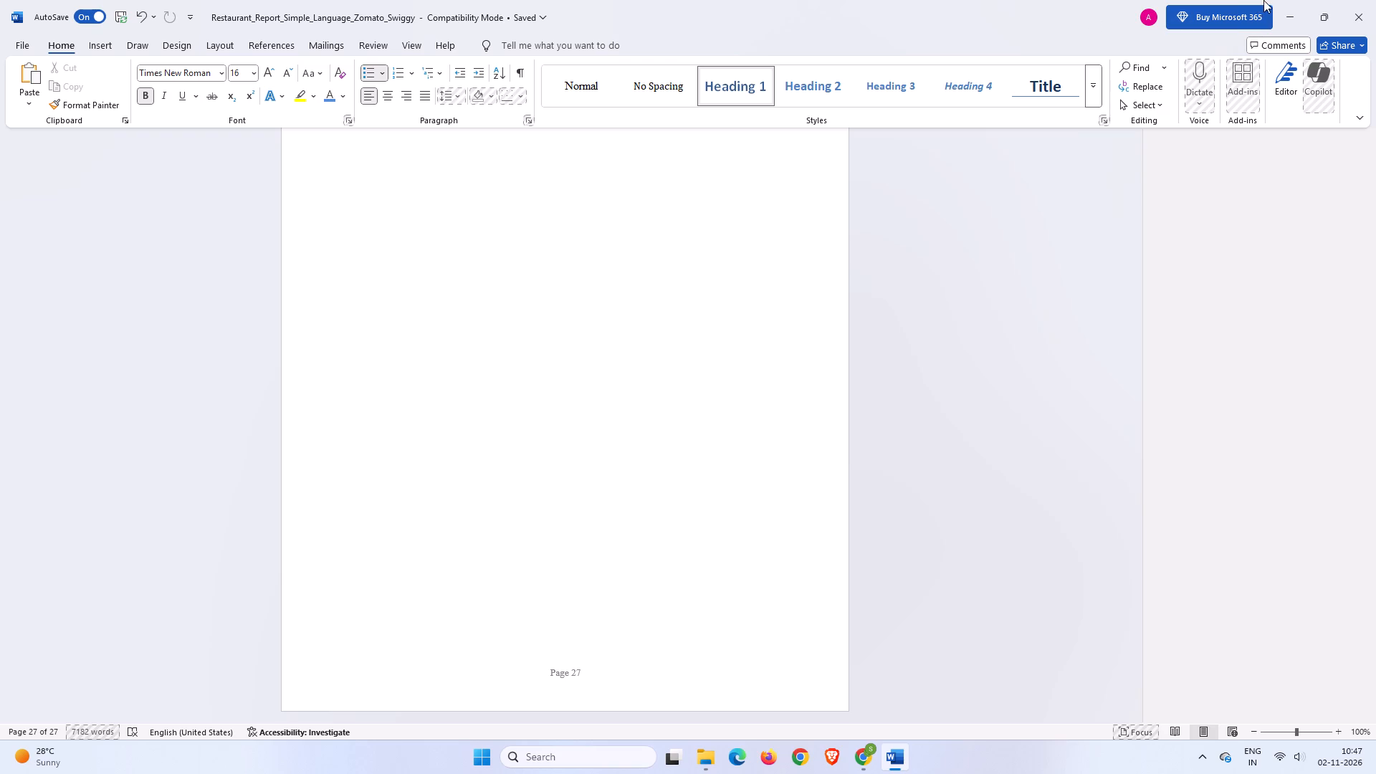
Minimise the report window and the OneDrive folder window to show the desktop.
{"action": "left_click", "coordinate": [1284, 11]}
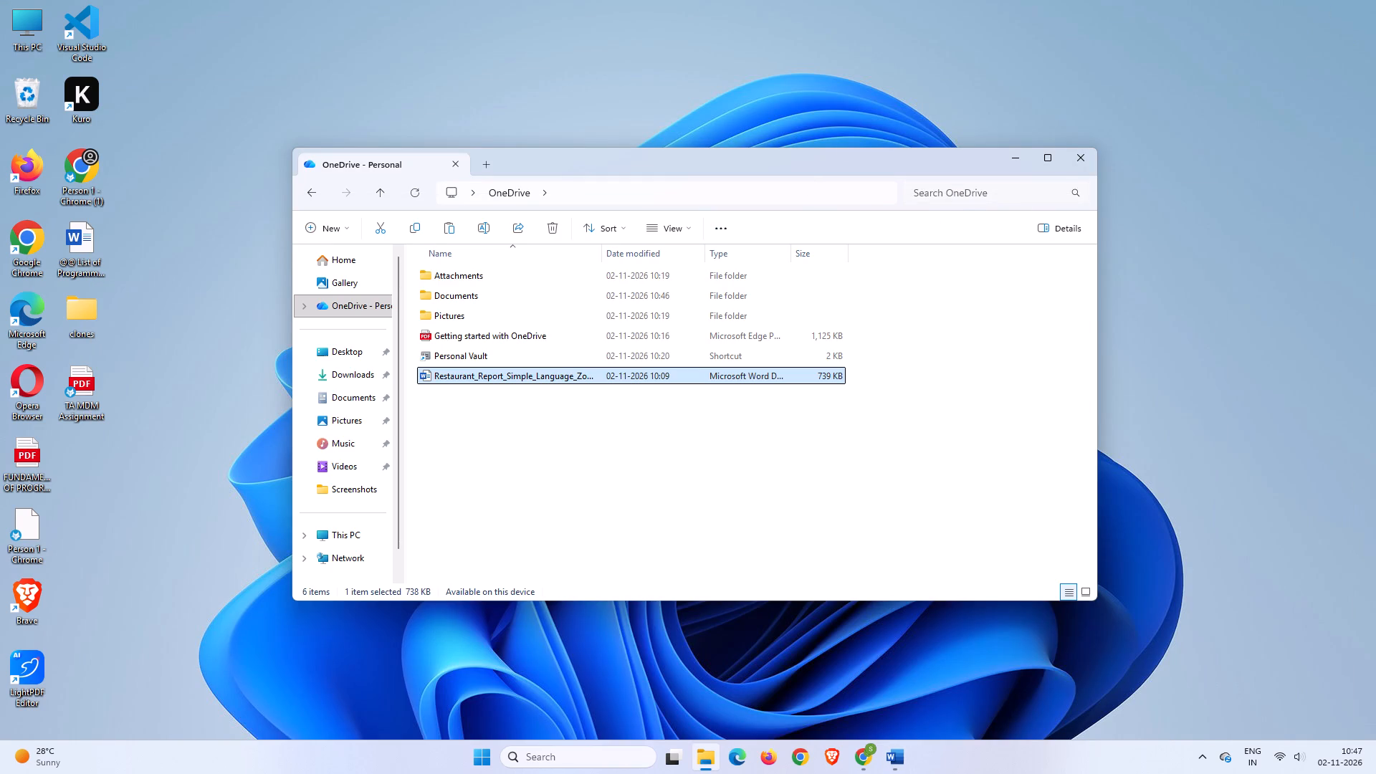
{"action": "left_click", "coordinate": [1005, 154]}
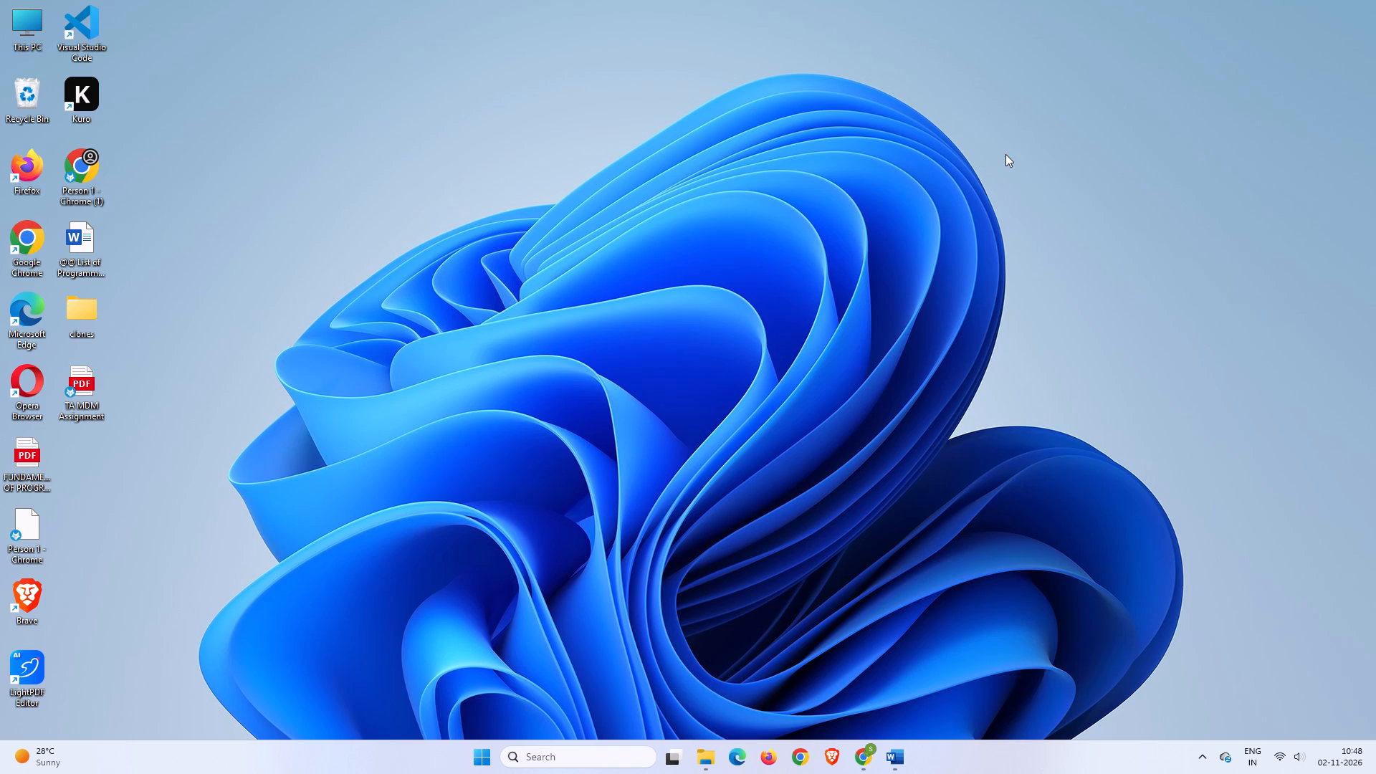
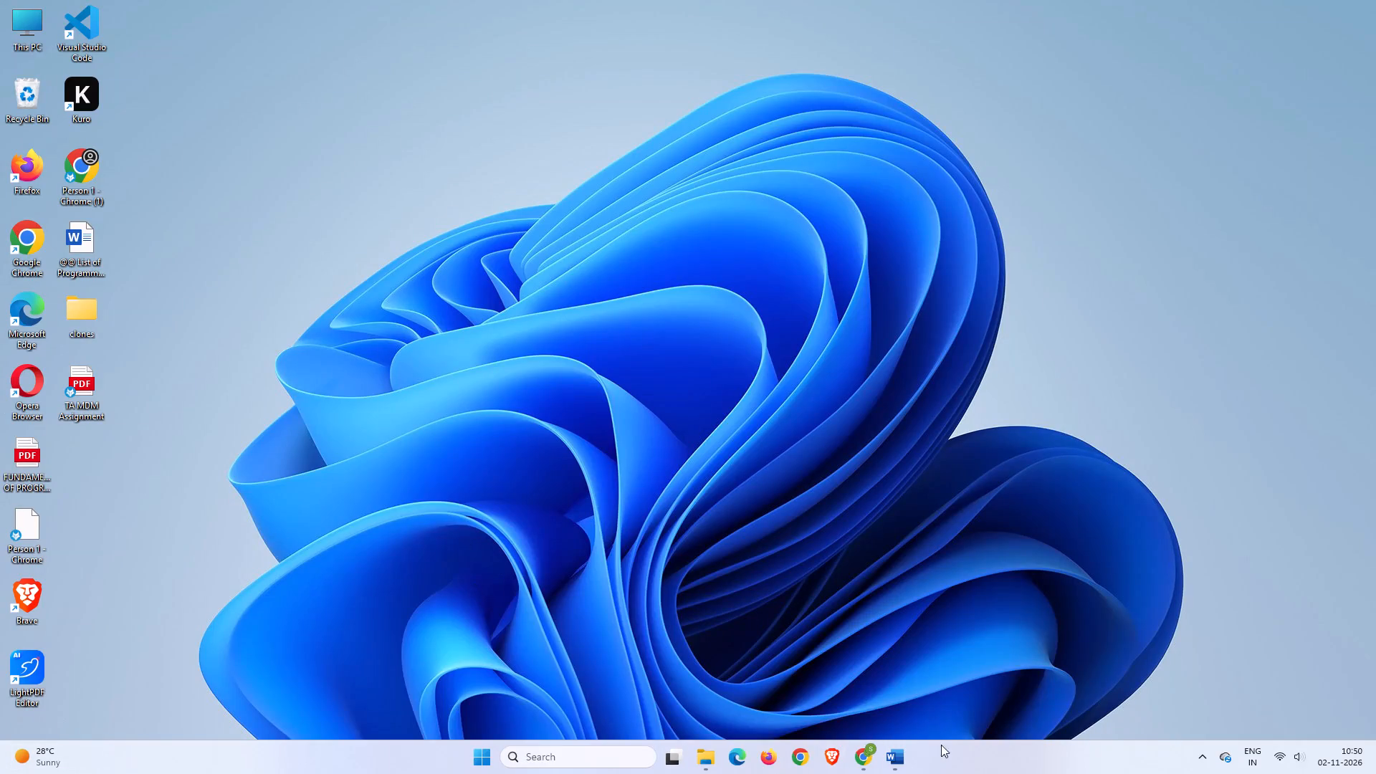
Reopen the report window and look back through Appendices D, C and B up to the Appendix A questionnaire.
{"action": "left_click", "coordinate": [897, 762]}
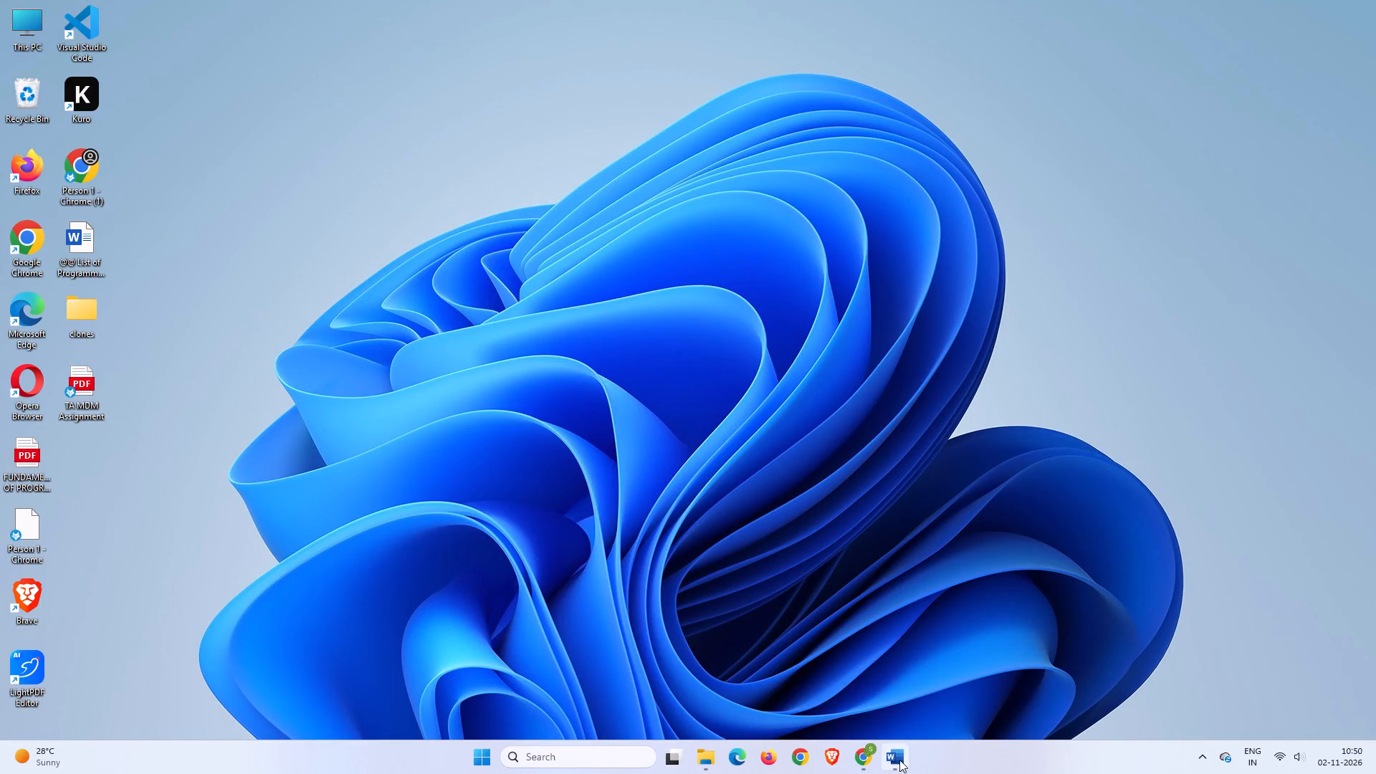
{"action": "left_click", "coordinate": [899, 760]}
{"action": "scroll", "coordinate": [555, 366], "scroll_direction": "up", "scroll_amount": 2}
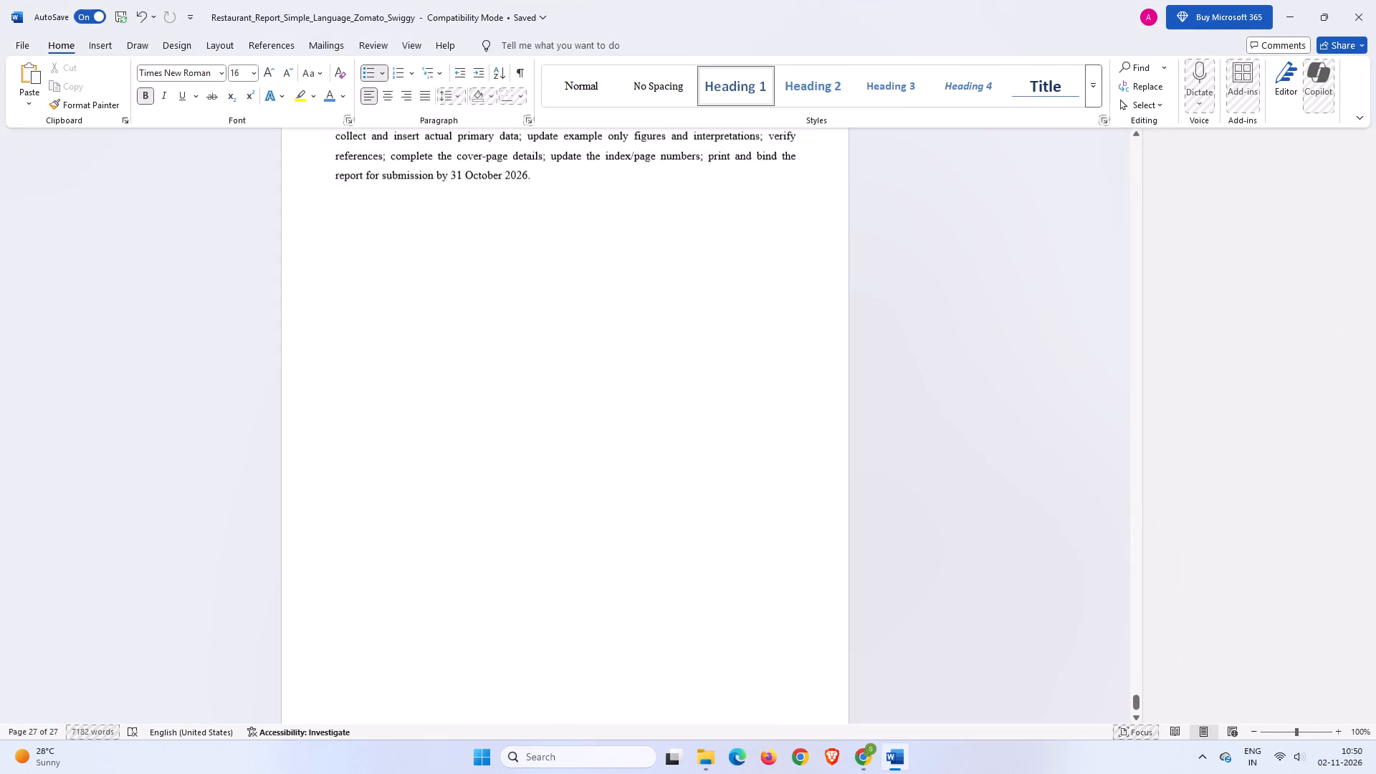
{"action": "scroll", "coordinate": [549, 374], "scroll_direction": "up", "scroll_amount": 12}
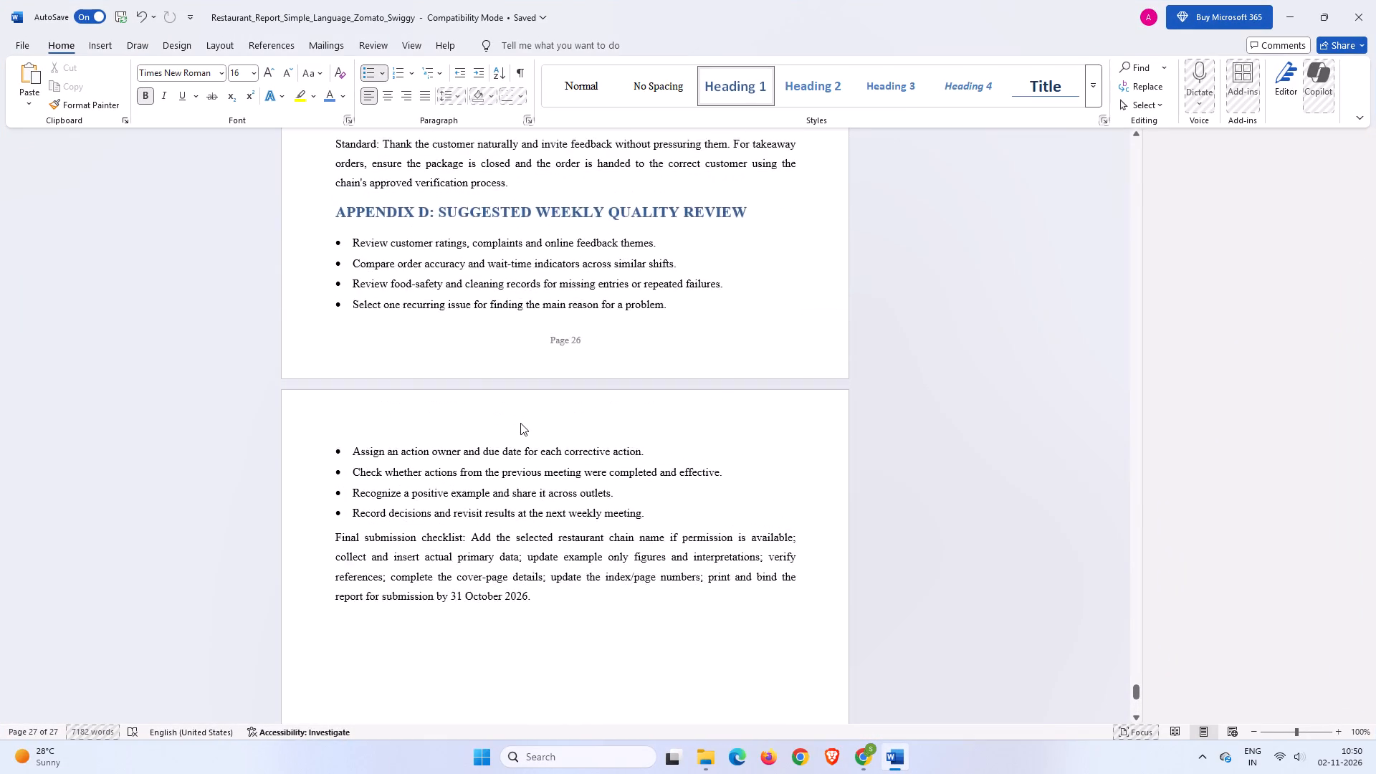
{"action": "scroll", "coordinate": [520, 423], "scroll_direction": "up", "scroll_amount": 17}
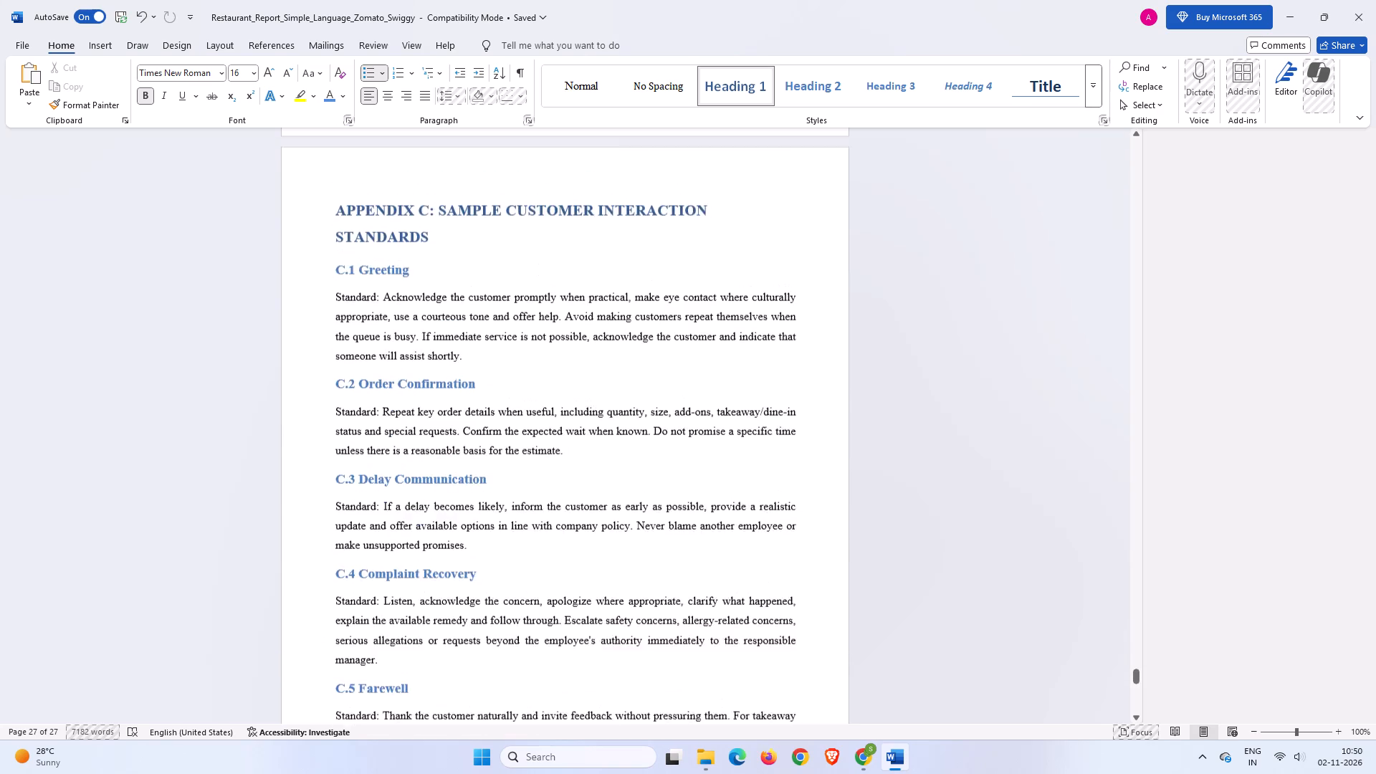
{"action": "scroll", "coordinate": [521, 419], "scroll_direction": "up", "scroll_amount": 15}
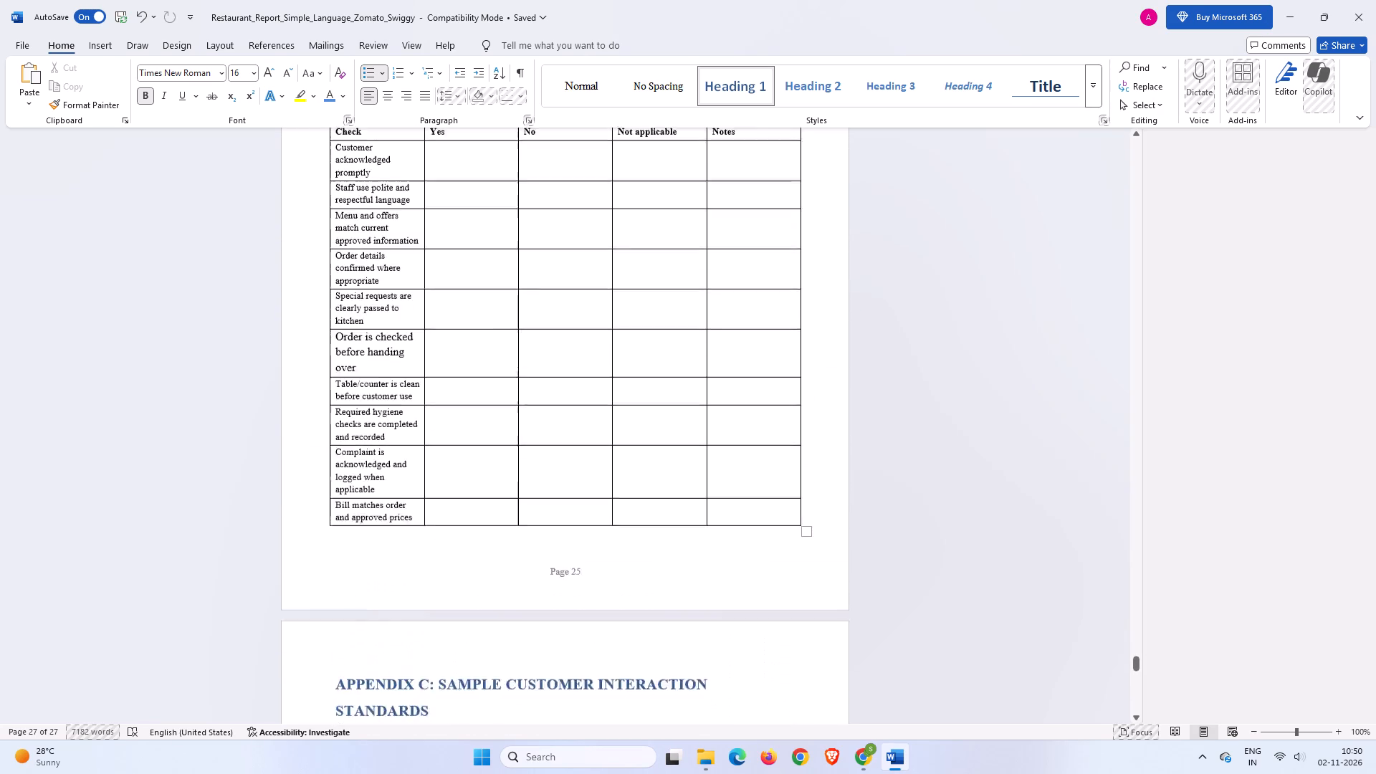
{"action": "scroll", "coordinate": [528, 393], "scroll_direction": "up", "scroll_amount": 15}
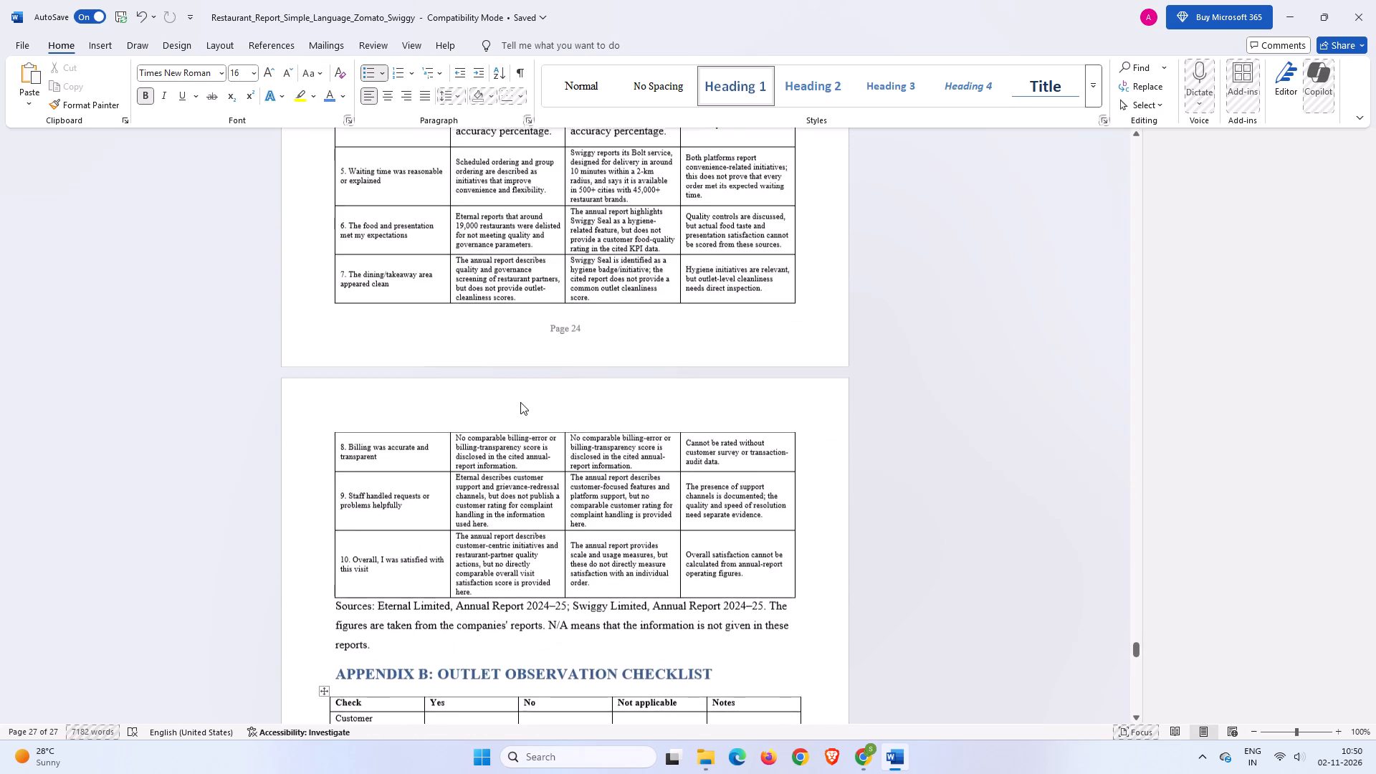
{"action": "scroll", "coordinate": [520, 400], "scroll_direction": "up", "scroll_amount": 19}
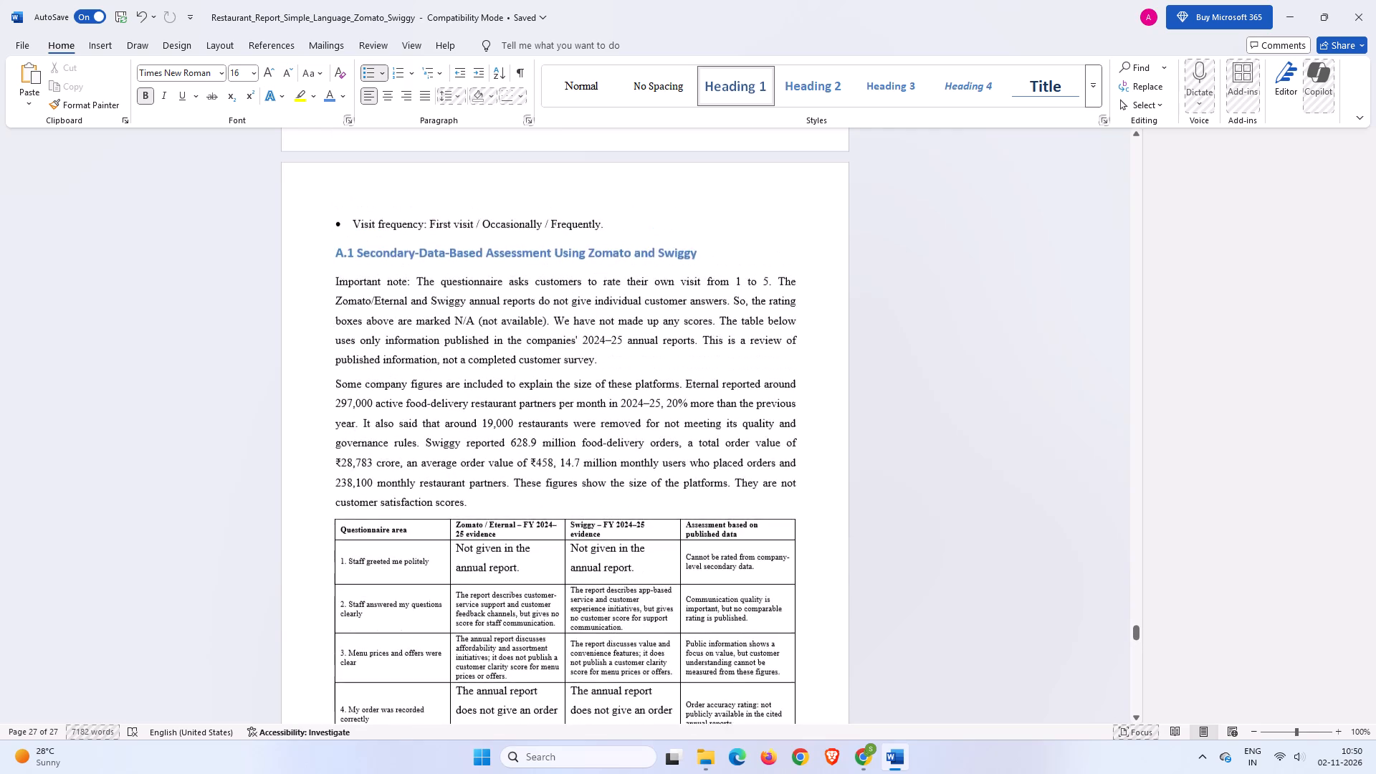
{"action": "scroll", "coordinate": [524, 389], "scroll_direction": "up", "scroll_amount": 16}
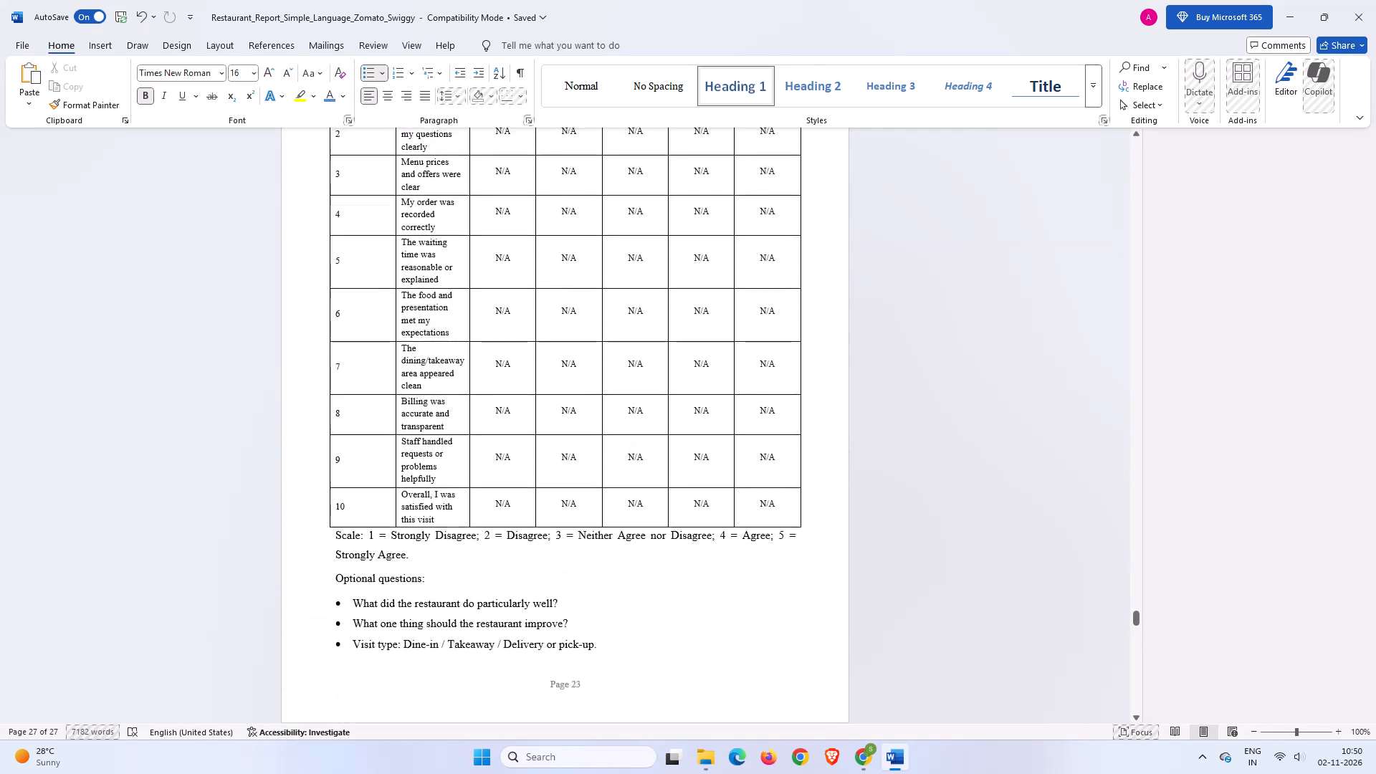
{"action": "scroll", "coordinate": [532, 354], "scroll_direction": "up", "scroll_amount": 9}
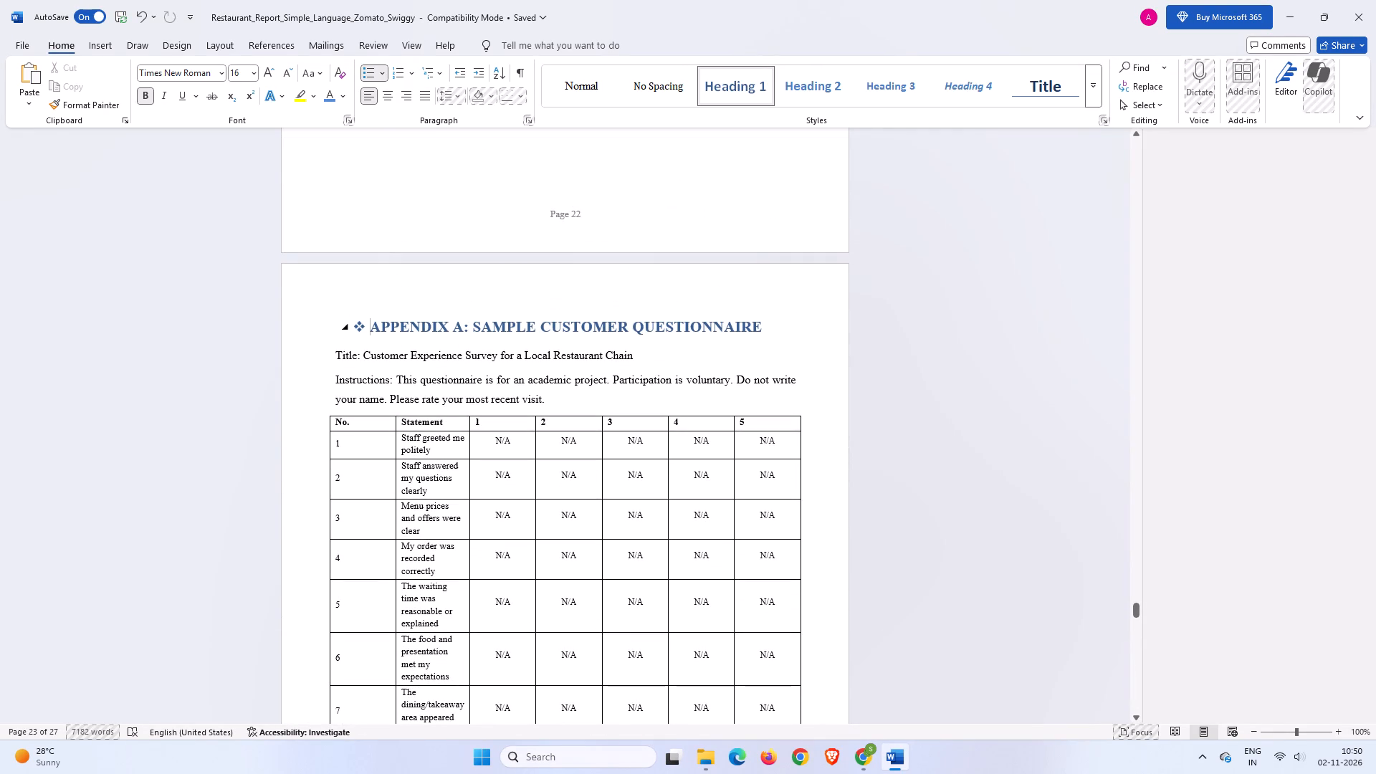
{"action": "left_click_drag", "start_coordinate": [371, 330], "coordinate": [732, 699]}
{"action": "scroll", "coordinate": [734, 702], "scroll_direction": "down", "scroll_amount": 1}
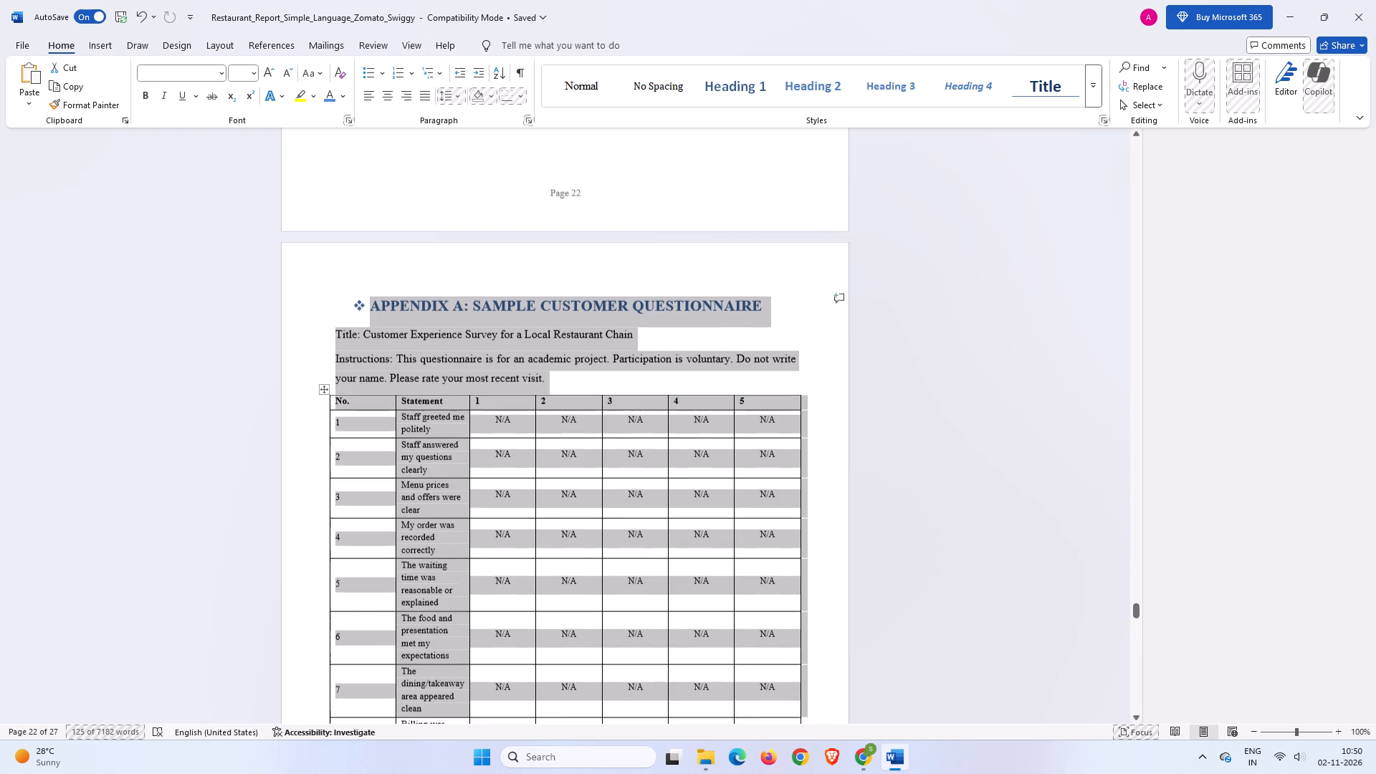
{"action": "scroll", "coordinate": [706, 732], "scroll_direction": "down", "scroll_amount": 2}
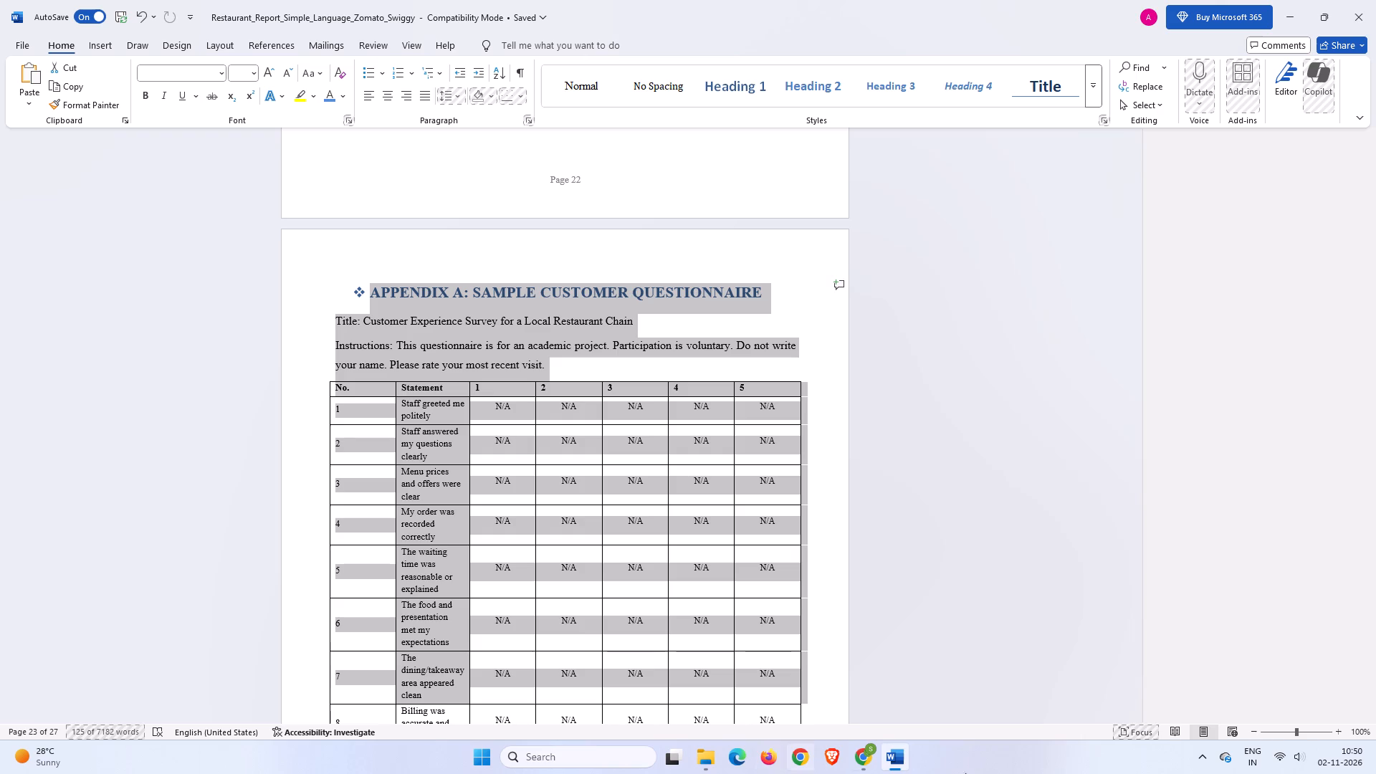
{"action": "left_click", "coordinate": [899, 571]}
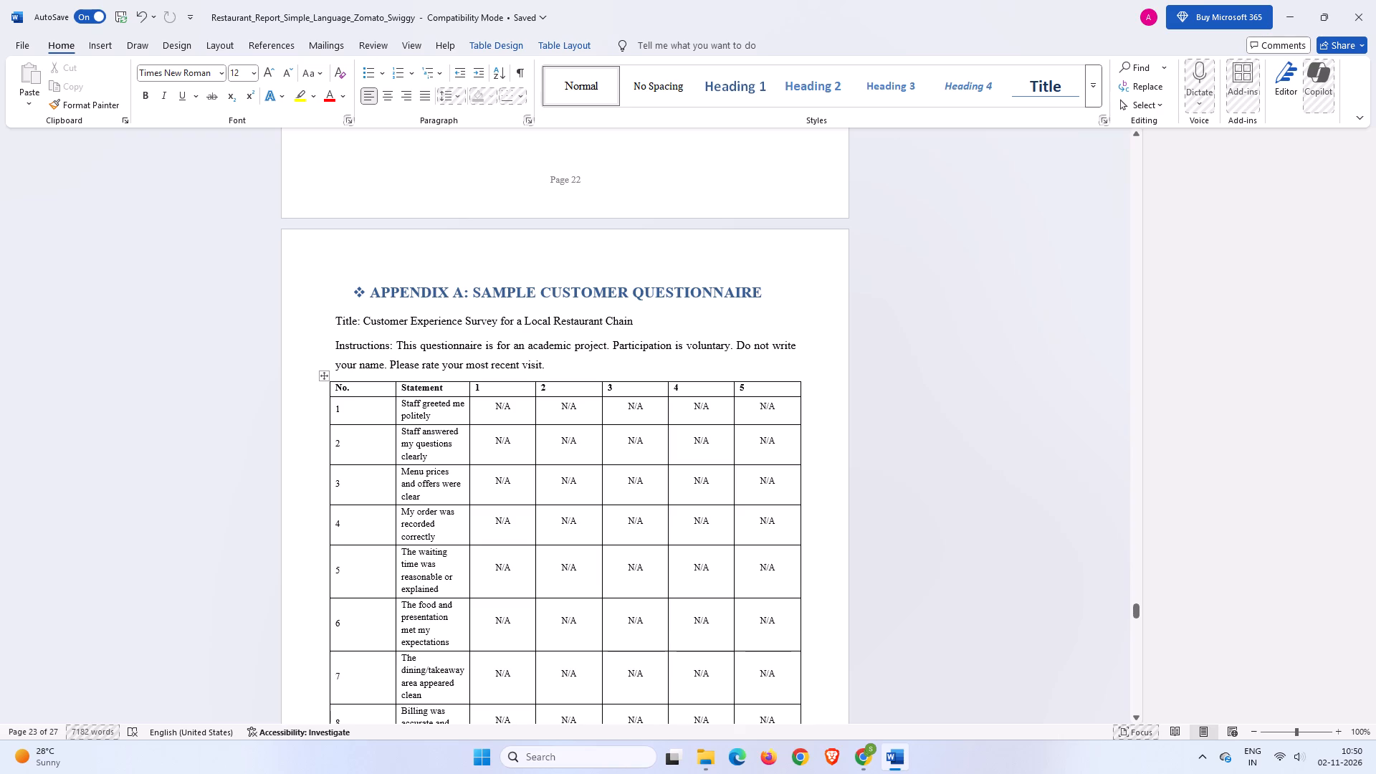
Delete all appendix content, from the "APPENDIX A: SAMPLE CUSTOMER QUESTIONNAIRE" heading text through the final submission checklist at the report's end.
{"action": "scroll", "coordinate": [802, 567], "scroll_direction": "down", "scroll_amount": 2}
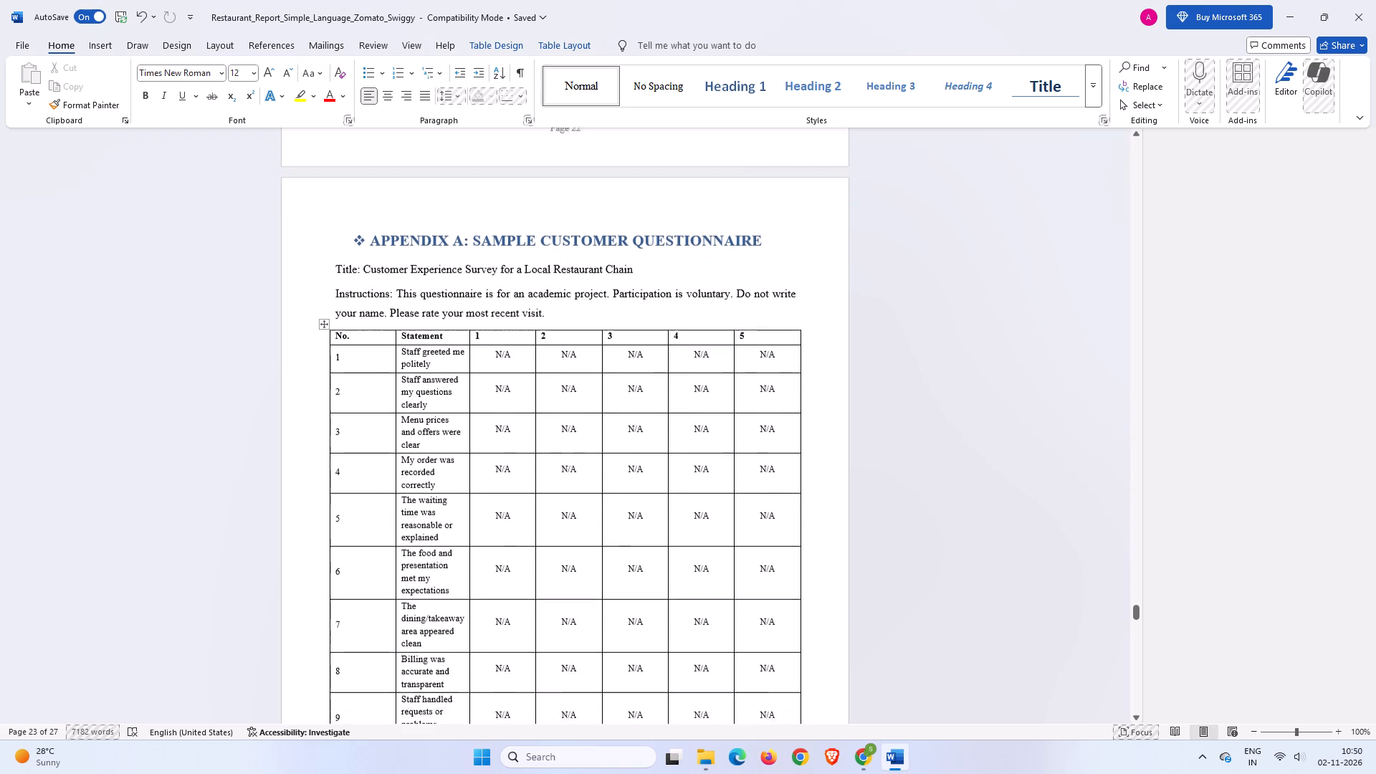
{"action": "scroll", "coordinate": [805, 584], "scroll_direction": "down", "scroll_amount": 2}
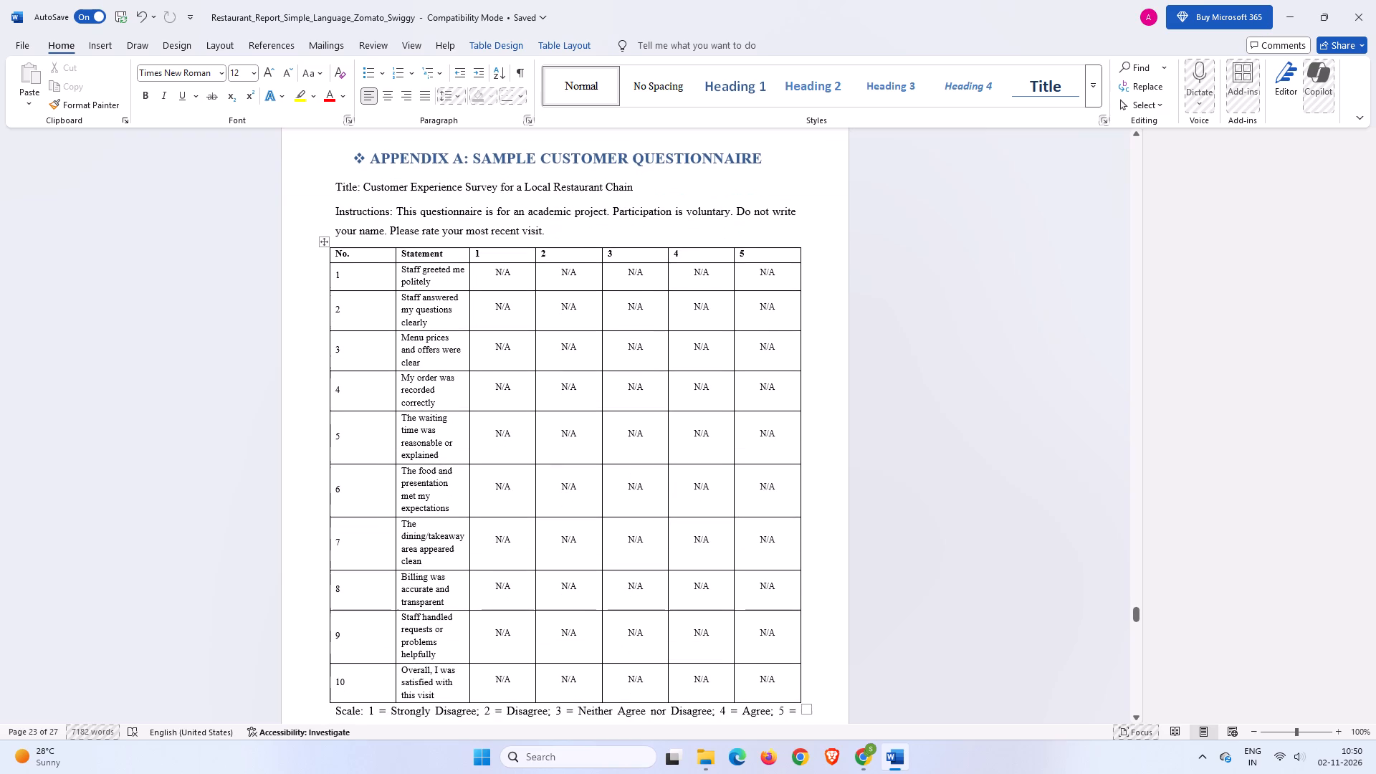
{"action": "scroll", "coordinate": [805, 586], "scroll_direction": "down", "scroll_amount": 2}
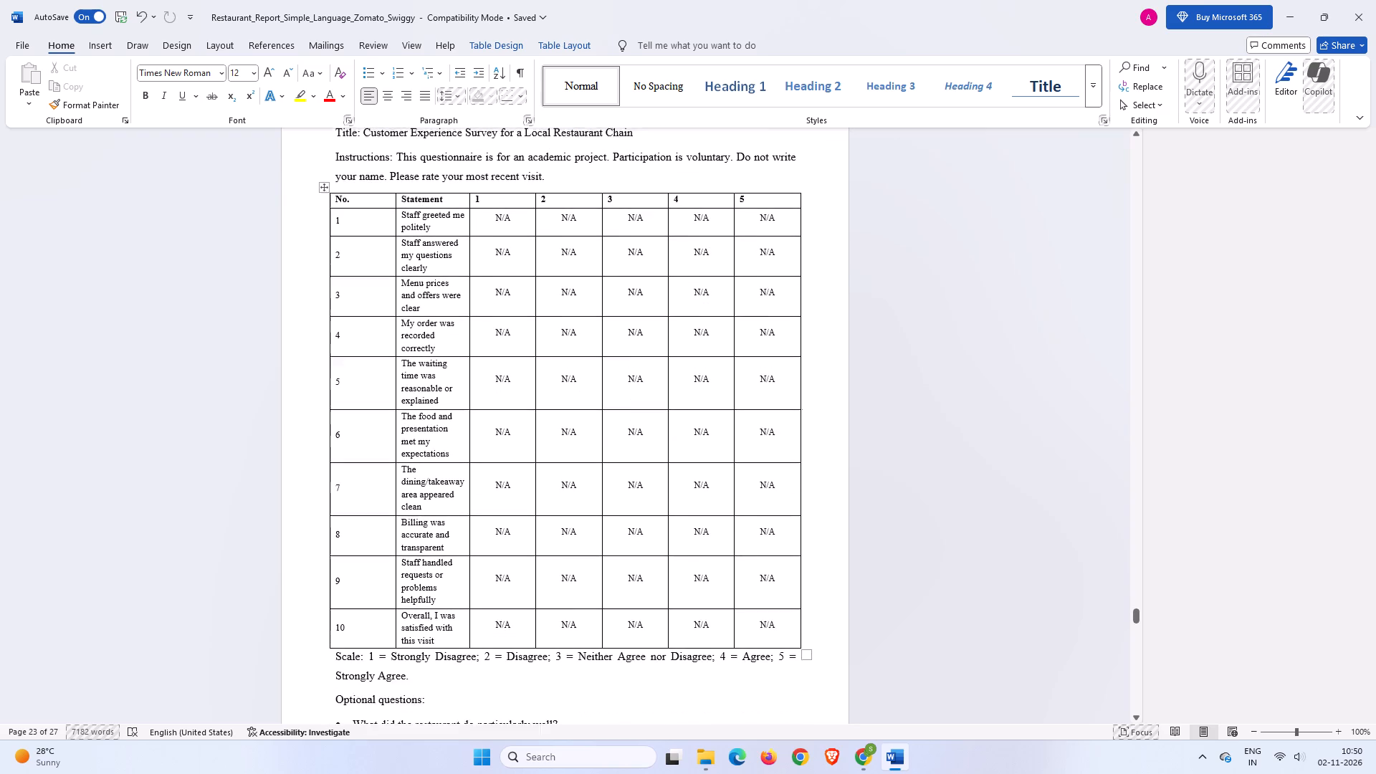
{"action": "scroll", "coordinate": [805, 586], "scroll_direction": "down", "scroll_amount": 2}
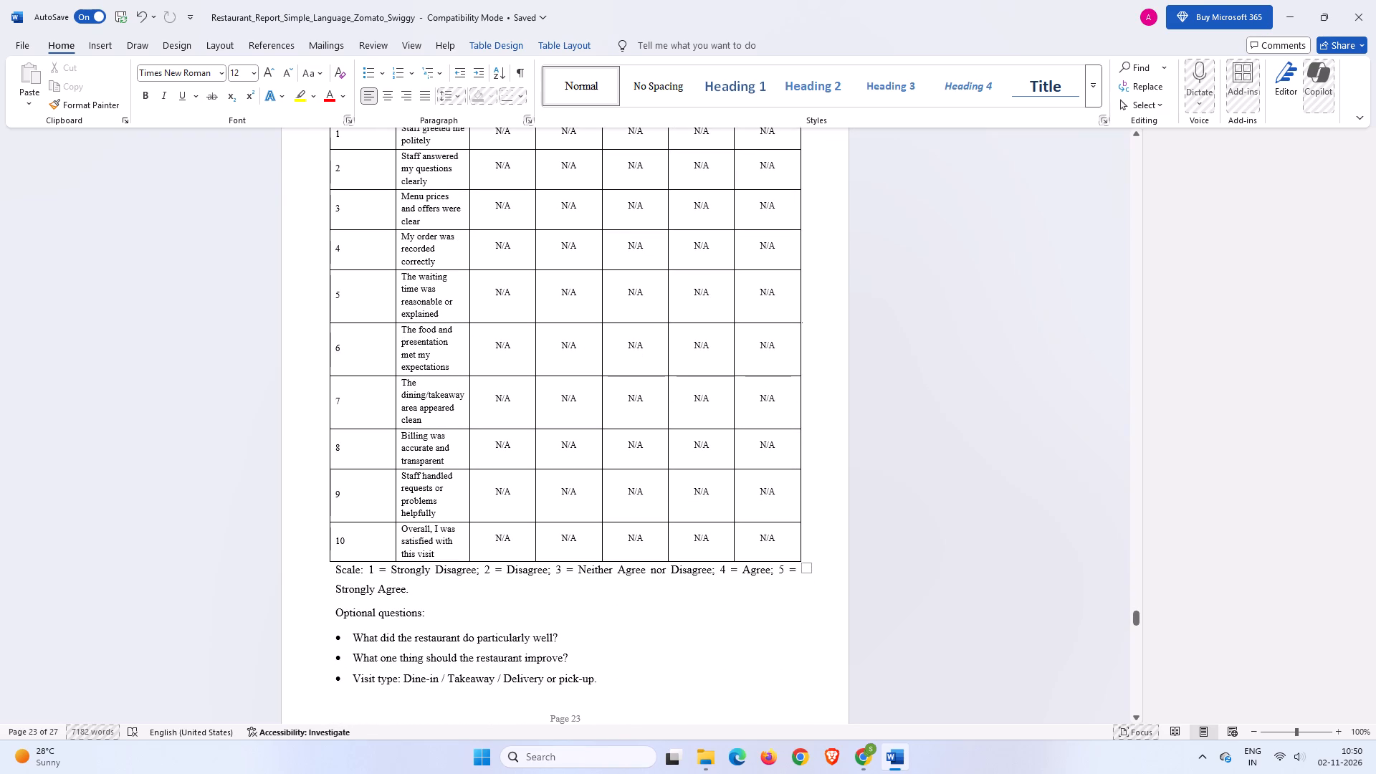
{"action": "left_click", "coordinate": [1290, 733]}
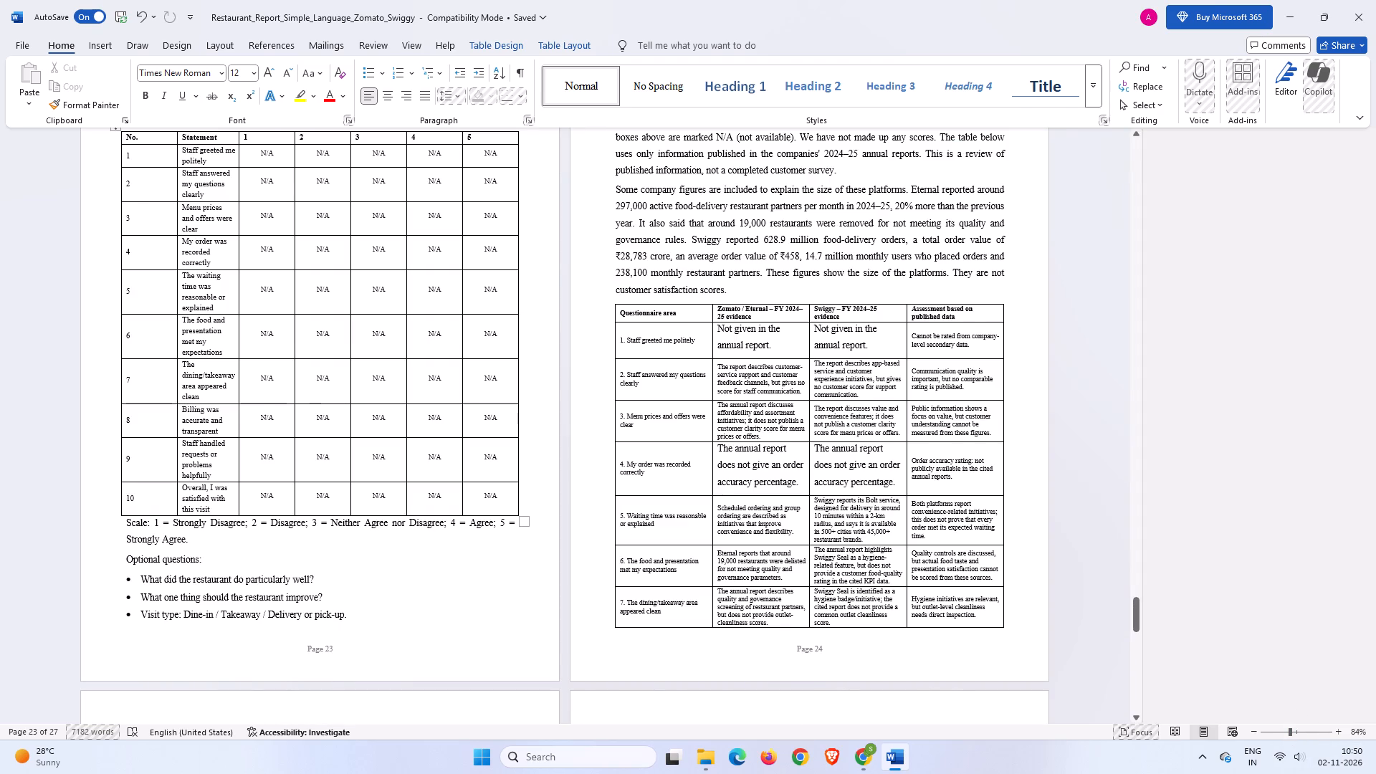
{"action": "scroll", "coordinate": [345, 258], "scroll_direction": "up", "scroll_amount": 4}
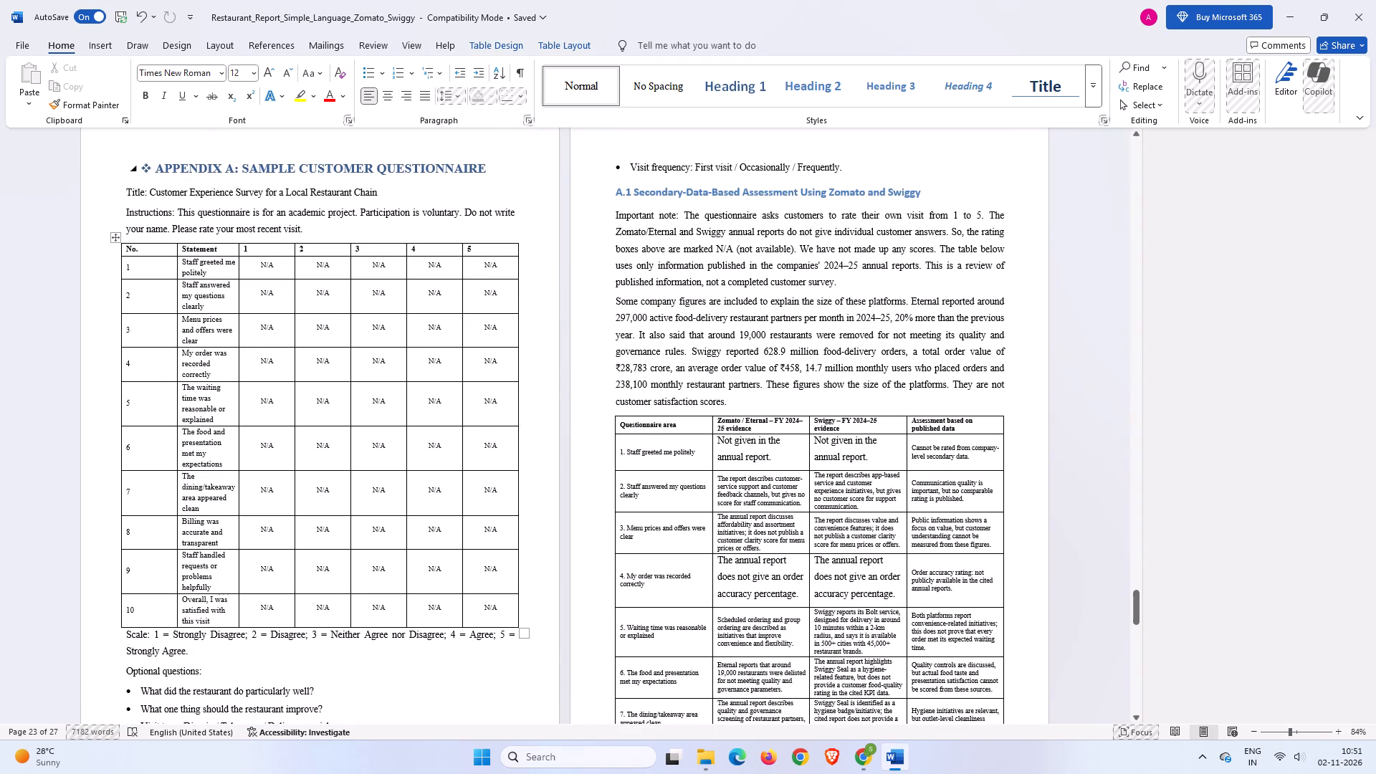
{"action": "left_click", "coordinate": [156, 169]}
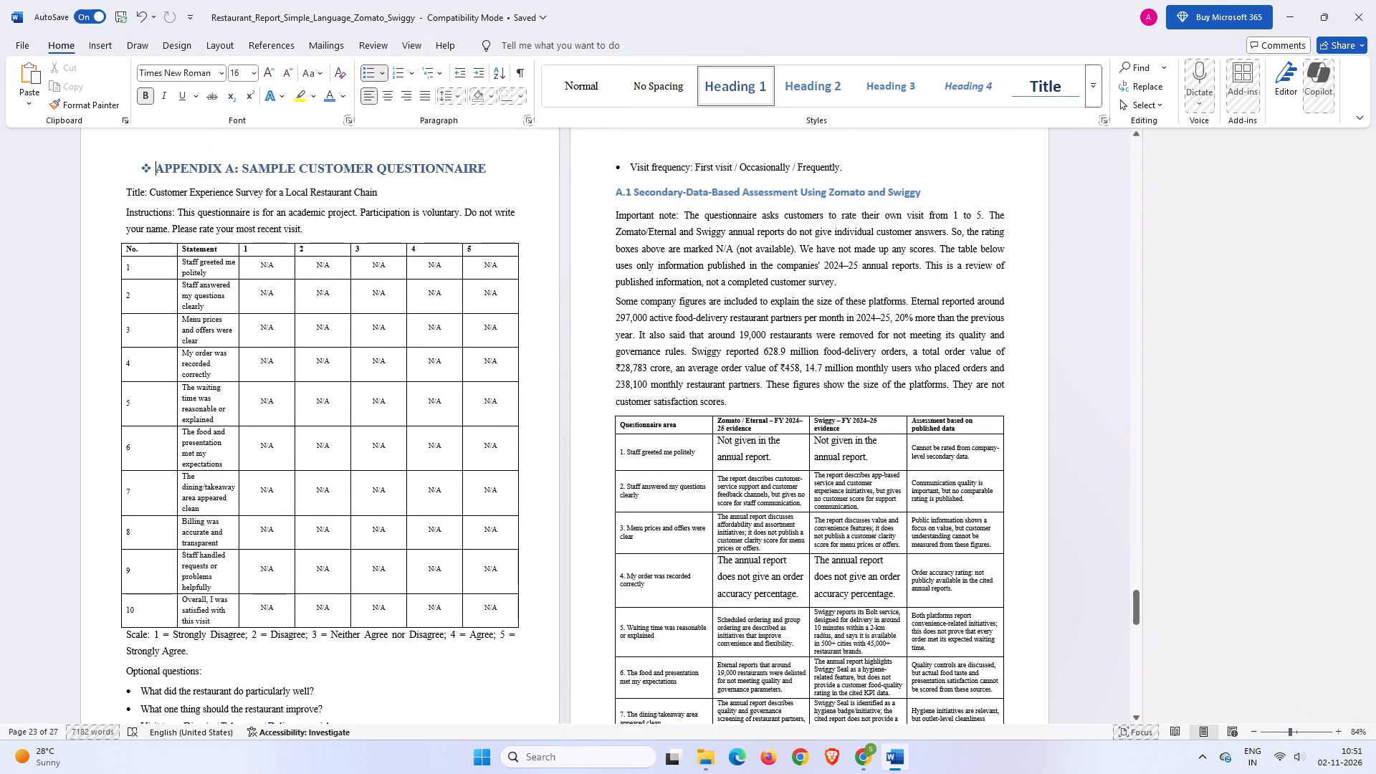
{"action": "key", "text": "shift+Right"}
{"action": "key", "text": "shift+Right"}
{"action": "key", "text": "shift+Right"}
{"action": "key", "text": "shift+Right"}
{"action": "key", "text": "shift+Right"}
{"action": "key", "text": "shift+Right"}
{"action": "key", "text": "shift+Right"}
{"action": "key", "text": "shift+Right"}
{"action": "key", "text": "shift+Right"}
{"action": "key", "text": "shift+Right"}
{"action": "key", "text": "shift+Right"}
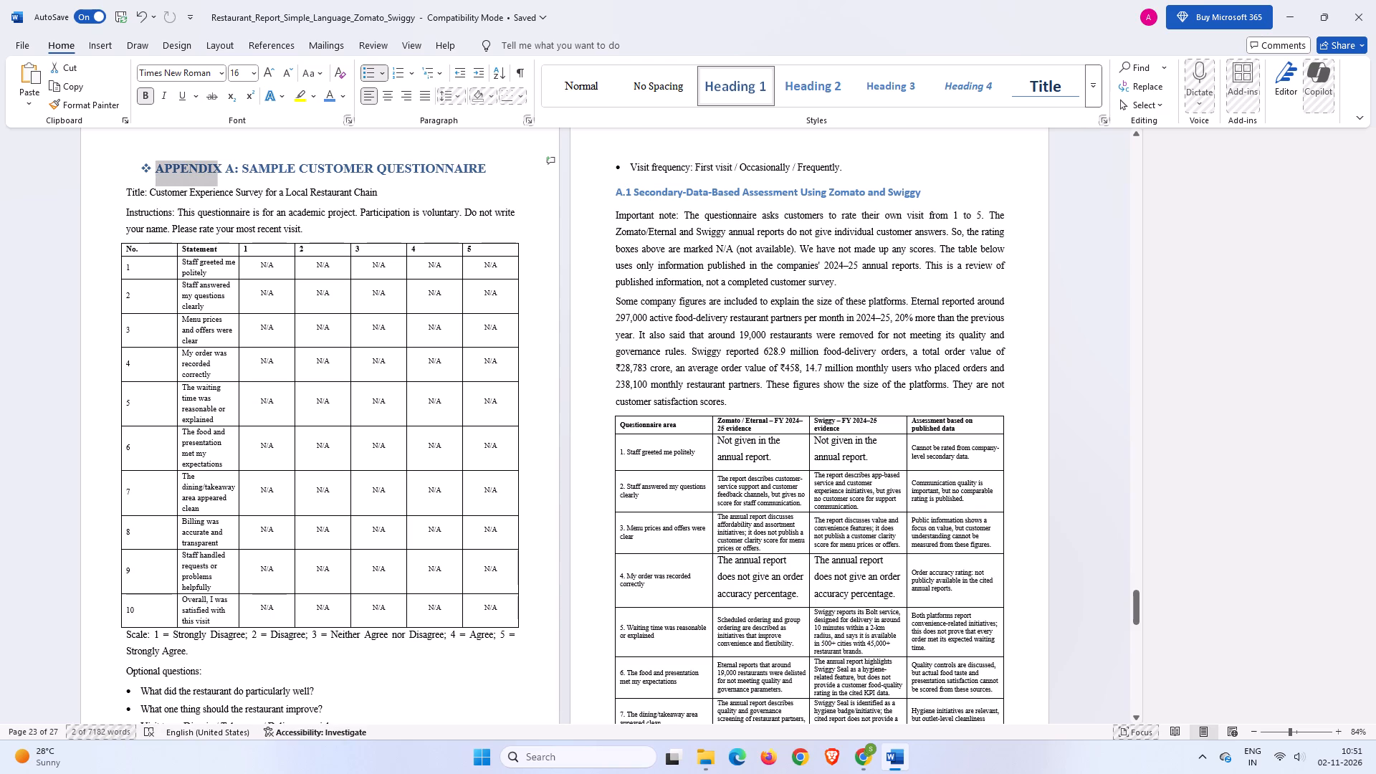
{"action": "key", "text": "shift+Down"}
{"action": "key", "text": "shift+Down"}
{"action": "key", "text": "shift+Down"}
{"action": "key", "text": "shift+Down"}
{"action": "key", "text": "shift+Down"}
{"action": "key", "text": "shift+Down"}
{"action": "key", "text": "shift+Down"}
{"action": "key", "text": "shift+Down"}
{"action": "key", "text": "shift+Down"}
{"action": "key", "text": "shift+Down"}
{"action": "key", "text": "shift+Down"}
{"action": "key", "text": "shift+Down"}
{"action": "key", "text": "shift+Down"}
{"action": "key", "text": "shift+Down"}
{"action": "key", "text": "shift+Down"}
{"action": "key", "text": "shift+Down"}
{"action": "key", "text": "shift+Down"}
{"action": "key", "text": "shift+Down"}
{"action": "key", "text": "shift+Down"}
{"action": "key", "text": "shift+Down"}
{"action": "key", "text": "shift+Down"}
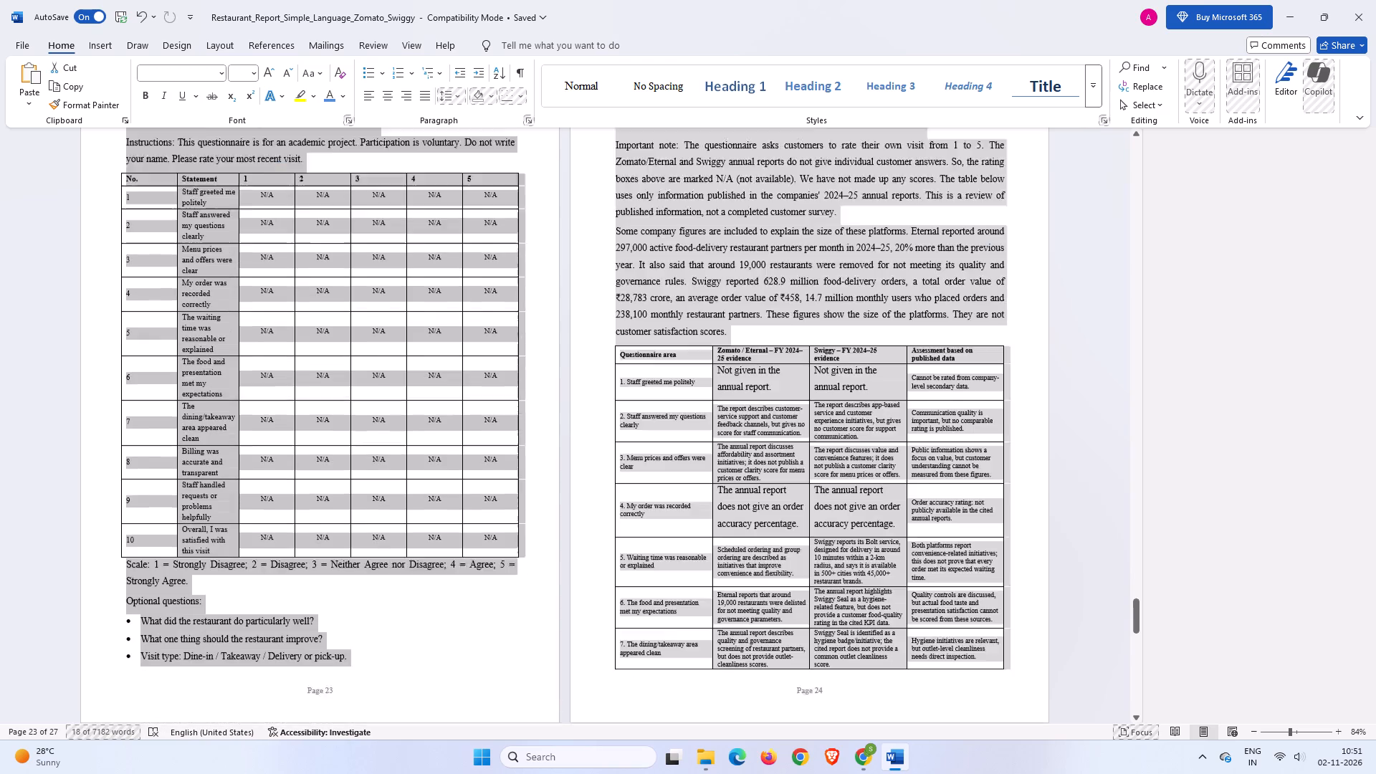
{"action": "key", "text": "shift+Down"}
{"action": "key", "text": "shift+Down"}
{"action": "key", "text": "shift+Down"}
{"action": "key", "text": "shift+Down"}
{"action": "key", "text": "shift+Down"}
{"action": "key", "text": "shift+Down"}
{"action": "key", "text": "shift+Down"}
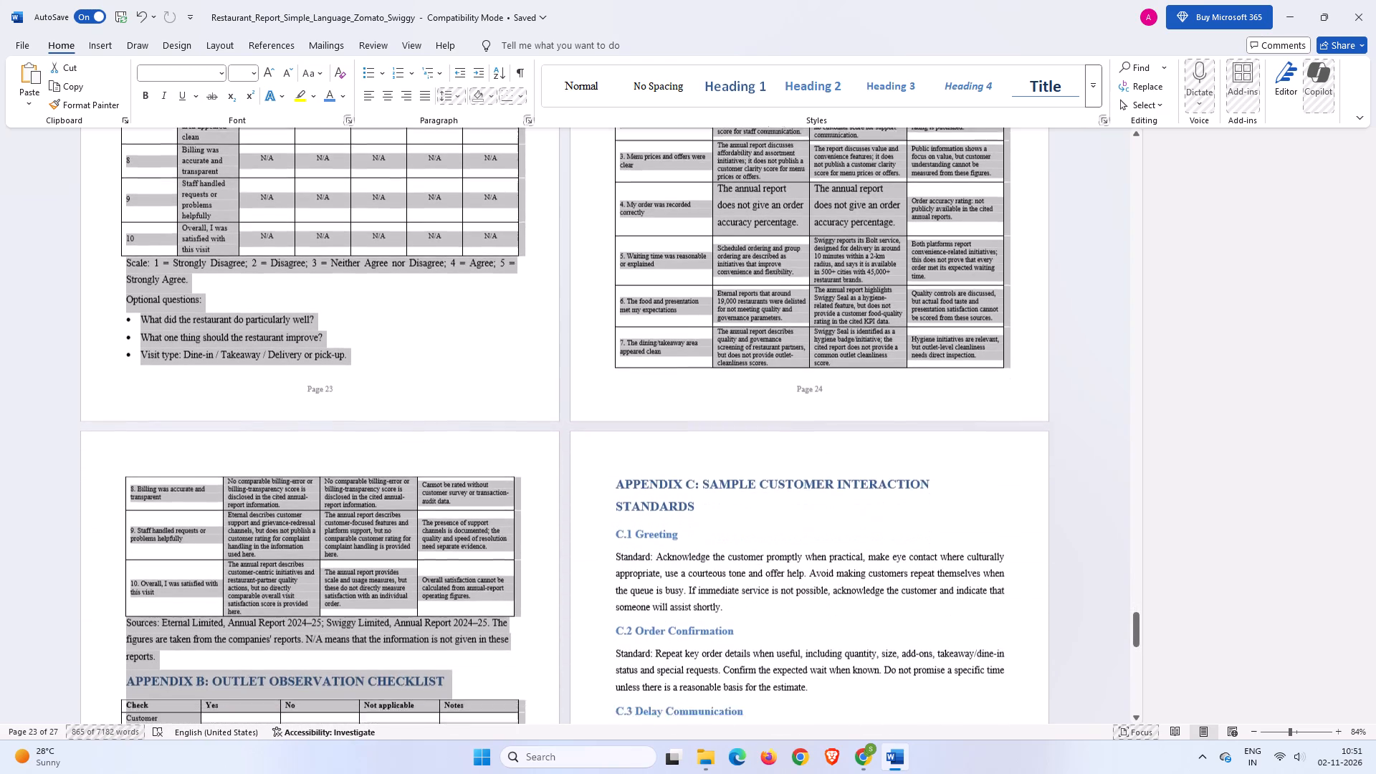
{"action": "key", "text": "shift+Down"}
{"action": "key", "text": "shift+Down"}
{"action": "key", "text": "shift+Down"}
{"action": "key", "text": "shift+Down"}
{"action": "key", "text": "shift+Down"}
{"action": "key", "text": "shift+Down"}
{"action": "key", "text": "shift+Down"}
{"action": "key", "text": "shift+Down"}
{"action": "key", "text": "shift+Down"}
{"action": "key", "text": "shift+Down"}
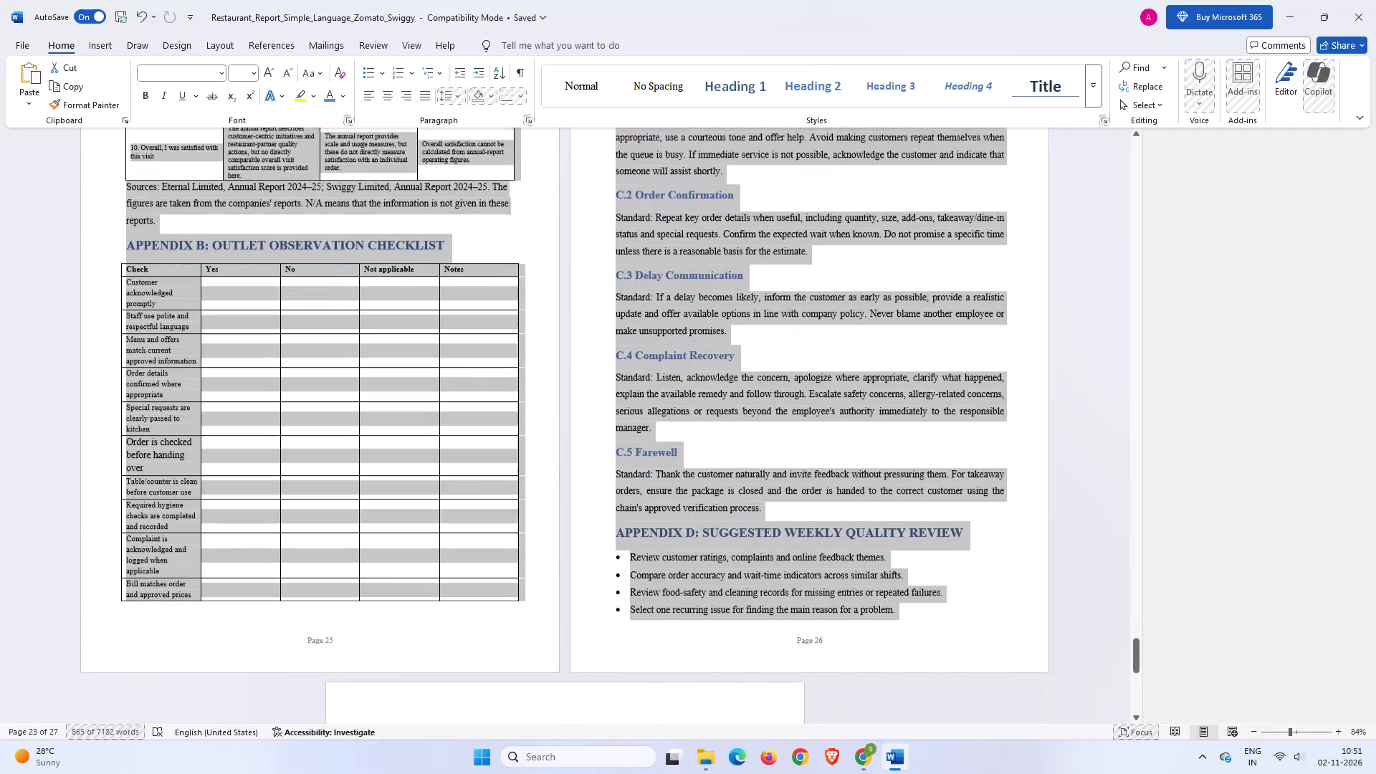
{"action": "key", "text": "shift+Down"}
{"action": "key", "text": "shift+Down"}
{"action": "key", "text": "shift+Down"}
{"action": "key", "text": "shift+Down"}
{"action": "key", "text": "shift+Down"}
{"action": "key", "text": "shift+Down"}
{"action": "key", "text": "shift+Down"}
{"action": "key", "text": "shift+Down"}
{"action": "key", "text": "shift+Down"}
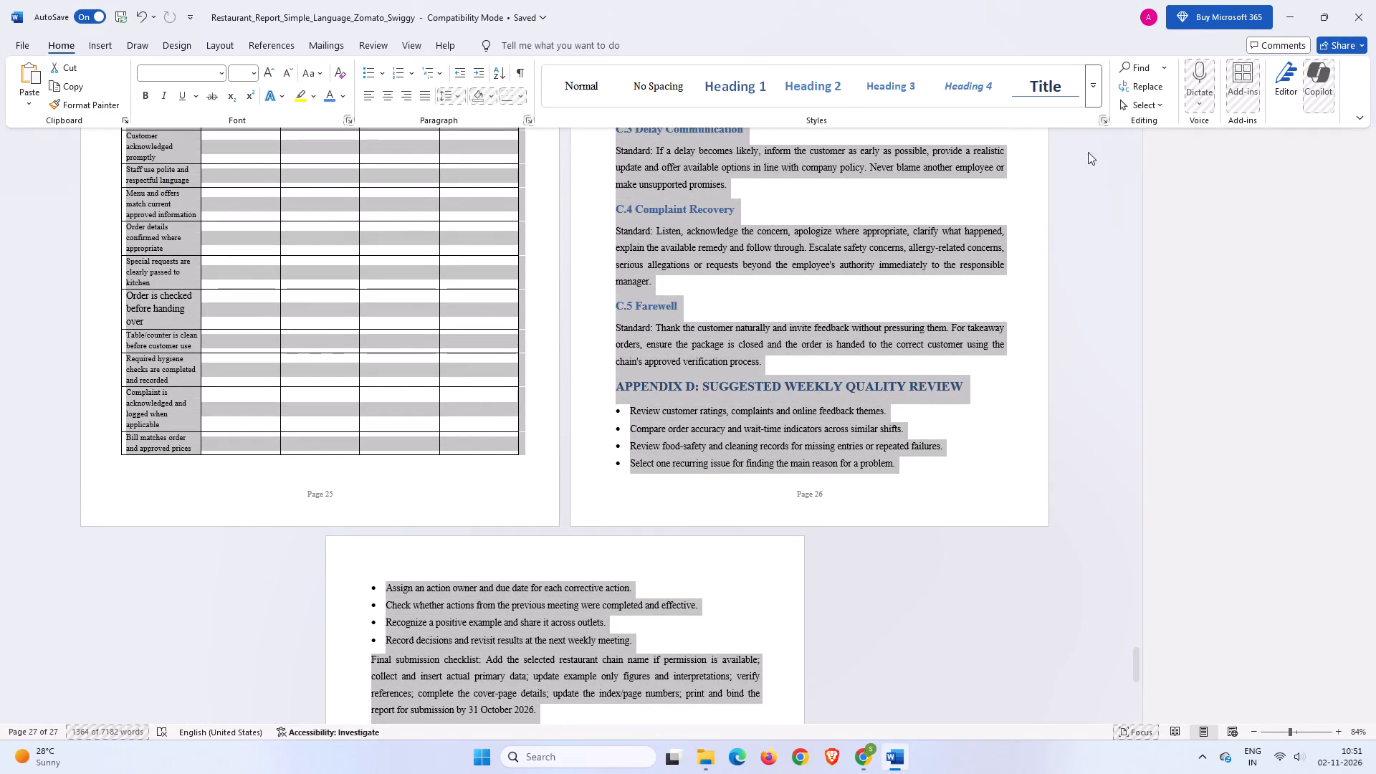
{"action": "scroll", "coordinate": [1084, 436], "scroll_direction": "up", "scroll_amount": 7}
{"action": "scroll", "coordinate": [919, 239], "scroll_direction": "up", "scroll_amount": 7}
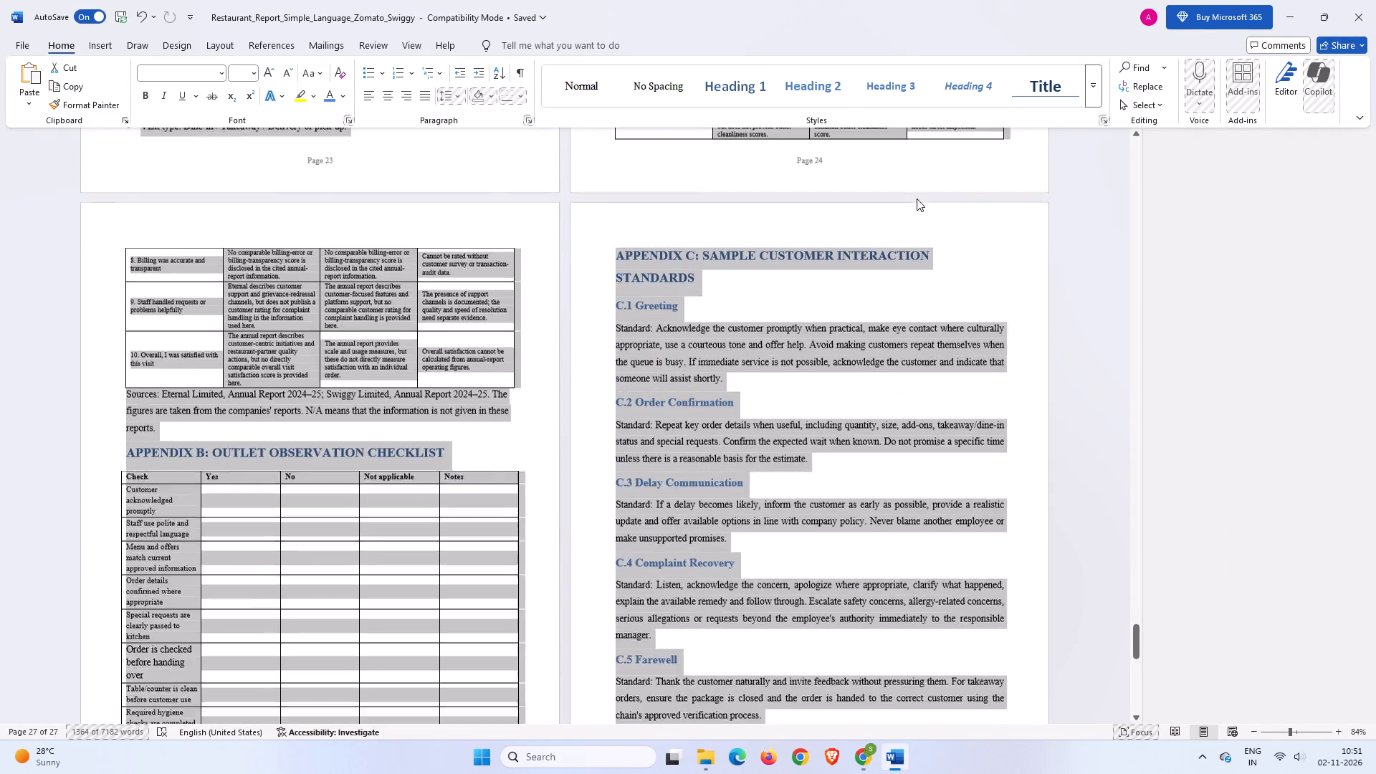
{"action": "scroll", "coordinate": [883, 312], "scroll_direction": "up", "scroll_amount": 14}
{"action": "scroll", "coordinate": [879, 300], "scroll_direction": "up", "scroll_amount": 14}
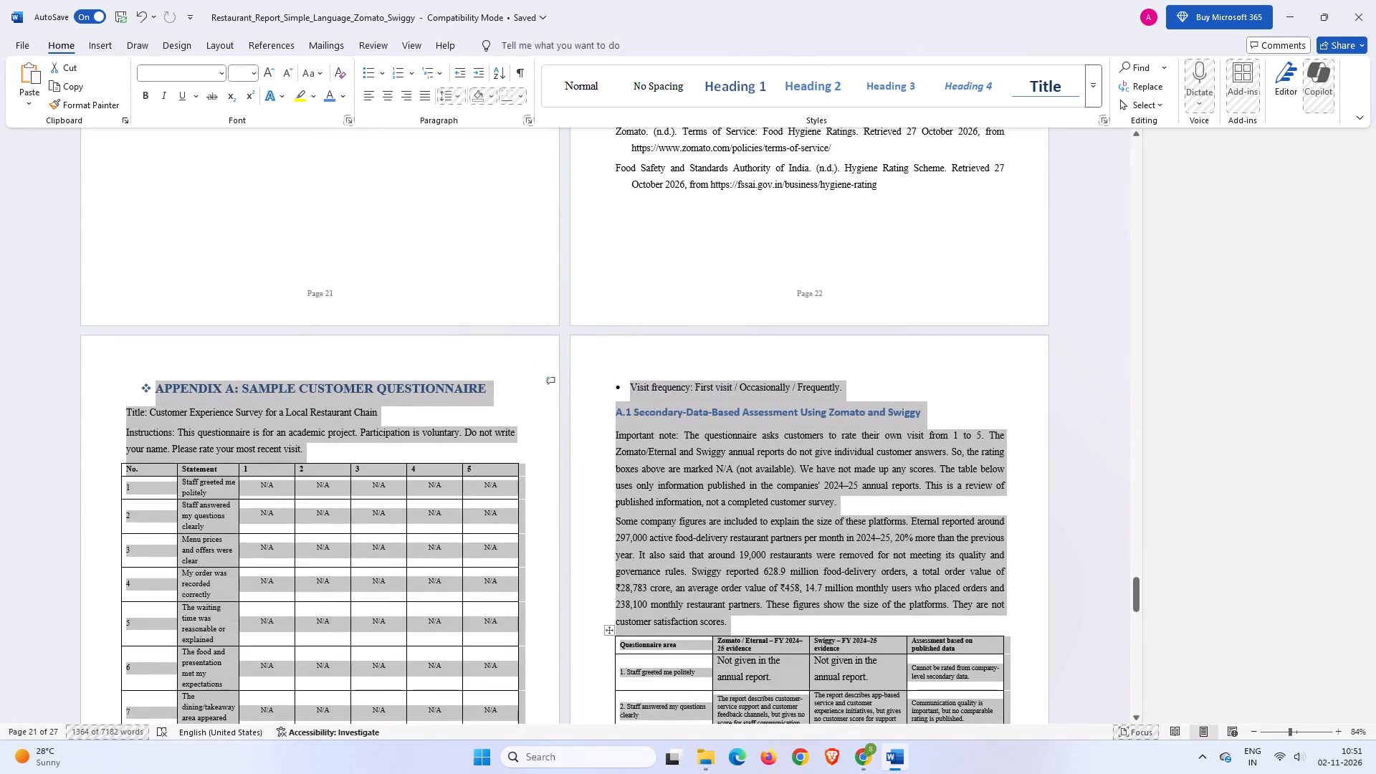
{"action": "key", "text": "BackSpace"}
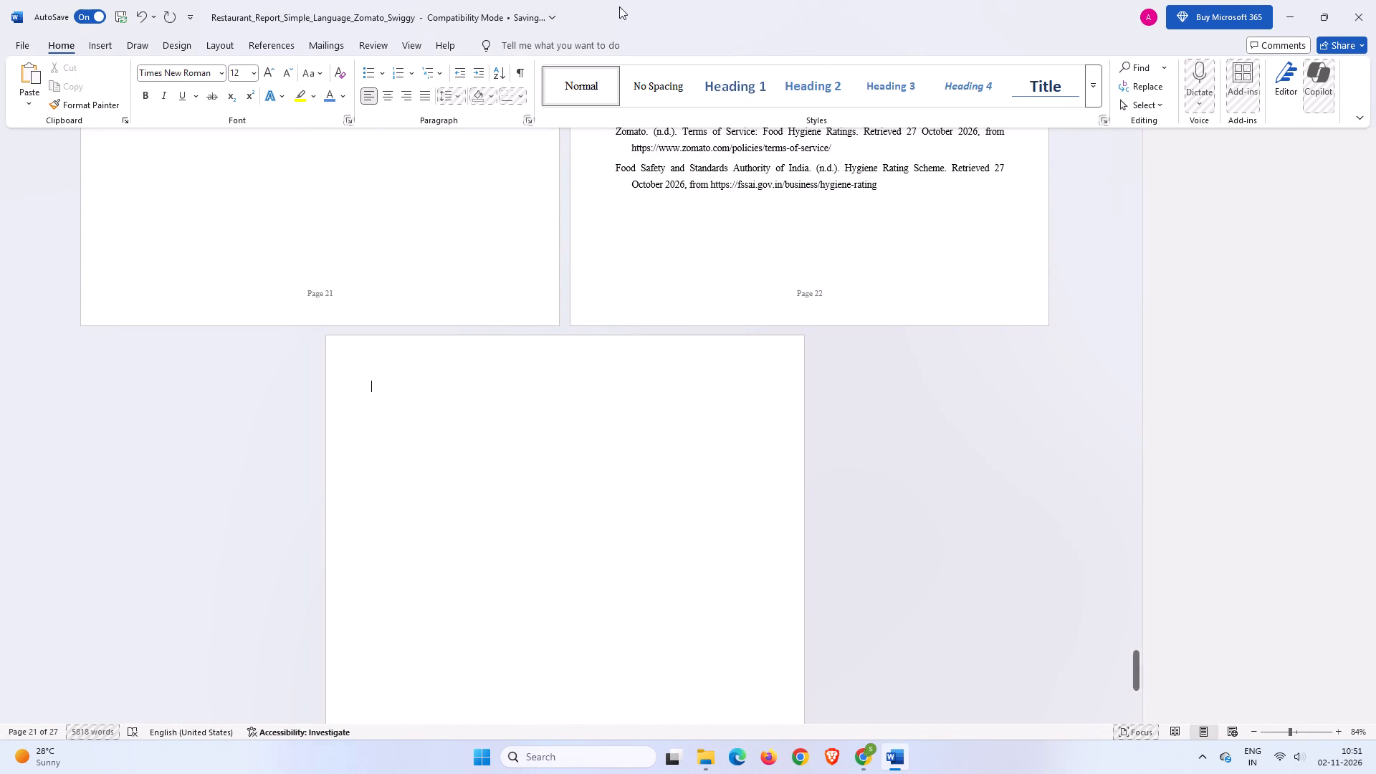
Review the end of the shortened report, including the last page, REFERENCES, CONCLUSION and Recommendations & Implementation Plan sections.
{"action": "scroll", "coordinate": [834, 502], "scroll_direction": "up", "scroll_amount": 7}
{"action": "scroll", "coordinate": [846, 495], "scroll_direction": "down", "scroll_amount": 7}
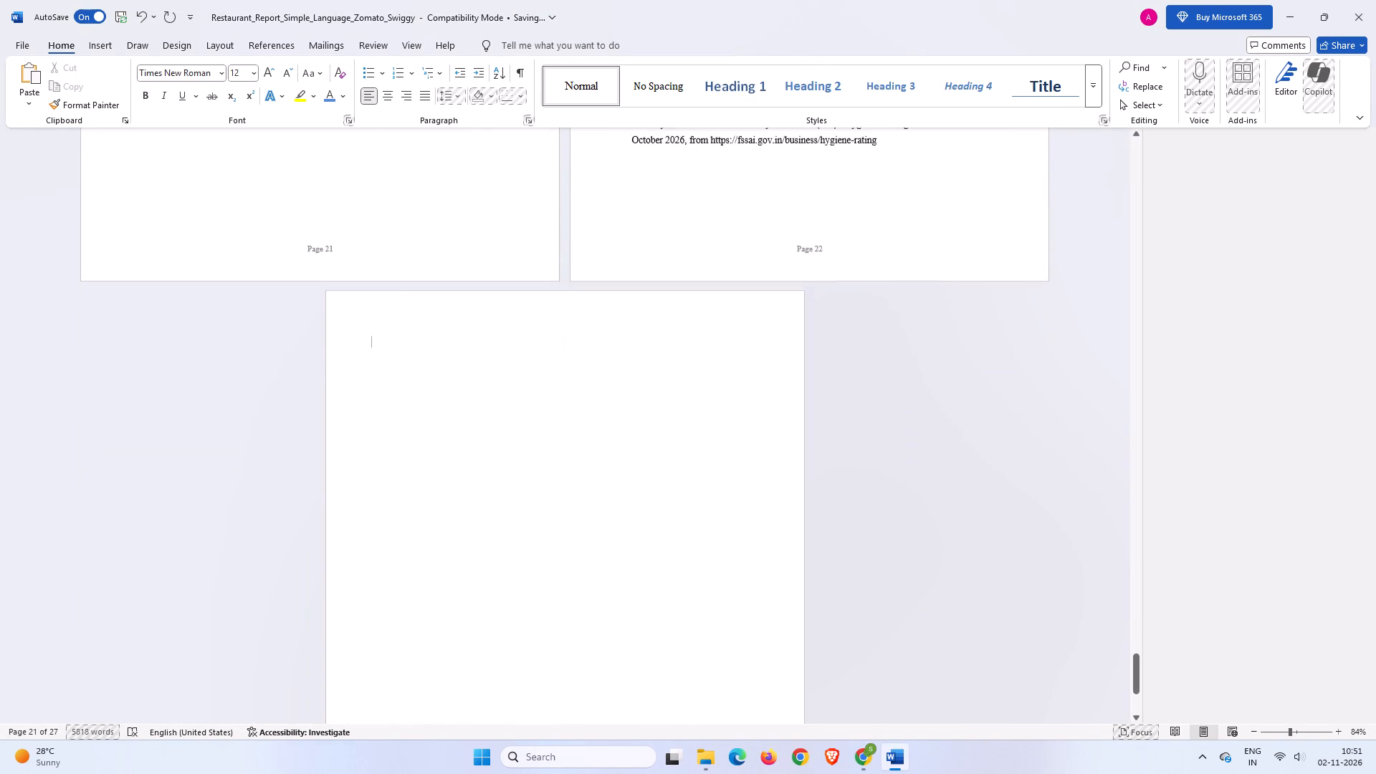
{"action": "scroll", "coordinate": [854, 469], "scroll_direction": "down", "scroll_amount": 19}
{"action": "scroll", "coordinate": [831, 665], "scroll_direction": "up", "scroll_amount": 4}
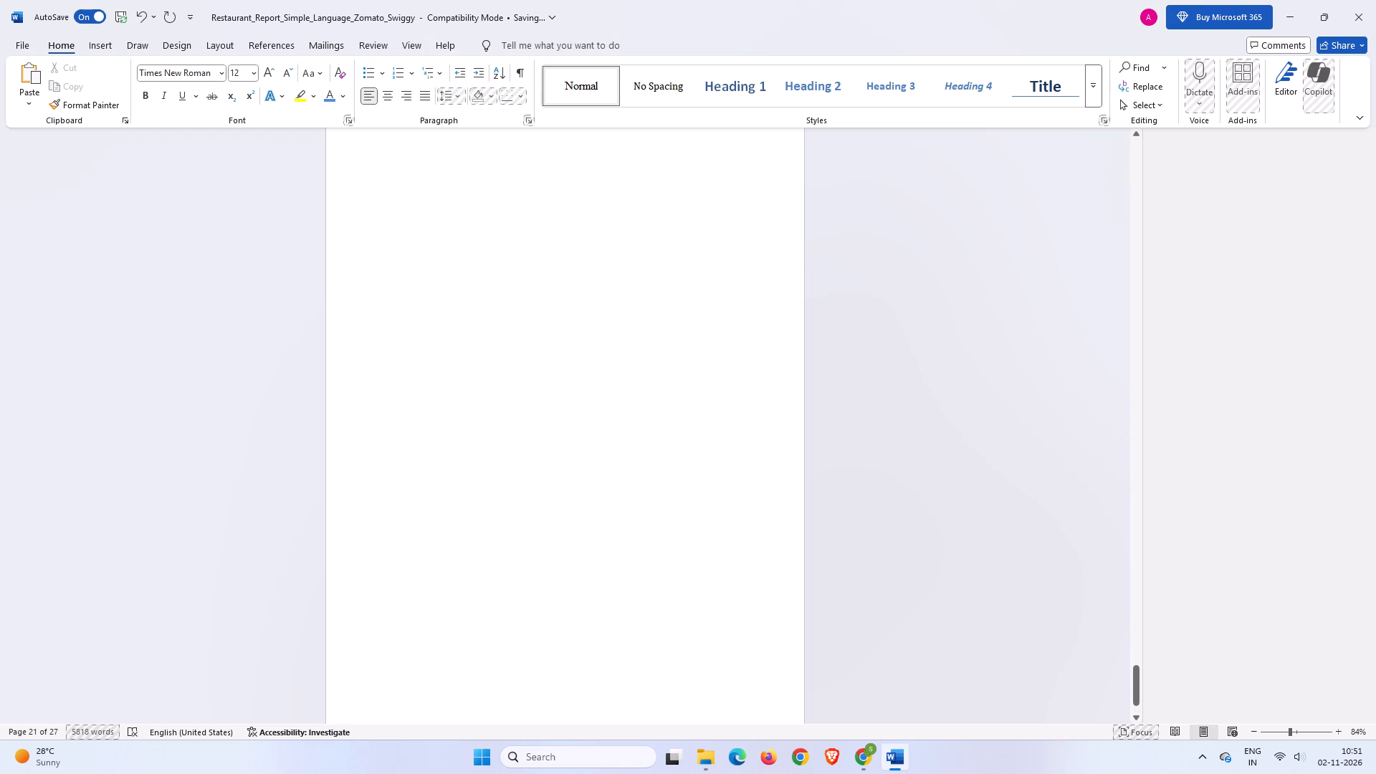
{"action": "scroll", "coordinate": [823, 617], "scroll_direction": "up", "scroll_amount": 6}
{"action": "scroll", "coordinate": [874, 589], "scroll_direction": "up", "scroll_amount": 12}
{"action": "scroll", "coordinate": [950, 575], "scroll_direction": "up", "scroll_amount": 11}
{"action": "scroll", "coordinate": [957, 573], "scroll_direction": "down", "scroll_amount": 2}
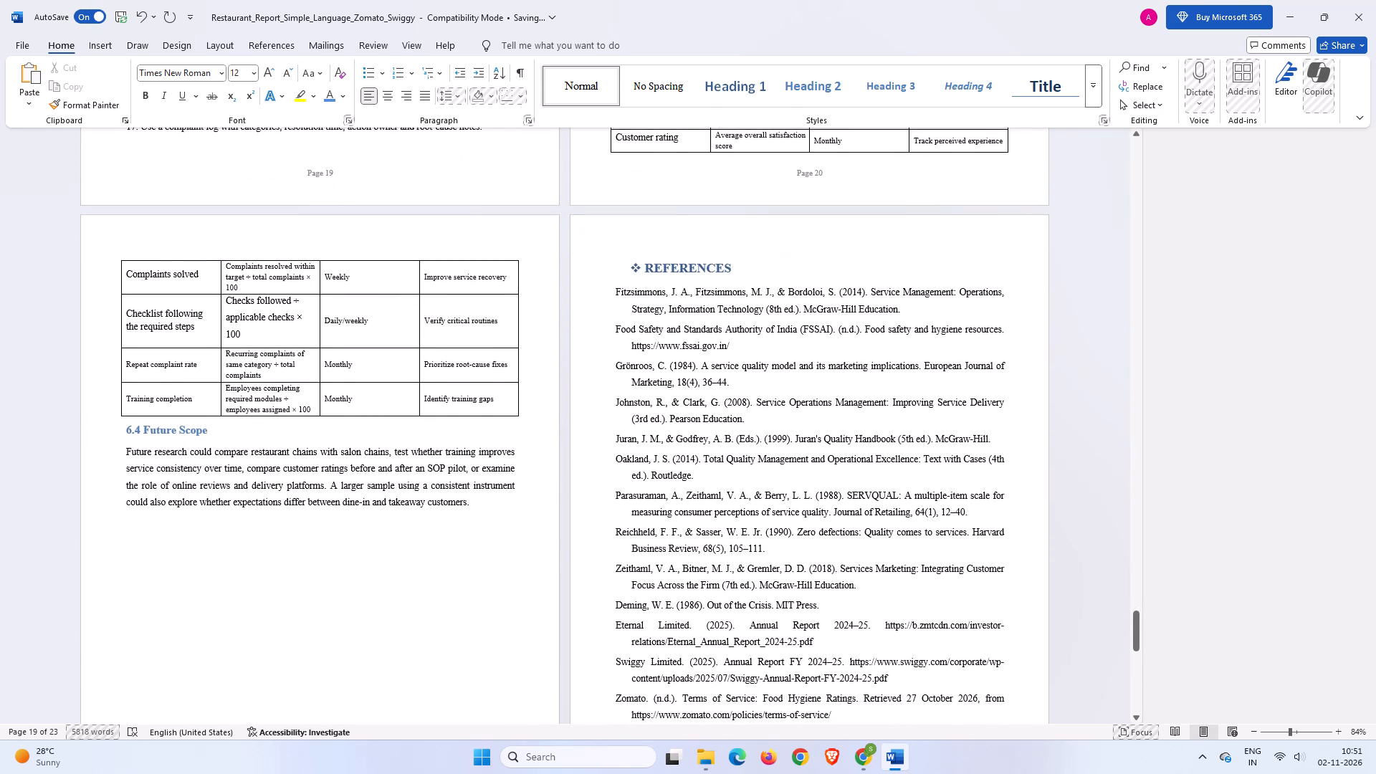
{"action": "scroll", "coordinate": [957, 570], "scroll_direction": "up", "scroll_amount": 16}
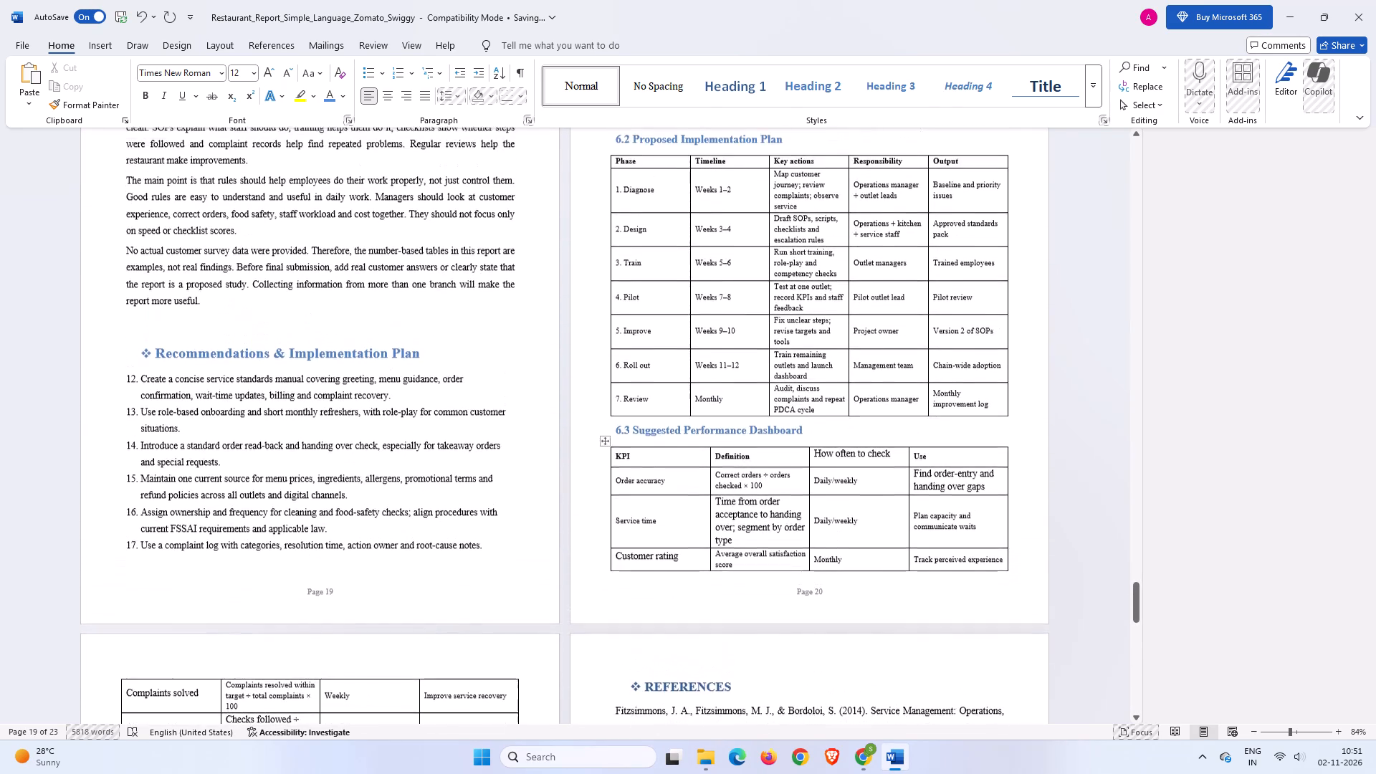
{"action": "scroll", "coordinate": [1003, 540], "scroll_direction": "up", "scroll_amount": 5}
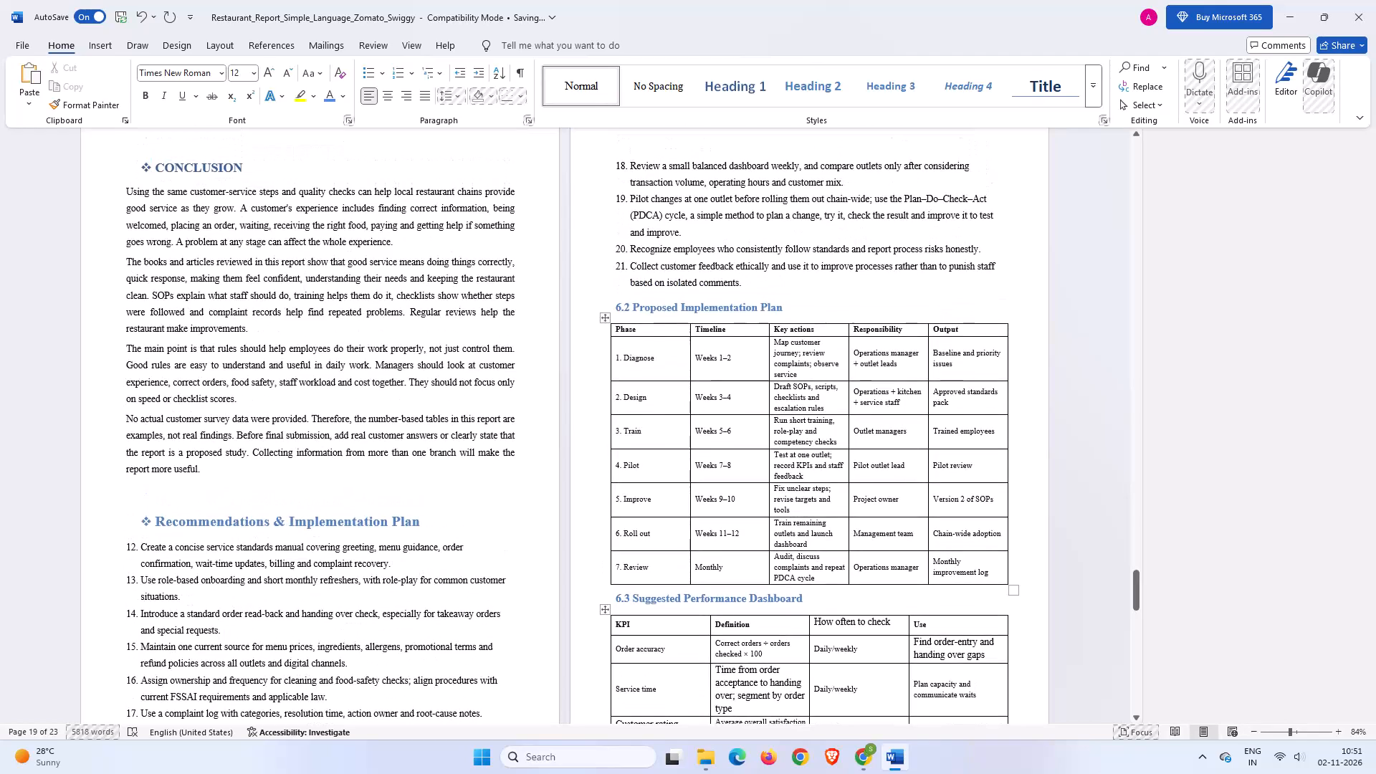
{"action": "left_click", "coordinate": [1298, 733]}
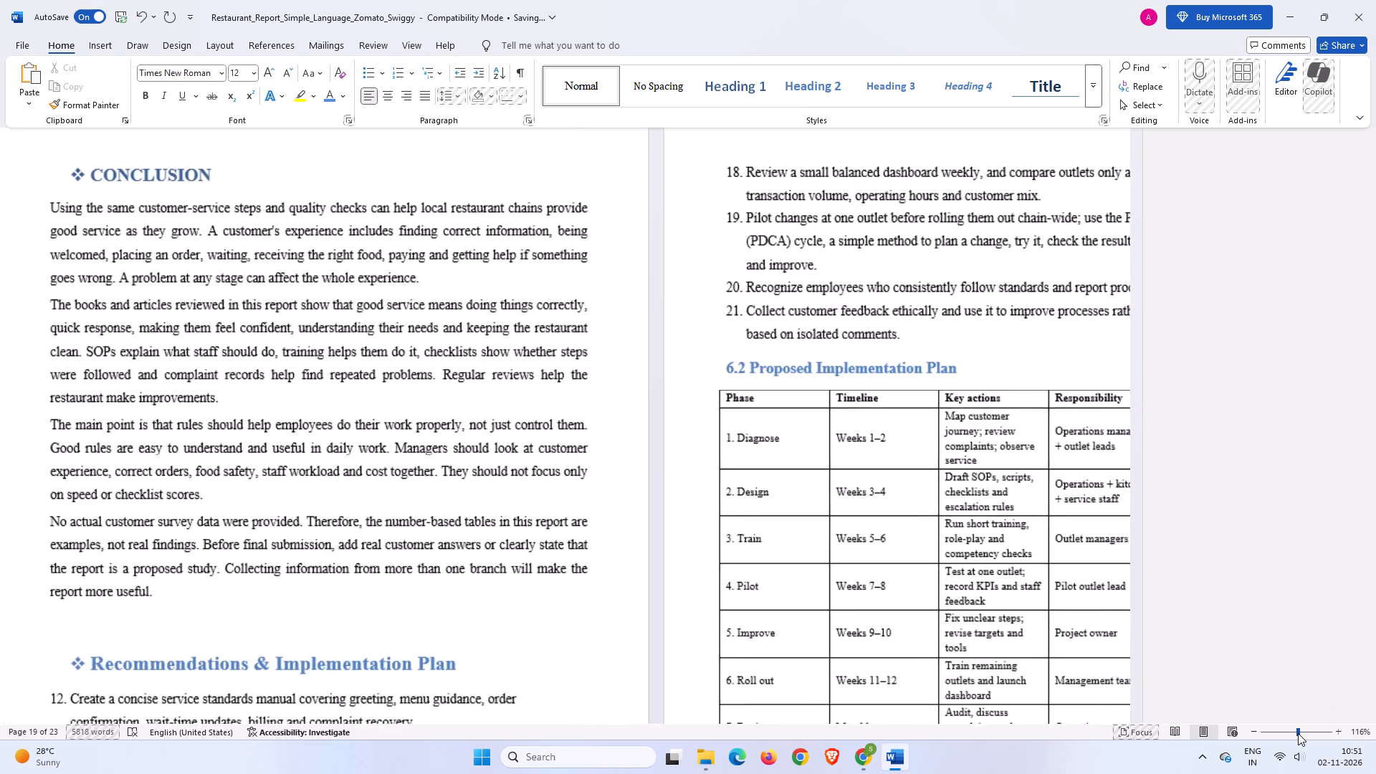
{"action": "scroll", "coordinate": [1177, 632], "scroll_direction": "up", "scroll_amount": 8}
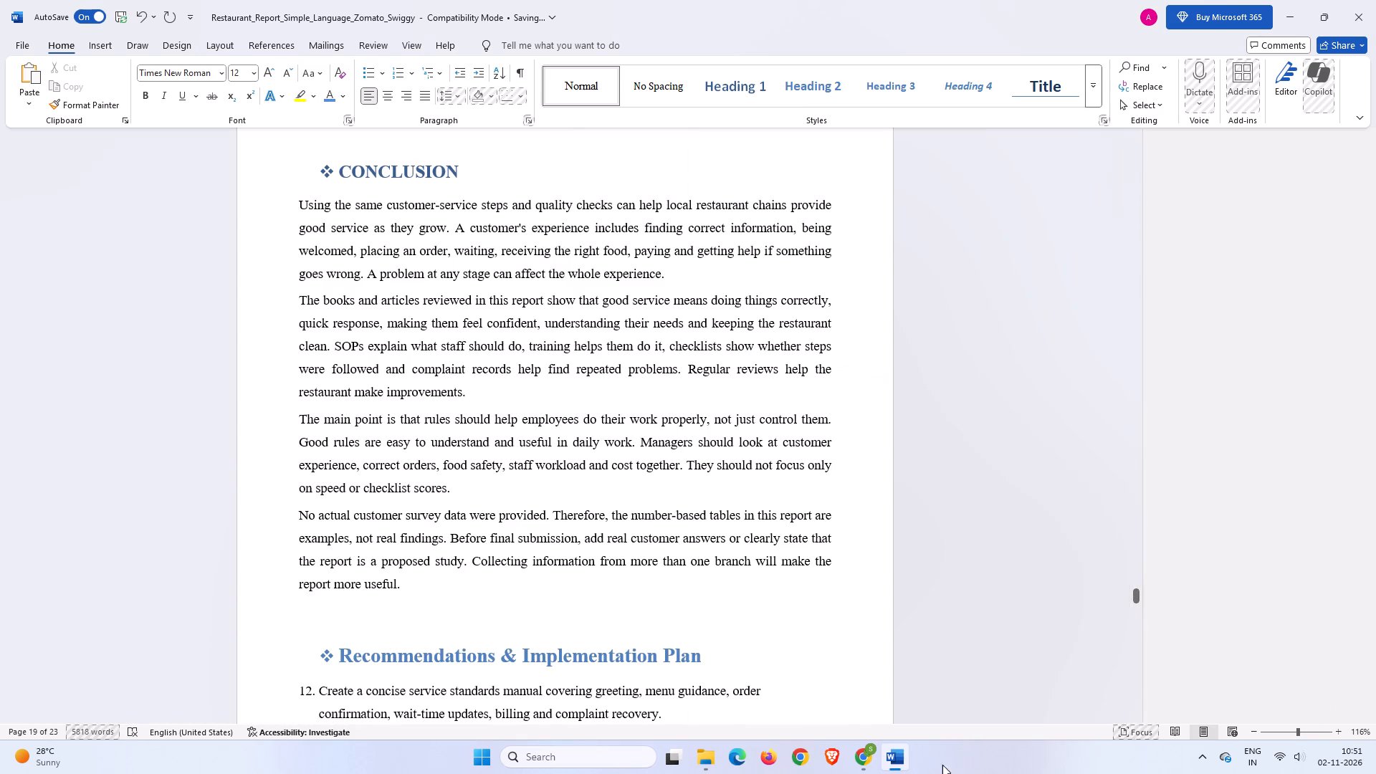
{"action": "scroll", "coordinate": [822, 613], "scroll_direction": "down", "scroll_amount": 18}
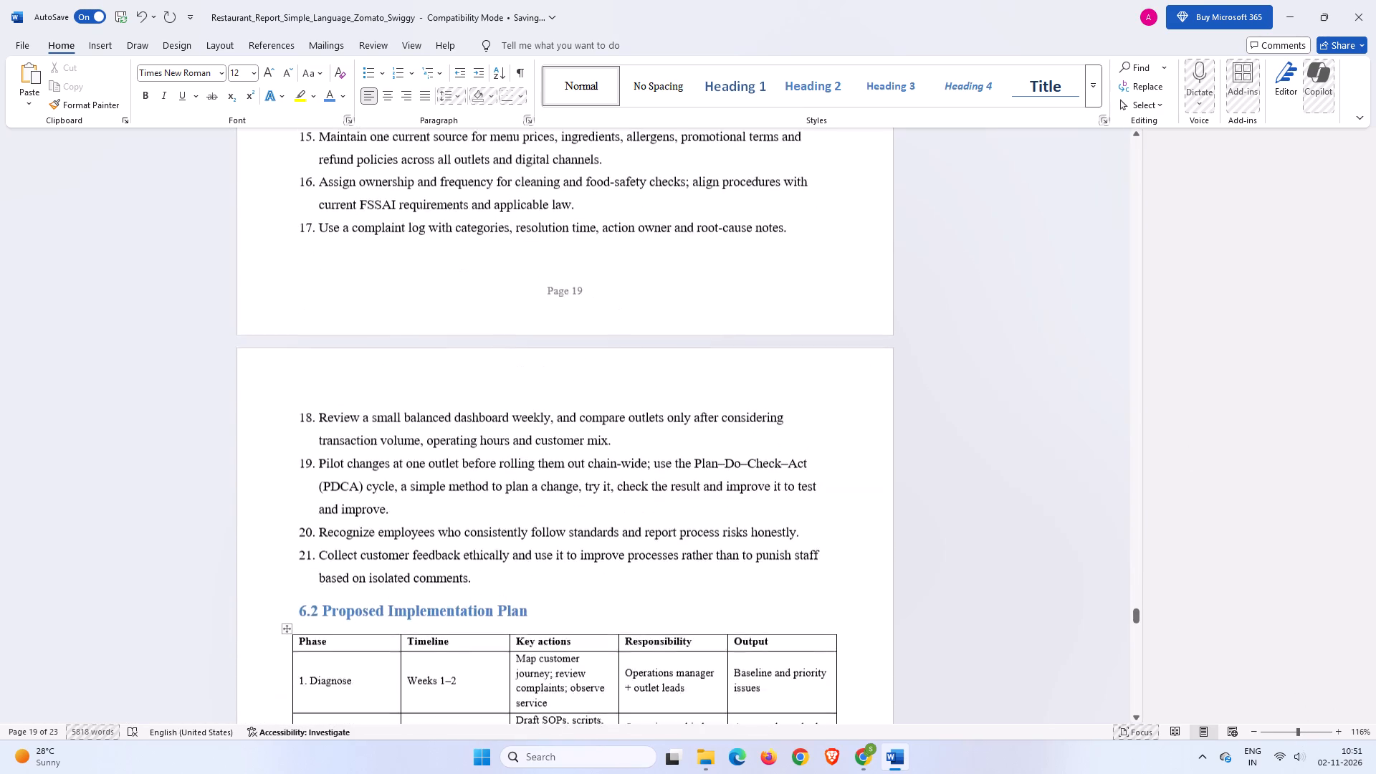
Insert five blank lines before the "6.3 Suggested Performance Dashboard" heading to move it and its KPI table onto the next page.
{"action": "scroll", "coordinate": [793, 634], "scroll_direction": "down", "scroll_amount": 12}
{"action": "scroll", "coordinate": [793, 769], "scroll_direction": "down", "scroll_amount": 1}
{"action": "scroll", "coordinate": [793, 560], "scroll_direction": "down", "scroll_amount": 16}
{"action": "scroll", "coordinate": [849, 583], "scroll_direction": "down", "scroll_amount": 3}
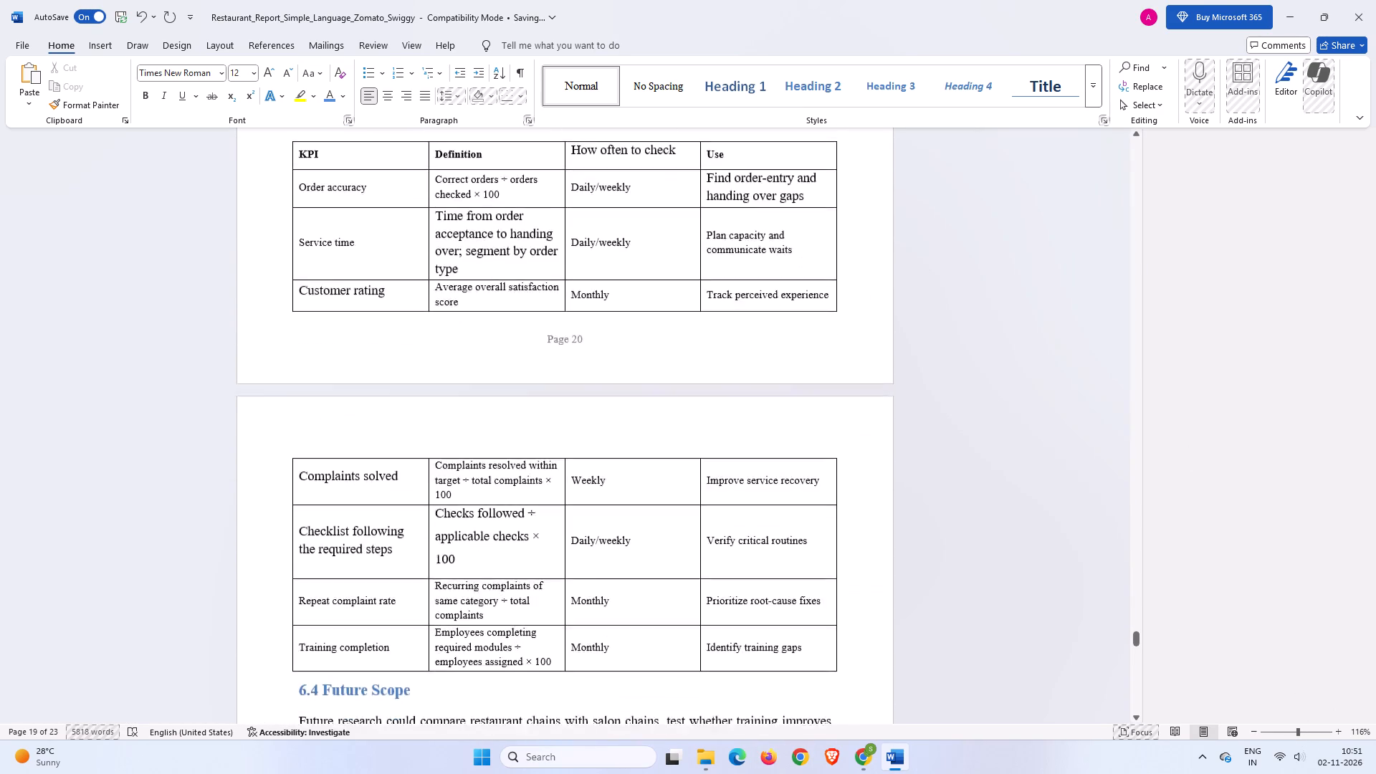
{"action": "scroll", "coordinate": [849, 583], "scroll_direction": "down", "scroll_amount": 6}
{"action": "scroll", "coordinate": [849, 604], "scroll_direction": "up", "scroll_amount": 15}
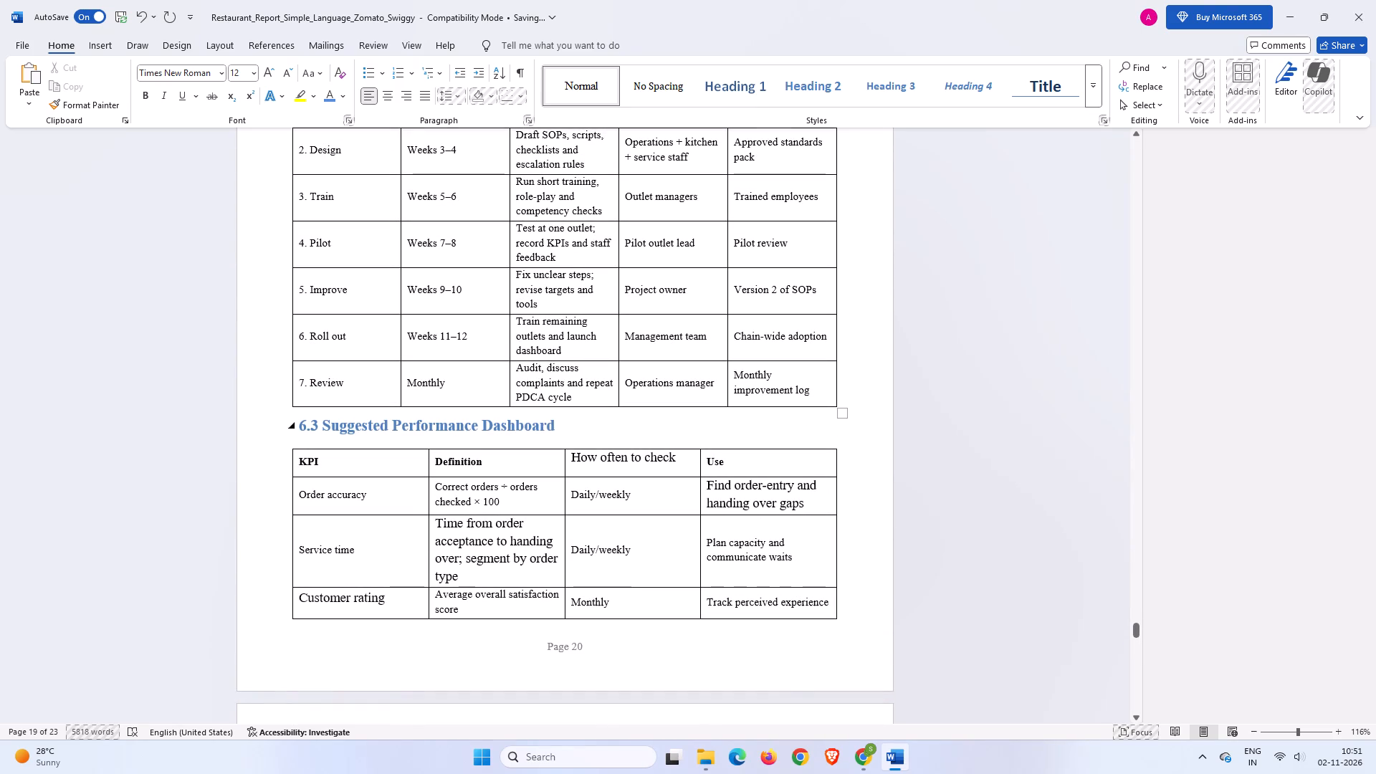
{"action": "left_click", "coordinate": [300, 424]}
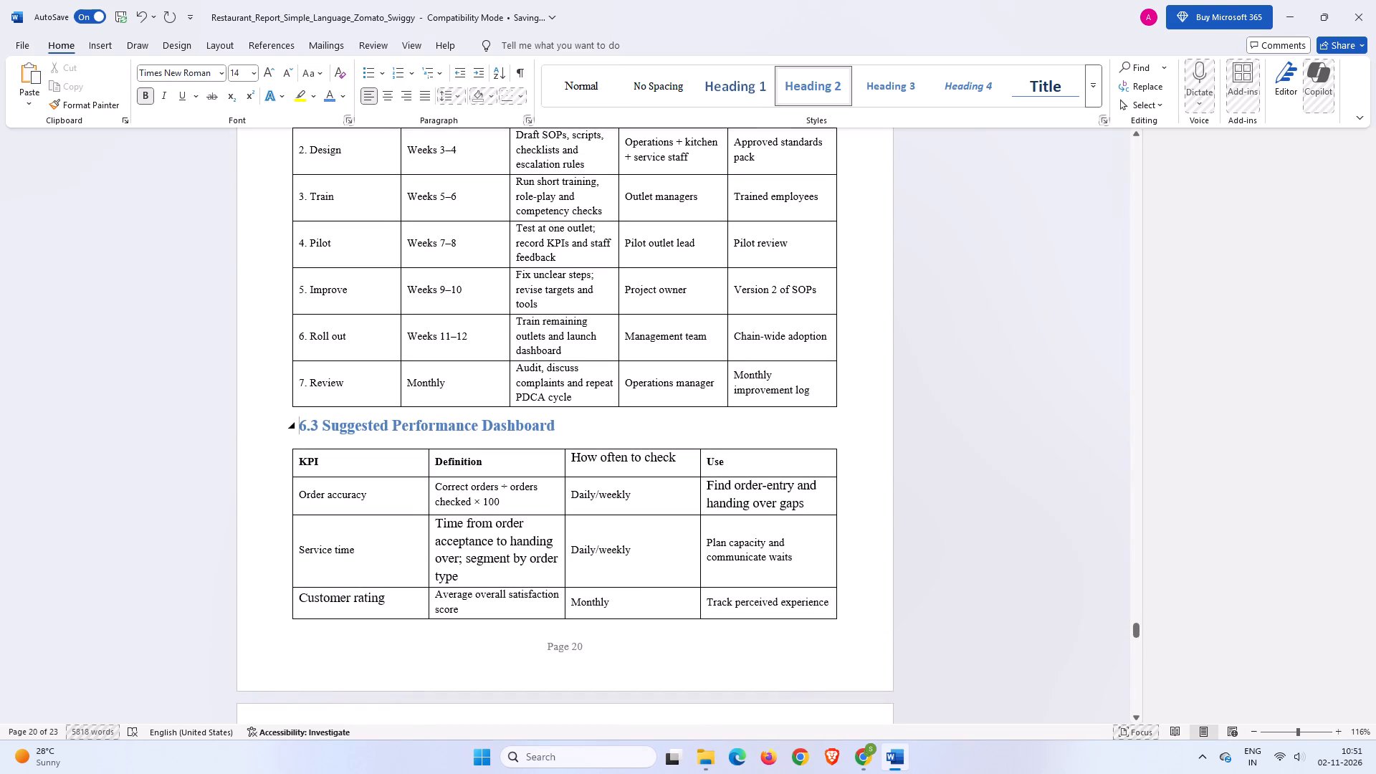
{"action": "key", "text": "Return"}
{"action": "key", "text": "Return"}
{"action": "key", "text": "Return"}
{"action": "key", "text": "Return"}
{"action": "key", "text": "Return"}
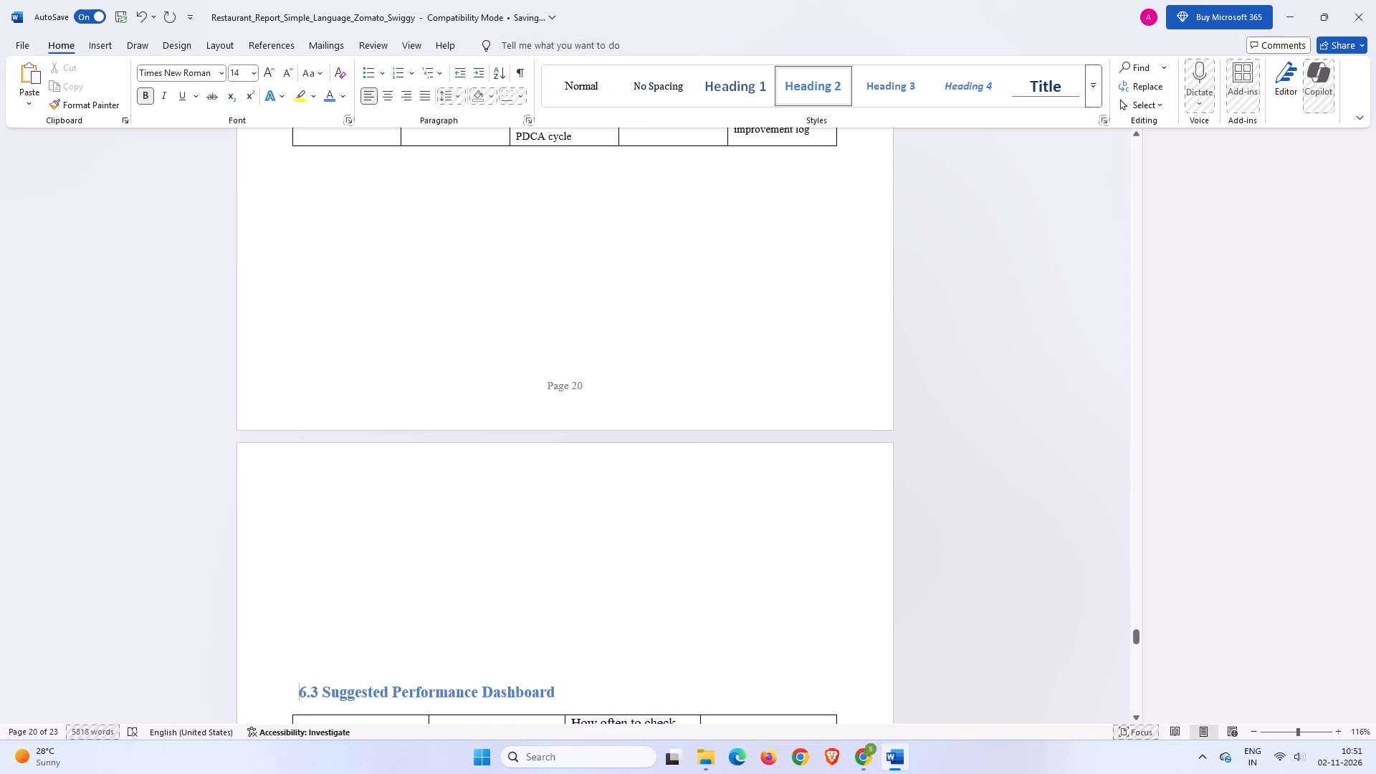
Check the layout of the closing pages, from 6.4 Future Scope through REFERENCES to the report's last page.
{"action": "scroll", "coordinate": [887, 308], "scroll_direction": "down", "scroll_amount": 20}
{"action": "scroll", "coordinate": [887, 308], "scroll_direction": "down", "scroll_amount": 3}
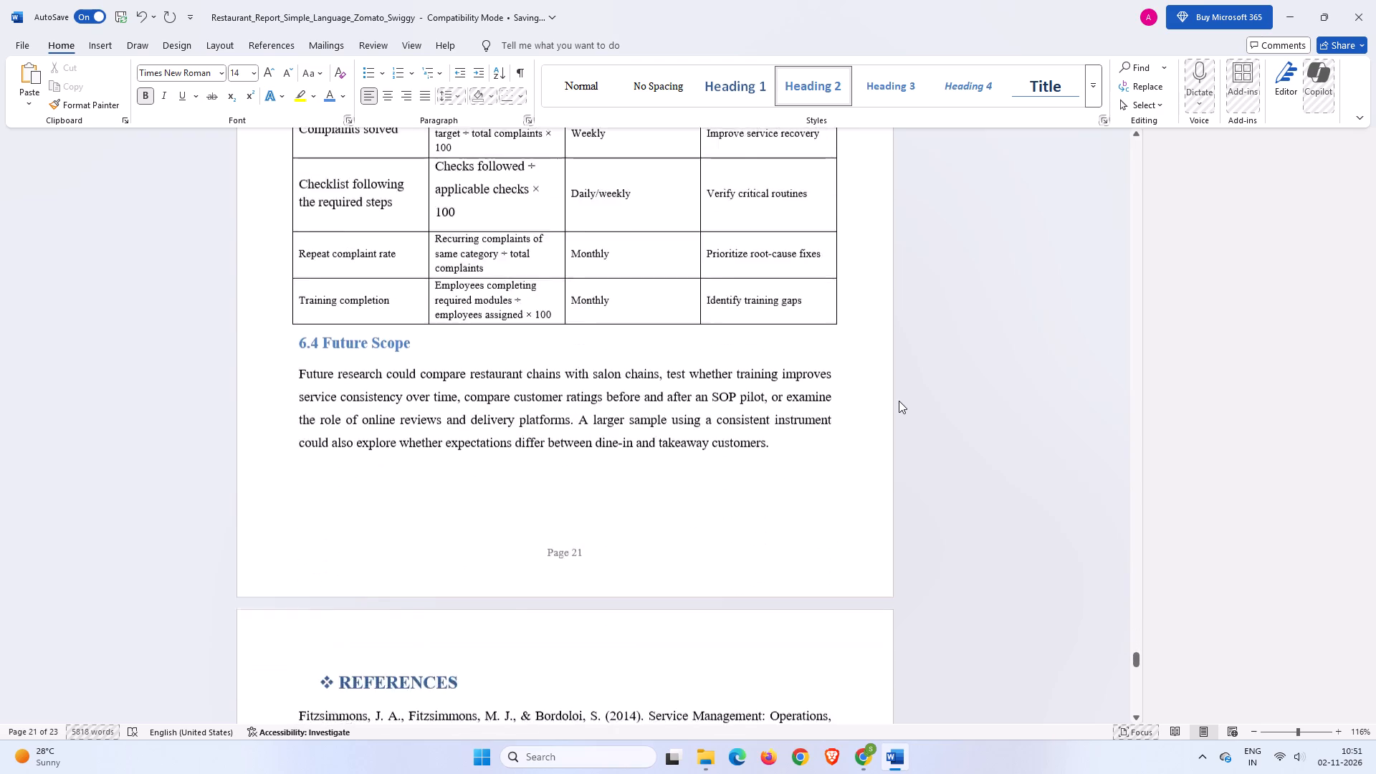
{"action": "scroll", "coordinate": [899, 401], "scroll_direction": "down", "scroll_amount": 20}
{"action": "scroll", "coordinate": [899, 401], "scroll_direction": "down", "scroll_amount": 6}
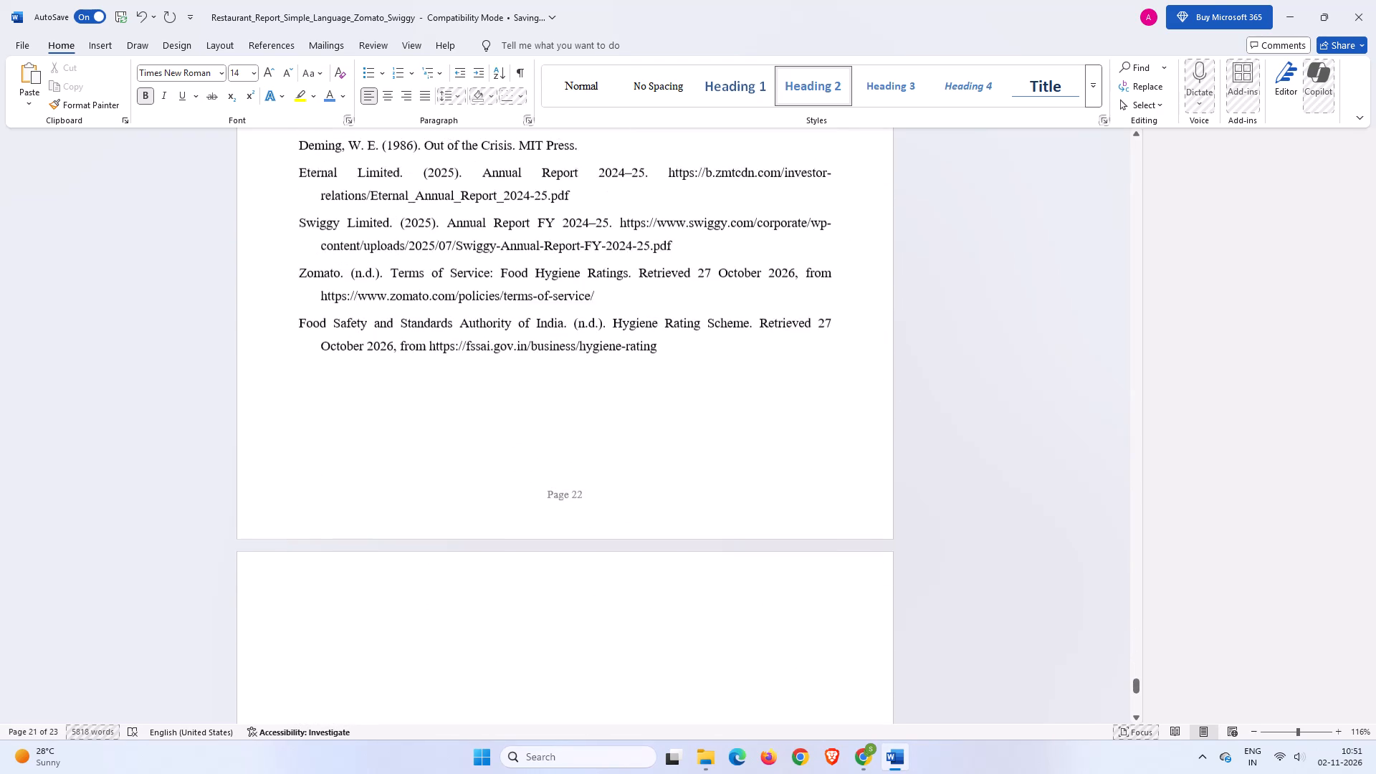
{"action": "scroll", "coordinate": [902, 399], "scroll_direction": "down", "scroll_amount": 20}
{"action": "scroll", "coordinate": [904, 419], "scroll_direction": "up", "scroll_amount": 8}
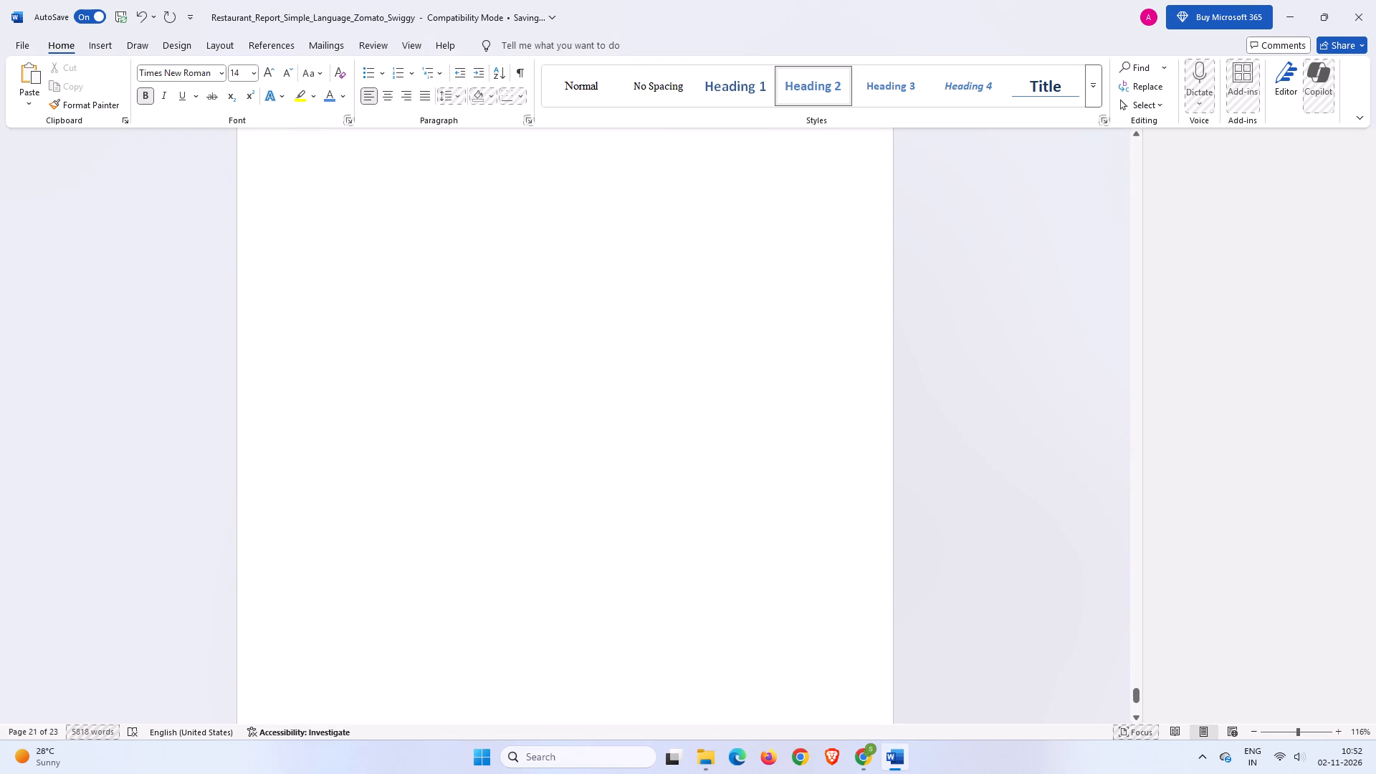
{"action": "scroll", "coordinate": [904, 419], "scroll_direction": "up", "scroll_amount": 6}
{"action": "scroll", "coordinate": [904, 419], "scroll_direction": "up", "scroll_amount": 20}
{"action": "scroll", "coordinate": [904, 419], "scroll_direction": "up", "scroll_amount": 3}
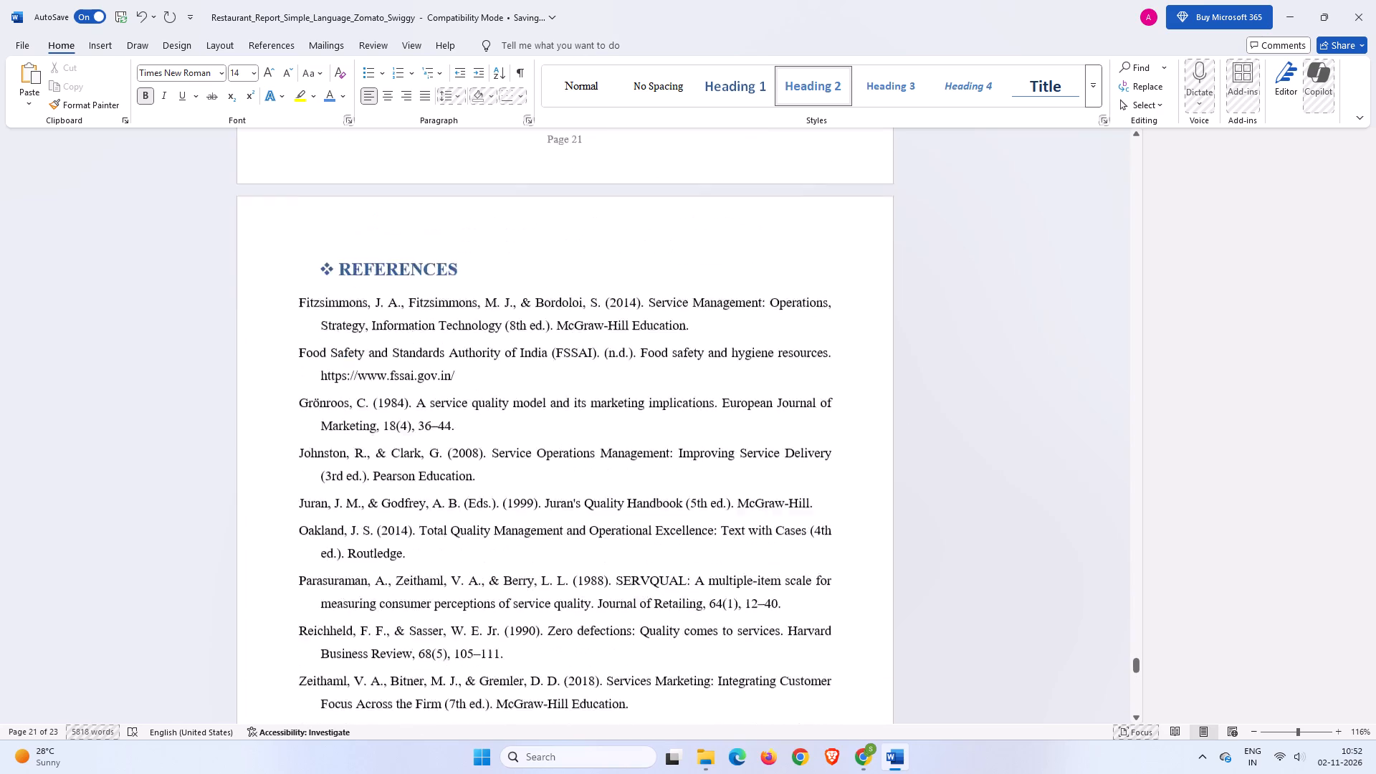
Save the shortened Restaurant_Report_Simple_Language_Zomato_Swiggy document with its current edits.
{"action": "scroll", "coordinate": [904, 419], "scroll_direction": "up", "scroll_amount": 18}
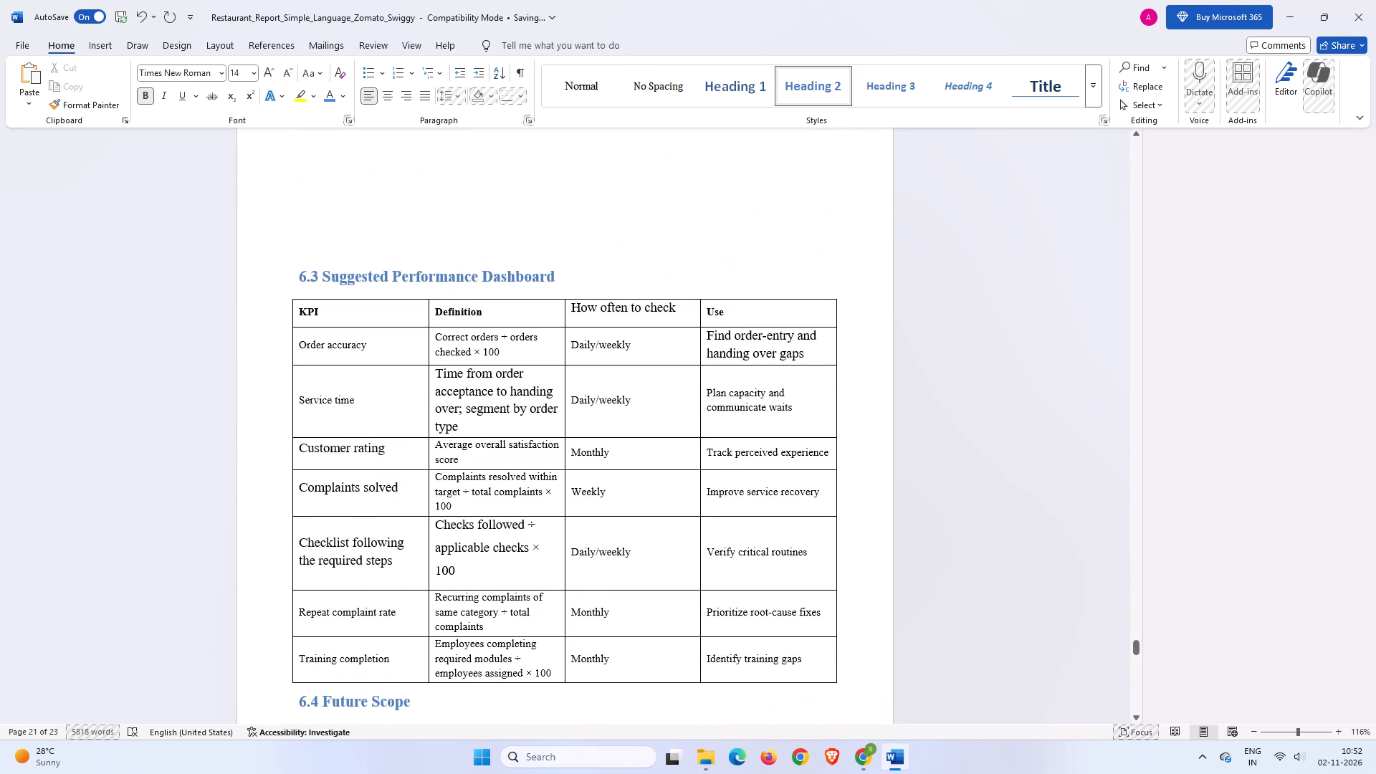
{"action": "scroll", "coordinate": [689, 335], "scroll_direction": "down", "scroll_amount": 6}
{"action": "scroll", "coordinate": [693, 348], "scroll_direction": "up", "scroll_amount": 14}
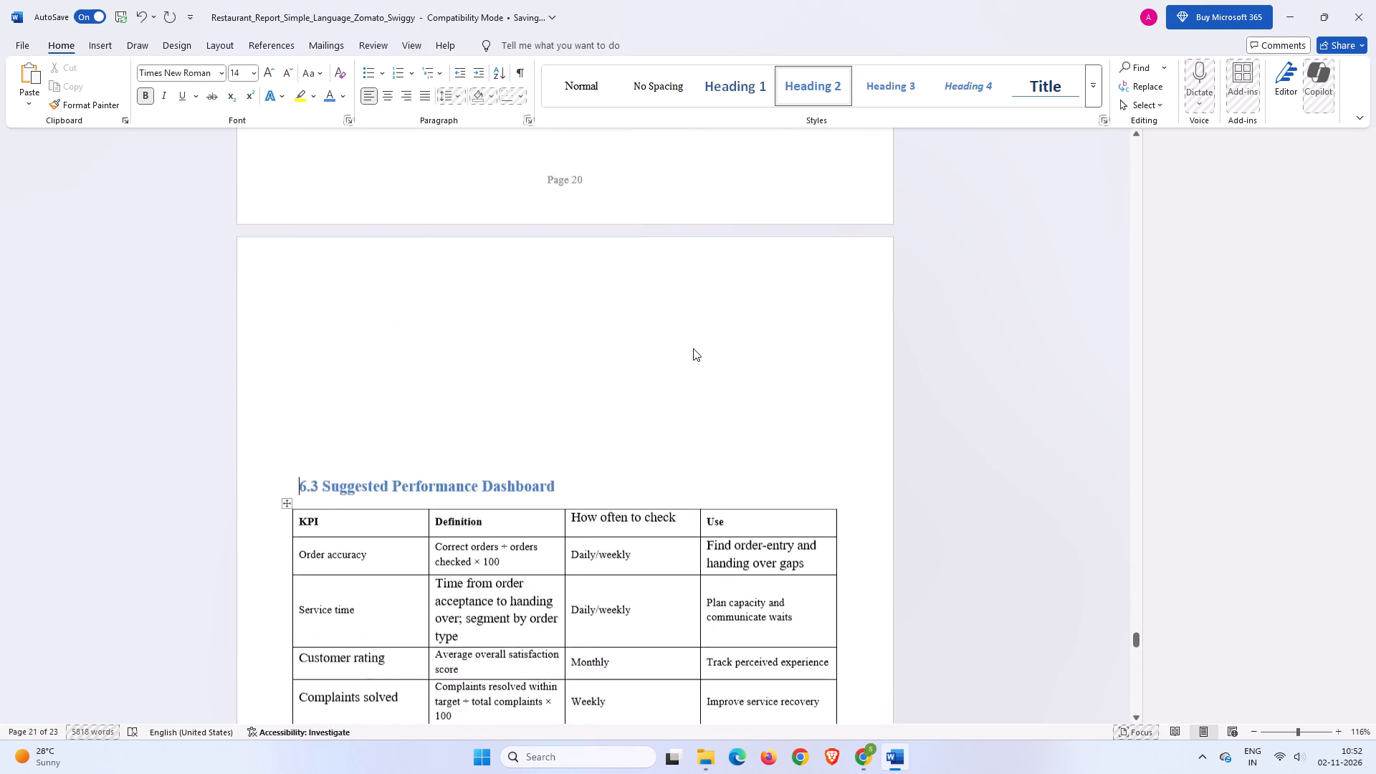
{"action": "scroll", "coordinate": [693, 348], "scroll_direction": "up", "scroll_amount": 18}
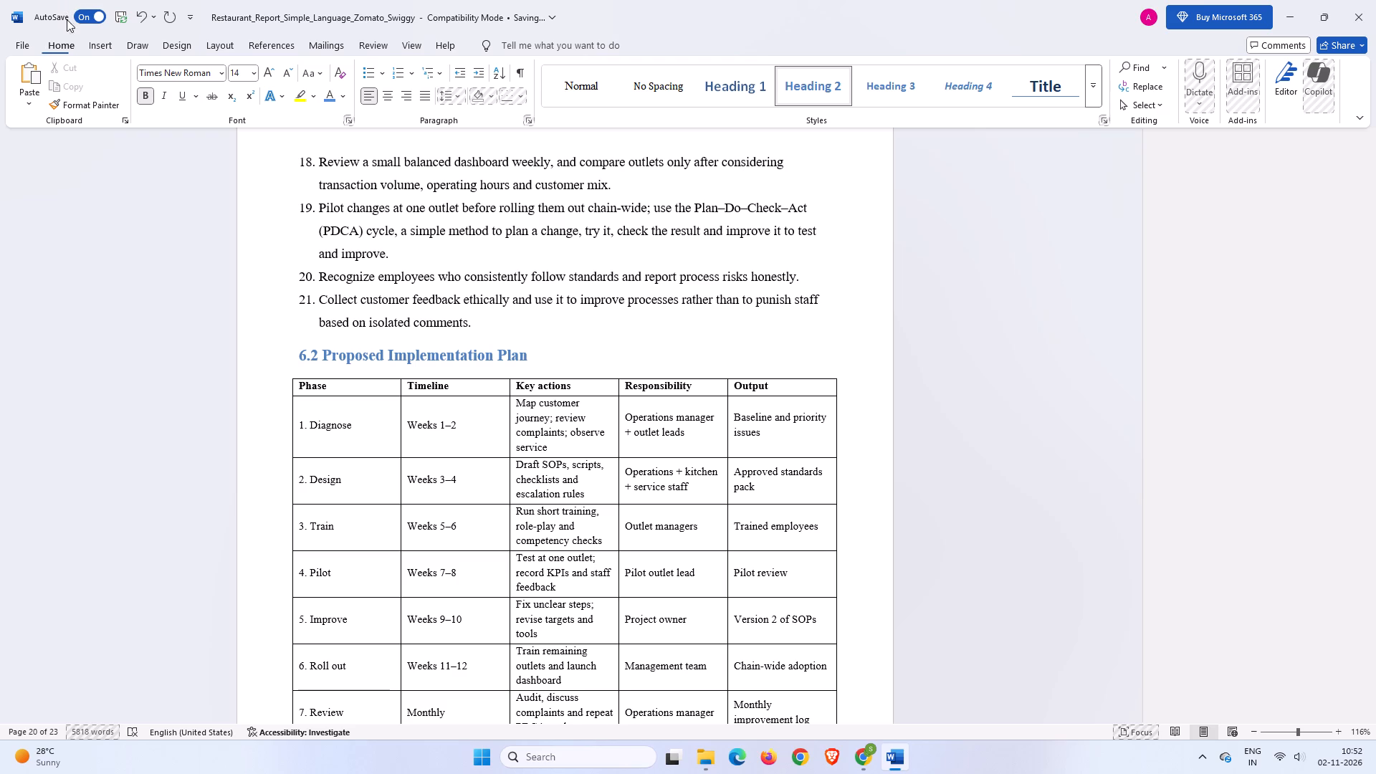
{"action": "left_click", "coordinate": [120, 12]}
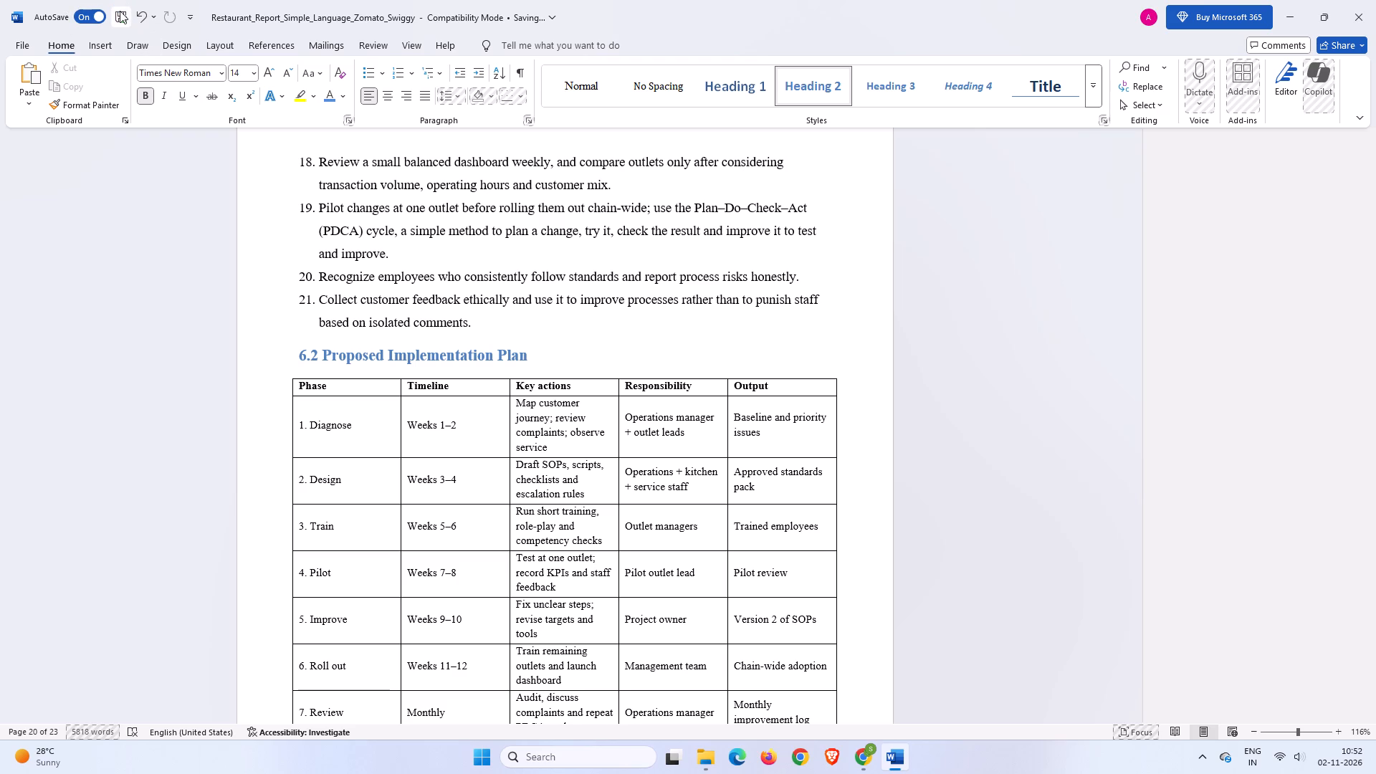
{"action": "left_click", "coordinate": [120, 11]}
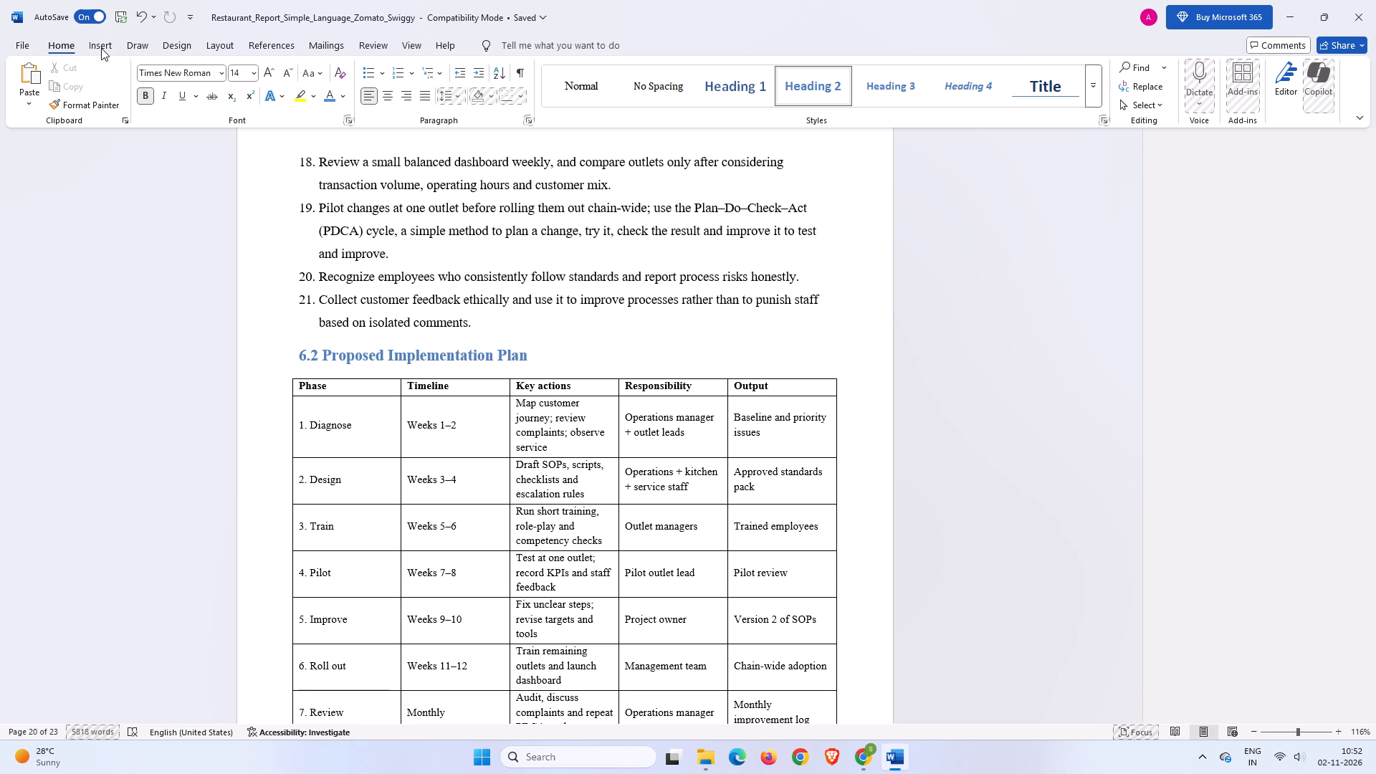
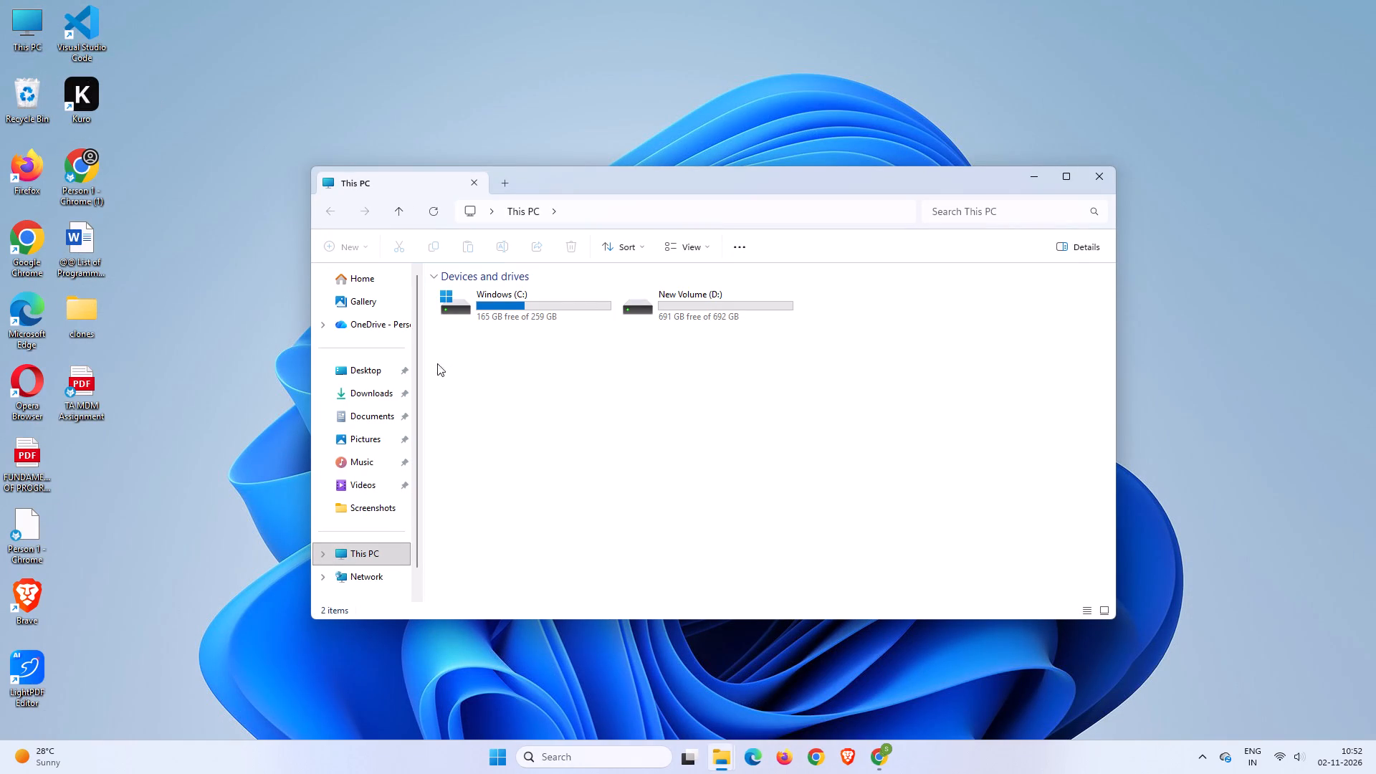
In File Explorer, rename the Restaurant_Report_Simple_Language_Zomato_Swiggy document in the personal OneDrive folder to the two report members' full names.
{"action": "left_click", "coordinate": [356, 317]}
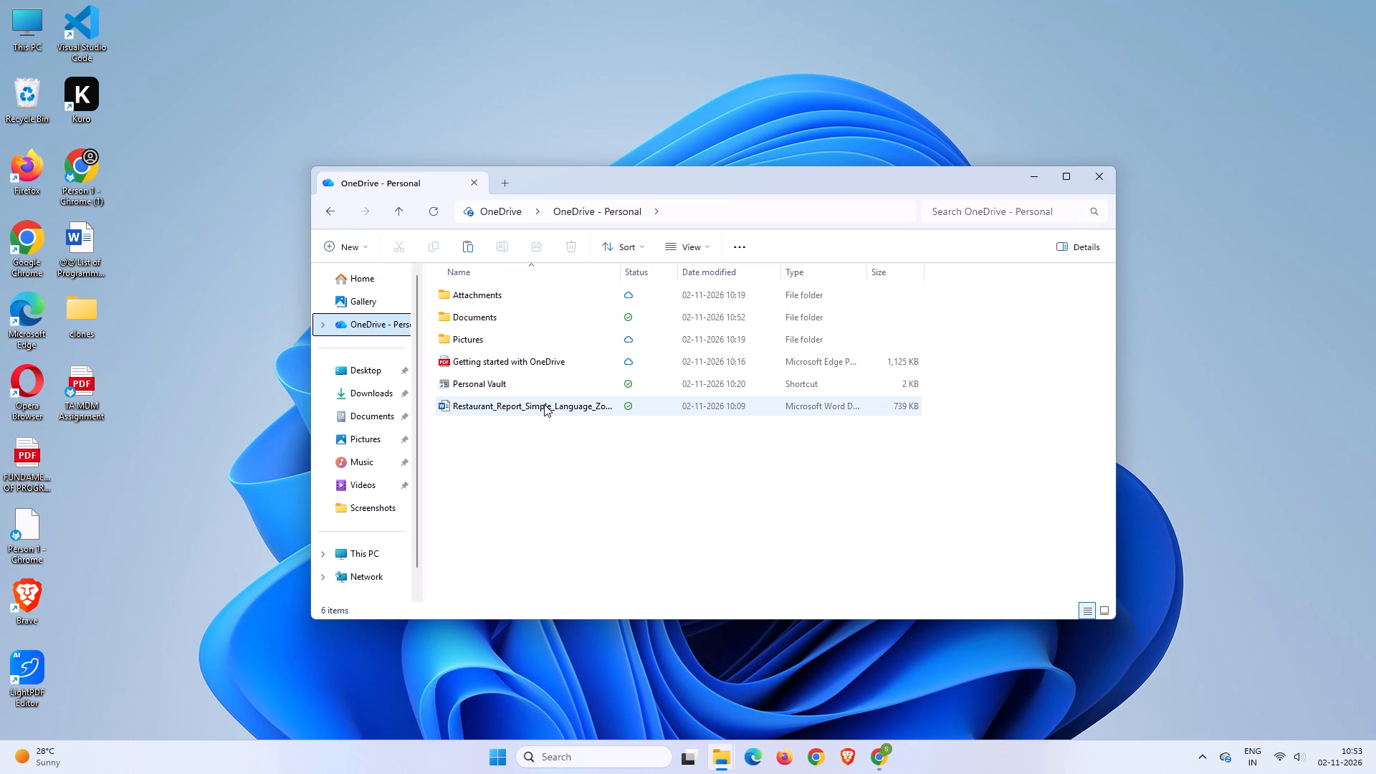
{"action": "right_click", "coordinate": [544, 403]}
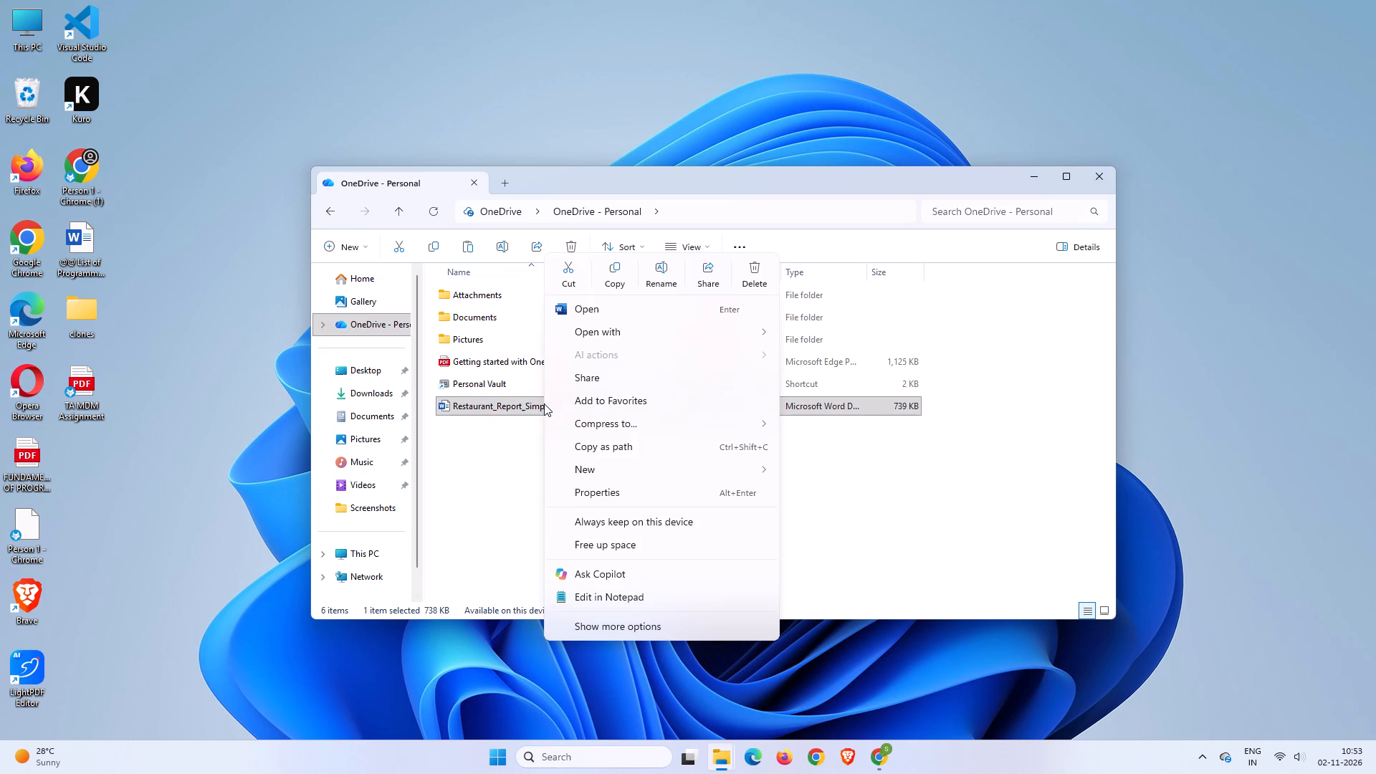
{"action": "left_click", "coordinate": [657, 274]}
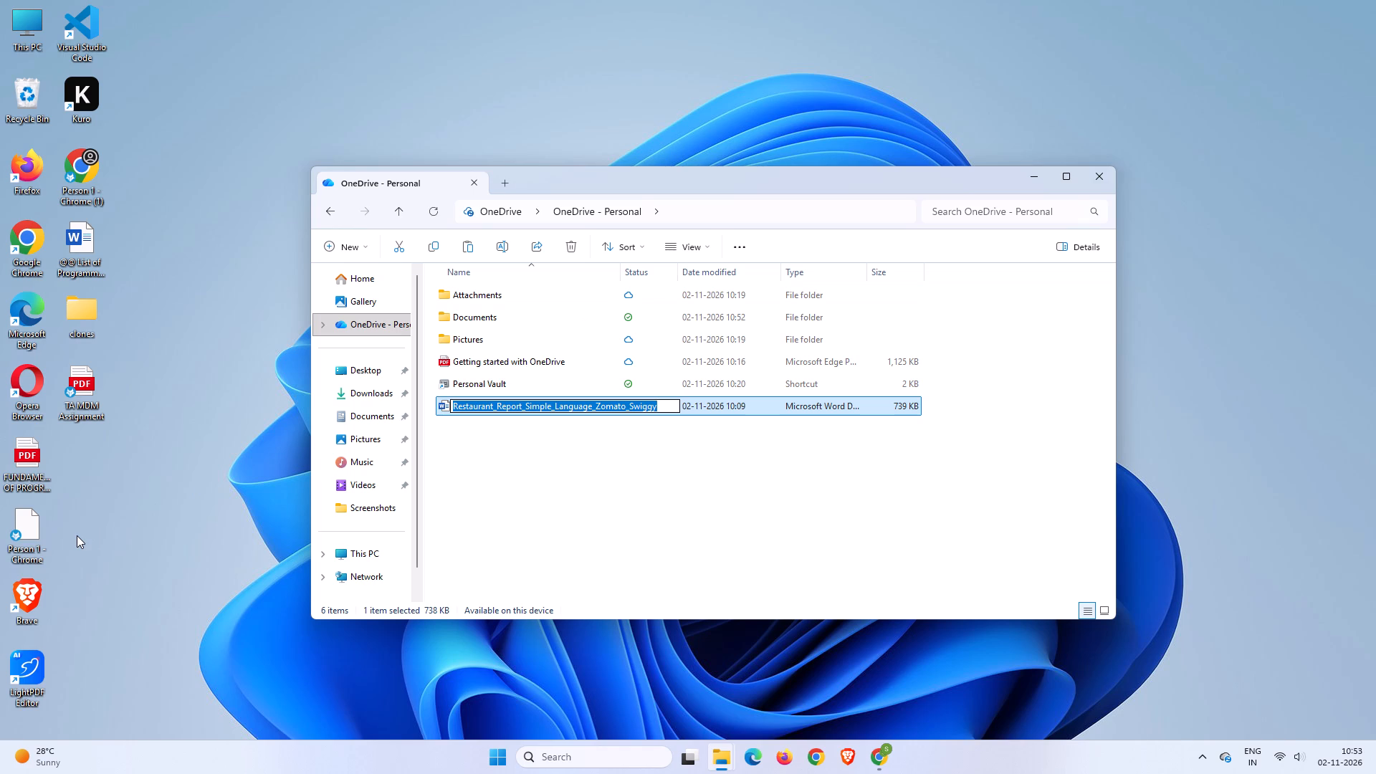
{"action": "key", "text": "BackSpace"}
{"action": "key", "text": "BackSpace"}
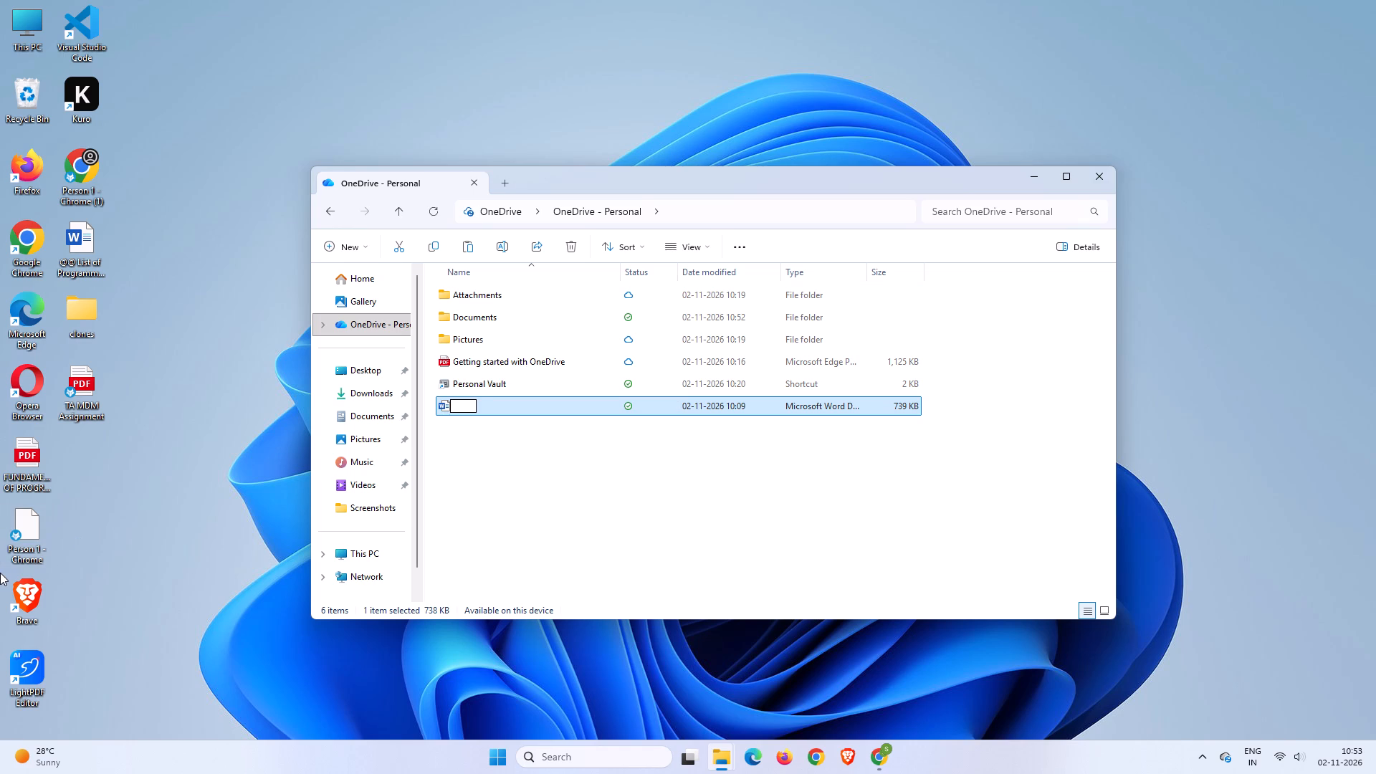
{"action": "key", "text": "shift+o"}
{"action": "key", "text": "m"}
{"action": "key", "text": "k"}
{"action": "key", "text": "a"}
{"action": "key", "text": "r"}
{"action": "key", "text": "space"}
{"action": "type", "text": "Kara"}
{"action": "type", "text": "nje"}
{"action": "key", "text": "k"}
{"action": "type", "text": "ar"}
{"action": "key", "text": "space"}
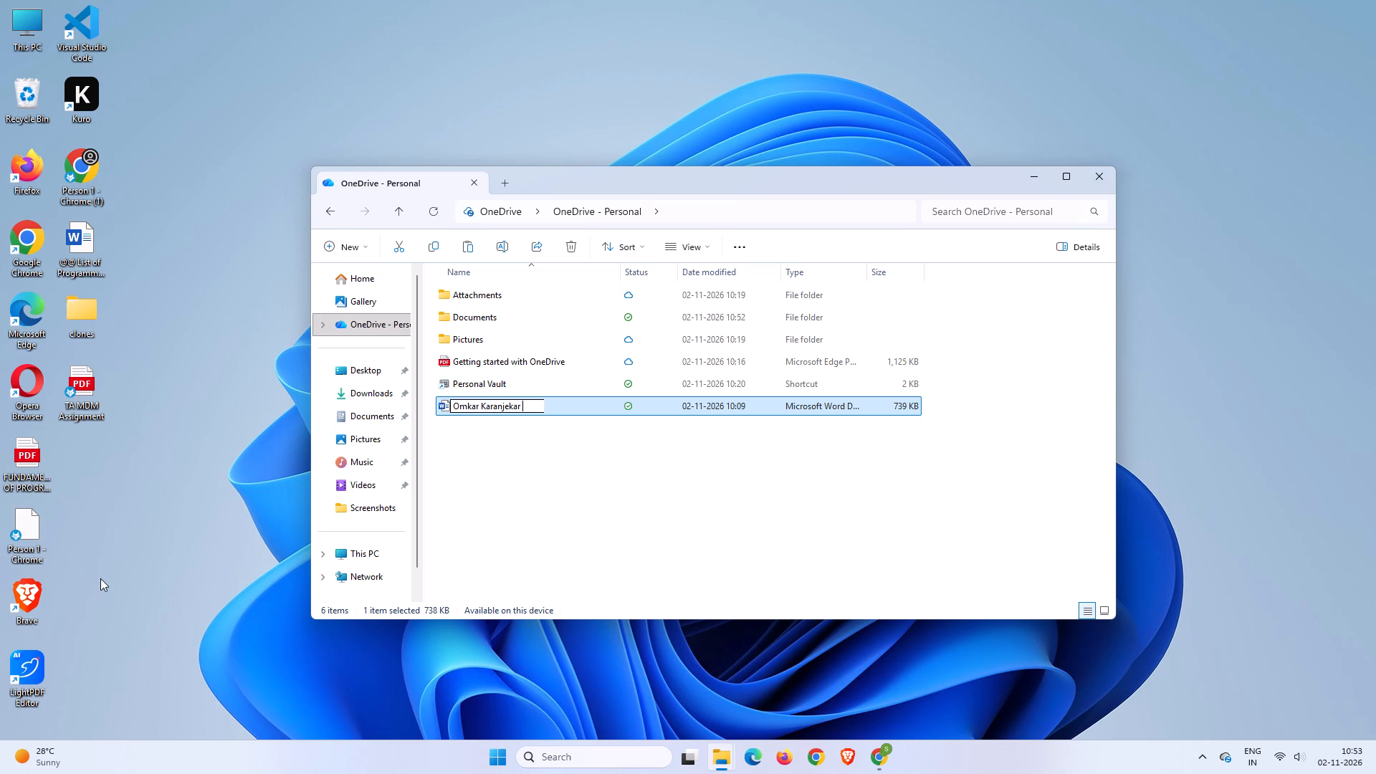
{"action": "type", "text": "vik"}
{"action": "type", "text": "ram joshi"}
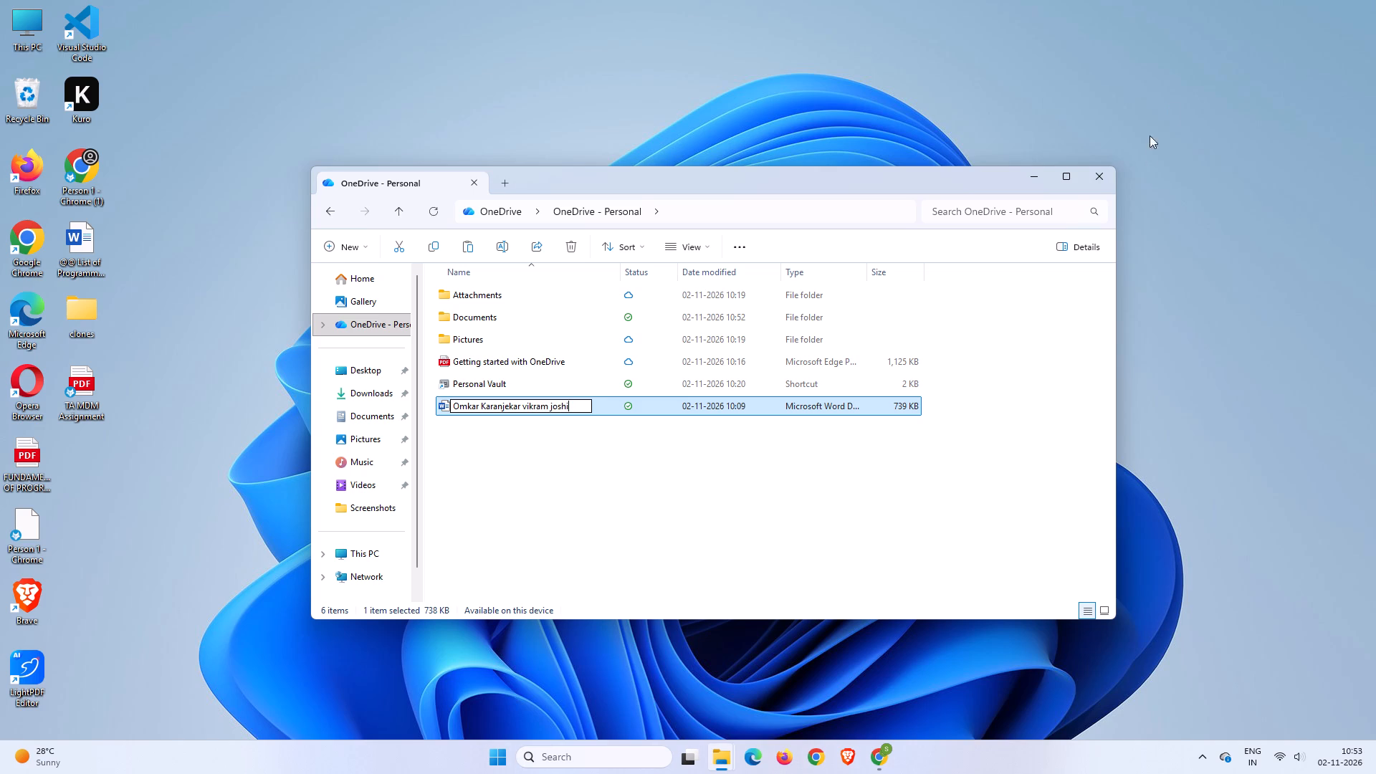
{"action": "left_click", "coordinate": [1163, 406]}
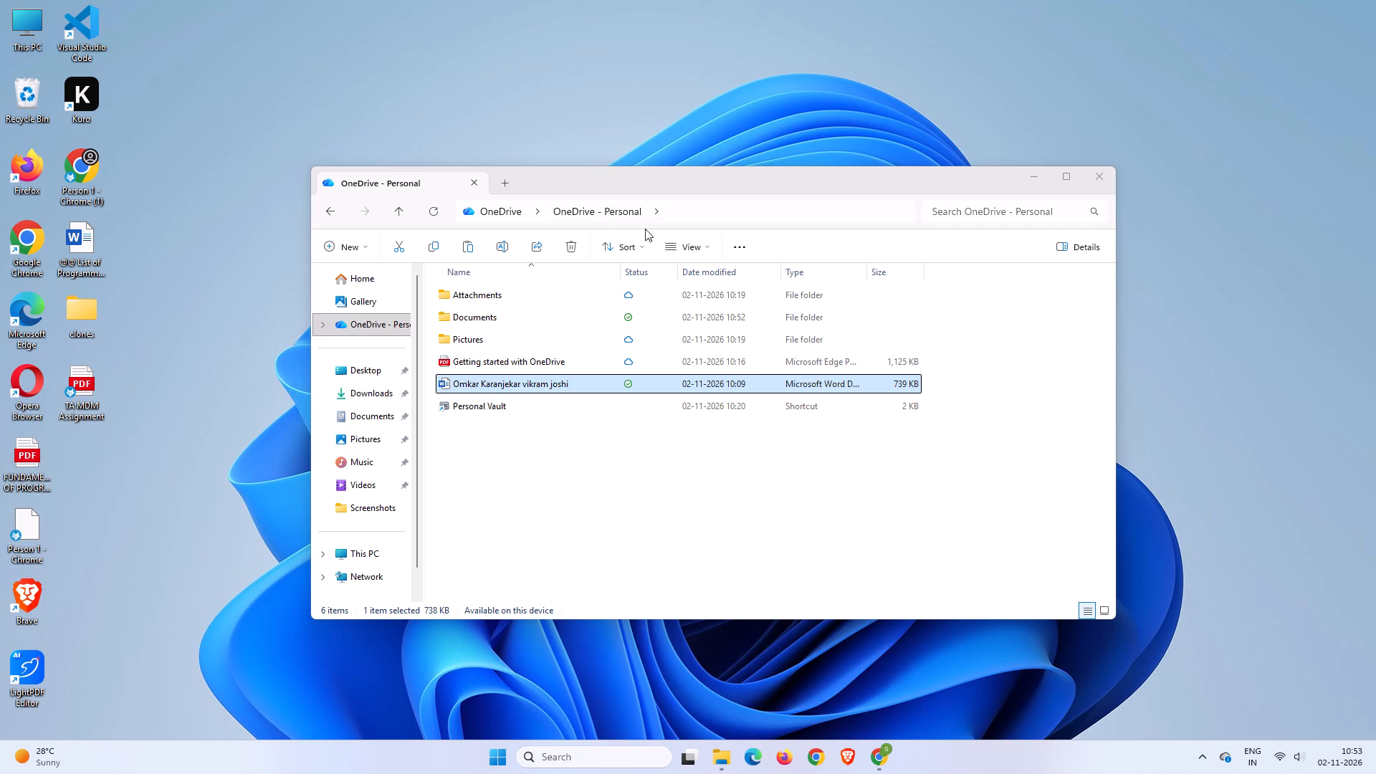
Show the file details of the renamed report in the OneDrive folder, and clear the file selection.
{"action": "left_click", "coordinate": [1096, 253]}
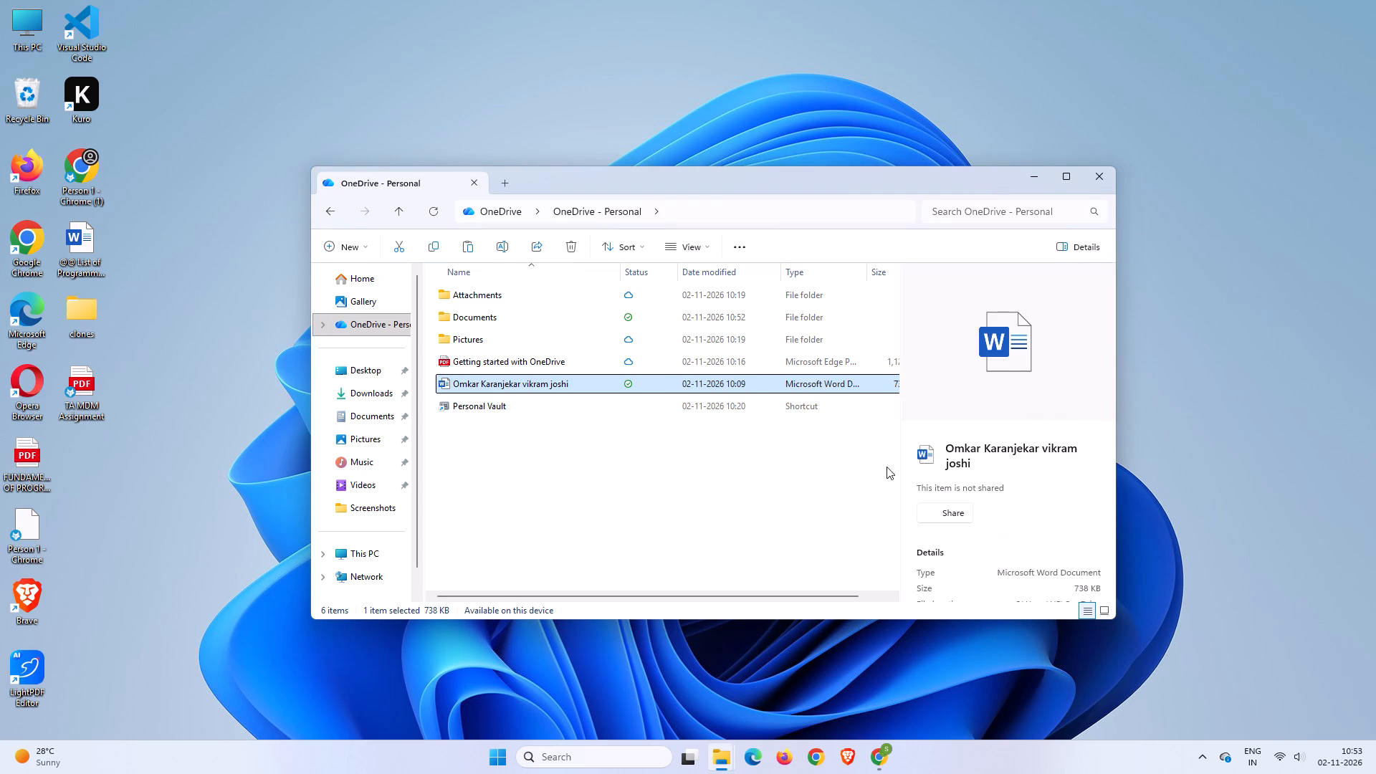
{"action": "left_click", "coordinate": [801, 450]}
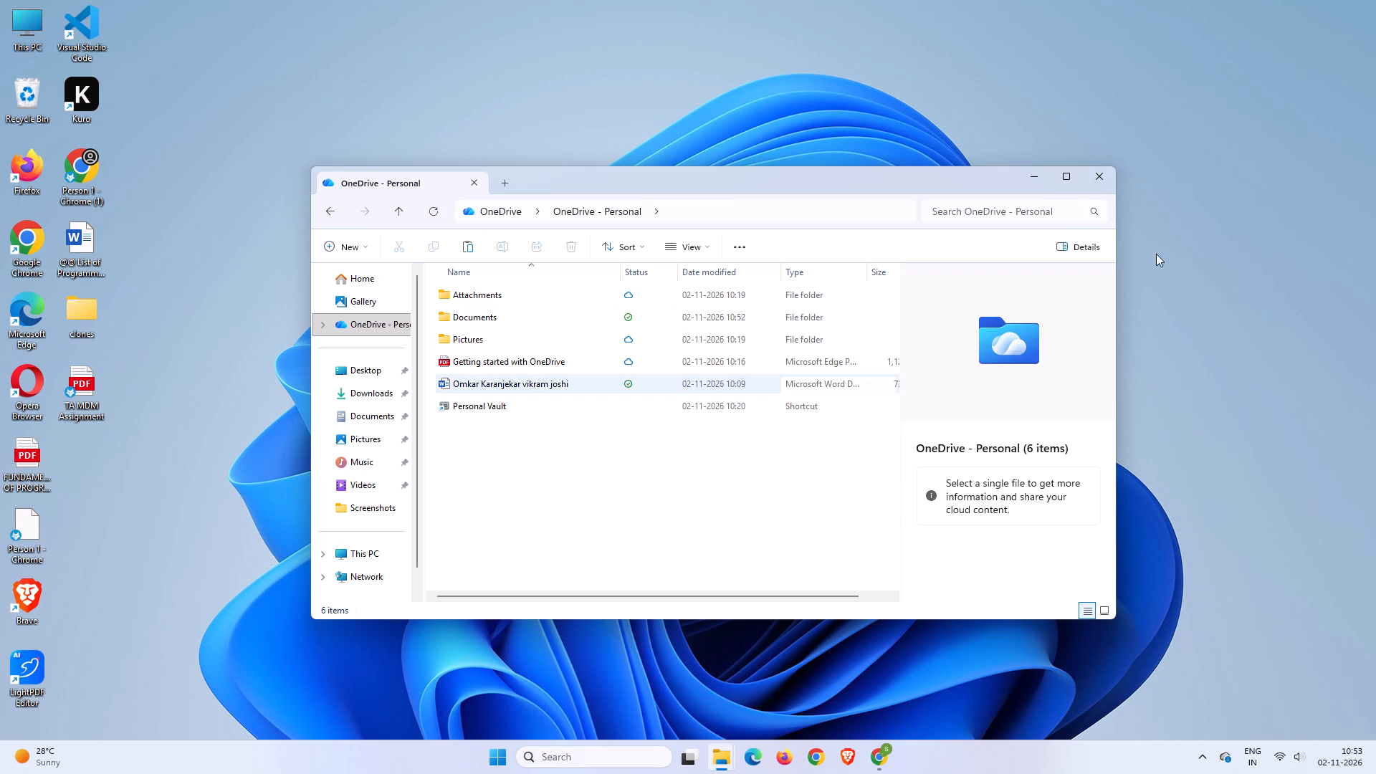
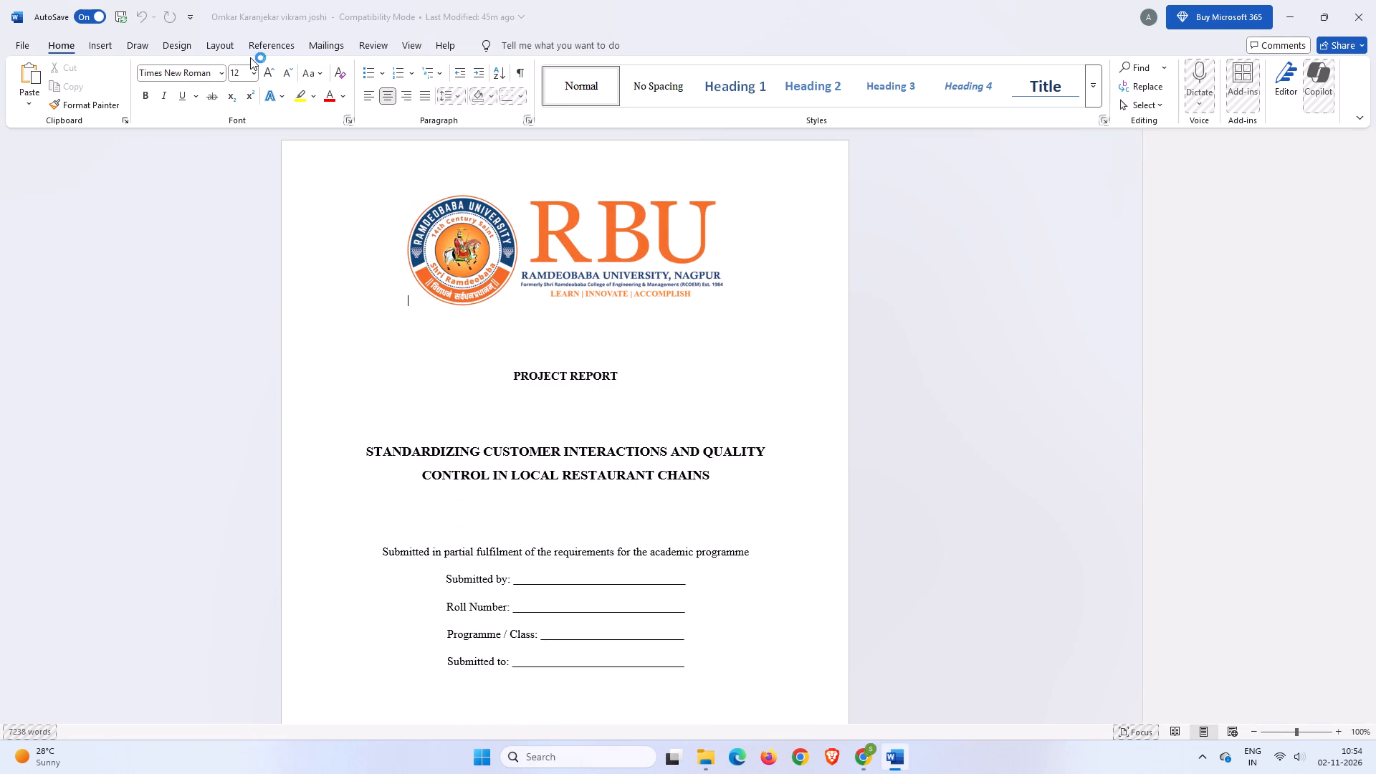
Check the cover and INDEX pages of the renamed report, and close the document and its OneDrive folder window.
{"action": "scroll", "coordinate": [577, 576], "scroll_direction": "down", "scroll_amount": 2}
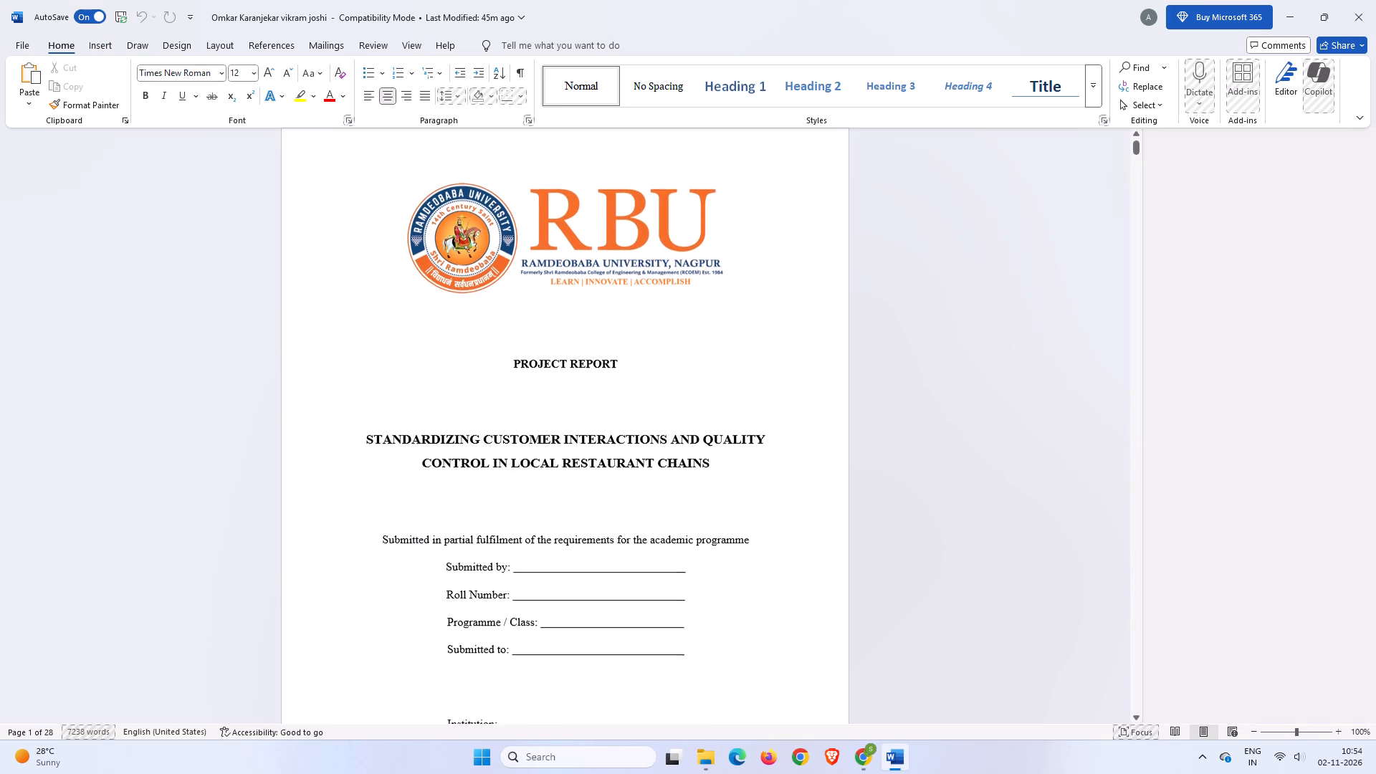
{"action": "scroll", "coordinate": [577, 576], "scroll_direction": "down", "scroll_amount": 4}
{"action": "scroll", "coordinate": [577, 577], "scroll_direction": "down", "scroll_amount": 17}
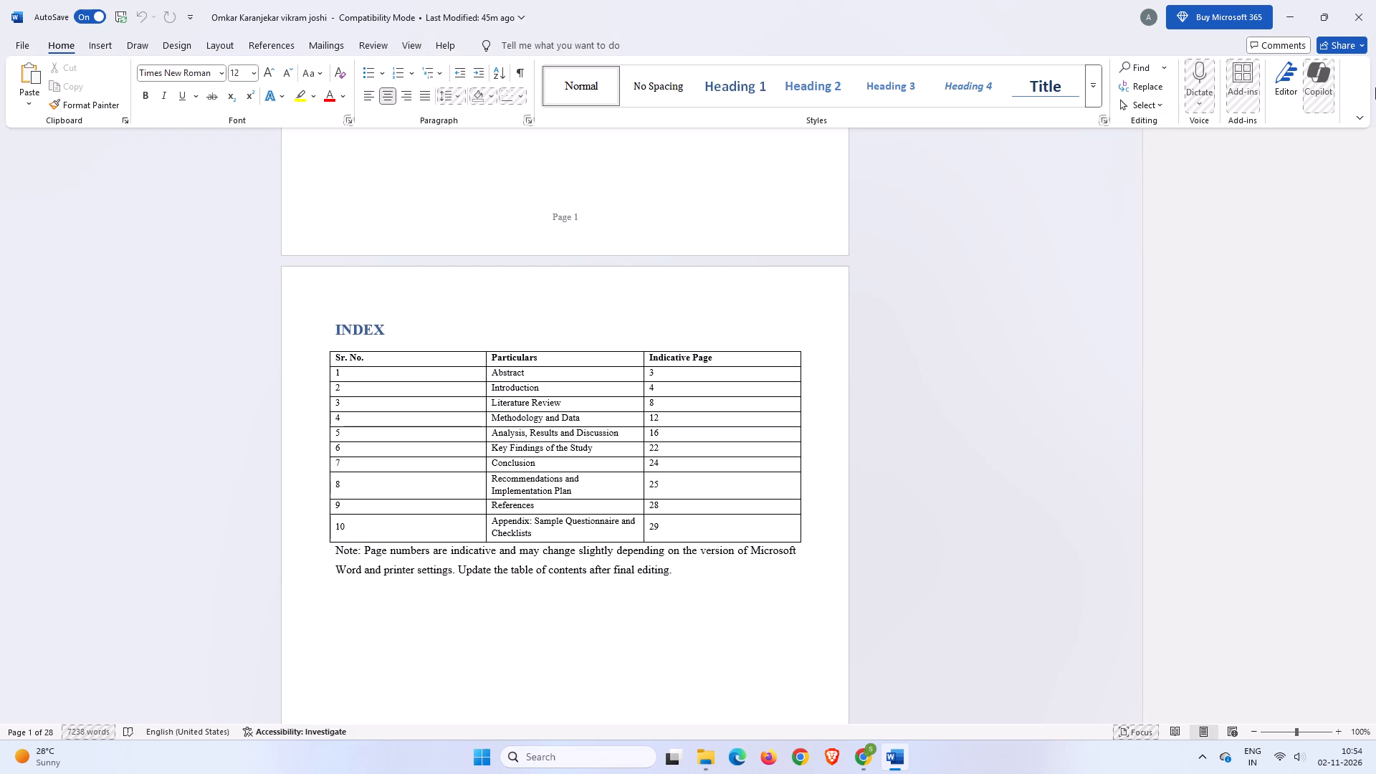
{"action": "left_click", "coordinate": [1350, 4]}
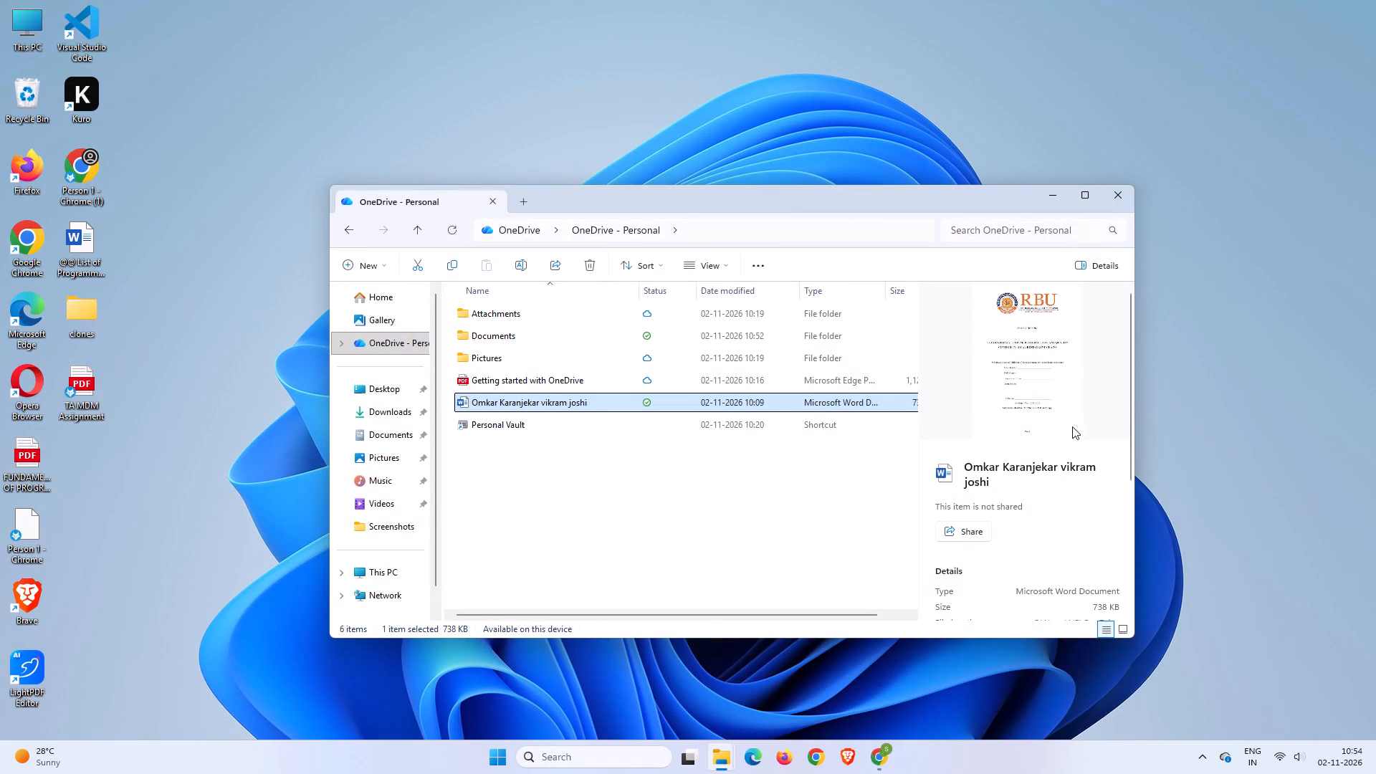
{"action": "left_click", "coordinate": [1115, 193]}
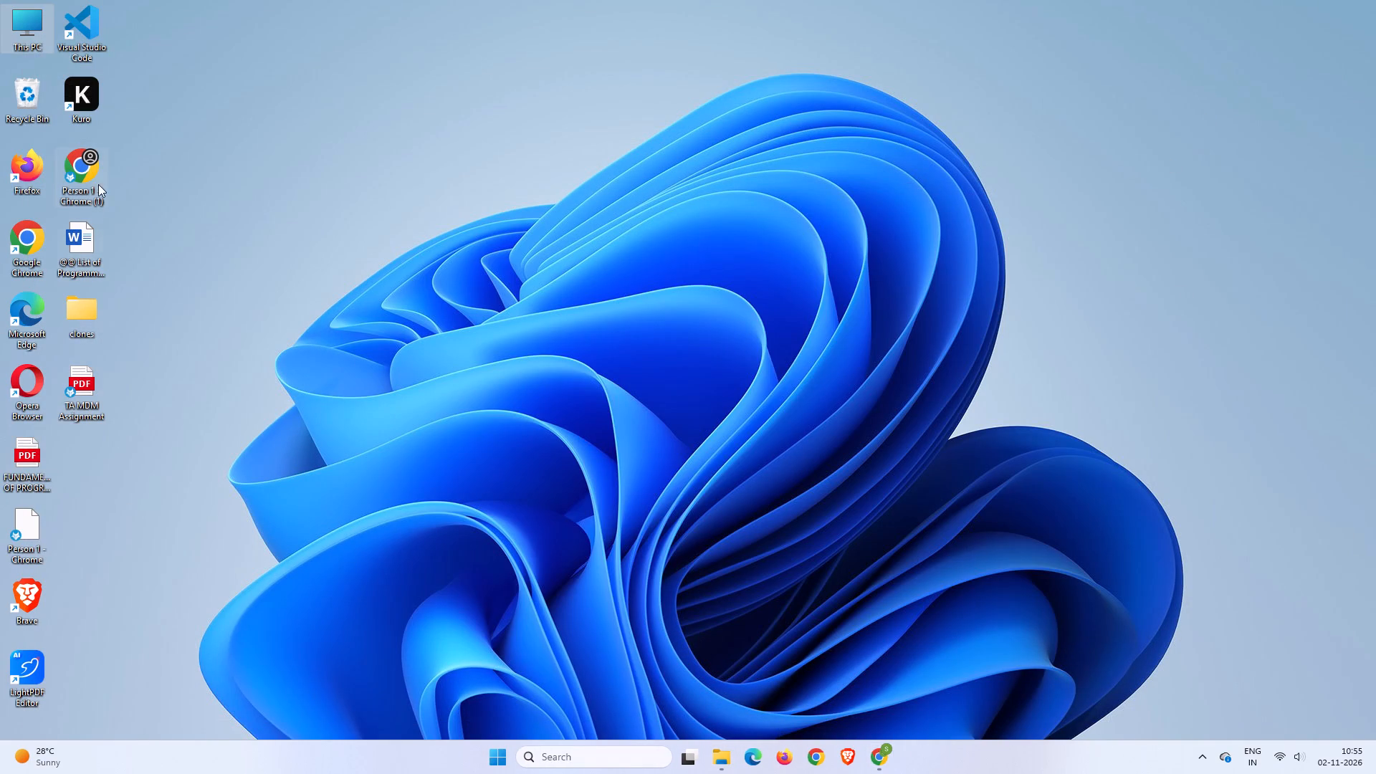
View Restaurant_Report_Simple_Language_Zomato_Swiggy (1) from the Downloads folder, and close the document and the folder window.
{"action": "double_click", "coordinate": [22, 40]}
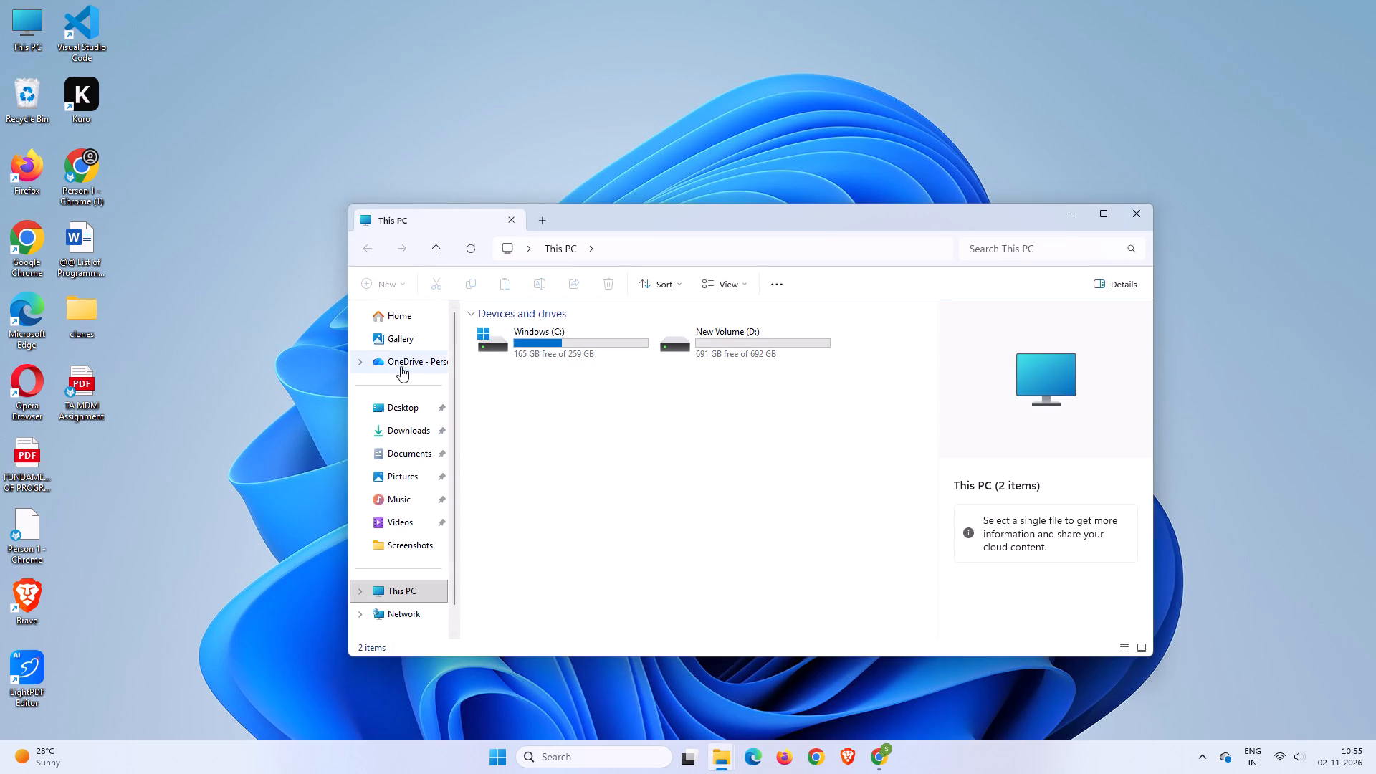
{"action": "left_click", "coordinate": [406, 424]}
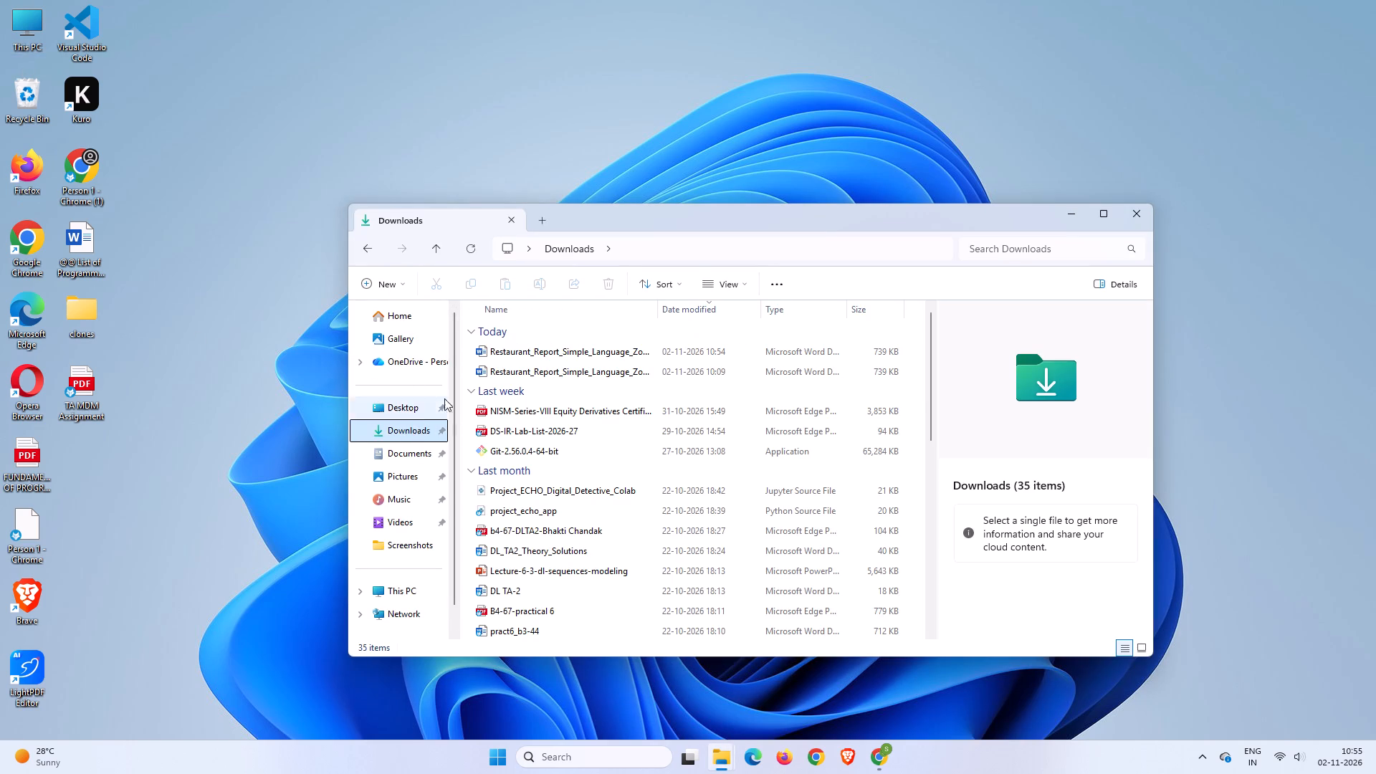
{"action": "left_click", "coordinate": [549, 350]}
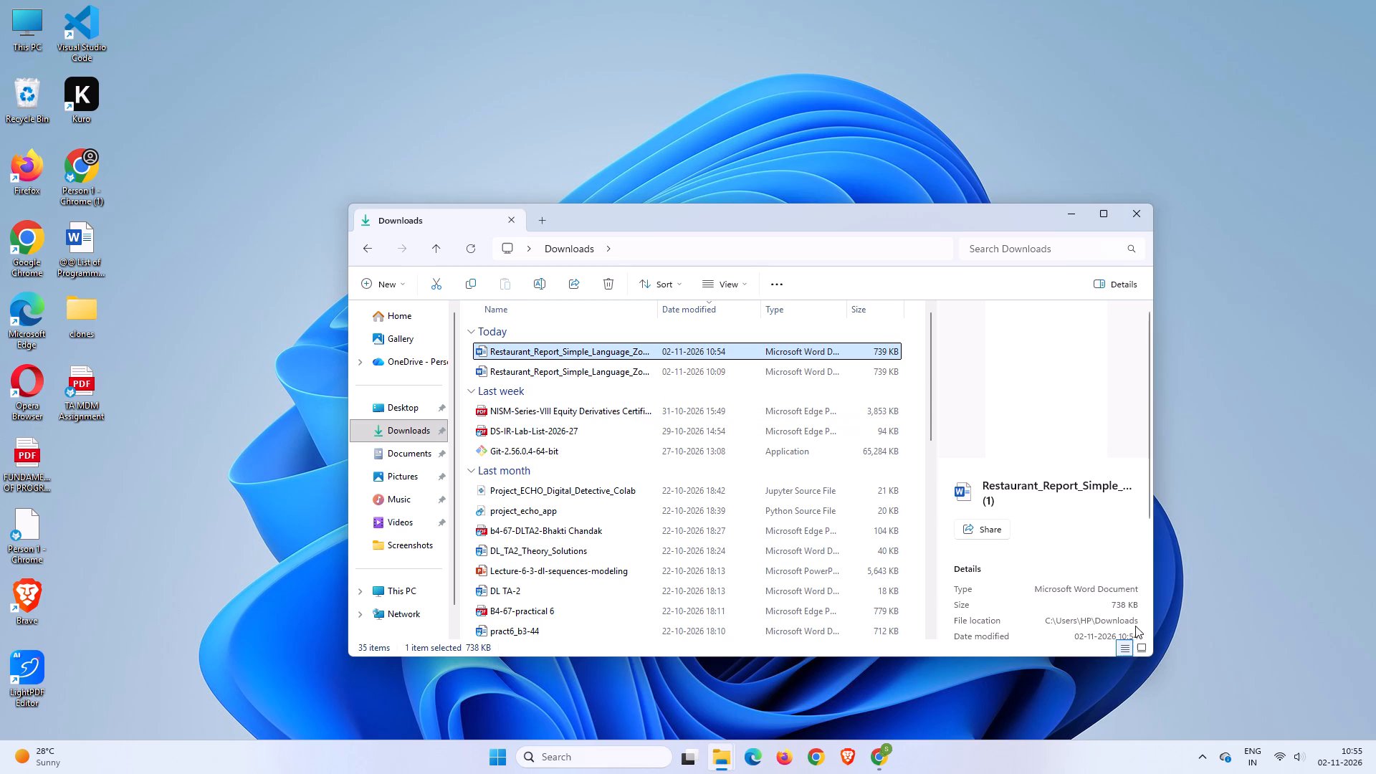
{"action": "double_click", "coordinate": [859, 347]}
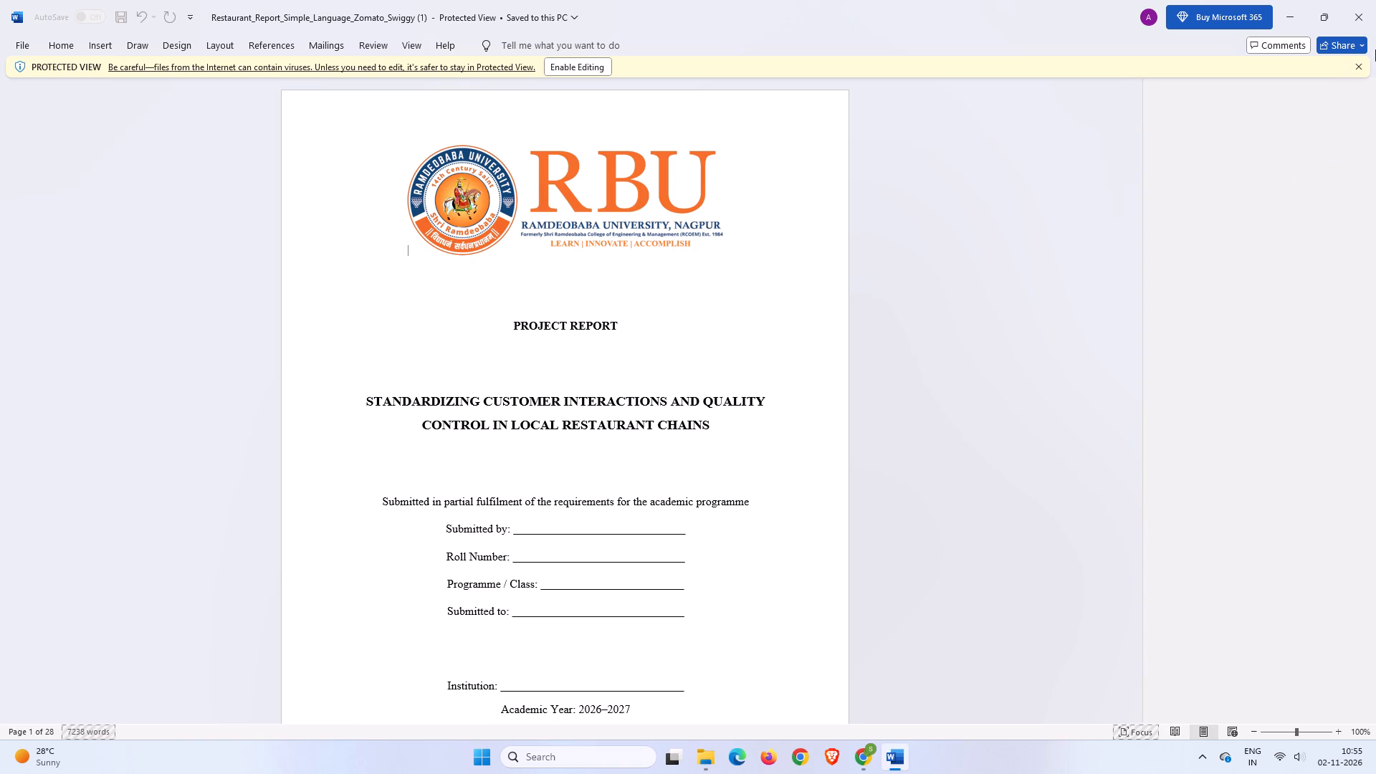
{"action": "left_click", "coordinate": [1365, 6]}
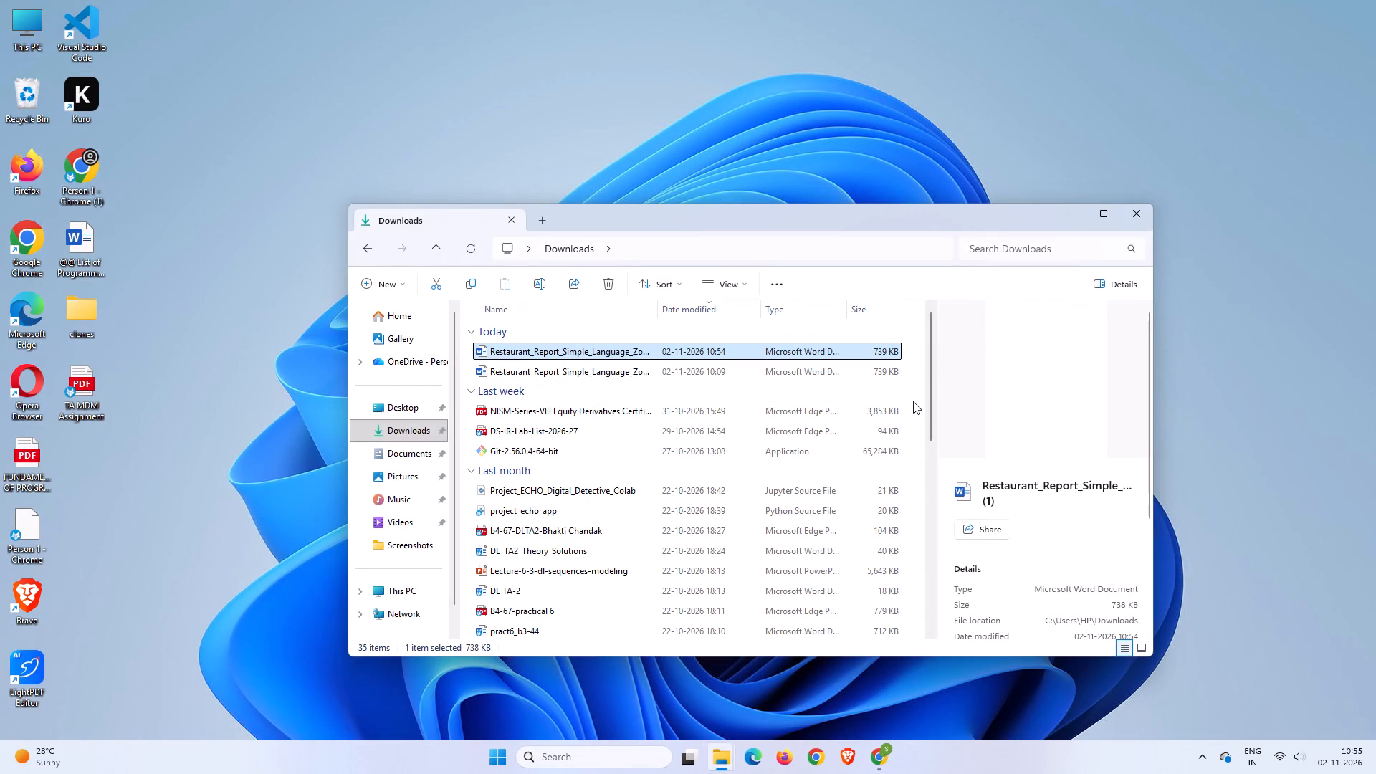
{"action": "left_click", "coordinate": [634, 348]}
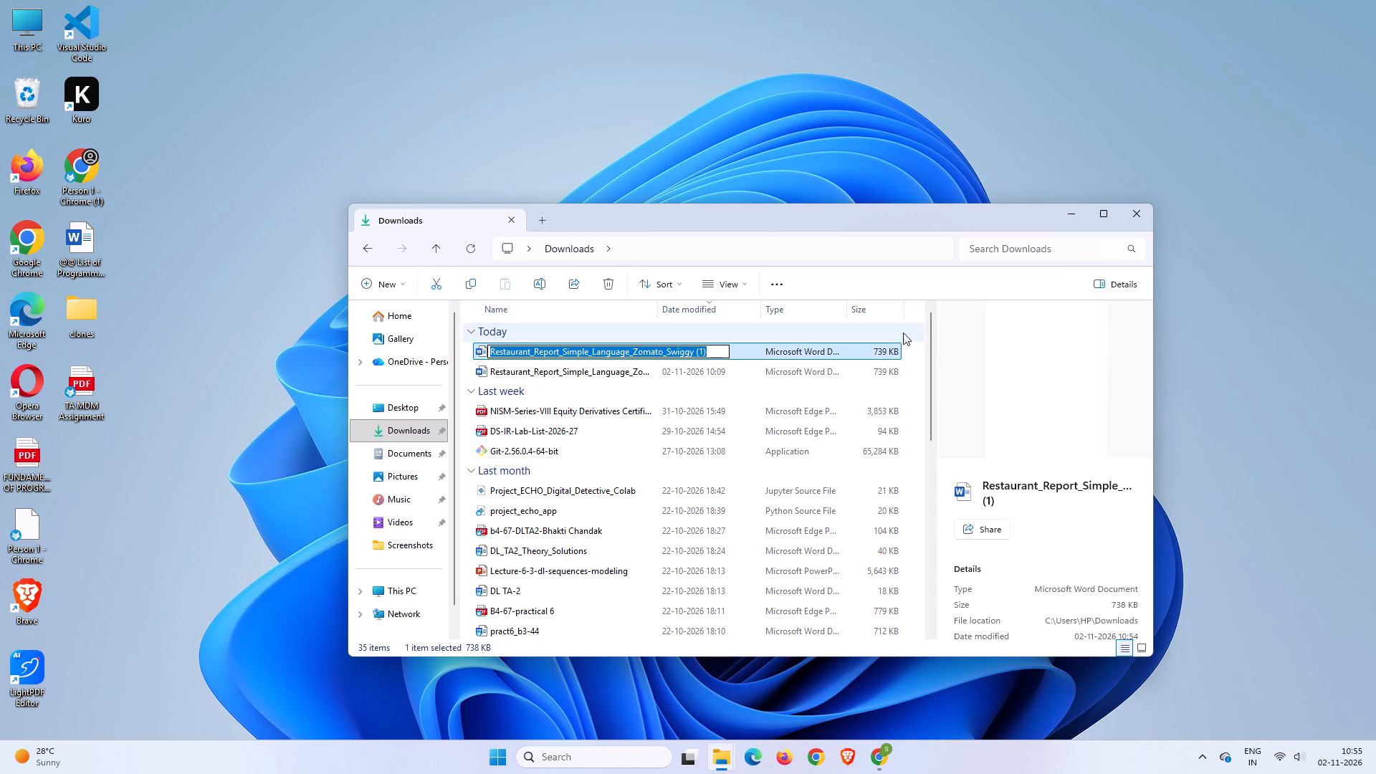
{"action": "left_click", "coordinate": [1030, 328]}
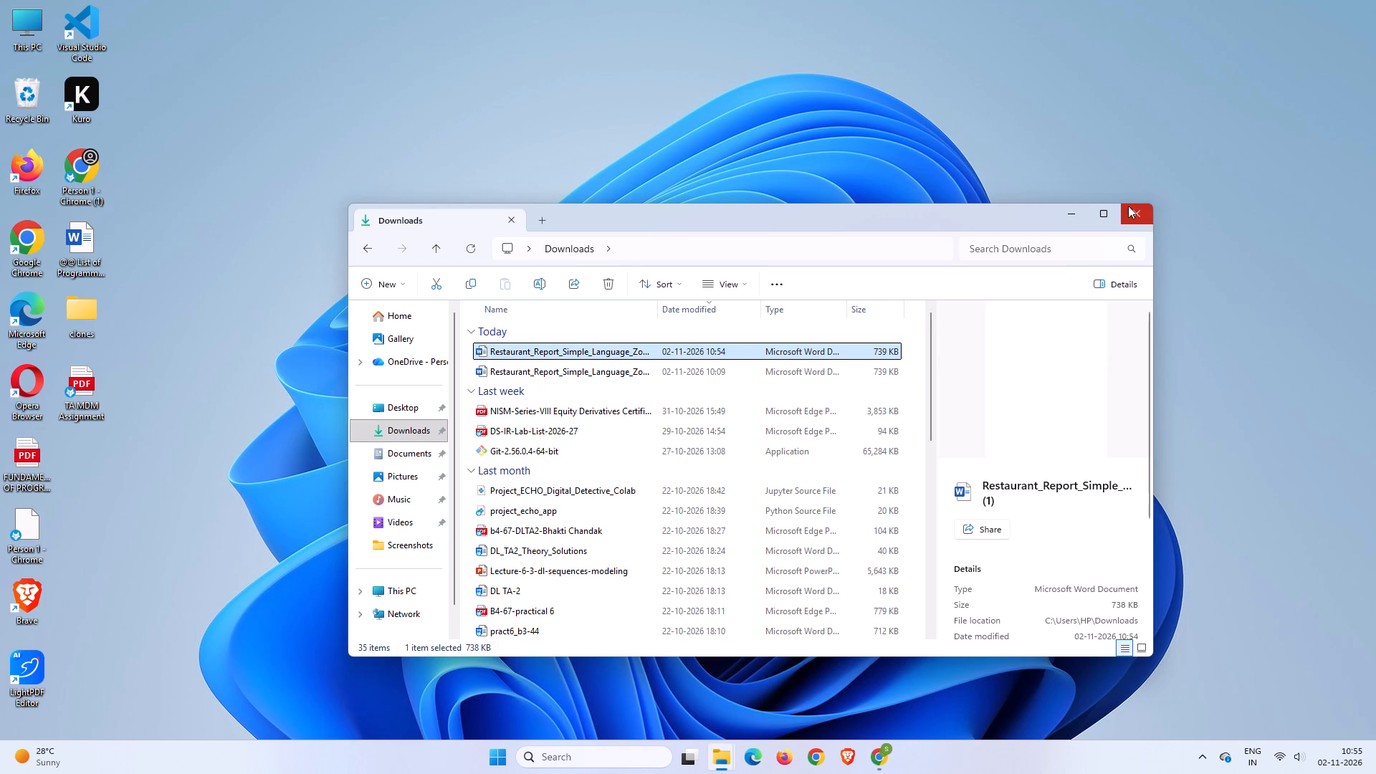
{"action": "left_click", "coordinate": [1128, 206]}
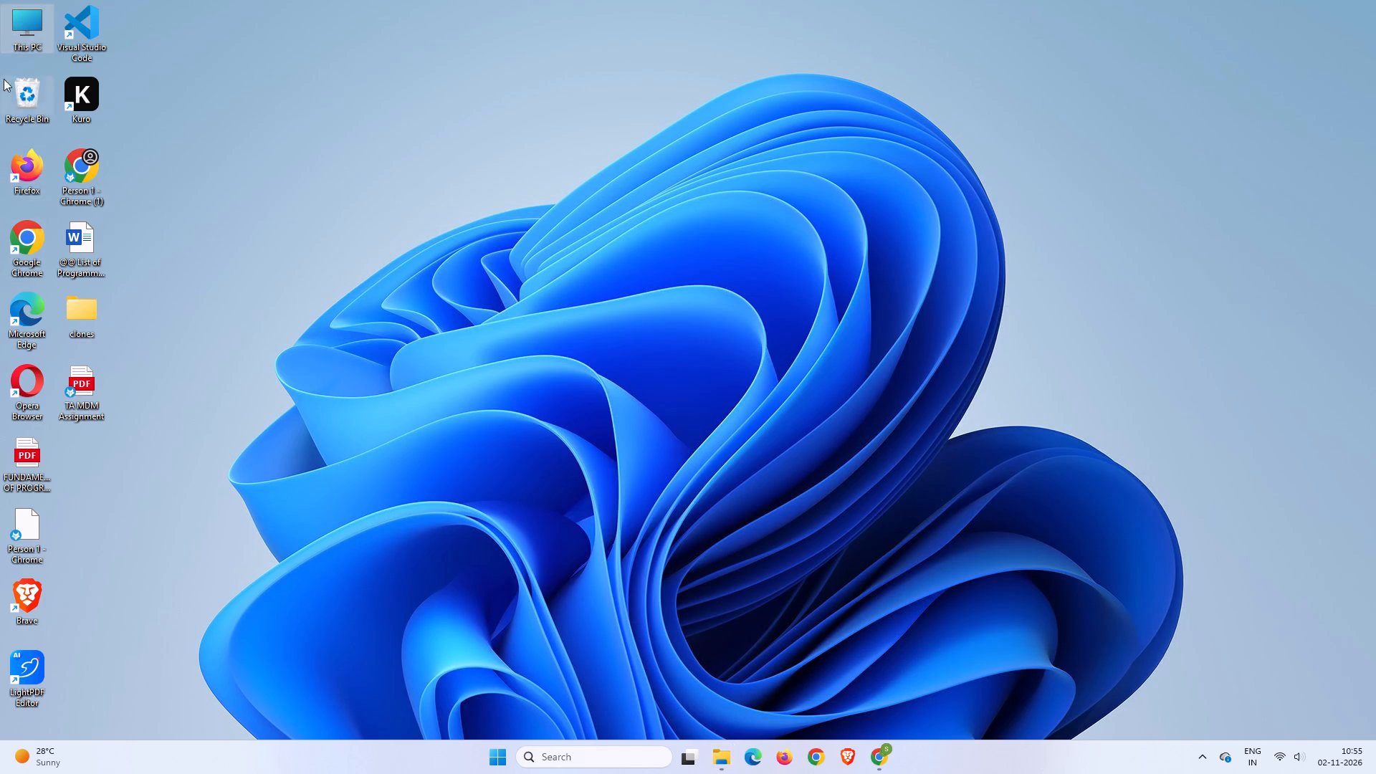
Reopen the report named after the two members from the personal OneDrive folder and check its cover and INDEX pages.
{"action": "double_click", "coordinate": [24, 19]}
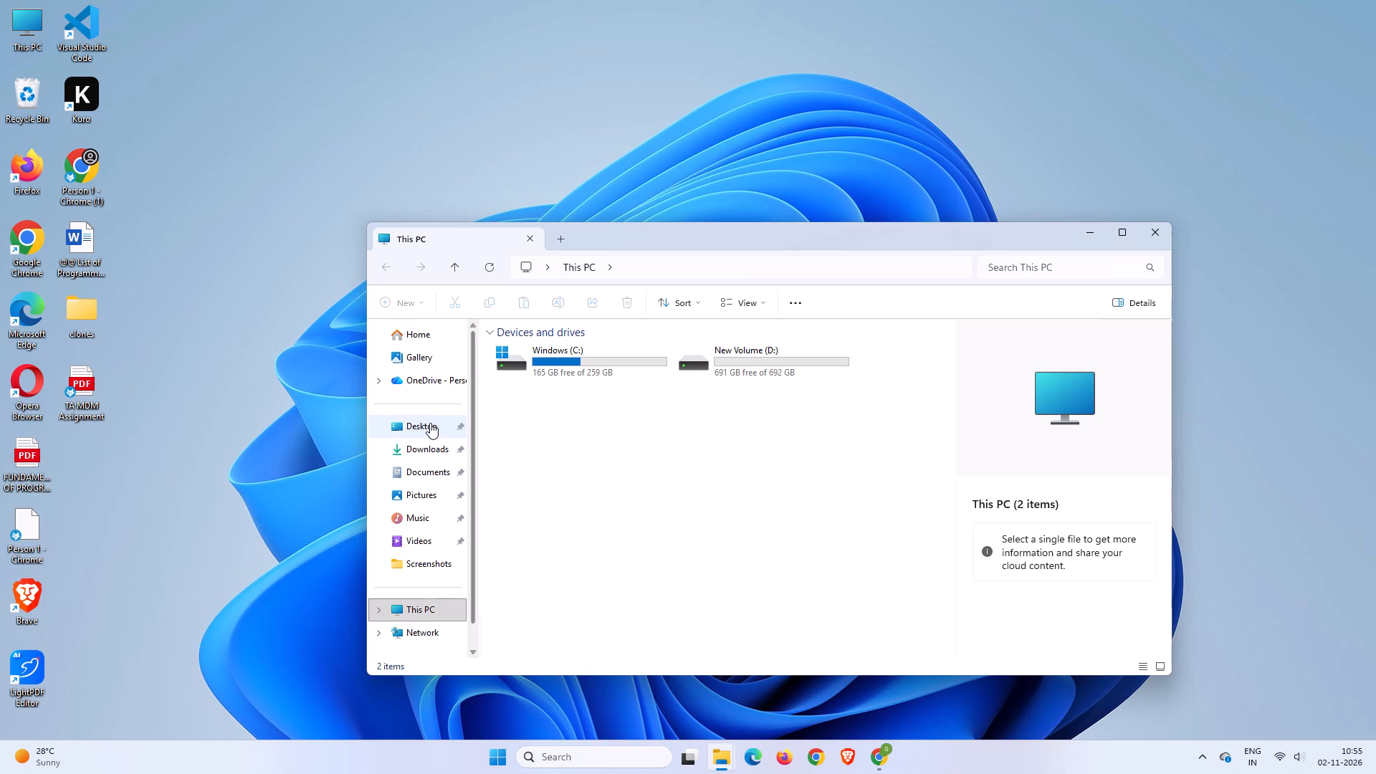
{"action": "left_click", "coordinate": [429, 429]}
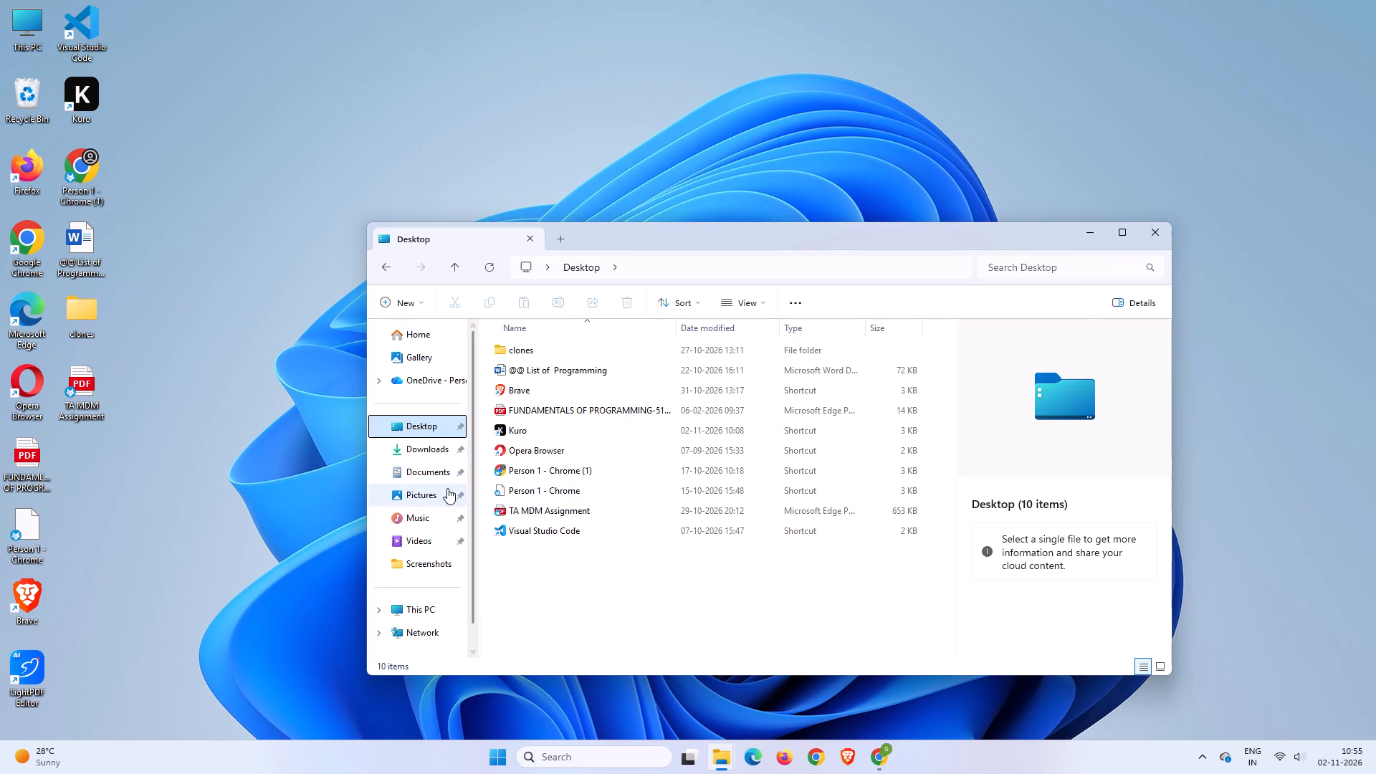
{"action": "left_click", "coordinate": [416, 378]}
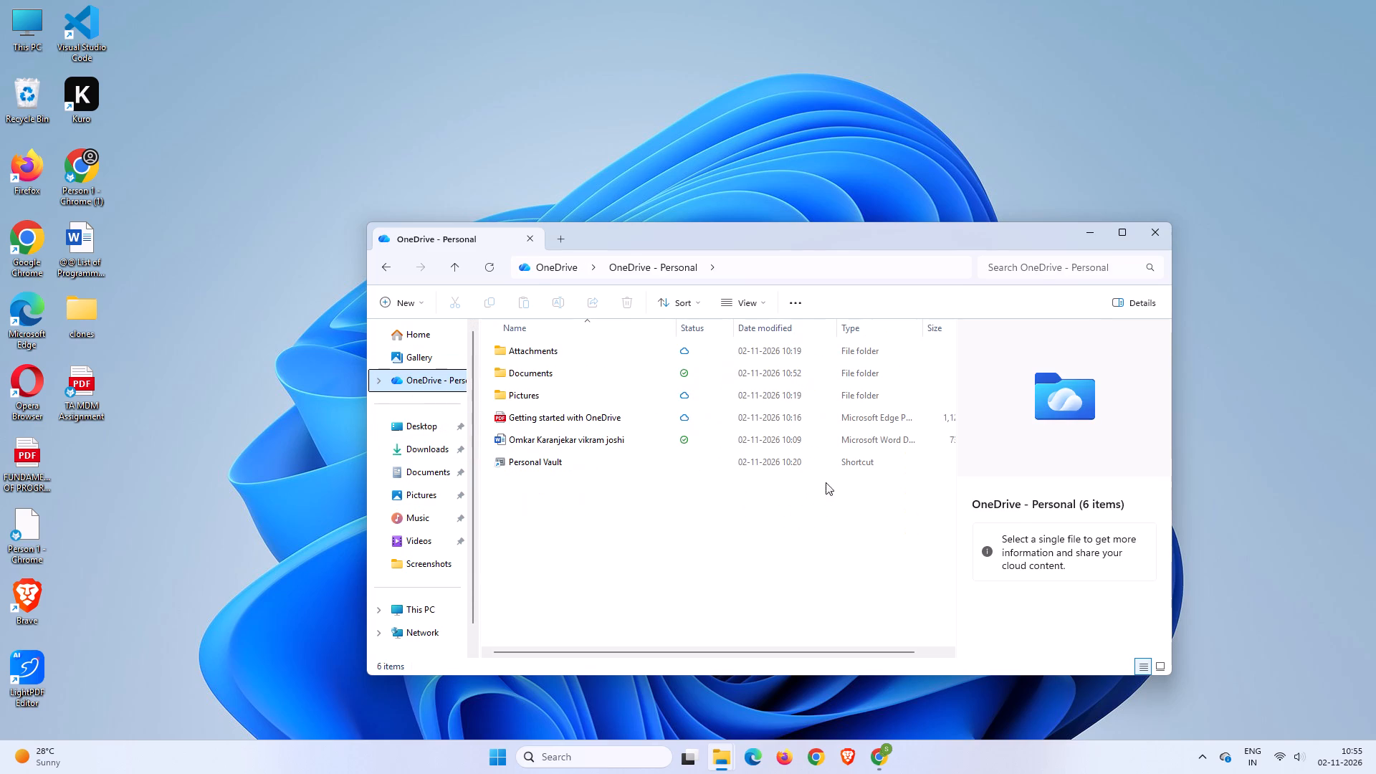
{"action": "left_click", "coordinate": [624, 424]}
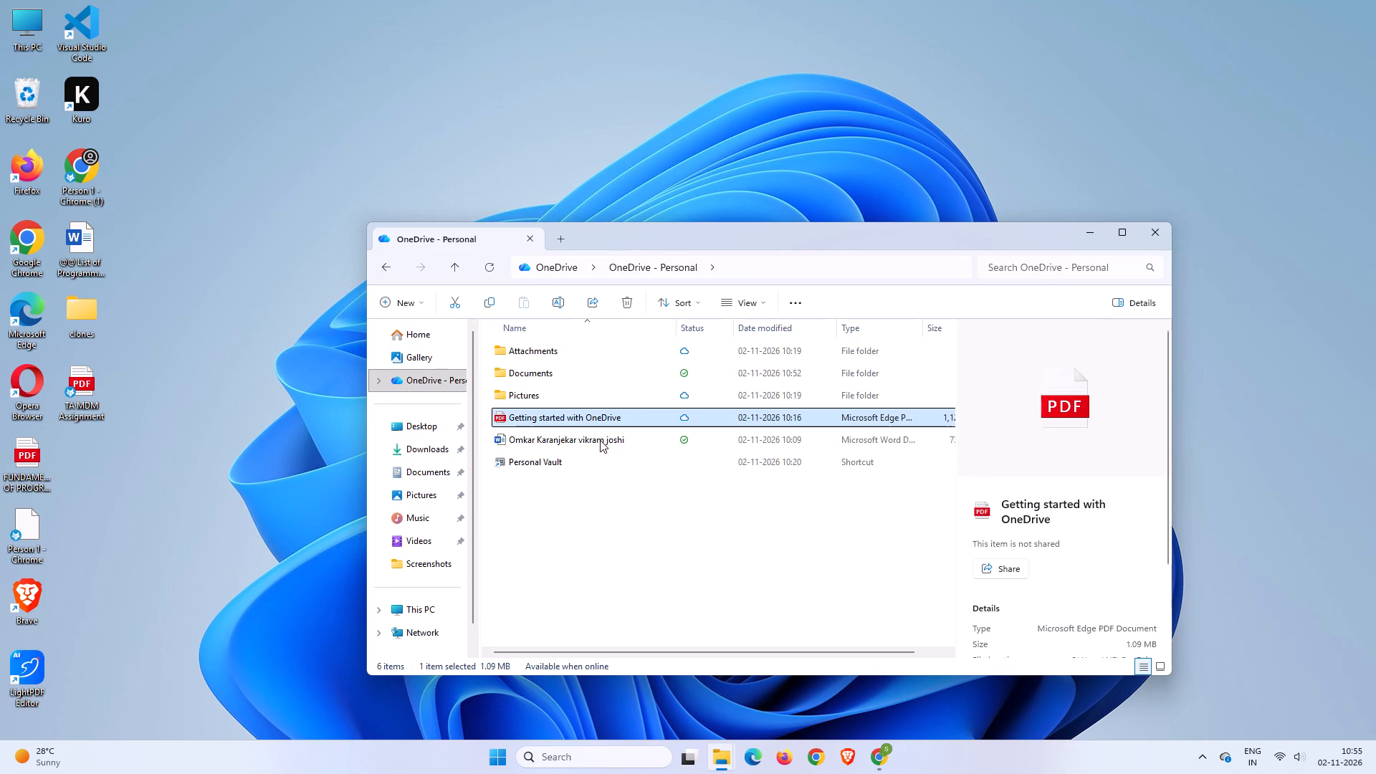
{"action": "left_click", "coordinate": [542, 349]}
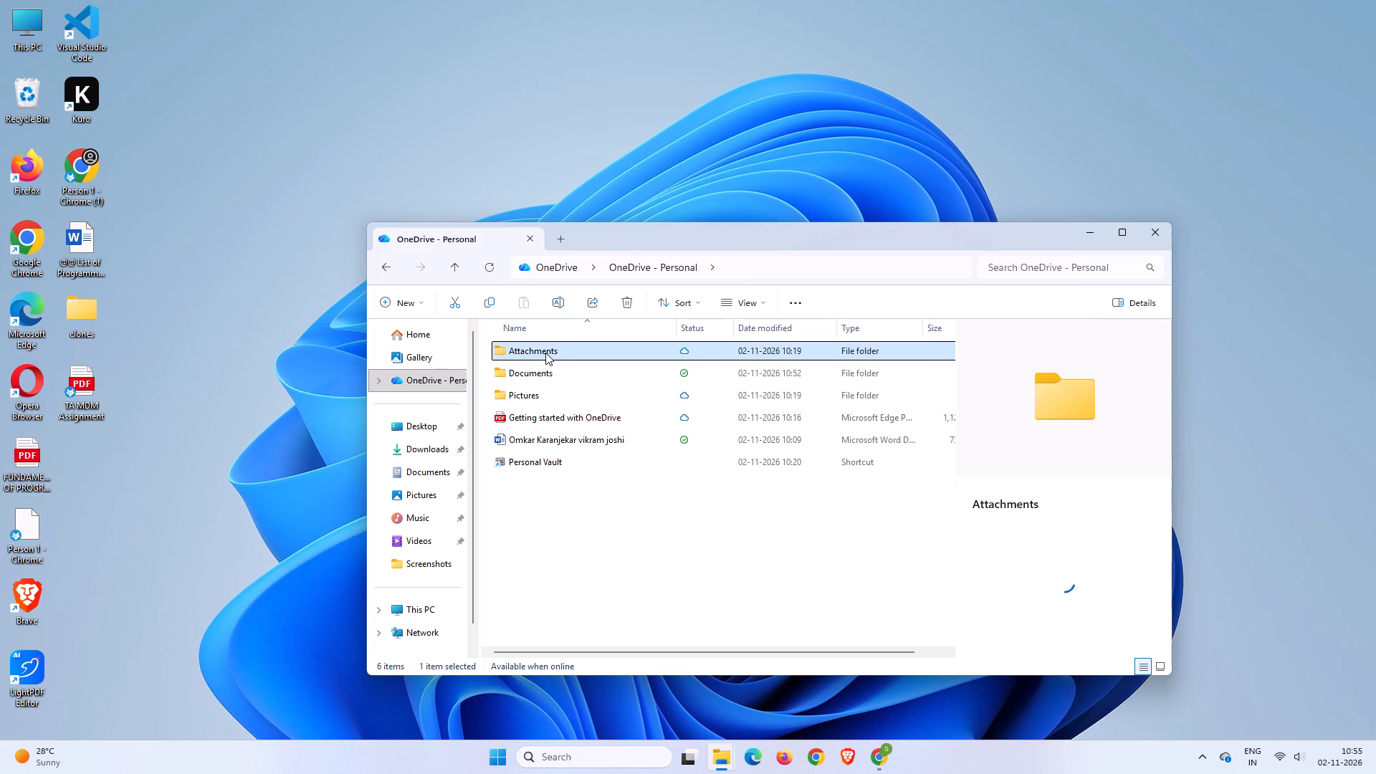
{"action": "left_click", "coordinate": [553, 435]}
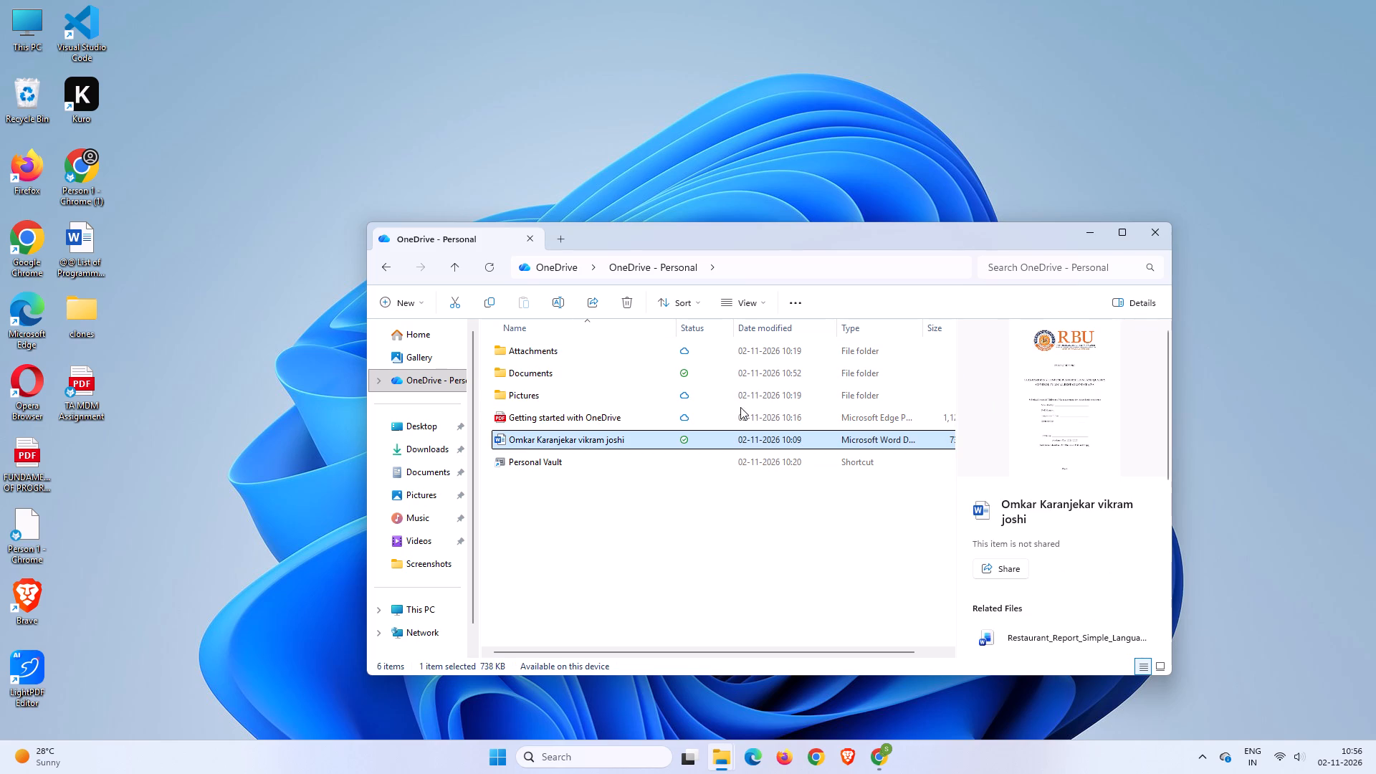
{"action": "double_click", "coordinate": [720, 438]}
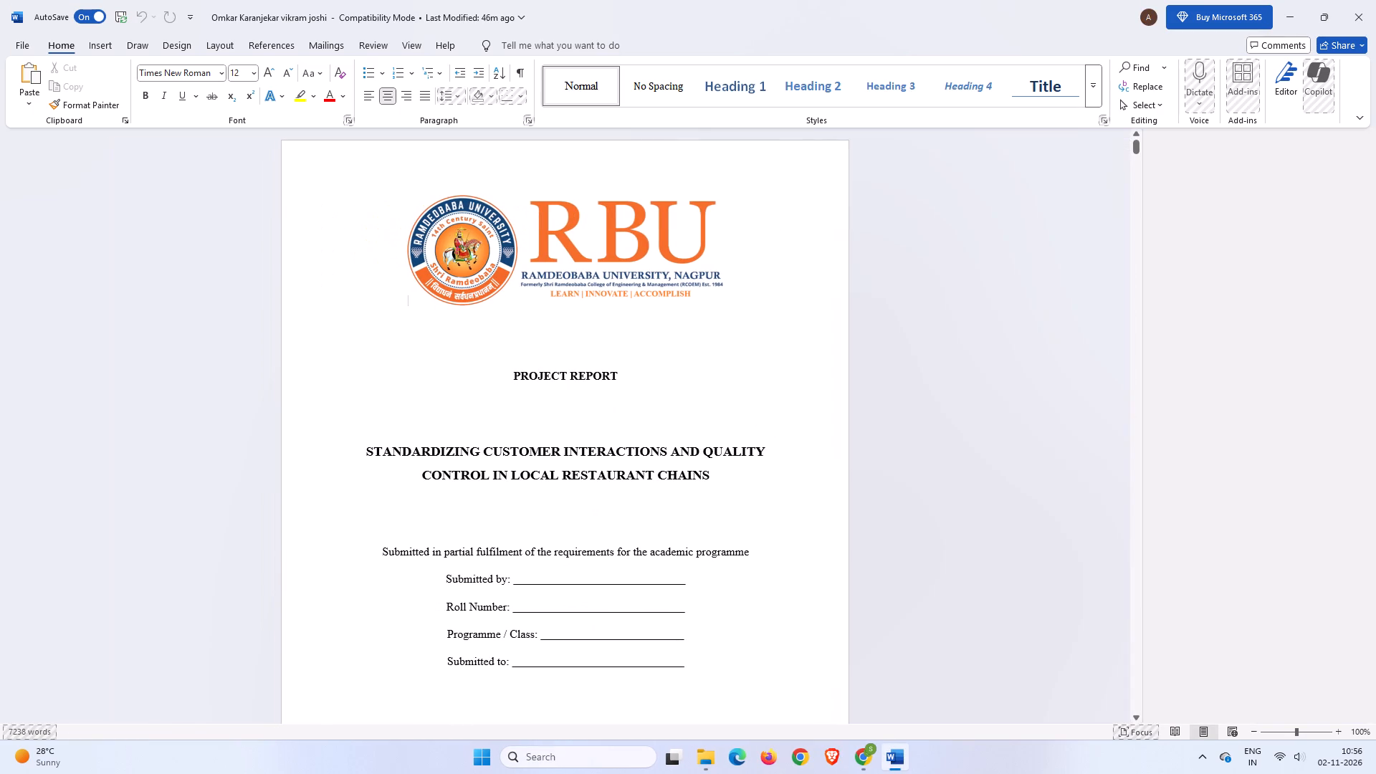
{"action": "scroll", "coordinate": [689, 546], "scroll_direction": "down", "scroll_amount": 17}
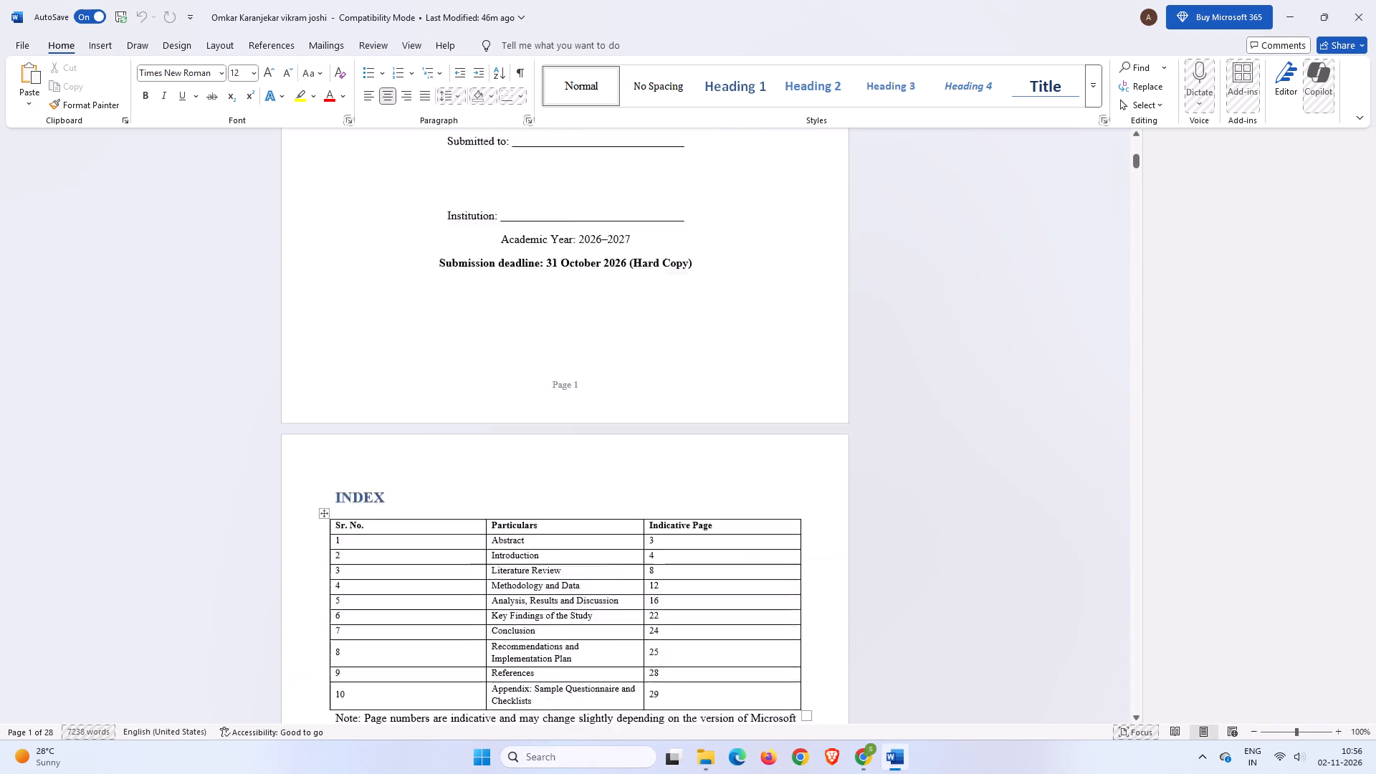
{"action": "scroll", "coordinate": [712, 540], "scroll_direction": "down", "scroll_amount": 8}
{"action": "scroll", "coordinate": [742, 773], "scroll_direction": "down", "scroll_amount": 2}
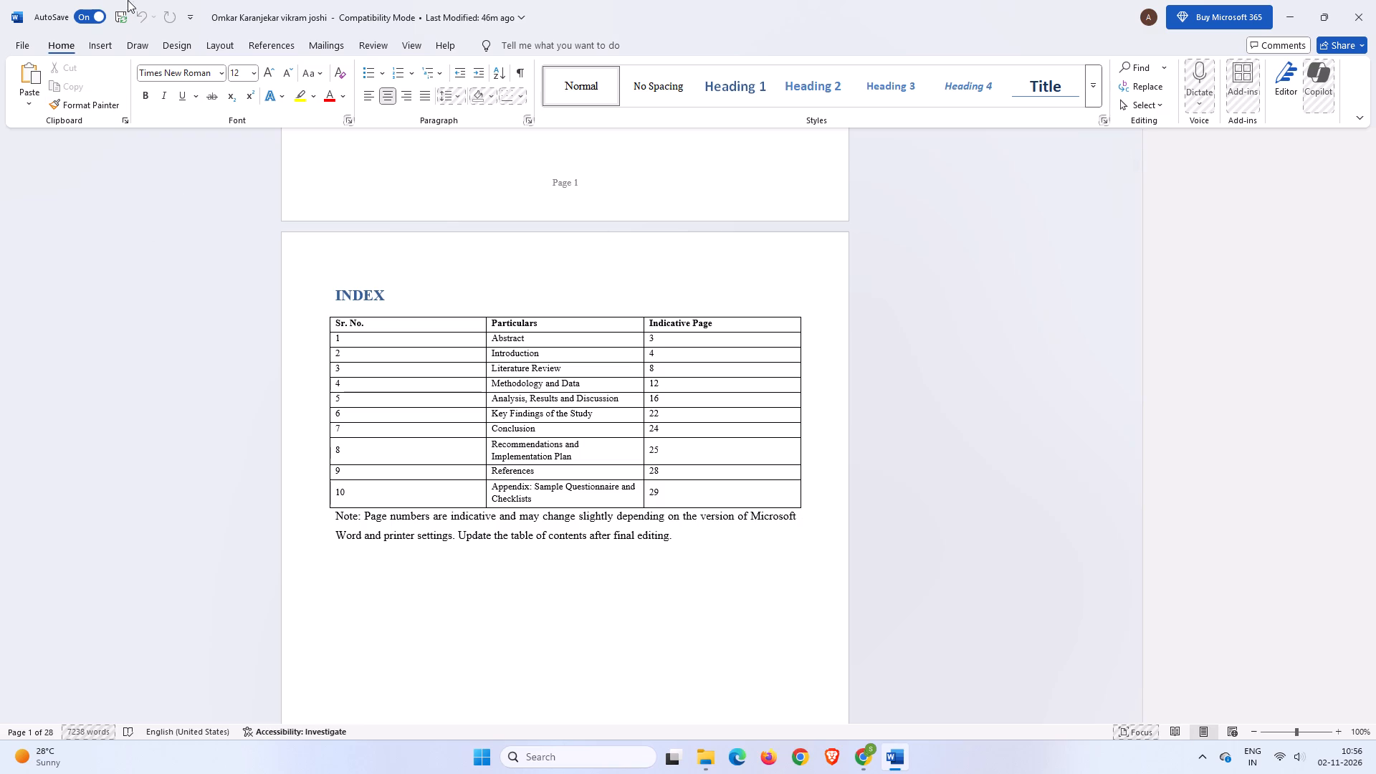
Open the recent document Restaurant_Report_Simple_Language_Zomato_Swiggy (1) stored in Downloads.
{"action": "left_click", "coordinate": [119, 19]}
{"action": "left_click", "coordinate": [23, 17]}
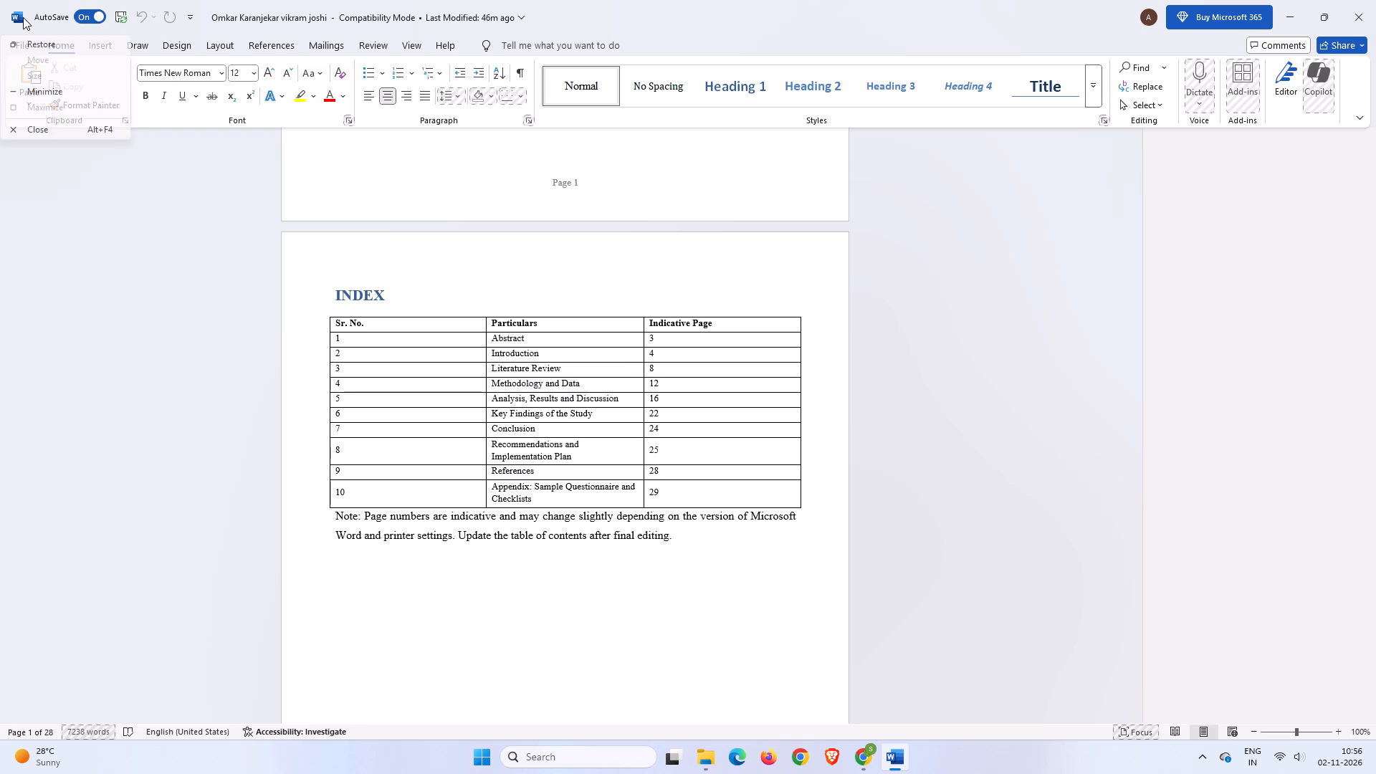
{"action": "left_click", "coordinate": [16, 12]}
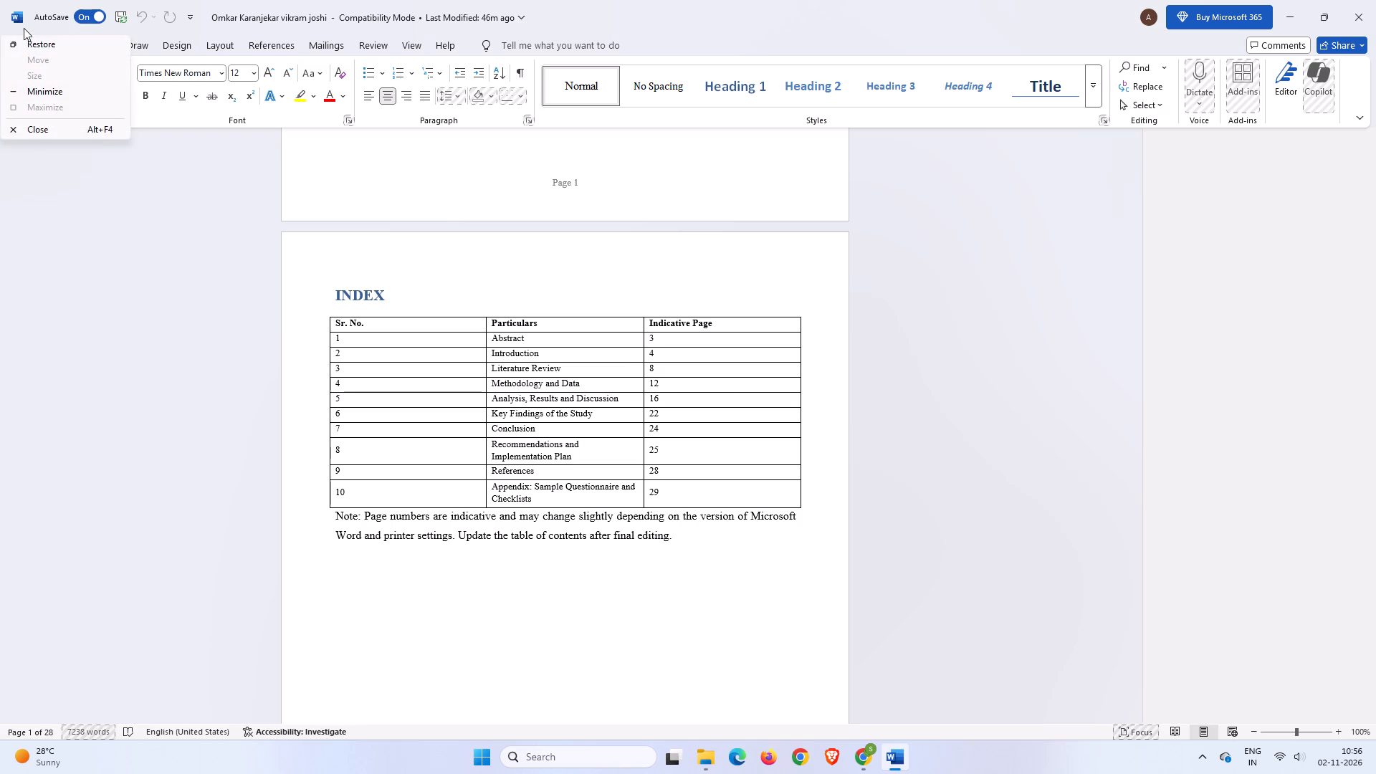
{"action": "left_click", "coordinate": [92, 203]}
{"action": "left_click", "coordinate": [19, 48]}
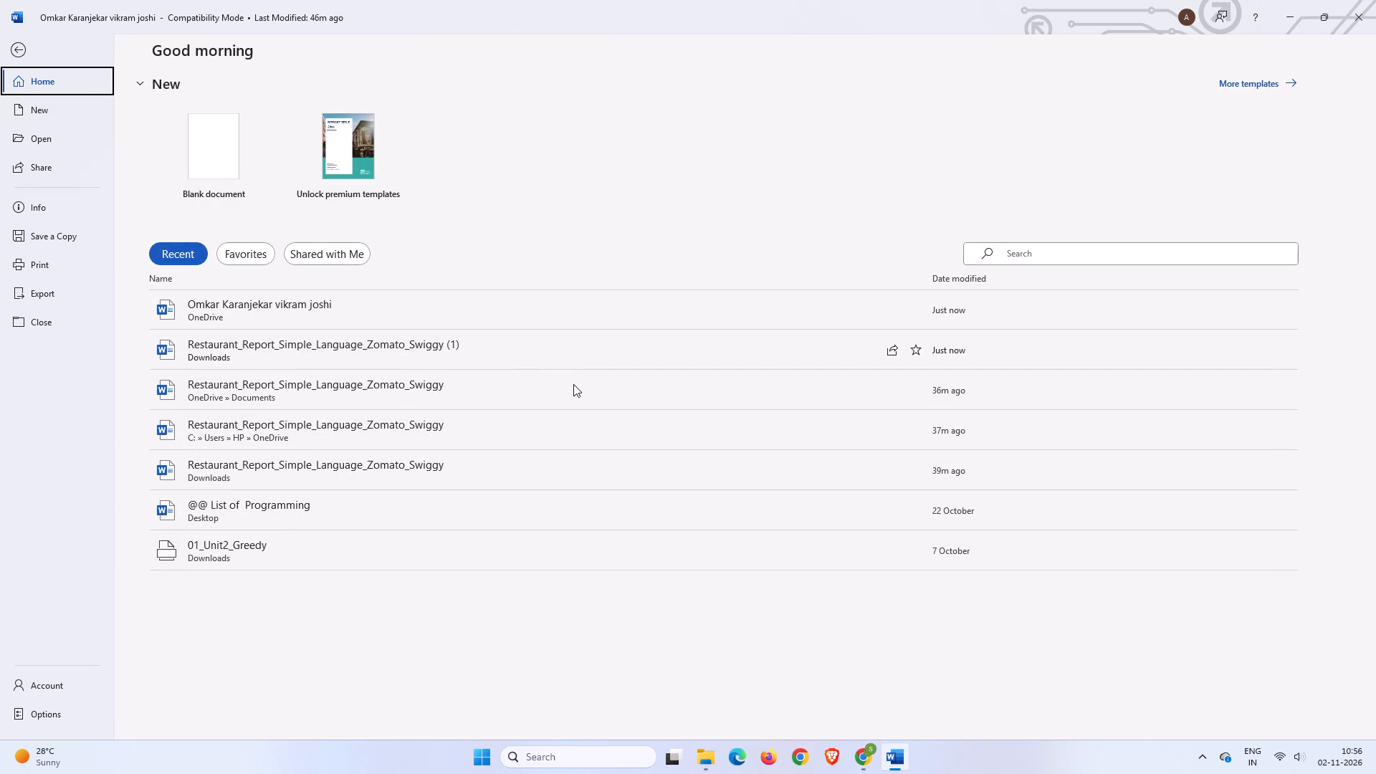
{"action": "double_click", "coordinate": [488, 364]}
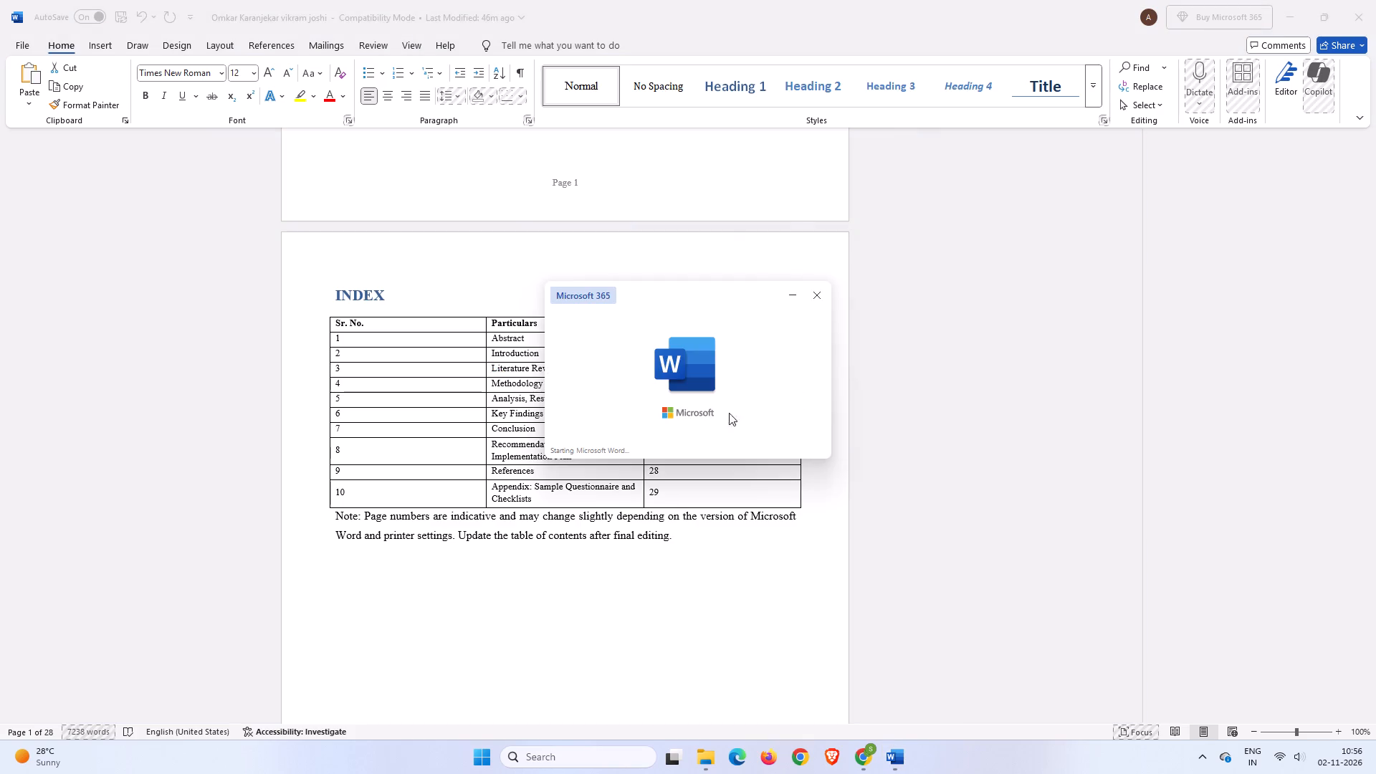
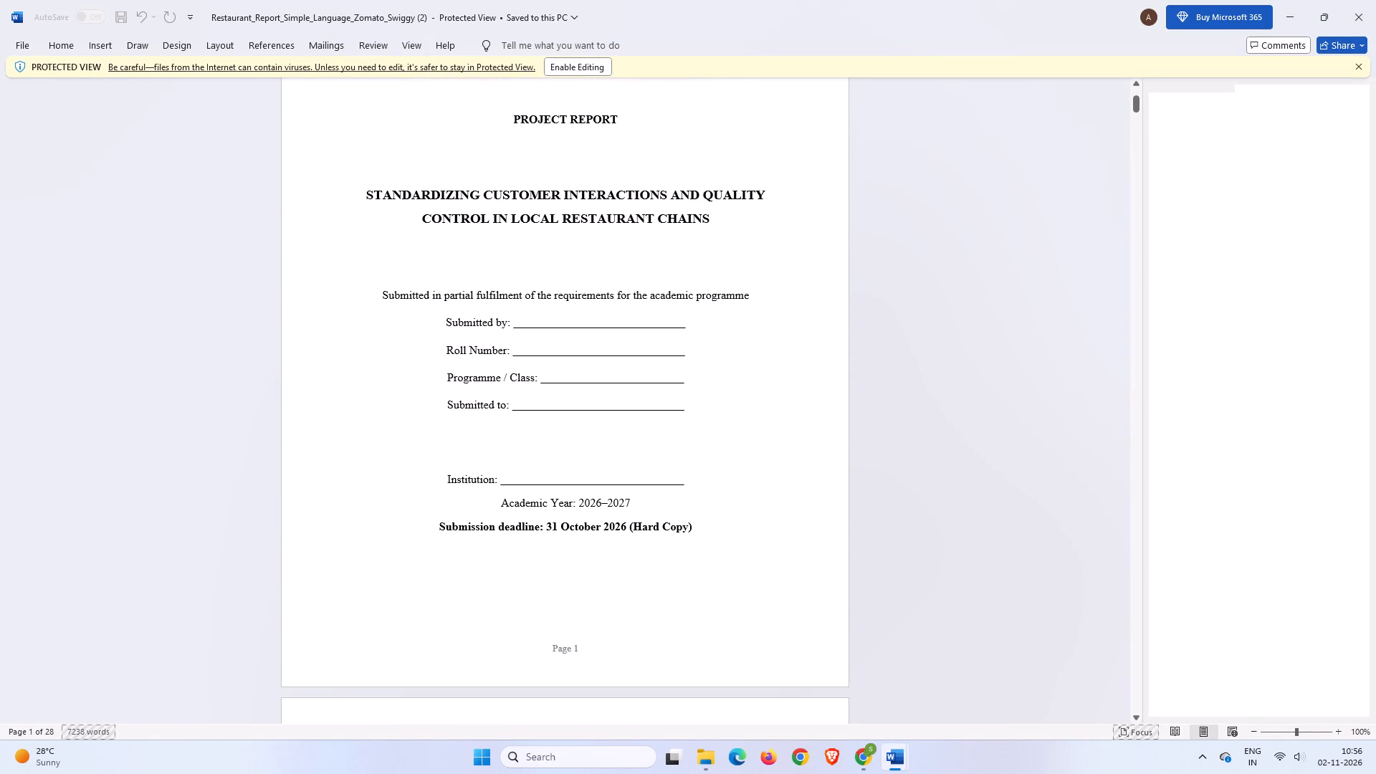
Review the cover, INDEX and ABSTRACT pages of Restaurant_Report_Simple_Language_Zomato_Swiggy (2).
{"action": "scroll", "coordinate": [622, 580], "scroll_direction": "up", "scroll_amount": 9}
{"action": "scroll", "coordinate": [492, 330], "scroll_direction": "down", "scroll_amount": 9}
{"action": "scroll", "coordinate": [465, 458], "scroll_direction": "down", "scroll_amount": 12}
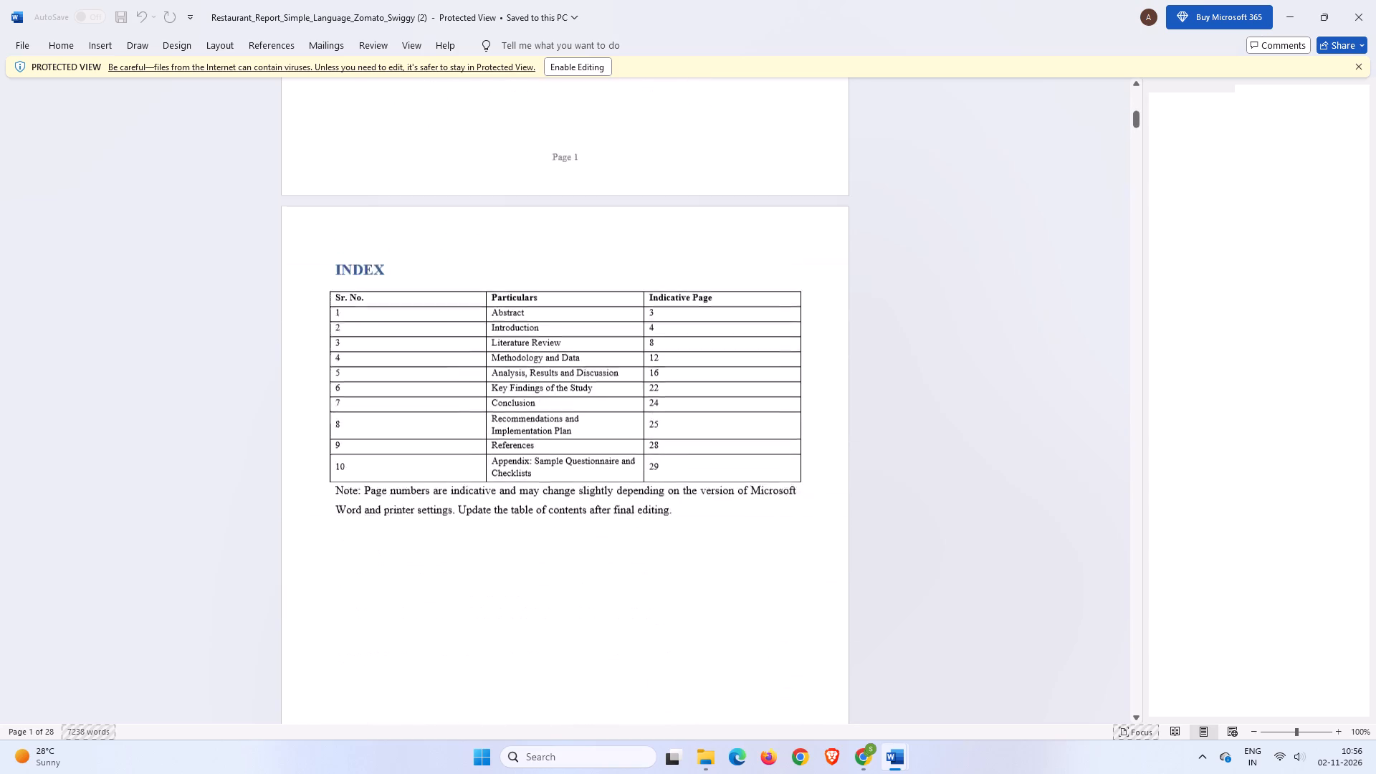
{"action": "scroll", "coordinate": [492, 444], "scroll_direction": "down", "scroll_amount": 19}
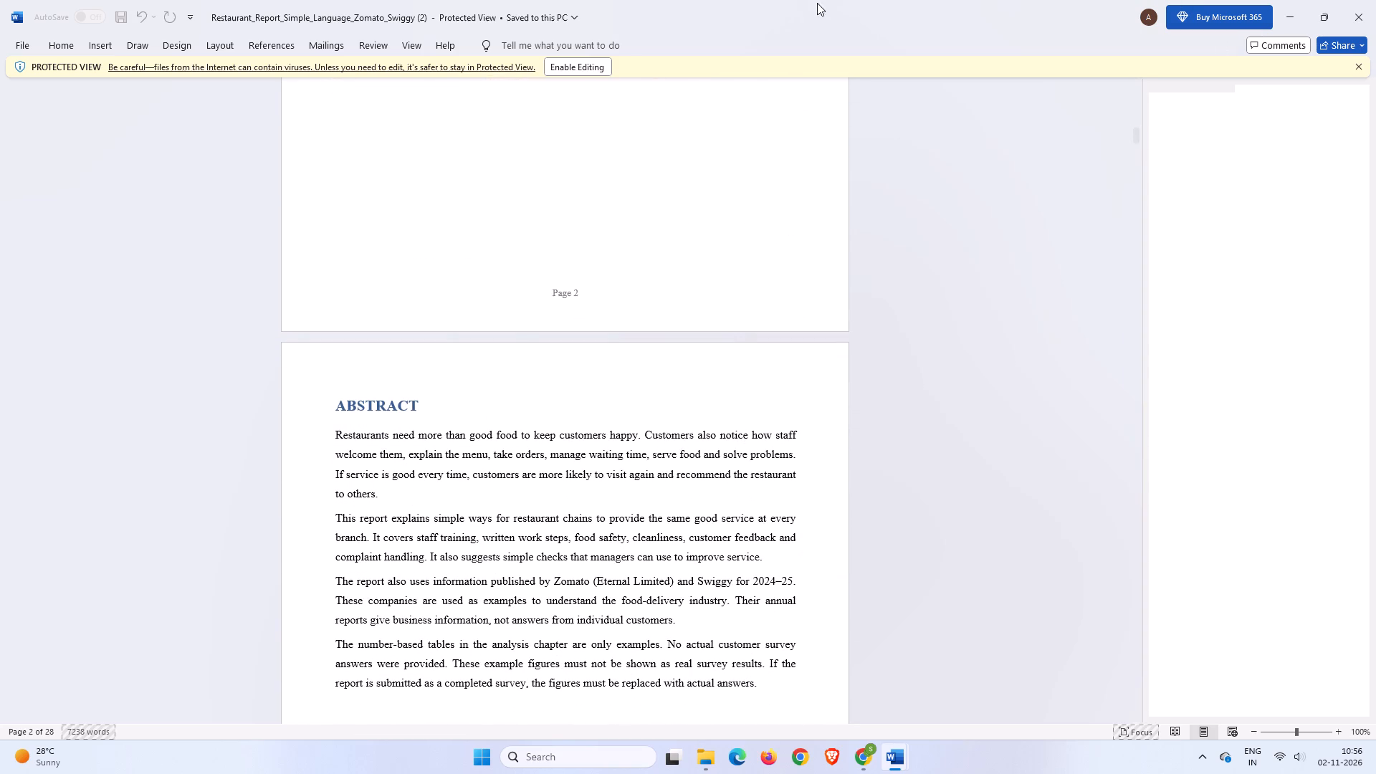
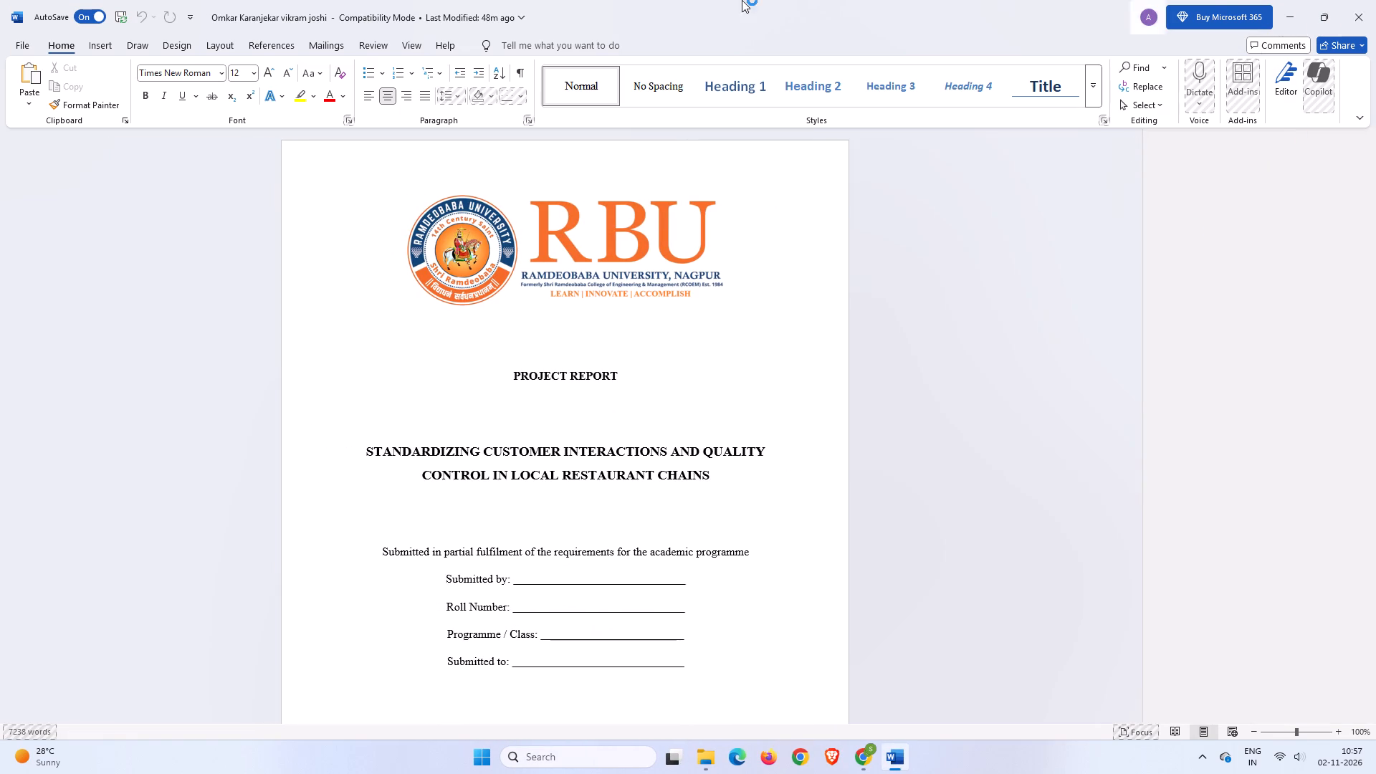
Reopen the recent OneDrive report named after the members and examine its INDEX table and cover page.
{"action": "left_click", "coordinate": [5, 44]}
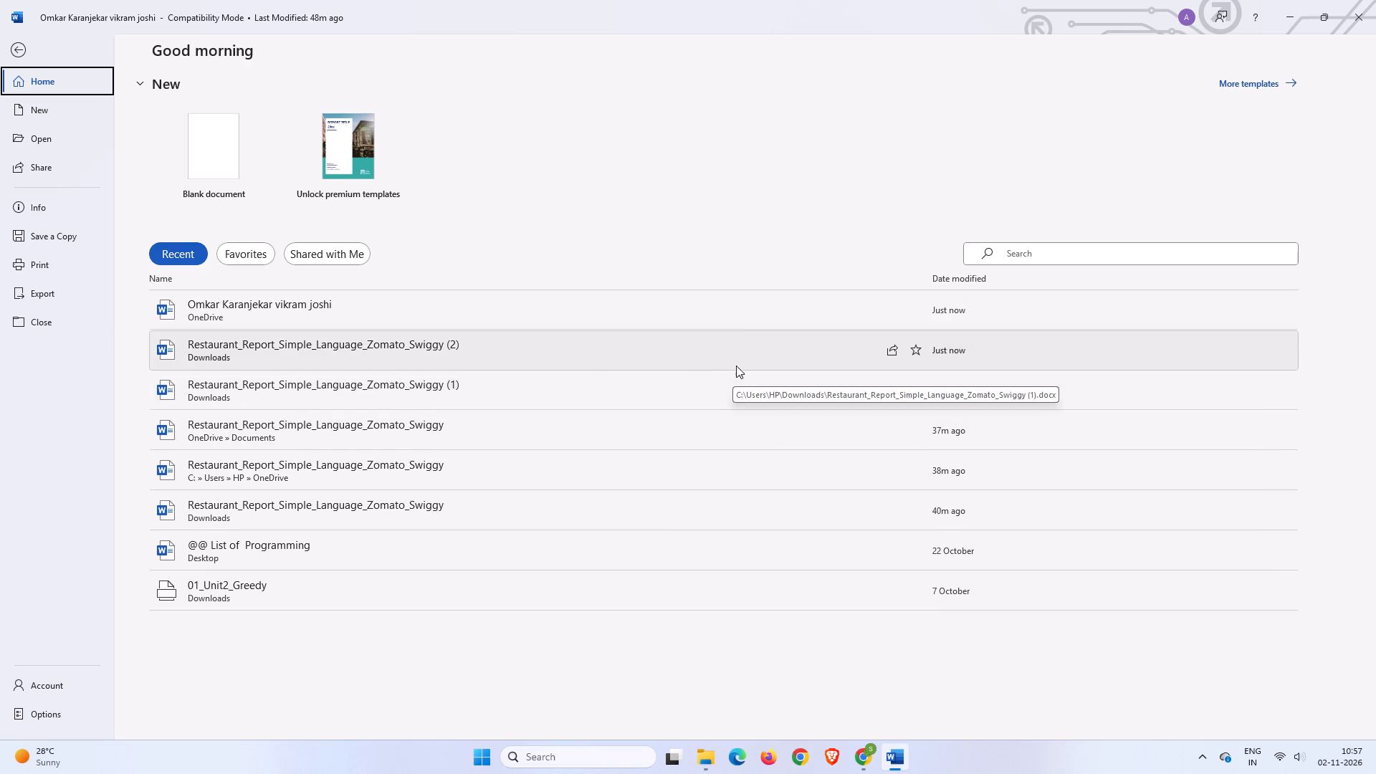
{"action": "left_click", "coordinate": [753, 319]}
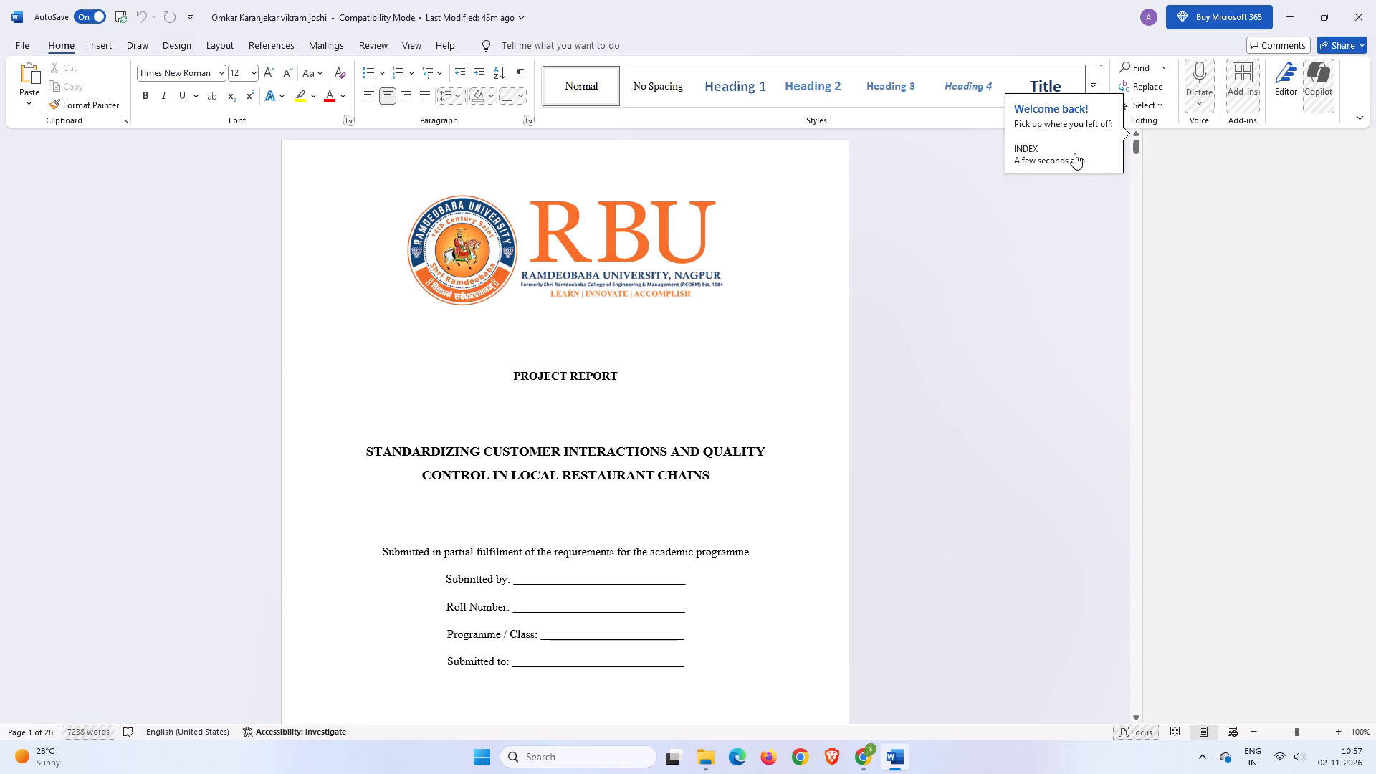
{"action": "left_click", "coordinate": [1099, 122]}
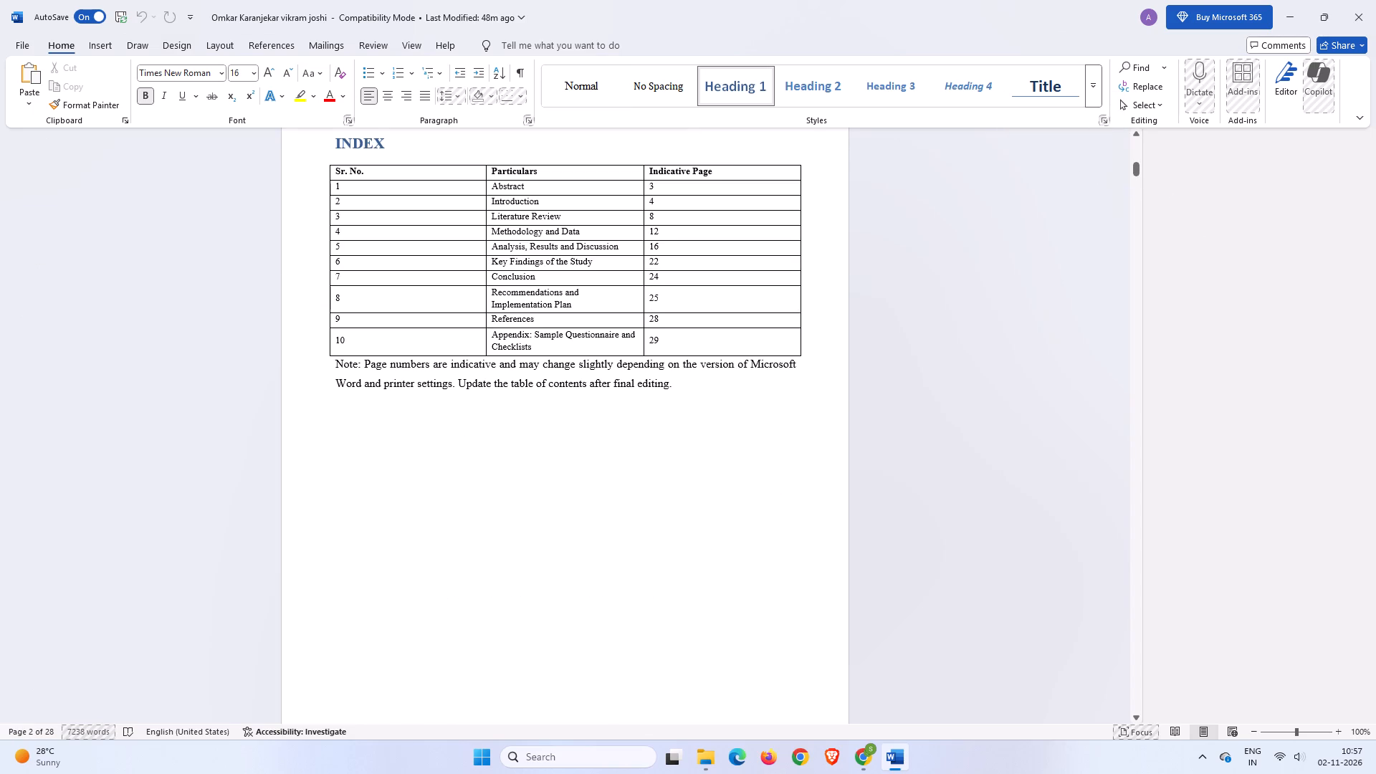
{"action": "scroll", "coordinate": [907, 340], "scroll_direction": "up", "scroll_amount": 7}
{"action": "scroll", "coordinate": [802, 343], "scroll_direction": "up", "scroll_amount": 2}
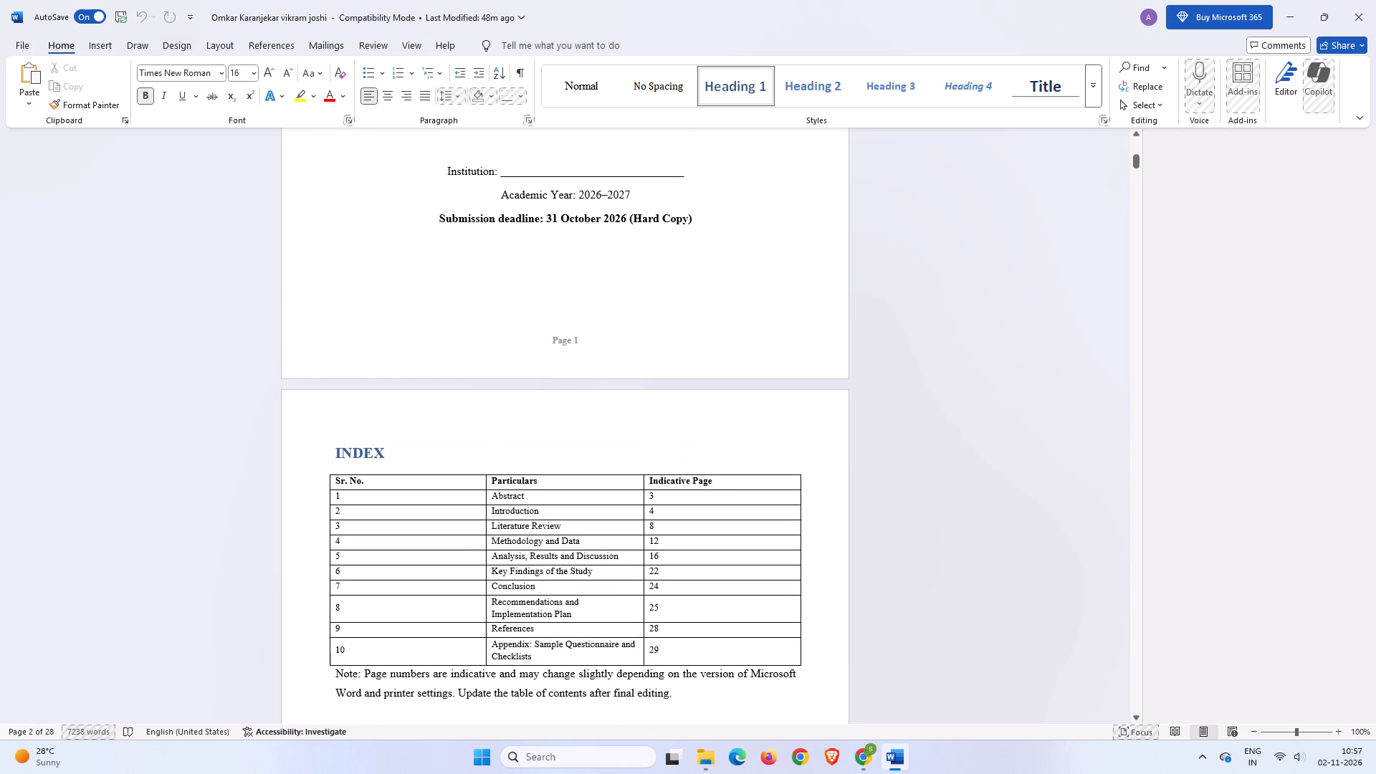
{"action": "scroll", "coordinate": [634, 428], "scroll_direction": "up", "scroll_amount": 3}
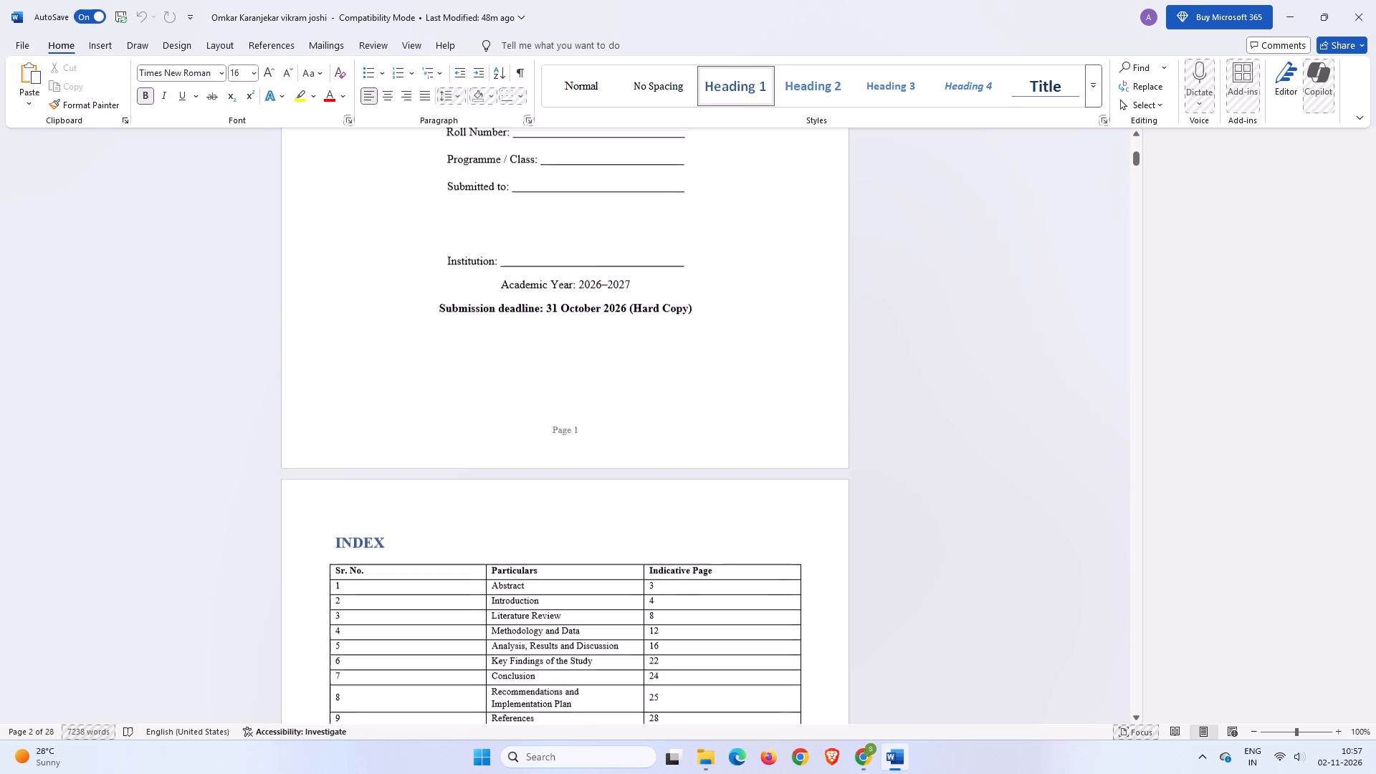
{"action": "scroll", "coordinate": [618, 427], "scroll_direction": "up", "scroll_amount": 4}
{"action": "scroll", "coordinate": [573, 386], "scroll_direction": "up", "scroll_amount": 4}
{"action": "scroll", "coordinate": [572, 328], "scroll_direction": "up", "scroll_amount": 3}
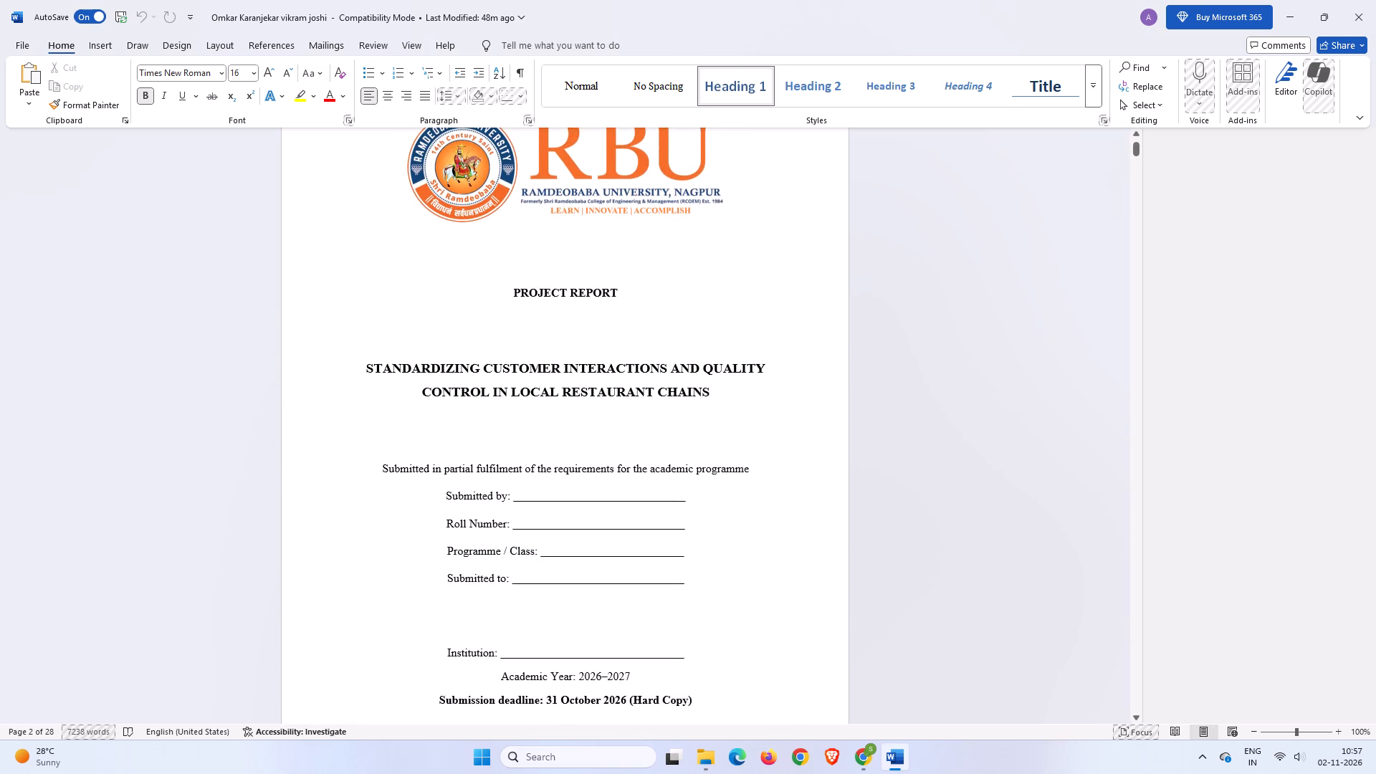
{"action": "scroll", "coordinate": [562, 341], "scroll_direction": "up", "scroll_amount": 1}
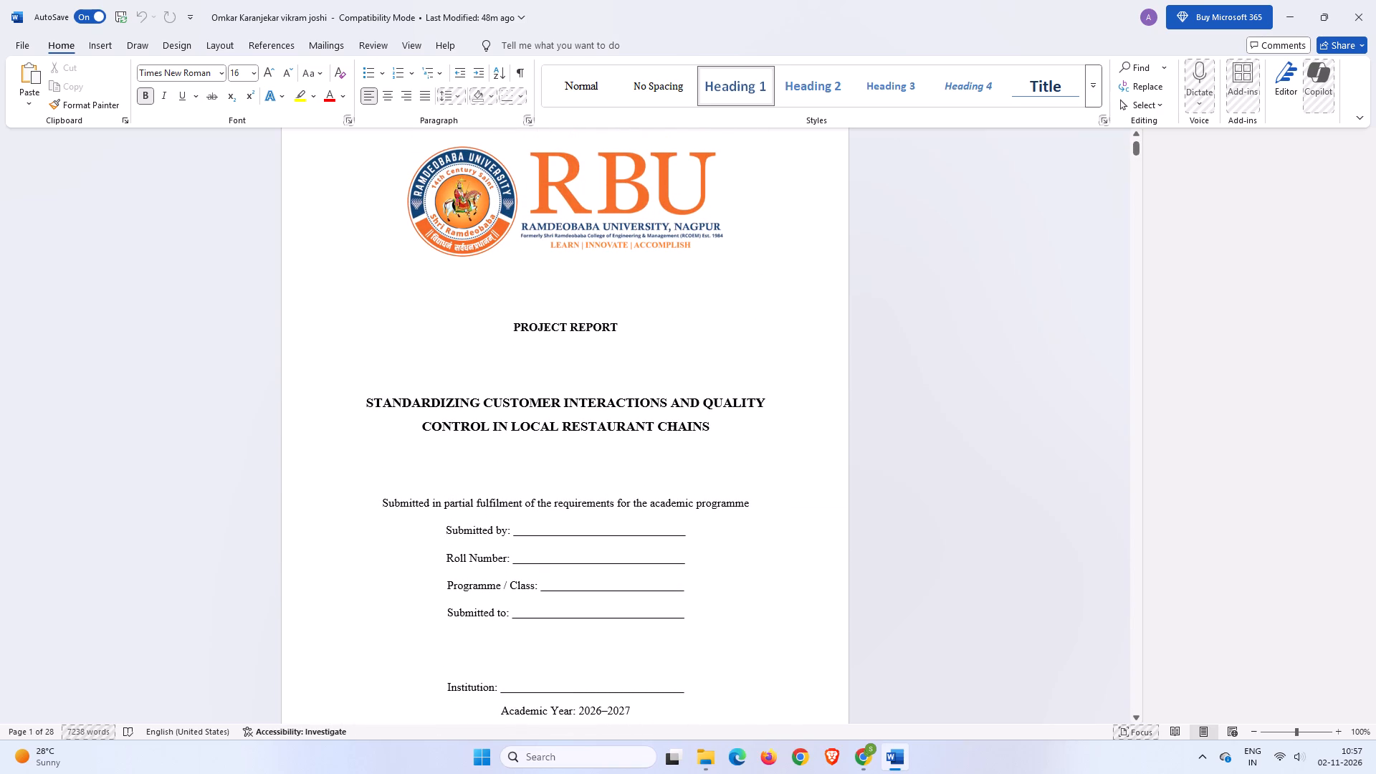
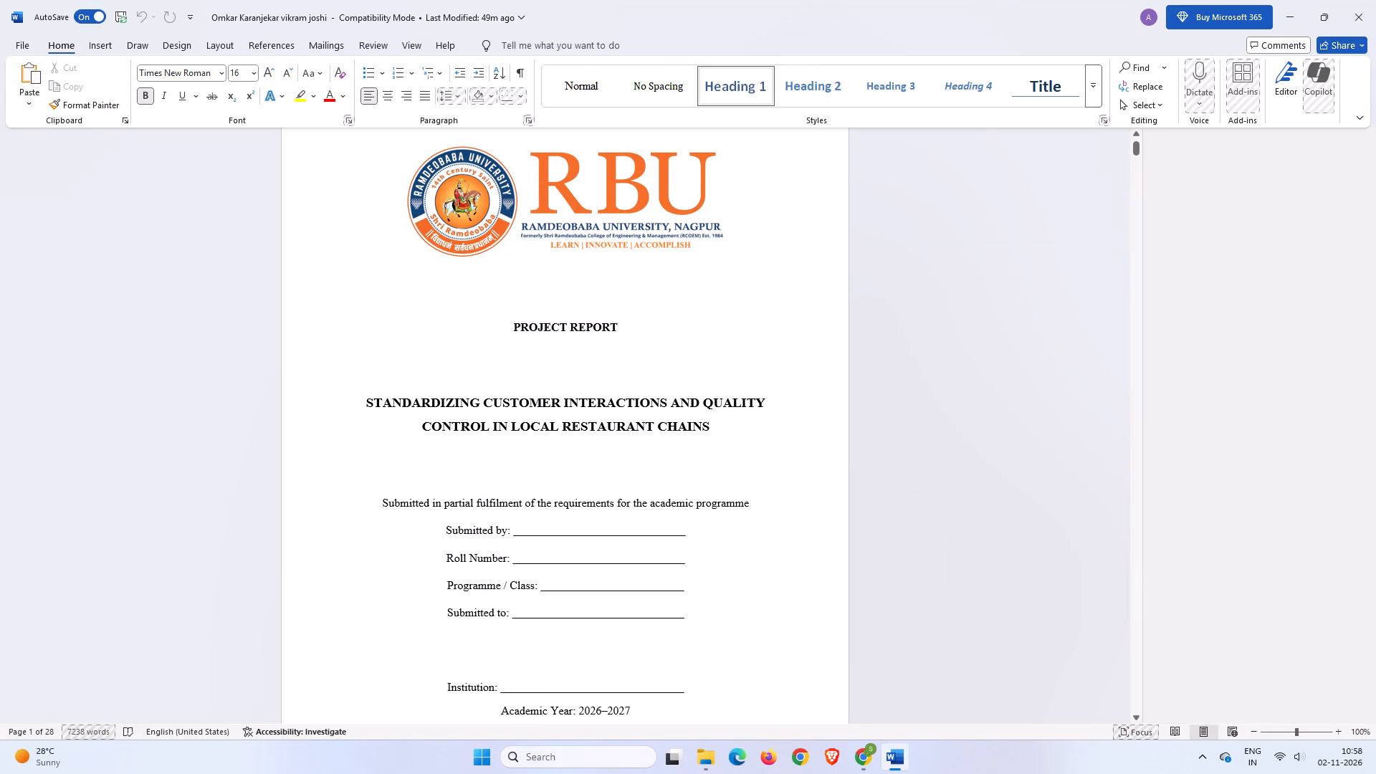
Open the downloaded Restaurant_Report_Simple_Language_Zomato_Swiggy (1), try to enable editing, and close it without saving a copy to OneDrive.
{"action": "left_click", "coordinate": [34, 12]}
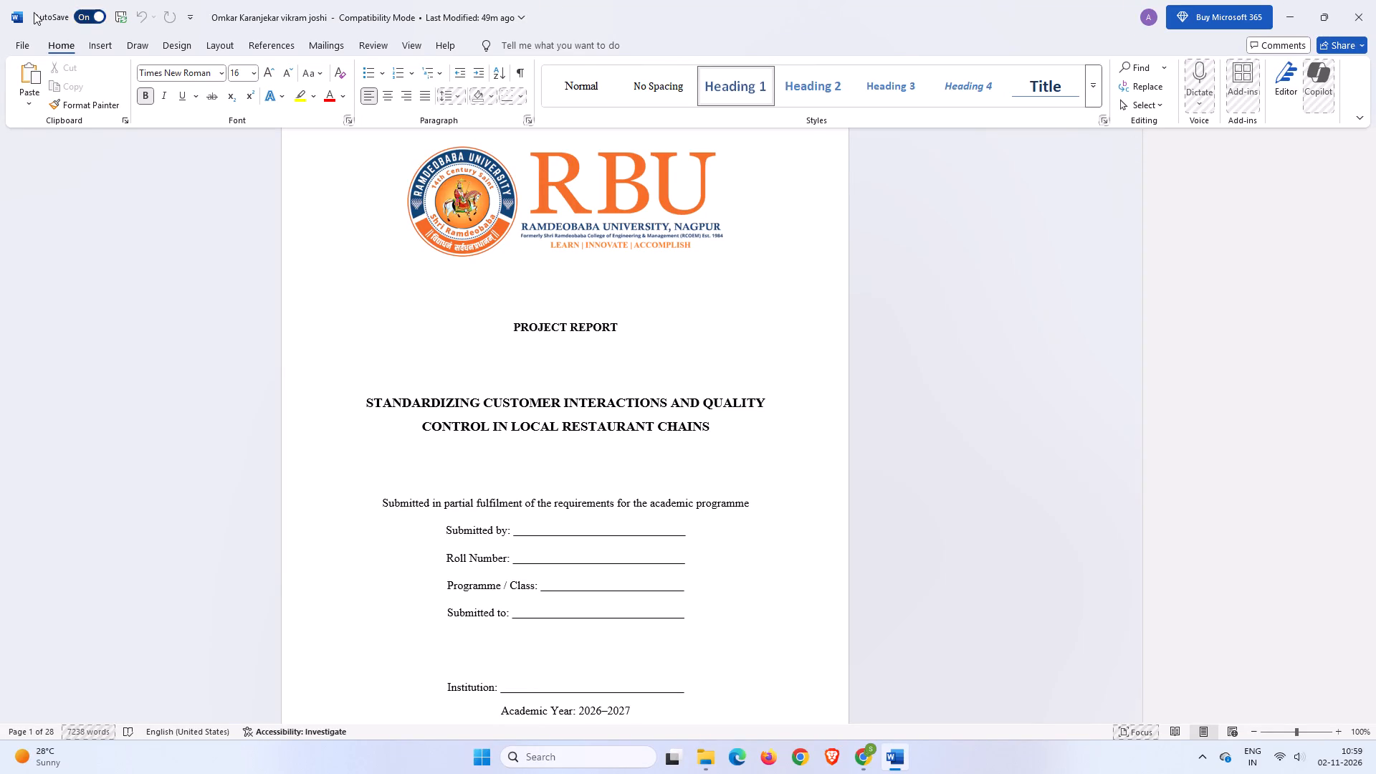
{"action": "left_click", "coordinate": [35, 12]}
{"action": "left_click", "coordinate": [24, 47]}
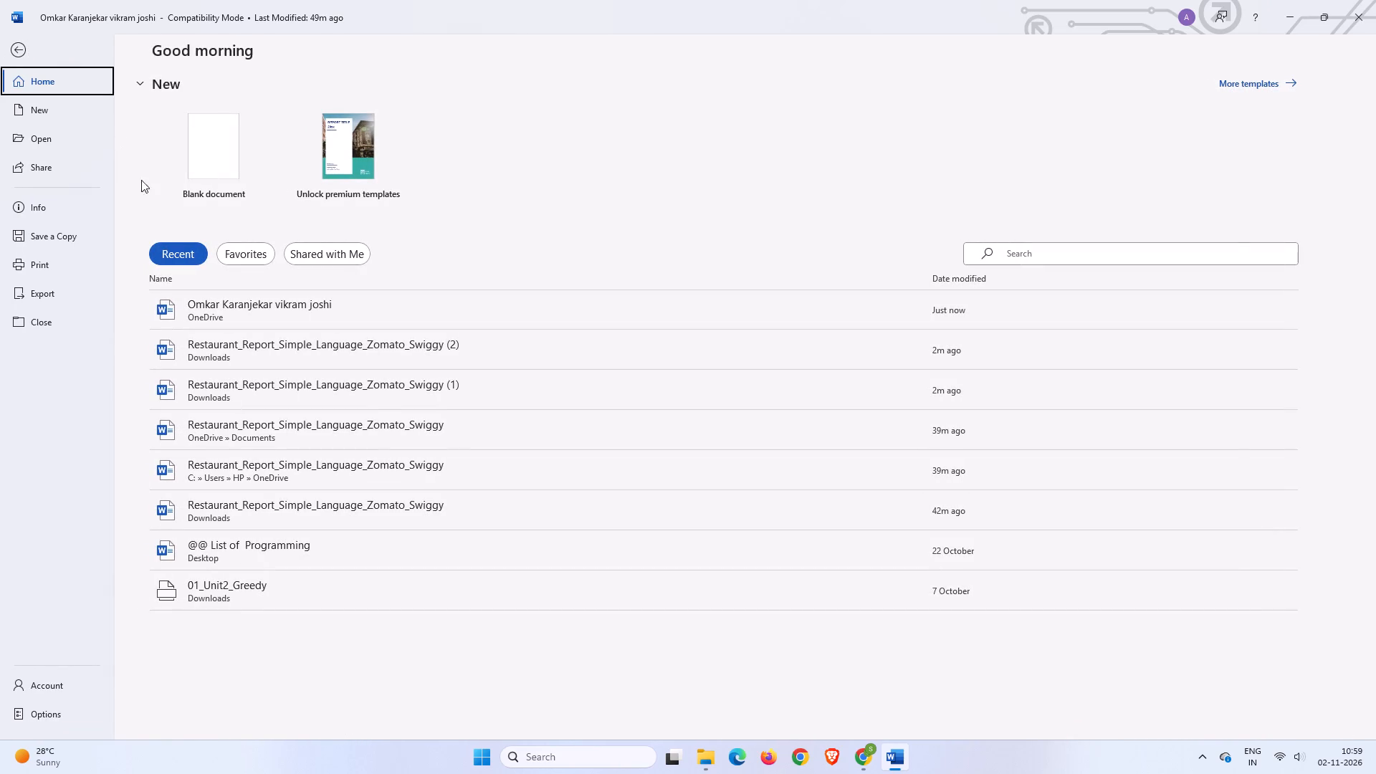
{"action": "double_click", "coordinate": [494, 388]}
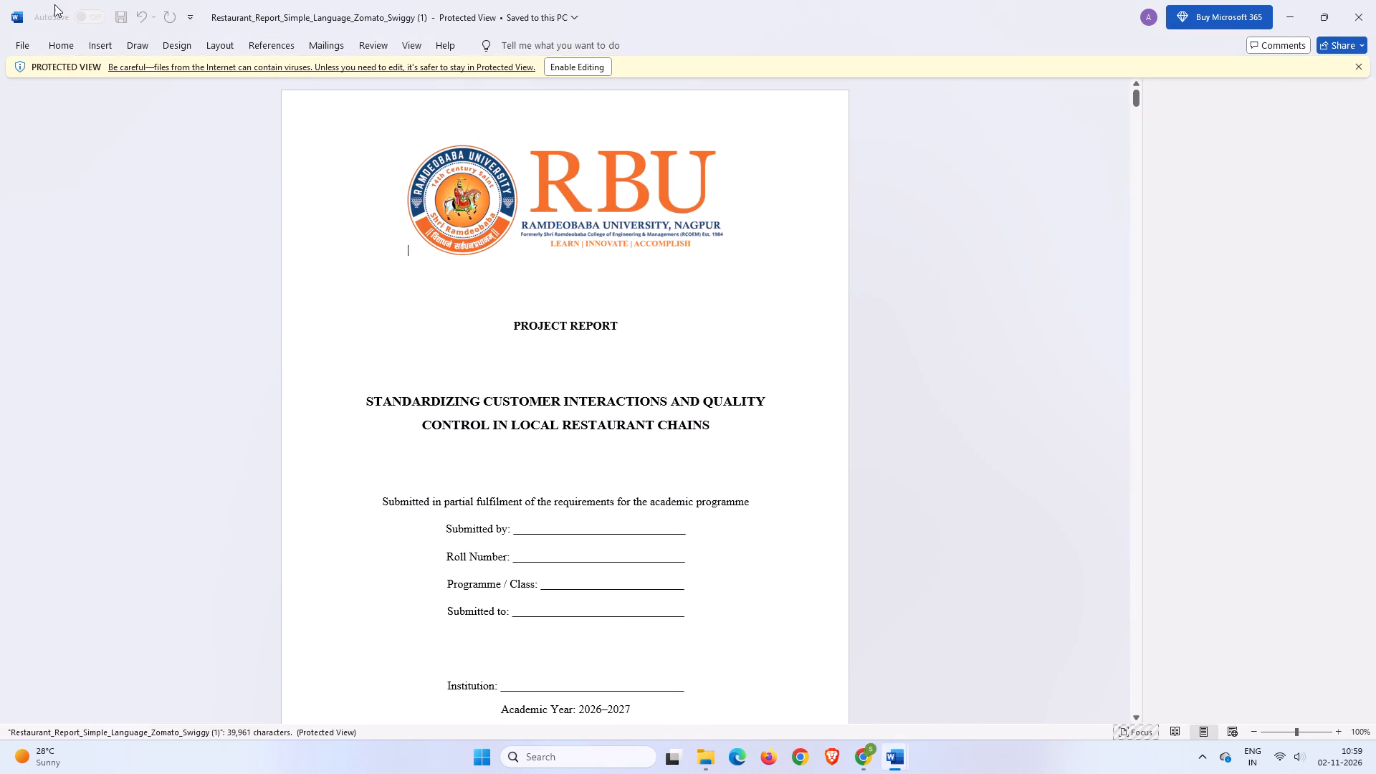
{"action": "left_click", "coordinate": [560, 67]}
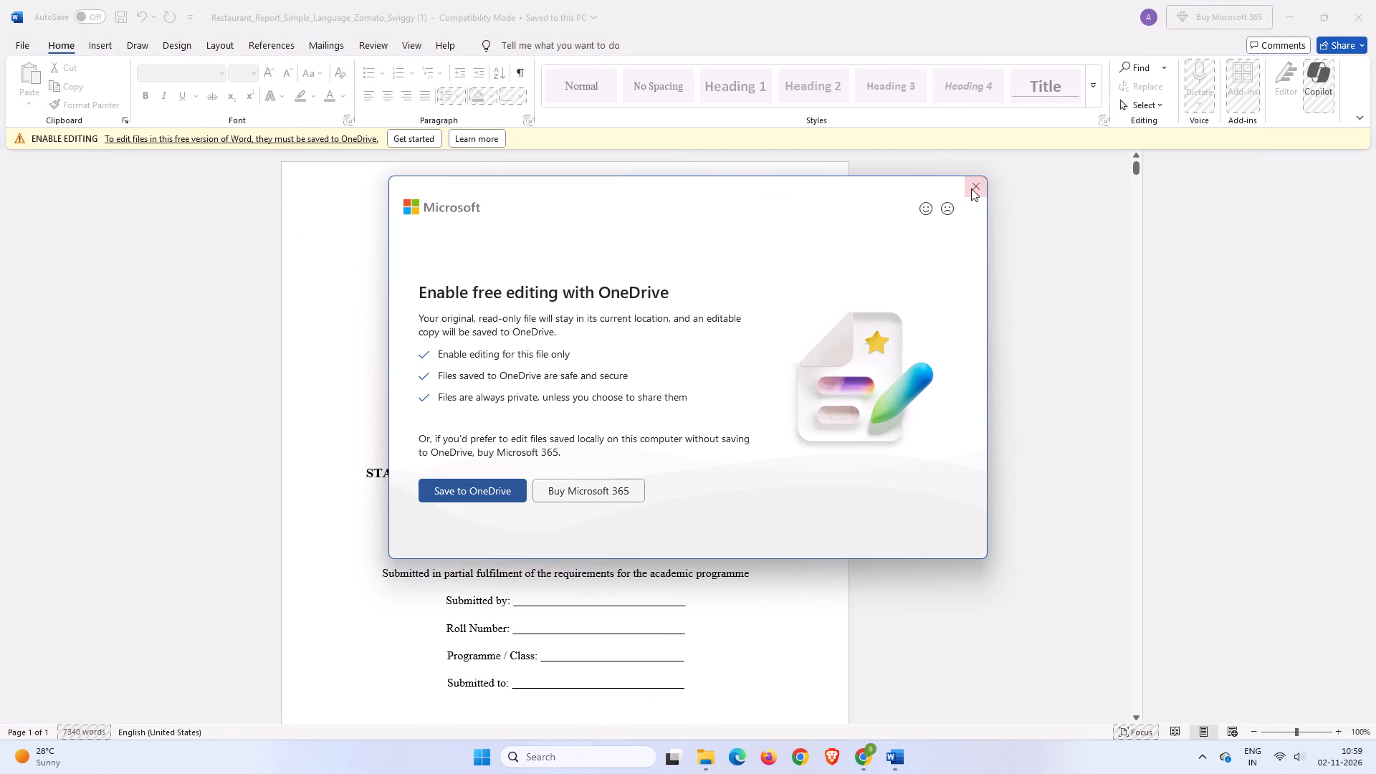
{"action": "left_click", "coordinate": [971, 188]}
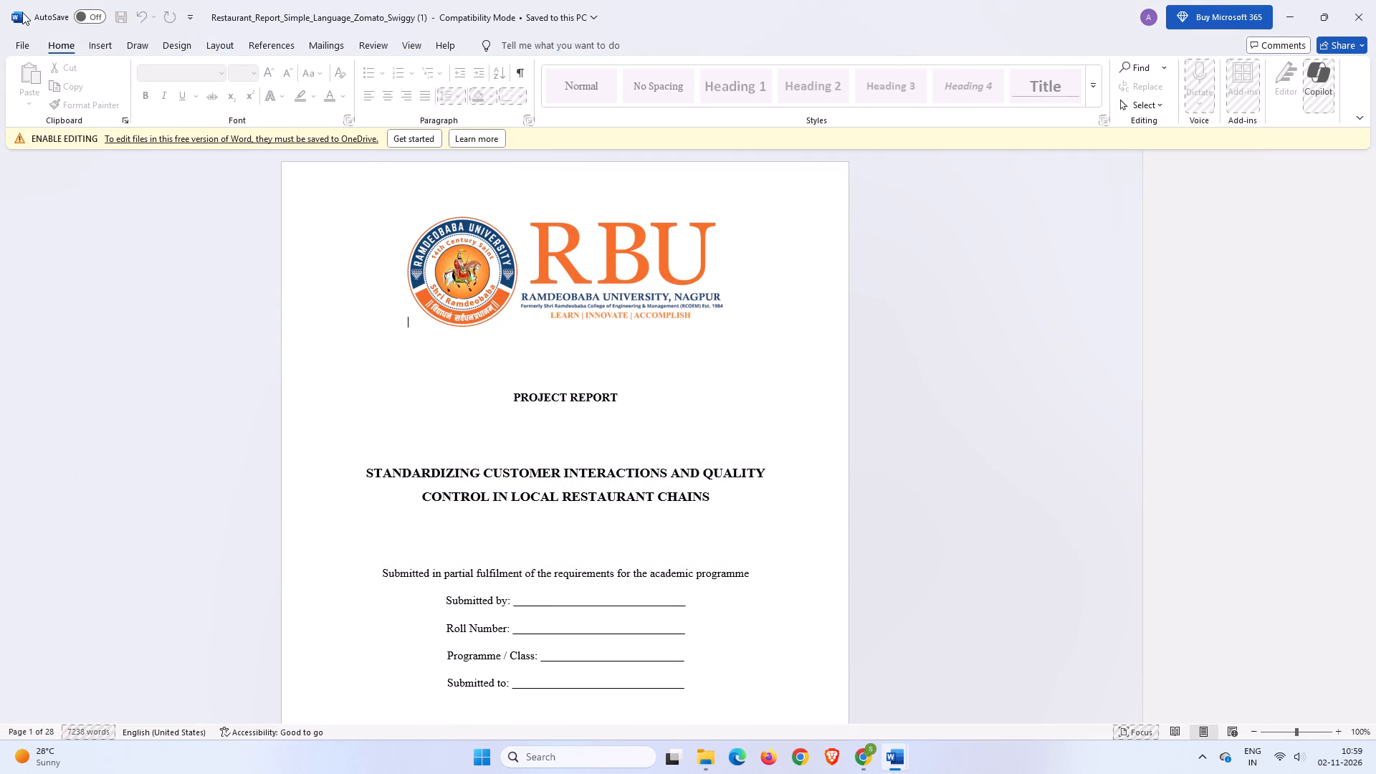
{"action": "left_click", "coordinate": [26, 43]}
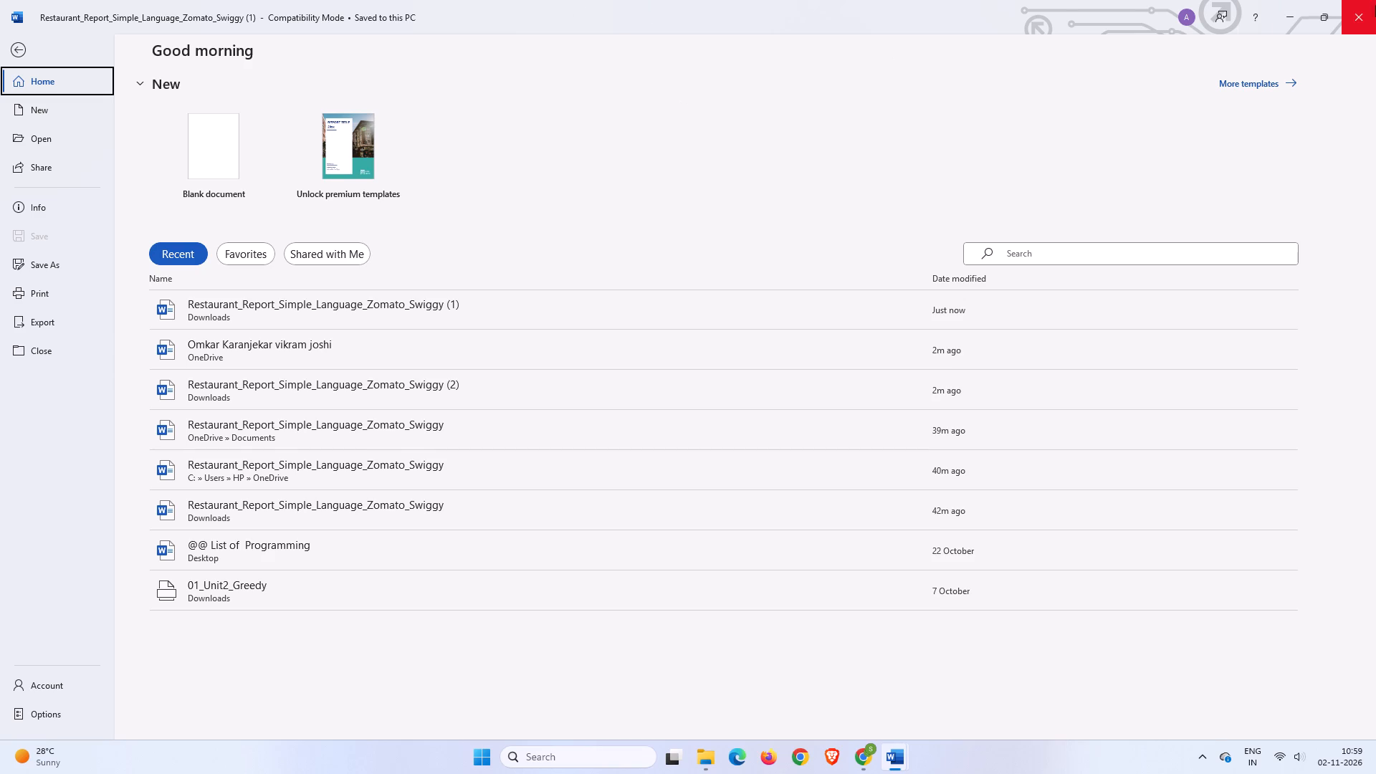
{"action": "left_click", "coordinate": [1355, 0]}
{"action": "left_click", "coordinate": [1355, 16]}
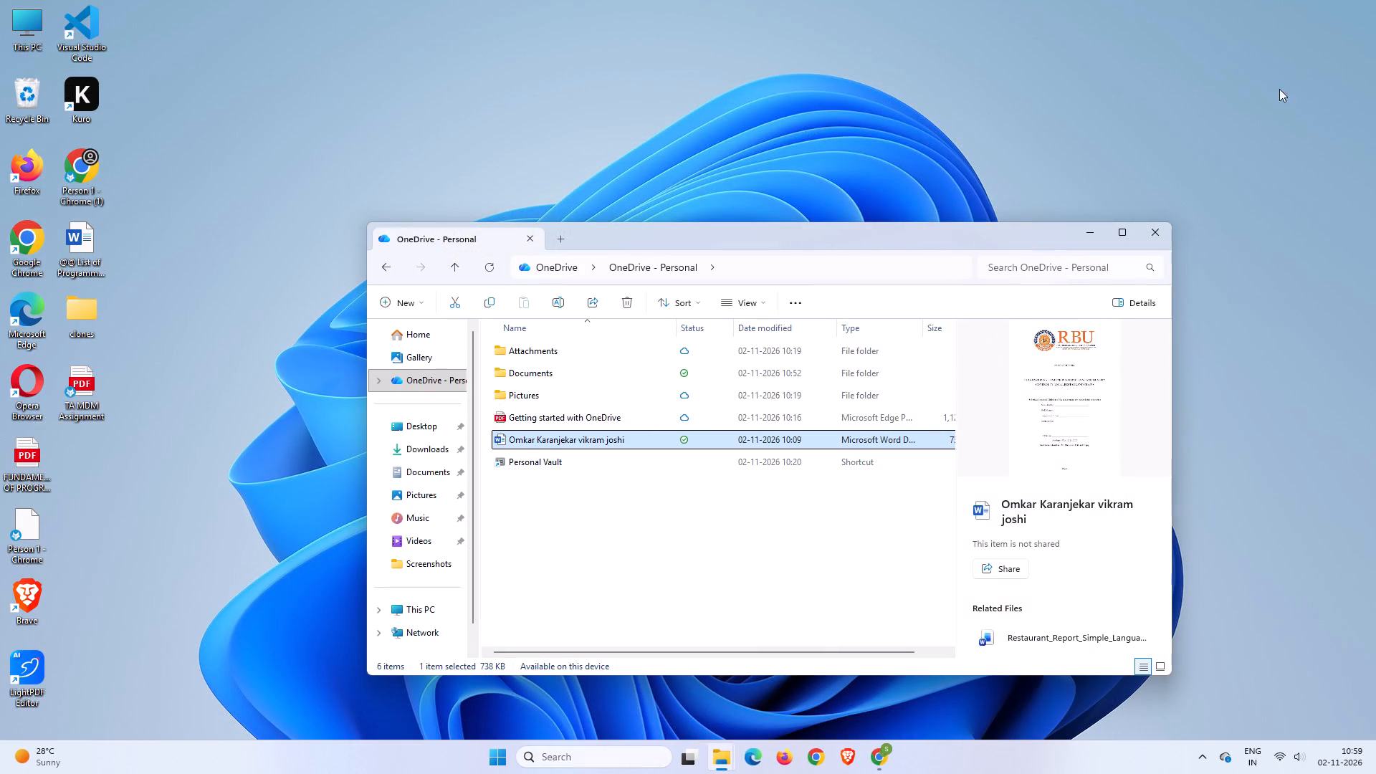
Close the leftover File Explorer windows and open the report named after the members from the personal OneDrive folder.
{"action": "left_click", "coordinate": [1142, 232]}
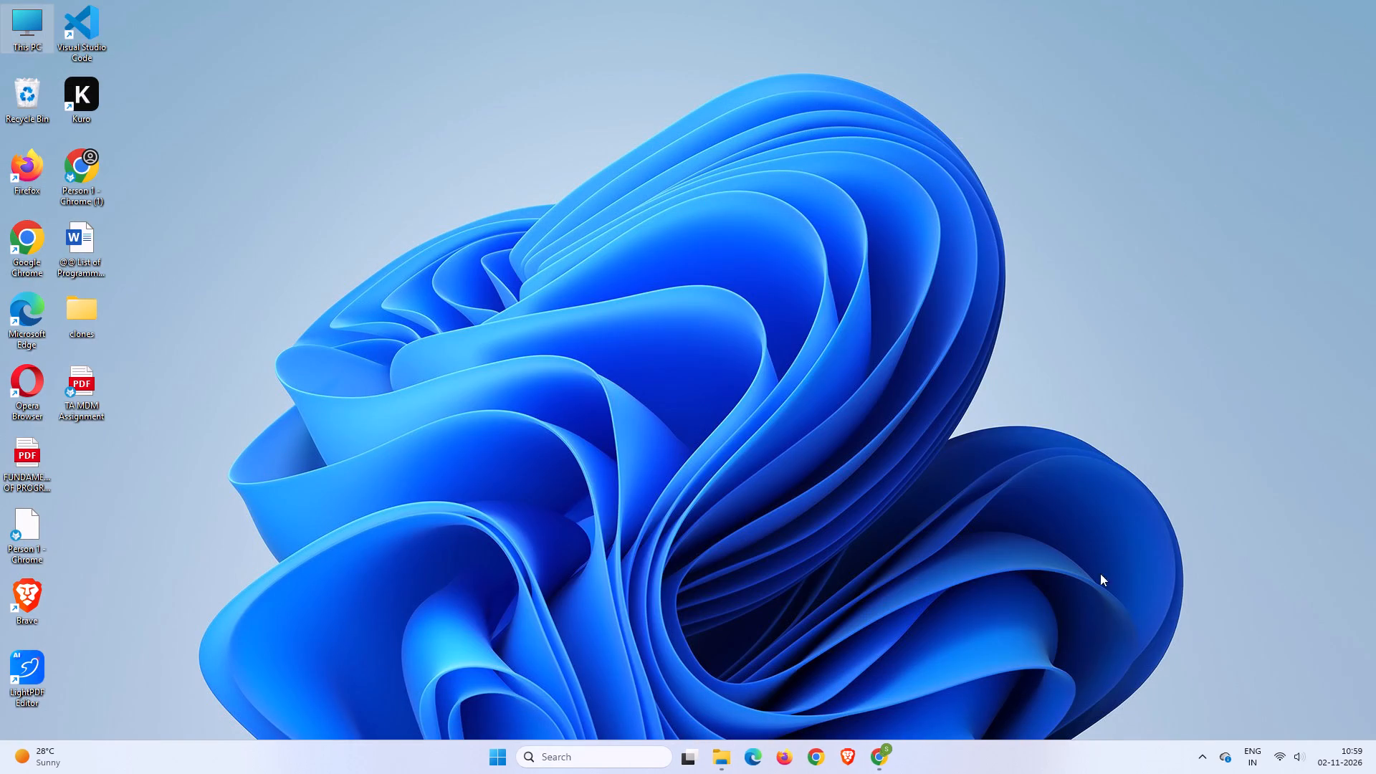
{"action": "left_click", "coordinate": [725, 765]}
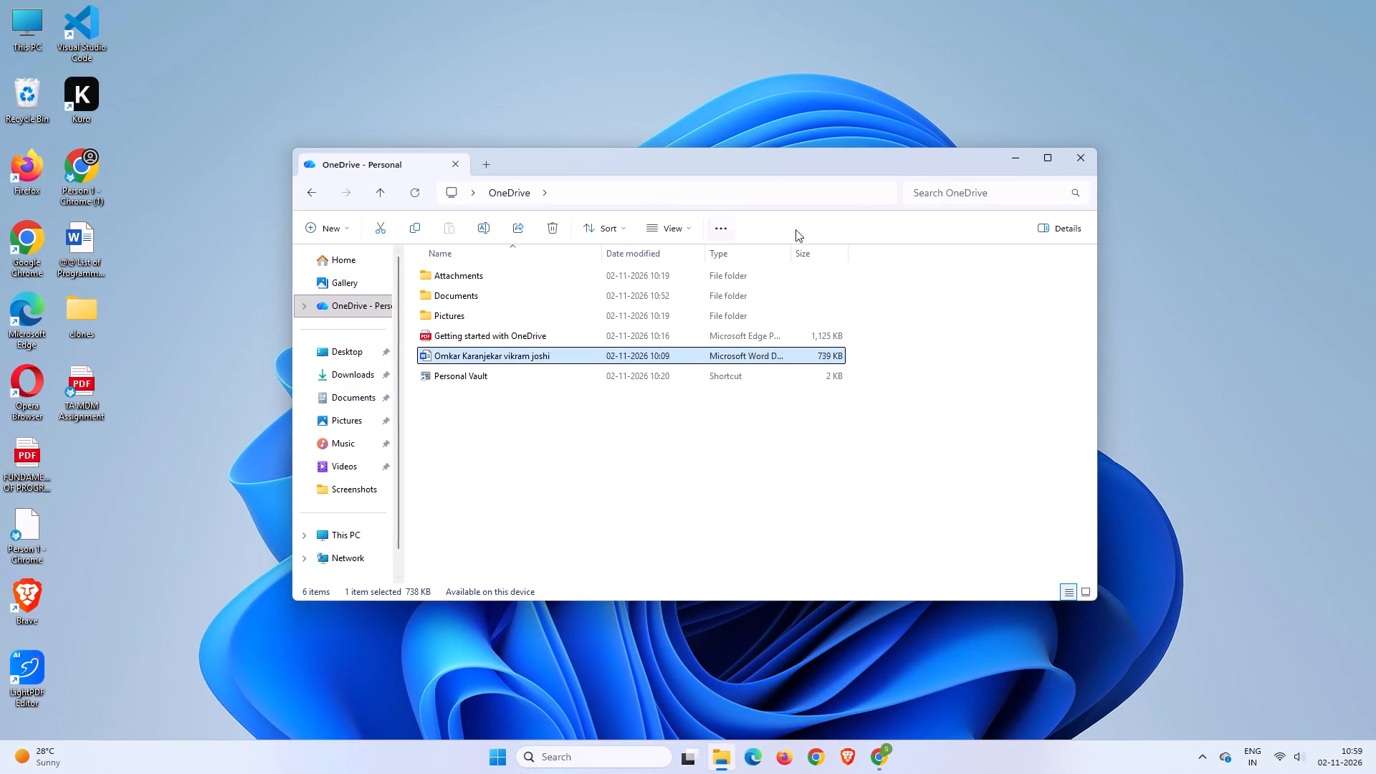
{"action": "left_click", "coordinate": [1092, 161]}
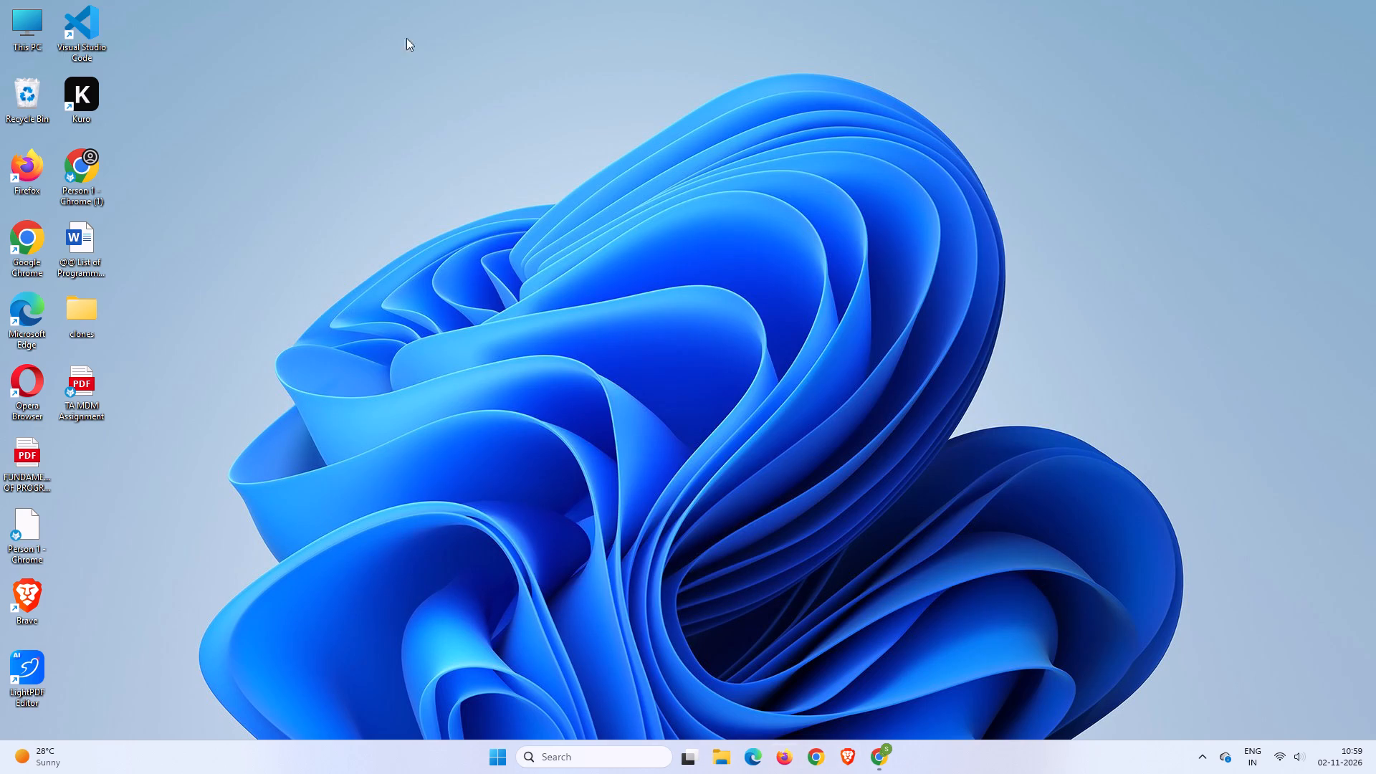
{"action": "double_click", "coordinate": [32, 16]}
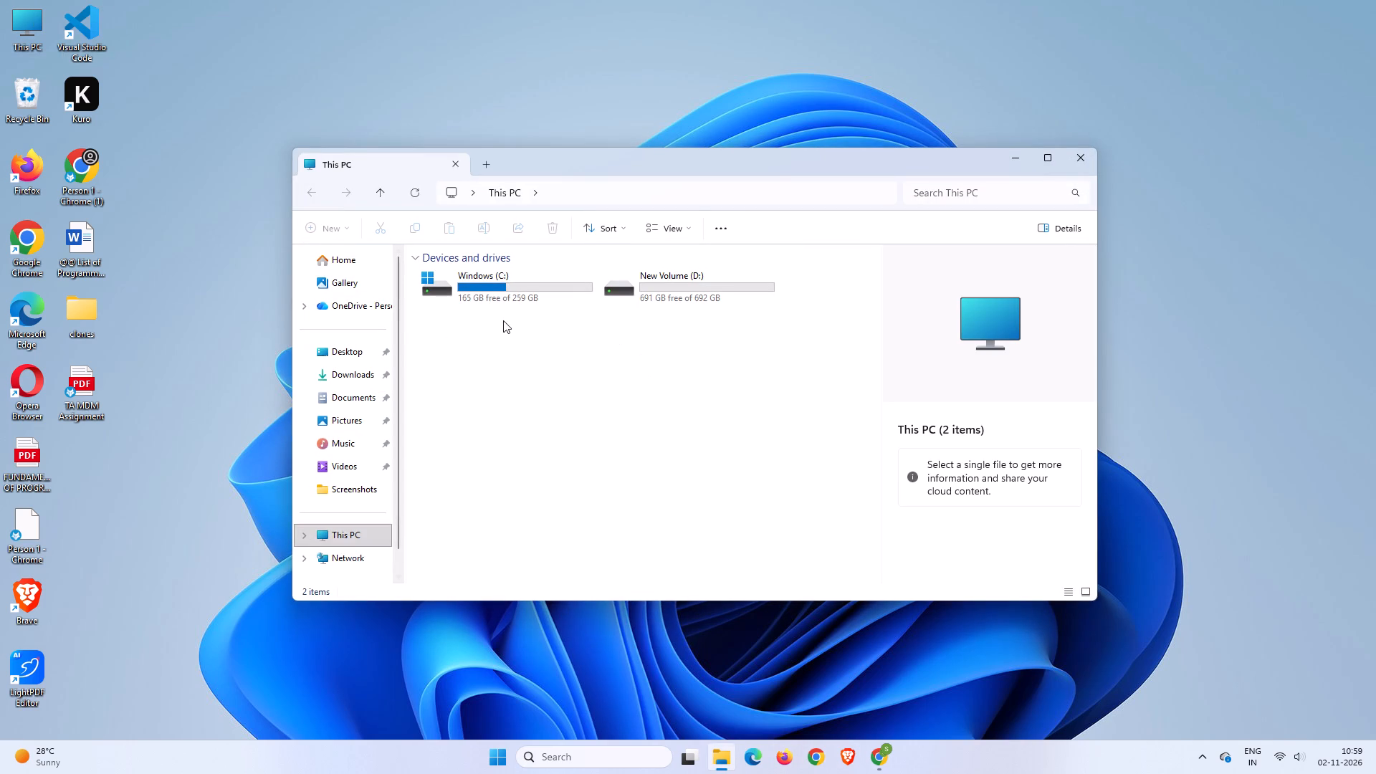
{"action": "left_click", "coordinate": [353, 309]}
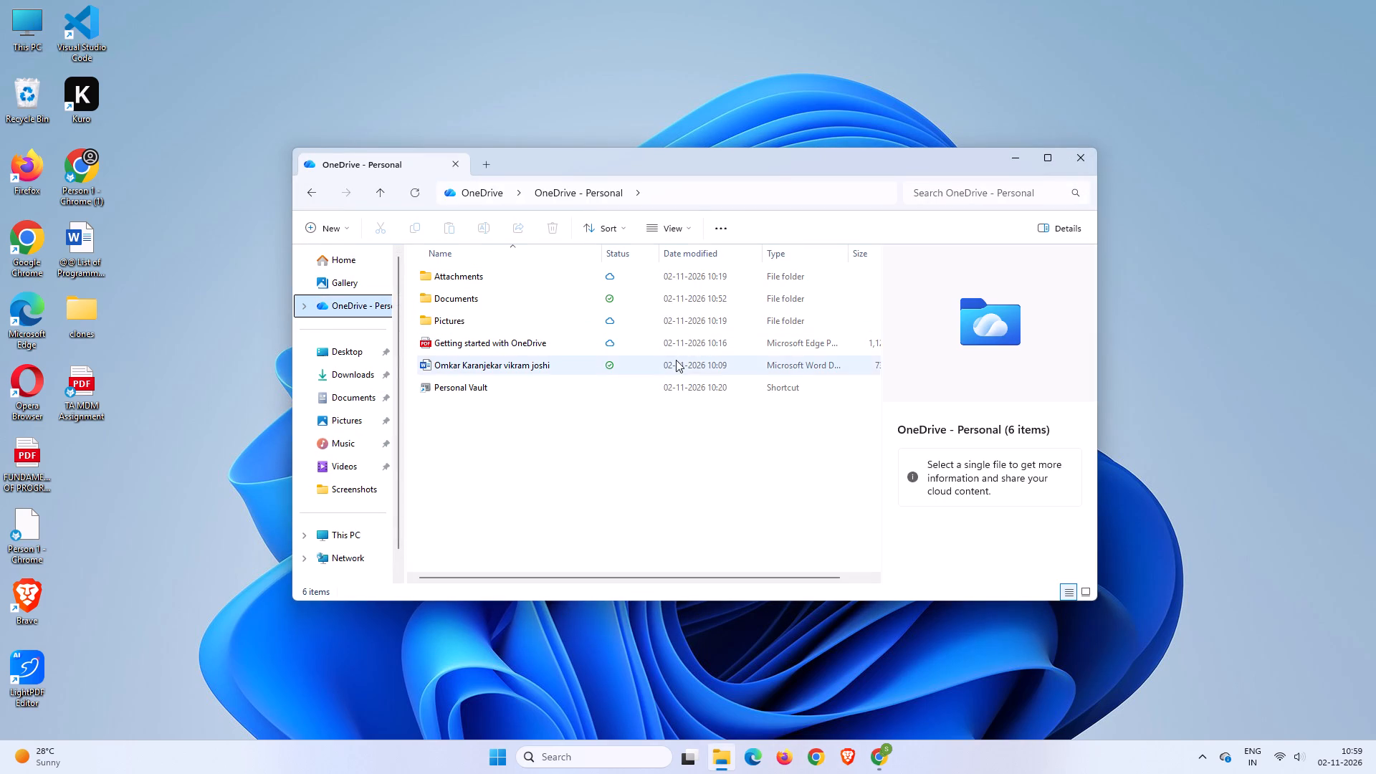
{"action": "double_click", "coordinate": [676, 360]}
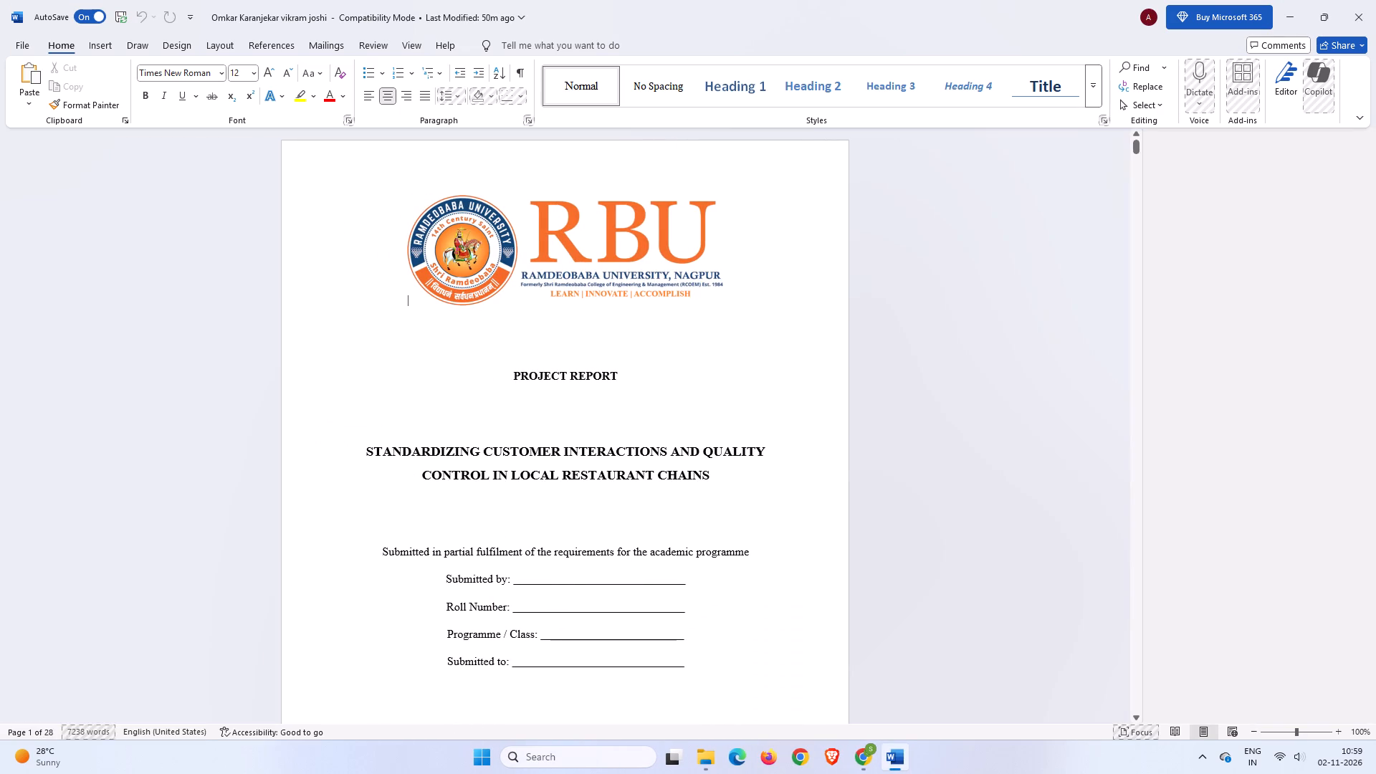
Enlarge the RBU logo on the cover page to about the full text width and stretch it taller.
{"action": "left_click", "coordinate": [470, 274]}
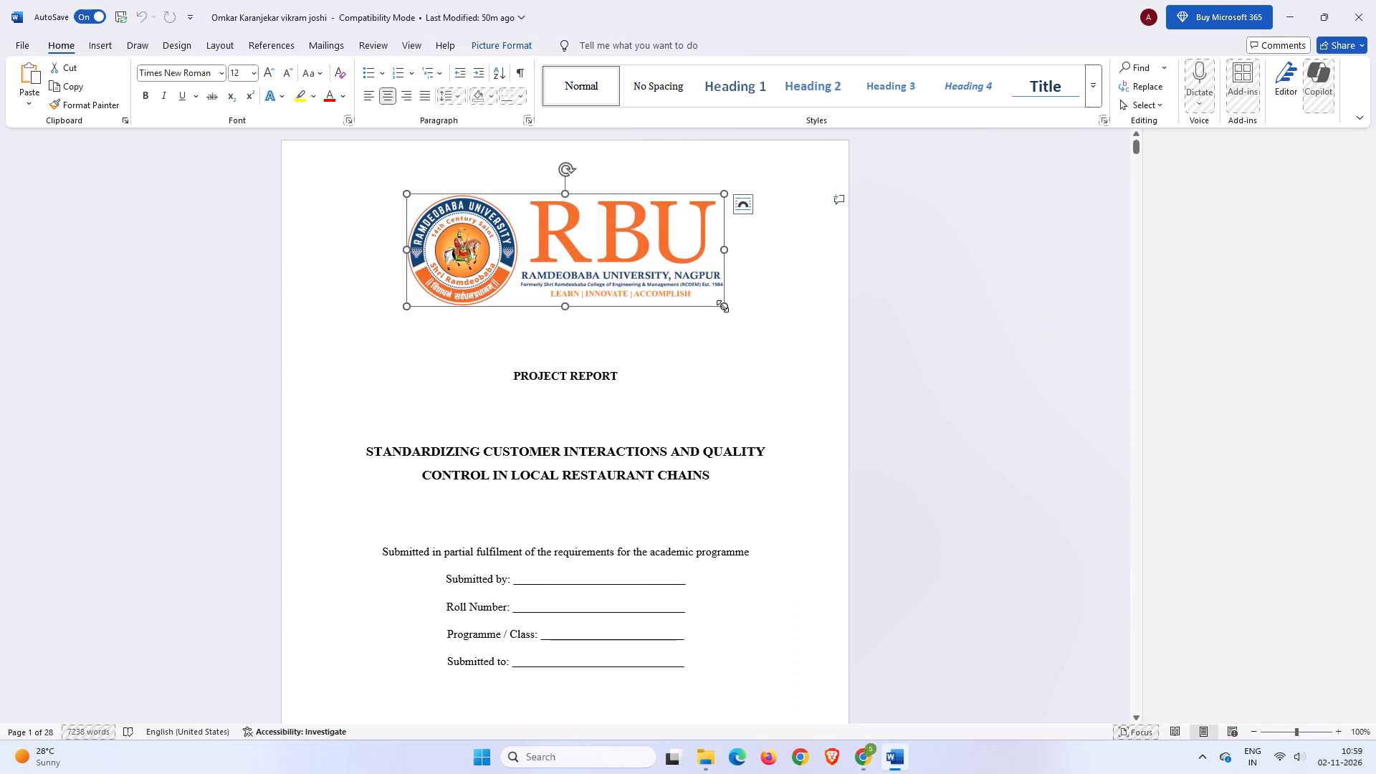
{"action": "left_click_drag", "start_coordinate": [722, 302], "coordinate": [707, 362]}
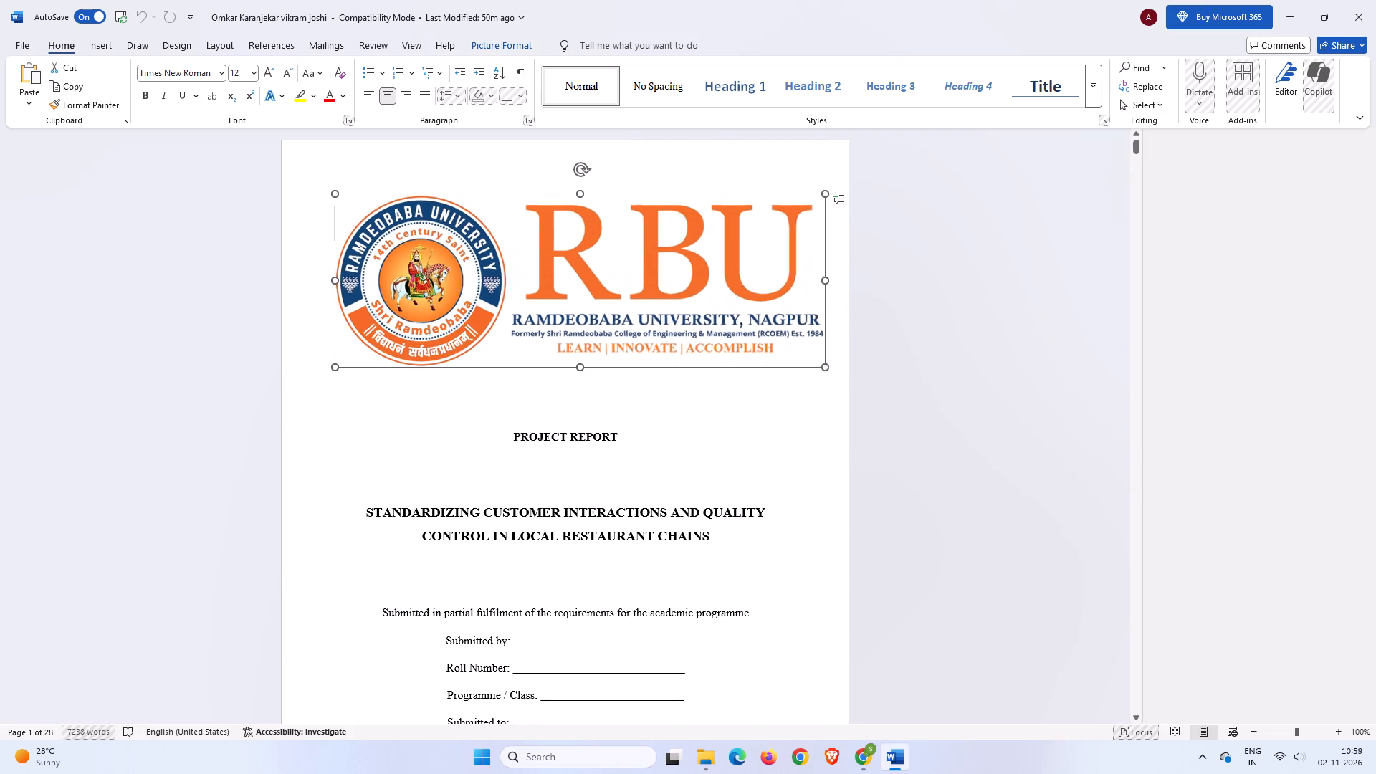
{"action": "left_click_drag", "start_coordinate": [707, 362], "coordinate": [699, 358]}
{"action": "left_click_drag", "start_coordinate": [569, 358], "coordinate": [564, 402]}
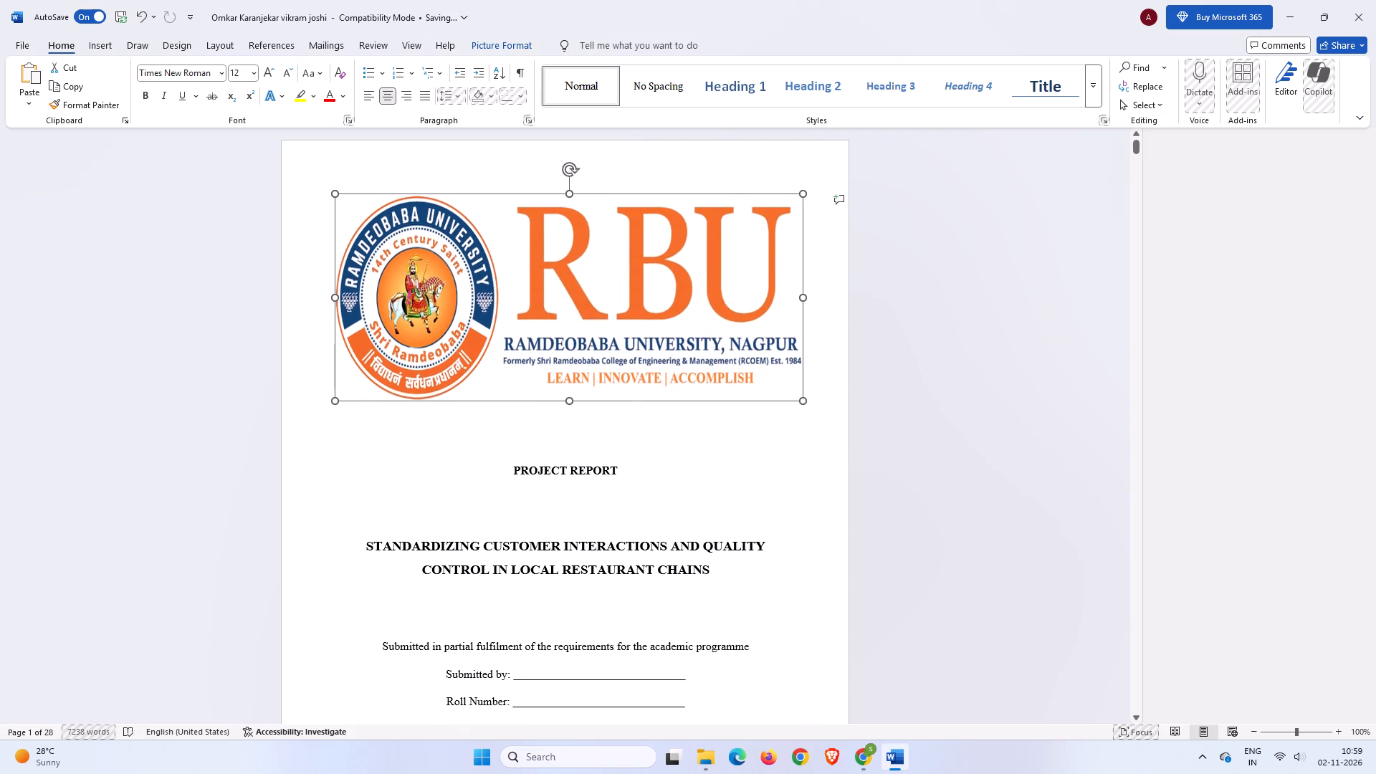
{"action": "left_click_drag", "start_coordinate": [564, 402], "coordinate": [563, 406]}
{"action": "left_click", "coordinate": [506, 468]}
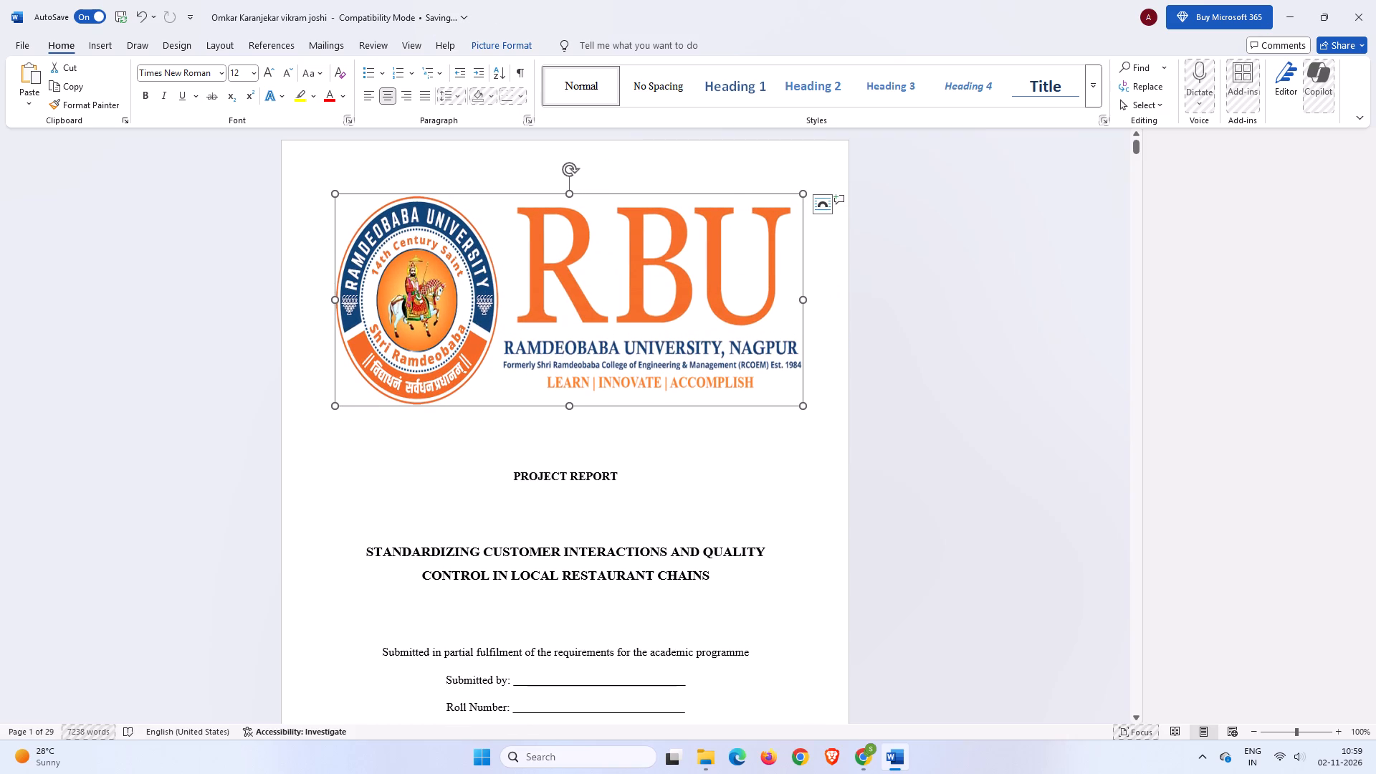
{"action": "left_click", "coordinate": [523, 479]}
{"action": "left_click", "coordinate": [497, 487]}
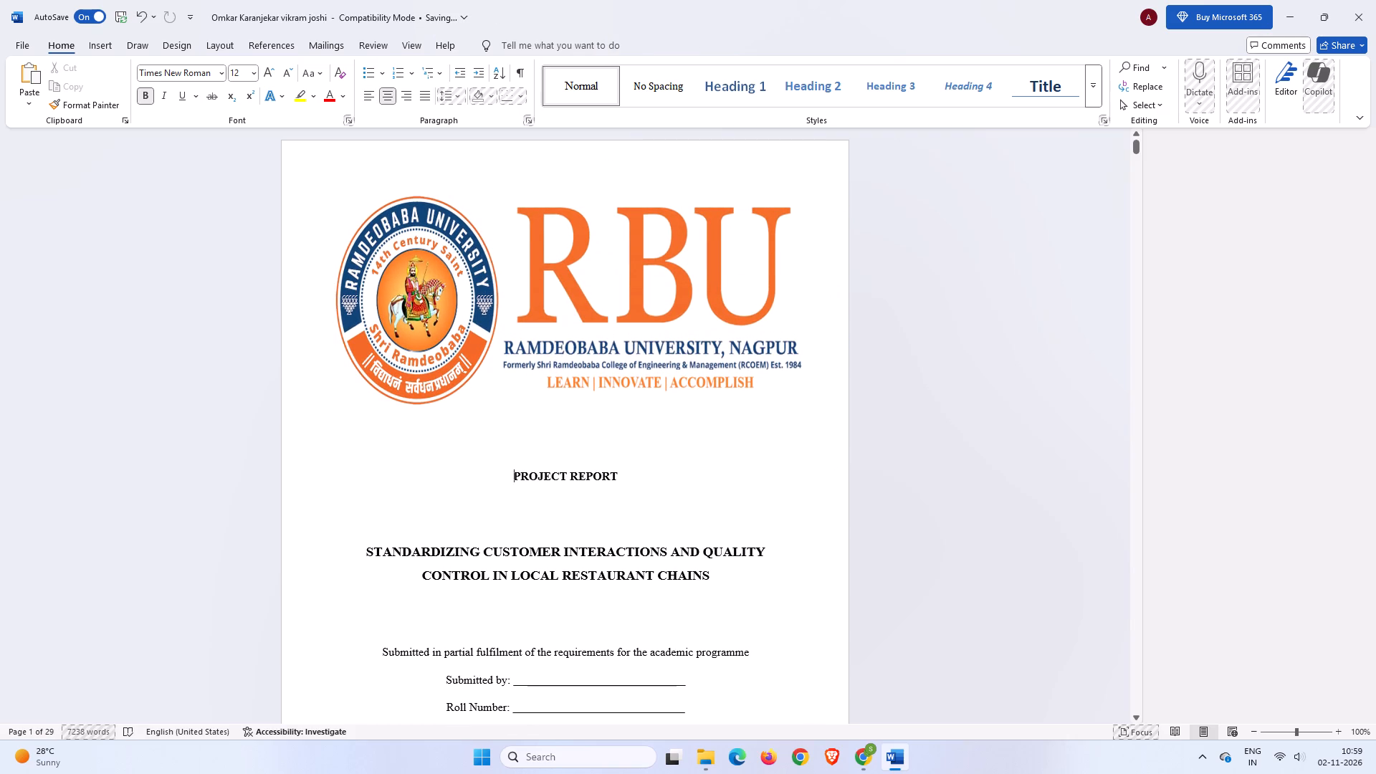
Remove the blank lines between PROJECT REPORT and the report title on the cover page, and dismiss the automatic-saving tip.
{"action": "left_click", "coordinate": [356, 550]}
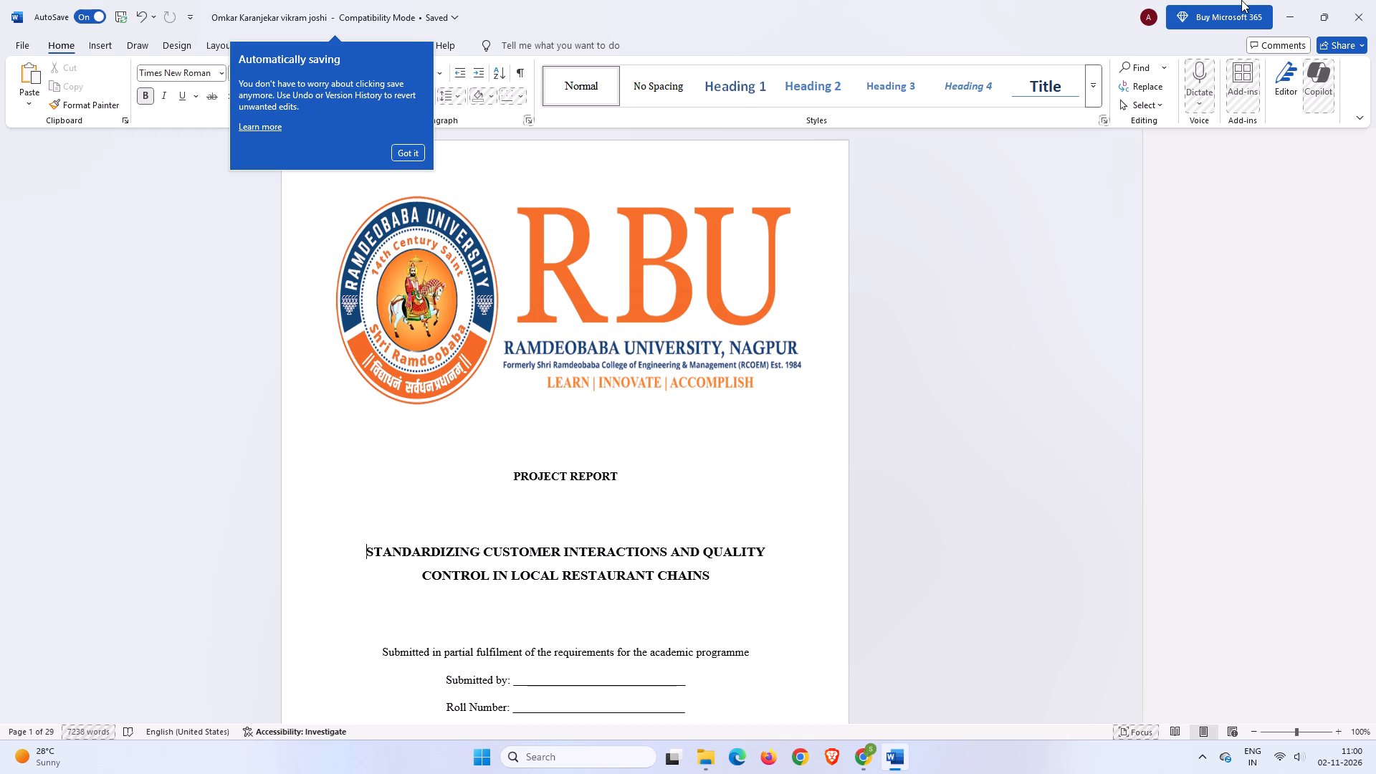
{"action": "key", "text": "BackSpace"}
{"action": "key", "text": "BackSpace"}
{"action": "key", "text": "BackSpace"}
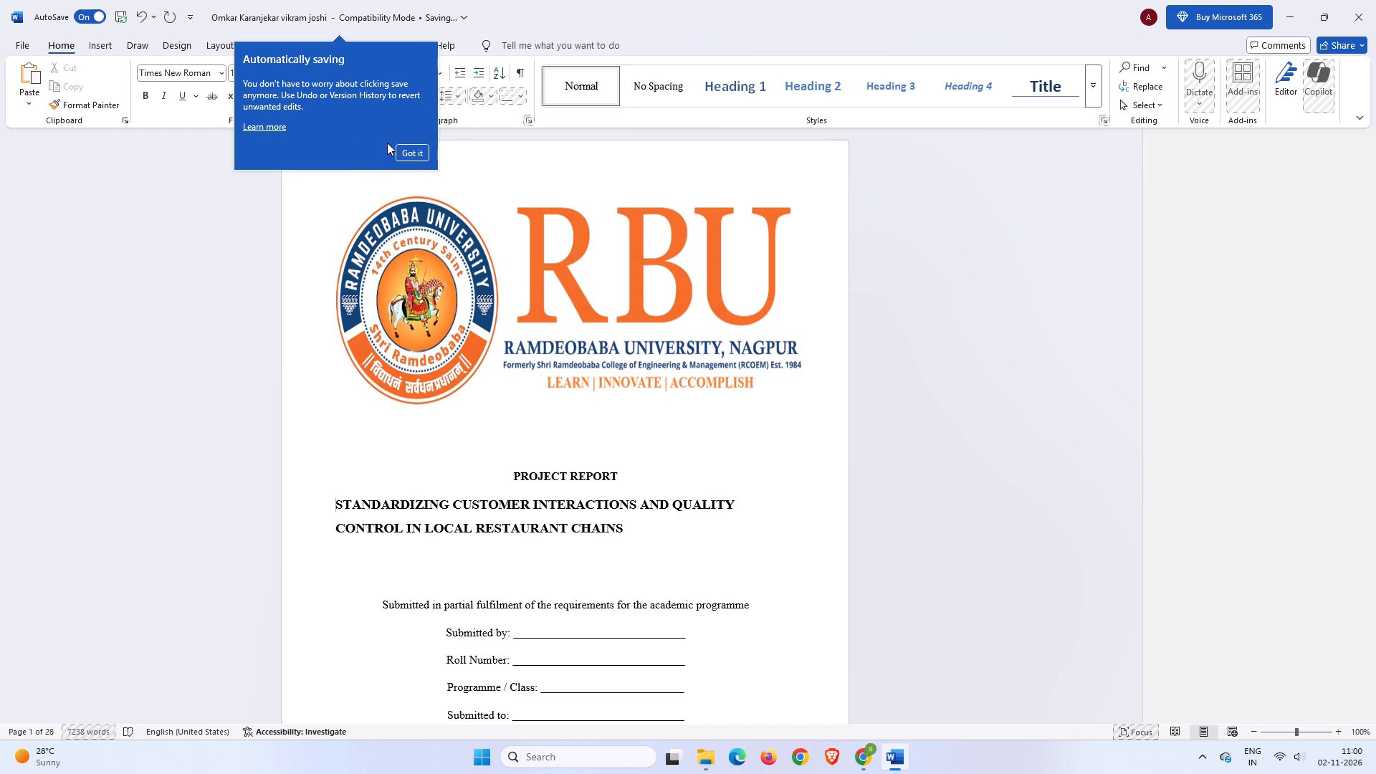
{"action": "left_click", "coordinate": [405, 153]}
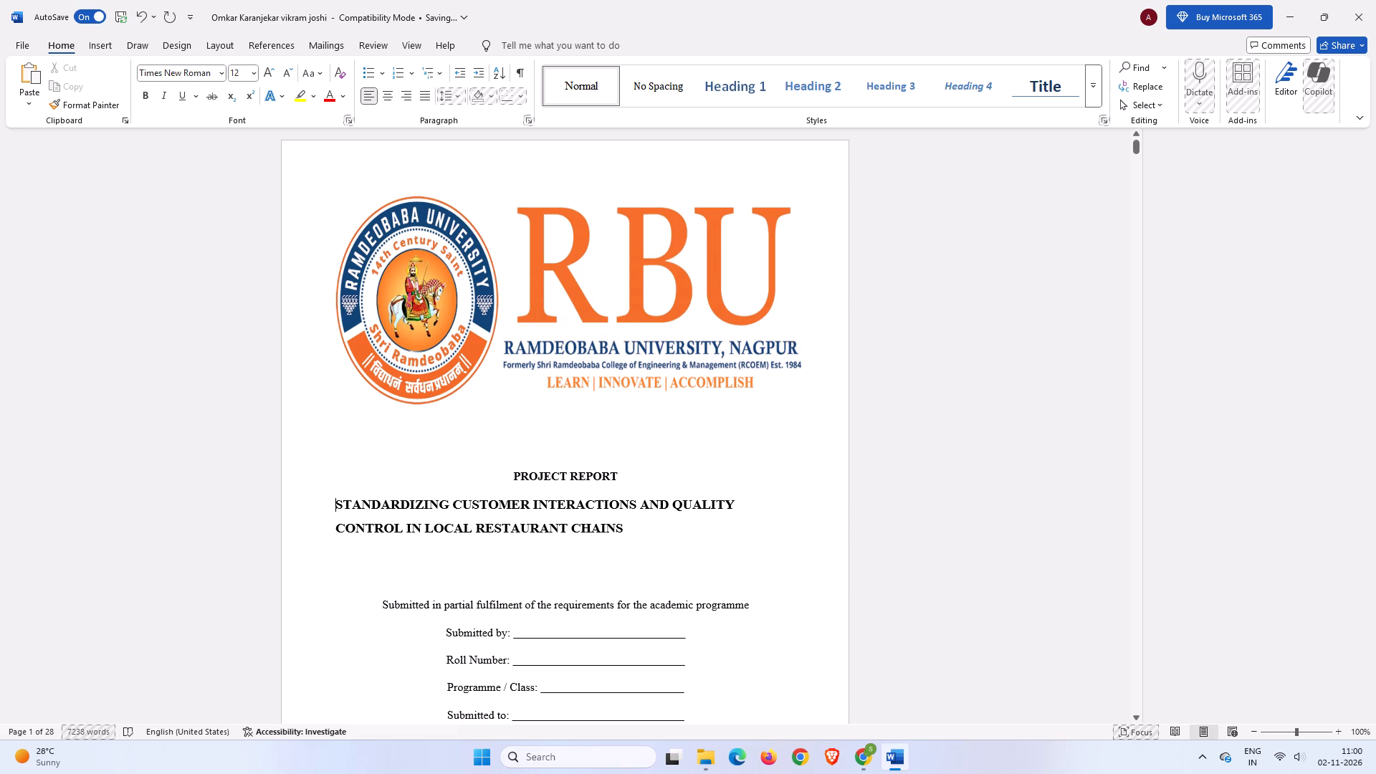
Delete the line "Submitted in partial fulfilment of the requirements for the academic programme" from the cover page.
{"action": "scroll", "coordinate": [454, 648], "scroll_direction": "down", "scroll_amount": 3}
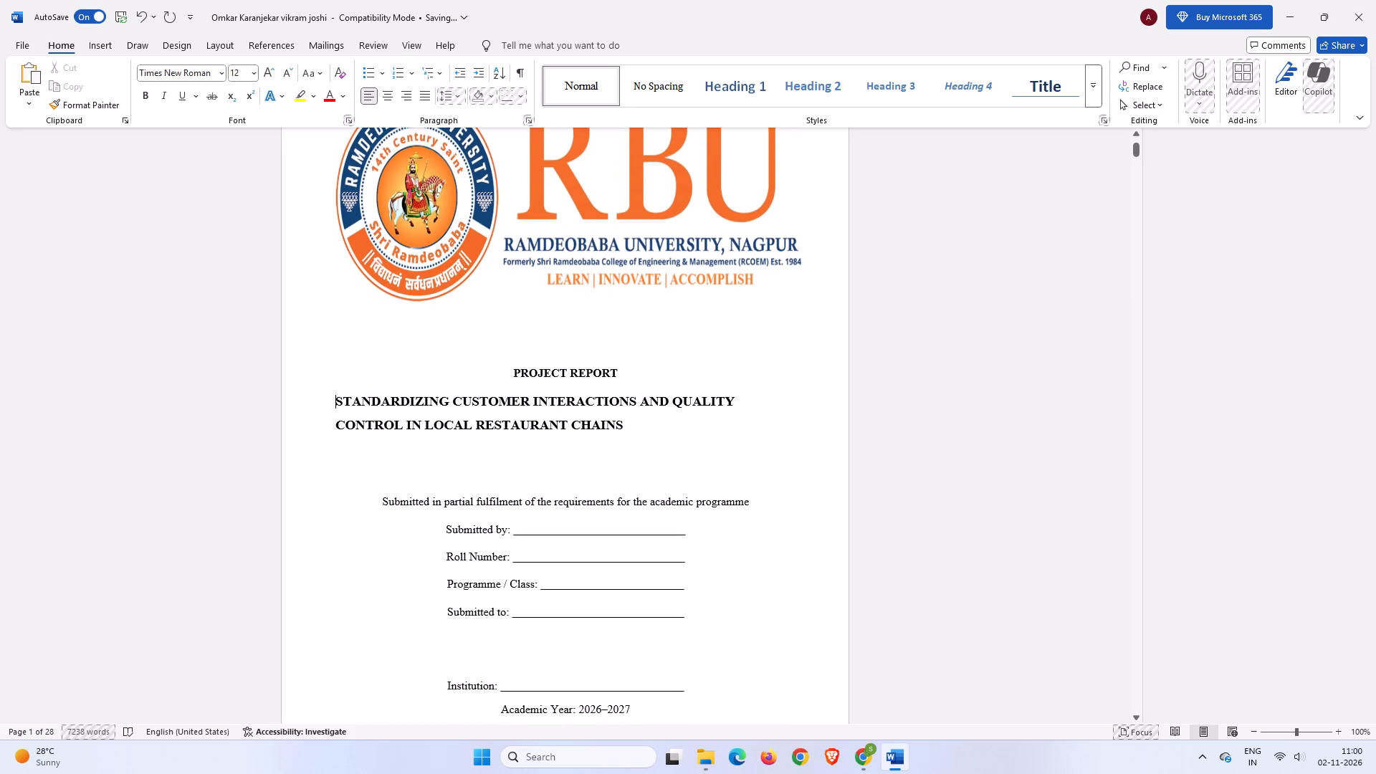
{"action": "left_click_drag", "start_coordinate": [376, 498], "coordinate": [601, 513]}
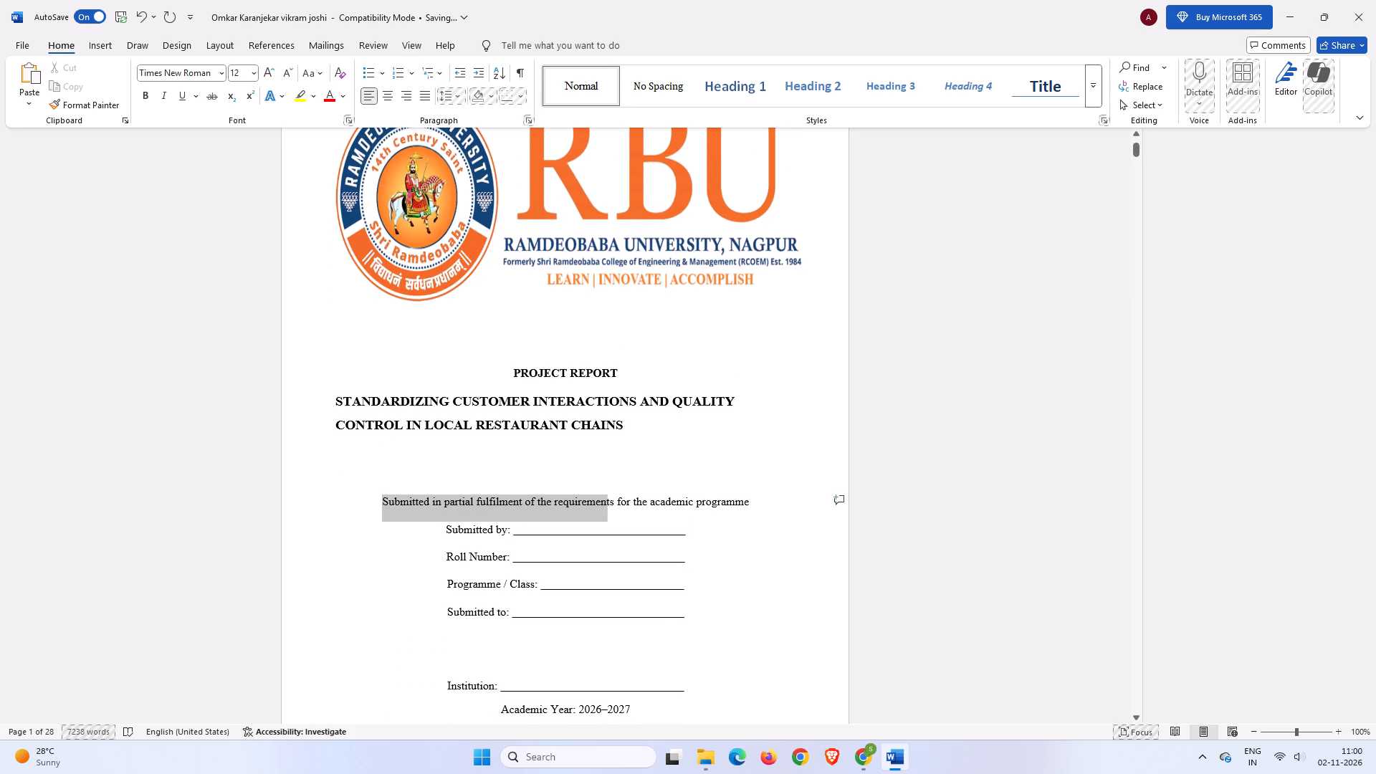
{"action": "left_click_drag", "start_coordinate": [601, 513], "coordinate": [753, 513]}
{"action": "key", "text": "BackSpace"}
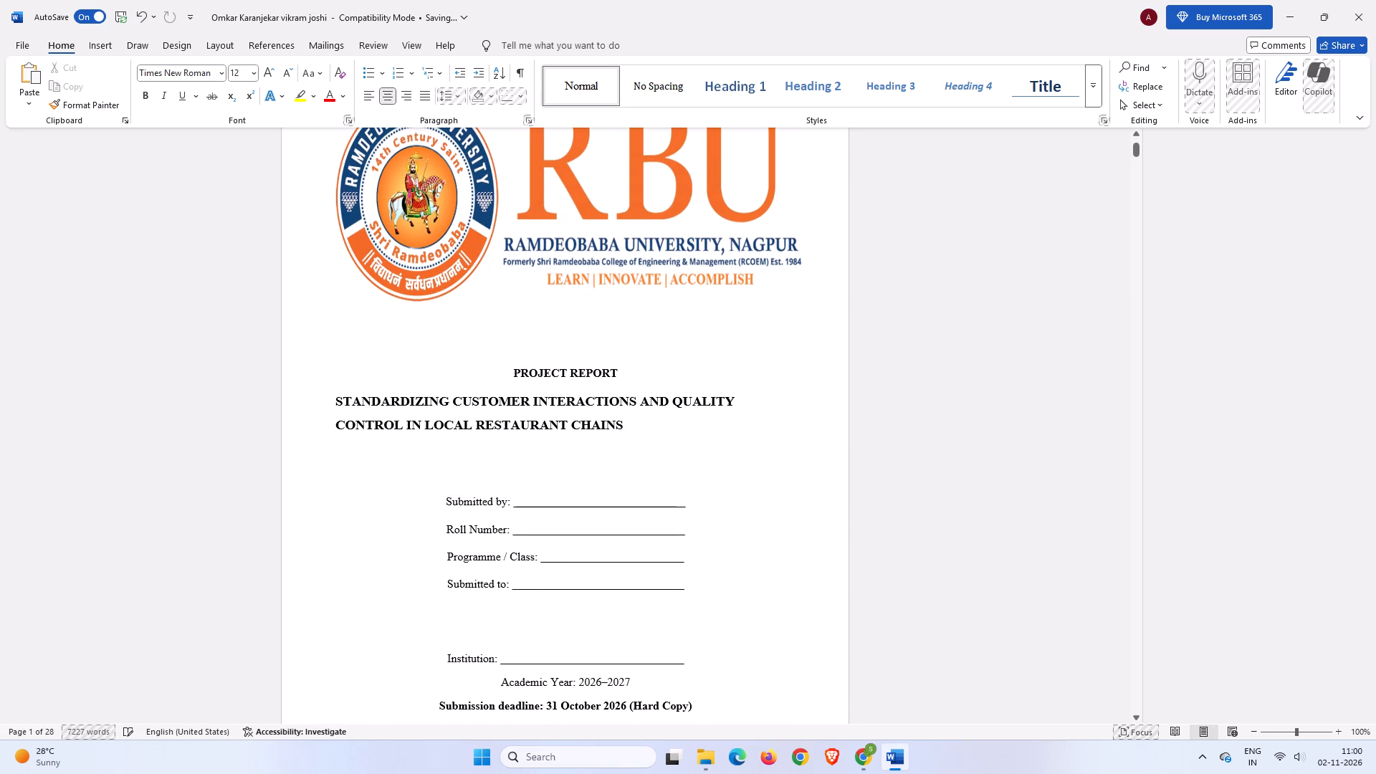
Delete the cover-page text from the colon after "Submitted by" through the submission deadline, including the blank form fields and the break before INDEX.
{"action": "left_click", "coordinate": [505, 502]}
{"action": "key", "text": "shift+Right"}
{"action": "key", "text": "shift+Right"}
{"action": "key", "text": "shift+Right"}
{"action": "key", "text": "shift+Right"}
{"action": "key", "text": "shift+Right"}
{"action": "key", "text": "shift+Right"}
{"action": "key", "text": "shift+Right"}
{"action": "key", "text": "shift+Right"}
{"action": "key", "text": "shift+Right"}
{"action": "key", "text": "shift+Right"}
{"action": "key", "text": "shift+Right"}
{"action": "key", "text": "shift+Right"}
{"action": "key", "text": "shift+Right"}
{"action": "key", "text": "shift+Right"}
{"action": "key", "text": "shift+Right"}
{"action": "key", "text": "shift+Right"}
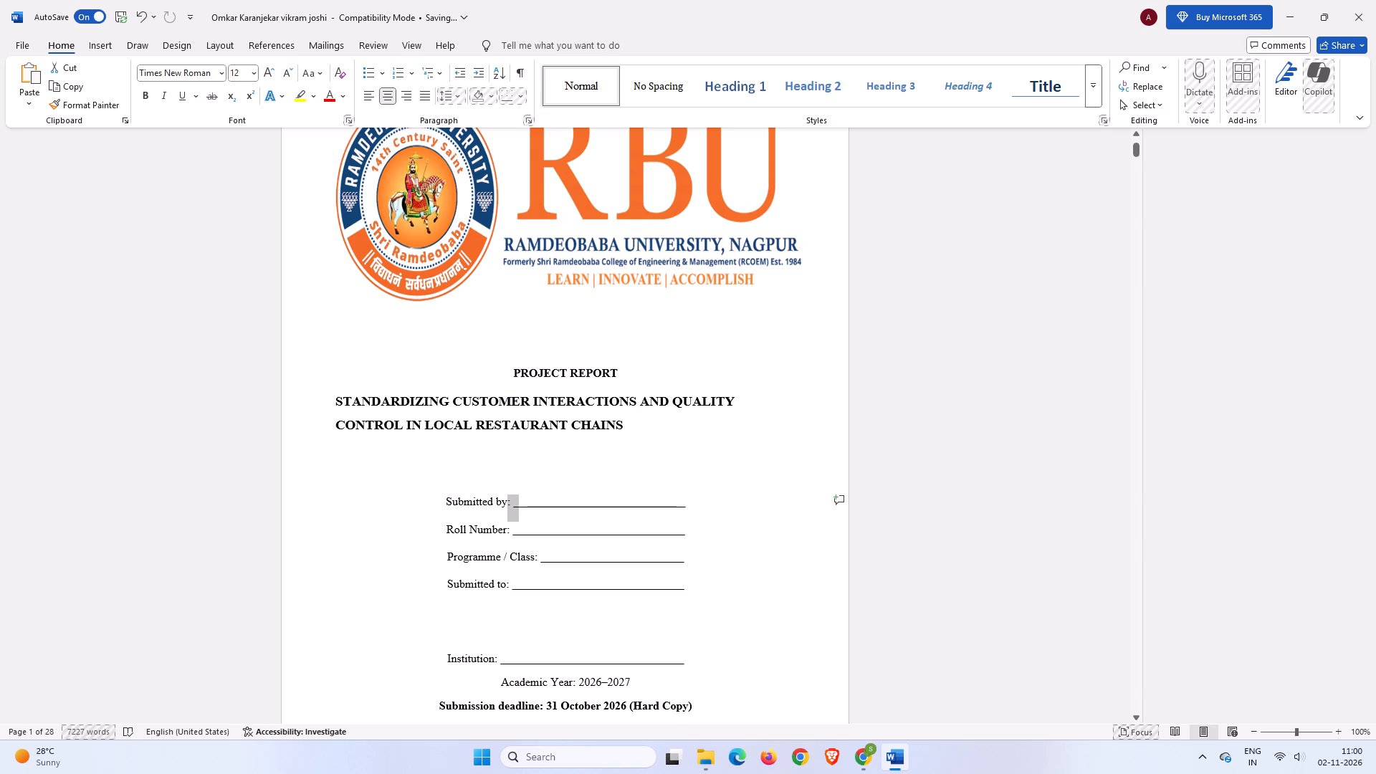
{"action": "key", "text": "shift+Right"}
{"action": "key", "text": "shift+Right"}
{"action": "key", "text": "shift+Right"}
{"action": "key", "text": "shift+Right"}
{"action": "key", "text": "shift+Right"}
{"action": "key", "text": "shift+Right"}
{"action": "key", "text": "shift+Right"}
{"action": "key", "text": "shift+Right"}
{"action": "key", "text": "shift+Right"}
{"action": "key", "text": "shift+Right"}
{"action": "key", "text": "shift+Right"}
{"action": "key", "text": "shift+Right"}
{"action": "key", "text": "shift+Right"}
{"action": "key", "text": "shift+Right"}
{"action": "key", "text": "shift+Right"}
{"action": "key", "text": "shift+Right"}
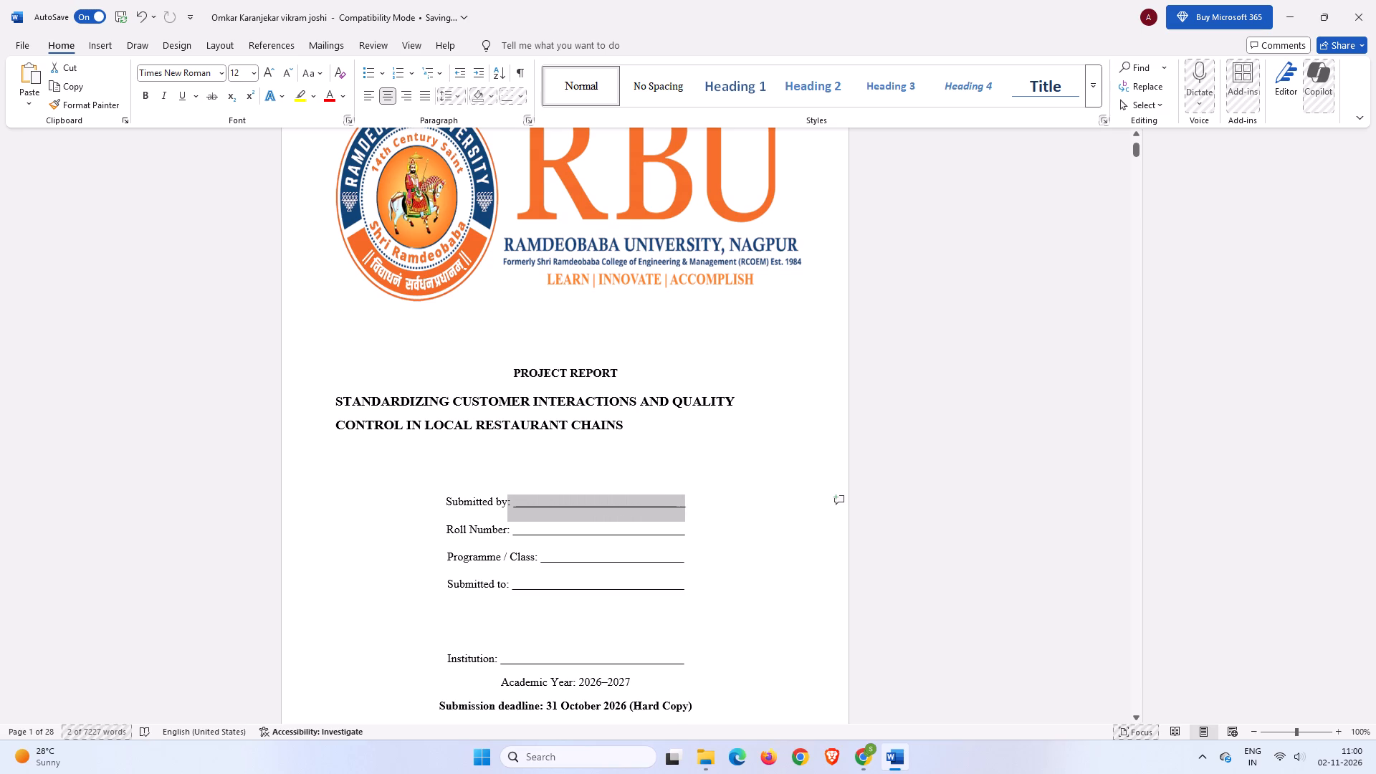
{"action": "key", "text": "shift+Right"}
{"action": "key", "text": "shift+Down"}
{"action": "key", "text": "shift+Down"}
{"action": "key", "text": "shift+Down"}
{"action": "key", "text": "shift+Down"}
{"action": "key", "text": "shift+Down"}
{"action": "key", "text": "shift+Down"}
{"action": "key", "text": "shift+Down"}
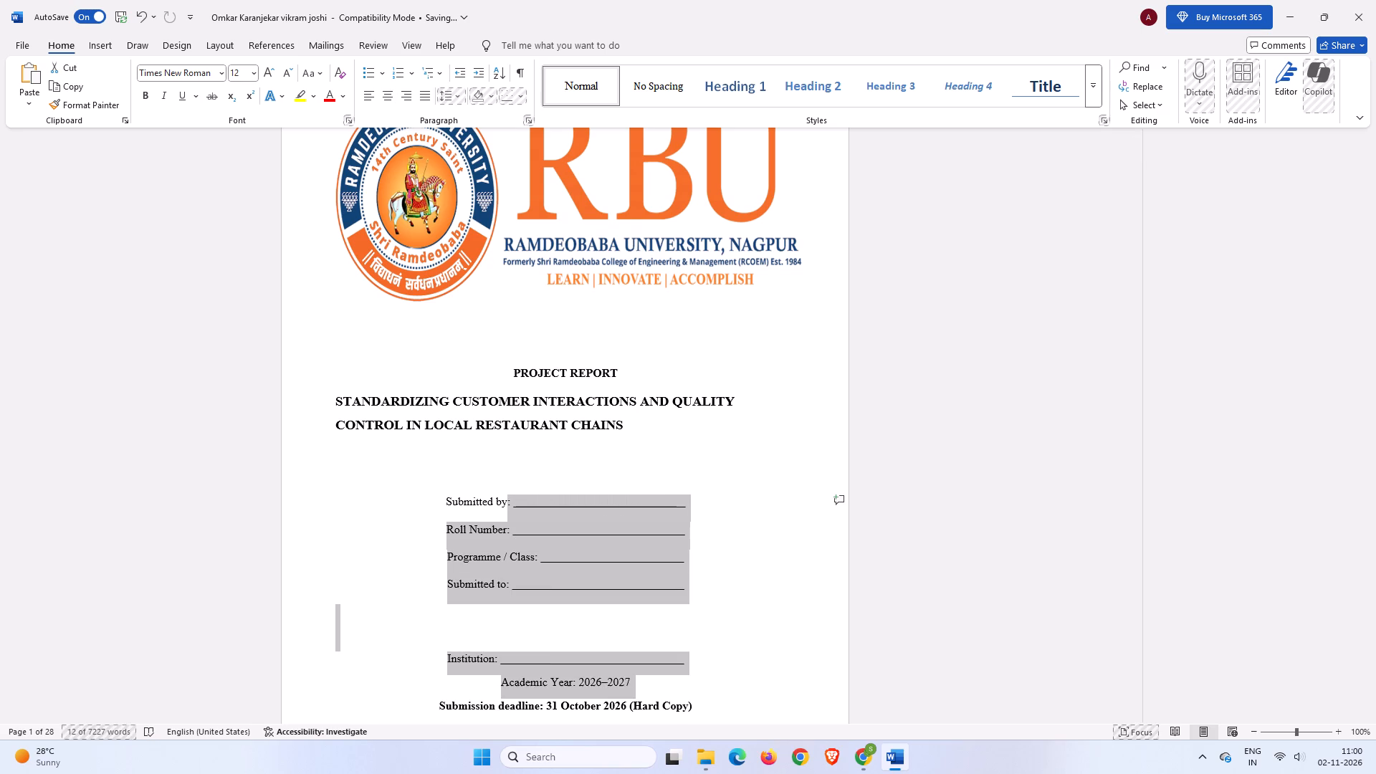
{"action": "key", "text": "shift+Down"}
{"action": "key", "text": "shift+Down"}
{"action": "key", "text": "BackSpace"}
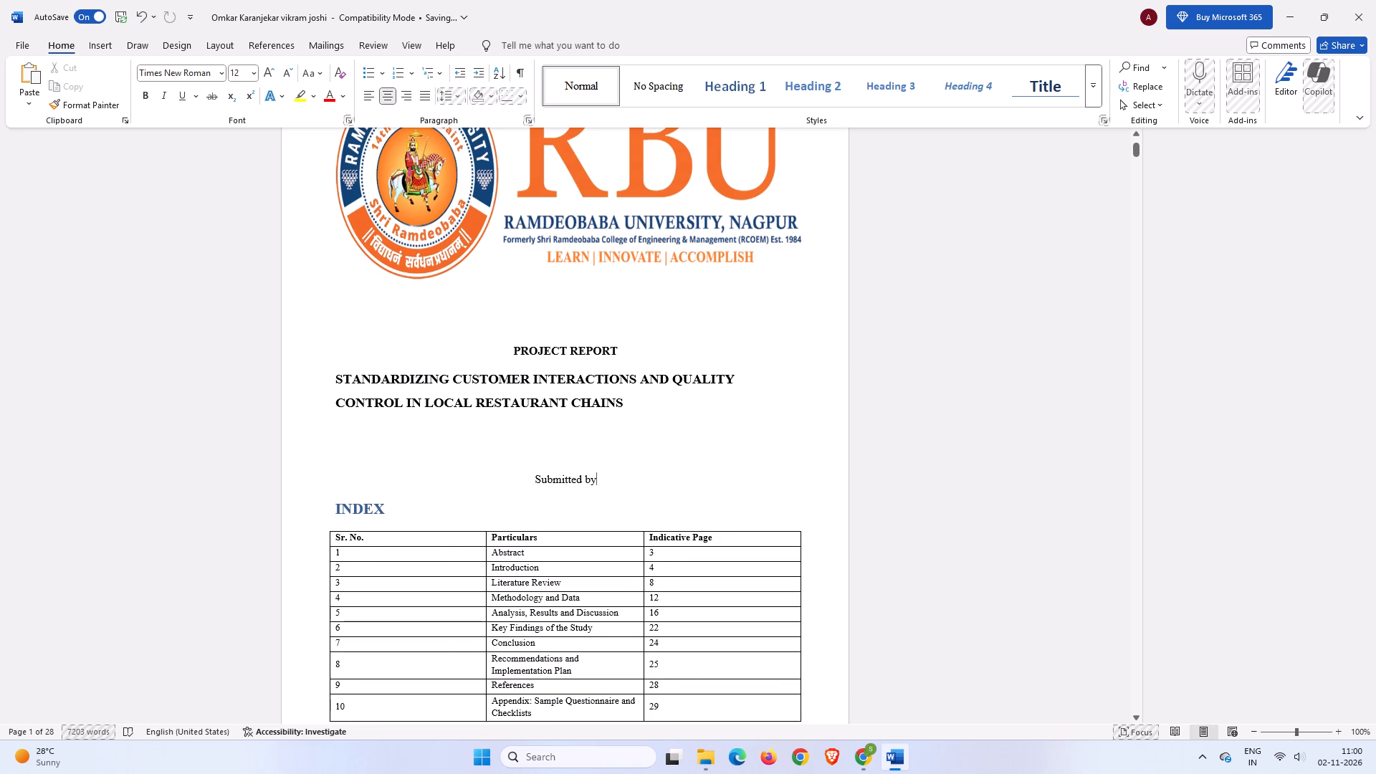
Under "Submitted by", add the first member's full name and, on the following line, "Roll no.:" with that member's roll number.
{"action": "key", "text": "Return"}
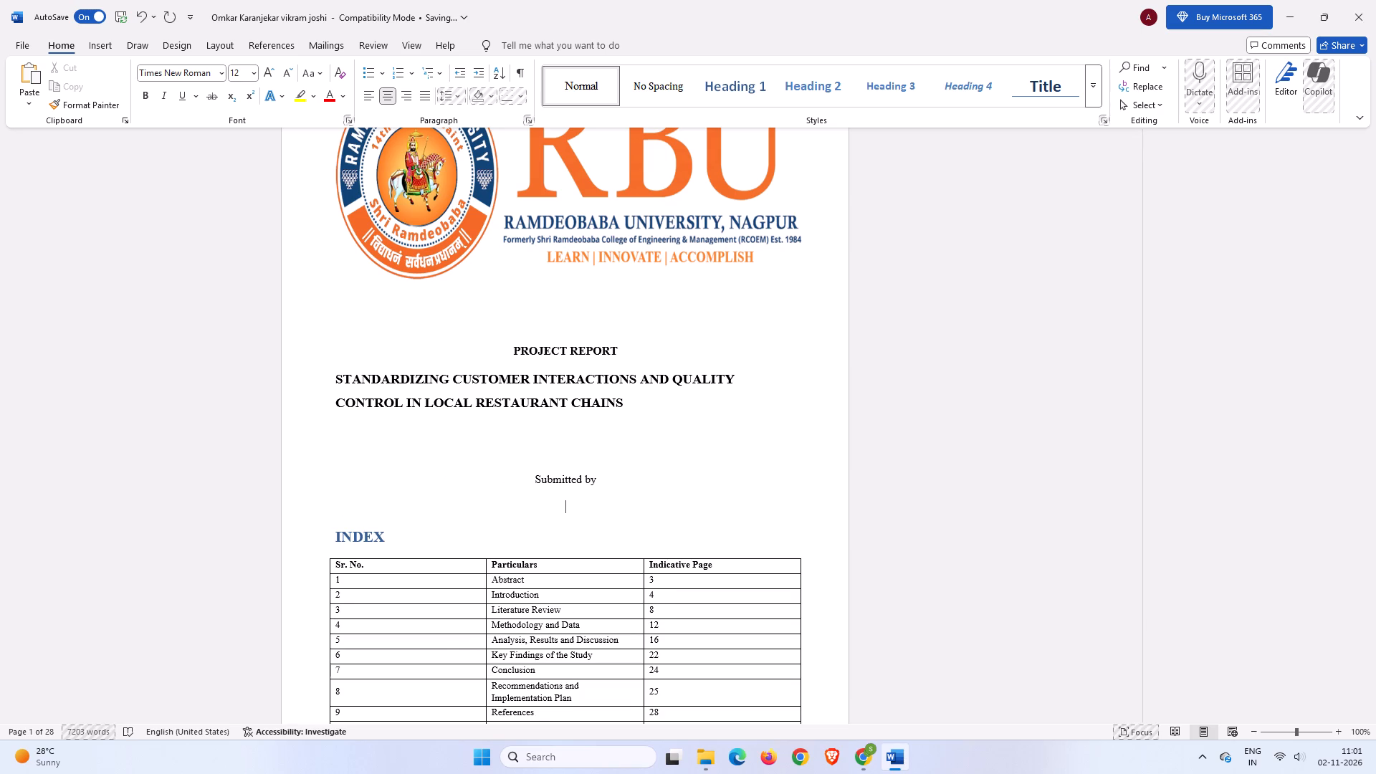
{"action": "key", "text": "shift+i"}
{"action": "key", "text": "shift+BackSpace"}
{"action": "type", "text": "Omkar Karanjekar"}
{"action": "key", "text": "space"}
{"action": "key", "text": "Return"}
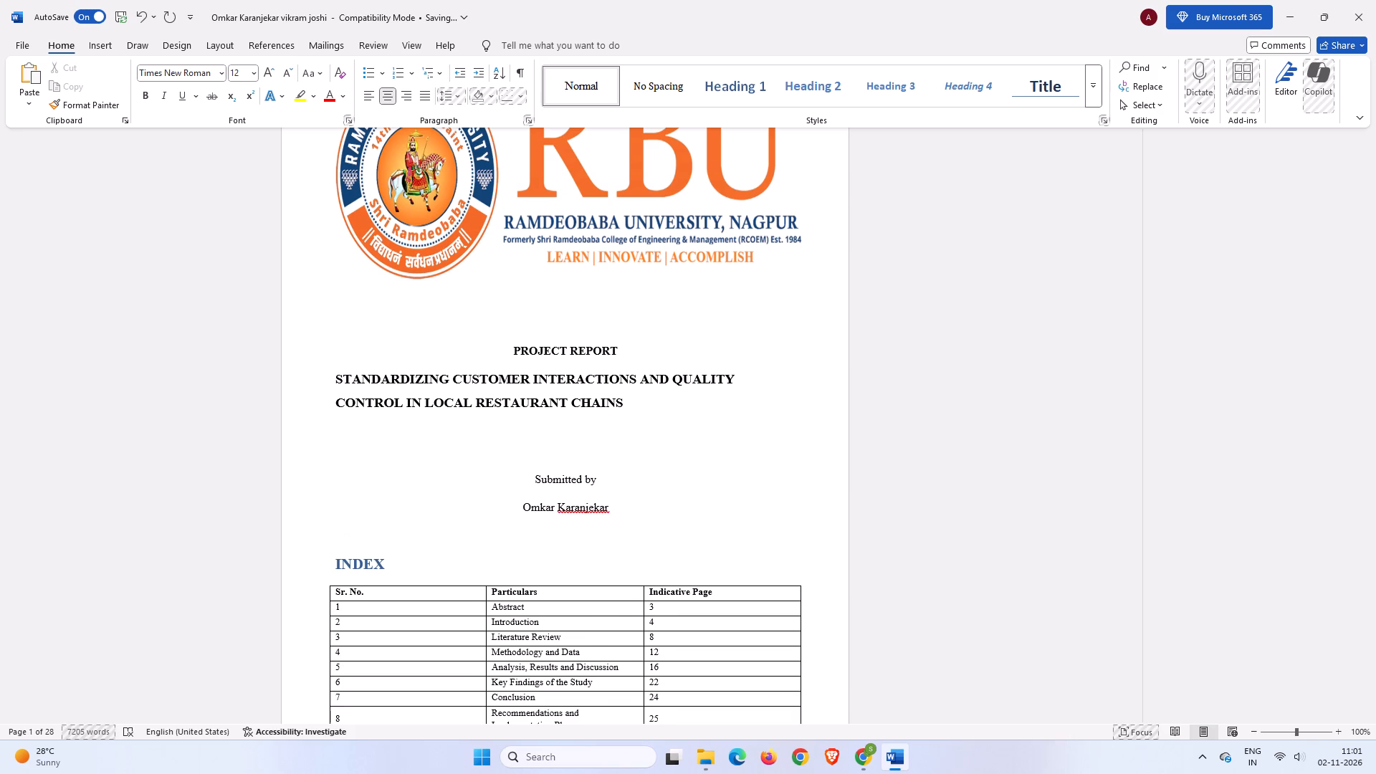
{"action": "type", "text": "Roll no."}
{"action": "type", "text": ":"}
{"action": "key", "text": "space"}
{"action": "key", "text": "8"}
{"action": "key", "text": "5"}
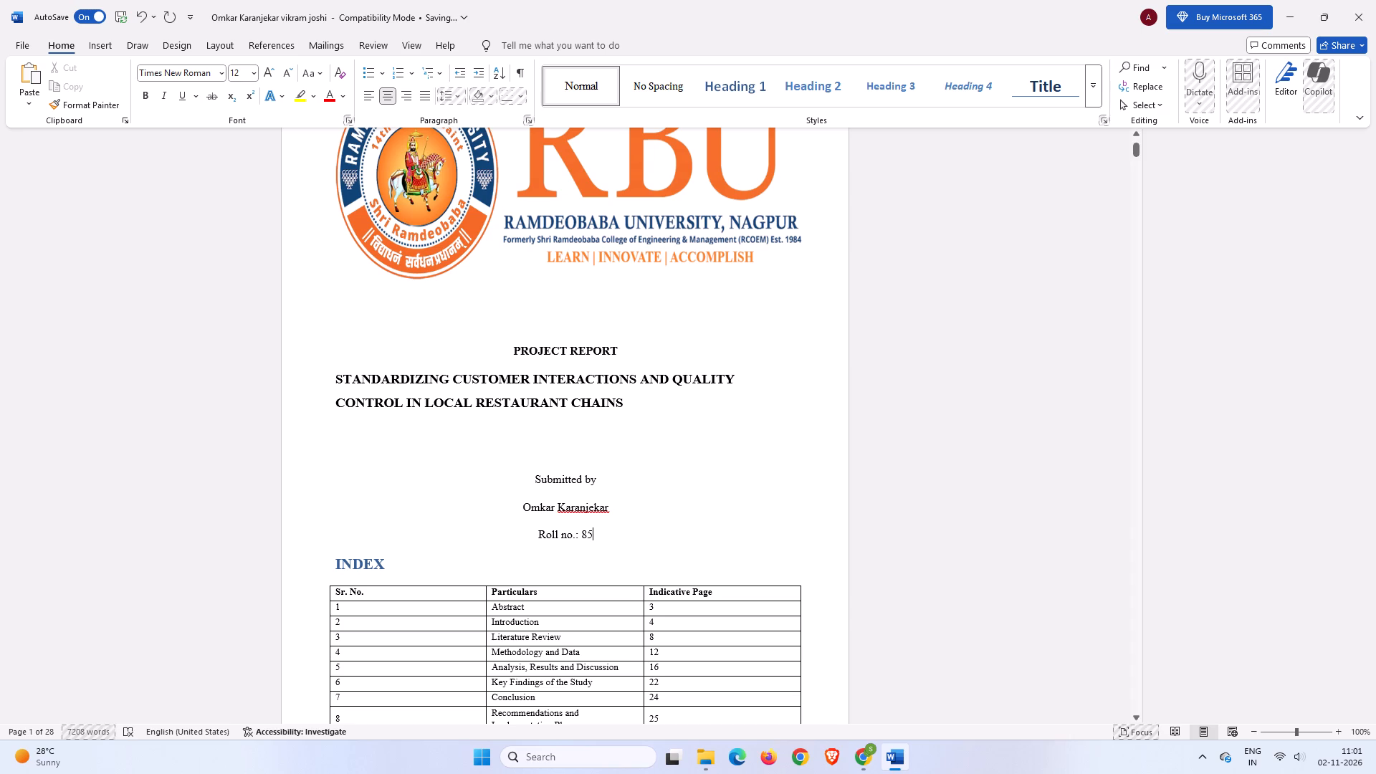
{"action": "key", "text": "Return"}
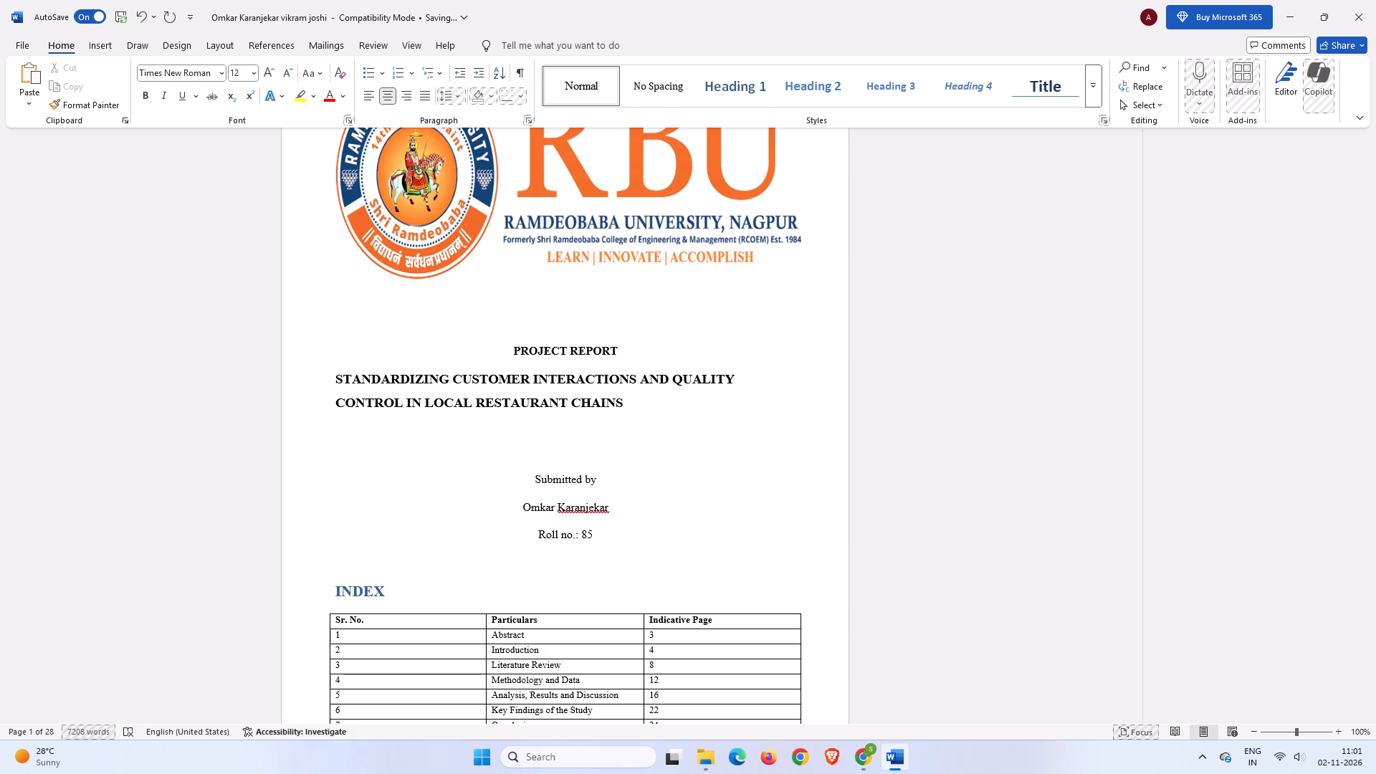
Enter "MBA II yr." below the roll number on the cover page and add an empty line after it.
{"action": "type", "text": "MBA"}
{"action": "key", "text": "space"}
{"action": "type", "text": "i"}
{"action": "key", "text": "BackSpace"}
{"action": "type", "text": "II"}
{"action": "key", "text": "space"}
{"action": "type", "text": "yr"}
{"action": "key", "text": "period"}
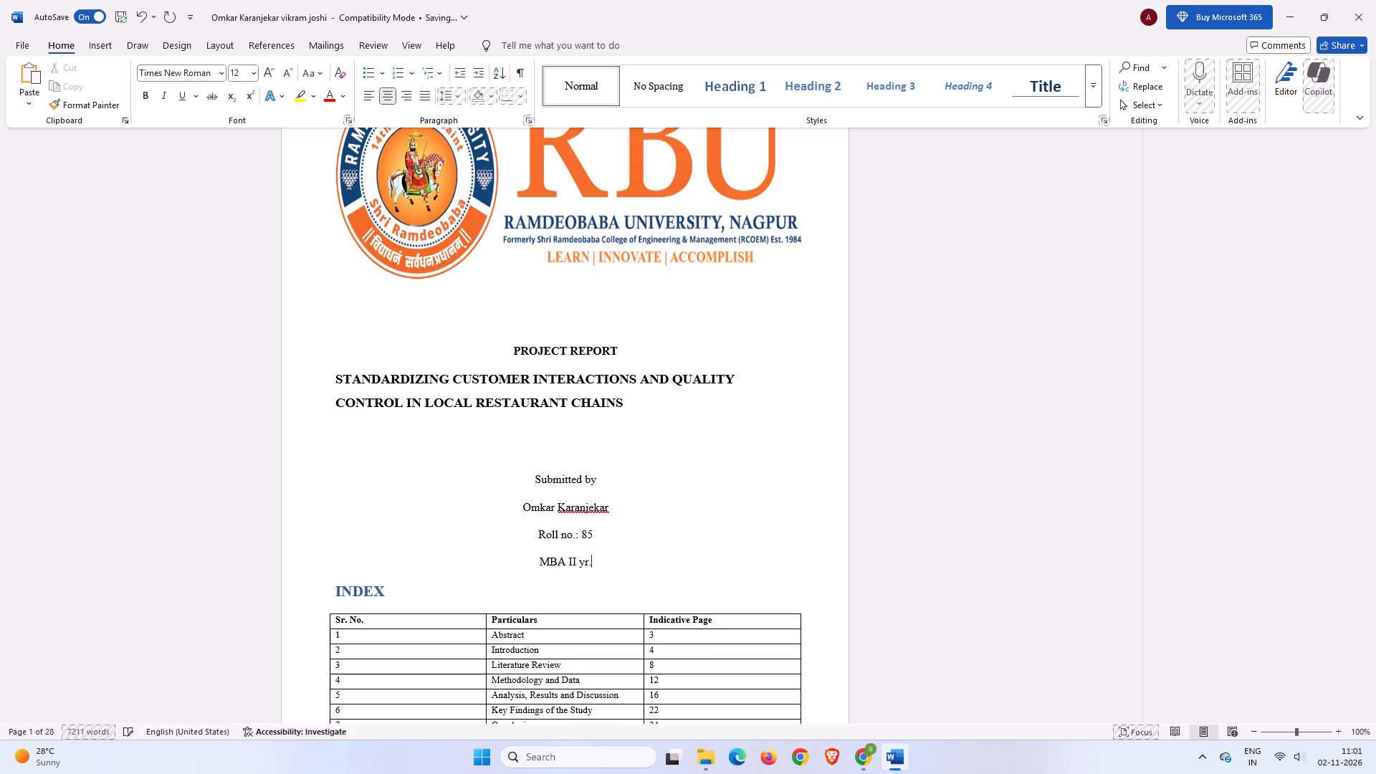
{"action": "key", "text": "Return"}
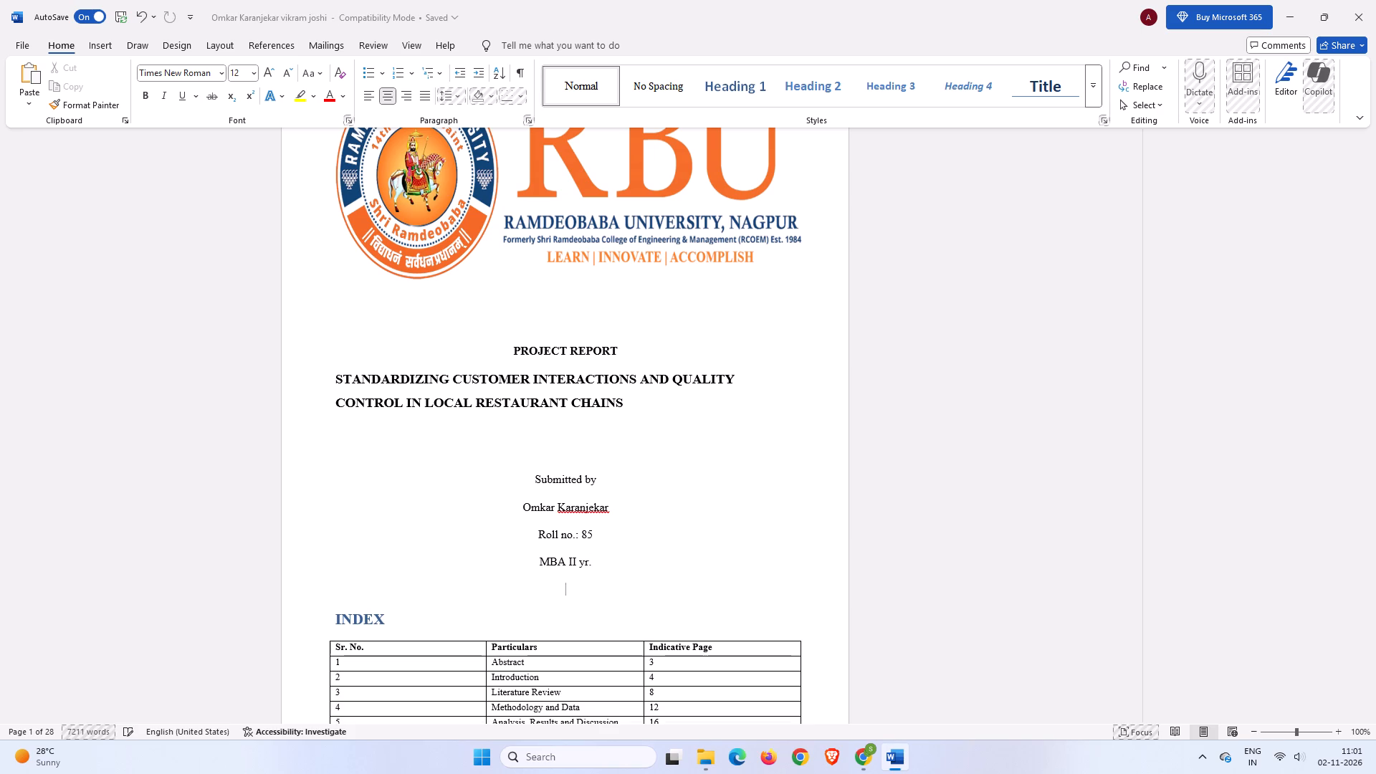
Centre the cover text from PROJECT REPORT through MBA II yr. and increase its font size by two steps.
{"action": "left_click_drag", "start_coordinate": [502, 347], "coordinate": [592, 569]}
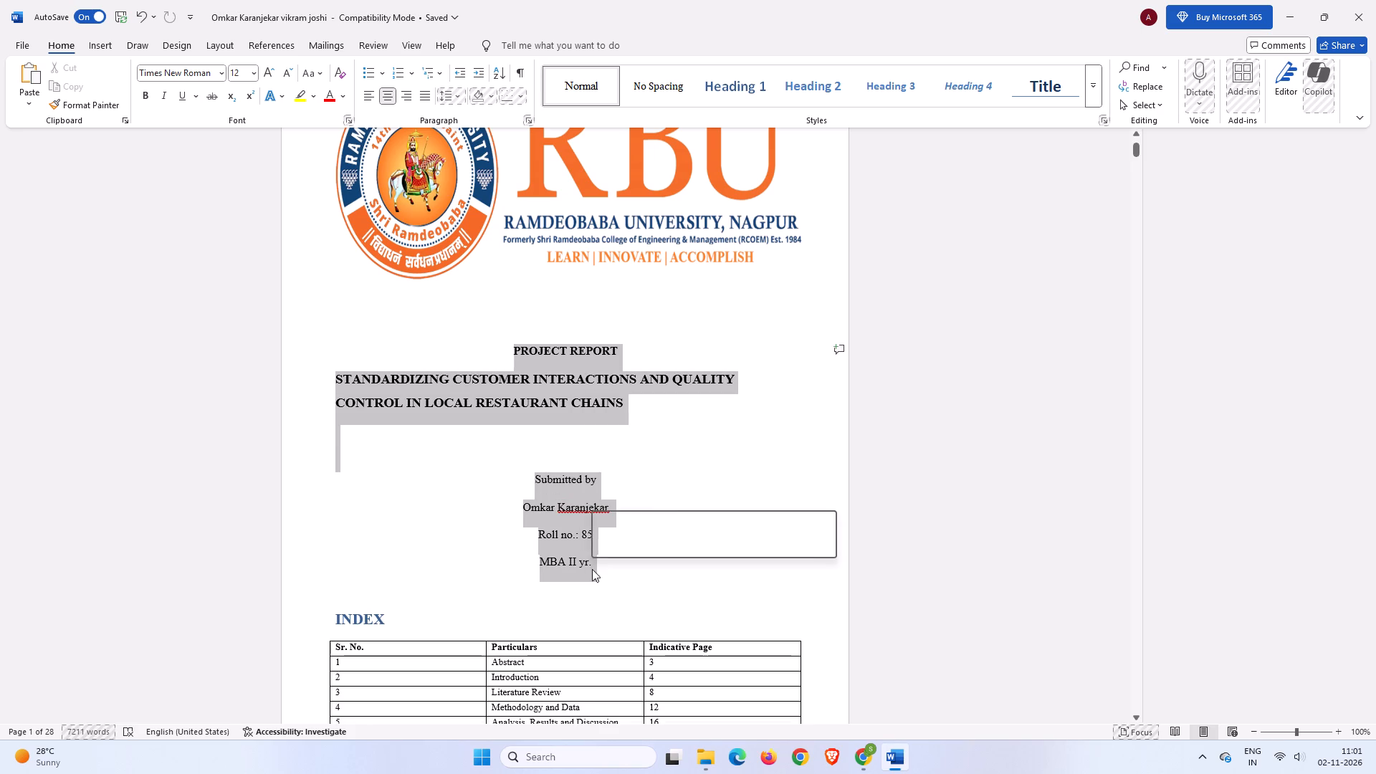
{"action": "left_click", "coordinate": [383, 101]}
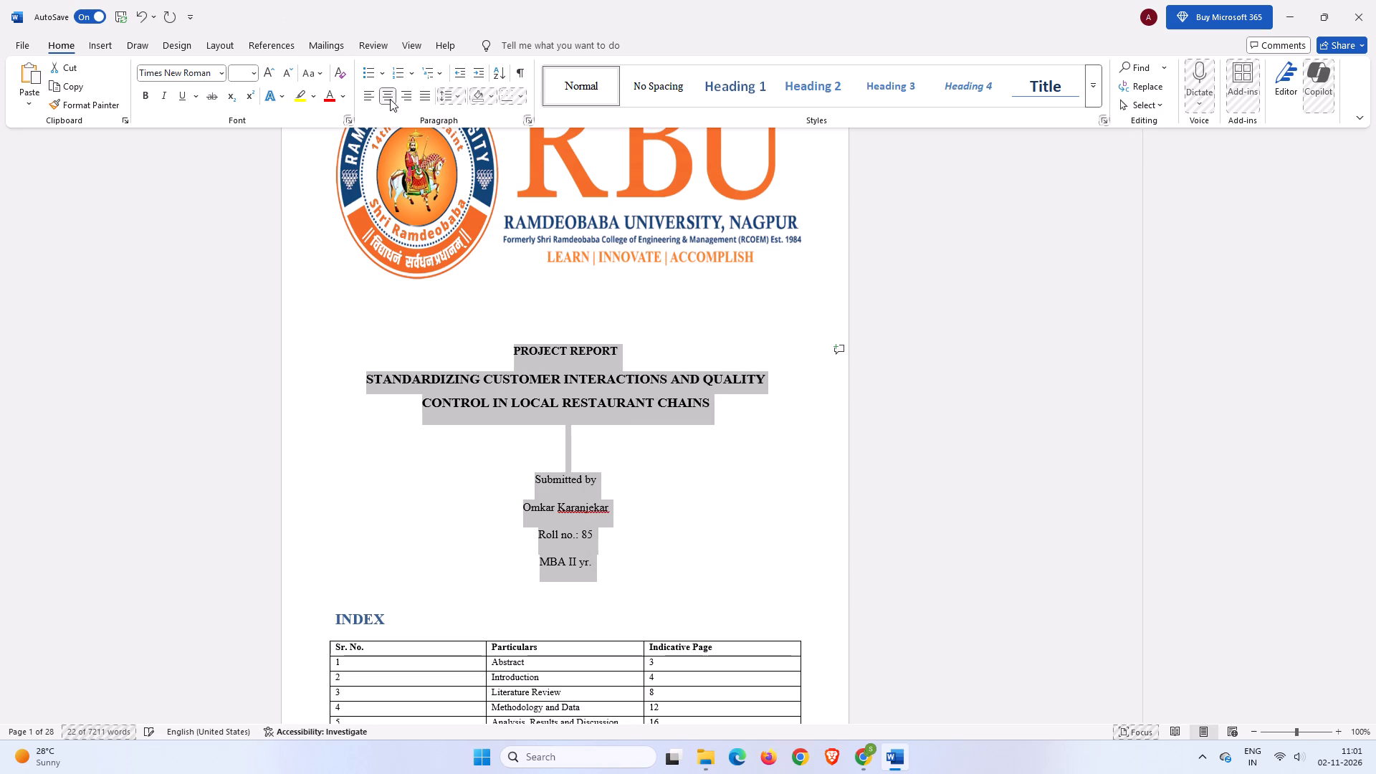
{"action": "double_click", "coordinate": [270, 75]}
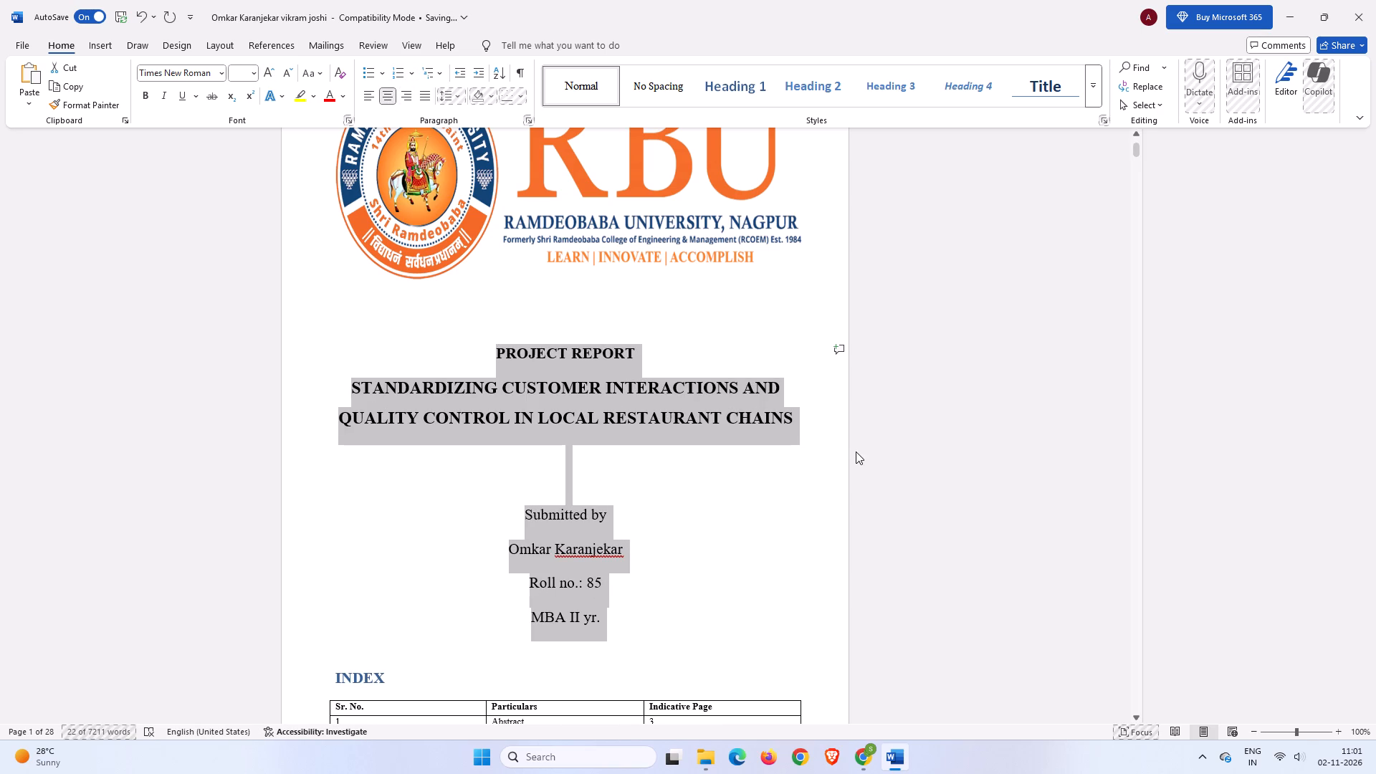
Move the INDEX heading and its table onto page 2 by inserting two empty lines before the heading, and check the layout.
{"action": "scroll", "coordinate": [858, 448], "scroll_direction": "down", "scroll_amount": 7}
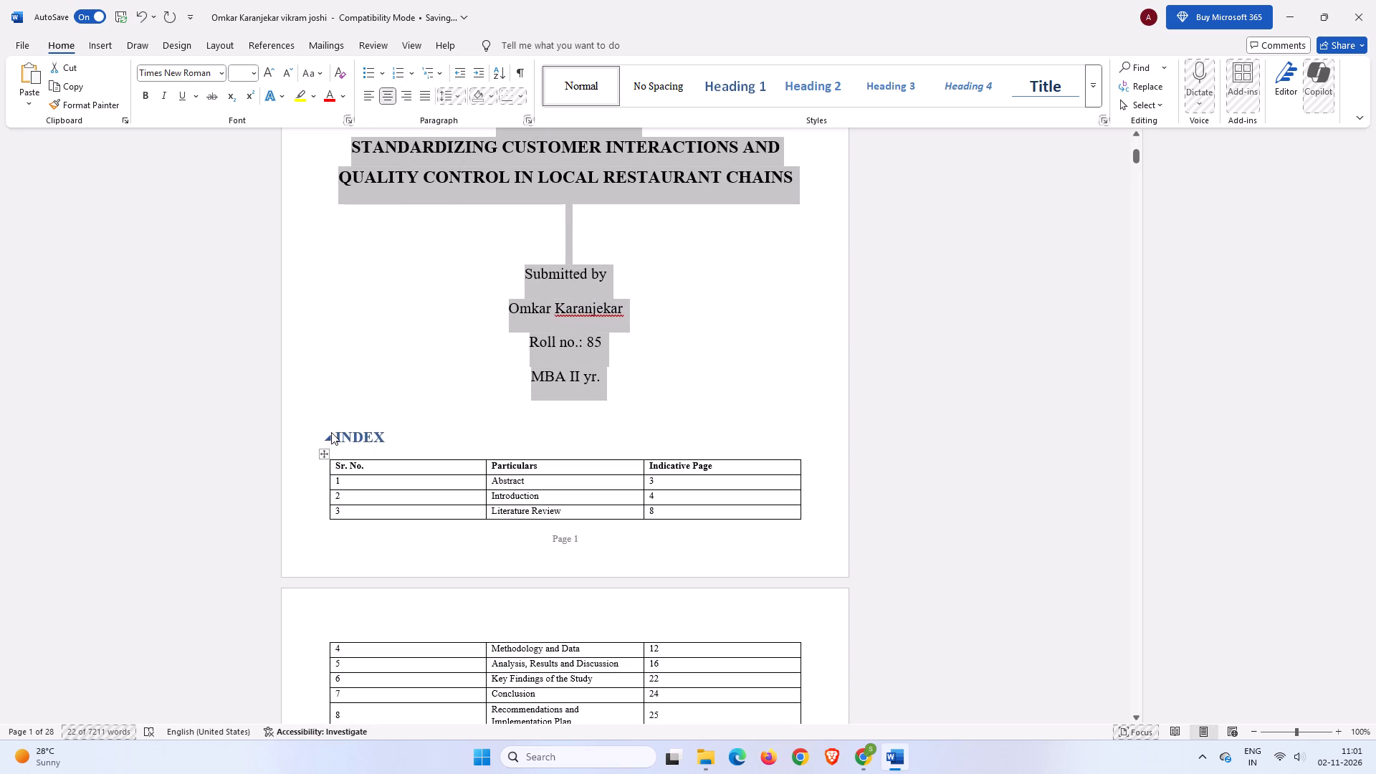
{"action": "left_click", "coordinate": [335, 431]}
{"action": "key", "text": "Return"}
{"action": "key", "text": "Return"}
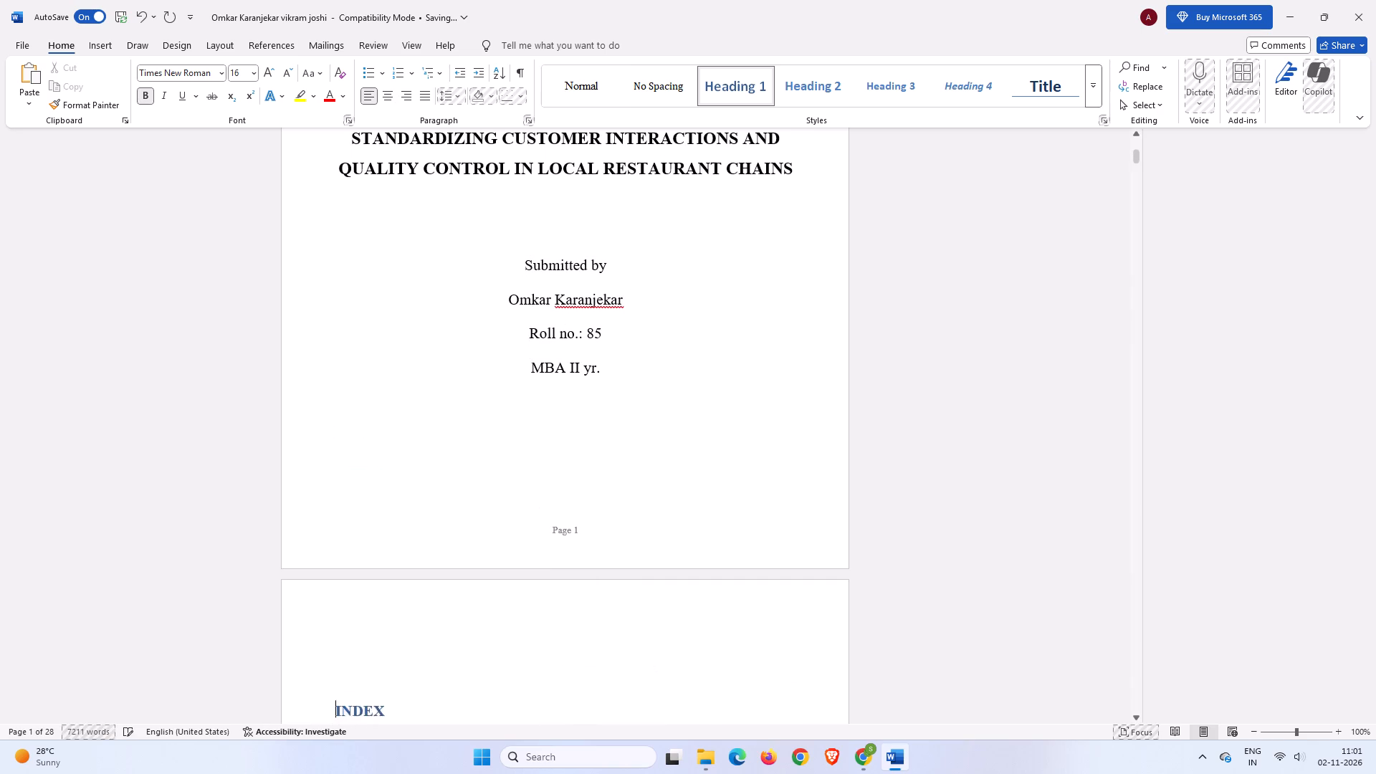
{"action": "scroll", "coordinate": [610, 689], "scroll_direction": "down", "scroll_amount": 5}
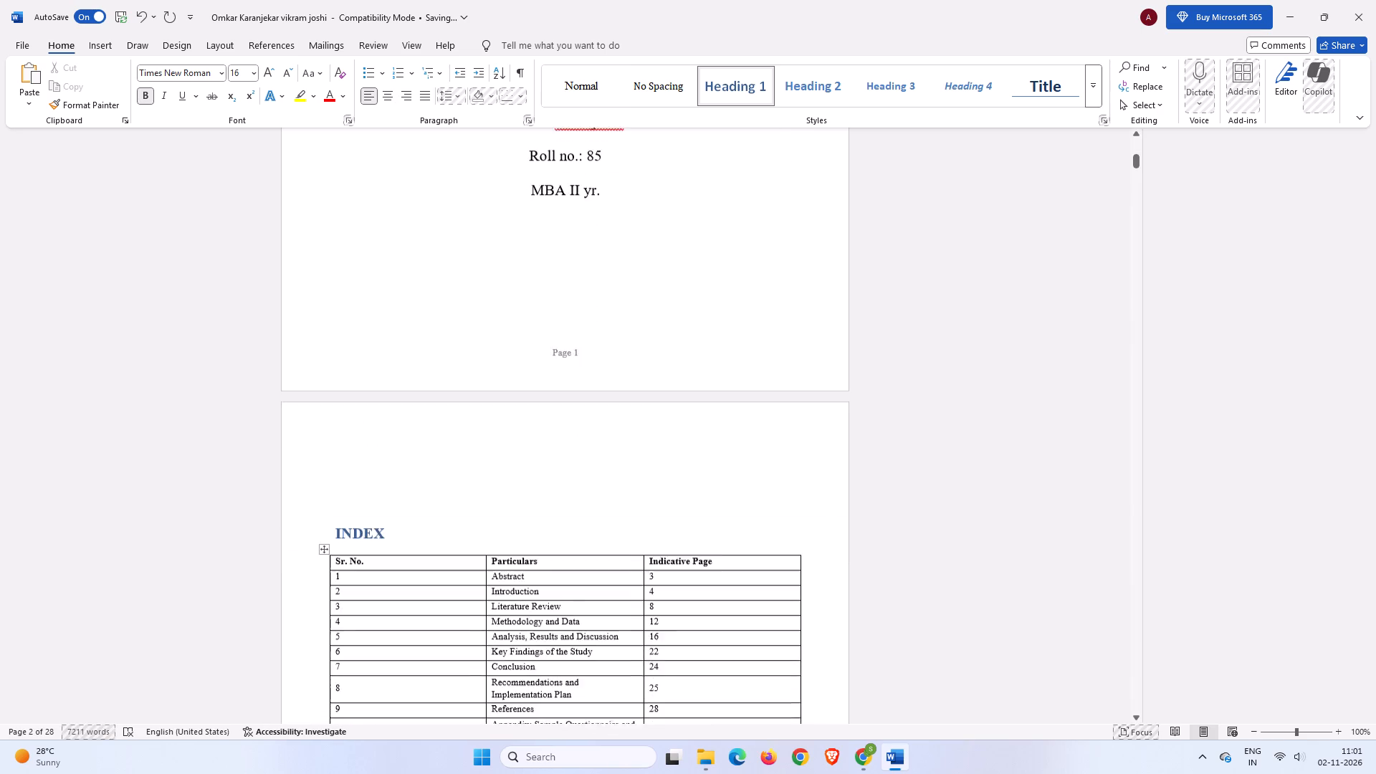
{"action": "scroll", "coordinate": [595, 492], "scroll_direction": "down", "scroll_amount": 1}
{"action": "scroll", "coordinate": [517, 417], "scroll_direction": "down", "scroll_amount": 10}
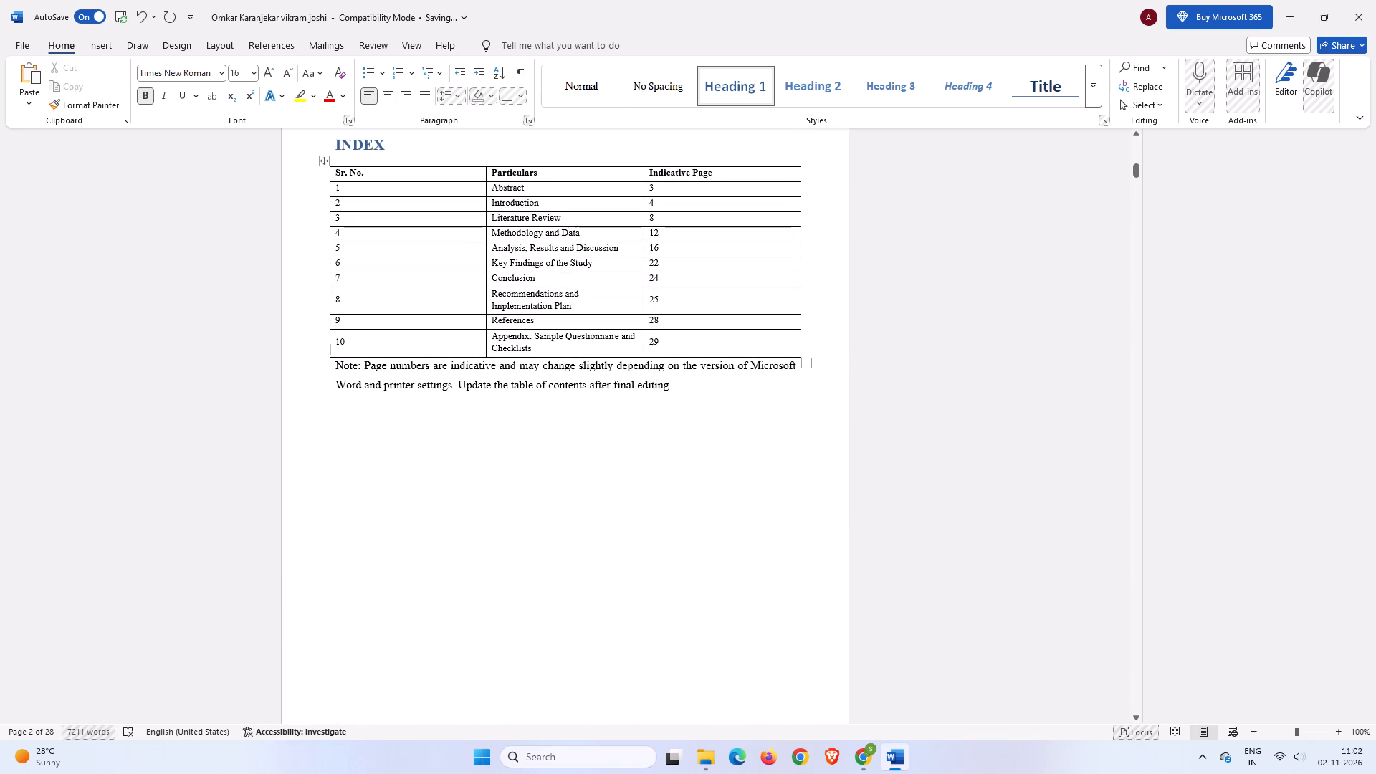
{"action": "scroll", "coordinate": [371, 173], "scroll_direction": "up", "scroll_amount": 2}
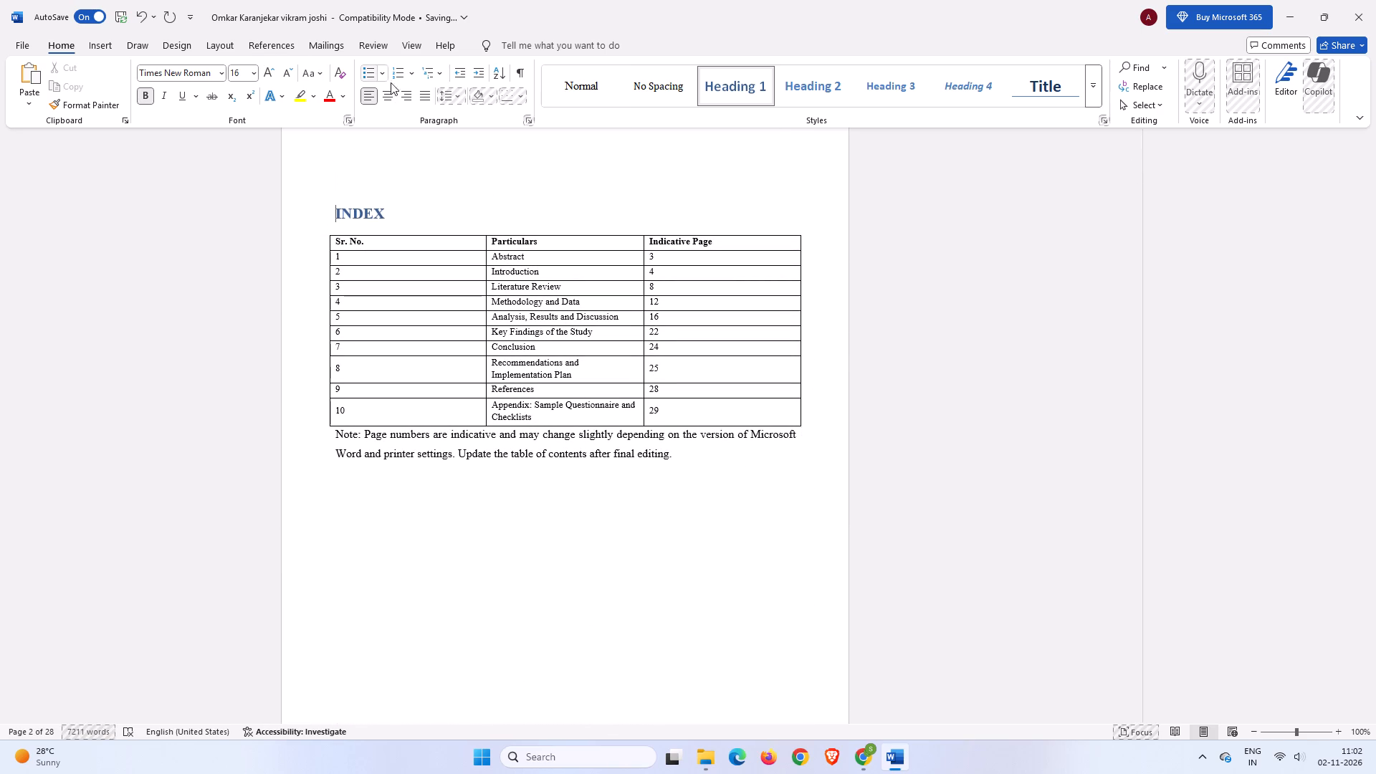
Add the four-diamond bullet to the INDEX heading on page 2.
{"action": "left_click", "coordinate": [381, 69]}
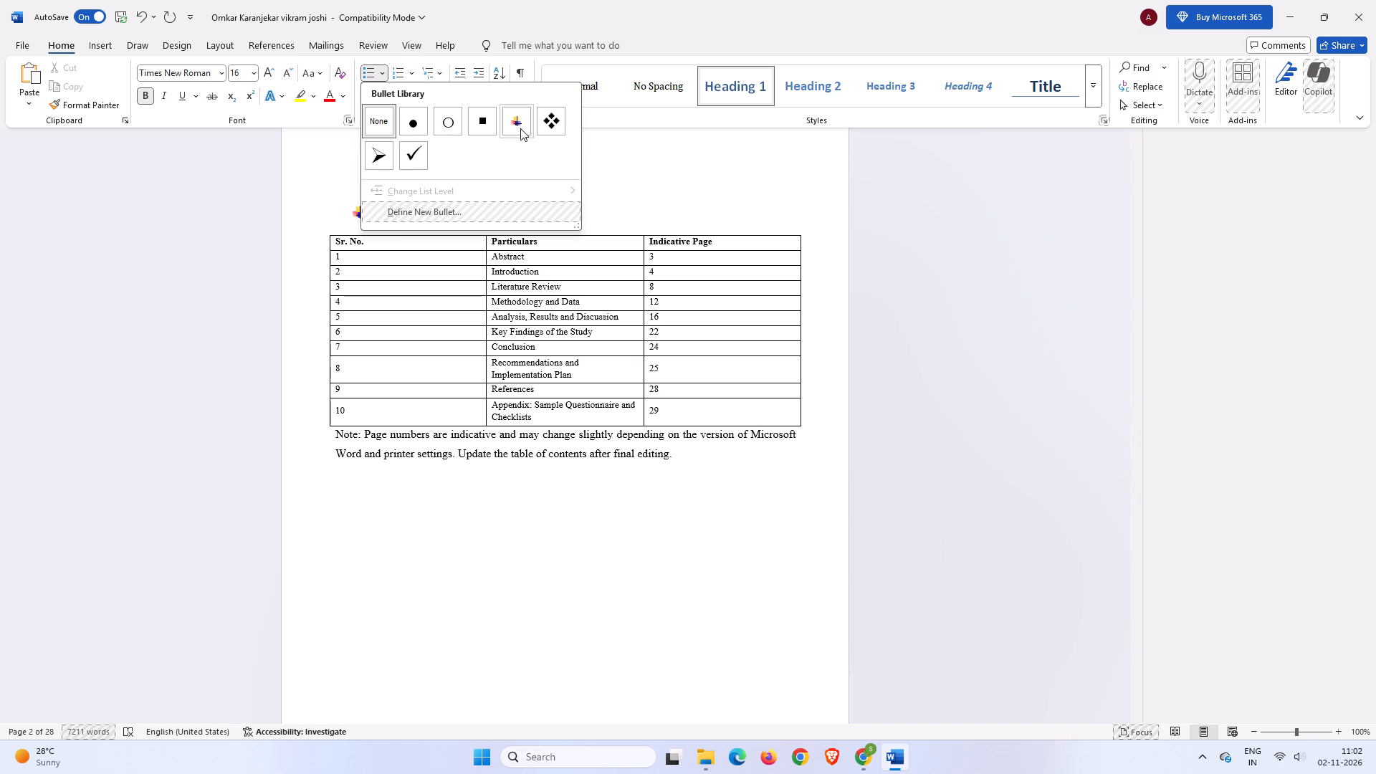
{"action": "left_click", "coordinate": [555, 115]}
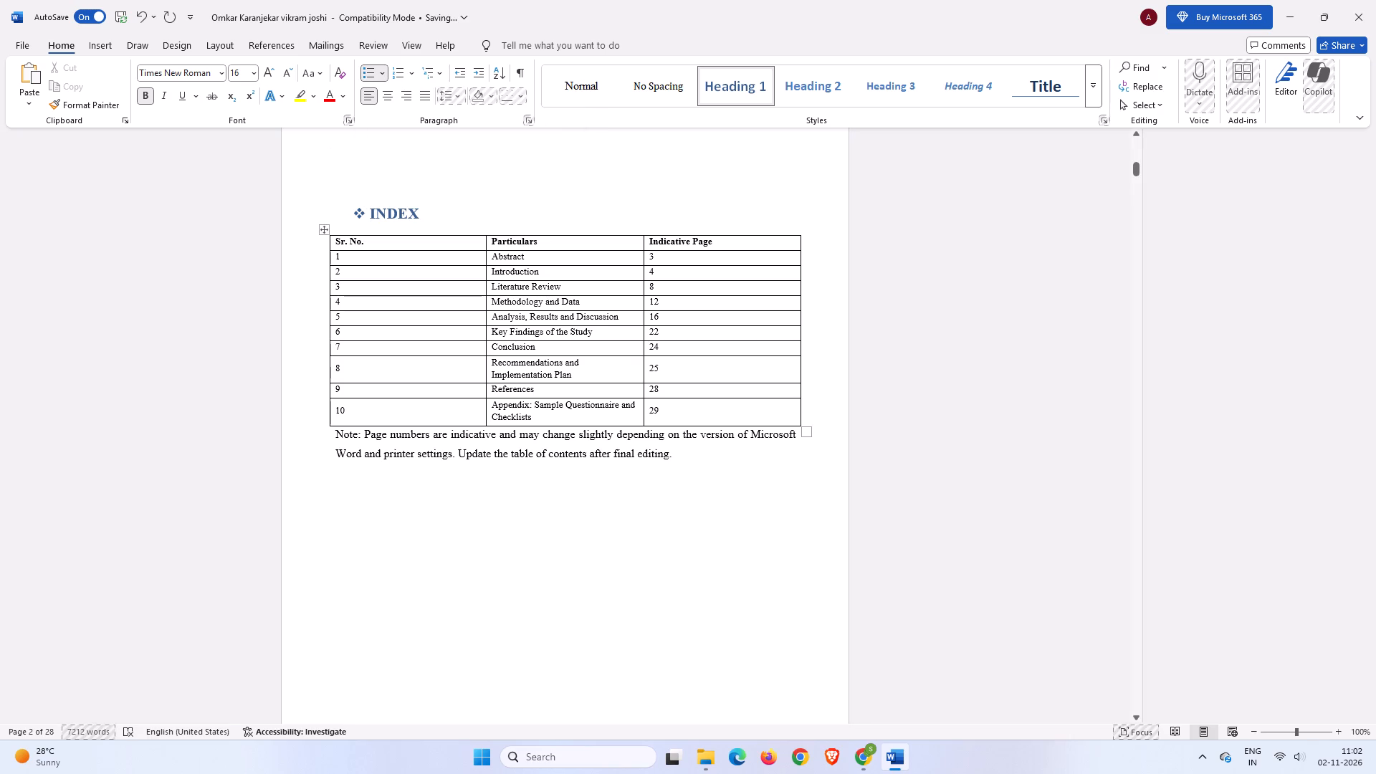
Delete the two-line note about indicative page numbers below the INDEX table.
{"action": "left_click", "coordinate": [327, 433]}
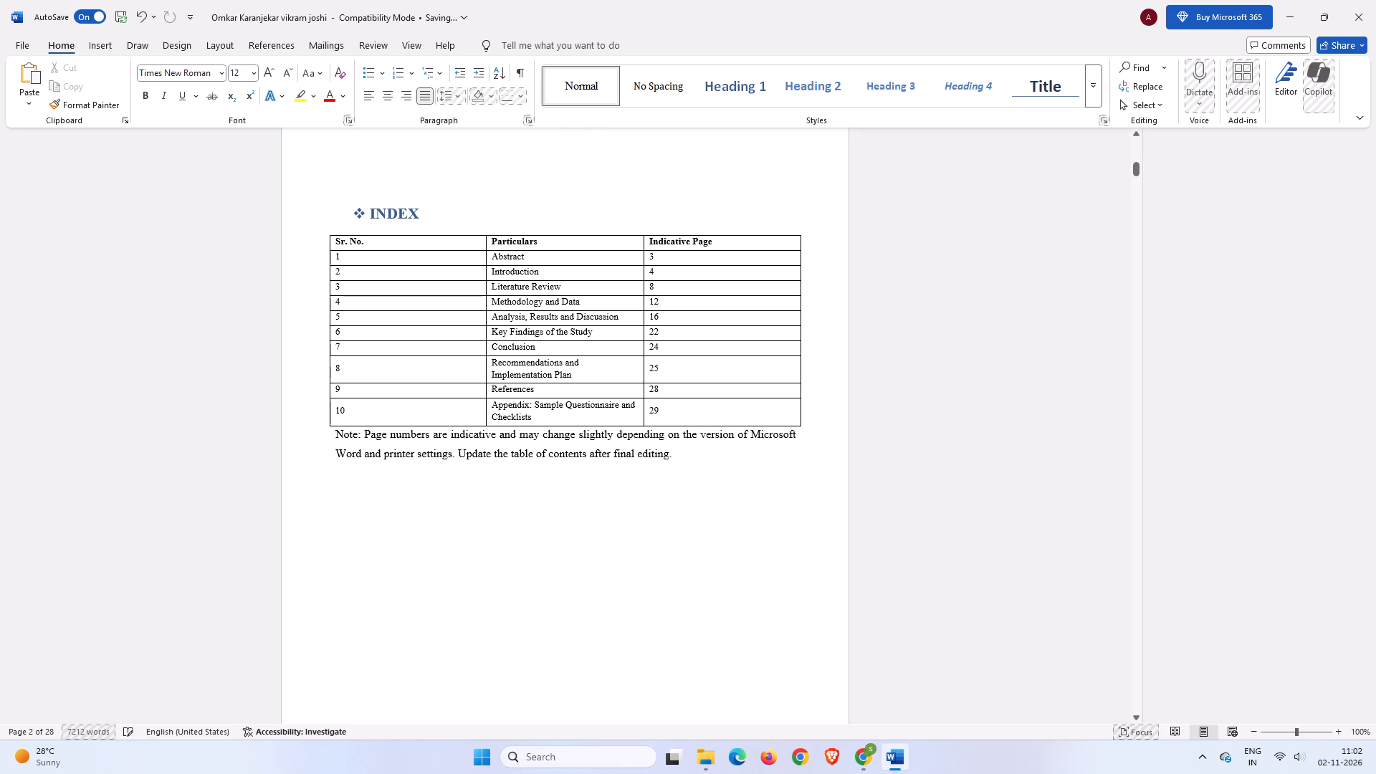
{"action": "key", "text": "shift+Down"}
{"action": "key", "text": "shift+Down"}
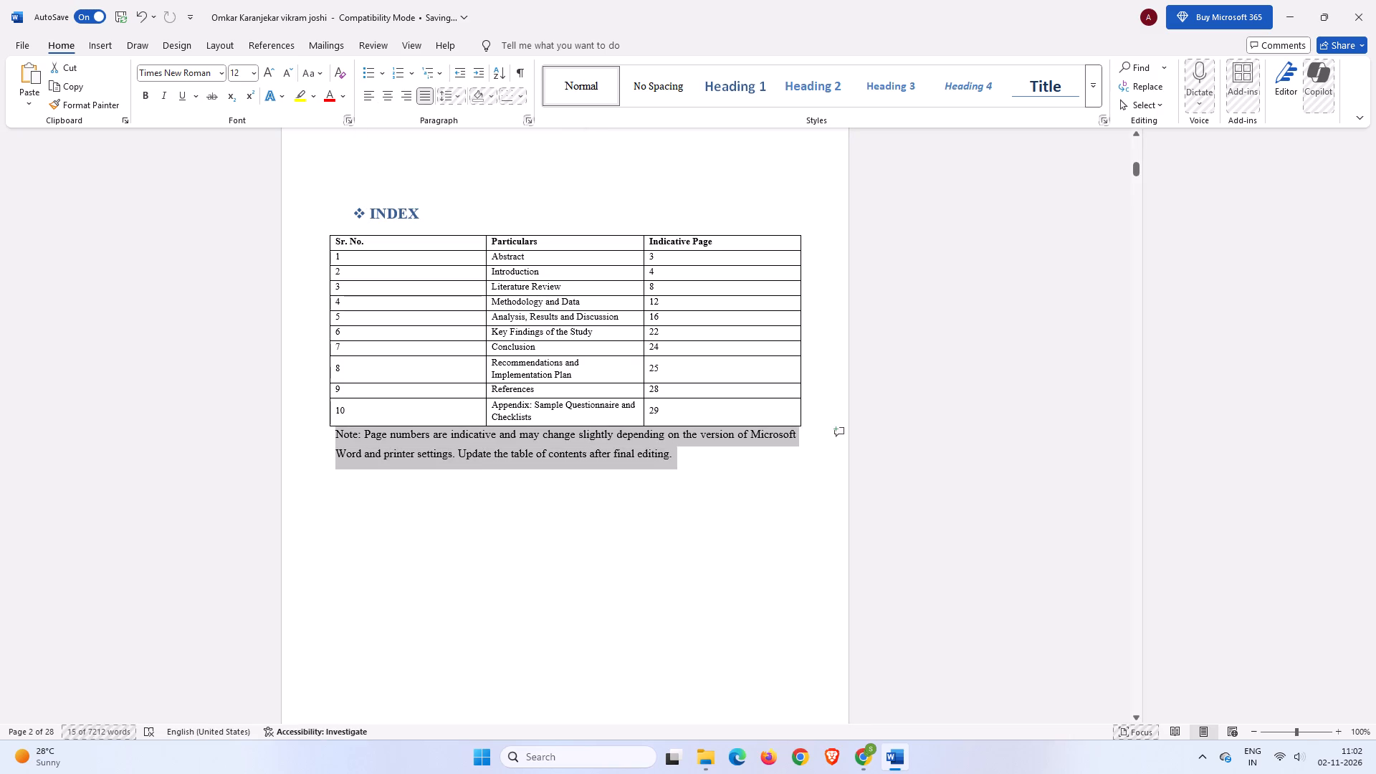
{"action": "key", "text": "BackSpace"}
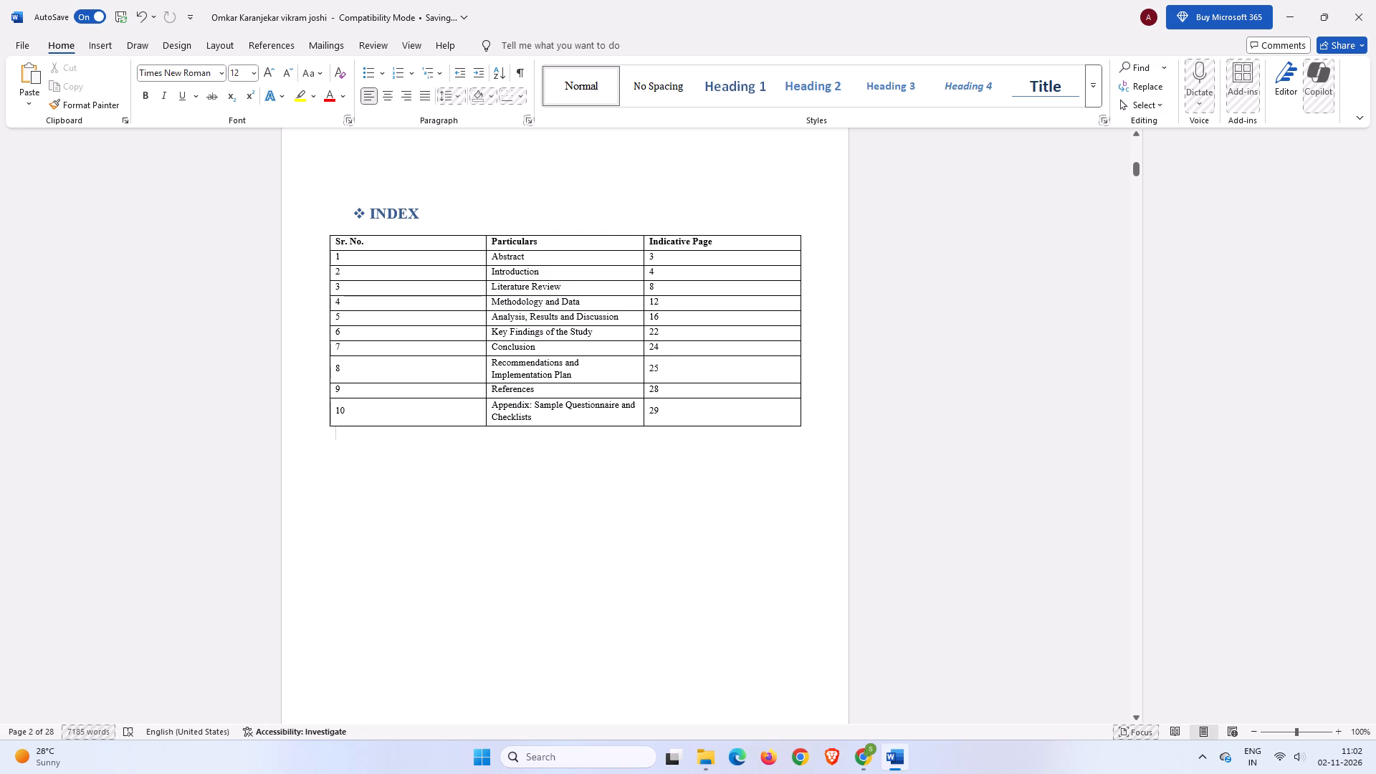
Pull the ABSTRACT section up onto page 2 beneath the INDEX table, leaving one empty line between them.
{"action": "scroll", "coordinate": [427, 471], "scroll_direction": "up", "scroll_amount": 6}
{"action": "scroll", "coordinate": [426, 467], "scroll_direction": "down", "scroll_amount": 10}
{"action": "scroll", "coordinate": [482, 433], "scroll_direction": "down", "scroll_amount": 3}
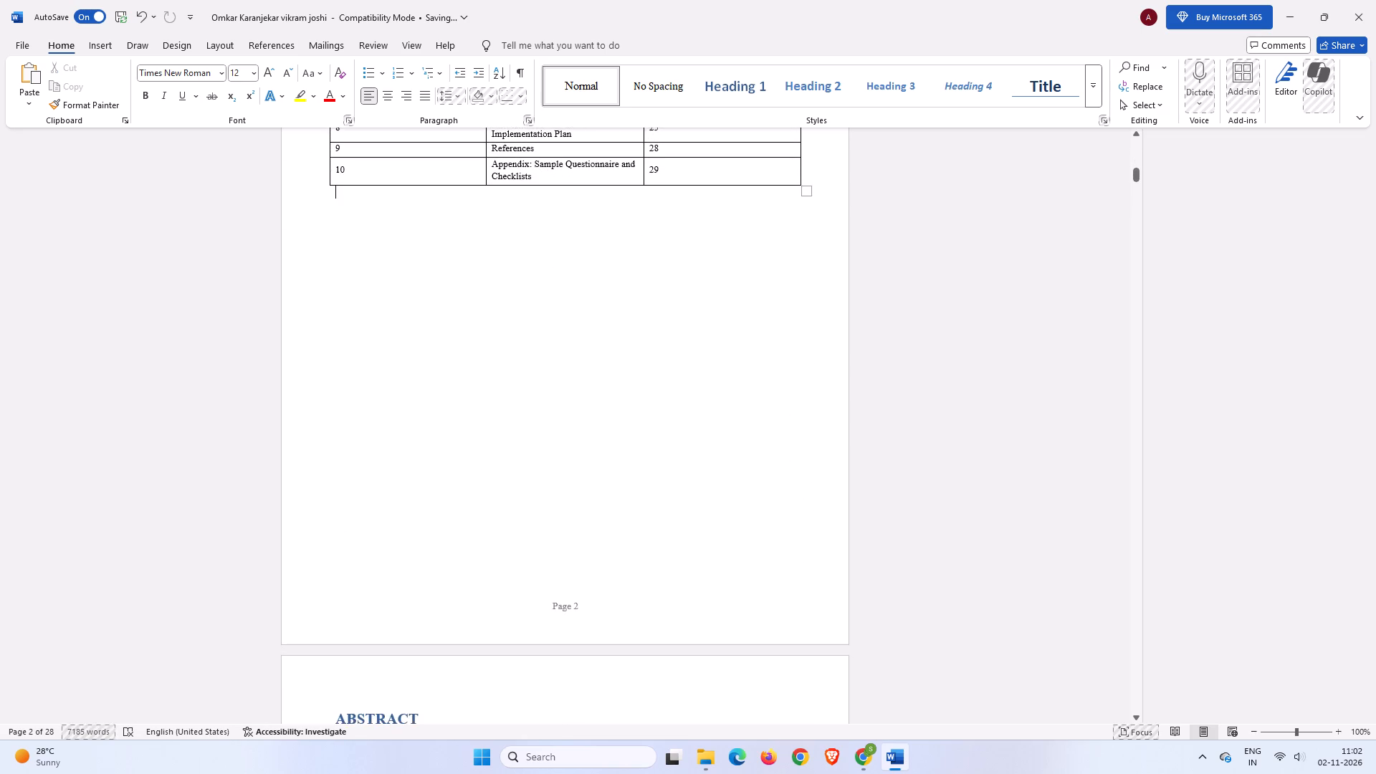
{"action": "scroll", "coordinate": [568, 290], "scroll_direction": "up", "scroll_amount": 7}
{"action": "scroll", "coordinate": [656, 362], "scroll_direction": "down", "scroll_amount": 12}
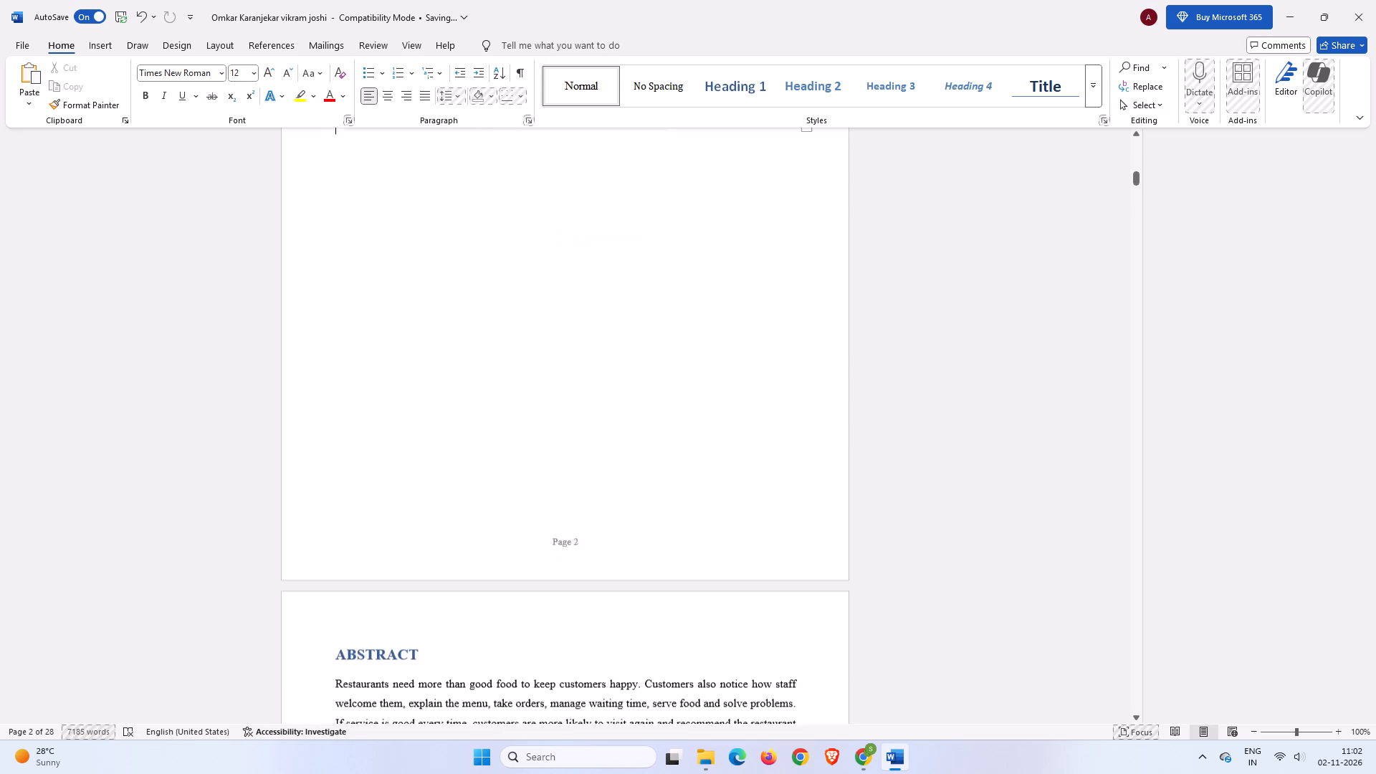
{"action": "scroll", "coordinate": [674, 457], "scroll_direction": "down", "scroll_amount": 3}
{"action": "left_click", "coordinate": [335, 441]}
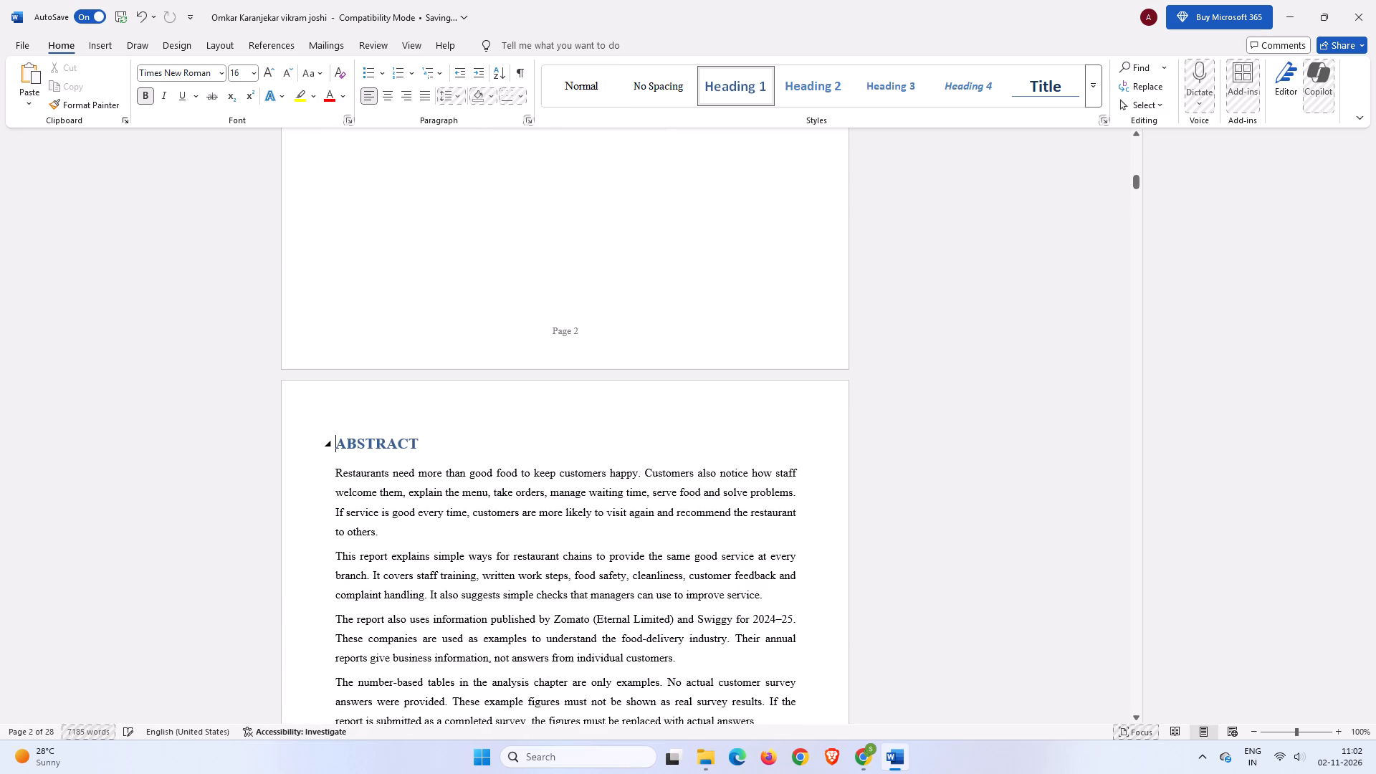
{"action": "key", "text": "BackSpace"}
{"action": "key", "text": "BackSpace"}
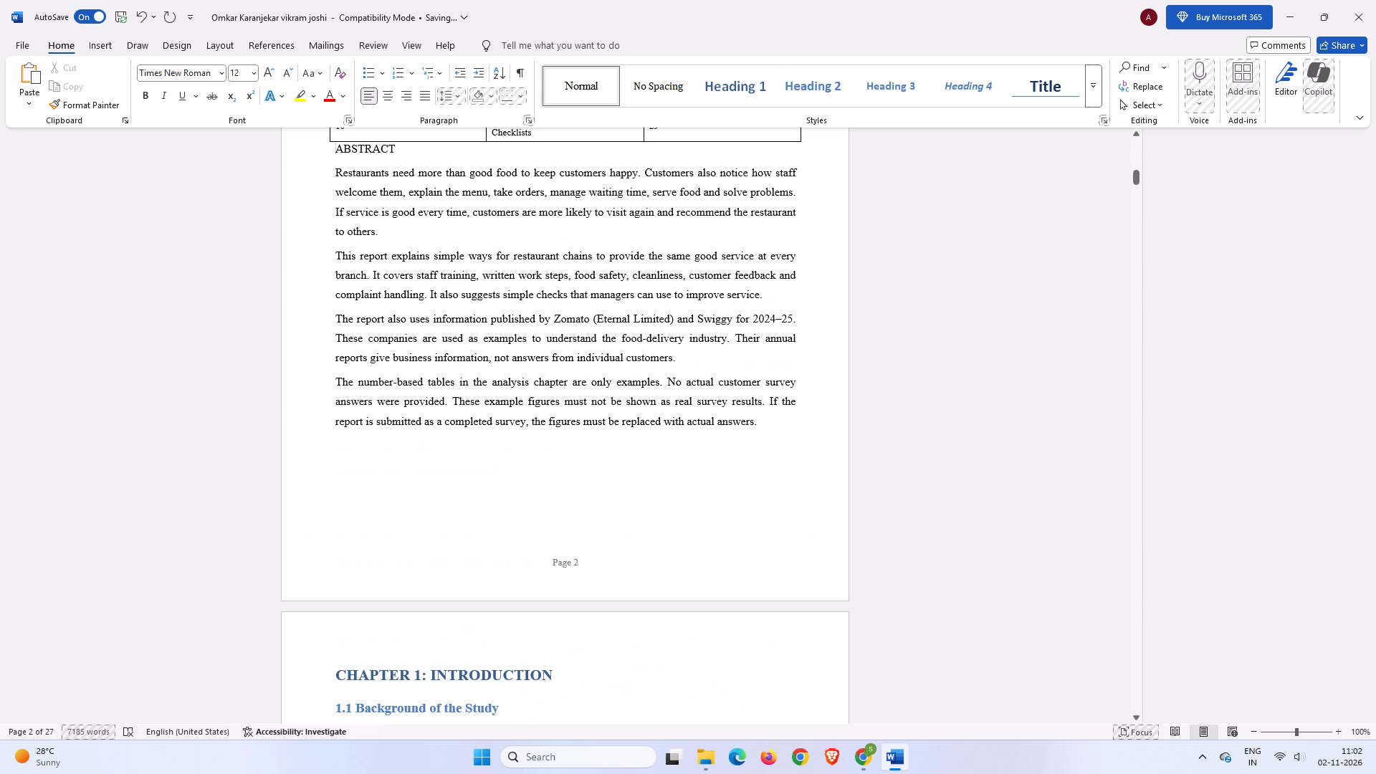
{"action": "key", "text": "Return"}
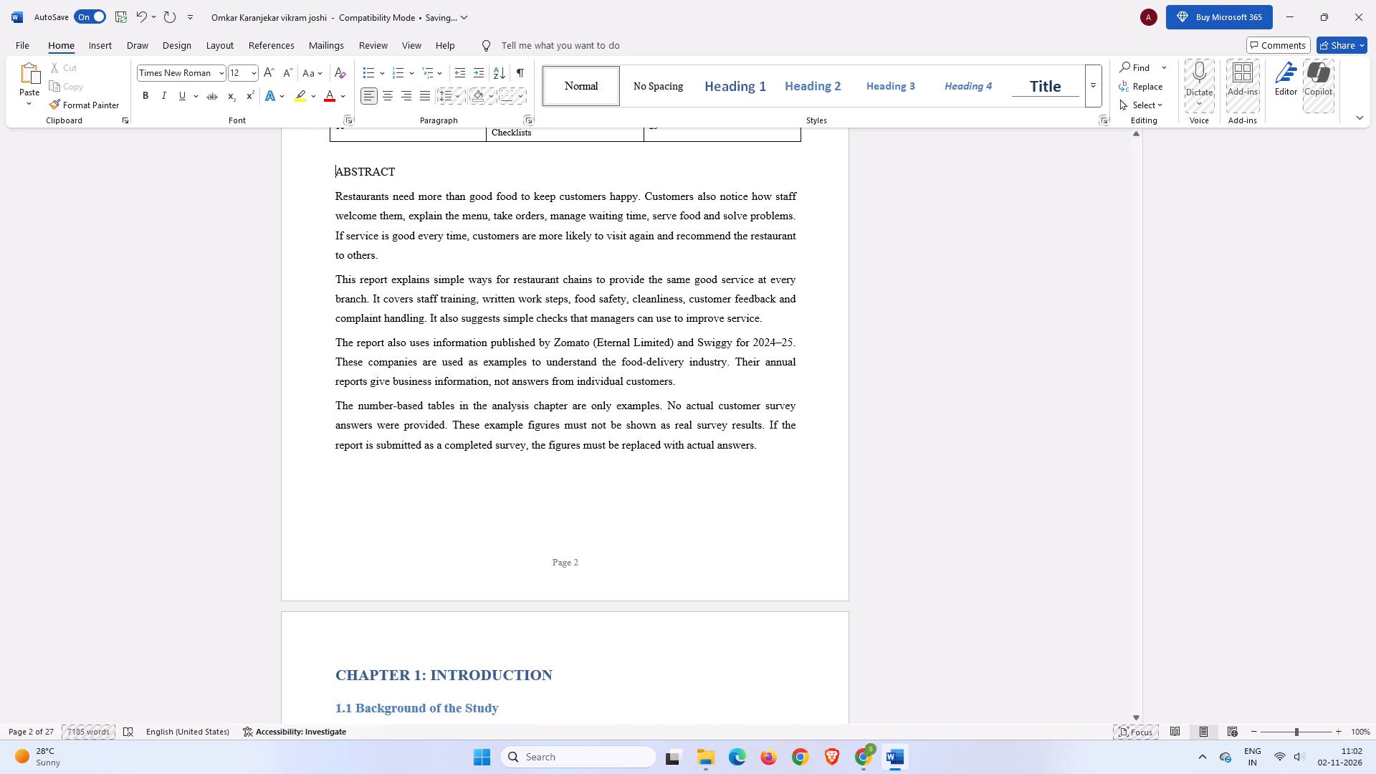
Format the ABSTRACT heading with the four-diamond bullet, dark blue theme colour and font size 16.
{"action": "left_click", "coordinate": [380, 68]}
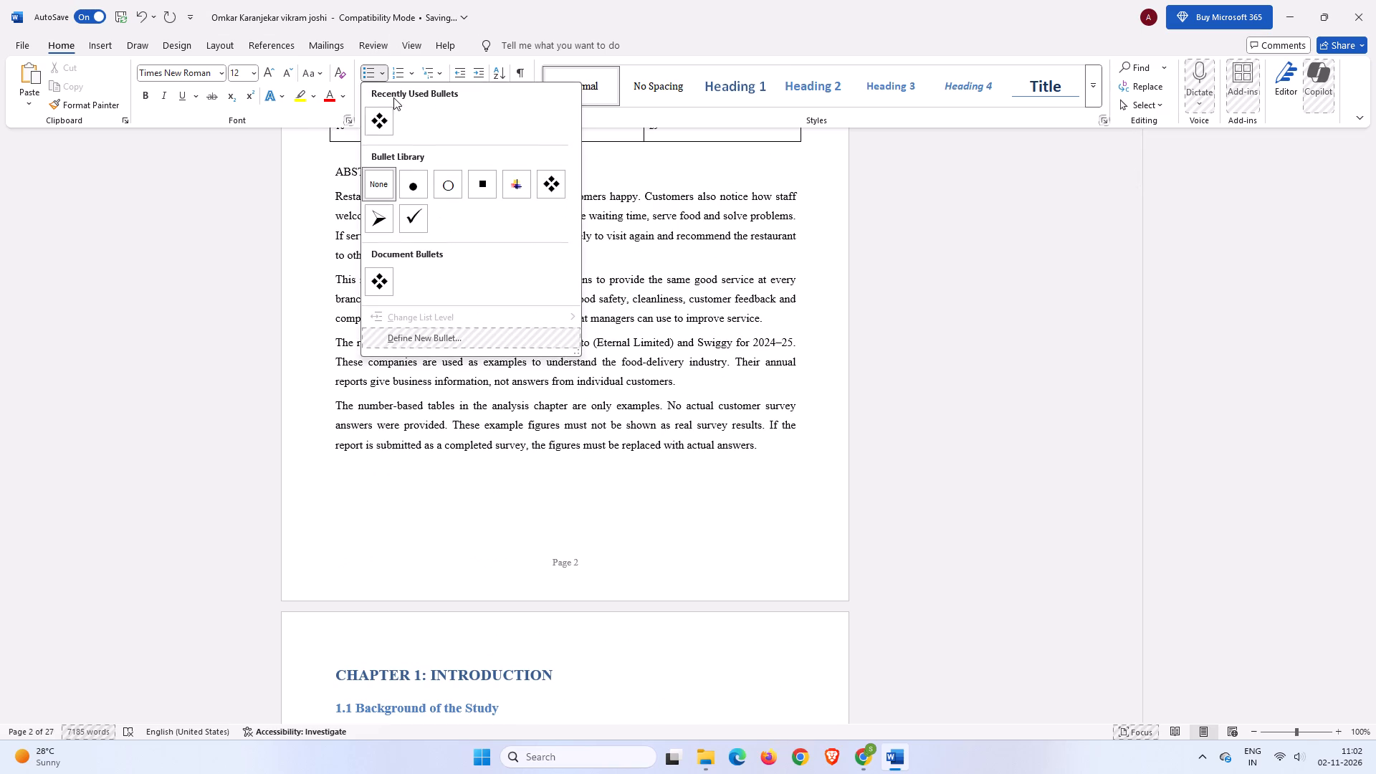
{"action": "left_click", "coordinate": [376, 118]}
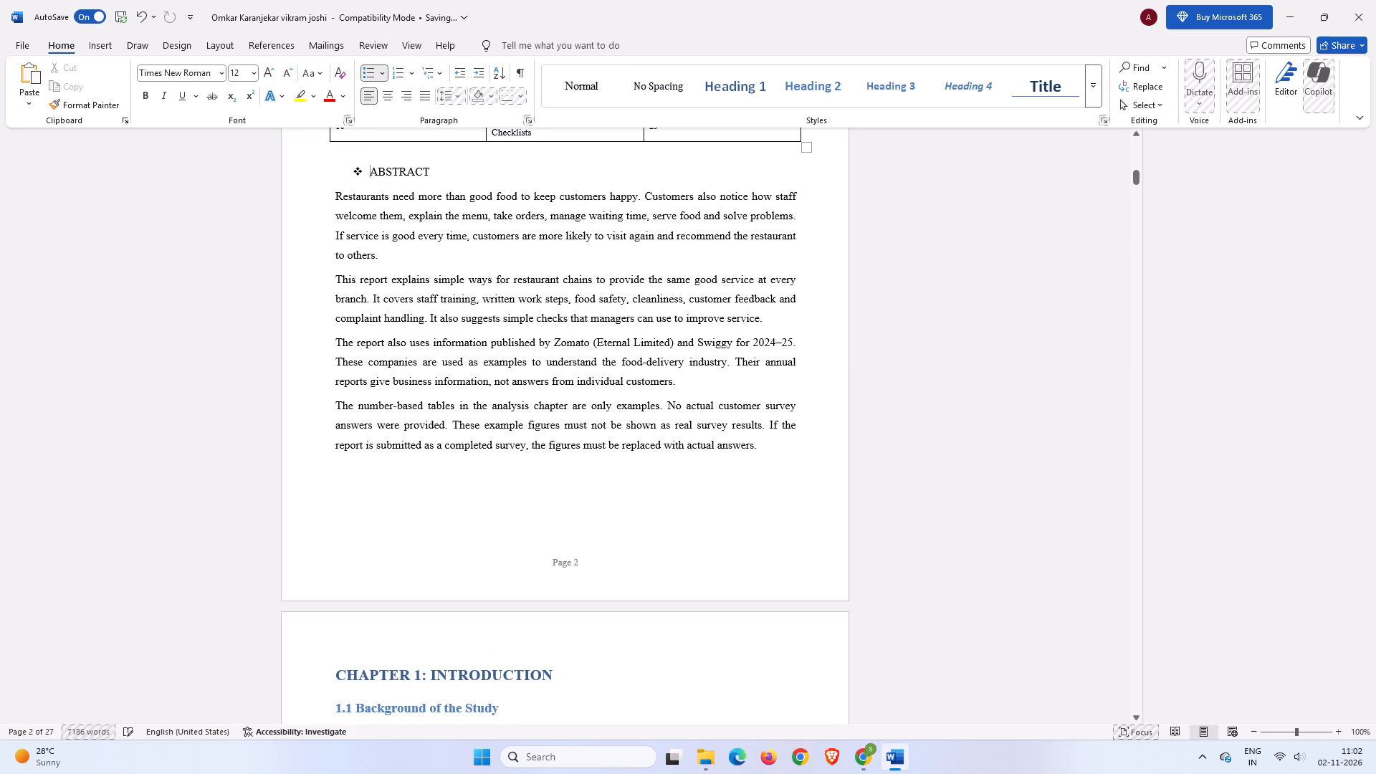
{"action": "key", "text": "shift+Right"}
{"action": "key", "text": "shift+Right"}
{"action": "key", "text": "shift+Right"}
{"action": "key", "text": "shift+Right"}
{"action": "key", "text": "shift+Right"}
{"action": "key", "text": "shift+Right"}
{"action": "key", "text": "shift+Right"}
{"action": "key", "text": "shift+Right"}
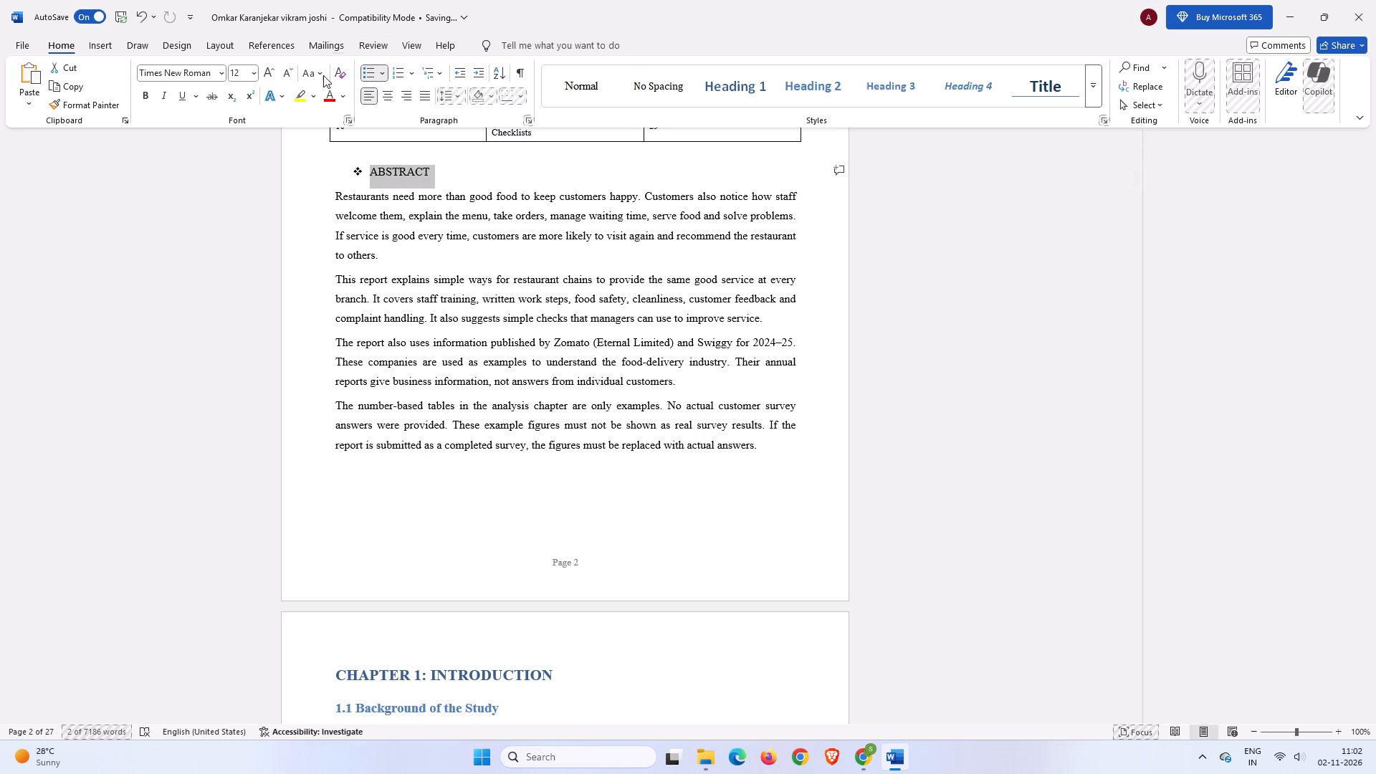
{"action": "left_click", "coordinate": [339, 96]}
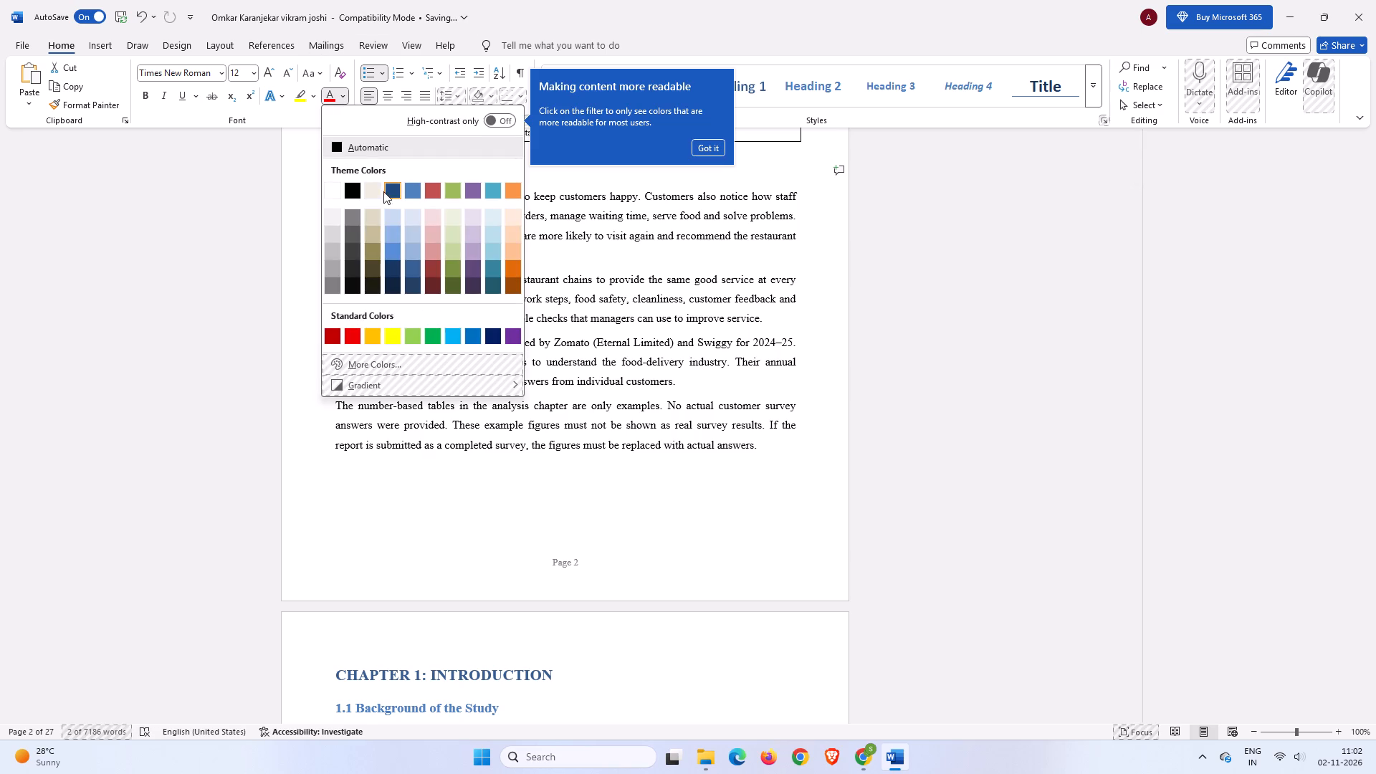
{"action": "left_click", "coordinate": [391, 188]}
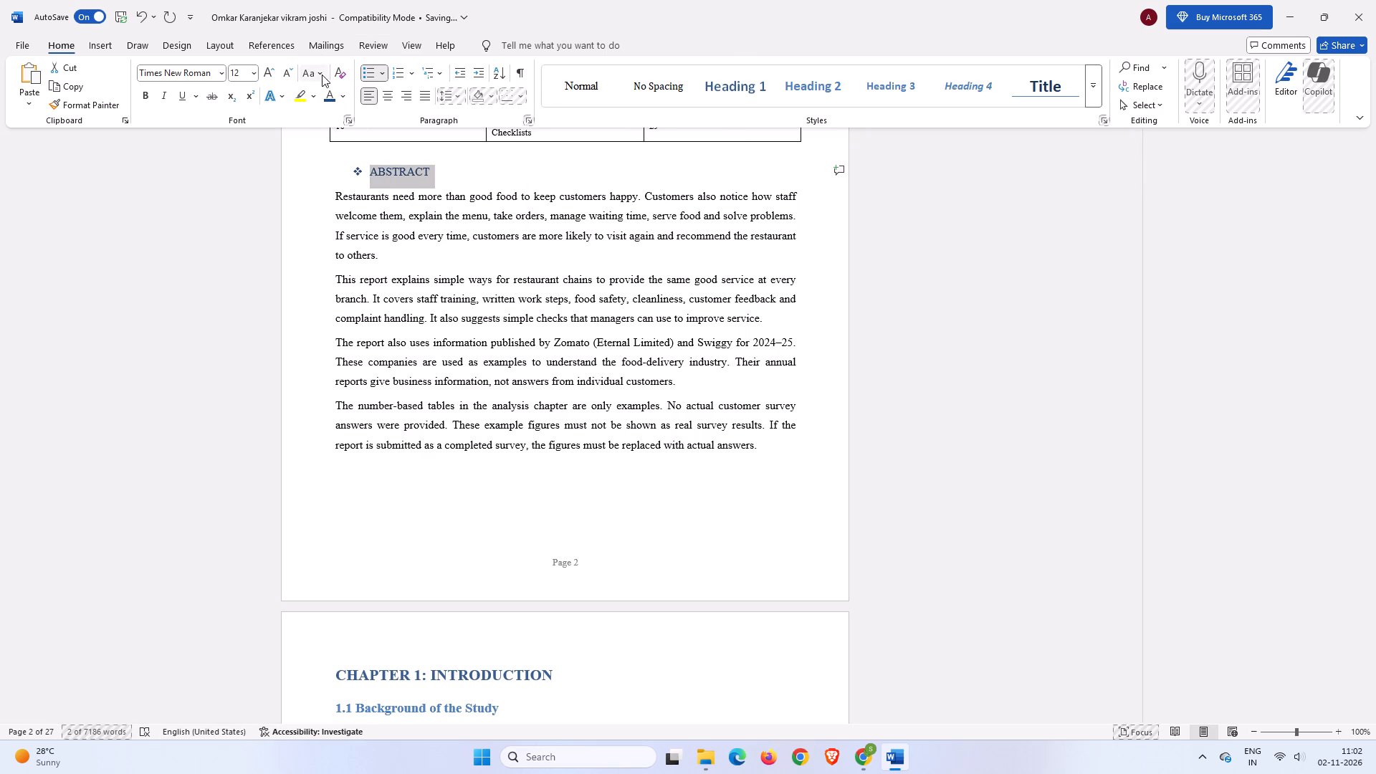
{"action": "left_click", "coordinate": [271, 75]}
{"action": "left_click", "coordinate": [271, 75]}
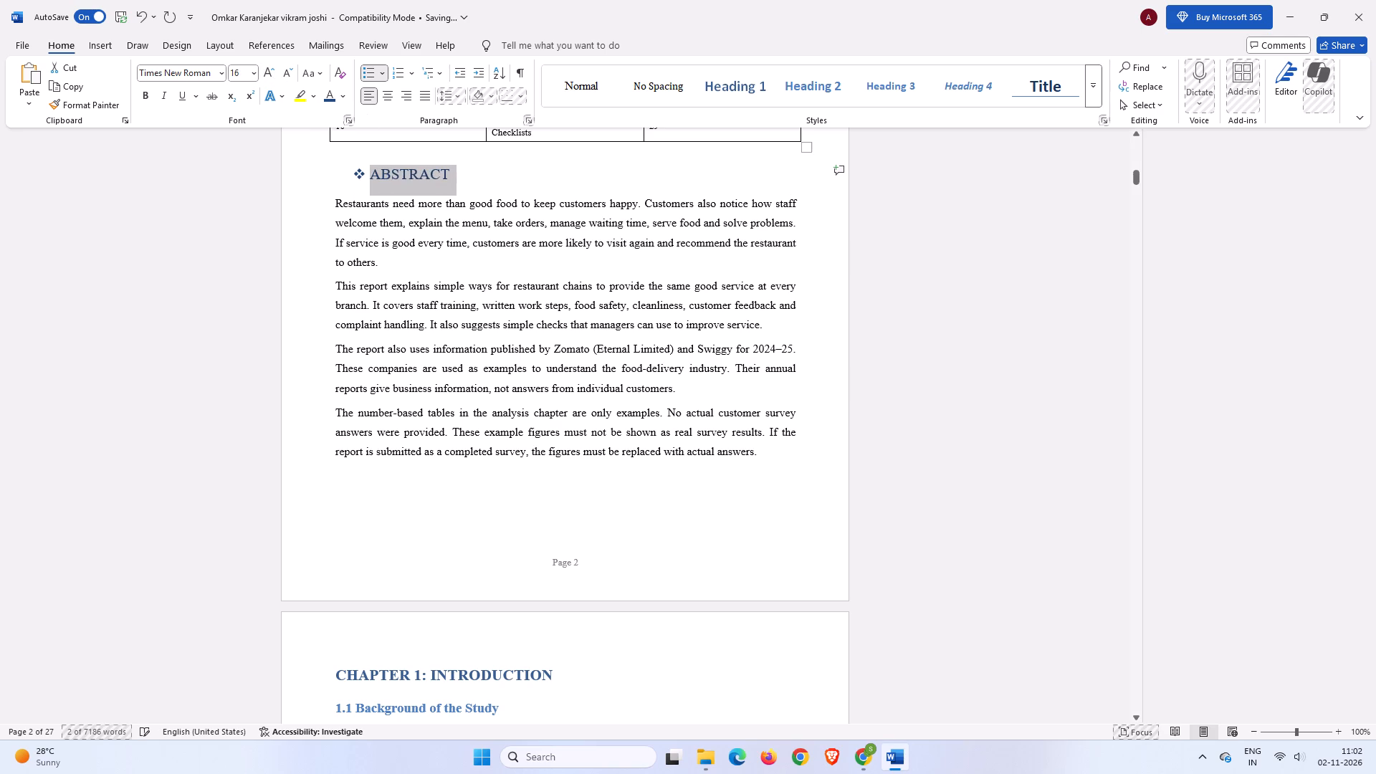
Increase the font size of the whole INDEX table to 11.
{"action": "scroll", "coordinate": [654, 338], "scroll_direction": "up", "scroll_amount": 9}
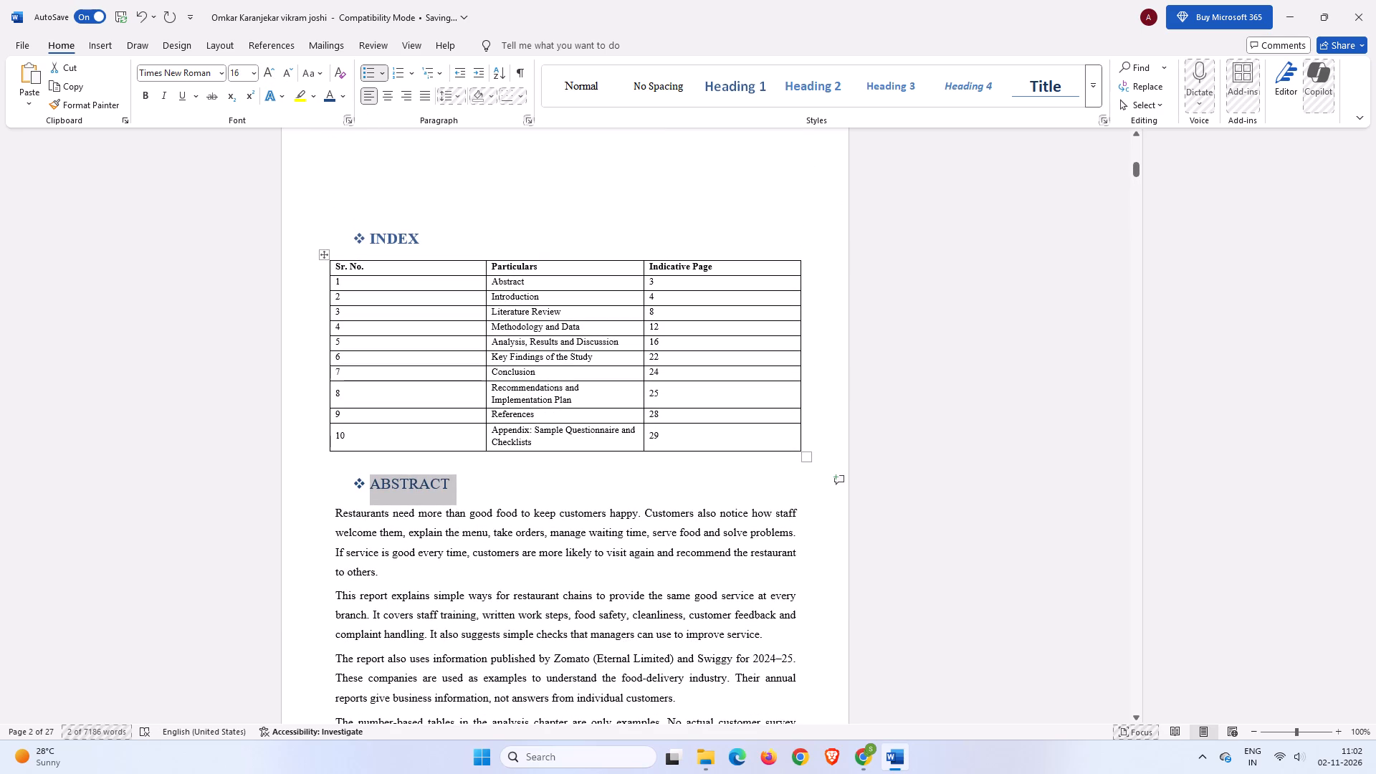
{"action": "left_click", "coordinate": [325, 252]}
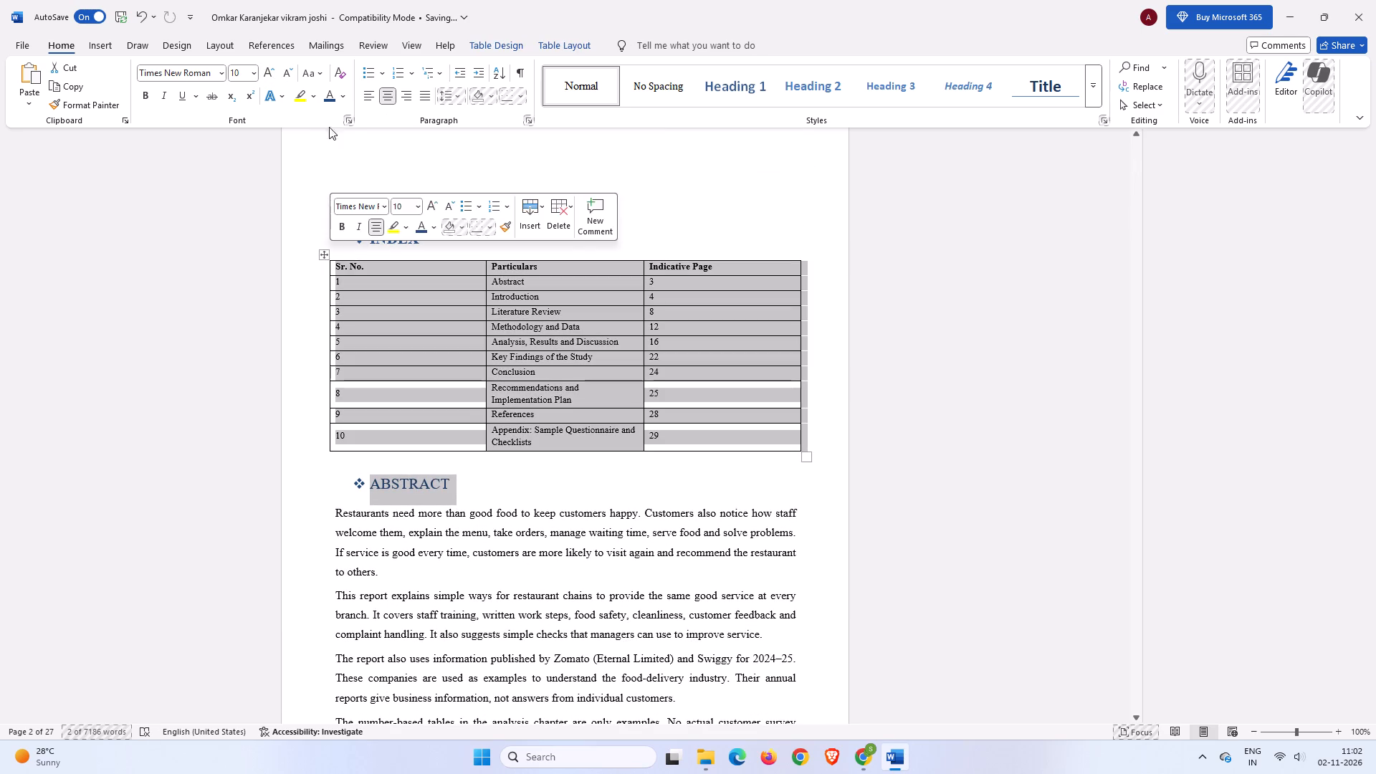
{"action": "left_click", "coordinate": [272, 75]}
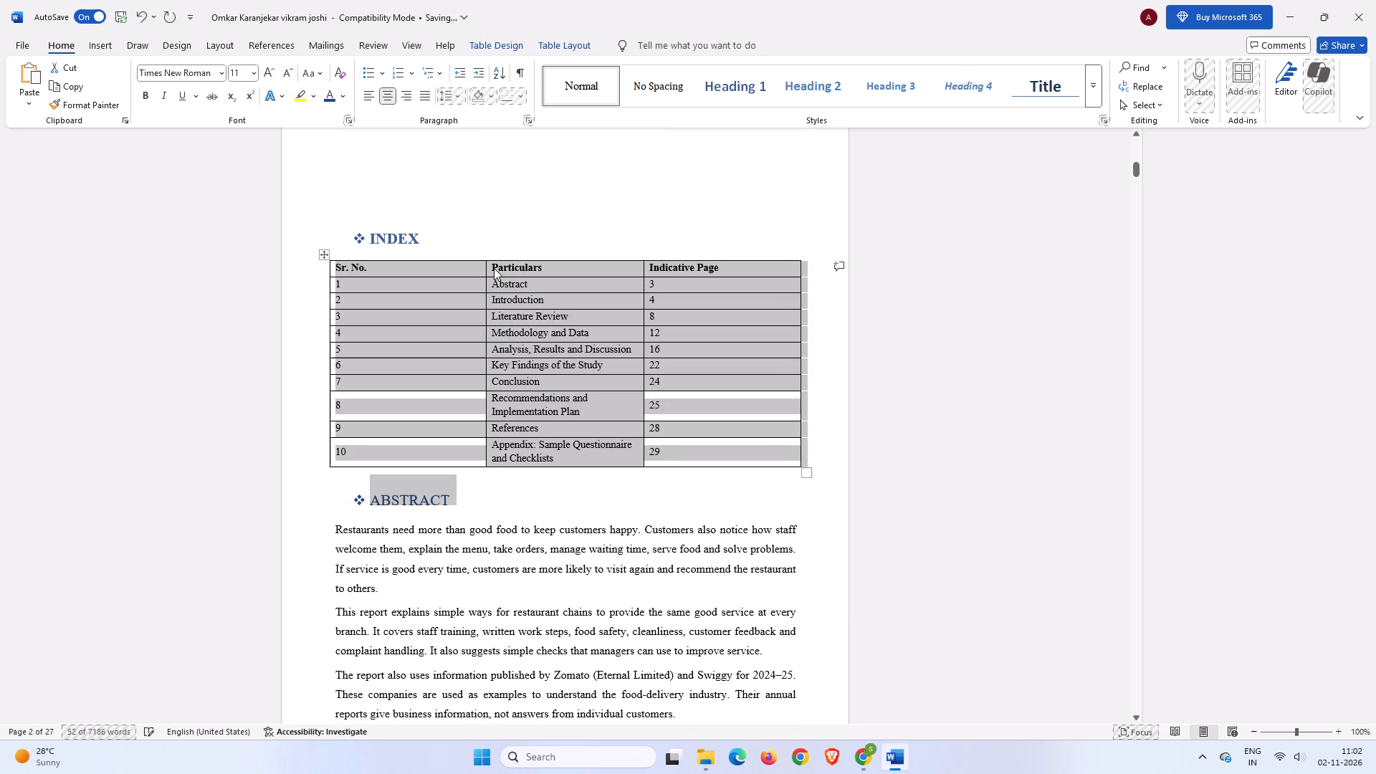
Enlarge the INDEX table slightly and narrow its Sr. No. column so that the Particulars column becomes wider.
{"action": "left_click_drag", "start_coordinate": [803, 467], "coordinate": [811, 479]}
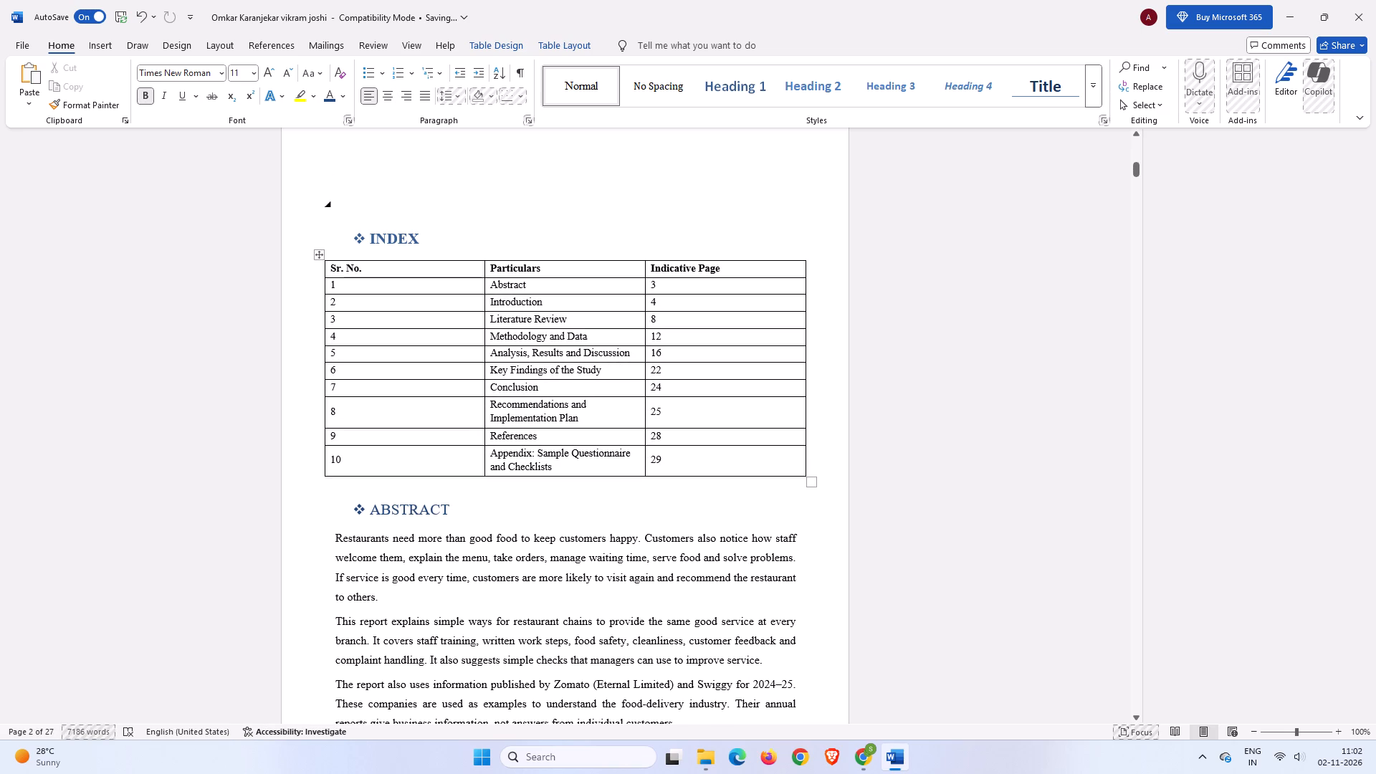
{"action": "left_click_drag", "start_coordinate": [484, 269], "coordinate": [484, 269]}
{"action": "left_click_drag", "start_coordinate": [484, 269], "coordinate": [410, 276]}
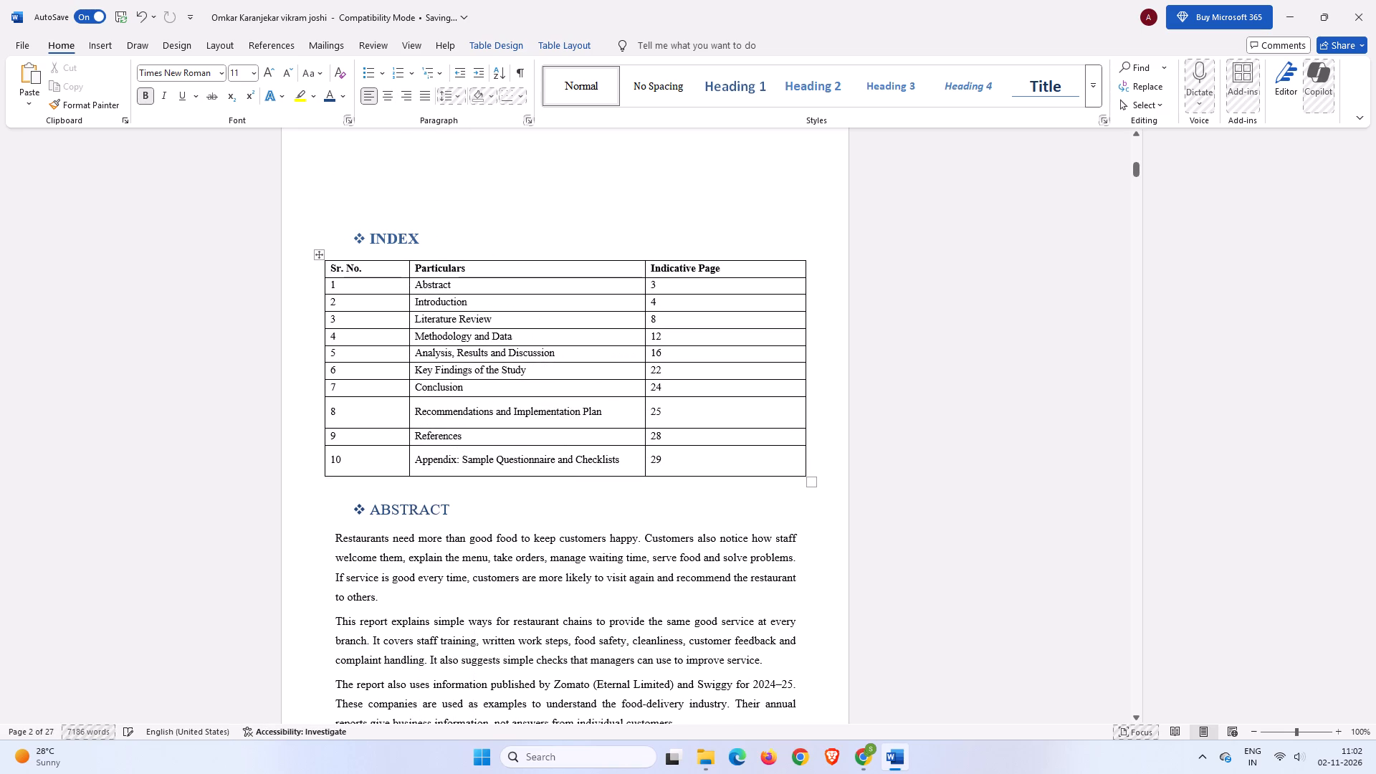
Set the indicative page numbers in the INDEX table to 2 for Abstract and 3 for Introduction.
{"action": "scroll", "coordinate": [671, 299], "scroll_direction": "up", "scroll_amount": 6}
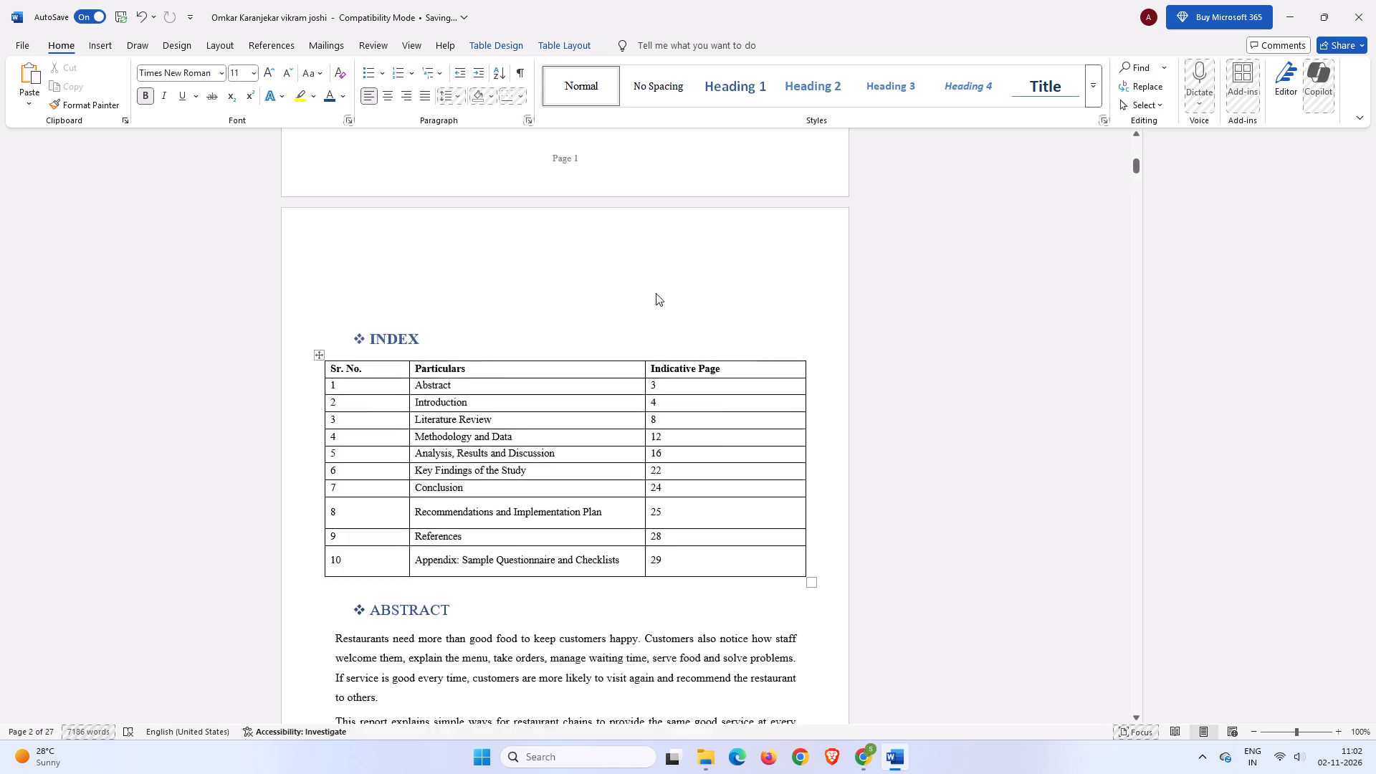
{"action": "scroll", "coordinate": [656, 293], "scroll_direction": "up", "scroll_amount": 4}
{"action": "scroll", "coordinate": [663, 283], "scroll_direction": "down", "scroll_amount": 8}
{"action": "left_click", "coordinate": [667, 352]}
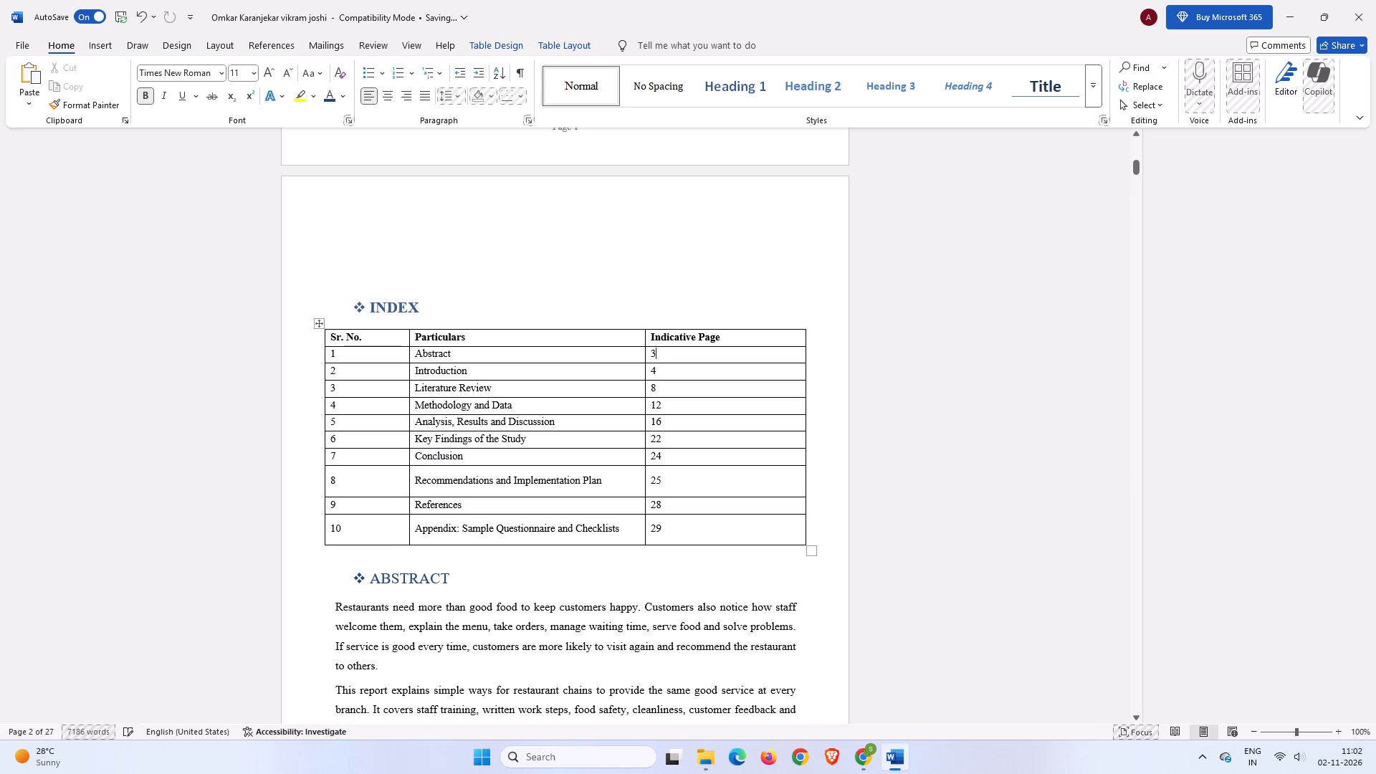
{"action": "key", "text": "BackSpace"}
{"action": "key", "text": "2"}
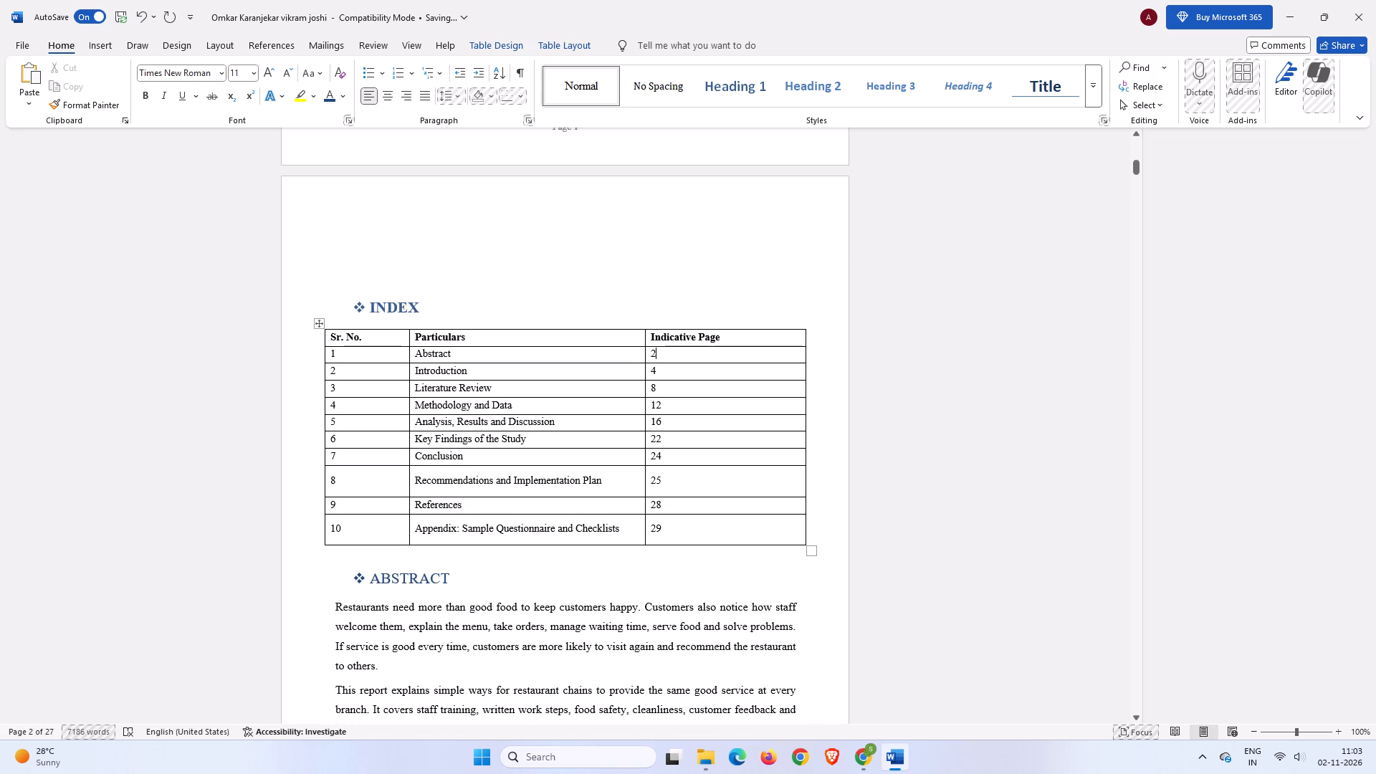
{"action": "left_click", "coordinate": [669, 368]}
{"action": "key", "text": "BackSpace"}
{"action": "key", "text": "3"}
Delete the word CHAPTER from the Introduction chapter's heading on page 3.
{"action": "scroll", "coordinate": [623, 554], "scroll_direction": "down", "scroll_amount": 8}
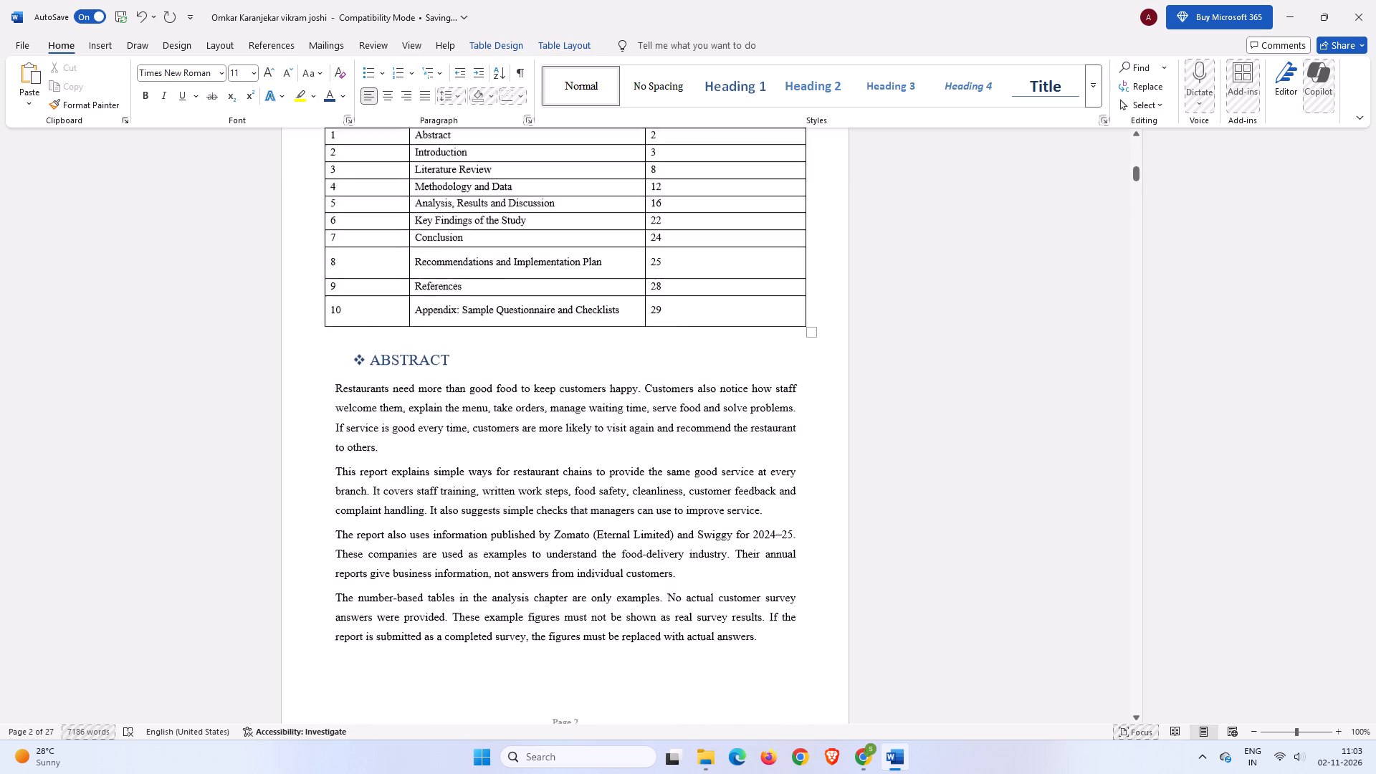
{"action": "scroll", "coordinate": [613, 560], "scroll_direction": "down", "scroll_amount": 9}
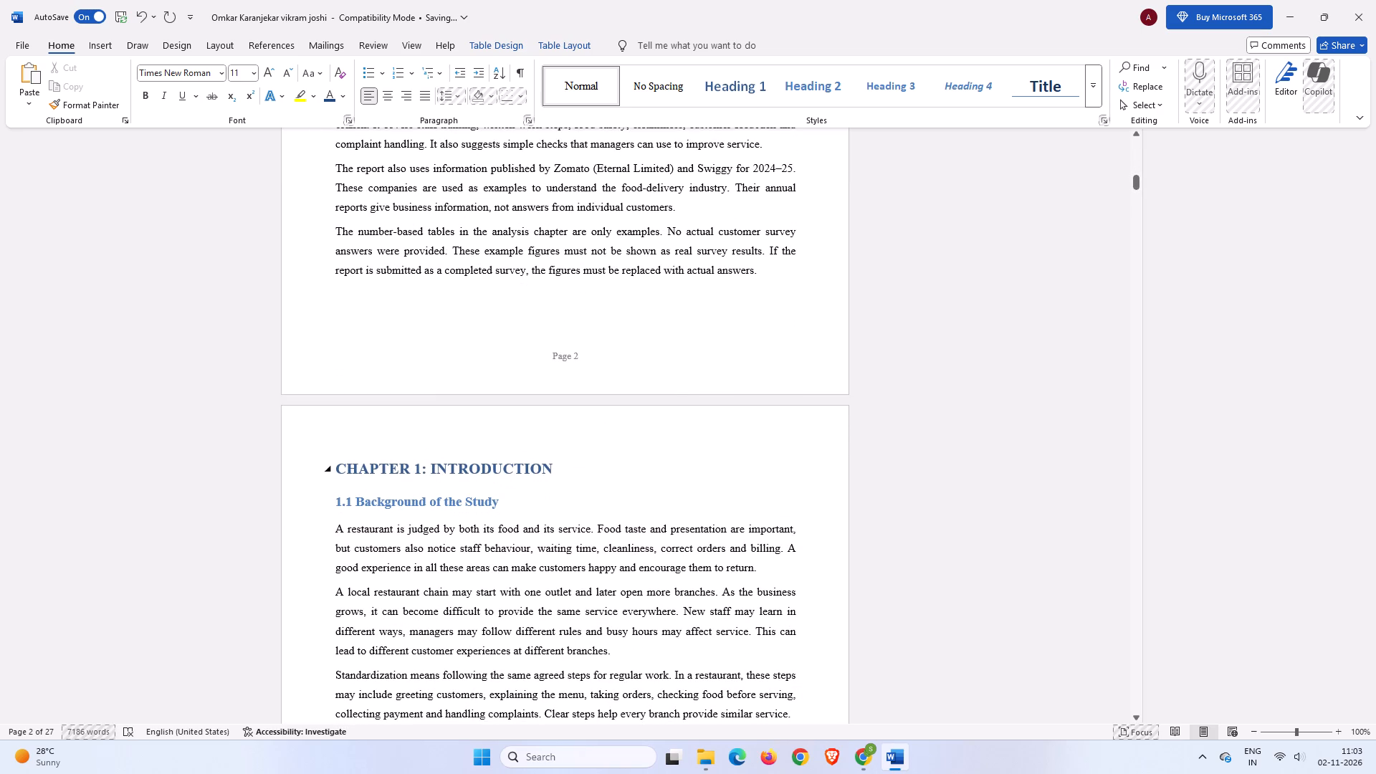
{"action": "left_click", "coordinate": [410, 469]}
{"action": "key", "text": "BackSpace"}
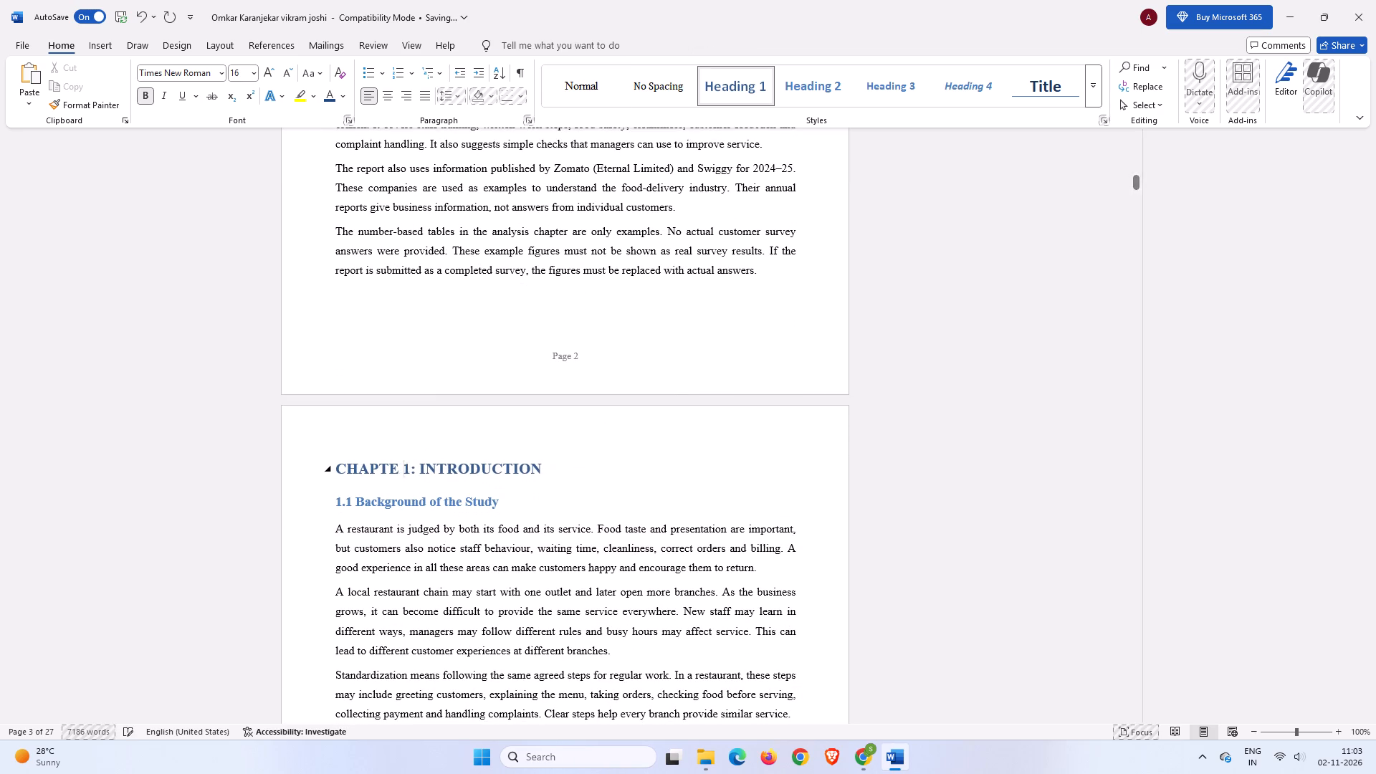
{"action": "key", "text": "BackSpace"}
{"action": "key", "text": "BackSpace"}
{"action": "key", "text": "BackSpace"}
{"action": "key", "text": "BackSpace"}
{"action": "key", "text": "BackSpace"}
{"action": "key", "text": "BackSpace"}
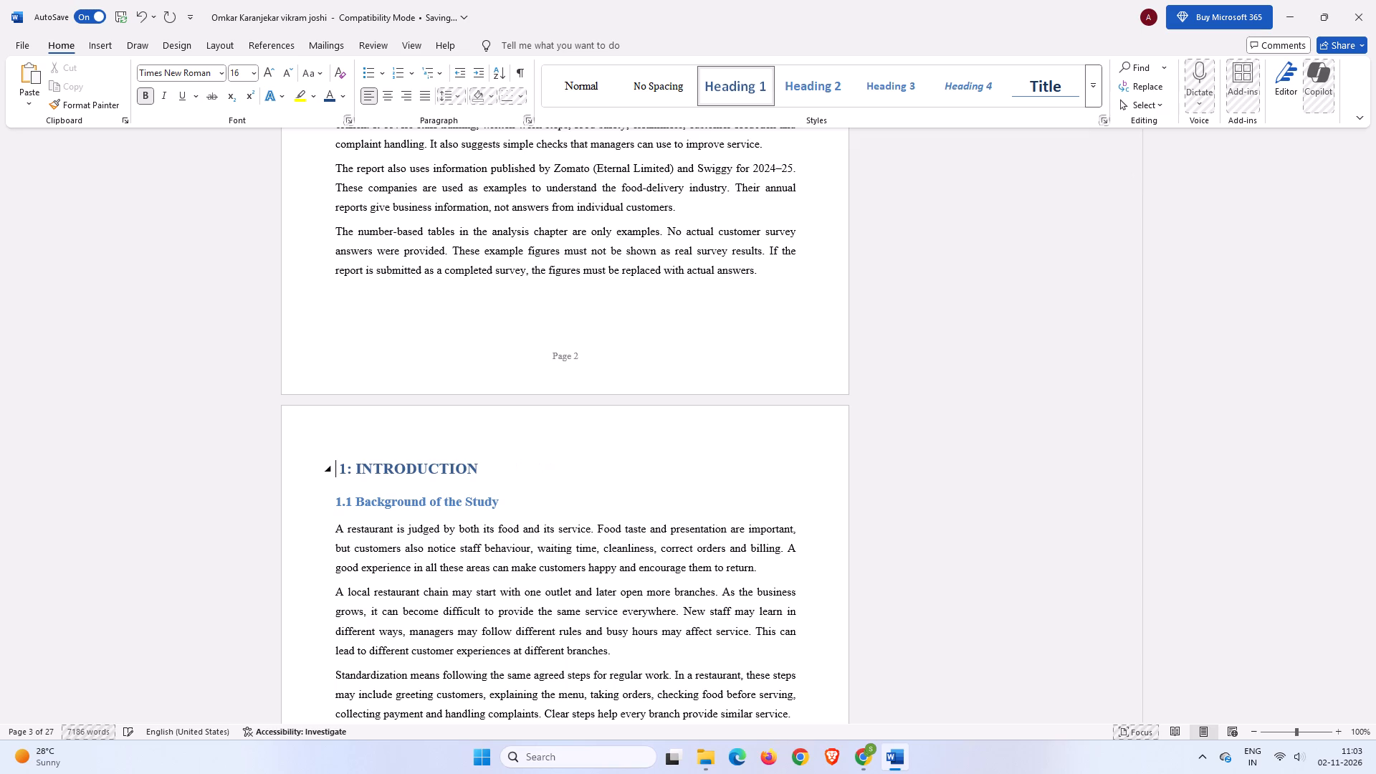
Insert an empty line before the 1.9 Limitations heading on page 4 so that the section starts on page 5.
{"action": "scroll", "coordinate": [375, 625], "scroll_direction": "down", "scroll_amount": 1}
{"action": "scroll", "coordinate": [433, 401], "scroll_direction": "down", "scroll_amount": 1}
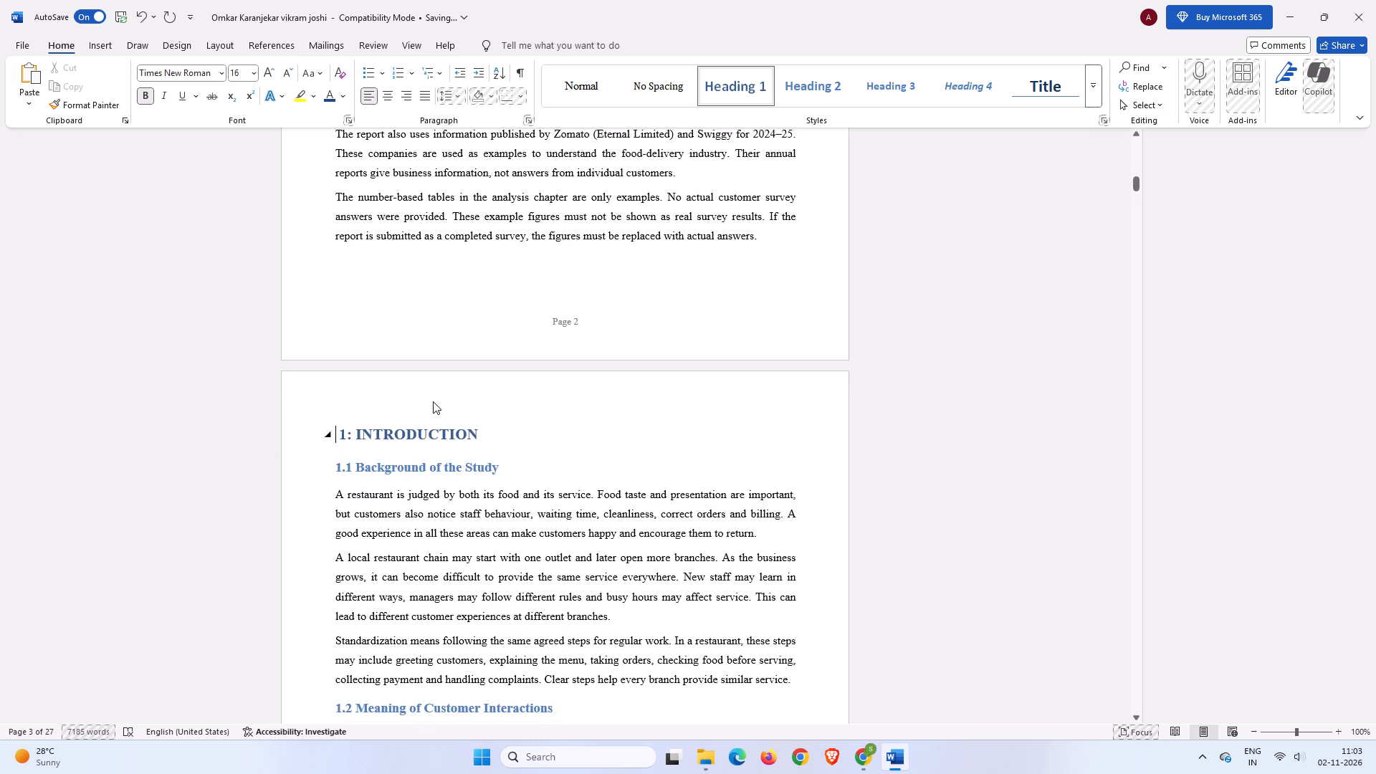
{"action": "scroll", "coordinate": [433, 401], "scroll_direction": "down", "scroll_amount": 18}
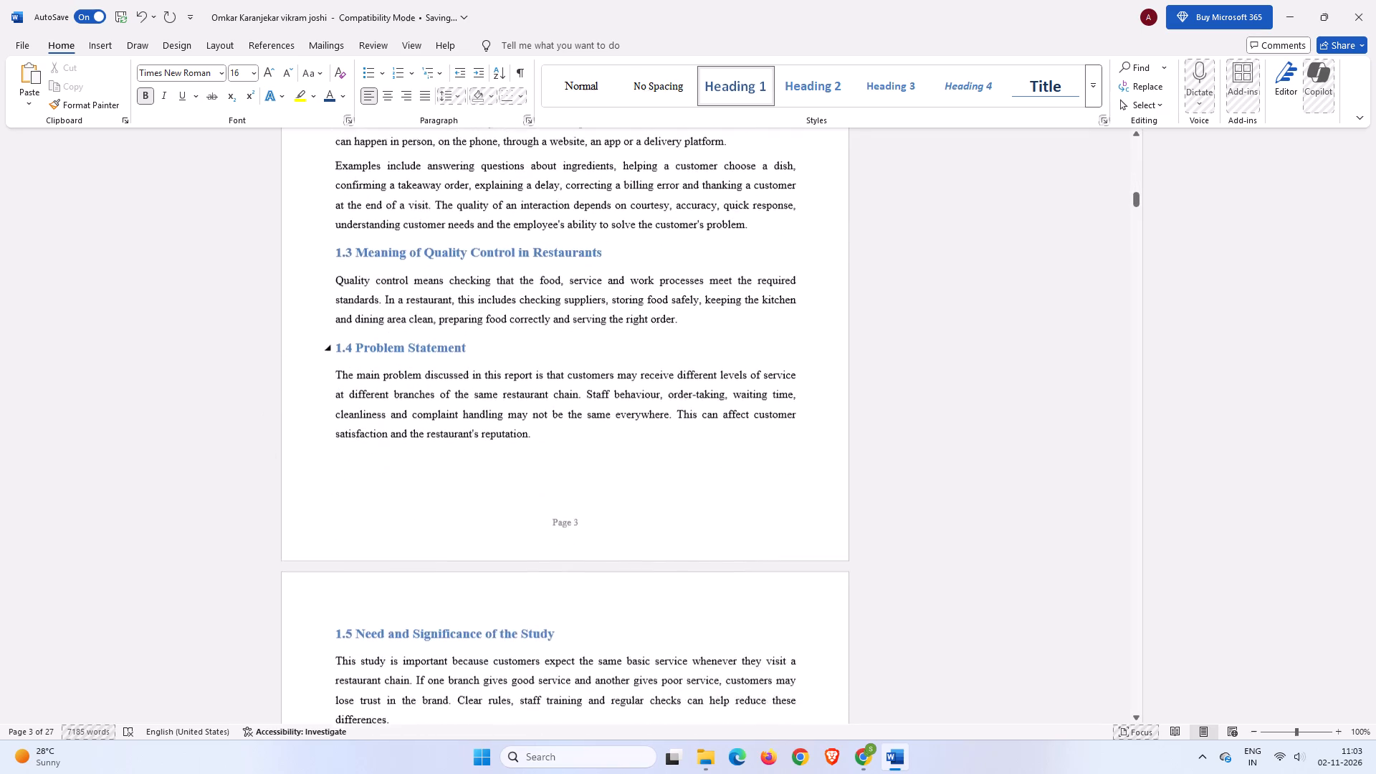
{"action": "scroll", "coordinate": [451, 360], "scroll_direction": "down", "scroll_amount": 16}
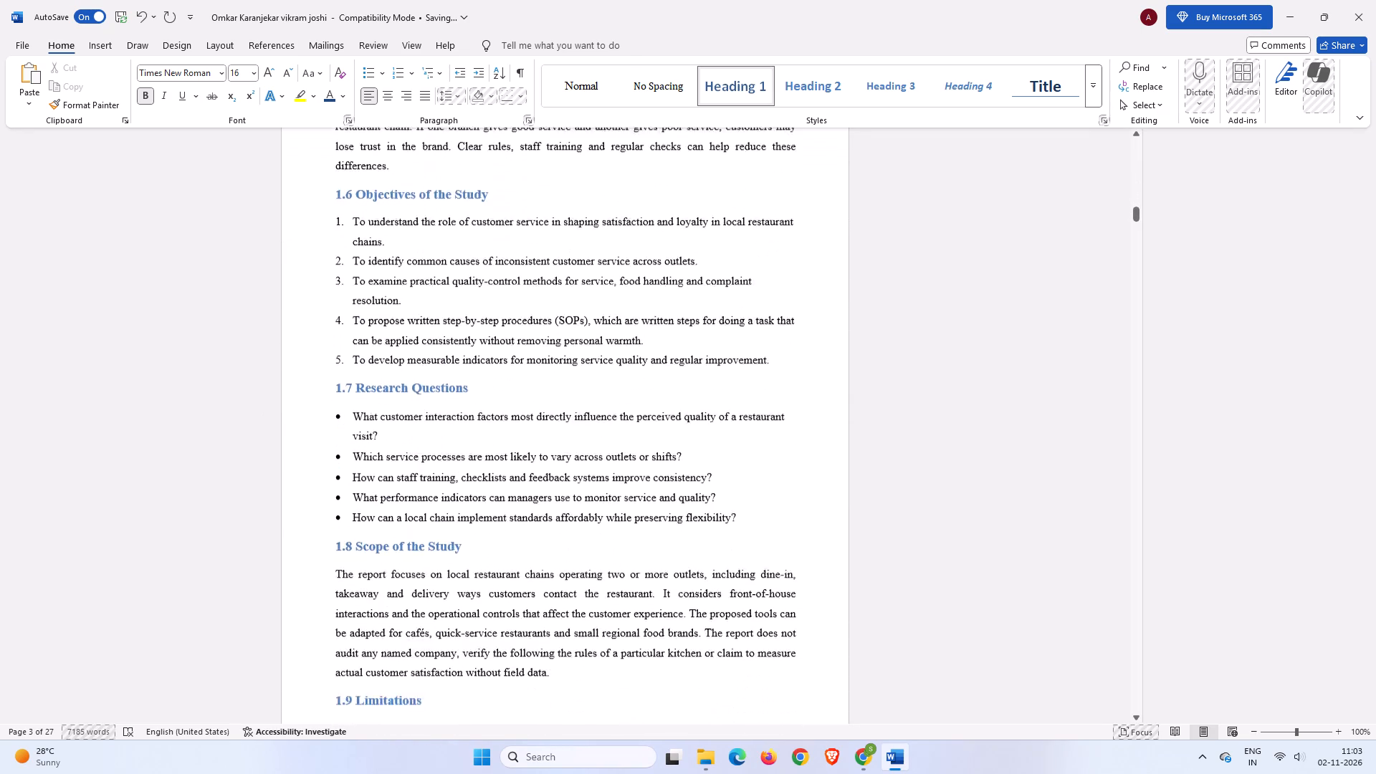
{"action": "scroll", "coordinate": [429, 373], "scroll_direction": "down", "scroll_amount": 15}
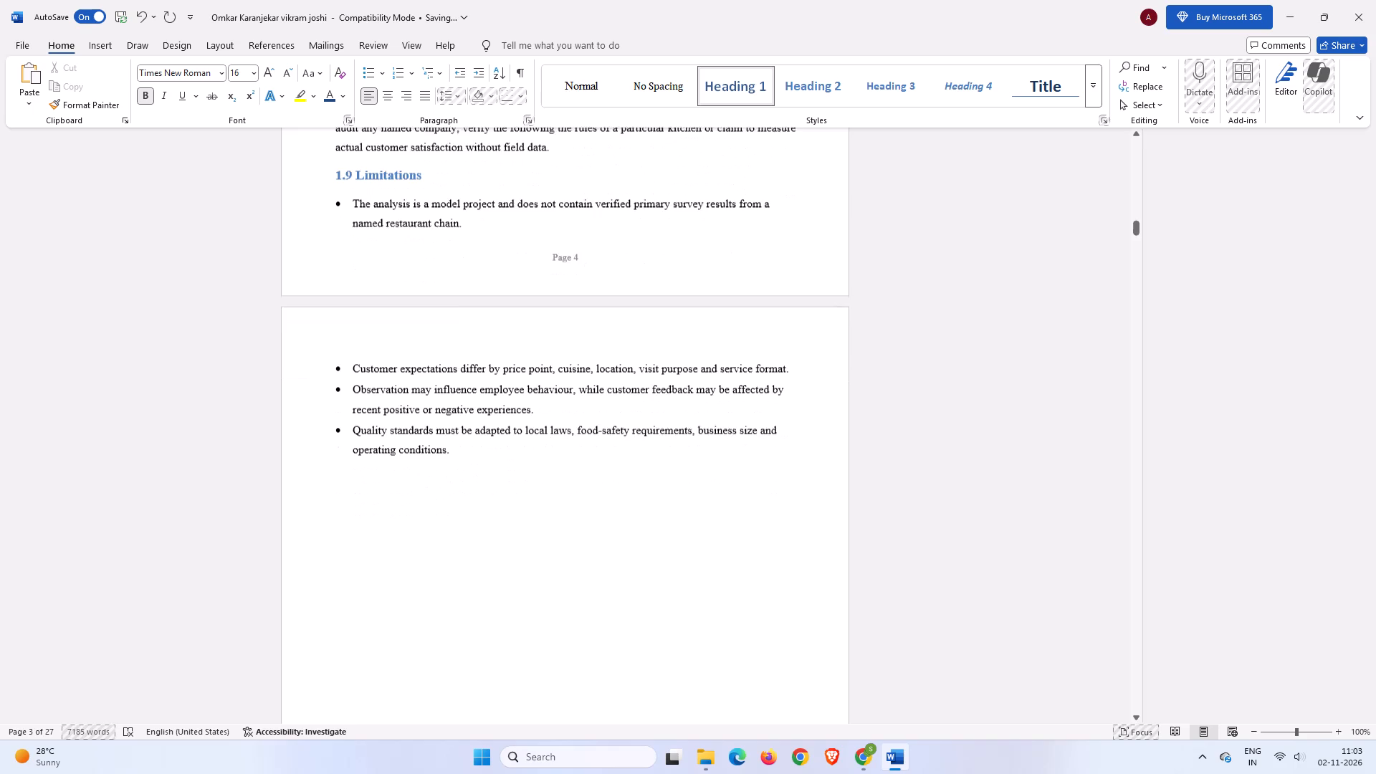
{"action": "scroll", "coordinate": [425, 322], "scroll_direction": "down", "scroll_amount": 7}
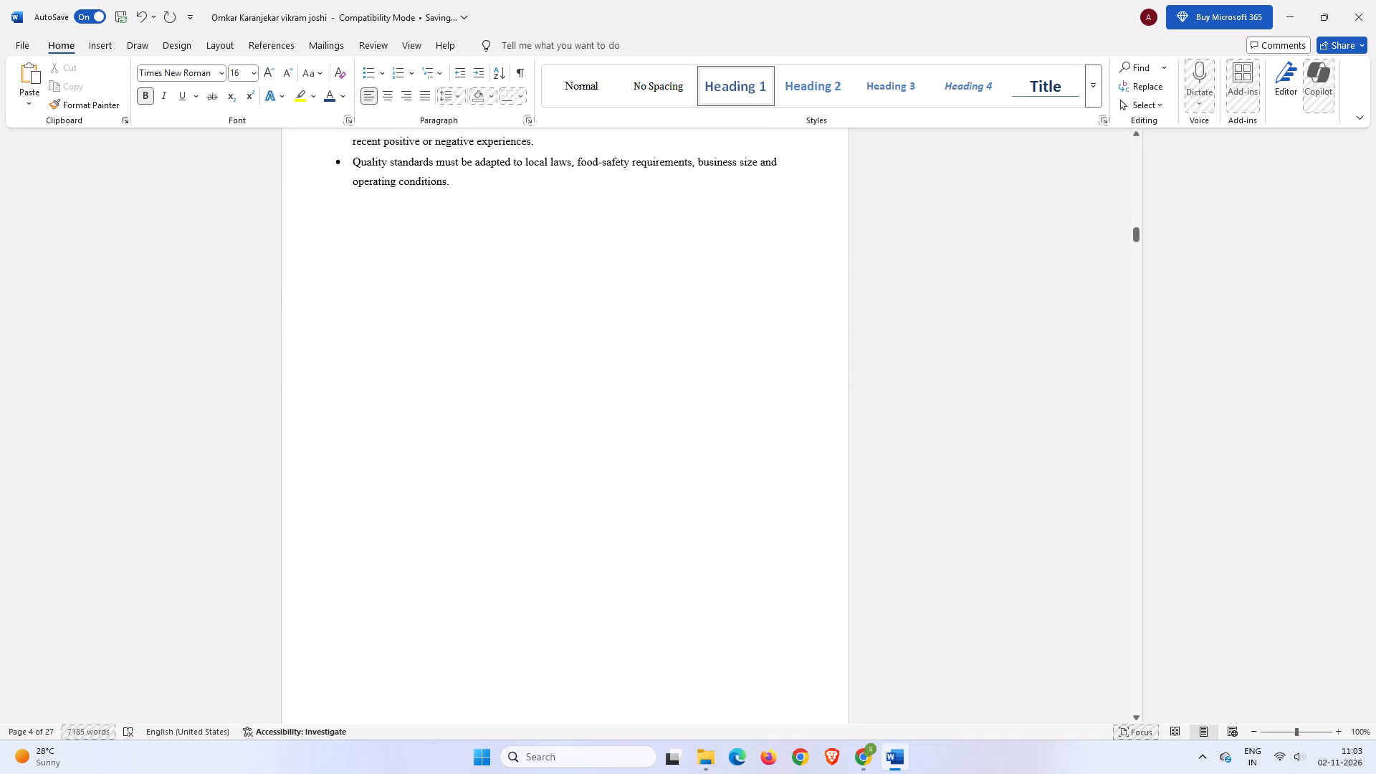
{"action": "scroll", "coordinate": [424, 382], "scroll_direction": "up", "scroll_amount": 10}
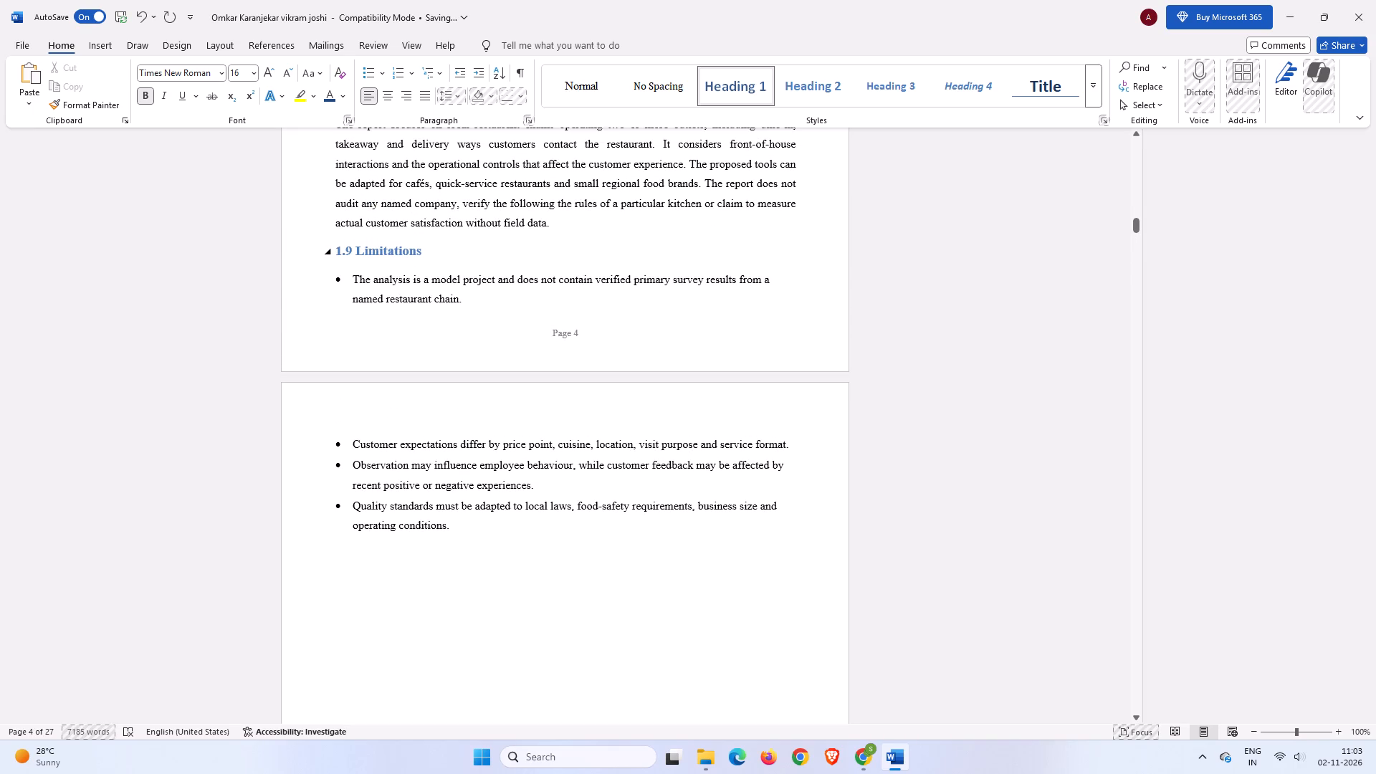
{"action": "left_click", "coordinate": [358, 252]}
{"action": "key", "text": "Left"}
{"action": "key", "text": "Left"}
{"action": "key", "text": "Left"}
{"action": "key", "text": "Left"}
{"action": "key", "text": "Return"}
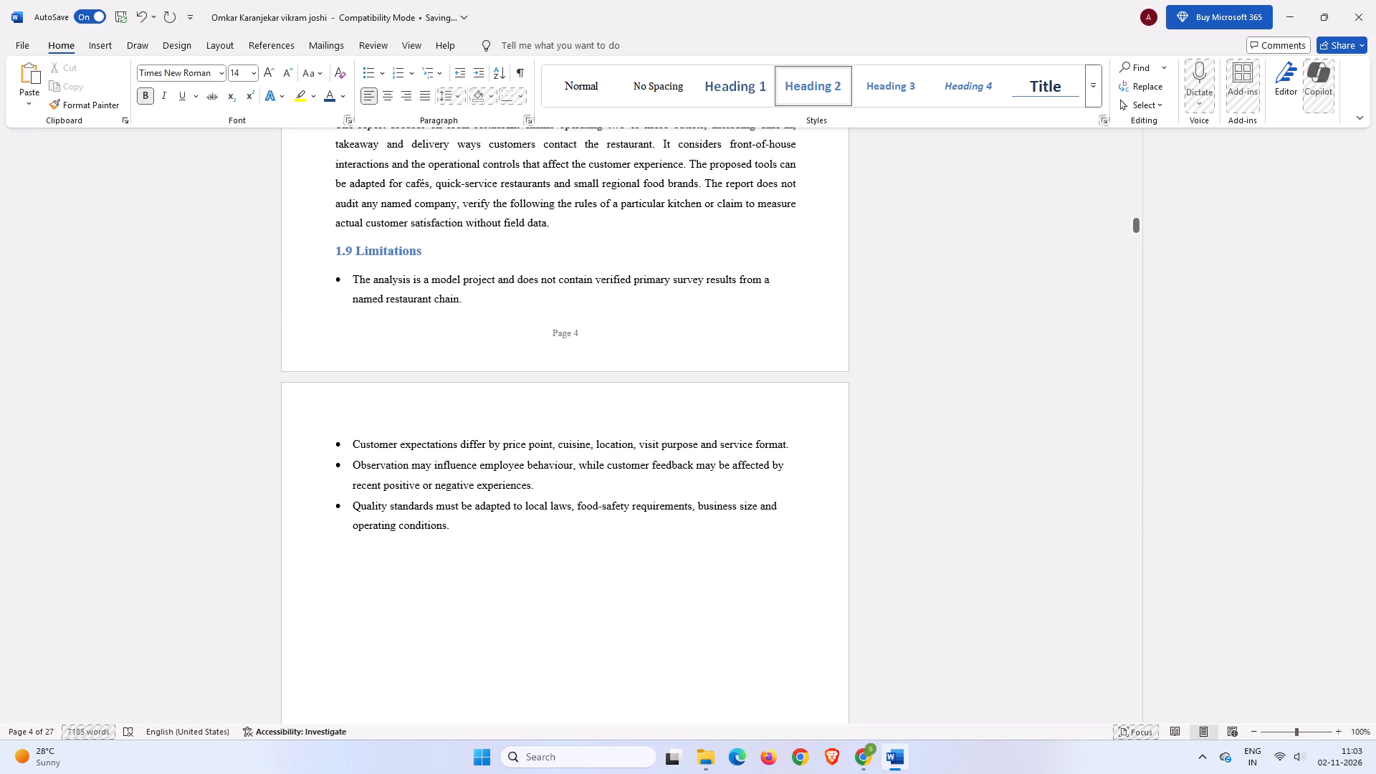
Review the page layout of the Introduction chapter's sections across pages 3 to 5.
{"action": "scroll", "coordinate": [406, 219], "scroll_direction": "down", "scroll_amount": 4}
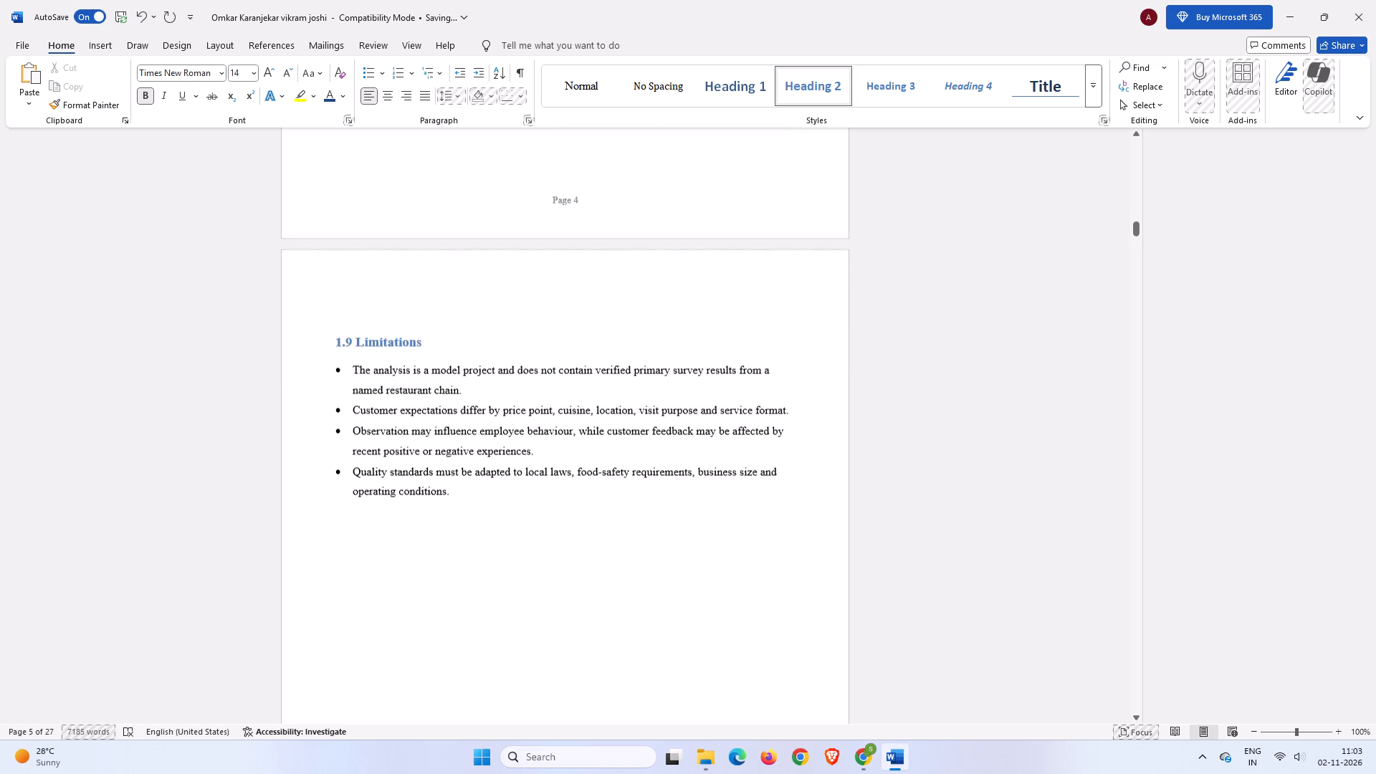
{"action": "scroll", "coordinate": [480, 530], "scroll_direction": "down", "scroll_amount": 7}
{"action": "scroll", "coordinate": [441, 728], "scroll_direction": "down", "scroll_amount": 7}
{"action": "scroll", "coordinate": [586, 461], "scroll_direction": "up", "scroll_amount": 8}
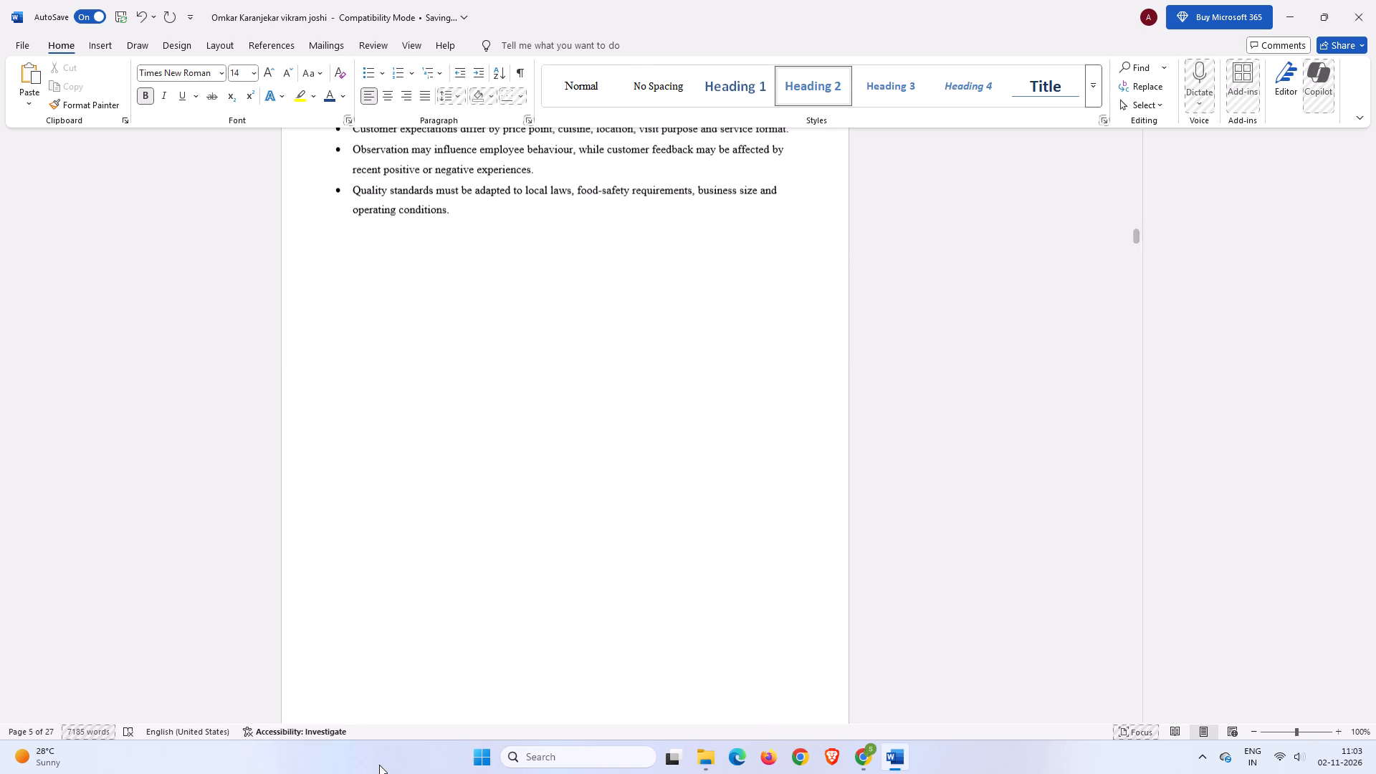
{"action": "scroll", "coordinate": [379, 765], "scroll_direction": "up", "scroll_amount": 6}
{"action": "scroll", "coordinate": [425, 426], "scroll_direction": "up", "scroll_amount": 12}
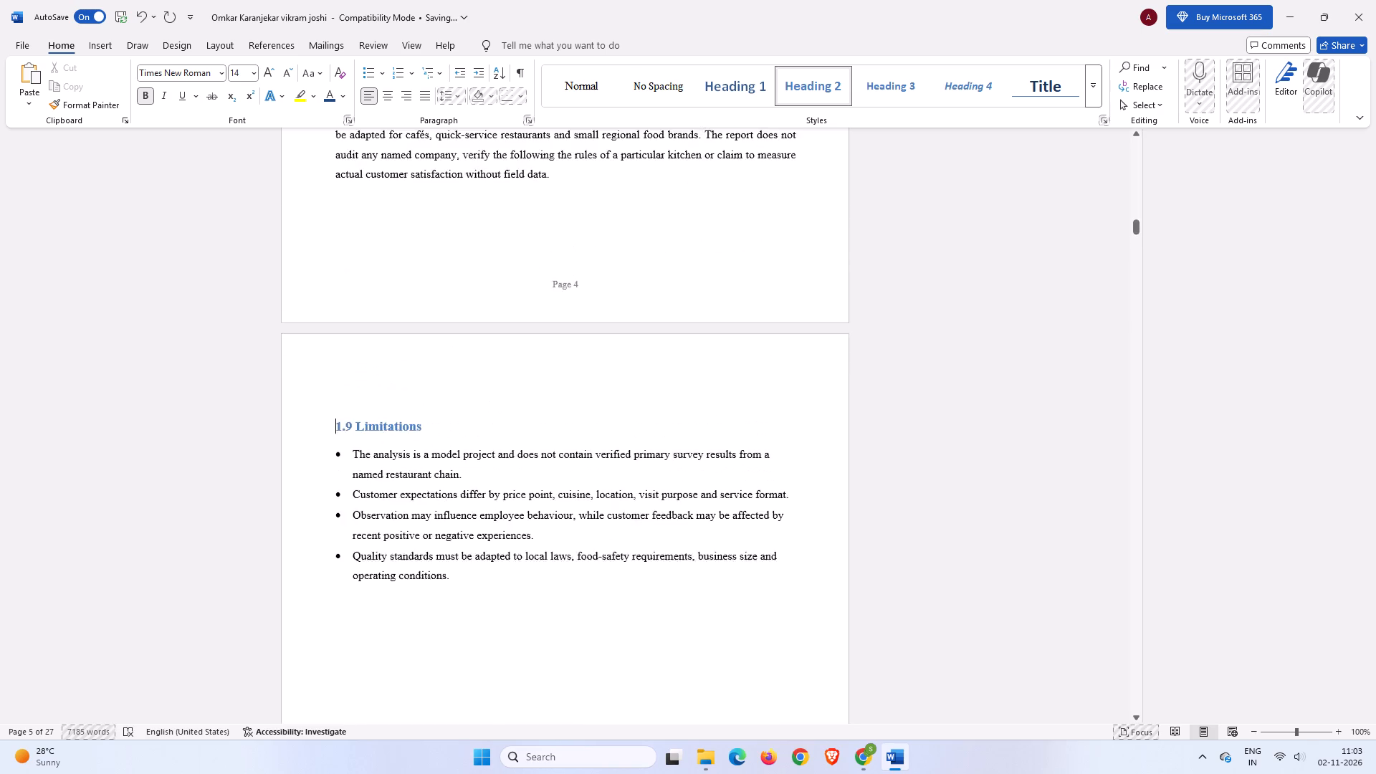
{"action": "scroll", "coordinate": [317, 459], "scroll_direction": "up", "scroll_amount": 15}
{"action": "scroll", "coordinate": [313, 436], "scroll_direction": "up", "scroll_amount": 6}
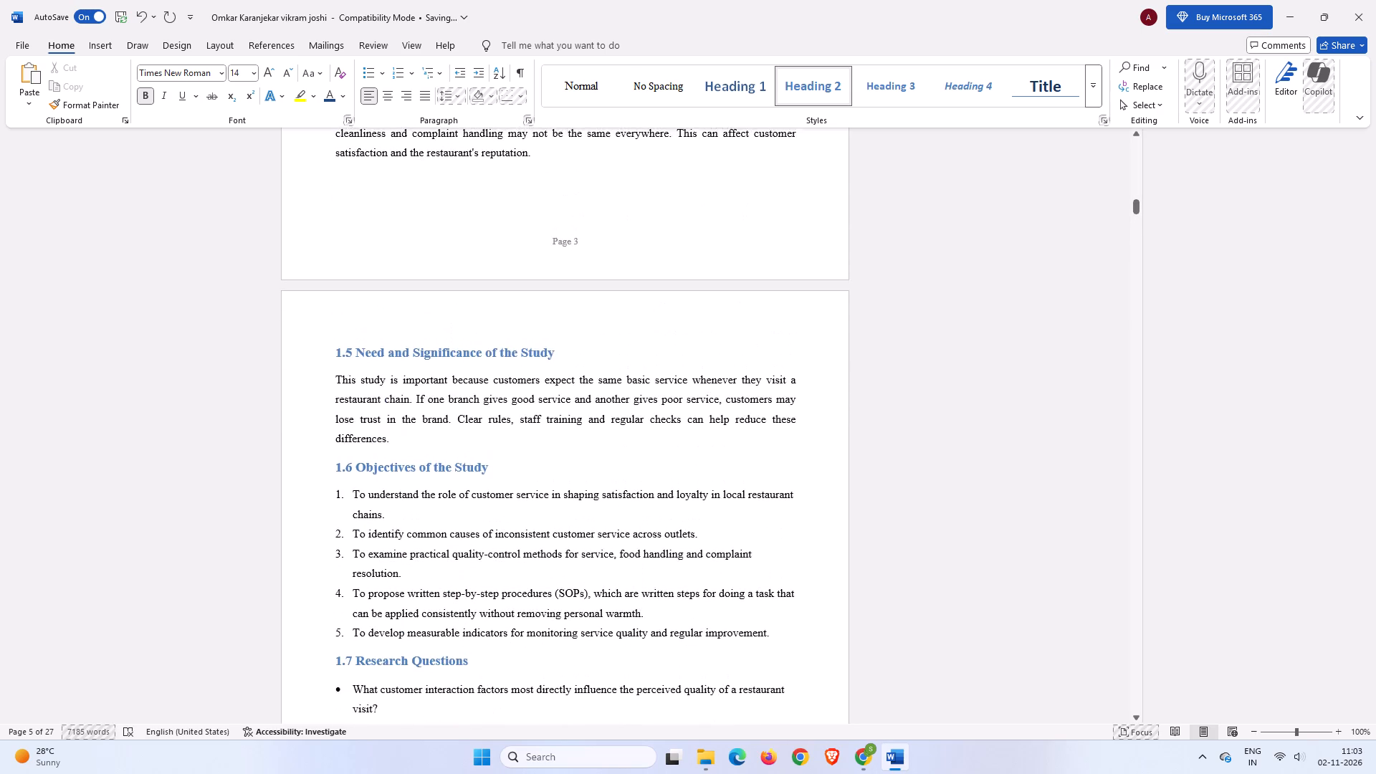
{"action": "scroll", "coordinate": [296, 382], "scroll_direction": "up", "scroll_amount": 6}
{"action": "scroll", "coordinate": [294, 322], "scroll_direction": "up", "scroll_amount": 8}
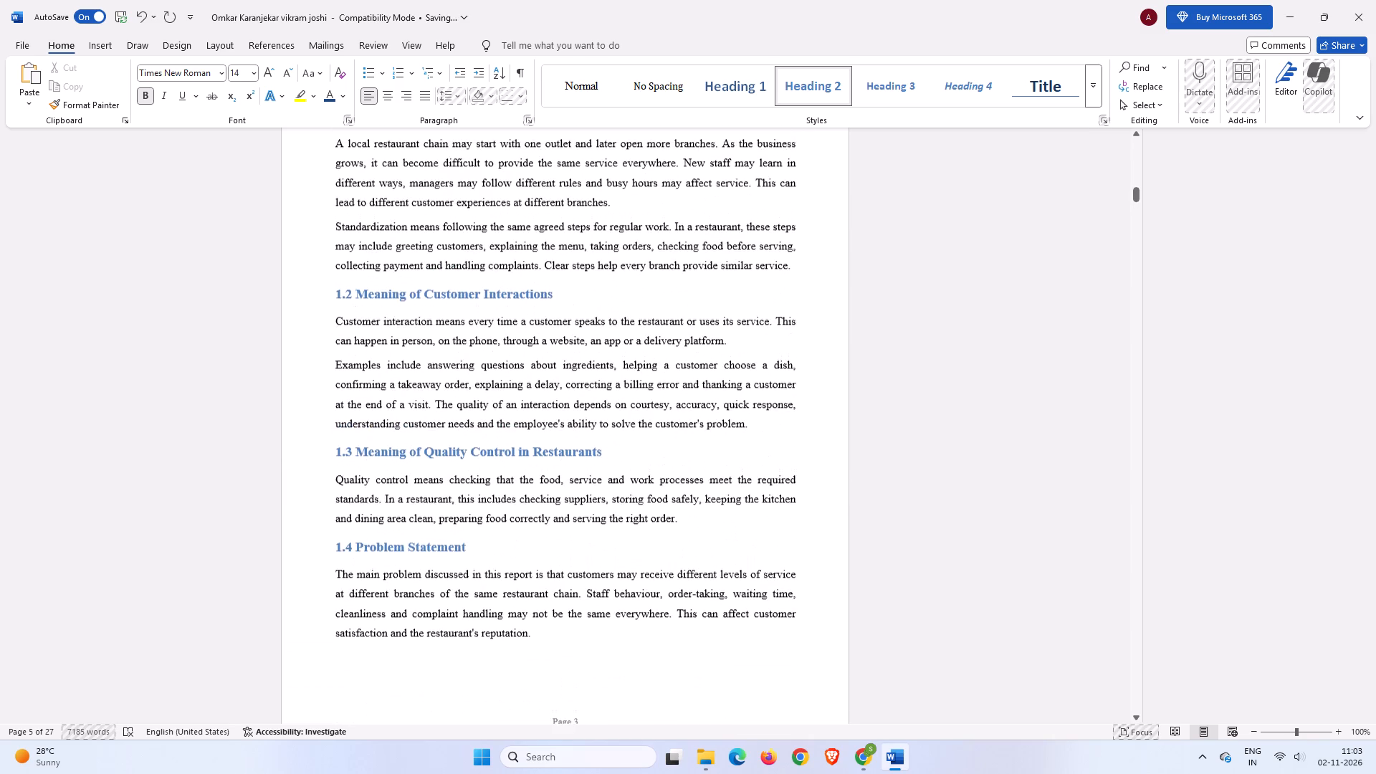
{"action": "scroll", "coordinate": [333, 773], "scroll_direction": "down", "scroll_amount": 8}
{"action": "scroll", "coordinate": [675, 273], "scroll_direction": "down", "scroll_amount": 8}
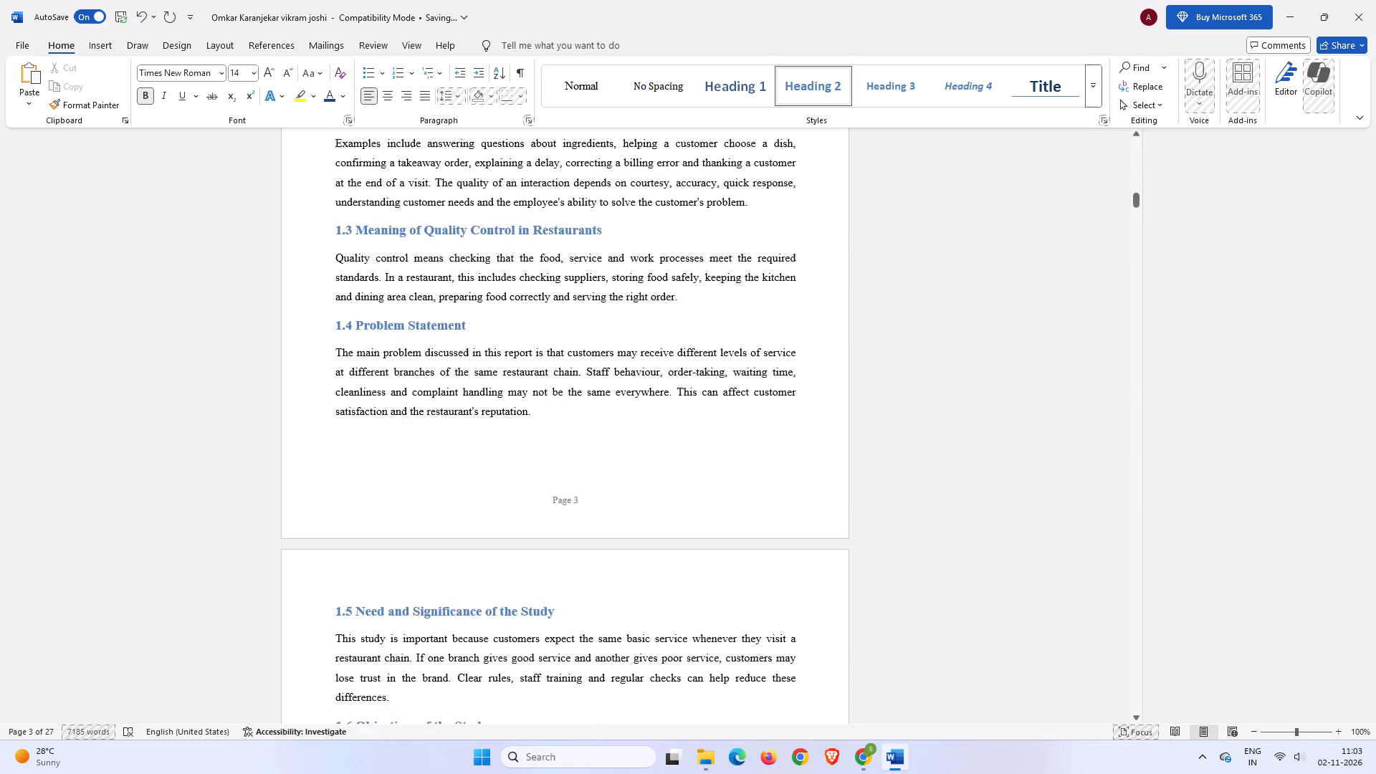
{"action": "scroll", "coordinate": [716, 386], "scroll_direction": "down", "scroll_amount": 11}
{"action": "scroll", "coordinate": [869, 549], "scroll_direction": "down", "scroll_amount": 9}
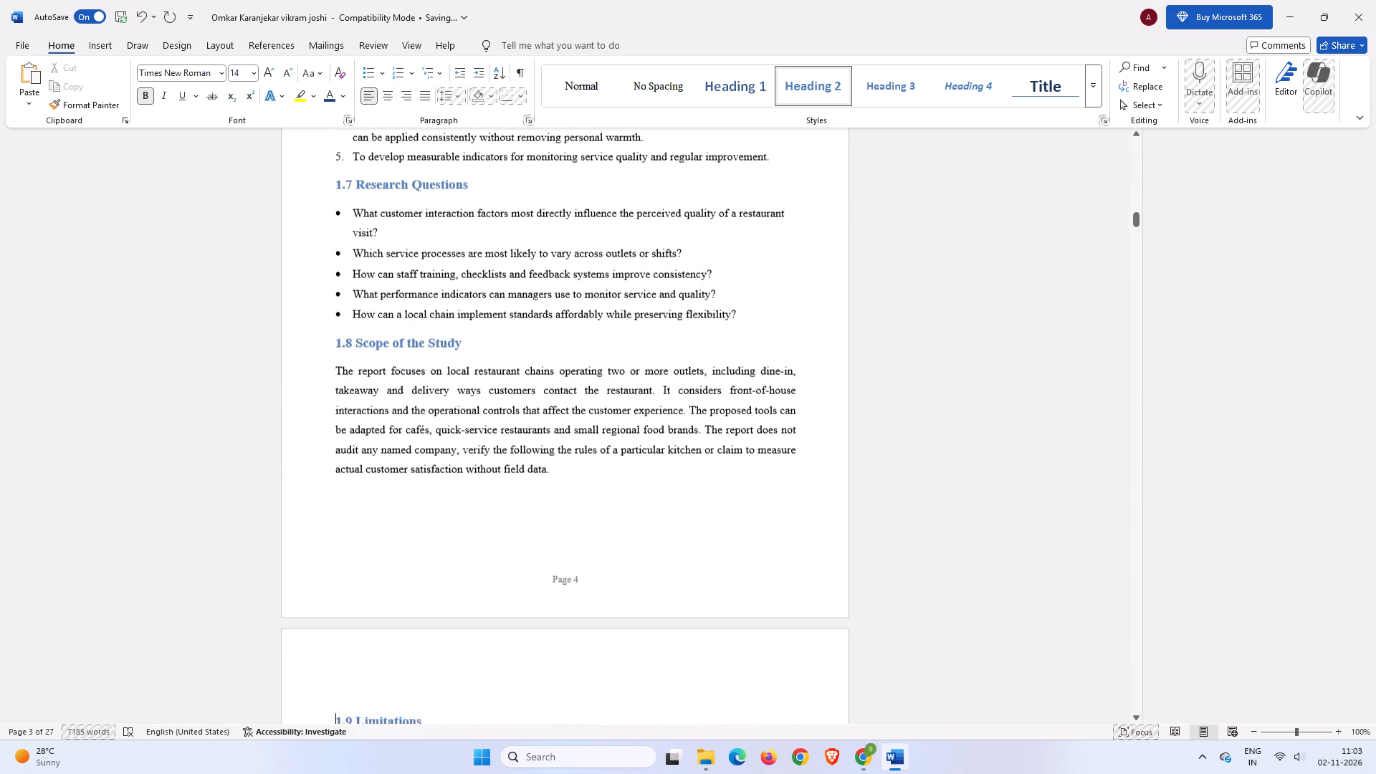
Delete the word CHAPTER from the Literature Review chapter's heading on page 6.
{"action": "scroll", "coordinate": [831, 494], "scroll_direction": "down", "scroll_amount": 4}
{"action": "scroll", "coordinate": [806, 502], "scroll_direction": "down", "scroll_amount": 20}
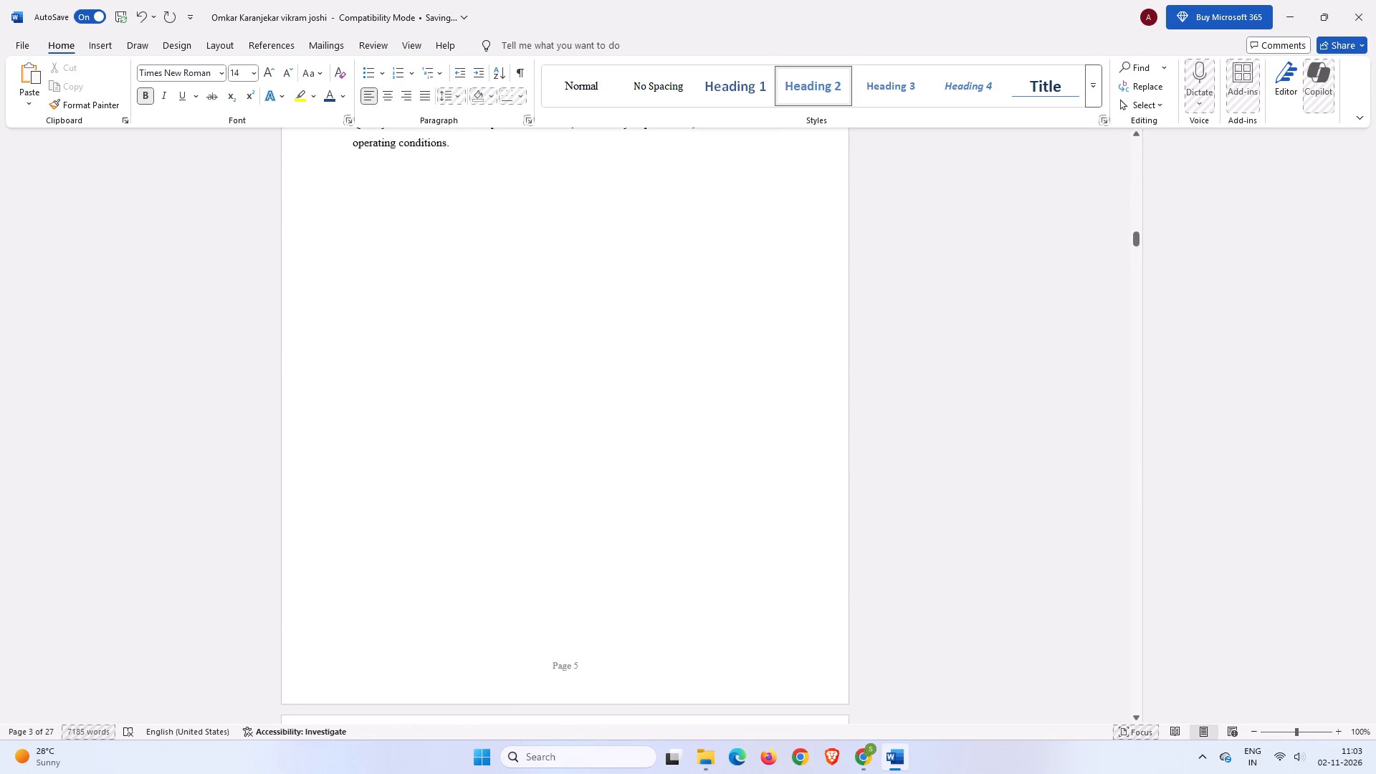
{"action": "scroll", "coordinate": [795, 490], "scroll_direction": "down", "scroll_amount": 7}
{"action": "left_click", "coordinate": [411, 431]}
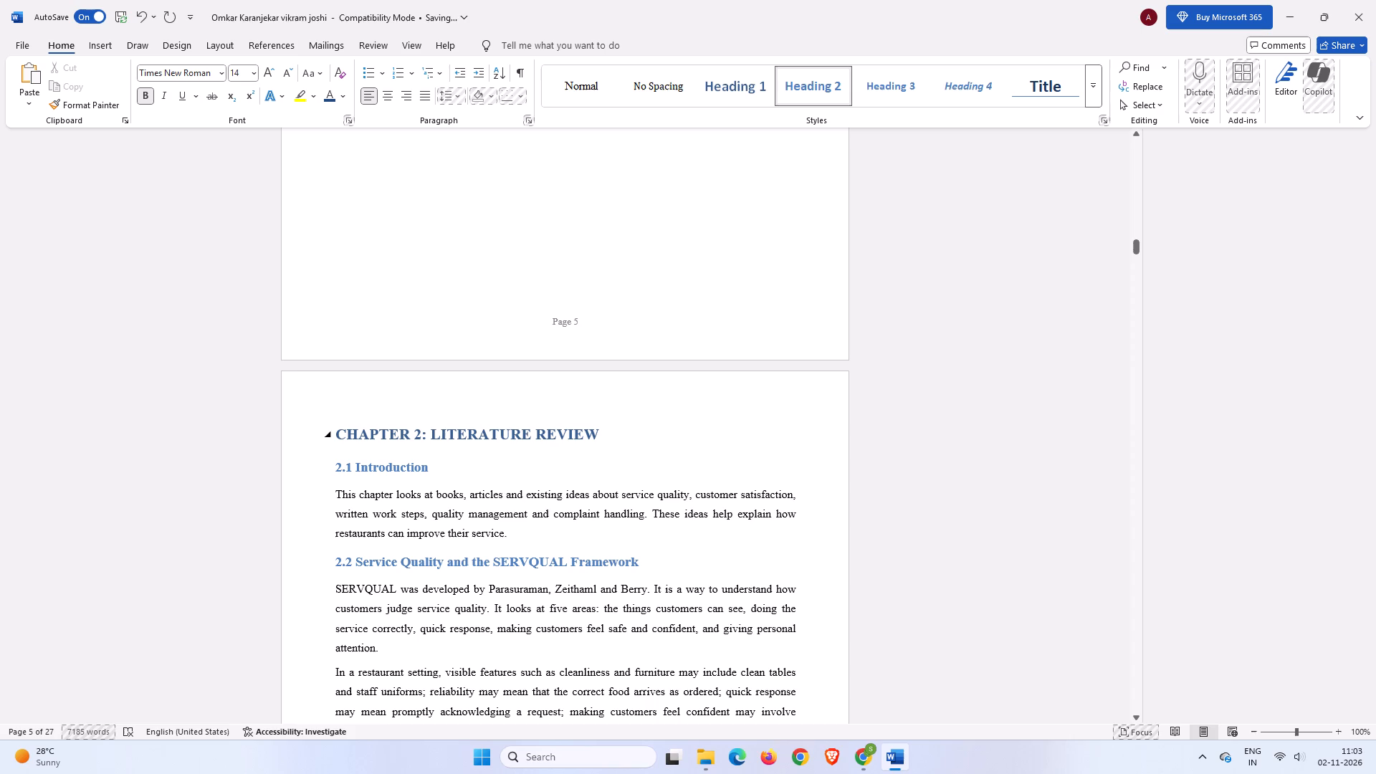
{"action": "key", "text": "BackSpace"}
{"action": "key", "text": "BackSpace"}
{"action": "key", "text": "BackSpace"}
{"action": "key", "text": "BackSpace"}
{"action": "key", "text": "BackSpace"}
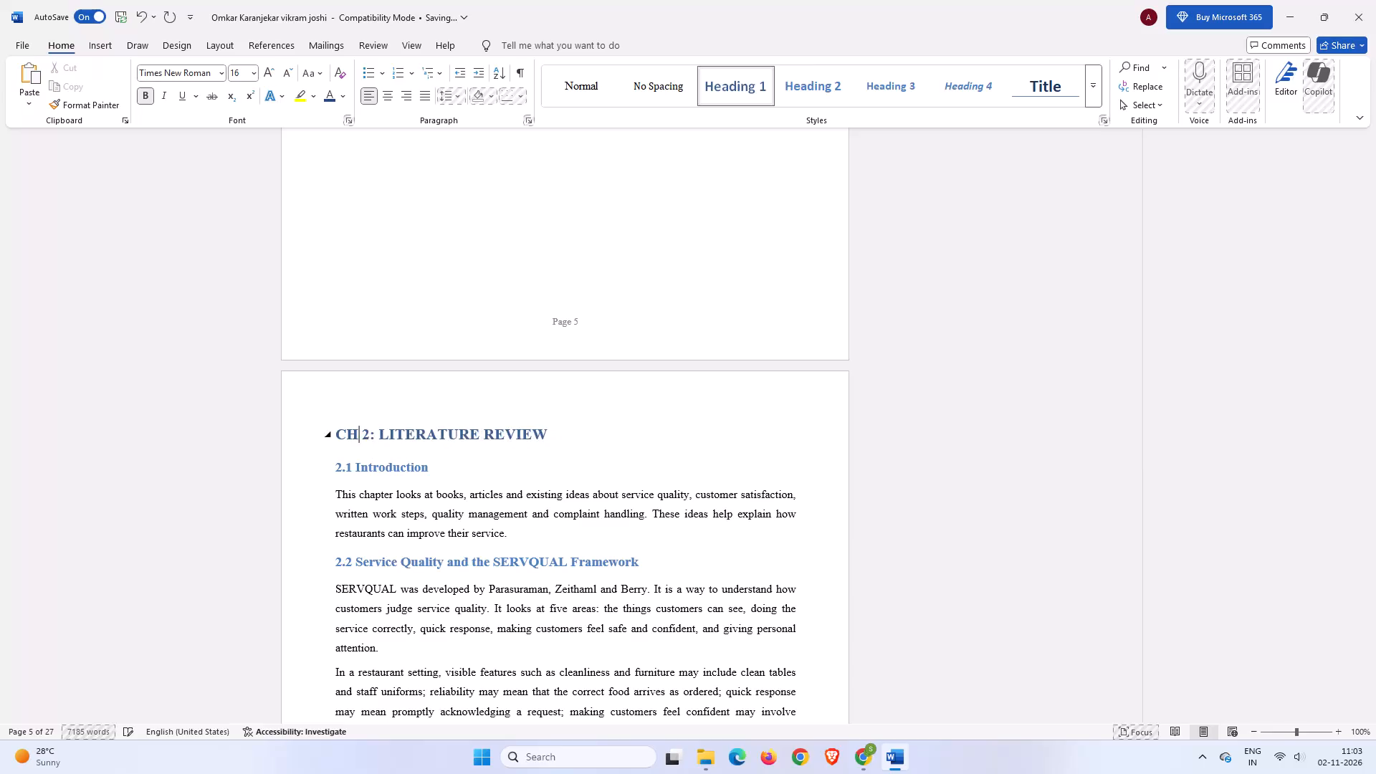
{"action": "key", "text": "BackSpace"}
{"action": "key", "text": "BackSpace"}
Set the indicative page number for Literature Review in the INDEX table to 6.
{"action": "scroll", "coordinate": [371, 411], "scroll_direction": "up", "scroll_amount": 3}
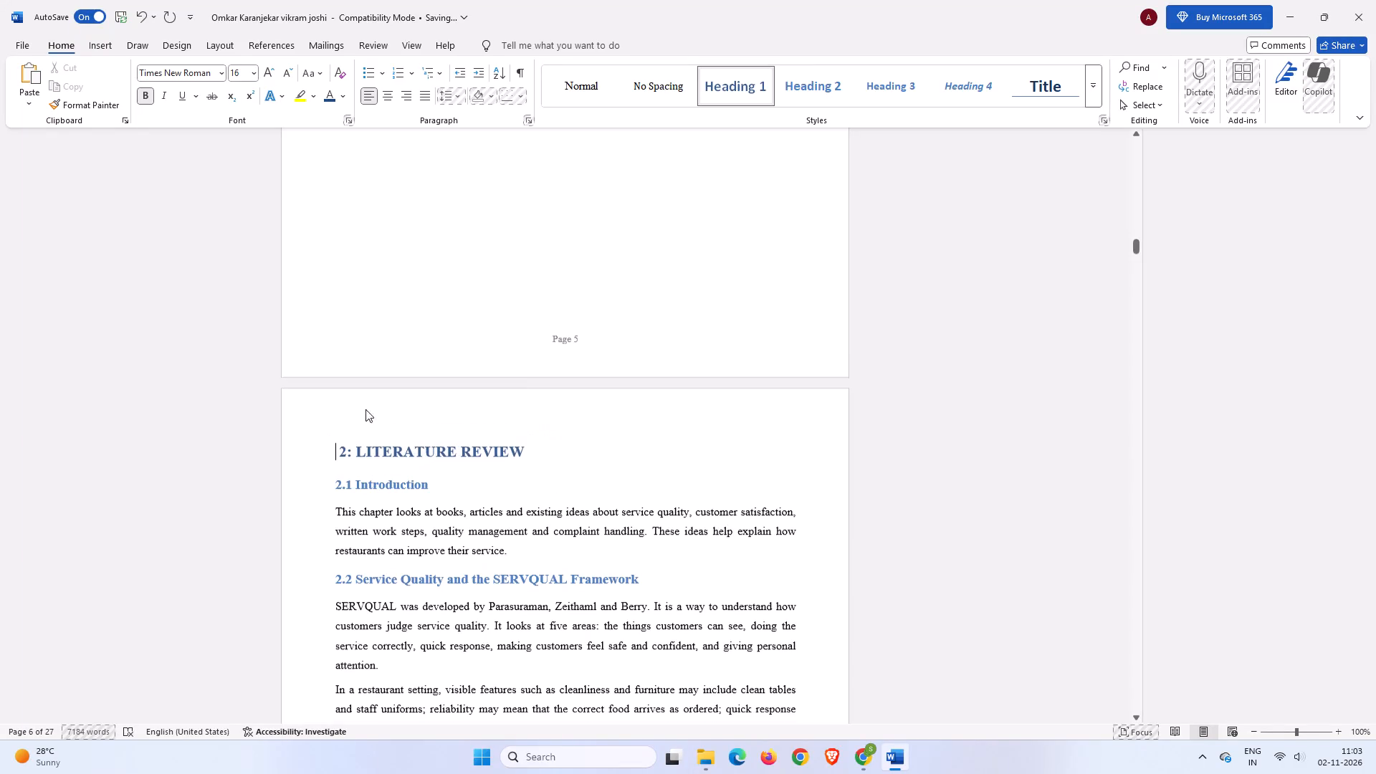
{"action": "scroll", "coordinate": [365, 409], "scroll_direction": "up", "scroll_amount": 12}
{"action": "scroll", "coordinate": [365, 408], "scroll_direction": "up", "scroll_amount": 17}
{"action": "scroll", "coordinate": [365, 408], "scroll_direction": "up", "scroll_amount": 11}
{"action": "scroll", "coordinate": [365, 408], "scroll_direction": "down", "scroll_amount": 1}
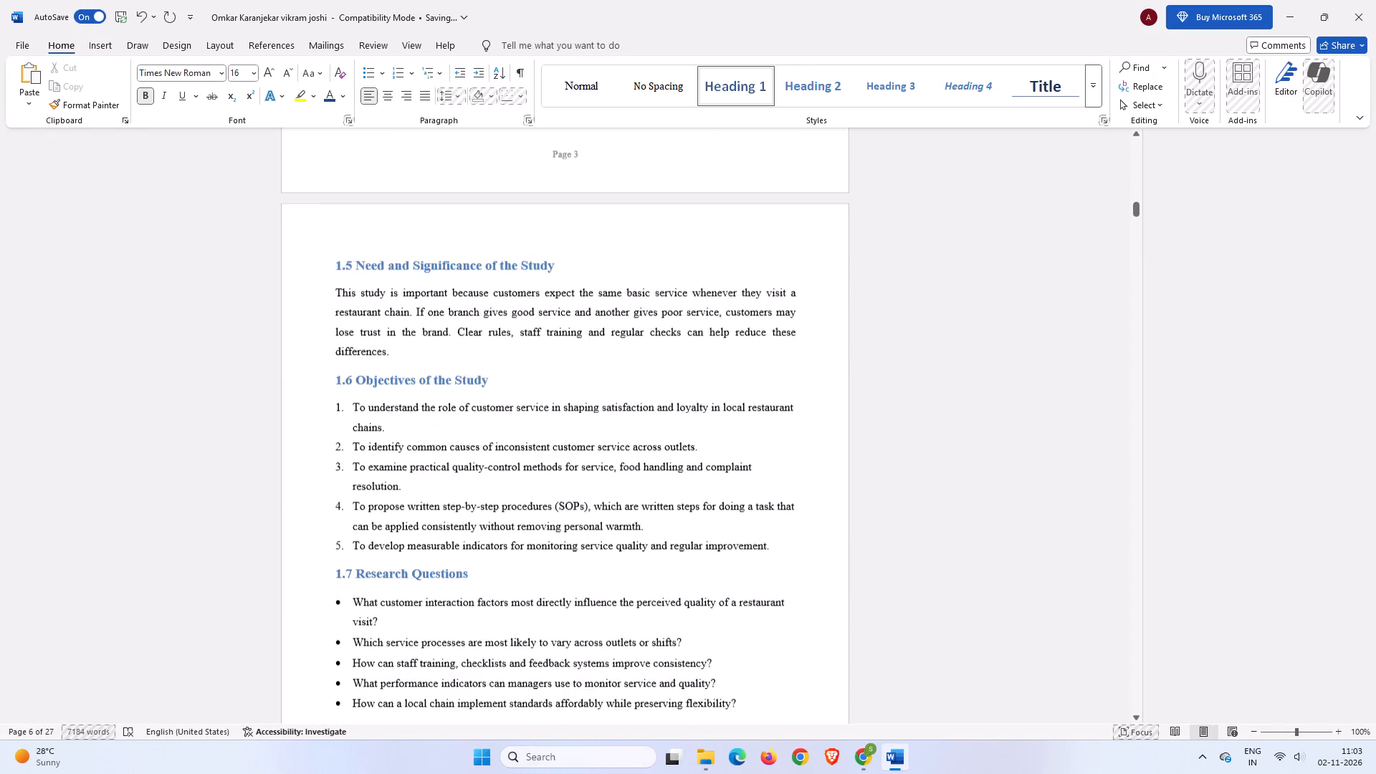
{"action": "scroll", "coordinate": [365, 408], "scroll_direction": "up", "scroll_amount": 20}
{"action": "scroll", "coordinate": [365, 408], "scroll_direction": "up", "scroll_amount": 20}
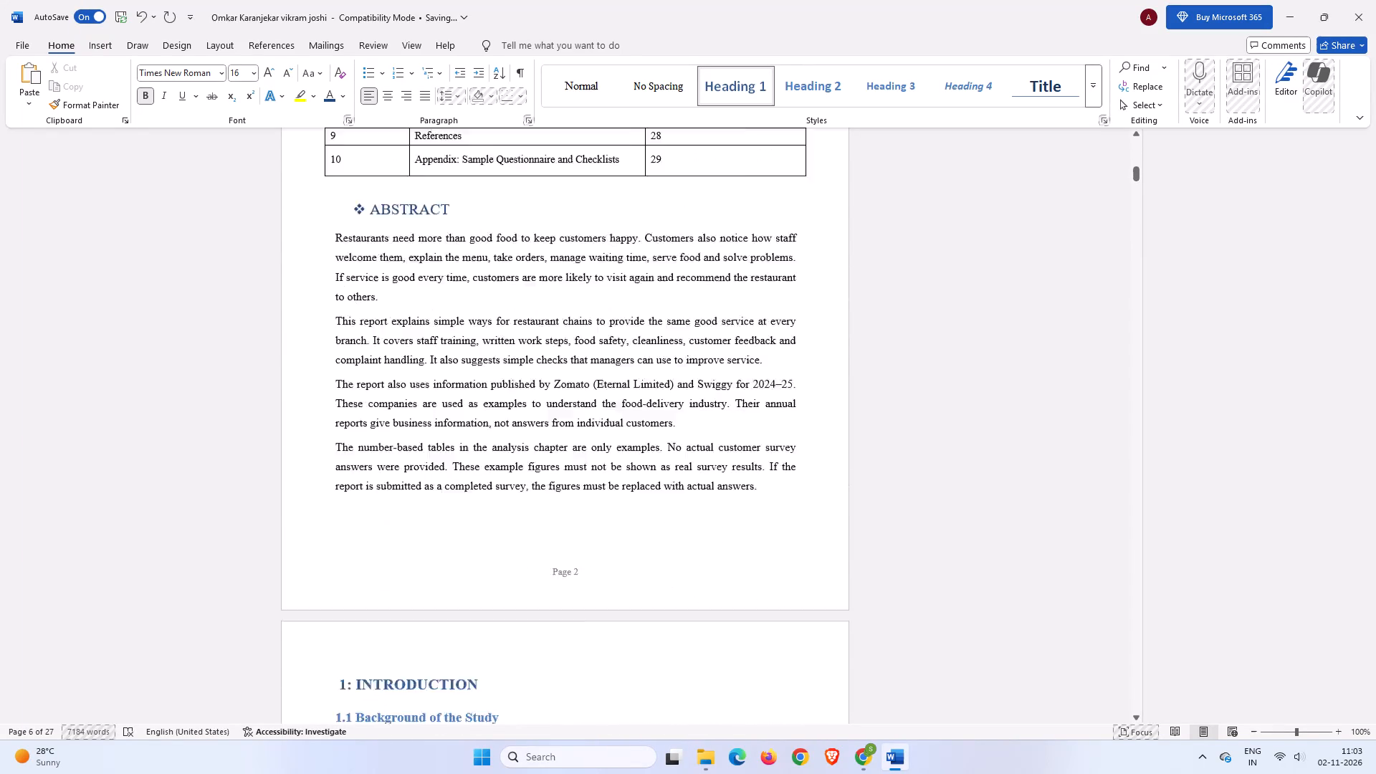
{"action": "scroll", "coordinate": [365, 408], "scroll_direction": "up", "scroll_amount": 10}
{"action": "left_click", "coordinate": [675, 494]}
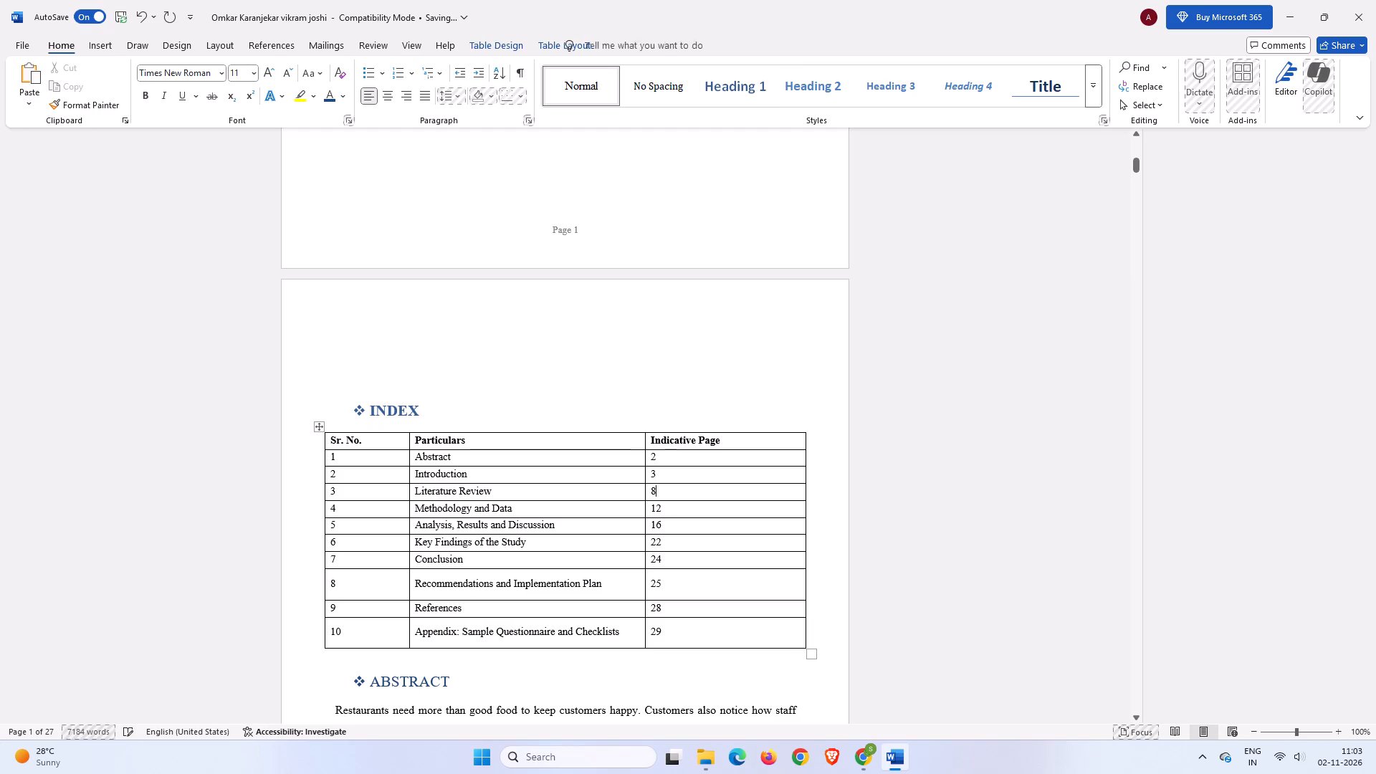
{"action": "key", "text": "BackSpace"}
{"action": "key", "text": "6"}
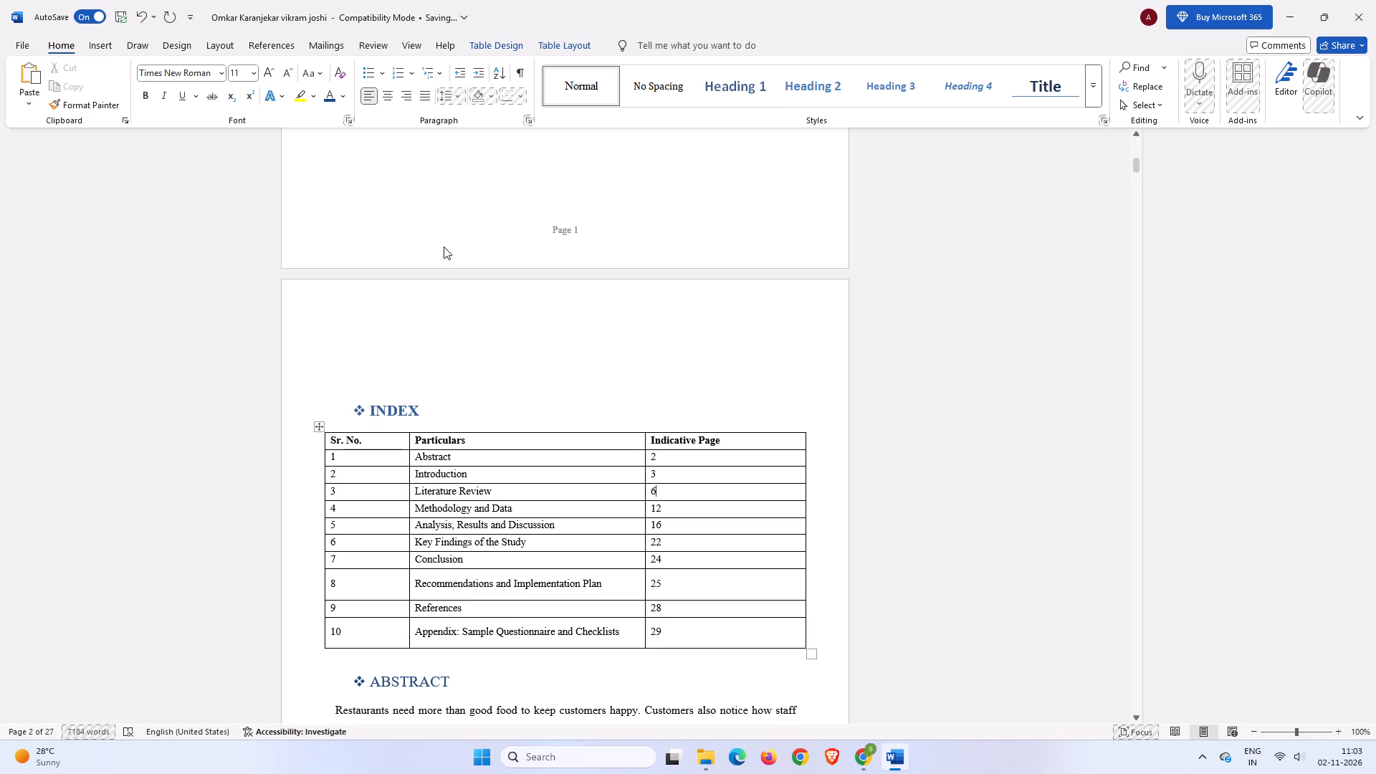
Increase the font size of the whole table under 2.12 Conceptual Framework on page 8 to 11.
{"action": "scroll", "coordinate": [630, 447], "scroll_direction": "down", "scroll_amount": 6}
{"action": "scroll", "coordinate": [649, 773], "scroll_direction": "down", "scroll_amount": 2}
{"action": "scroll", "coordinate": [649, 642], "scroll_direction": "down", "scroll_amount": 6}
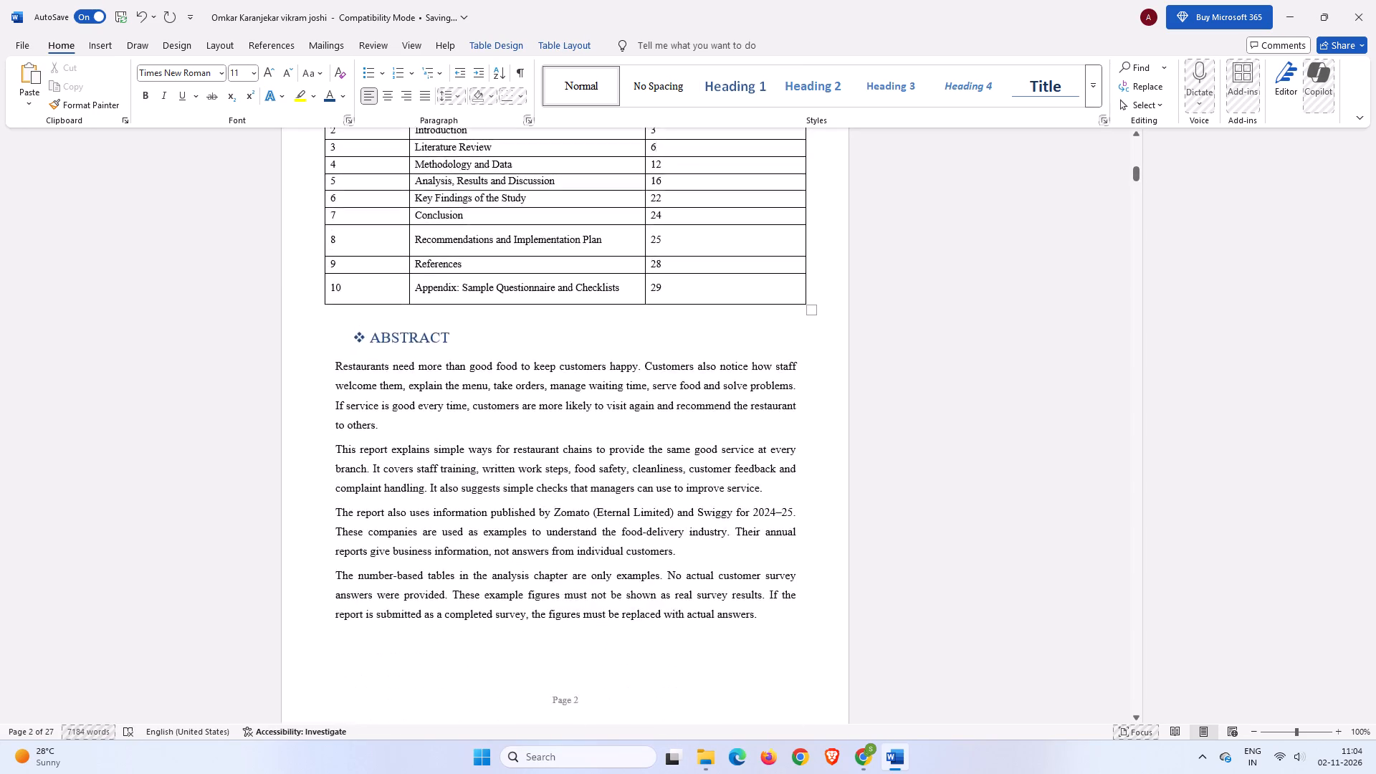
{"action": "scroll", "coordinate": [651, 625], "scroll_direction": "down", "scroll_amount": 18}
{"action": "scroll", "coordinate": [608, 426], "scroll_direction": "down", "scroll_amount": 4}
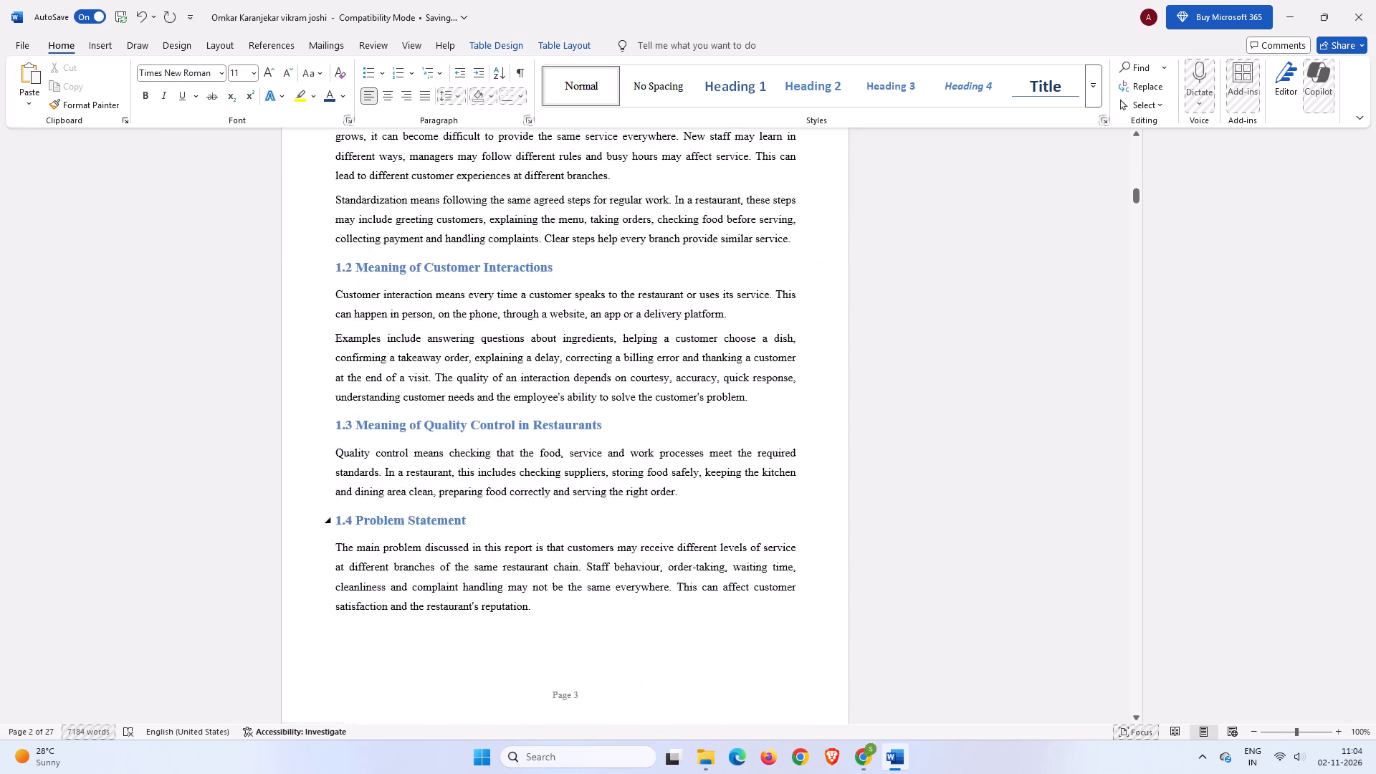
{"action": "scroll", "coordinate": [593, 439], "scroll_direction": "down", "scroll_amount": 6}
{"action": "scroll", "coordinate": [591, 404], "scroll_direction": "down", "scroll_amount": 19}
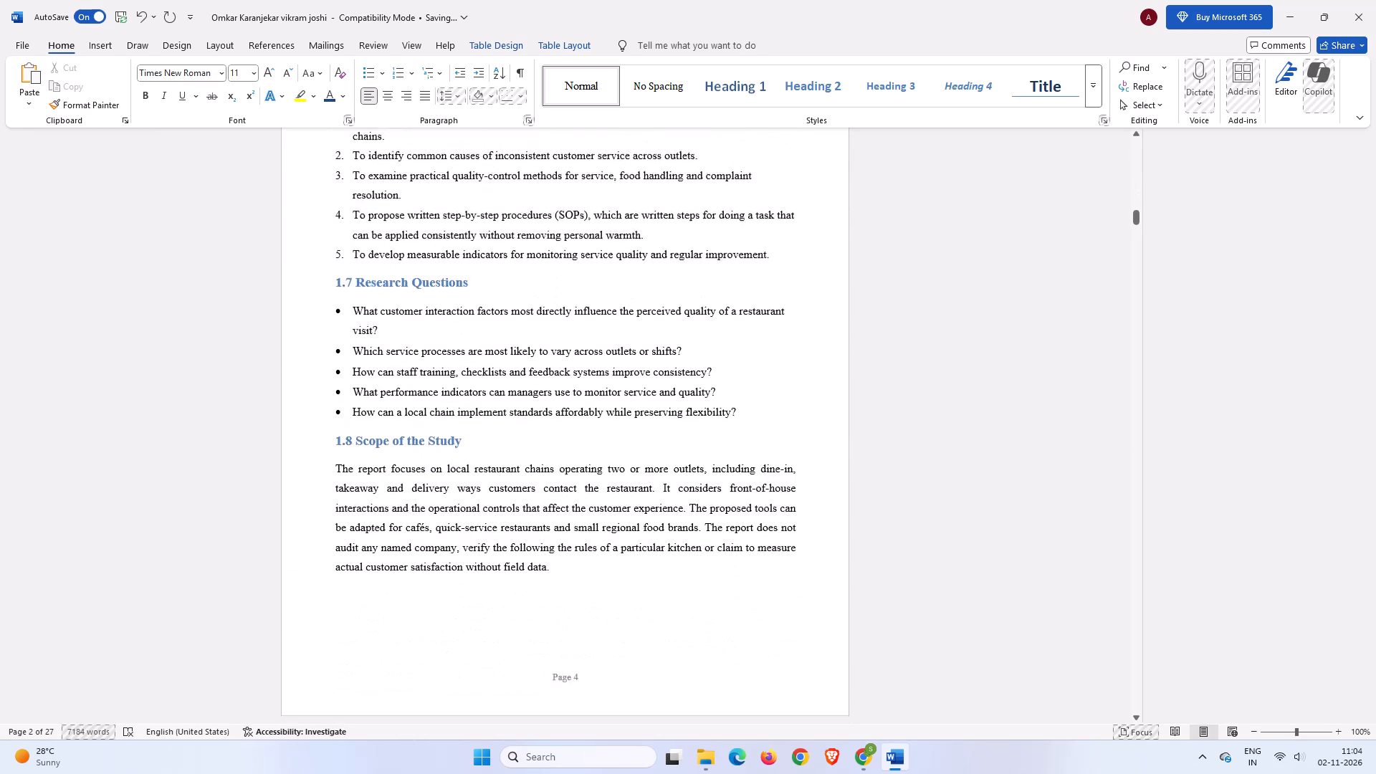
{"action": "scroll", "coordinate": [604, 403], "scroll_direction": "down", "scroll_amount": 20}
{"action": "scroll", "coordinate": [604, 403], "scroll_direction": "down", "scroll_amount": 6}
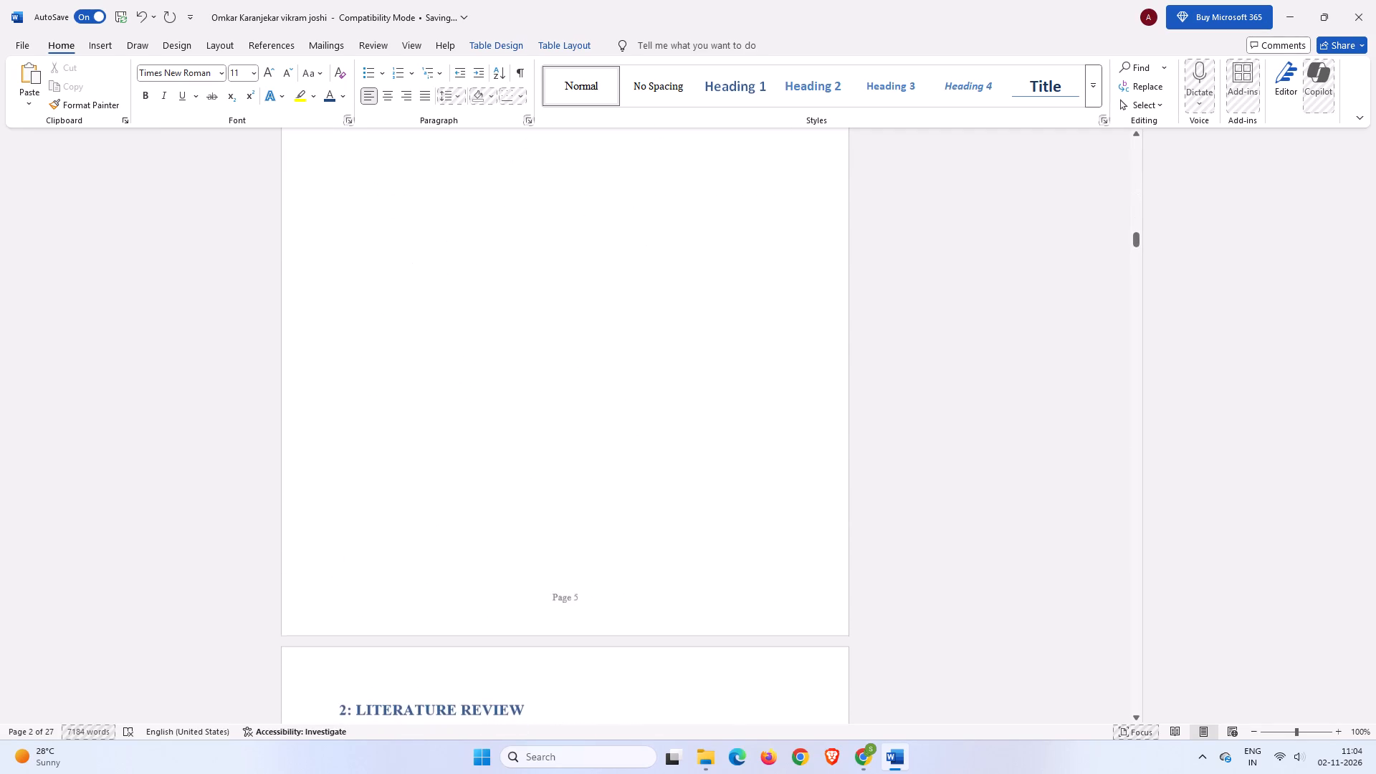
{"action": "scroll", "coordinate": [614, 473], "scroll_direction": "down", "scroll_amount": 19}
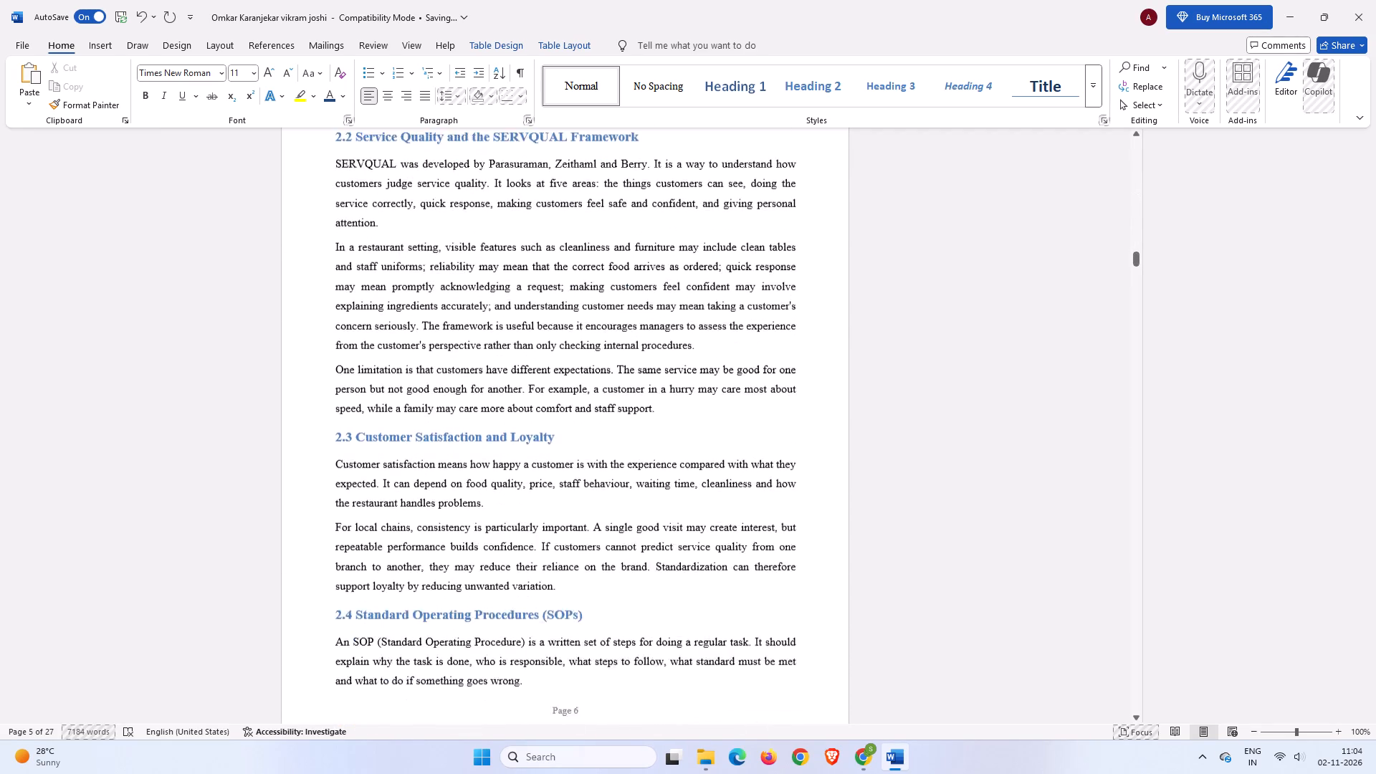
{"action": "scroll", "coordinate": [591, 494], "scroll_direction": "down", "scroll_amount": 20}
{"action": "scroll", "coordinate": [591, 494], "scroll_direction": "down", "scroll_amount": 4}
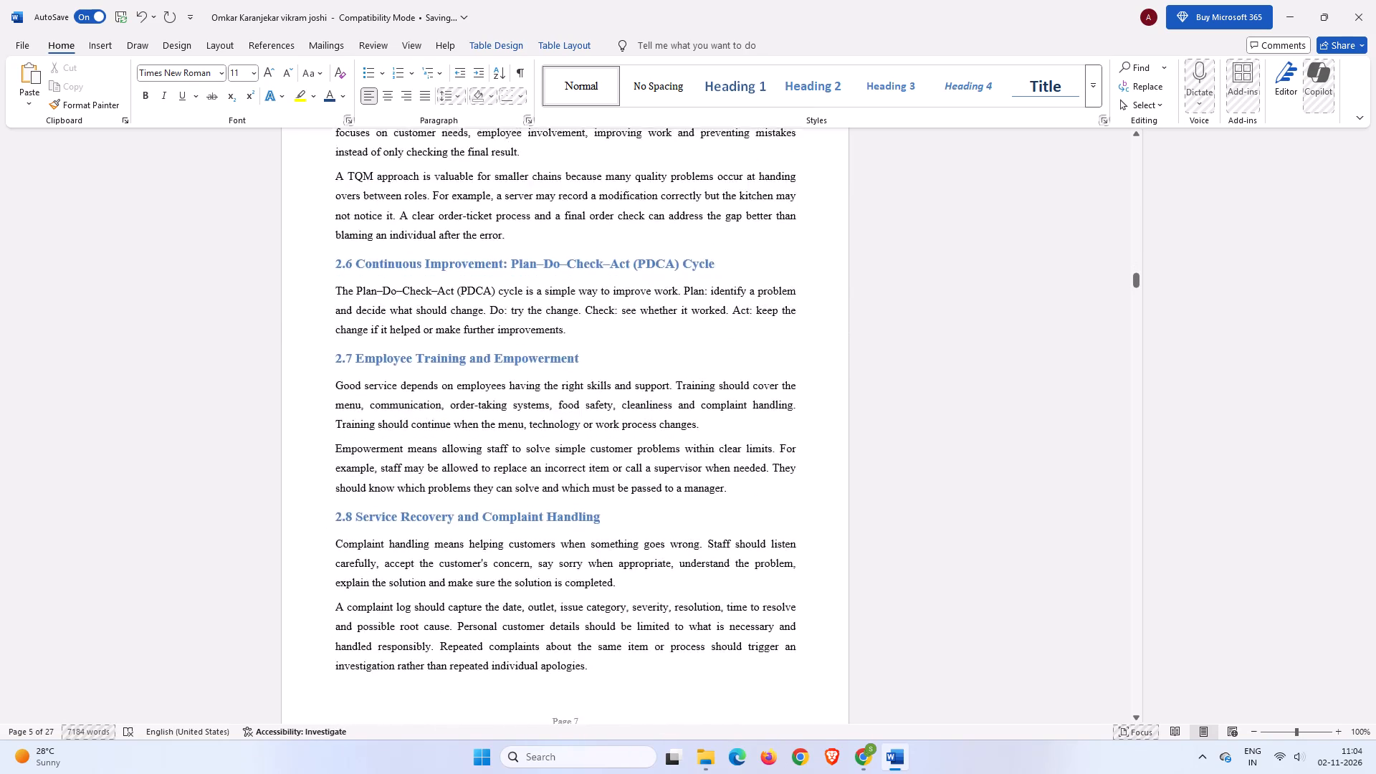
{"action": "scroll", "coordinate": [630, 501], "scroll_direction": "down", "scroll_amount": 15}
{"action": "scroll", "coordinate": [639, 467], "scroll_direction": "down", "scroll_amount": 7}
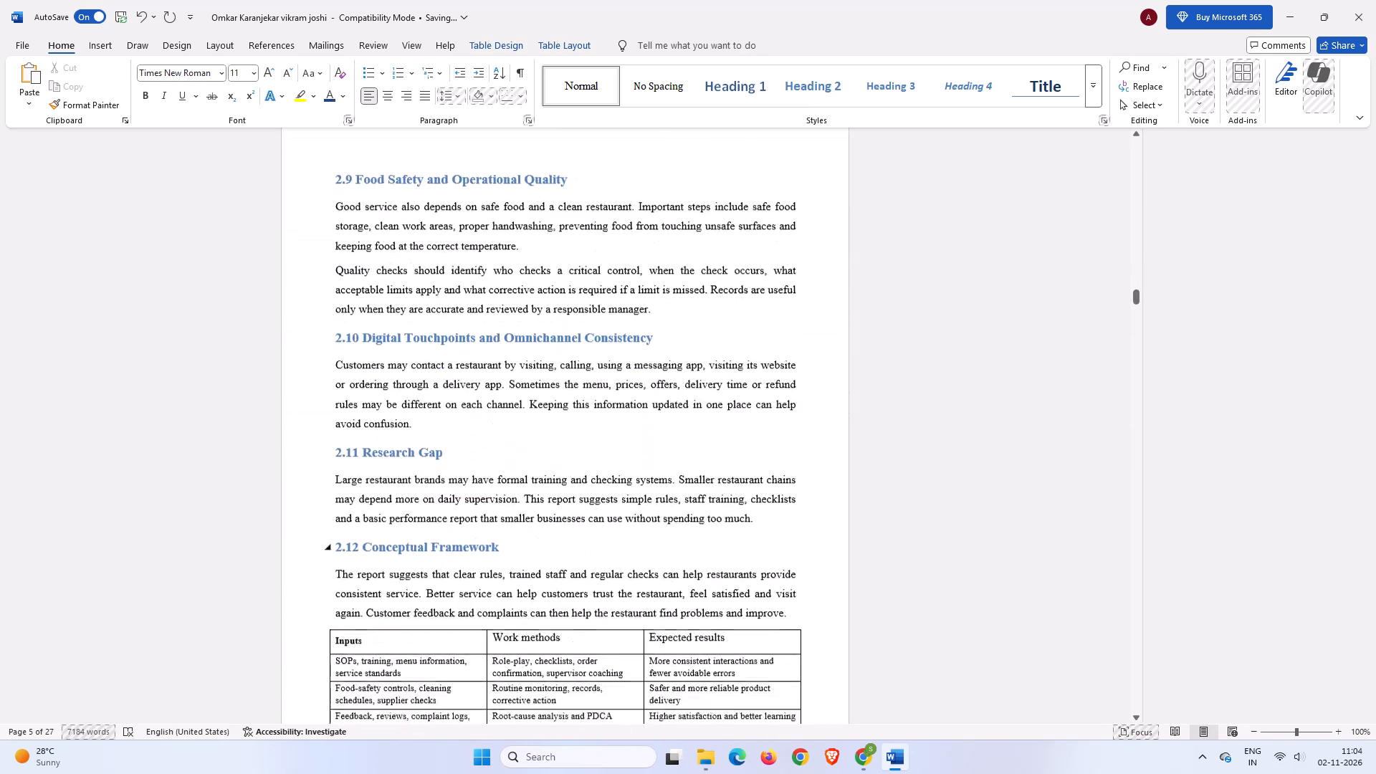
{"action": "scroll", "coordinate": [641, 479], "scroll_direction": "down", "scroll_amount": 14}
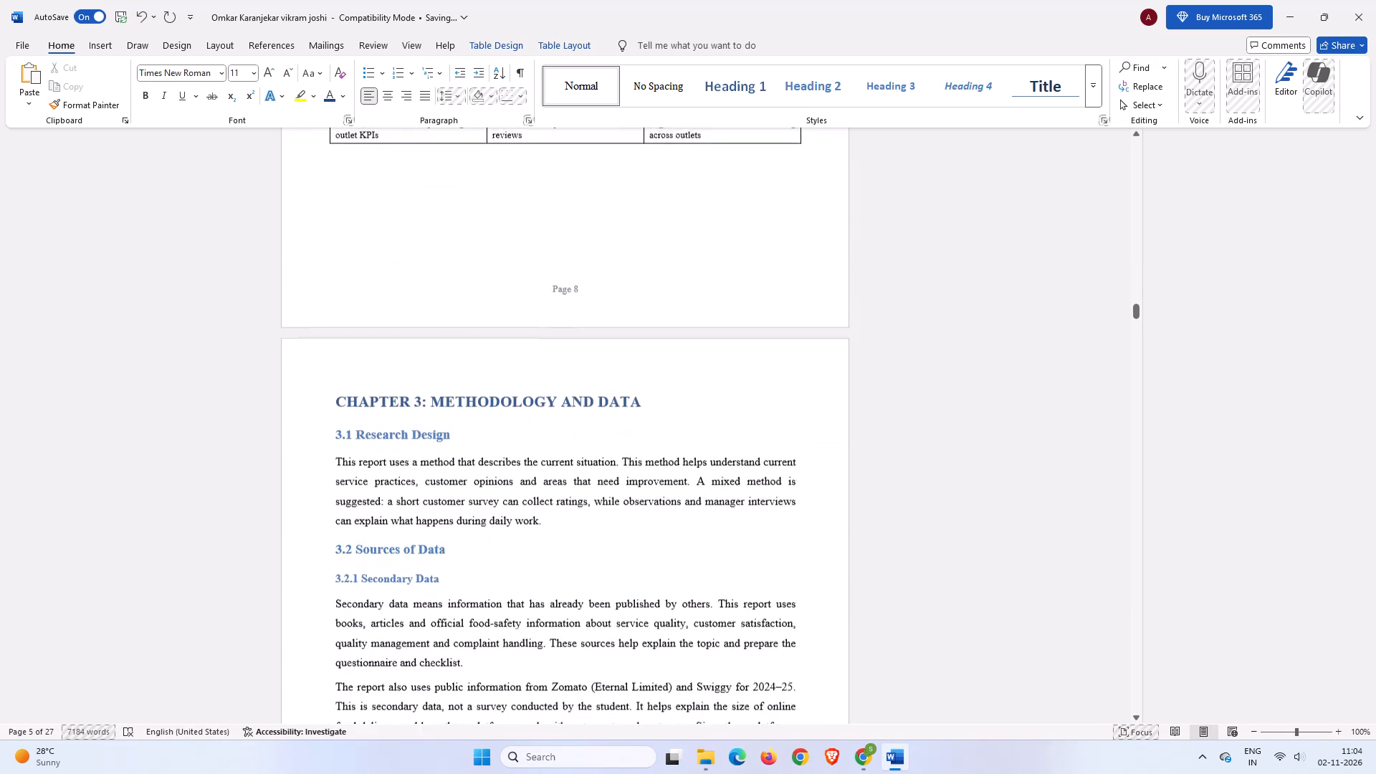
{"action": "scroll", "coordinate": [644, 460], "scroll_direction": "up", "scroll_amount": 9}
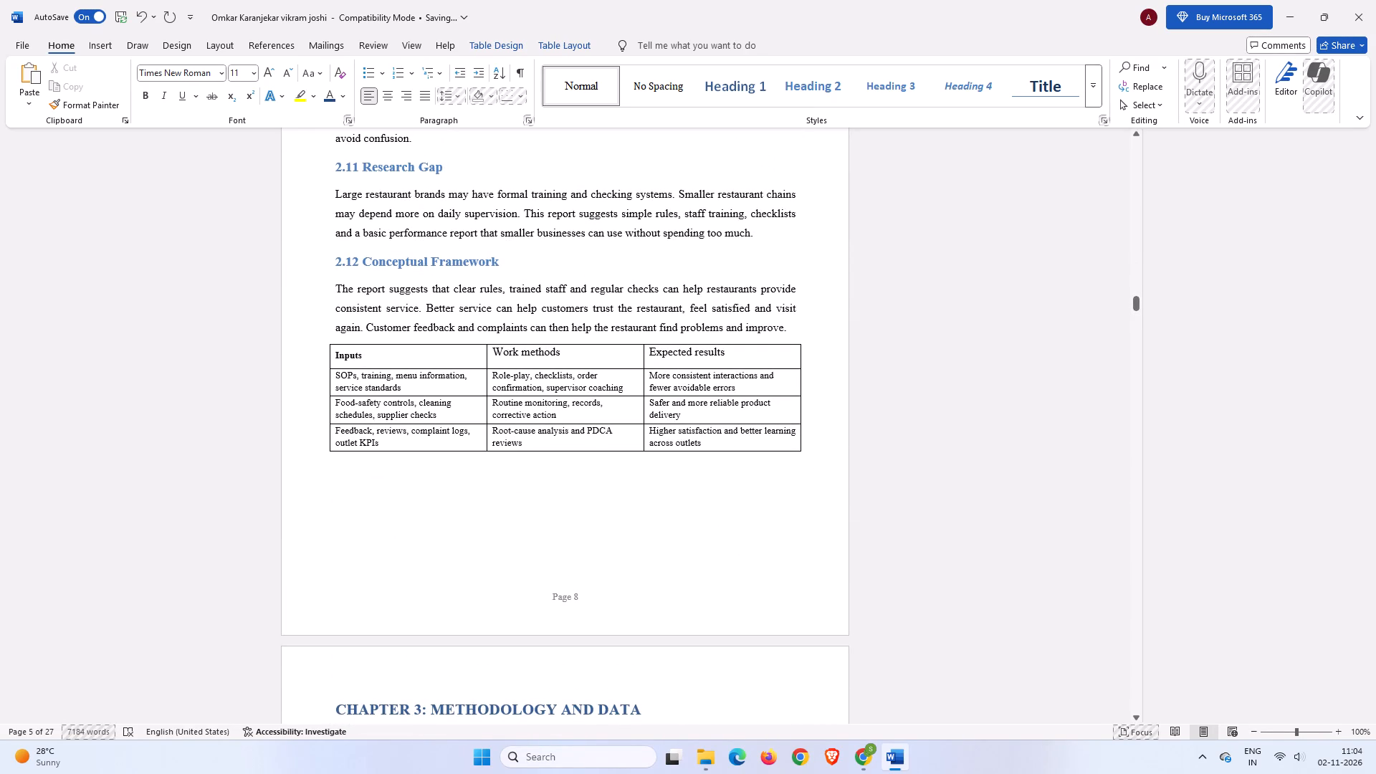
{"action": "left_click", "coordinate": [338, 350]}
{"action": "left_click", "coordinate": [326, 340]}
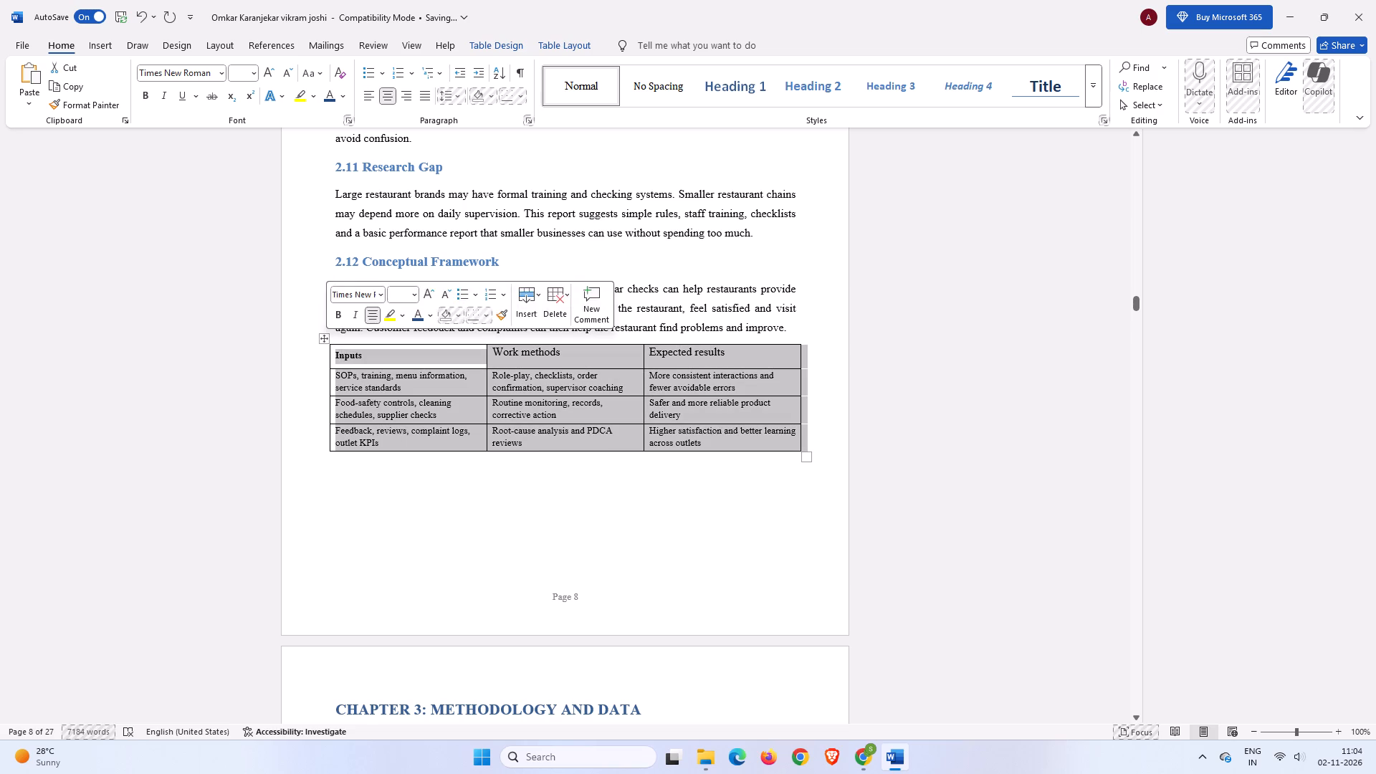
{"action": "left_click", "coordinate": [270, 80]}
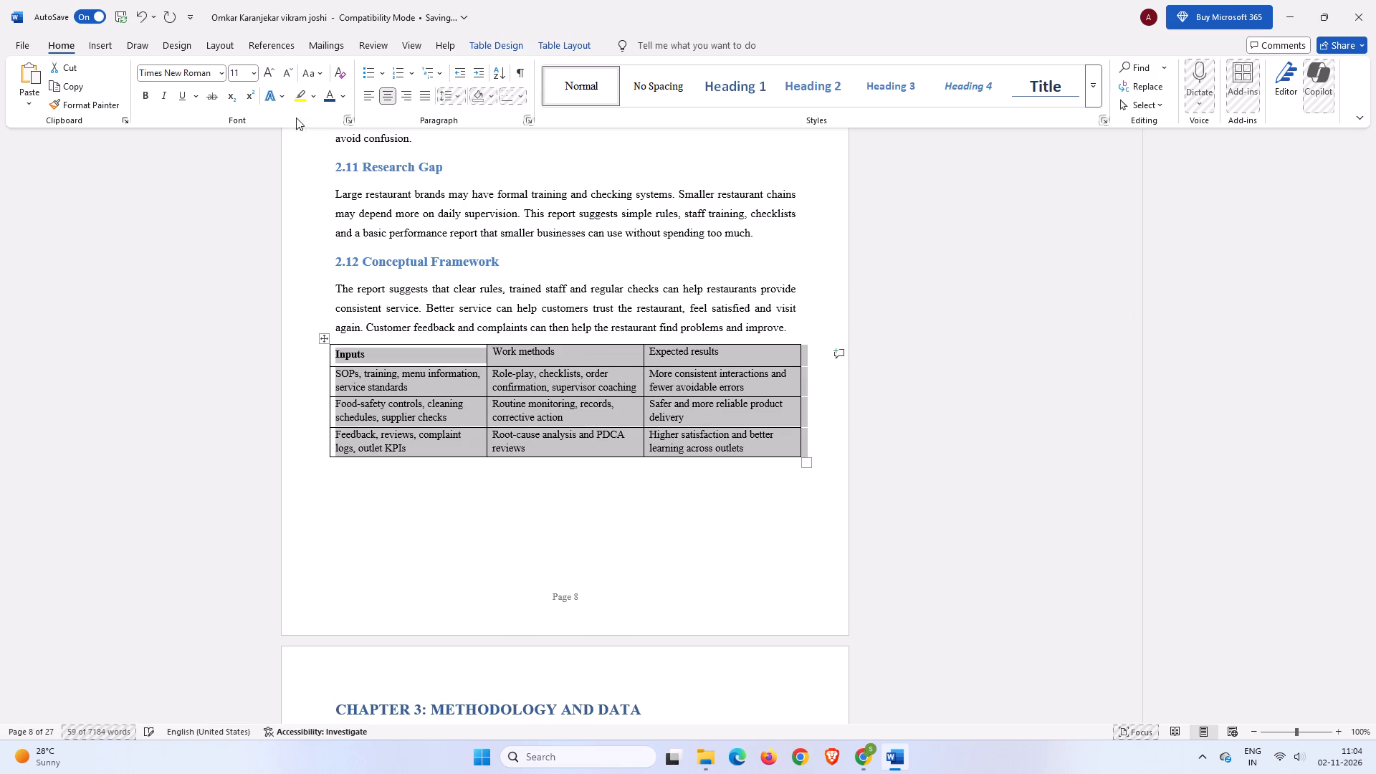
Enlarge the table under 2.12 Conceptual Framework slightly in height.
{"action": "left_click_drag", "start_coordinate": [803, 459], "coordinate": [803, 487]}
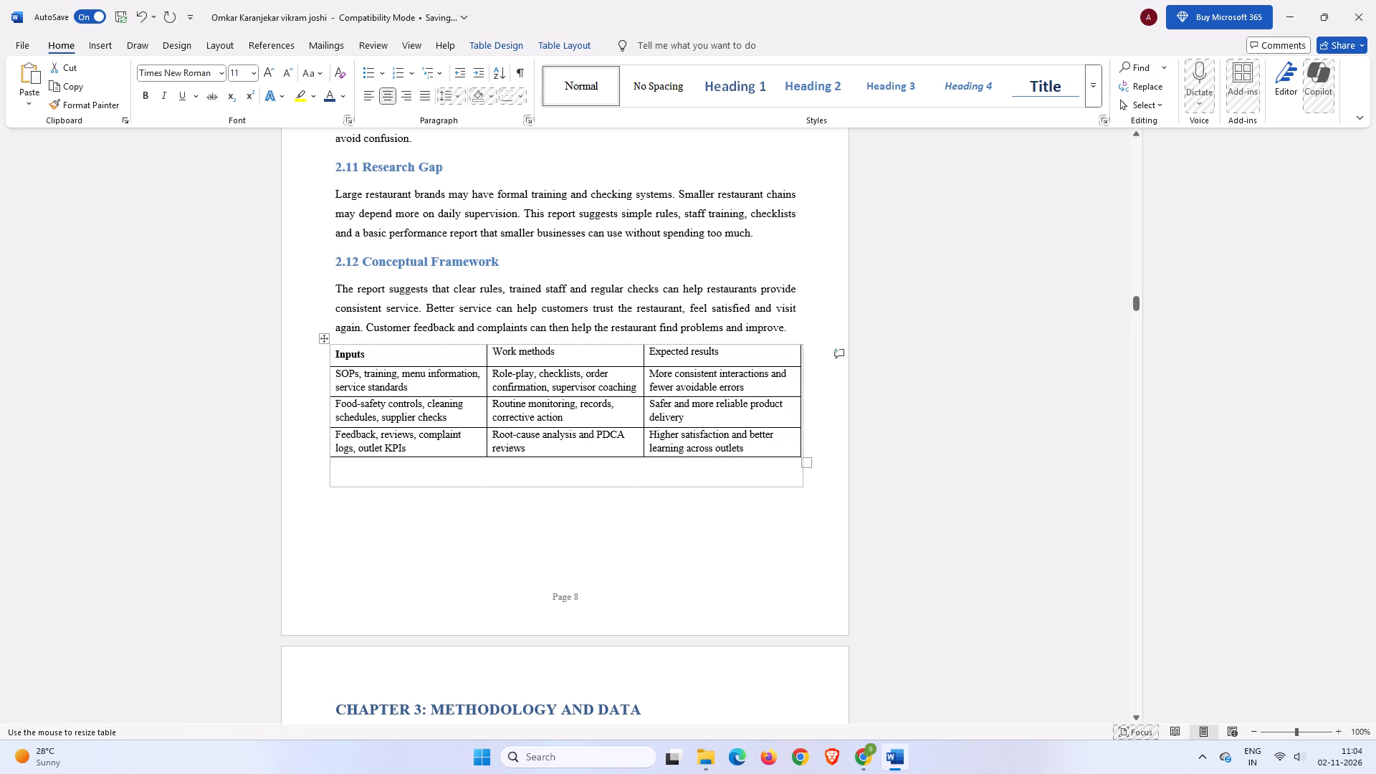
Enlarge the table under 2.12 Conceptual Framework further in height so its rows have more space within page 8.
{"action": "left_click_drag", "start_coordinate": [803, 487], "coordinate": [805, 525]}
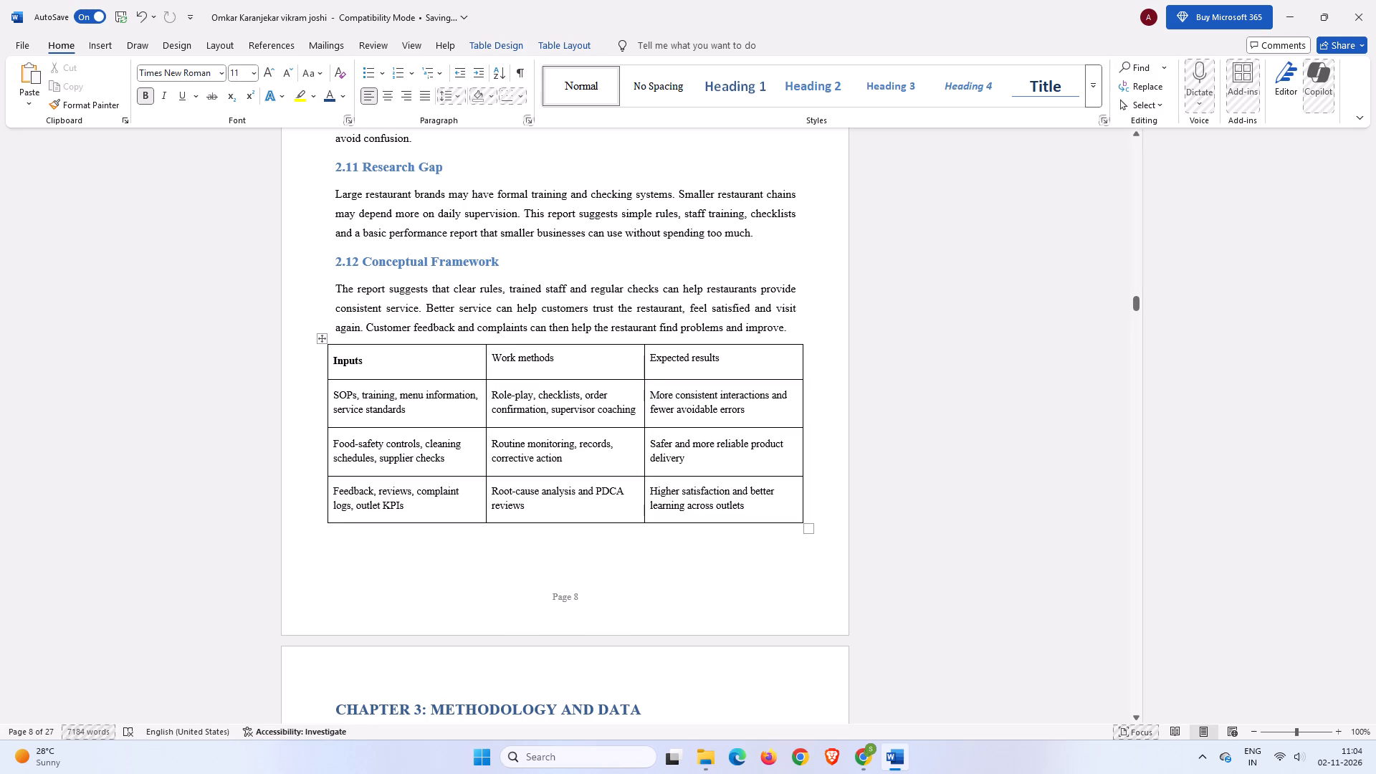
Delete the word CHAPTER from the Methodology and Data chapter's heading on page 9.
{"action": "scroll", "coordinate": [875, 484], "scroll_direction": "down", "scroll_amount": 2}
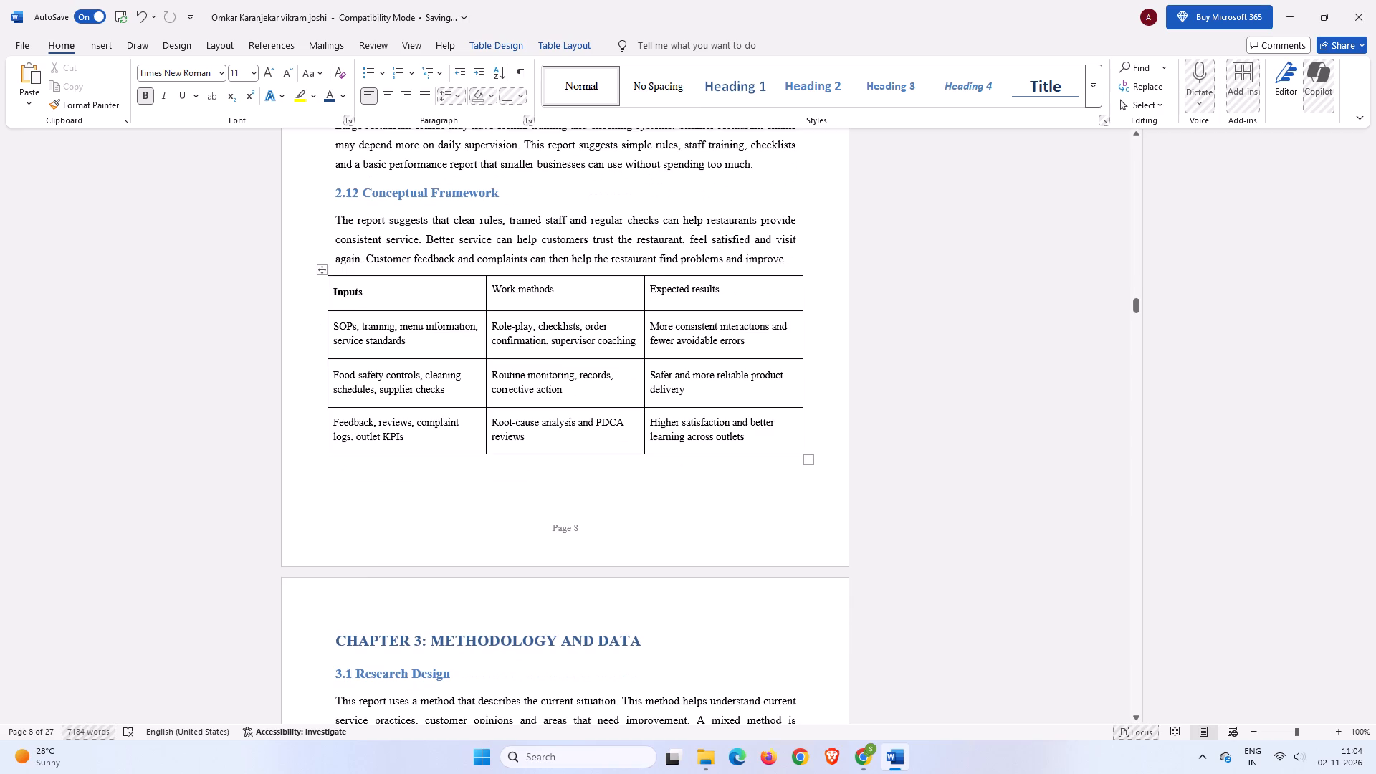
{"action": "scroll", "coordinate": [897, 479], "scroll_direction": "down", "scroll_amount": 12}
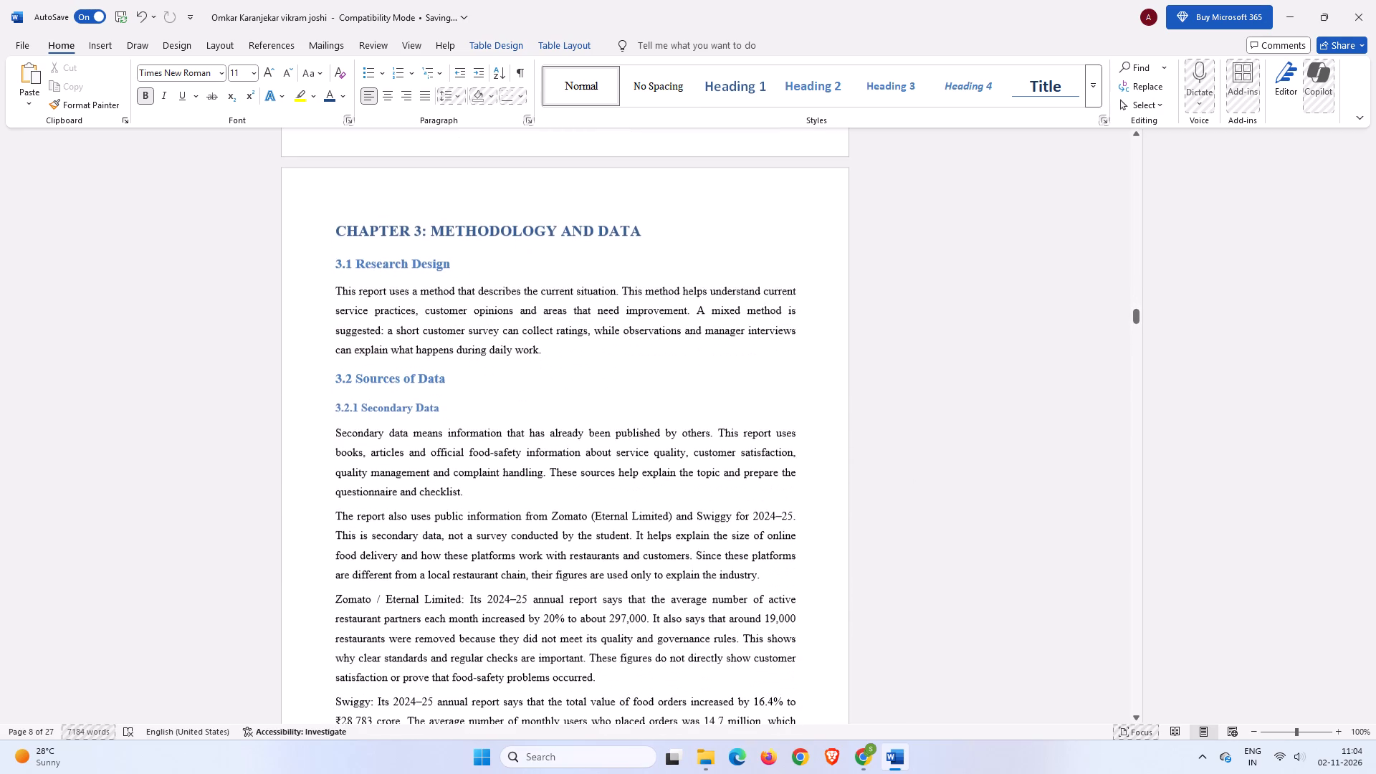
{"action": "left_click", "coordinate": [413, 224]}
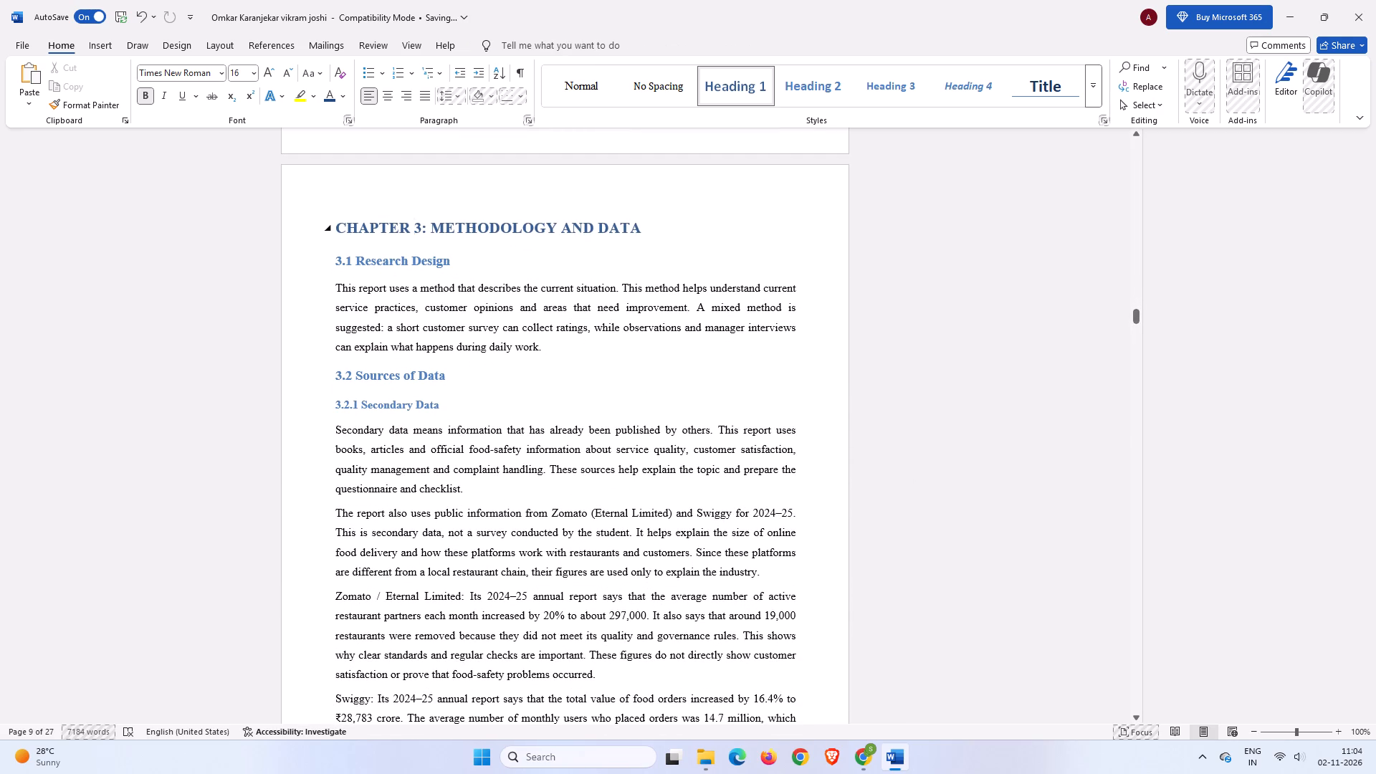
{"action": "key", "text": "BackSpace"}
{"action": "key", "text": "BackSpace"}
{"action": "key", "text": "BackSpace"}
{"action": "key", "text": "BackSpace"}
{"action": "key", "text": "BackSpace"}
{"action": "key", "text": "BackSpace"}
{"action": "key", "text": "BackSpace"}
{"action": "key", "text": "BackSpace"}
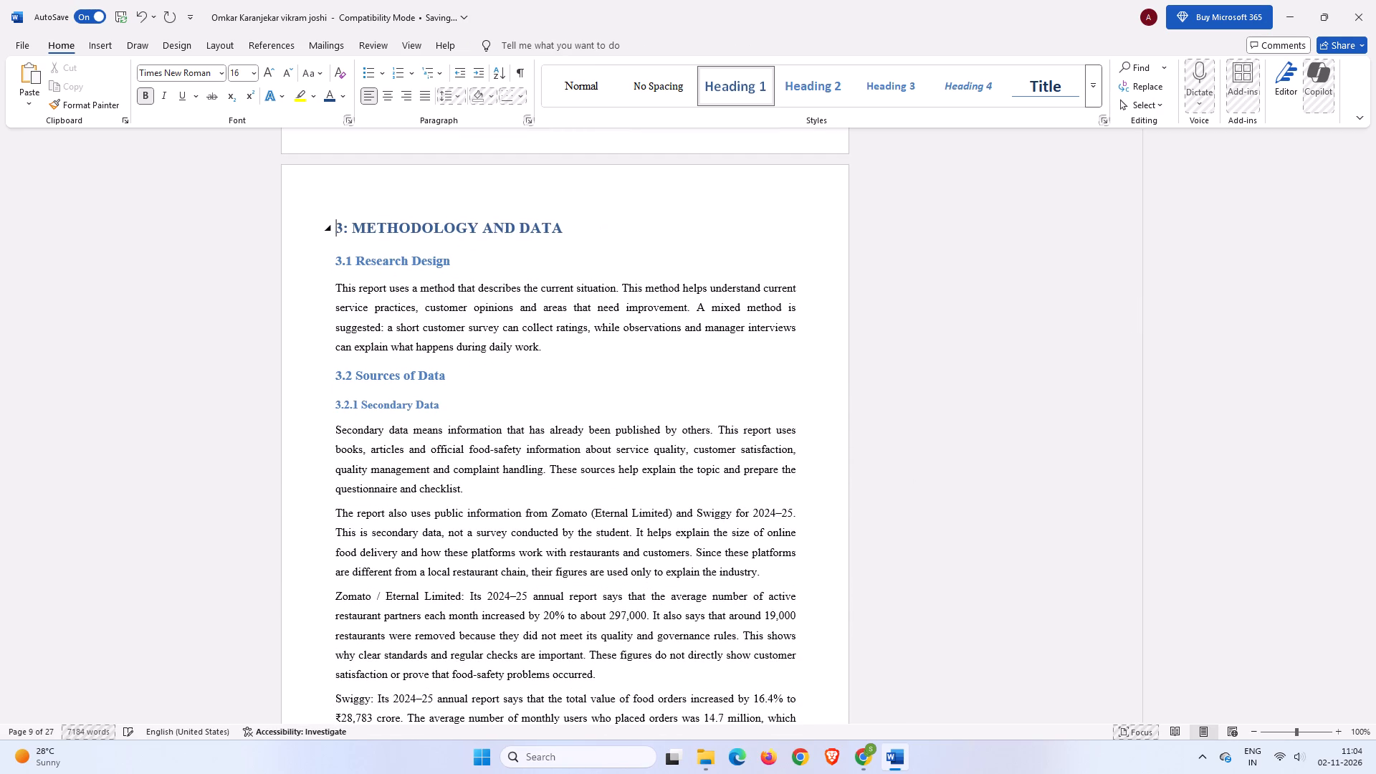
Set the indicative page number for Methodology and Data in the INDEX table to 9.
{"action": "scroll", "coordinate": [421, 358], "scroll_direction": "up", "scroll_amount": 18}
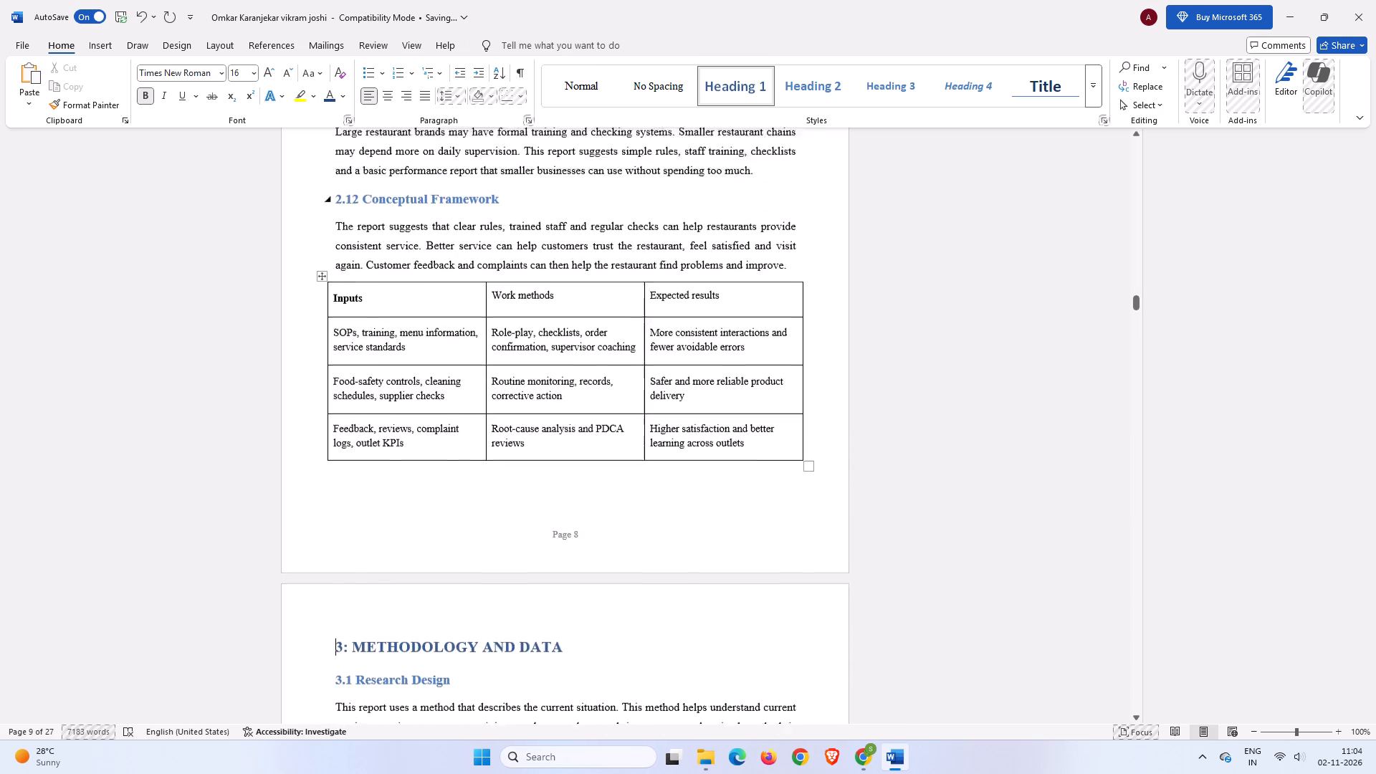
{"action": "scroll", "coordinate": [426, 348], "scroll_direction": "up", "scroll_amount": 7}
{"action": "scroll", "coordinate": [426, 348], "scroll_direction": "up", "scroll_amount": 20}
{"action": "scroll", "coordinate": [426, 348], "scroll_direction": "up", "scroll_amount": 20}
{"action": "scroll", "coordinate": [426, 348], "scroll_direction": "up", "scroll_amount": 2}
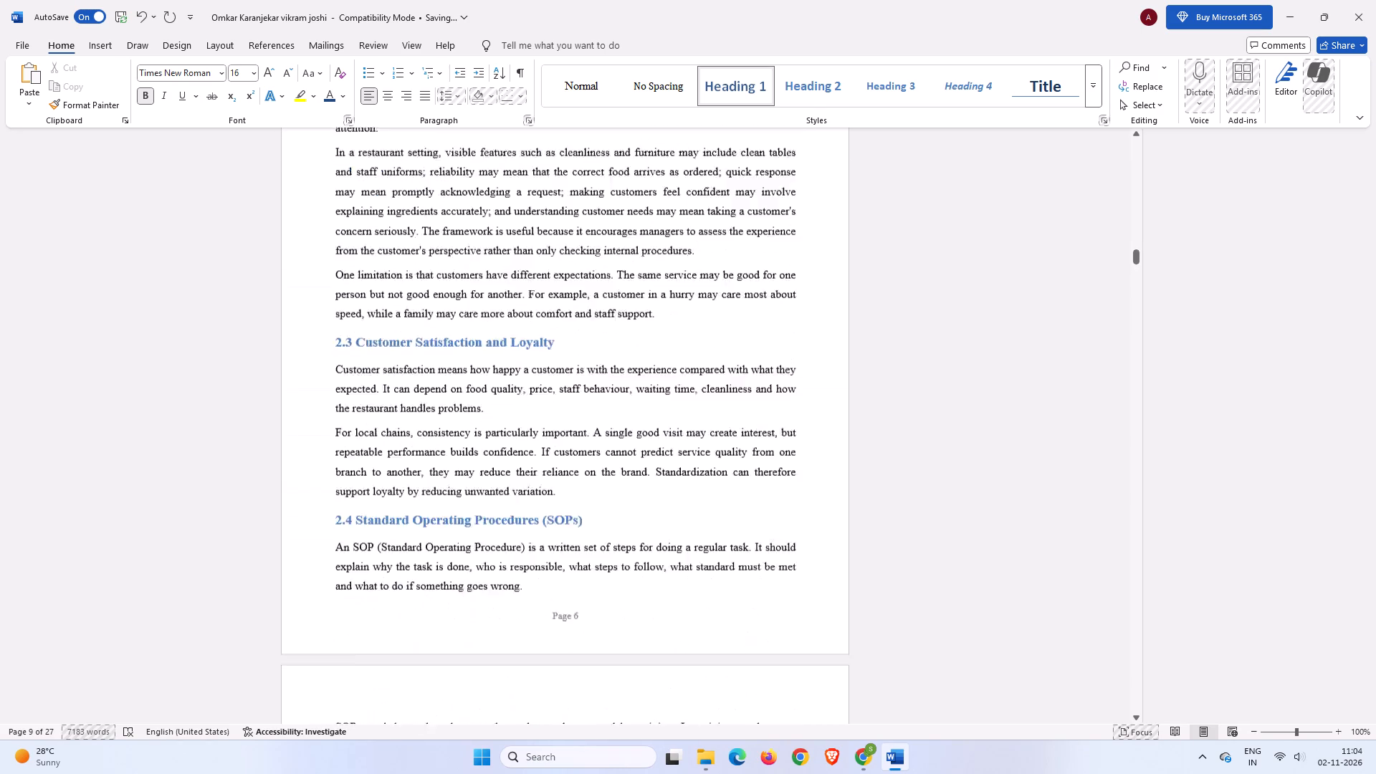
{"action": "scroll", "coordinate": [429, 348], "scroll_direction": "up", "scroll_amount": 16}
{"action": "scroll", "coordinate": [429, 348], "scroll_direction": "up", "scroll_amount": 18}
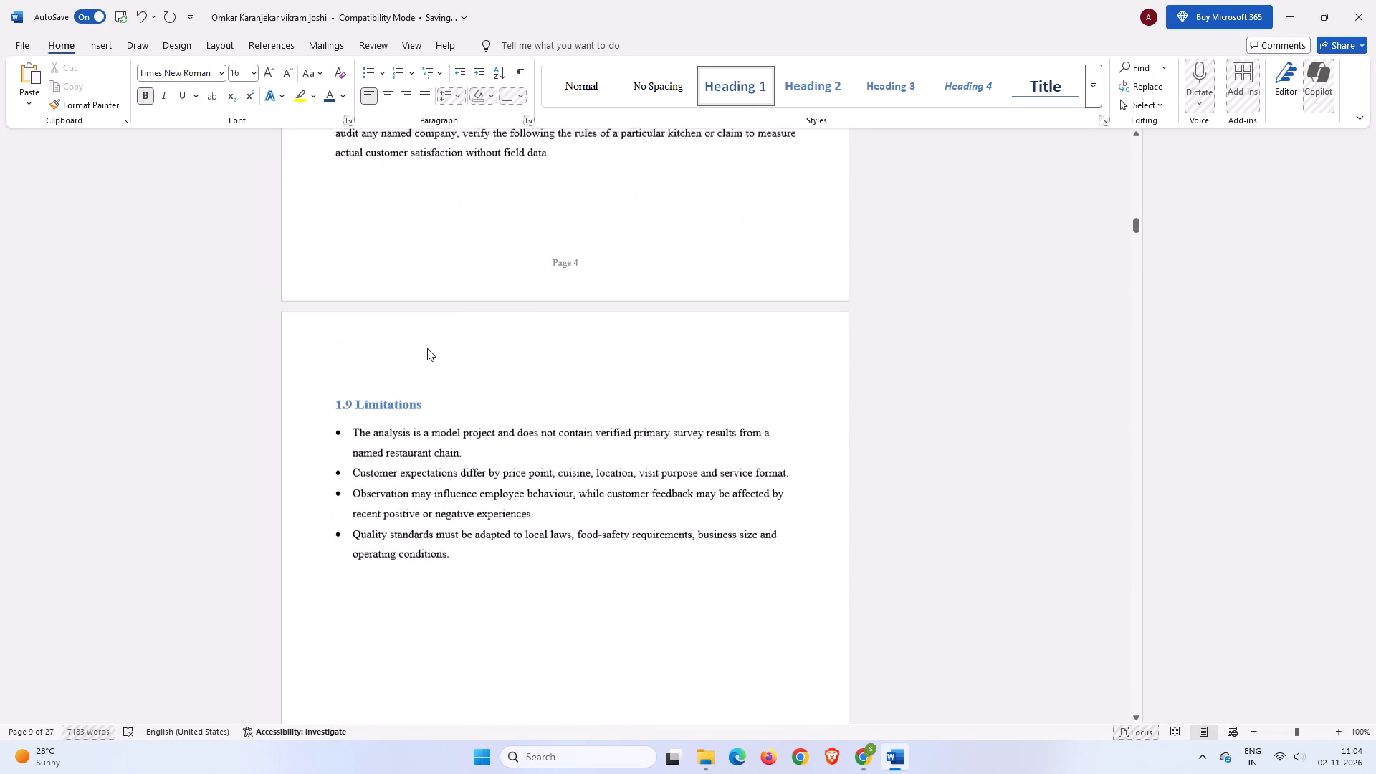
{"action": "scroll", "coordinate": [427, 348], "scroll_direction": "up", "scroll_amount": 18}
{"action": "scroll", "coordinate": [426, 348], "scroll_direction": "up", "scroll_amount": 20}
{"action": "scroll", "coordinate": [426, 348], "scroll_direction": "up", "scroll_amount": 3}
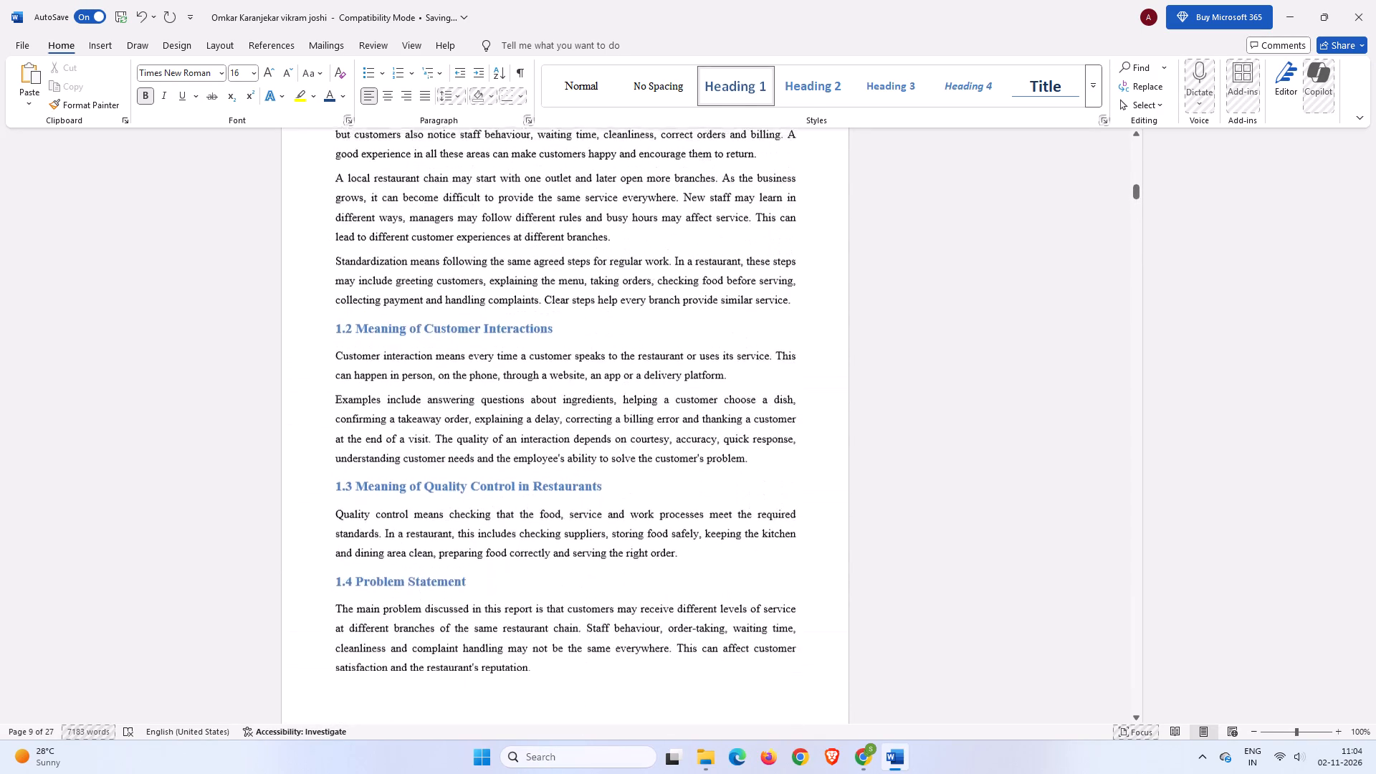
{"action": "scroll", "coordinate": [410, 355], "scroll_direction": "up", "scroll_amount": 4}
{"action": "scroll", "coordinate": [378, 368], "scroll_direction": "up", "scroll_amount": 20}
{"action": "scroll", "coordinate": [378, 368], "scroll_direction": "up", "scroll_amount": 3}
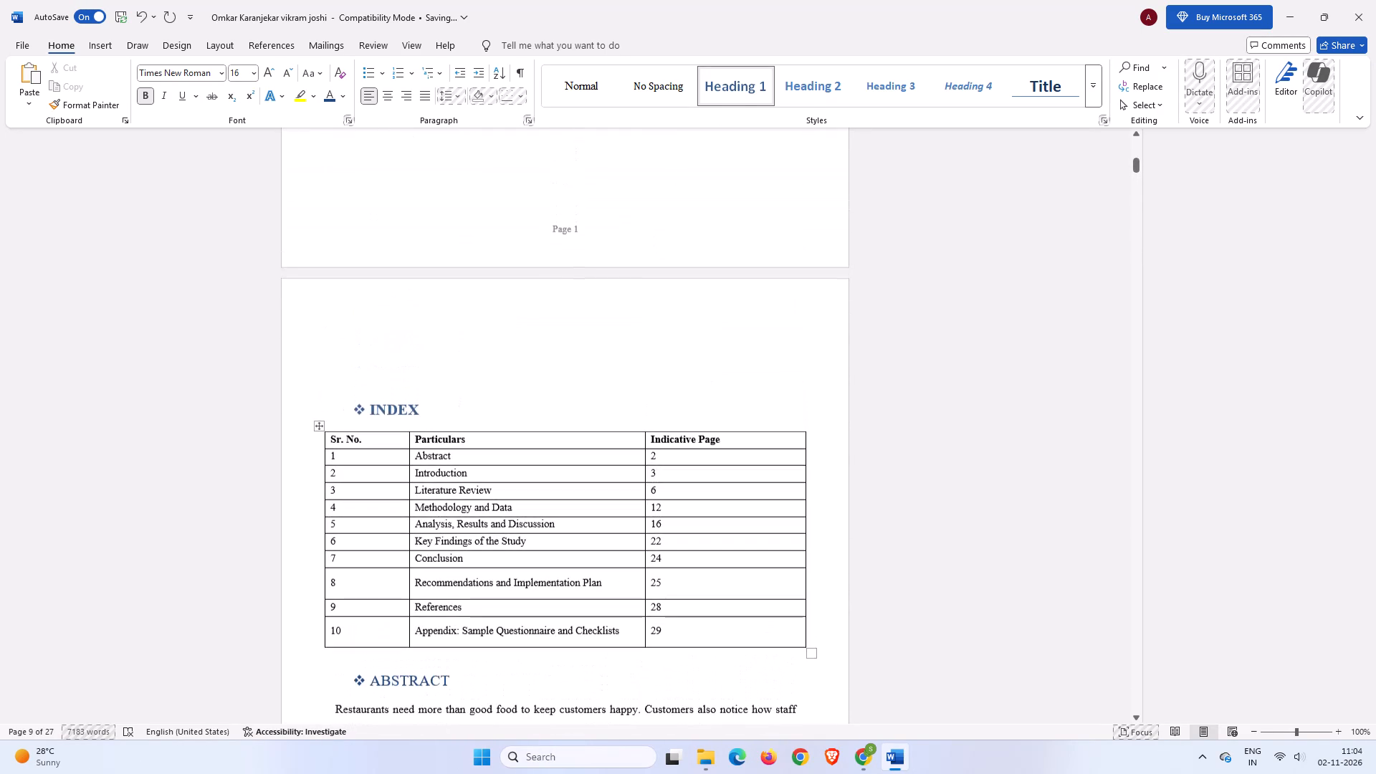
{"action": "left_click", "coordinate": [677, 507]}
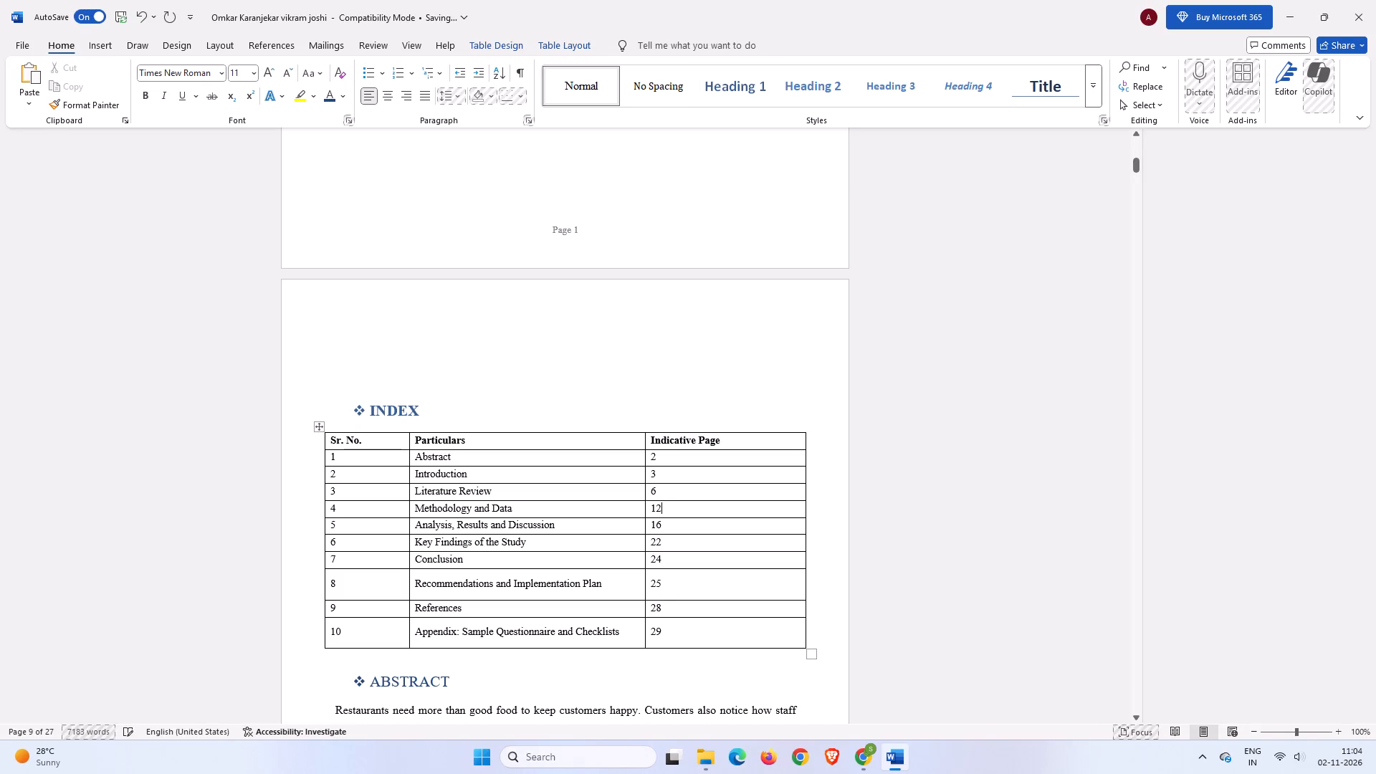
{"action": "key", "text": "BackSpace"}
{"action": "key", "text": "BackSpace"}
{"action": "key", "text": "9"}
Review the report from the INDEX through the Introduction, Literature Review and Methodology and Data chapters, checking headings, tables and page breaks.
{"action": "scroll", "coordinate": [677, 507], "scroll_direction": "up", "scroll_amount": 1}
{"action": "scroll", "coordinate": [718, 589], "scroll_direction": "down", "scroll_amount": 14}
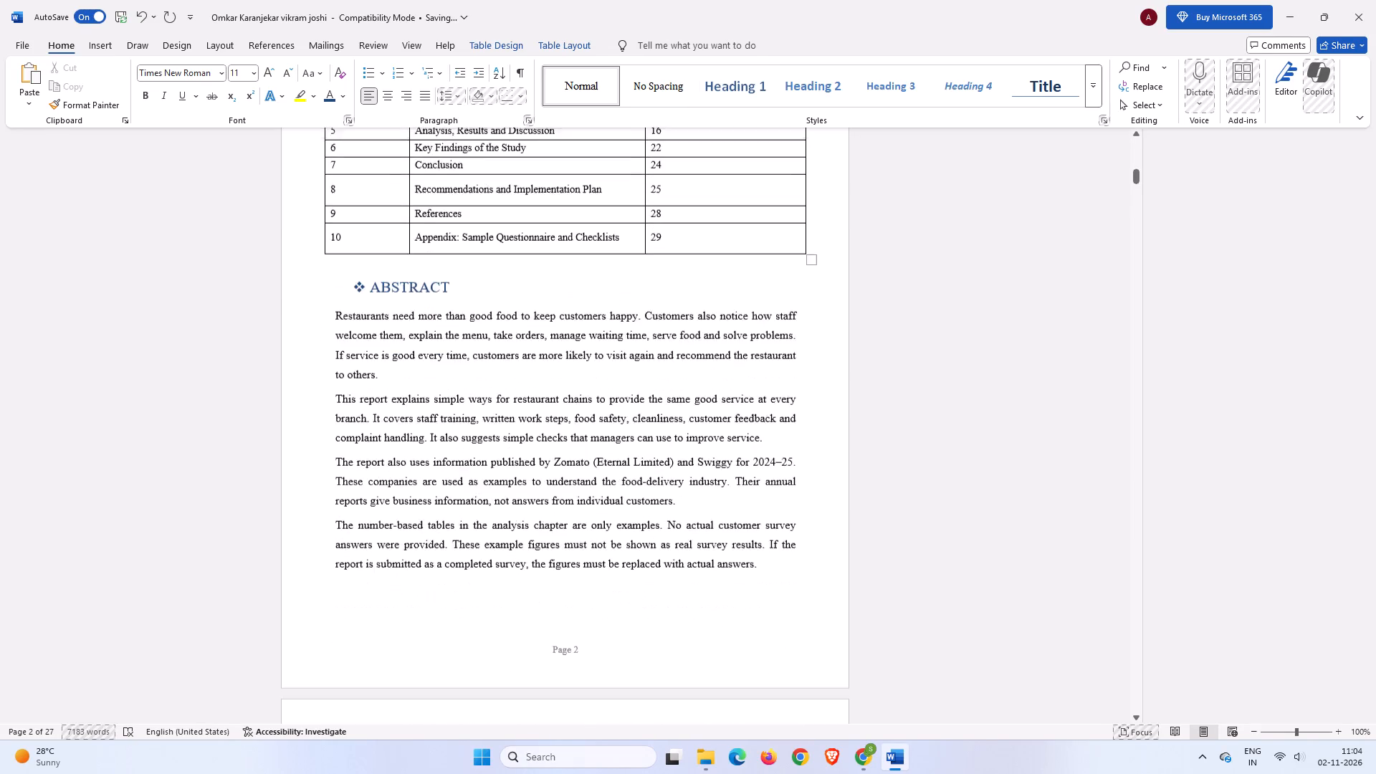
{"action": "scroll", "coordinate": [685, 411], "scroll_direction": "down", "scroll_amount": 5}
{"action": "scroll", "coordinate": [87, 0], "scroll_direction": "down", "scroll_amount": 7}
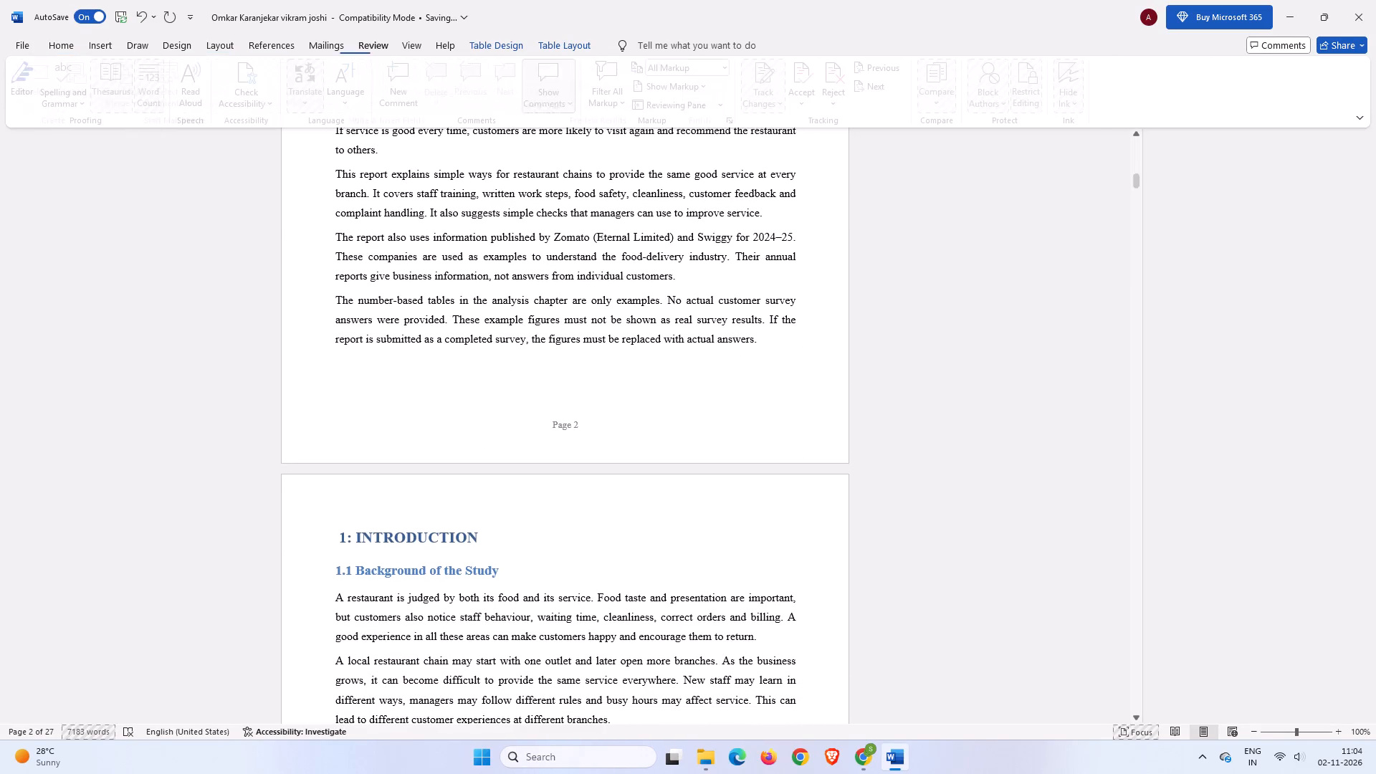
{"action": "scroll", "coordinate": [646, 265], "scroll_direction": "down", "scroll_amount": 20}
{"action": "scroll", "coordinate": [646, 265], "scroll_direction": "down", "scroll_amount": 3}
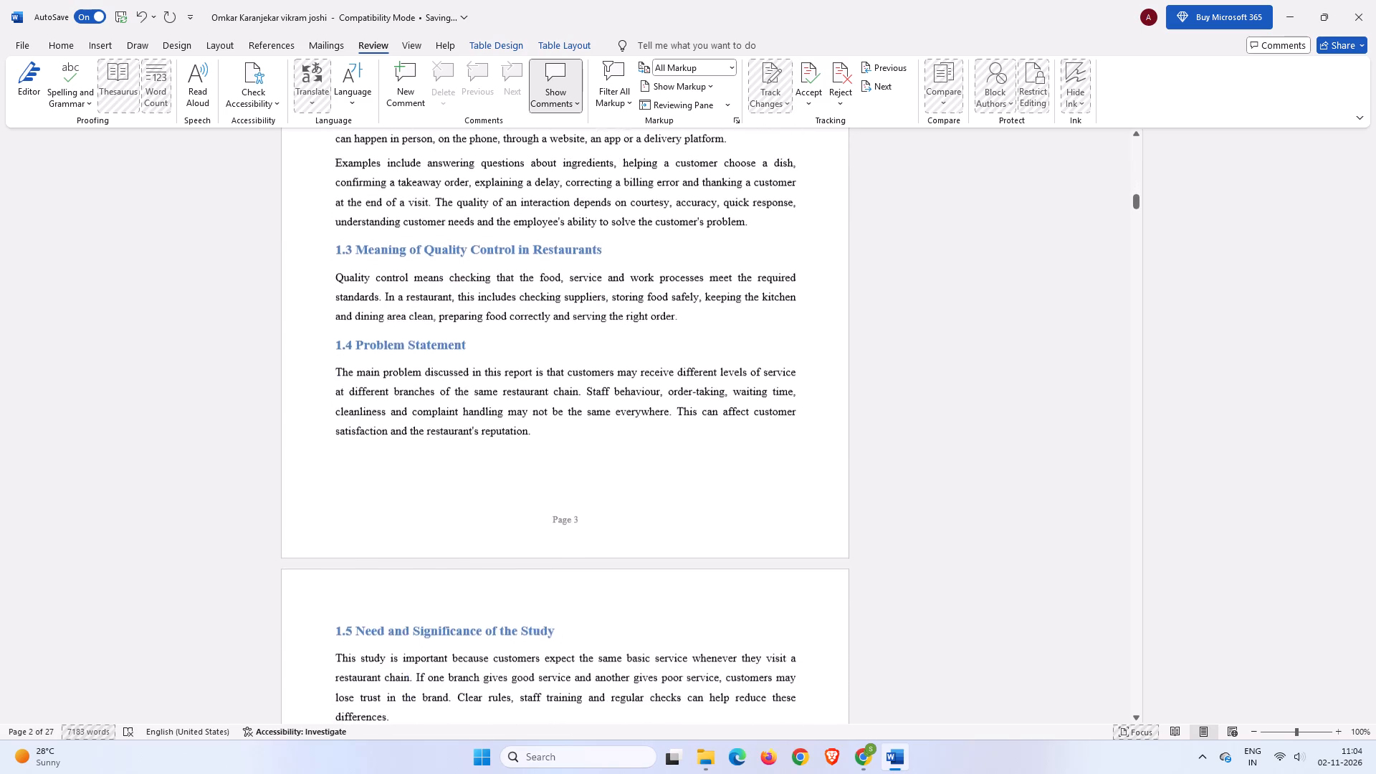
{"action": "scroll", "coordinate": [646, 233], "scroll_direction": "down", "scroll_amount": 20}
{"action": "scroll", "coordinate": [646, 233], "scroll_direction": "down", "scroll_amount": 4}
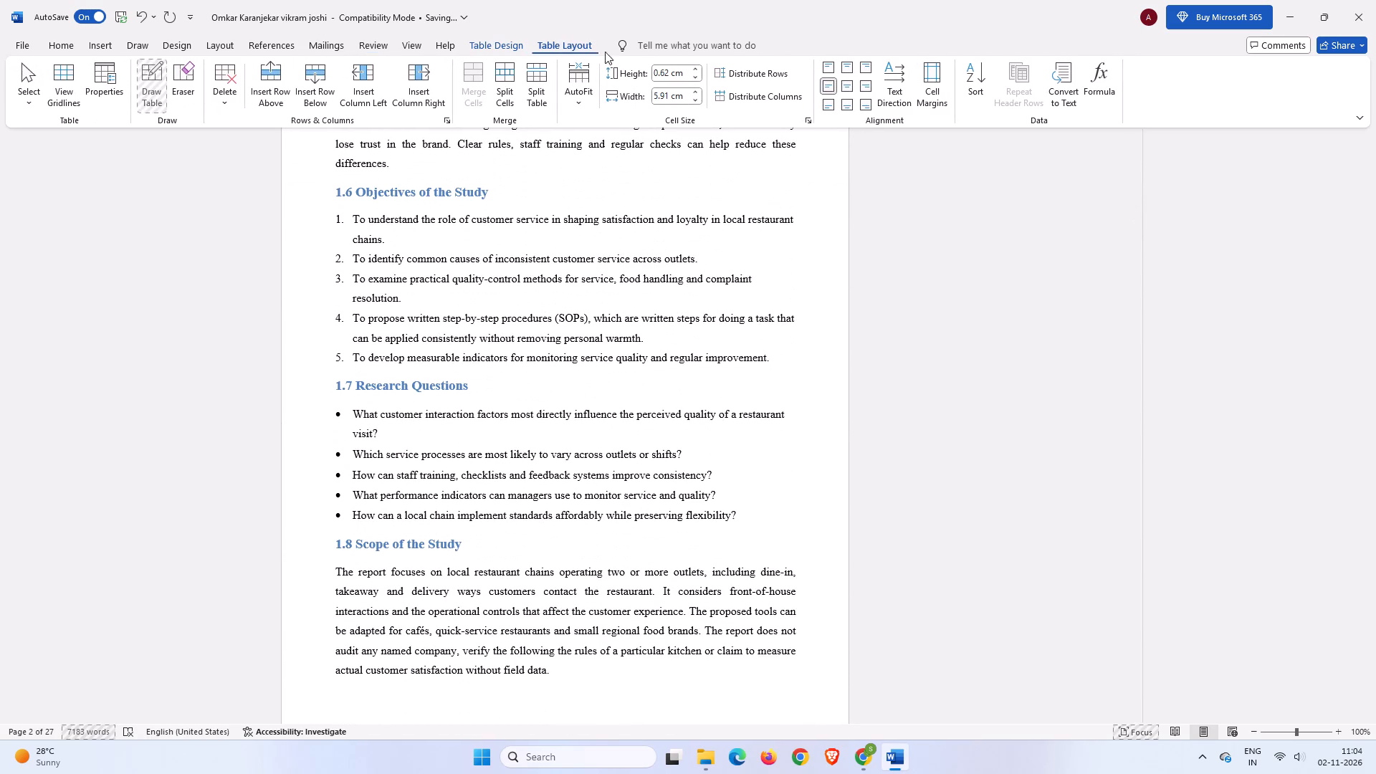
{"action": "left_click", "coordinate": [936, 402]}
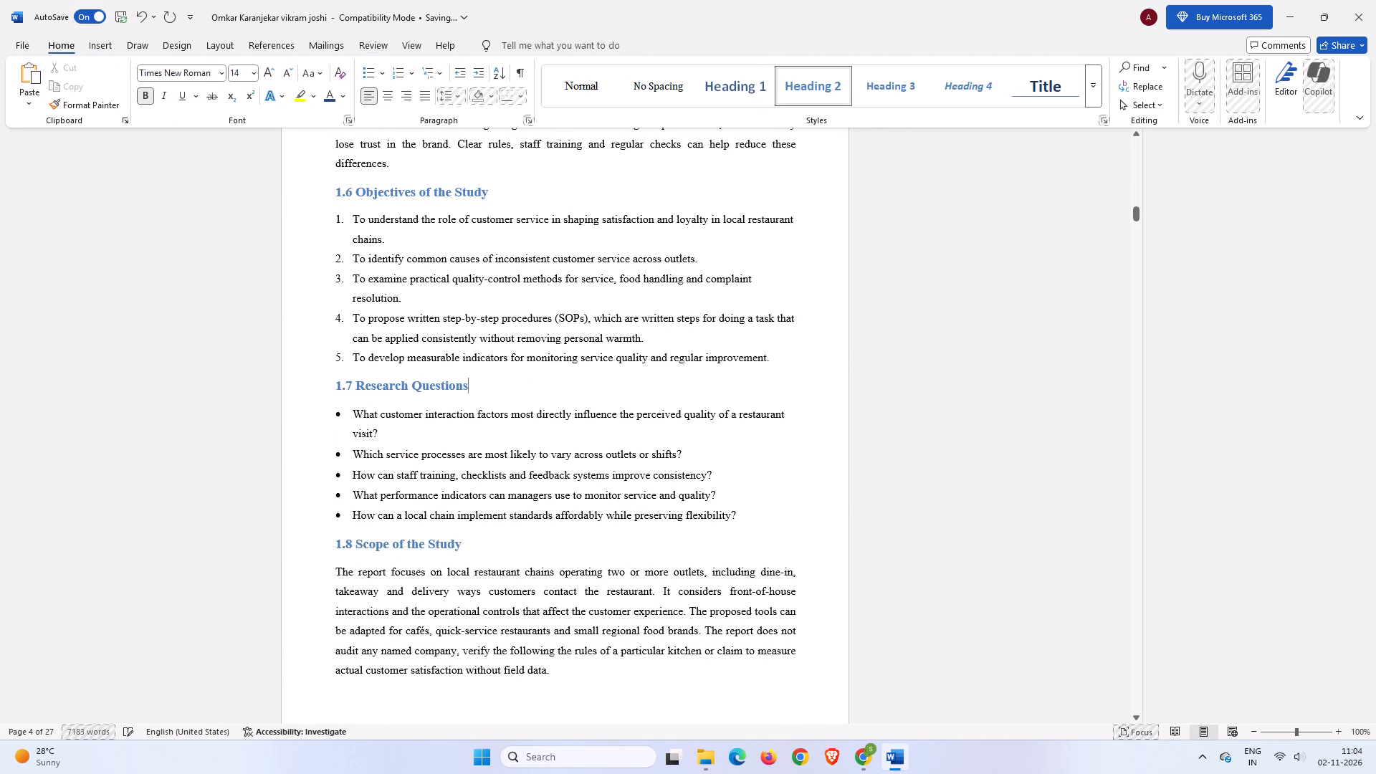
{"action": "key", "text": "Down"}
{"action": "key", "text": "Down"}
{"action": "key", "text": "Down"}
{"action": "key", "text": "Down"}
{"action": "key", "text": "Down"}
{"action": "key", "text": "Down"}
{"action": "key", "text": "Down"}
{"action": "key", "text": "Down"}
{"action": "key", "text": "Down"}
{"action": "key", "text": "Down"}
{"action": "key", "text": "Down"}
{"action": "key", "text": "Down"}
{"action": "key", "text": "Down"}
{"action": "key", "text": "Down"}
{"action": "key", "text": "Down"}
{"action": "key", "text": "Down"}
{"action": "key", "text": "Down"}
{"action": "key", "text": "Down"}
{"action": "key", "text": "Down"}
{"action": "key", "text": "Down"}
{"action": "key", "text": "Down"}
{"action": "key", "text": "Down"}
{"action": "key", "text": "Down"}
{"action": "key", "text": "Down"}
{"action": "key", "text": "Down"}
{"action": "key", "text": "Down"}
{"action": "key", "text": "Down"}
{"action": "key", "text": "Down"}
{"action": "key", "text": "Down"}
{"action": "key", "text": "Down"}
{"action": "key", "text": "Down"}
{"action": "key", "text": "Down"}
{"action": "key", "text": "Down"}
{"action": "key", "text": "Down"}
{"action": "key", "text": "Down"}
{"action": "key", "text": "Down"}
{"action": "key", "text": "Down"}
{"action": "key", "text": "Down"}
{"action": "key", "text": "Down"}
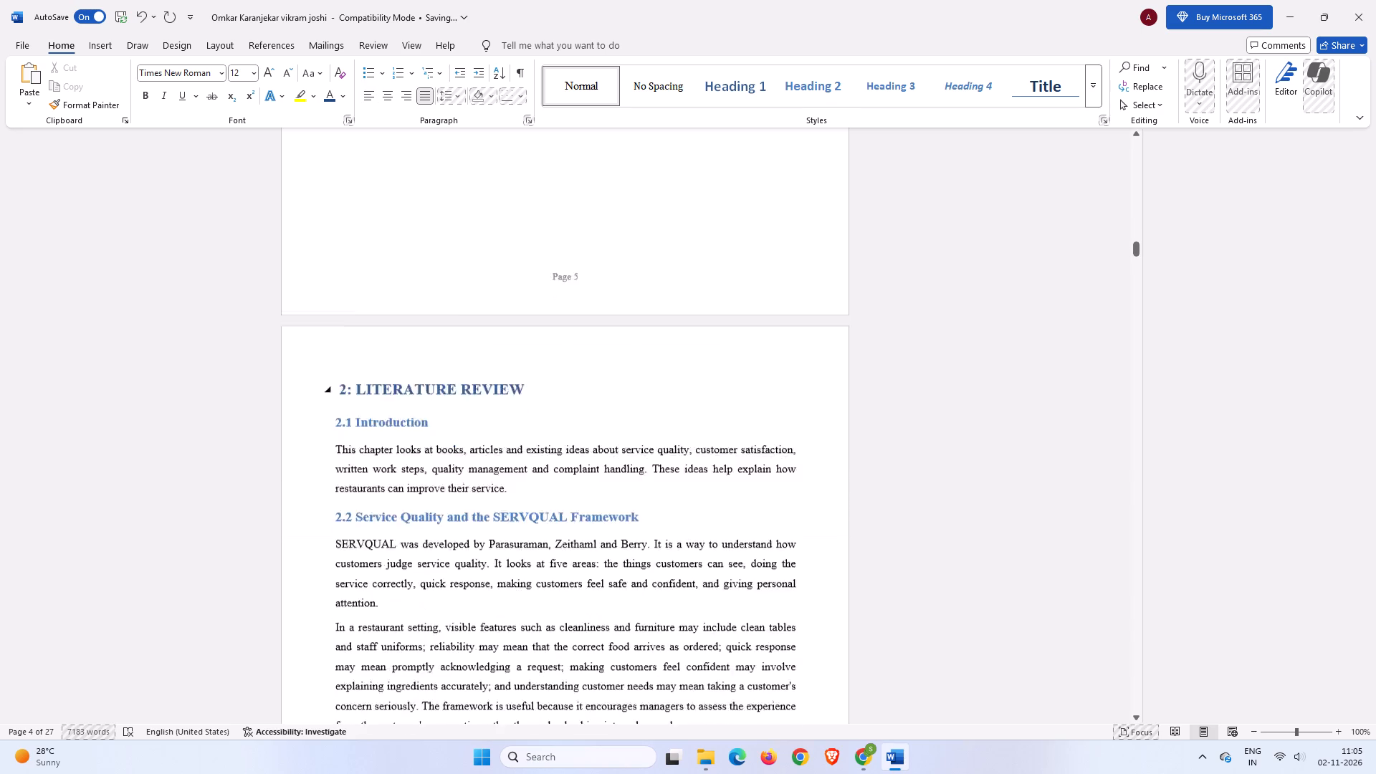
{"action": "key", "text": "Down"}
{"action": "key", "text": "Down"}
{"action": "key", "text": "Down"}
{"action": "key", "text": "Down"}
{"action": "key", "text": "Down"}
{"action": "key", "text": "Down"}
{"action": "key", "text": "Down"}
{"action": "key", "text": "Down"}
{"action": "key", "text": "Down"}
{"action": "key", "text": "Down"}
{"action": "key", "text": "Down"}
{"action": "key", "text": "Down"}
{"action": "key", "text": "Down"}
{"action": "key", "text": "Down"}
{"action": "key", "text": "Down"}
{"action": "key", "text": "Down"}
{"action": "key", "text": "Down"}
{"action": "key", "text": "Down"}
{"action": "key", "text": "Down"}
{"action": "key", "text": "Down"}
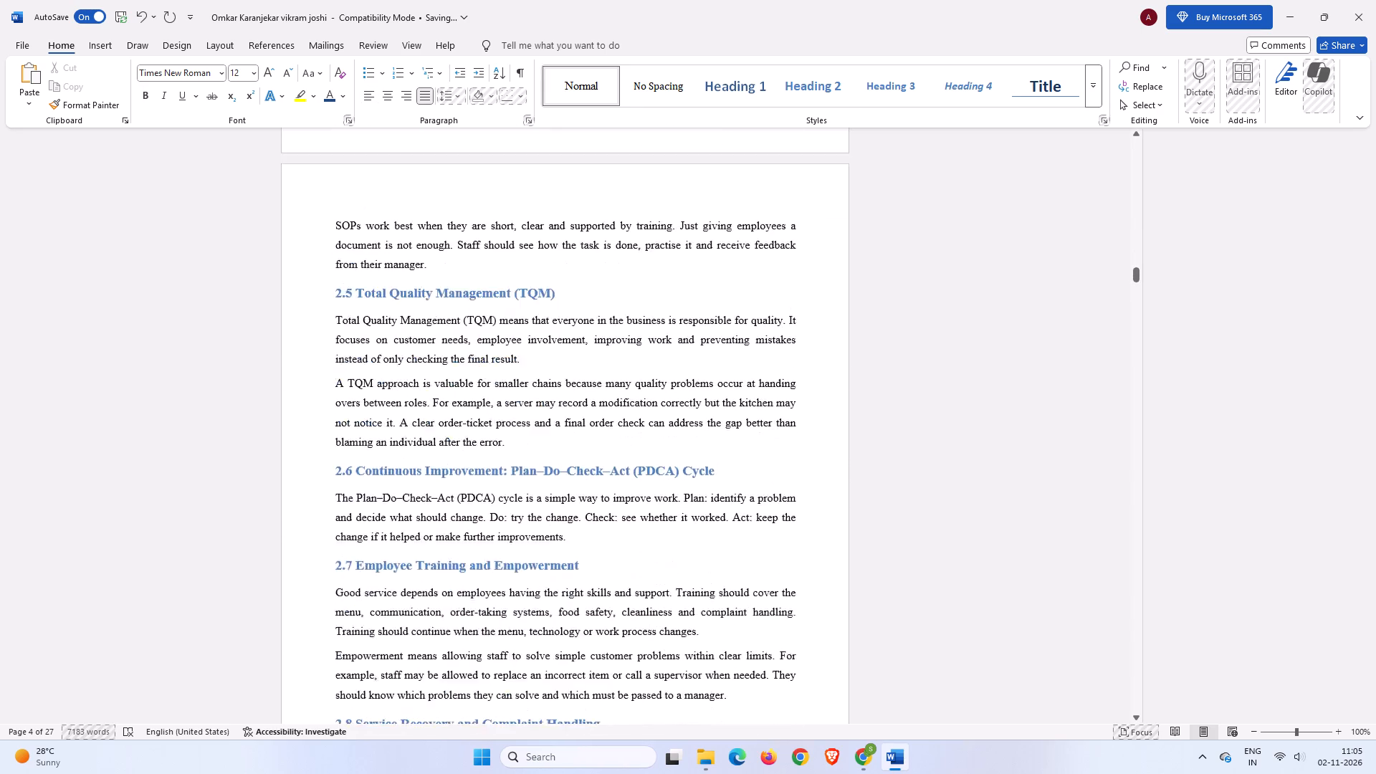
{"action": "key", "text": "Down"}
{"action": "key", "text": "Down"}
{"action": "key", "text": "Down"}
{"action": "key", "text": "Down"}
{"action": "key", "text": "Down"}
{"action": "key", "text": "Down"}
{"action": "key", "text": "Down"}
{"action": "key", "text": "Down"}
{"action": "key", "text": "Down"}
{"action": "key", "text": "Down"}
{"action": "key", "text": "Down"}
{"action": "key", "text": "Down"}
{"action": "key", "text": "Down"}
{"action": "key", "text": "Down"}
{"action": "key", "text": "Down"}
{"action": "key", "text": "Down"}
{"action": "key", "text": "Down"}
{"action": "key", "text": "Down"}
{"action": "key", "text": "Down"}
{"action": "key", "text": "Down"}
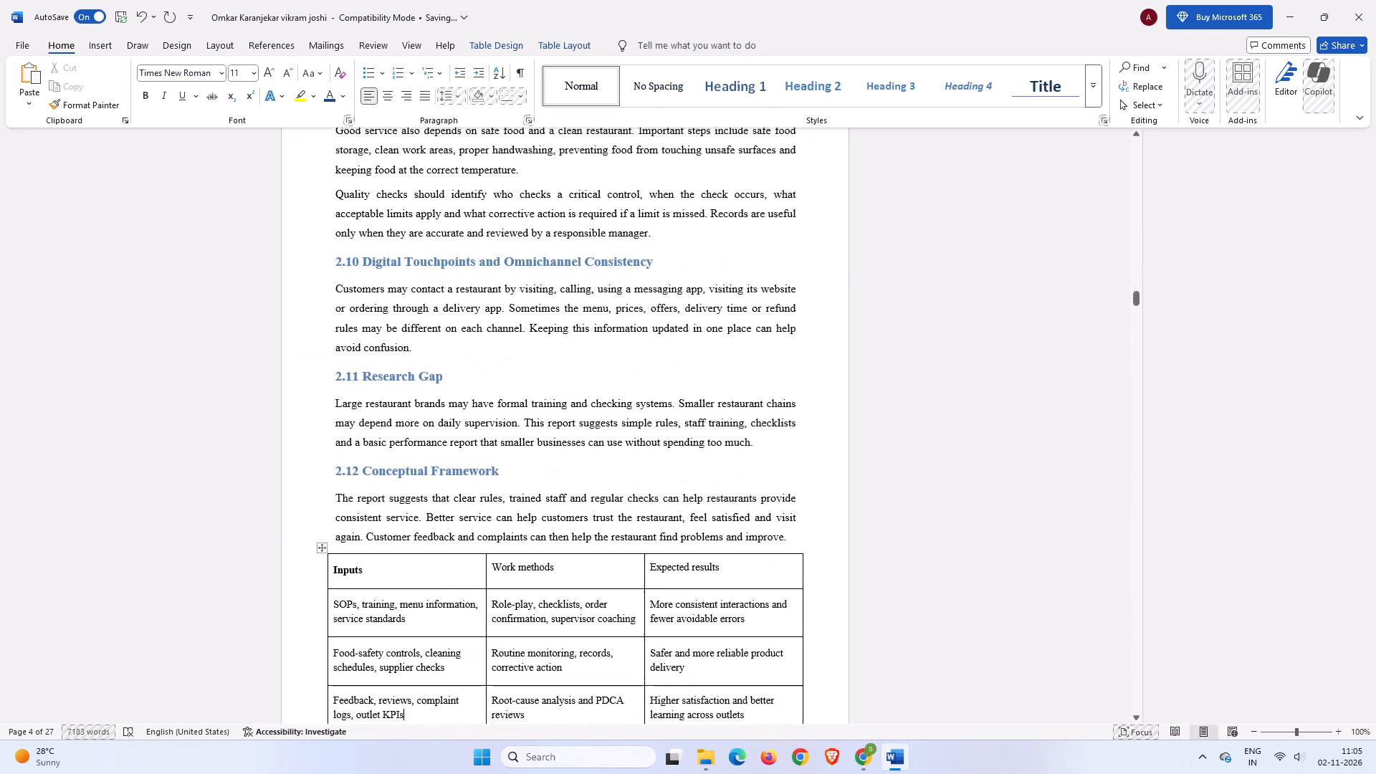
{"action": "key", "text": "Down"}
{"action": "key", "text": "Down"}
{"action": "key", "text": "Down"}
{"action": "key", "text": "Down"}
{"action": "key", "text": "Down"}
{"action": "key", "text": "Down"}
{"action": "key", "text": "Down"}
{"action": "key", "text": "Down"}
{"action": "key", "text": "Down"}
{"action": "key", "text": "Down"}
{"action": "key", "text": "Down"}
{"action": "key", "text": "Down"}
{"action": "key", "text": "Down"}
{"action": "key", "text": "Down"}
{"action": "key", "text": "Down"}
{"action": "key", "text": "Down"}
{"action": "key", "text": "Down"}
{"action": "key", "text": "Down"}
{"action": "key", "text": "Down"}
{"action": "key", "text": "Down"}
{"action": "key", "text": "Down"}
{"action": "key", "text": "Down"}
{"action": "key", "text": "Down"}
{"action": "key", "text": "Down"}
{"action": "key", "text": "Down"}
{"action": "key", "text": "Down"}
{"action": "key", "text": "Down"}
{"action": "key", "text": "Down"}
{"action": "key", "text": "Down"}
{"action": "key", "text": "Down"}
{"action": "key", "text": "Down"}
{"action": "key", "text": "Down"}
{"action": "key", "text": "Down"}
{"action": "key", "text": "Down"}
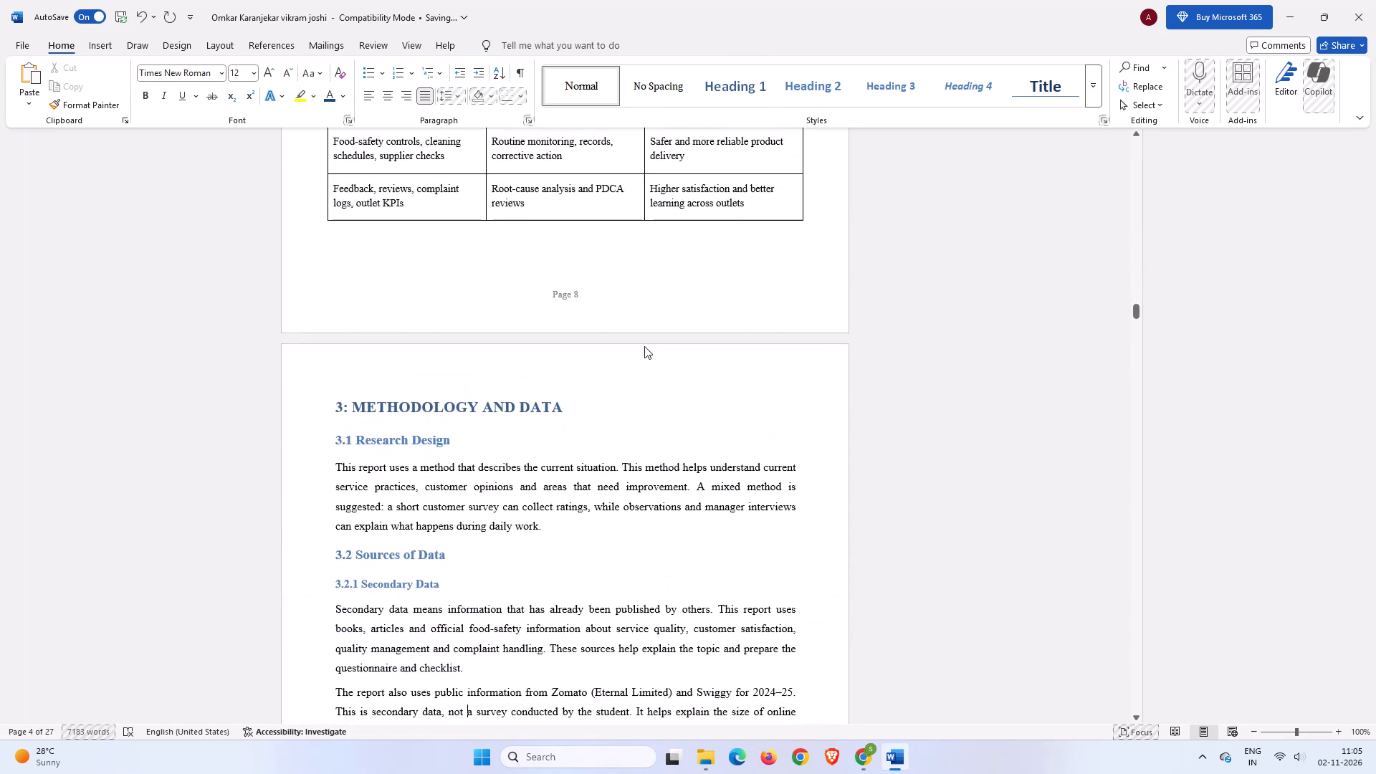
{"action": "key", "text": "Down"}
{"action": "key", "text": "Down"}
{"action": "key", "text": "Down"}
{"action": "key", "text": "Down"}
{"action": "key", "text": "Down"}
{"action": "key", "text": "Down"}
{"action": "key", "text": "Down"}
{"action": "key", "text": "Down"}
{"action": "key", "text": "Down"}
{"action": "key", "text": "Down"}
{"action": "key", "text": "Down"}
{"action": "key", "text": "Down"}
{"action": "key", "text": "Down"}
{"action": "key", "text": "Down"}
{"action": "key", "text": "Down"}
{"action": "key", "text": "Down"}
{"action": "key", "text": "Down"}
{"action": "key", "text": "Down"}
{"action": "key", "text": "Down"}
{"action": "key", "text": "Down"}
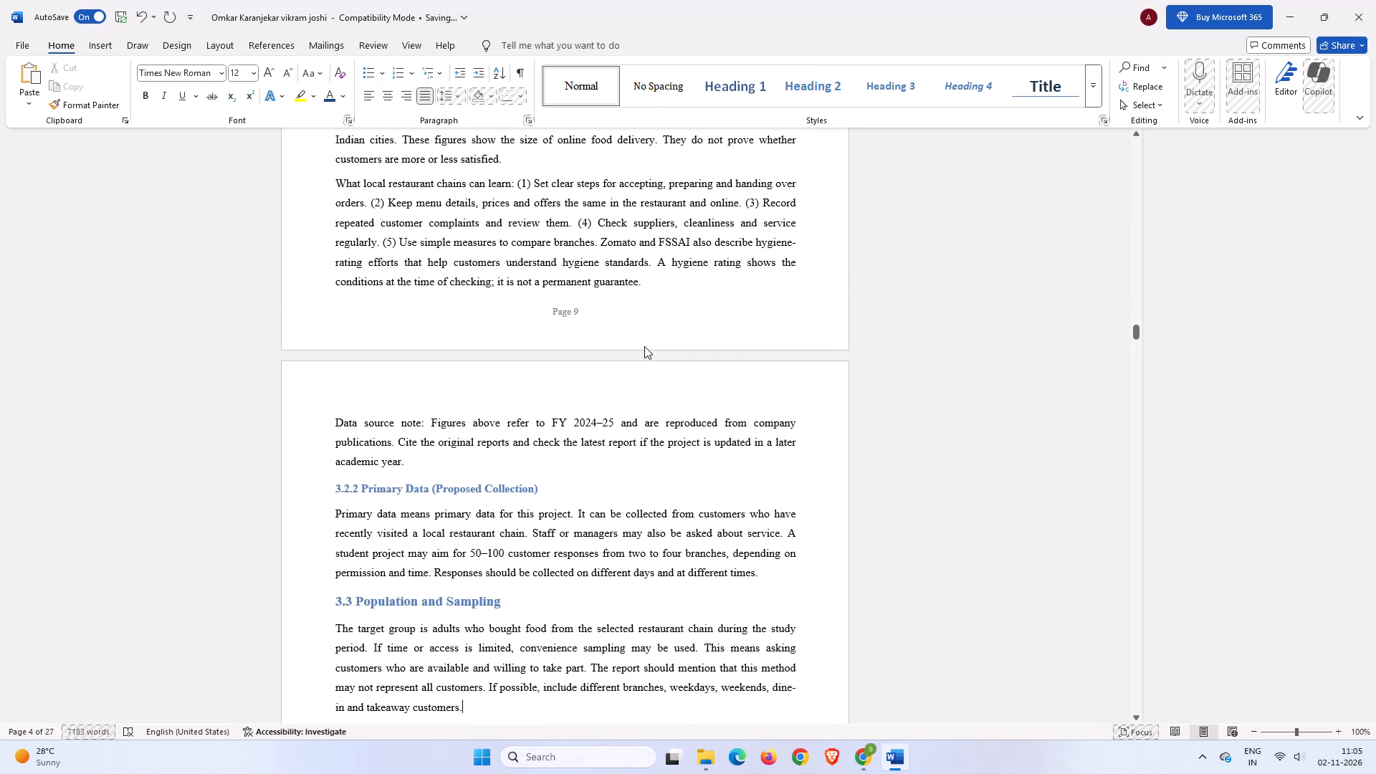
Review the Methodology and Data chapter from 3.2.2 Primary Data through to the start of Chapter 4, checking tables, headings and page breaks.
{"action": "key", "text": "Down"}
{"action": "key", "text": "Down"}
{"action": "key", "text": "Down"}
{"action": "key", "text": "Down"}
{"action": "key", "text": "Down"}
{"action": "key", "text": "Down"}
{"action": "key", "text": "Down"}
{"action": "key", "text": "Down"}
{"action": "key", "text": "Down"}
{"action": "key", "text": "Down"}
{"action": "key", "text": "Down"}
{"action": "key", "text": "Down"}
{"action": "key", "text": "Down"}
{"action": "key", "text": "Down"}
{"action": "key", "text": "Down"}
{"action": "key", "text": "Down"}
{"action": "key", "text": "Down"}
{"action": "key", "text": "Down"}
{"action": "key", "text": "Down"}
{"action": "key", "text": "Down"}
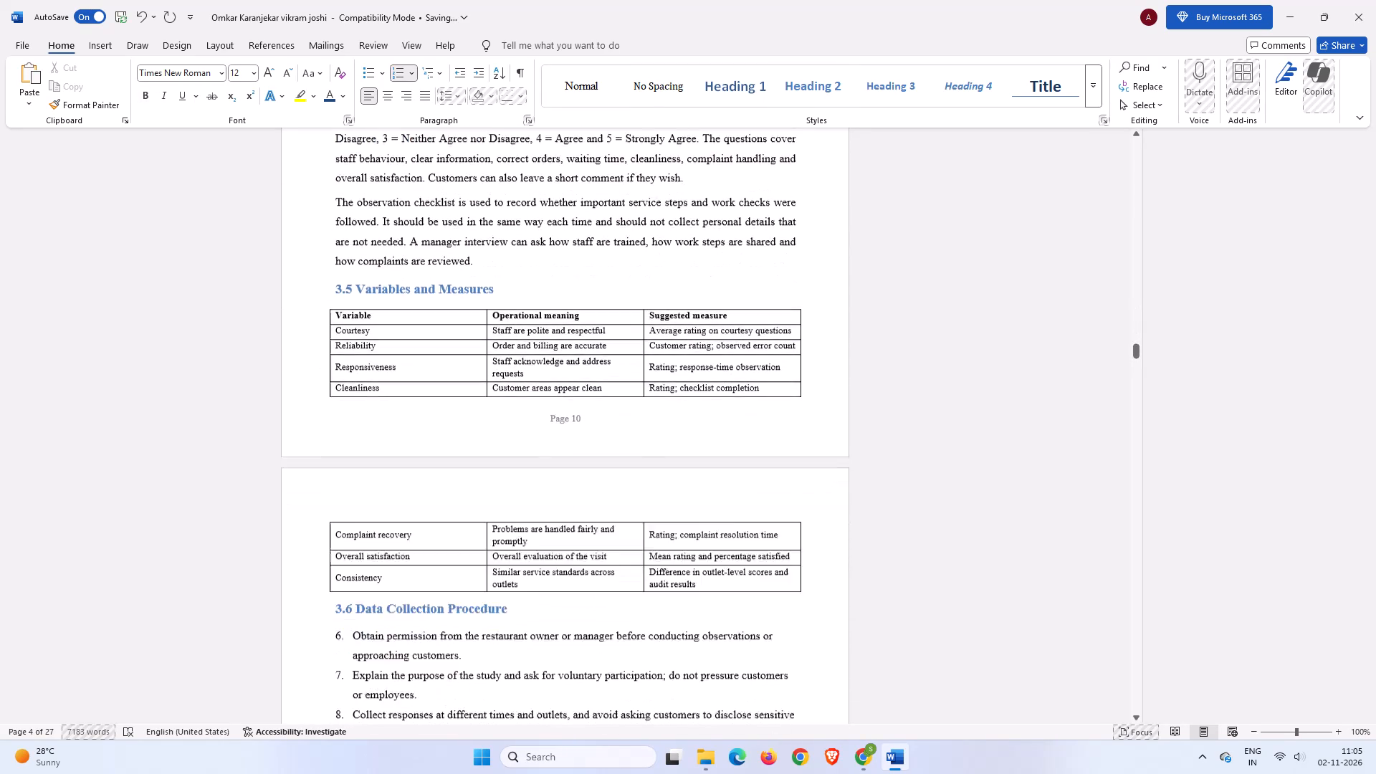
{"action": "key", "text": "Down"}
{"action": "key", "text": "Down"}
{"action": "key", "text": "Down"}
{"action": "key", "text": "Down"}
{"action": "key", "text": "Down"}
{"action": "key", "text": "Down"}
{"action": "key", "text": "Down"}
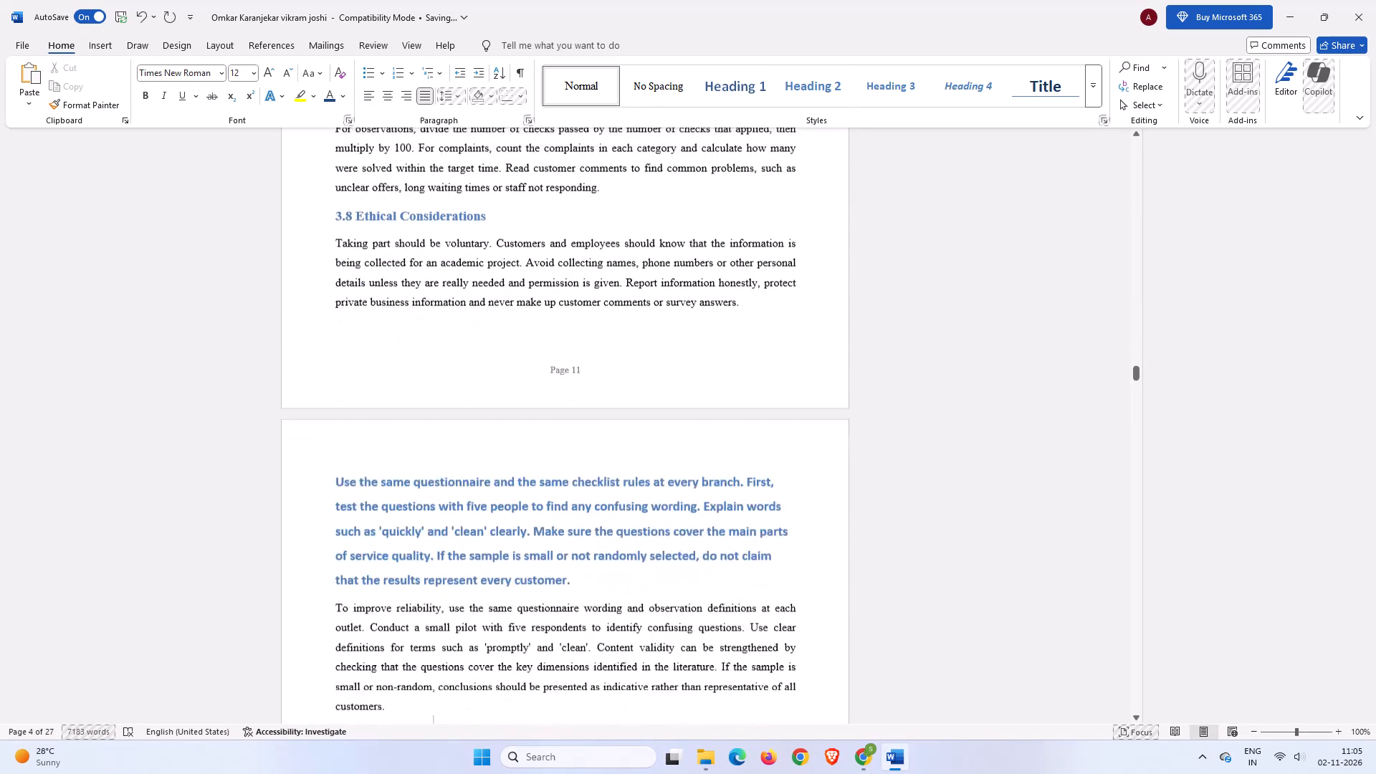
{"action": "key", "text": "Down"}
{"action": "key", "text": "Down"}
{"action": "key", "text": "Down"}
{"action": "key", "text": "Down"}
{"action": "key", "text": "Down"}
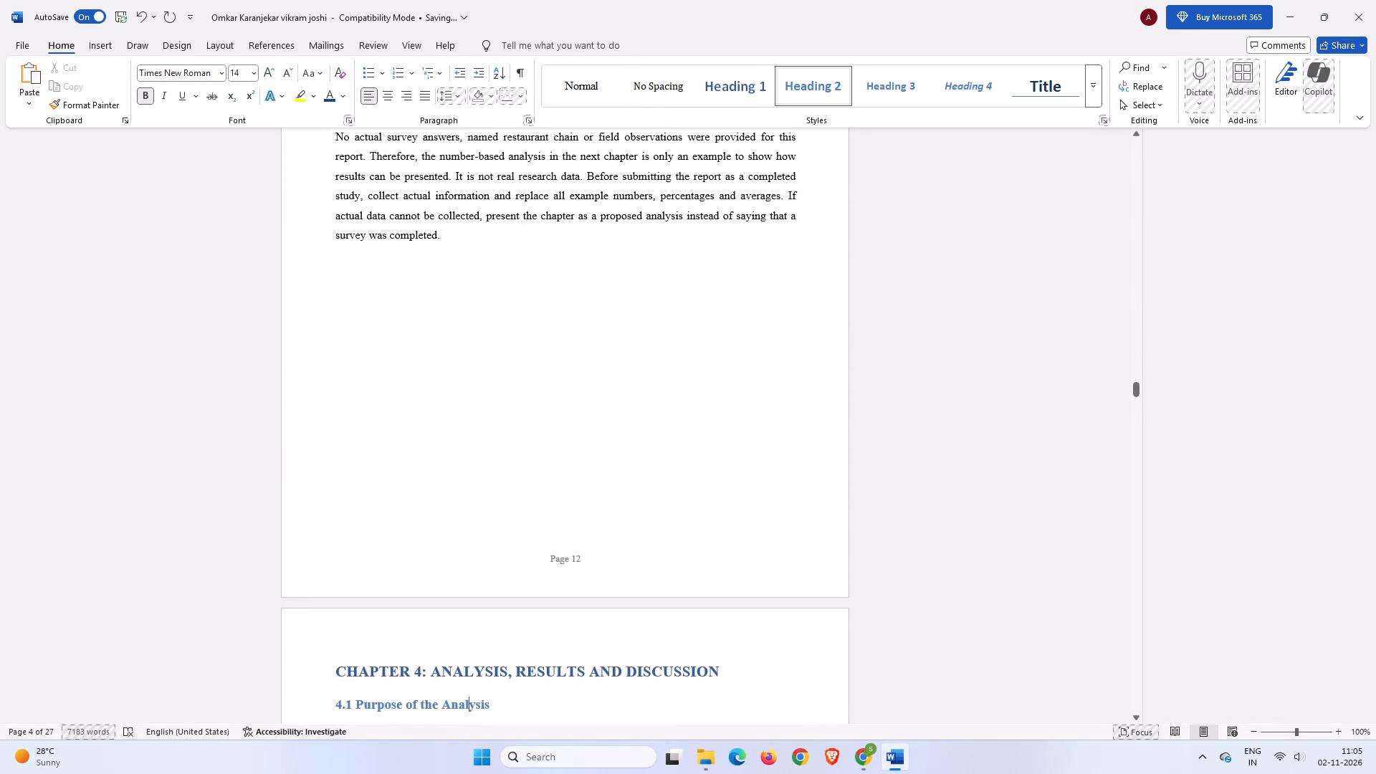
Enclose the bold blue questionnaire paragraph above 3.10 in parentheses, opening it with "(Note- " and replacing its final full stop with the closing parenthesis.
{"action": "key", "text": "Up"}
{"action": "key", "text": "Up"}
{"action": "key", "text": "Up"}
{"action": "key", "text": "Up"}
{"action": "key", "text": "Up"}
{"action": "key", "text": "Up"}
{"action": "key", "text": "Up"}
{"action": "key", "text": "Up"}
{"action": "key", "text": "Up"}
{"action": "key", "text": "Up"}
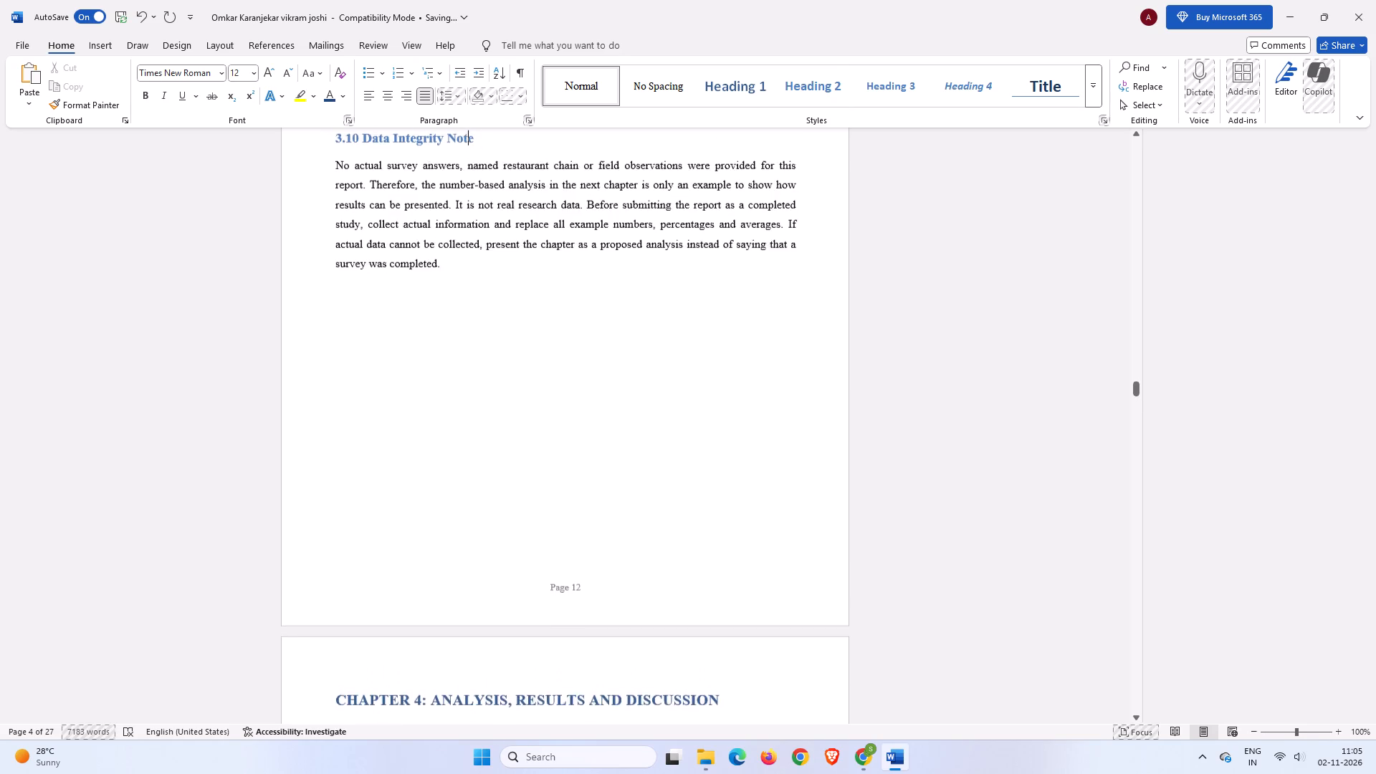
{"action": "key", "text": "Up"}
{"action": "key", "text": "Up"}
{"action": "key", "text": "Up"}
{"action": "key", "text": "Up"}
{"action": "key", "text": "Up"}
{"action": "key", "text": "Up"}
{"action": "key", "text": "Up"}
{"action": "key", "text": "Up"}
{"action": "key", "text": "Up"}
{"action": "key", "text": "Up"}
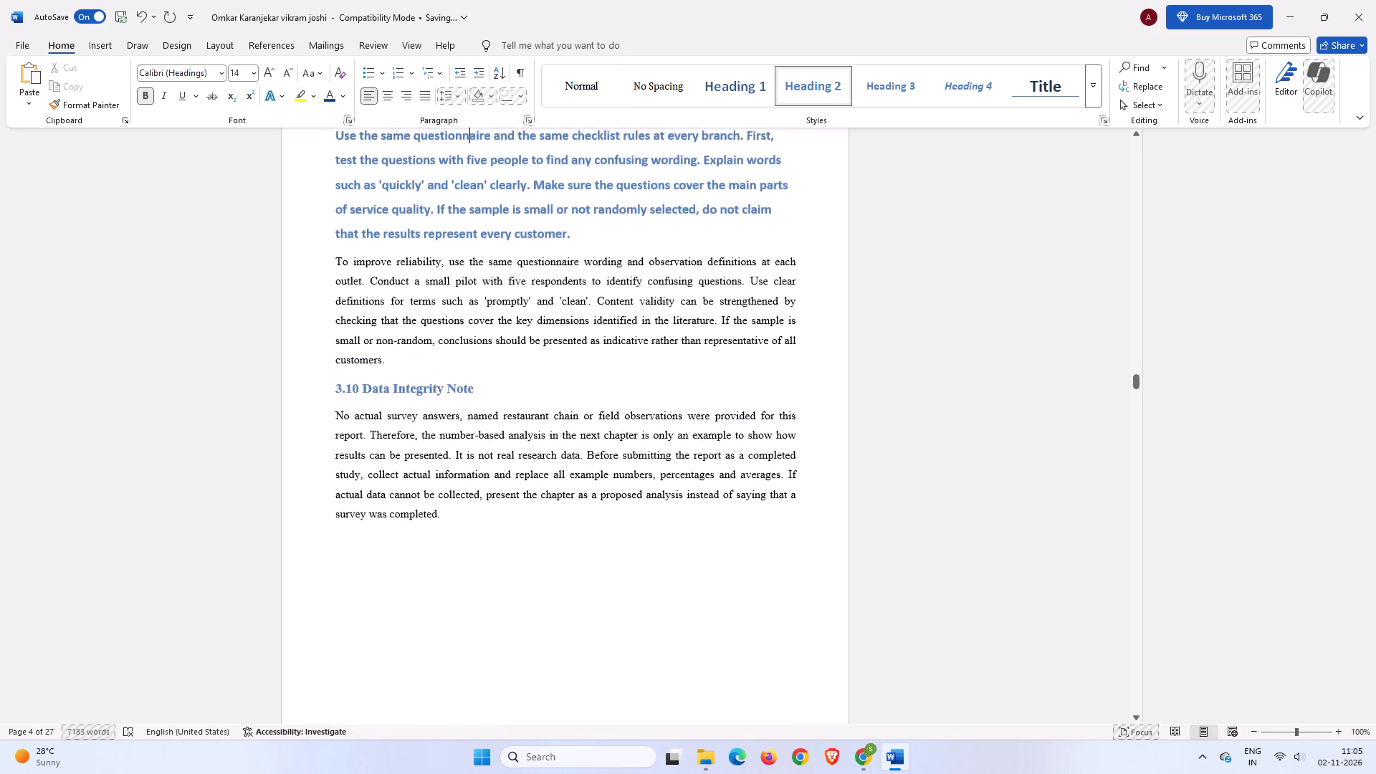
{"action": "key", "text": "Up"}
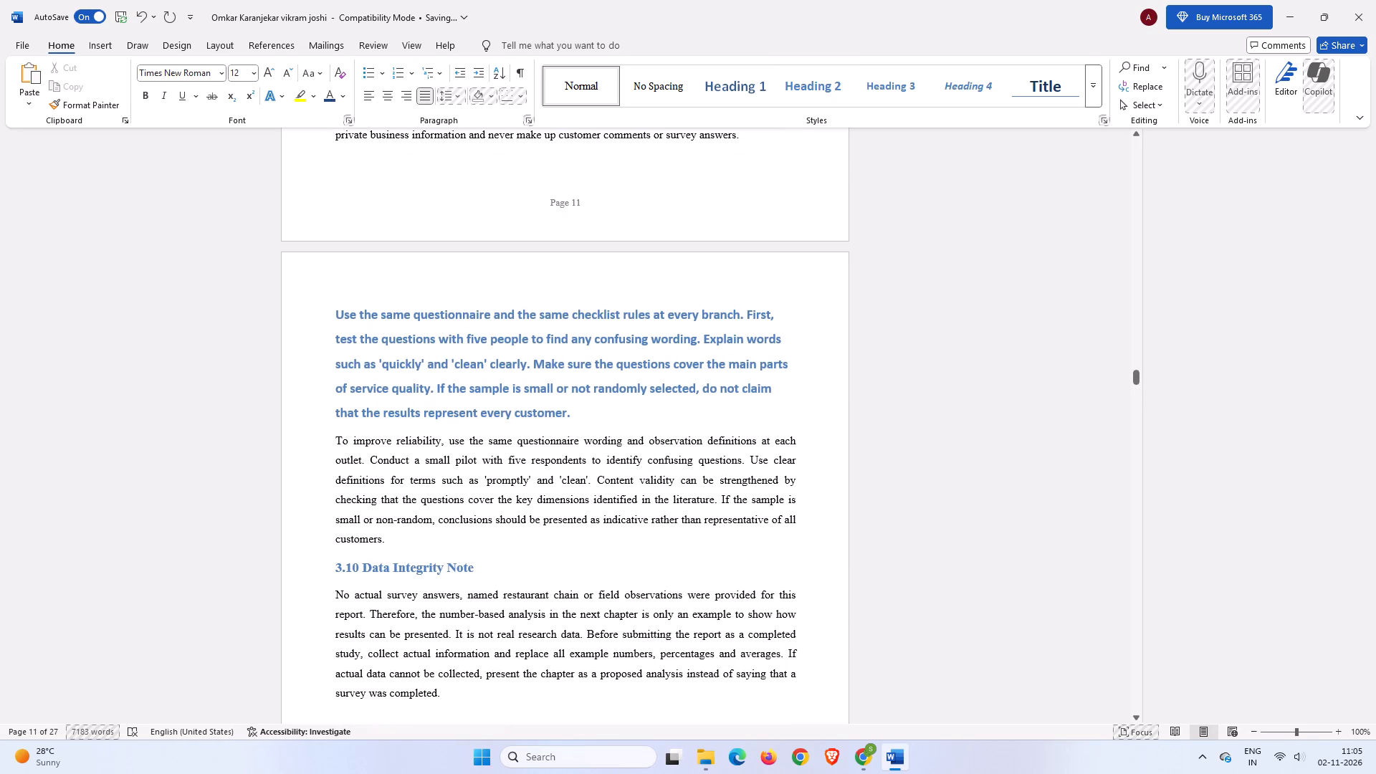
{"action": "left_click", "coordinate": [335, 313]}
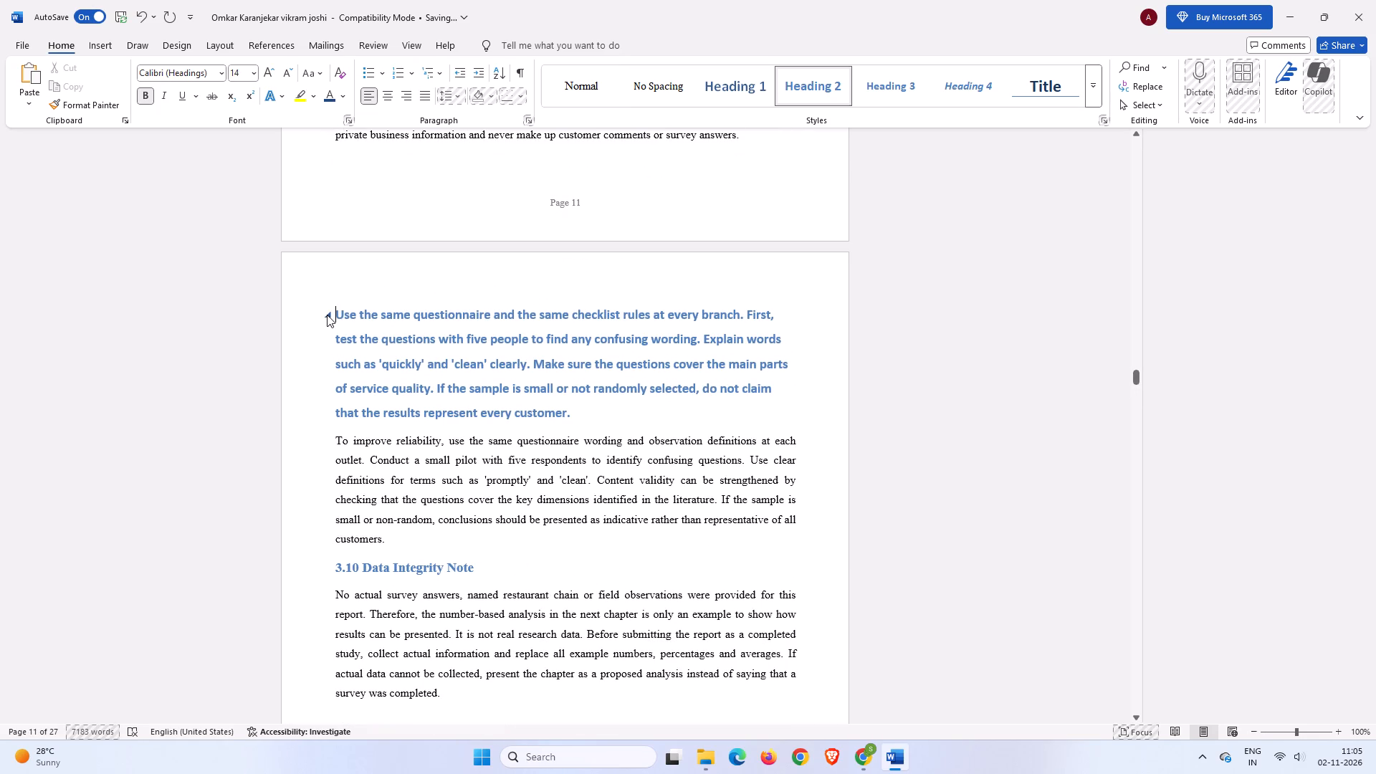
{"action": "key", "text": "shift+parenleft"}
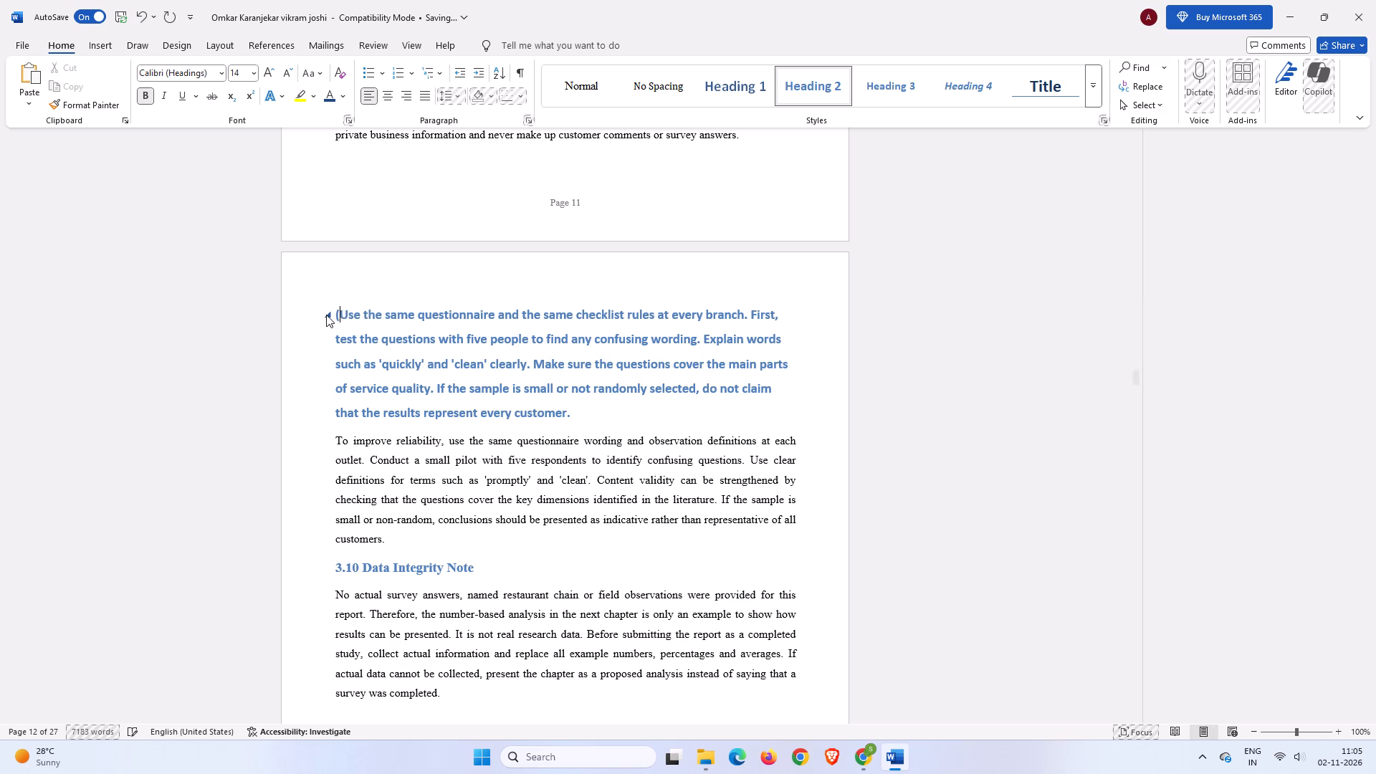
{"action": "key", "text": "space"}
{"action": "type", "text": "Note"}
{"action": "key", "text": "minus"}
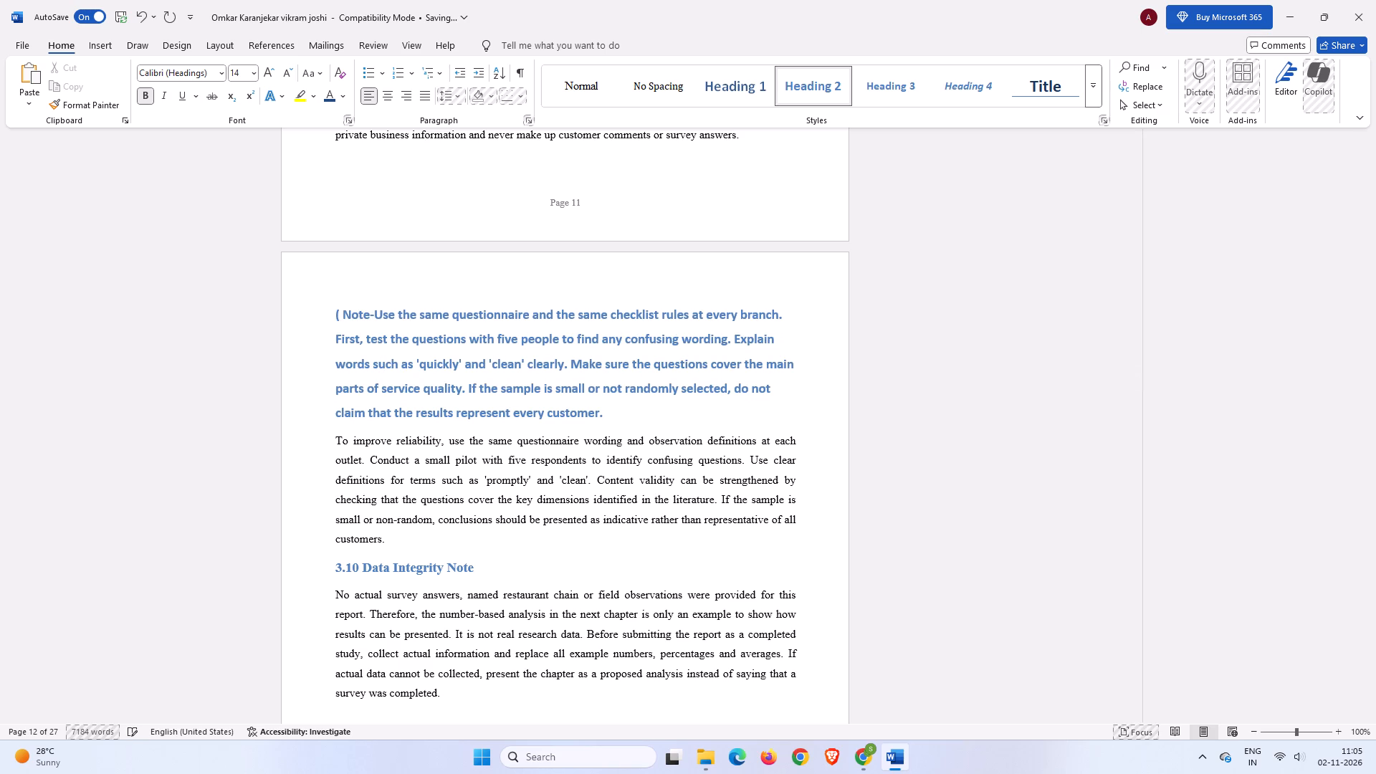
{"action": "key", "text": "space"}
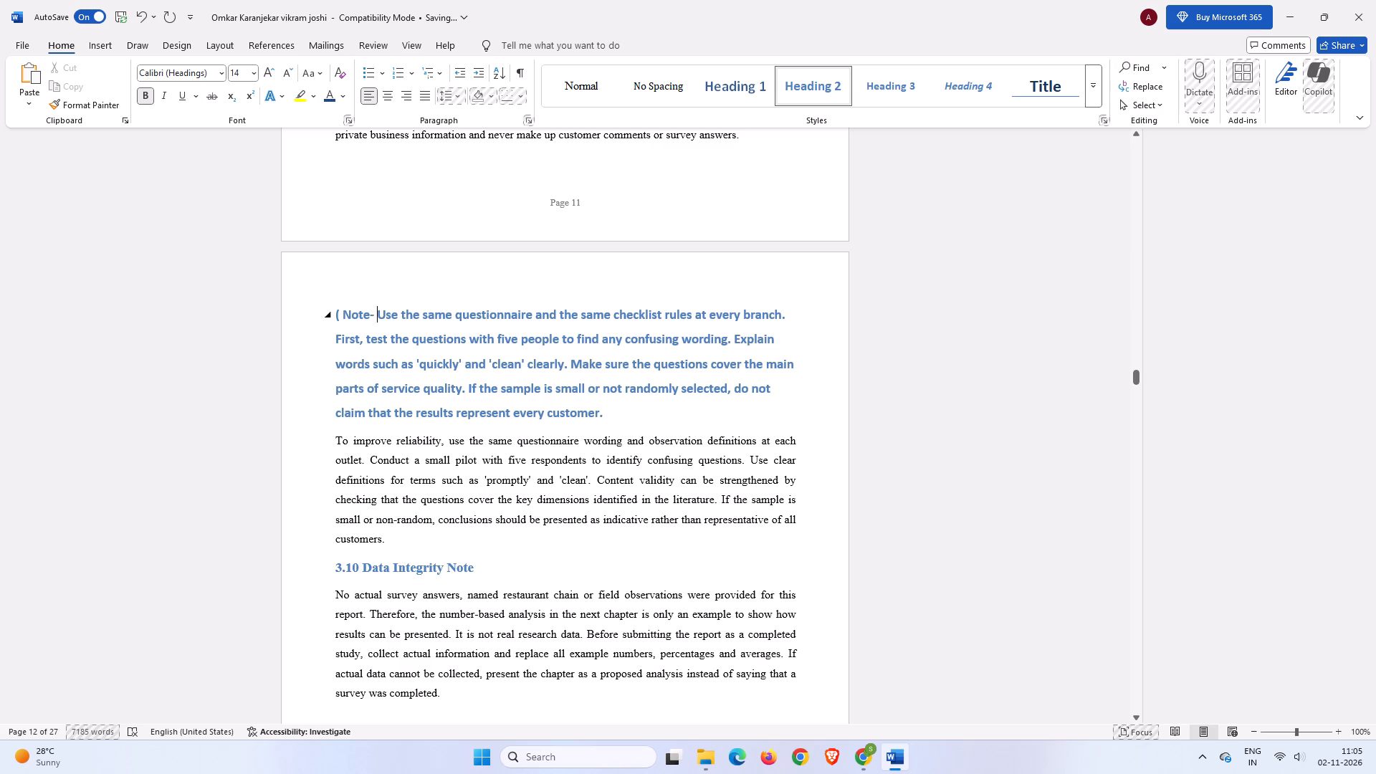
{"action": "left_click", "coordinate": [600, 414]}
{"action": "key", "text": "Right"}
{"action": "key", "text": "BackSpace"}
{"action": "key", "text": "shift+parenright"}
{"action": "left_click", "coordinate": [338, 313]}
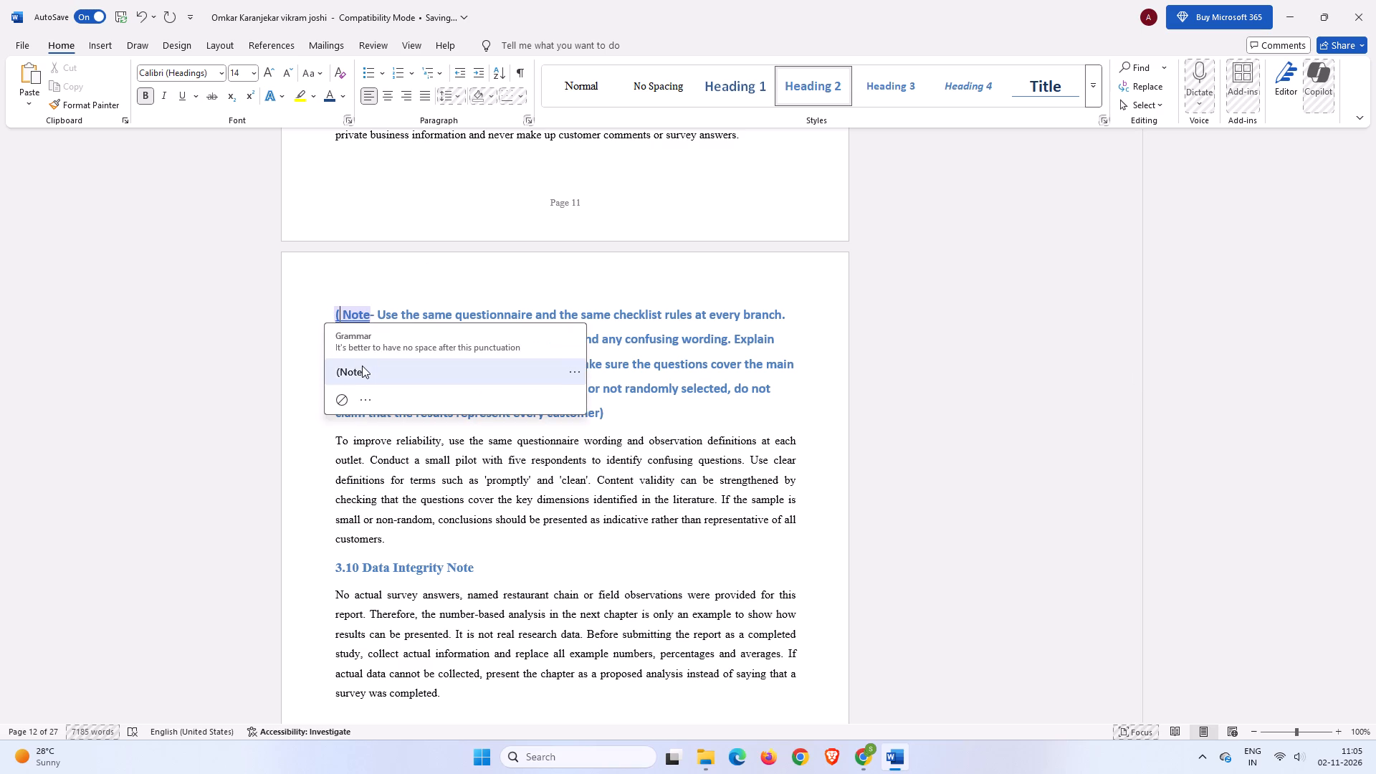
{"action": "left_click", "coordinate": [362, 365]}
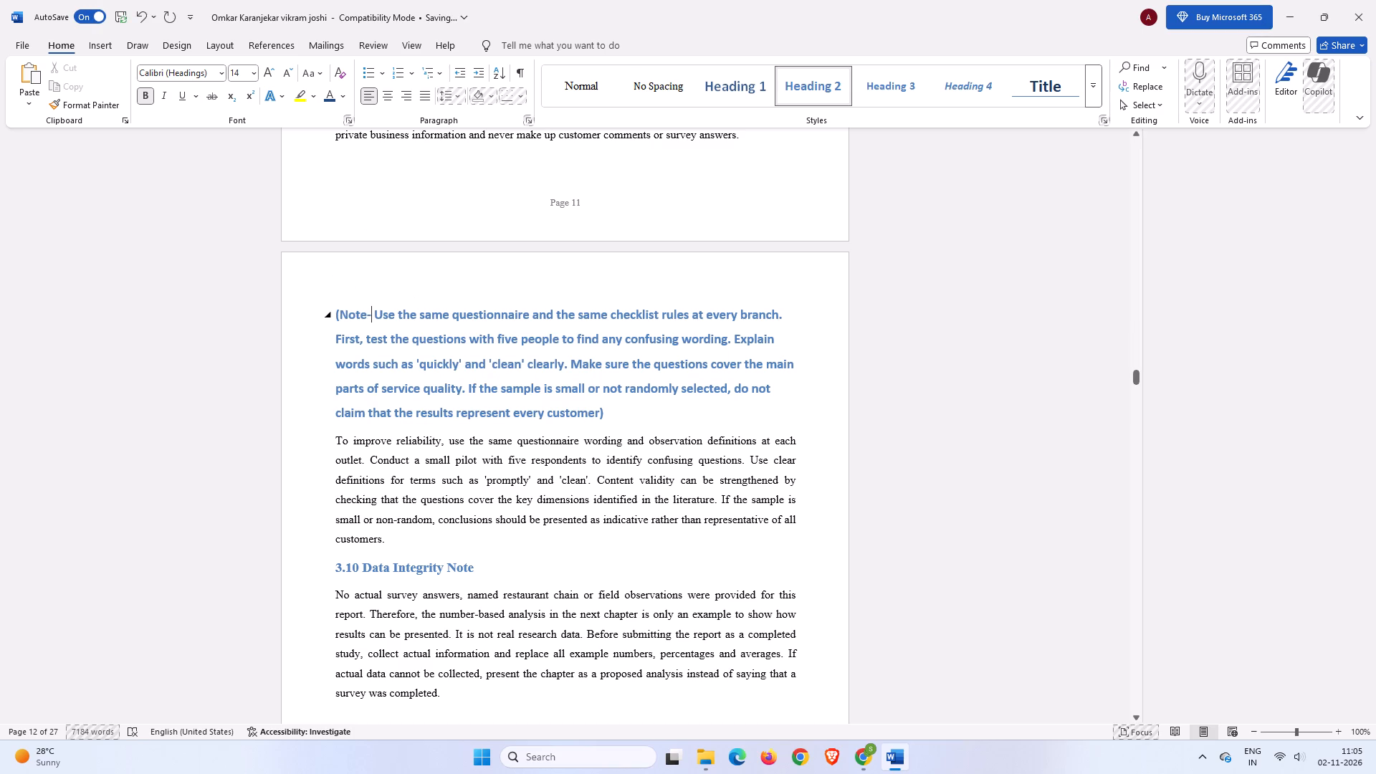
Insert three blank lines before the 3.8 Ethical Considerations heading so the section starts on page 12.
{"action": "scroll", "coordinate": [430, 381], "scroll_direction": "down", "scroll_amount": 3}
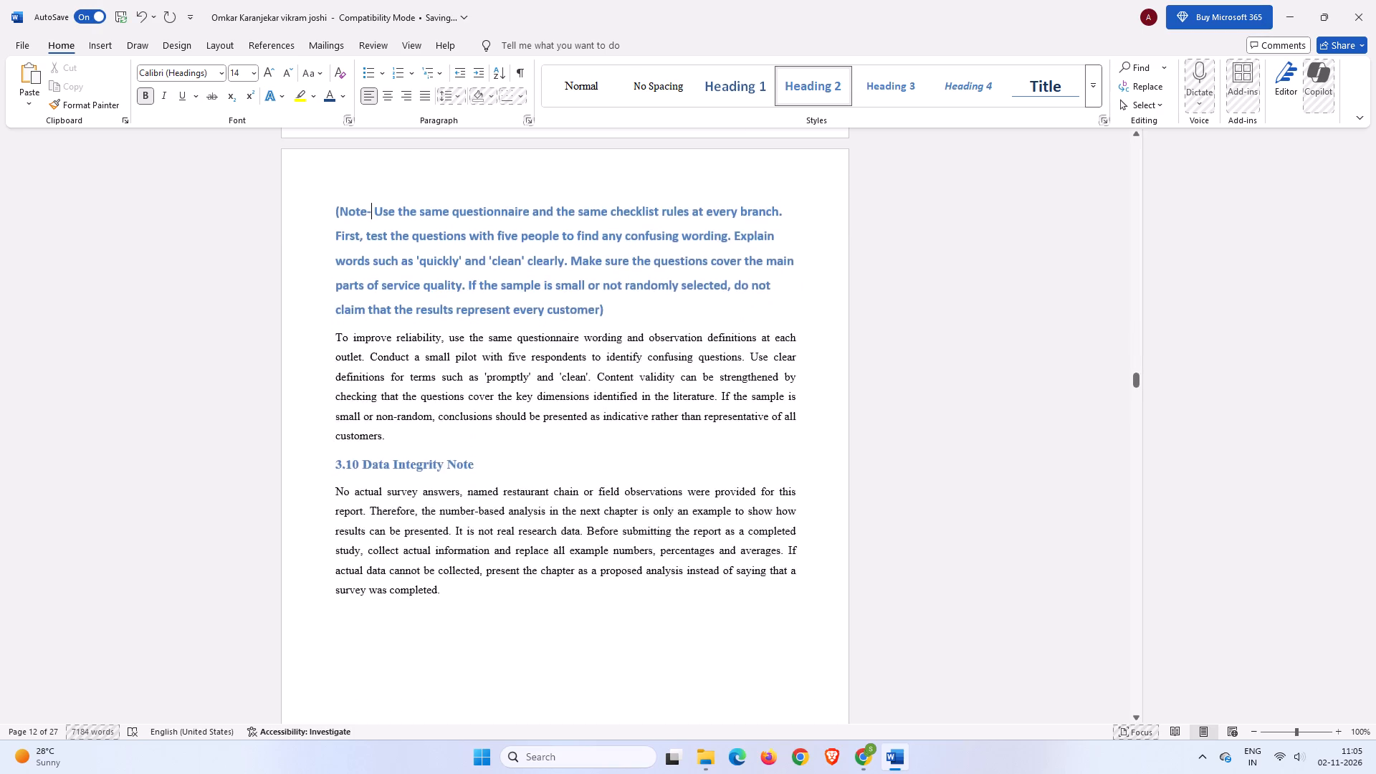
{"action": "scroll", "coordinate": [431, 376], "scroll_direction": "down", "scroll_amount": 3}
{"action": "scroll", "coordinate": [434, 366], "scroll_direction": "up", "scroll_amount": 14}
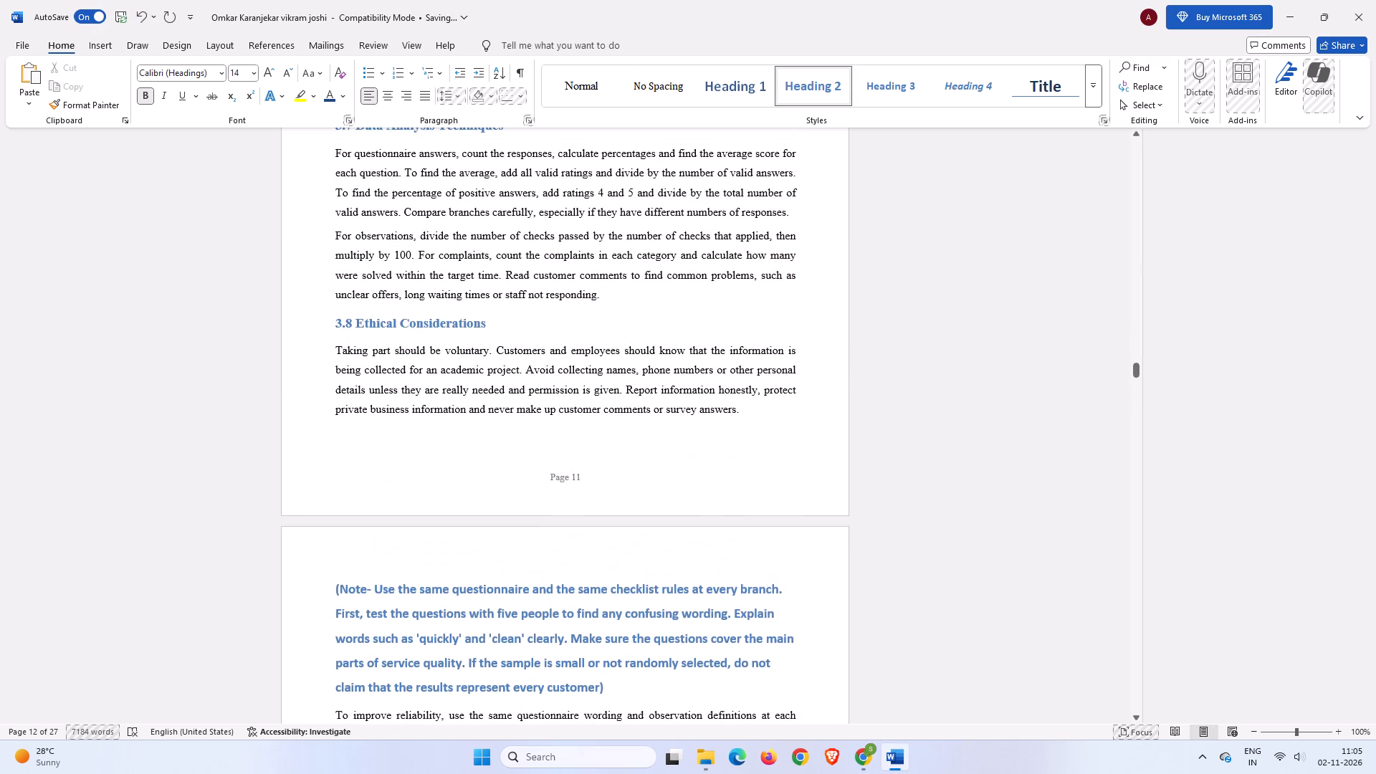
{"action": "scroll", "coordinate": [364, 314], "scroll_direction": "up", "scroll_amount": 7}
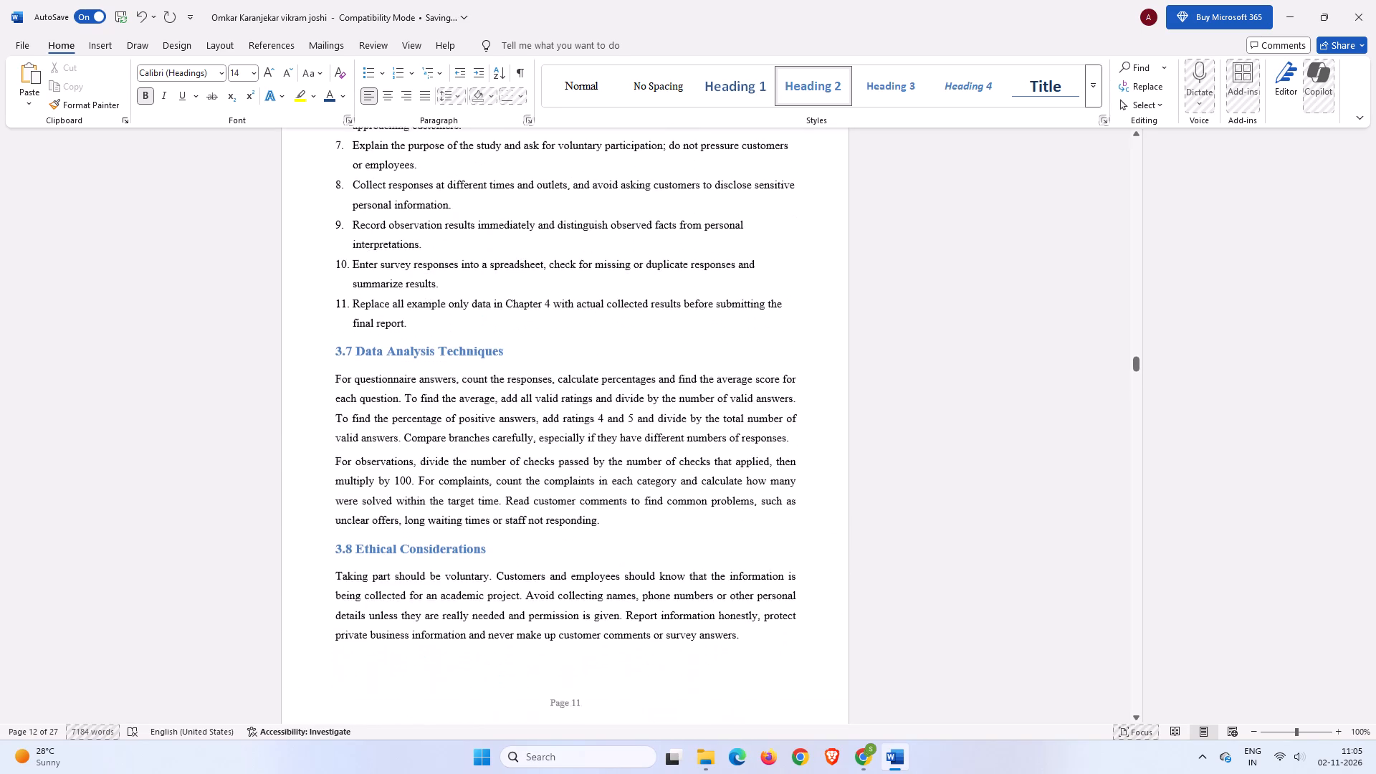
{"action": "scroll", "coordinate": [358, 378], "scroll_direction": "down", "scroll_amount": 10}
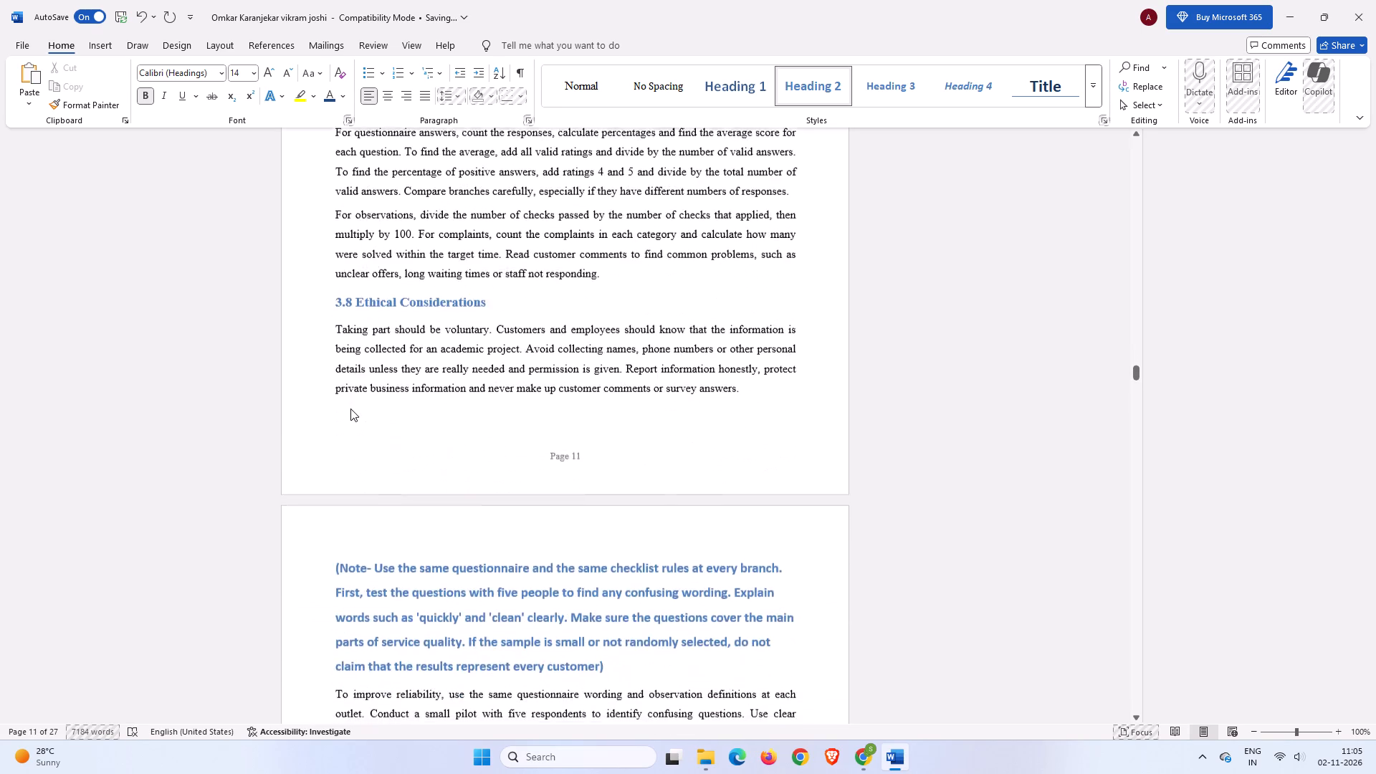
{"action": "scroll", "coordinate": [350, 421], "scroll_direction": "down", "scroll_amount": 15}
{"action": "scroll", "coordinate": [365, 428], "scroll_direction": "up", "scroll_amount": 9}
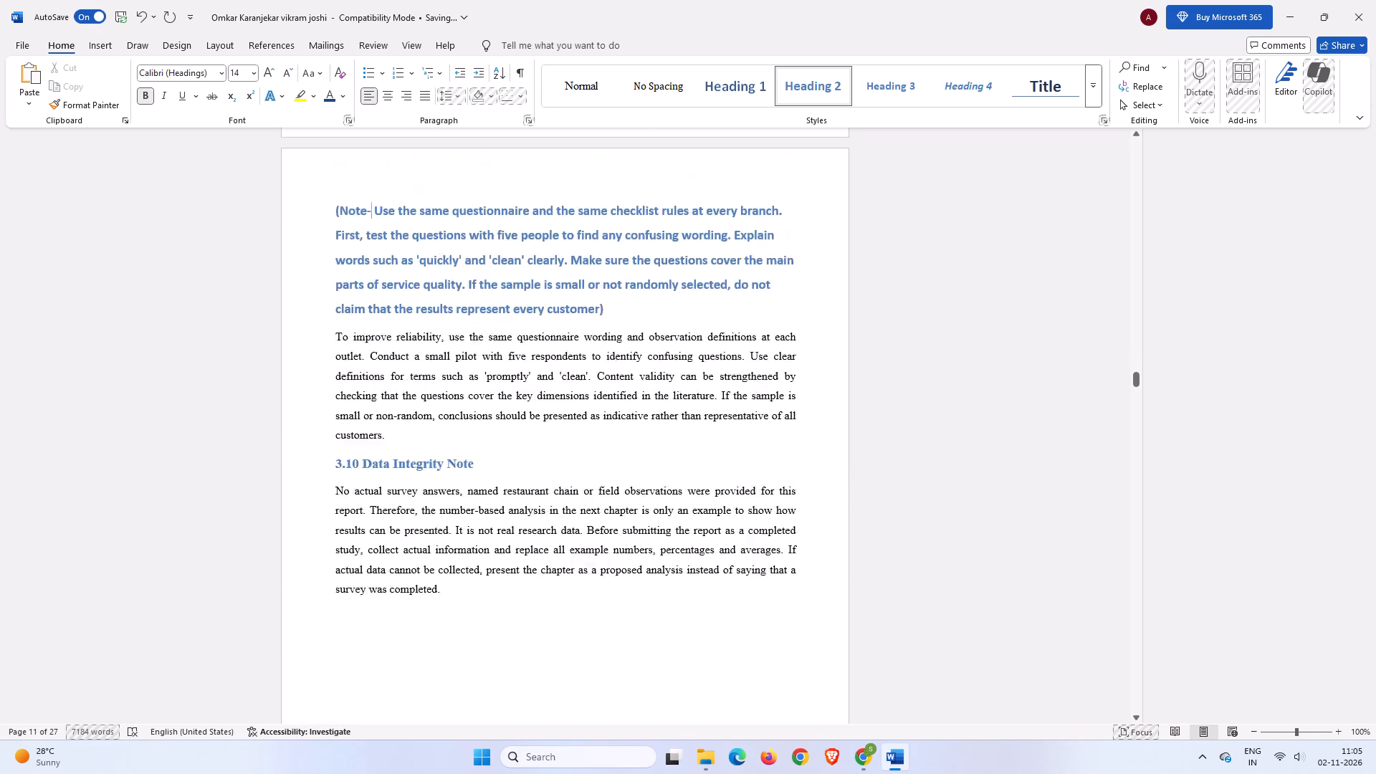
{"action": "scroll", "coordinate": [365, 428], "scroll_direction": "up", "scroll_amount": 7}
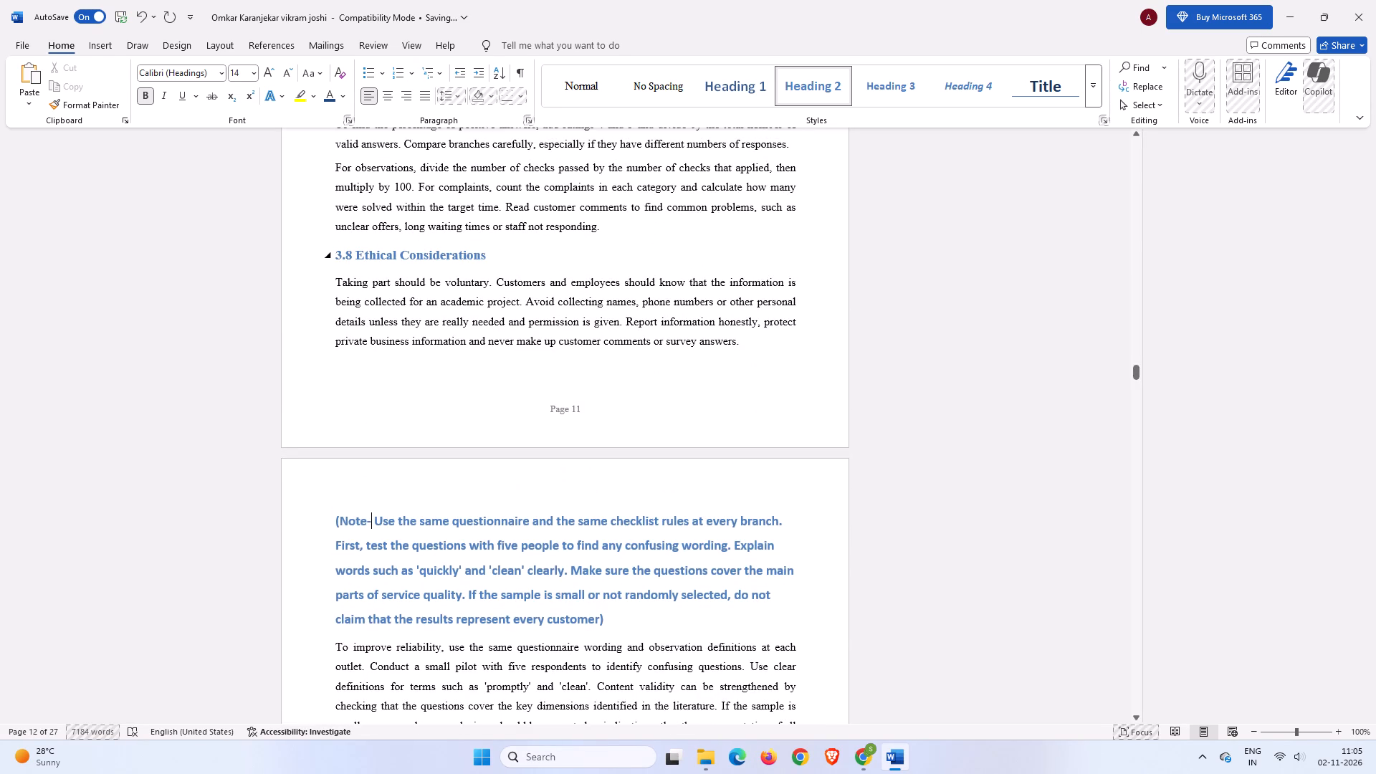
{"action": "left_click", "coordinate": [333, 253]}
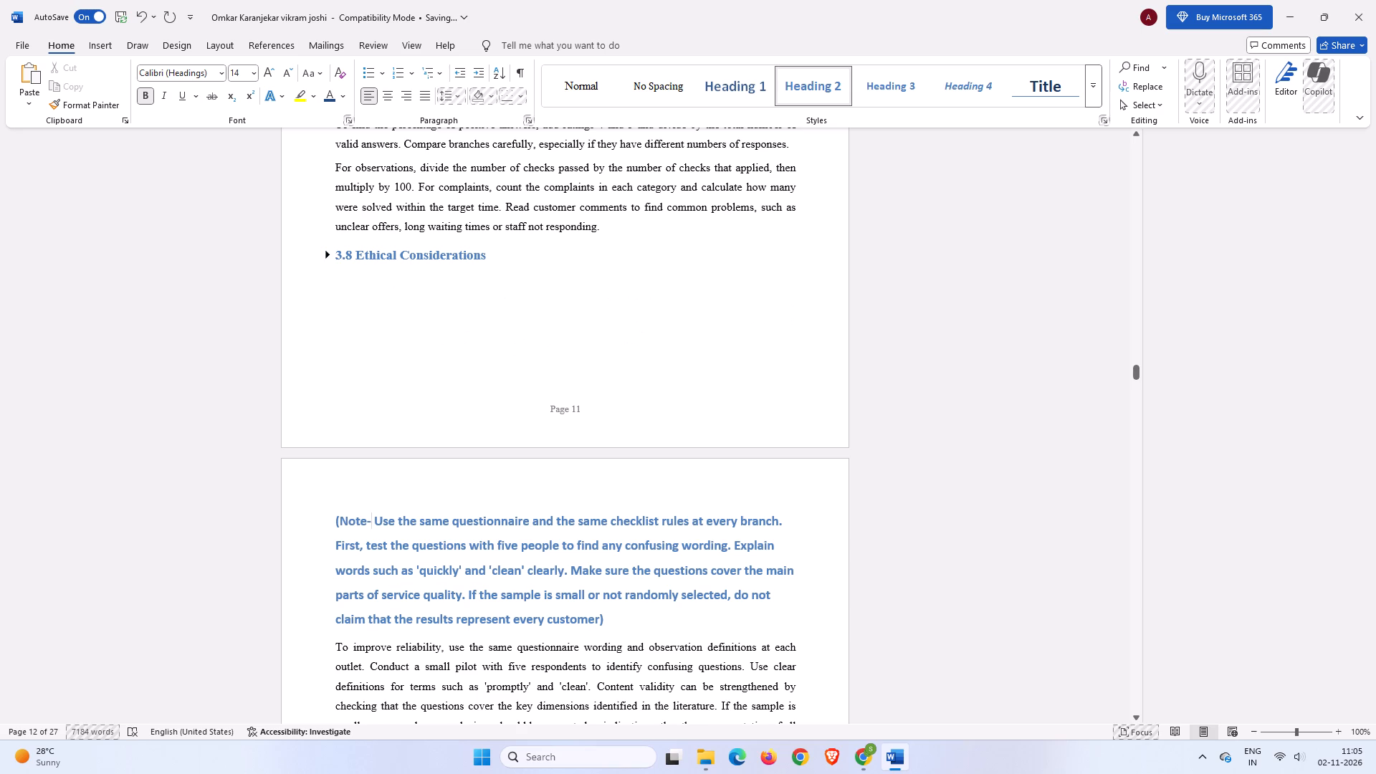
{"action": "left_click", "coordinate": [133, 21]}
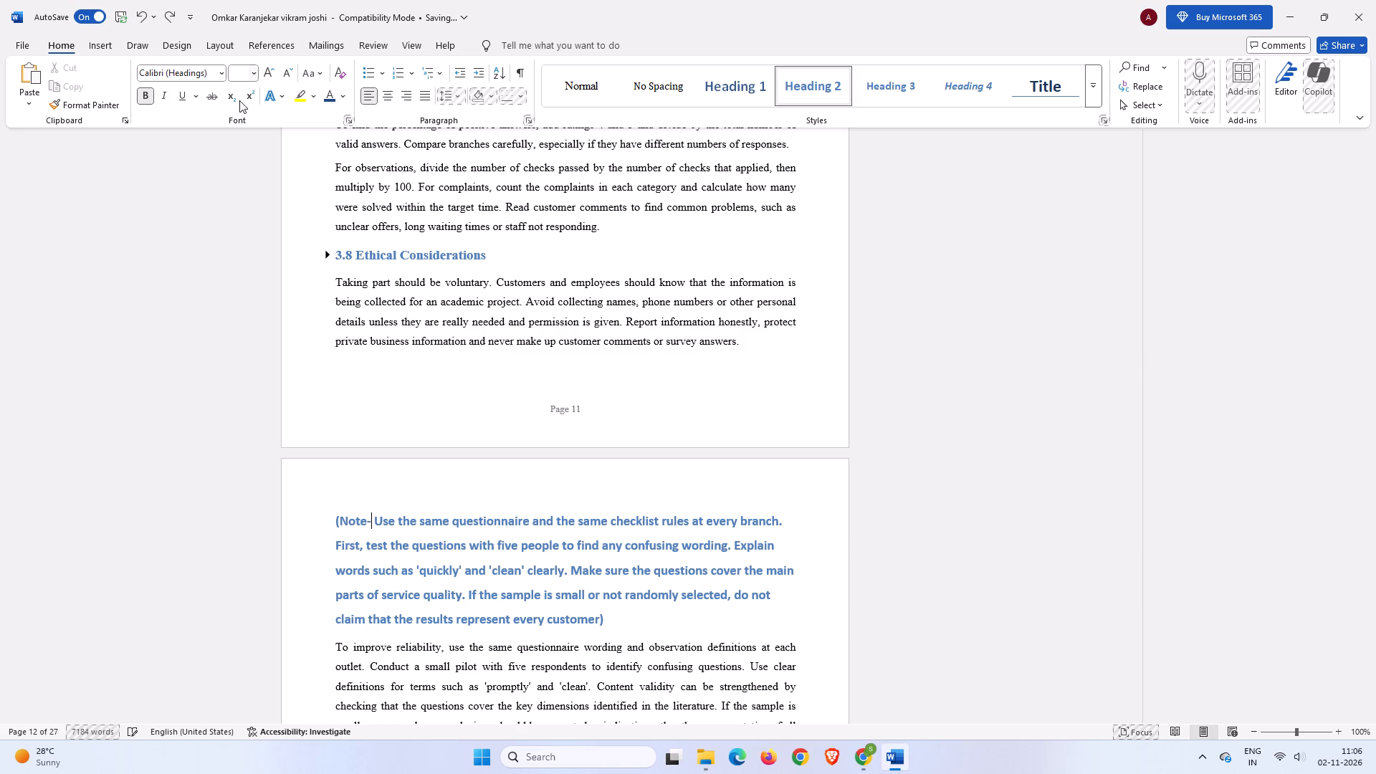
{"action": "left_click", "coordinate": [381, 256]}
{"action": "key", "text": "Left"}
{"action": "key", "text": "Left"}
{"action": "key", "text": "Left"}
{"action": "key", "text": "Left"}
{"action": "key", "text": "Left"}
{"action": "key", "text": "Left"}
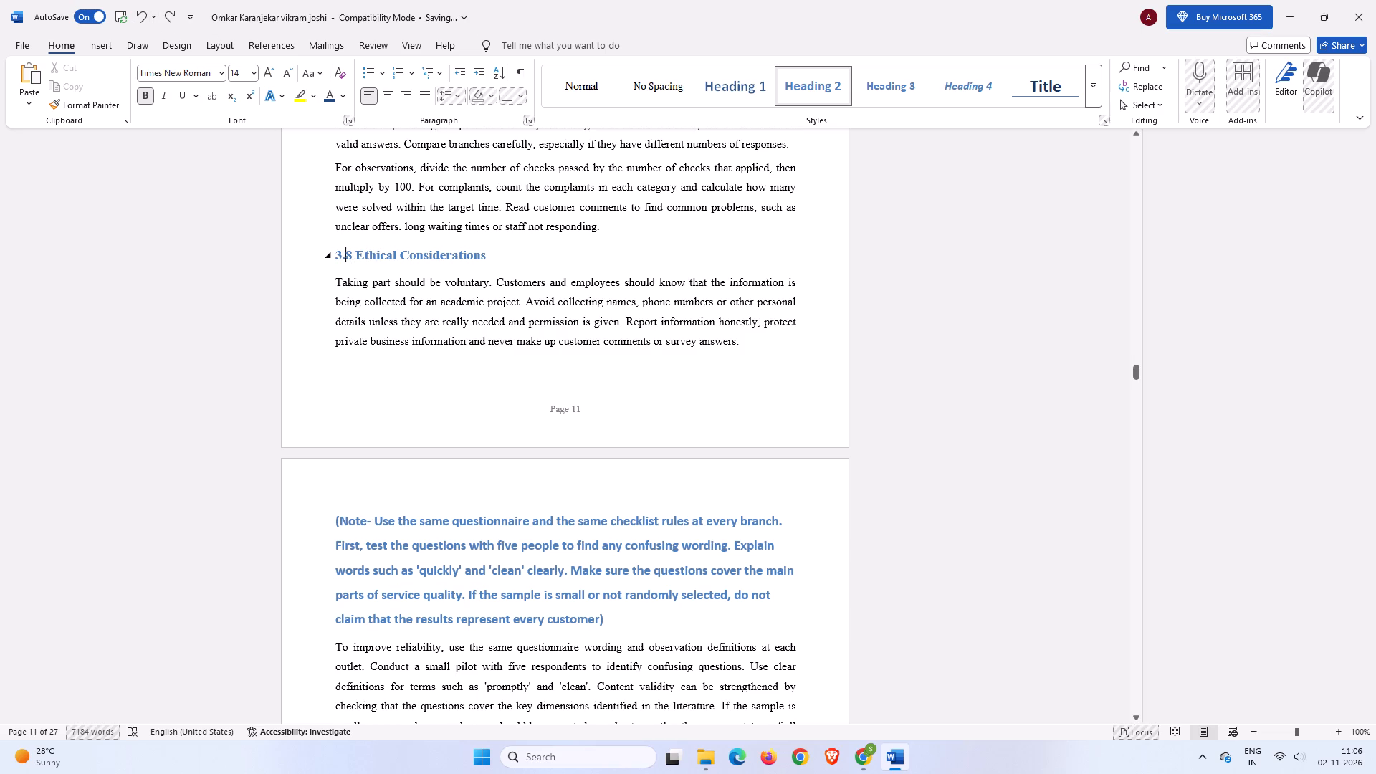
{"action": "key", "text": "Left"}
{"action": "key", "text": "Left"}
{"action": "key", "text": "Return"}
{"action": "key", "text": "Return"}
{"action": "key", "text": "Return"}
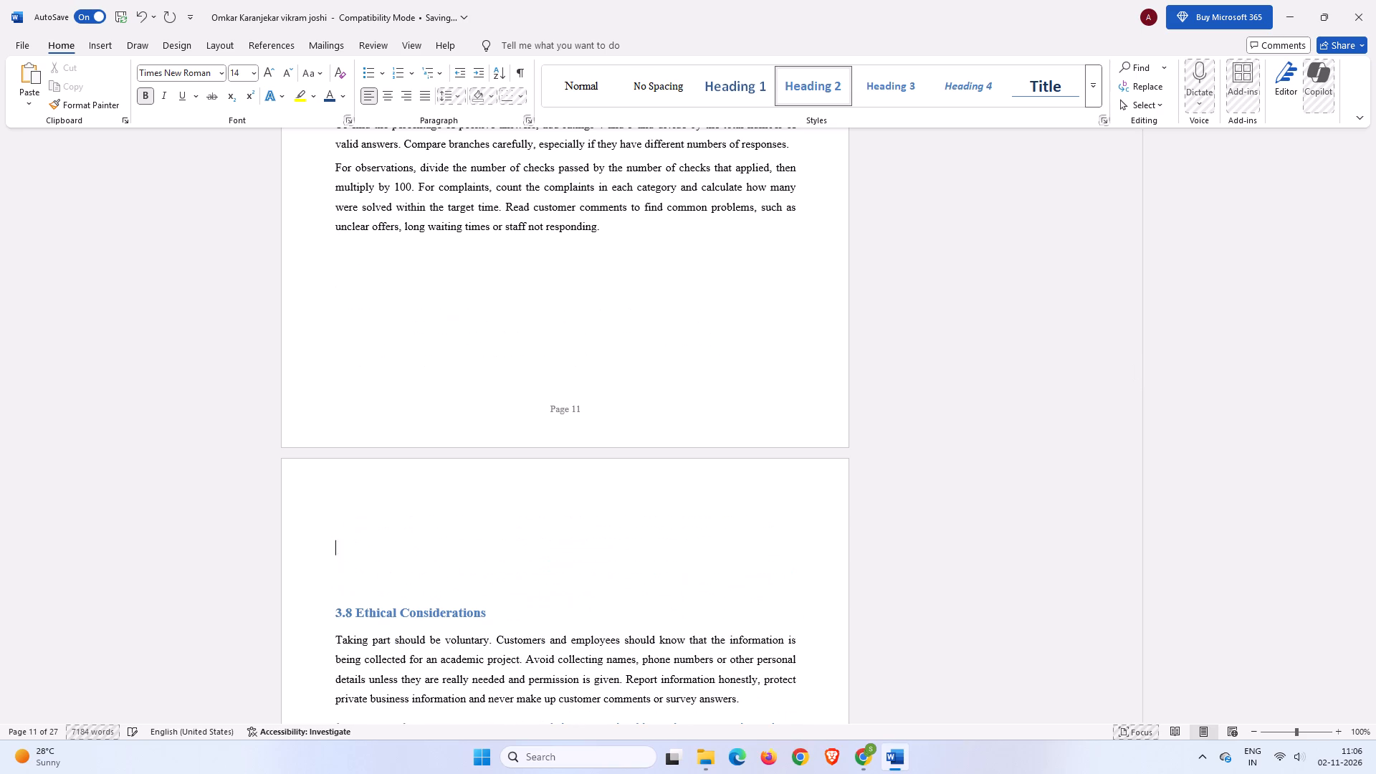
Delete the word CHAPTER from the Analysis, Results and Discussion heading on page 13, keeping its number 4.
{"action": "scroll", "coordinate": [582, 441], "scroll_direction": "down", "scroll_amount": 3}
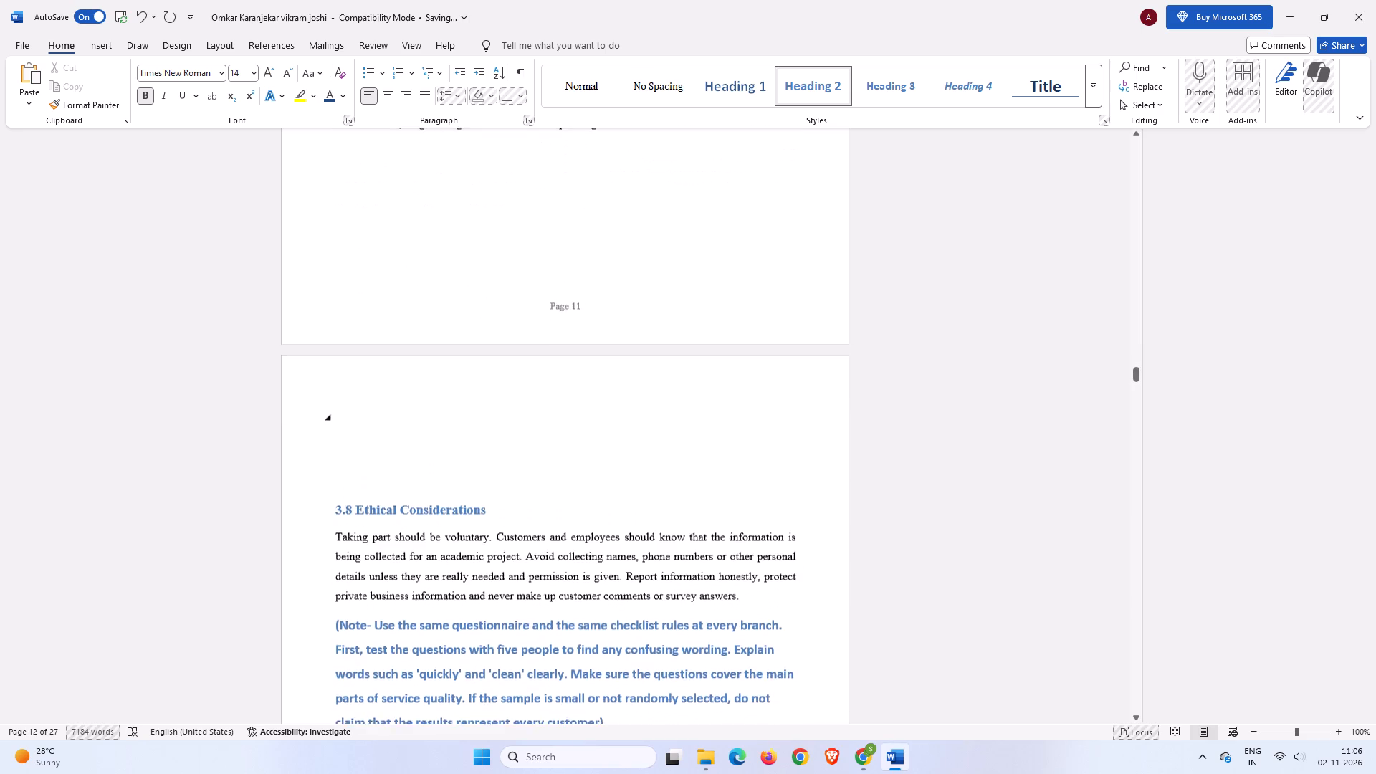
{"action": "scroll", "coordinate": [553, 562], "scroll_direction": "down", "scroll_amount": 2}
{"action": "scroll", "coordinate": [595, 690], "scroll_direction": "down", "scroll_amount": 20}
{"action": "scroll", "coordinate": [595, 690], "scroll_direction": "down", "scroll_amount": 1}
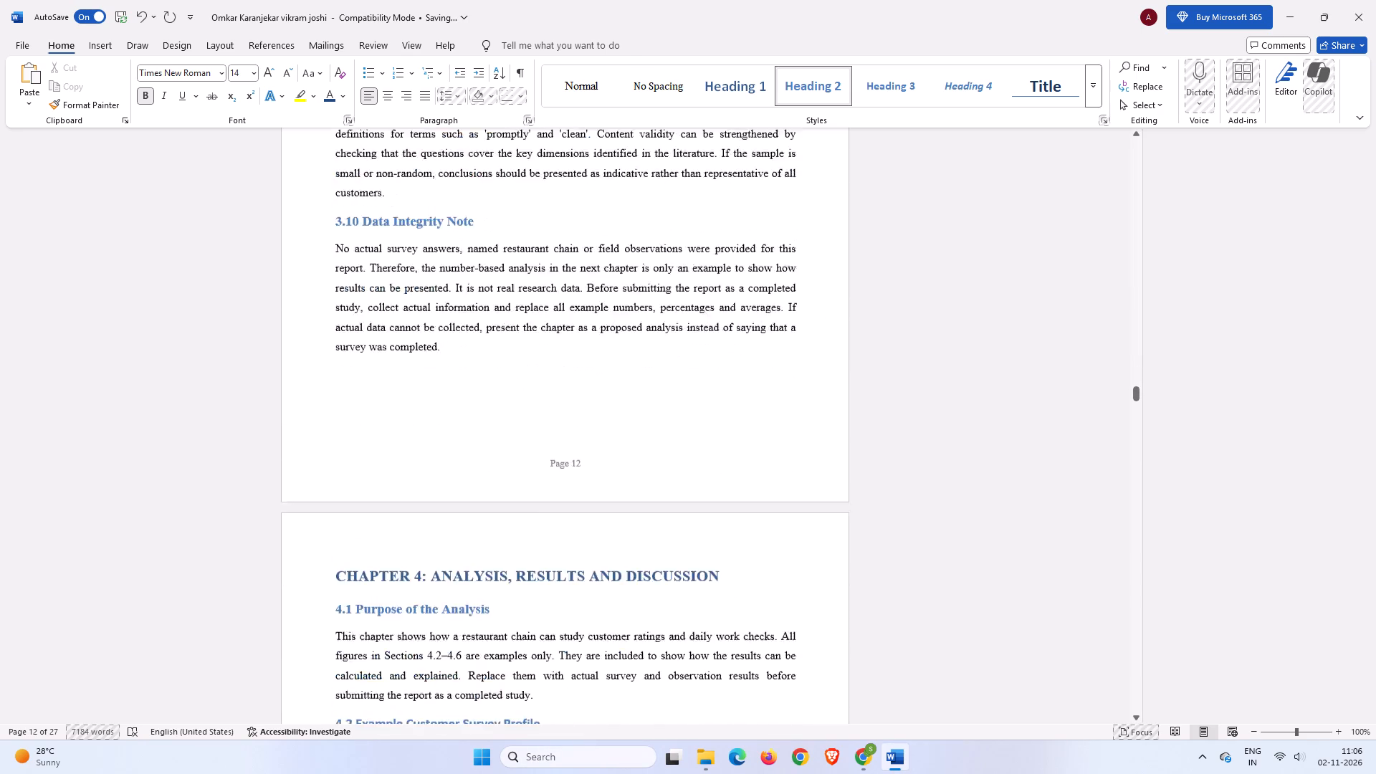
{"action": "scroll", "coordinate": [795, 282], "scroll_direction": "down", "scroll_amount": 4}
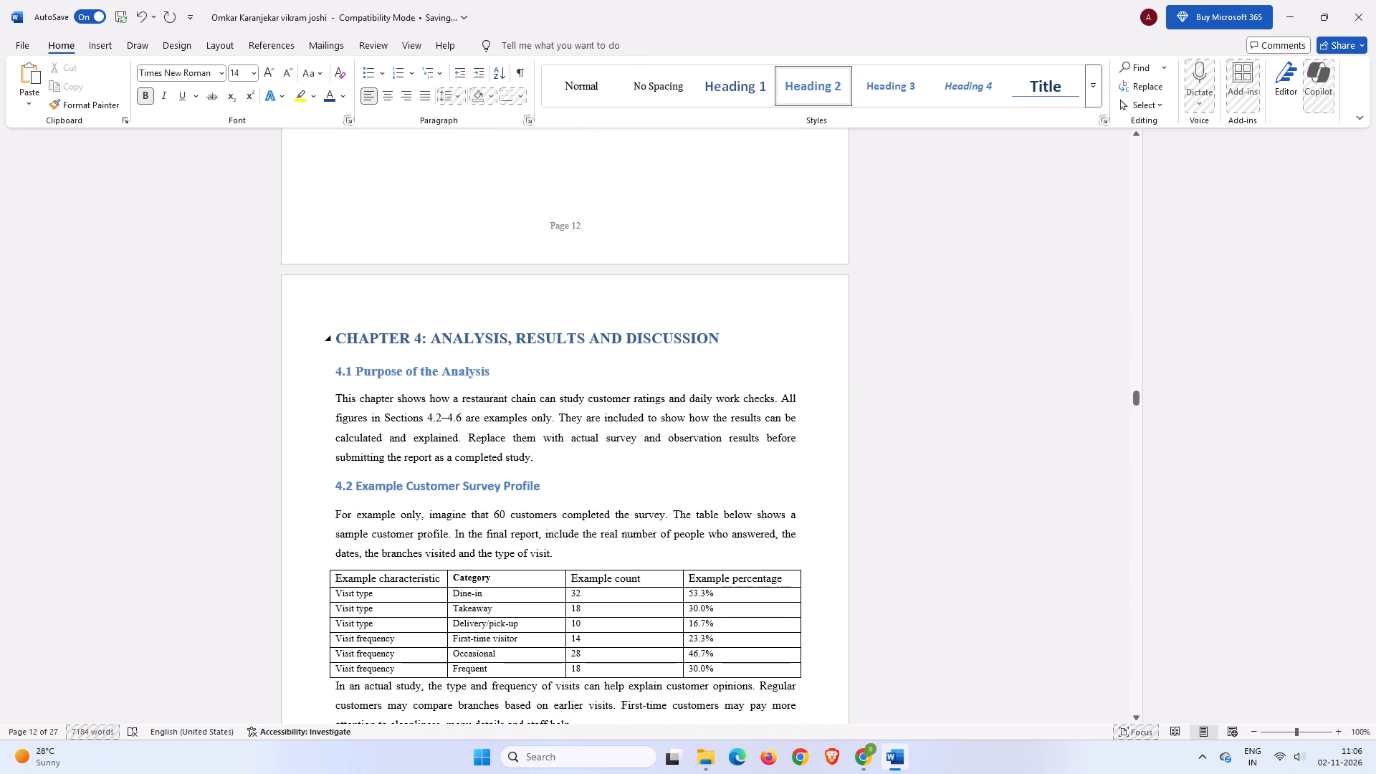
{"action": "left_click", "coordinate": [411, 335]}
{"action": "key", "text": "BackSpace"}
{"action": "key", "text": "BackSpace"}
{"action": "key", "text": "BackSpace"}
{"action": "key", "text": "BackSpace"}
{"action": "key", "text": "BackSpace"}
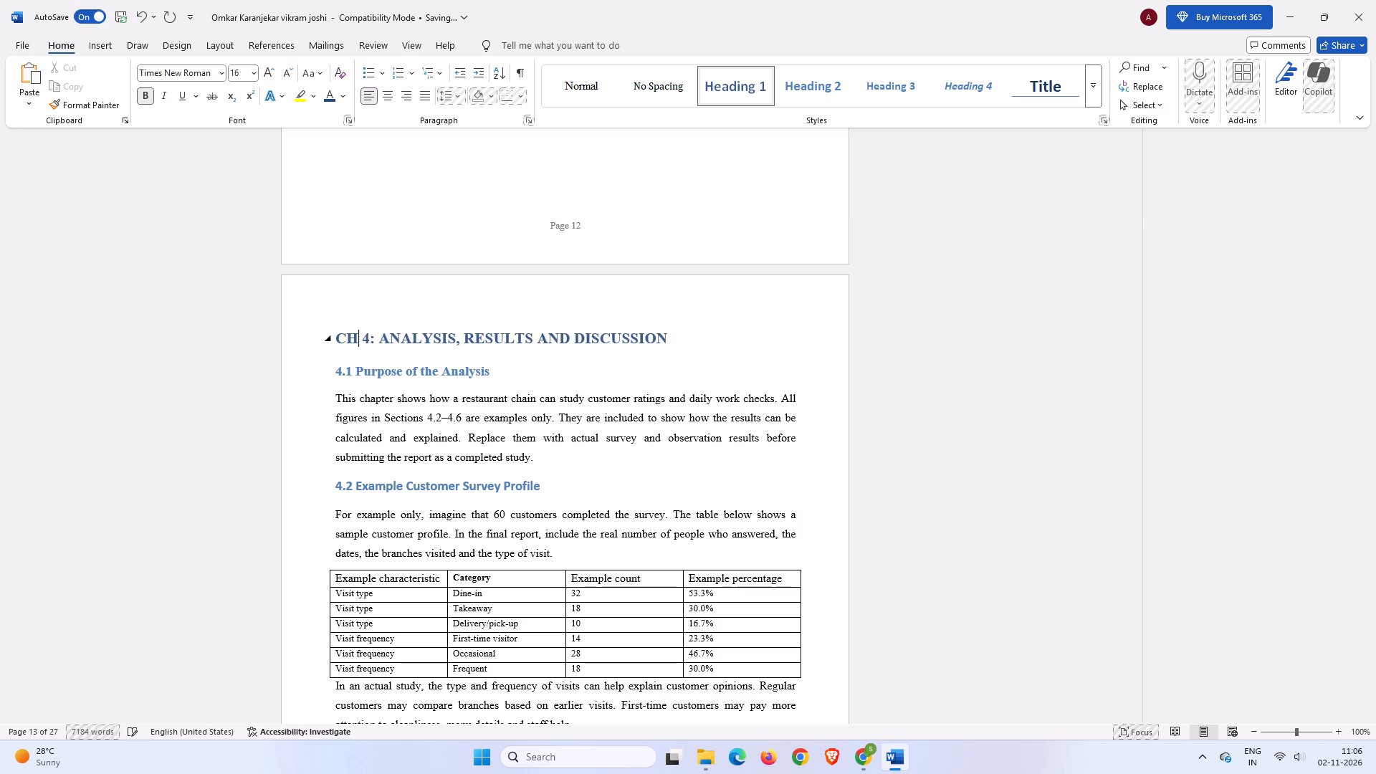
{"action": "key", "text": "BackSpace"}
{"action": "key", "text": "BackSpace"}
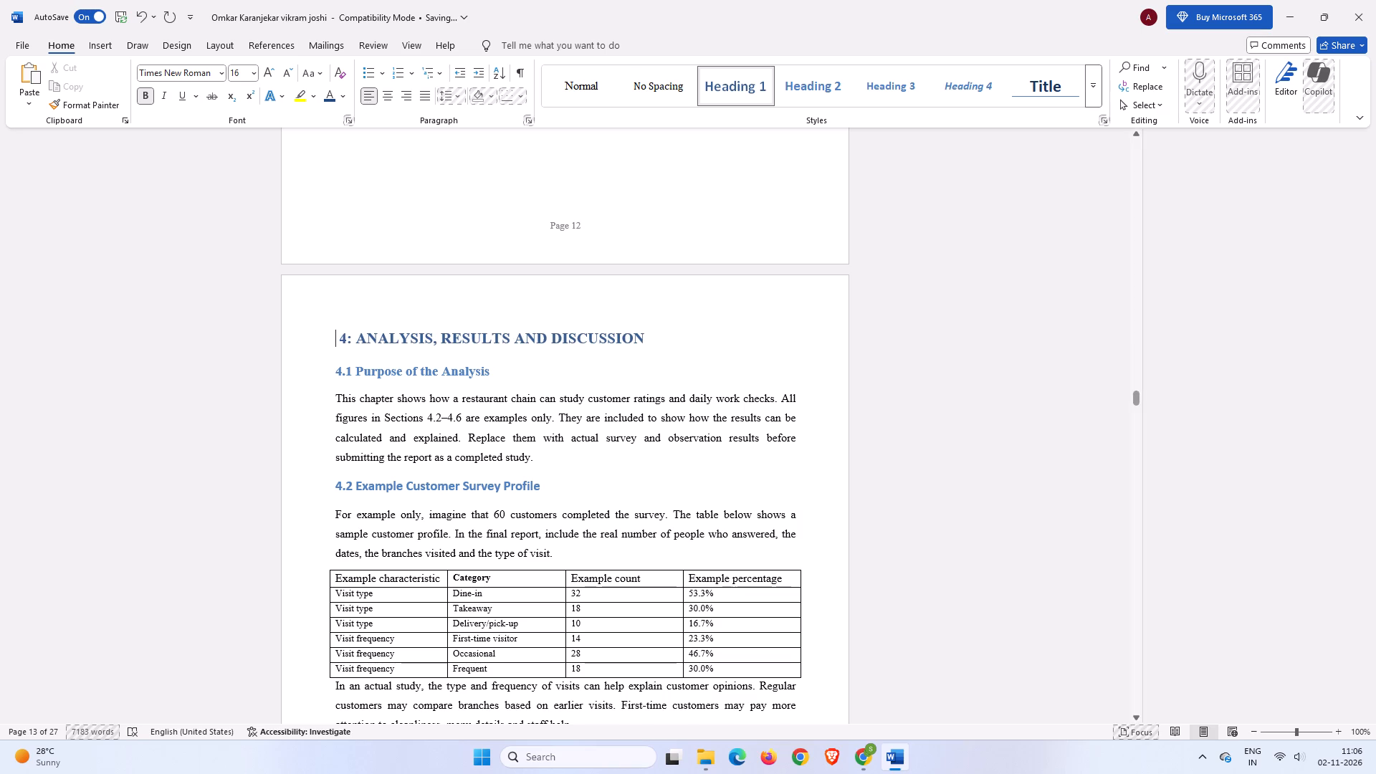
Turn off AutoSave for the report.
{"action": "left_click", "coordinate": [82, 17]}
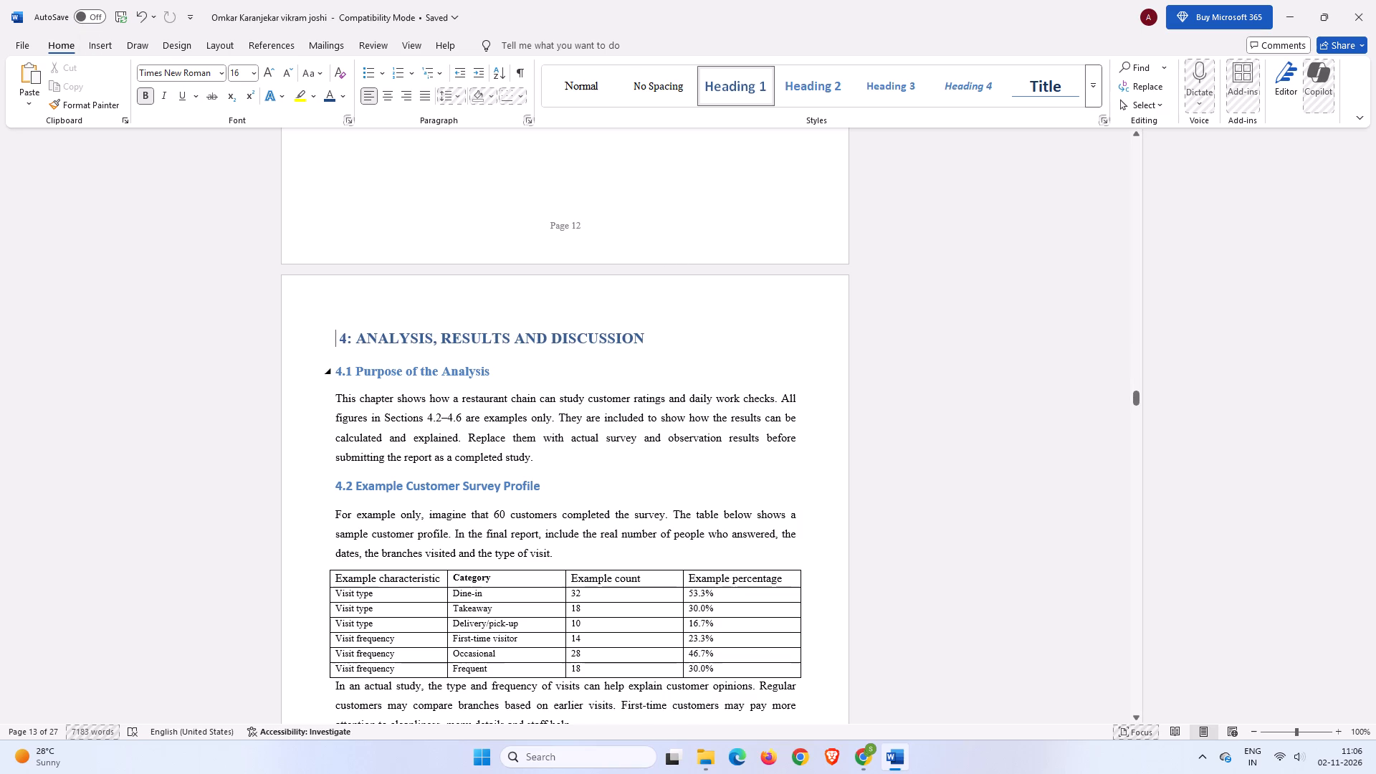
Review pages 11 to 13, checking the page breaks around 3.8 Ethical Considerations, 3.10 Data Integrity Note and the Analysis chapter heading.
{"action": "scroll", "coordinate": [395, 361], "scroll_direction": "up", "scroll_amount": 1}
{"action": "scroll", "coordinate": [373, 259], "scroll_direction": "down", "scroll_amount": 4}
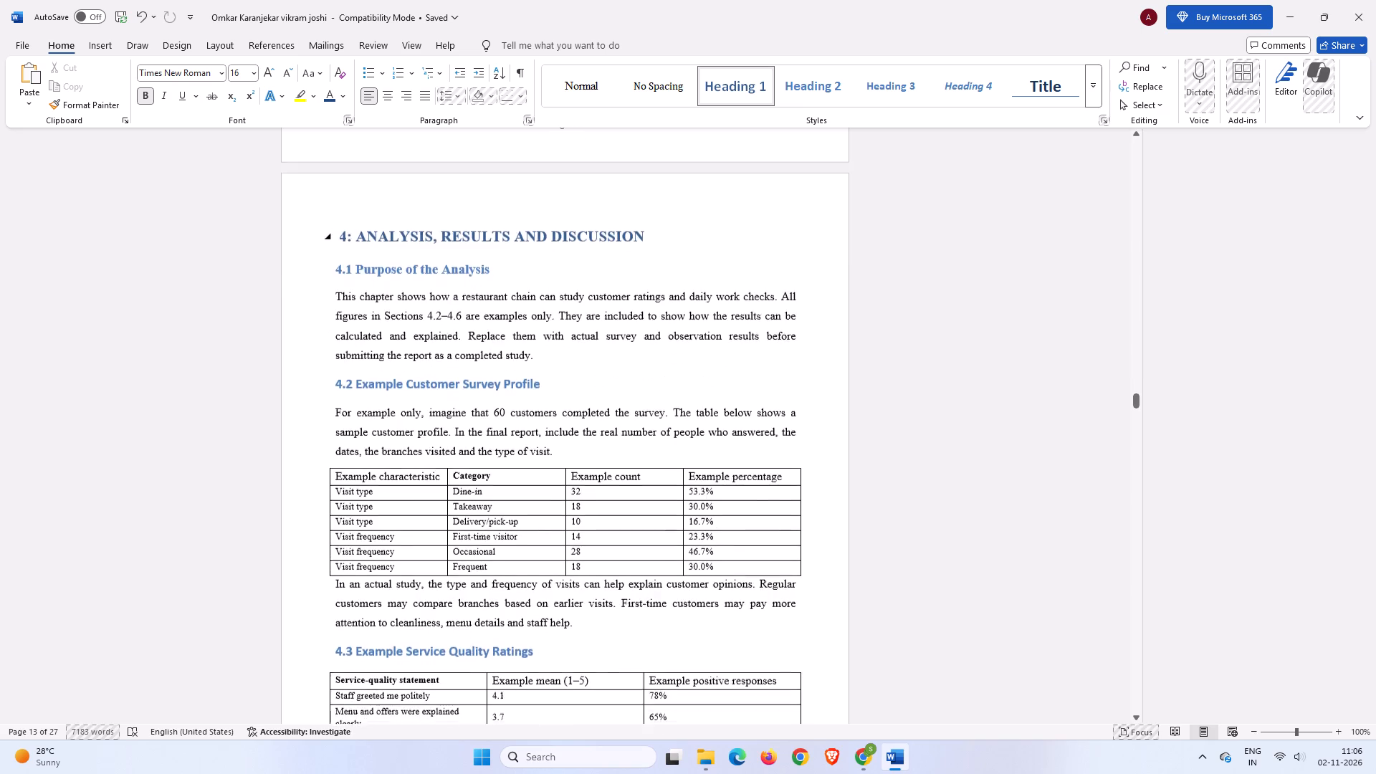
{"action": "scroll", "coordinate": [360, 236], "scroll_direction": "down", "scroll_amount": 4}
{"action": "scroll", "coordinate": [376, 231], "scroll_direction": "up", "scroll_amount": 14}
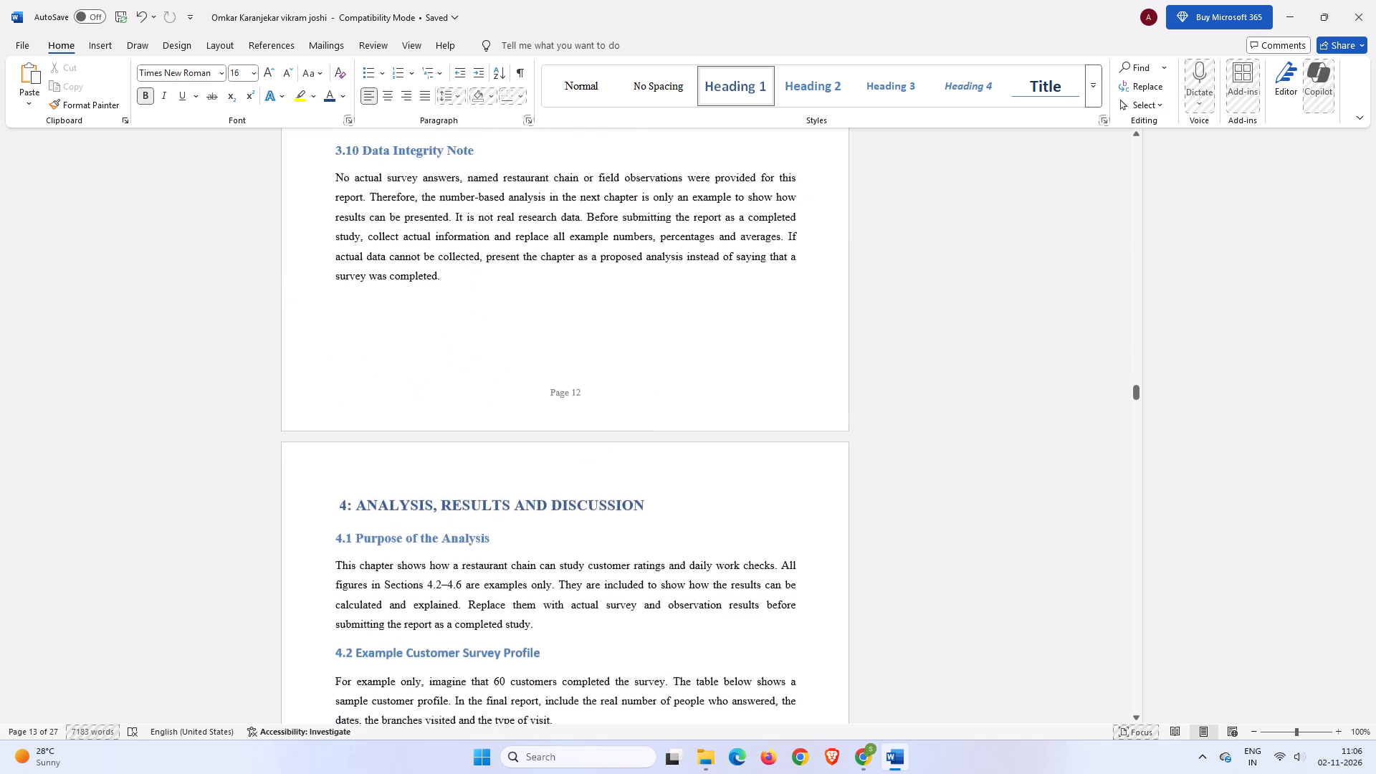
{"action": "scroll", "coordinate": [370, 221], "scroll_direction": "up", "scroll_amount": 20}
{"action": "scroll", "coordinate": [370, 221], "scroll_direction": "up", "scroll_amount": 4}
{"action": "scroll", "coordinate": [406, 291], "scroll_direction": "down", "scroll_amount": 4}
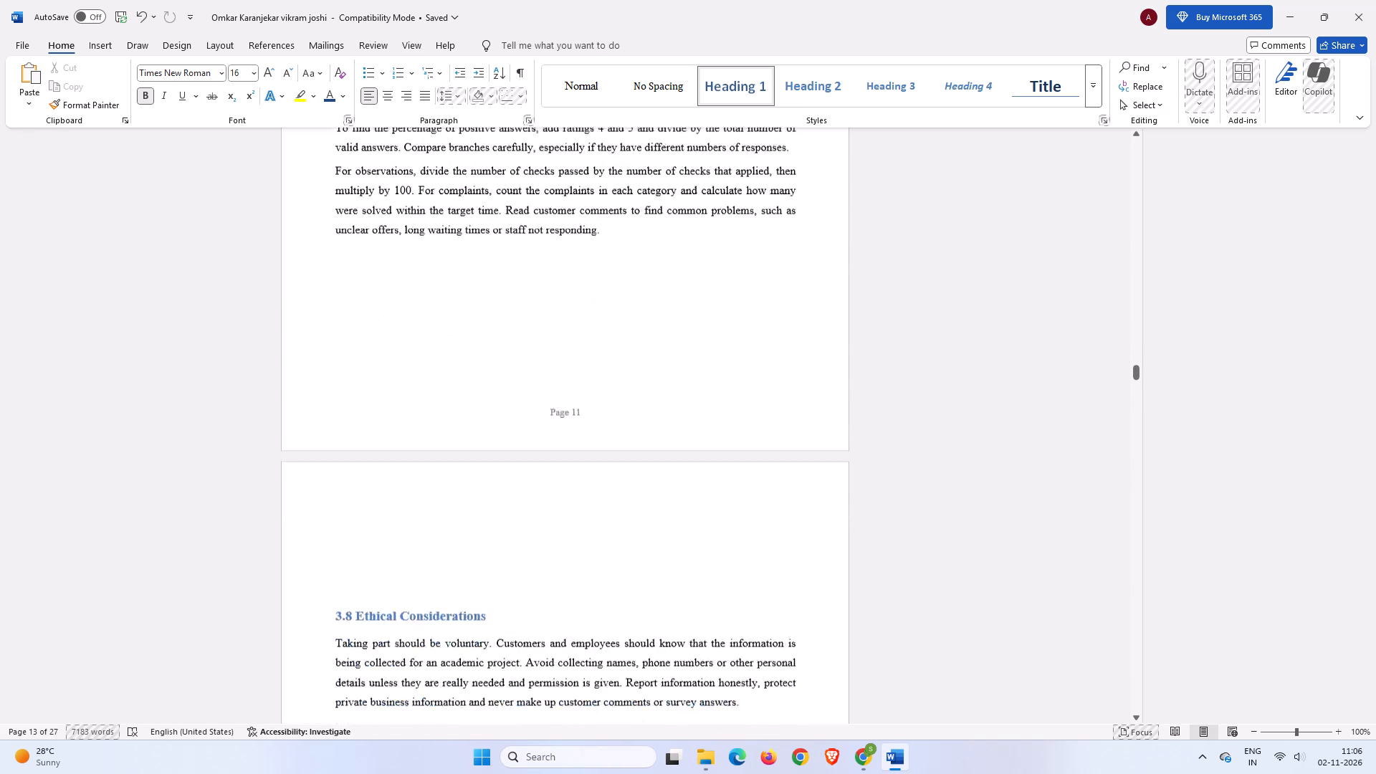
{"action": "scroll", "coordinate": [406, 291], "scroll_direction": "down", "scroll_amount": 18}
{"action": "scroll", "coordinate": [450, 204], "scroll_direction": "down", "scroll_amount": 2}
{"action": "scroll", "coordinate": [449, 197], "scroll_direction": "up", "scroll_amount": 4}
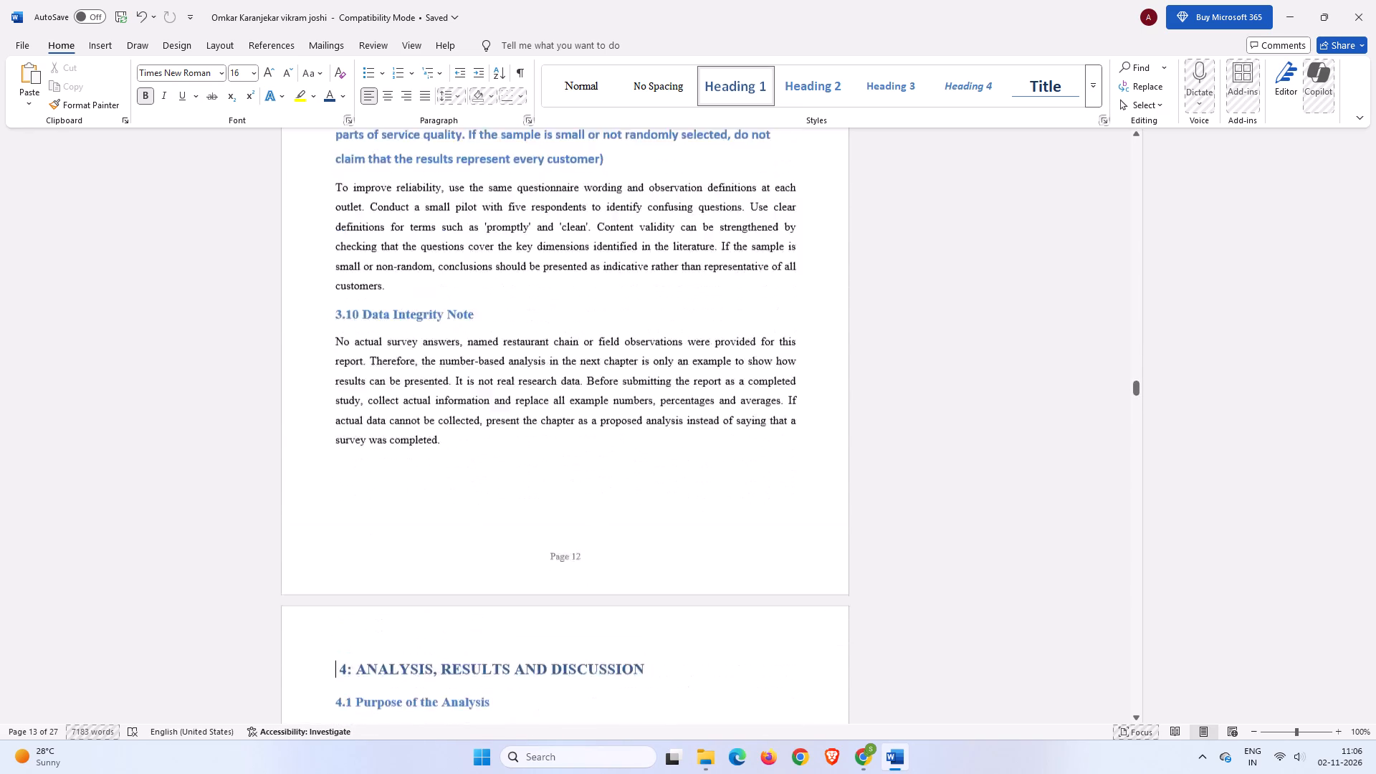
Set the INDEX page number for Analysis, Results and Discussion to 13.
{"action": "scroll", "coordinate": [449, 197], "scroll_direction": "up", "scroll_amount": 20}
{"action": "scroll", "coordinate": [449, 197], "scroll_direction": "up", "scroll_amount": 17}
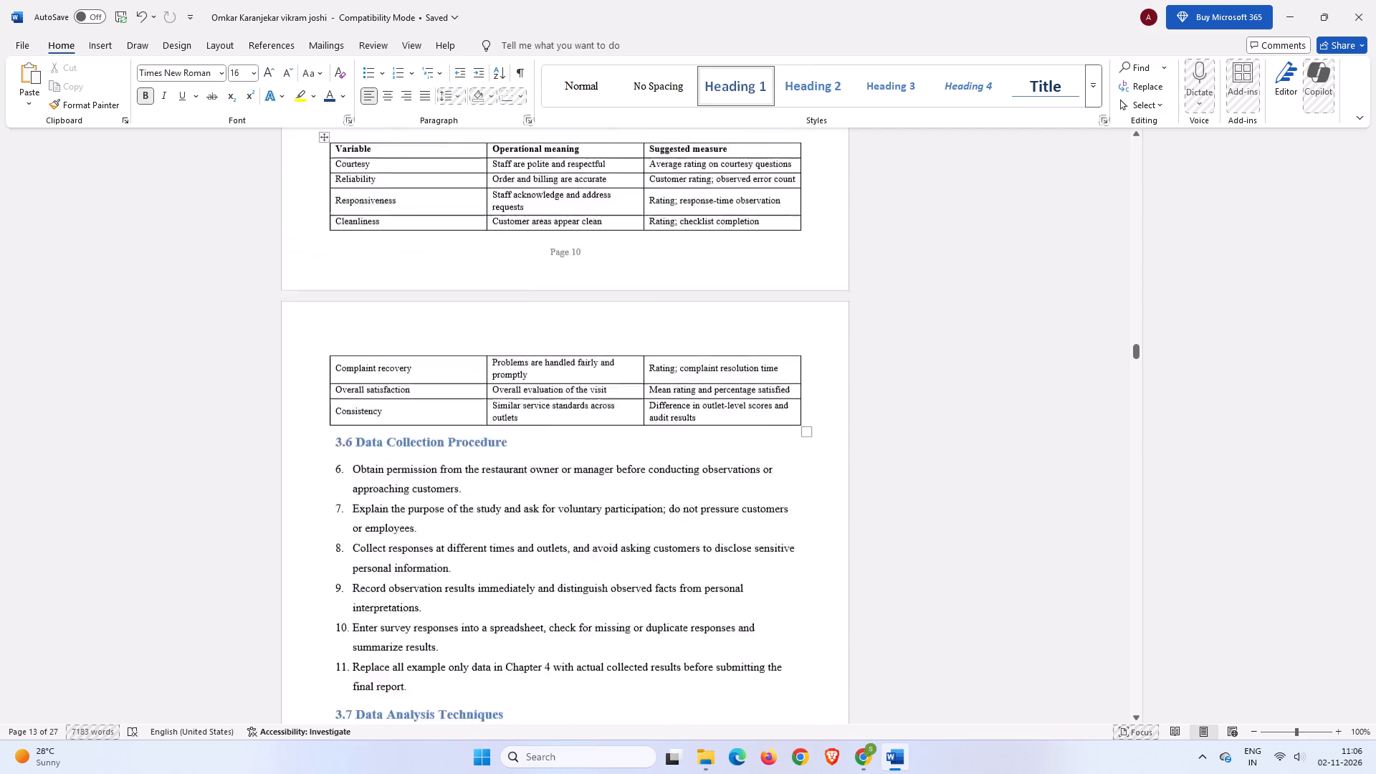
{"action": "scroll", "coordinate": [449, 197], "scroll_direction": "up", "scroll_amount": 20}
{"action": "scroll", "coordinate": [449, 197], "scroll_direction": "up", "scroll_amount": 17}
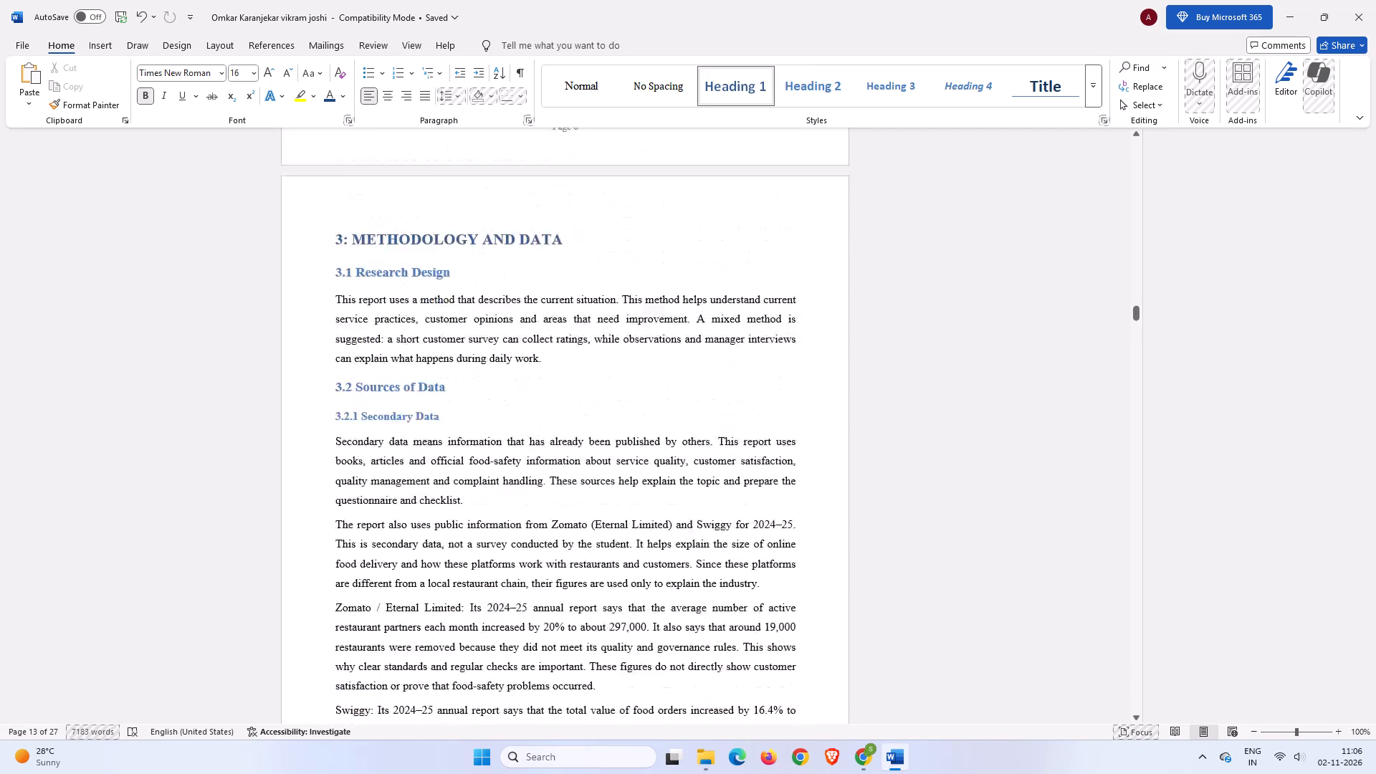
{"action": "scroll", "coordinate": [449, 197], "scroll_direction": "up", "scroll_amount": 20}
{"action": "scroll", "coordinate": [449, 197], "scroll_direction": "up", "scroll_amount": 17}
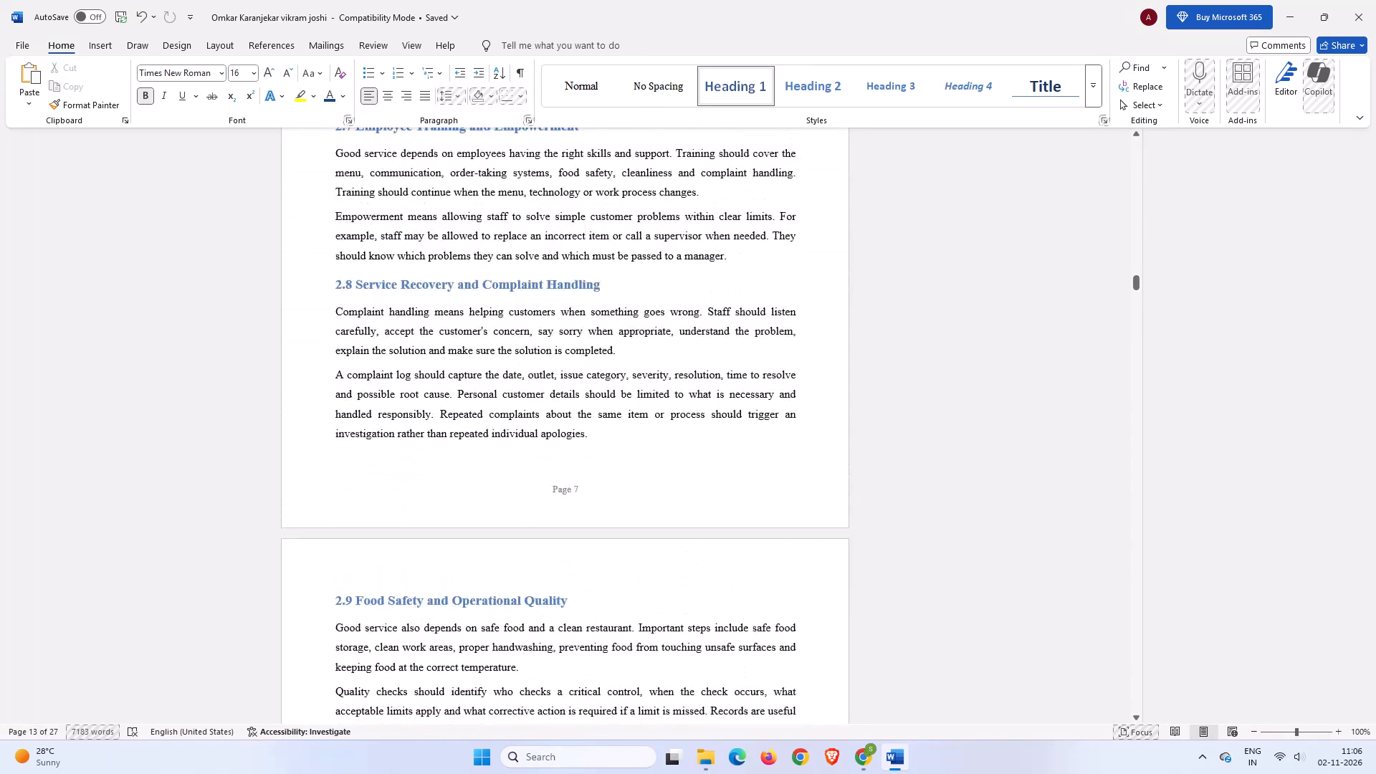
{"action": "scroll", "coordinate": [449, 197], "scroll_direction": "up", "scroll_amount": 20}
{"action": "scroll", "coordinate": [449, 197], "scroll_direction": "up", "scroll_amount": 17}
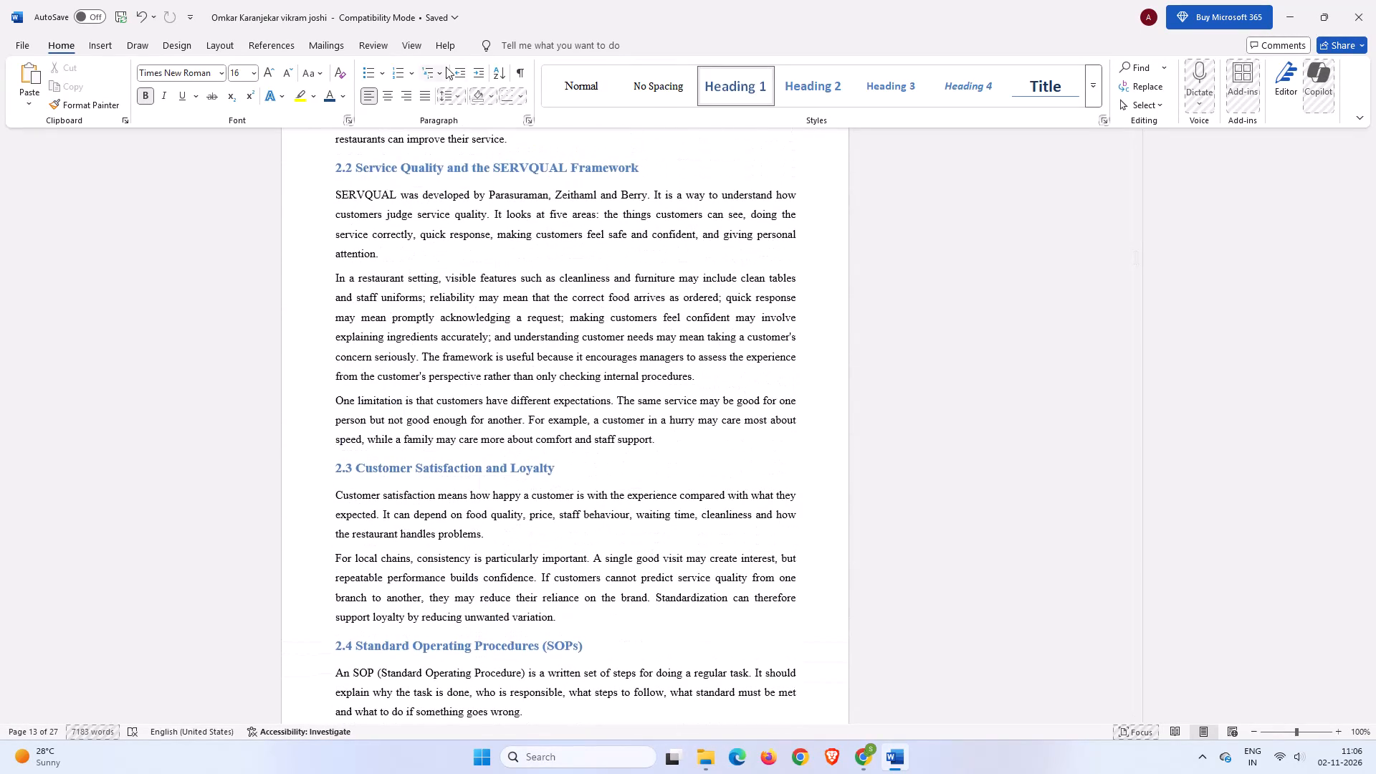
{"action": "scroll", "coordinate": [446, 67], "scroll_direction": "up", "scroll_amount": 15}
{"action": "scroll", "coordinate": [388, 342], "scroll_direction": "up", "scroll_amount": 8}
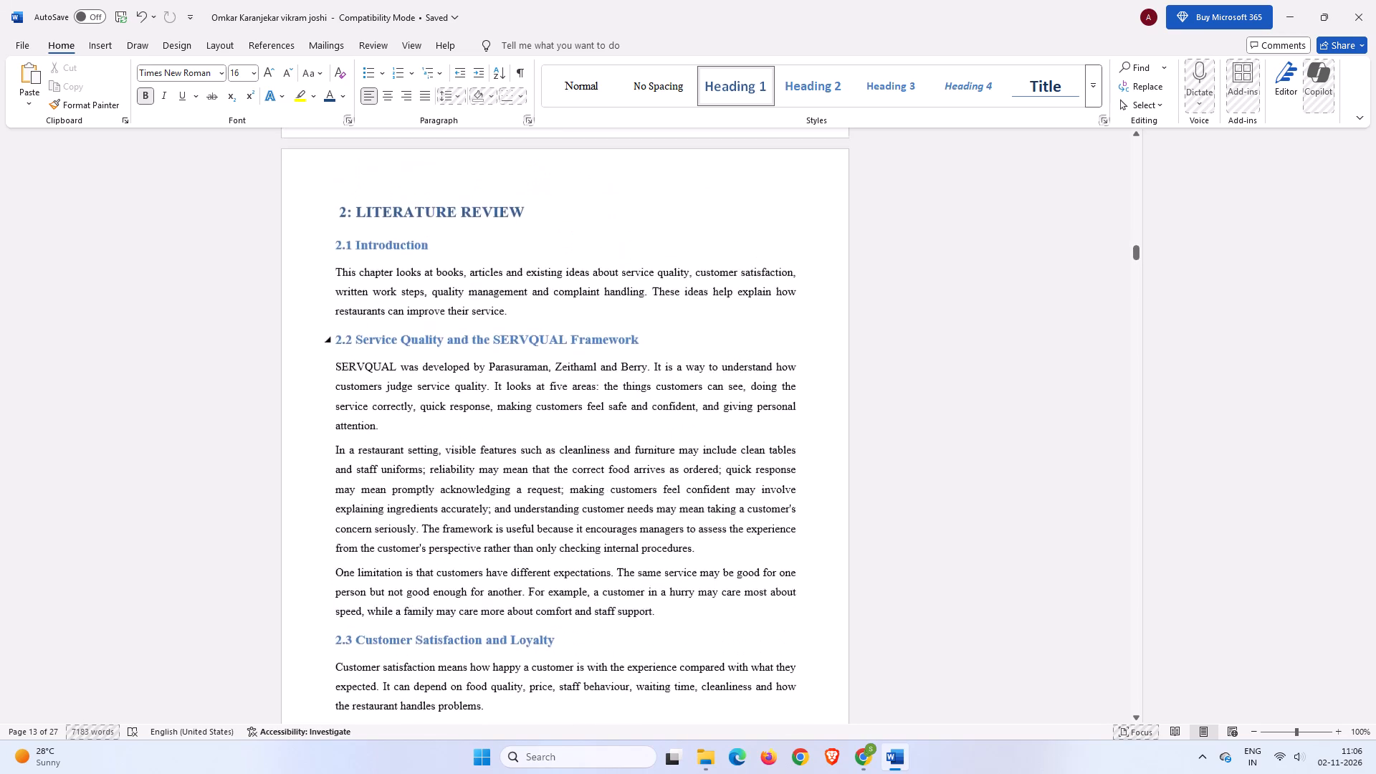
{"action": "scroll", "coordinate": [388, 342], "scroll_direction": "up", "scroll_amount": 20}
{"action": "scroll", "coordinate": [388, 342], "scroll_direction": "up", "scroll_amount": 5}
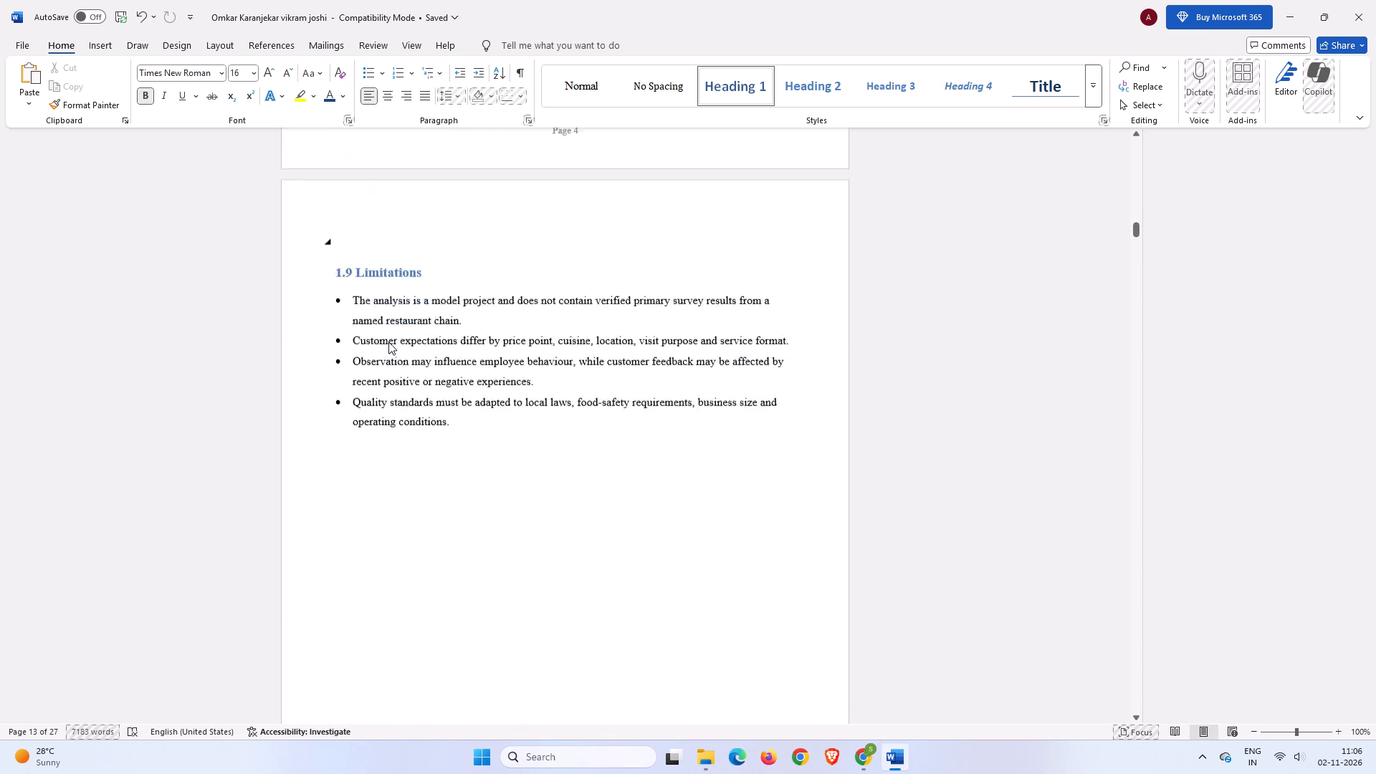
{"action": "scroll", "coordinate": [388, 342], "scroll_direction": "up", "scroll_amount": 3}
{"action": "scroll", "coordinate": [388, 342], "scroll_direction": "up", "scroll_amount": 20}
{"action": "scroll", "coordinate": [388, 342], "scroll_direction": "up", "scroll_amount": 12}
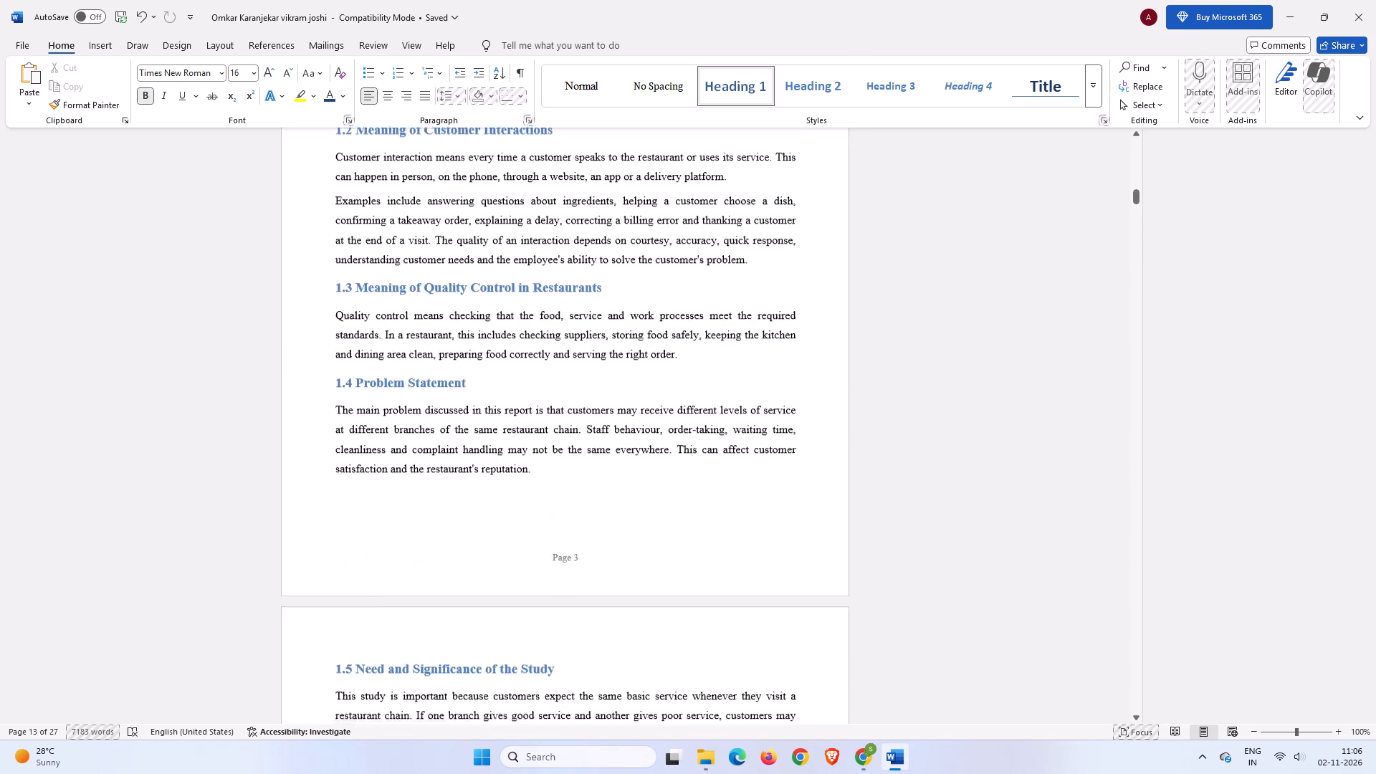
{"action": "scroll", "coordinate": [388, 342], "scroll_direction": "up", "scroll_amount": 14}
{"action": "scroll", "coordinate": [388, 342], "scroll_direction": "up", "scroll_amount": 14}
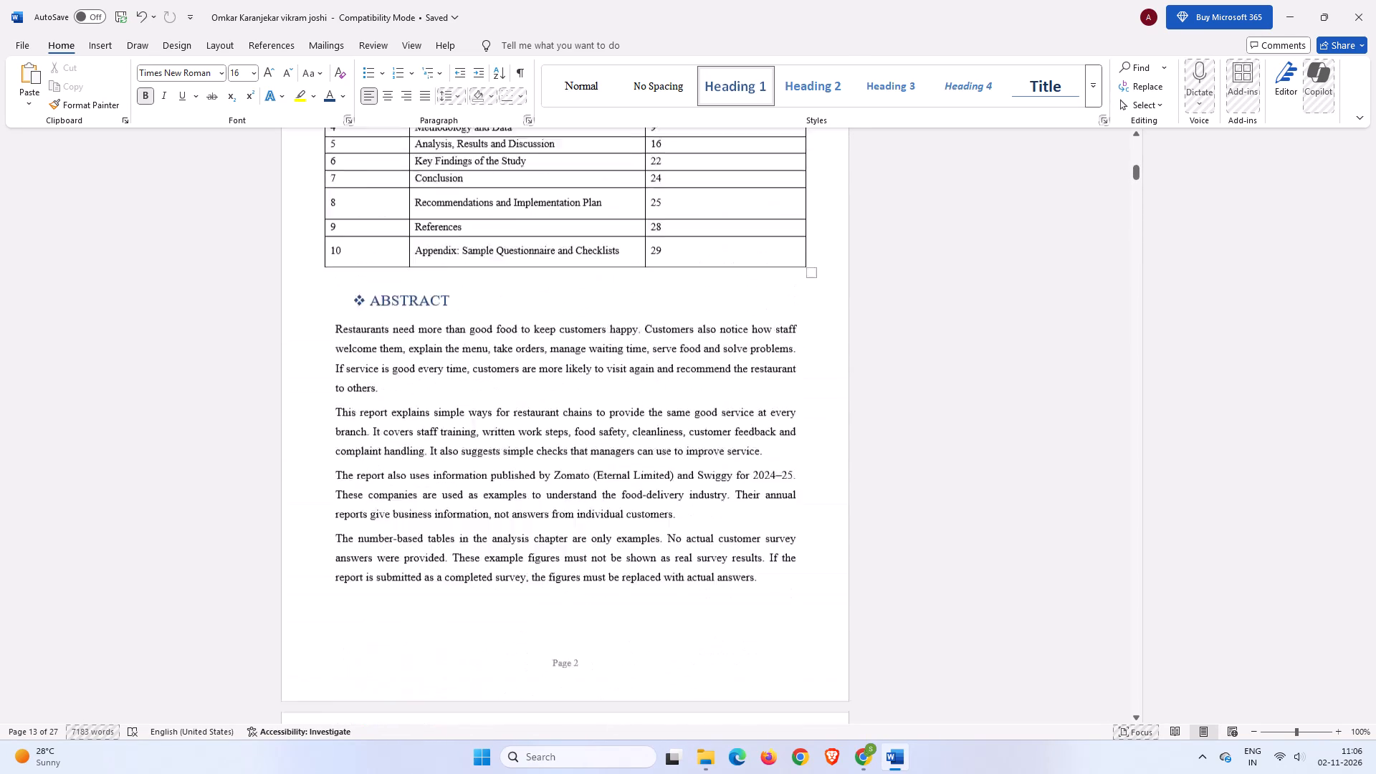
{"action": "scroll", "coordinate": [388, 342], "scroll_direction": "up", "scroll_amount": 2}
{"action": "left_click", "coordinate": [672, 355]}
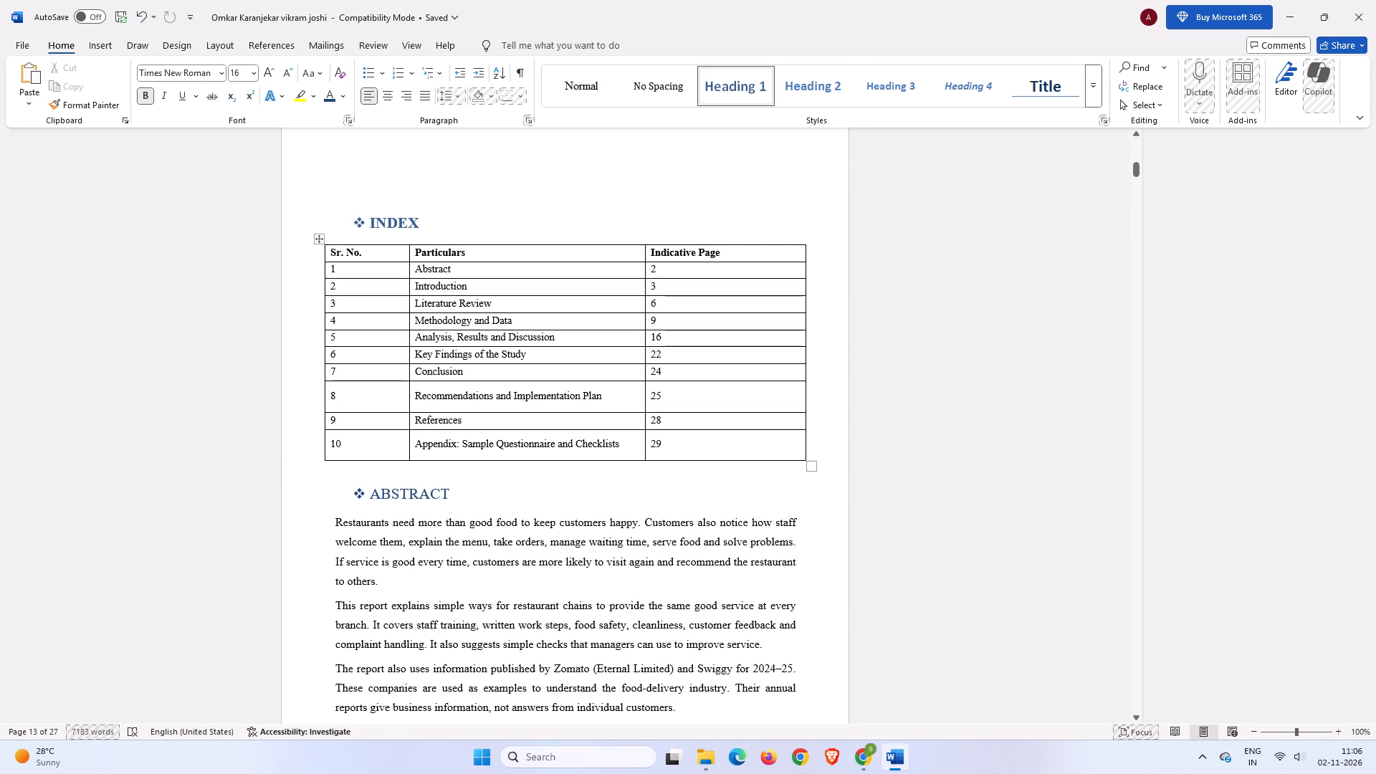
{"action": "left_click", "coordinate": [666, 335]}
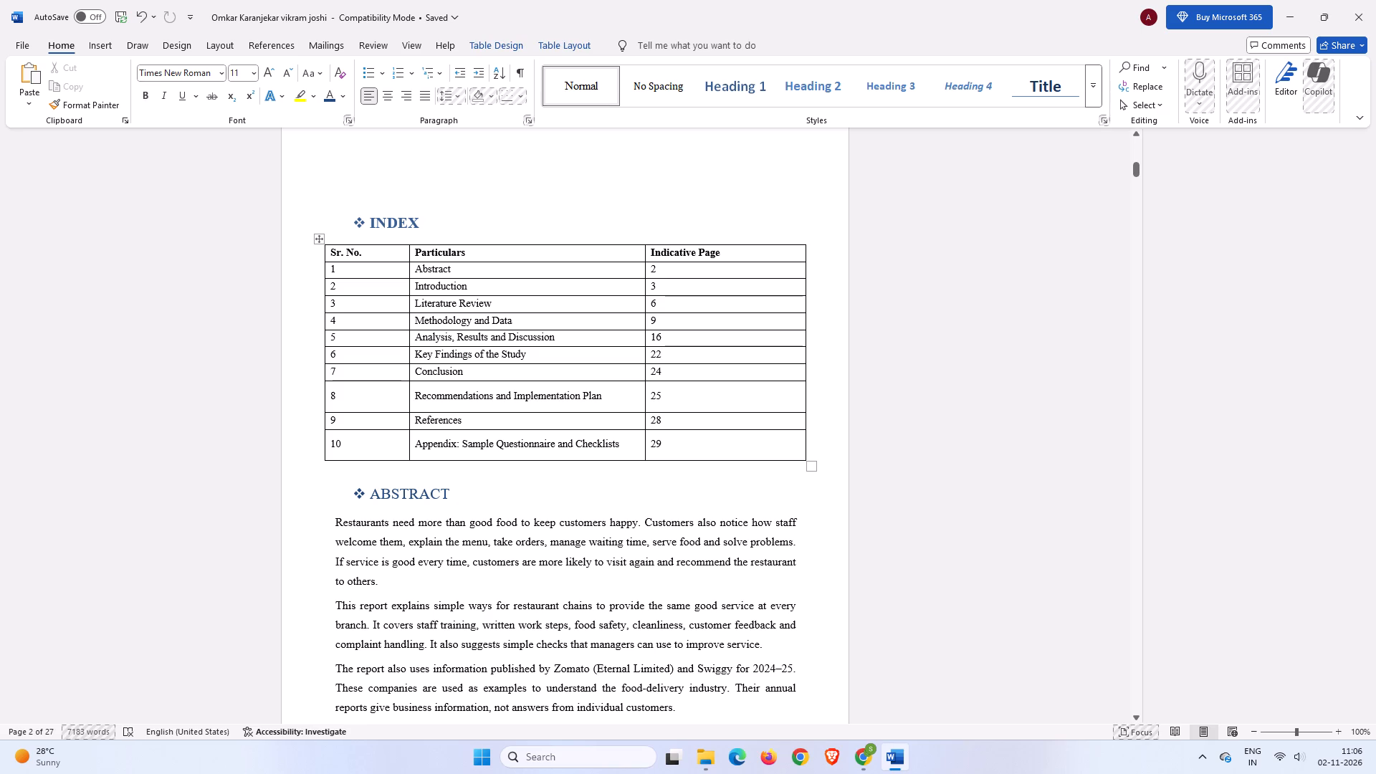
{"action": "key", "text": "BackSpace"}
{"action": "key", "text": "BackSpace"}
{"action": "type", "text": "13"}
Clear the INDEX page numbers for Key Findings of the Study, Conclusion, Recommendations and Implementation Plan, and References.
{"action": "left_click", "coordinate": [675, 361]}
{"action": "key", "text": "BackSpace"}
{"action": "key", "text": "BackSpace"}
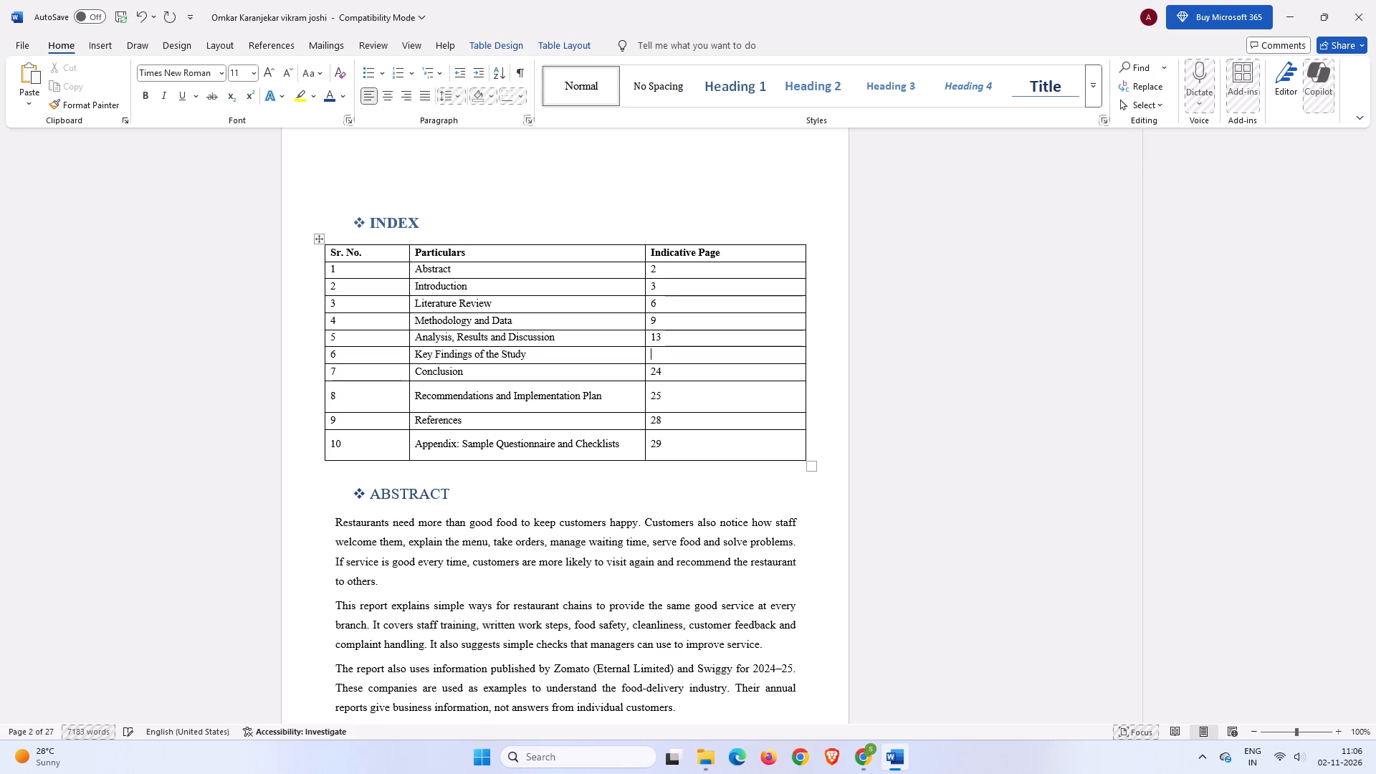
{"action": "key", "text": "Down"}
{"action": "key", "text": "Right"}
{"action": "key", "text": "Right"}
{"action": "key", "text": "BackSpace"}
{"action": "key", "text": "BackSpace"}
{"action": "key", "text": "Down"}
{"action": "key", "text": "Right"}
{"action": "key", "text": "Right"}
{"action": "key", "text": "BackSpace"}
{"action": "key", "text": "BackSpace"}
{"action": "key", "text": "Down"}
{"action": "key", "text": "Down"}
{"action": "key", "text": "Up"}
{"action": "key", "text": "Right"}
{"action": "key", "text": "Right"}
{"action": "key", "text": "BackSpace"}
{"action": "key", "text": "BackSpace"}
Clear the Appendix row of the INDEX table, erasing its page number, title and serial number.
{"action": "key", "text": "Down"}
{"action": "key", "text": "Right"}
{"action": "key", "text": "Right"}
{"action": "key", "text": "BackSpace"}
{"action": "key", "text": "BackSpace"}
{"action": "key", "text": "Left"}
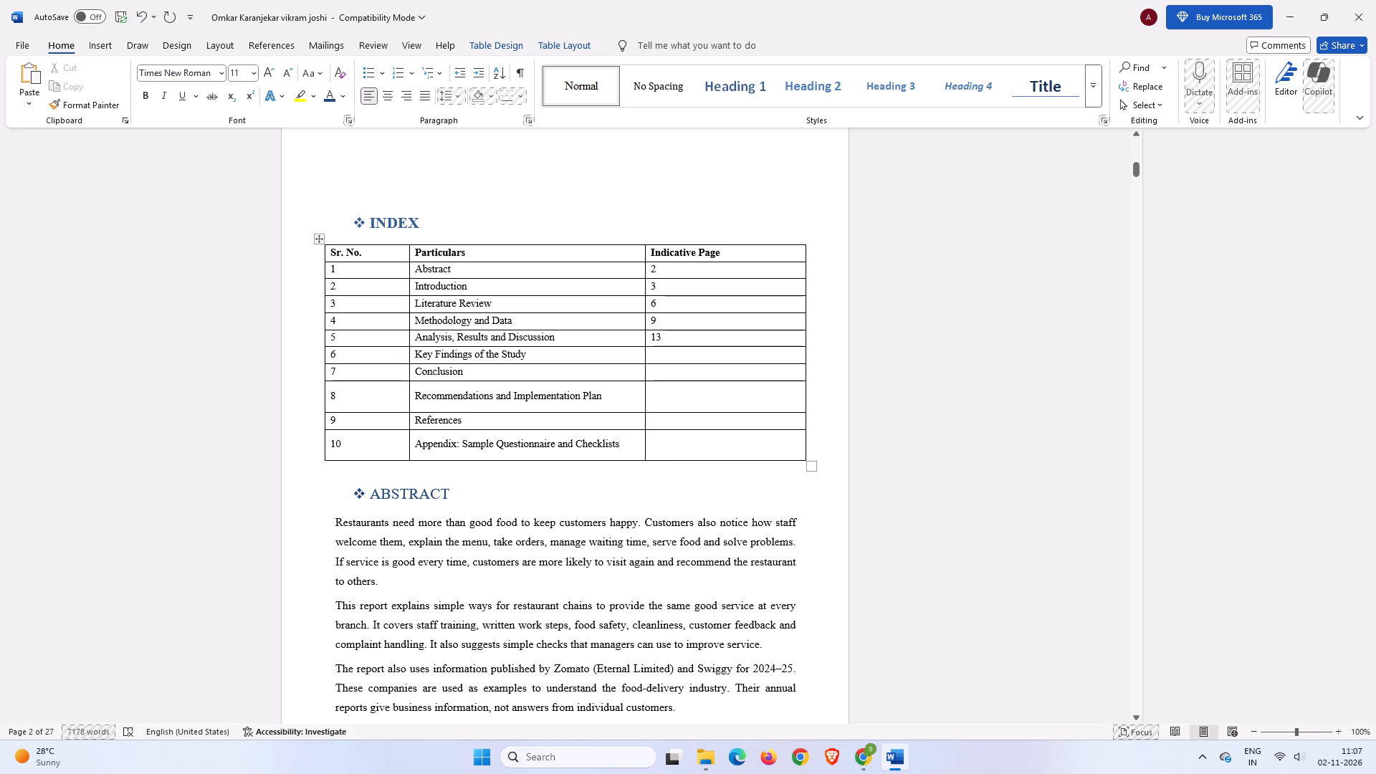
{"action": "key", "text": "BackSpace"}
{"action": "key", "text": "BackSpace"}
{"action": "key", "text": "BackSpace"}
{"action": "key", "text": "BackSpace"}
{"action": "key", "text": "BackSpace"}
{"action": "key", "text": "BackSpace"}
{"action": "key", "text": "BackSpace"}
{"action": "key", "text": "BackSpace"}
{"action": "key", "text": "BackSpace"}
{"action": "key", "text": "BackSpace"}
{"action": "key", "text": "BackSpace"}
{"action": "key", "text": "BackSpace"}
{"action": "key", "text": "BackSpace"}
{"action": "key", "text": "BackSpace"}
{"action": "key", "text": "BackSpace"}
{"action": "key", "text": "BackSpace"}
{"action": "key", "text": "BackSpace"}
{"action": "key", "text": "BackSpace"}
{"action": "key", "text": "BackSpace"}
{"action": "key", "text": "BackSpace"}
{"action": "key", "text": "BackSpace"}
{"action": "key", "text": "BackSpace"}
{"action": "key", "text": "BackSpace"}
{"action": "key", "text": "BackSpace"}
{"action": "key", "text": "BackSpace"}
{"action": "key", "text": "BackSpace"}
{"action": "key", "text": "BackSpace"}
{"action": "key", "text": "BackSpace"}
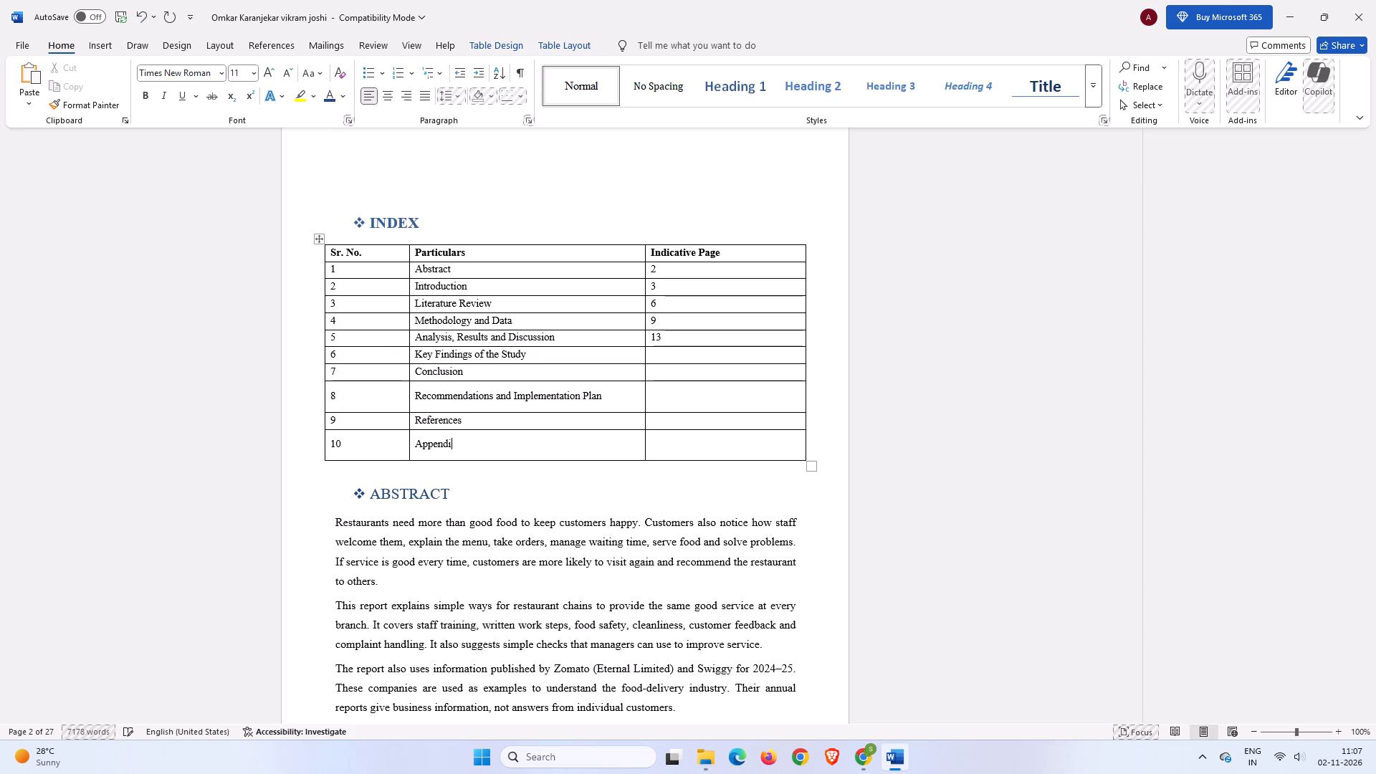
{"action": "key", "text": "BackSpace"}
{"action": "key", "text": "BackSpace"}
{"action": "key", "text": "BackSpace"}
{"action": "key", "text": "BackSpace"}
{"action": "key", "text": "BackSpace"}
{"action": "key", "text": "BackSpace"}
{"action": "key", "text": "BackSpace"}
{"action": "key", "text": "BackSpace"}
{"action": "key", "text": "Left"}
{"action": "key", "text": "BackSpace"}
{"action": "key", "text": "BackSpace"}
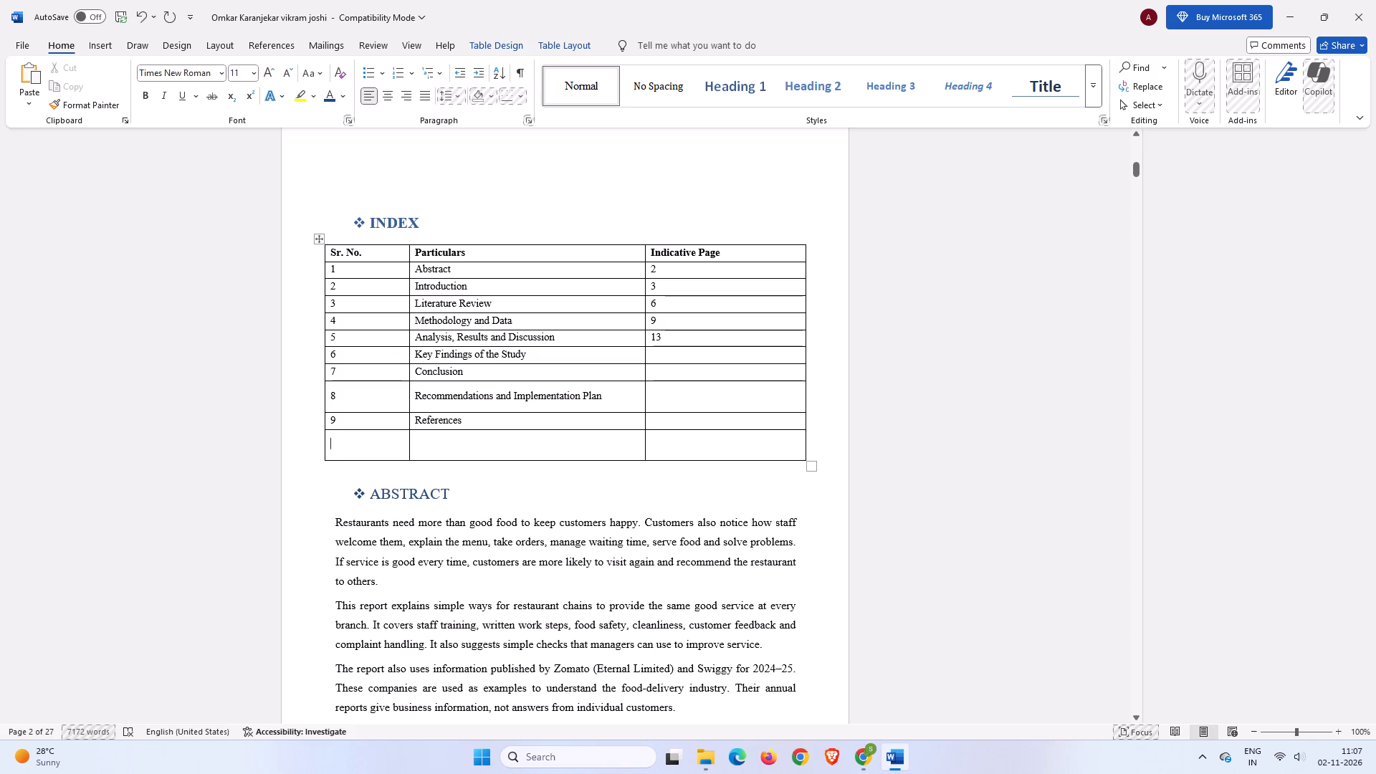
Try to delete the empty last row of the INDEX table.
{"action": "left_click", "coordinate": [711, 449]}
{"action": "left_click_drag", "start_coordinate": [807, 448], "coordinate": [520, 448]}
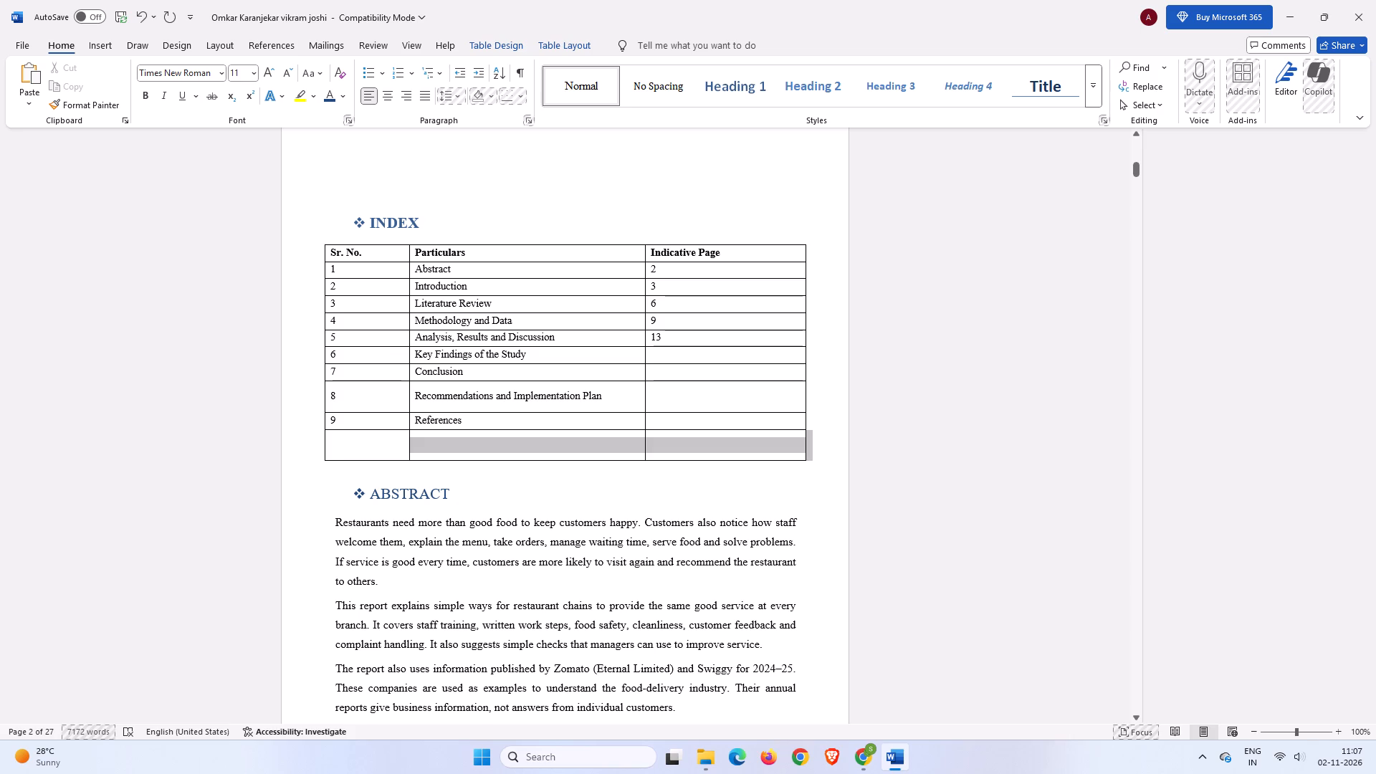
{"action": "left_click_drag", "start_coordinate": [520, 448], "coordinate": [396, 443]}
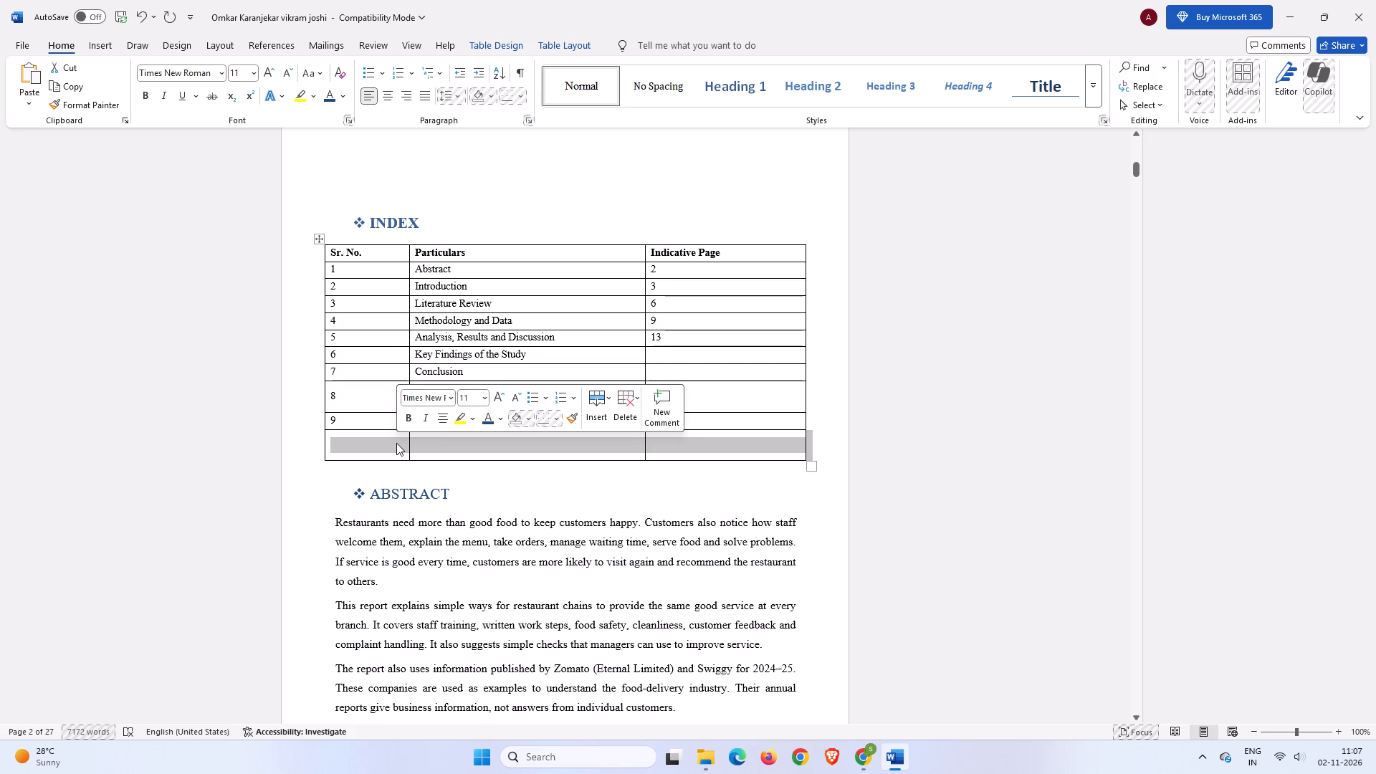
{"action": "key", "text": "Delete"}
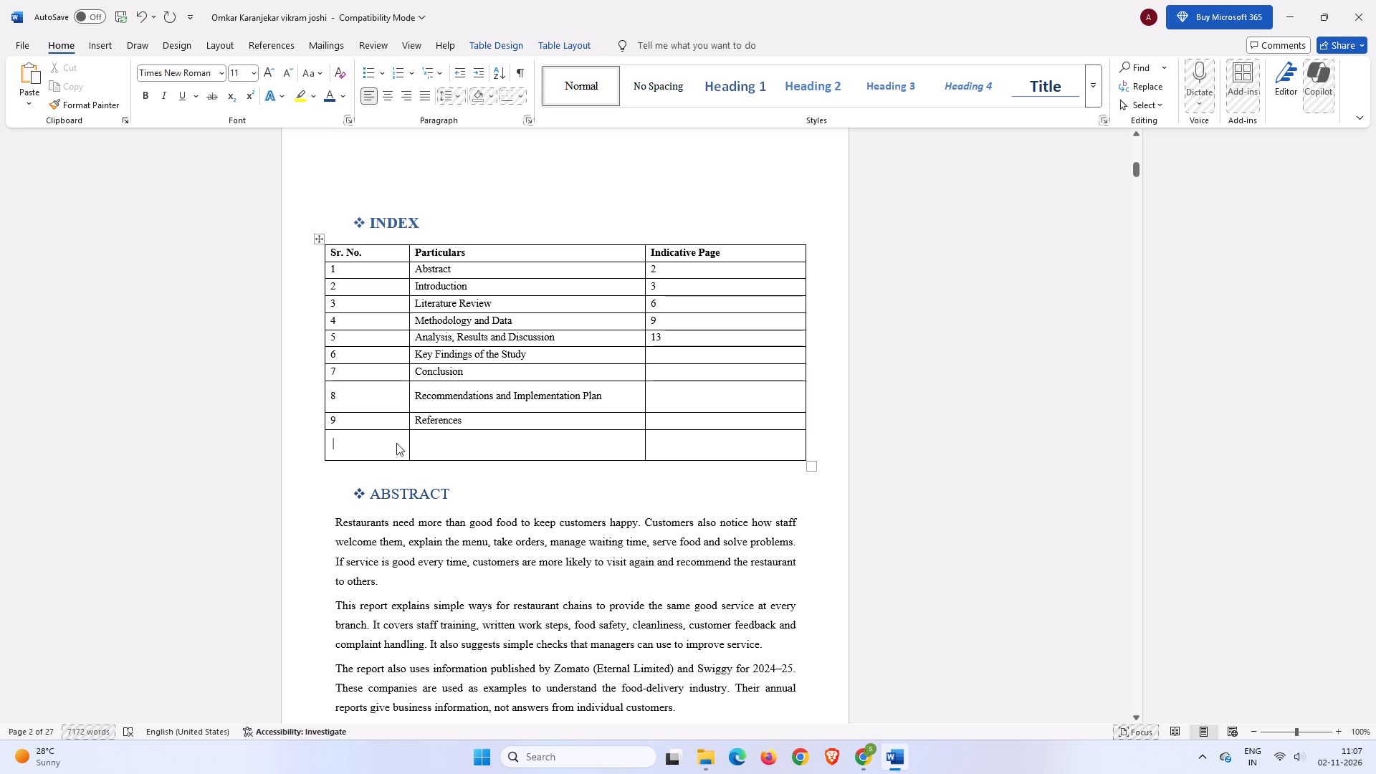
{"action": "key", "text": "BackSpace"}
Reduce the height of the empty last row of the INDEX table to about that of the single-line rows.
{"action": "left_click", "coordinate": [320, 237]}
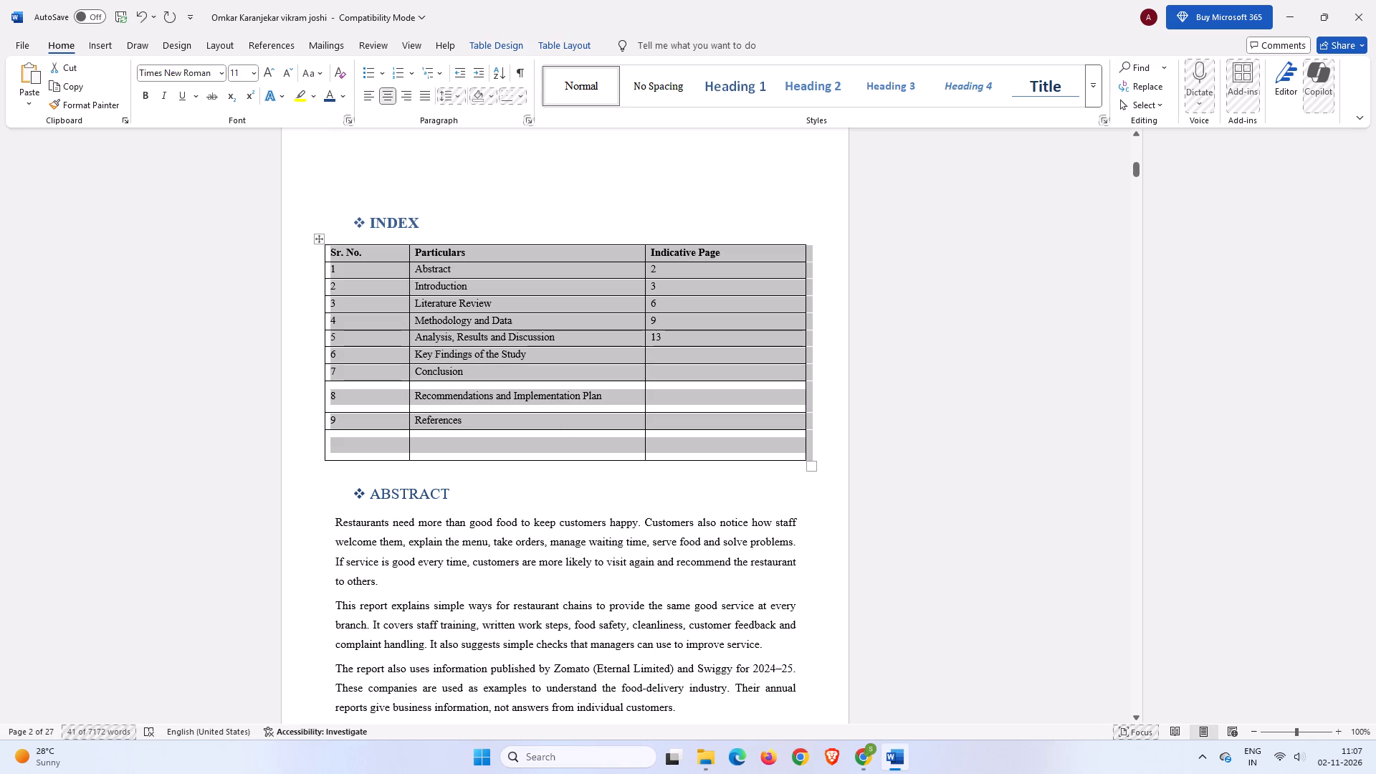
{"action": "left_click_drag", "start_coordinate": [805, 460], "coordinate": [804, 441]}
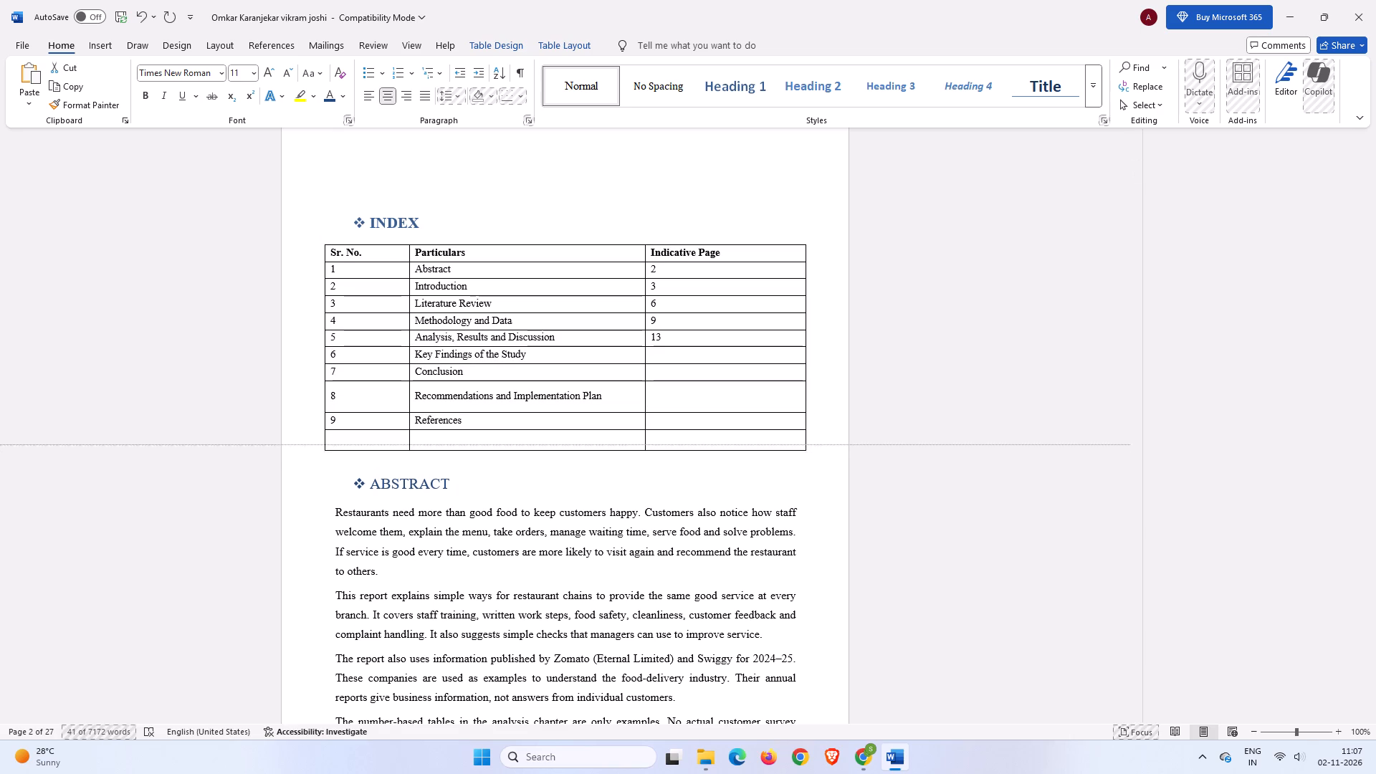
{"action": "left_click_drag", "start_coordinate": [804, 441], "coordinate": [803, 423]}
{"action": "left_click", "coordinate": [781, 447]}
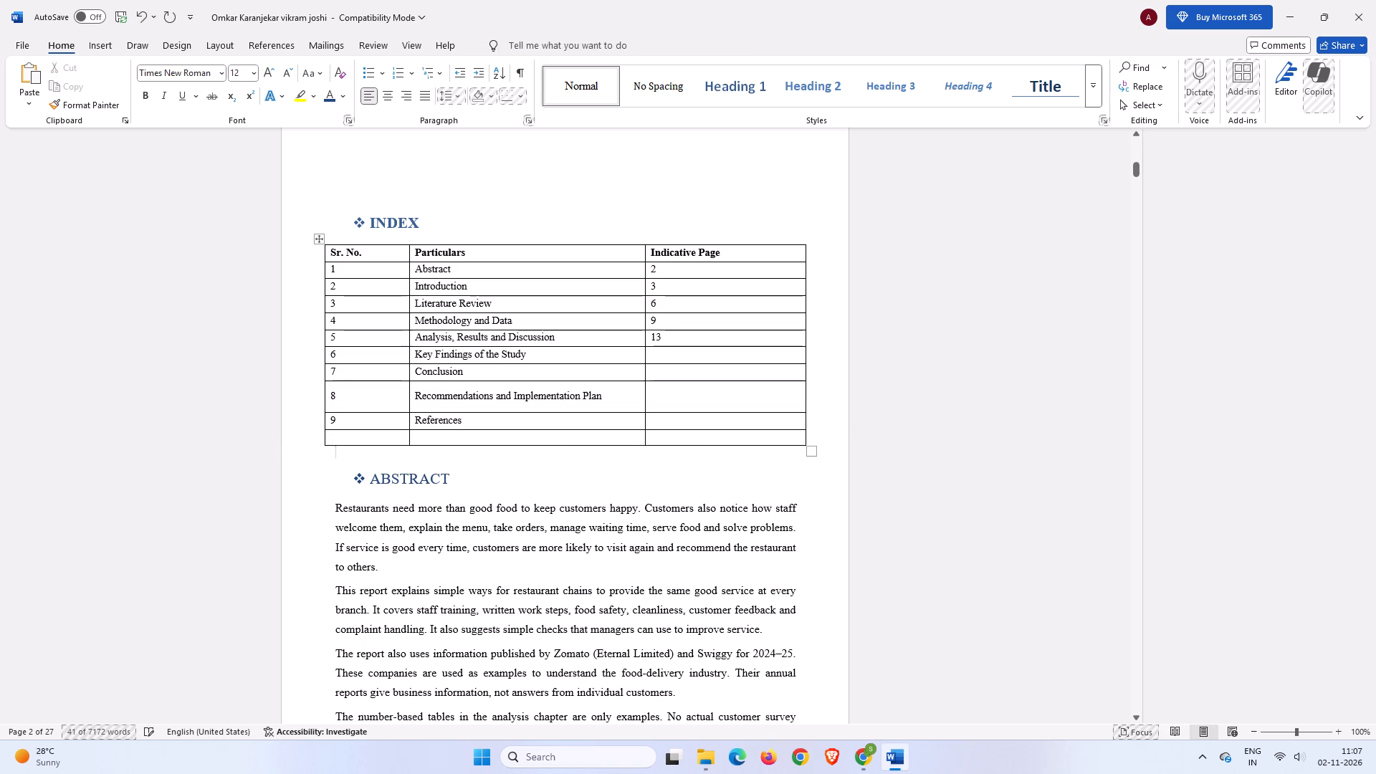
{"action": "left_click", "coordinate": [393, 441]}
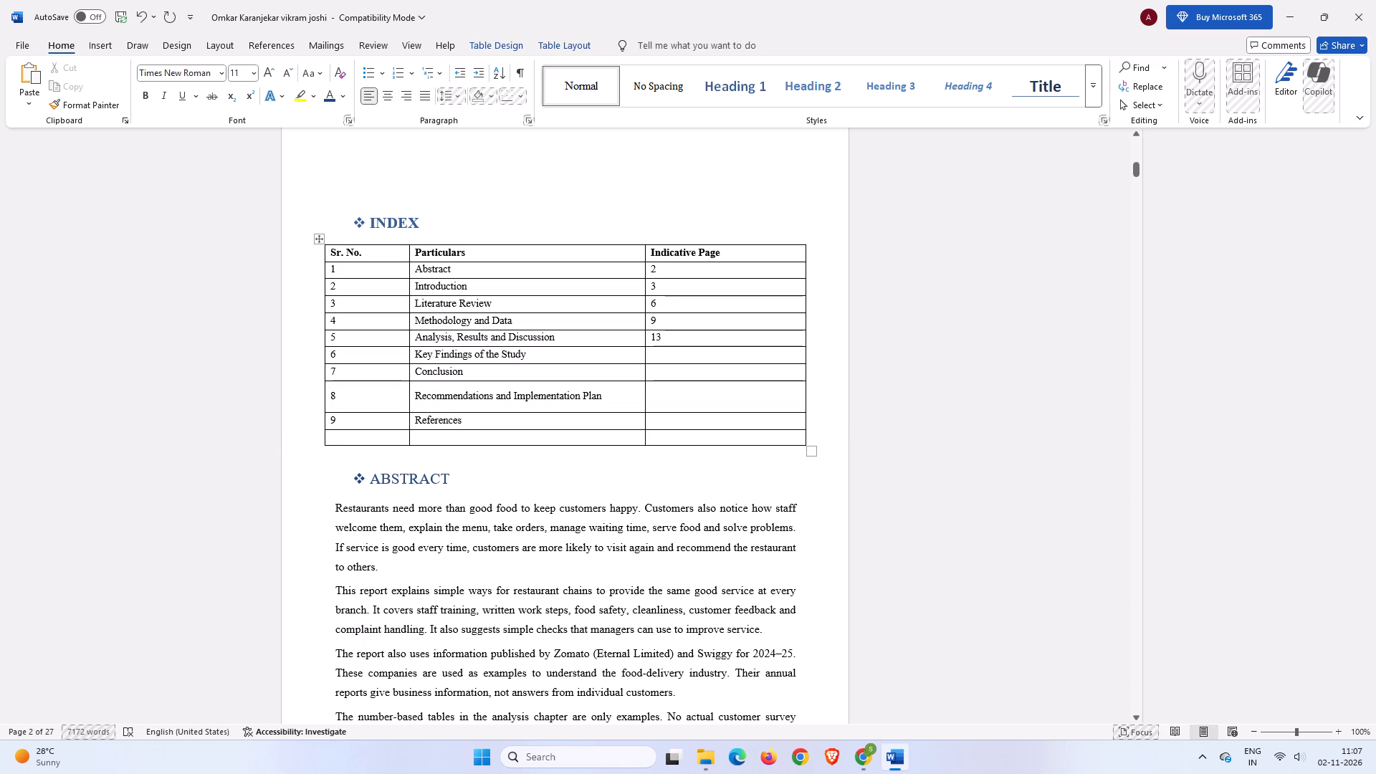
{"action": "left_click", "coordinate": [798, 443]}
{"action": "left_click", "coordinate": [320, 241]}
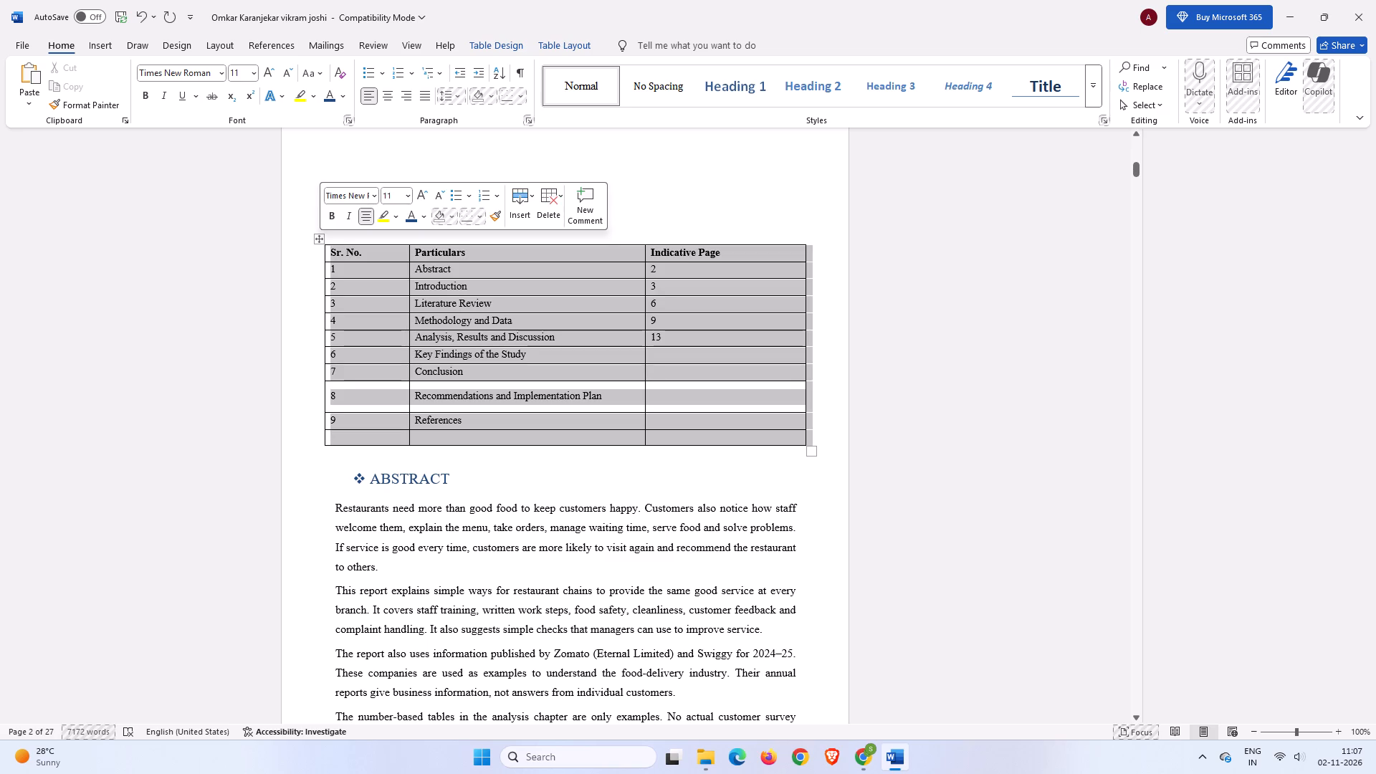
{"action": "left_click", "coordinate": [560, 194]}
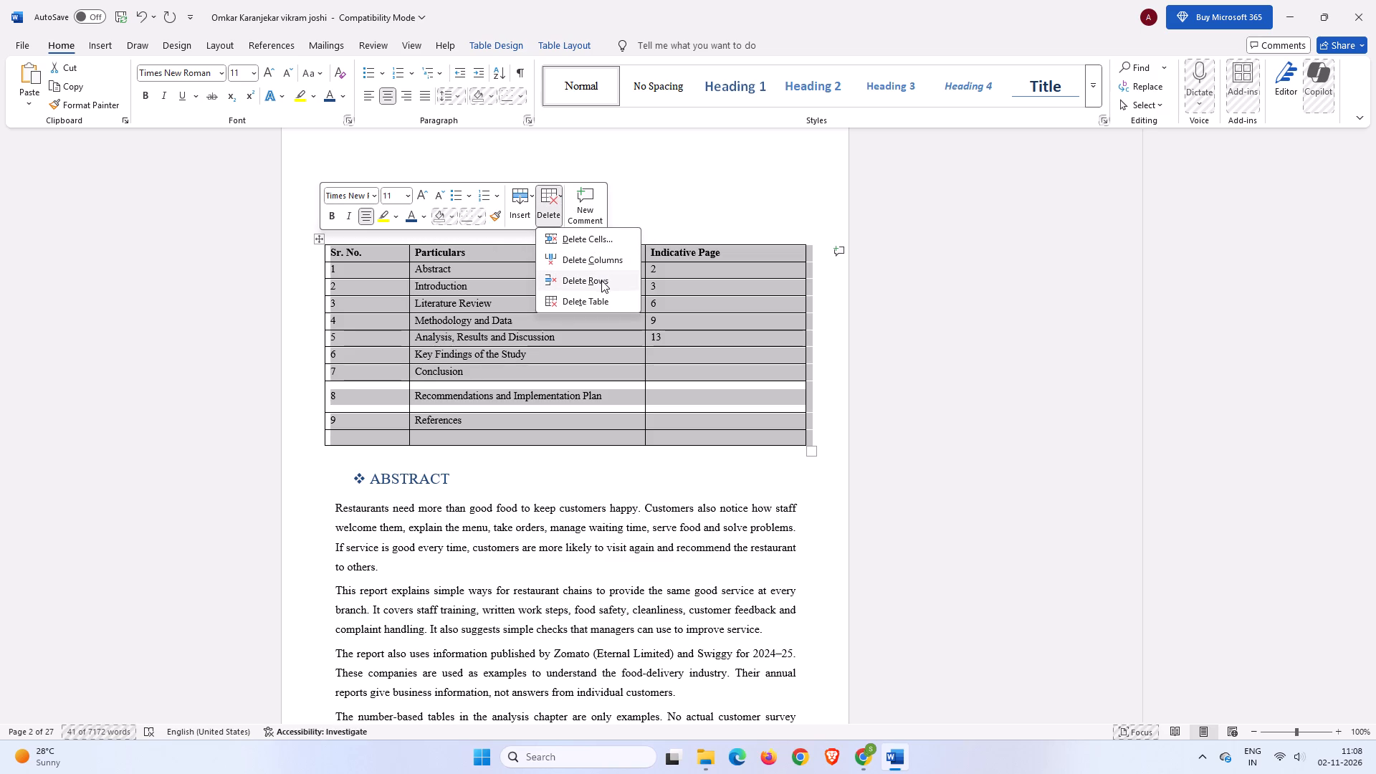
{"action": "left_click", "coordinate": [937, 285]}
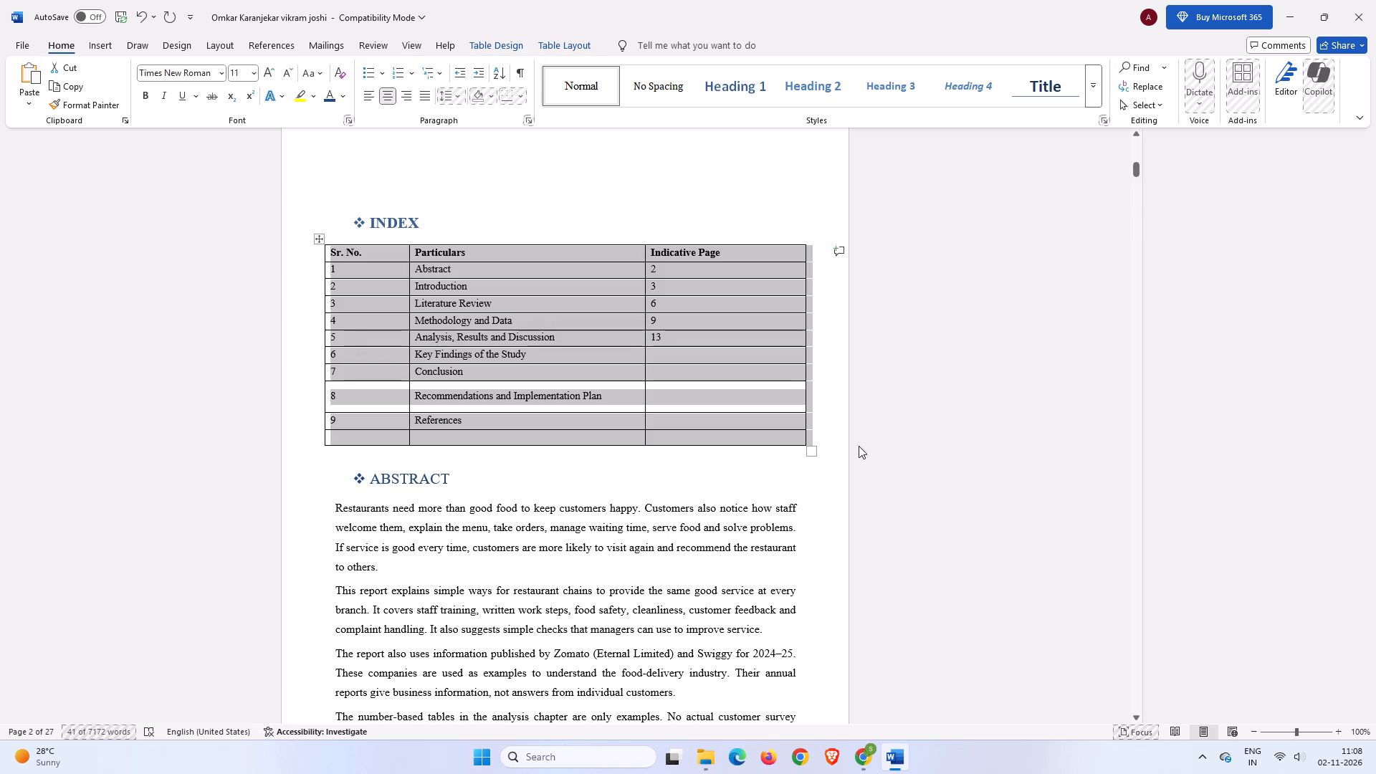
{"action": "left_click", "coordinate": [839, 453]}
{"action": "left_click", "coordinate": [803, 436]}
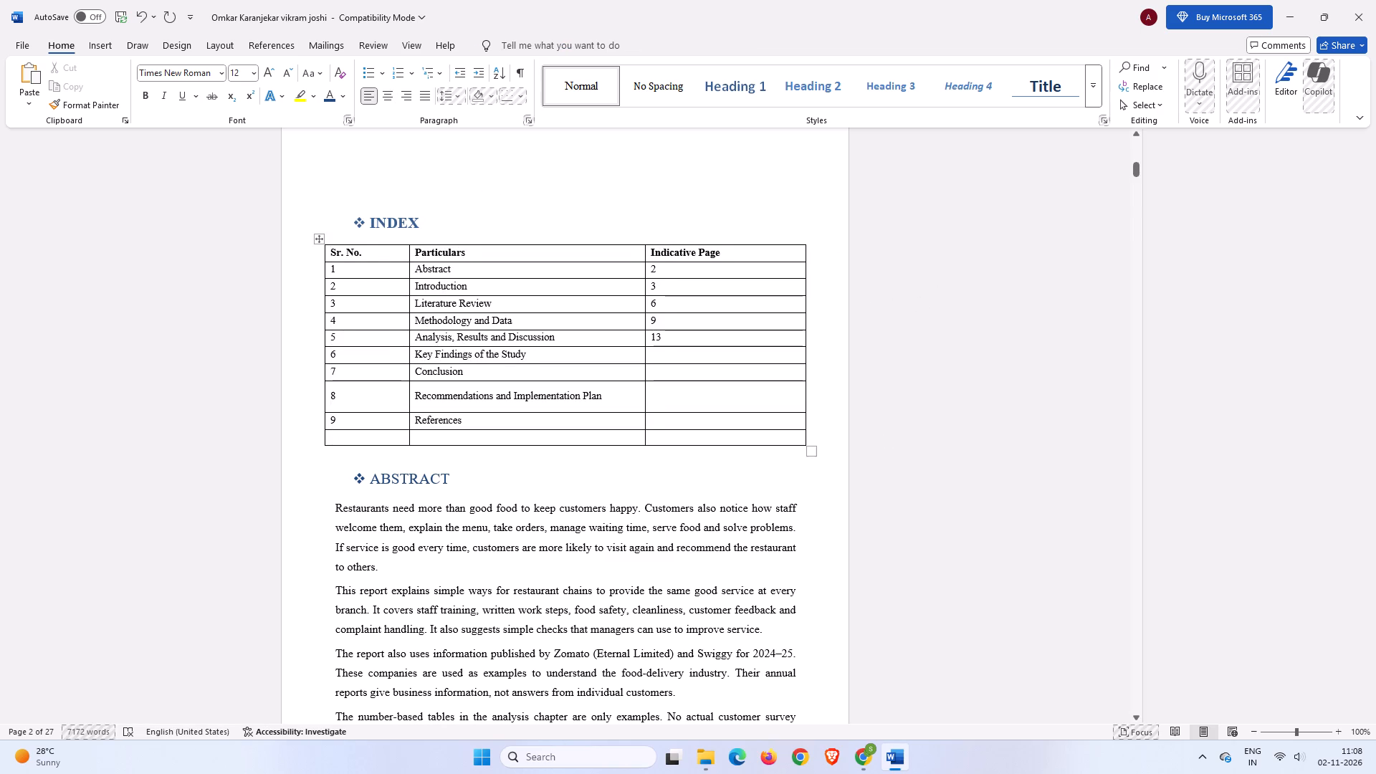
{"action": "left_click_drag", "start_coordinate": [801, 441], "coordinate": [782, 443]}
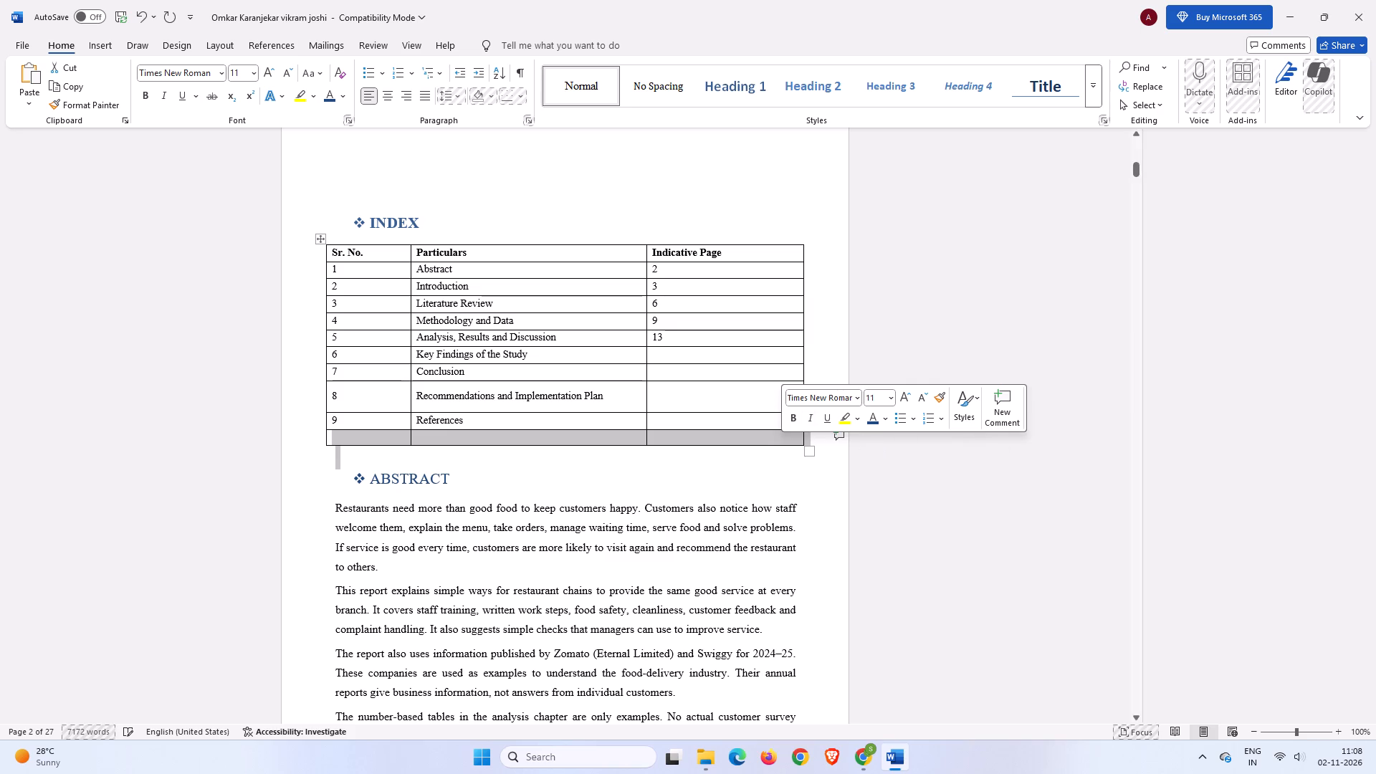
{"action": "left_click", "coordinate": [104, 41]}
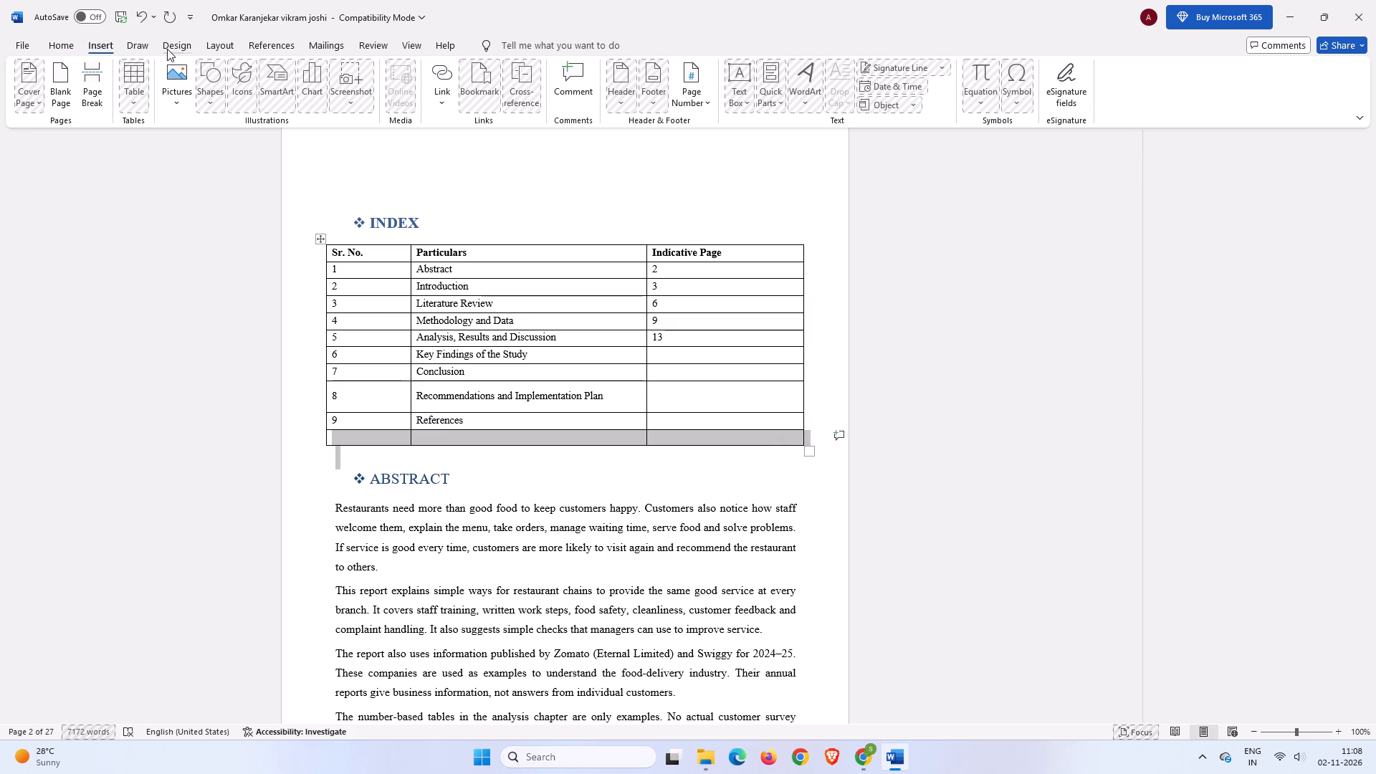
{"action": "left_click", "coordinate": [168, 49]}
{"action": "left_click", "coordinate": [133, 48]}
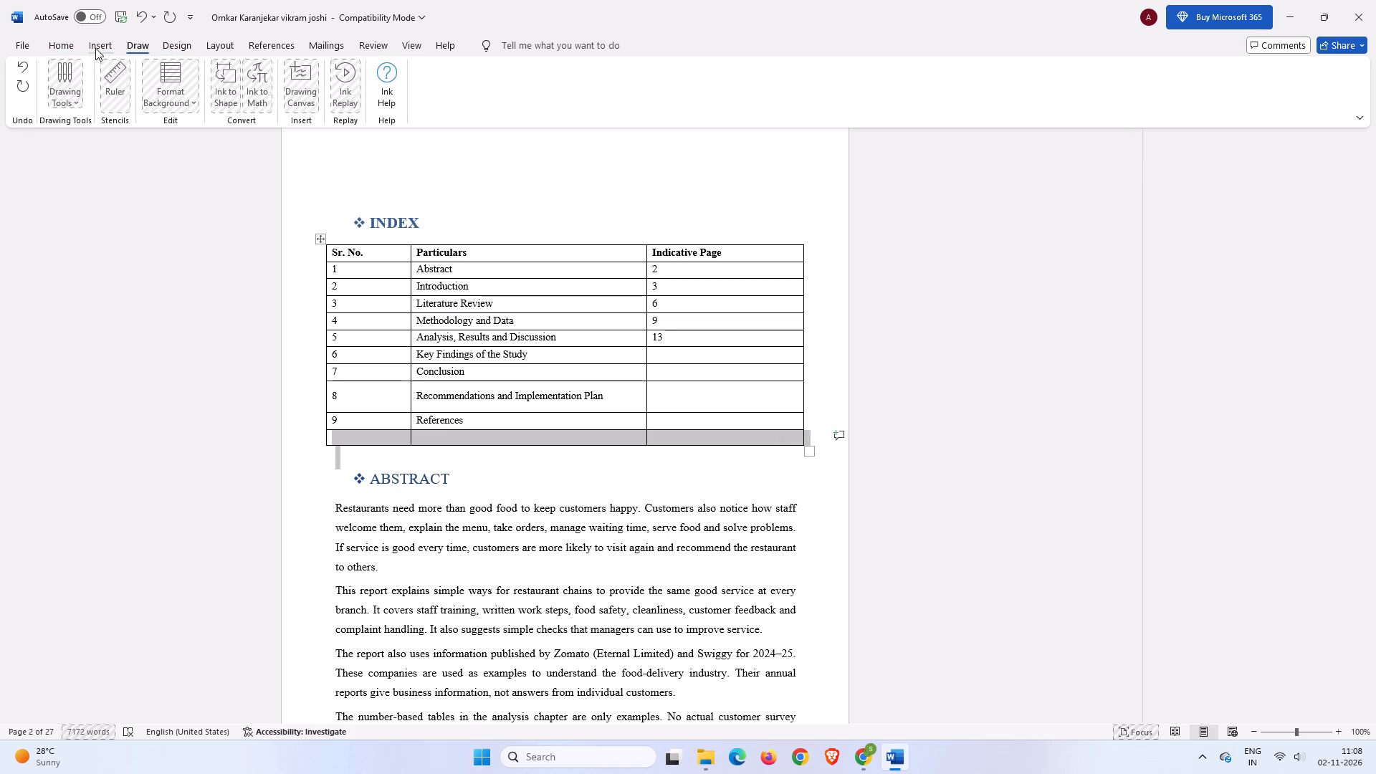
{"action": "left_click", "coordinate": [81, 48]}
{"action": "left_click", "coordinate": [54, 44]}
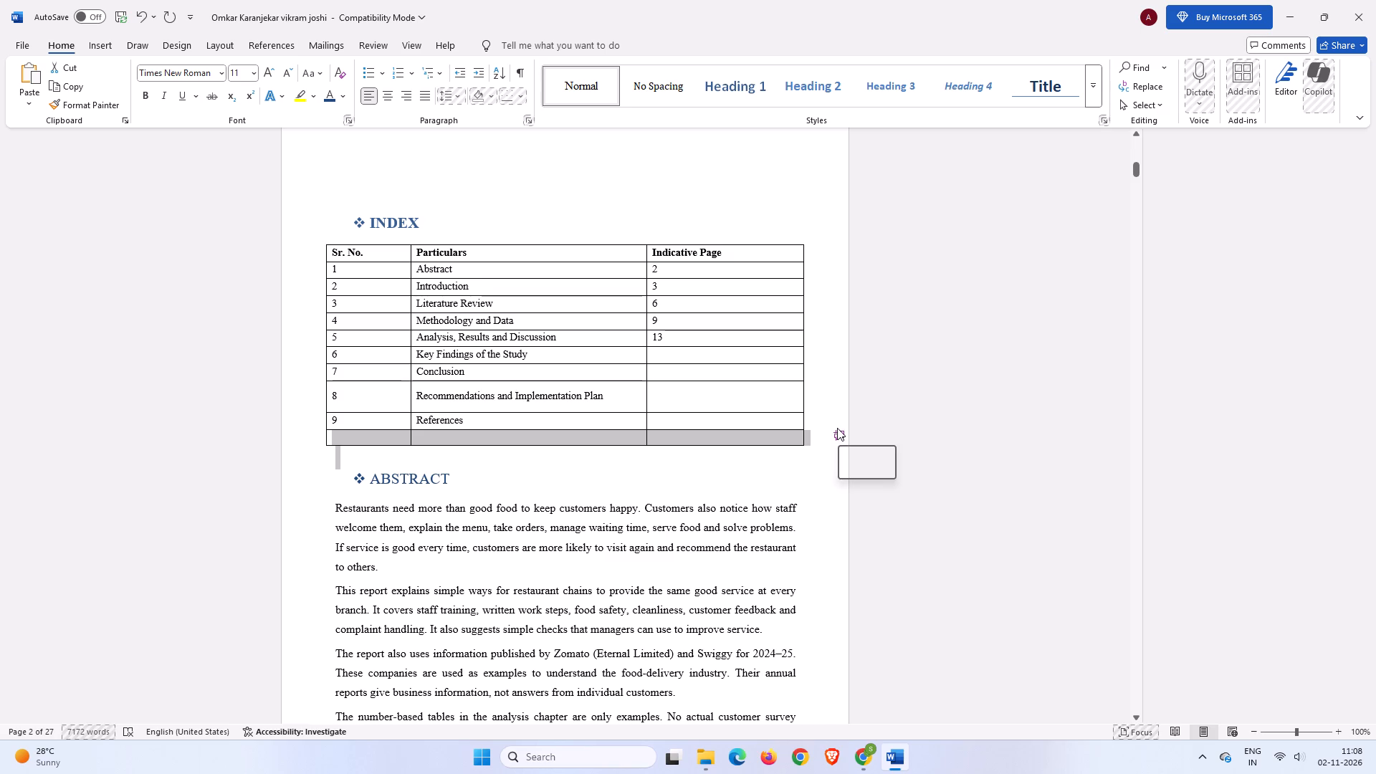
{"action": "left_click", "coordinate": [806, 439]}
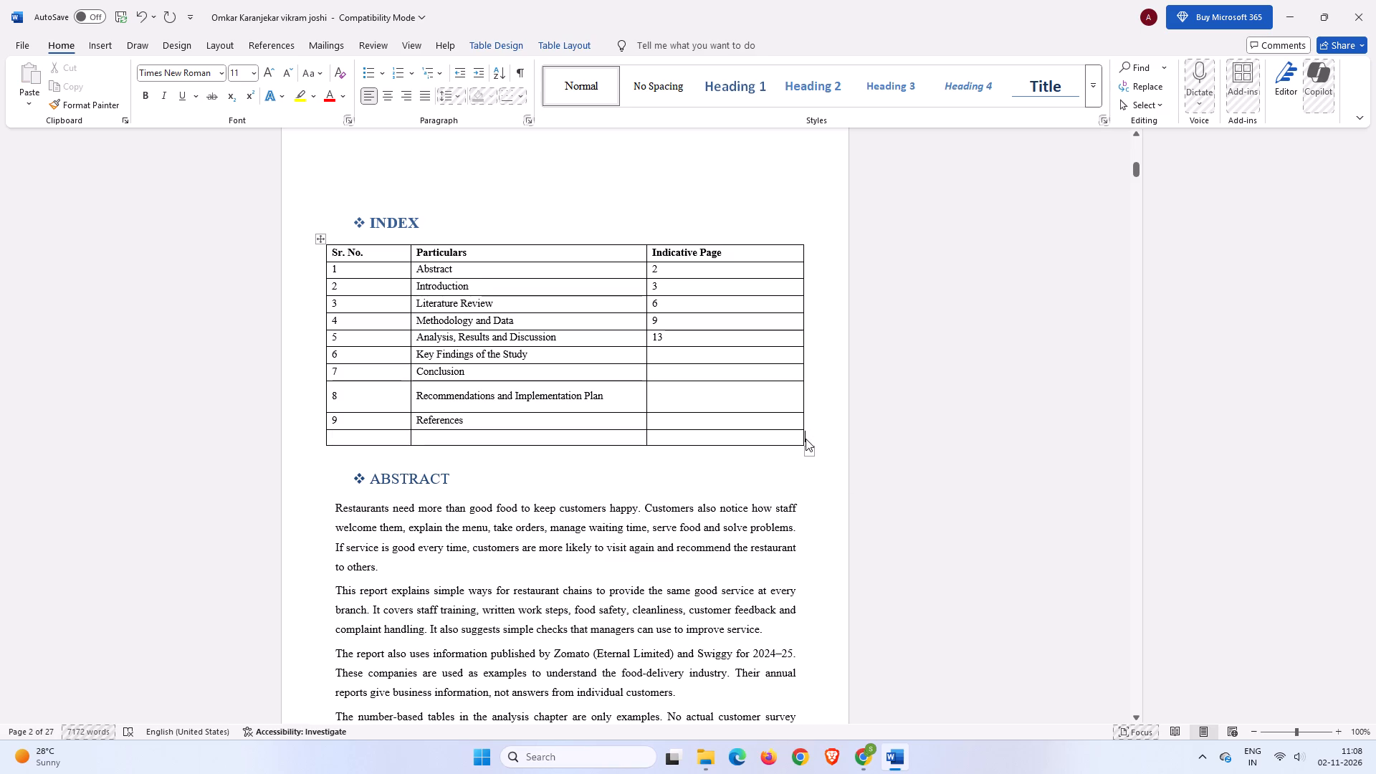
Enlarge the INDEX table slightly and reduce the height of its Recommendations and Implementation Plan row.
{"action": "left_click_drag", "start_coordinate": [806, 448], "coordinate": [809, 462]}
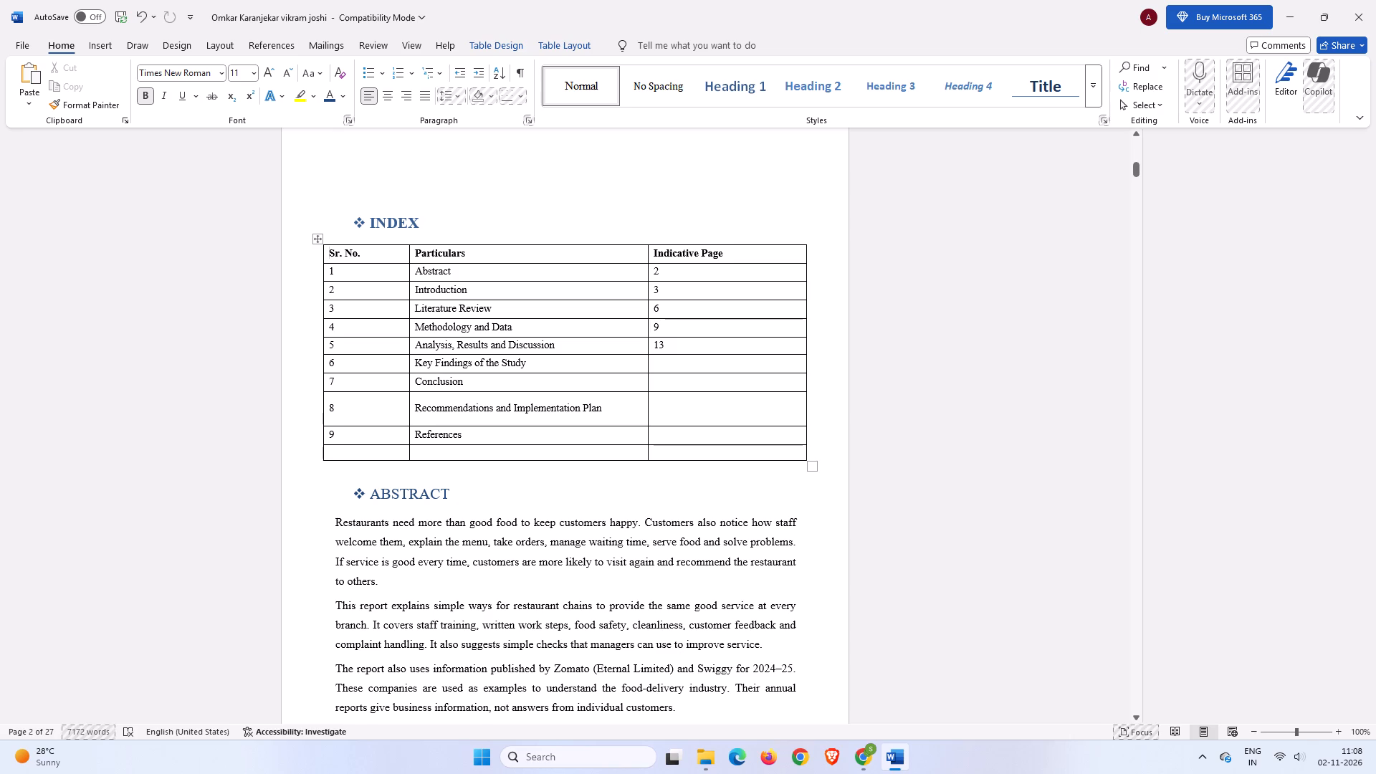
{"action": "left_click_drag", "start_coordinate": [378, 426], "coordinate": [388, 410]}
{"action": "left_click_drag", "start_coordinate": [388, 410], "coordinate": [388, 412]}
{"action": "left_click_drag", "start_coordinate": [389, 426], "coordinate": [393, 414]}
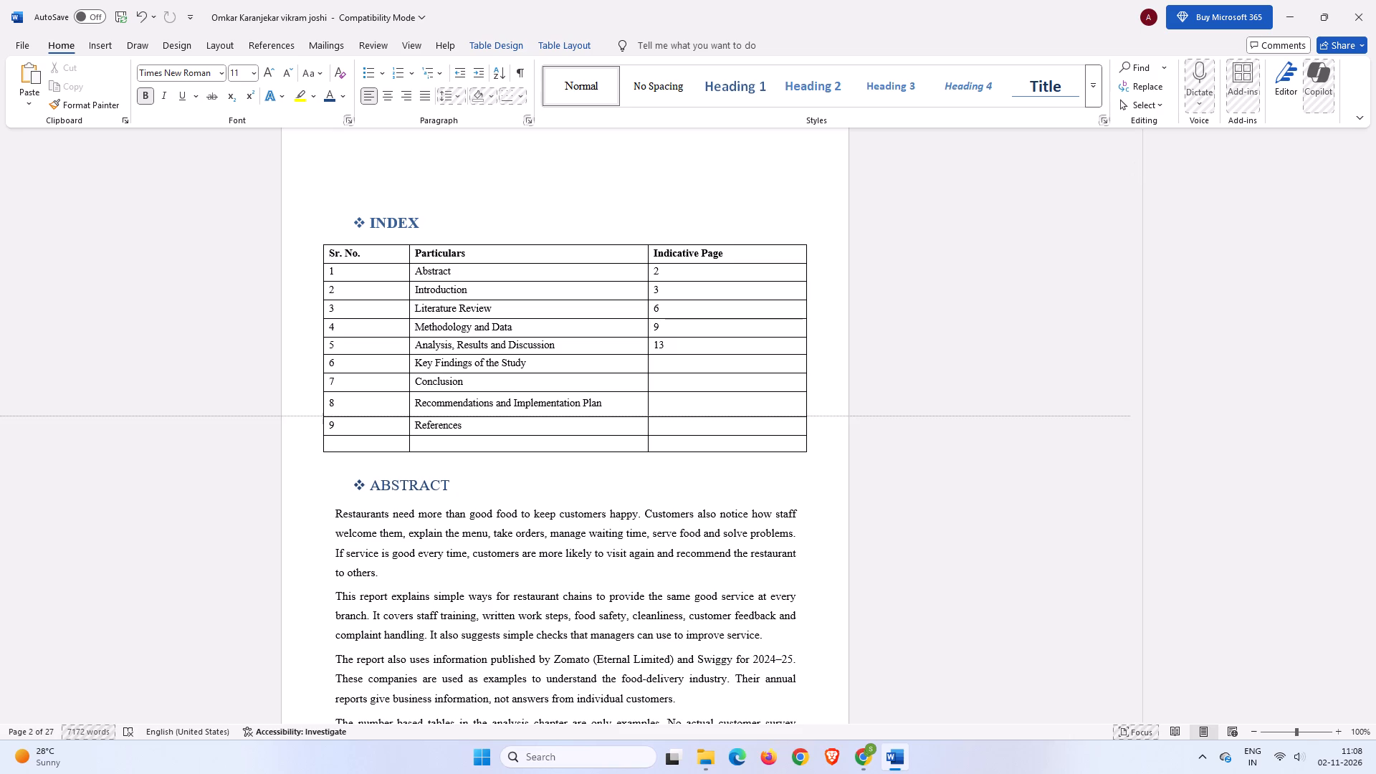
{"action": "left_click_drag", "start_coordinate": [393, 414], "coordinate": [393, 413]}
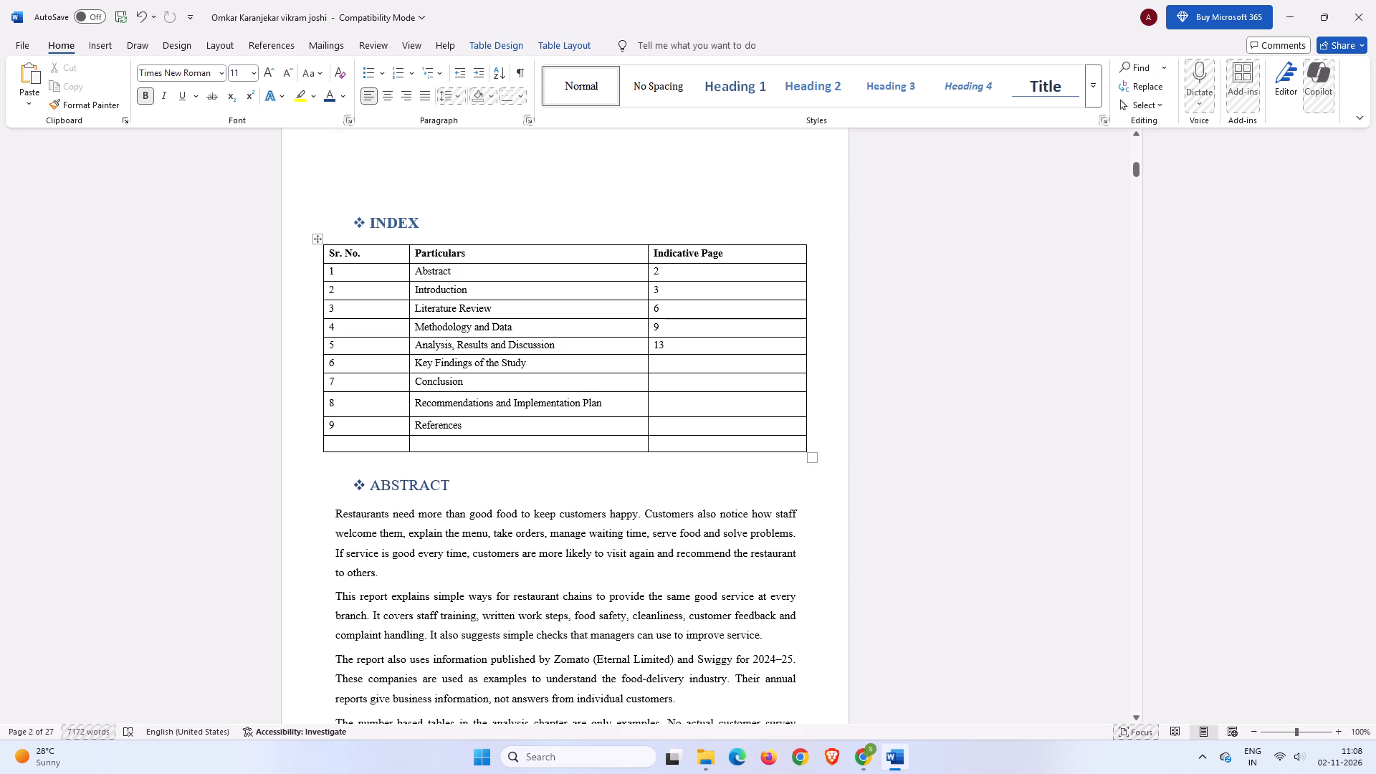
Delete the empty last row of the INDEX table.
{"action": "right_click", "coordinate": [765, 448]}
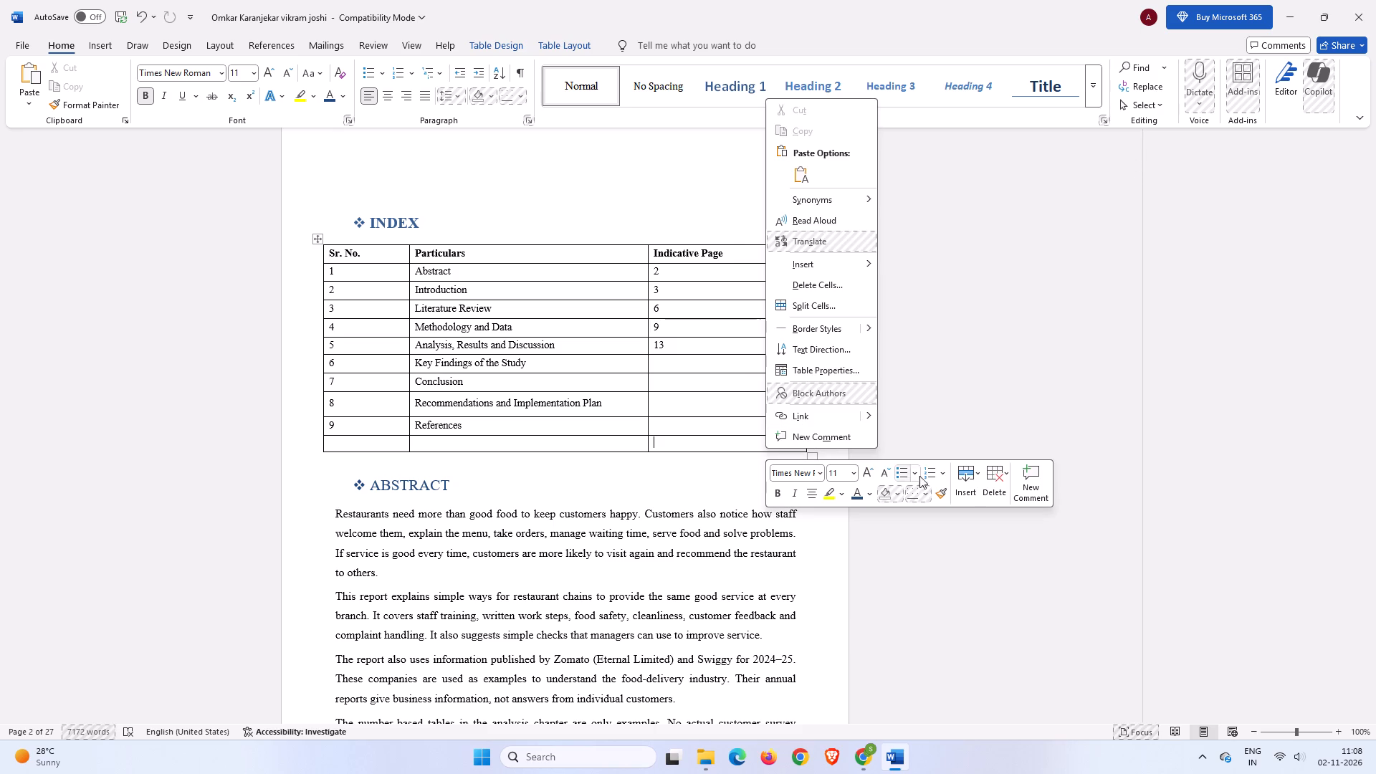
{"action": "left_click", "coordinate": [1003, 484]}
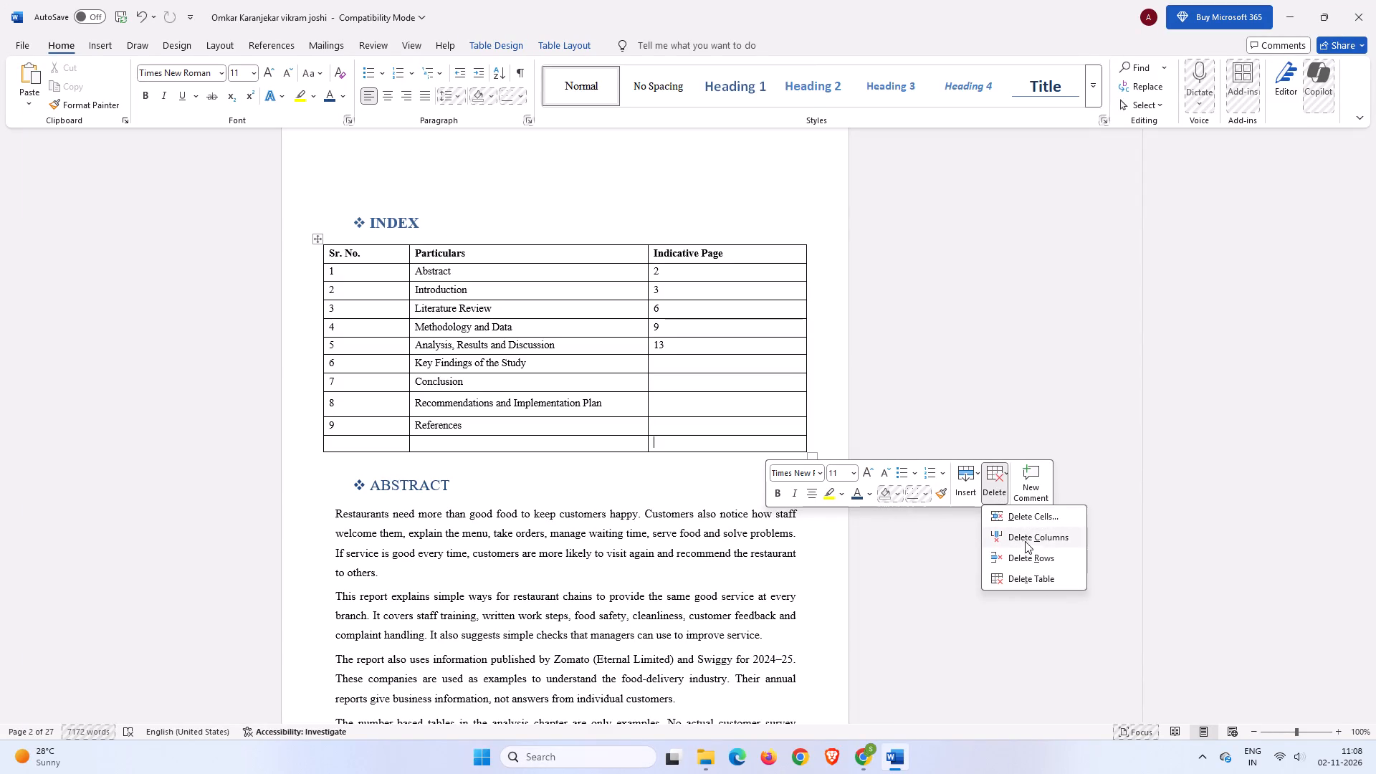
{"action": "left_click", "coordinate": [1032, 563]}
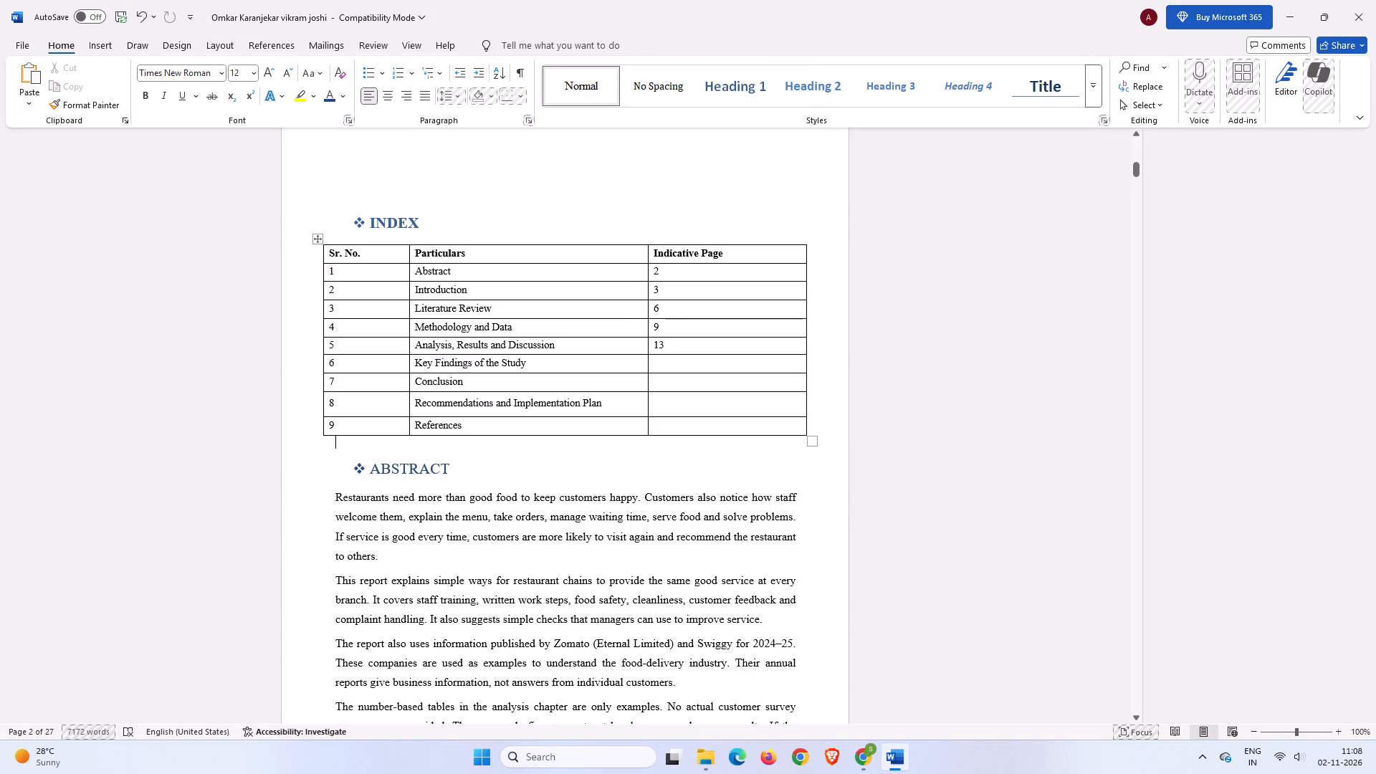
Examine the page layout from the INDEX through the Methodology sections 3.4 to 3.8, looking at page breaks and split tables.
{"action": "scroll", "coordinate": [755, 410], "scroll_direction": "down", "scroll_amount": 3}
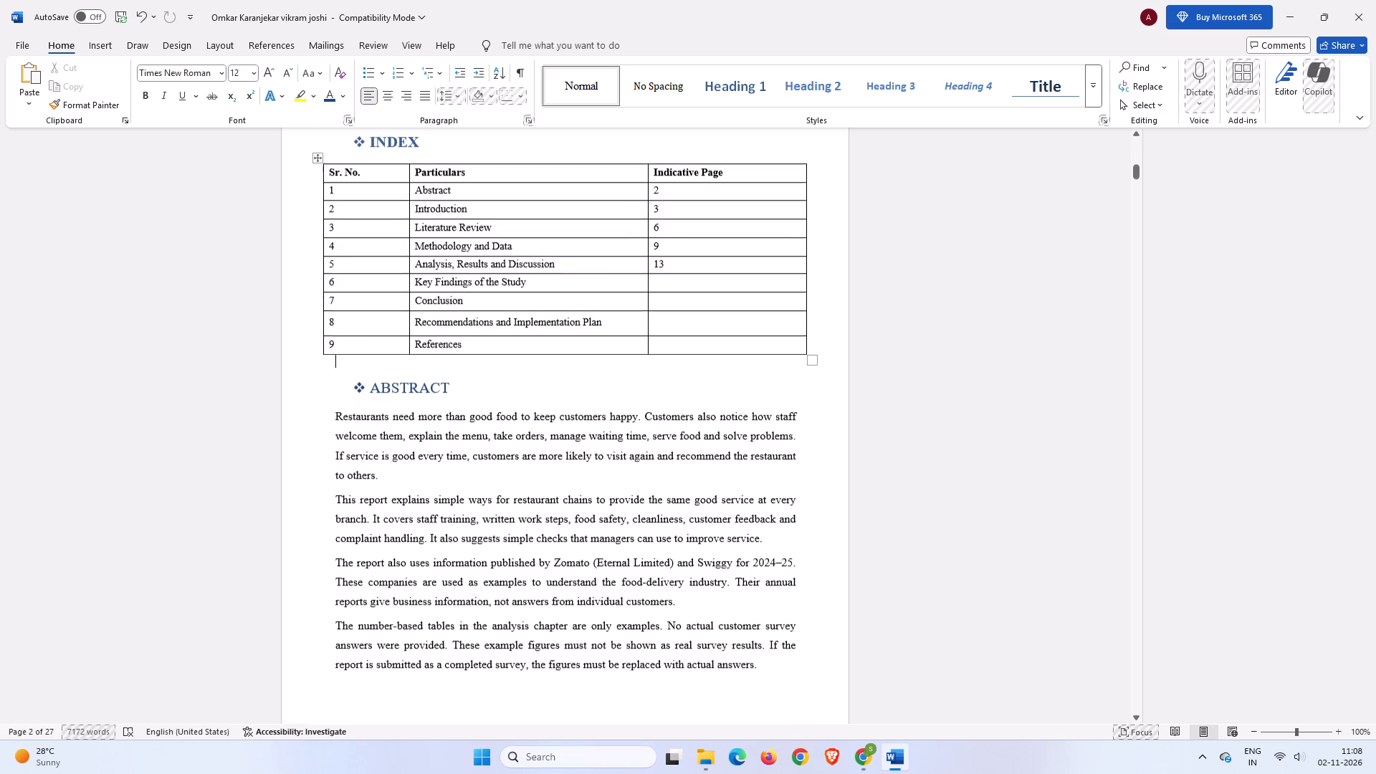
{"action": "scroll", "coordinate": [769, 431], "scroll_direction": "down", "scroll_amount": 9}
{"action": "key", "text": "Down"}
{"action": "key", "text": "Down"}
{"action": "key", "text": "Down"}
{"action": "key", "text": "Down"}
{"action": "key", "text": "Down"}
{"action": "key", "text": "Down"}
{"action": "key", "text": "Down"}
{"action": "key", "text": "Down"}
{"action": "key", "text": "Down"}
{"action": "key", "text": "Down"}
{"action": "key", "text": "Down"}
{"action": "key", "text": "Down"}
{"action": "key", "text": "Down"}
{"action": "key", "text": "Down"}
{"action": "key", "text": "Down"}
{"action": "key", "text": "Down"}
{"action": "key", "text": "Down"}
{"action": "key", "text": "Down"}
{"action": "key", "text": "Down"}
{"action": "key", "text": "Down"}
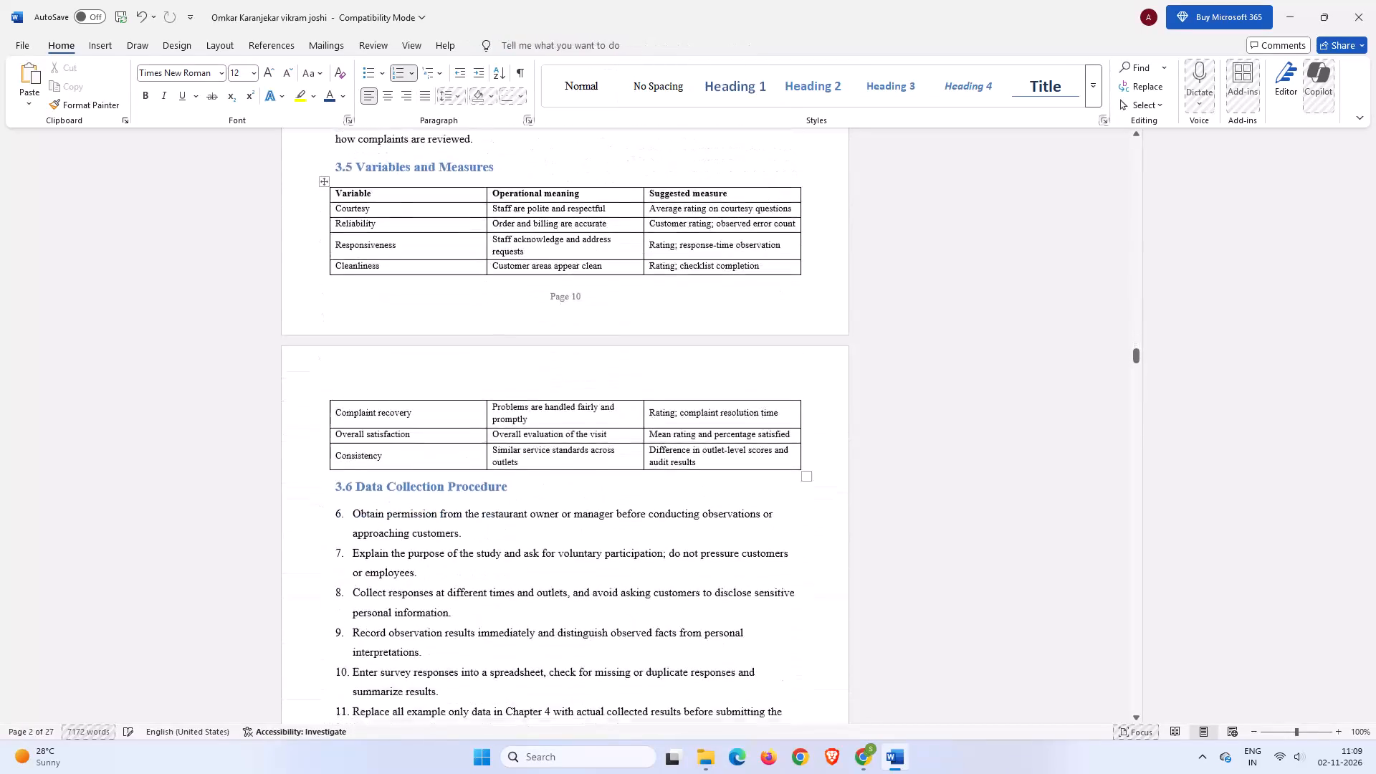
{"action": "key", "text": "Up"}
{"action": "key", "text": "Up"}
{"action": "key", "text": "Up"}
{"action": "key", "text": "Up"}
{"action": "key", "text": "Up"}
{"action": "key", "text": "Up"}
{"action": "key", "text": "Up"}
{"action": "key", "text": "Up"}
{"action": "key", "text": "Up"}
{"action": "key", "text": "Up"}
{"action": "key", "text": "Up"}
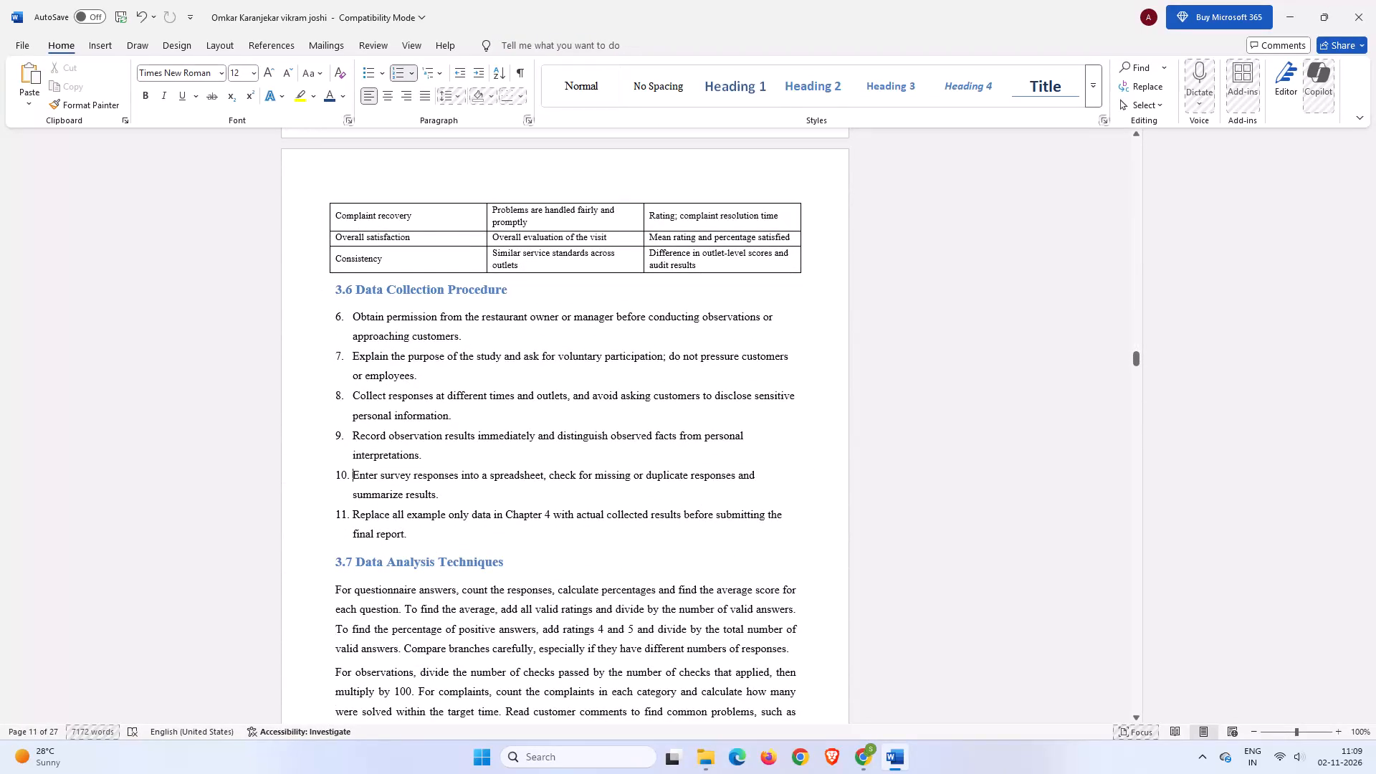
{"action": "key", "text": "Down"}
{"action": "key", "text": "Down"}
{"action": "key", "text": "Down"}
{"action": "key", "text": "Down"}
{"action": "key", "text": "Down"}
{"action": "key", "text": "Down"}
{"action": "key", "text": "Down"}
{"action": "key", "text": "Down"}
{"action": "key", "text": "Down"}
{"action": "key", "text": "Down"}
{"action": "key", "text": "Down"}
{"action": "key", "text": "Down"}
{"action": "key", "text": "Down"}
{"action": "key", "text": "Down"}
{"action": "key", "text": "Down"}
{"action": "key", "text": "Down"}
{"action": "key", "text": "Down"}
{"action": "key", "text": "Down"}
{"action": "key", "text": "Down"}
{"action": "key", "text": "Down"}
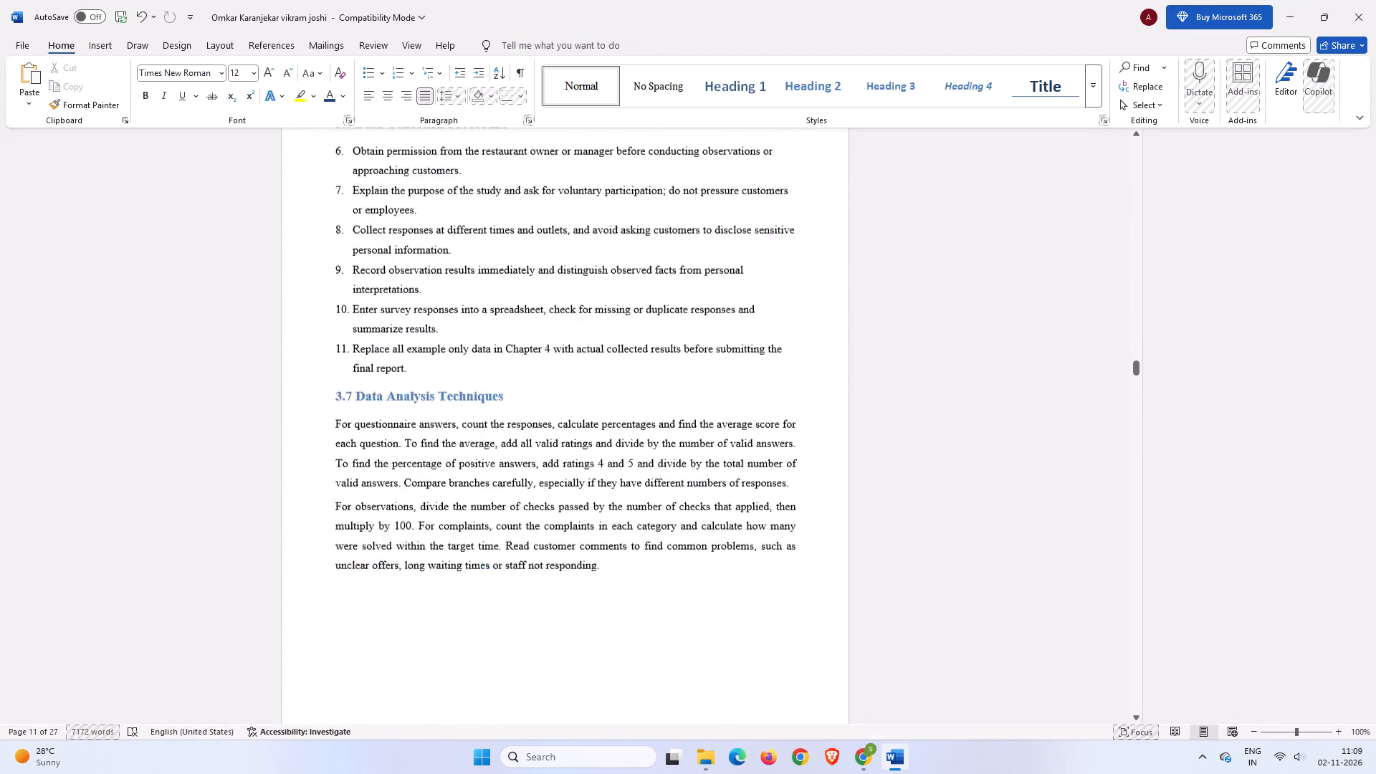
{"action": "key", "text": "Down"}
{"action": "key", "text": "Down"}
{"action": "key", "text": "Up"}
{"action": "key", "text": "Up"}
{"action": "key", "text": "Up"}
{"action": "key", "text": "Up"}
{"action": "key", "text": "Up"}
{"action": "key", "text": "Up"}
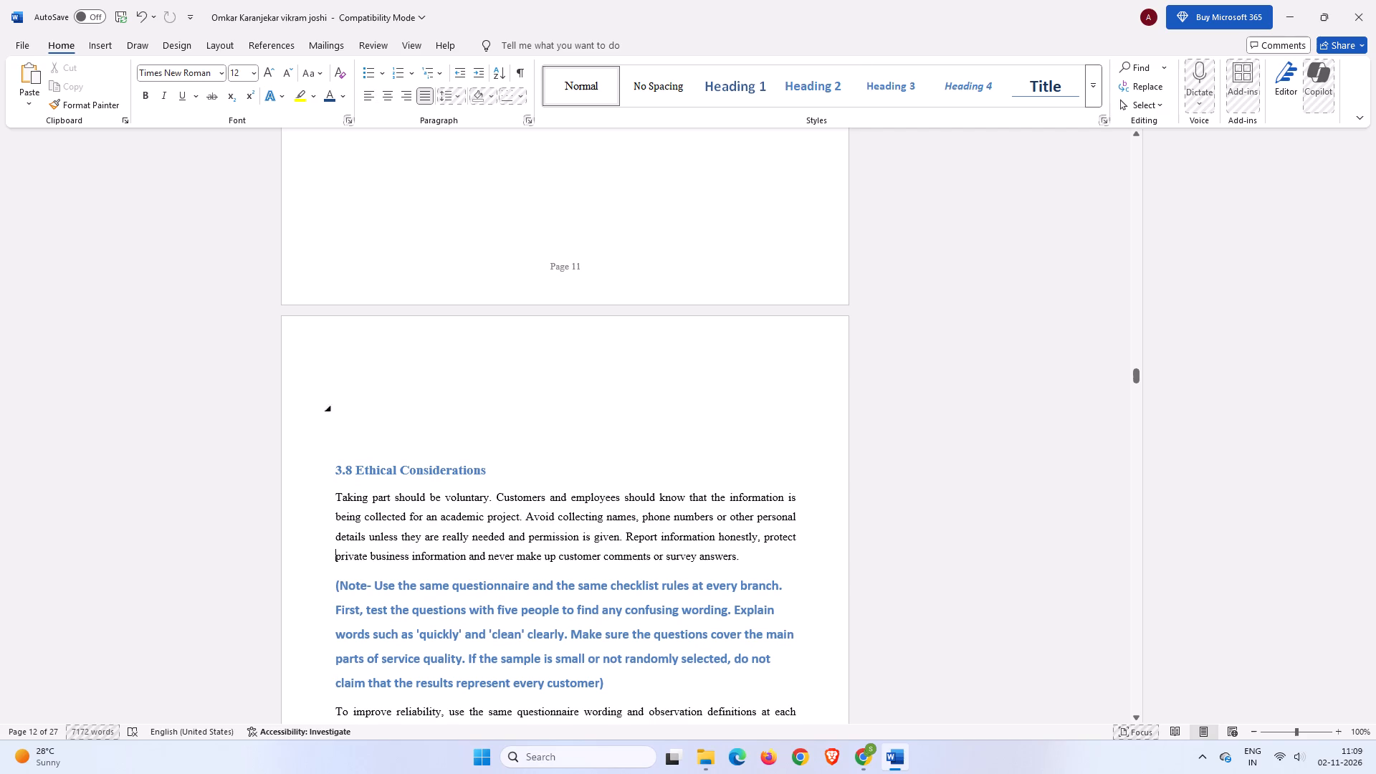
{"action": "left_click", "coordinate": [352, 434]}
{"action": "key", "text": "Up"}
{"action": "key", "text": "Up"}
{"action": "key", "text": "Up"}
{"action": "key", "text": "Up"}
{"action": "key", "text": "Up"}
{"action": "key", "text": "Up"}
{"action": "key", "text": "Up"}
{"action": "key", "text": "Up"}
{"action": "key", "text": "Up"}
{"action": "key", "text": "Up"}
{"action": "key", "text": "Up"}
{"action": "key", "text": "Up"}
{"action": "key", "text": "Up"}
{"action": "key", "text": "Up"}
{"action": "key", "text": "Up"}
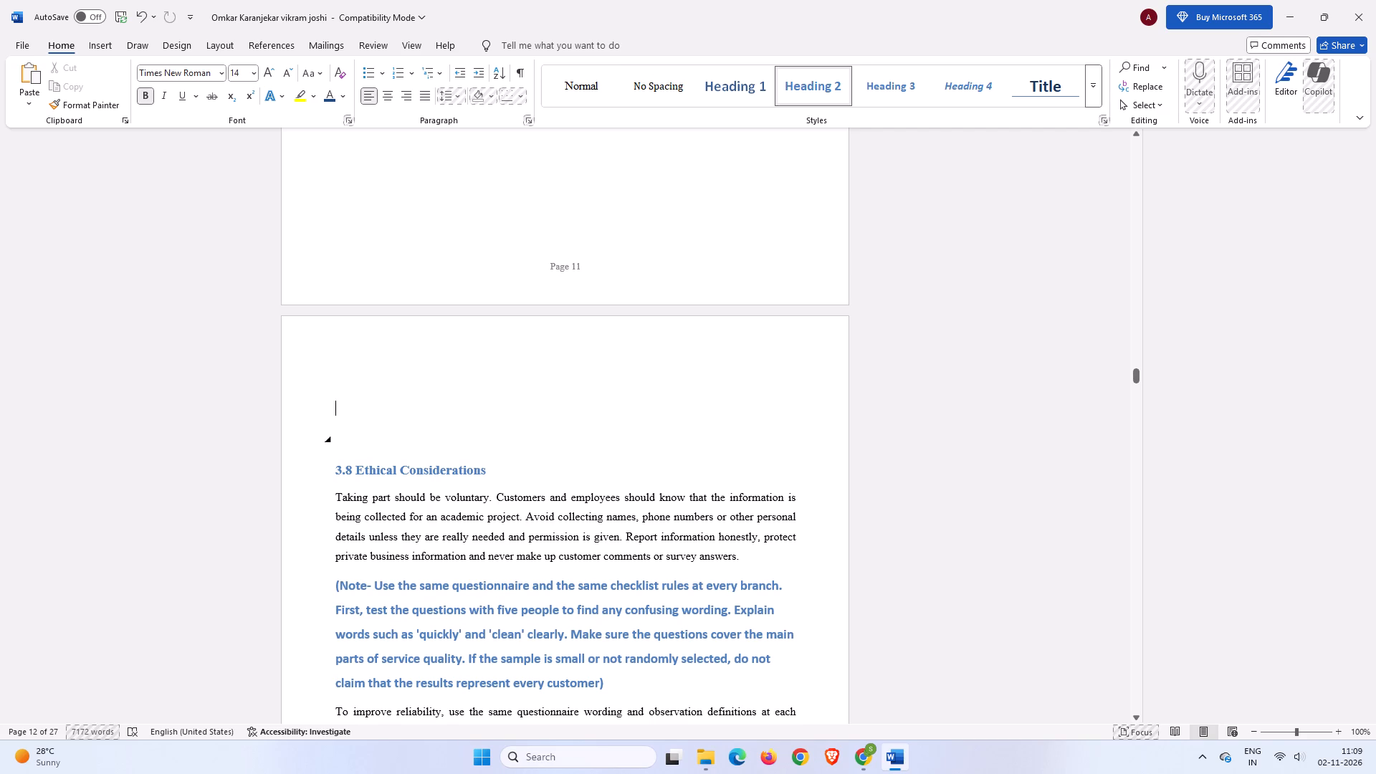
{"action": "key", "text": "Up"}
{"action": "key", "text": "Up"}
{"action": "key", "text": "Up"}
{"action": "key", "text": "Up"}
{"action": "key", "text": "Up"}
{"action": "key", "text": "Up"}
{"action": "key", "text": "Up"}
{"action": "key", "text": "Up"}
{"action": "key", "text": "Up"}
{"action": "key", "text": "Up"}
{"action": "key", "text": "Up"}
{"action": "key", "text": "Up"}
{"action": "key", "text": "Up"}
{"action": "key", "text": "Up"}
{"action": "key", "text": "Up"}
{"action": "key", "text": "Up"}
{"action": "key", "text": "Up"}
{"action": "key", "text": "Up"}
{"action": "key", "text": "Up"}
{"action": "key", "text": "Up"}
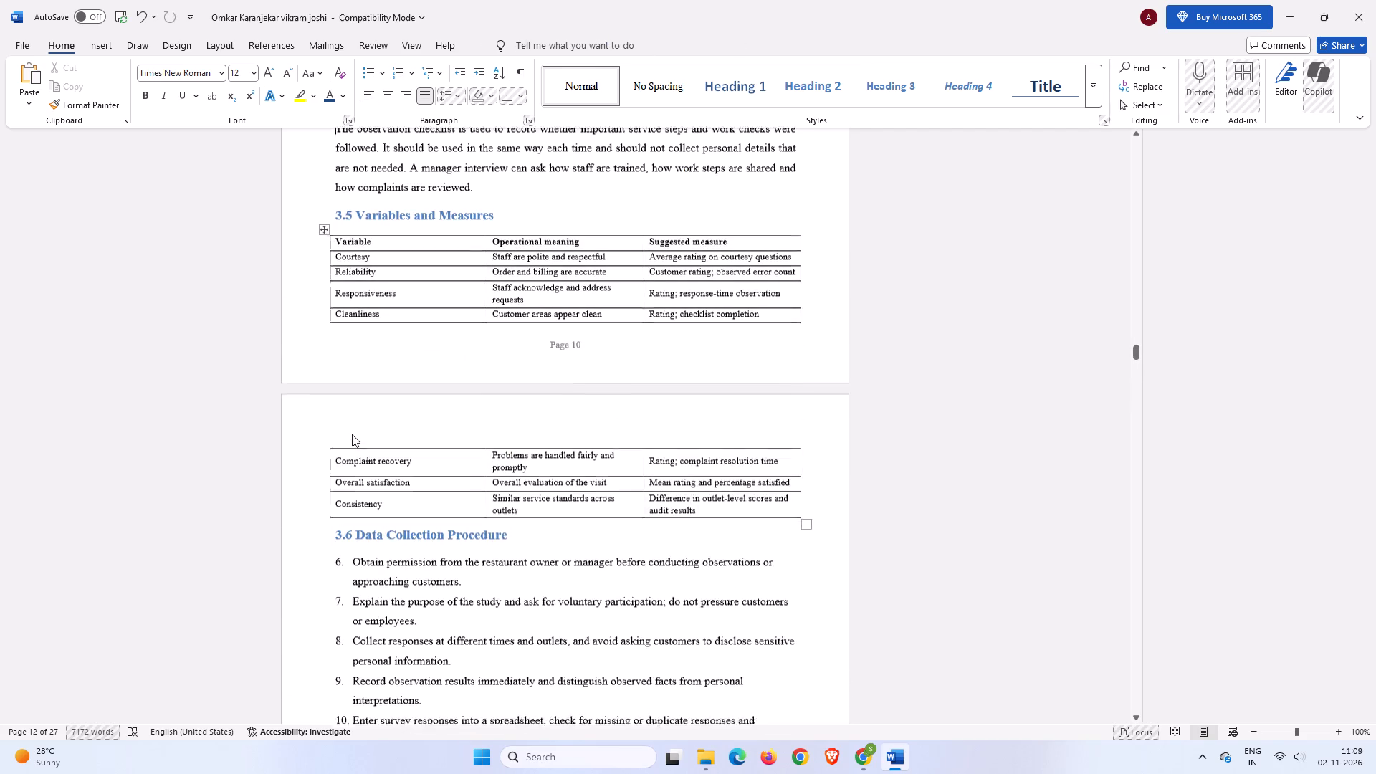
{"action": "key", "text": "Up"}
{"action": "key", "text": "Up"}
{"action": "key", "text": "Up"}
{"action": "key", "text": "Up"}
{"action": "key", "text": "Up"}
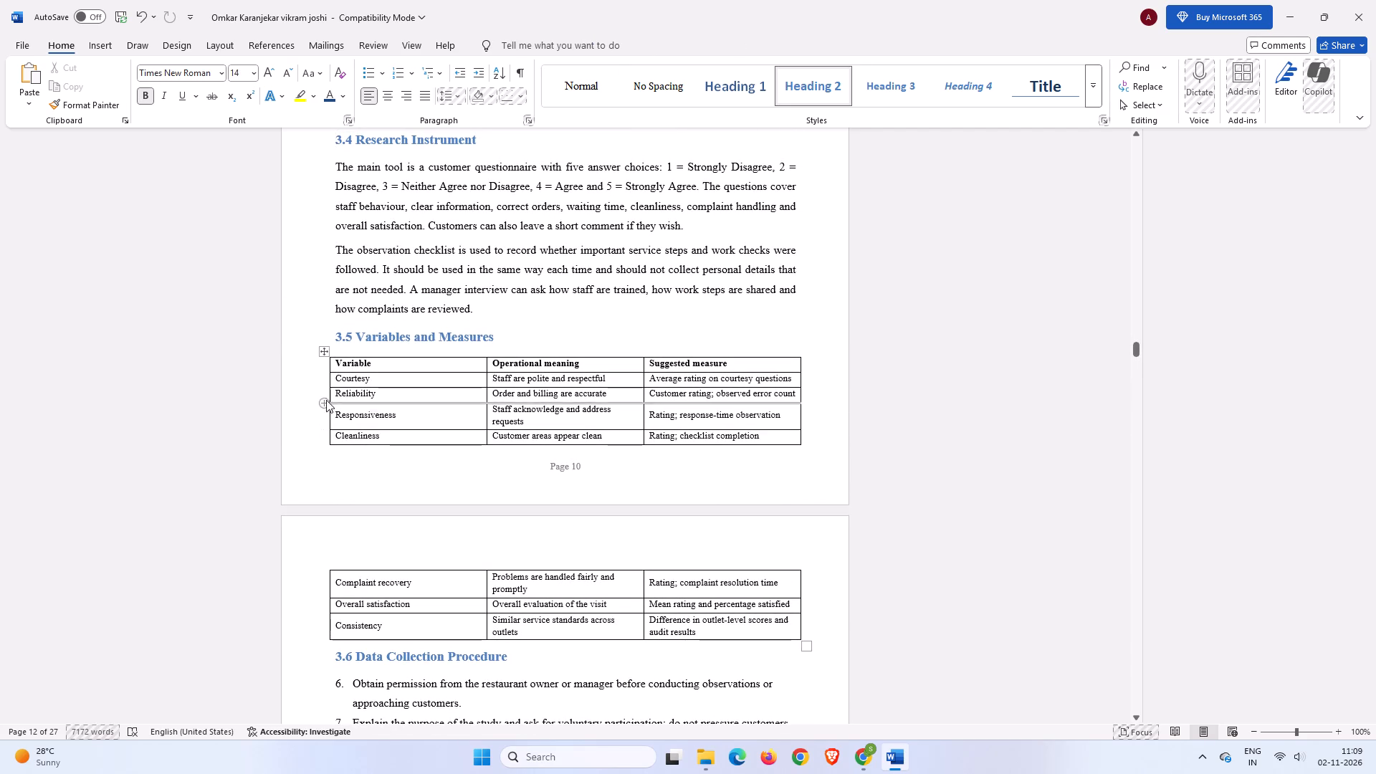
Insert three blank lines before the 3.5 Variables and Measures heading so it starts on the next page with its whole table.
{"action": "left_click", "coordinate": [334, 333]}
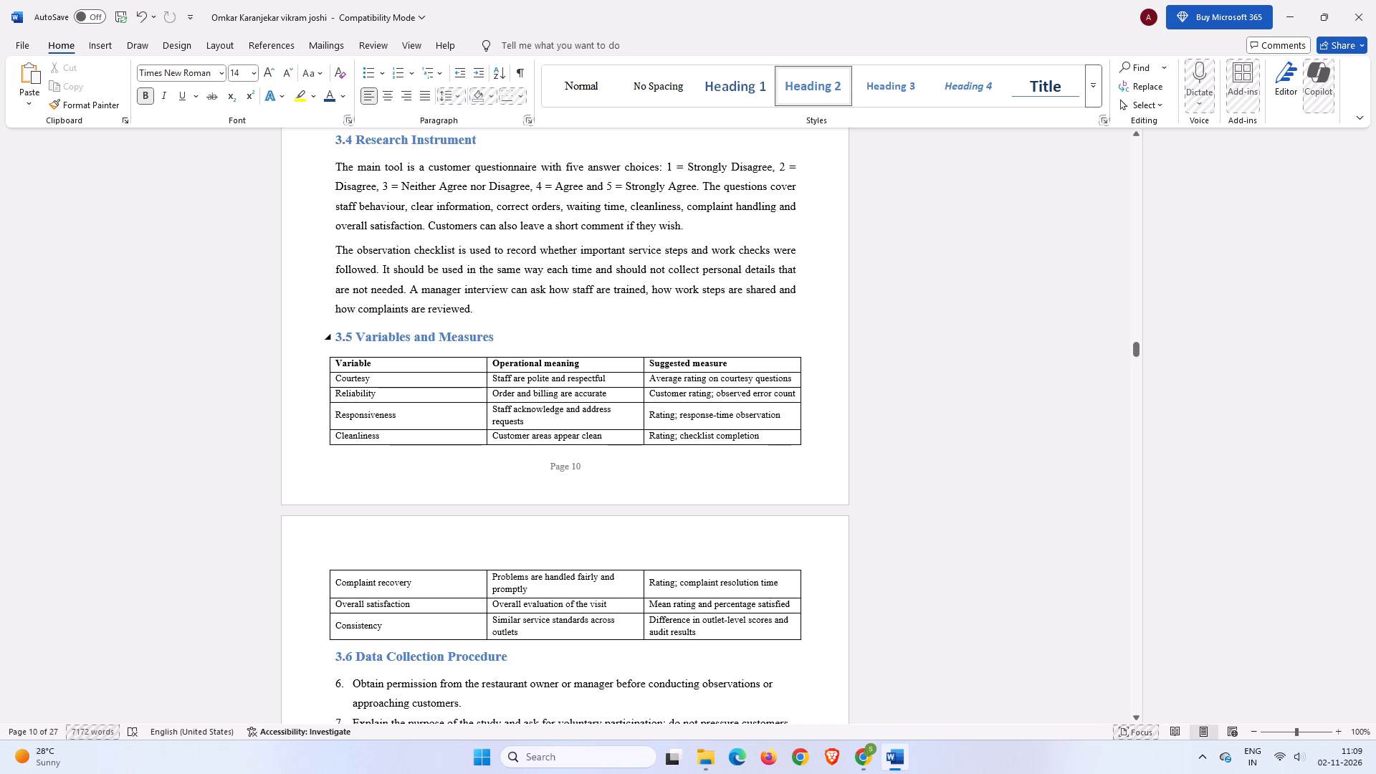
{"action": "key", "text": "Return"}
{"action": "key", "text": "Return"}
{"action": "key", "text": "Return"}
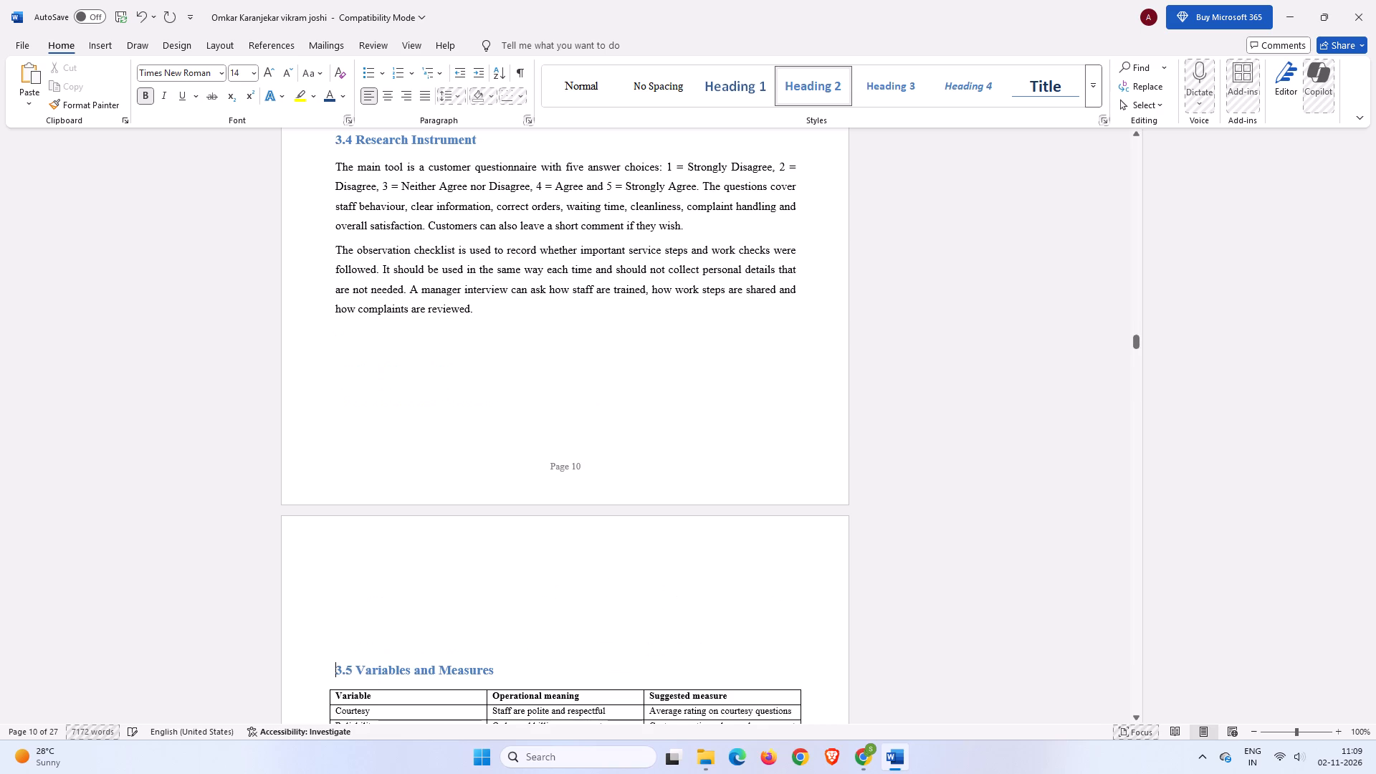
{"action": "scroll", "coordinate": [550, 373], "scroll_direction": "down", "scroll_amount": 10}
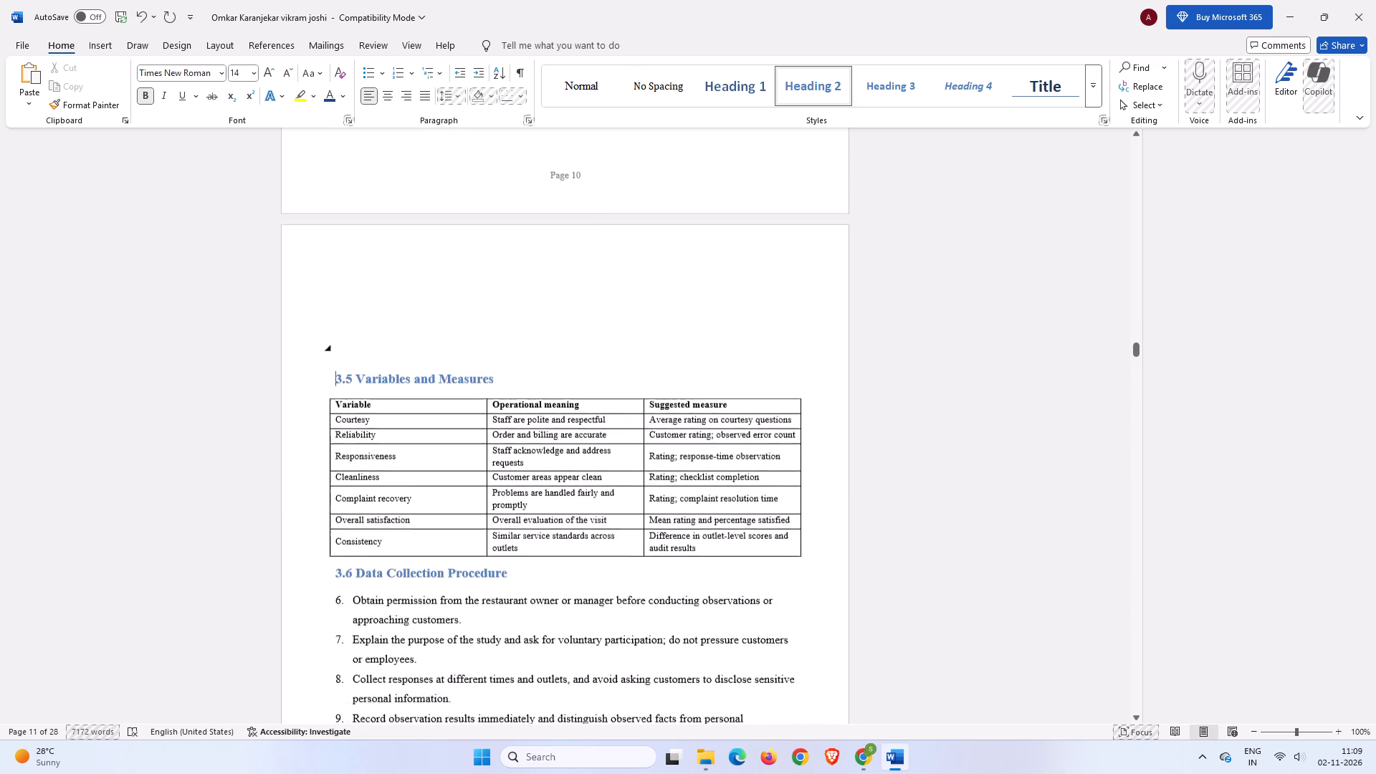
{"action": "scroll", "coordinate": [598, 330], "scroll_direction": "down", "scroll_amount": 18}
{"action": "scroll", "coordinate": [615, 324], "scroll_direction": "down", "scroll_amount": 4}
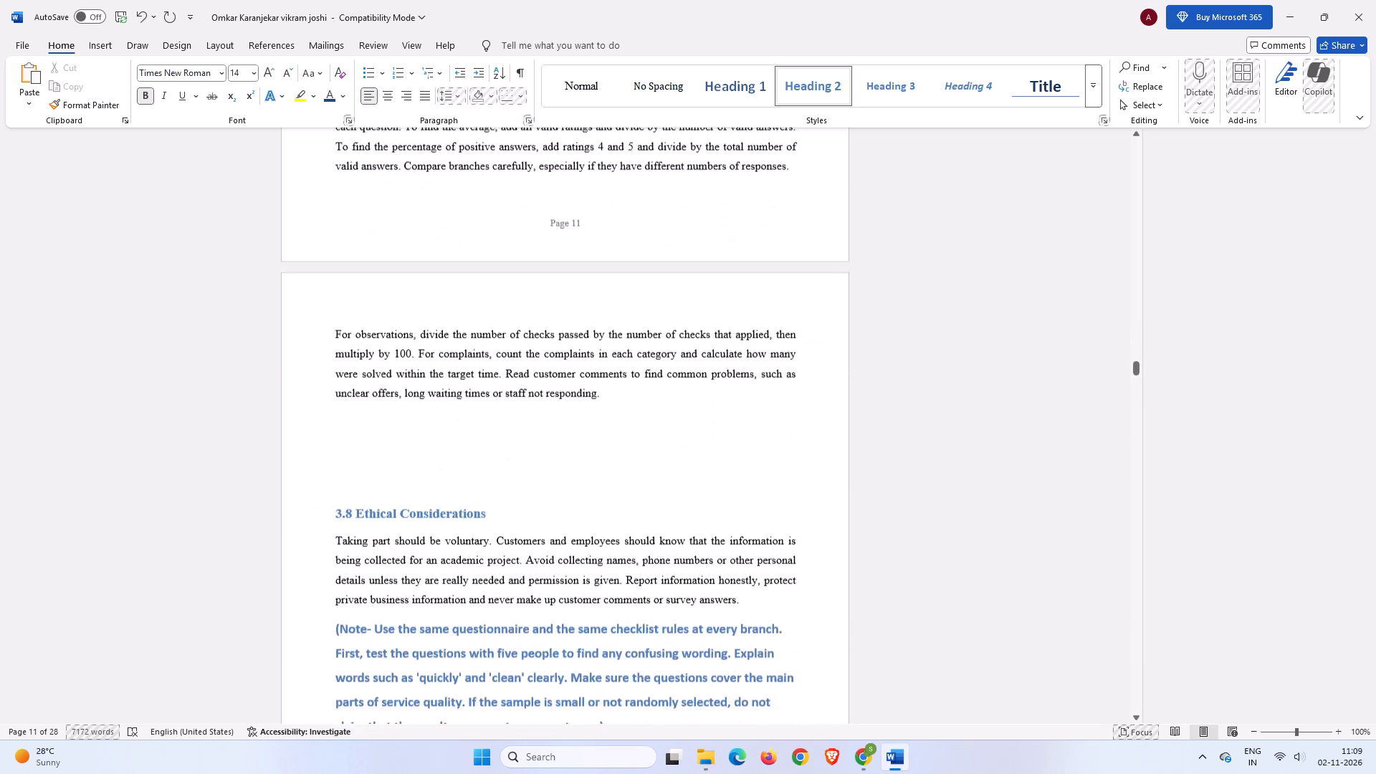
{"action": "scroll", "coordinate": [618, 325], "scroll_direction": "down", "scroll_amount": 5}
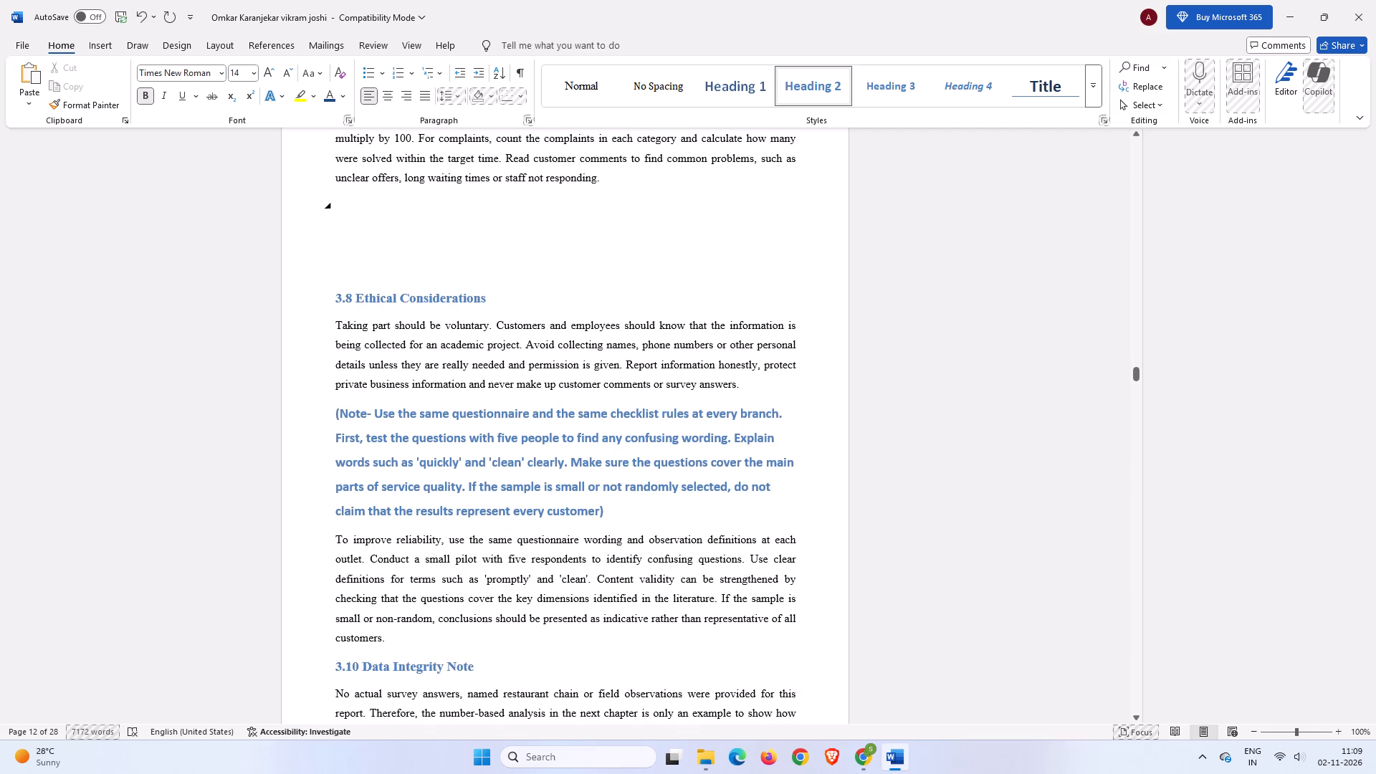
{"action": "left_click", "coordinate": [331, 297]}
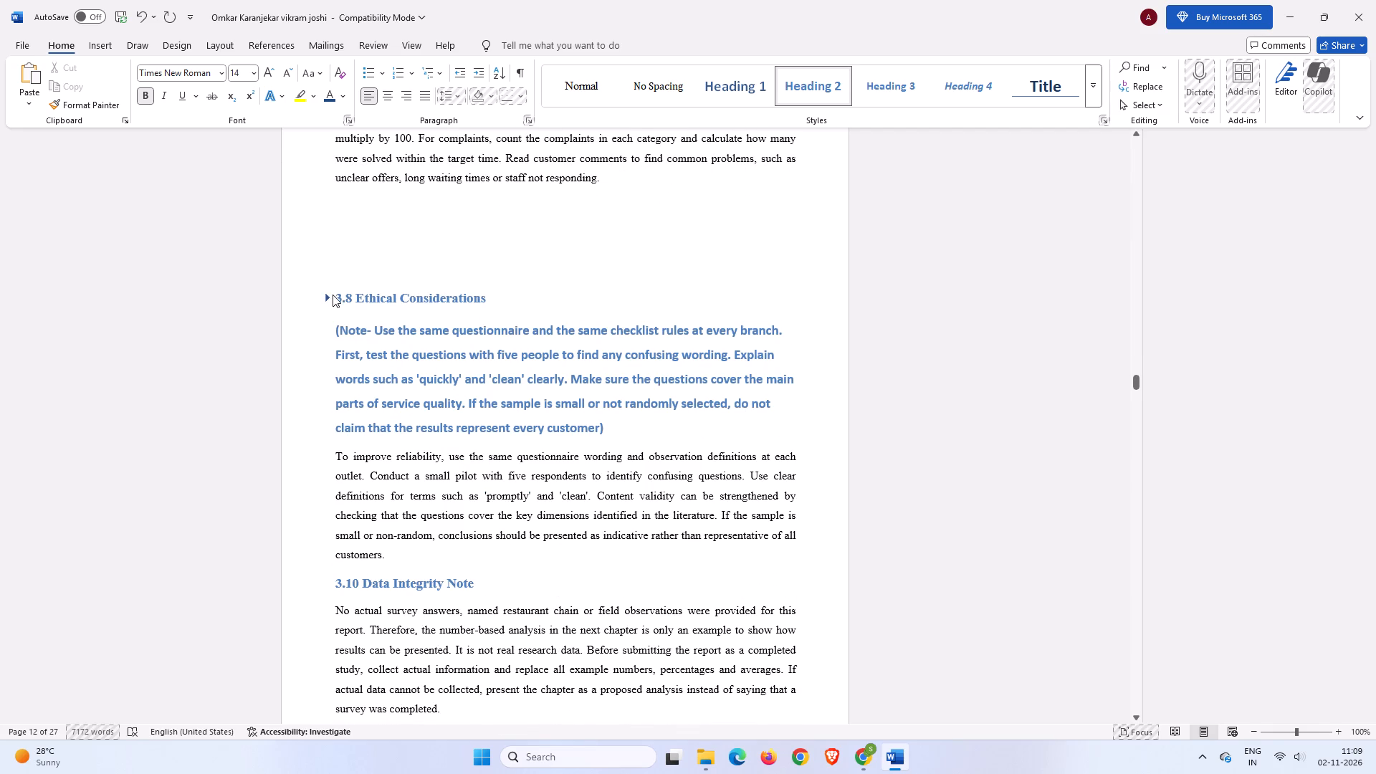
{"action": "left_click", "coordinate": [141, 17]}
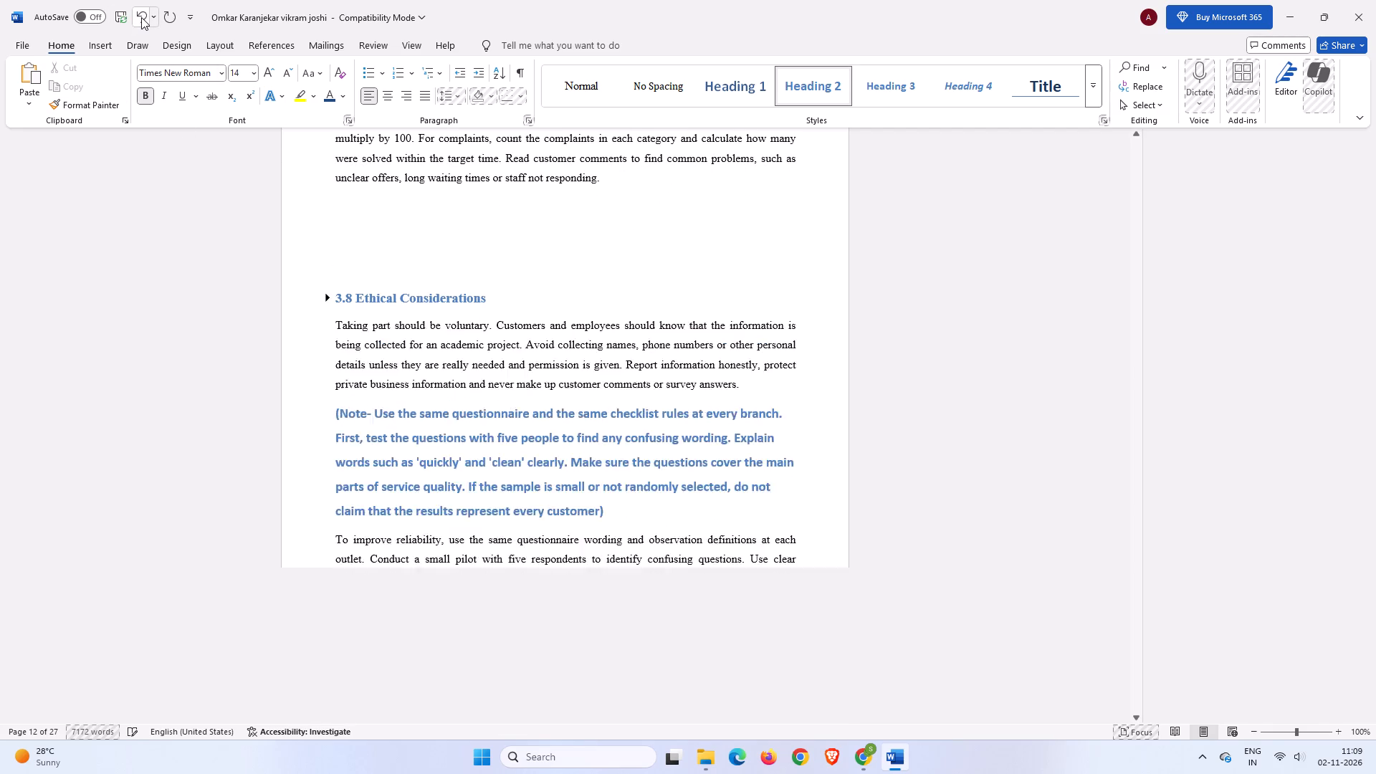
Remove the three blank lines above the 3.8 Ethical Considerations heading so it follows directly after the 3.7 text.
{"action": "scroll", "coordinate": [479, 350], "scroll_direction": "up", "scroll_amount": 8}
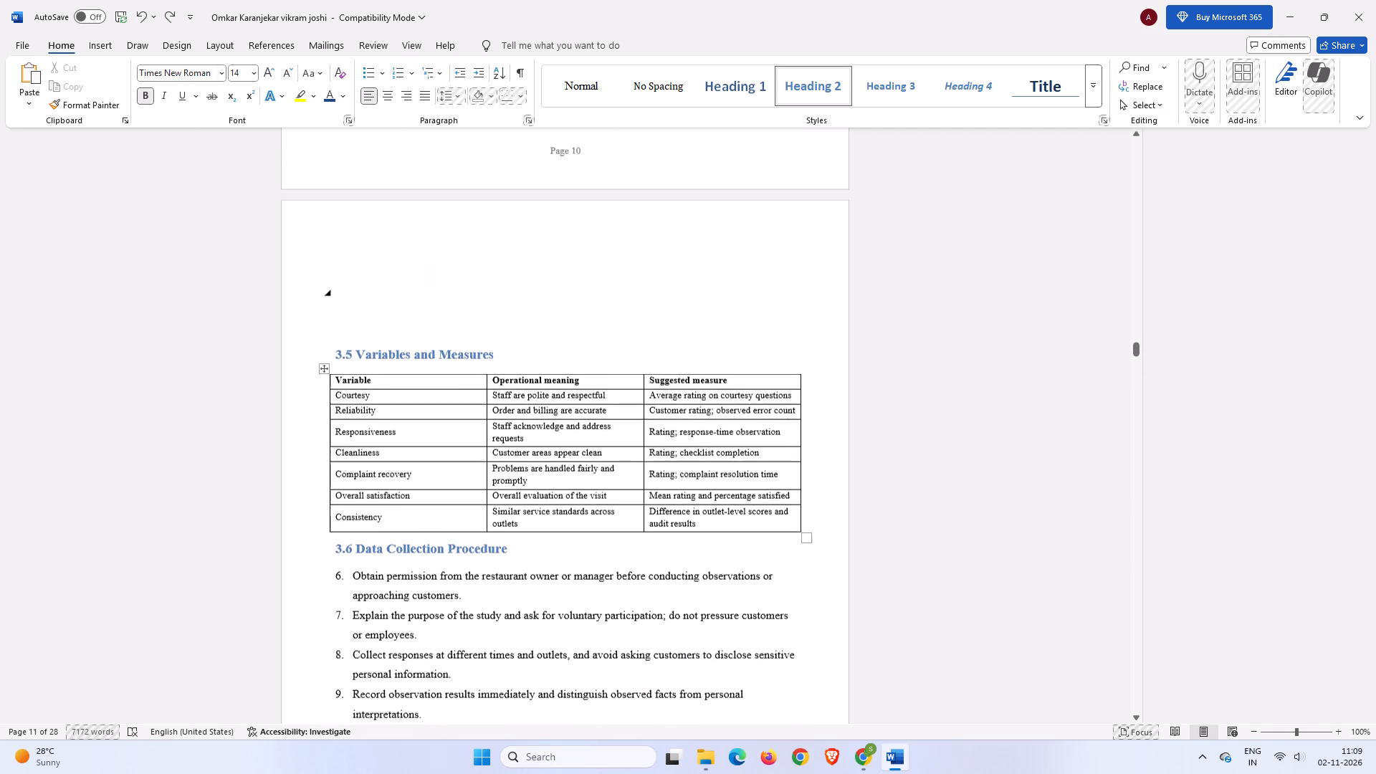
{"action": "scroll", "coordinate": [482, 339], "scroll_direction": "up", "scroll_amount": 2}
{"action": "scroll", "coordinate": [444, 390], "scroll_direction": "down", "scroll_amount": 2}
{"action": "scroll", "coordinate": [444, 394], "scroll_direction": "up", "scroll_amount": 10}
{"action": "scroll", "coordinate": [472, 505], "scroll_direction": "down", "scroll_amount": 1}
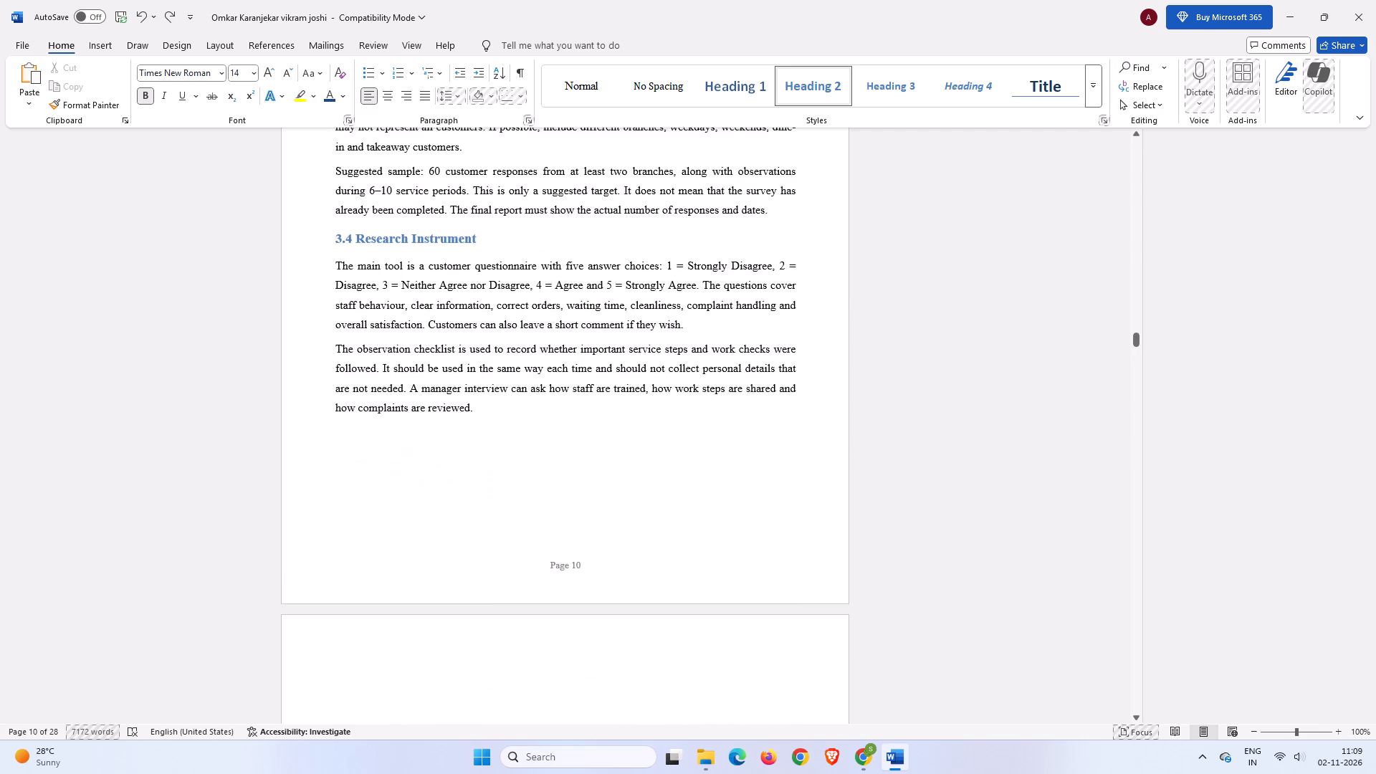
{"action": "scroll", "coordinate": [472, 505], "scroll_direction": "down", "scroll_amount": 5}
{"action": "scroll", "coordinate": [517, 550], "scroll_direction": "down", "scroll_amount": 20}
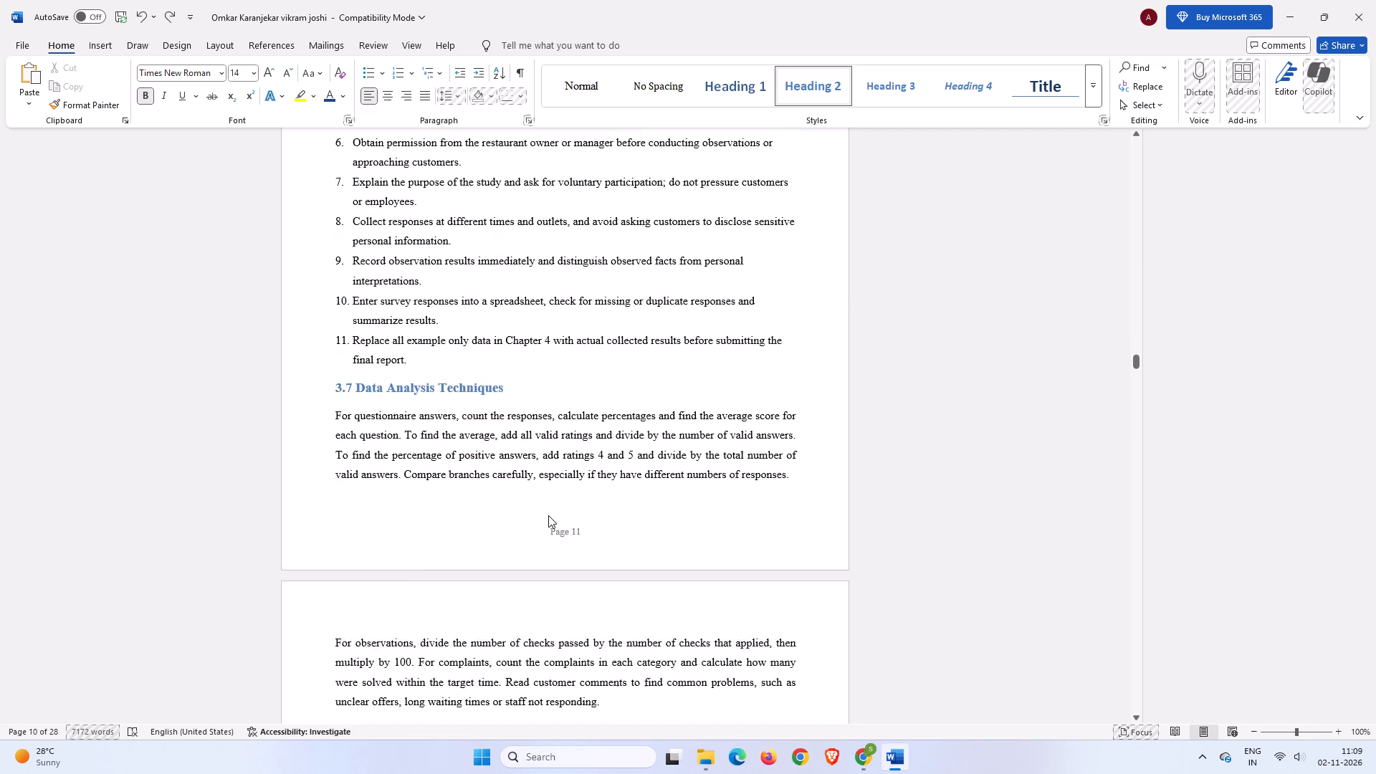
{"action": "scroll", "coordinate": [541, 502], "scroll_direction": "down", "scroll_amount": 6}
{"action": "left_click", "coordinate": [350, 561]}
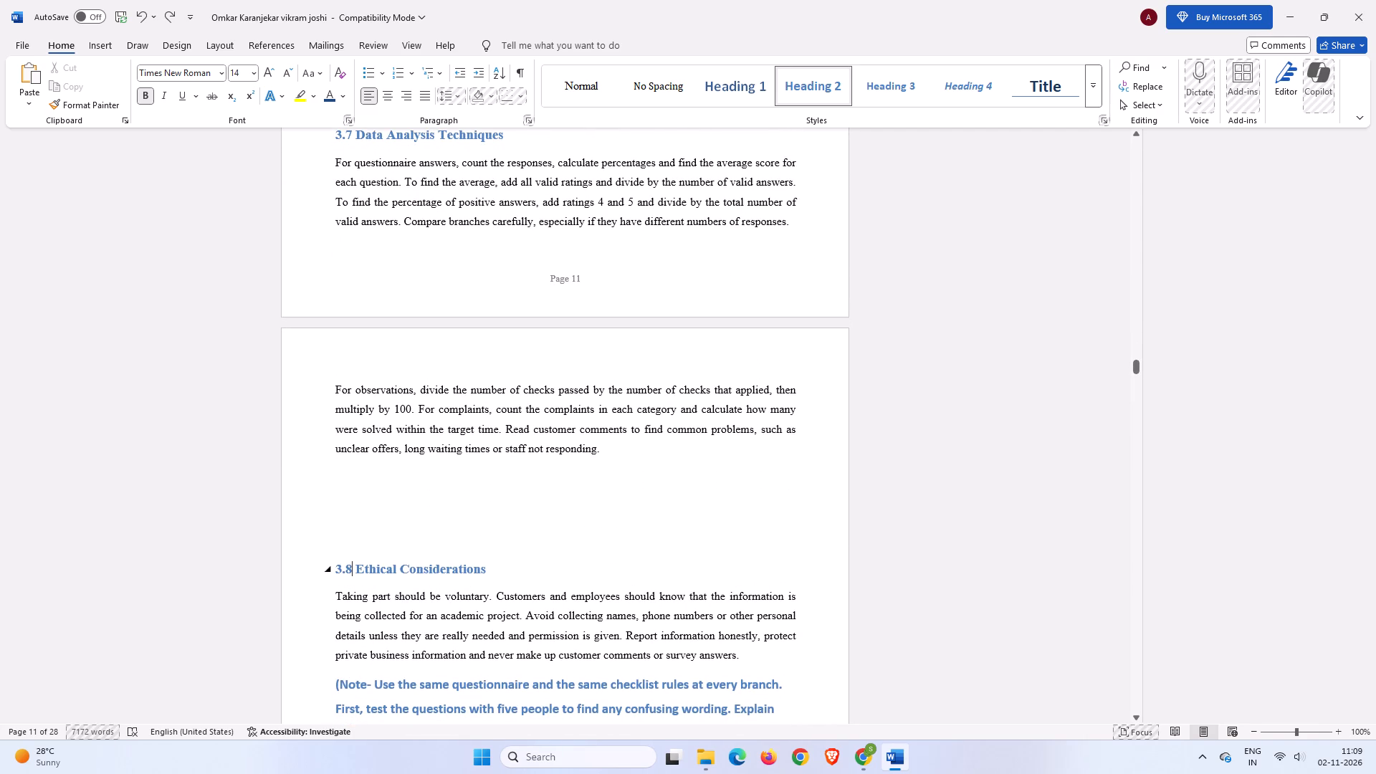
{"action": "key", "text": "Left"}
{"action": "key", "text": "Left"}
{"action": "key", "text": "Left"}
{"action": "key", "text": "BackSpace"}
{"action": "key", "text": "BackSpace"}
{"action": "key", "text": "BackSpace"}
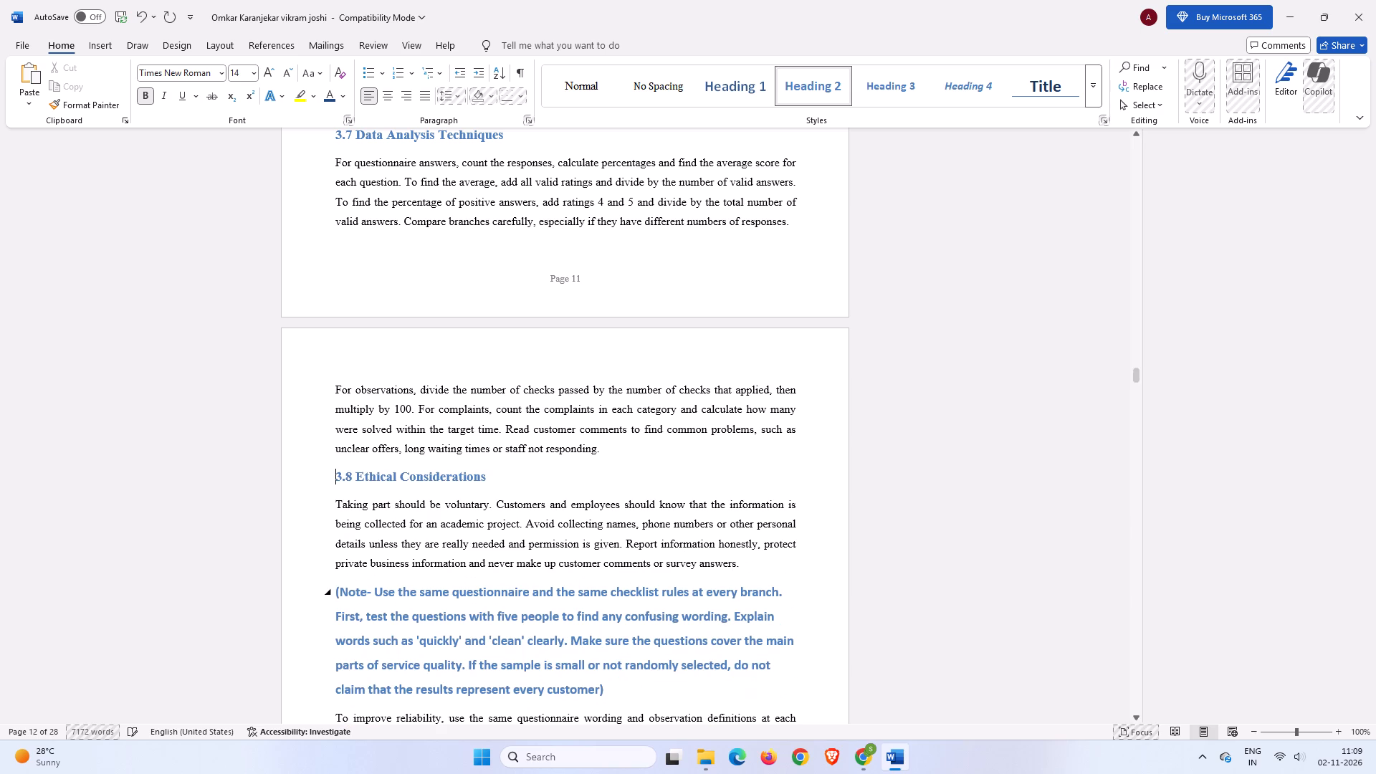
Examine the page layout from section 3.8 through Chapter 4 to the start of Chapter 5, looking at page breaks and split tables.
{"action": "scroll", "coordinate": [522, 476], "scroll_direction": "down", "scroll_amount": 3}
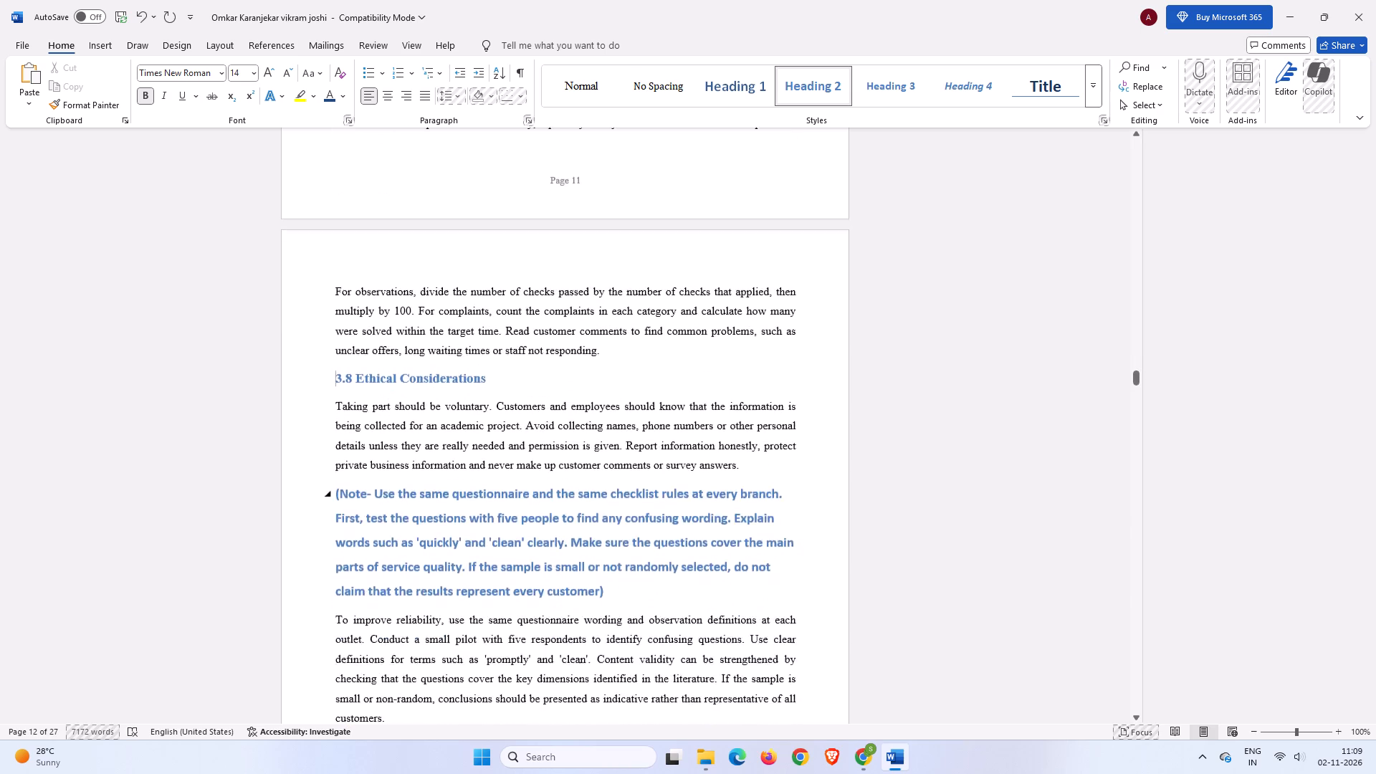
{"action": "scroll", "coordinate": [535, 470], "scroll_direction": "down", "scroll_amount": 16}
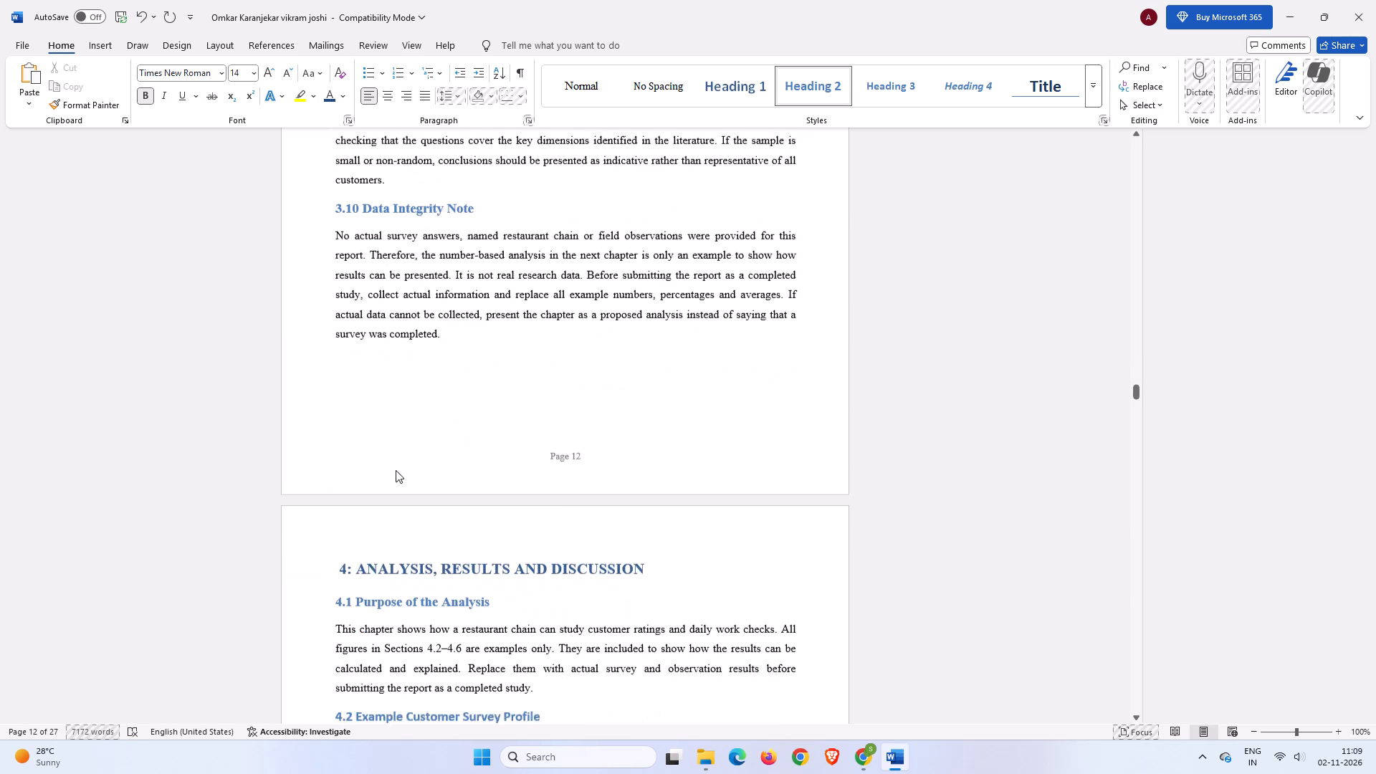
{"action": "scroll", "coordinate": [477, 529], "scroll_direction": "down", "scroll_amount": 13}
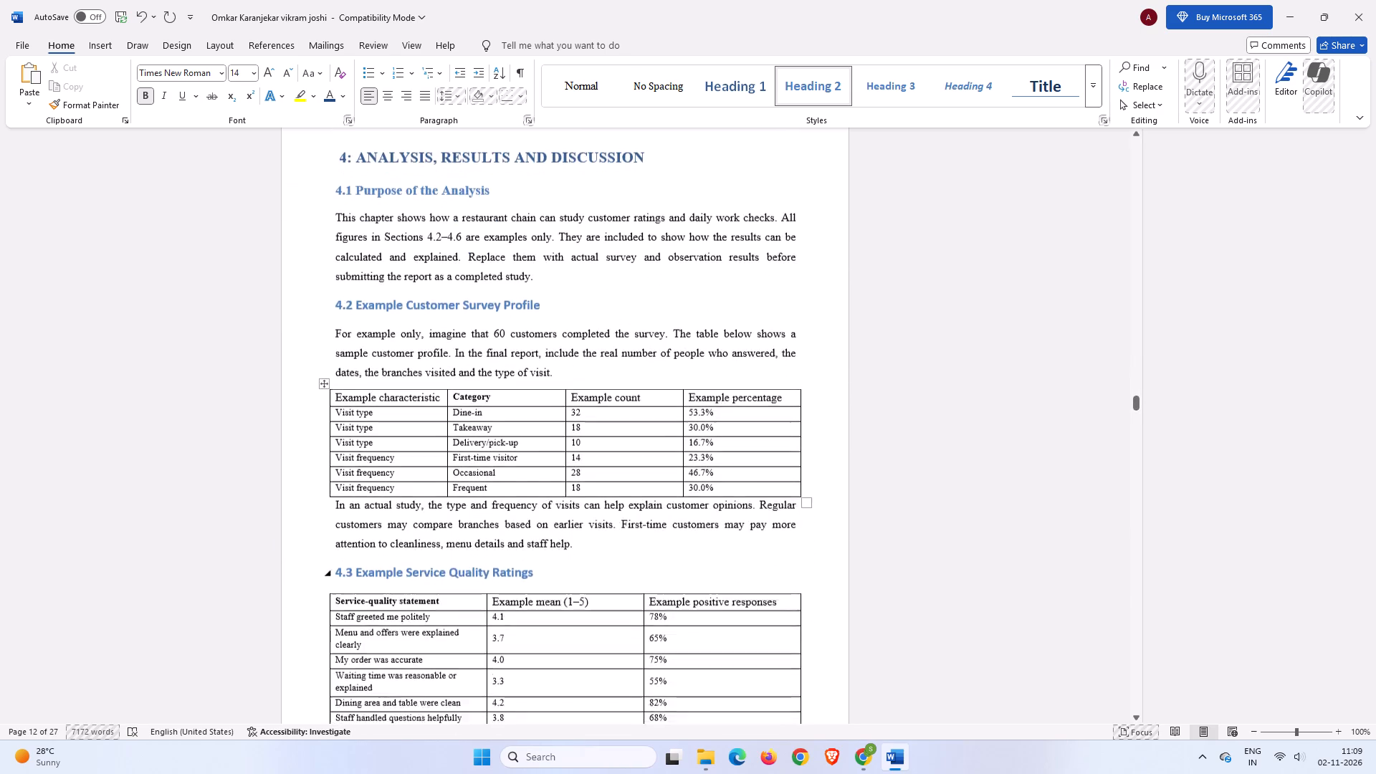
{"action": "scroll", "coordinate": [646, 560], "scroll_direction": "down", "scroll_amount": 2}
{"action": "key", "text": "Down"}
{"action": "key", "text": "Down"}
{"action": "key", "text": "Down"}
{"action": "key", "text": "Down"}
{"action": "key", "text": "Down"}
{"action": "key", "text": "Down"}
{"action": "key", "text": "Down"}
{"action": "key", "text": "Down"}
{"action": "key", "text": "Down"}
{"action": "key", "text": "Down"}
{"action": "key", "text": "Down"}
{"action": "key", "text": "Down"}
{"action": "key", "text": "Down"}
{"action": "key", "text": "Down"}
{"action": "key", "text": "Down"}
{"action": "key", "text": "Down"}
{"action": "key", "text": "Down"}
{"action": "key", "text": "Down"}
{"action": "key", "text": "Down"}
{"action": "key", "text": "Down"}
{"action": "key", "text": "Down"}
{"action": "key", "text": "Down"}
{"action": "key", "text": "Down"}
{"action": "key", "text": "Down"}
{"action": "key", "text": "Down"}
{"action": "key", "text": "Down"}
{"action": "key", "text": "Down"}
{"action": "key", "text": "Down"}
{"action": "key", "text": "Down"}
{"action": "key", "text": "Down"}
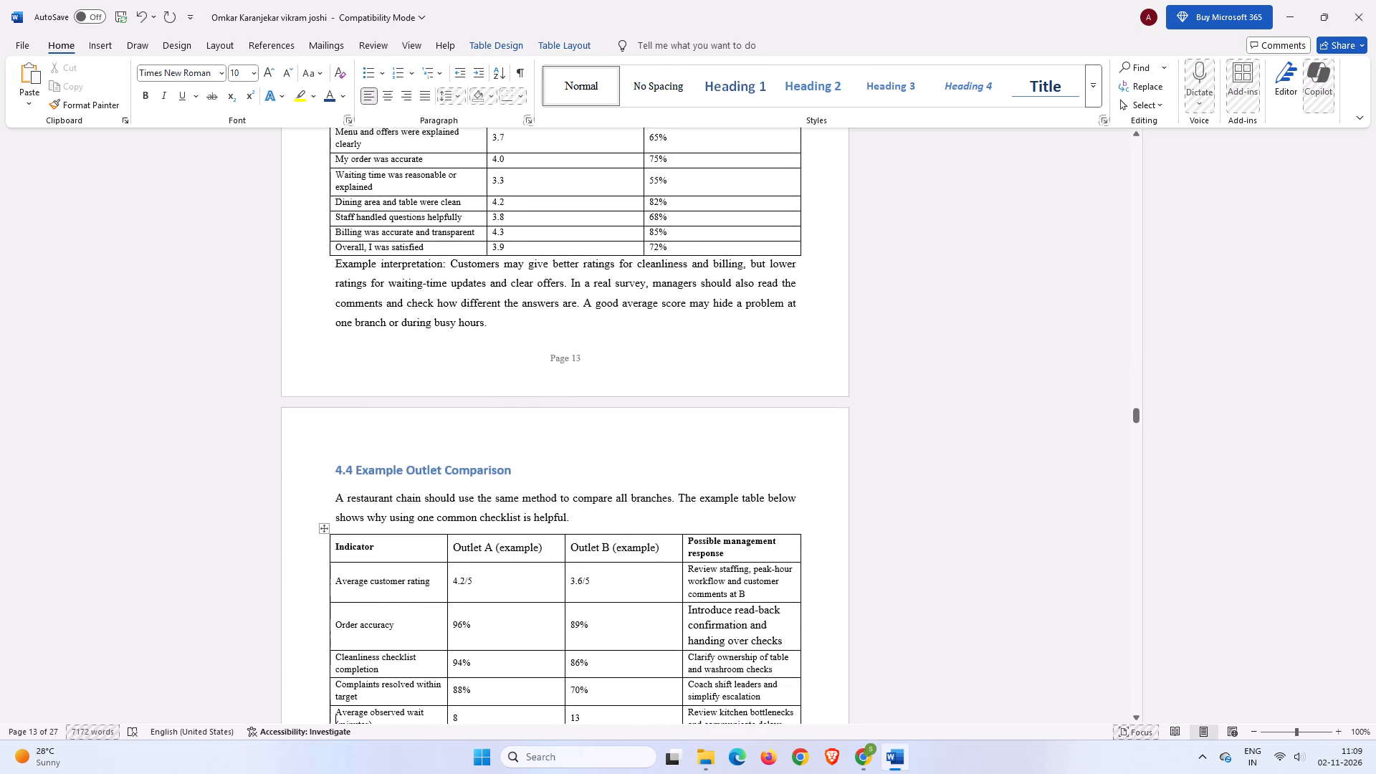
{"action": "key", "text": "Down"}
{"action": "key", "text": "Down"}
{"action": "key", "text": "Down"}
{"action": "key", "text": "Down"}
{"action": "key", "text": "Down"}
{"action": "key", "text": "Down"}
{"action": "key", "text": "Down"}
{"action": "key", "text": "Down"}
{"action": "key", "text": "Down"}
{"action": "key", "text": "Down"}
{"action": "key", "text": "Down"}
{"action": "key", "text": "Down"}
{"action": "key", "text": "Down"}
{"action": "key", "text": "Down"}
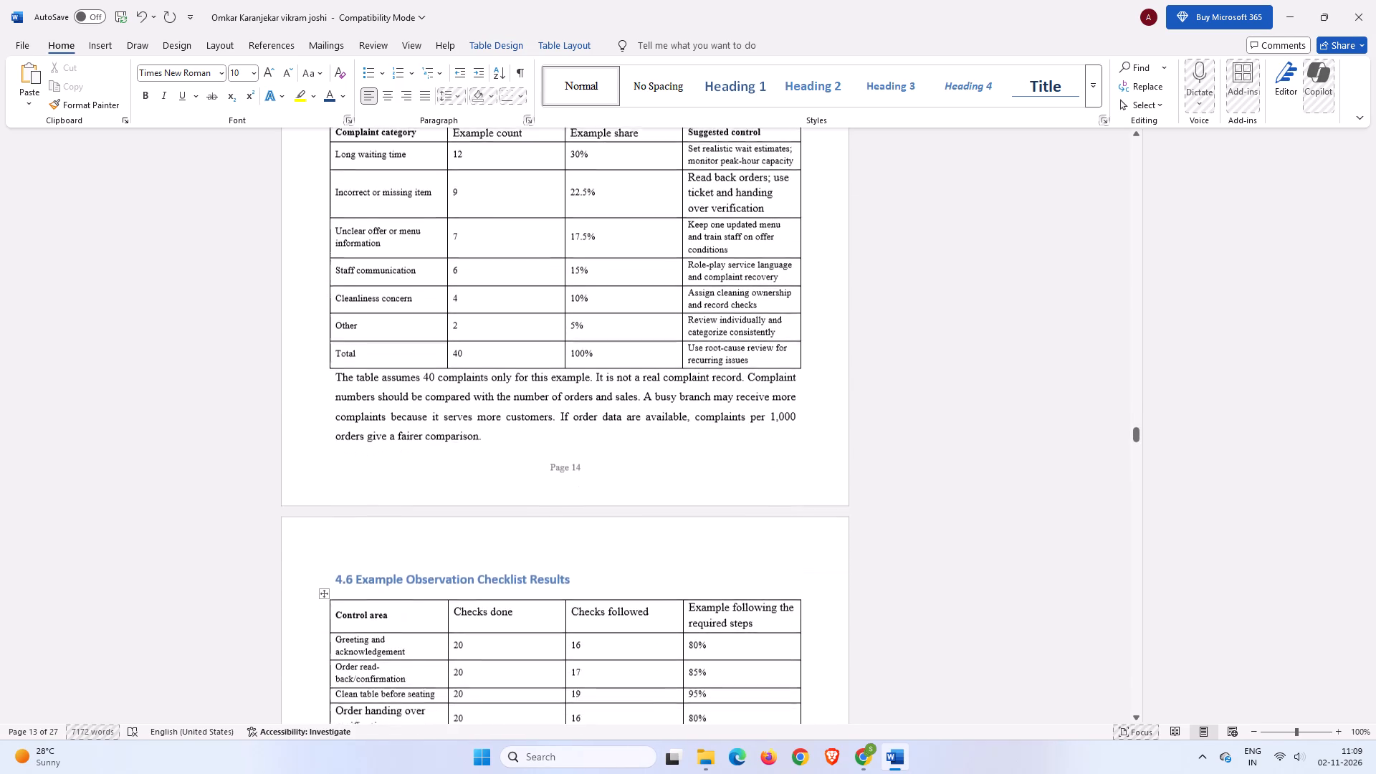
{"action": "key", "text": "Down"}
{"action": "key", "text": "Down"}
{"action": "key", "text": "Down"}
{"action": "key", "text": "Down"}
{"action": "key", "text": "Down"}
{"action": "key", "text": "Down"}
{"action": "key", "text": "Down"}
{"action": "key", "text": "Down"}
{"action": "key", "text": "Down"}
{"action": "key", "text": "Down"}
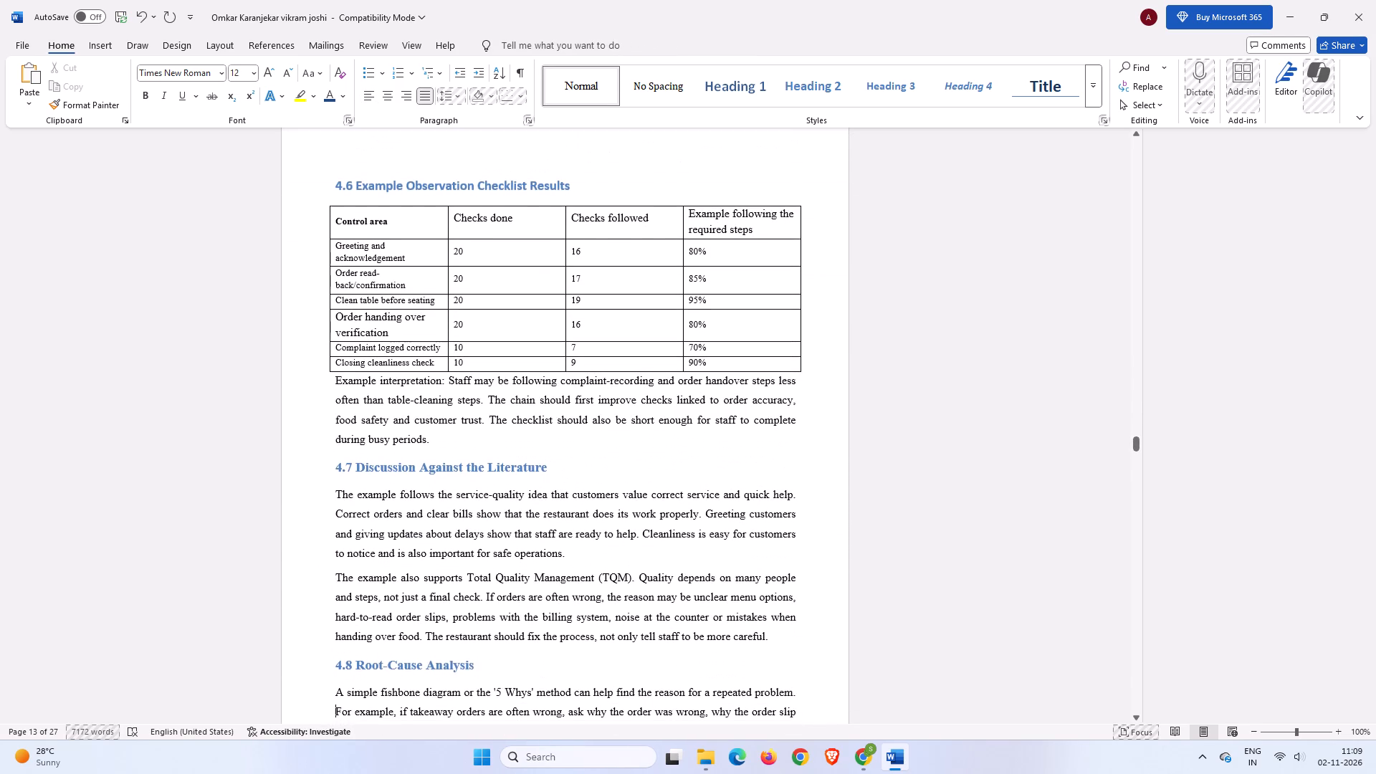
{"action": "key", "text": "Down"}
{"action": "key", "text": "Down"}
{"action": "key", "text": "Down"}
{"action": "key", "text": "Down"}
{"action": "key", "text": "Down"}
{"action": "key", "text": "Down"}
{"action": "key", "text": "Down"}
{"action": "key", "text": "Down"}
{"action": "key", "text": "Down"}
{"action": "key", "text": "Down"}
{"action": "key", "text": "Down"}
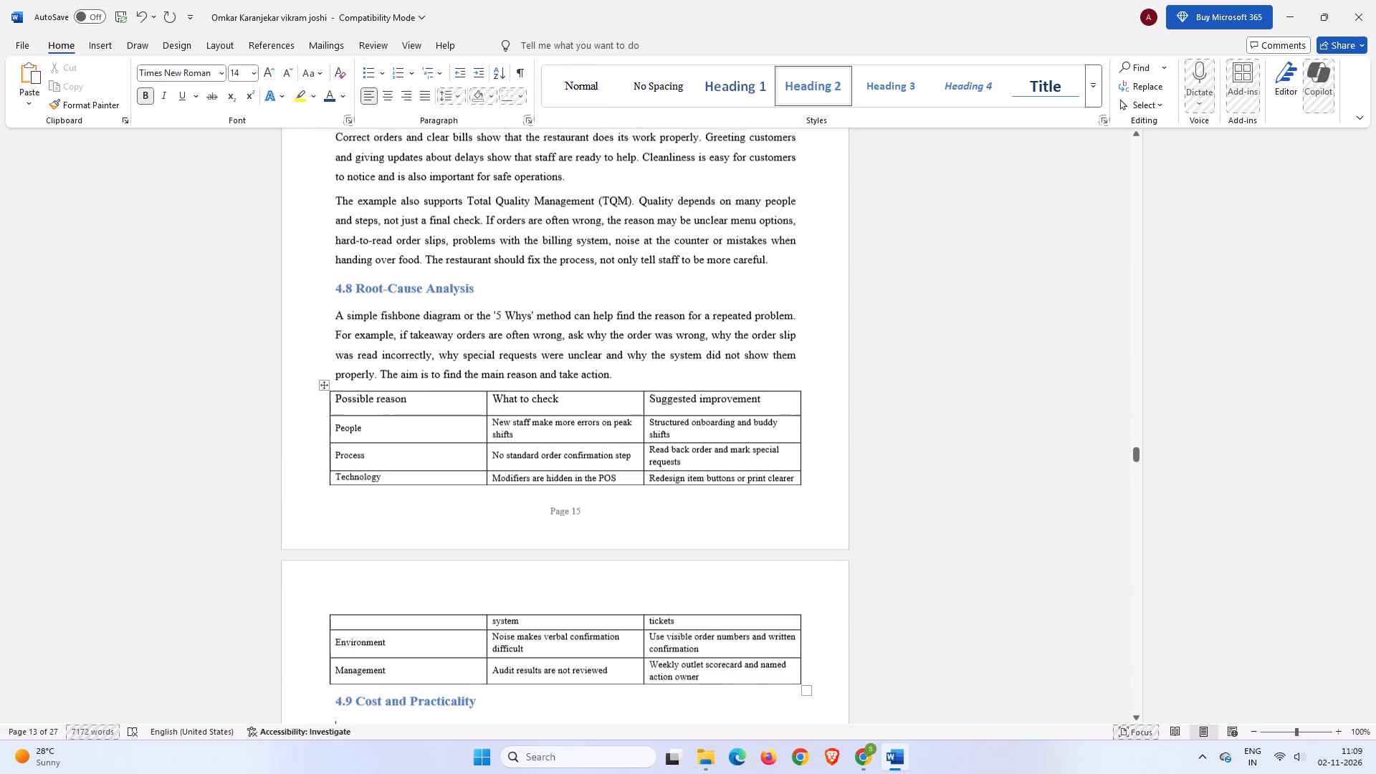
{"action": "key", "text": "Down"}
{"action": "key", "text": "Down"}
{"action": "key", "text": "Down"}
{"action": "key", "text": "Down"}
{"action": "key", "text": "Down"}
{"action": "key", "text": "Down"}
{"action": "key", "text": "Down"}
{"action": "key", "text": "Down"}
{"action": "key", "text": "Down"}
{"action": "key", "text": "Down"}
{"action": "key", "text": "Down"}
{"action": "key", "text": "Down"}
{"action": "key", "text": "Down"}
{"action": "key", "text": "Down"}
{"action": "key", "text": "Down"}
{"action": "key", "text": "Up"}
{"action": "key", "text": "Up"}
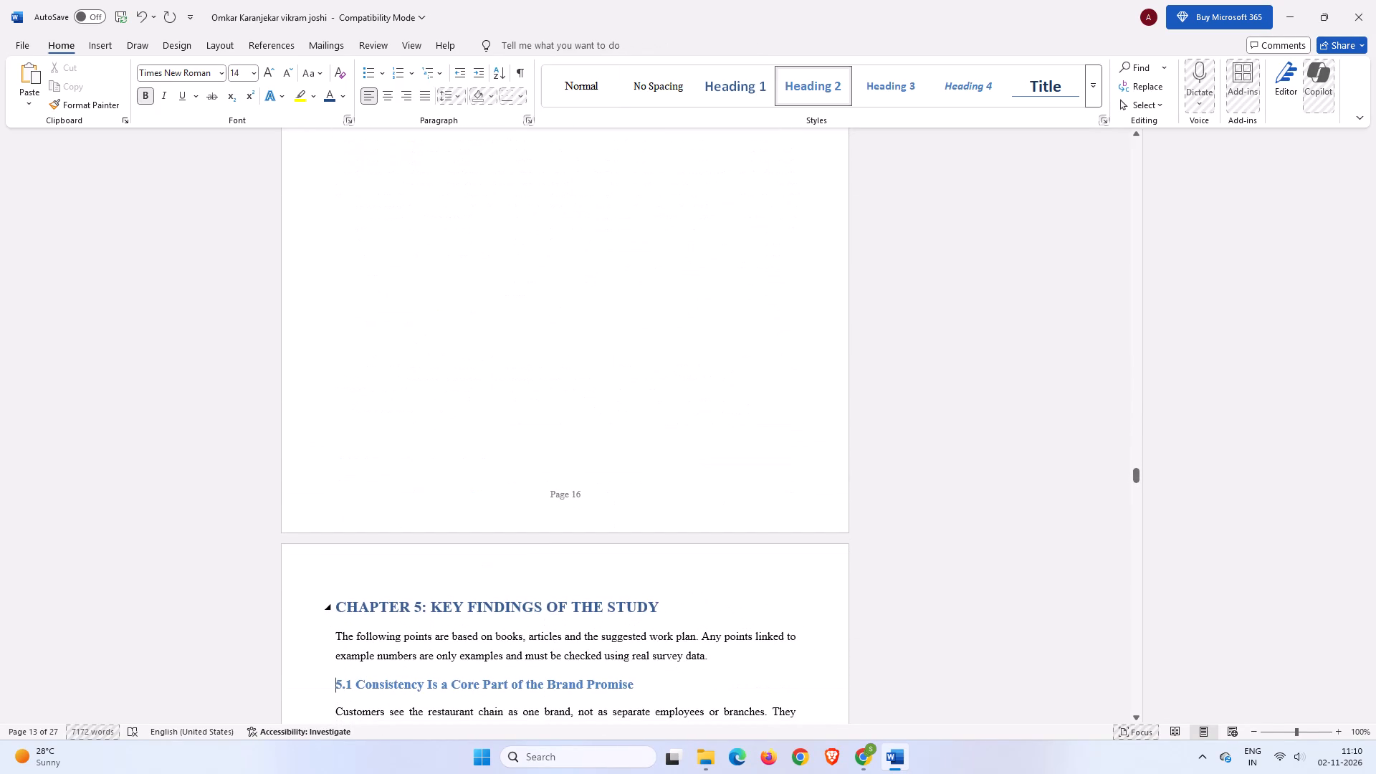
{"action": "key", "text": "Up"}
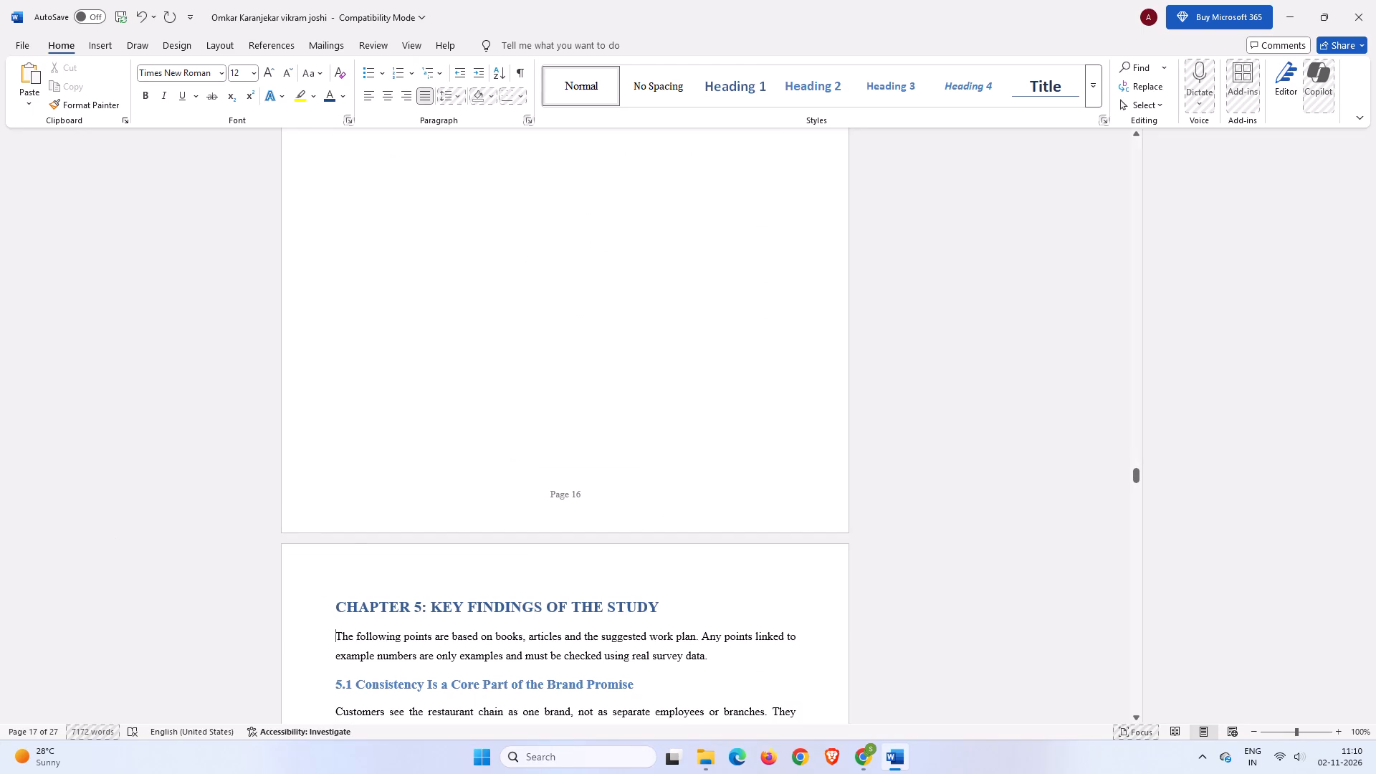
Insert six blank lines before the 4.8 Root-Cause Analysis heading so the section starts on the next page with its whole table.
{"action": "scroll", "coordinate": [483, 387], "scroll_direction": "up", "scroll_amount": 13}
{"action": "scroll", "coordinate": [405, 310], "scroll_direction": "up", "scroll_amount": 4}
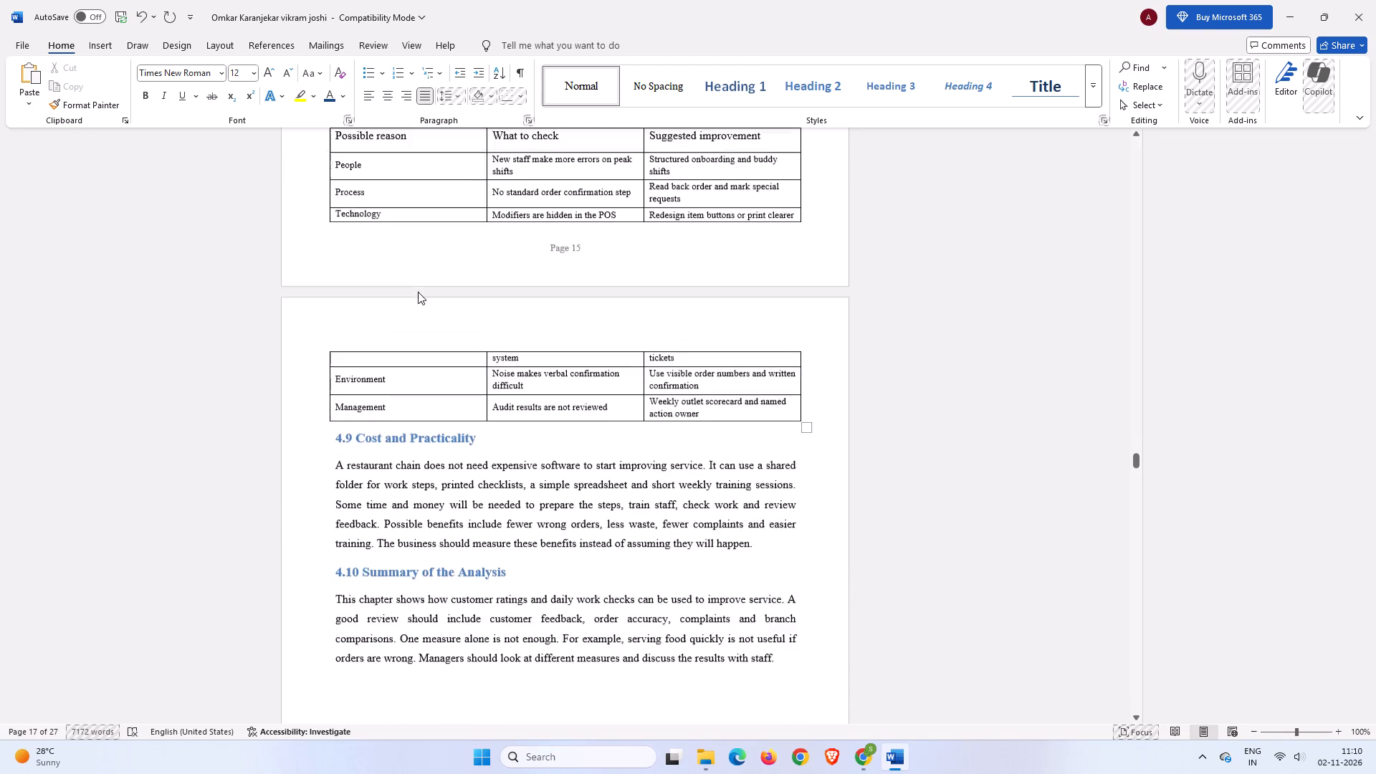
{"action": "scroll", "coordinate": [421, 284], "scroll_direction": "up", "scroll_amount": 5}
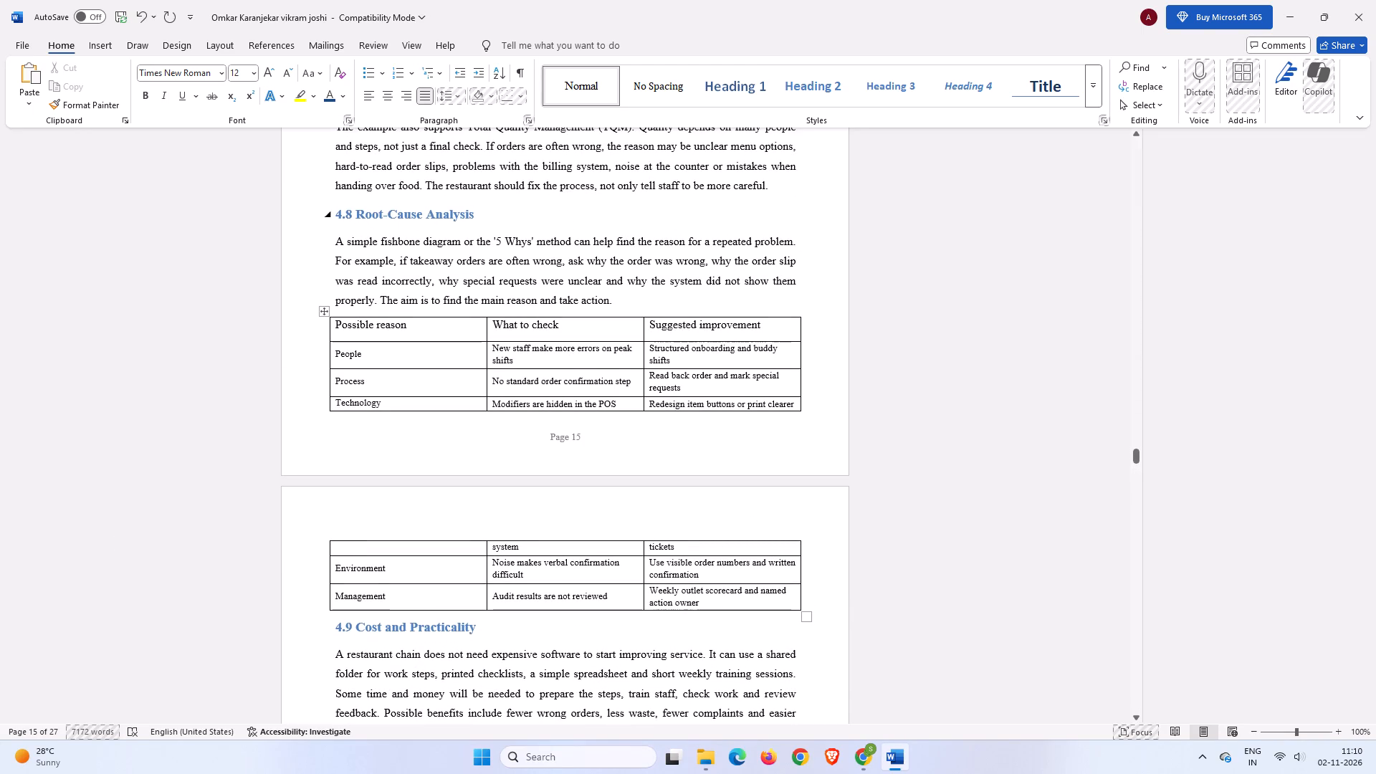
{"action": "left_click", "coordinate": [350, 214]}
{"action": "key", "text": "Left"}
{"action": "key", "text": "Left"}
{"action": "key", "text": "Left"}
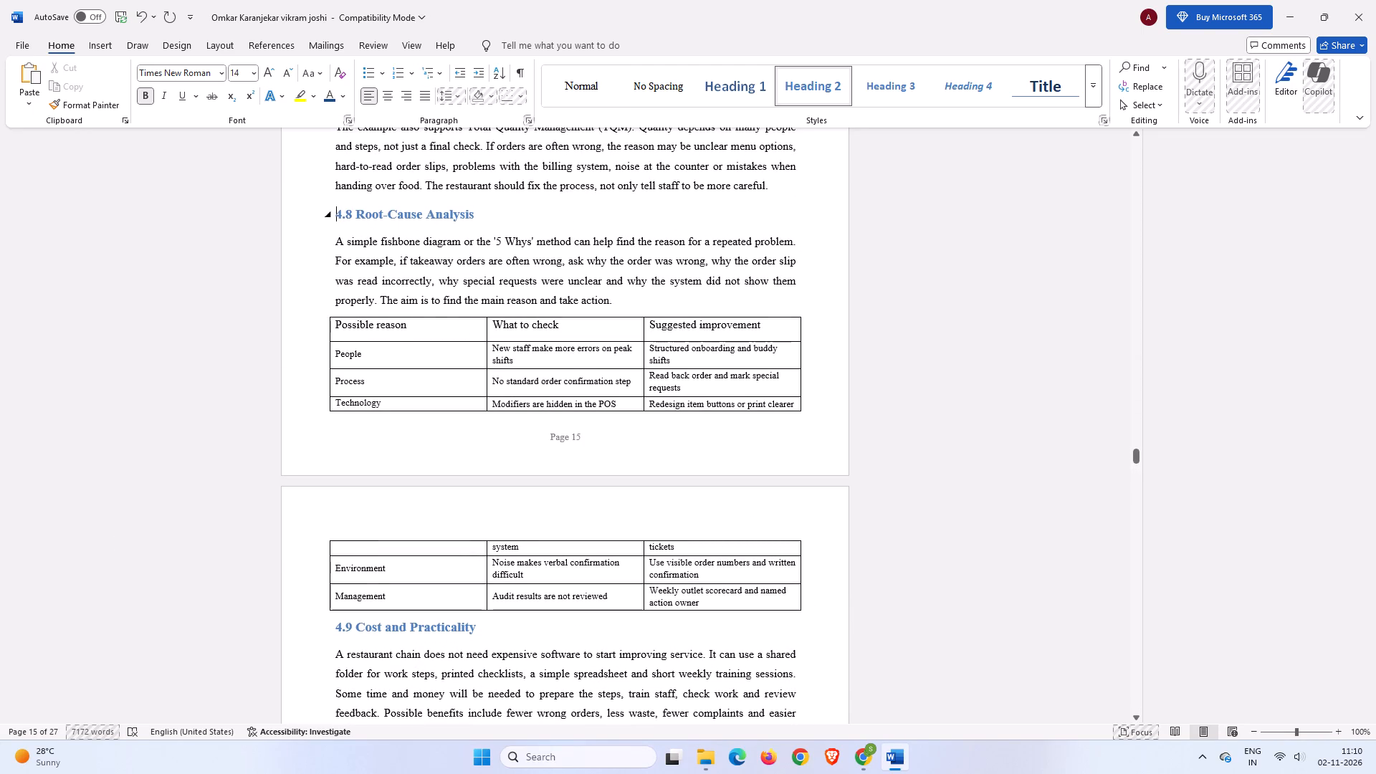
{"action": "key", "text": "Return"}
{"action": "key", "text": "Return"}
{"action": "key", "text": "Return"}
{"action": "key", "text": "Return"}
{"action": "key", "text": "Return"}
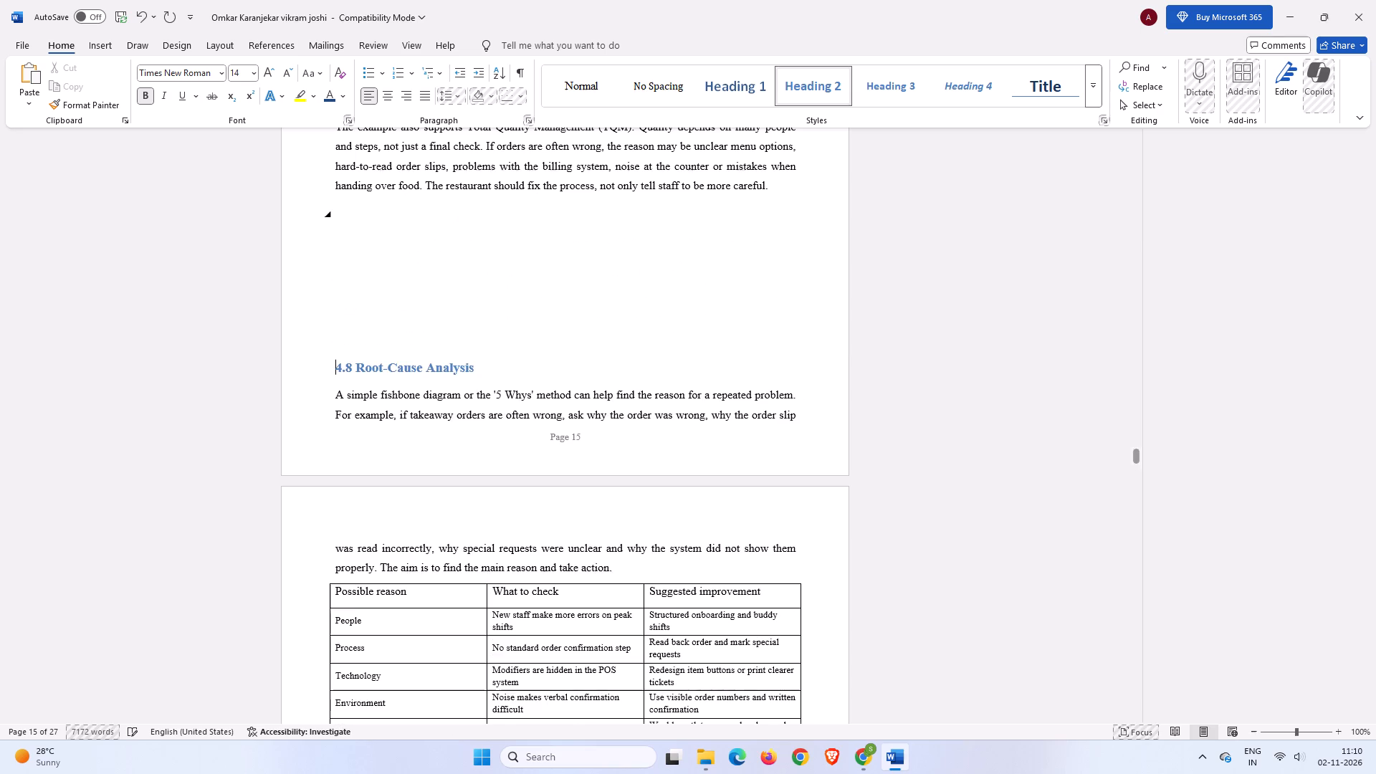
{"action": "key", "text": "Return"}
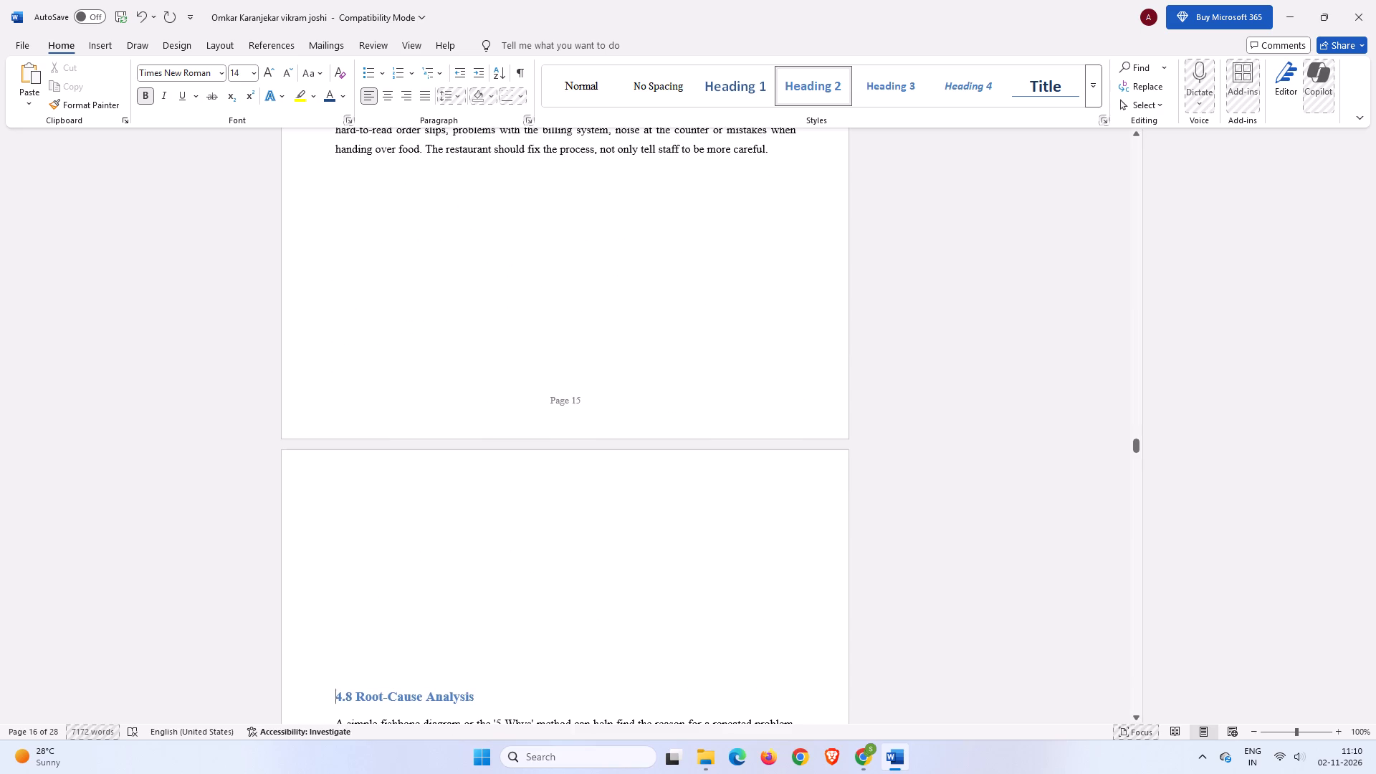
Insert a blank line between the 4.6 Observation Checklist table and its Example interpretation paragraph.
{"action": "scroll", "coordinate": [388, 385], "scroll_direction": "down", "scroll_amount": 2}
{"action": "scroll", "coordinate": [249, 171], "scroll_direction": "up", "scroll_amount": 7}
{"action": "scroll", "coordinate": [502, 510], "scroll_direction": "up", "scroll_amount": 7}
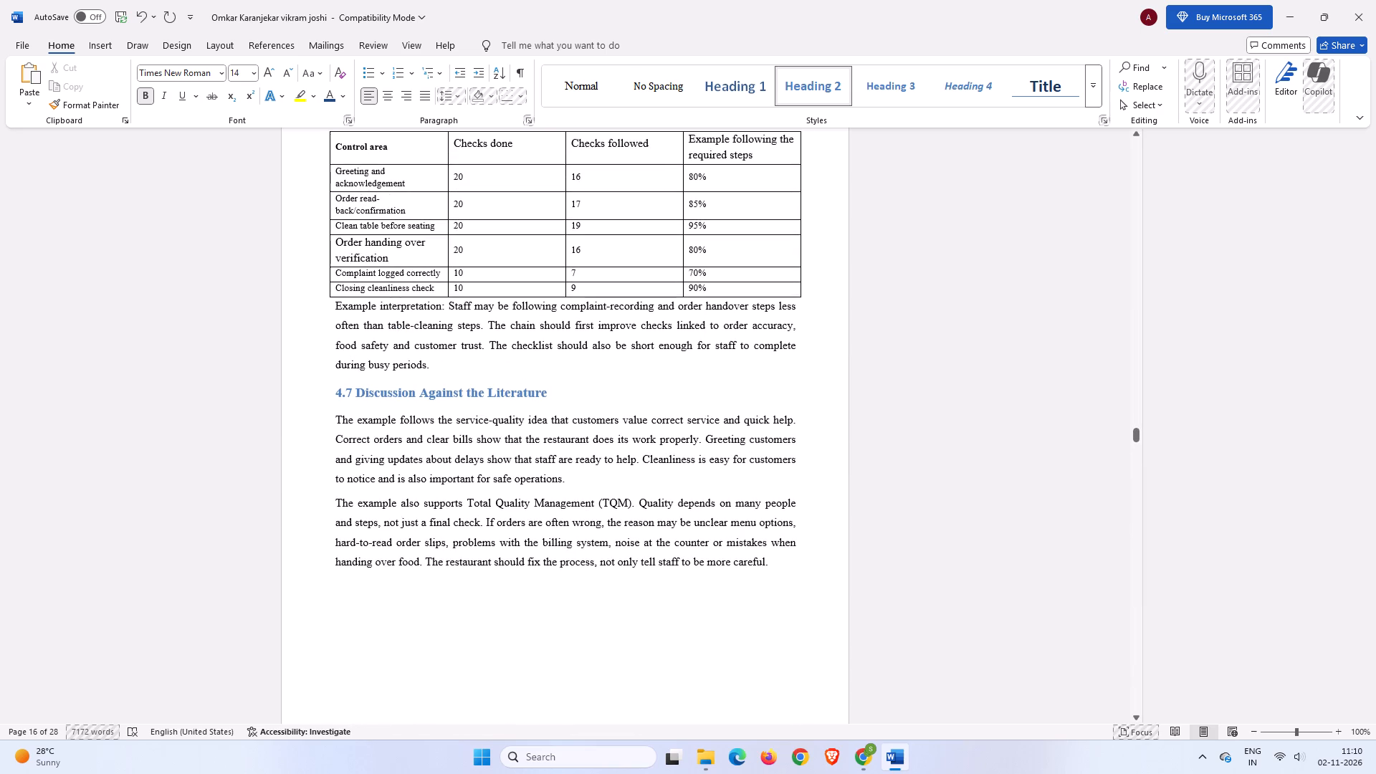
{"action": "left_click", "coordinate": [334, 301]}
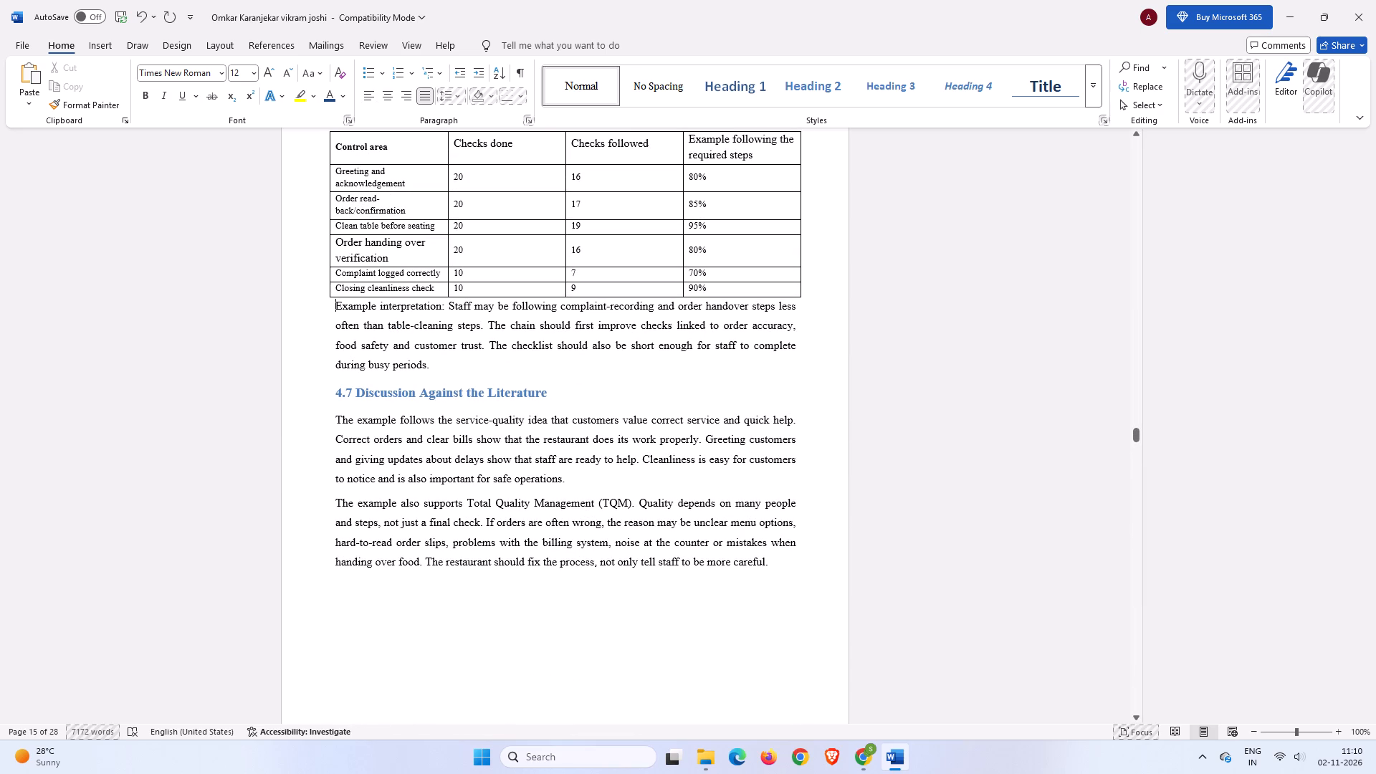
{"action": "key", "text": "Return"}
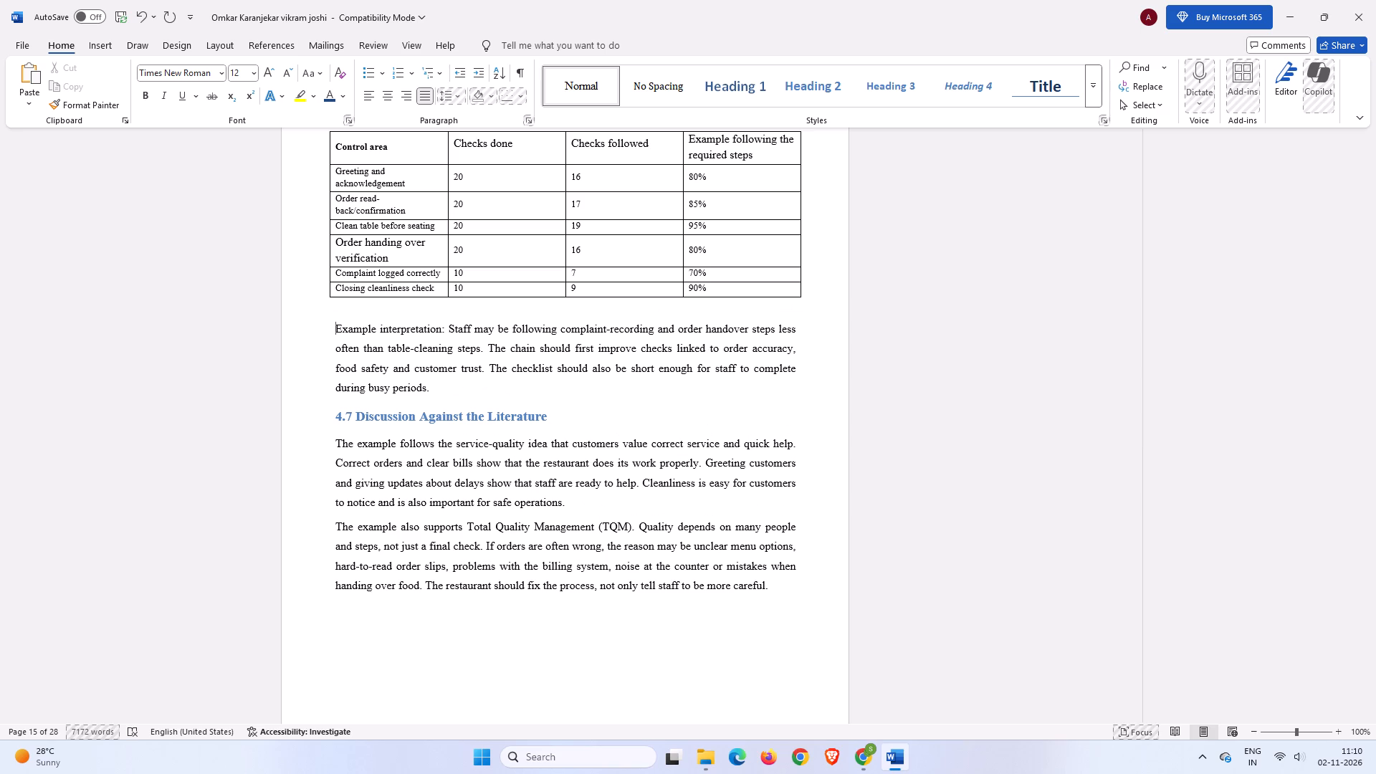
Enlarge the 4.6 Example Observation Checklist Results table slightly.
{"action": "scroll", "coordinate": [461, 196], "scroll_direction": "up", "scroll_amount": 5}
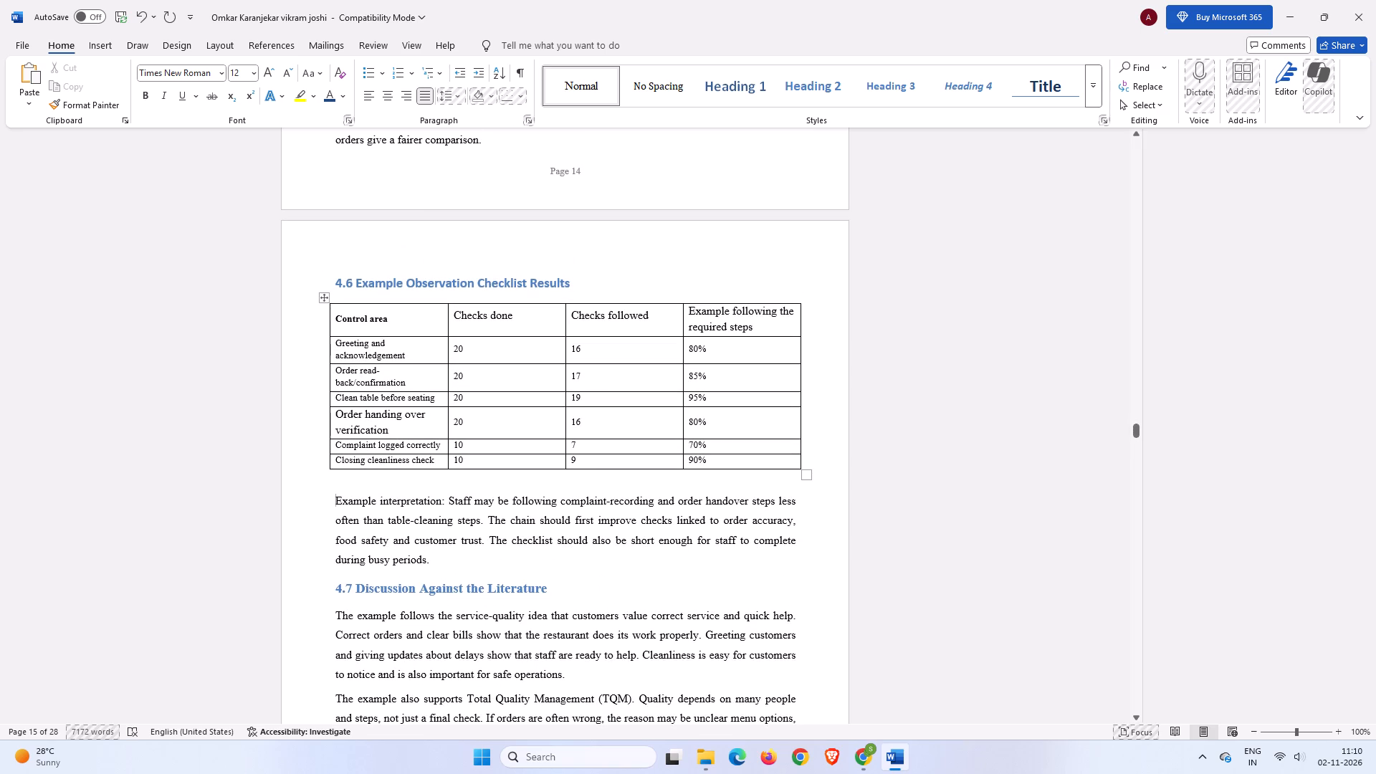
{"action": "left_click", "coordinate": [323, 295]}
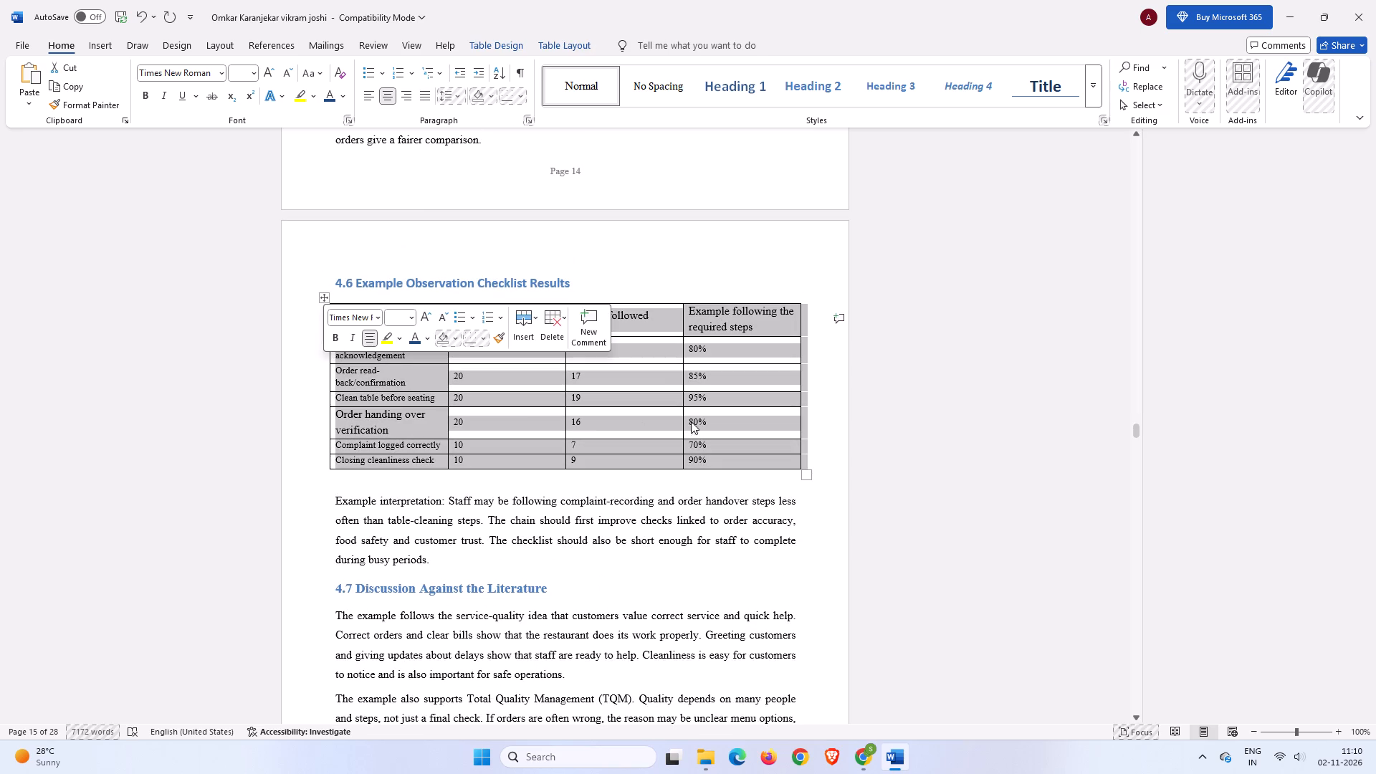
{"action": "left_click_drag", "start_coordinate": [805, 476], "coordinate": [807, 495]}
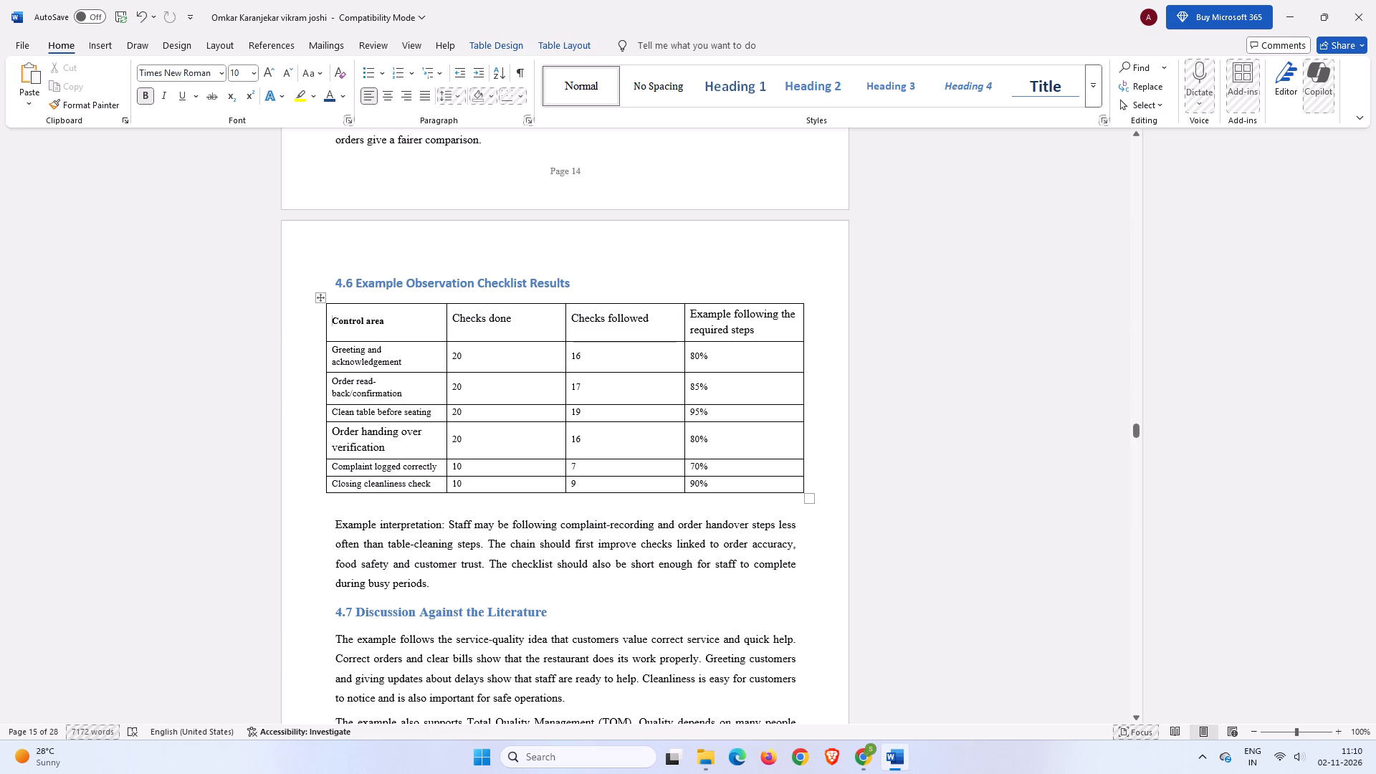
Reduce the blank lines before the 4.8 Root-Cause Analysis heading to four, keeping the heading and its table together on the next page.
{"action": "scroll", "coordinate": [534, 383], "scroll_direction": "down", "scroll_amount": 19}
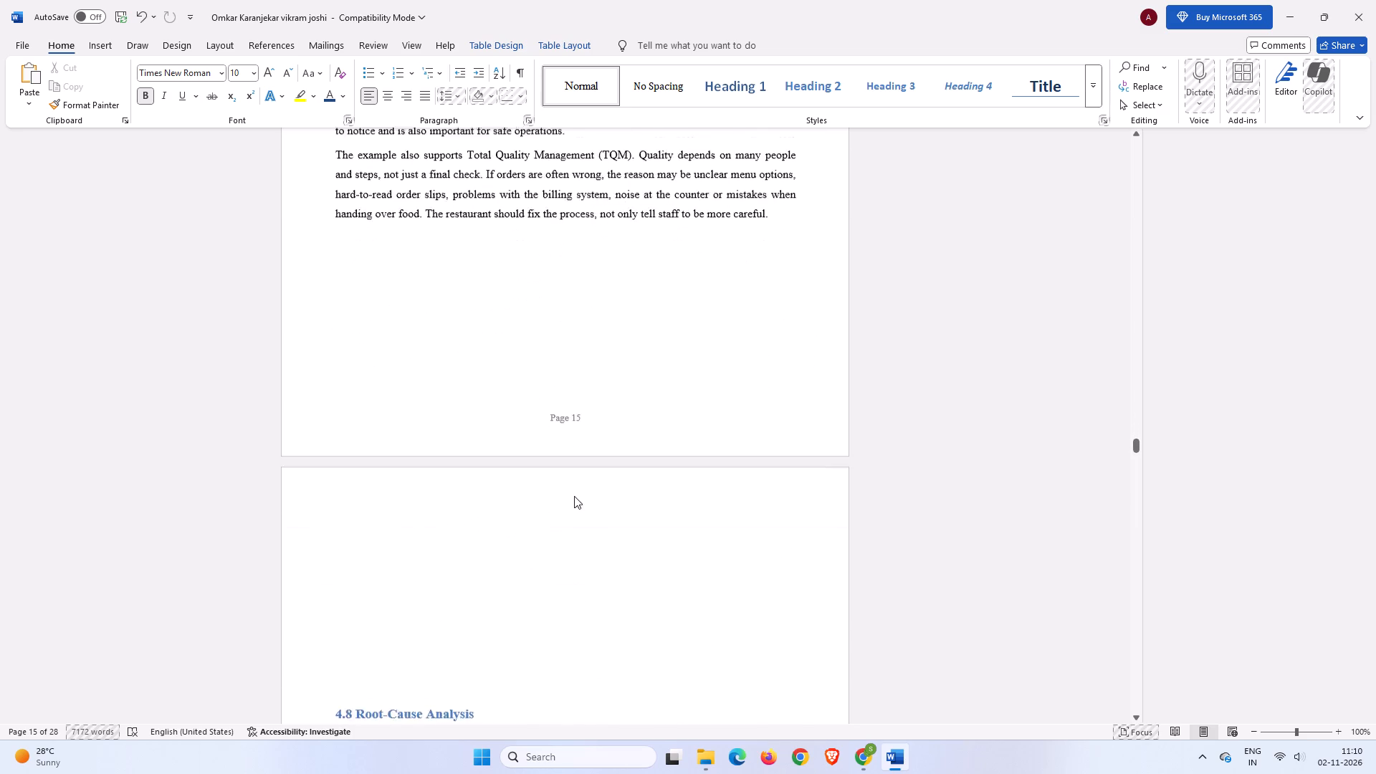
{"action": "scroll", "coordinate": [574, 496], "scroll_direction": "down", "scroll_amount": 20}
{"action": "scroll", "coordinate": [574, 496], "scroll_direction": "down", "scroll_amount": 5}
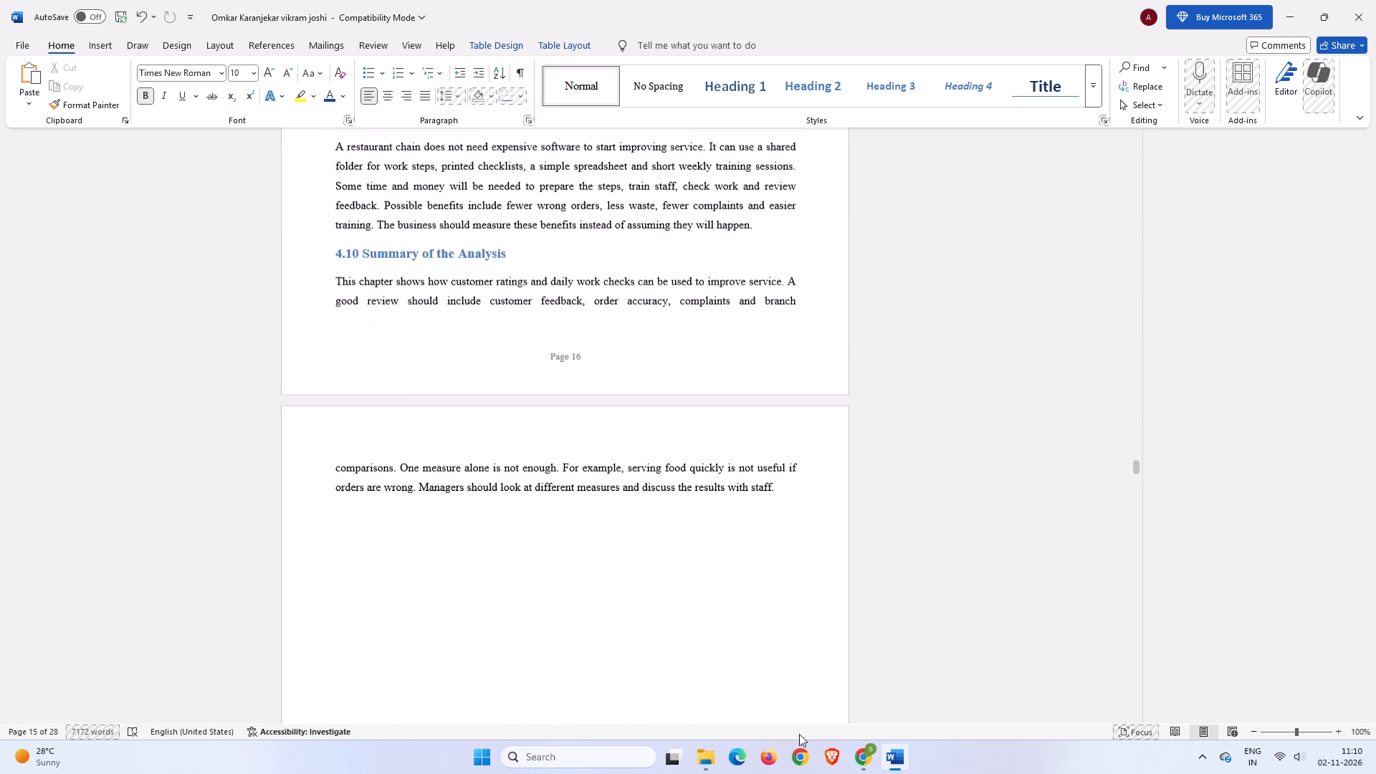
{"action": "scroll", "coordinate": [720, 581], "scroll_direction": "up", "scroll_amount": 9}
{"action": "scroll", "coordinate": [640, 646], "scroll_direction": "up", "scroll_amount": 4}
{"action": "scroll", "coordinate": [643, 475], "scroll_direction": "up", "scroll_amount": 15}
{"action": "scroll", "coordinate": [637, 443], "scroll_direction": "down", "scroll_amount": 3}
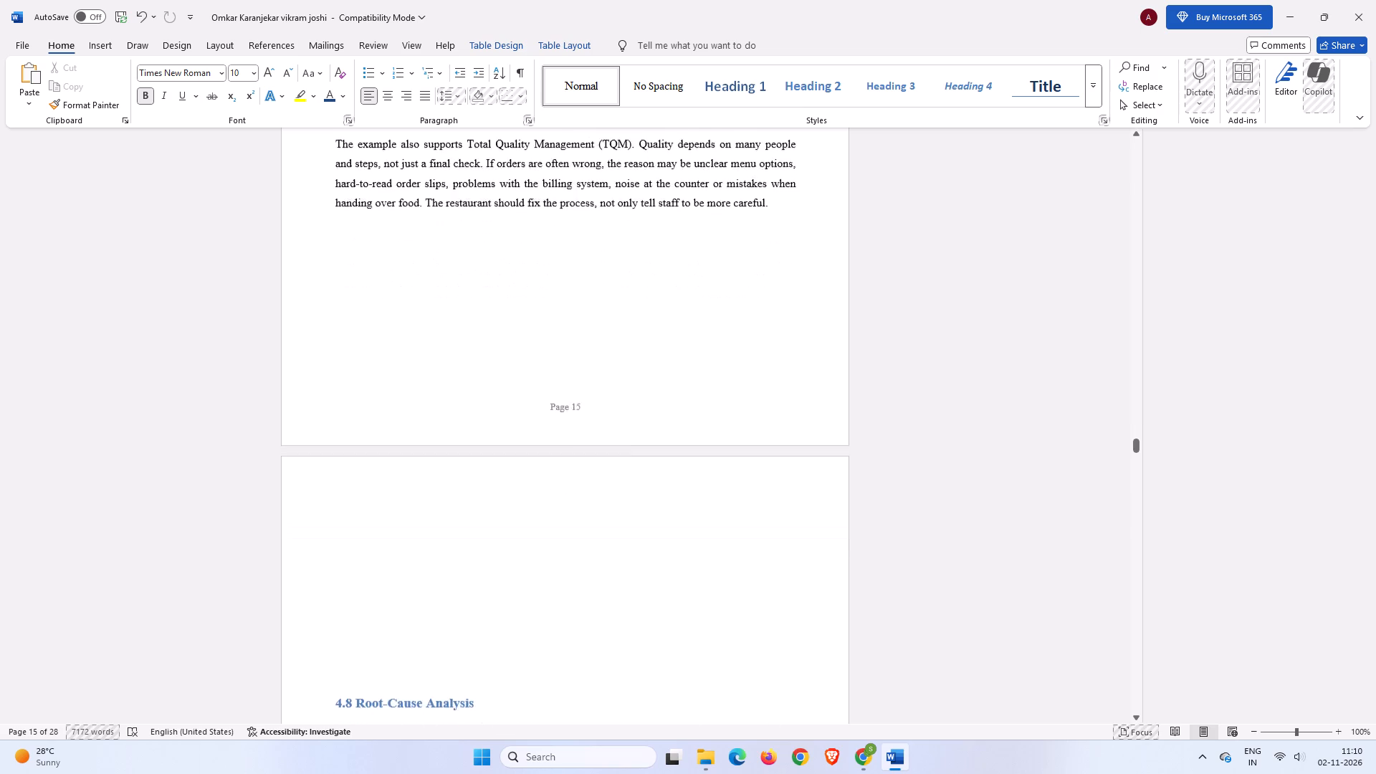
{"action": "scroll", "coordinate": [636, 445], "scroll_direction": "down", "scroll_amount": 4}
{"action": "left_click", "coordinate": [332, 553]}
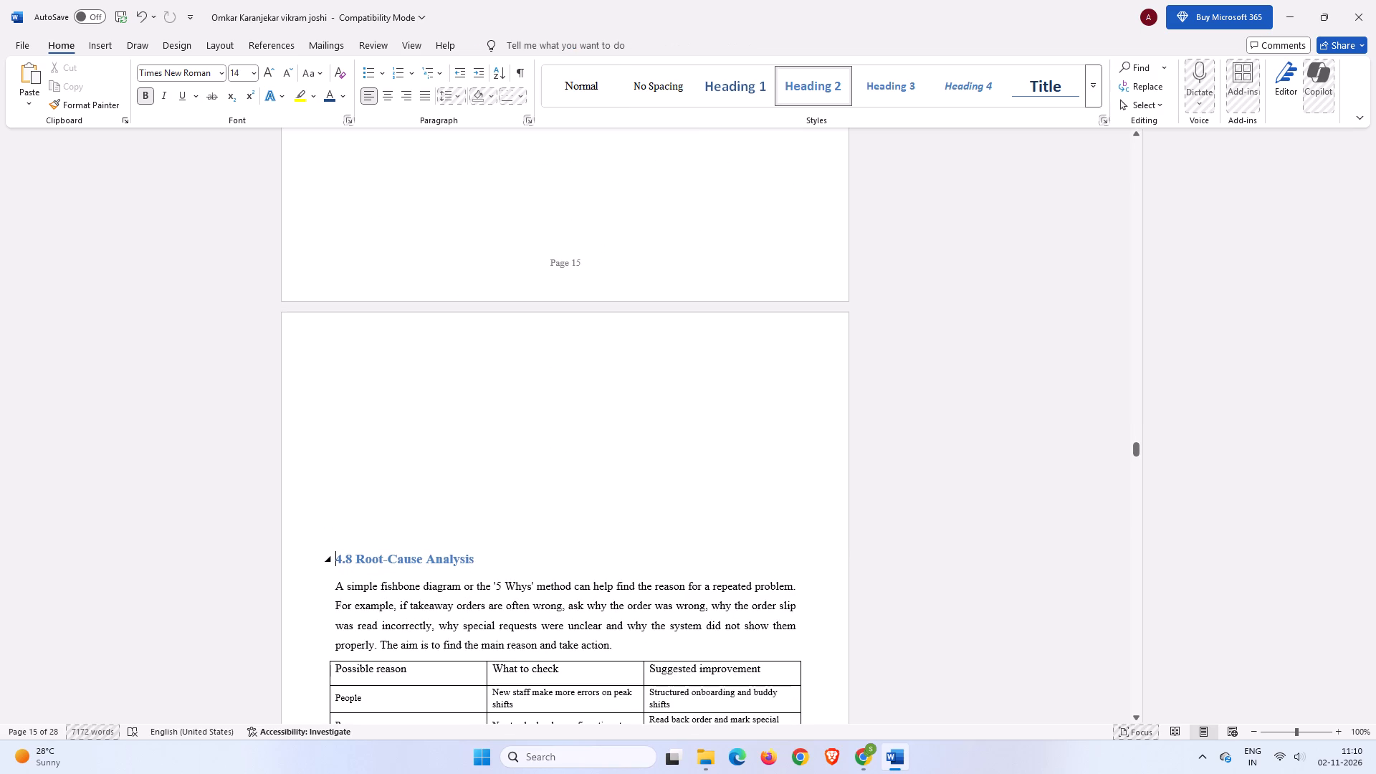
{"action": "key", "text": "BackSpace"}
{"action": "key", "text": "BackSpace"}
{"action": "key", "text": "BackSpace"}
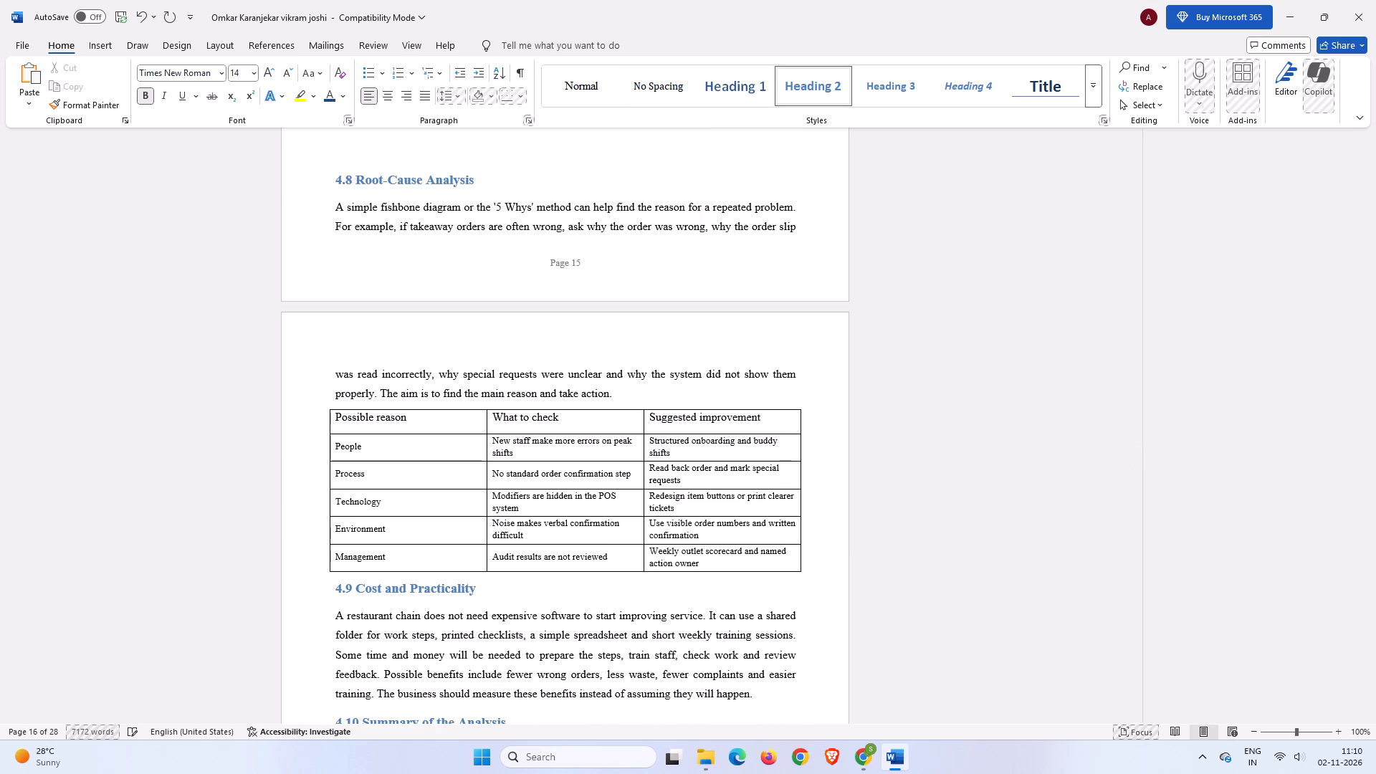
{"action": "key", "text": "BackSpace"}
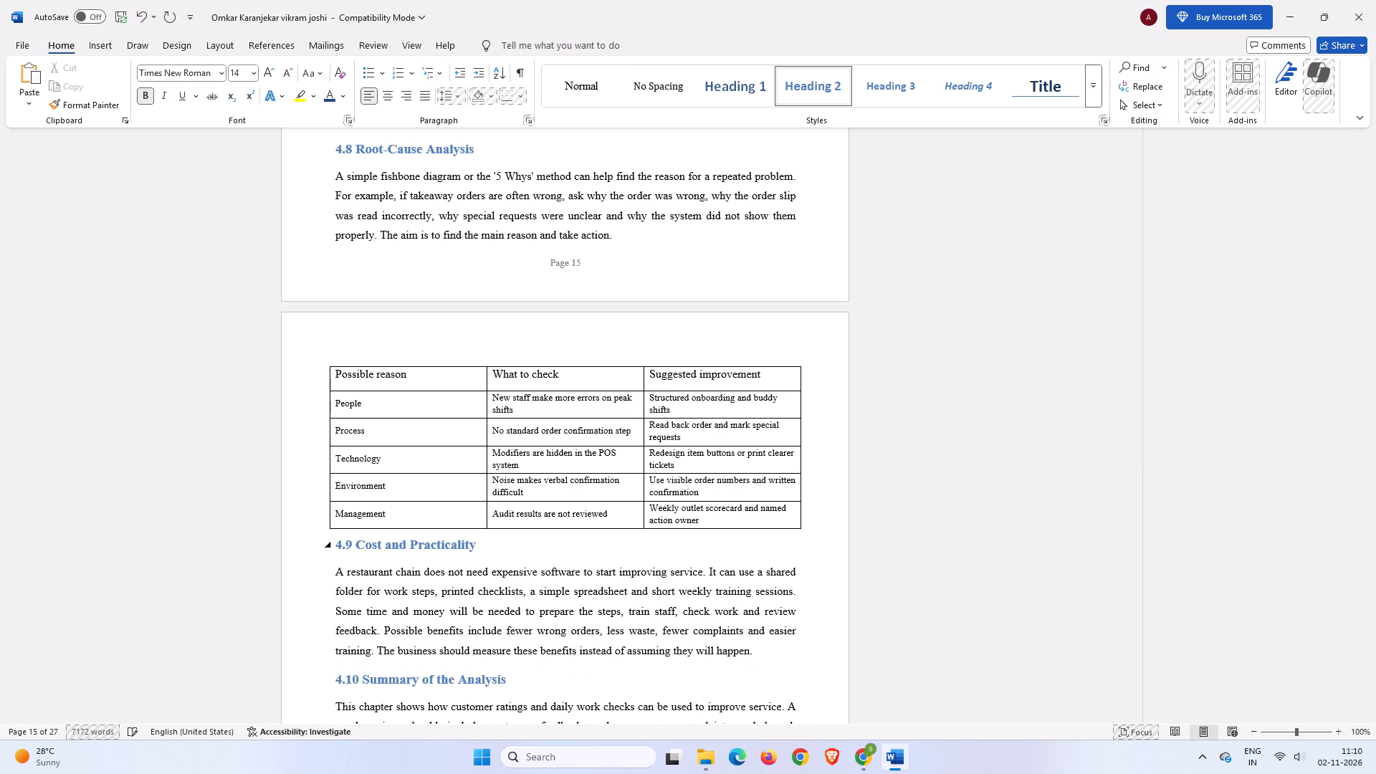
{"action": "key", "text": "Return"}
{"action": "key", "text": "Return"}
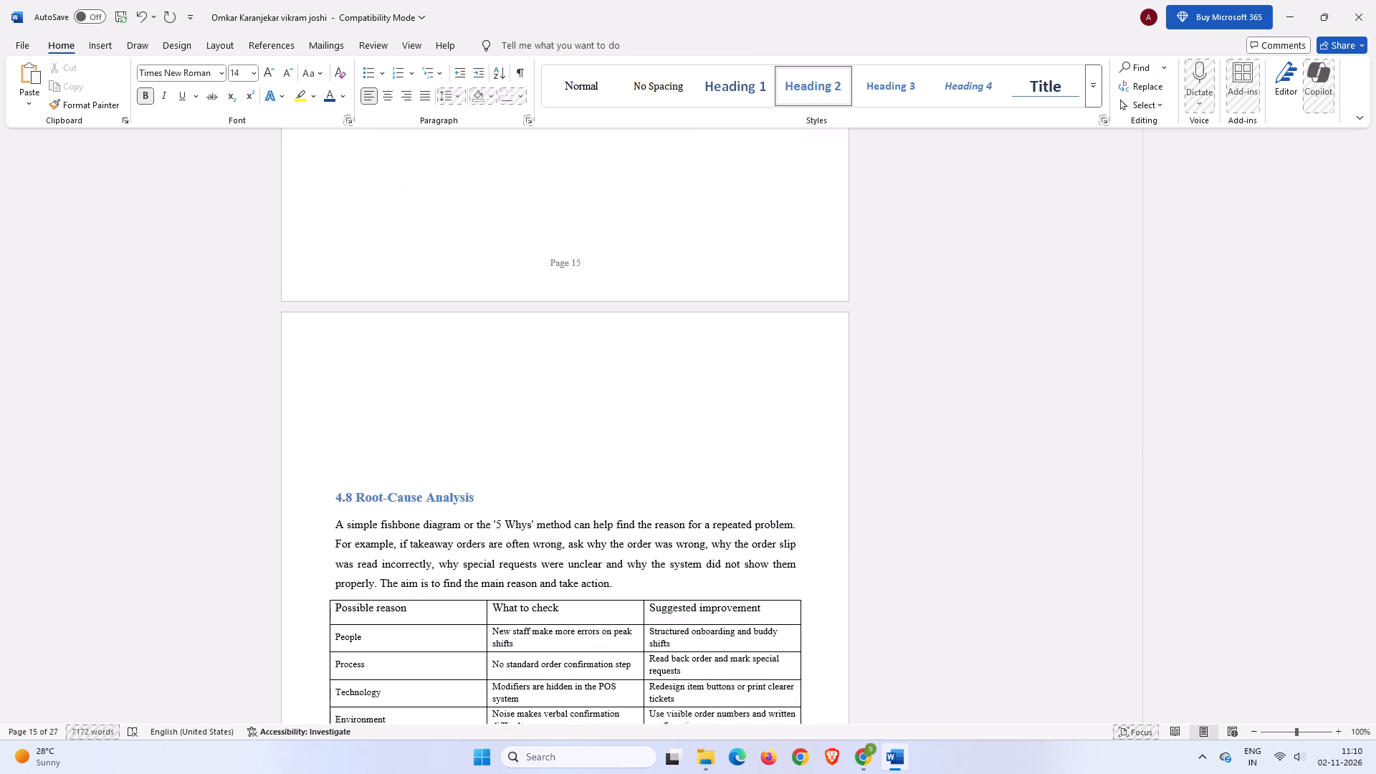
{"action": "key", "text": "BackSpace"}
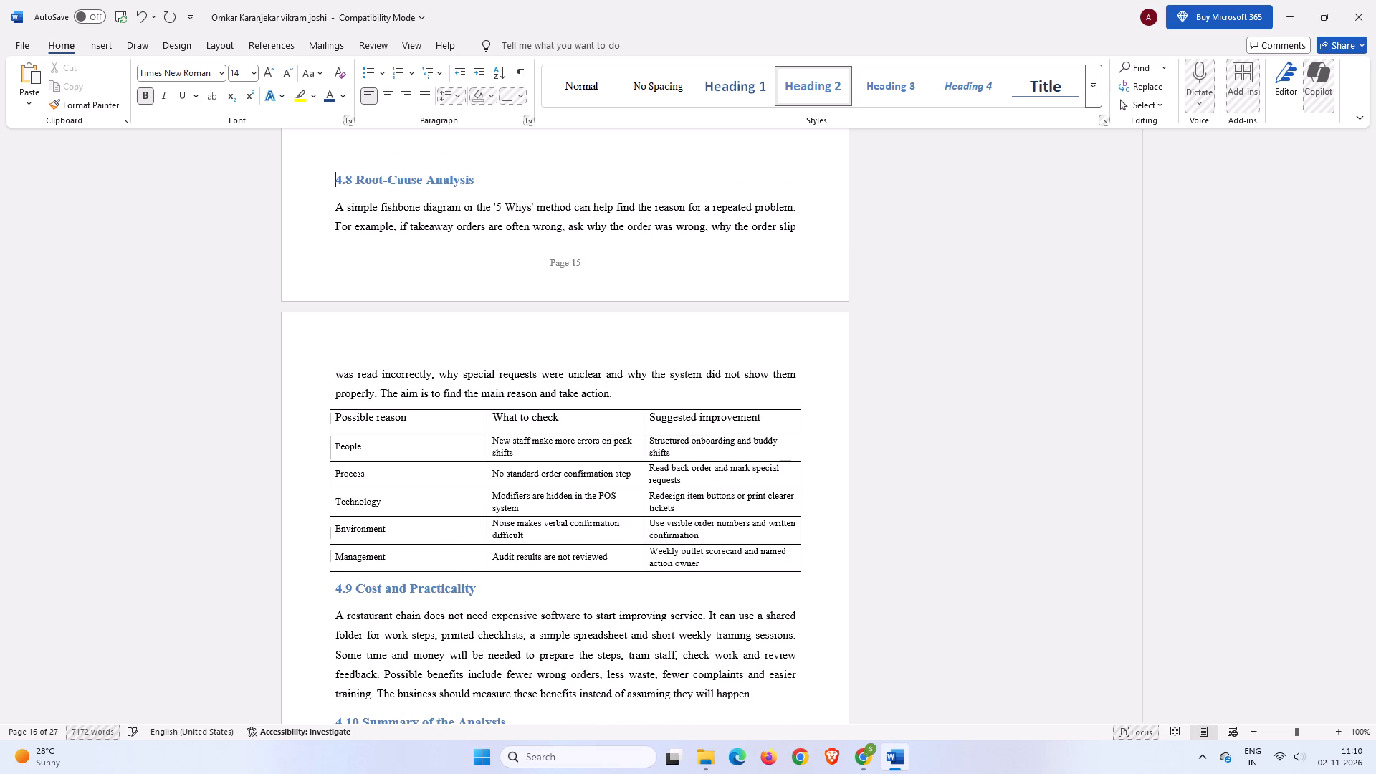
{"action": "key", "text": "Return"}
{"action": "scroll", "coordinate": [360, 608], "scroll_direction": "down", "scroll_amount": 6}
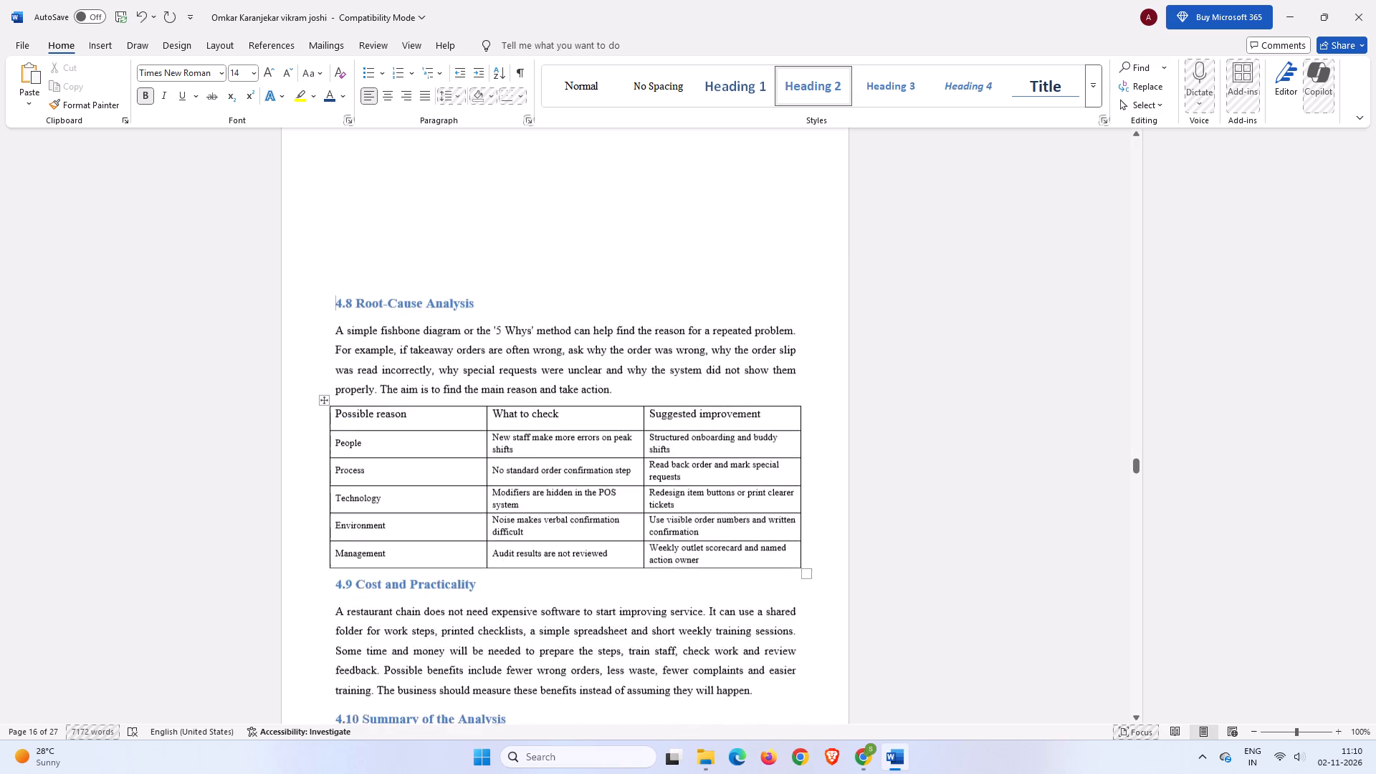
Remove the word CHAPTER from the Chapter 5 heading, leaving "5: KEY FINDINGS OF THE STUDY".
{"action": "scroll", "coordinate": [545, 545], "scroll_direction": "down", "scroll_amount": 12}
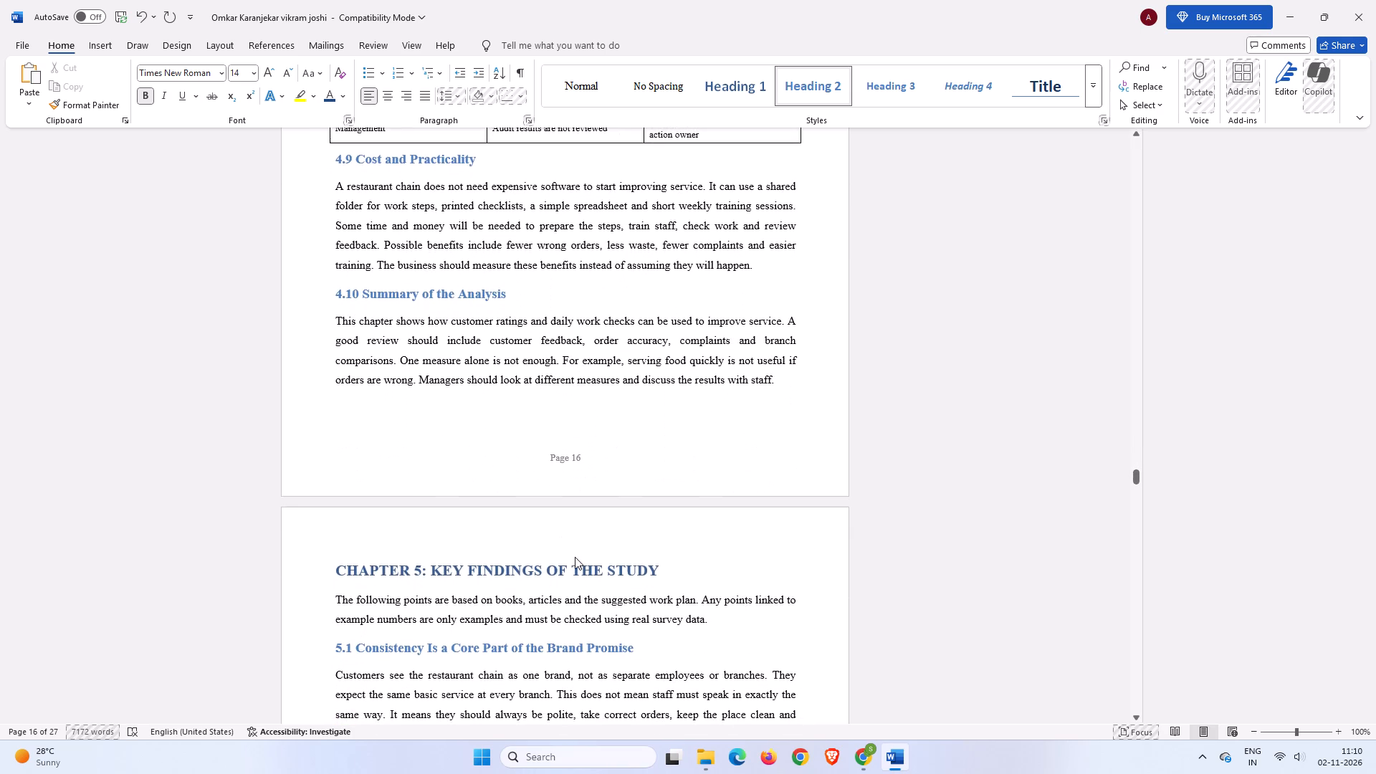
{"action": "scroll", "coordinate": [575, 557], "scroll_direction": "down", "scroll_amount": 5}
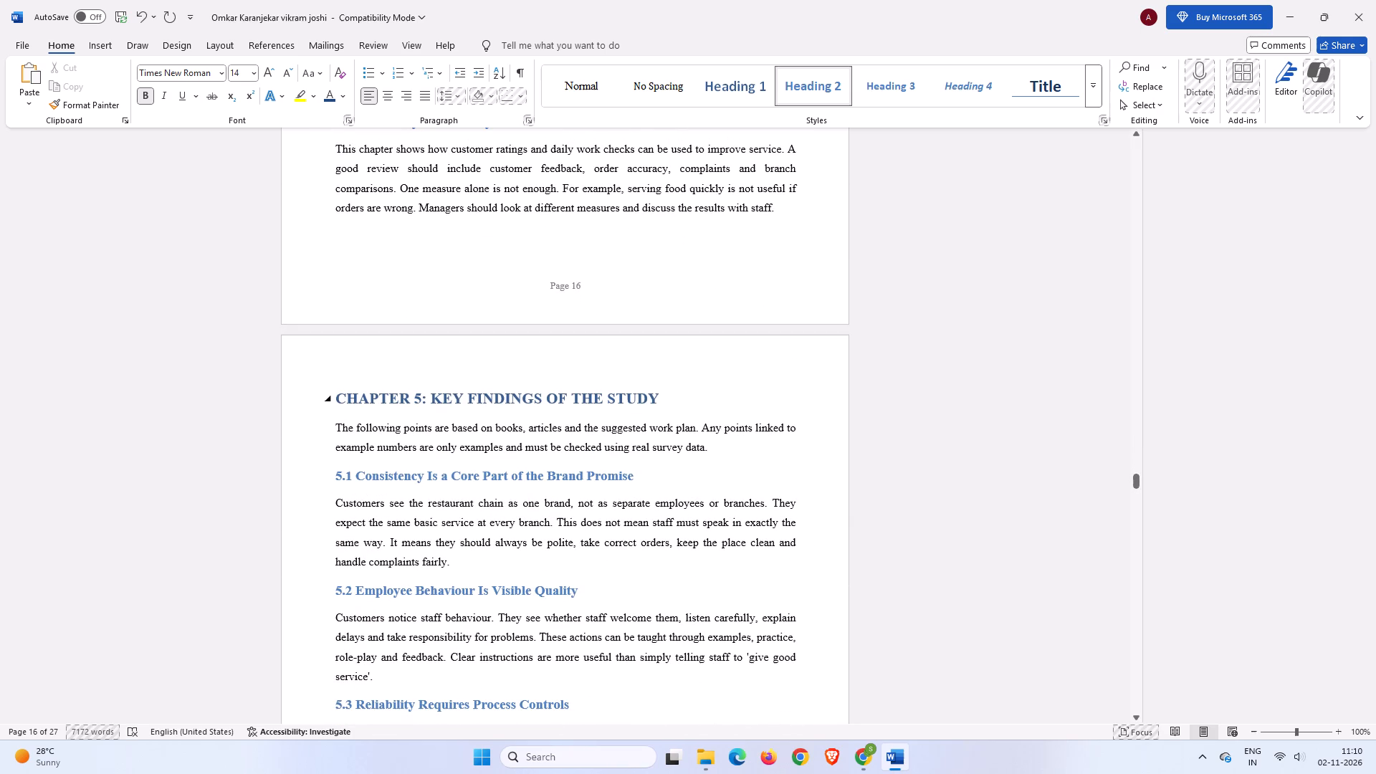
{"action": "left_click", "coordinate": [409, 396]}
{"action": "key", "text": "BackSpace"}
{"action": "key", "text": "BackSpace"}
{"action": "key", "text": "BackSpace"}
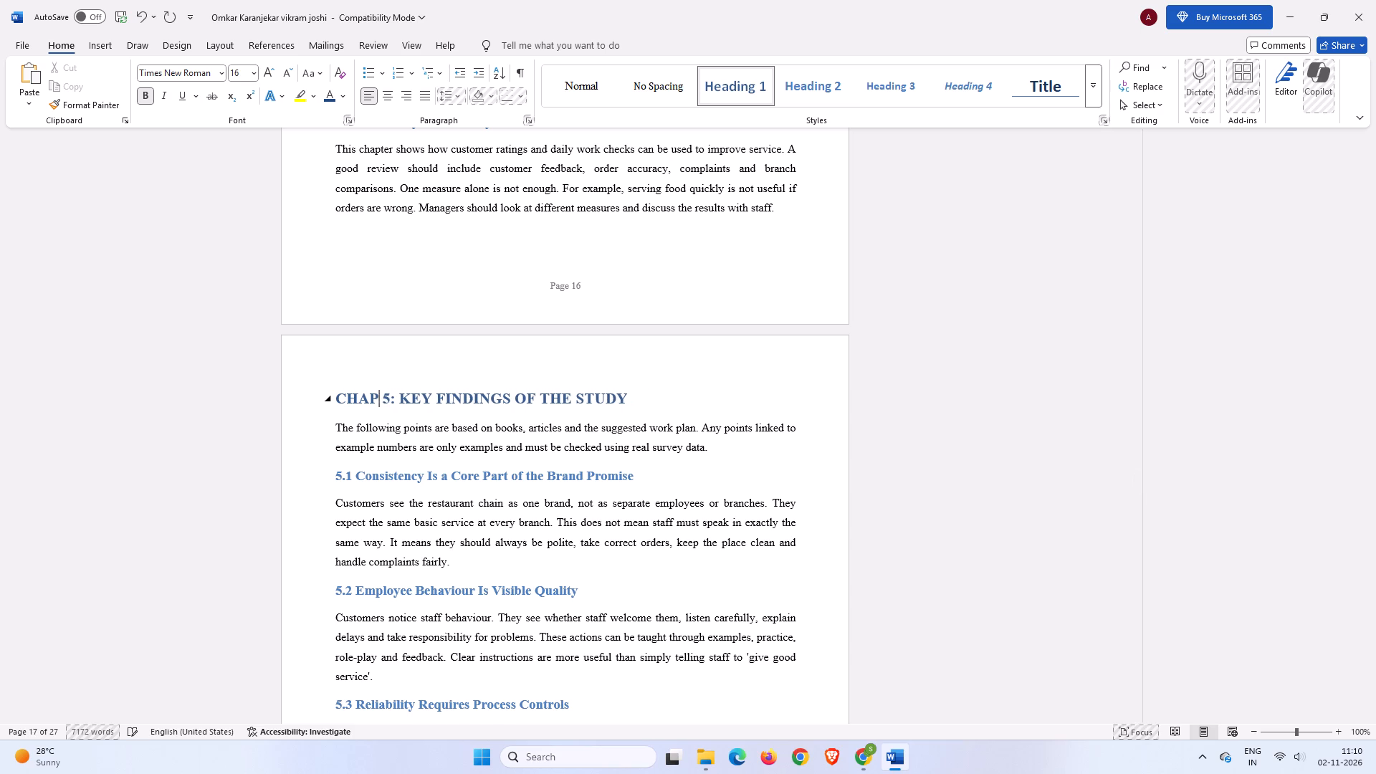
{"action": "key", "text": "BackSpace"}
{"action": "key", "text": "BackSpace"}
{"action": "key", "text": "BackSpace"}
{"action": "key", "text": "BackSpace"}
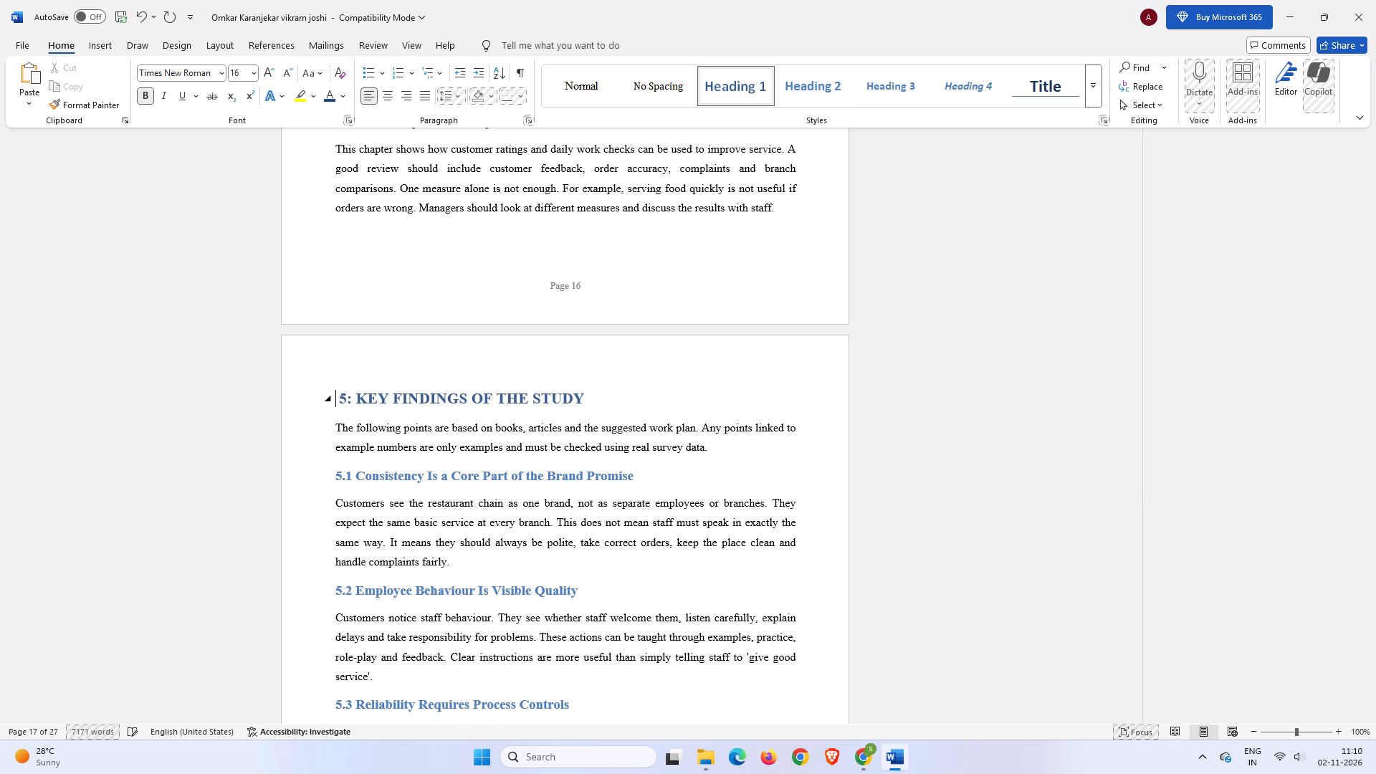
Remove the word CHAPTER from the Chapter 6 heading, leaving "6: CONCLUSION".
{"action": "scroll", "coordinate": [446, 471], "scroll_direction": "down", "scroll_amount": 3}
{"action": "scroll", "coordinate": [492, 526], "scroll_direction": "down", "scroll_amount": 11}
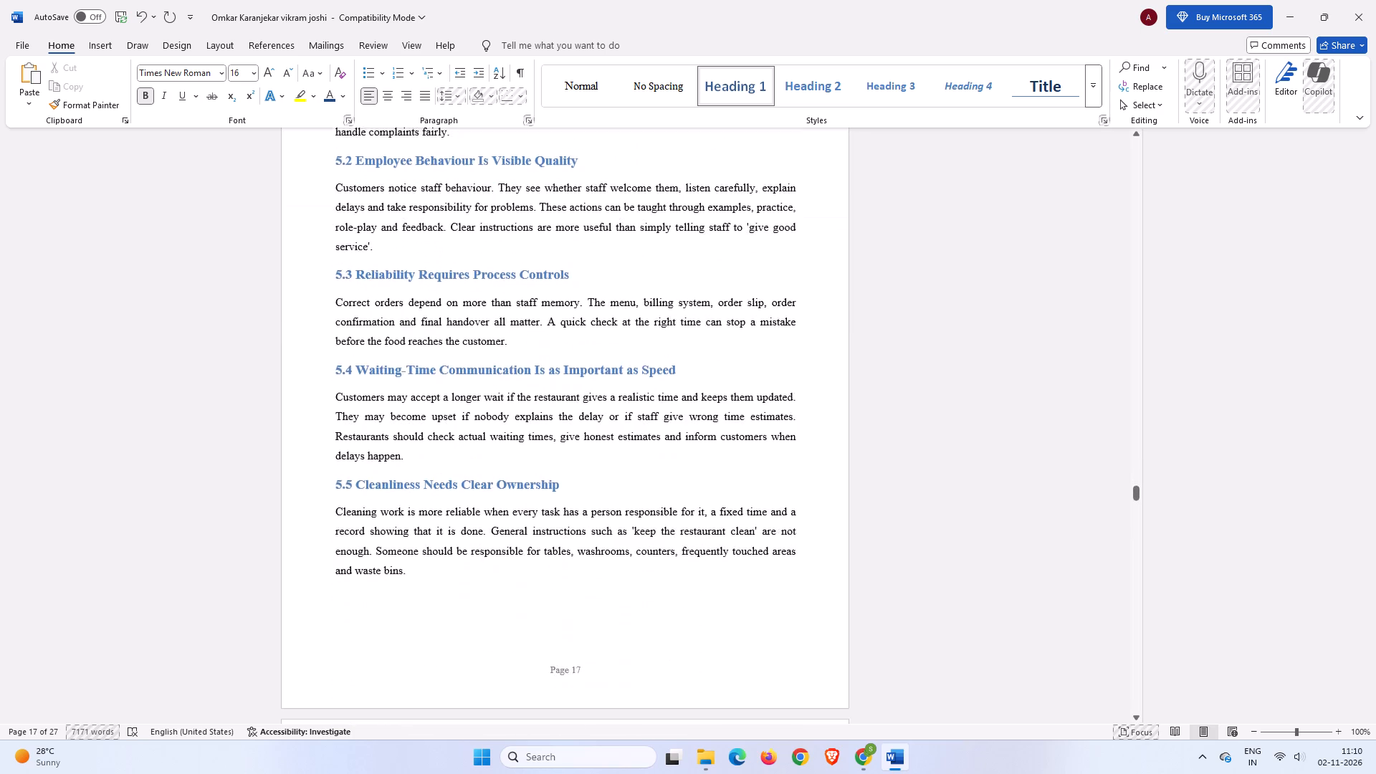
{"action": "scroll", "coordinate": [532, 525], "scroll_direction": "down", "scroll_amount": 6}
{"action": "scroll", "coordinate": [630, 606], "scroll_direction": "down", "scroll_amount": 9}
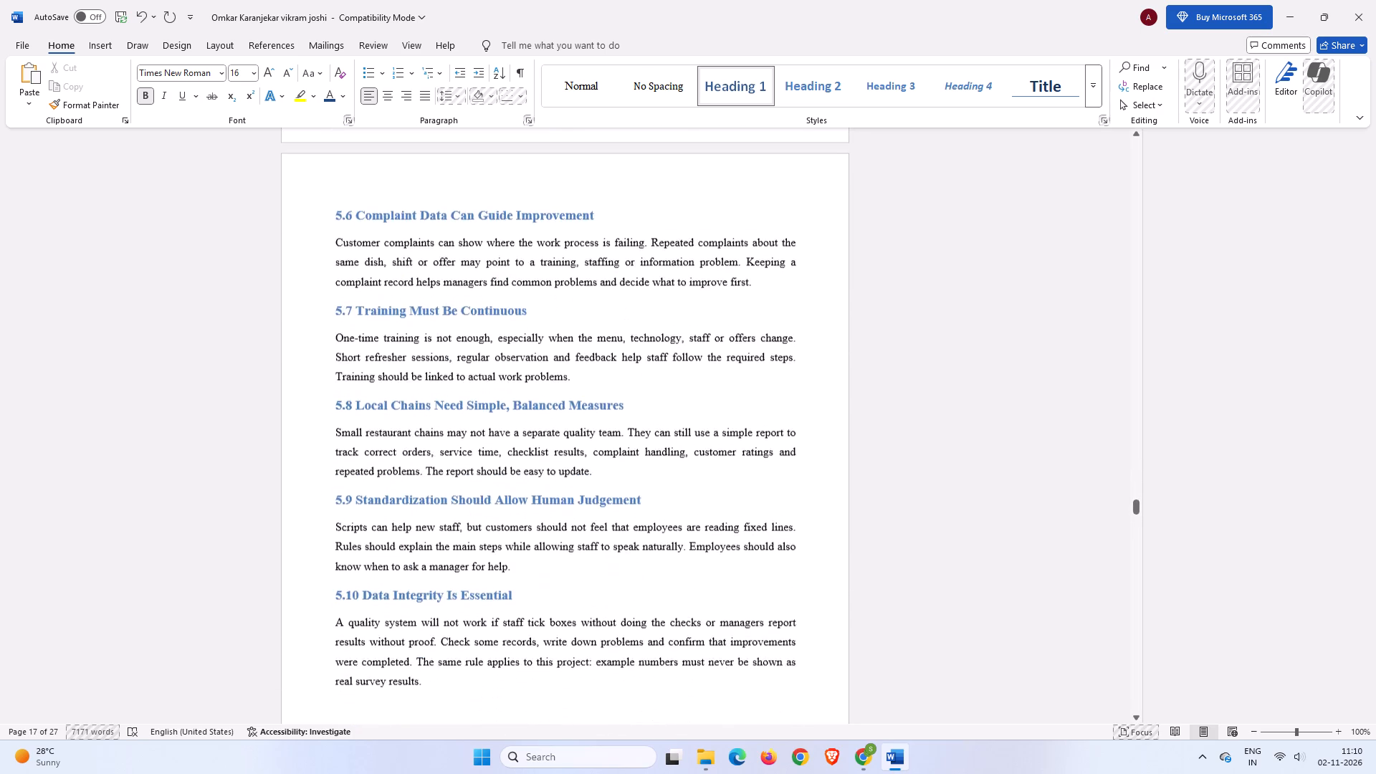
{"action": "scroll", "coordinate": [626, 635], "scroll_direction": "down", "scroll_amount": 12}
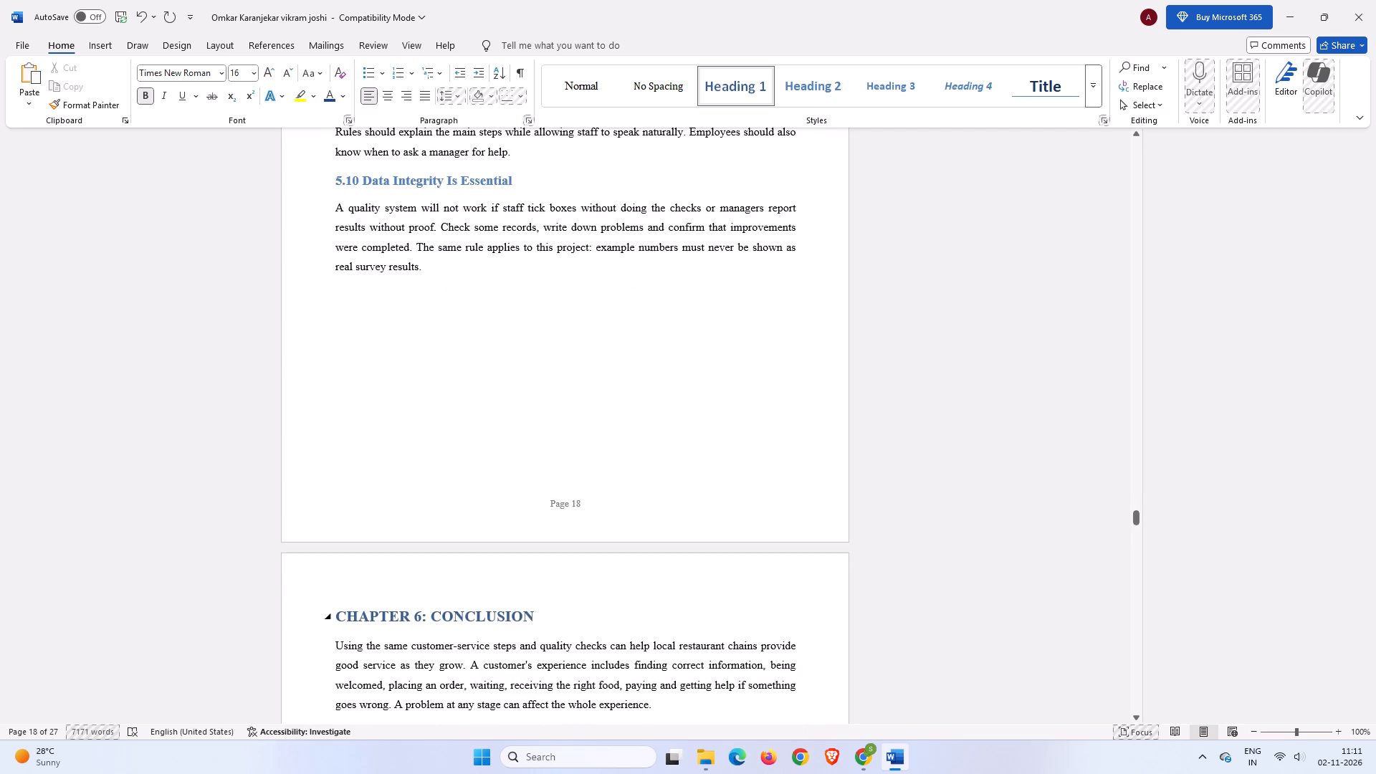
{"action": "left_click", "coordinate": [408, 615]}
{"action": "key", "text": "BackSpace"}
{"action": "key", "text": "BackSpace"}
{"action": "key", "text": "BackSpace"}
{"action": "key", "text": "BackSpace"}
{"action": "key", "text": "BackSpace"}
{"action": "key", "text": "BackSpace"}
{"action": "key", "text": "BackSpace"}
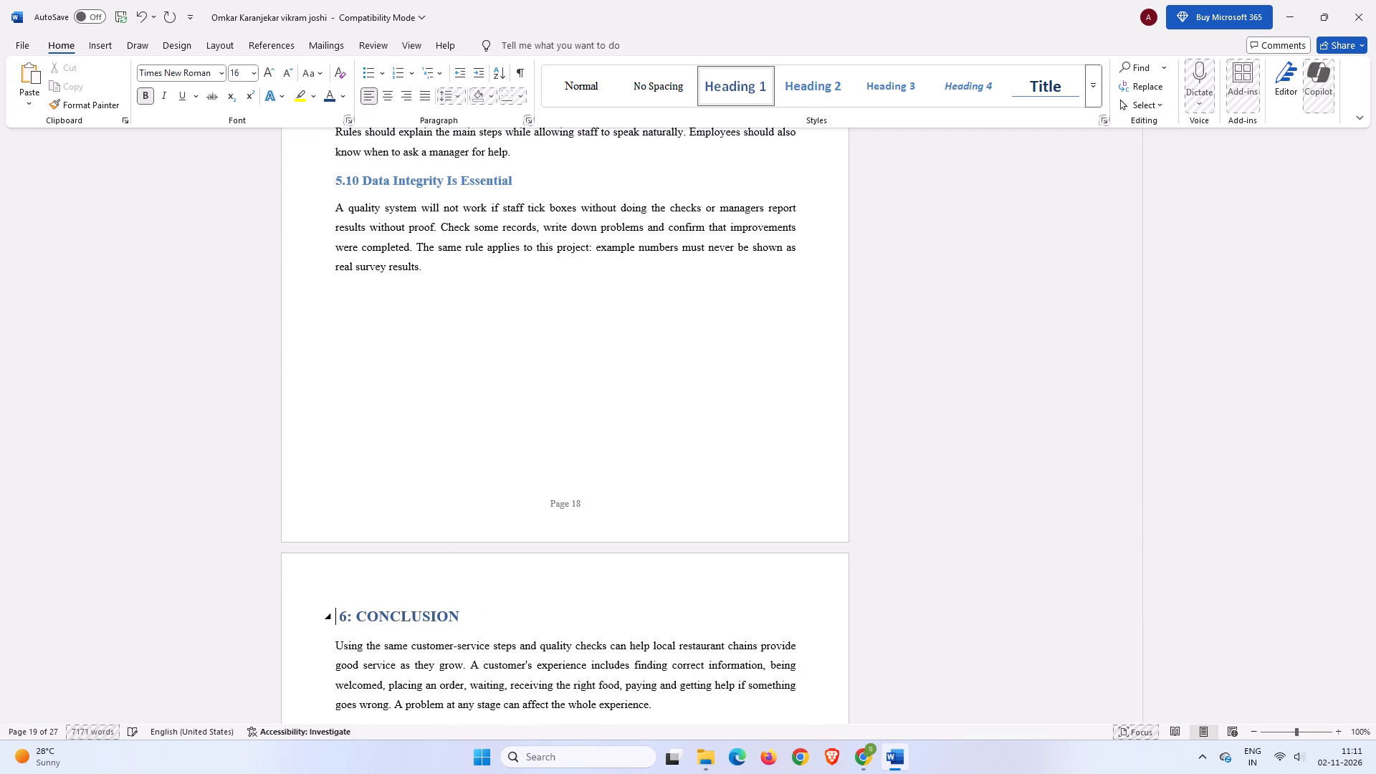
Enter page 17 for Key Findings of the Study and page 19 for Conclusion in the INDEX table.
{"action": "scroll", "coordinate": [562, 681], "scroll_direction": "up", "scroll_amount": 15}
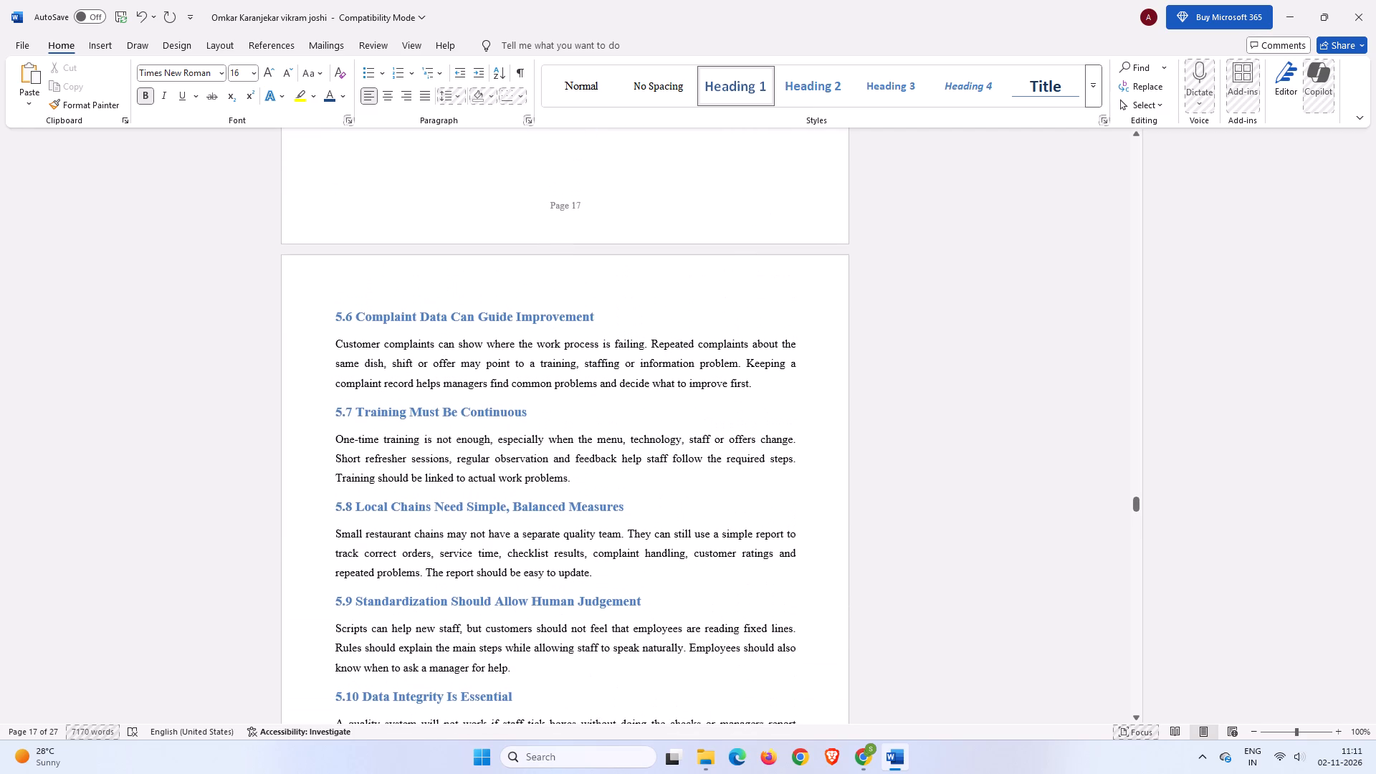
{"action": "left_click", "coordinate": [1132, 173]}
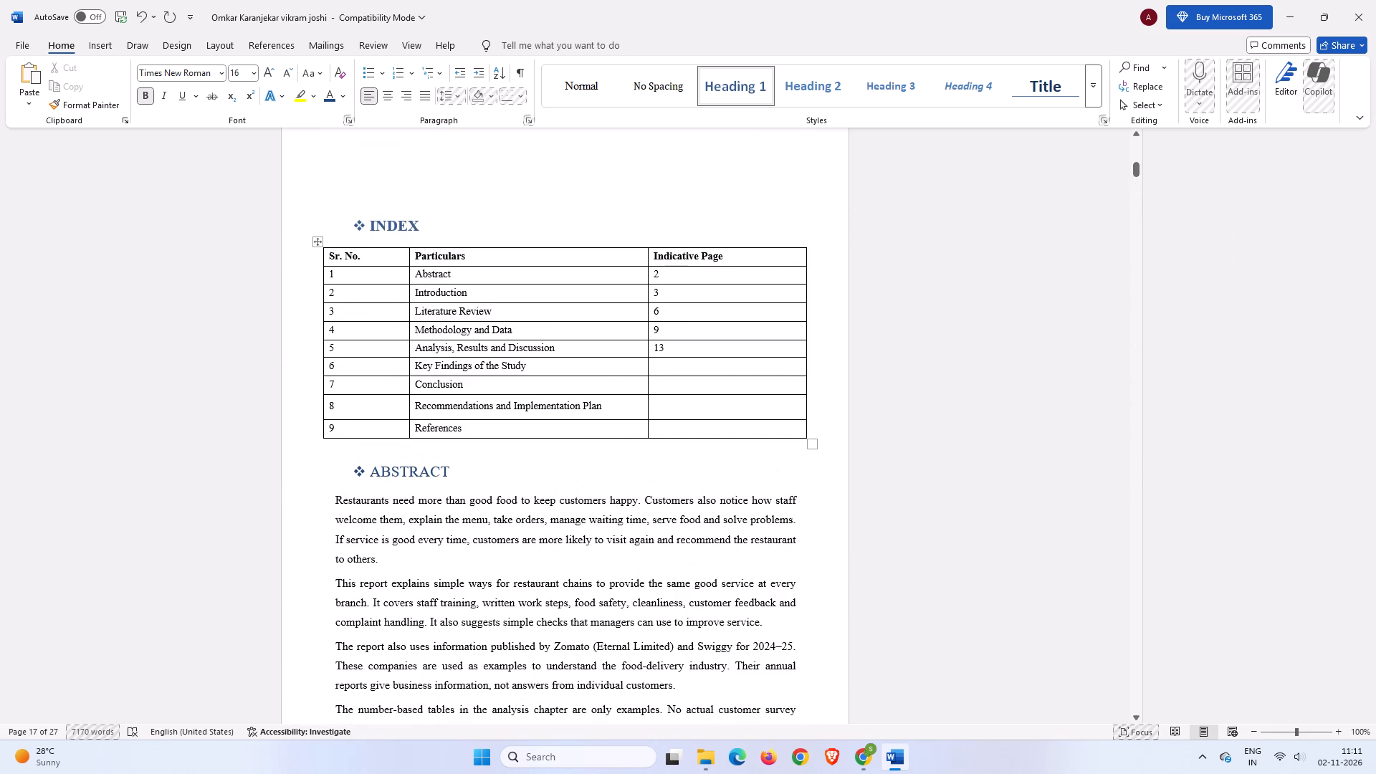
{"action": "left_click", "coordinate": [661, 370]}
{"action": "type", "text": "17"}
{"action": "left_click", "coordinate": [670, 380]}
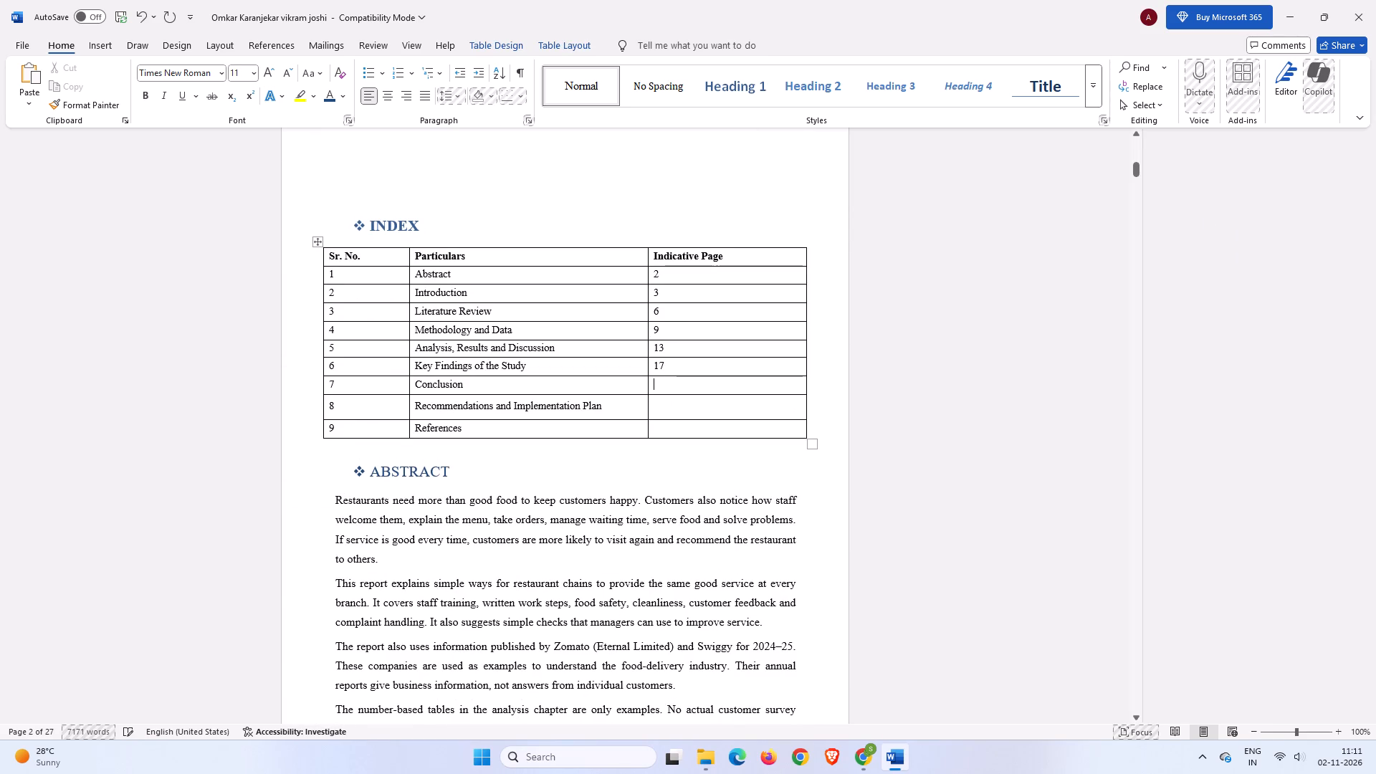
{"action": "type", "text": "19"}
Replace the number 6.1 of the Recommendations heading after the Conclusion text with "7.".
{"action": "left_click", "coordinate": [1138, 492]}
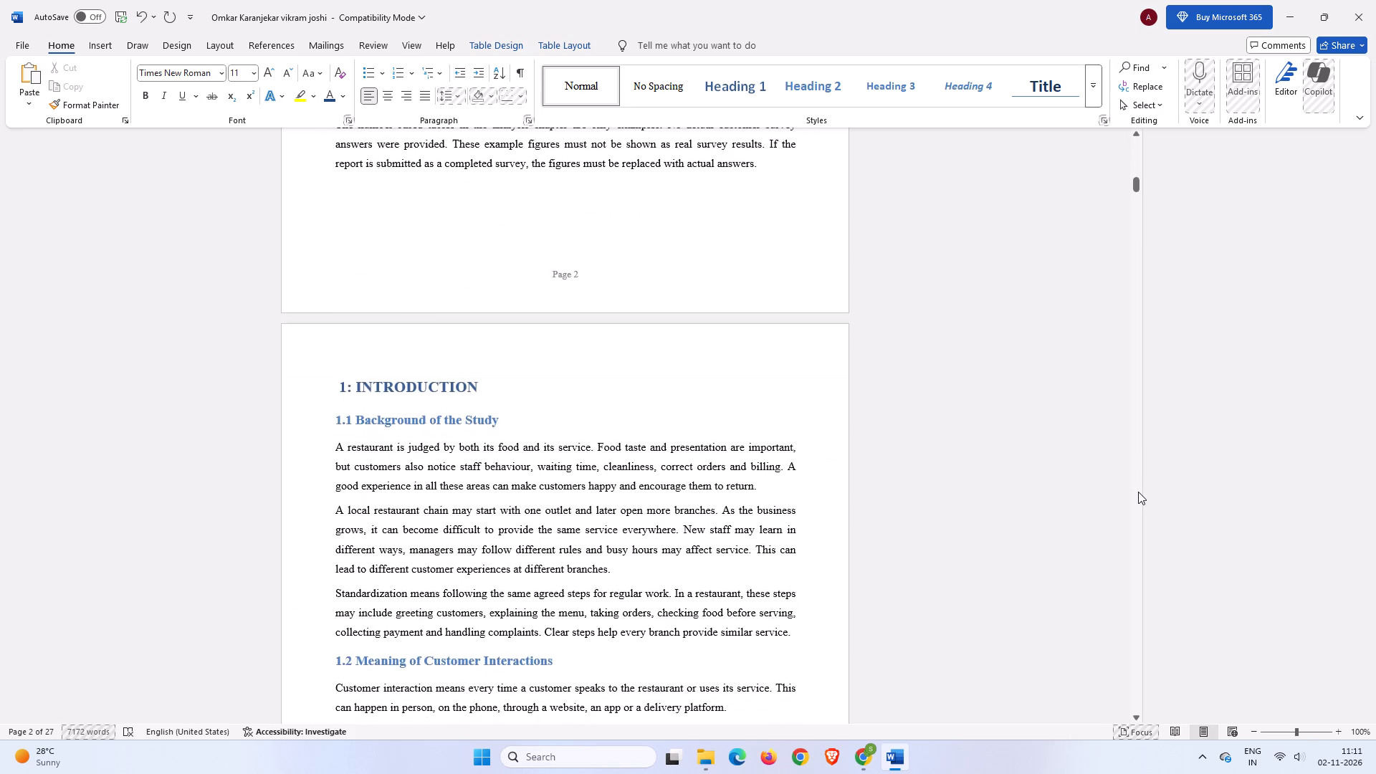
{"action": "left_click", "coordinate": [1138, 492]}
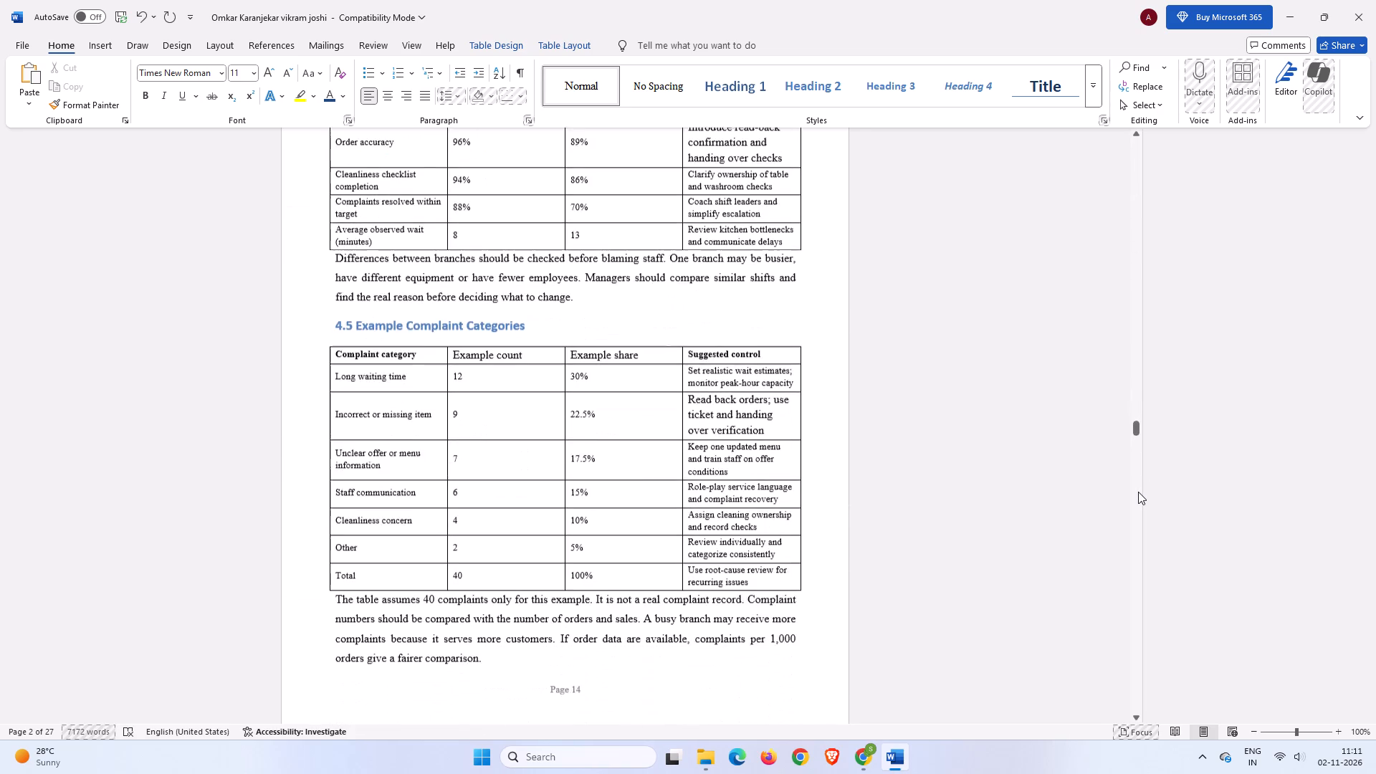
{"action": "left_click", "coordinate": [1137, 492]}
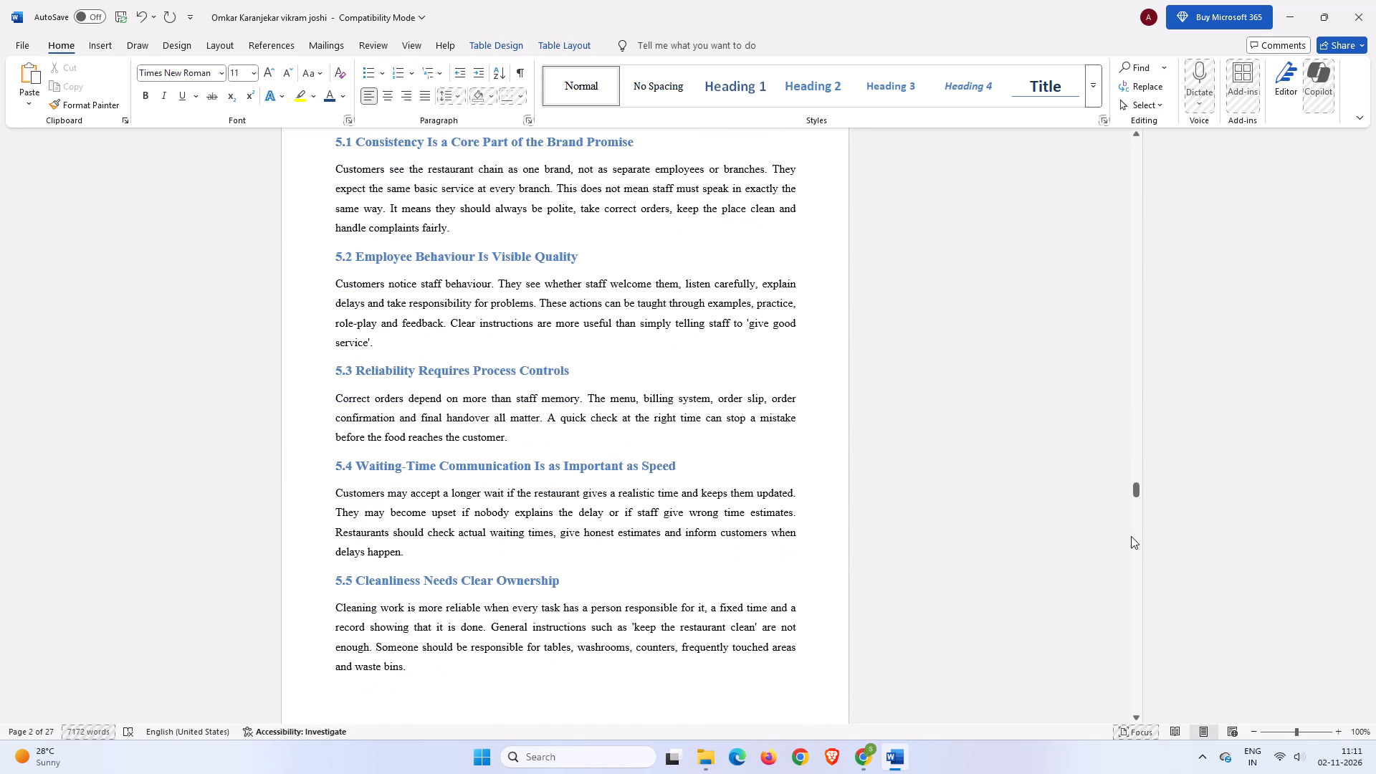
{"action": "scroll", "coordinate": [828, 414], "scroll_direction": "down", "scroll_amount": 10}
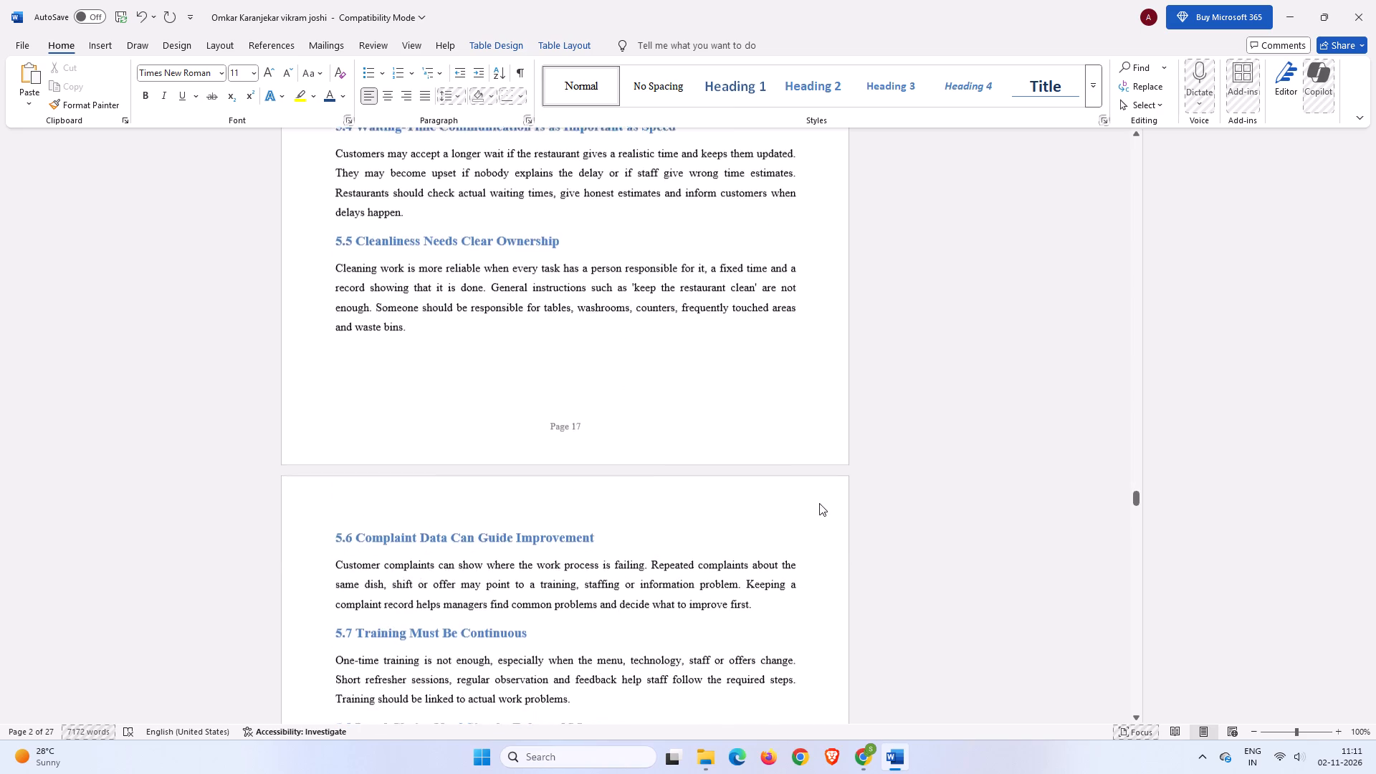
{"action": "scroll", "coordinate": [828, 498], "scroll_direction": "down", "scroll_amount": 17}
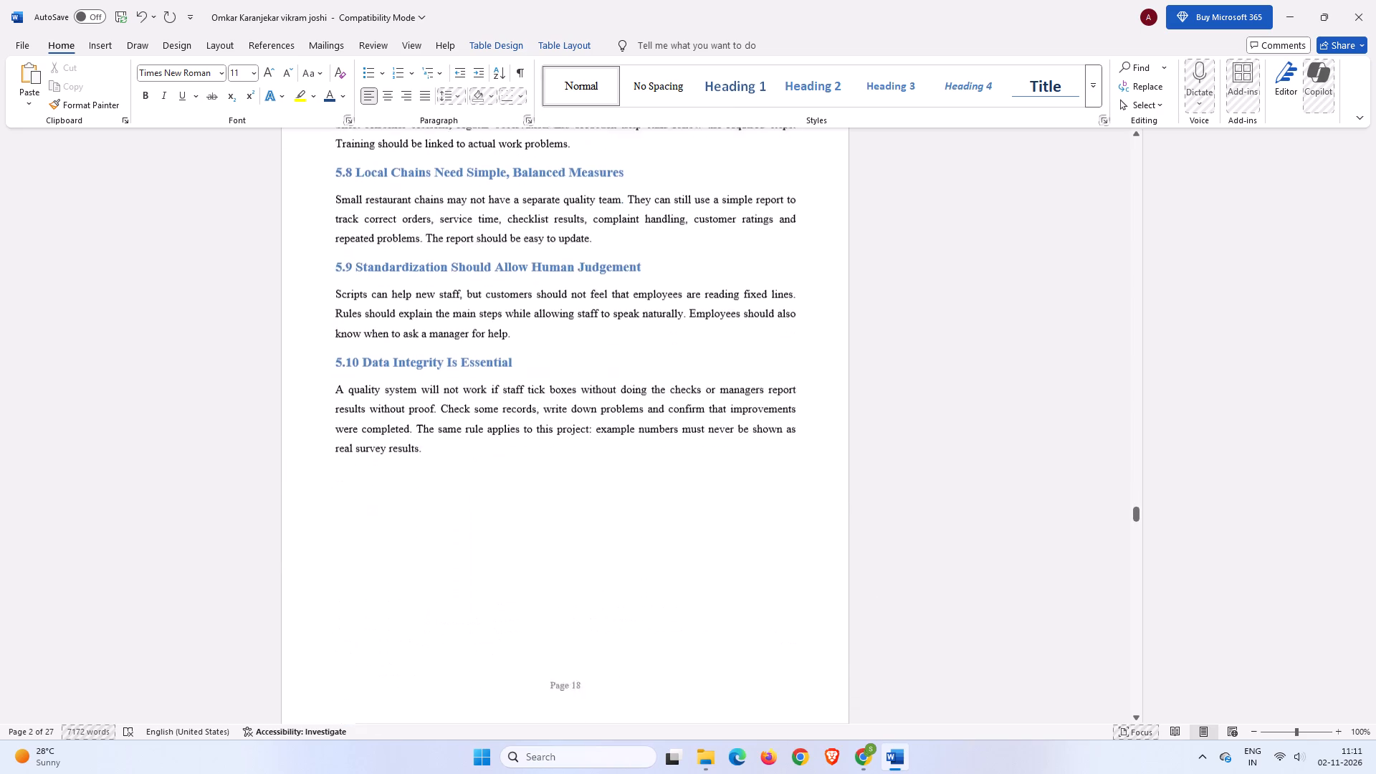
{"action": "scroll", "coordinate": [869, 570], "scroll_direction": "down", "scroll_amount": 20}
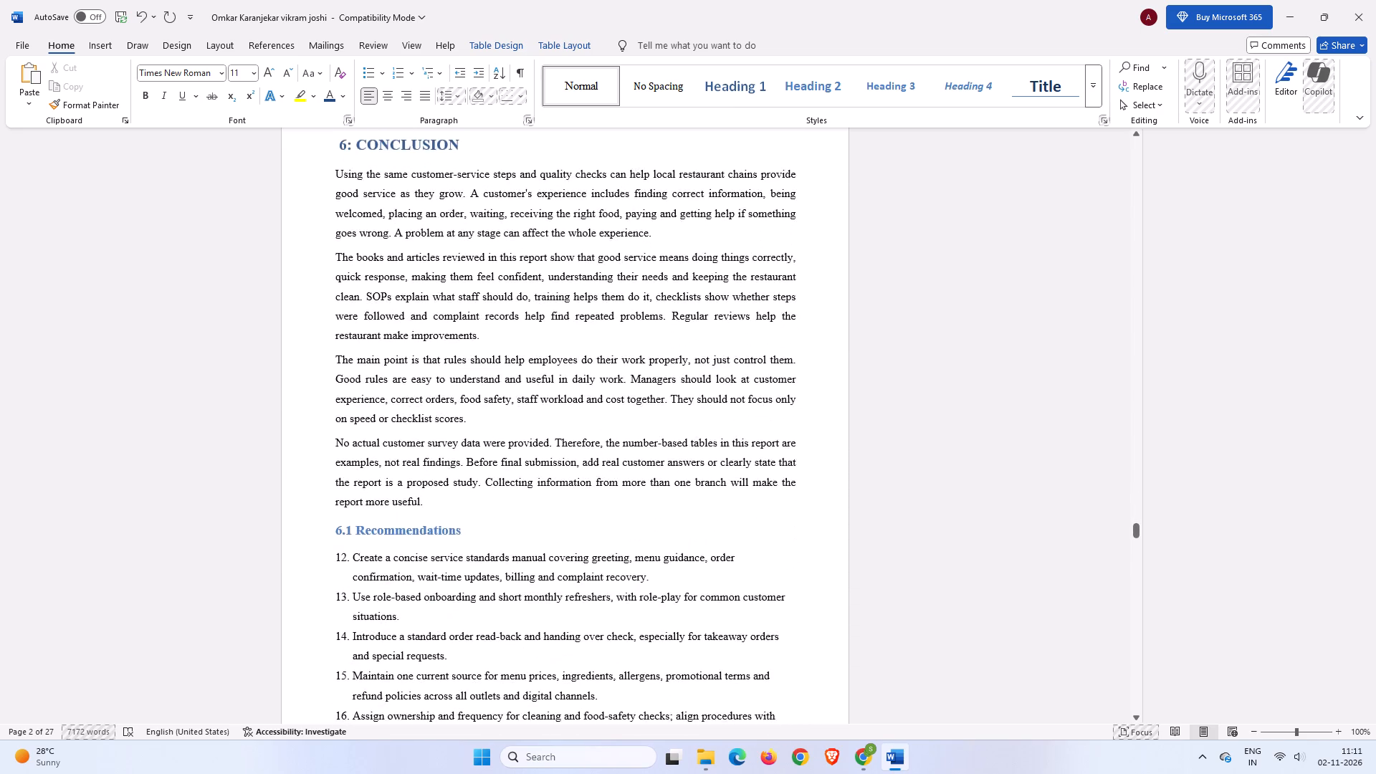
{"action": "scroll", "coordinate": [884, 588], "scroll_direction": "down", "scroll_amount": 2}
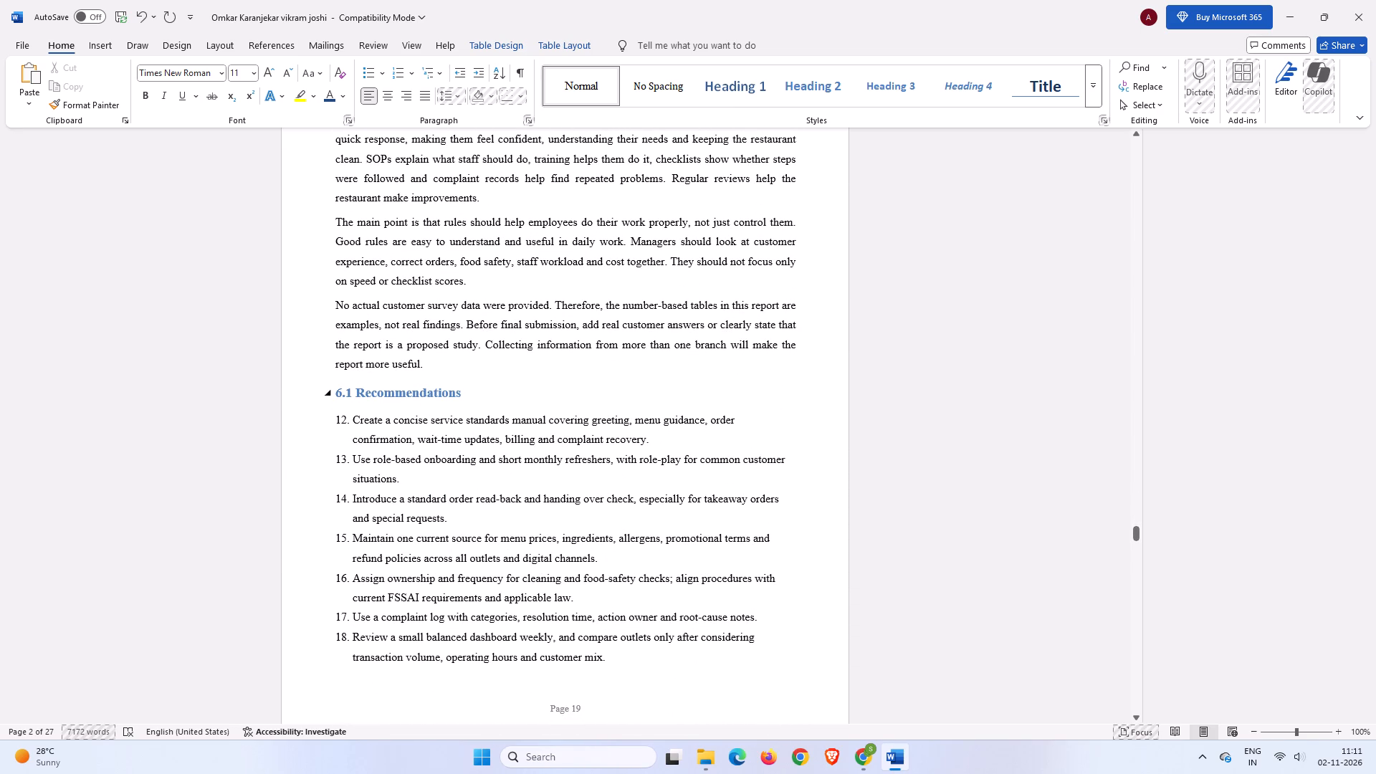
{"action": "left_click", "coordinate": [355, 394]}
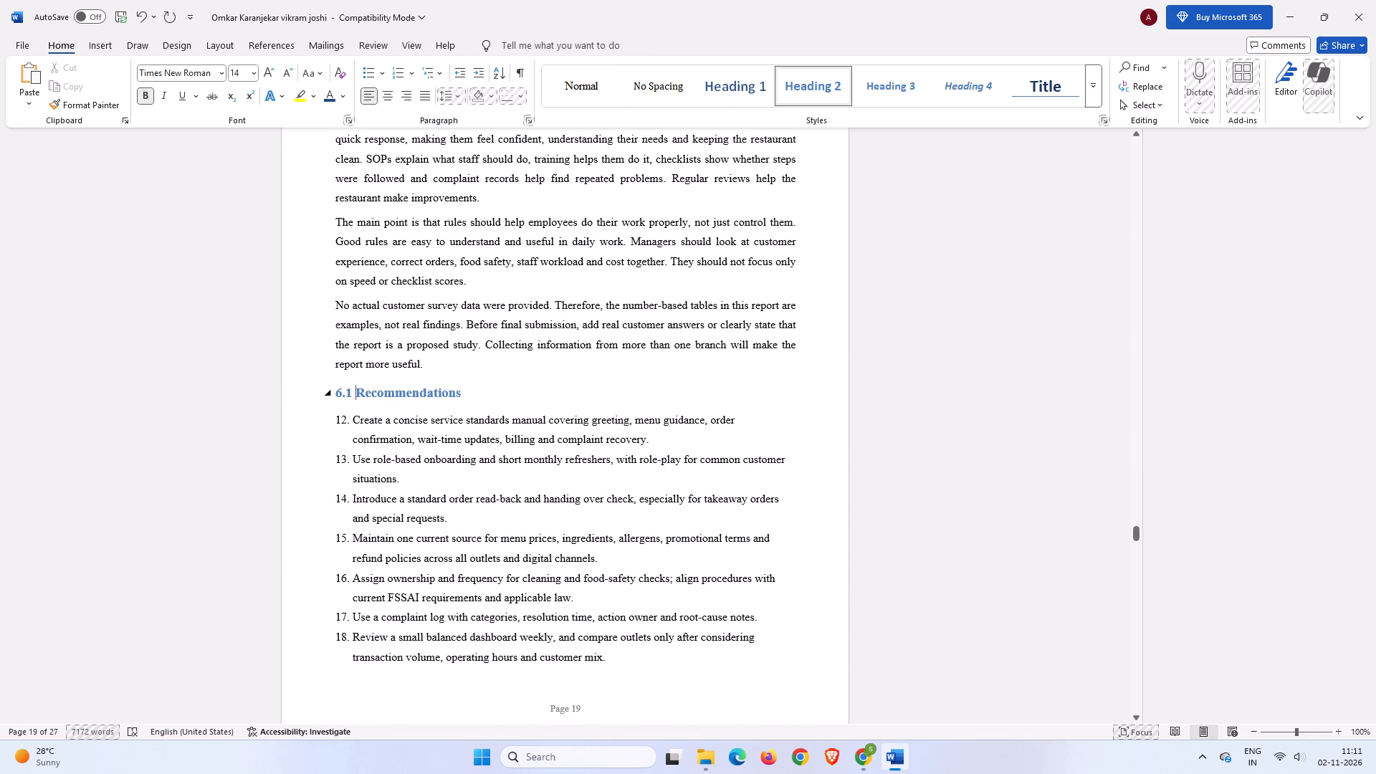
{"action": "key", "text": "BackSpace"}
{"action": "key", "text": "BackSpace"}
{"action": "key", "text": "BackSpace"}
{"action": "key", "text": "BackSpace"}
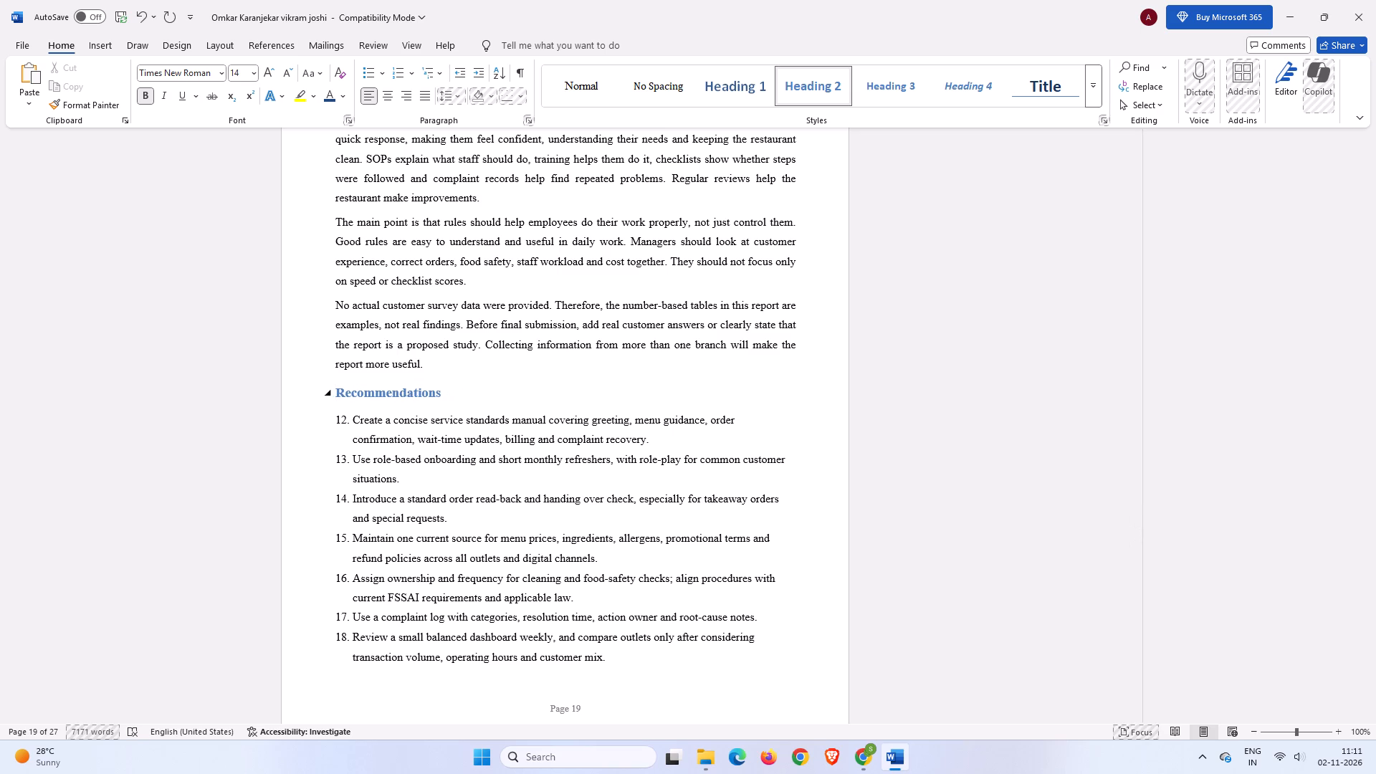
{"action": "key", "text": "7"}
{"action": "type", "text": "."}
{"action": "key", "text": "space"}
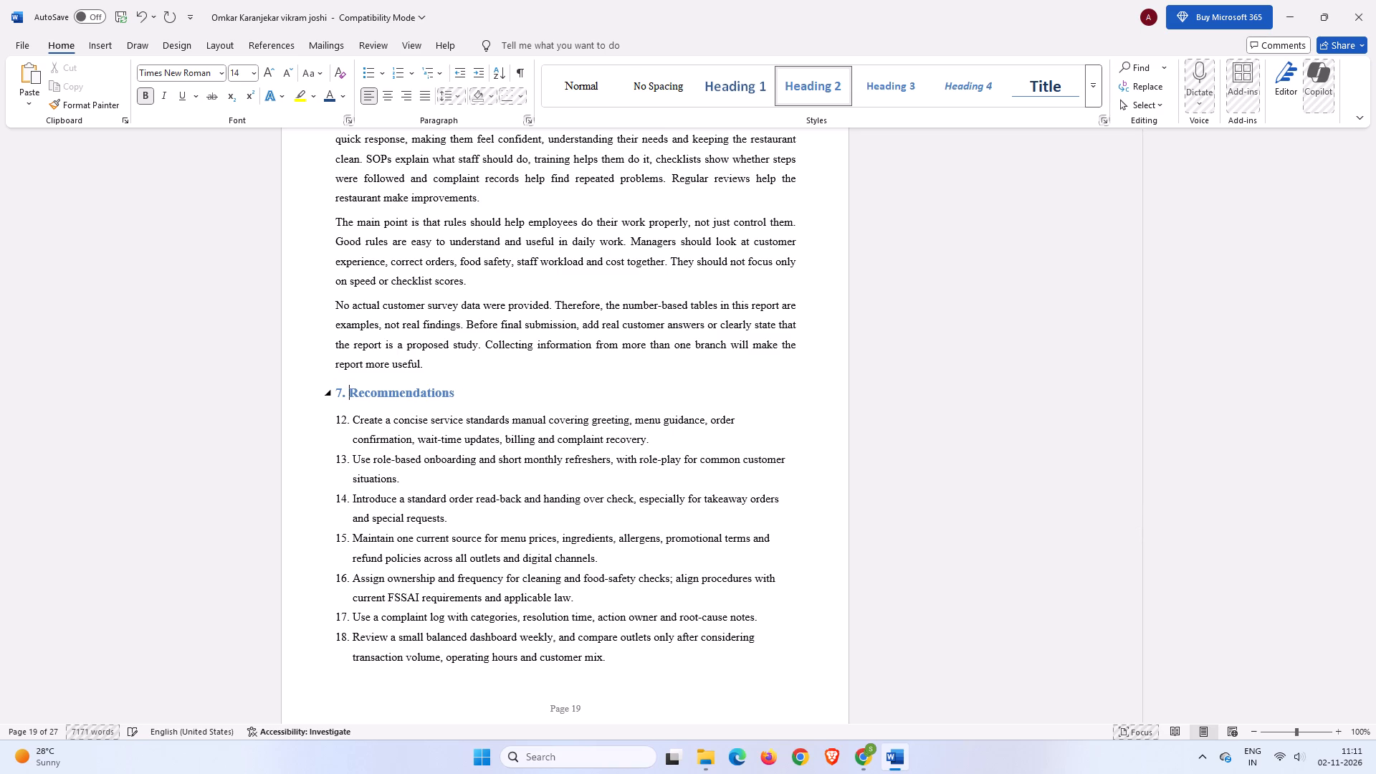
Extend the section 7 heading with "& Implementation Plan" so it reads "7. Recommendations & Implementation Plan".
{"action": "key", "text": "Right"}
{"action": "key", "text": "Right"}
{"action": "key", "text": "Right"}
{"action": "key", "text": "Right"}
{"action": "key", "text": "Right"}
{"action": "key", "text": "Right"}
{"action": "key", "text": "Right"}
{"action": "key", "text": "Right"}
{"action": "key", "text": "Right"}
{"action": "key", "text": "Right"}
{"action": "key", "text": "Right"}
{"action": "key", "text": "Right"}
{"action": "key", "text": "Right"}
{"action": "key", "text": "Right"}
{"action": "key", "text": "Right"}
{"action": "key", "text": "shift+ampersand"}
{"action": "key", "text": "BackSpace"}
{"action": "key", "text": "space"}
{"action": "type", "text": "&"}
{"action": "key", "text": "space"}
{"action": "type", "text": "Implementation"}
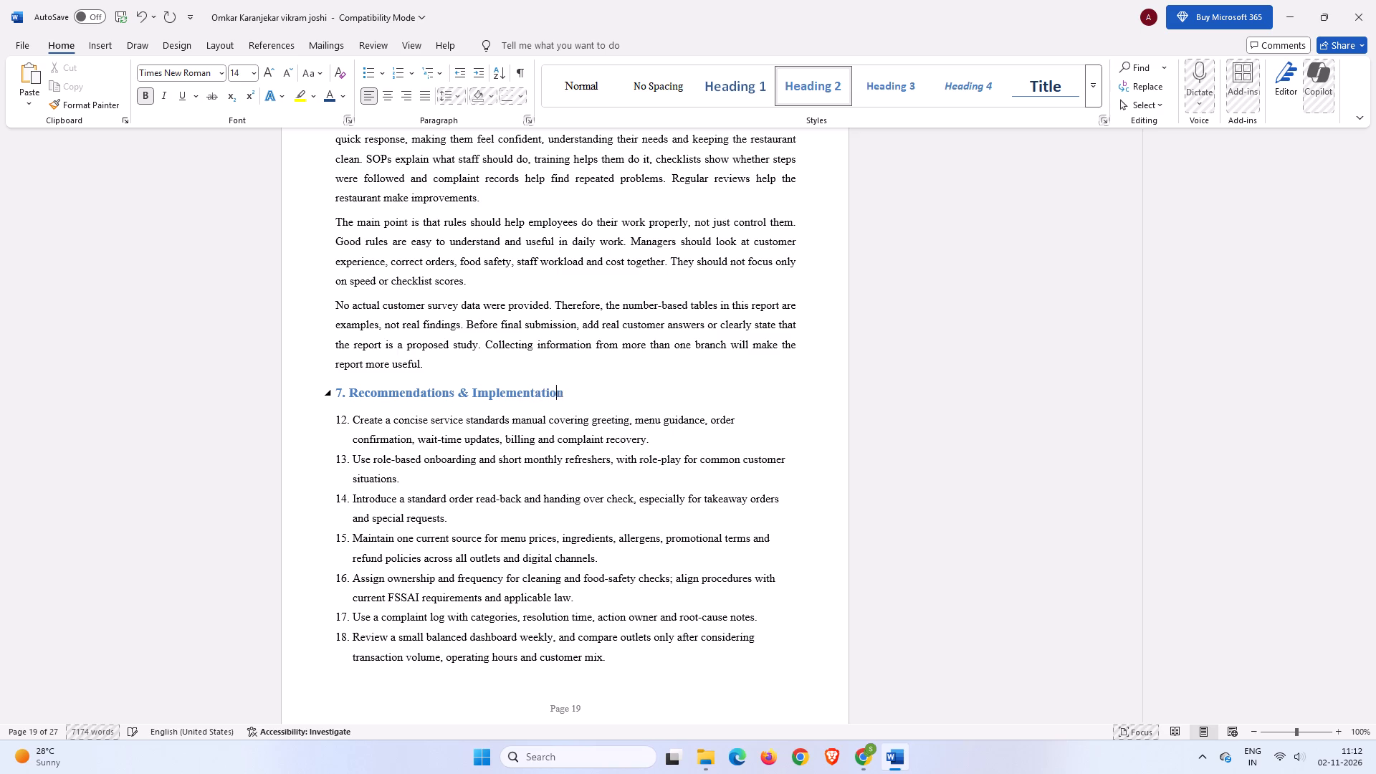
{"action": "key", "text": "space"}
{"action": "type", "text": "Plan"}
{"action": "key", "text": "space"}
Increase the font size of the heading "7. Recommendations & Implementation Plan" to 18.
{"action": "key", "text": "shift+Left"}
{"action": "key", "text": "shift+Left"}
{"action": "key", "text": "shift+Left"}
{"action": "key", "text": "shift+Left"}
{"action": "key", "text": "shift+Left"}
{"action": "key", "text": "shift+Left"}
{"action": "key", "text": "shift+Left"}
{"action": "key", "text": "shift+Left"}
{"action": "key", "text": "shift+Left"}
{"action": "key", "text": "shift+Left"}
{"action": "key", "text": "shift+Left"}
{"action": "key", "text": "shift+Left"}
{"action": "key", "text": "shift+Left"}
{"action": "key", "text": "shift+Left"}
{"action": "key", "text": "shift+Left"}
{"action": "key", "text": "shift+Left"}
{"action": "key", "text": "shift+Left"}
{"action": "key", "text": "shift+Left"}
{"action": "key", "text": "shift+Left"}
{"action": "key", "text": "shift+Left"}
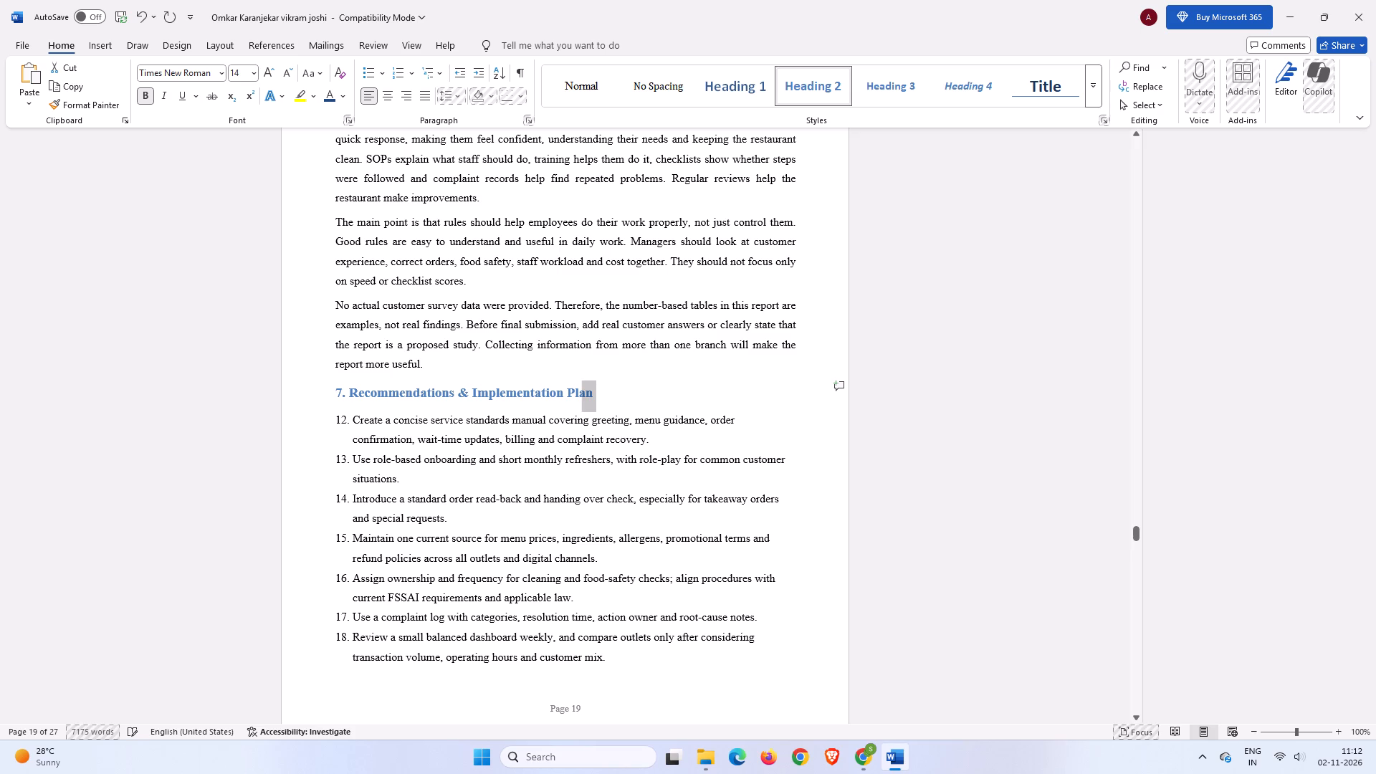
{"action": "key", "text": "shift+Left"}
{"action": "key", "text": "shift+Left"}
{"action": "key", "text": "shift+Left"}
{"action": "key", "text": "shift+Left"}
{"action": "key", "text": "shift+Left"}
{"action": "key", "text": "shift+Left"}
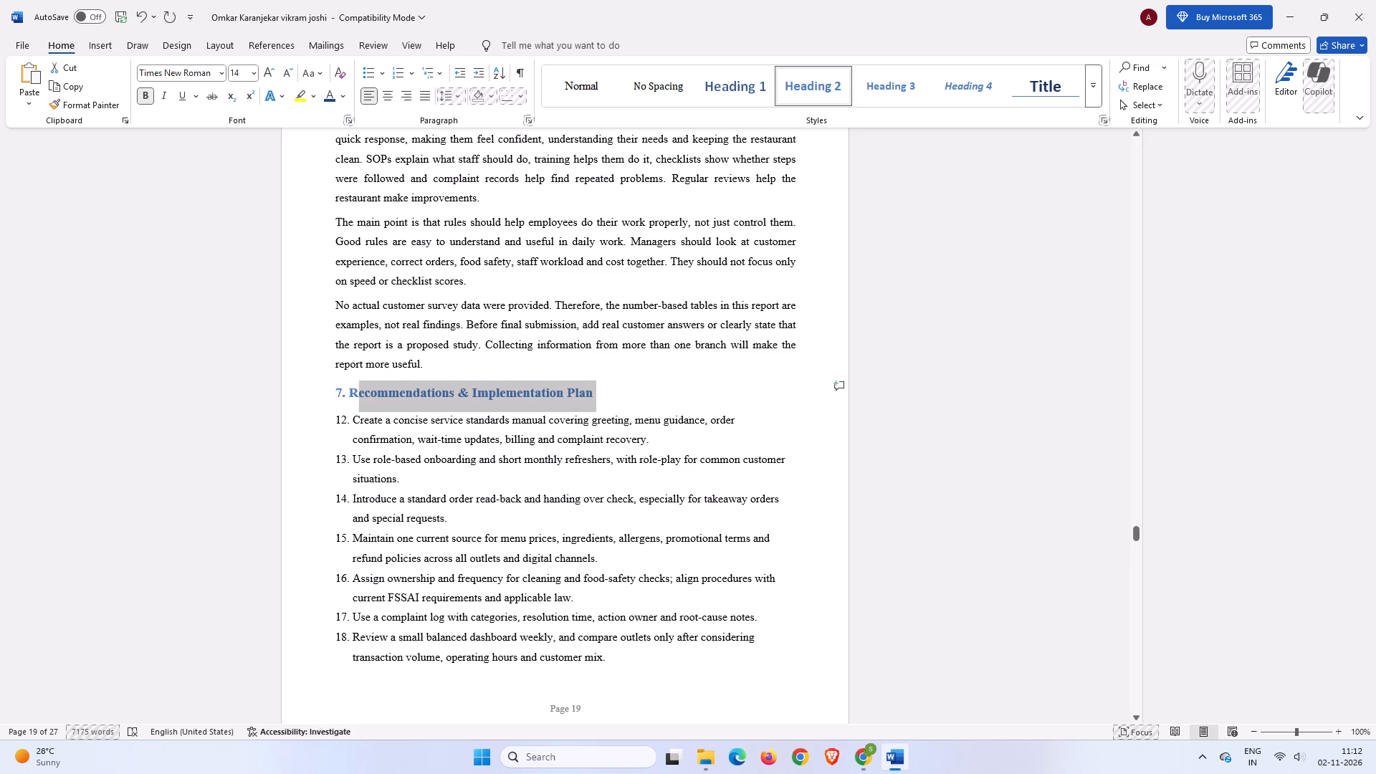
{"action": "key", "text": "shift+Left"}
{"action": "key", "text": "shift+Left"}
{"action": "key", "text": "shift+Left"}
{"action": "key", "text": "shift+Left"}
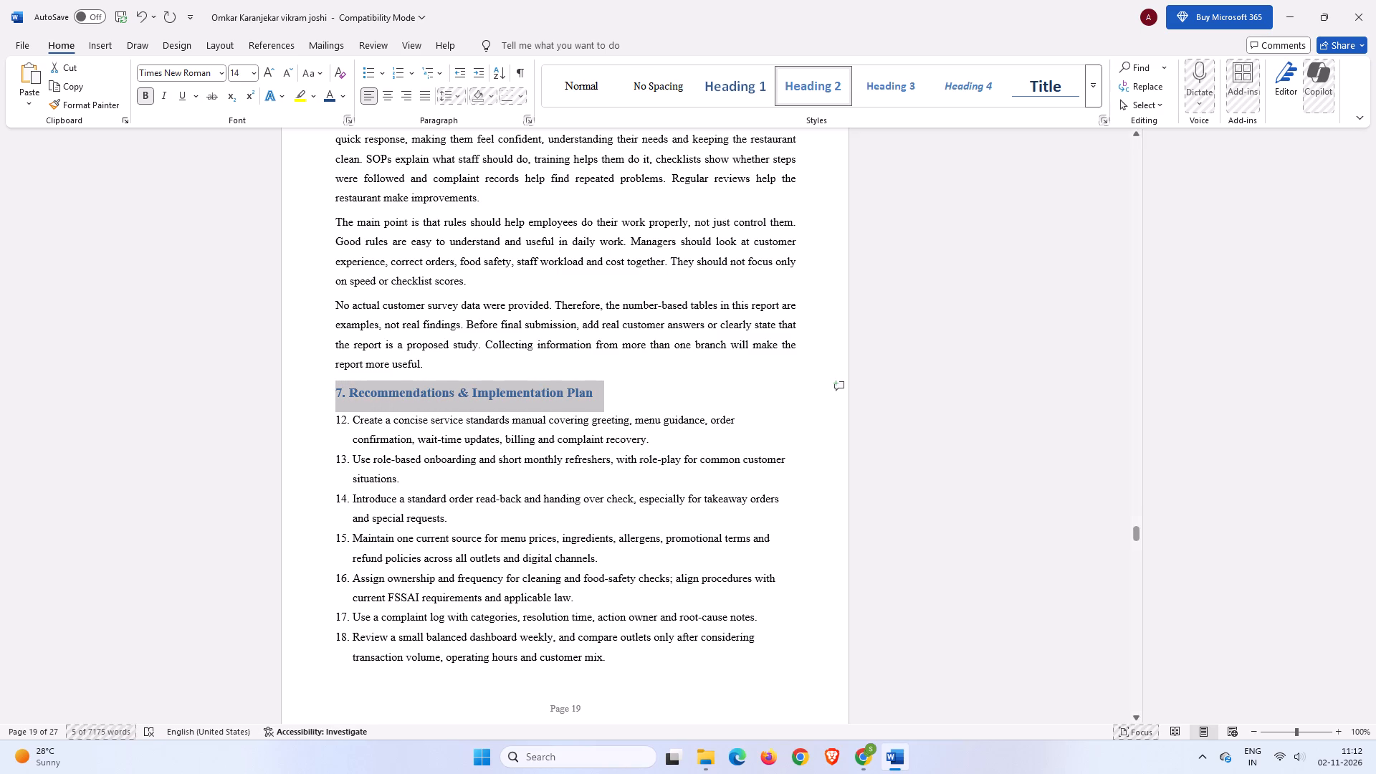
{"action": "left_click", "coordinate": [253, 70]}
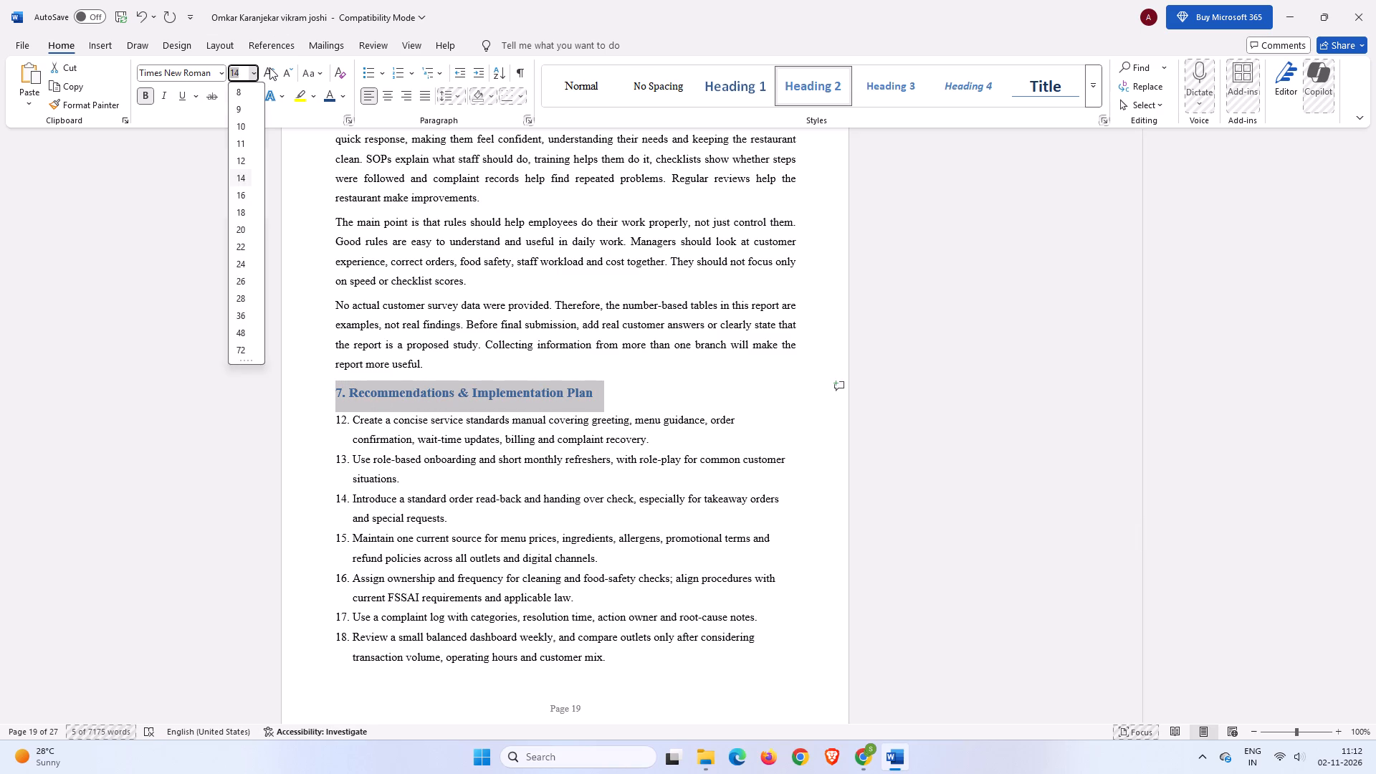
{"action": "left_click", "coordinate": [267, 68]}
{"action": "left_click", "coordinate": [267, 68]}
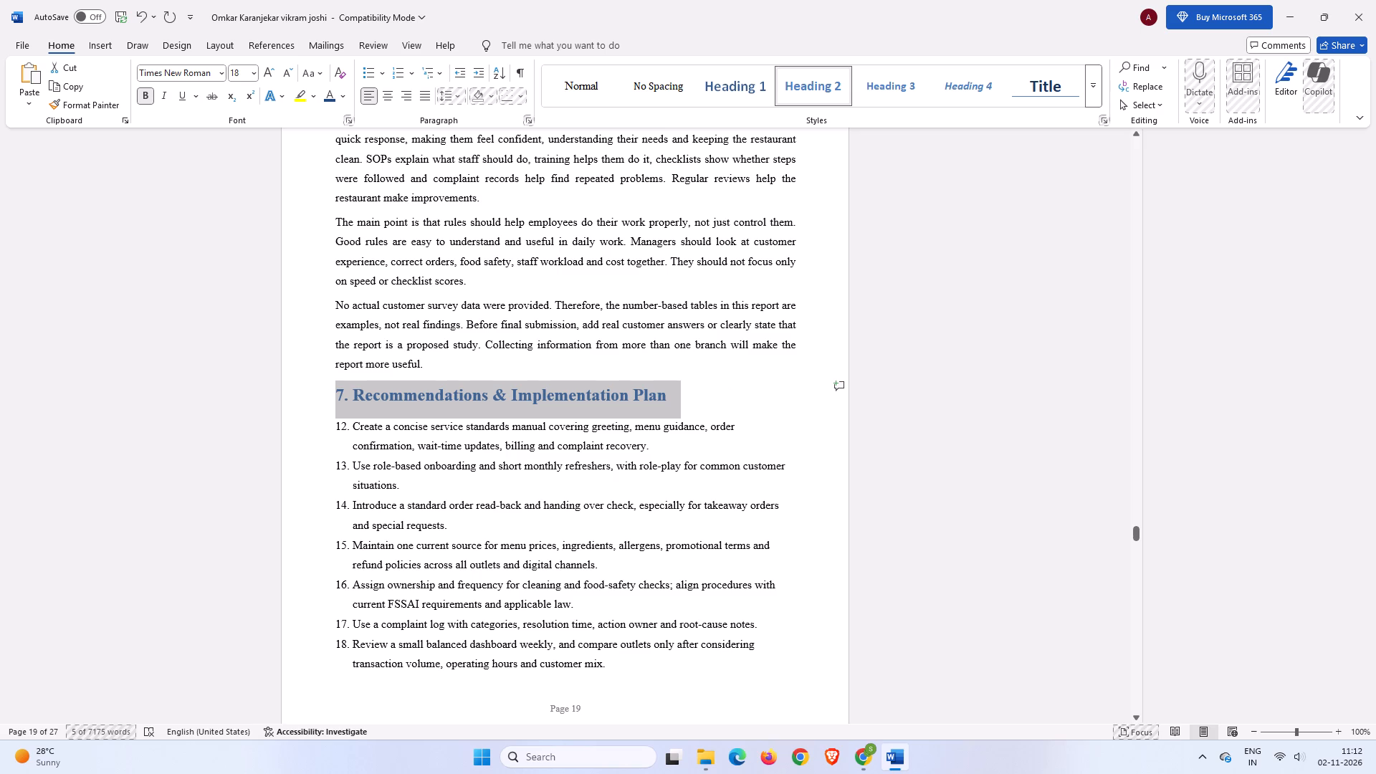
{"action": "left_click", "coordinate": [727, 444]}
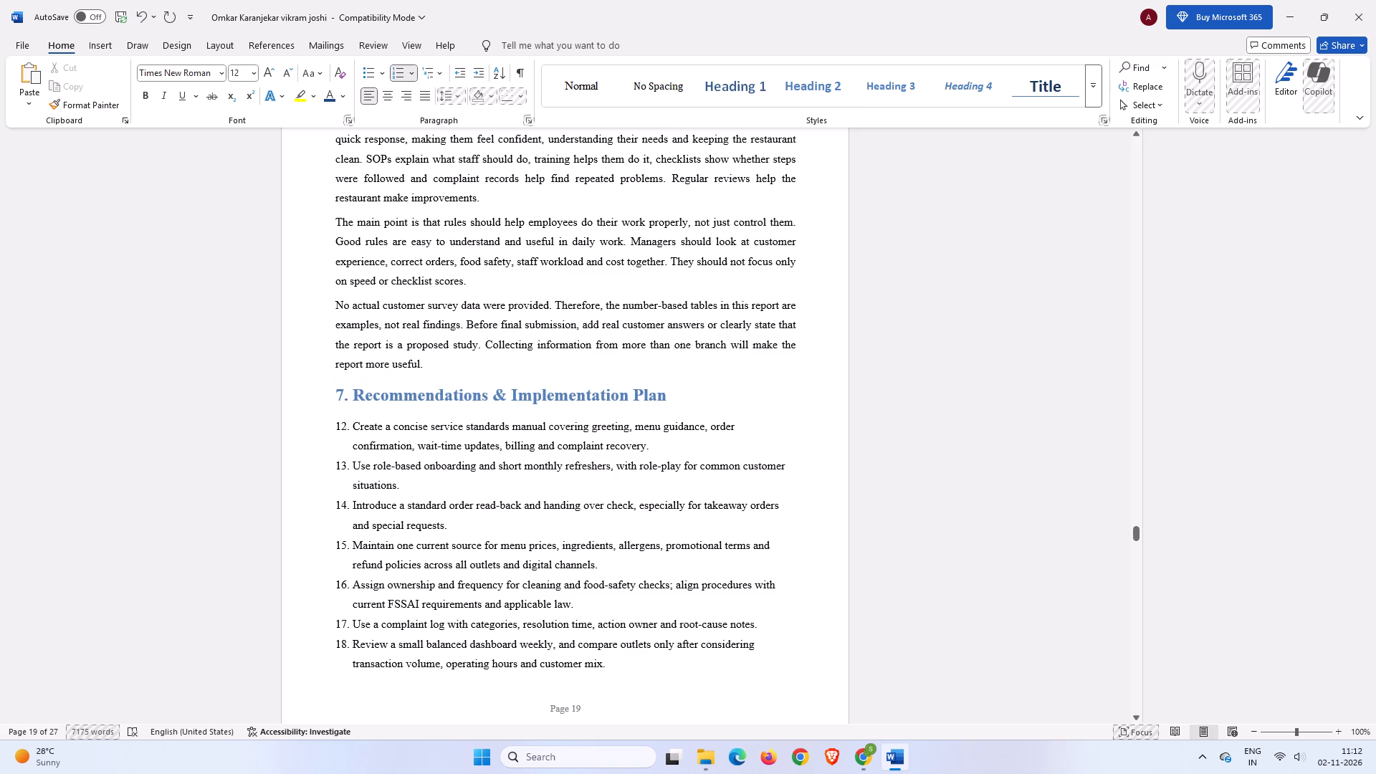
Insert one blank line above the section 7 Recommendations & Implementation Plan heading.
{"action": "left_click", "coordinate": [348, 400]}
{"action": "key", "text": "Left"}
{"action": "key", "text": "Left"}
{"action": "key", "text": "Return"}
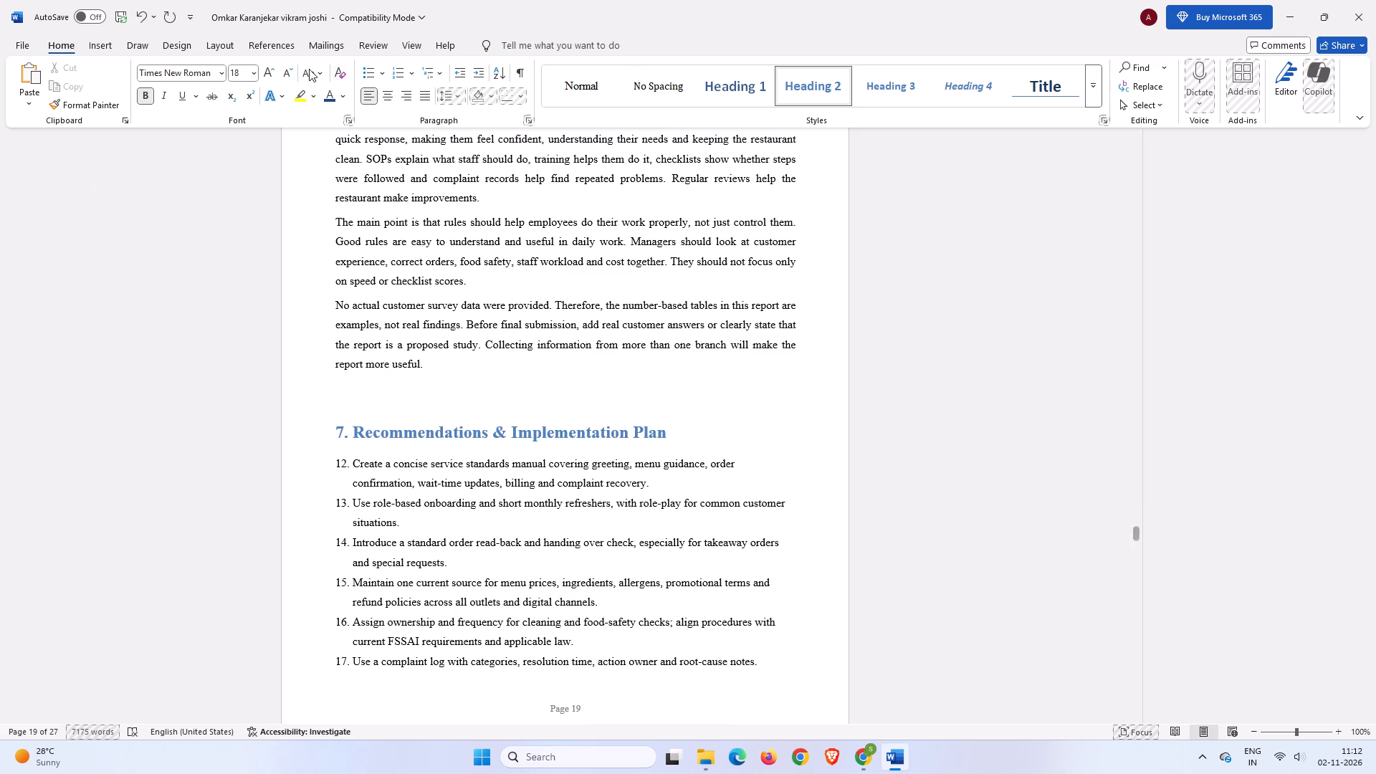
Review the layout of sections 6.2, 6.3 and 6.4 and the Conclusion page around the section 7 heading.
{"action": "scroll", "coordinate": [641, 307], "scroll_direction": "down", "scroll_amount": 12}
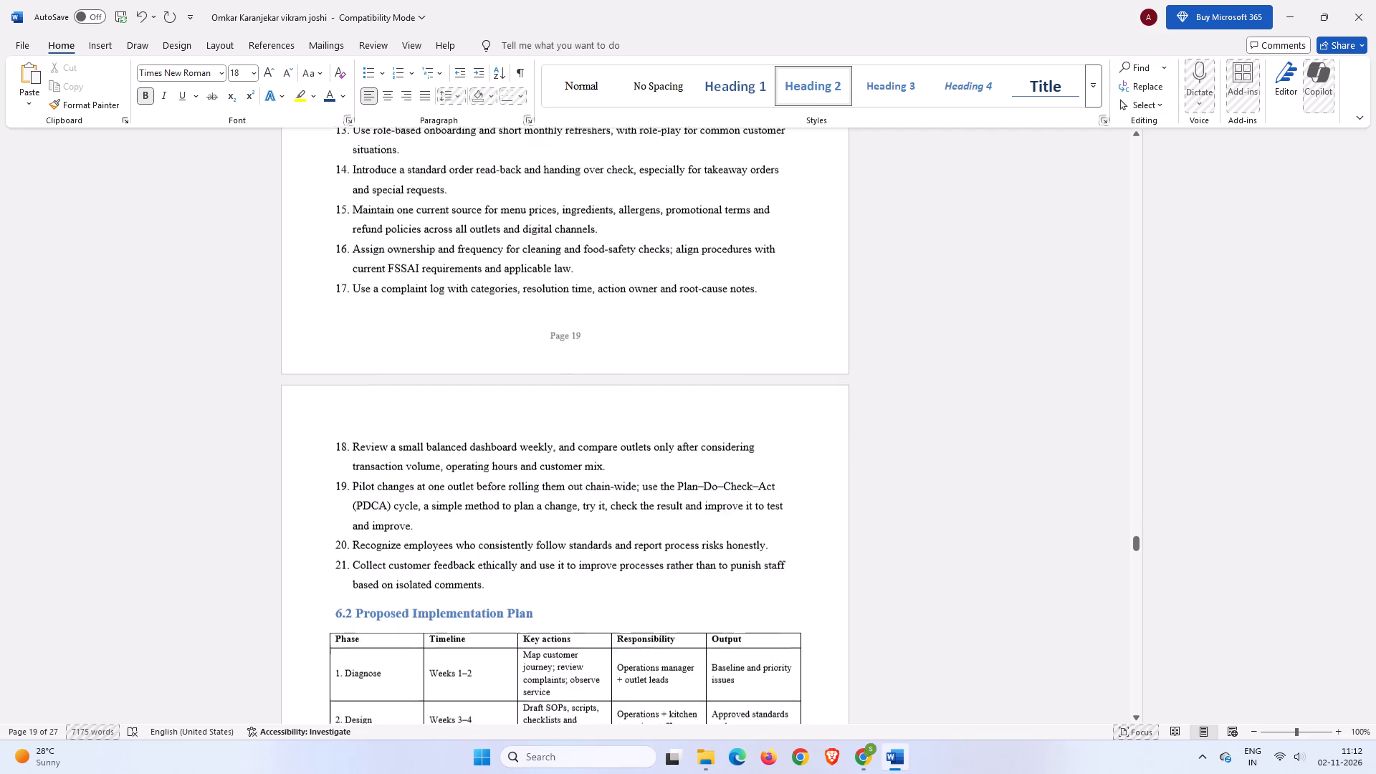
{"action": "scroll", "coordinate": [656, 310], "scroll_direction": "down", "scroll_amount": 10}
{"action": "scroll", "coordinate": [643, 500], "scroll_direction": "down", "scroll_amount": 10}
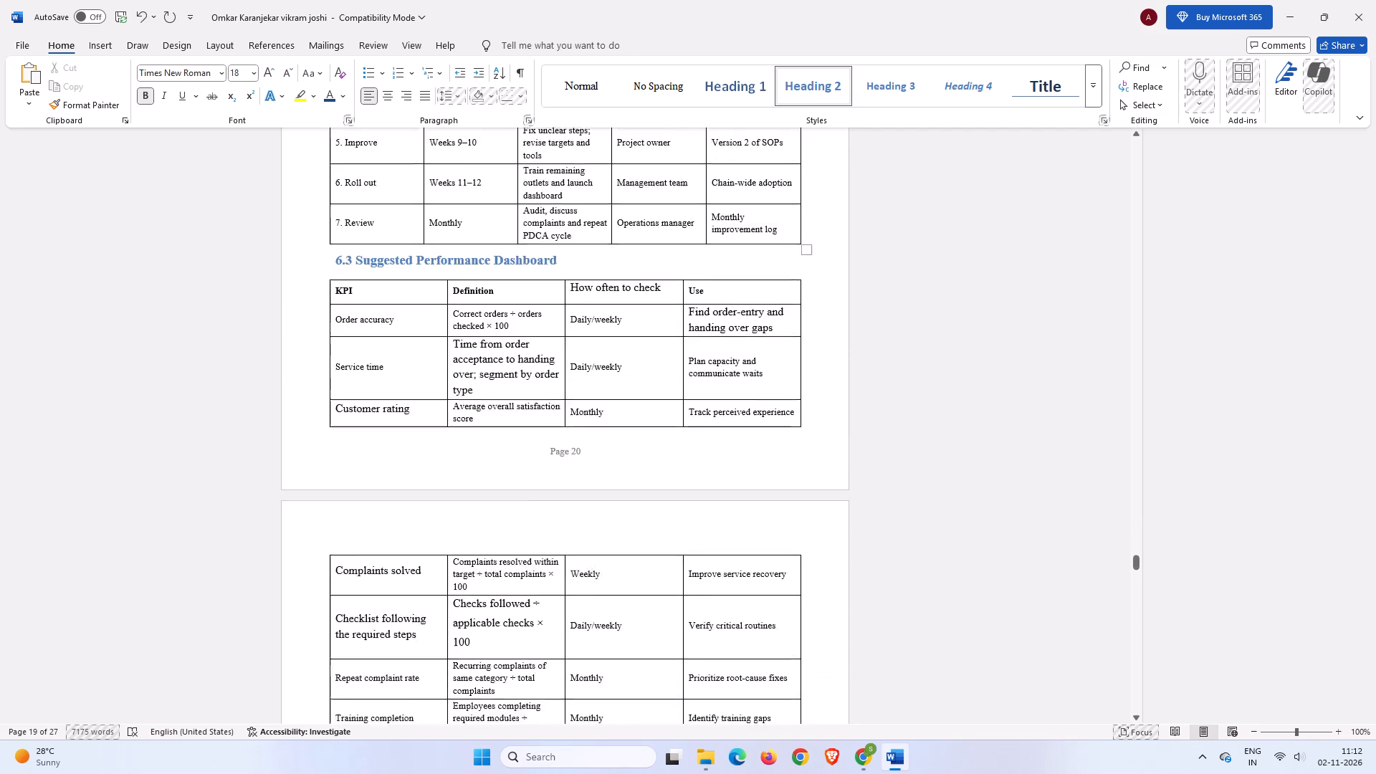
{"action": "scroll", "coordinate": [654, 502], "scroll_direction": "down", "scroll_amount": 5}
{"action": "scroll", "coordinate": [613, 287], "scroll_direction": "down", "scroll_amount": 10}
{"action": "scroll", "coordinate": [604, 286], "scroll_direction": "up", "scroll_amount": 7}
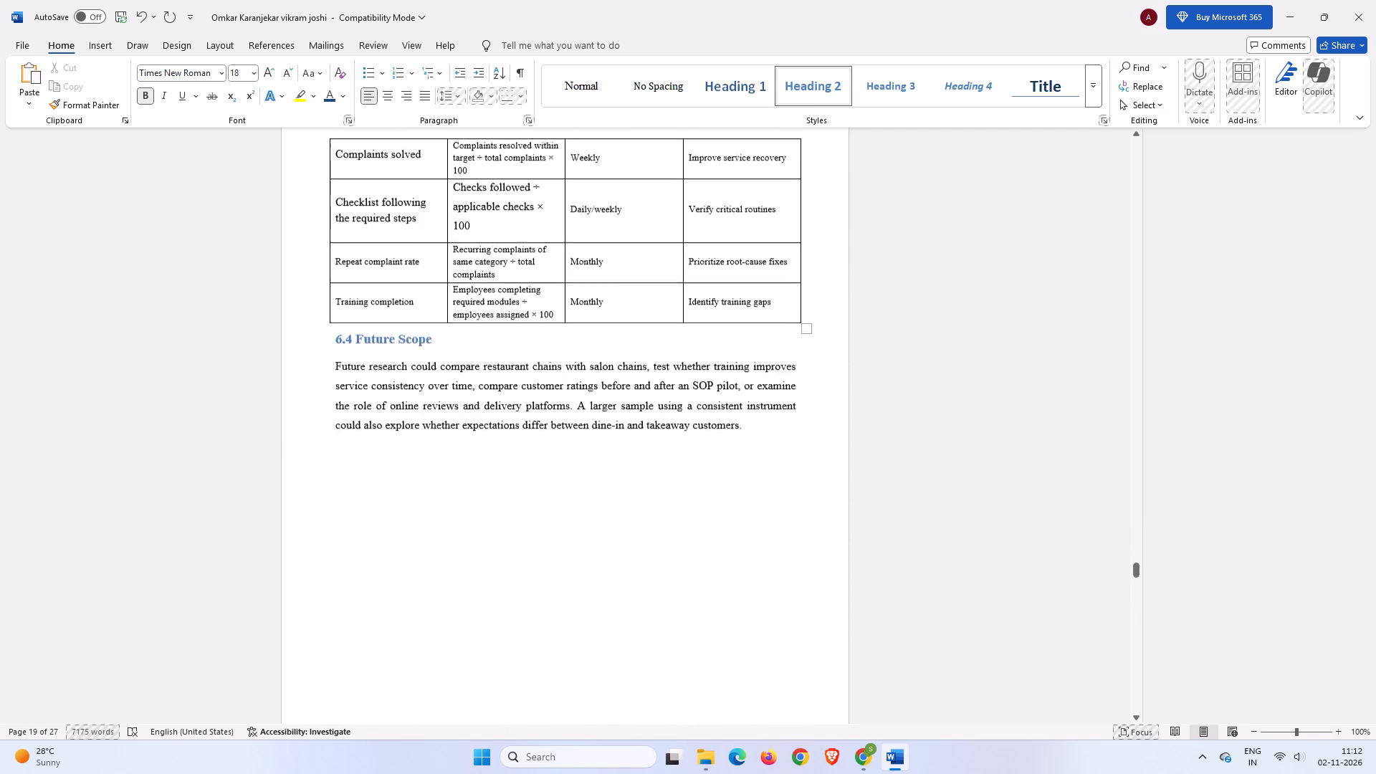
{"action": "scroll", "coordinate": [604, 286], "scroll_direction": "up", "scroll_amount": 13}
{"action": "scroll", "coordinate": [598, 312], "scroll_direction": "up", "scroll_amount": 18}
{"action": "scroll", "coordinate": [597, 312], "scroll_direction": "up", "scroll_amount": 18}
{"action": "scroll", "coordinate": [532, 489], "scroll_direction": "down", "scroll_amount": 2}
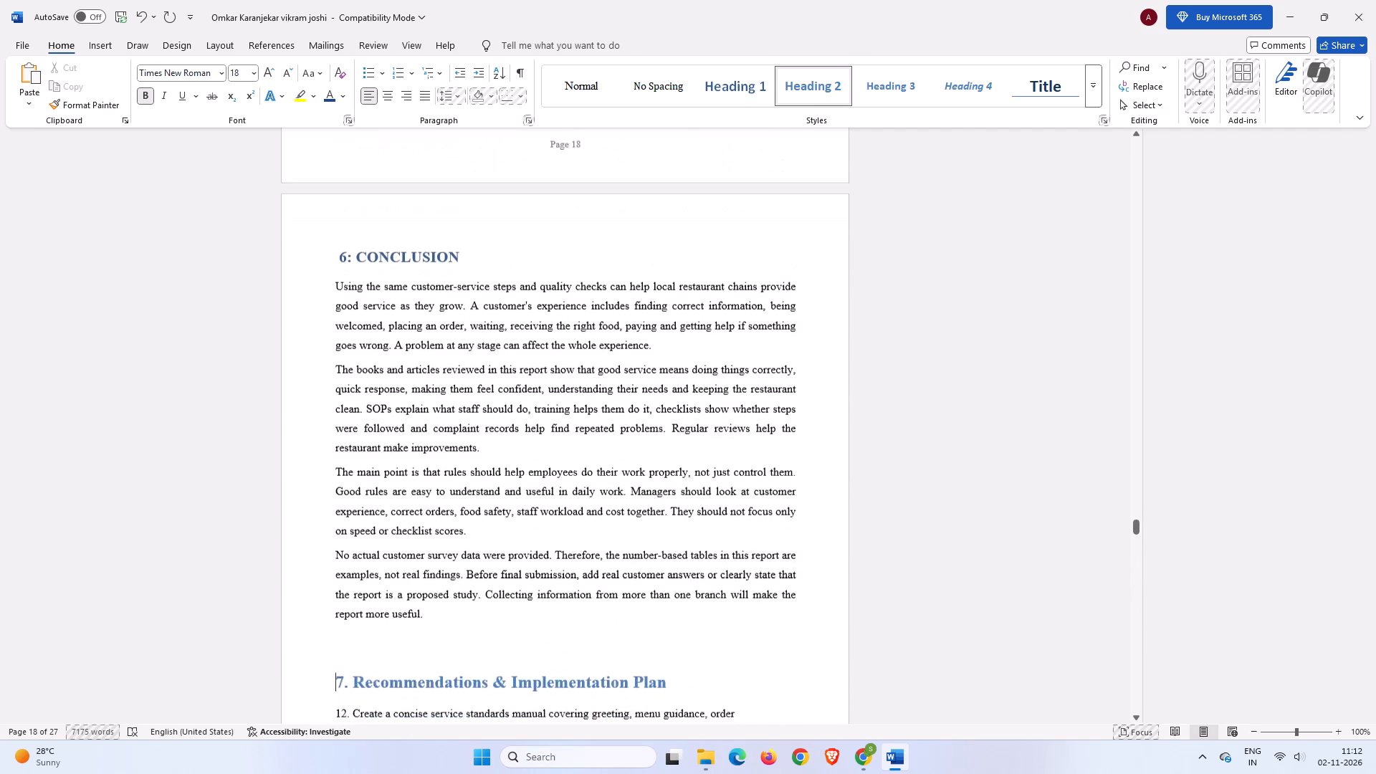
{"action": "scroll", "coordinate": [532, 505], "scroll_direction": "down", "scroll_amount": 8}
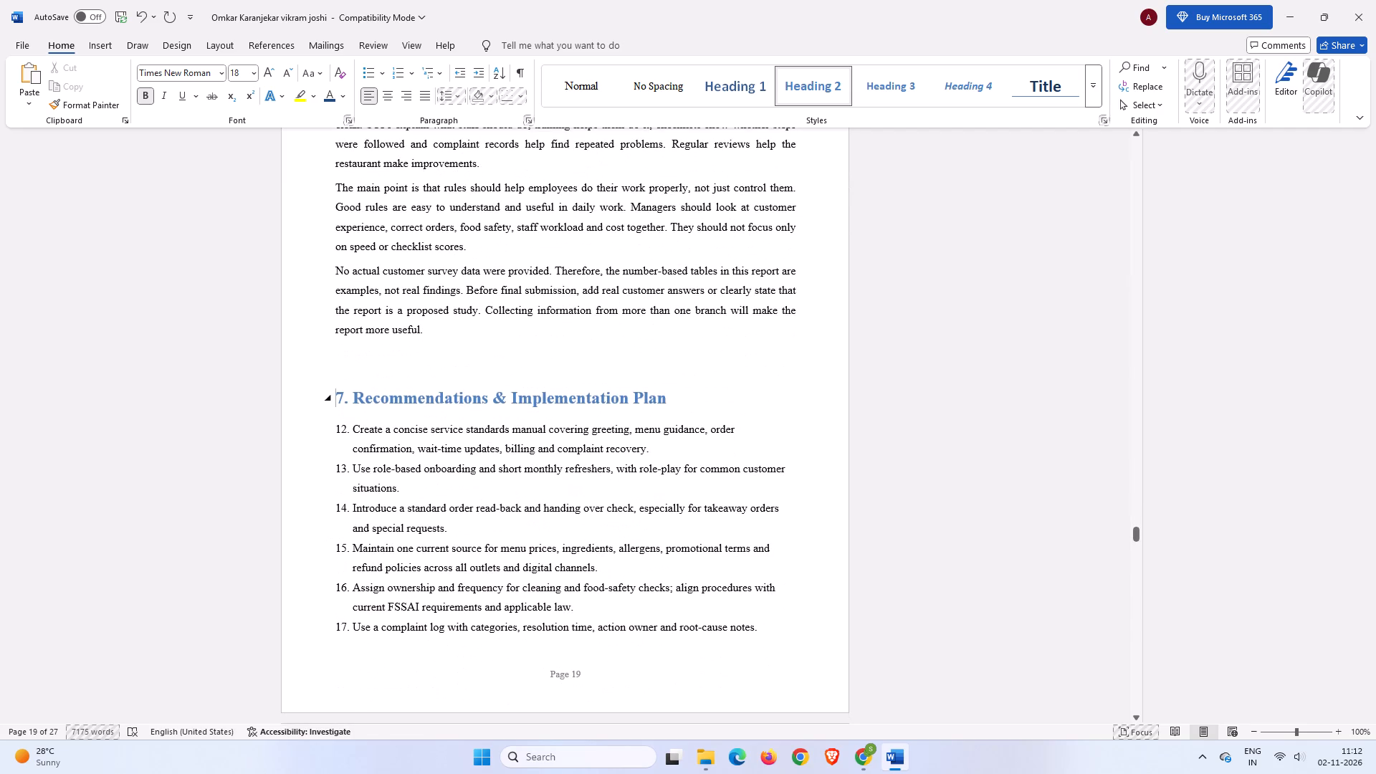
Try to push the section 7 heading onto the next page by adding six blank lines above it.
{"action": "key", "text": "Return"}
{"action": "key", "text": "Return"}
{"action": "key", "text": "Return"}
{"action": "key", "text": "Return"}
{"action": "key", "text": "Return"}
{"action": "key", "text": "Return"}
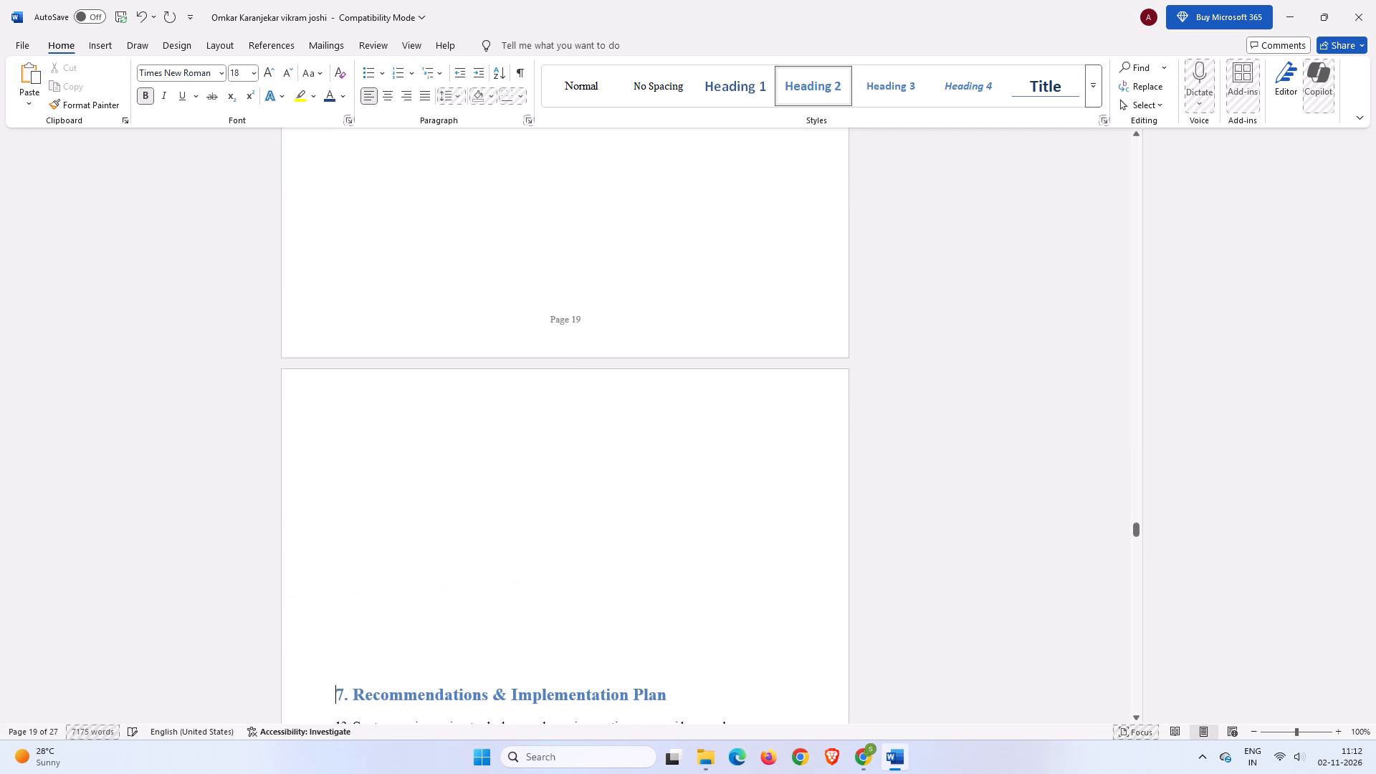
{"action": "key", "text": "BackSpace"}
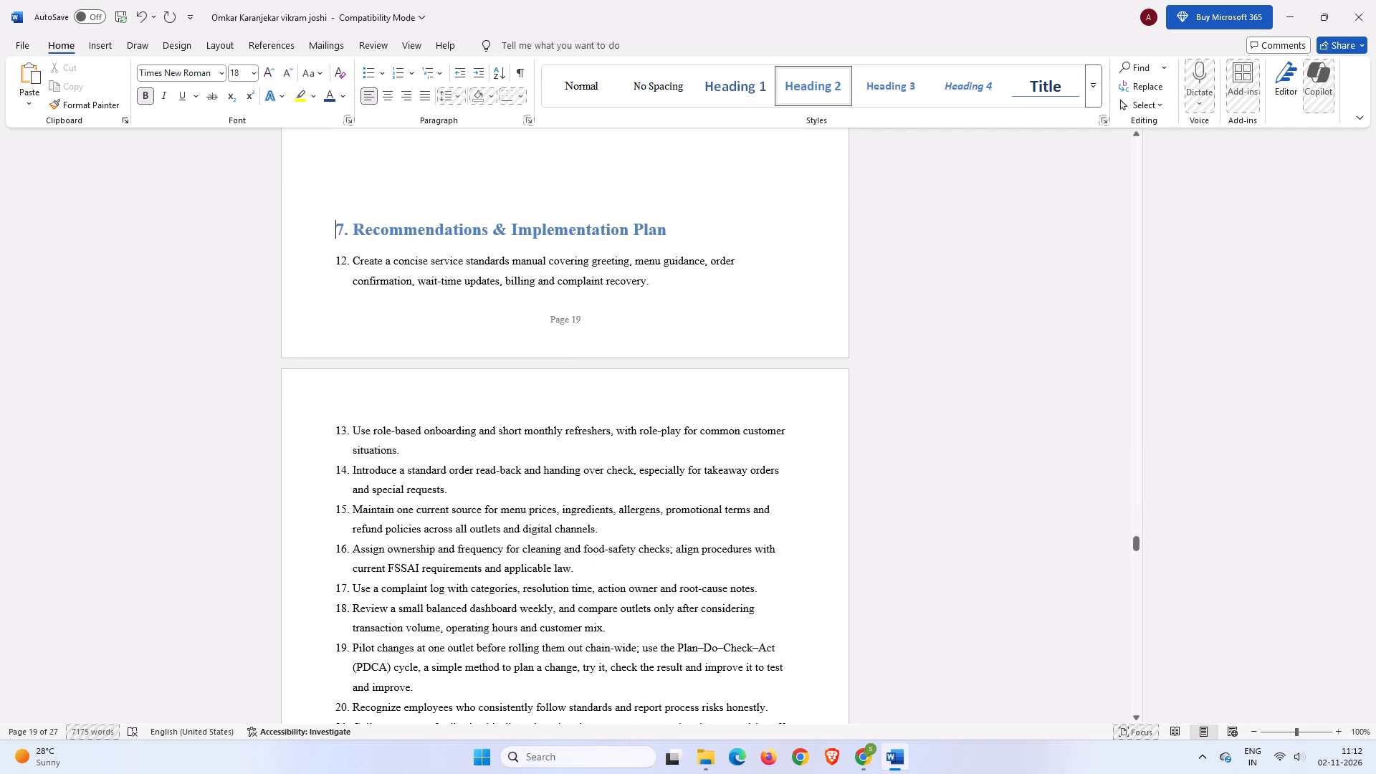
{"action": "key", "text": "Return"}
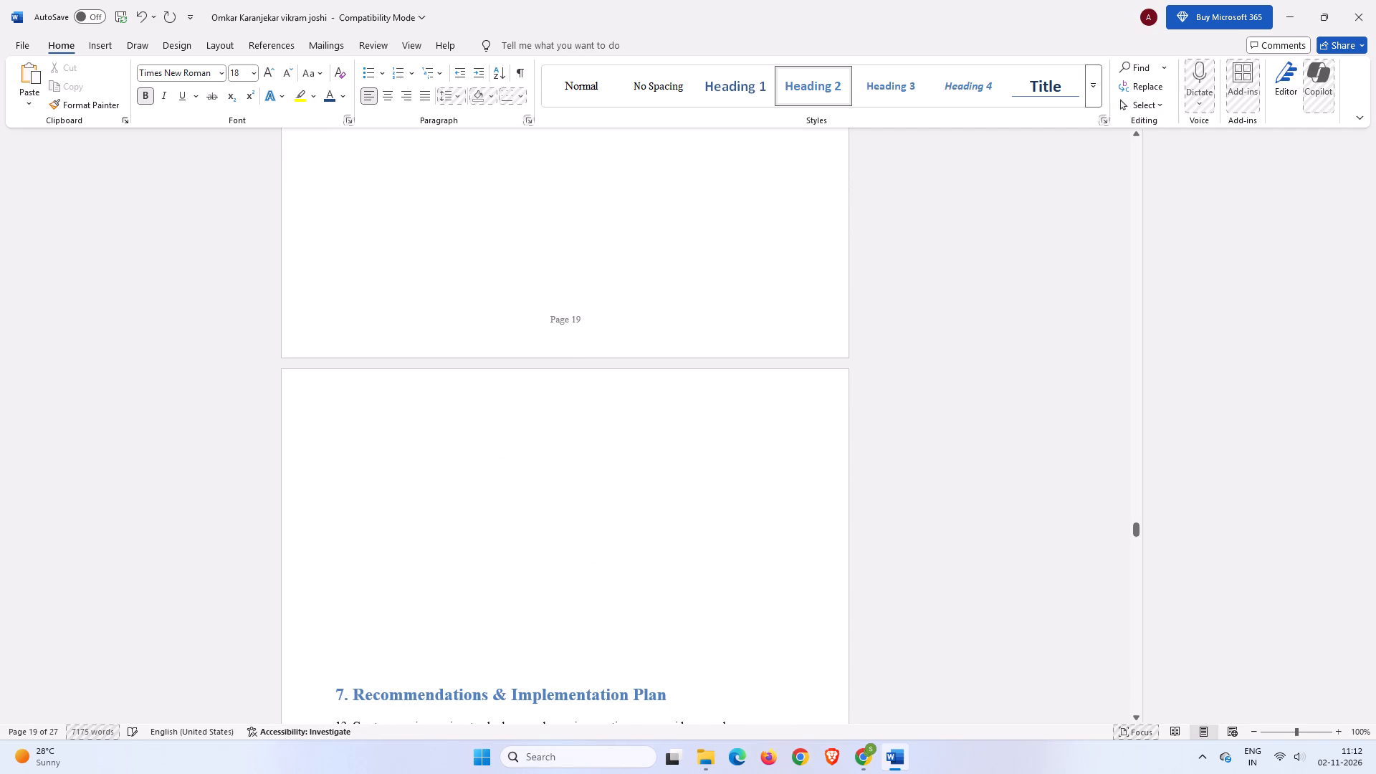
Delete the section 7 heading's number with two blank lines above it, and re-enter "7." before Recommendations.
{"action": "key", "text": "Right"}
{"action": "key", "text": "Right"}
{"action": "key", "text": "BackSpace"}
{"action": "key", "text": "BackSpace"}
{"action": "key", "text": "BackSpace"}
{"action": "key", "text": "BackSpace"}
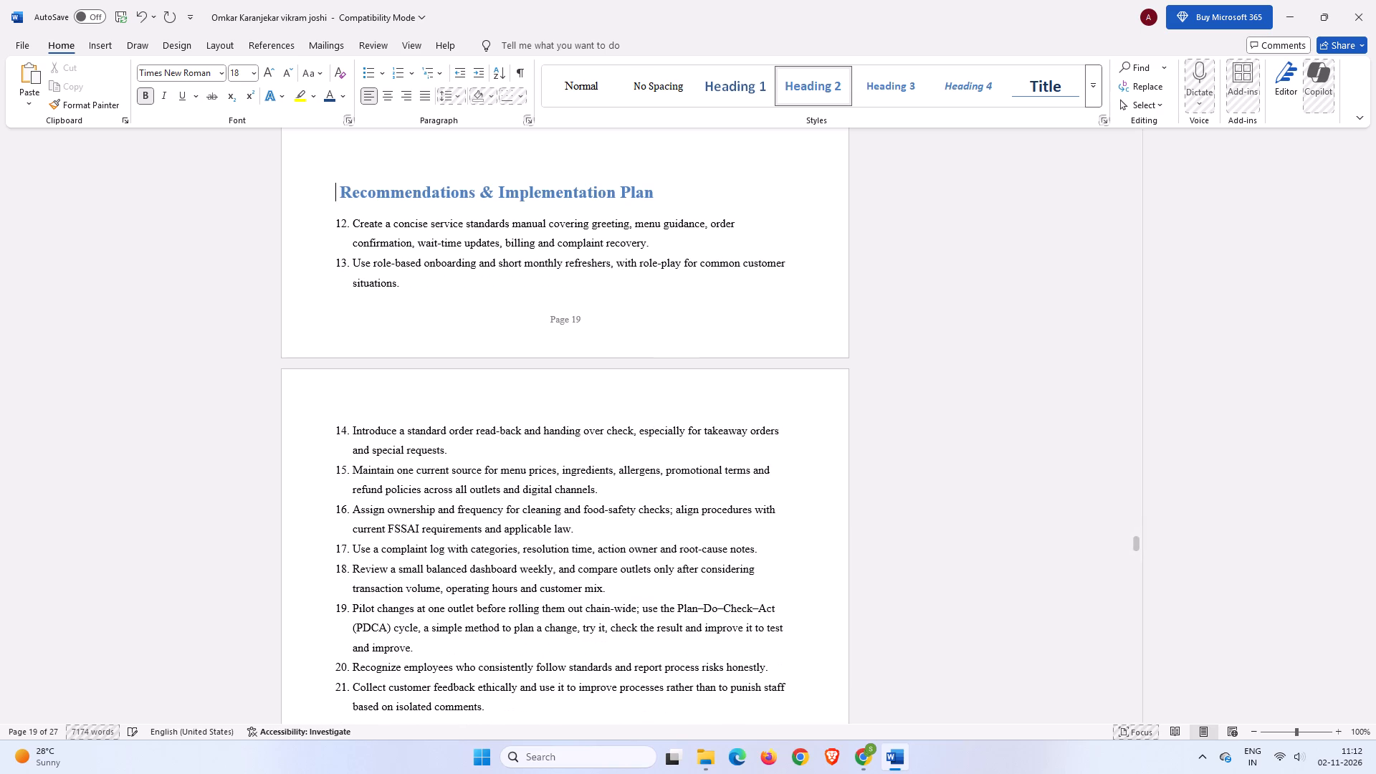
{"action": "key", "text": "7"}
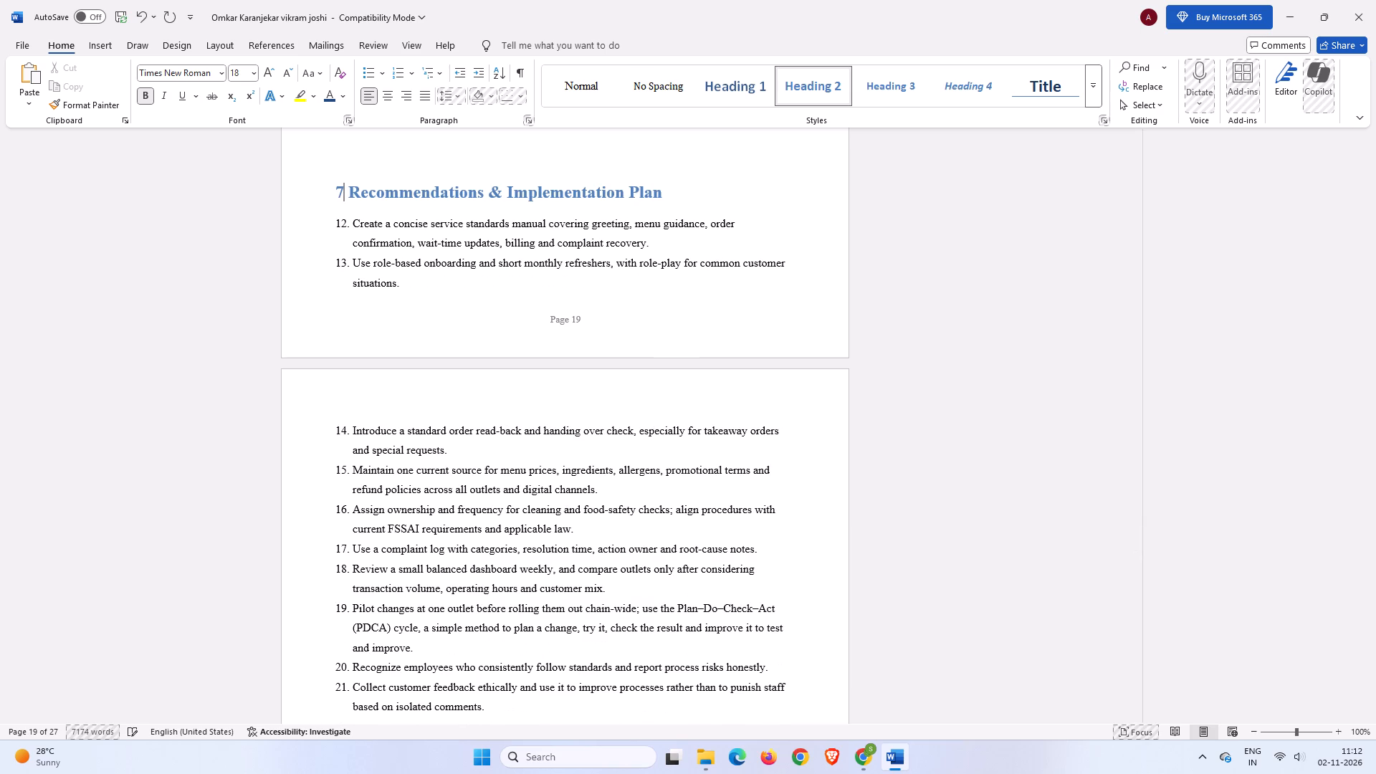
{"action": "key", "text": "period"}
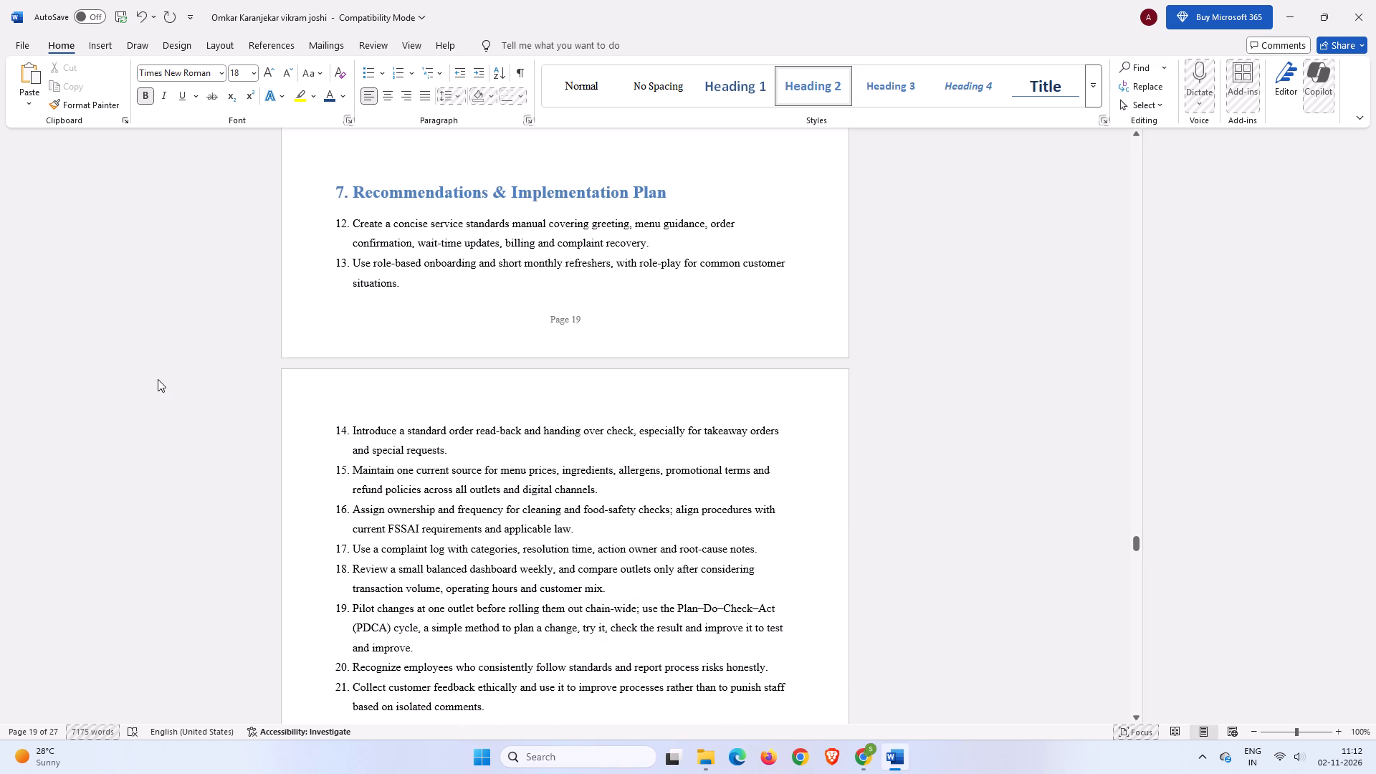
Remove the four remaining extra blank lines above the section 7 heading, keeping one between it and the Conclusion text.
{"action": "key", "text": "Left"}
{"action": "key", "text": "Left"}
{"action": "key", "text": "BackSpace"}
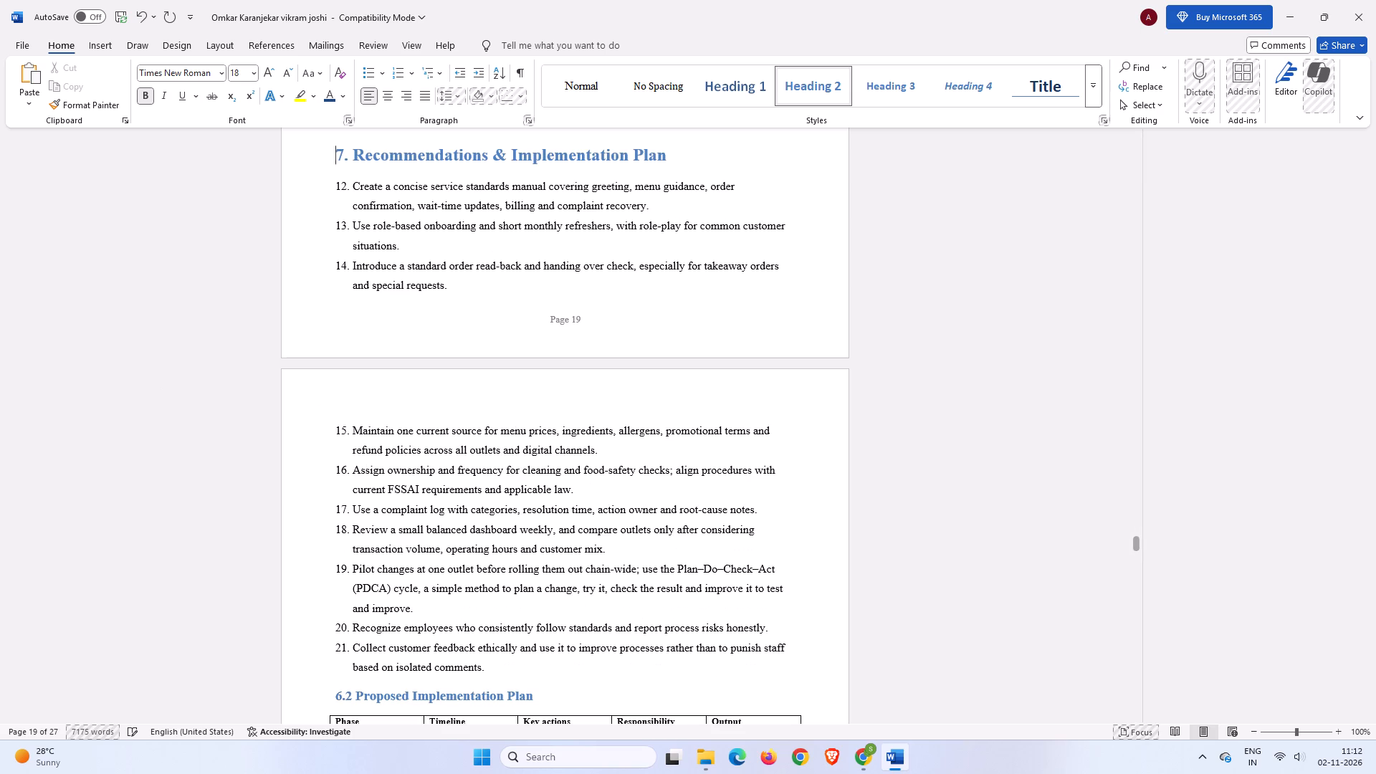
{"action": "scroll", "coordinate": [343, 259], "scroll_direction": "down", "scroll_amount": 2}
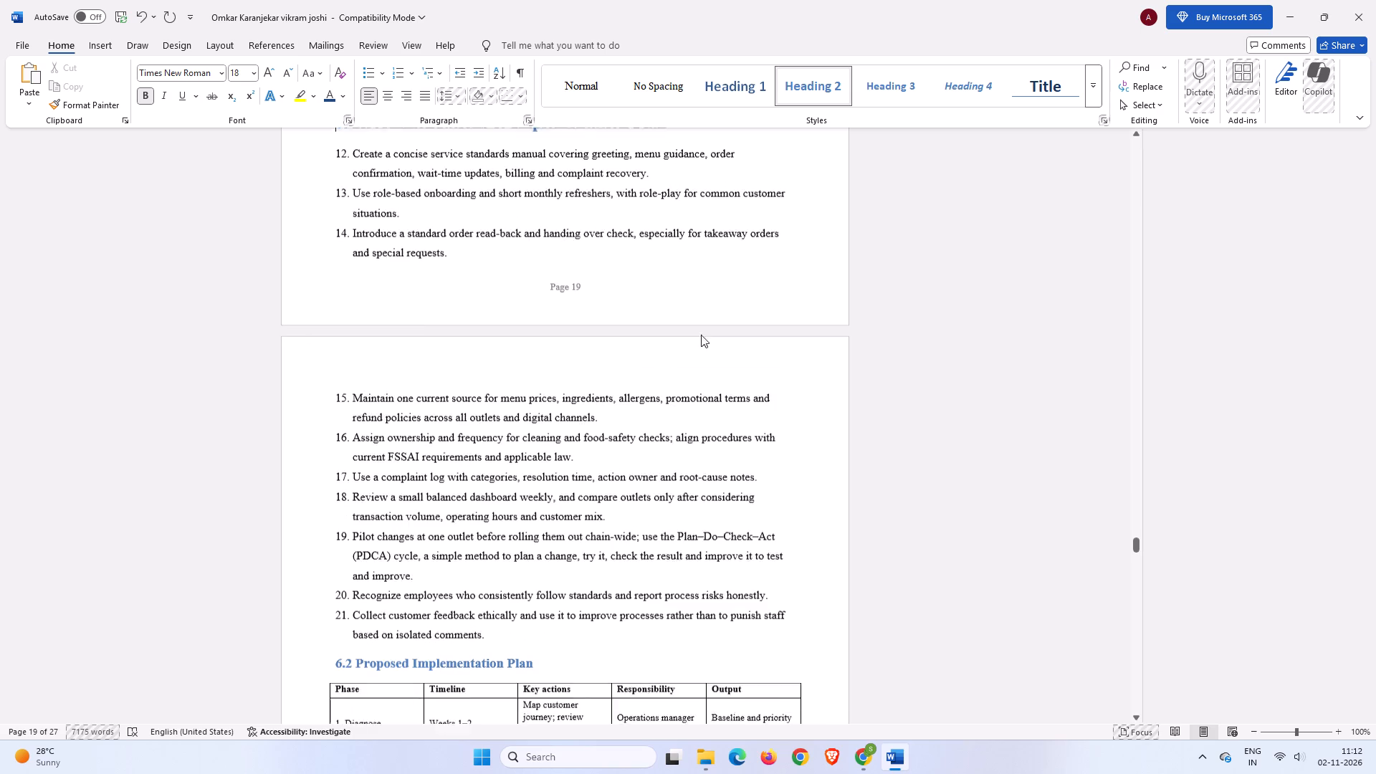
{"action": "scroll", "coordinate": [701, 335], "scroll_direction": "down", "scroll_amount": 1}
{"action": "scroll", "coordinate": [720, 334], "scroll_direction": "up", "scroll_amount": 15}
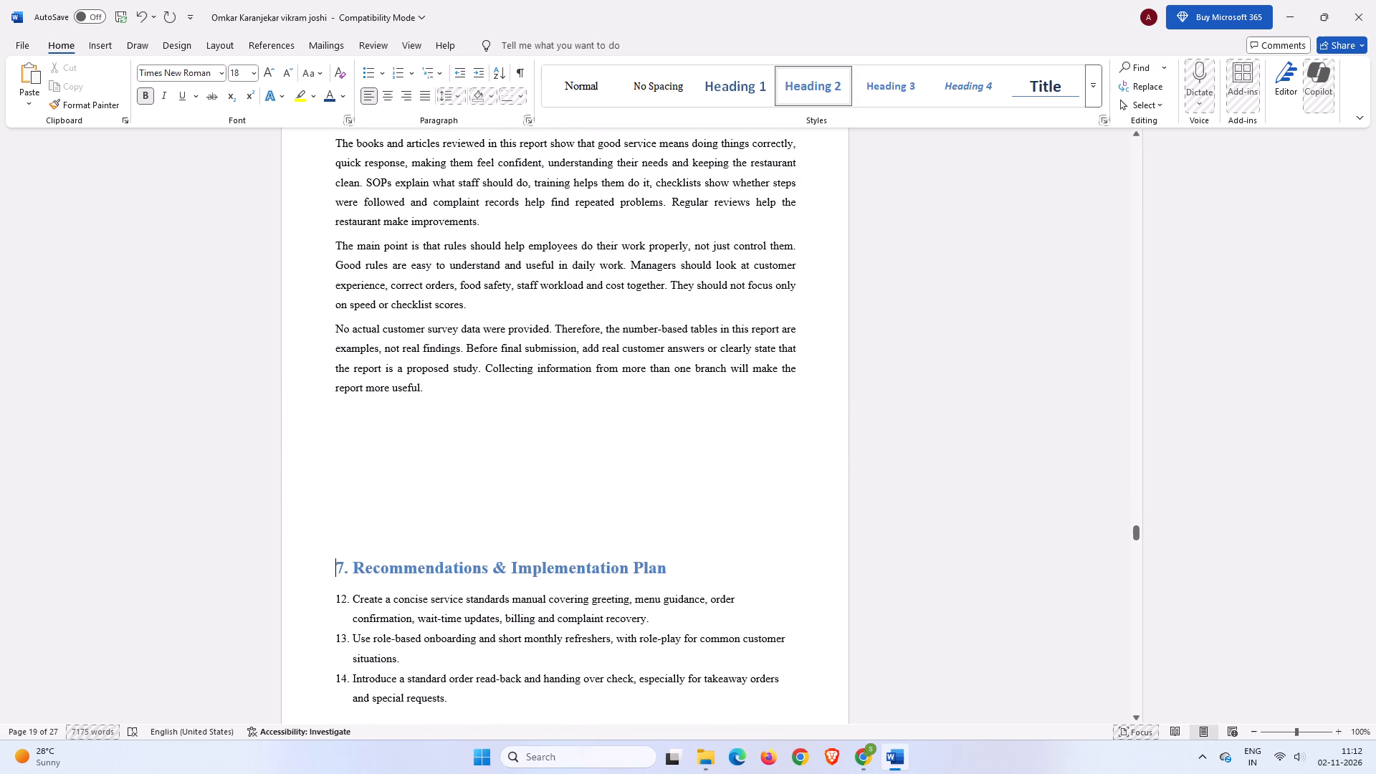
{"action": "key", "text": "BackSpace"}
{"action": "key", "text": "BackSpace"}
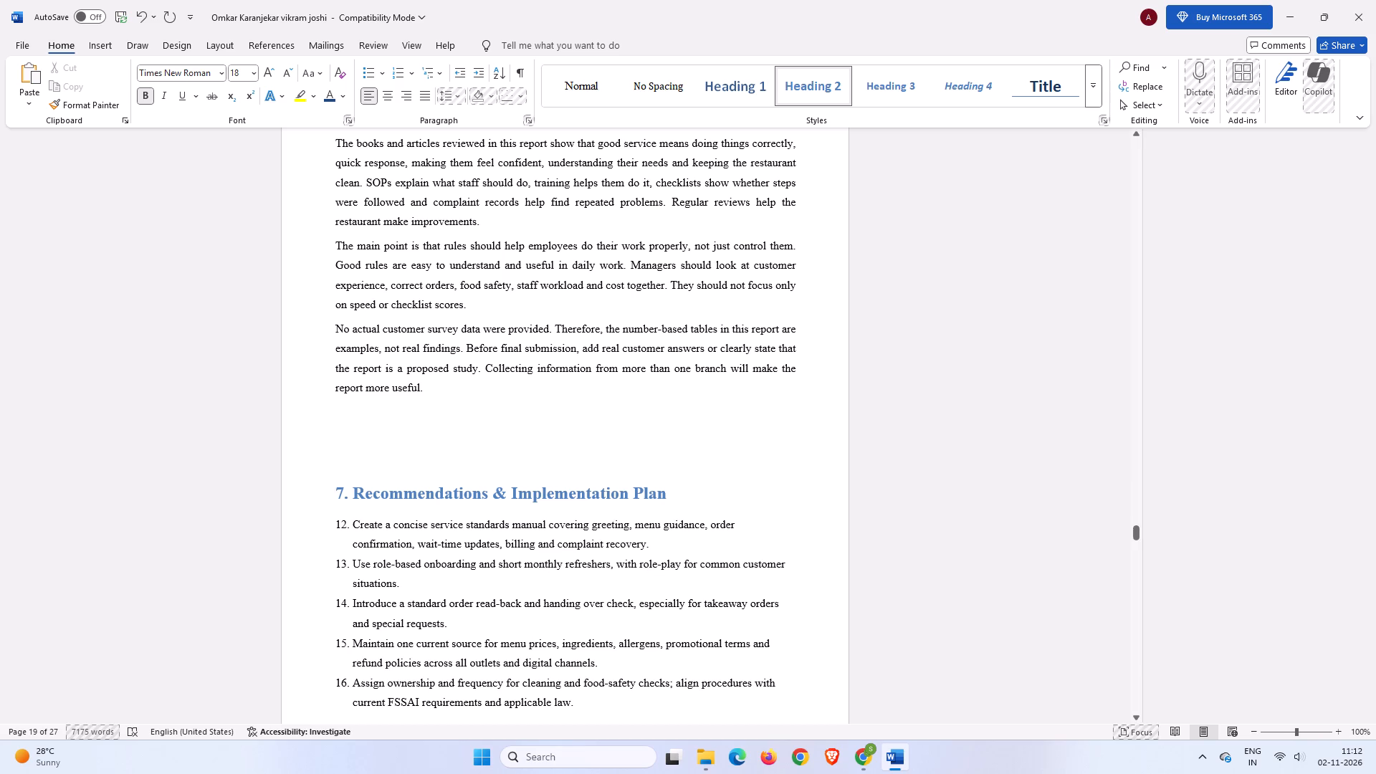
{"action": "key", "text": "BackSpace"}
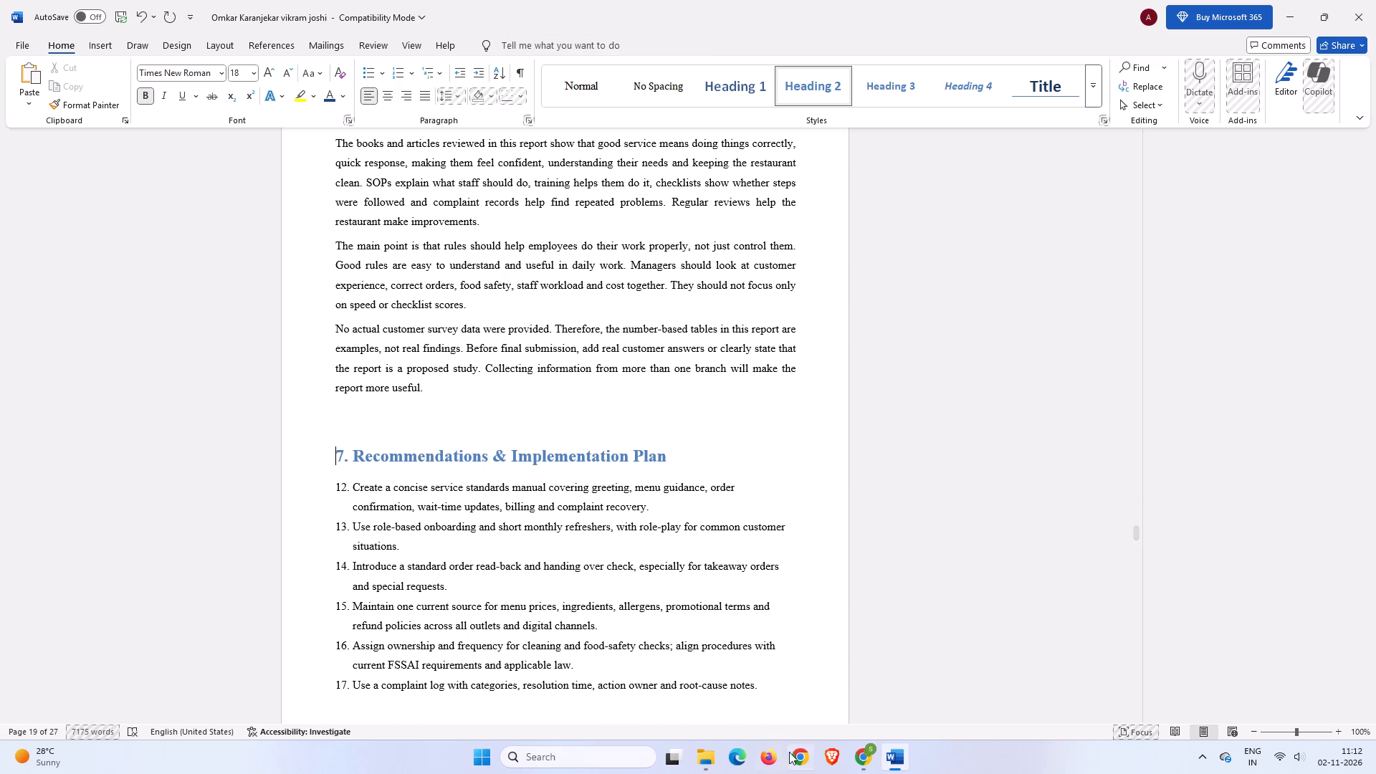
Insert five blank lines above the 6.3 Suggested Performance Dashboard heading to move it and its table onto the next page.
{"action": "scroll", "coordinate": [771, 419], "scroll_direction": "down", "scroll_amount": 3}
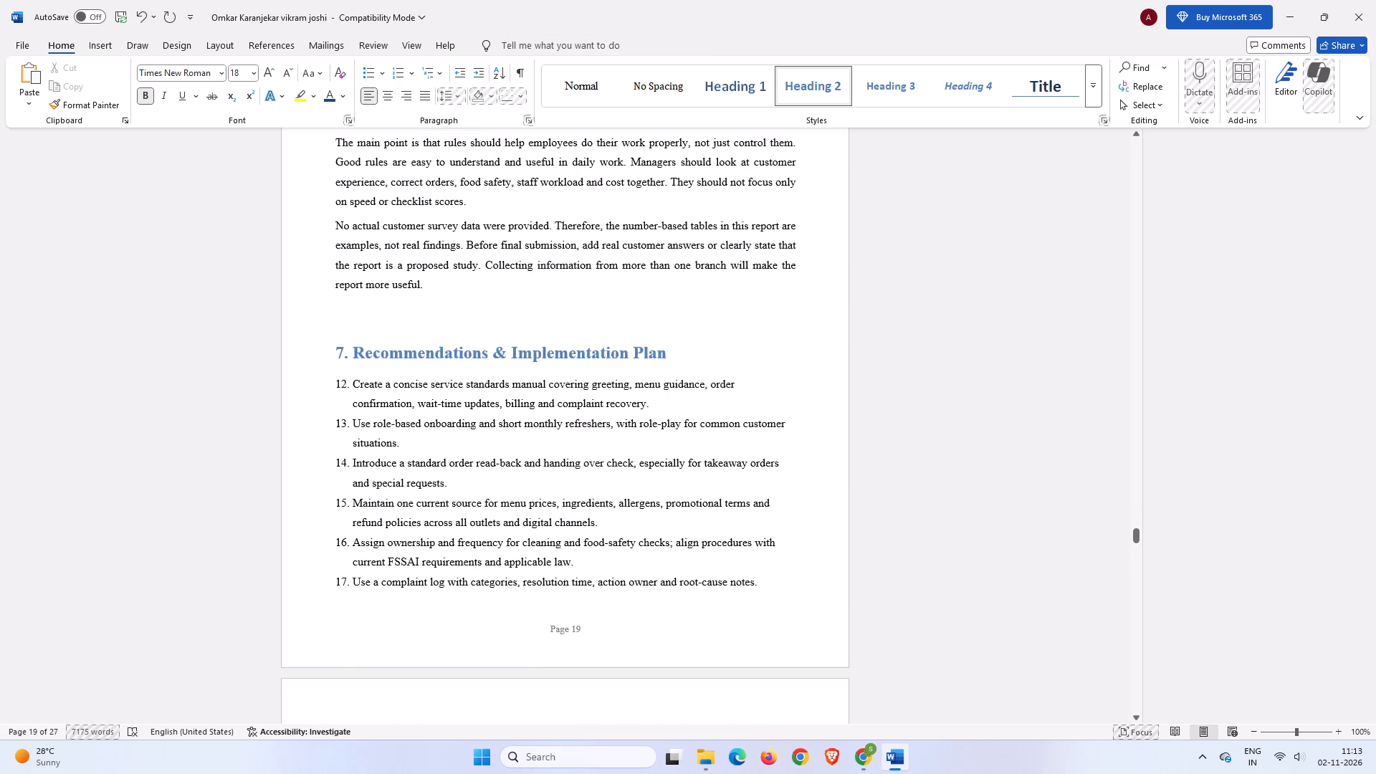
{"action": "scroll", "coordinate": [790, 474], "scroll_direction": "down", "scroll_amount": 6}
{"action": "scroll", "coordinate": [0, 0], "scroll_direction": "down", "scroll_amount": 6}
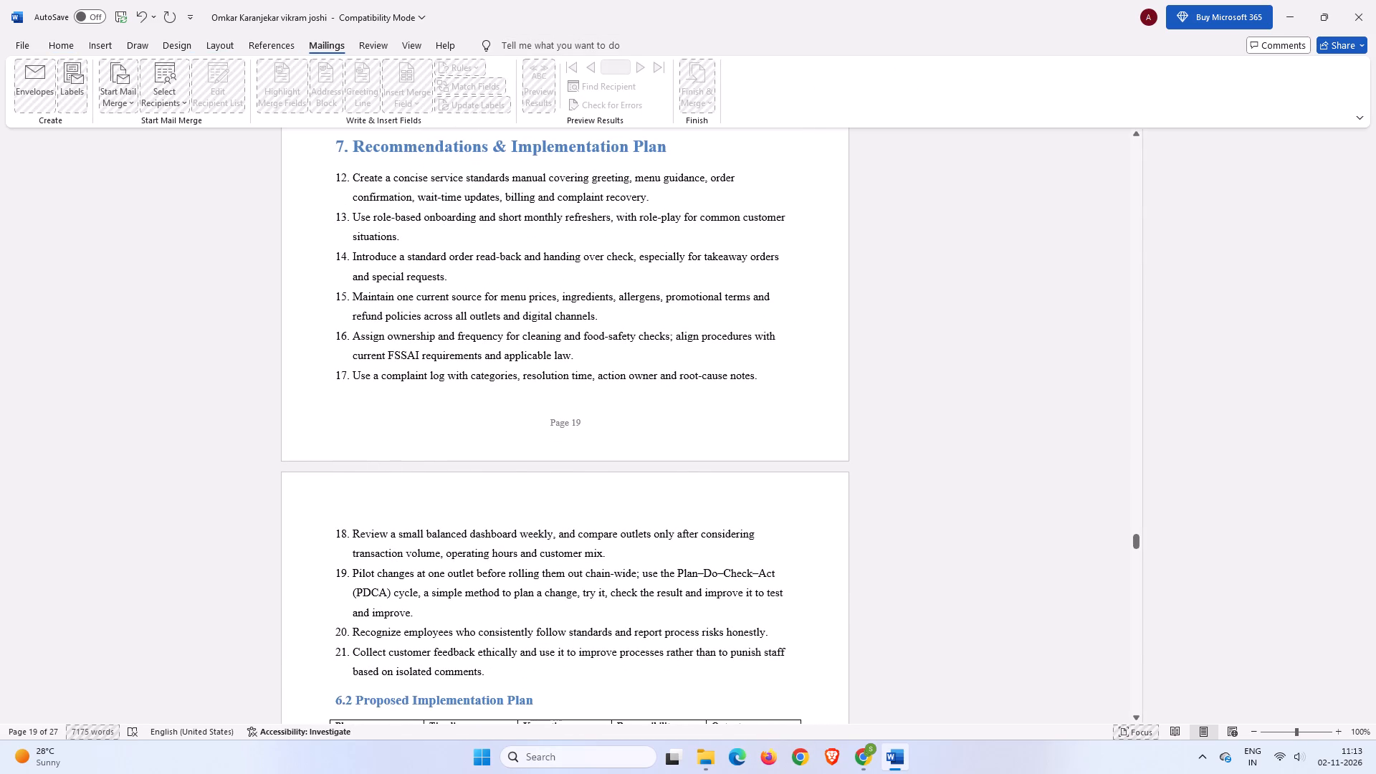
{"action": "scroll", "coordinate": [742, 313], "scroll_direction": "down", "scroll_amount": 14}
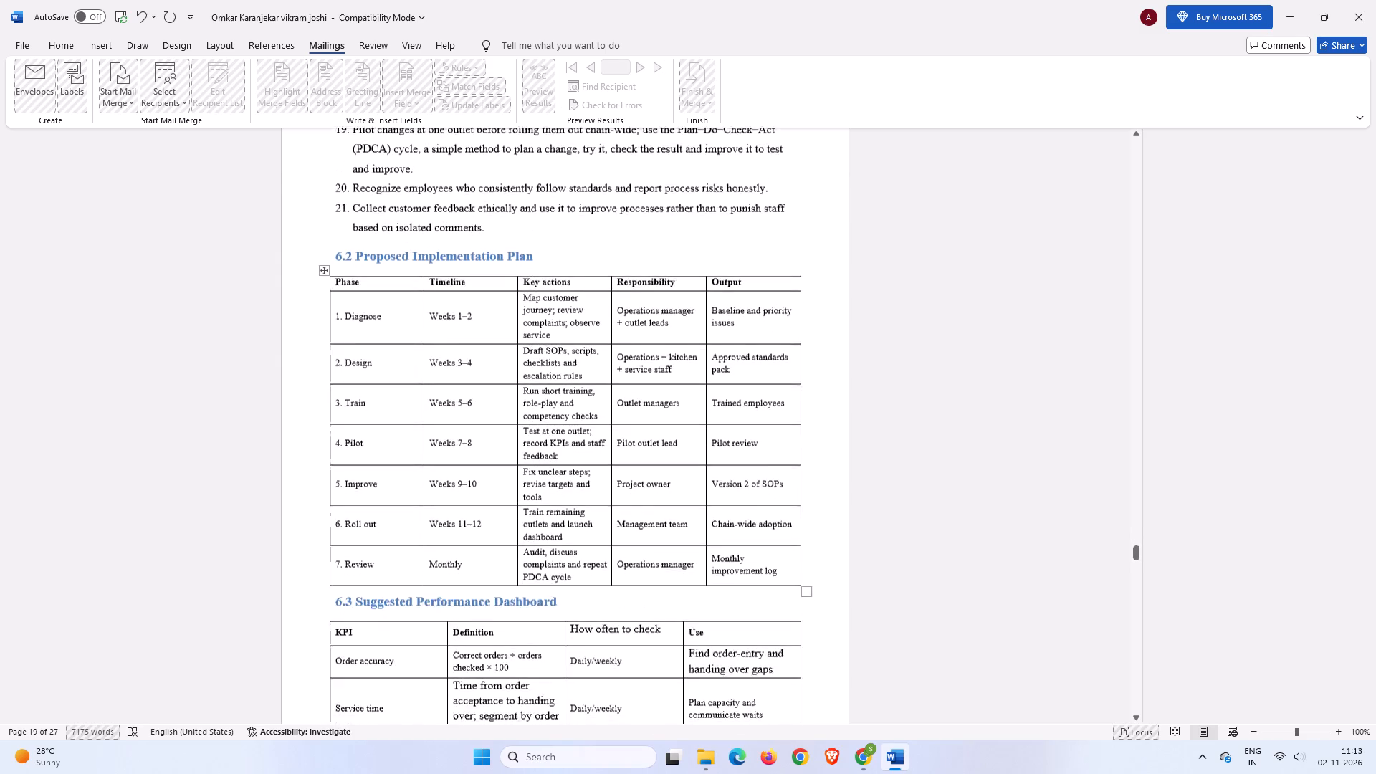
{"action": "scroll", "coordinate": [755, 343], "scroll_direction": "down", "scroll_amount": 8}
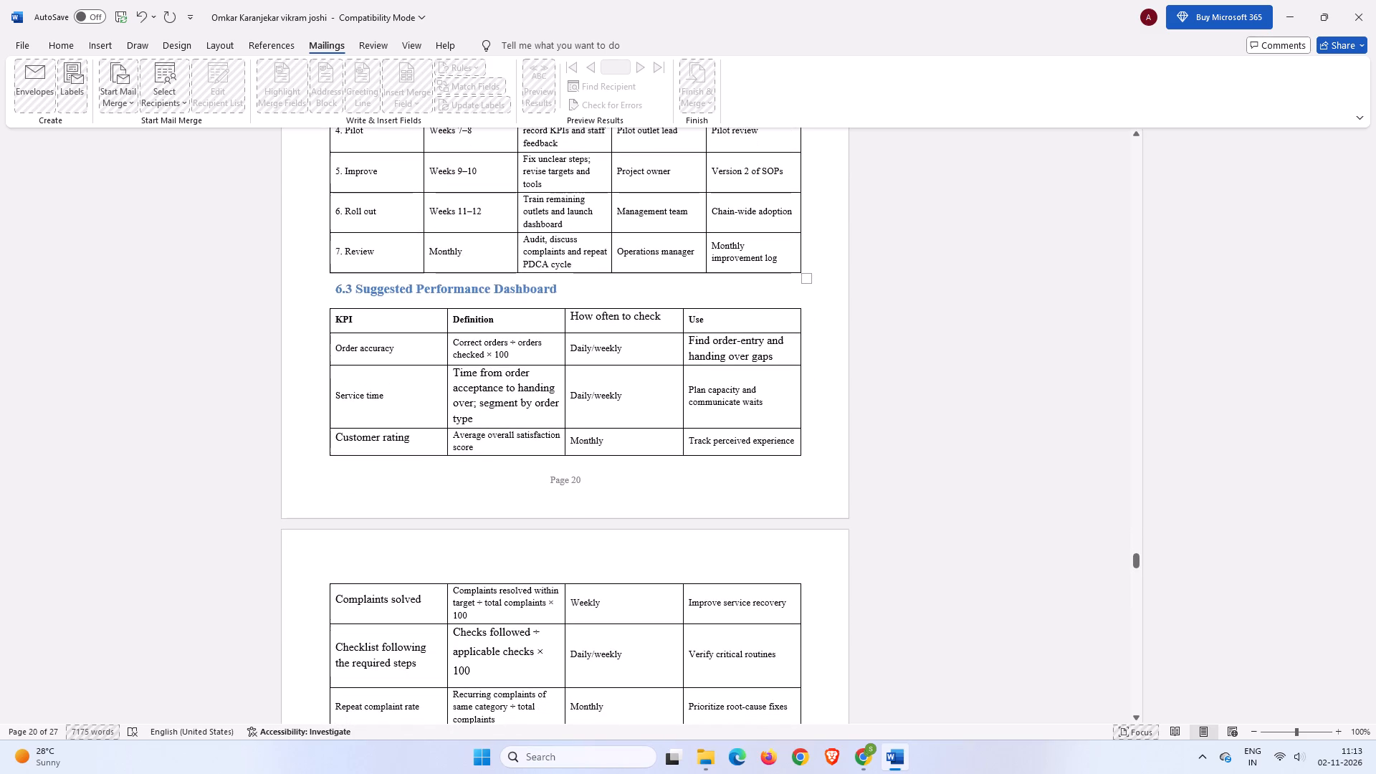
{"action": "scroll", "coordinate": [751, 353], "scroll_direction": "down", "scroll_amount": 8}
{"action": "scroll", "coordinate": [751, 336], "scroll_direction": "up", "scroll_amount": 8}
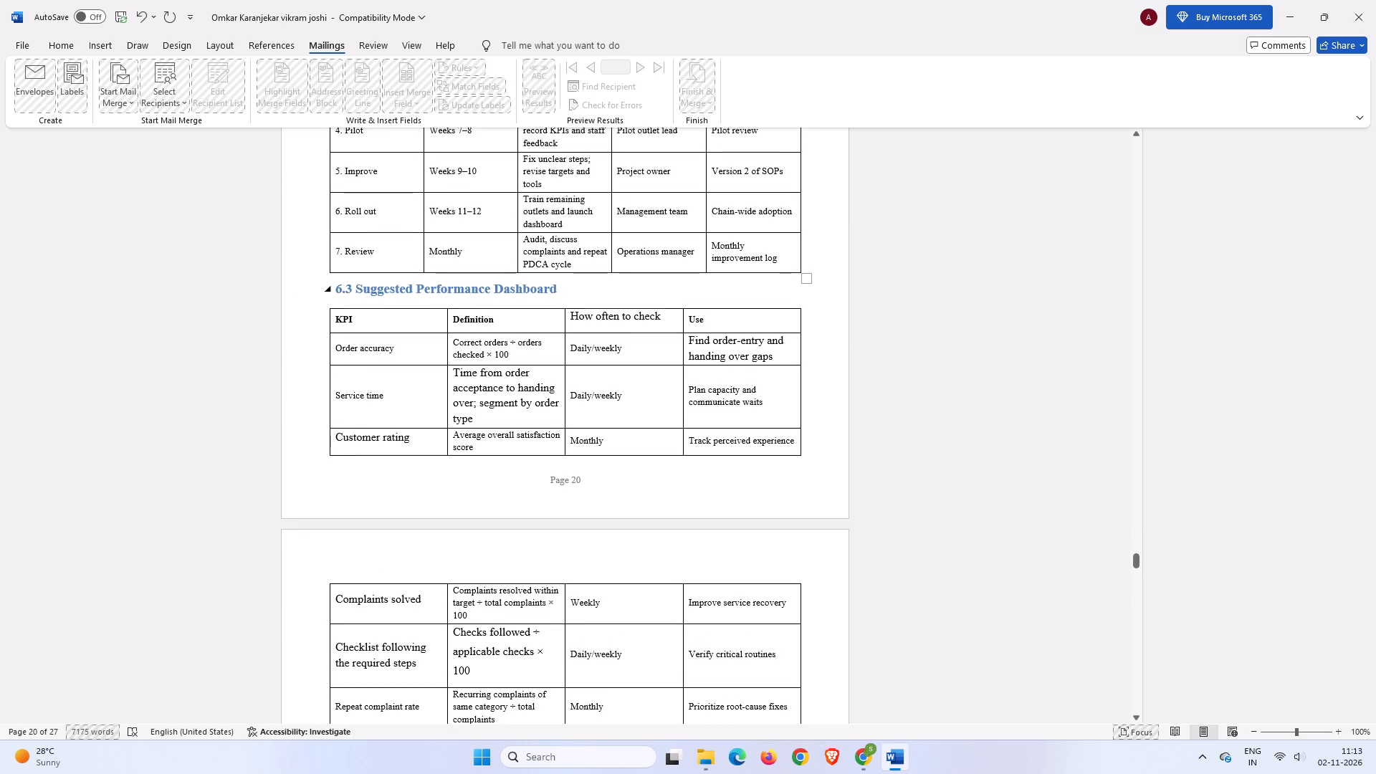
{"action": "left_click", "coordinate": [339, 289]}
{"action": "key", "text": "Left"}
{"action": "key", "text": "Return"}
{"action": "key", "text": "Return"}
{"action": "key", "text": "Return"}
{"action": "key", "text": "Return"}
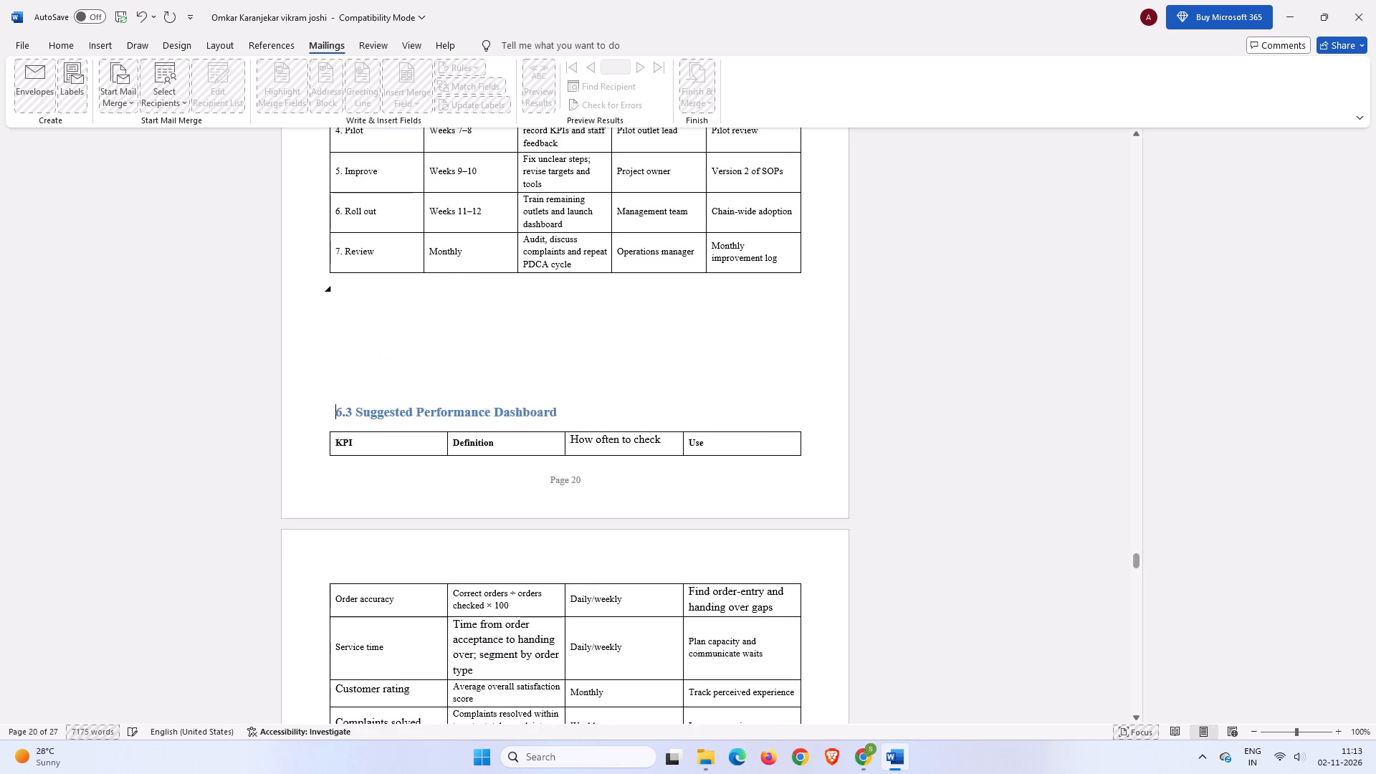
{"action": "key", "text": "Return"}
{"action": "key", "text": "BackSpace"}
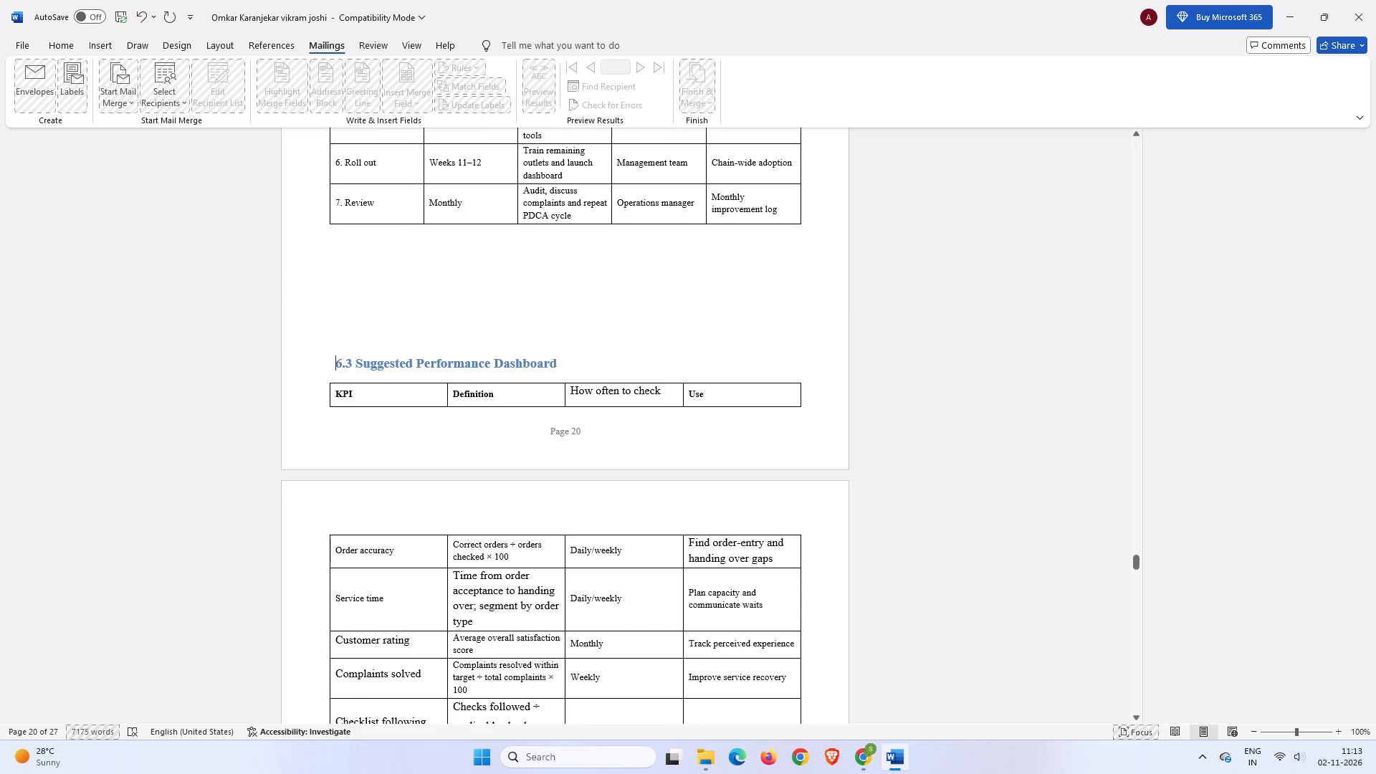
{"action": "key", "text": "Return"}
Remove three blank lines above the 6.3 Suggested Performance Dashboard heading, re-entering "6." at its start.
{"action": "key", "text": "Right"}
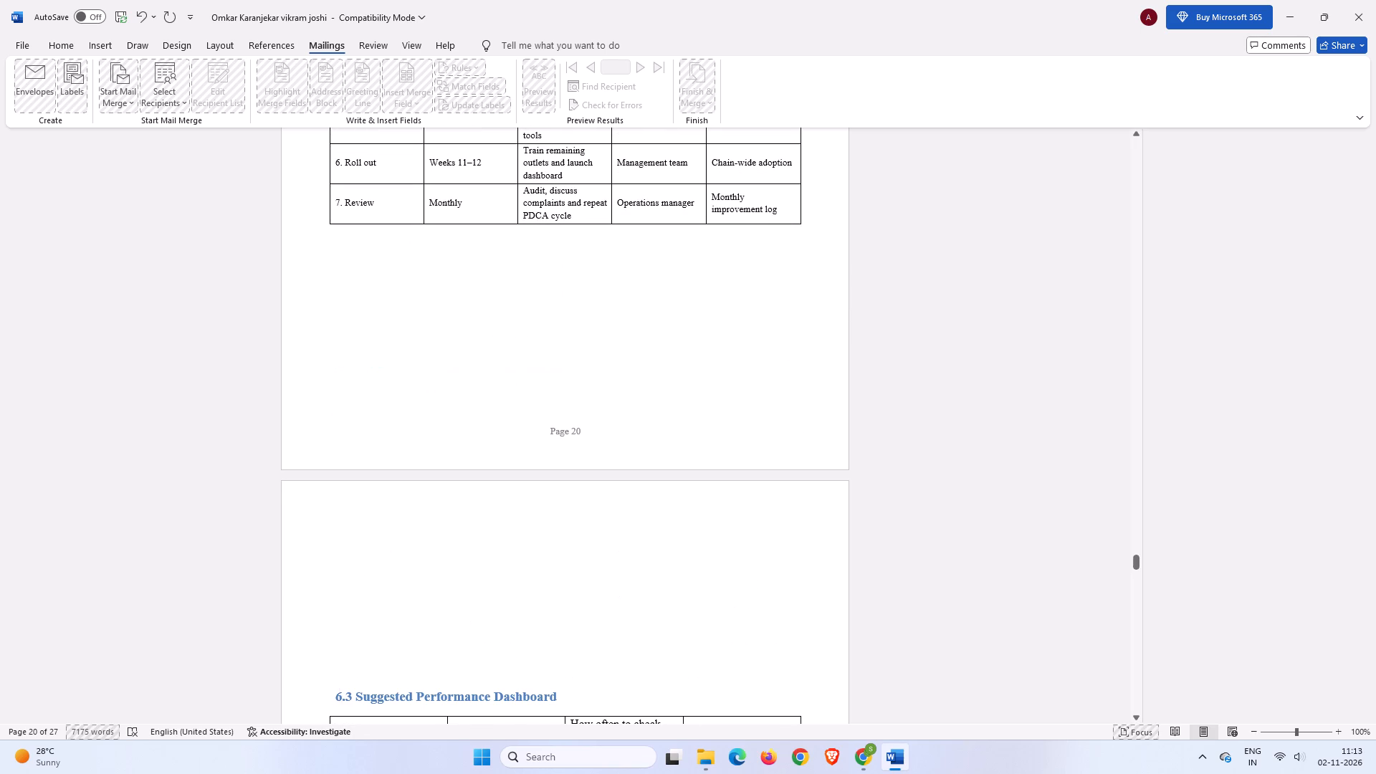
{"action": "key", "text": "Right"}
{"action": "key", "text": "BackSpace"}
{"action": "key", "text": "BackSpace"}
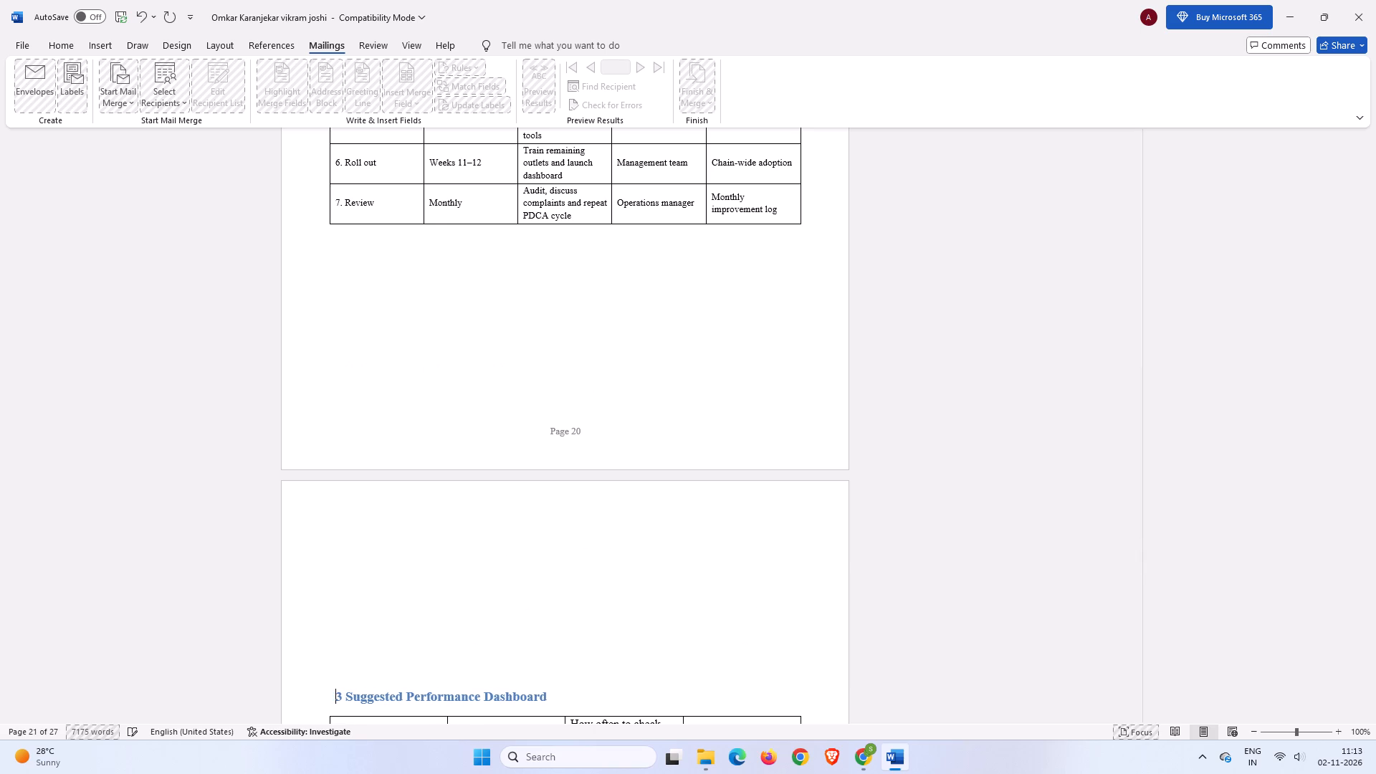
{"action": "key", "text": "BackSpace"}
{"action": "key", "text": "BackSpace"}
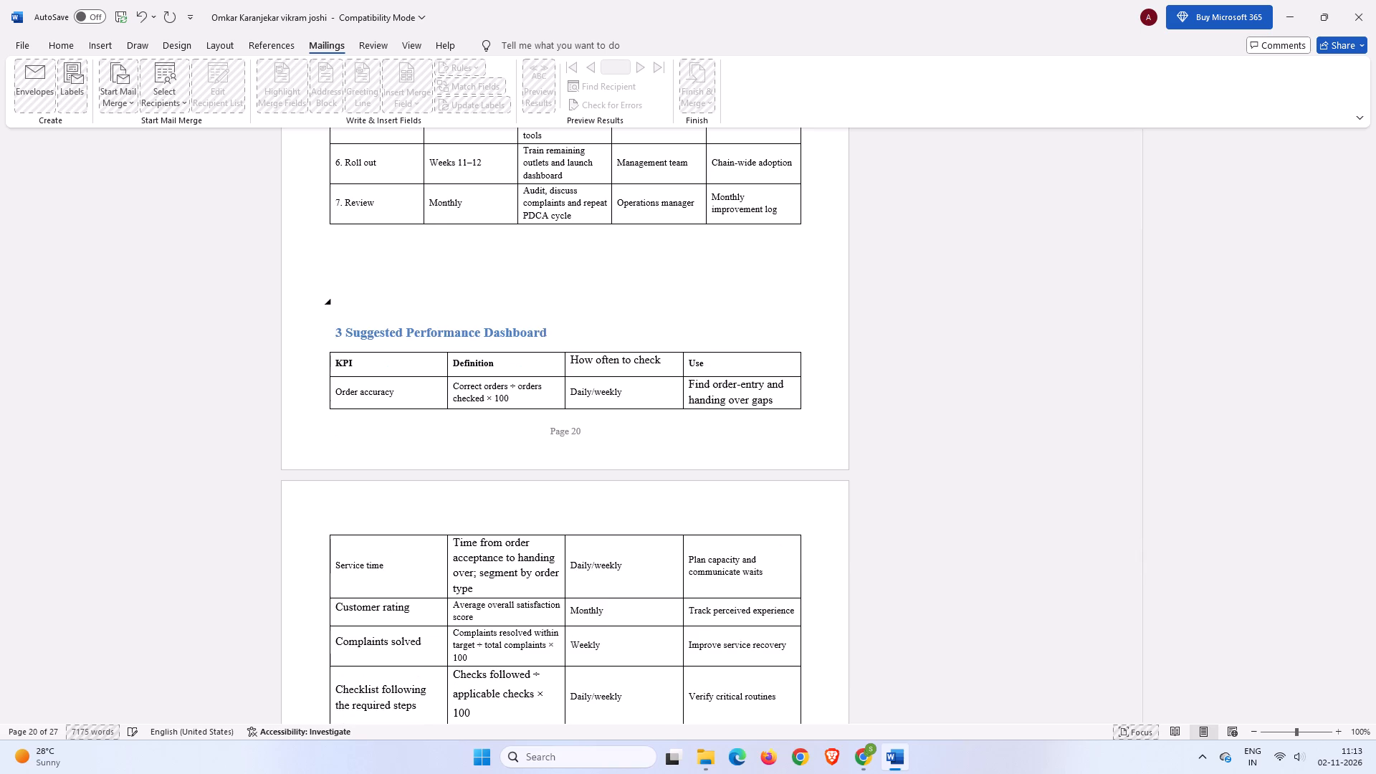
{"action": "key", "text": "BackSpace"}
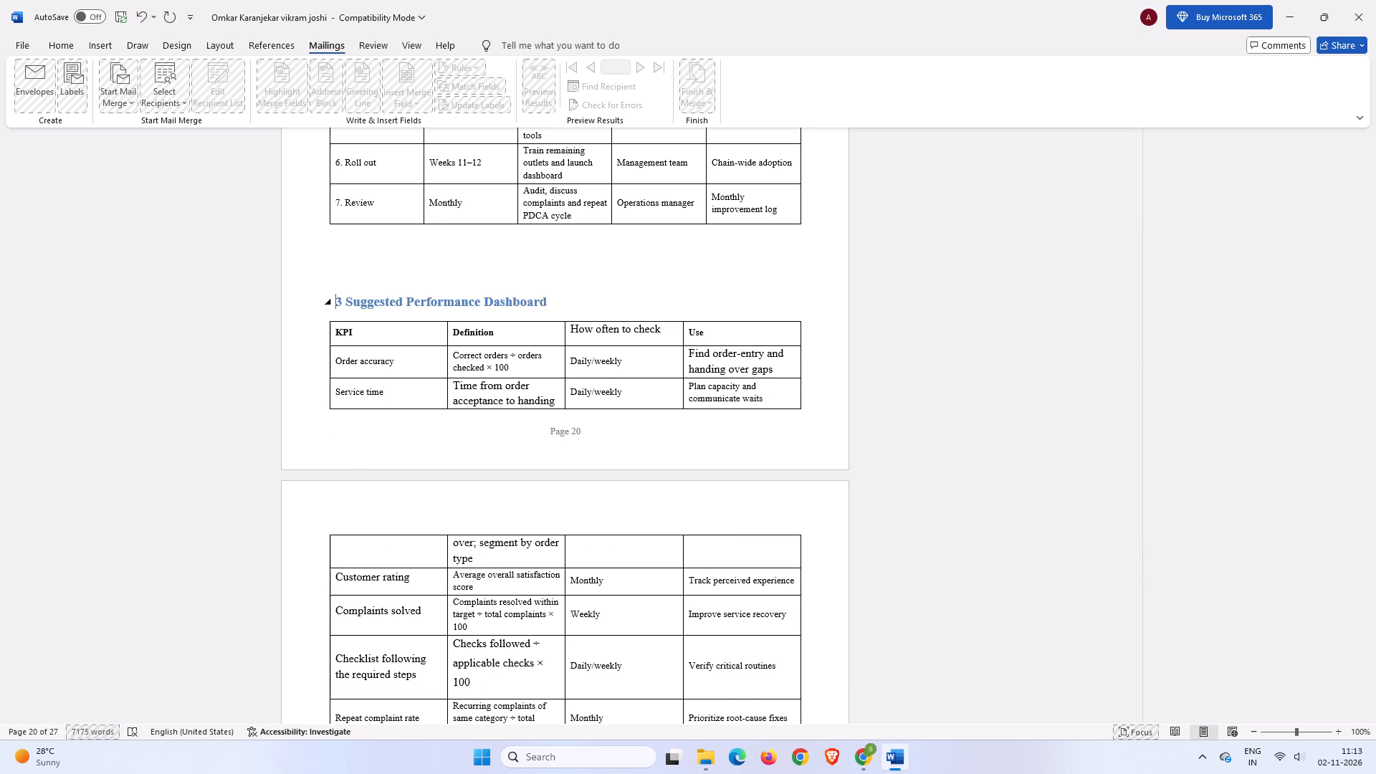
{"action": "key", "text": "6"}
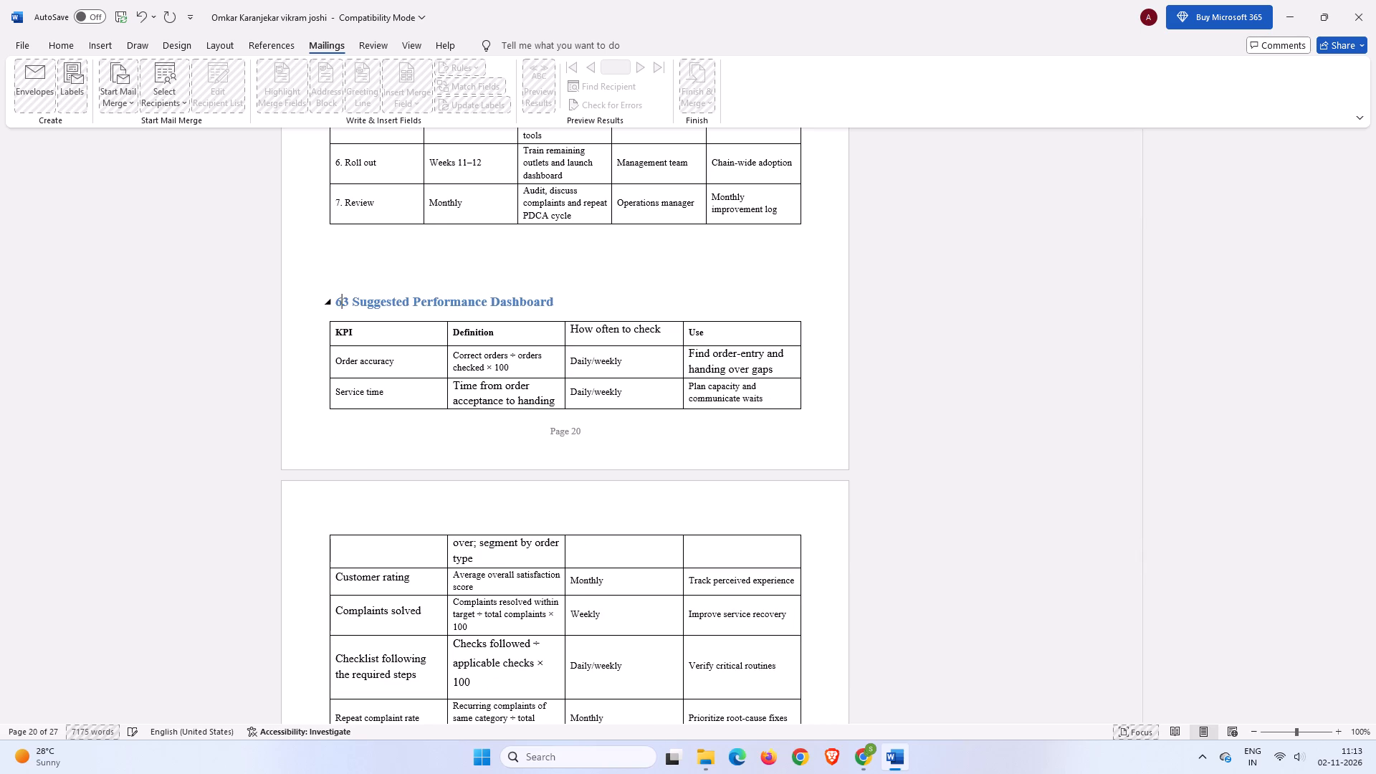
{"action": "key", "text": "period"}
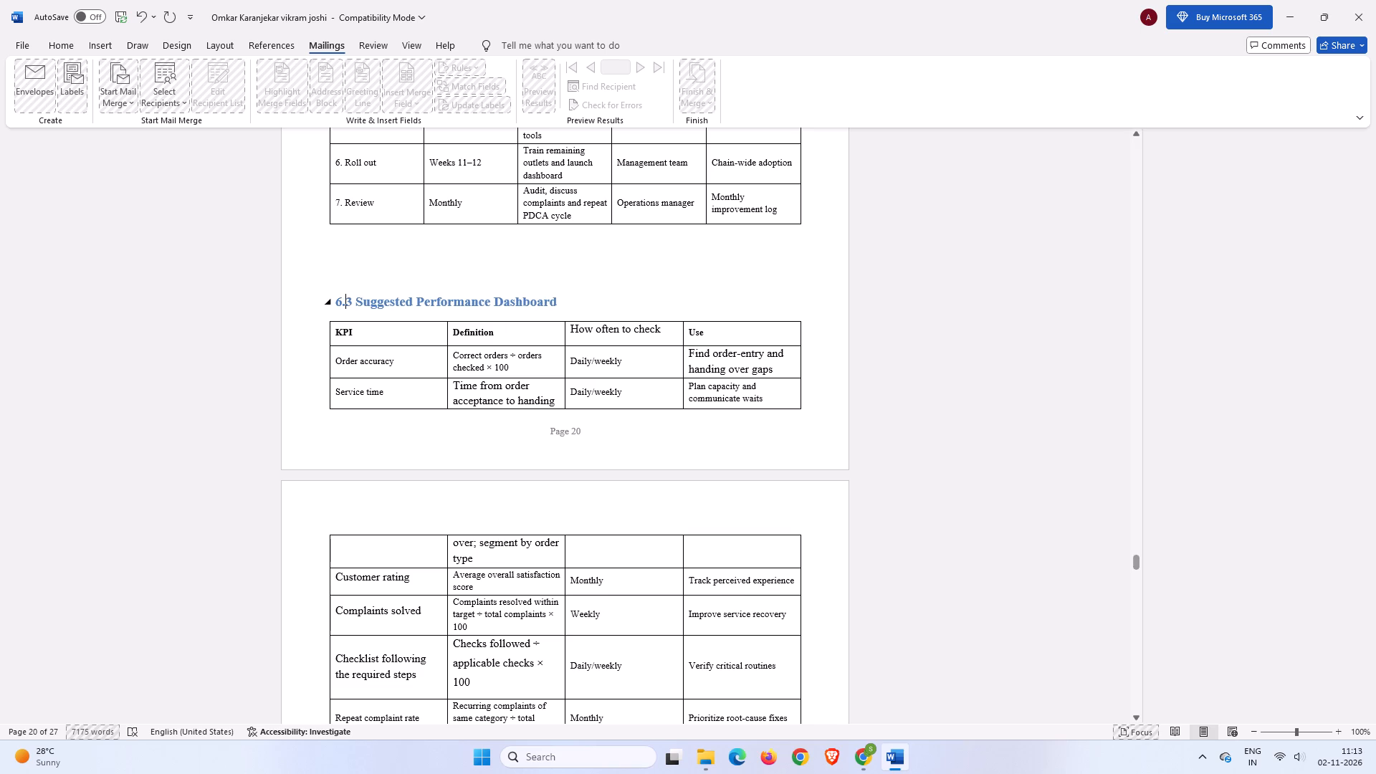
Insert one blank line between the performance dashboard table and the 6.4 Future Scope heading.
{"action": "scroll", "coordinate": [566, 396], "scroll_direction": "down", "scroll_amount": 5}
{"action": "scroll", "coordinate": [649, 375], "scroll_direction": "down", "scroll_amount": 5}
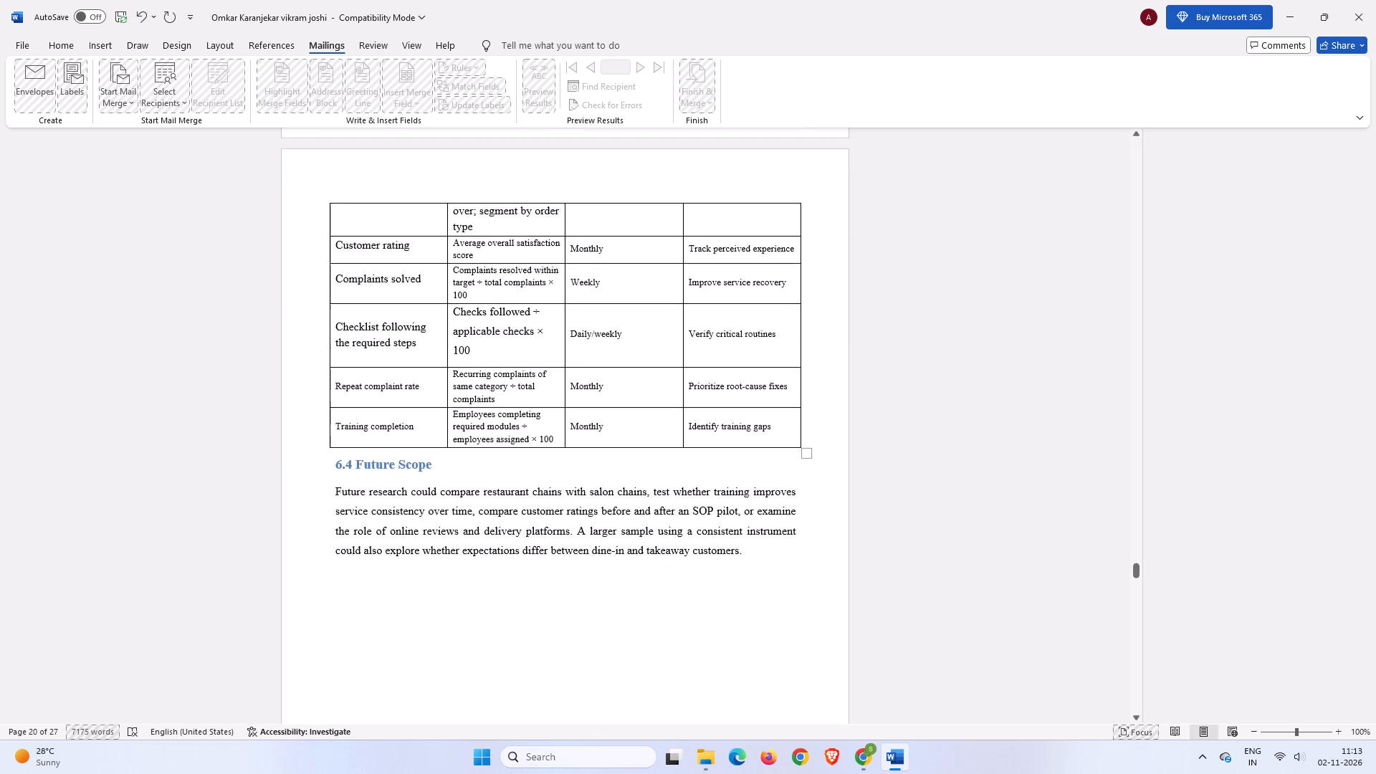
{"action": "scroll", "coordinate": [643, 393], "scroll_direction": "down", "scroll_amount": 4}
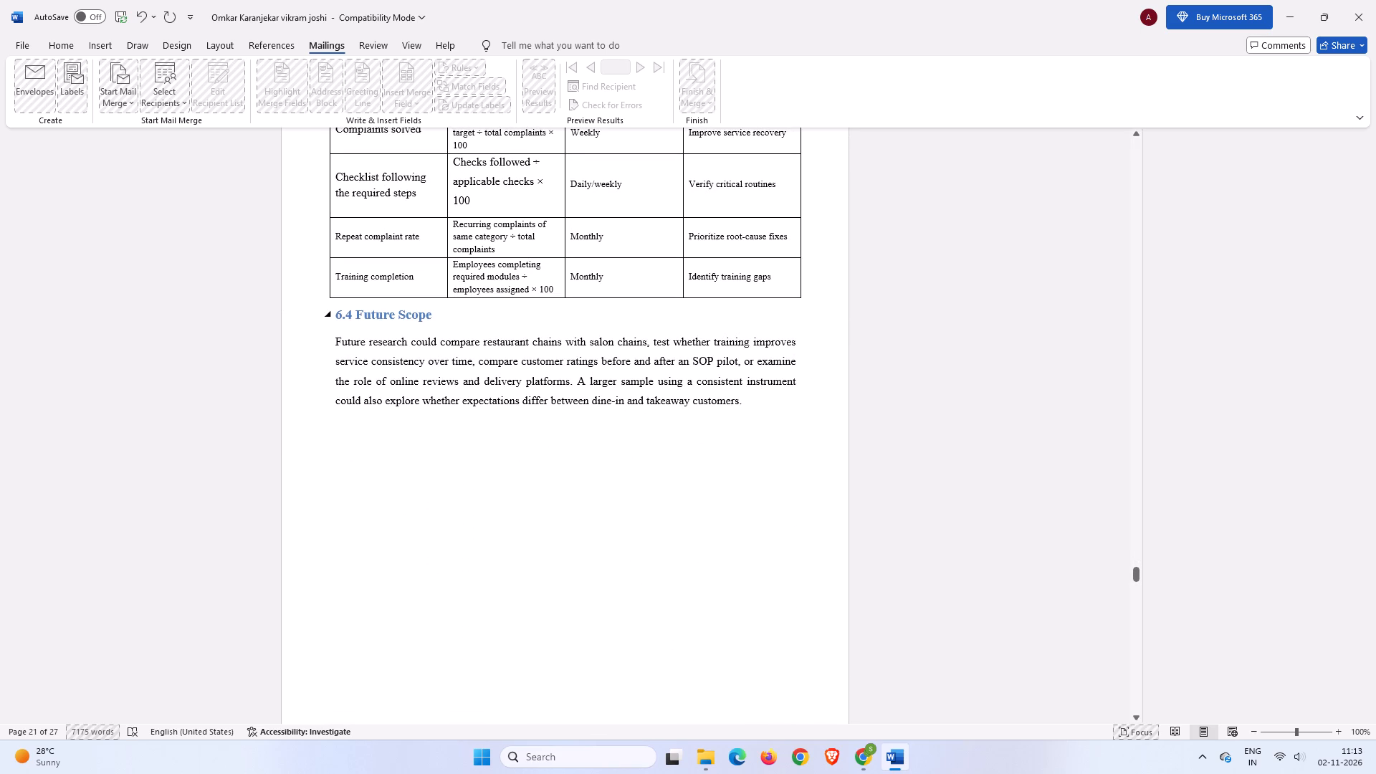
{"action": "left_click", "coordinate": [334, 310]}
{"action": "key", "text": "Return"}
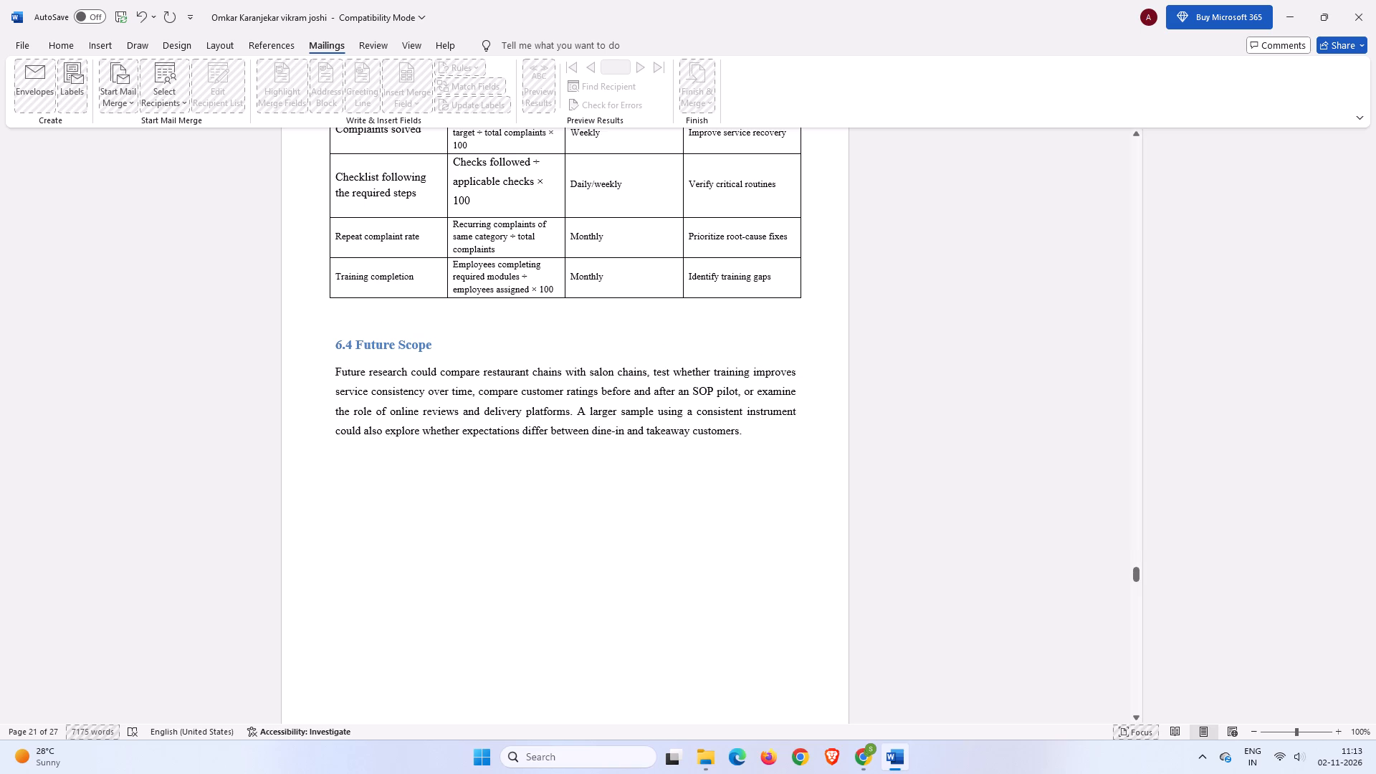
Add the recently used four-diamond bullet to the REFERENCES heading.
{"action": "scroll", "coordinate": [544, 367], "scroll_direction": "down", "scroll_amount": 4}
{"action": "scroll", "coordinate": [619, 377], "scroll_direction": "up", "scroll_amount": 15}
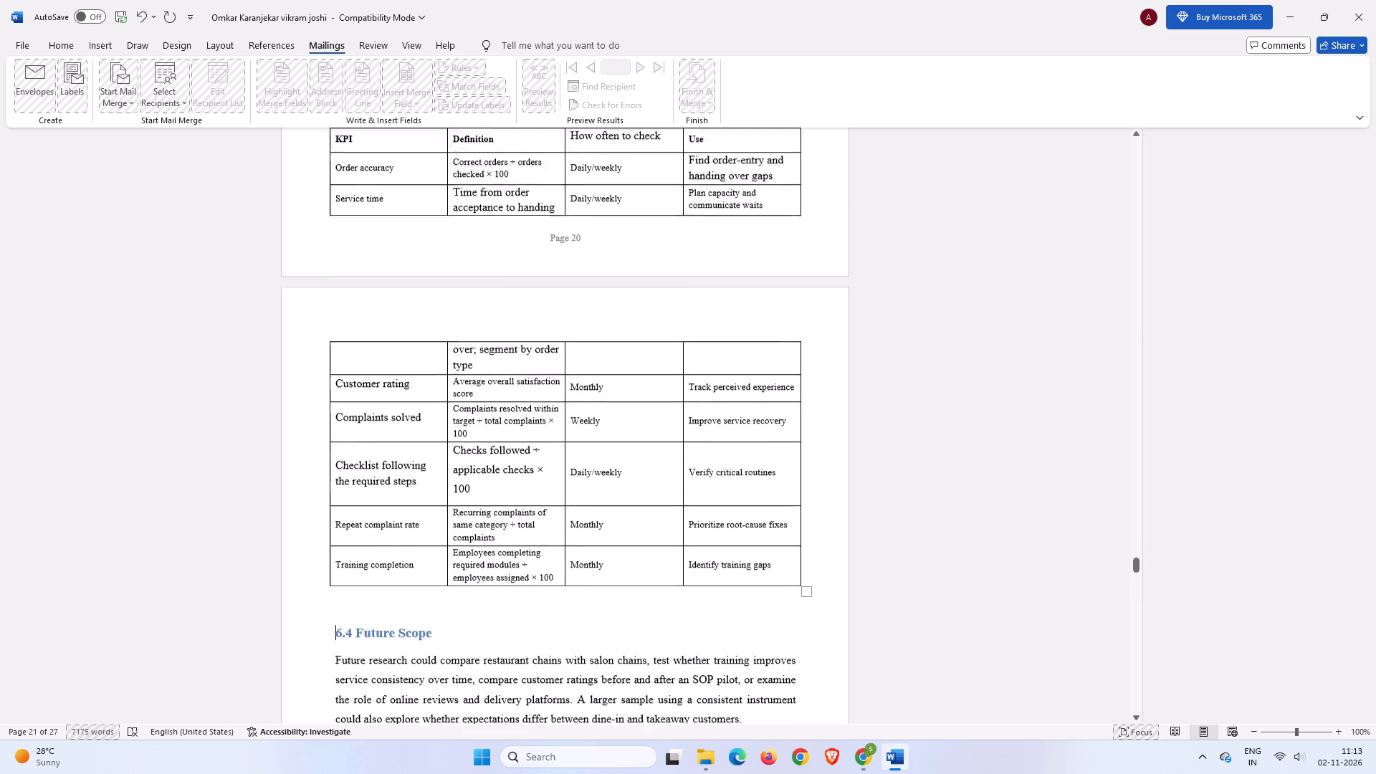
{"action": "scroll", "coordinate": [587, 338], "scroll_direction": "up", "scroll_amount": 18}
{"action": "scroll", "coordinate": [587, 338], "scroll_direction": "up", "scroll_amount": 12}
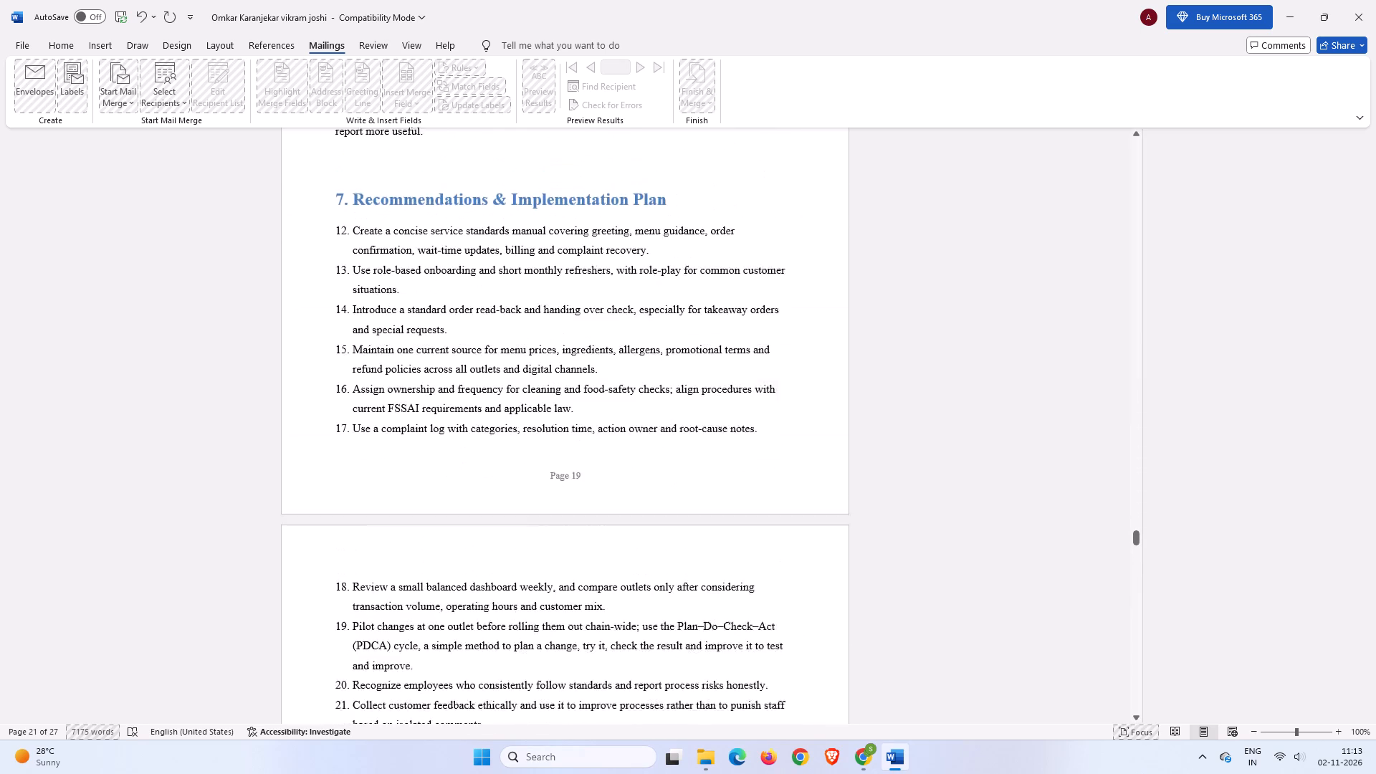
{"action": "scroll", "coordinate": [587, 338], "scroll_direction": "up", "scroll_amount": 3}
{"action": "scroll", "coordinate": [587, 389], "scroll_direction": "down", "scroll_amount": 14}
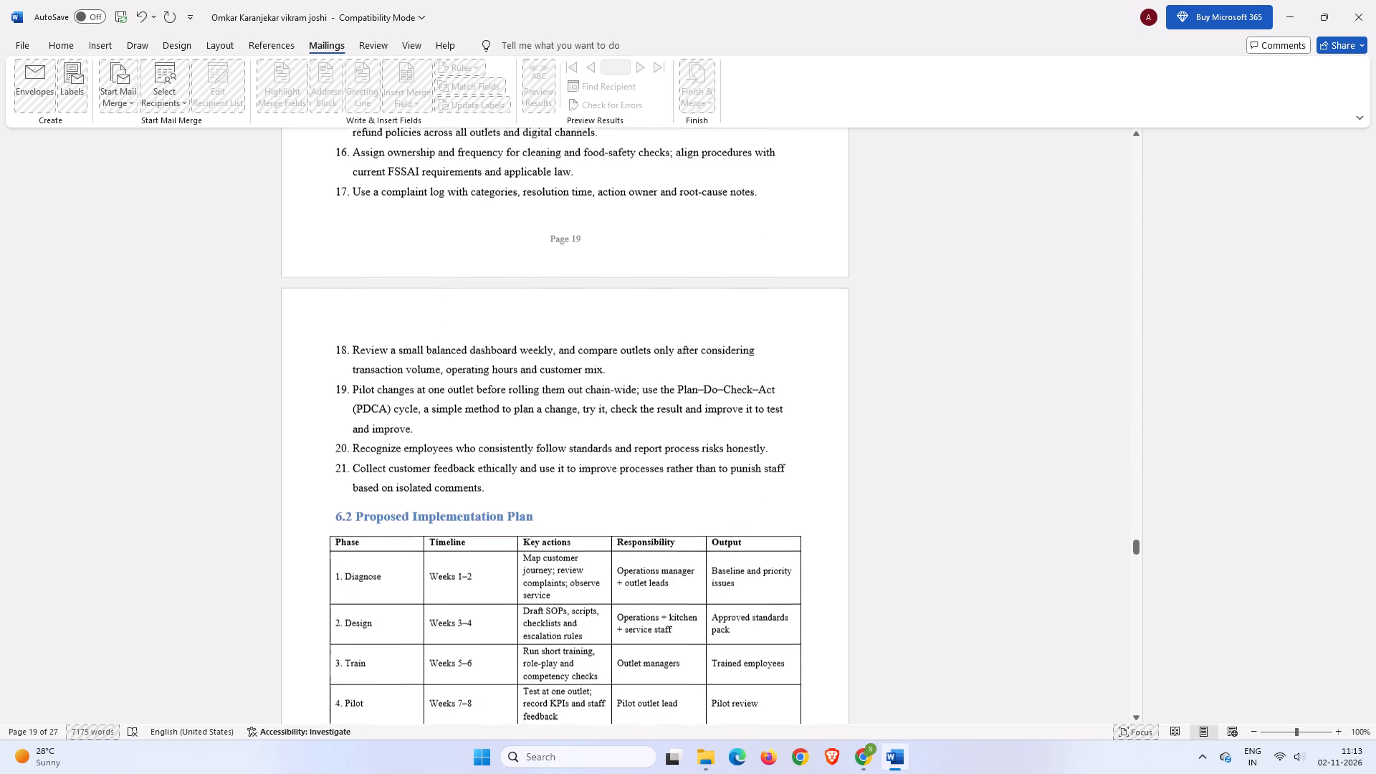
{"action": "scroll", "coordinate": [689, 315], "scroll_direction": "down", "scroll_amount": 20}
{"action": "scroll", "coordinate": [689, 315], "scroll_direction": "down", "scroll_amount": 4}
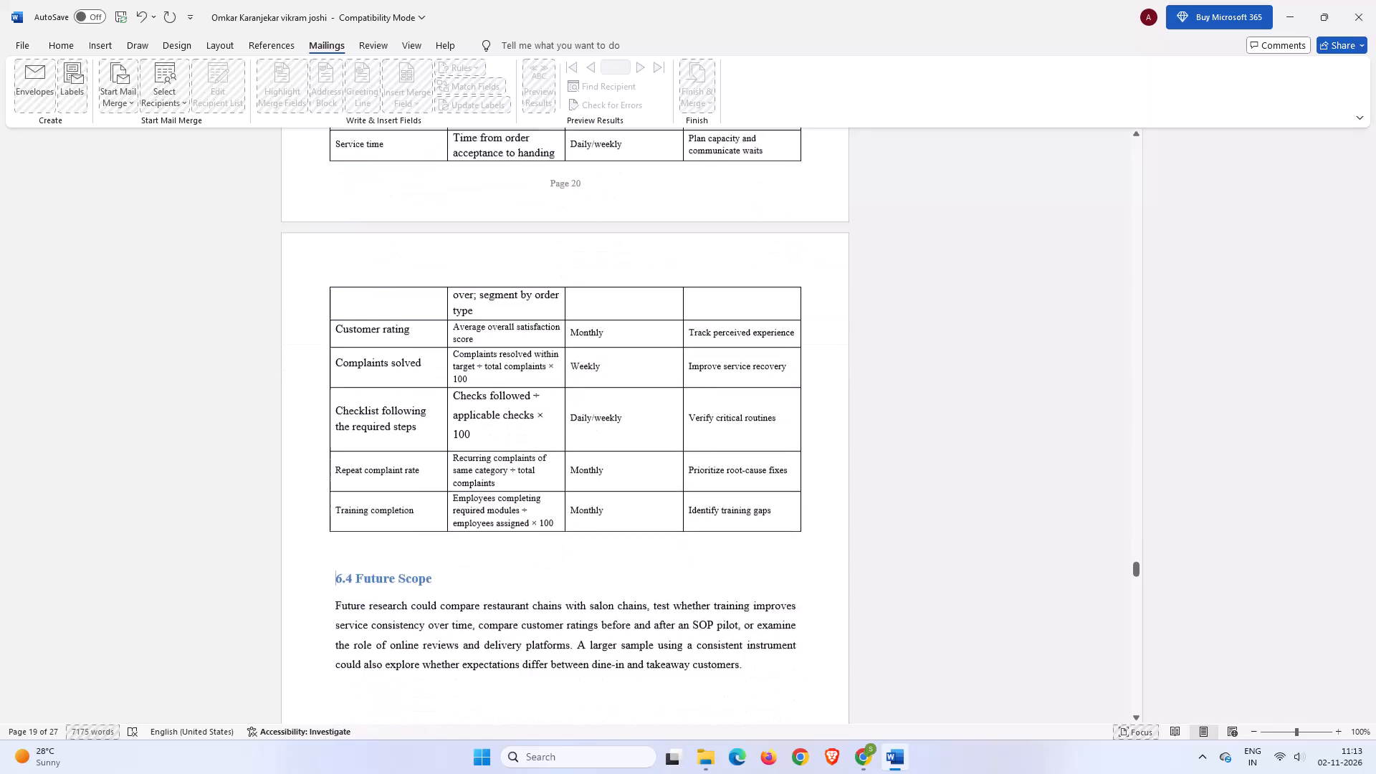
{"action": "scroll", "coordinate": [823, 482], "scroll_direction": "down", "scroll_amount": 17}
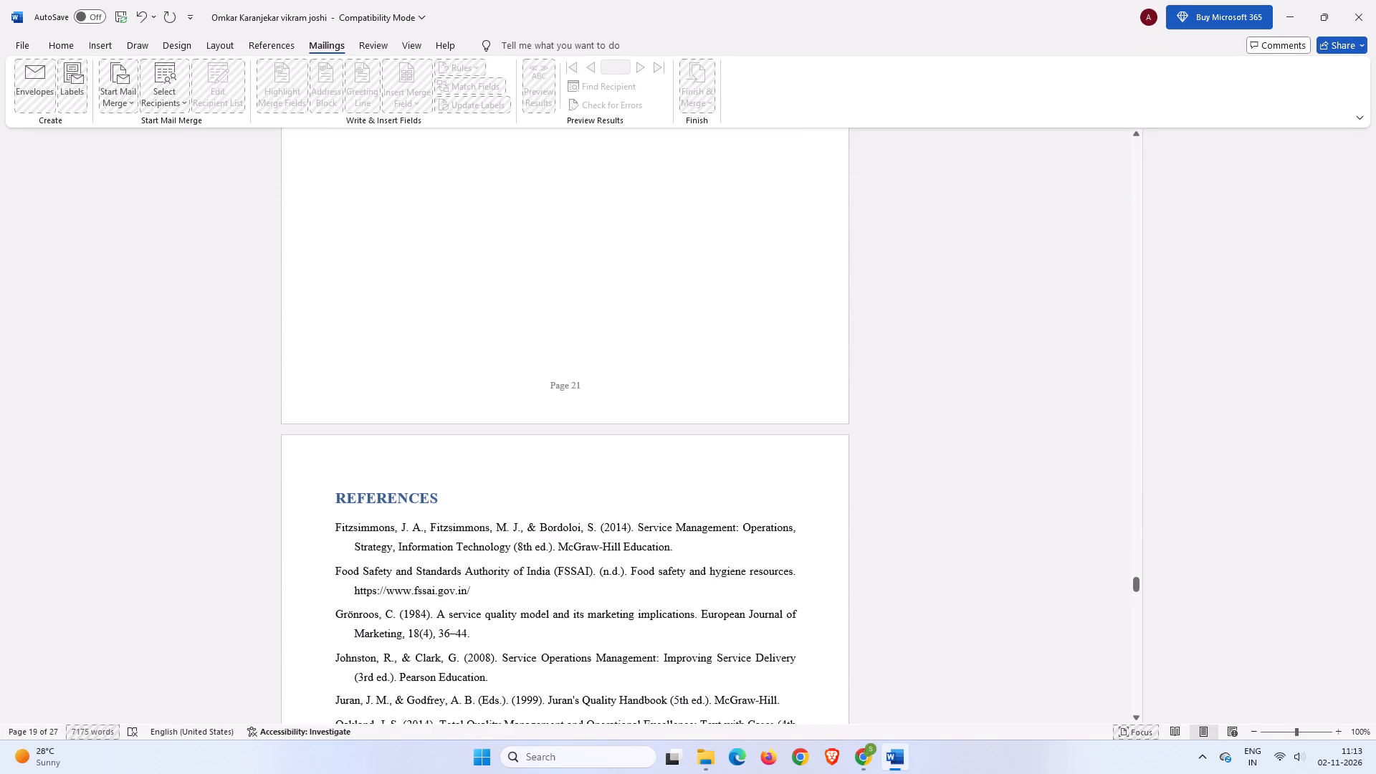
{"action": "left_click", "coordinate": [333, 499]}
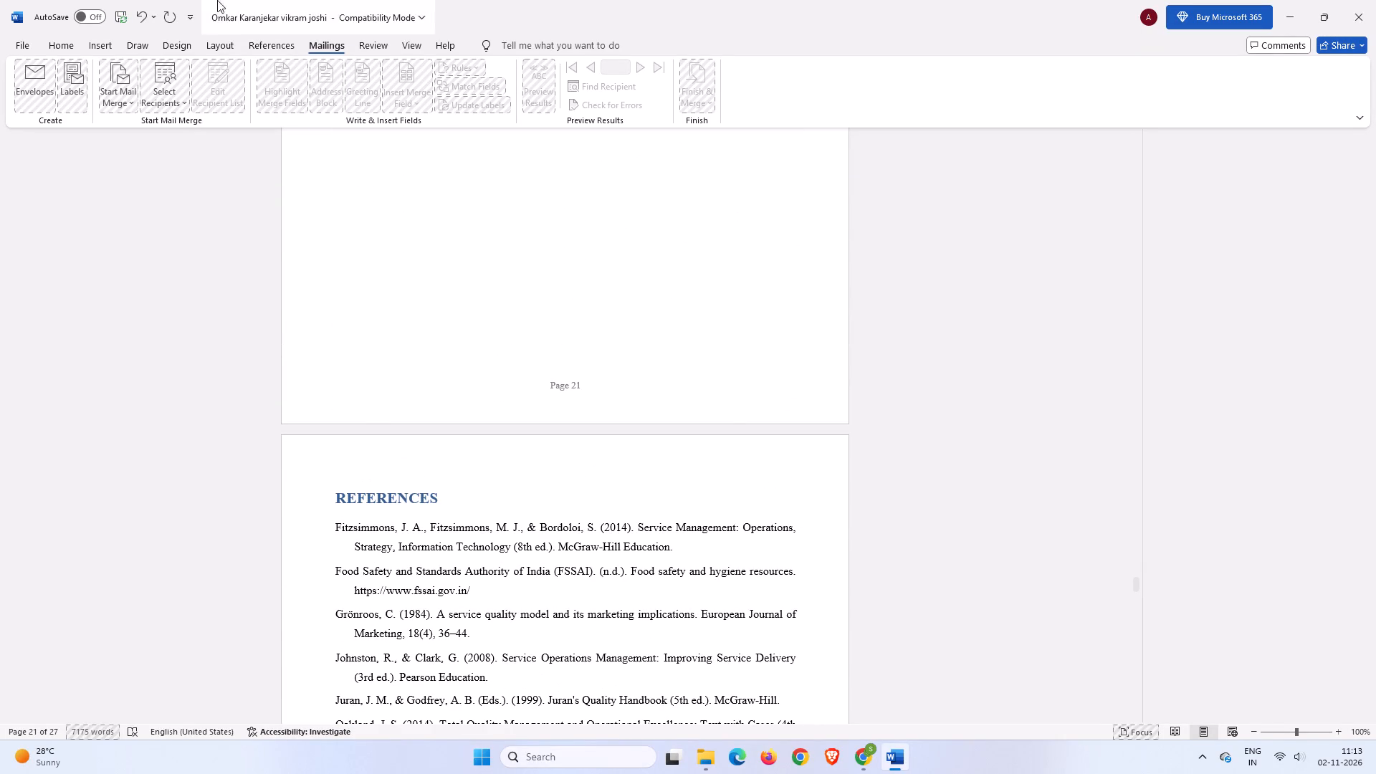
{"action": "left_click", "coordinate": [72, 40]}
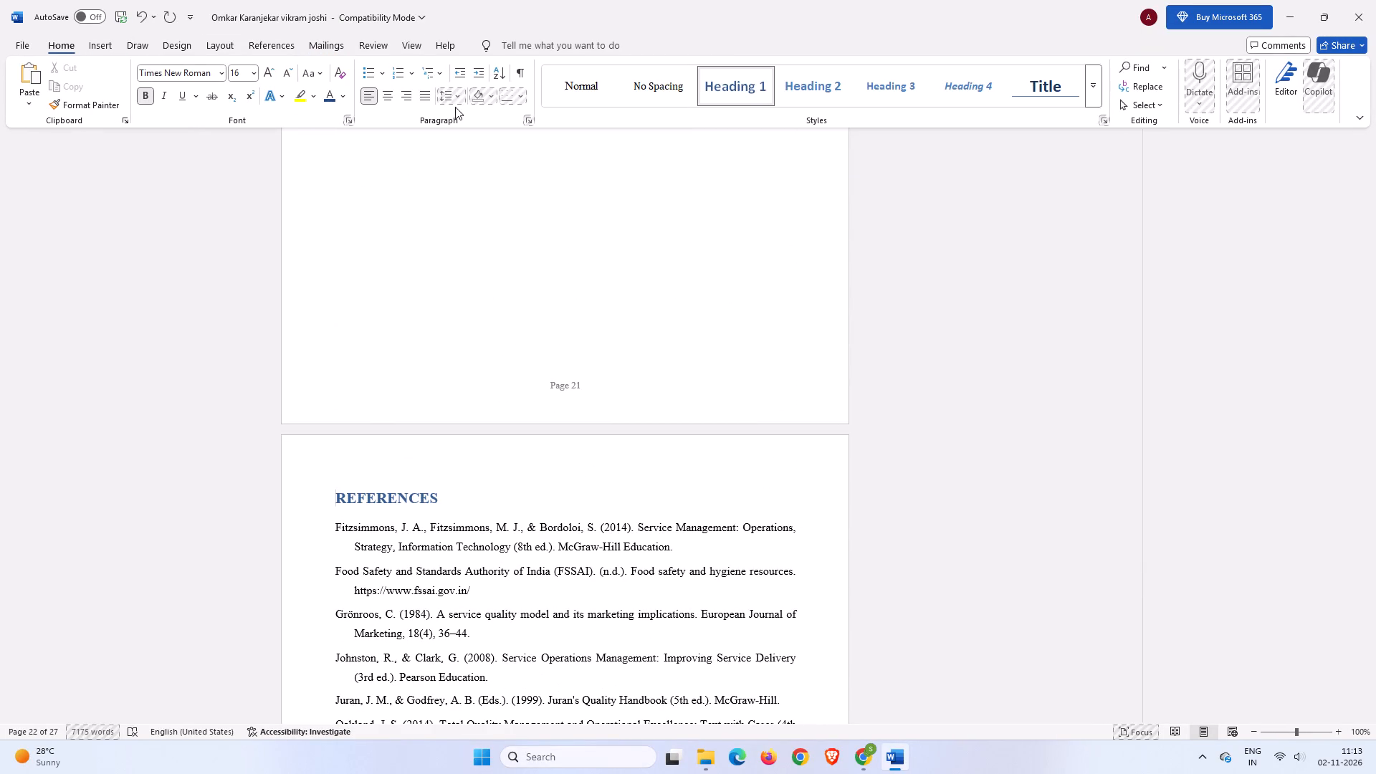
{"action": "left_click", "coordinate": [381, 77]}
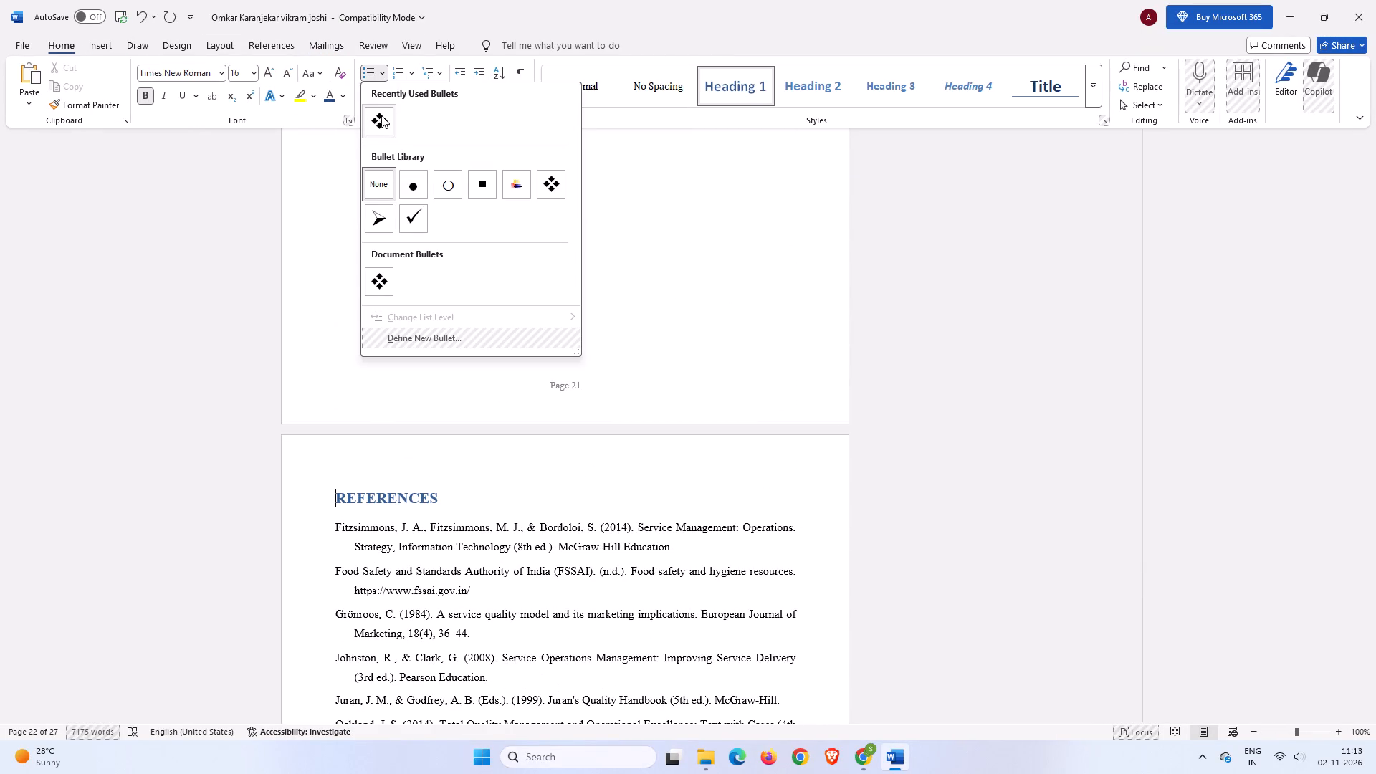
{"action": "left_click", "coordinate": [390, 116]}
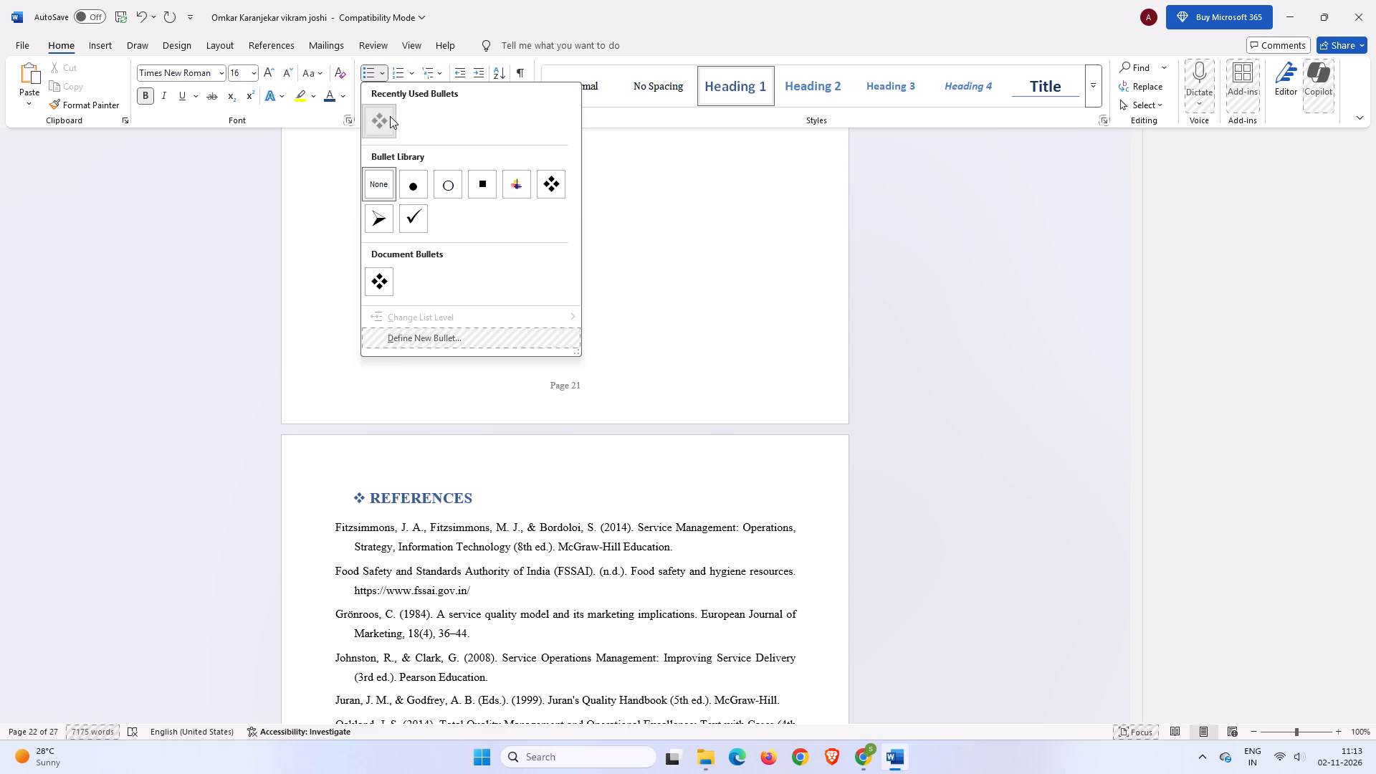
Look through the REFERENCES list to the start of the appendices and check which page it is on.
{"action": "scroll", "coordinate": [551, 297], "scroll_direction": "down", "scroll_amount": 7}
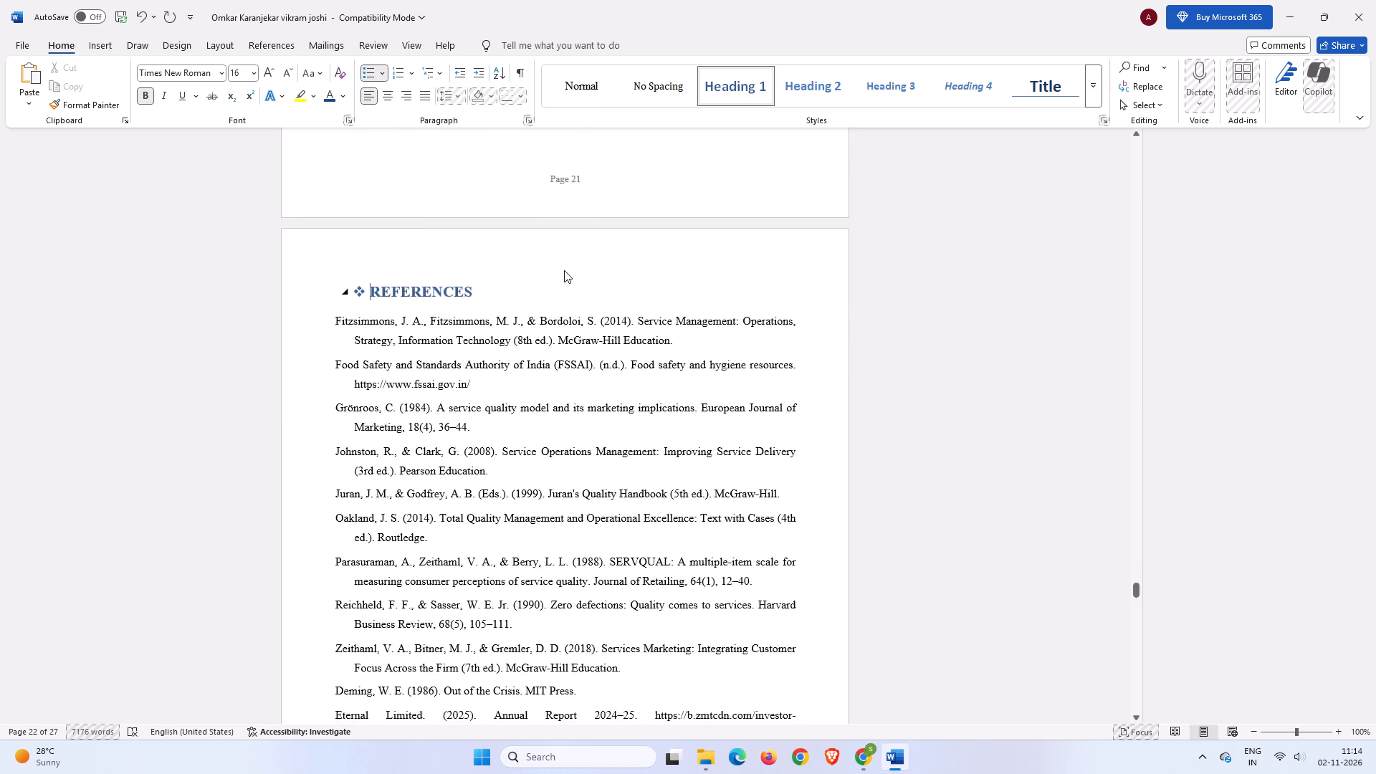
{"action": "scroll", "coordinate": [564, 270], "scroll_direction": "down", "scroll_amount": 9}
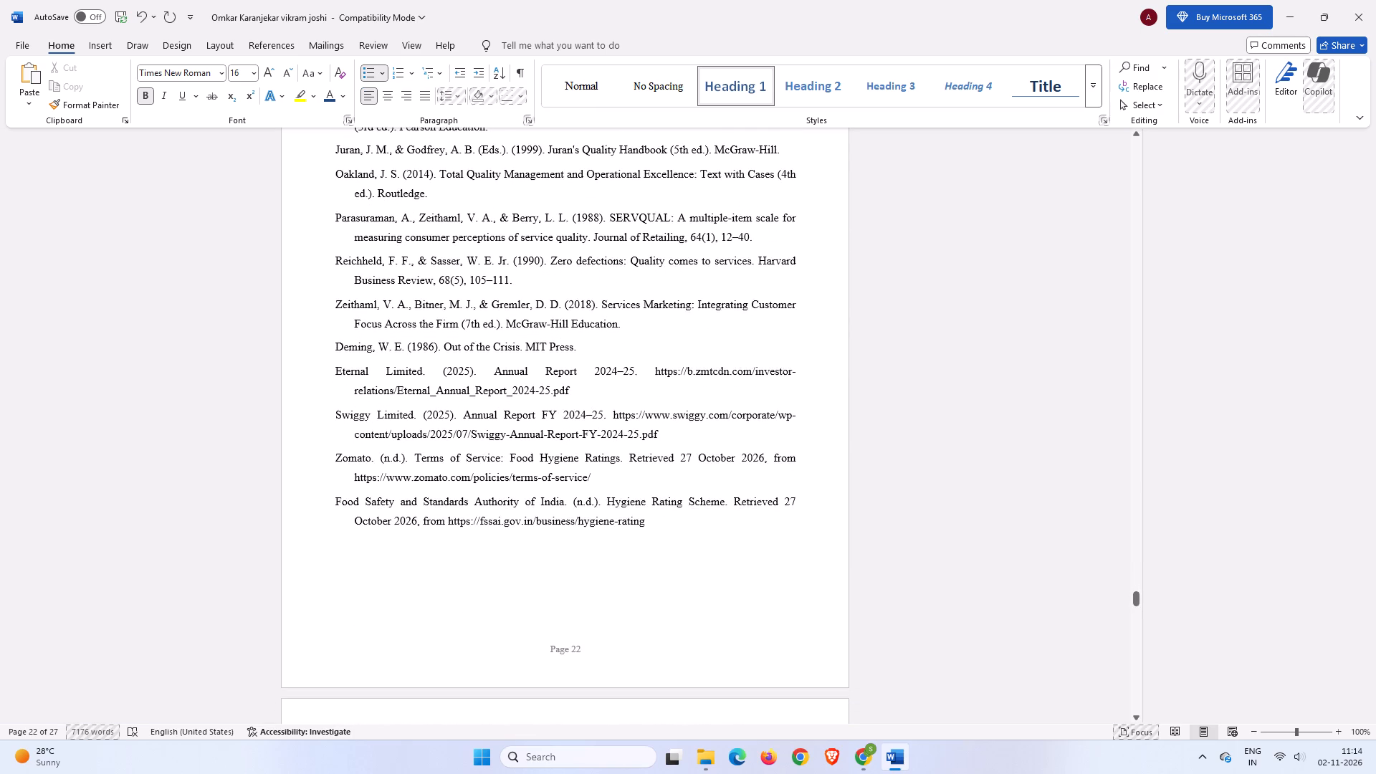
{"action": "scroll", "coordinate": [580, 259], "scroll_direction": "down", "scroll_amount": 9}
{"action": "scroll", "coordinate": [612, 260], "scroll_direction": "up", "scroll_amount": 9}
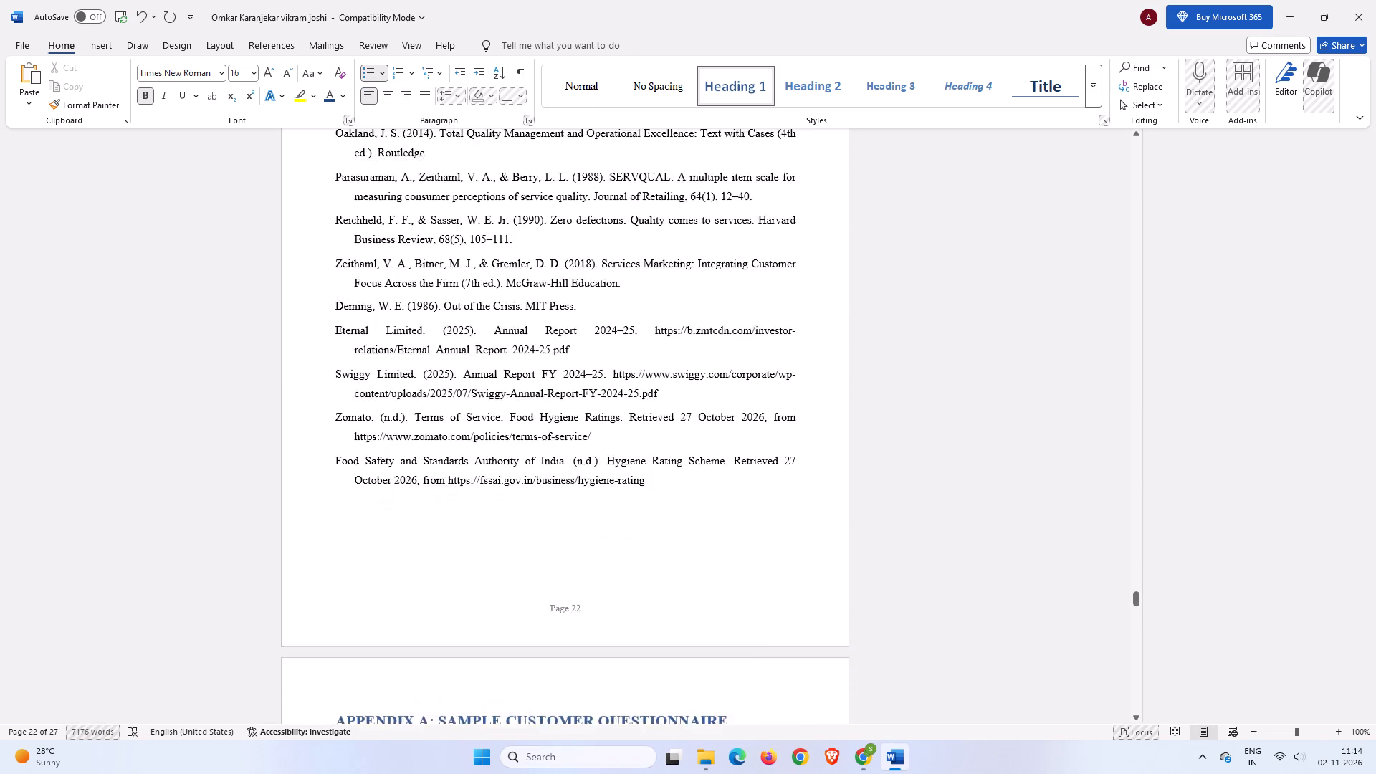
{"action": "scroll", "coordinate": [612, 260], "scroll_direction": "up", "scroll_amount": 20}
{"action": "scroll", "coordinate": [612, 260], "scroll_direction": "up", "scroll_amount": 11}
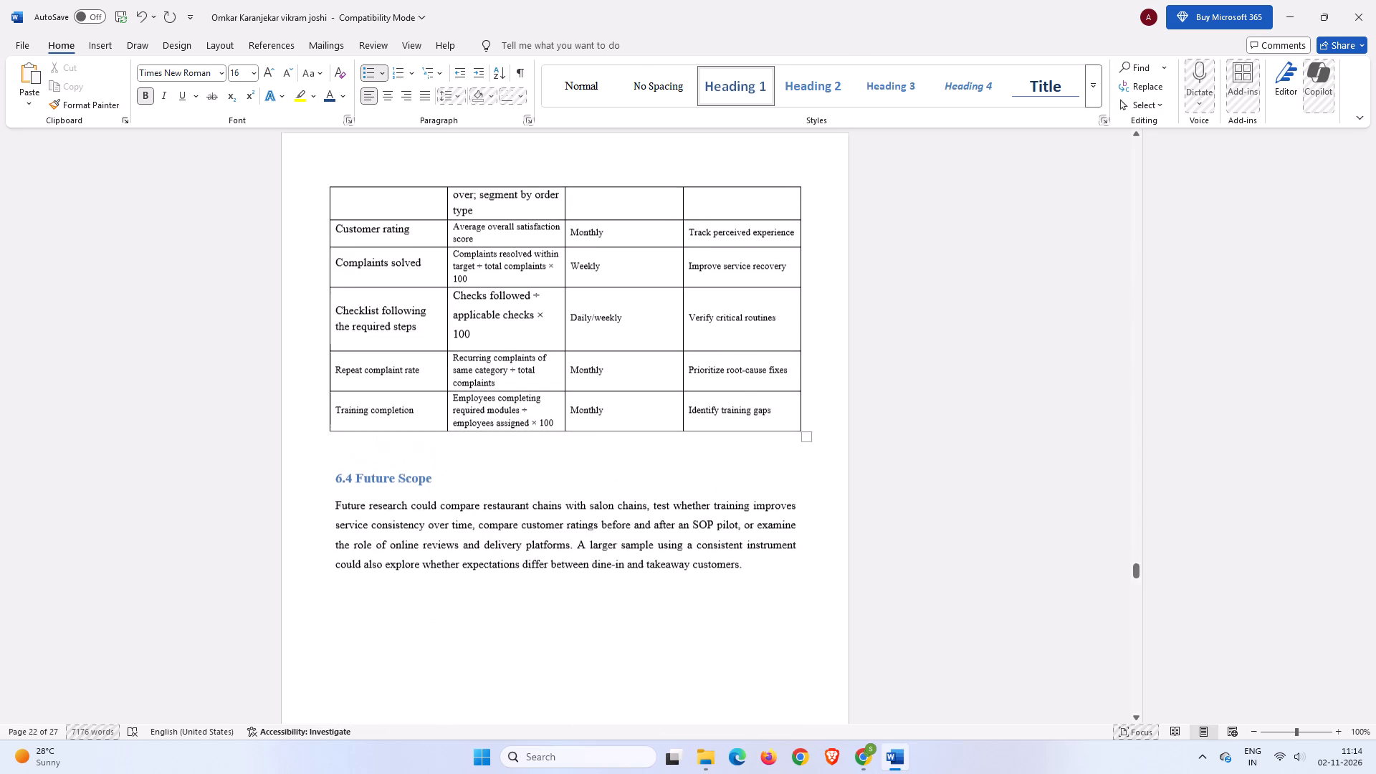
In the INDEX table, enter page 19 for Recommendations and Implementation Plan and page 22 for References.
{"action": "left_click", "coordinate": [1133, 158]}
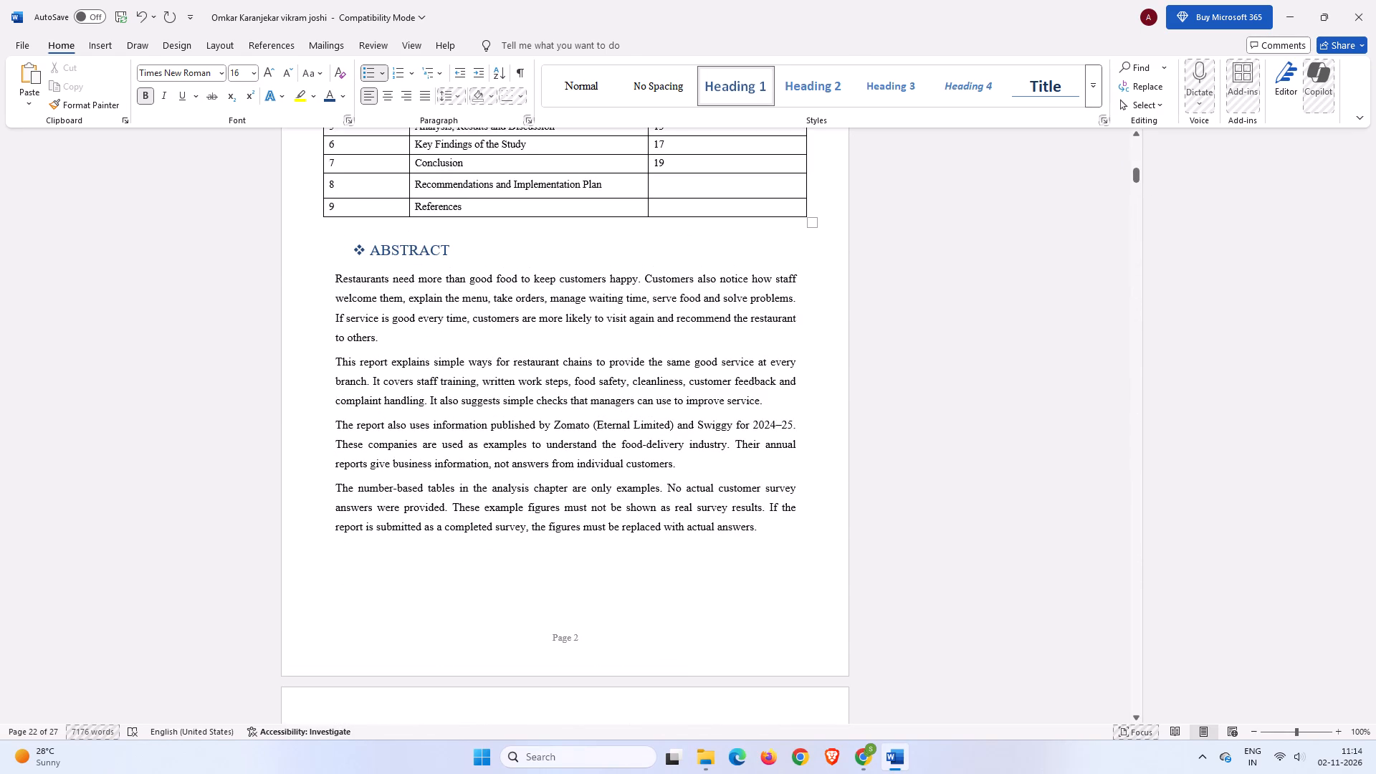
{"action": "left_click", "coordinate": [689, 184]}
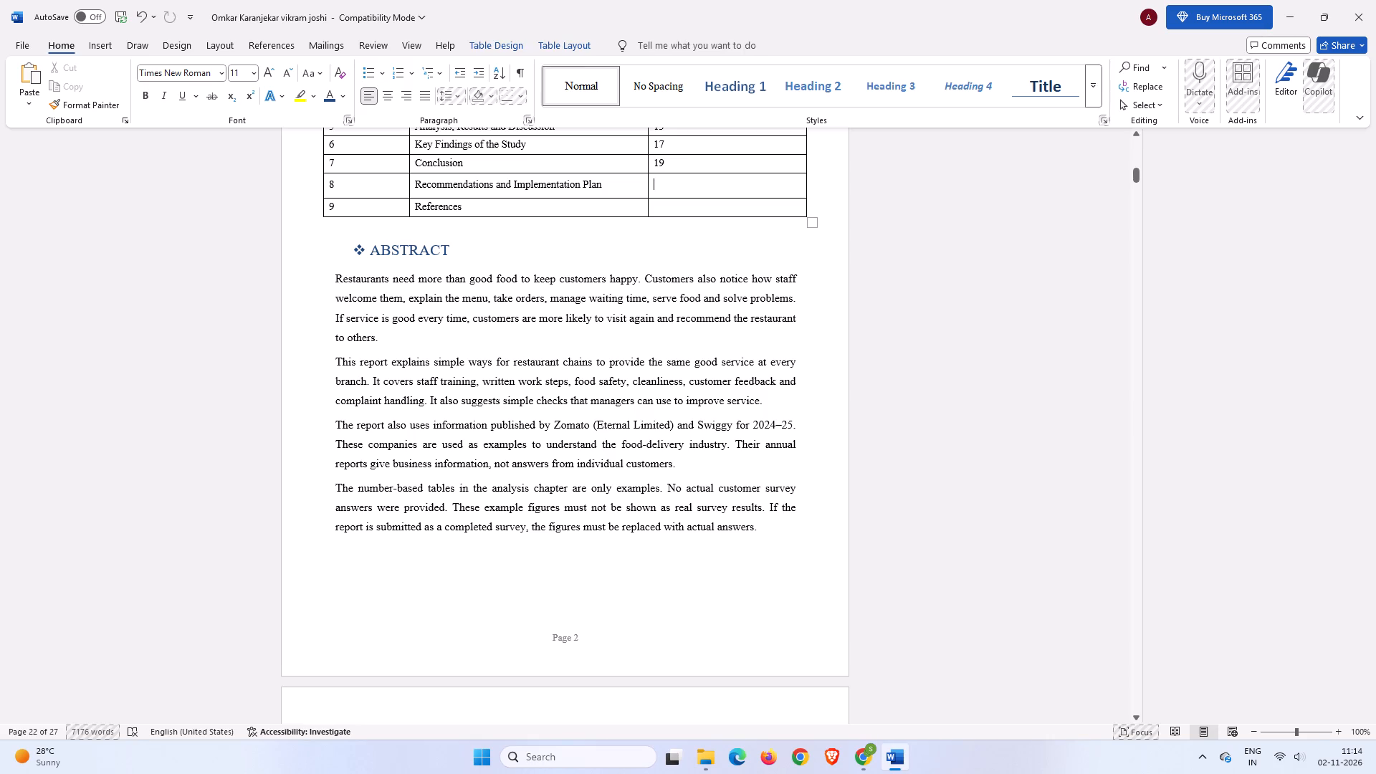
{"action": "type", "text": "19"}
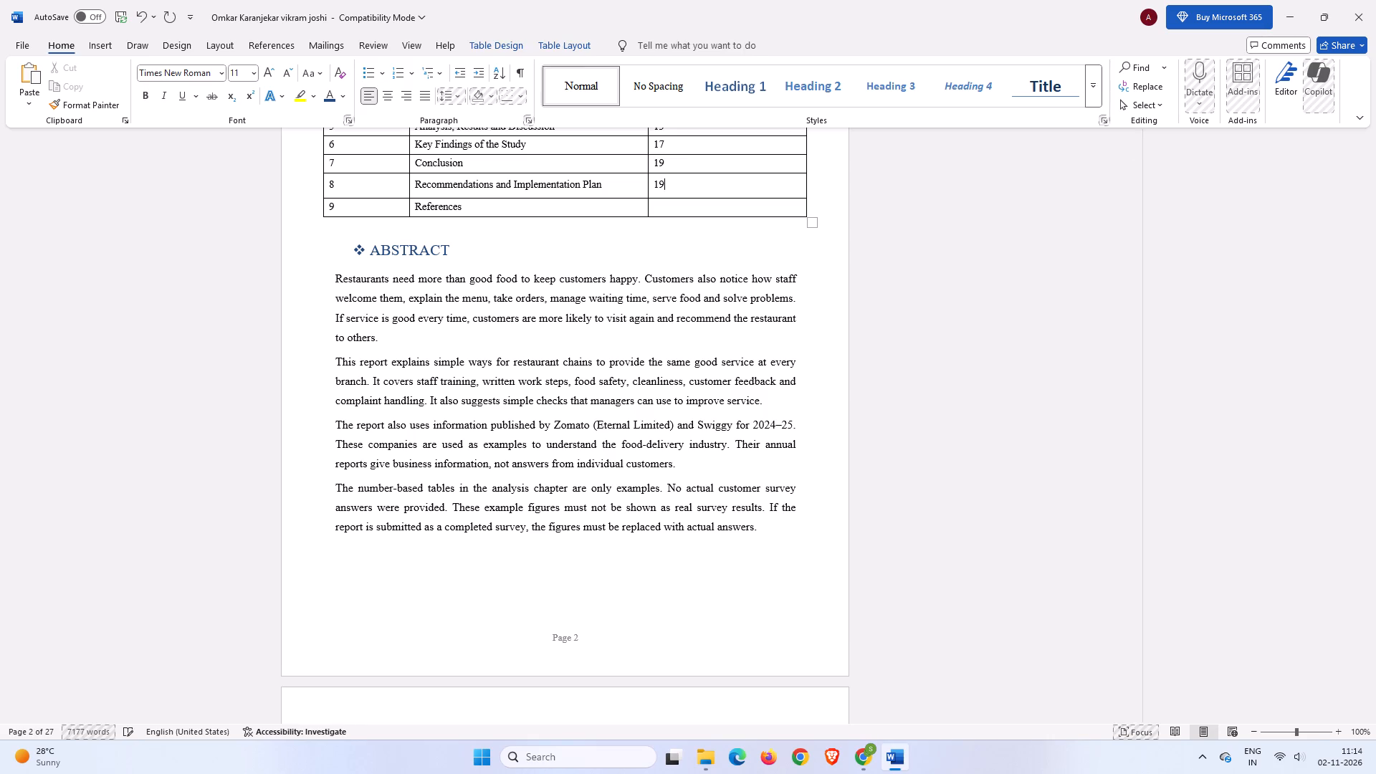
{"action": "left_click", "coordinate": [686, 206]}
{"action": "type", "text": "22"}
Collapse the APPENDIX A: SAMPLE CUSTOMER QUESTIONNAIRE section after the references and delete it with all its content.
{"action": "scroll", "coordinate": [852, 368], "scroll_direction": "down", "scroll_amount": 3}
{"action": "left_click", "coordinate": [1134, 608]}
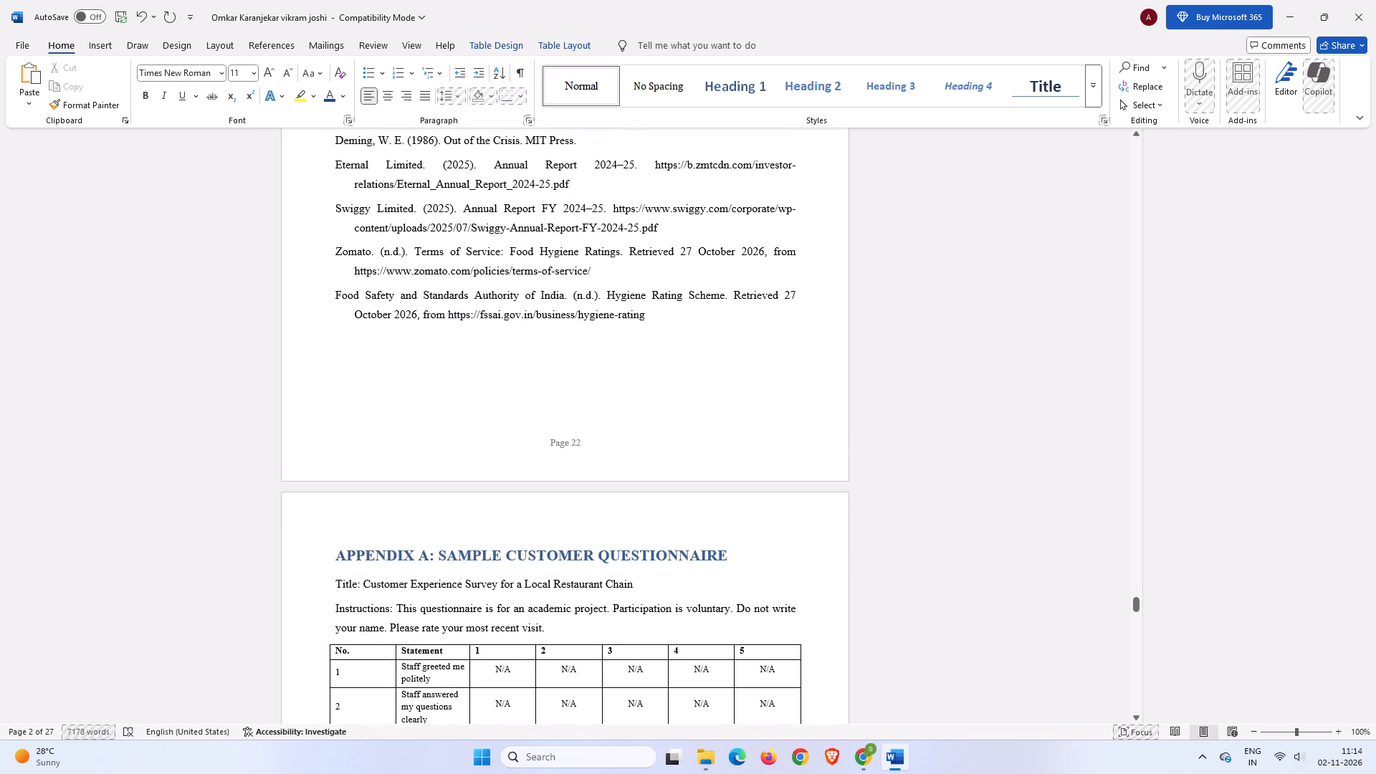
{"action": "scroll", "coordinate": [902, 530], "scroll_direction": "down", "scroll_amount": 7}
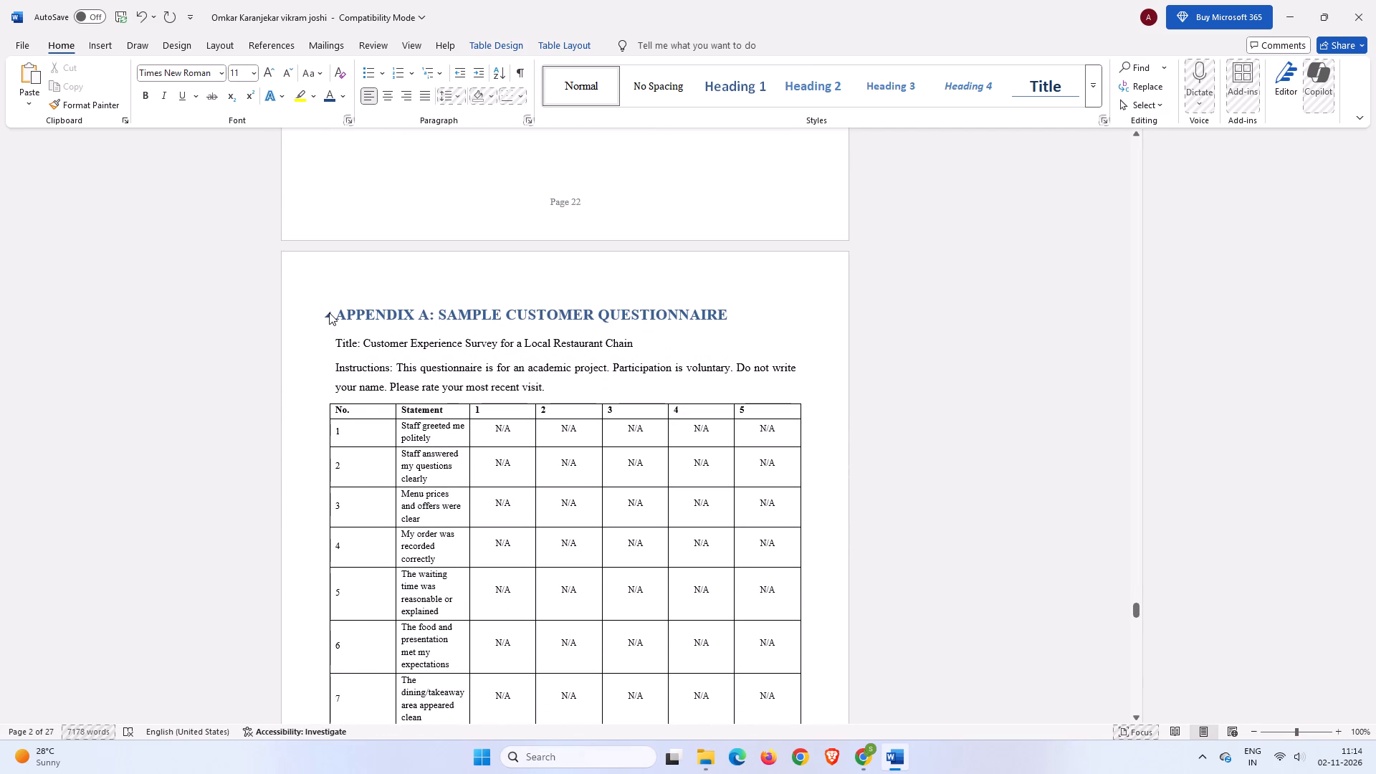
{"action": "left_click", "coordinate": [329, 312]}
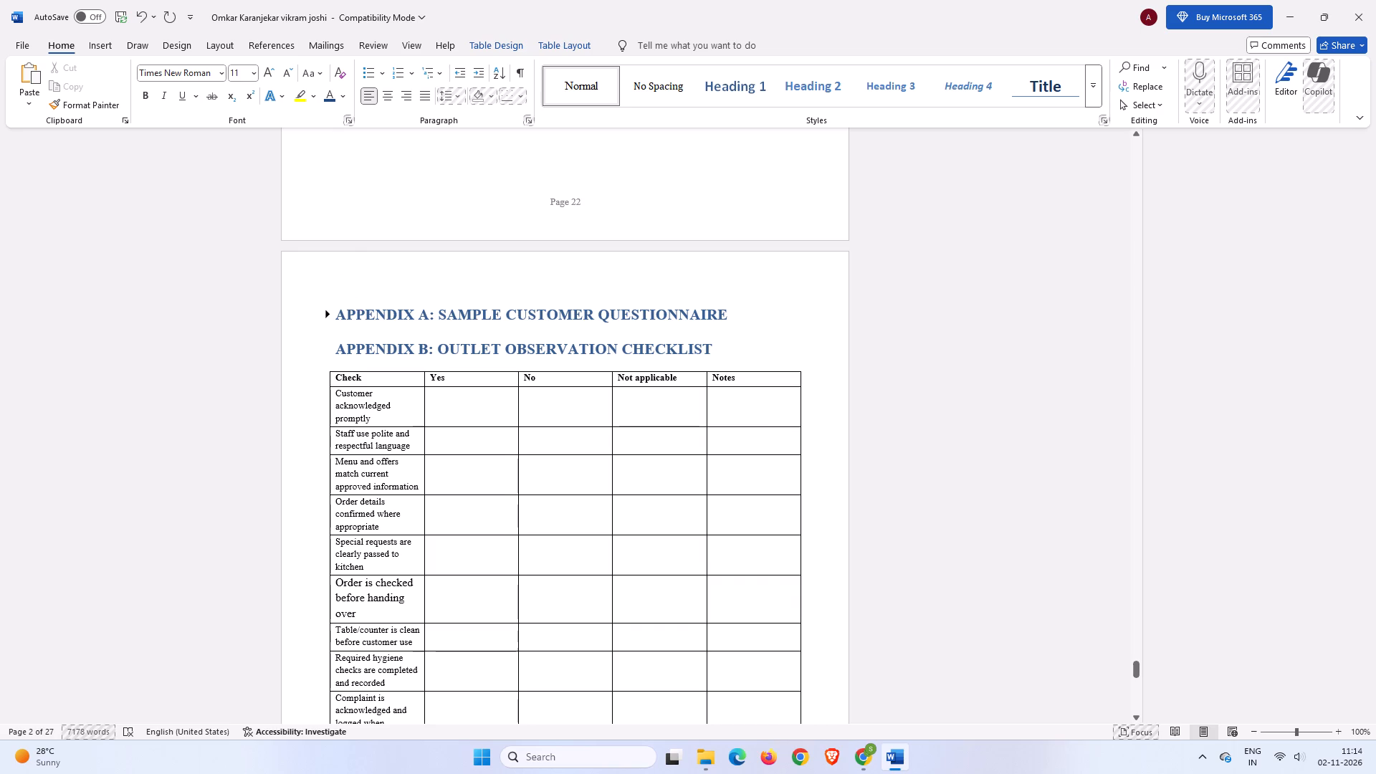
{"action": "left_click", "coordinate": [338, 307]}
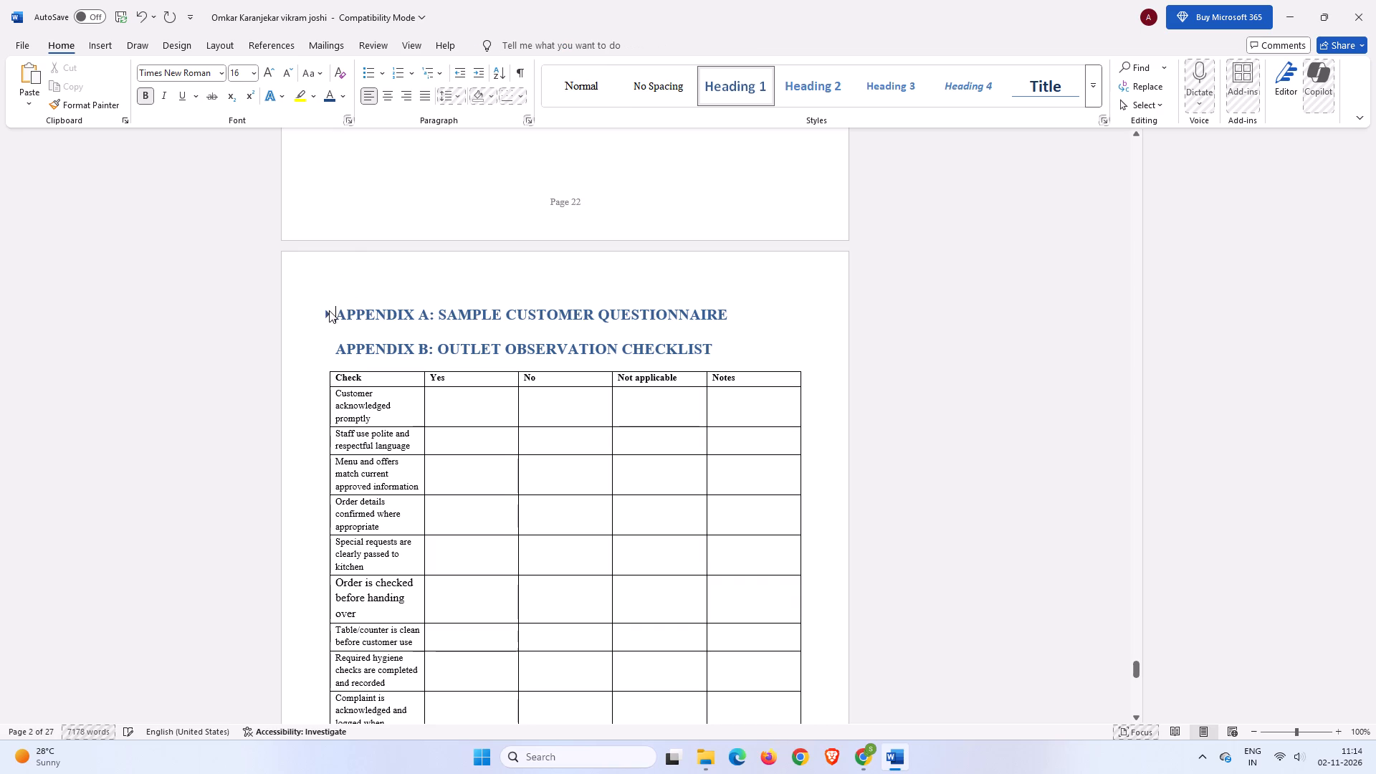
{"action": "left_click", "coordinate": [321, 310]}
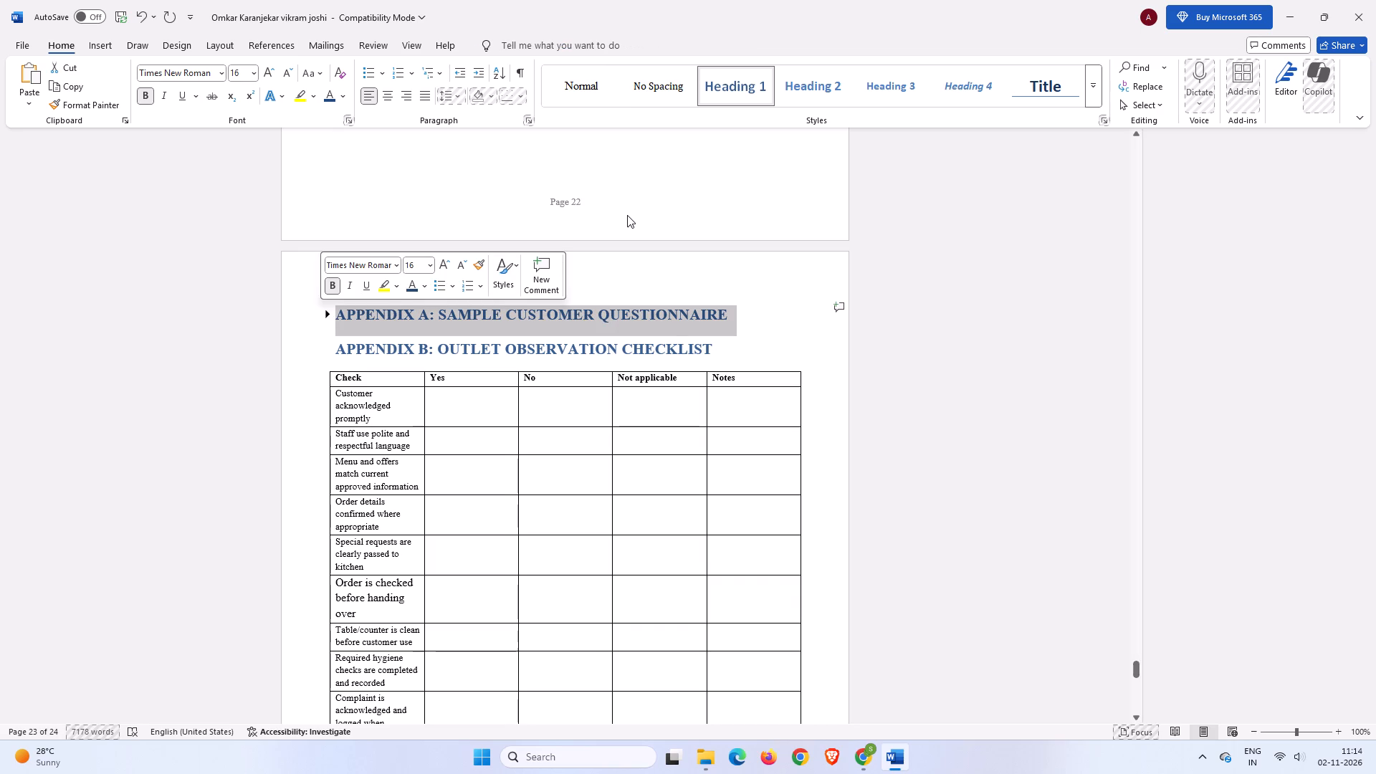
{"action": "key", "text": "BackSpace"}
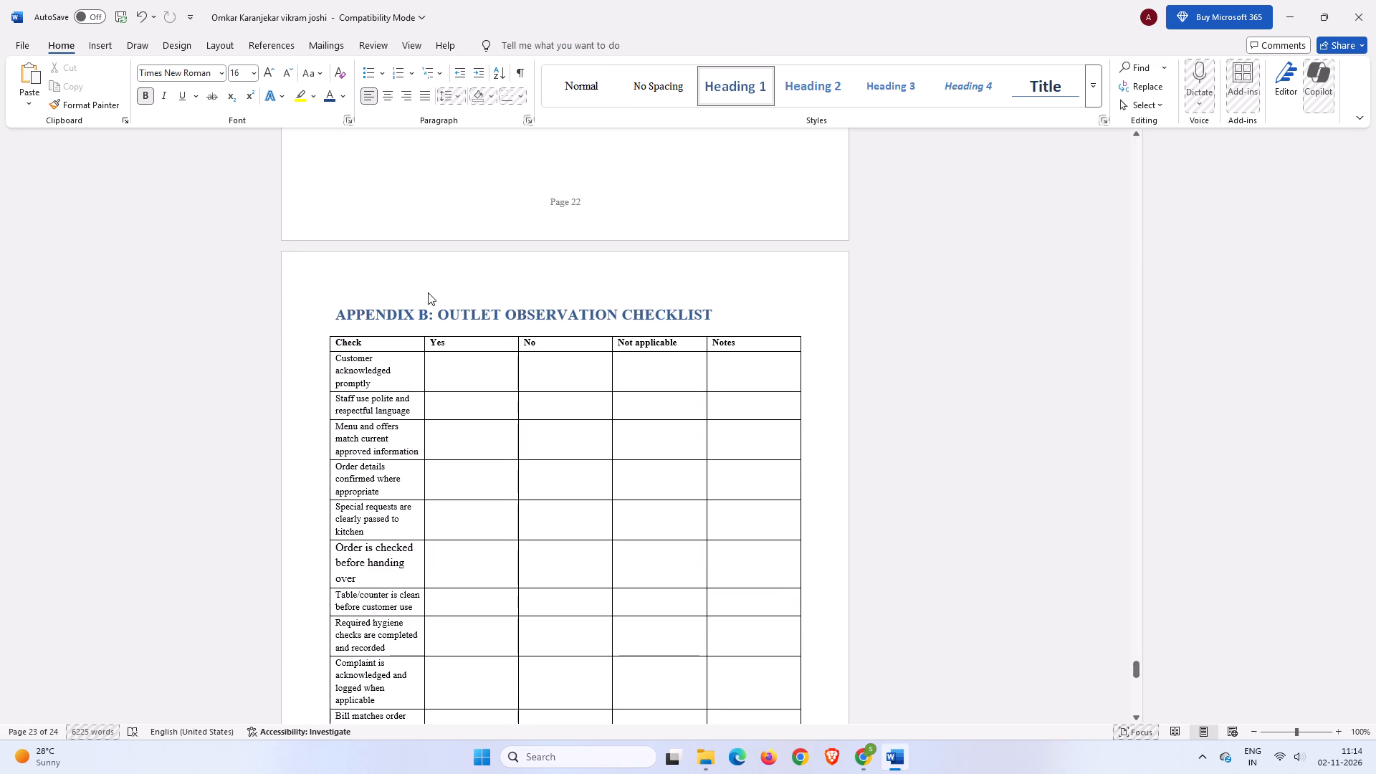
Delete the APPENDIX B: OUTLET OBSERVATION CHECKLIST heading together with its entire checklist table.
{"action": "left_click_drag", "start_coordinate": [338, 315], "coordinate": [377, 351]}
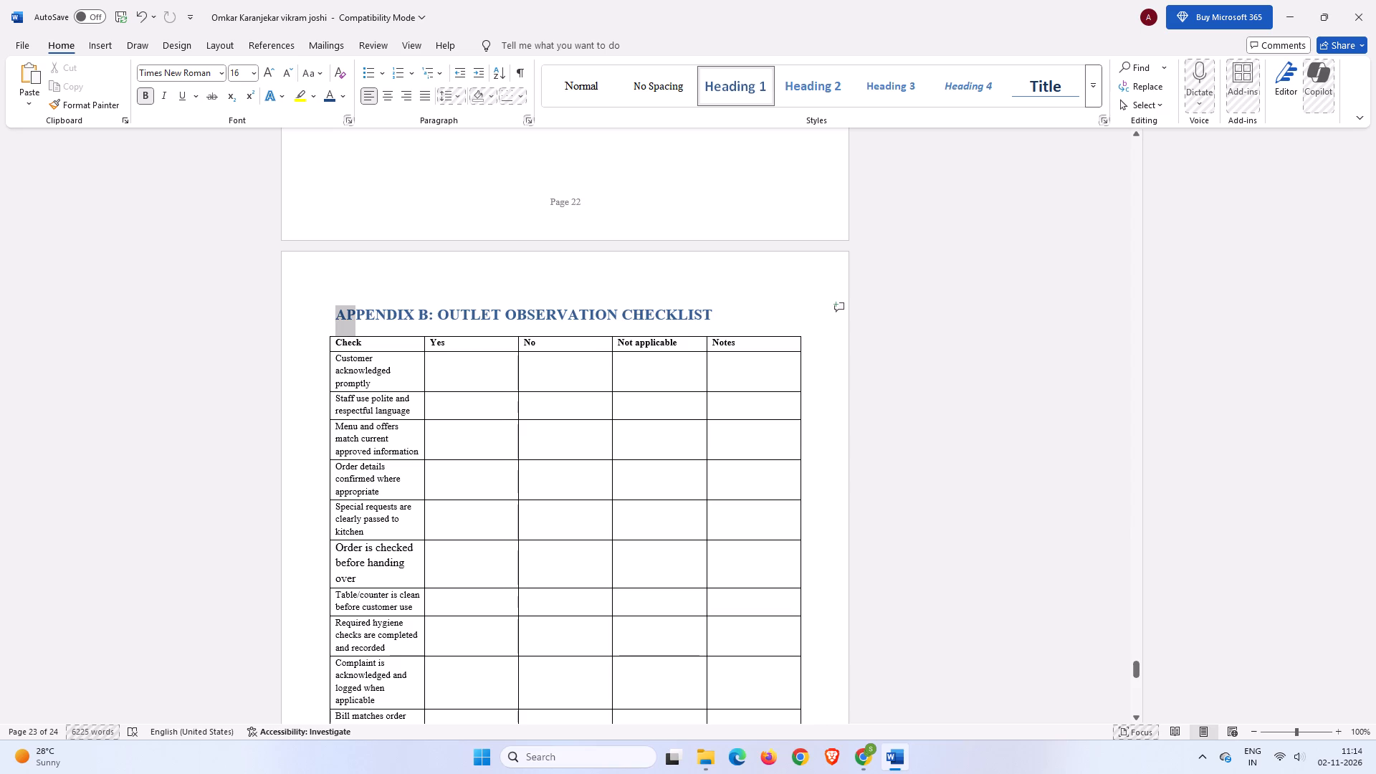
{"action": "left_click_drag", "start_coordinate": [377, 351], "coordinate": [634, 630]}
{"action": "key", "text": "BackSpace"}
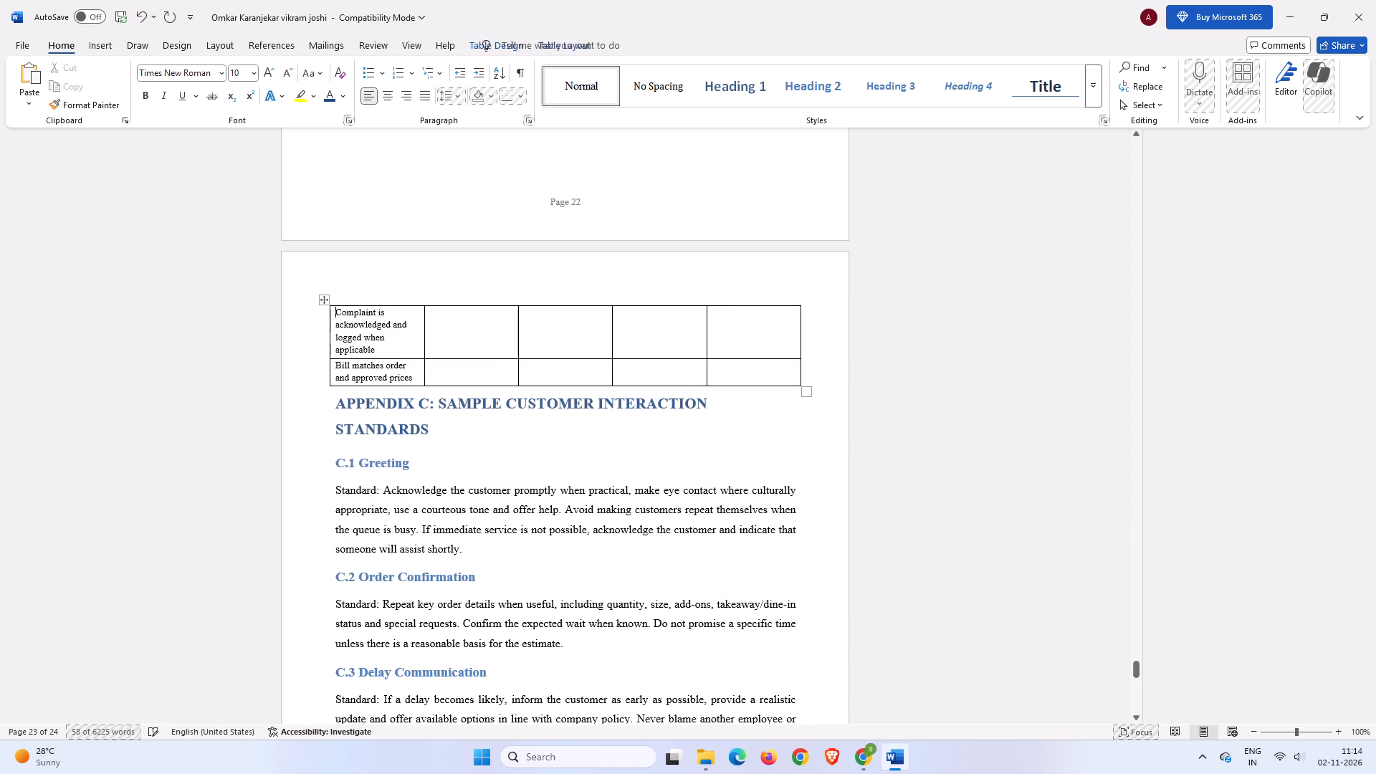
{"action": "left_click", "coordinate": [325, 303]}
{"action": "key", "text": "BackSpace"}
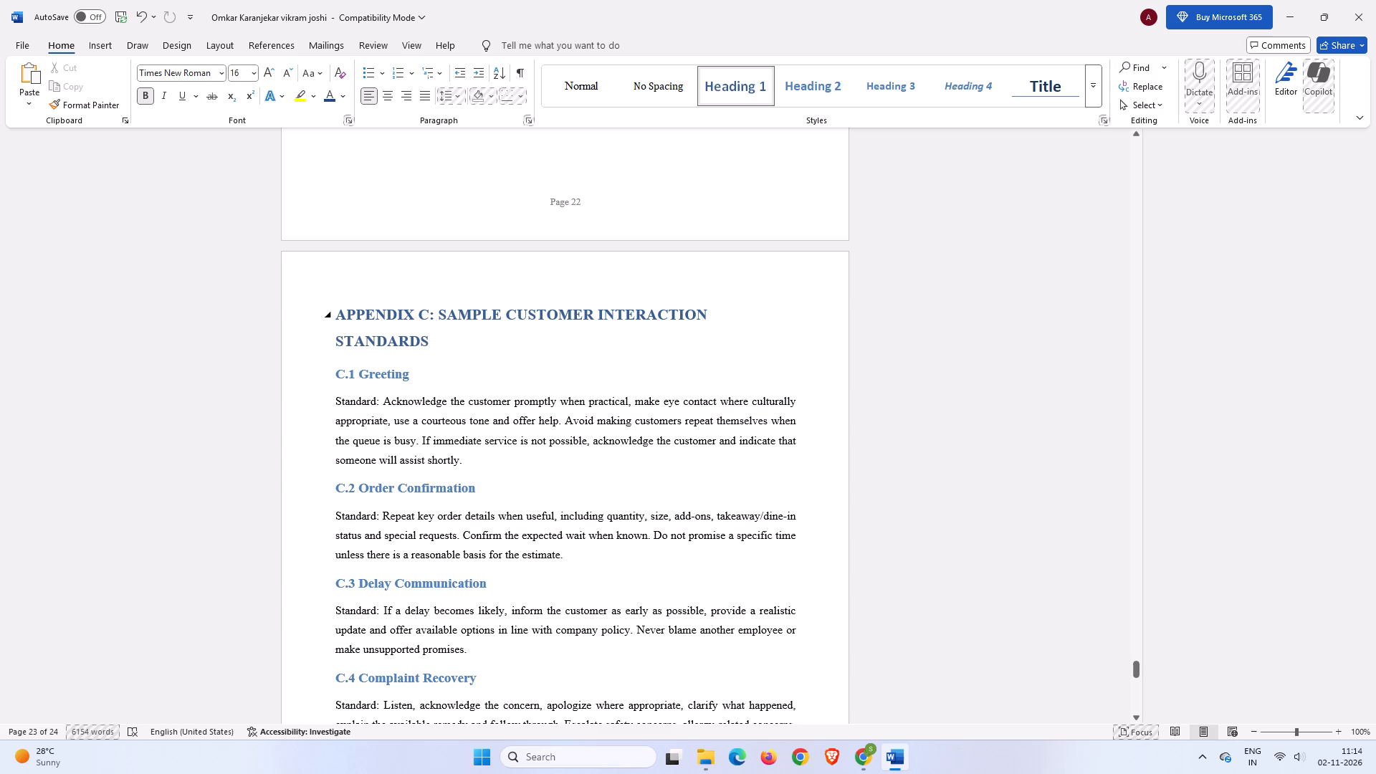
Delete the APPENDIX C: SAMPLE CUSTOMER INTERACTION STANDARDS section with all its subsections, C.1 Greeting through C.5 Farewell.
{"action": "left_click_drag", "start_coordinate": [340, 315], "coordinate": [517, 606]}
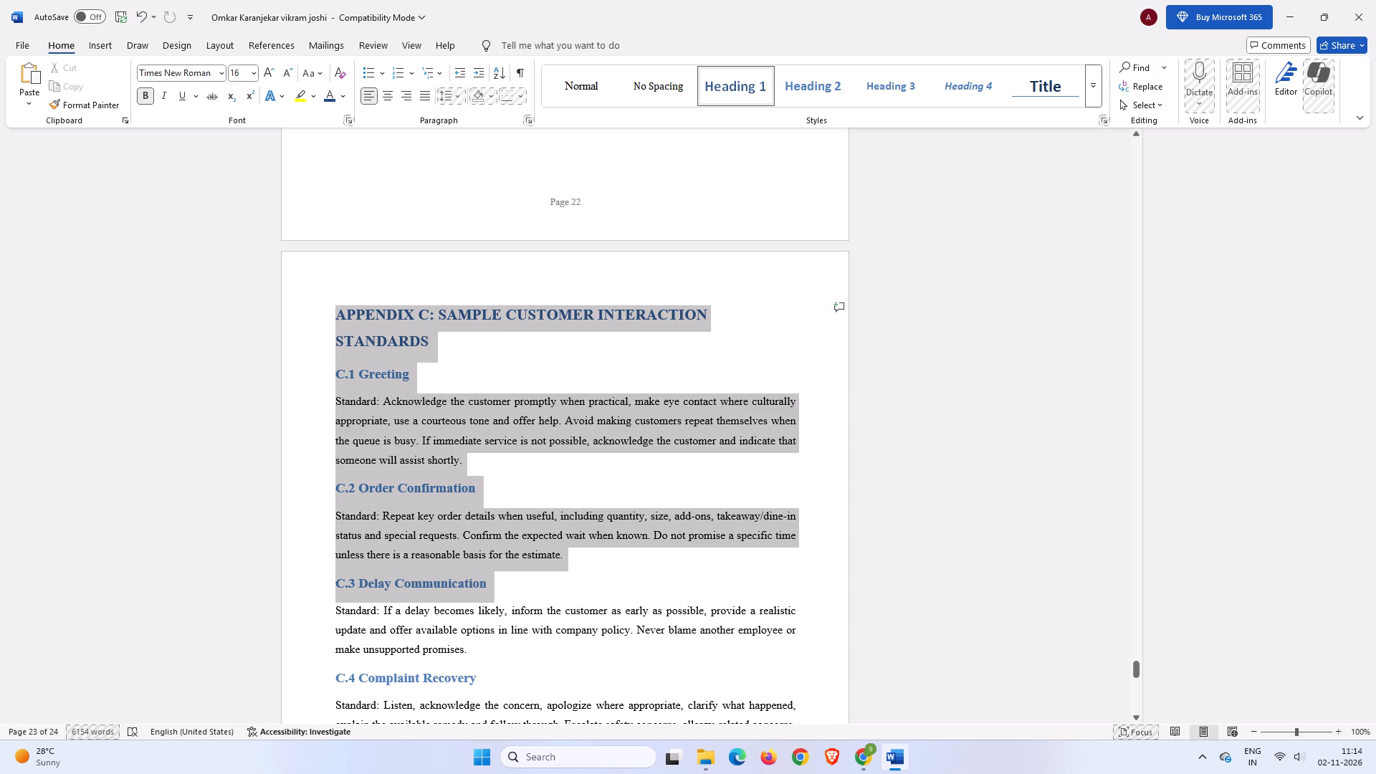
{"action": "left_click_drag", "start_coordinate": [517, 606], "coordinate": [530, 628]}
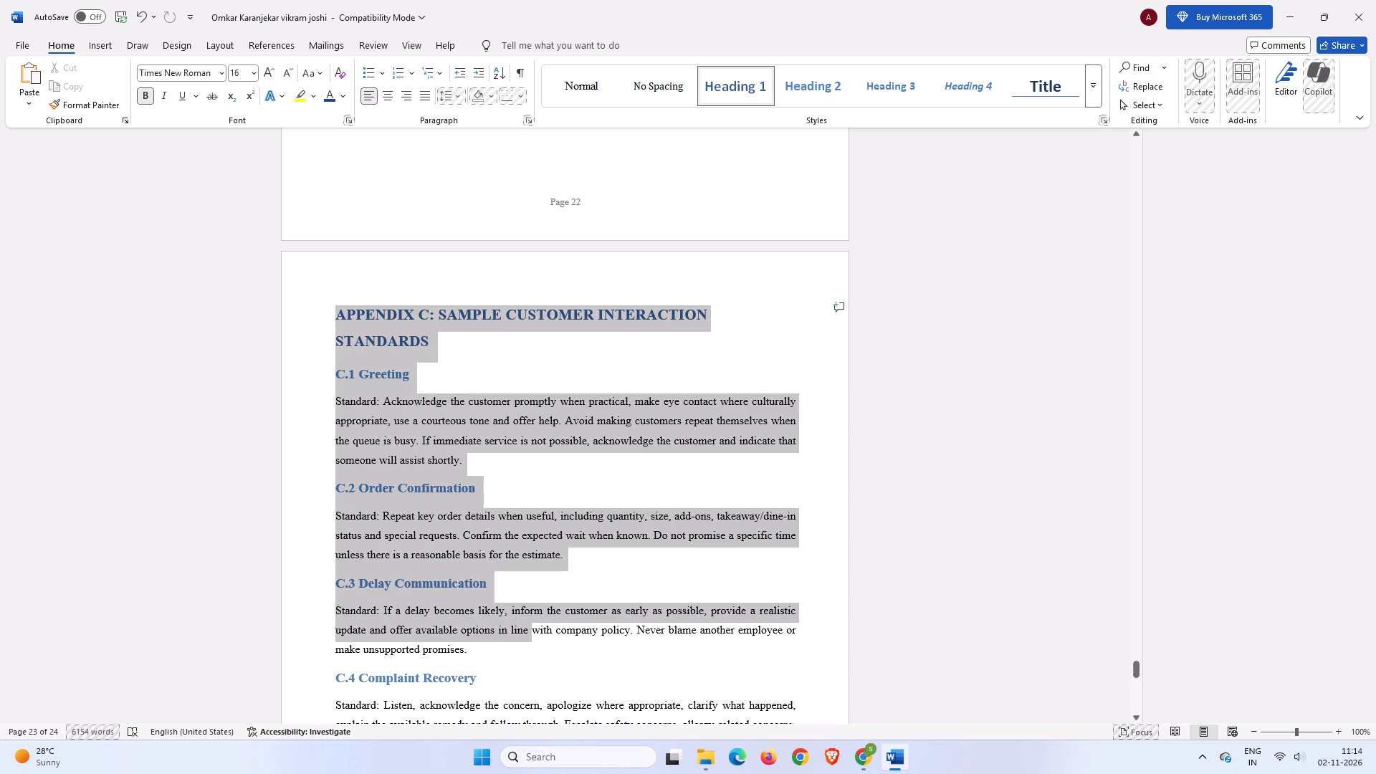
{"action": "left_click_drag", "start_coordinate": [530, 628], "coordinate": [560, 665]}
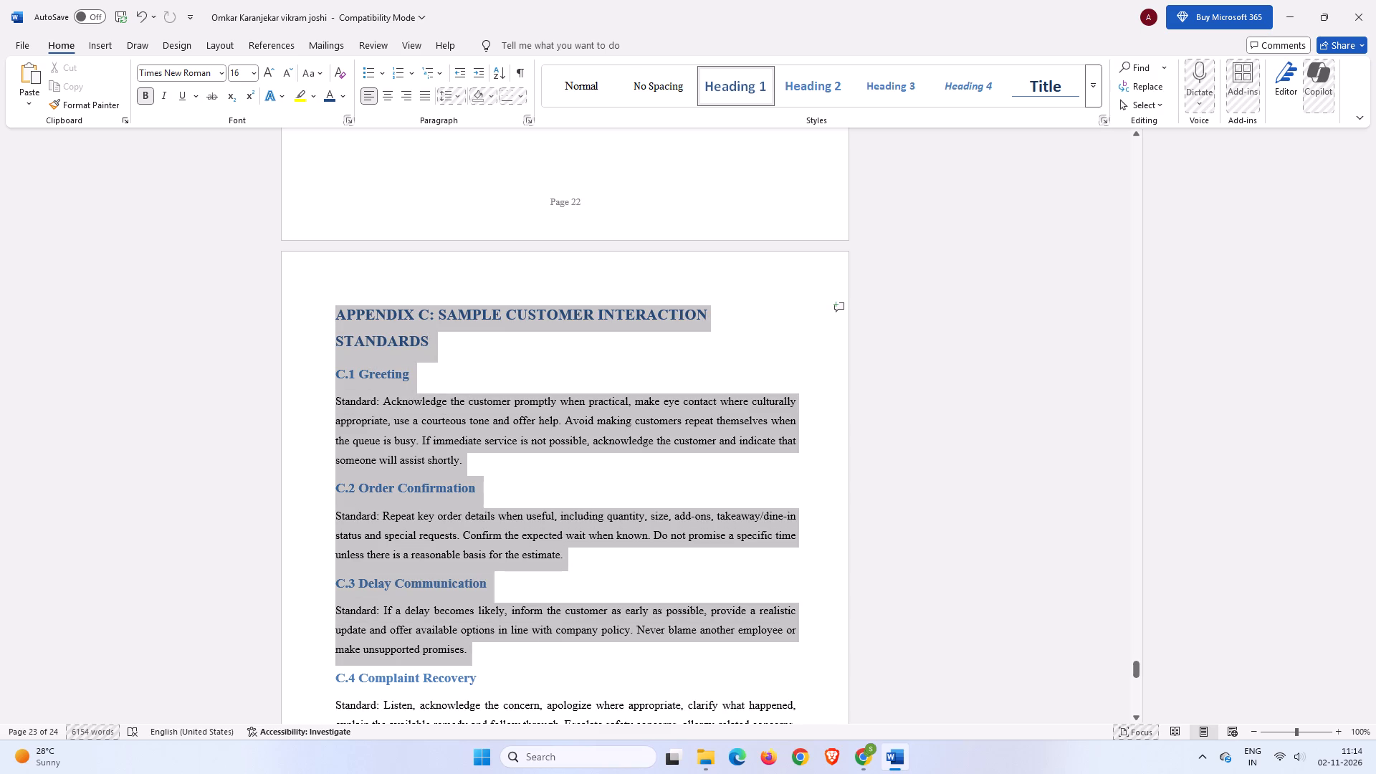
{"action": "left_click_drag", "start_coordinate": [560, 665], "coordinate": [576, 687]}
{"action": "key", "text": "BackSpace"}
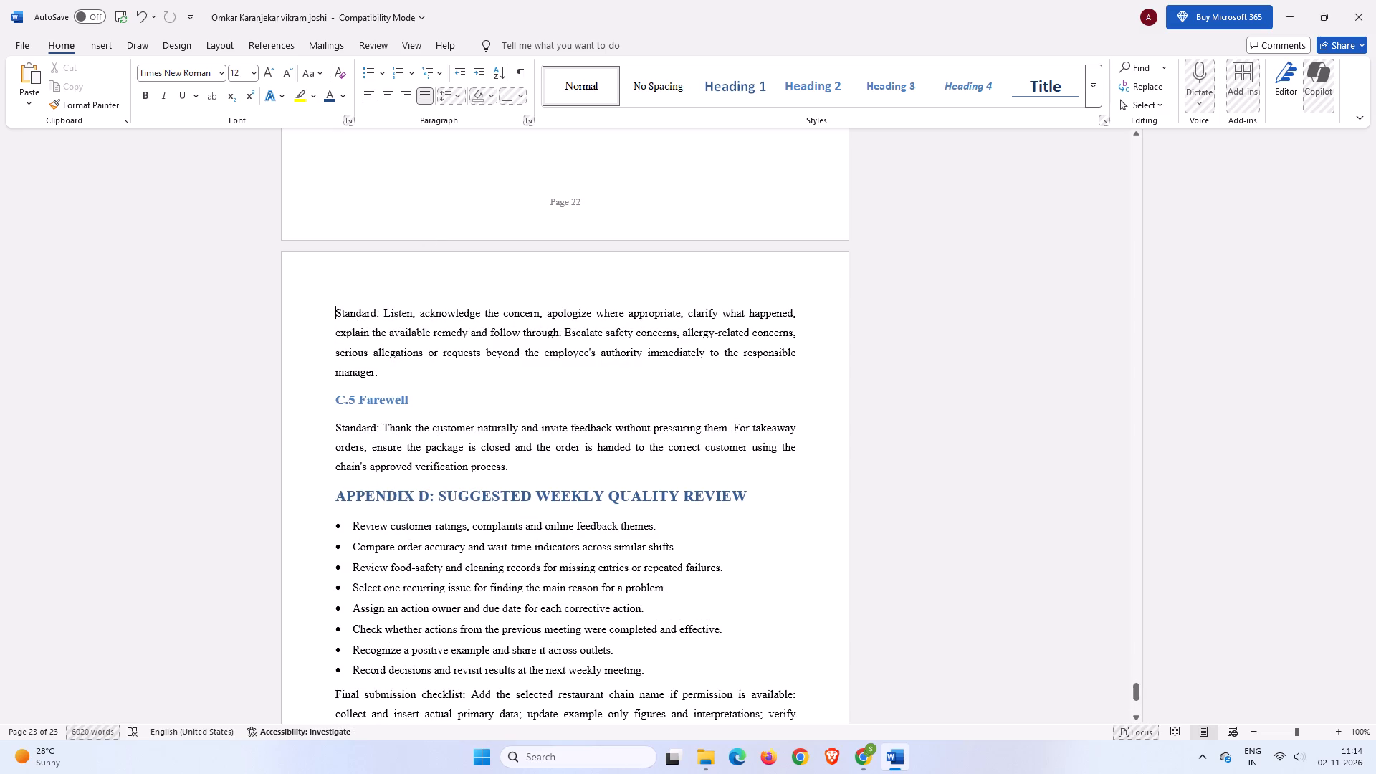
{"action": "left_click_drag", "start_coordinate": [335, 312], "coordinate": [510, 471]}
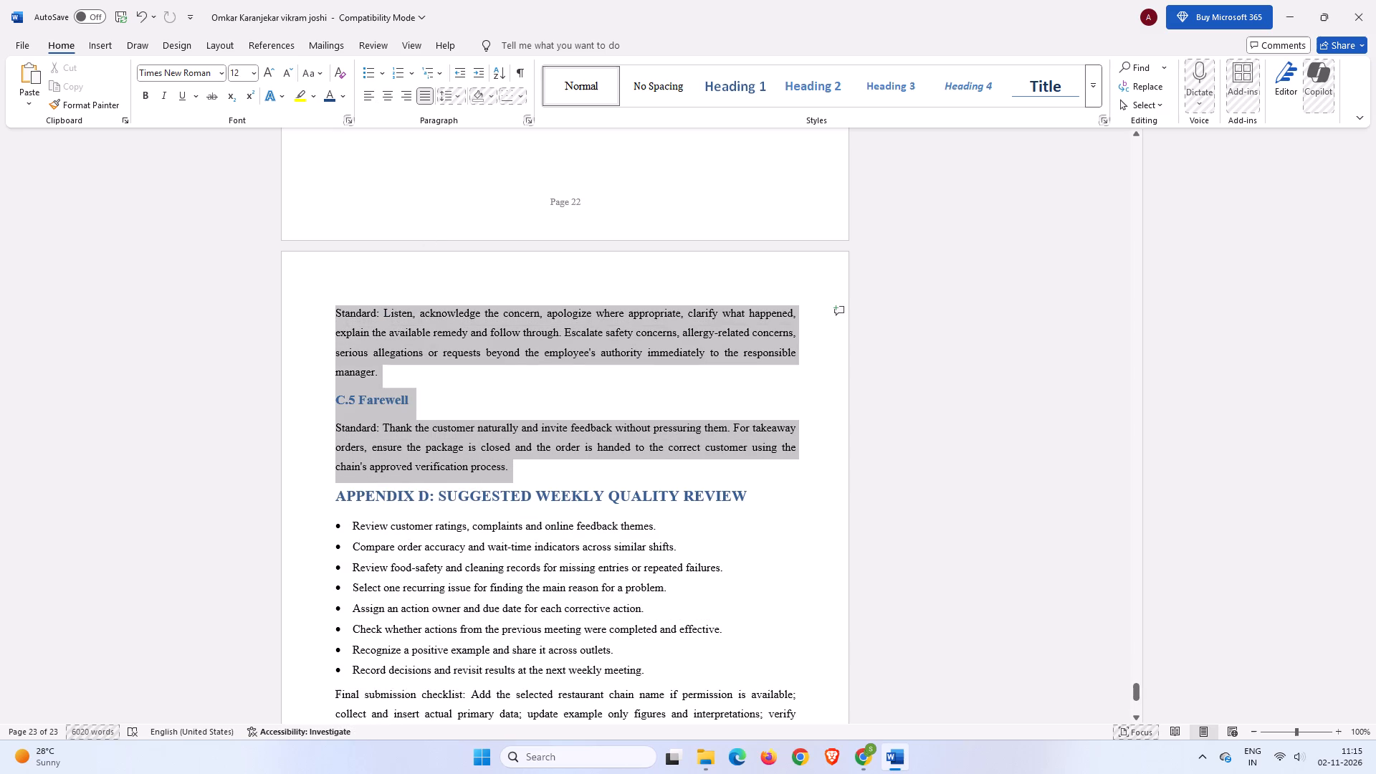
{"action": "left_click_drag", "start_coordinate": [510, 471], "coordinate": [527, 472]}
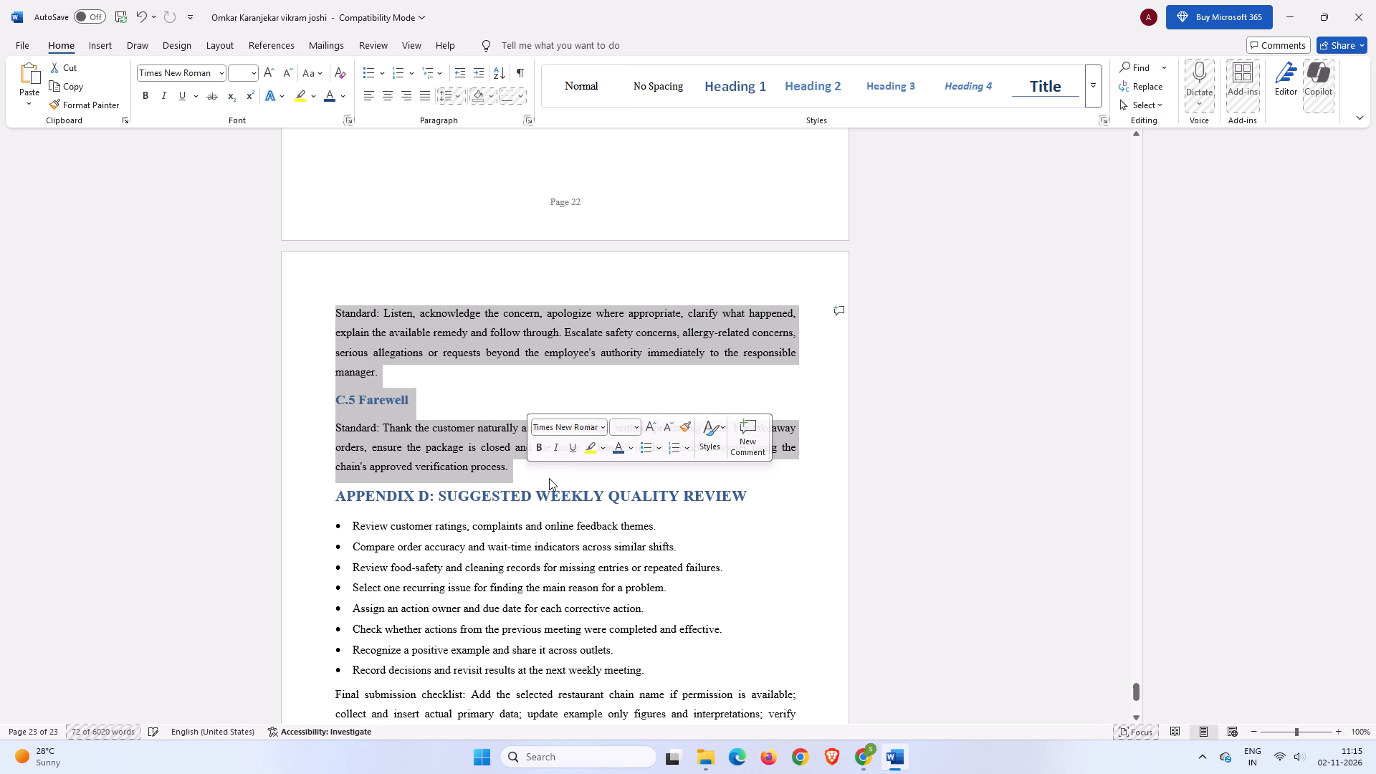
{"action": "key", "text": "BackSpace"}
Delete the APPENDIX D: SUGGESTED WEEKLY QUALITY REVIEW section, including its bulleted list and the final submission checklist paragraph.
{"action": "scroll", "coordinate": [625, 415], "scroll_direction": "down", "scroll_amount": 3}
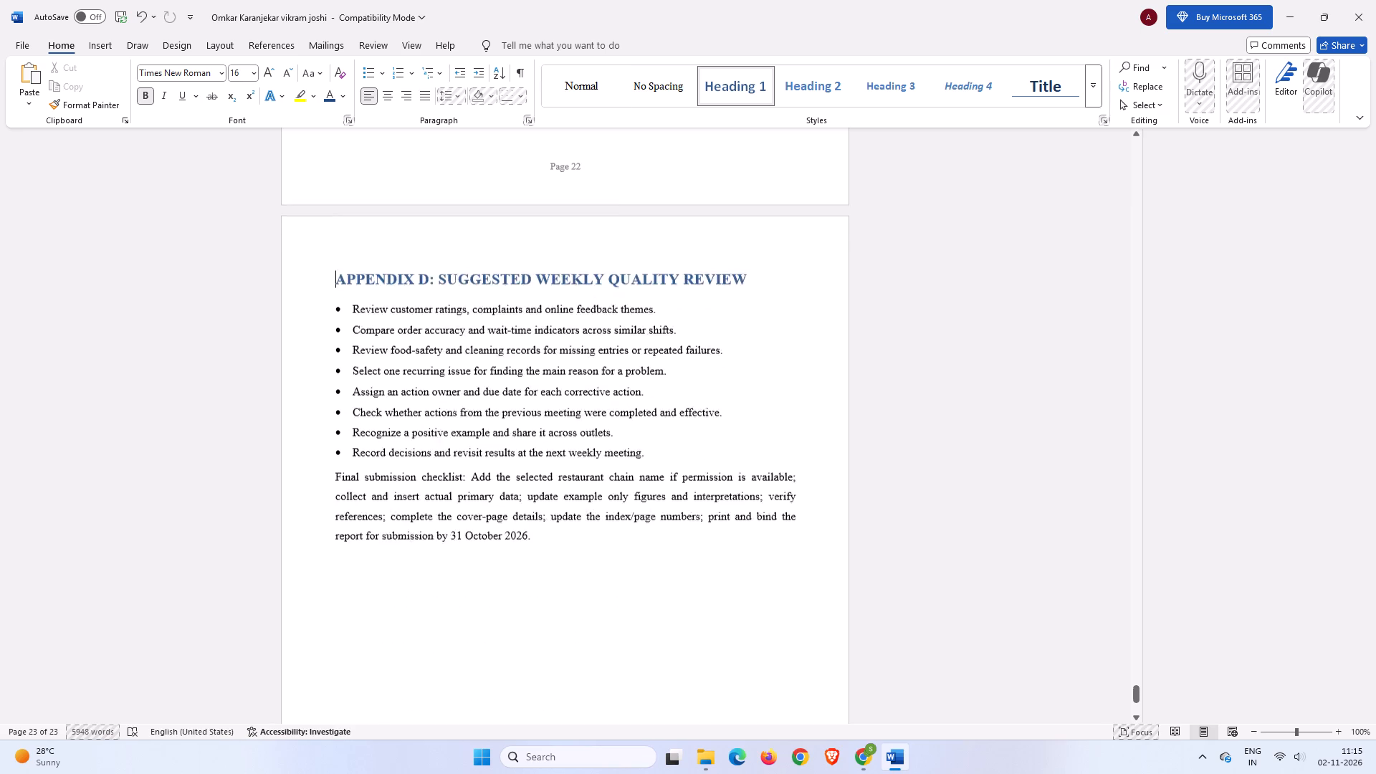
{"action": "scroll", "coordinate": [625, 415], "scroll_direction": "down", "scroll_amount": 7}
{"action": "scroll", "coordinate": [623, 414], "scroll_direction": "up", "scroll_amount": 6}
{"action": "scroll", "coordinate": [531, 363], "scroll_direction": "up", "scroll_amount": 1}
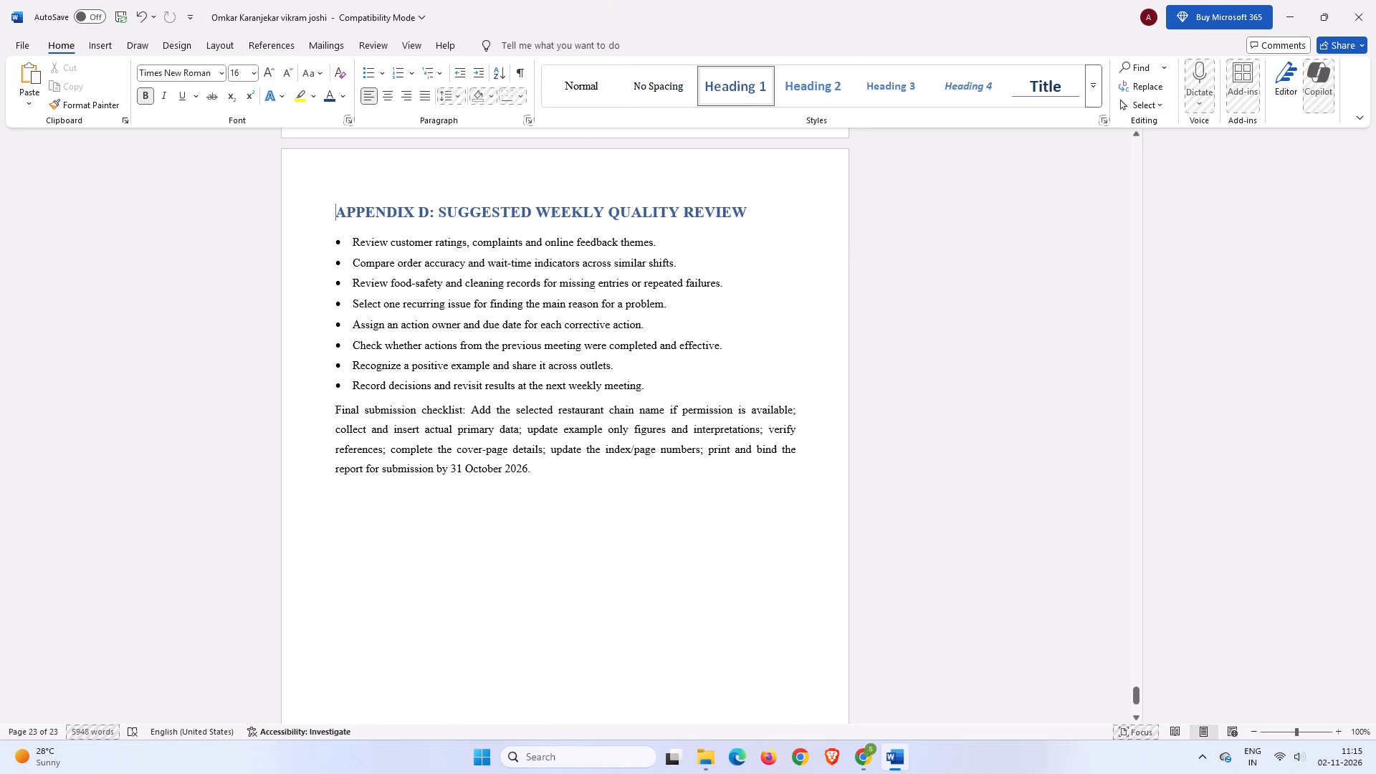
{"action": "left_click_drag", "start_coordinate": [334, 206], "coordinate": [403, 249]}
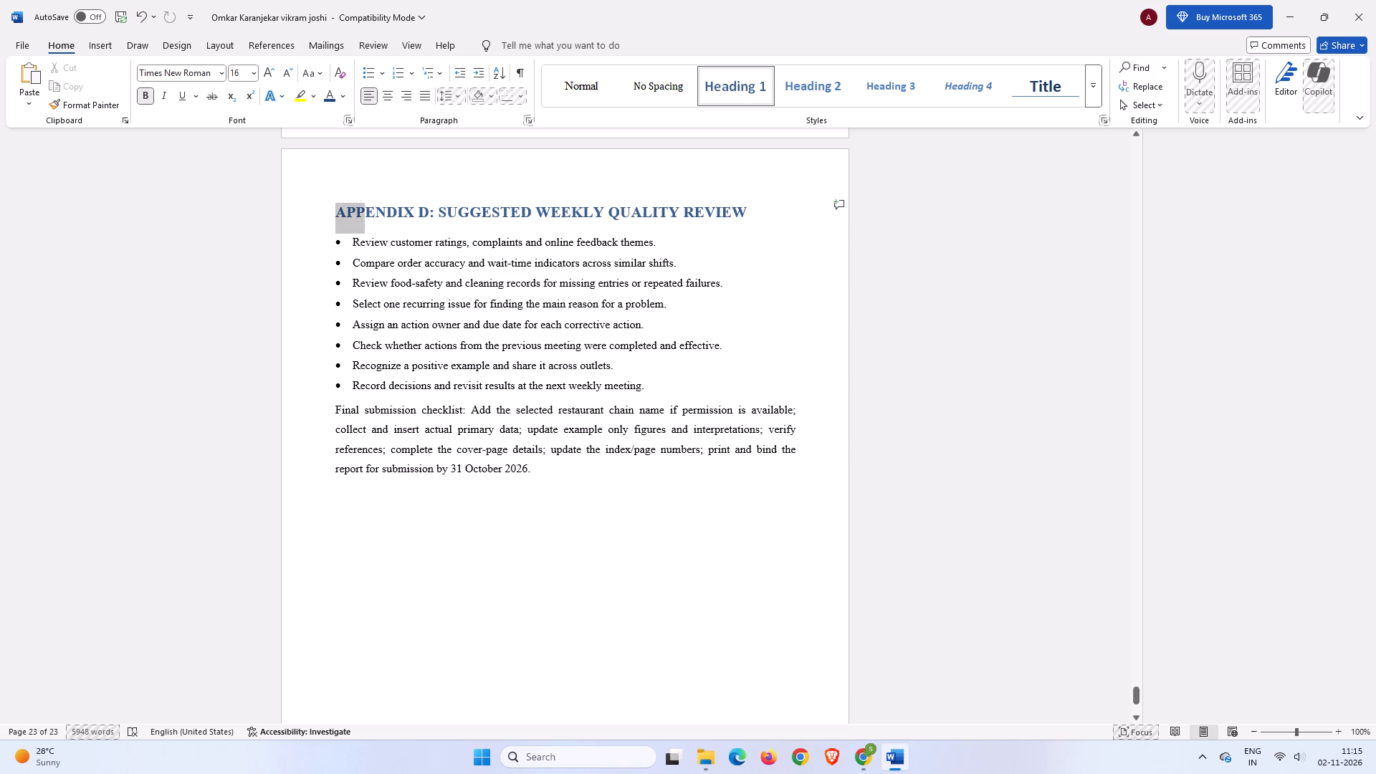
{"action": "left_click_drag", "start_coordinate": [403, 249], "coordinate": [554, 466]}
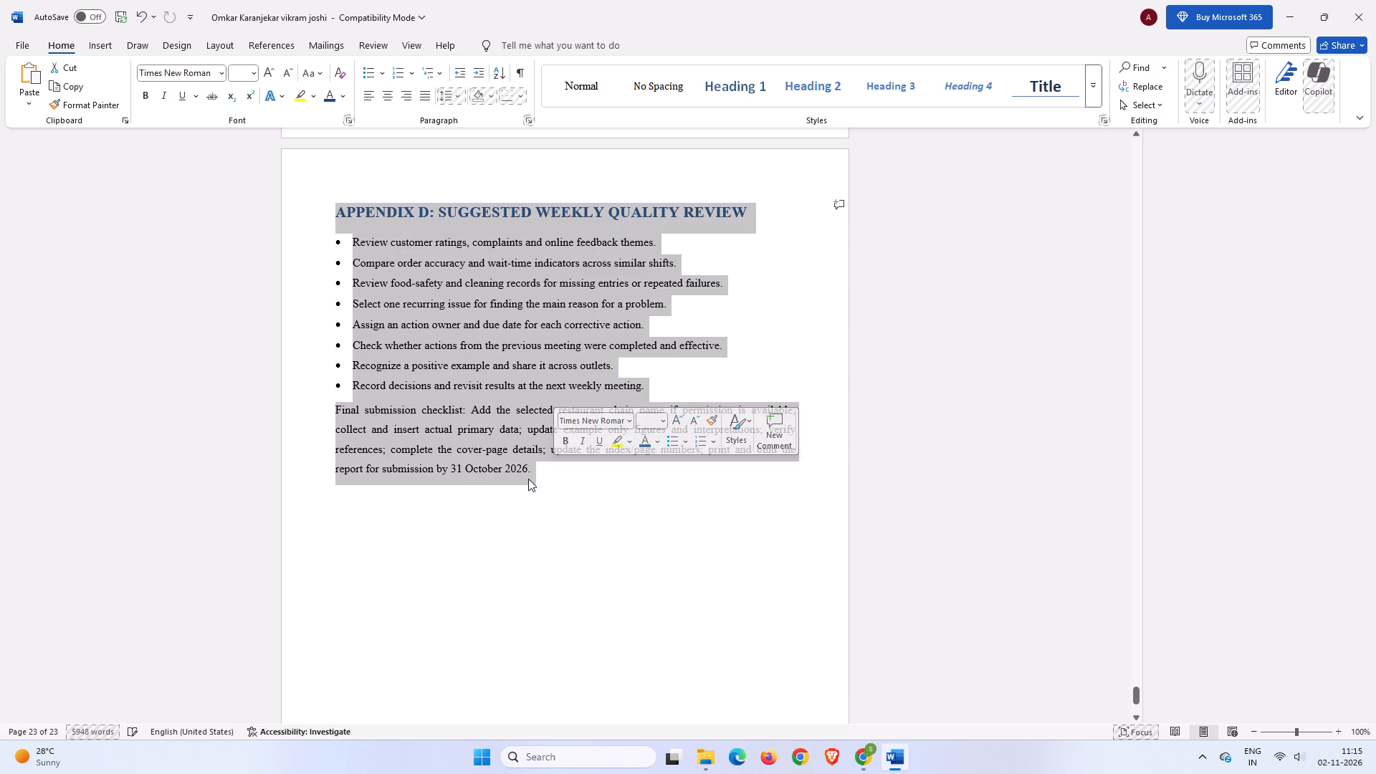
{"action": "key", "text": "BackSpace"}
Return to the REFERENCES page and save the report.
{"action": "scroll", "coordinate": [491, 480], "scroll_direction": "up", "scroll_amount": 6}
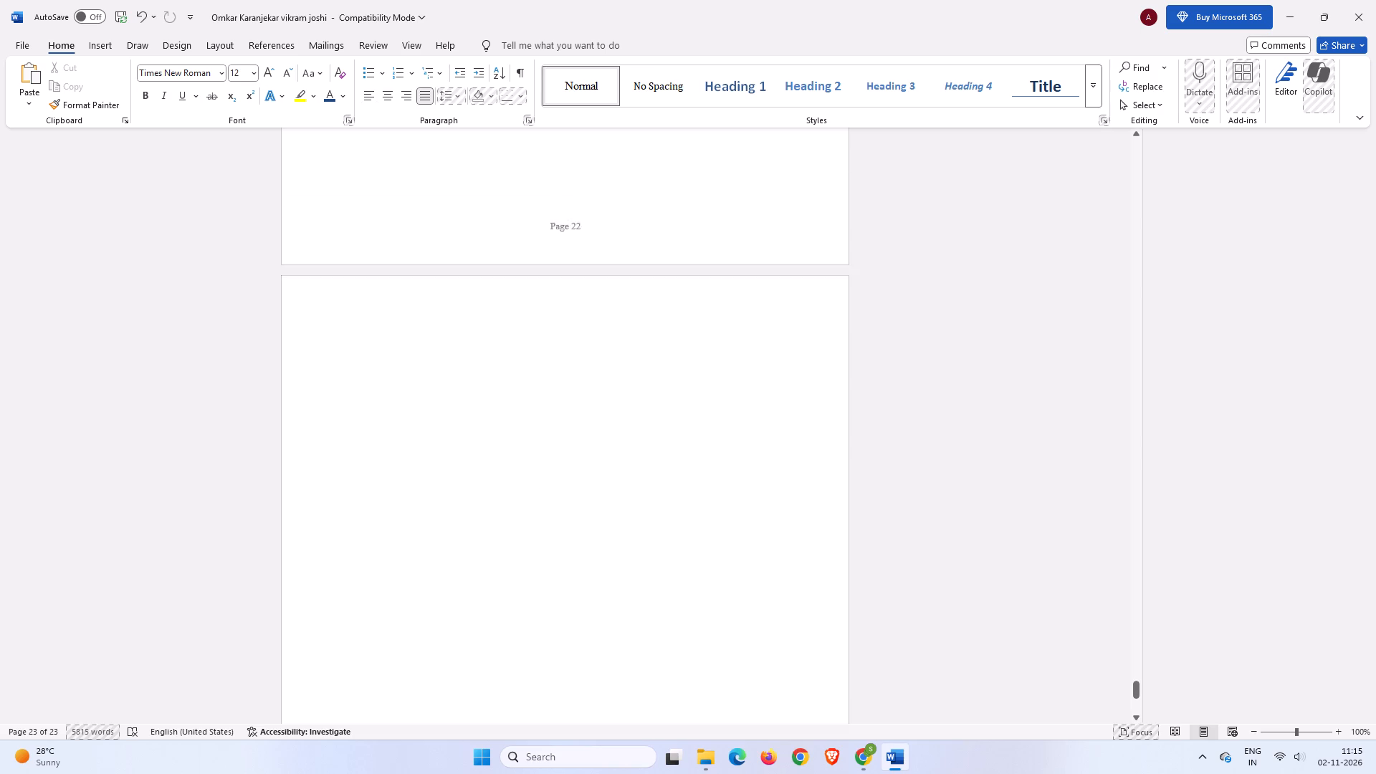
{"action": "scroll", "coordinate": [488, 480], "scroll_direction": "up", "scroll_amount": 14}
{"action": "scroll", "coordinate": [488, 480], "scroll_direction": "up", "scroll_amount": 7}
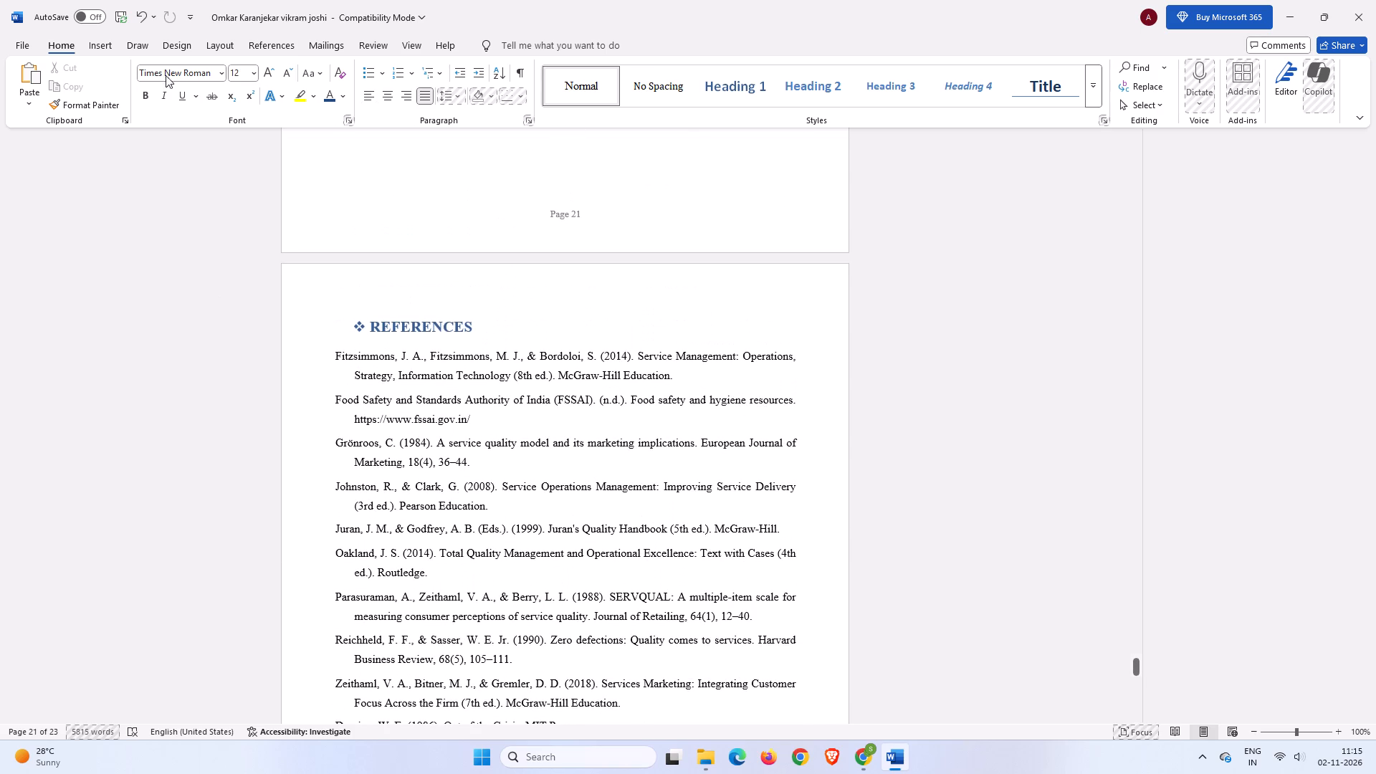
{"action": "left_click", "coordinate": [115, 13]}
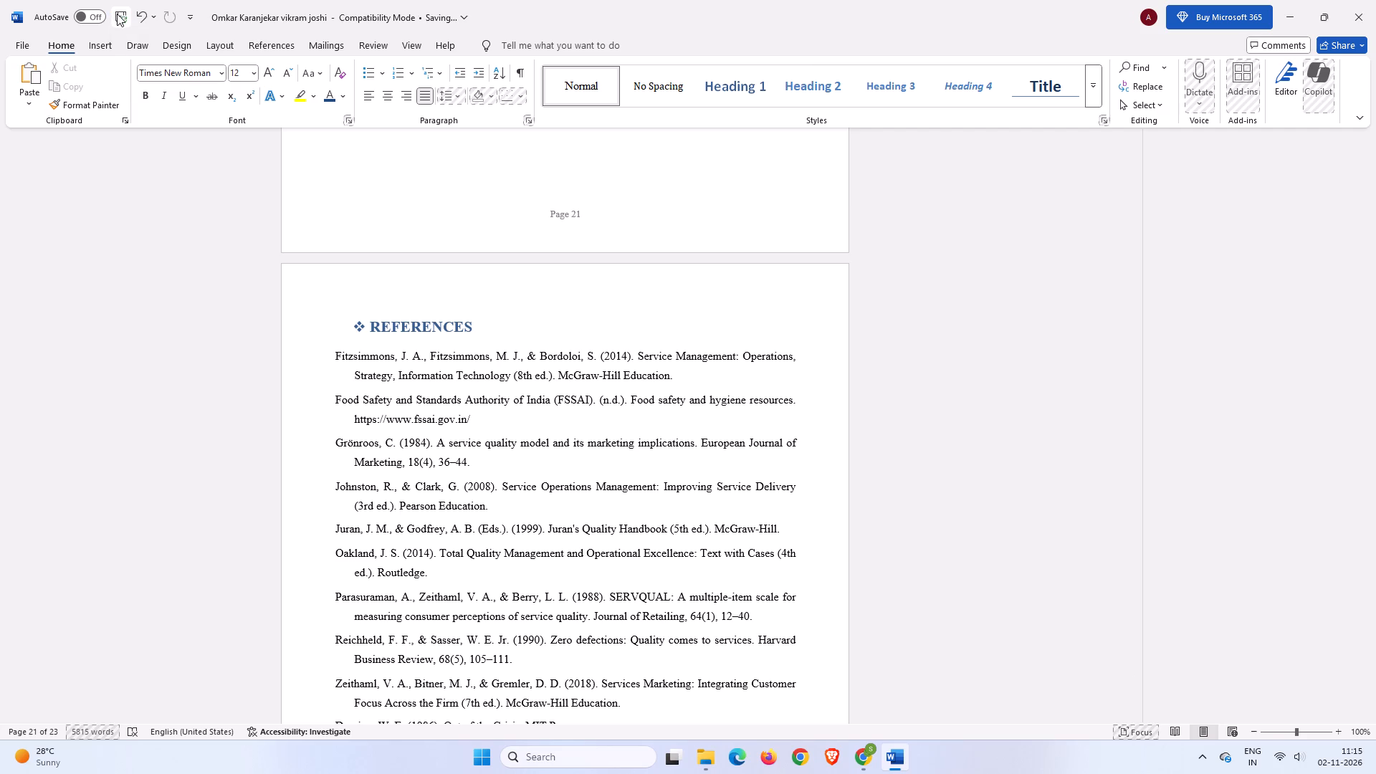
{"action": "left_click", "coordinate": [120, 13]}
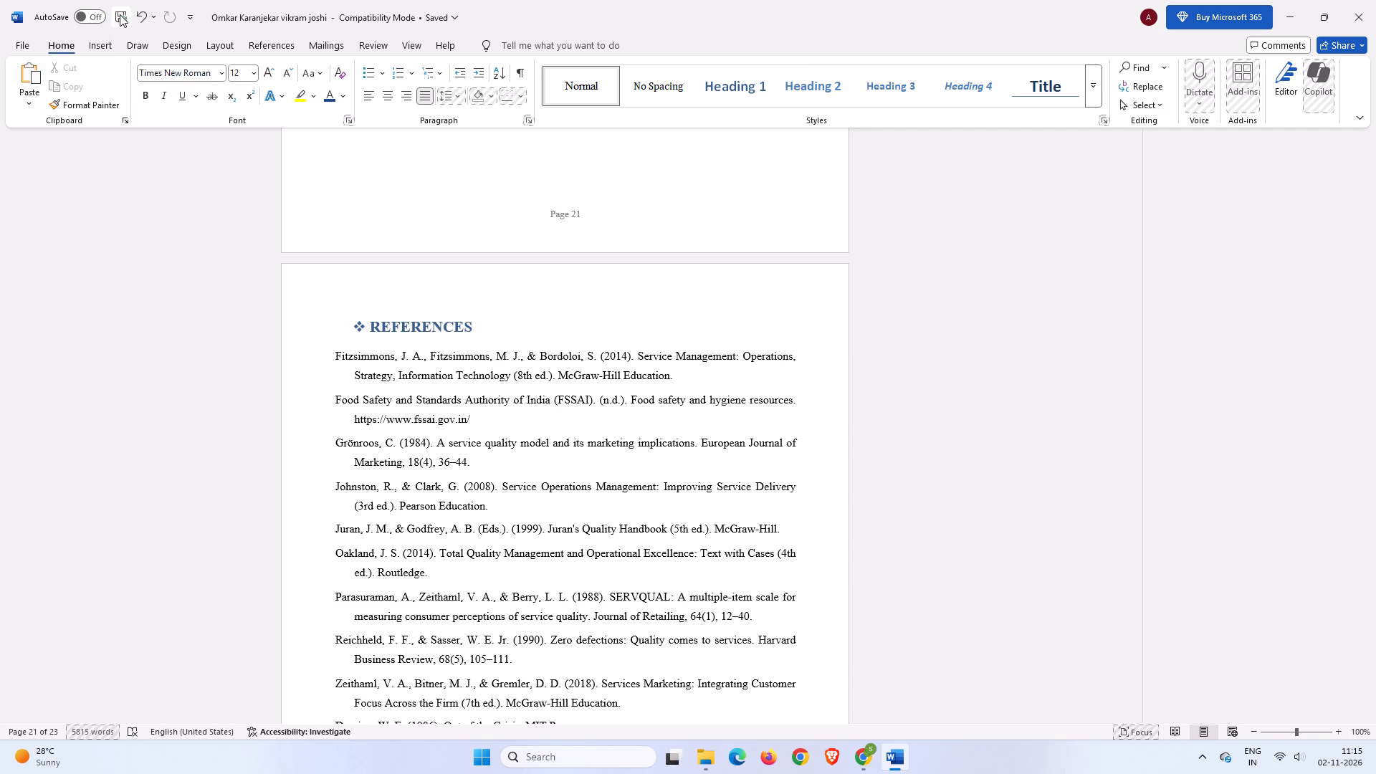
{"action": "left_click", "coordinate": [120, 25]}
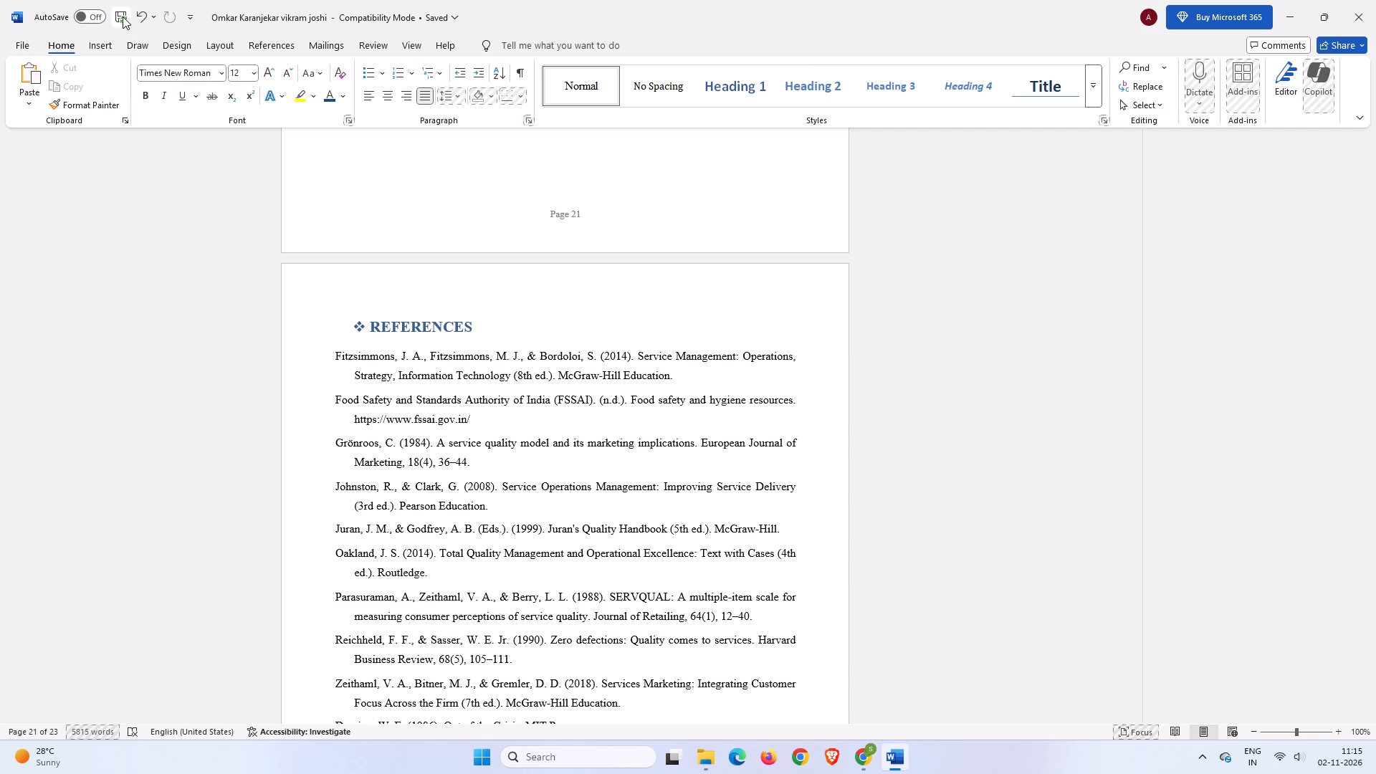
{"action": "left_click", "coordinate": [123, 16]}
Turn on AutoSave for the report and save it again.
{"action": "left_click", "coordinate": [78, 13]}
{"action": "left_click", "coordinate": [125, 14]}
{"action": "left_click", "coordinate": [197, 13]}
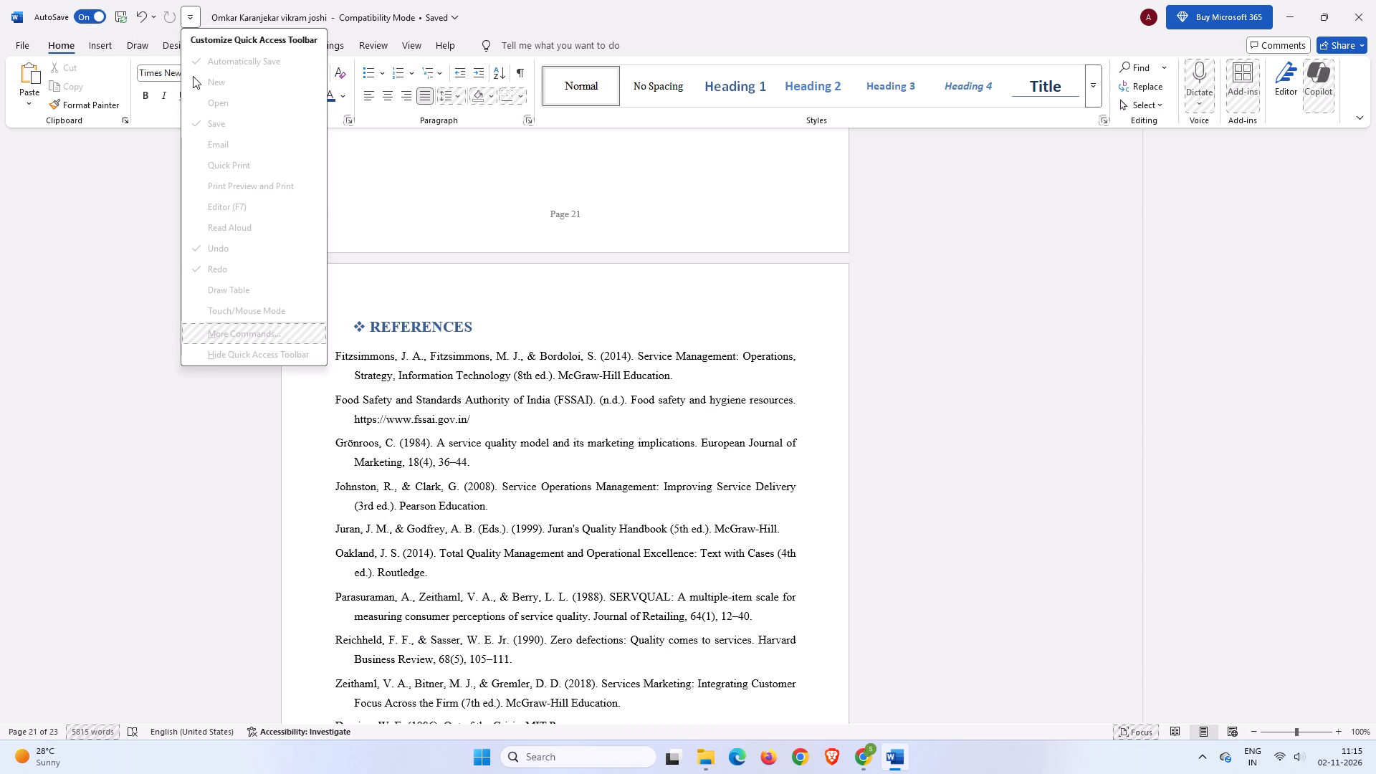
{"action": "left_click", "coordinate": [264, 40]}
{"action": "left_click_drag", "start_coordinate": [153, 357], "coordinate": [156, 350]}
Save the report once more with AutoSave on.
{"action": "left_click", "coordinate": [117, 18]}
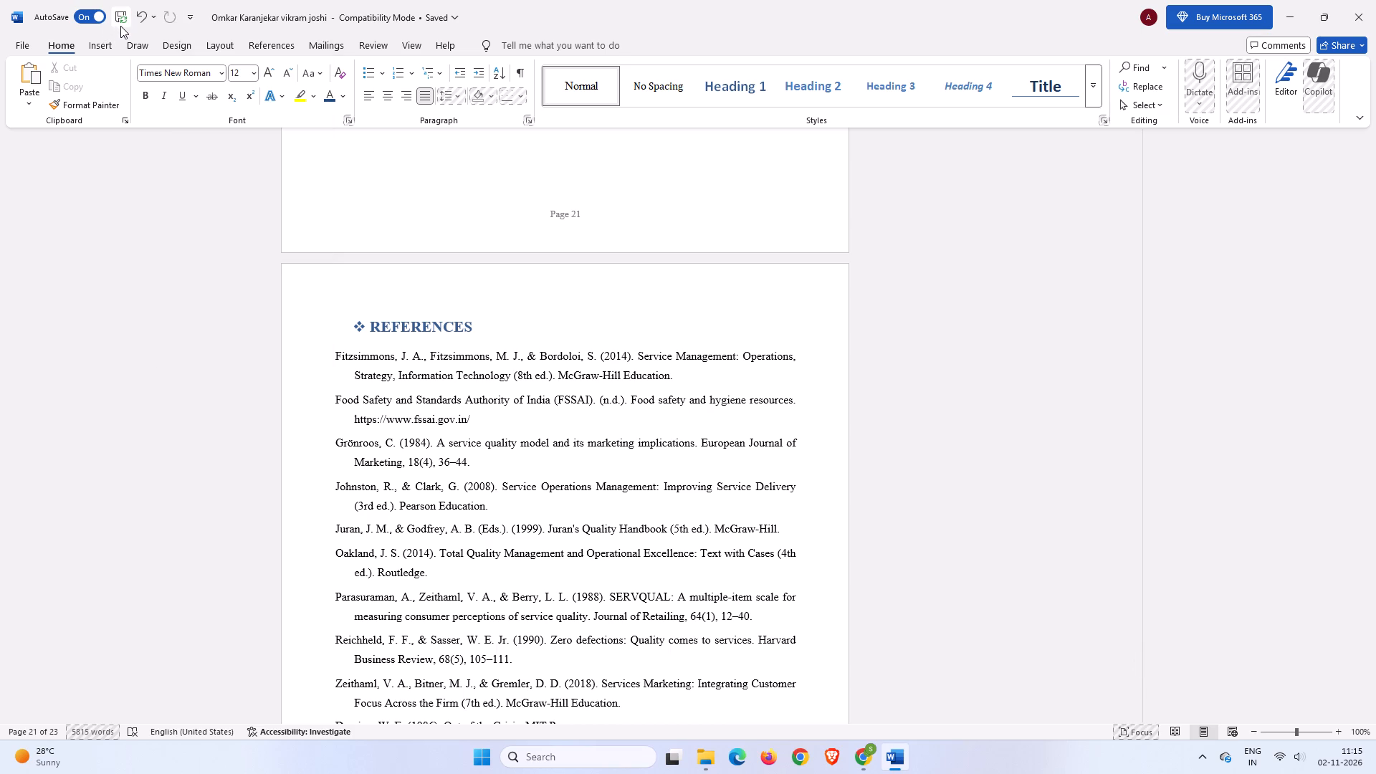
{"action": "left_click", "coordinate": [121, 25]}
Reopen the saved report from the OneDrive folder, examine its pages around the dashboard table and REFERENCES, and return to the folder.
{"action": "left_click", "coordinate": [1299, 16]}
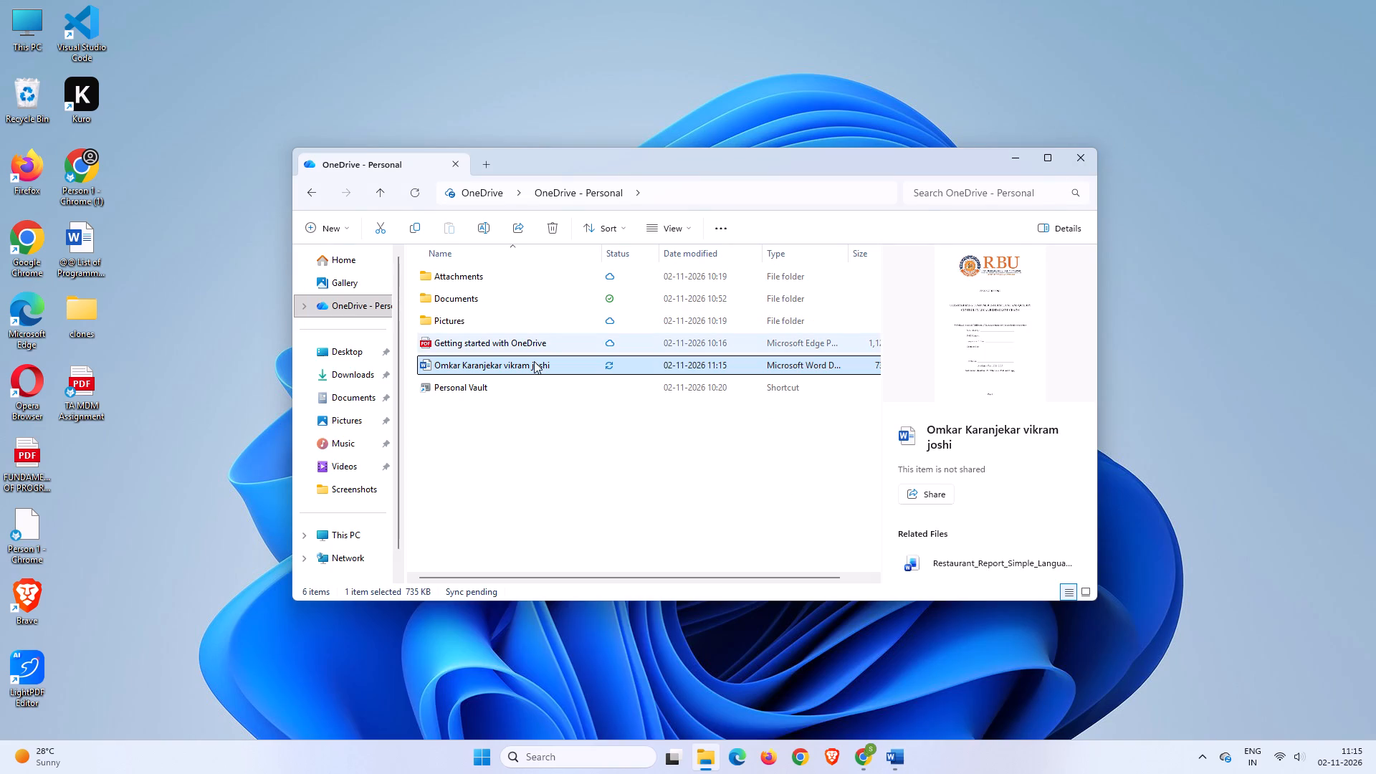
{"action": "double_click", "coordinate": [534, 361]}
{"action": "scroll", "coordinate": [607, 353], "scroll_direction": "up", "scroll_amount": 4}
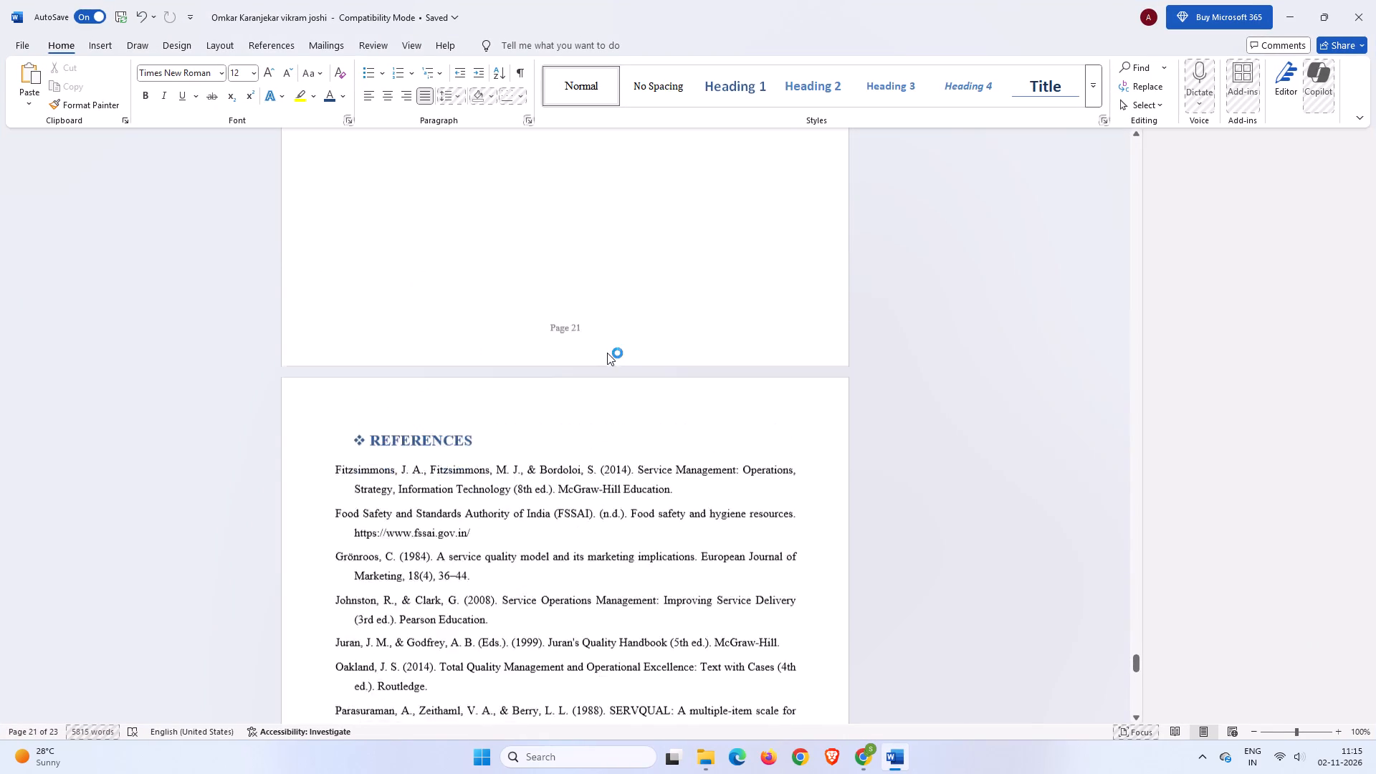
{"action": "scroll", "coordinate": [607, 353], "scroll_direction": "up", "scroll_amount": 2}
{"action": "scroll", "coordinate": [607, 353], "scroll_direction": "down", "scroll_amount": 6}
{"action": "scroll", "coordinate": [580, 329], "scroll_direction": "down", "scroll_amount": 16}
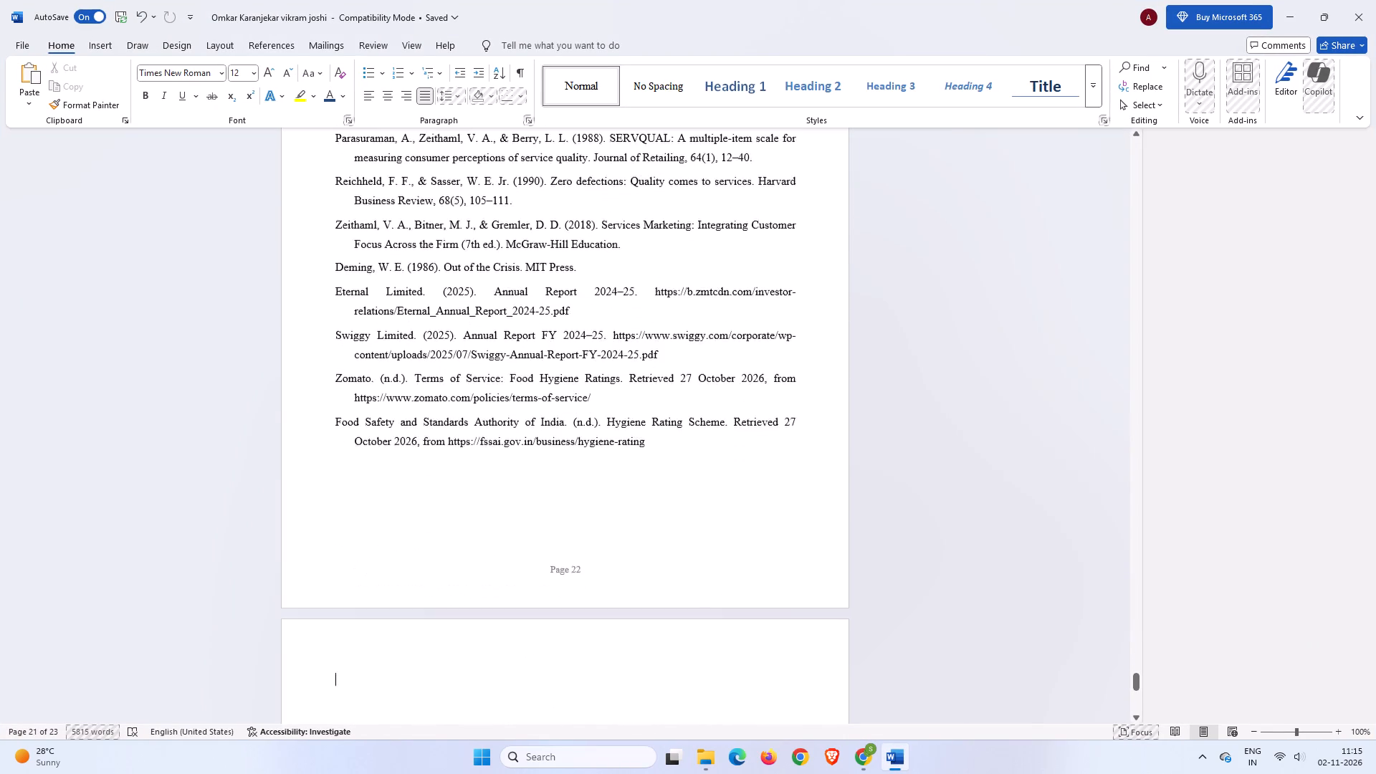
{"action": "scroll", "coordinate": [602, 345], "scroll_direction": "down", "scroll_amount": 6}
{"action": "scroll", "coordinate": [607, 383], "scroll_direction": "up", "scroll_amount": 16}
{"action": "scroll", "coordinate": [633, 335], "scroll_direction": "up", "scroll_amount": 14}
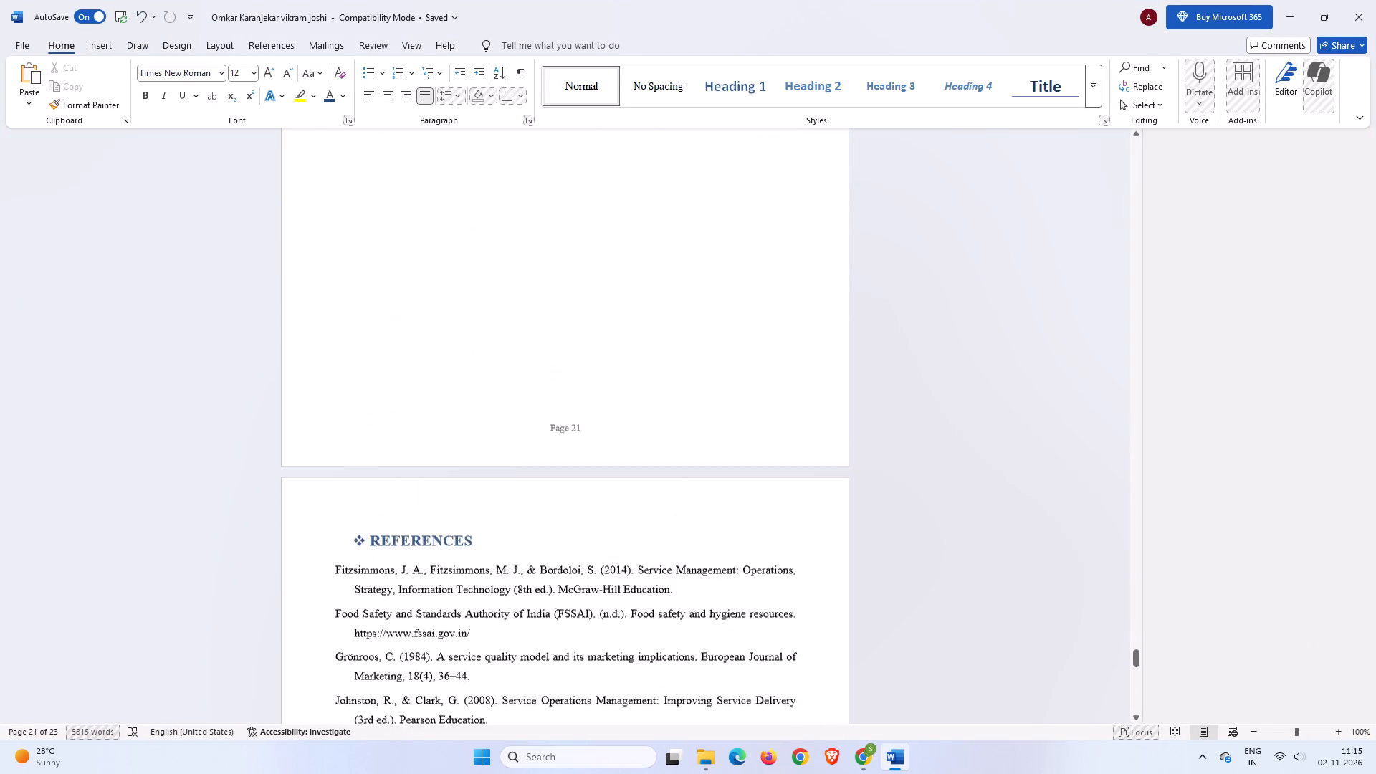
{"action": "scroll", "coordinate": [633, 335], "scroll_direction": "up", "scroll_amount": 20}
{"action": "scroll", "coordinate": [633, 335], "scroll_direction": "up", "scroll_amount": 2}
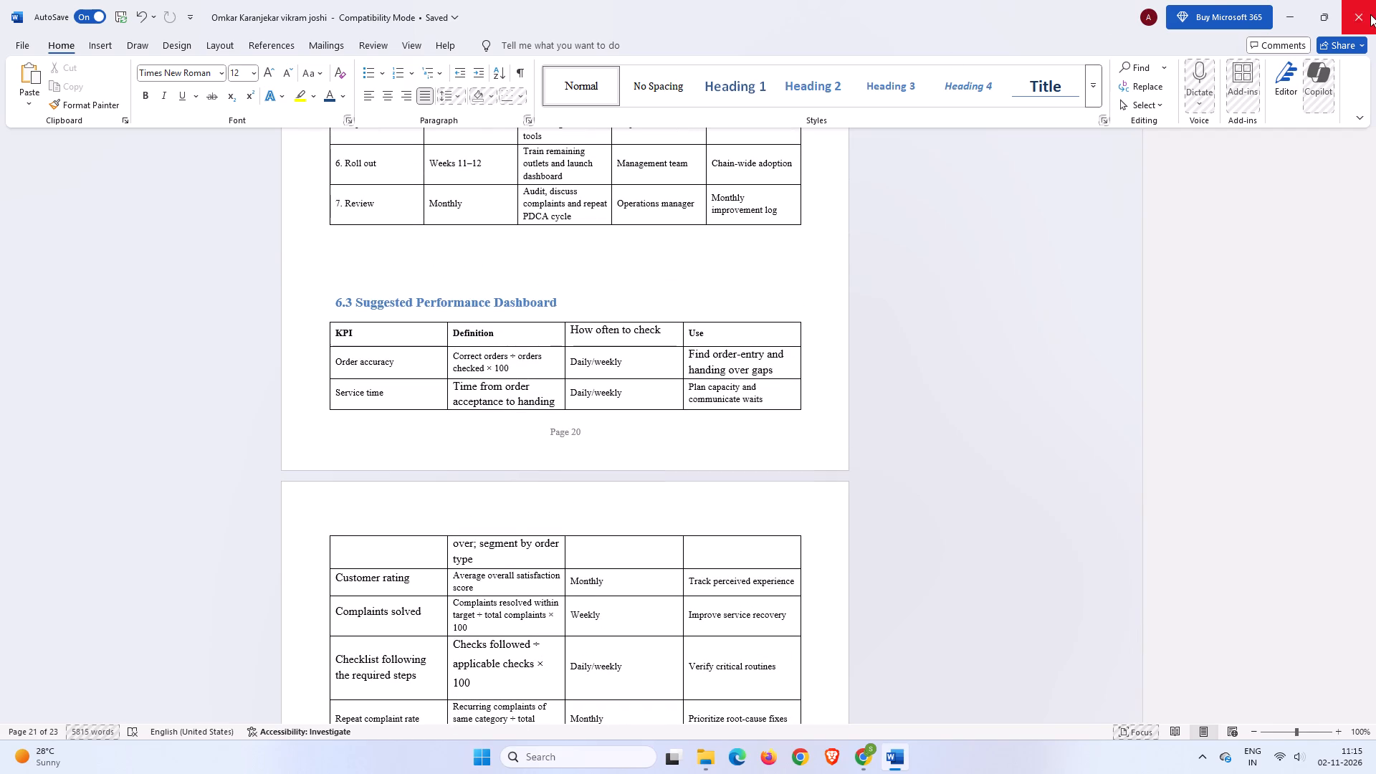
{"action": "left_click", "coordinate": [1285, 9]}
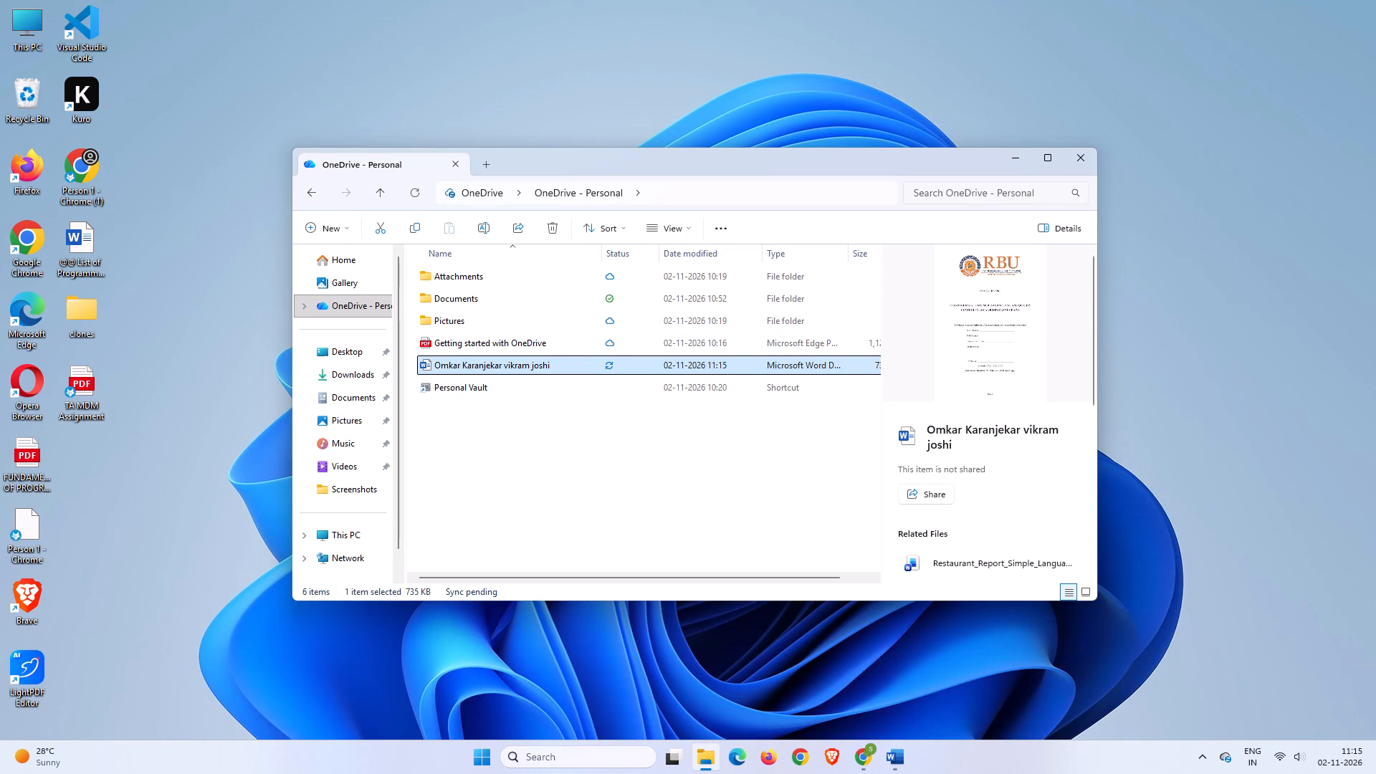
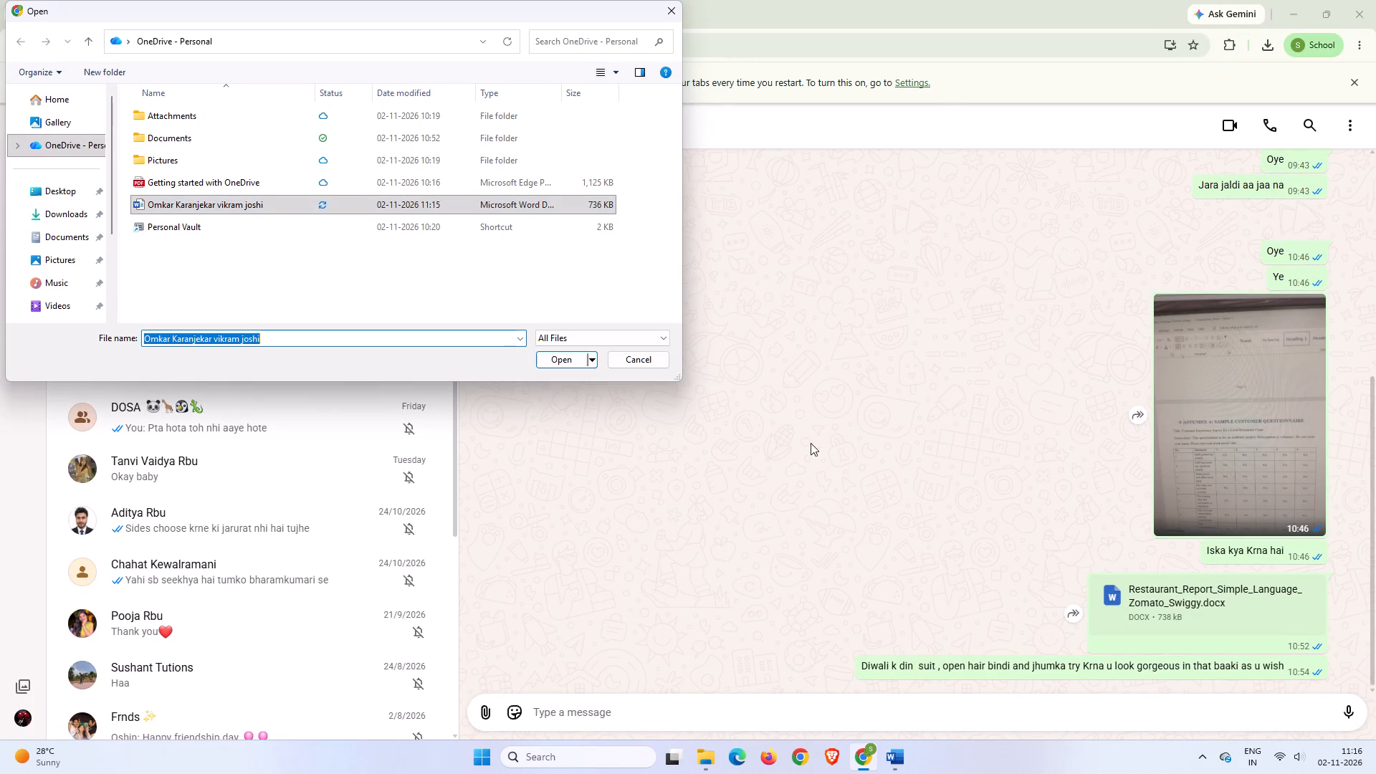
Switch to the project report in Word and save it.
{"action": "left_click", "coordinate": [902, 766]}
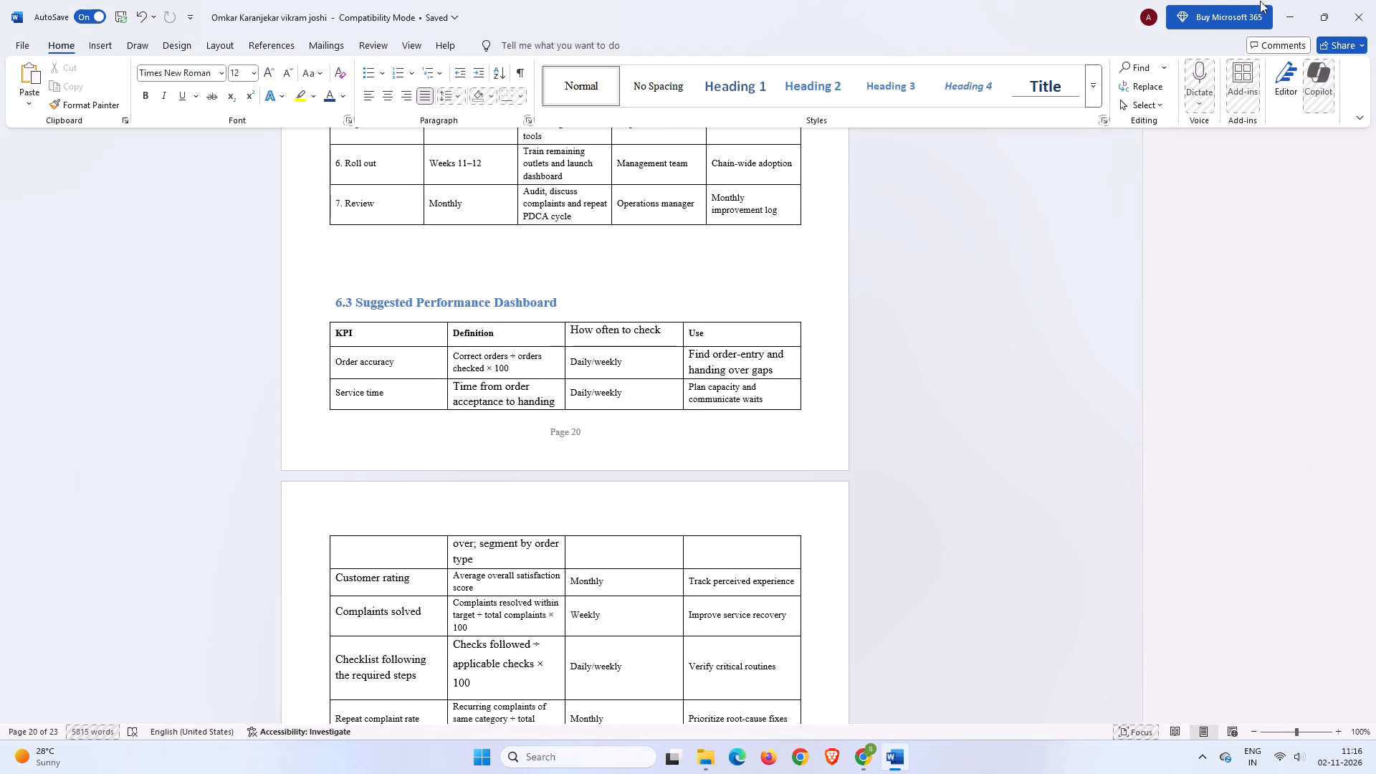
{"action": "left_click", "coordinate": [130, 19]}
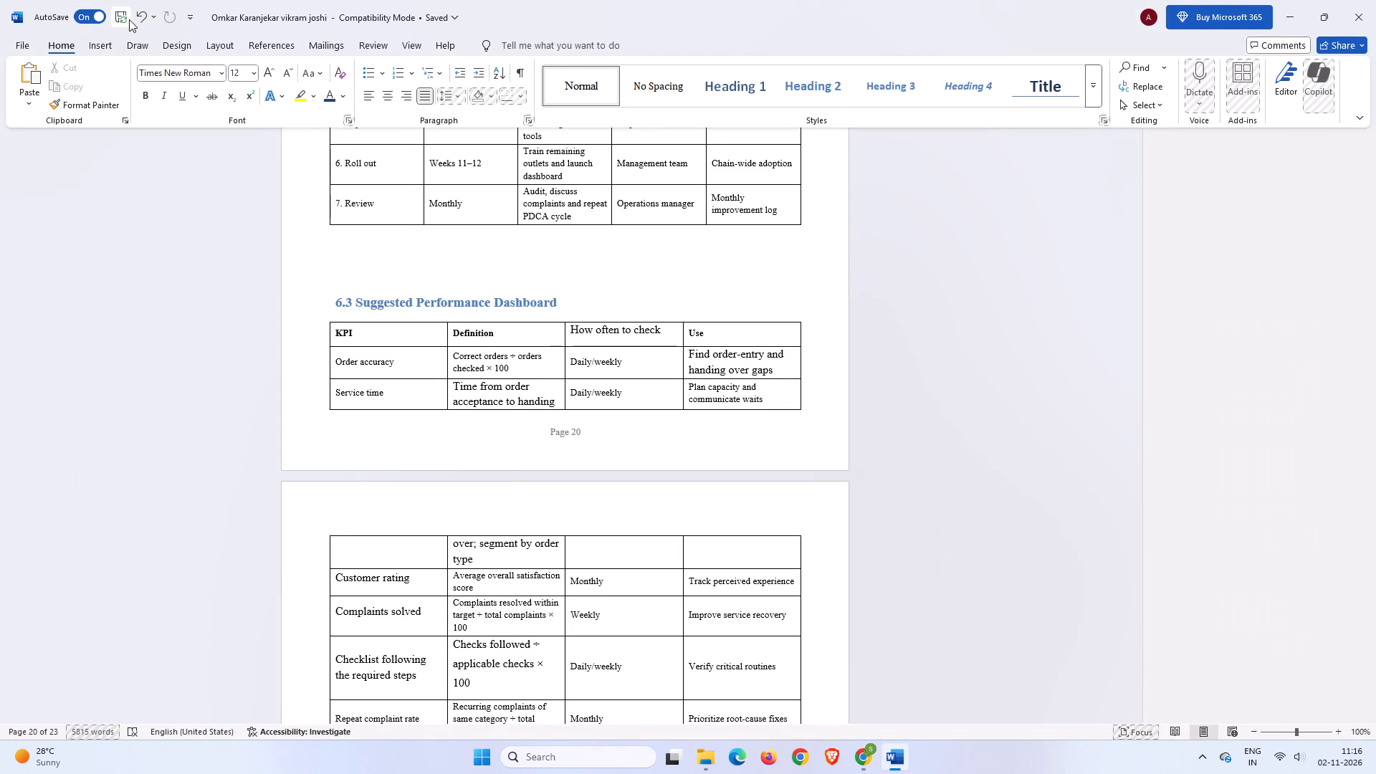
{"action": "left_click", "coordinate": [127, 21]}
{"action": "left_click", "coordinate": [119, 14]}
{"action": "double_click", "coordinate": [119, 14]}
{"action": "key", "text": "ctrl+s"}
{"action": "key", "text": "ctrl+s"}
{"action": "key", "text": "ctrl+s"}
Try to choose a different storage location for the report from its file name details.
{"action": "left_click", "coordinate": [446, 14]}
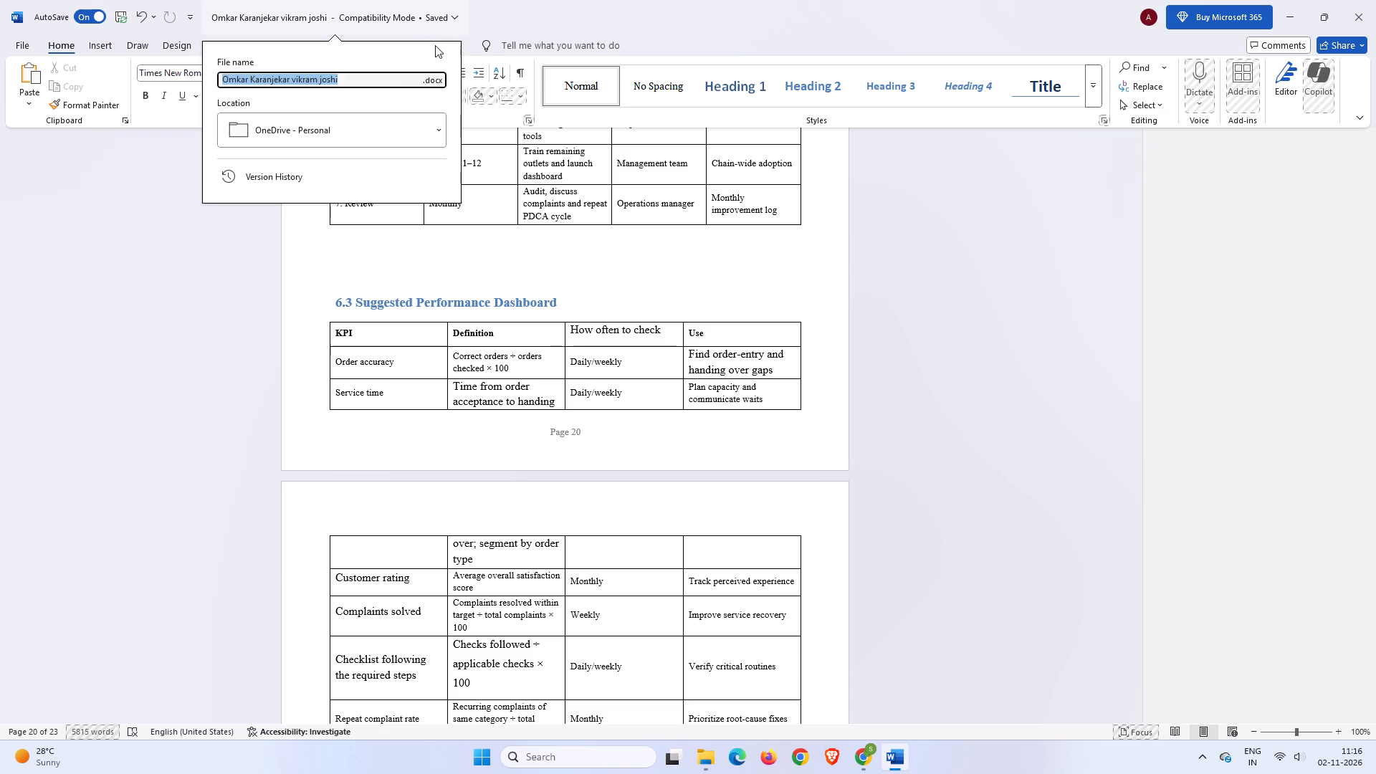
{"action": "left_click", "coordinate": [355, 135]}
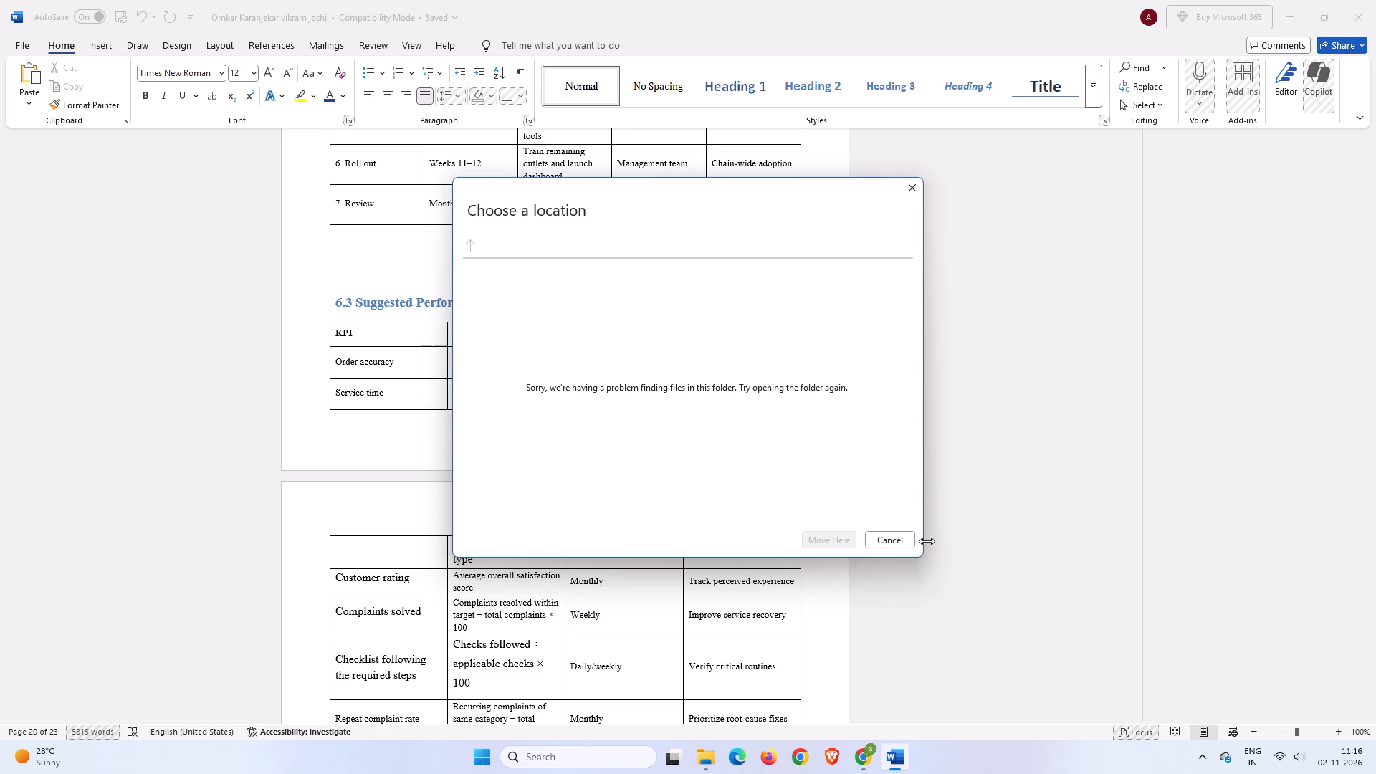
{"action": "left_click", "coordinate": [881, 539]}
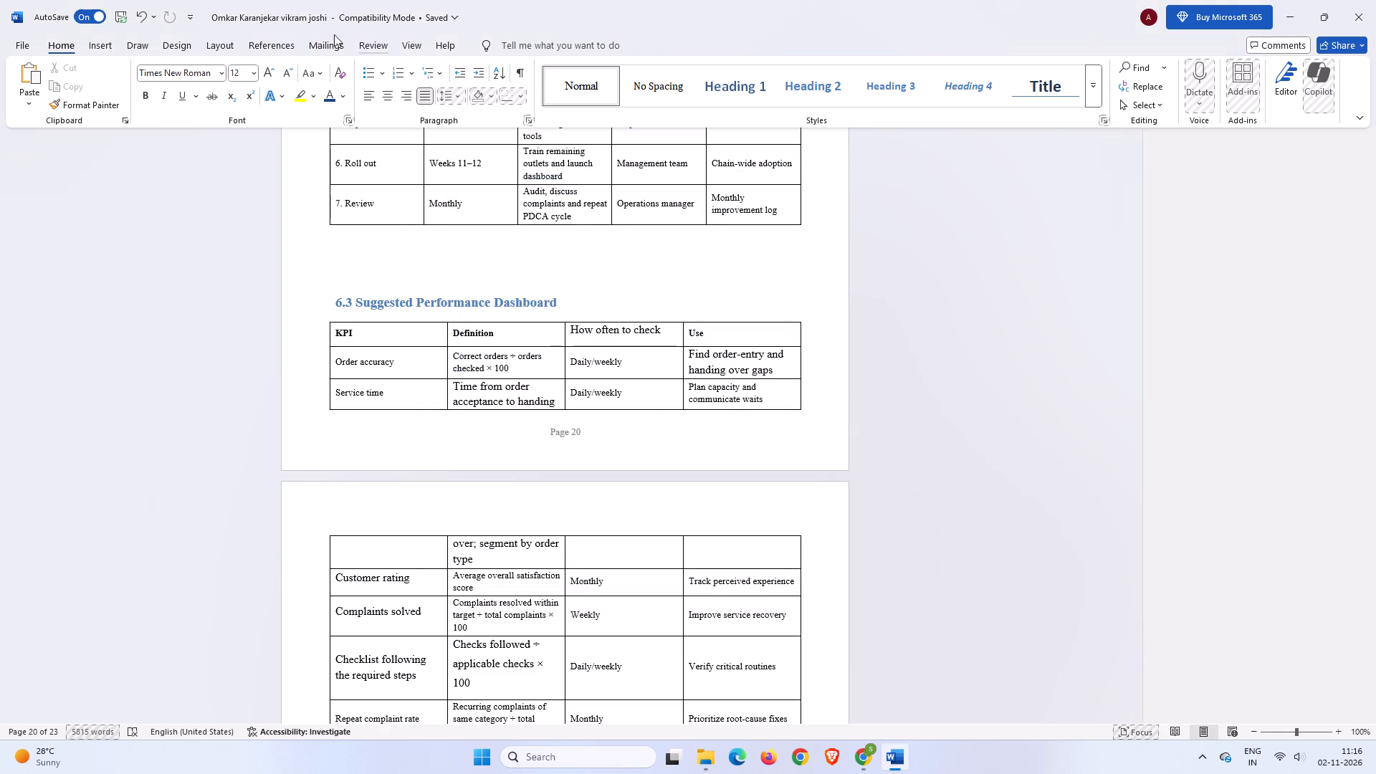
View the report's version history, then close it and return to the editable document.
{"action": "left_click", "coordinate": [457, 9]}
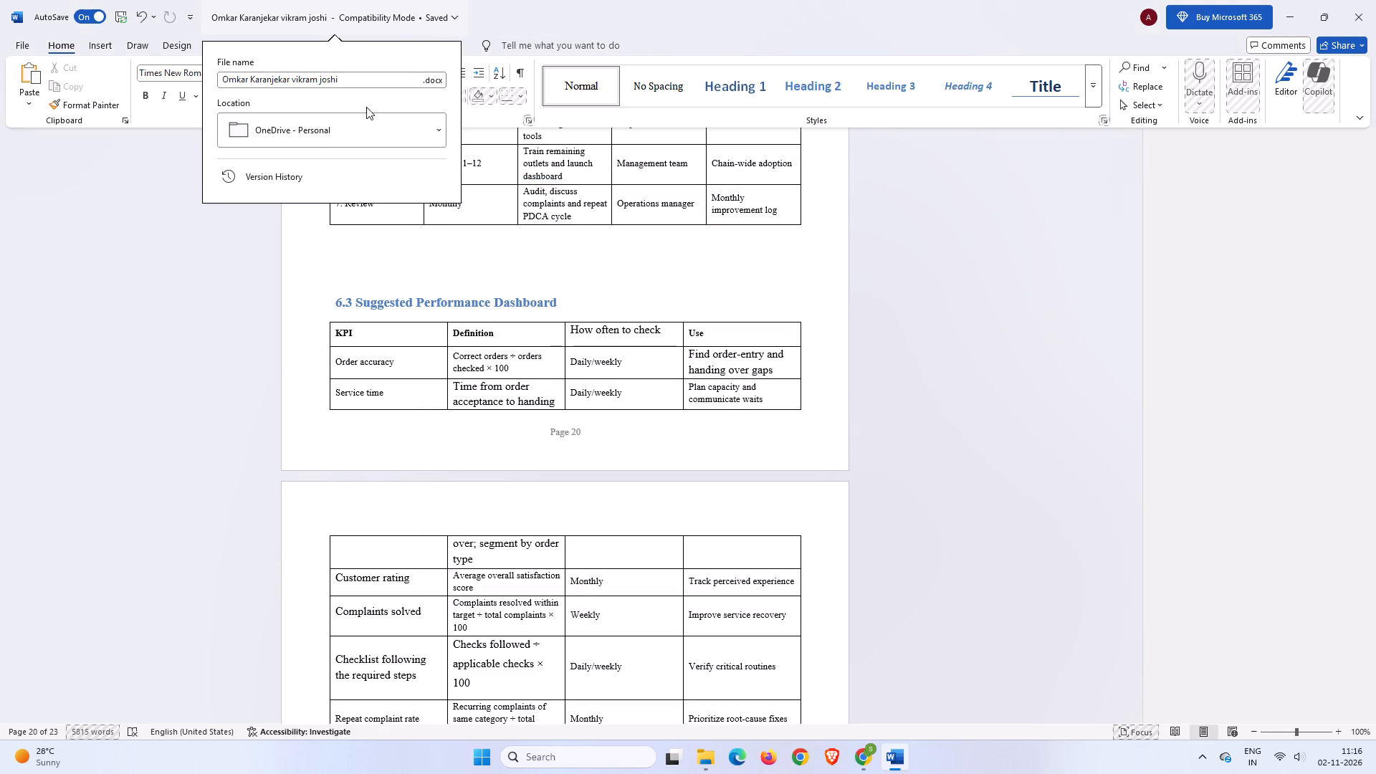
{"action": "left_click", "coordinate": [303, 181]}
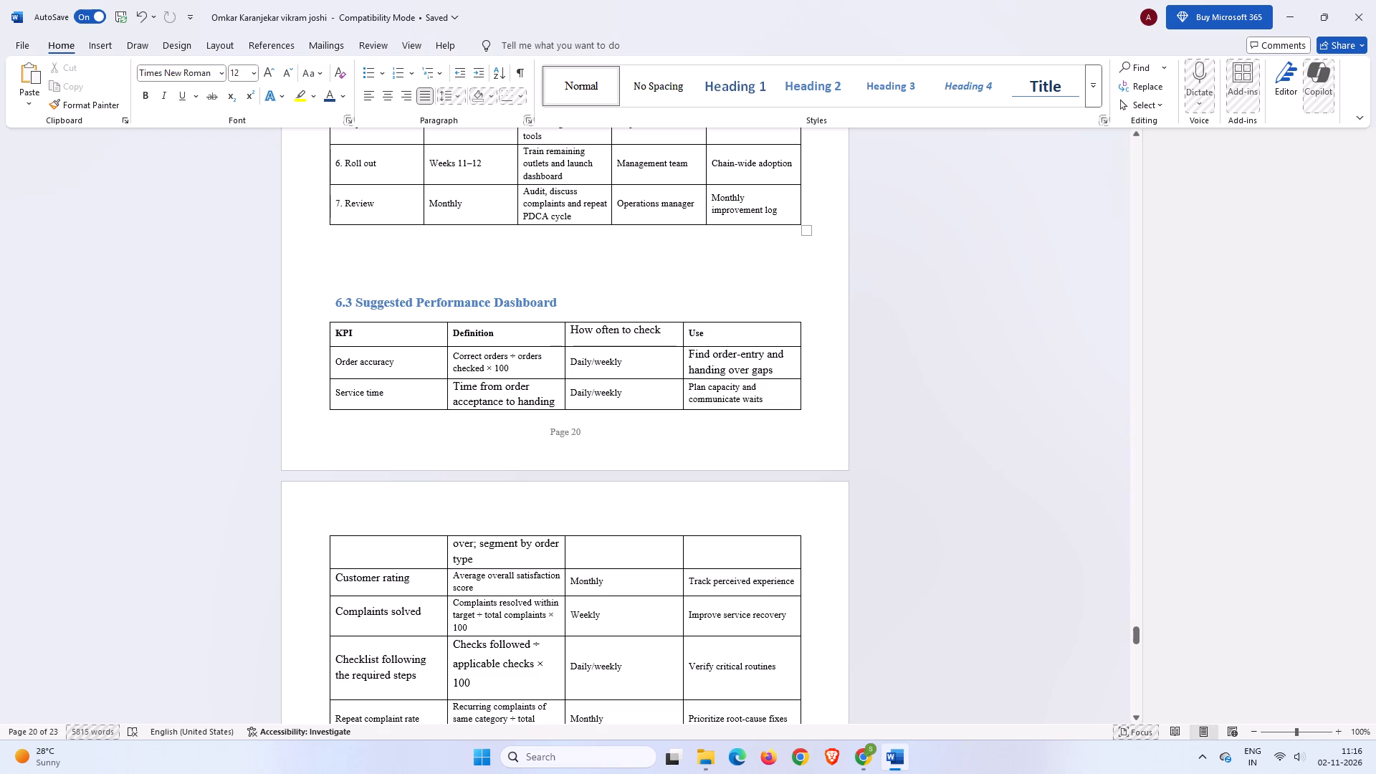
{"action": "left_click", "coordinate": [1357, 13]}
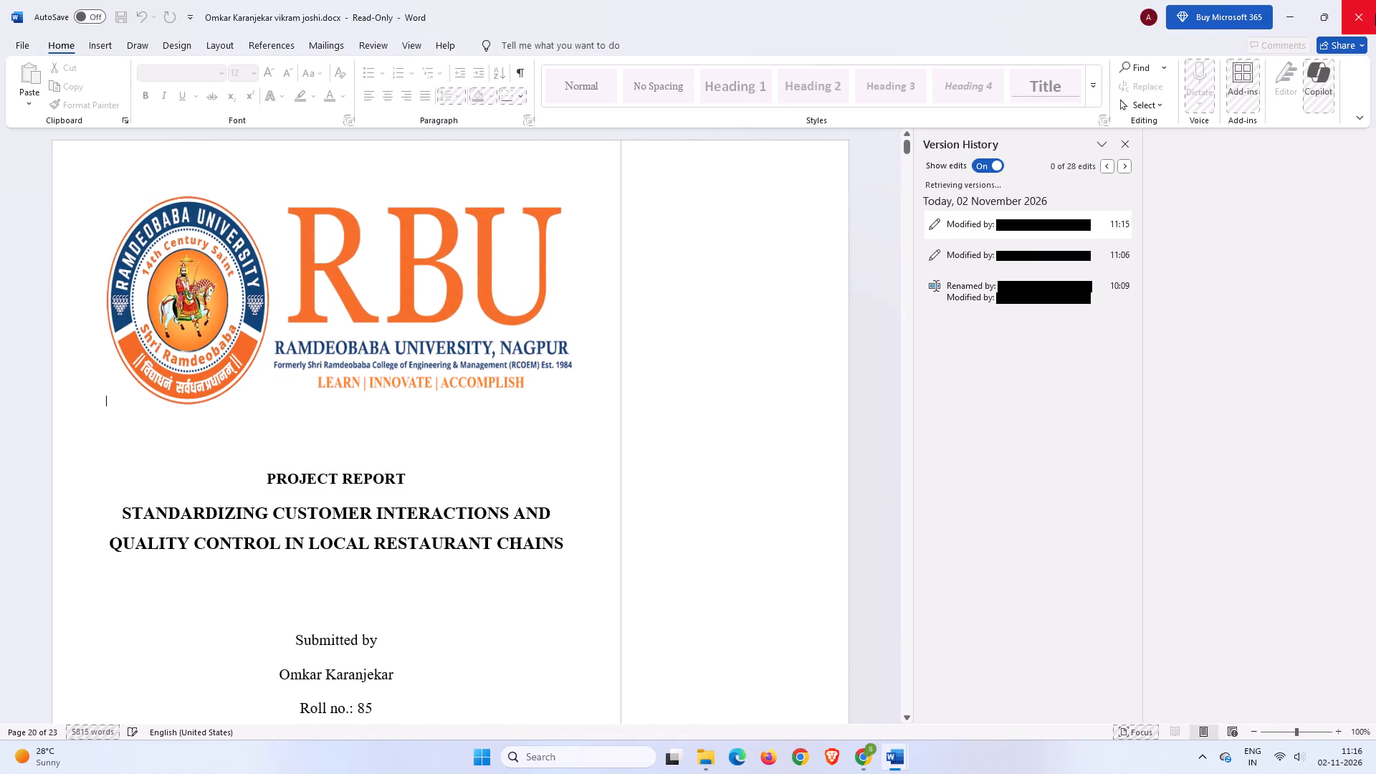
{"action": "left_click", "coordinate": [1365, 0]}
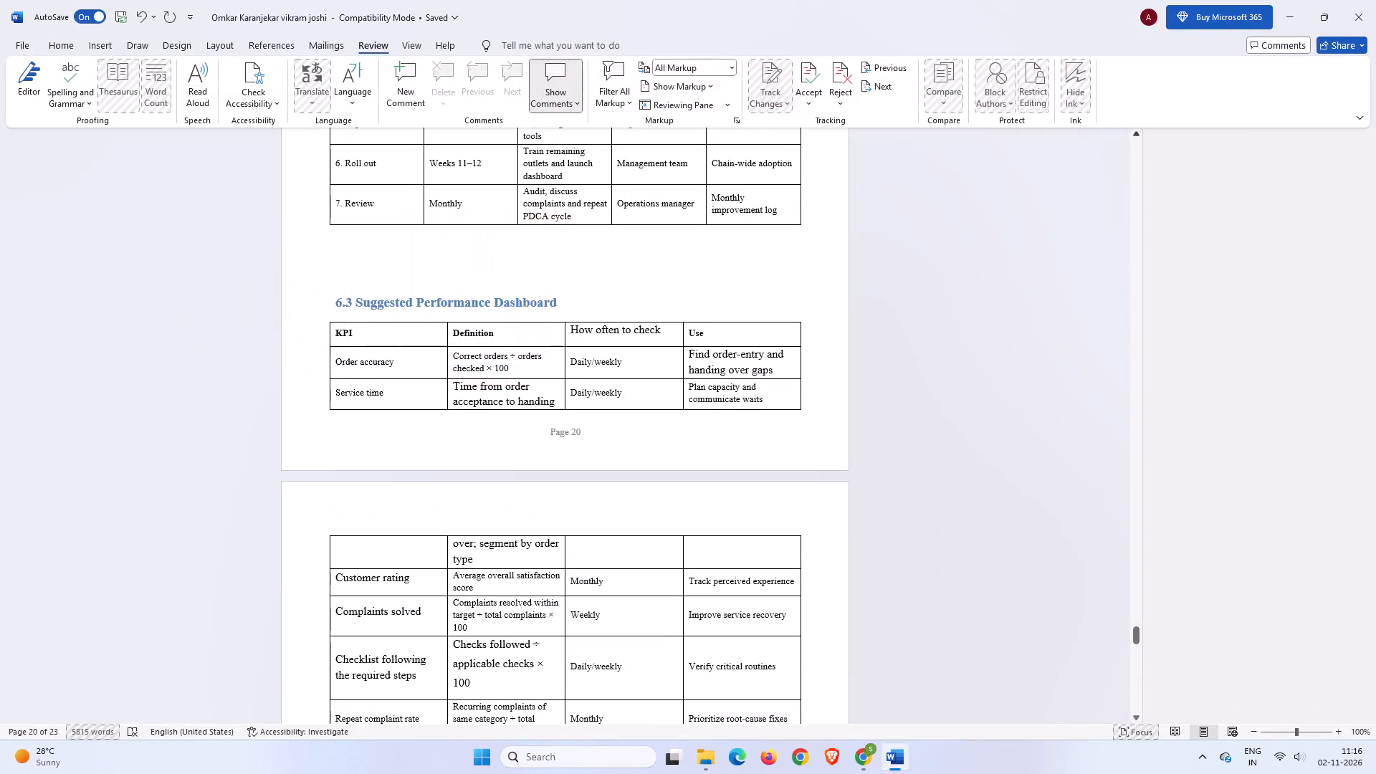
Review the report from section 6.3 Suggested Performance Dashboard through the references to the last page.
{"action": "scroll", "coordinate": [710, 268], "scroll_direction": "down", "scroll_amount": 5}
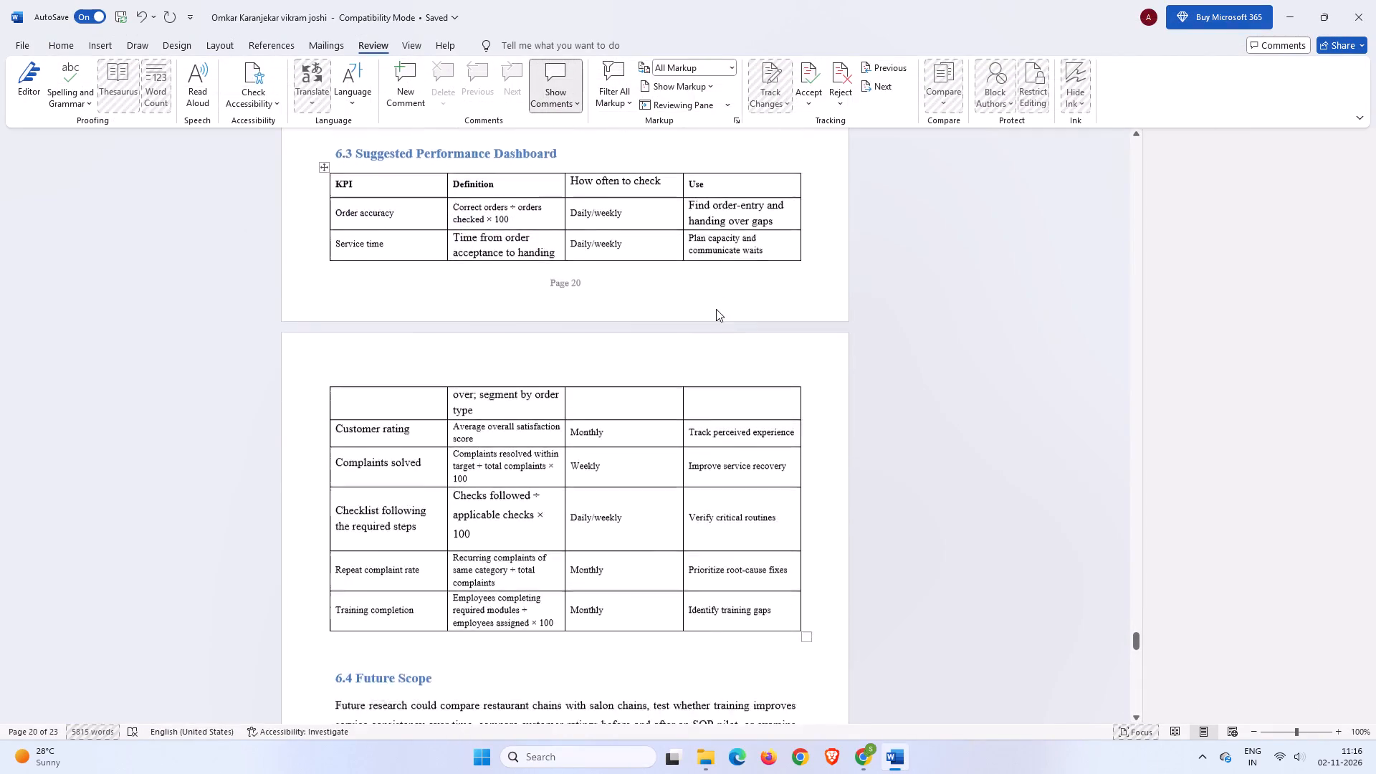
{"action": "scroll", "coordinate": [717, 305], "scroll_direction": "down", "scroll_amount": 3}
{"action": "scroll", "coordinate": [742, 397], "scroll_direction": "down", "scroll_amount": 17}
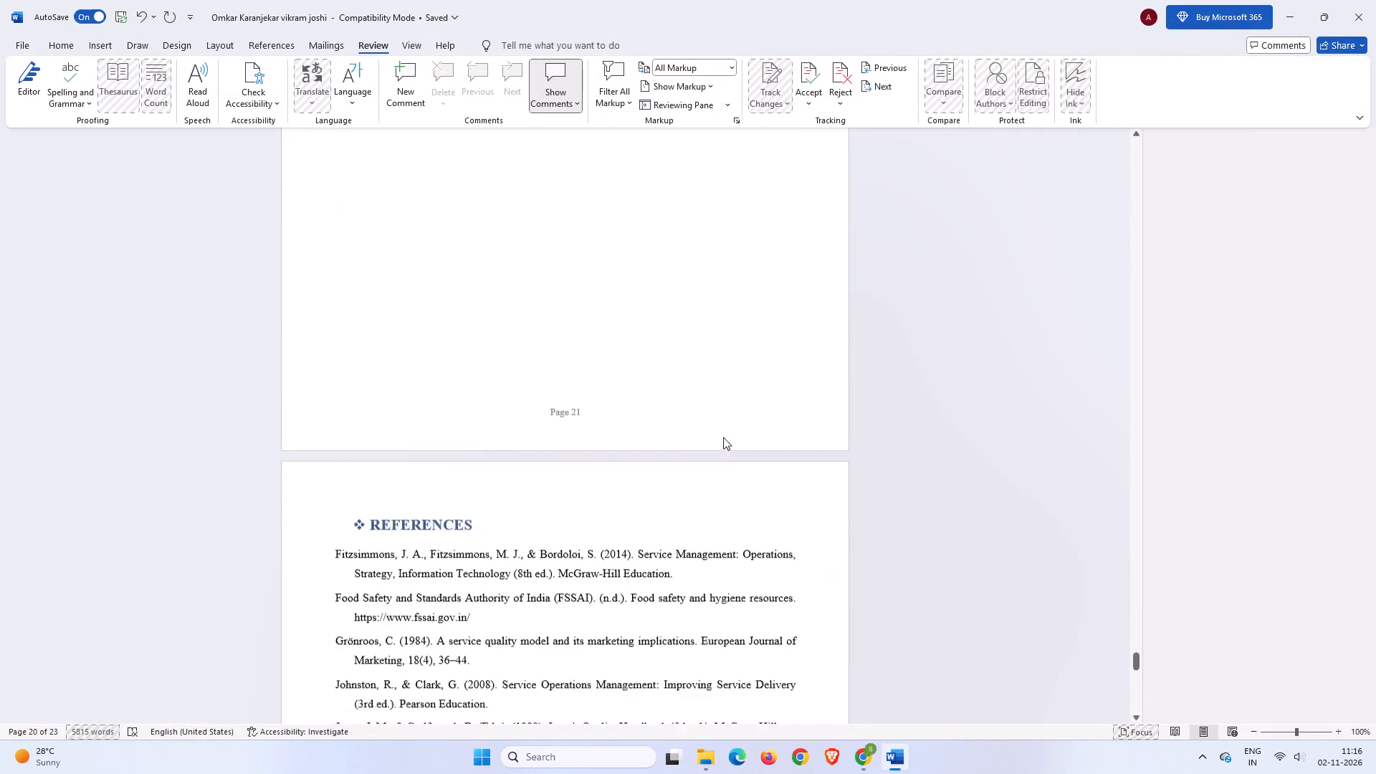
{"action": "scroll", "coordinate": [723, 437], "scroll_direction": "down", "scroll_amount": 20}
{"action": "scroll", "coordinate": [723, 437], "scroll_direction": "down", "scroll_amount": 3}
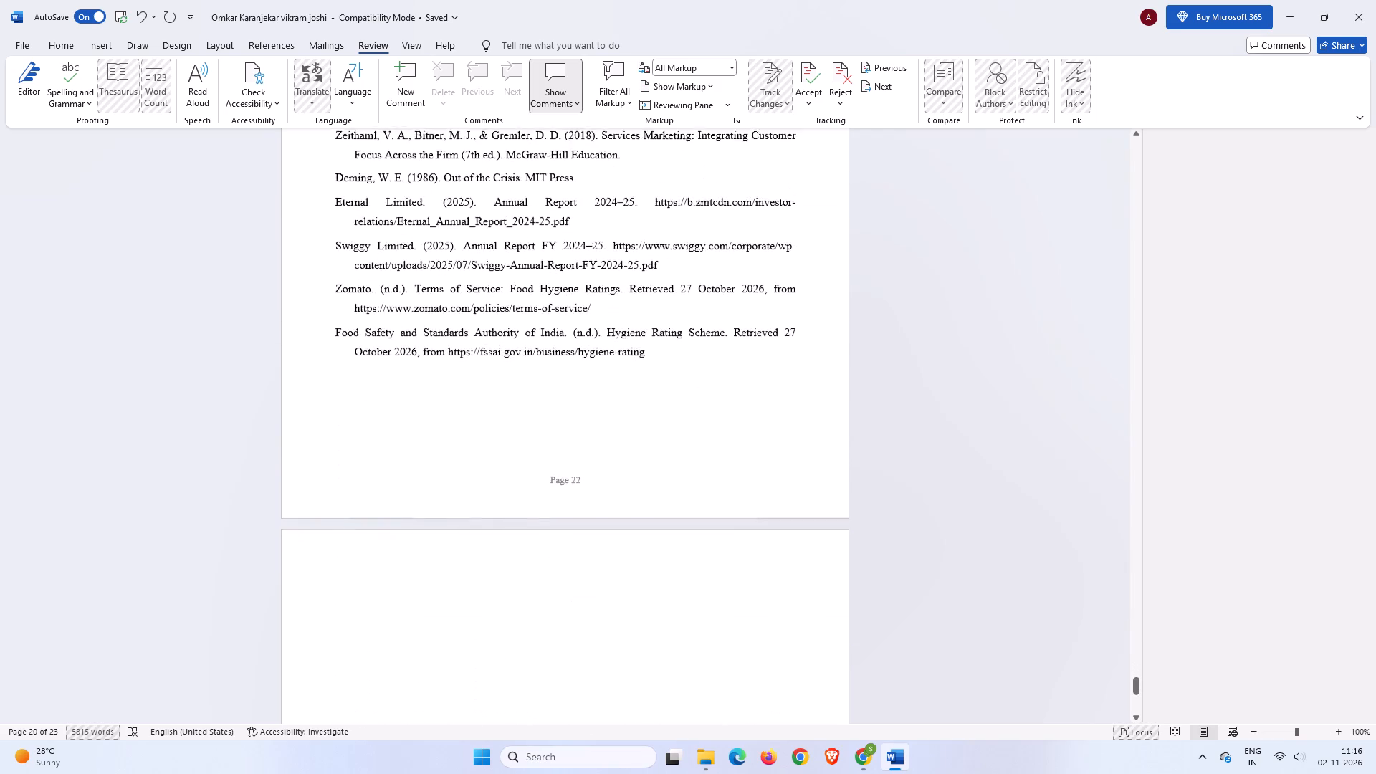
{"action": "scroll", "coordinate": [717, 439], "scroll_direction": "down", "scroll_amount": 8}
{"action": "scroll", "coordinate": [688, 552], "scroll_direction": "down", "scroll_amount": 3}
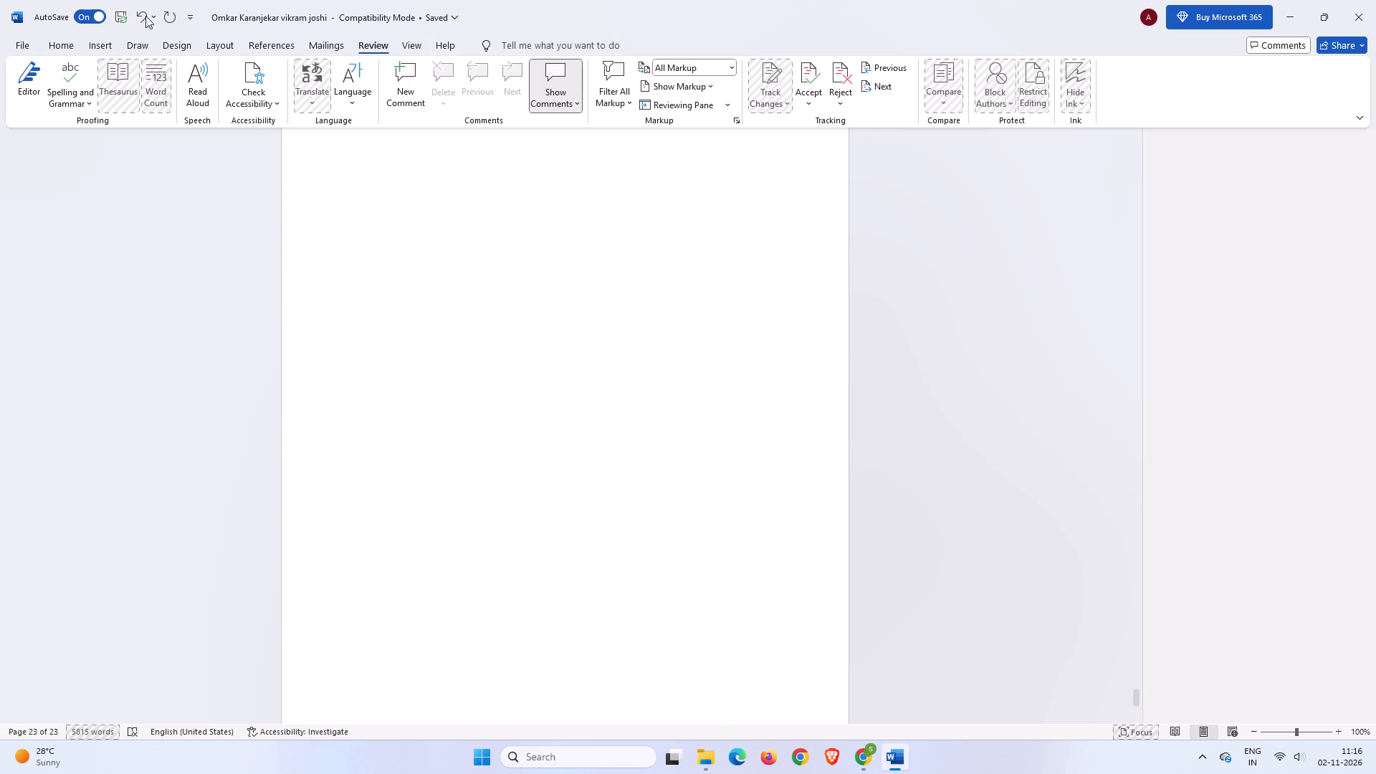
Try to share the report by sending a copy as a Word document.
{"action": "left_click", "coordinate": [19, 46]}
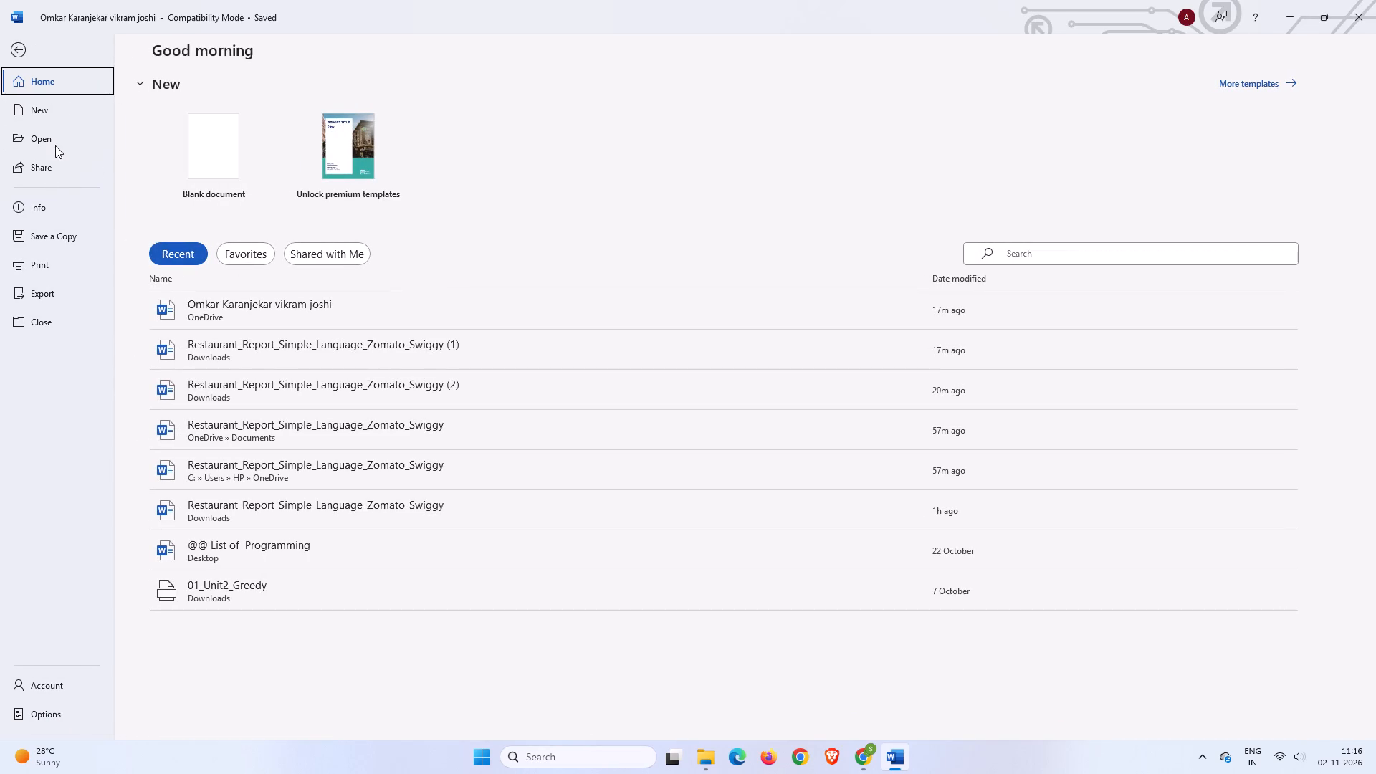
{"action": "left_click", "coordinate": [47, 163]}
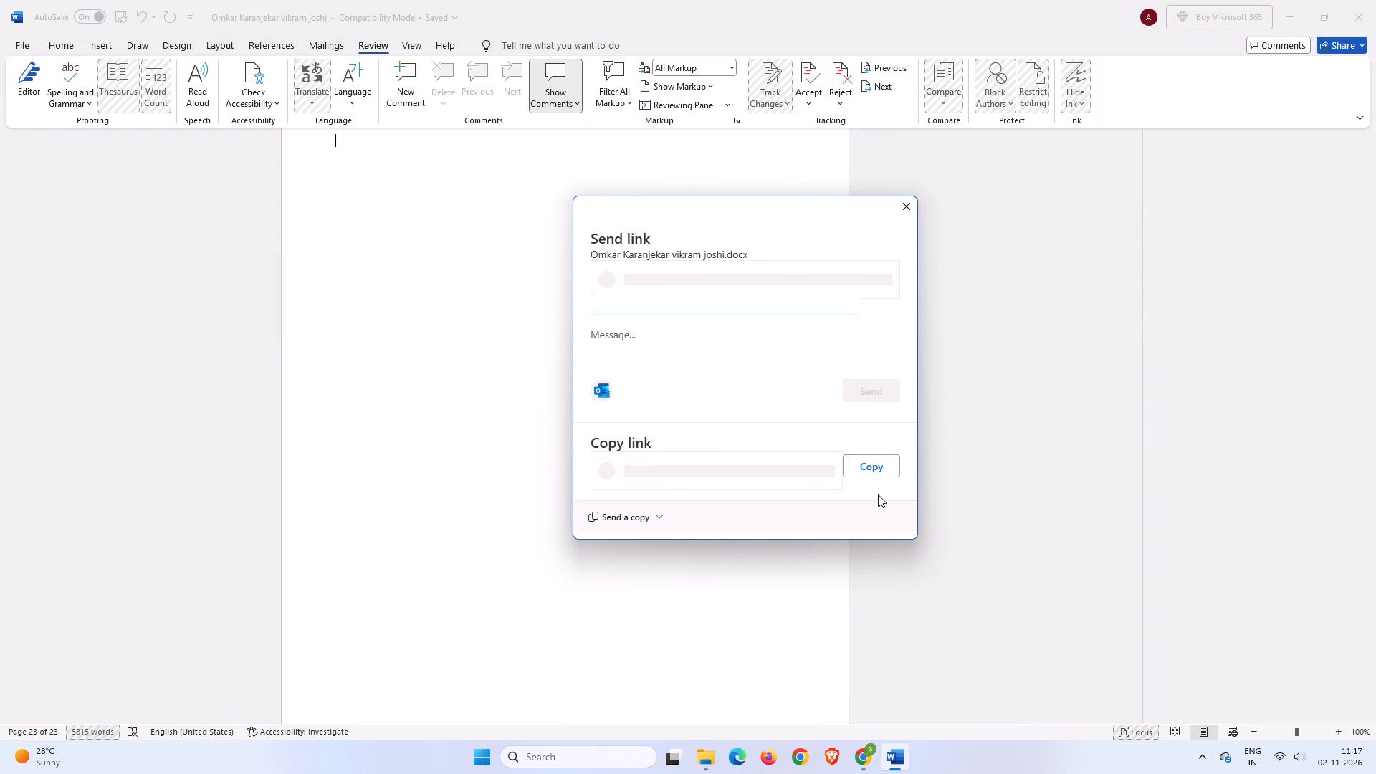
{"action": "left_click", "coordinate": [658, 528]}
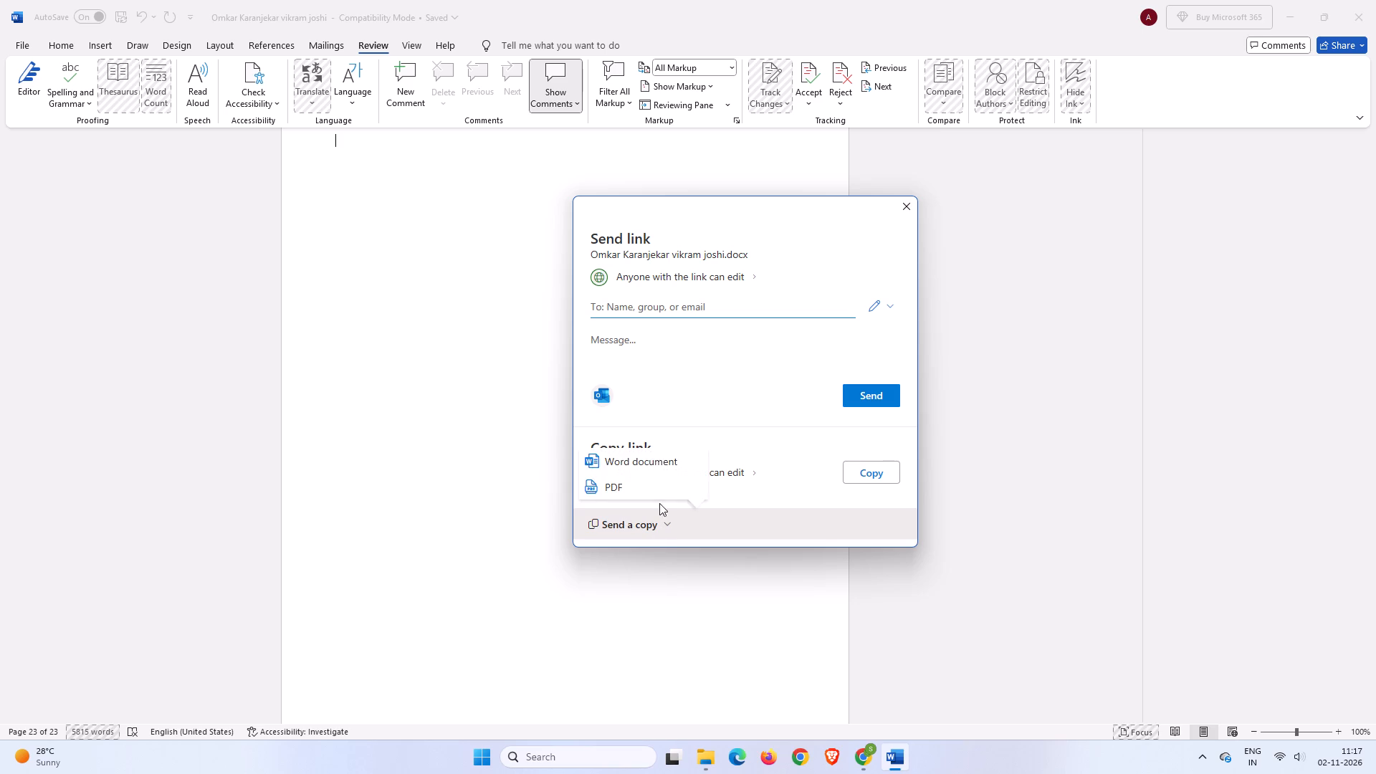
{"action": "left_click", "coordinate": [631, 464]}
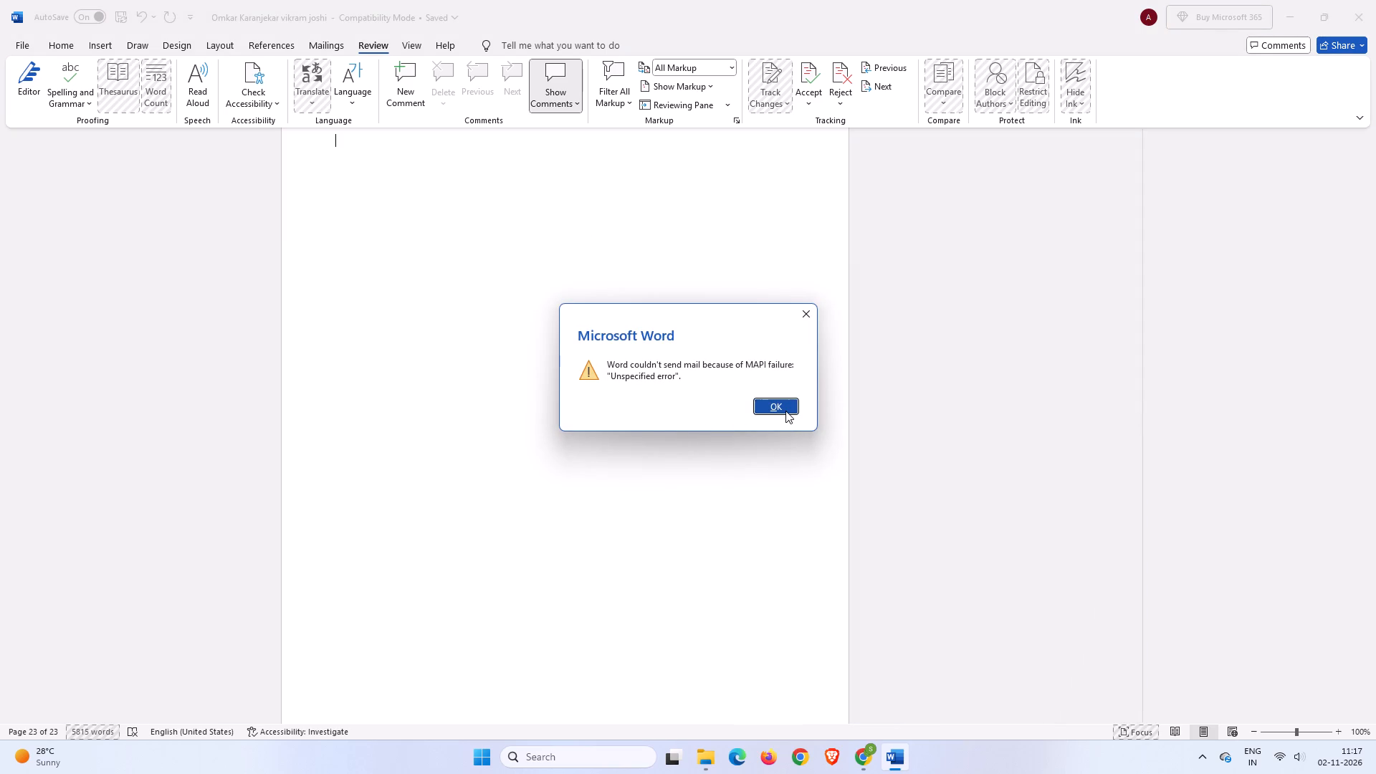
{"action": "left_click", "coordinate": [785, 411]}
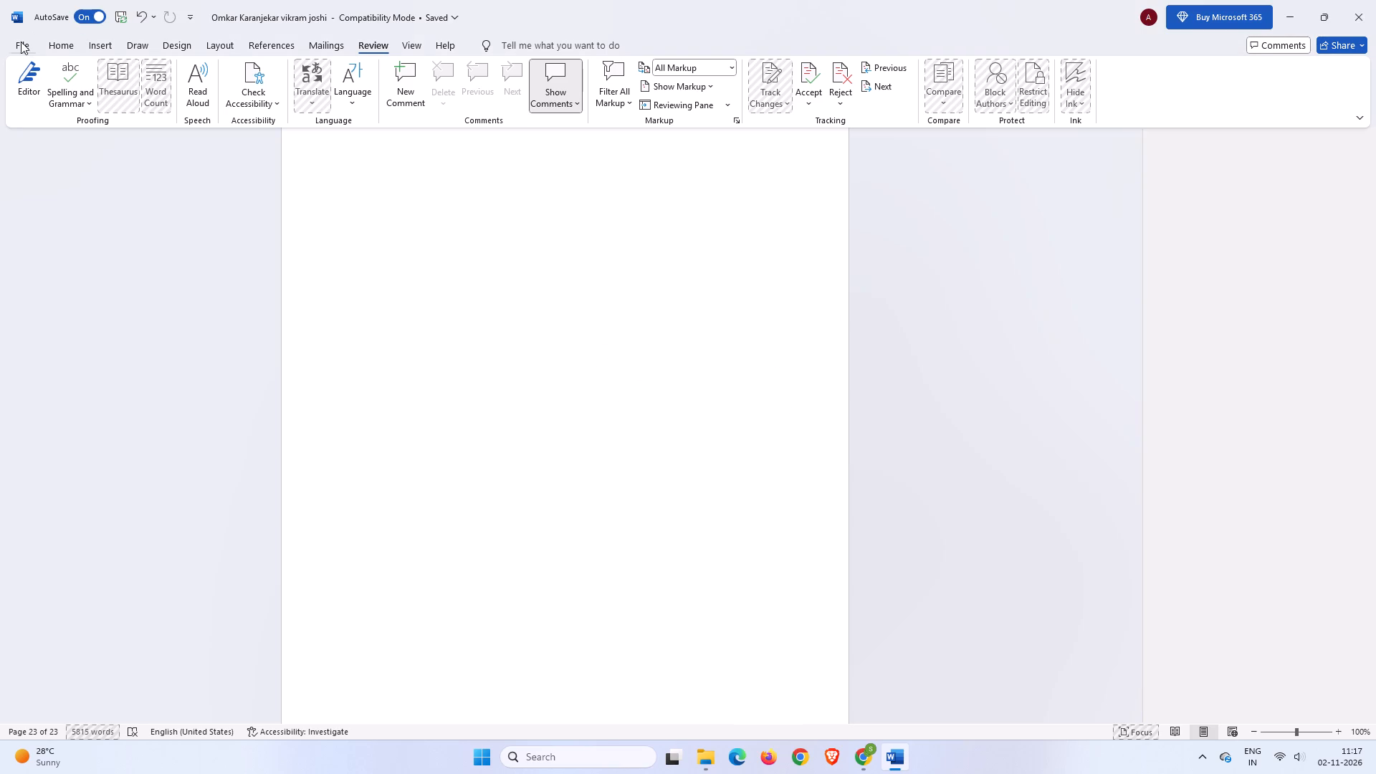
Save a Word copy of the report to OneDrive - Personal with "final" added to the end of its file name, and close the document.
{"action": "left_click", "coordinate": [23, 43]}
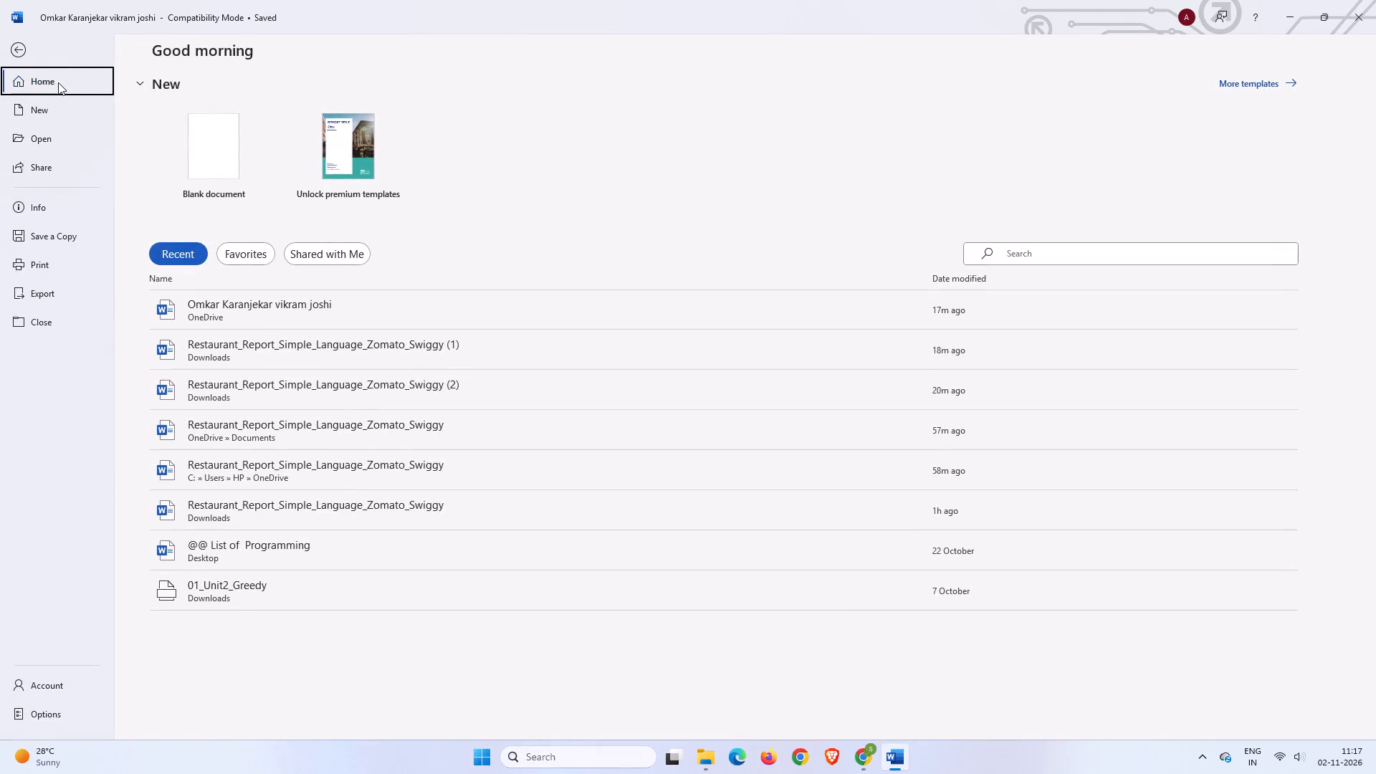
{"action": "left_click", "coordinate": [70, 234]}
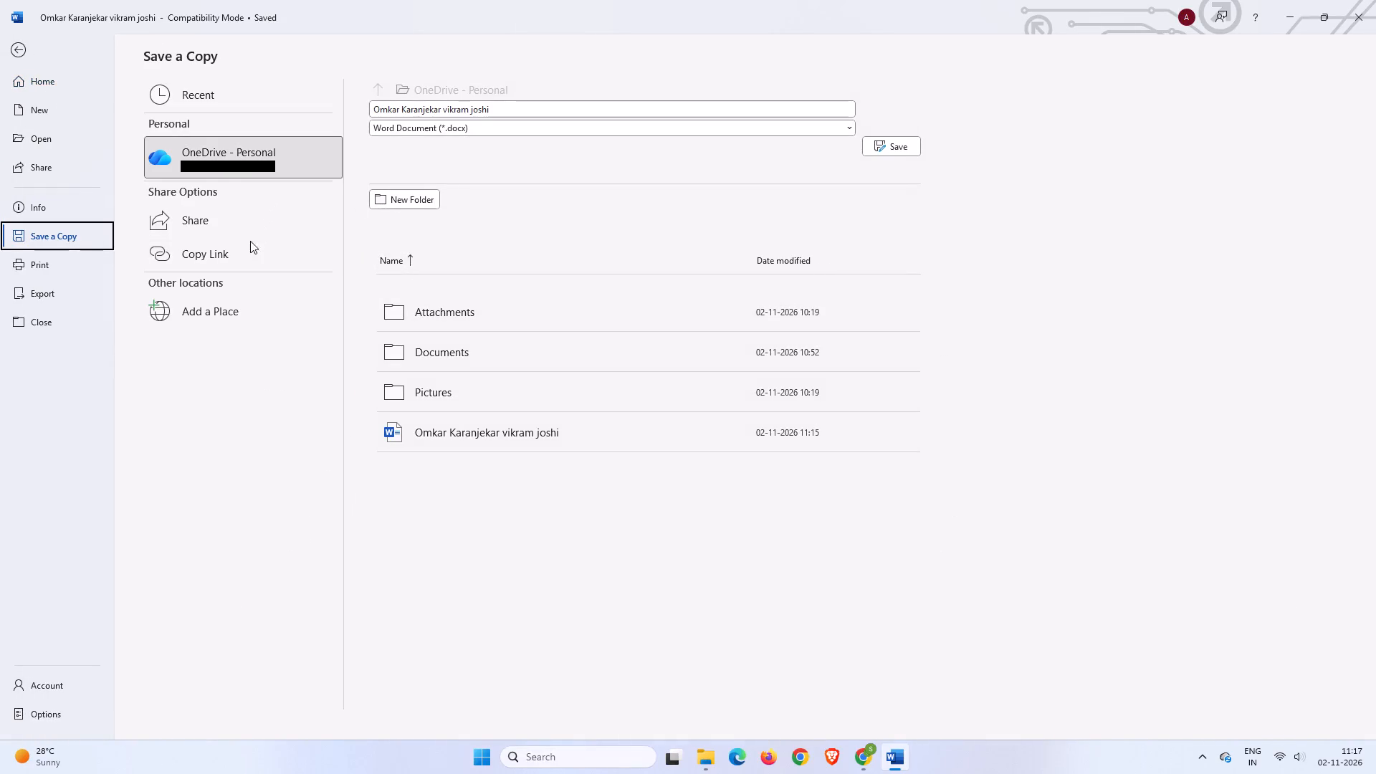
{"action": "left_click", "coordinate": [227, 308]}
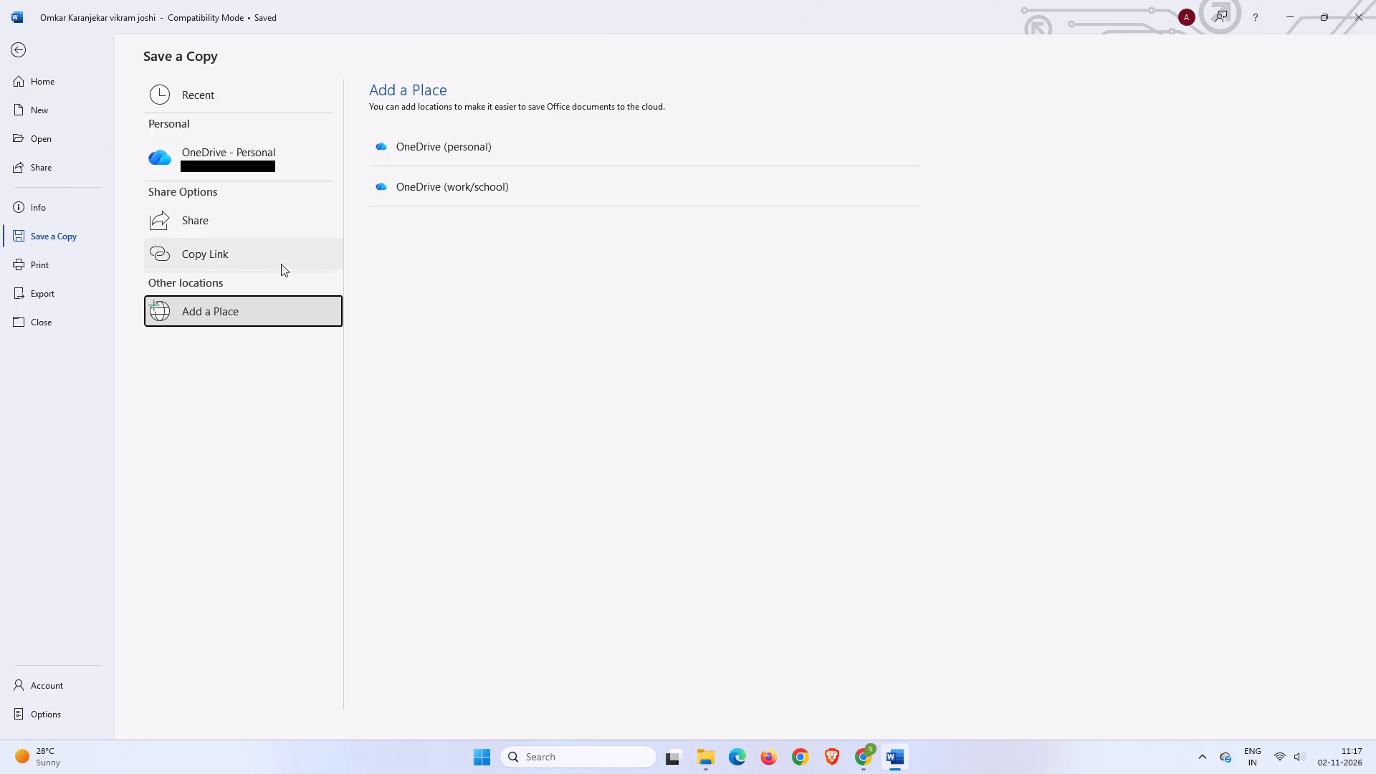
{"action": "left_click", "coordinate": [243, 158]}
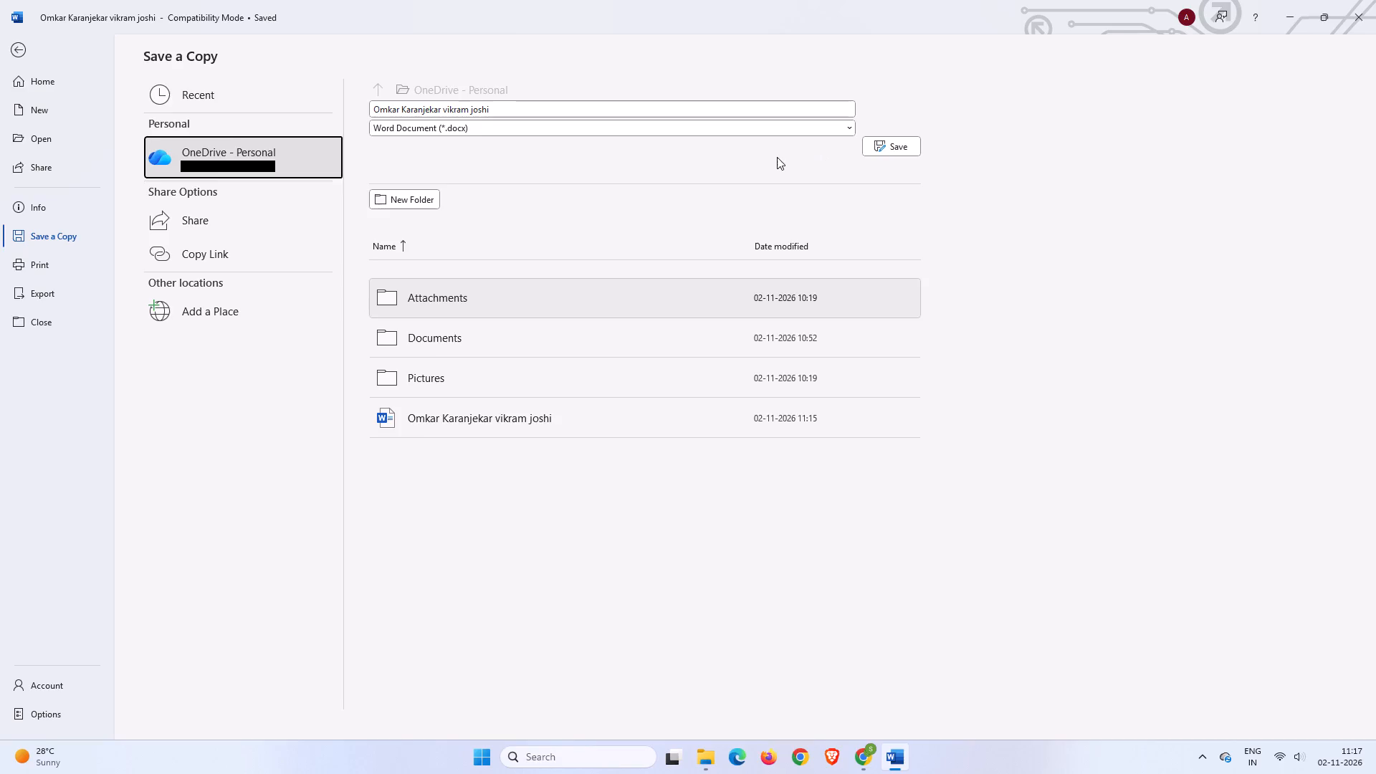
{"action": "left_click", "coordinate": [567, 105]}
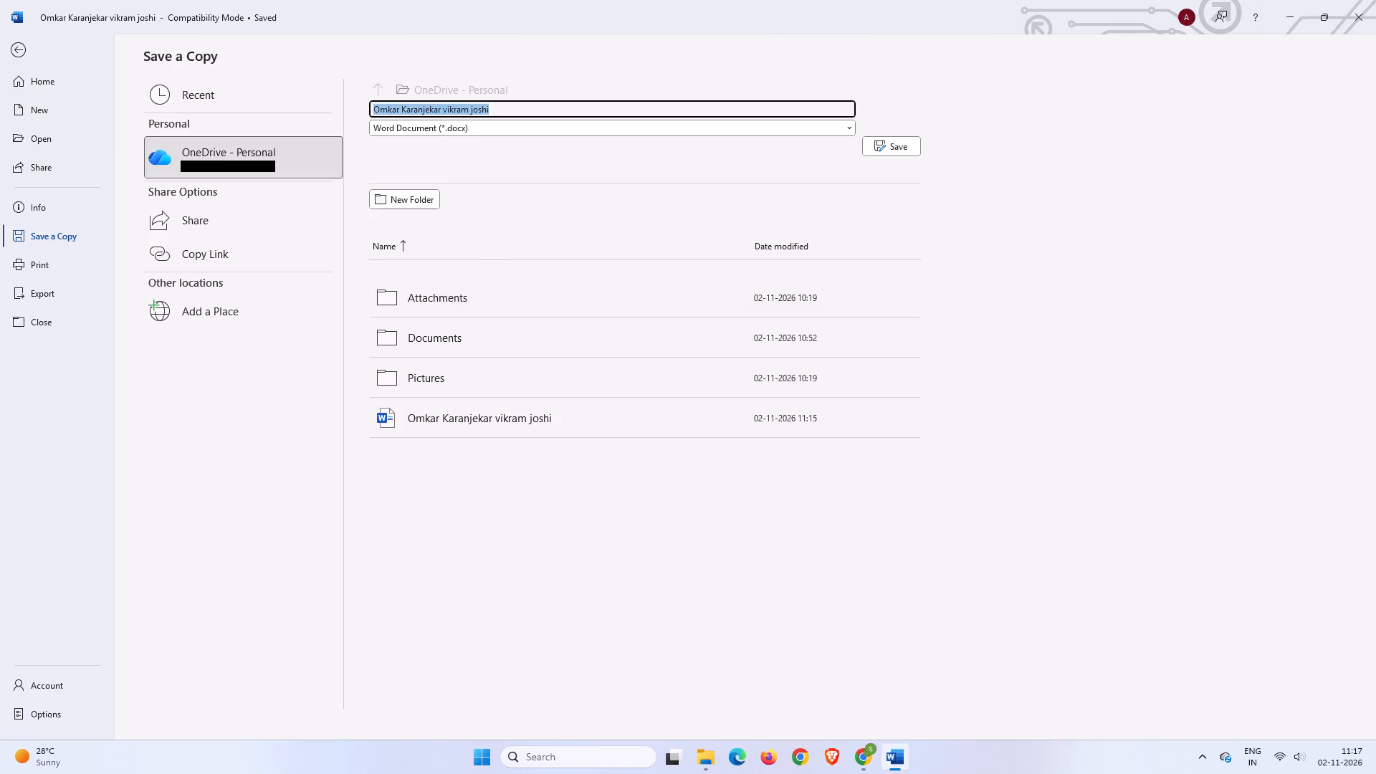
{"action": "left_click", "coordinate": [506, 105]}
{"action": "key", "text": "space"}
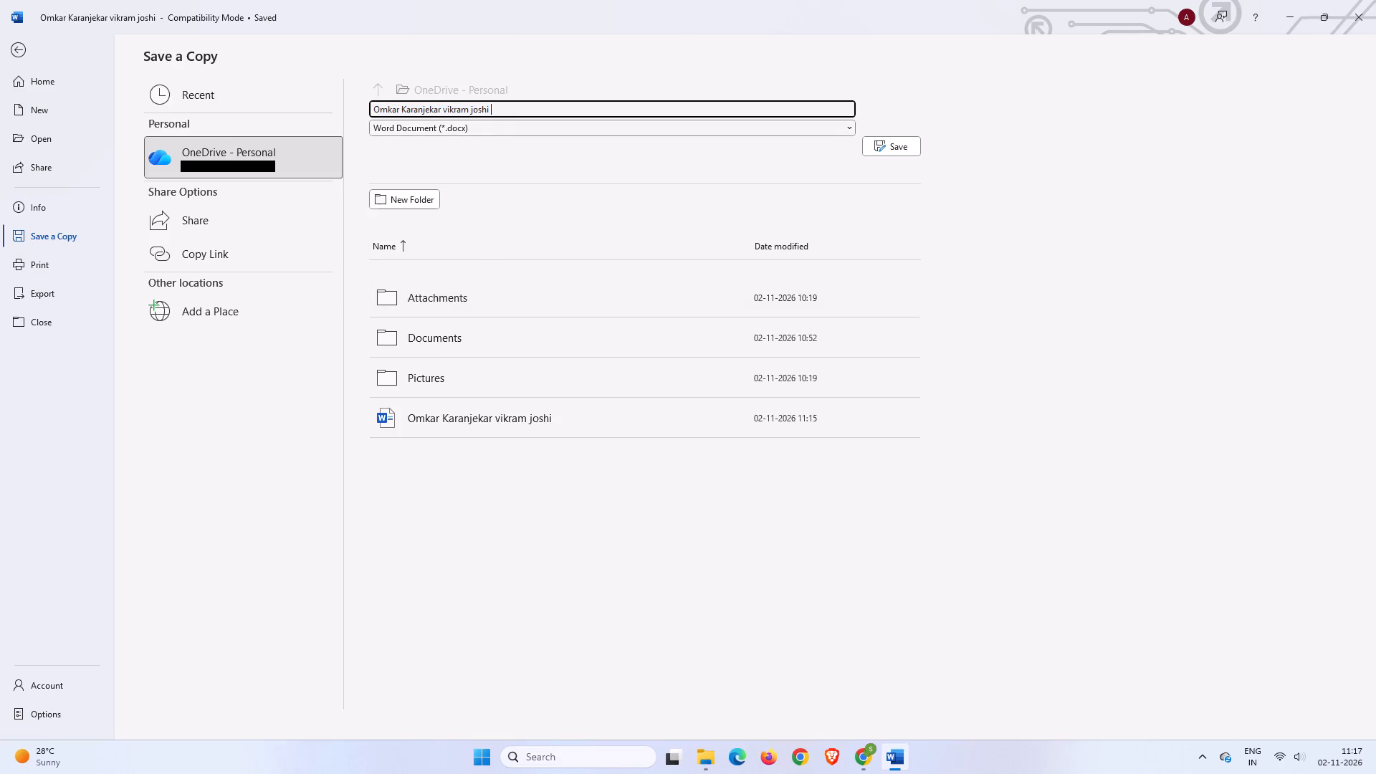
{"action": "type", "text": "final"}
{"action": "left_click", "coordinate": [910, 143]}
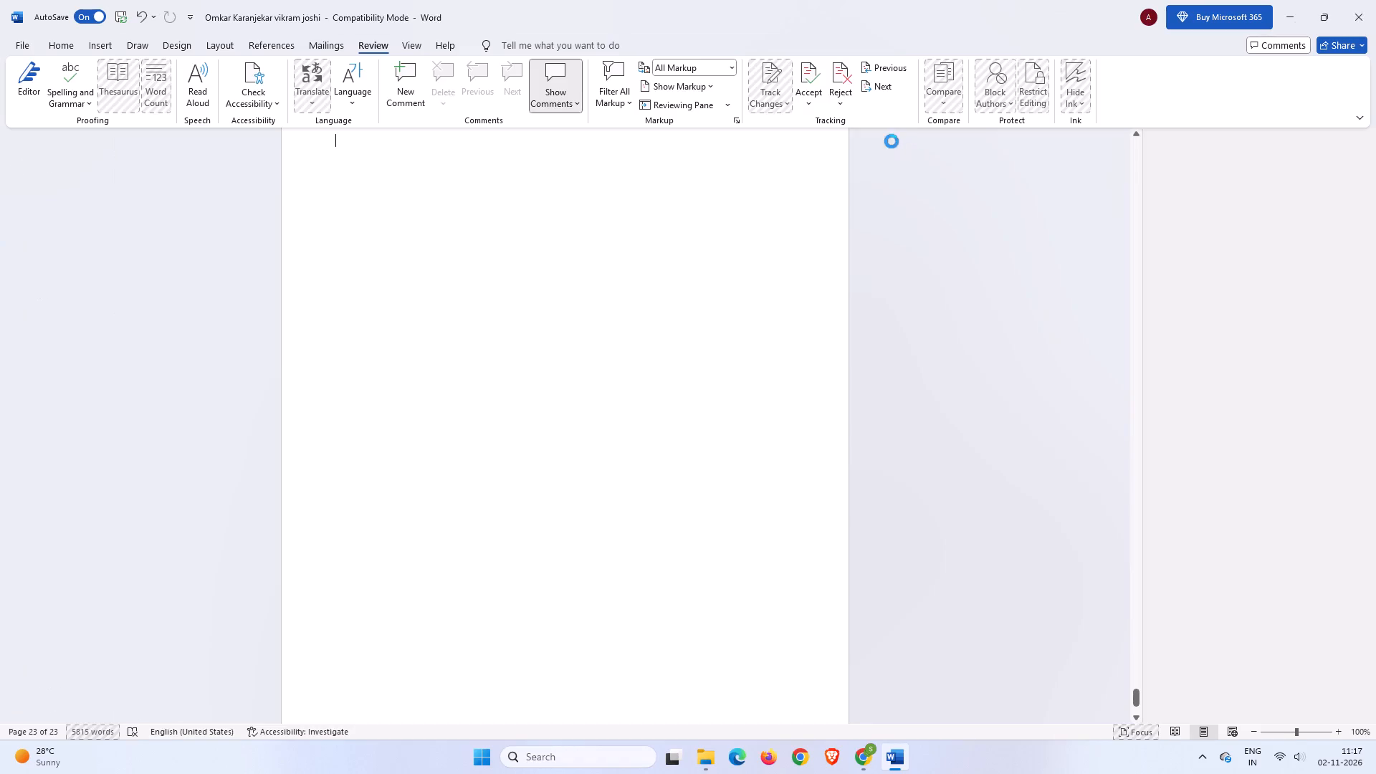
{"action": "left_click", "coordinate": [1360, 0]}
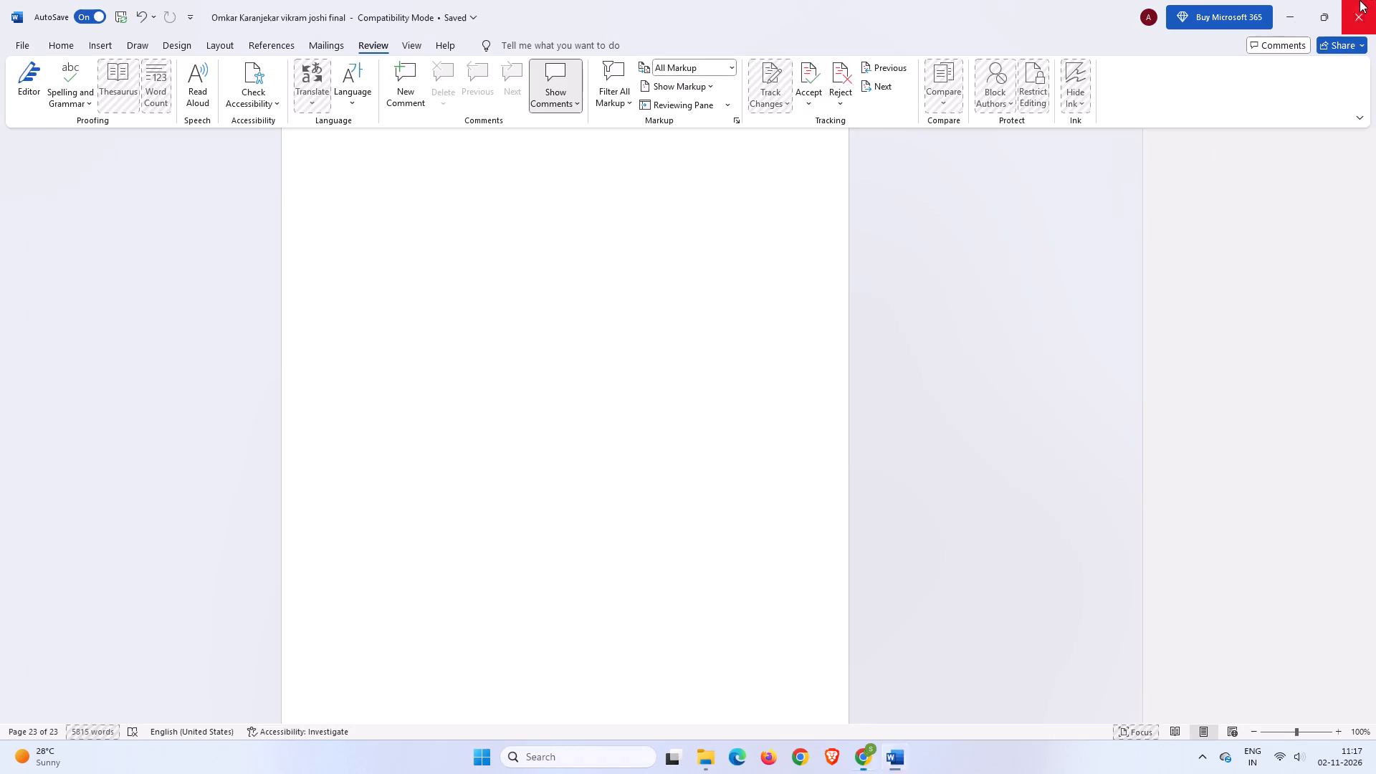
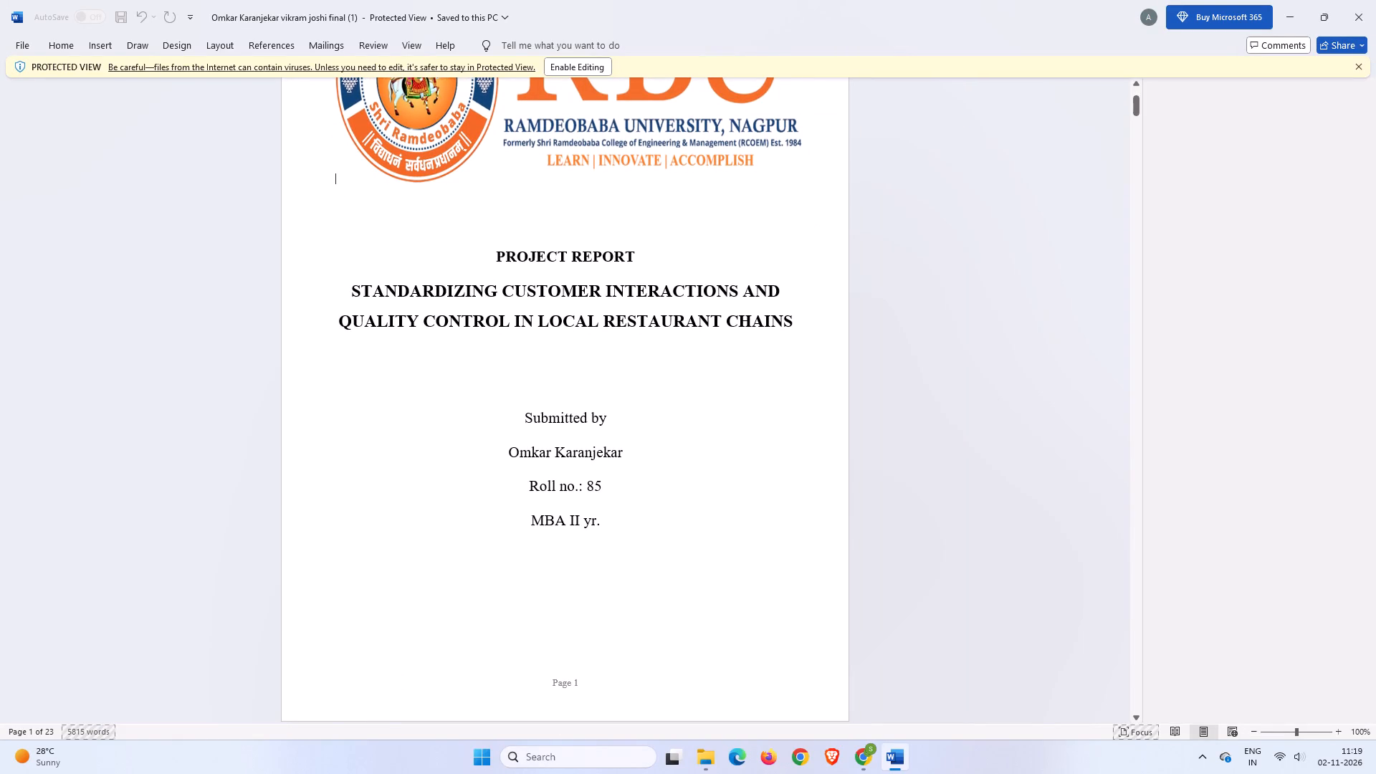
Check the project report's cover page and enable editing to take the final copy out of Protected View.
{"action": "scroll", "coordinate": [750, 433], "scroll_direction": "up", "scroll_amount": 1}
{"action": "scroll", "coordinate": [679, 545], "scroll_direction": "up", "scroll_amount": 1}
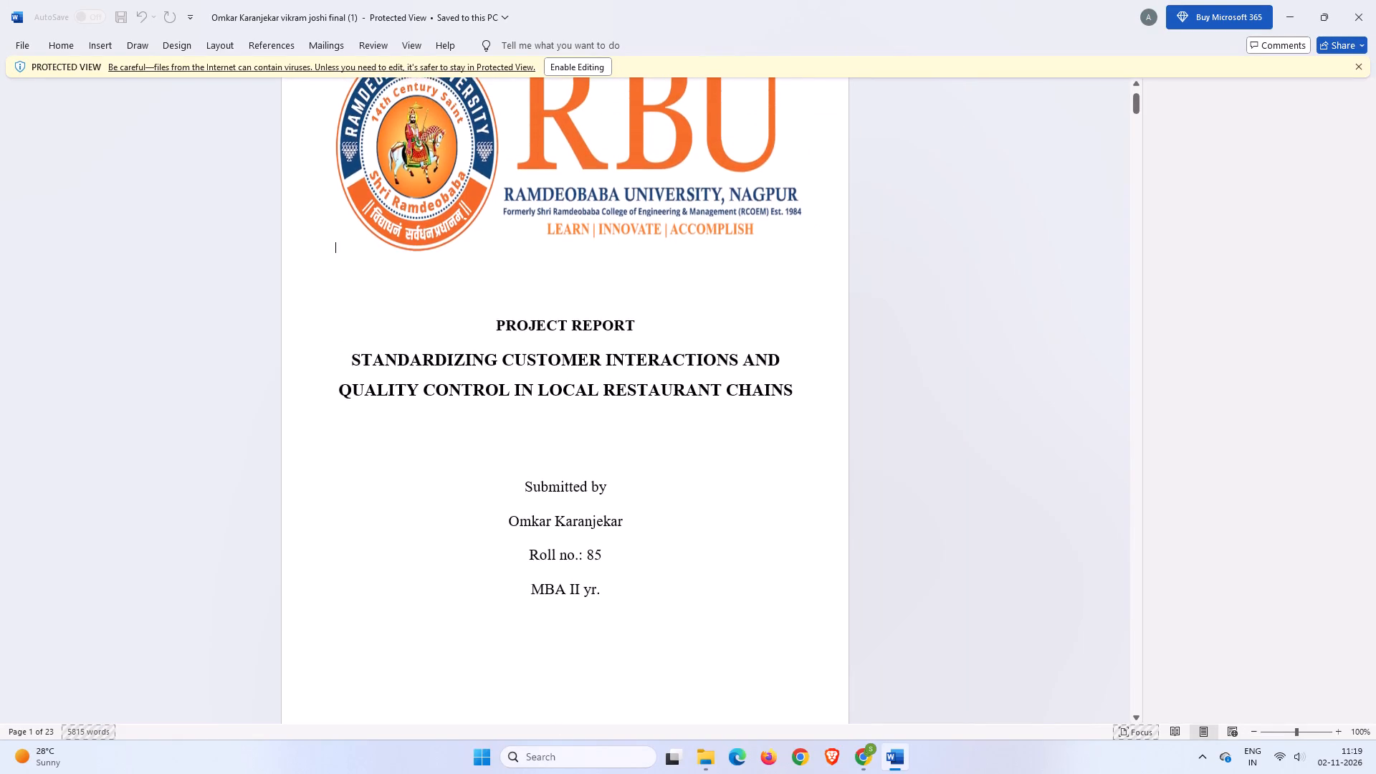
{"action": "scroll", "coordinate": [673, 565], "scroll_direction": "up", "scroll_amount": 6}
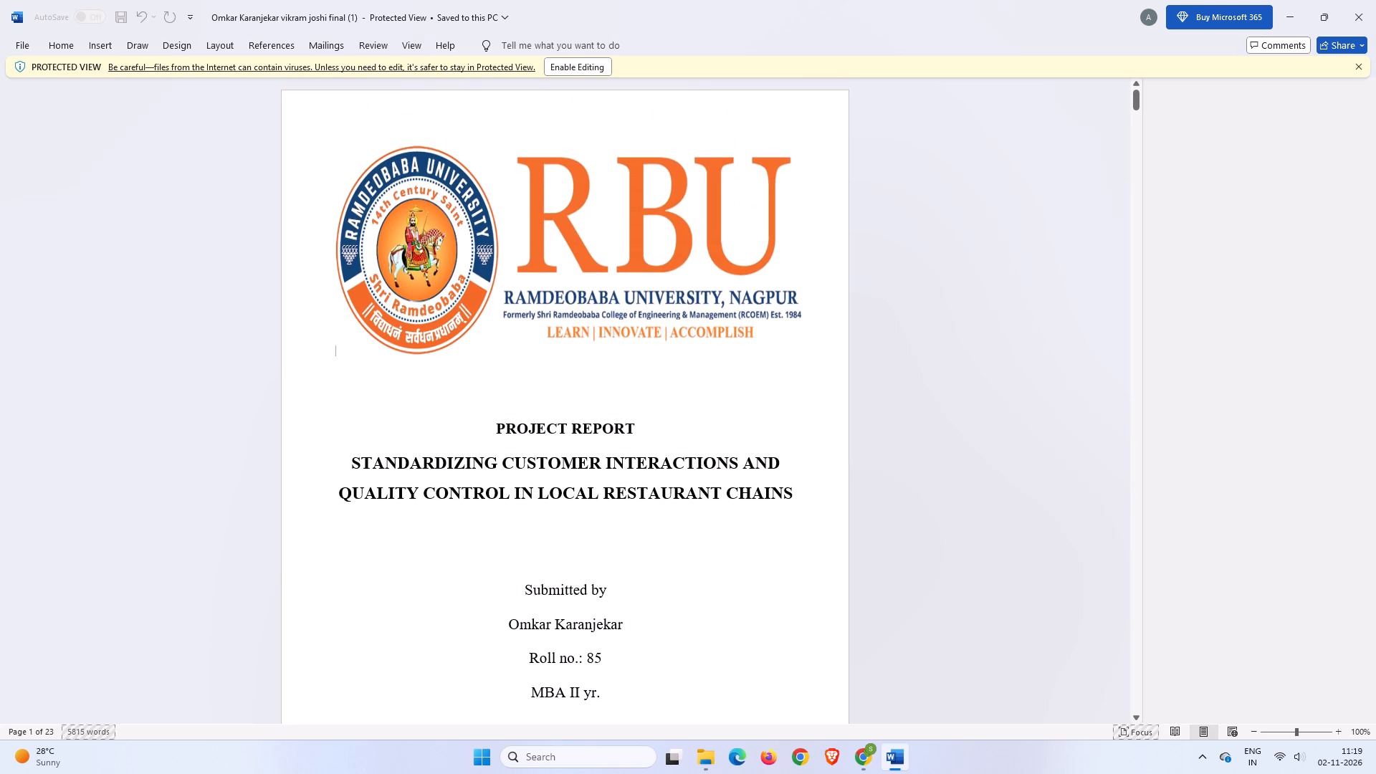
{"action": "scroll", "coordinate": [678, 550], "scroll_direction": "down", "scroll_amount": 4}
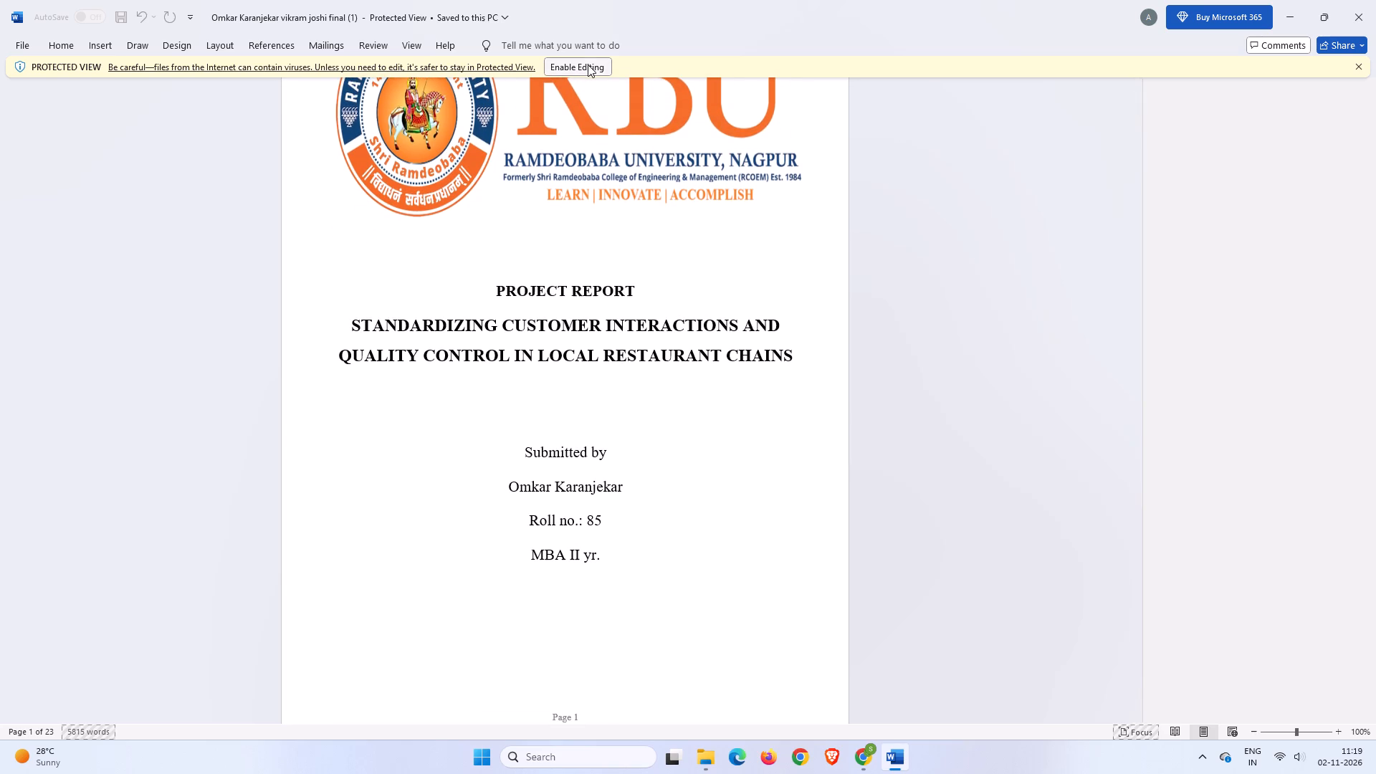
{"action": "left_click", "coordinate": [588, 64]}
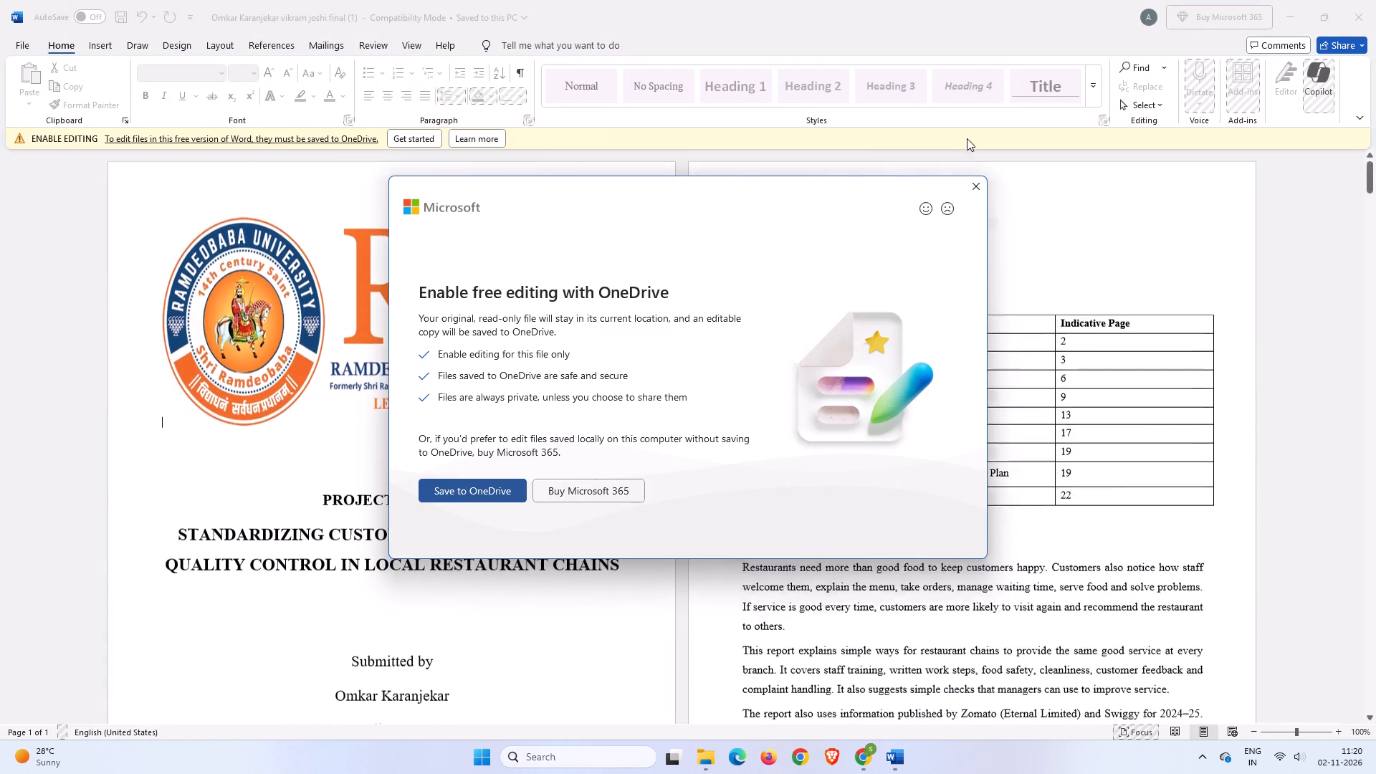
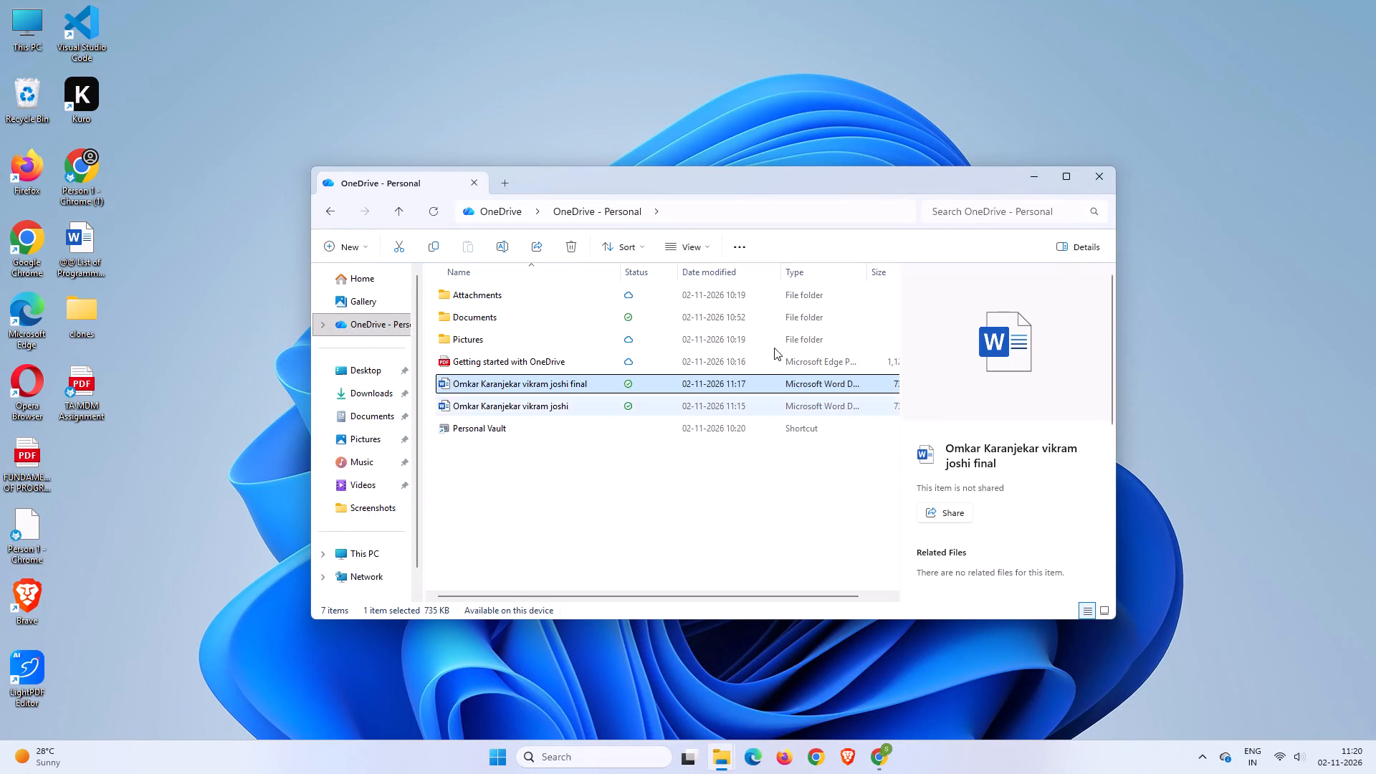
Open the final report copy from the OneDrive folder and add the line "Service Operations" below "MBA II yr." on the cover page.
{"action": "double_click", "coordinate": [762, 376]}
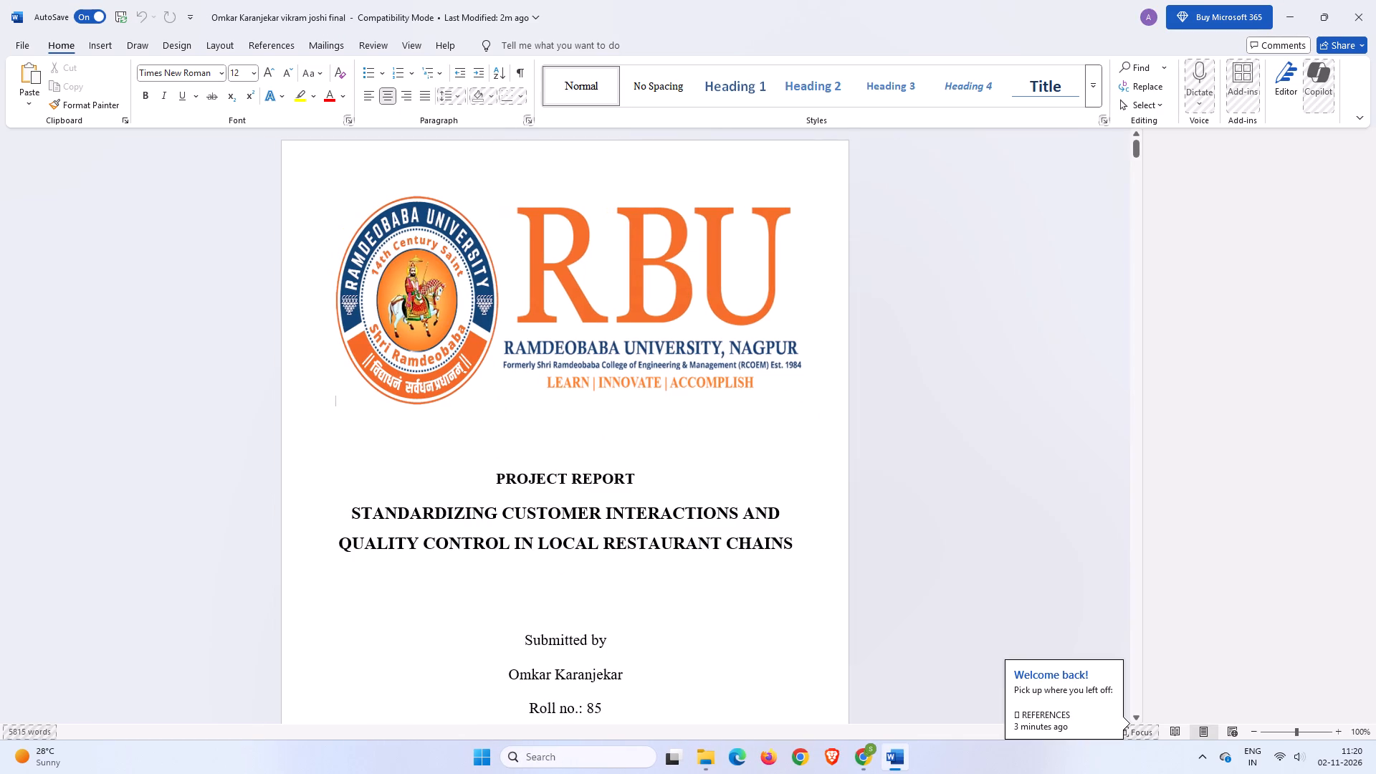
{"action": "scroll", "coordinate": [548, 623], "scroll_direction": "down", "scroll_amount": 4}
{"action": "left_click", "coordinate": [599, 604]}
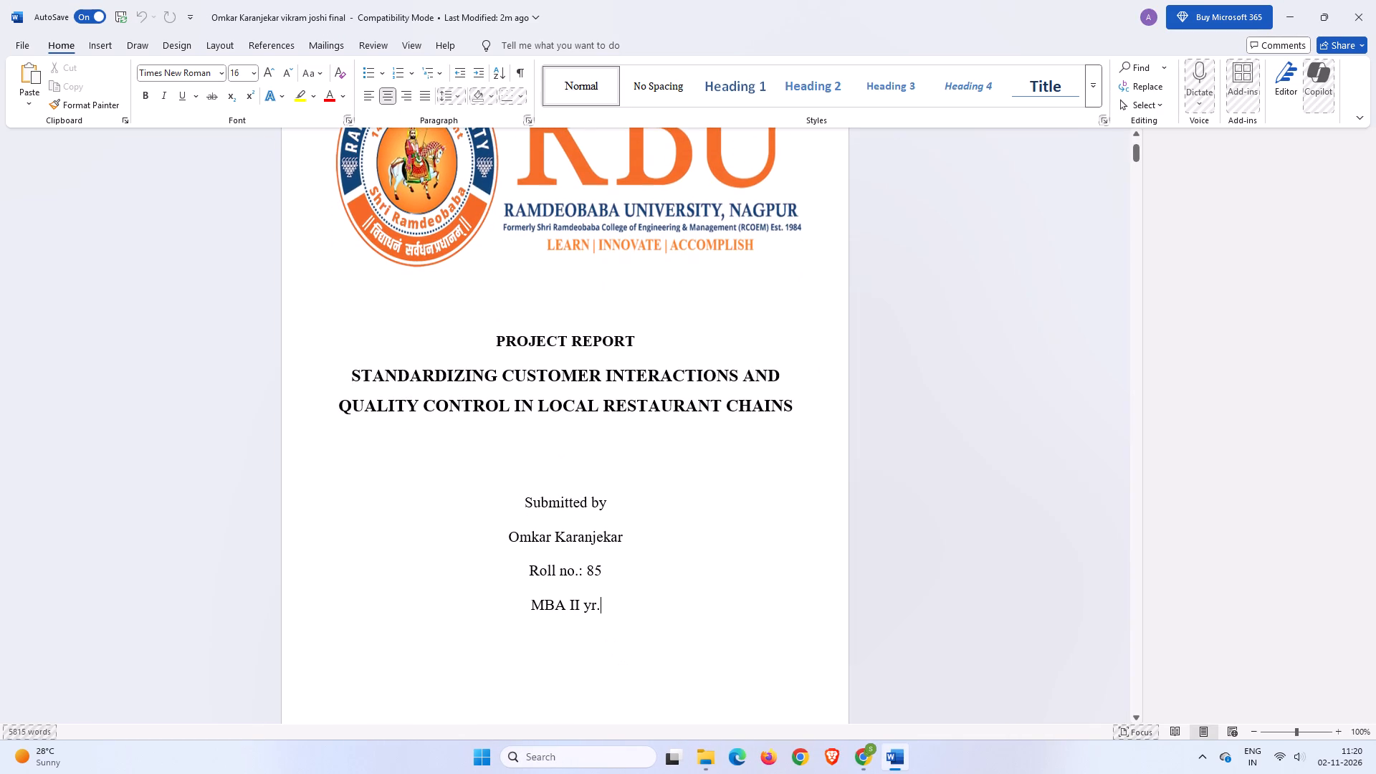
{"action": "key", "text": "Return"}
{"action": "type", "text": "Sei"}
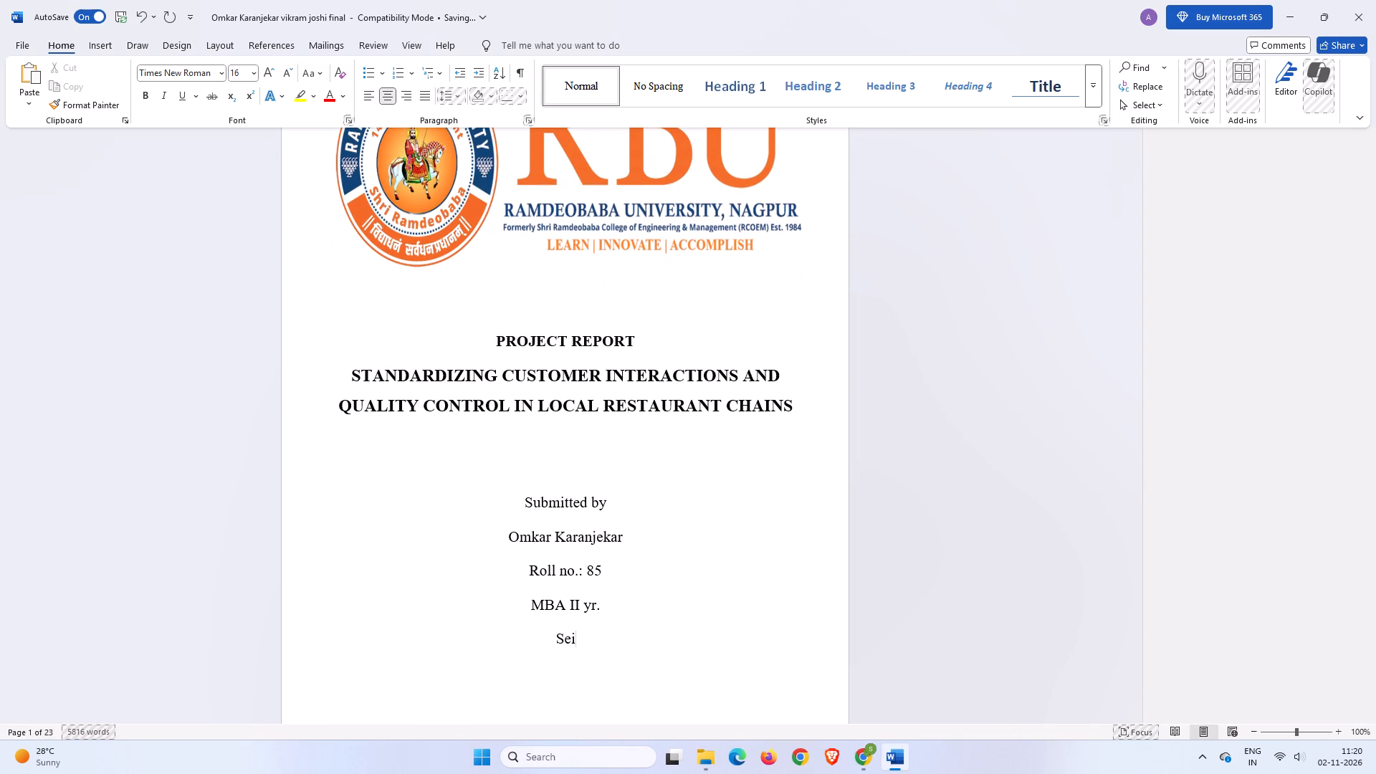
{"action": "key", "text": "BackSpace"}
{"action": "type", "text": "rvi"}
{"action": "type", "text": "ce"}
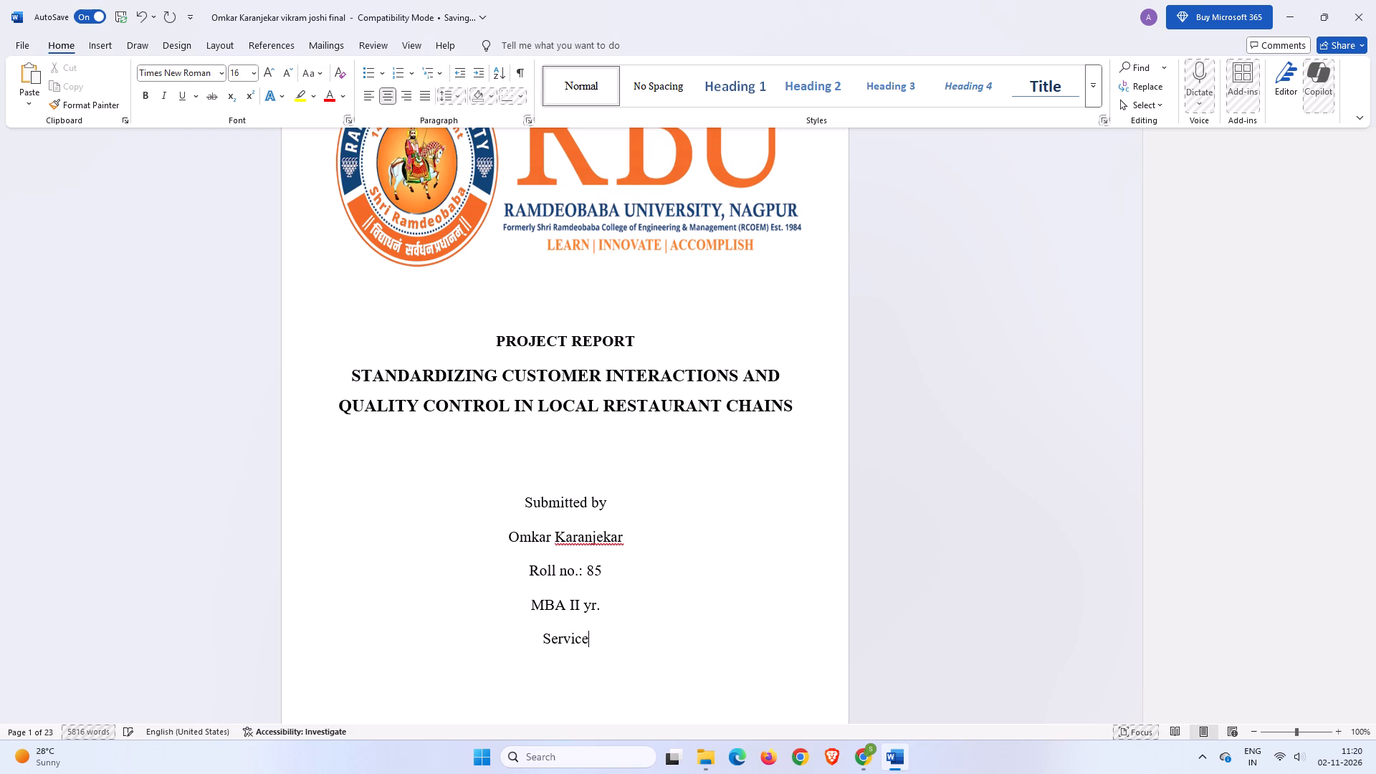
{"action": "key", "text": "space"}
{"action": "type", "text": "Operation"}
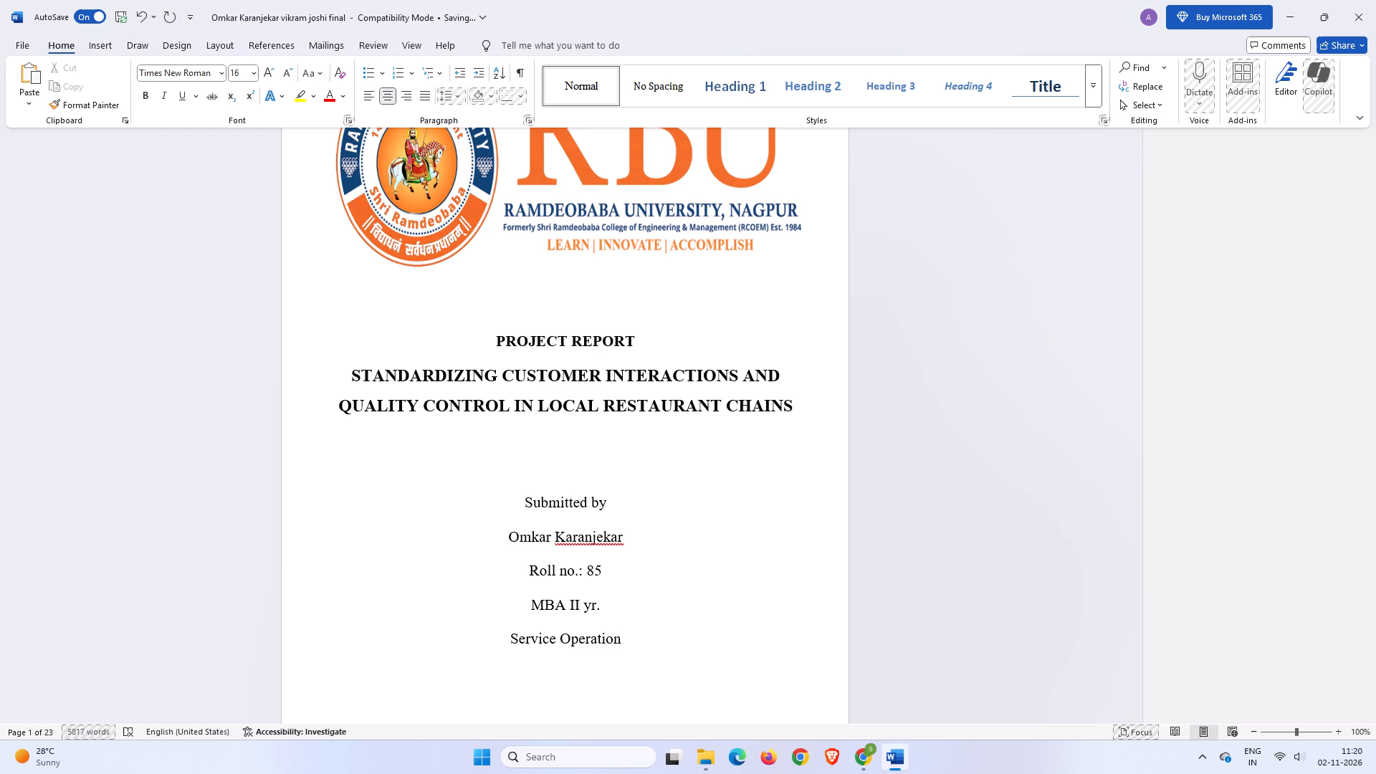
{"action": "key", "text": "space"}
{"action": "key", "text": "BackSpace"}
{"action": "type", "text": "s"}
{"action": "key", "text": "space"}
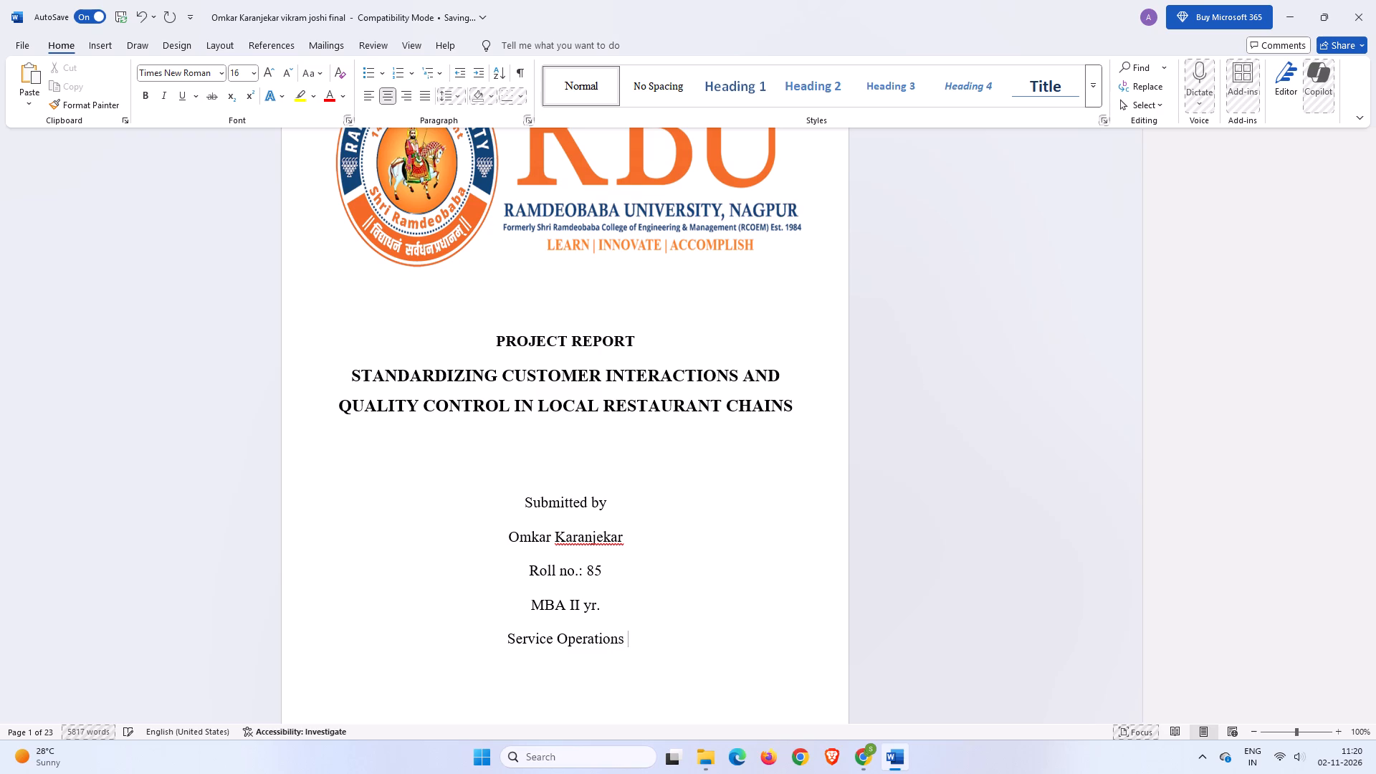
Start a new line reading "By-" beneath "Service Operations" on the cover page.
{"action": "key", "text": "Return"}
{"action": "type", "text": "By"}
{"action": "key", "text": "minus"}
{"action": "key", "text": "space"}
Complete the "By-" line on the cover page with the instructor's first name and surname followed by "Sir".
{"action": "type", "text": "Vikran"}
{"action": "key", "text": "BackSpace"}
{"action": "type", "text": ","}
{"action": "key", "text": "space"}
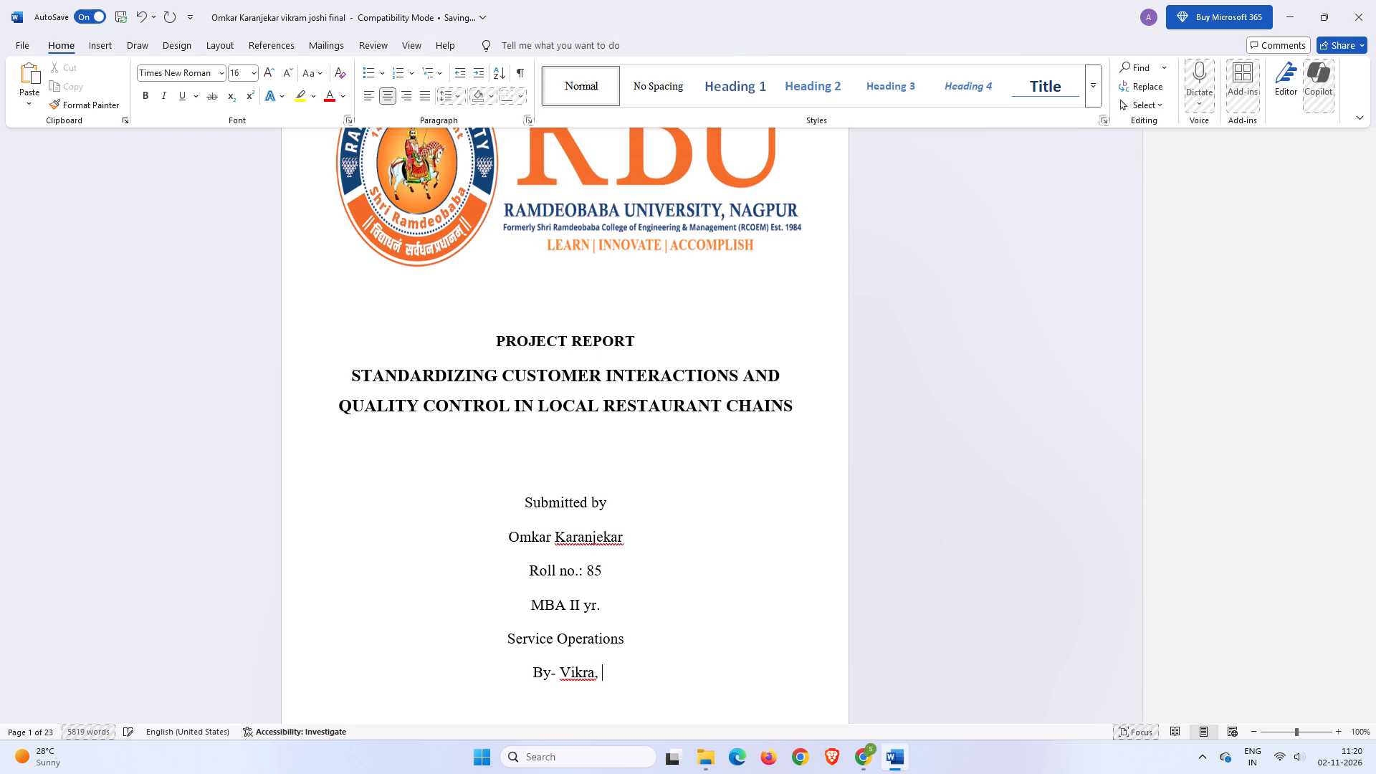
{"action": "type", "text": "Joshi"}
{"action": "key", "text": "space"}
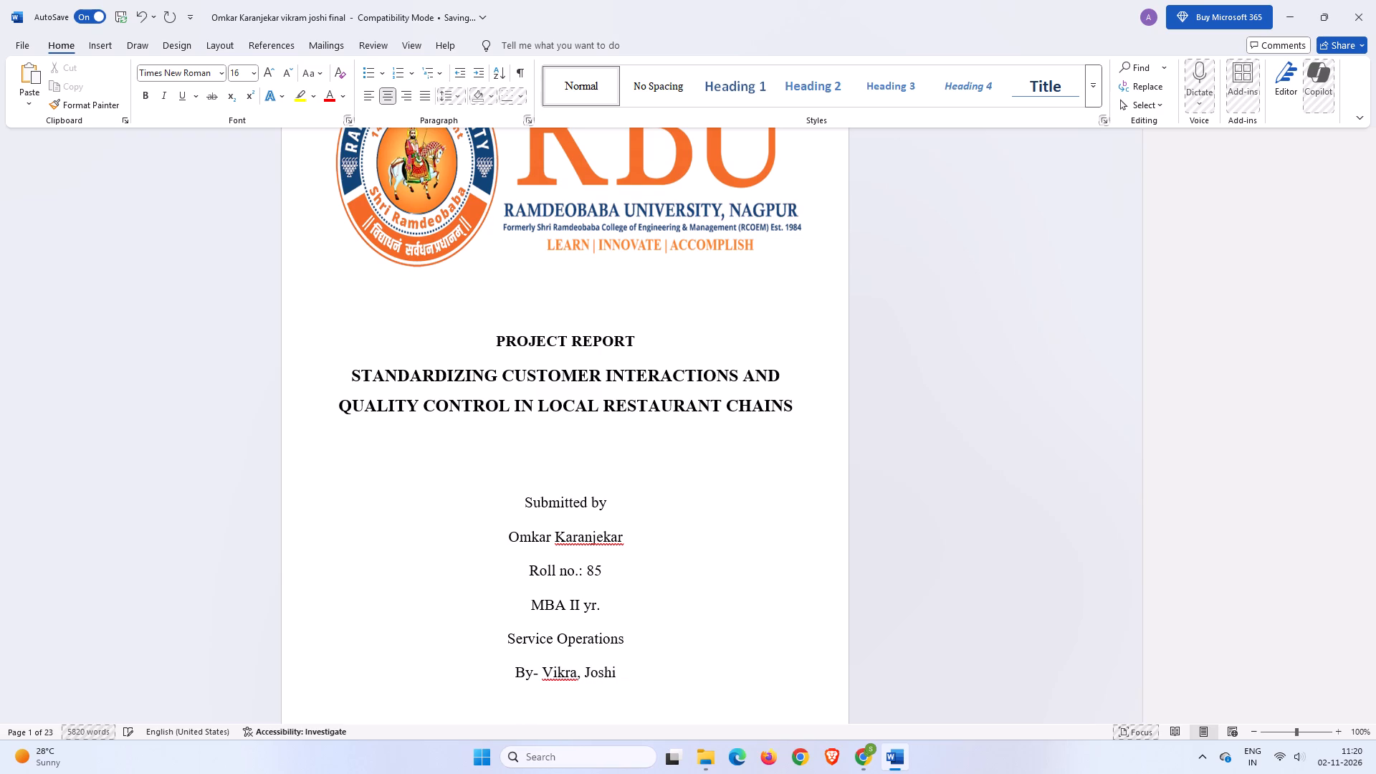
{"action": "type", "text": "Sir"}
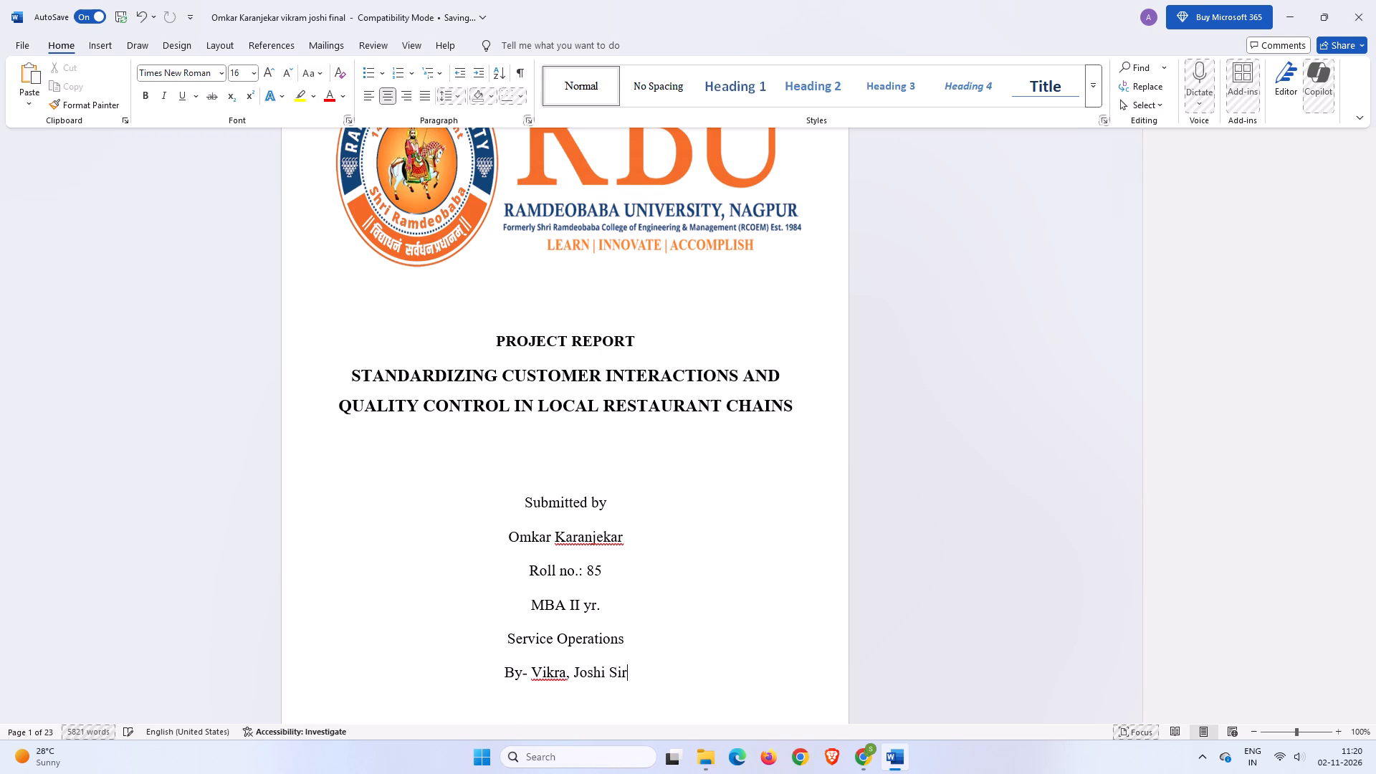
Correct the instructor's first name on the "By-" line by replacing the stray comma with the missing final "m".
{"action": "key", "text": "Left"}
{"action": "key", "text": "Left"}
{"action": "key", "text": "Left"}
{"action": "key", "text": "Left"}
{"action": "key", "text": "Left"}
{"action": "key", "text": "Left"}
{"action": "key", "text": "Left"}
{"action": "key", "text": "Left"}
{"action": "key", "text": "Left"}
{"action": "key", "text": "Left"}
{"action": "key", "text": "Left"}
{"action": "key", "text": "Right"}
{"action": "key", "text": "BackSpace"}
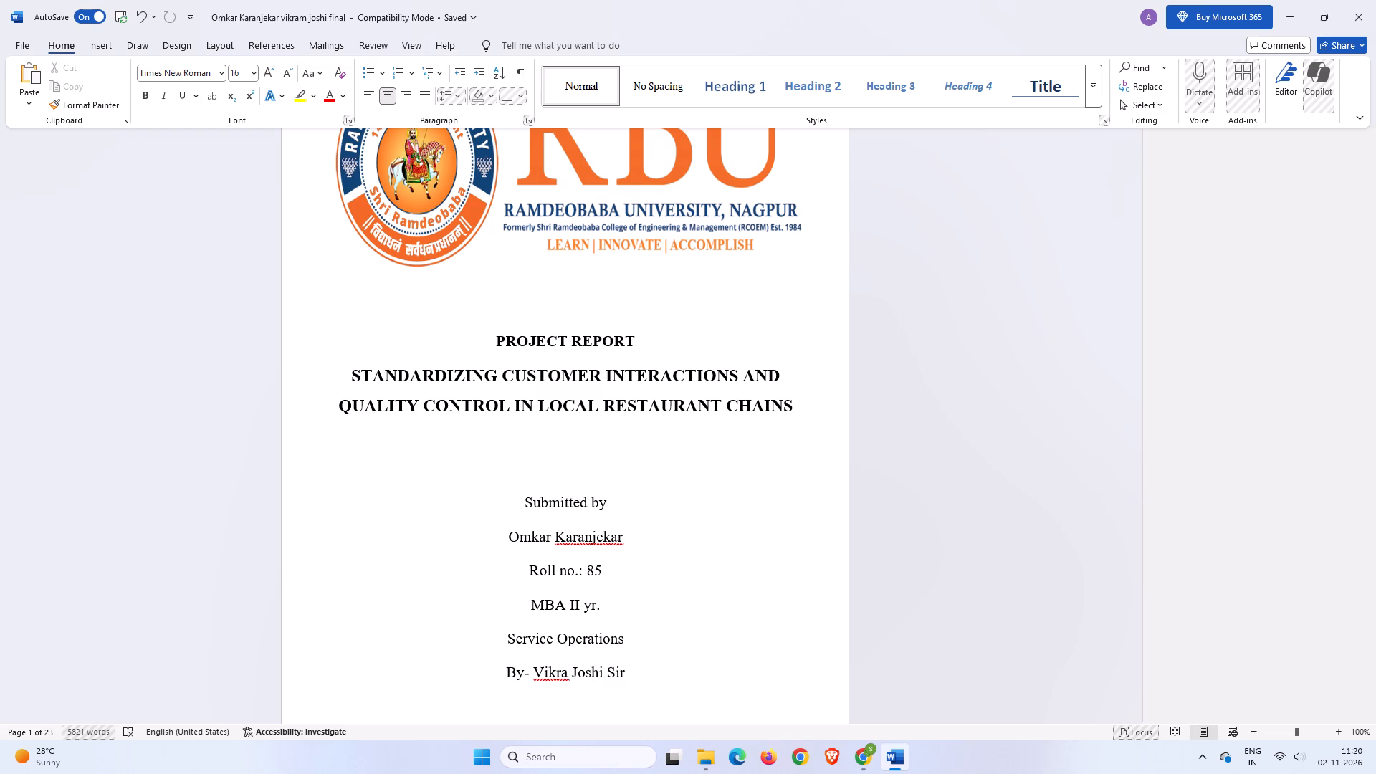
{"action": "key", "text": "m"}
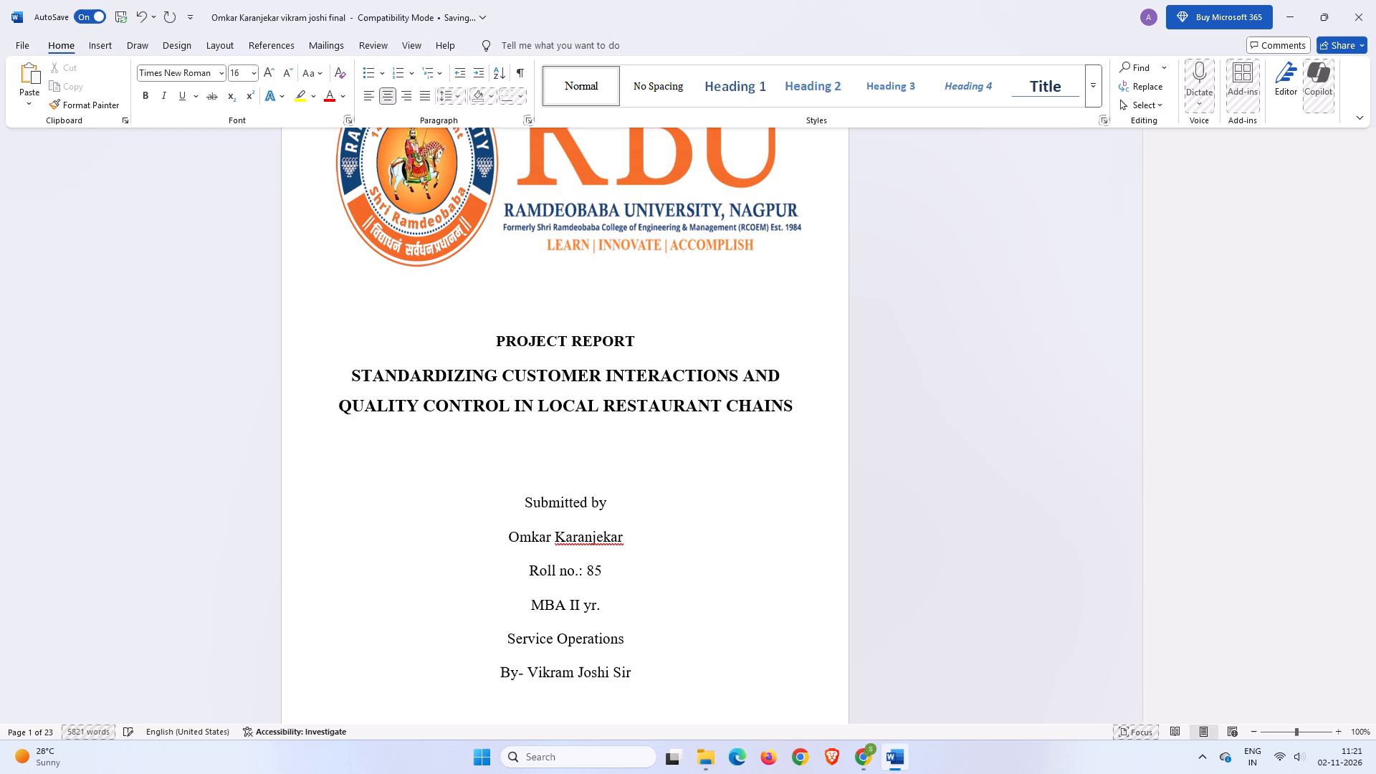
Make the cover page's submission block bold, from "Submitted by" down through the "By-" line.
{"action": "left_click_drag", "start_coordinate": [524, 497], "coordinate": [550, 603]}
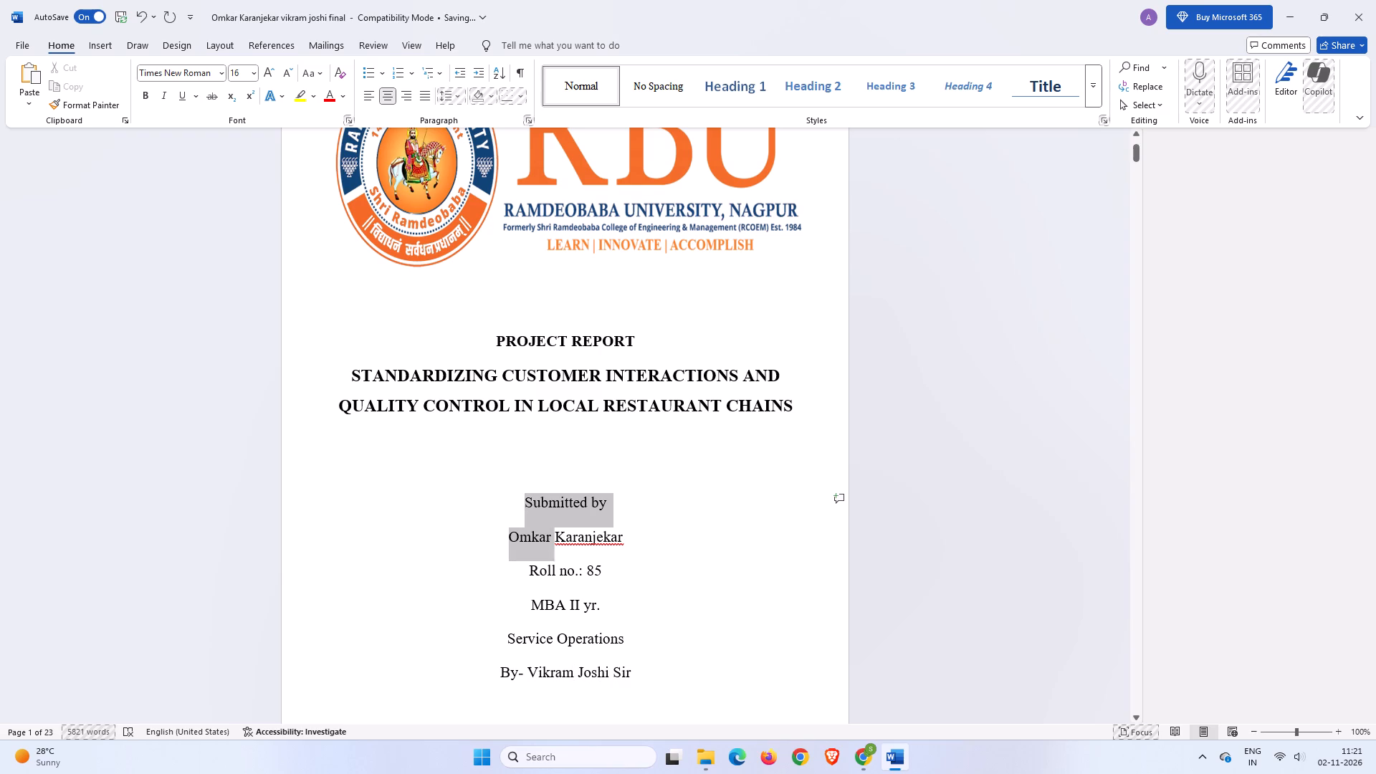
{"action": "left_click_drag", "start_coordinate": [550, 603], "coordinate": [623, 703]}
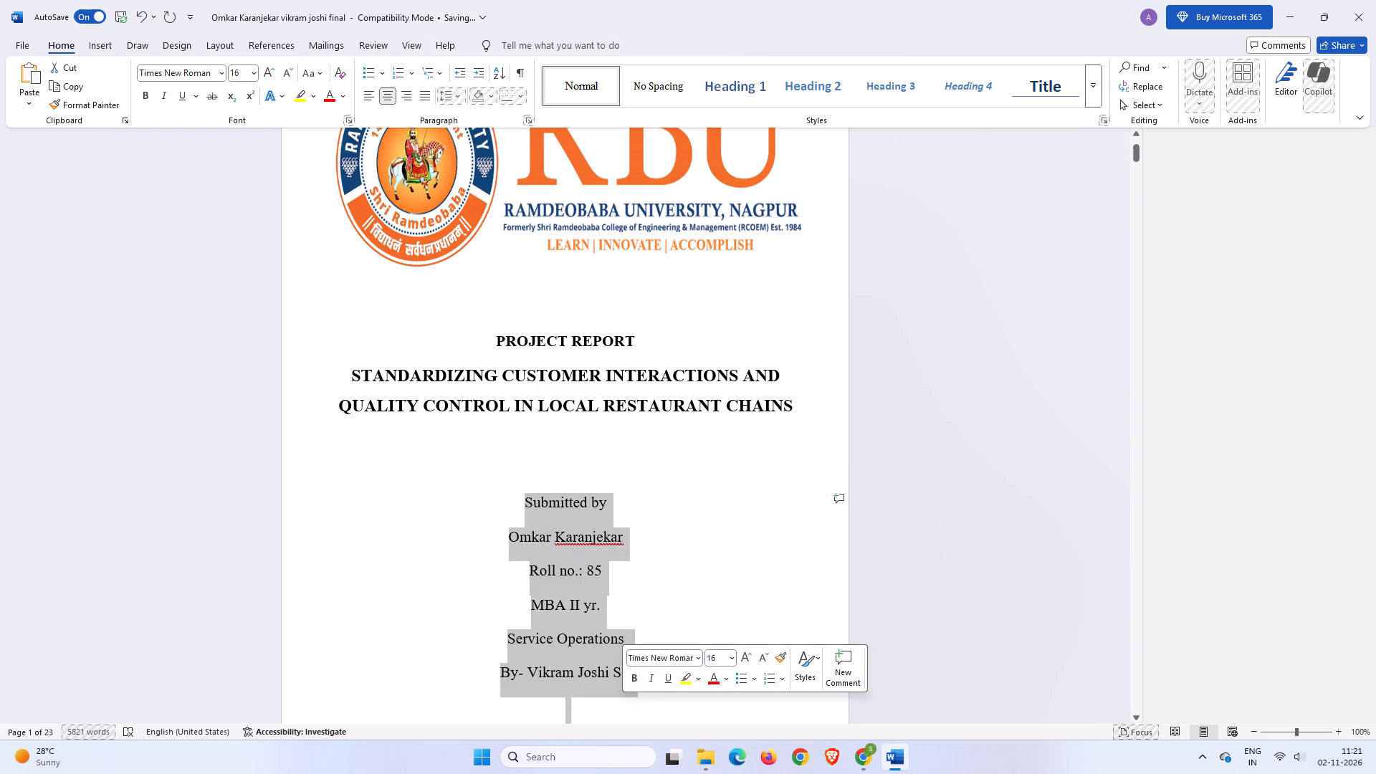
{"action": "left_click", "coordinate": [152, 97]}
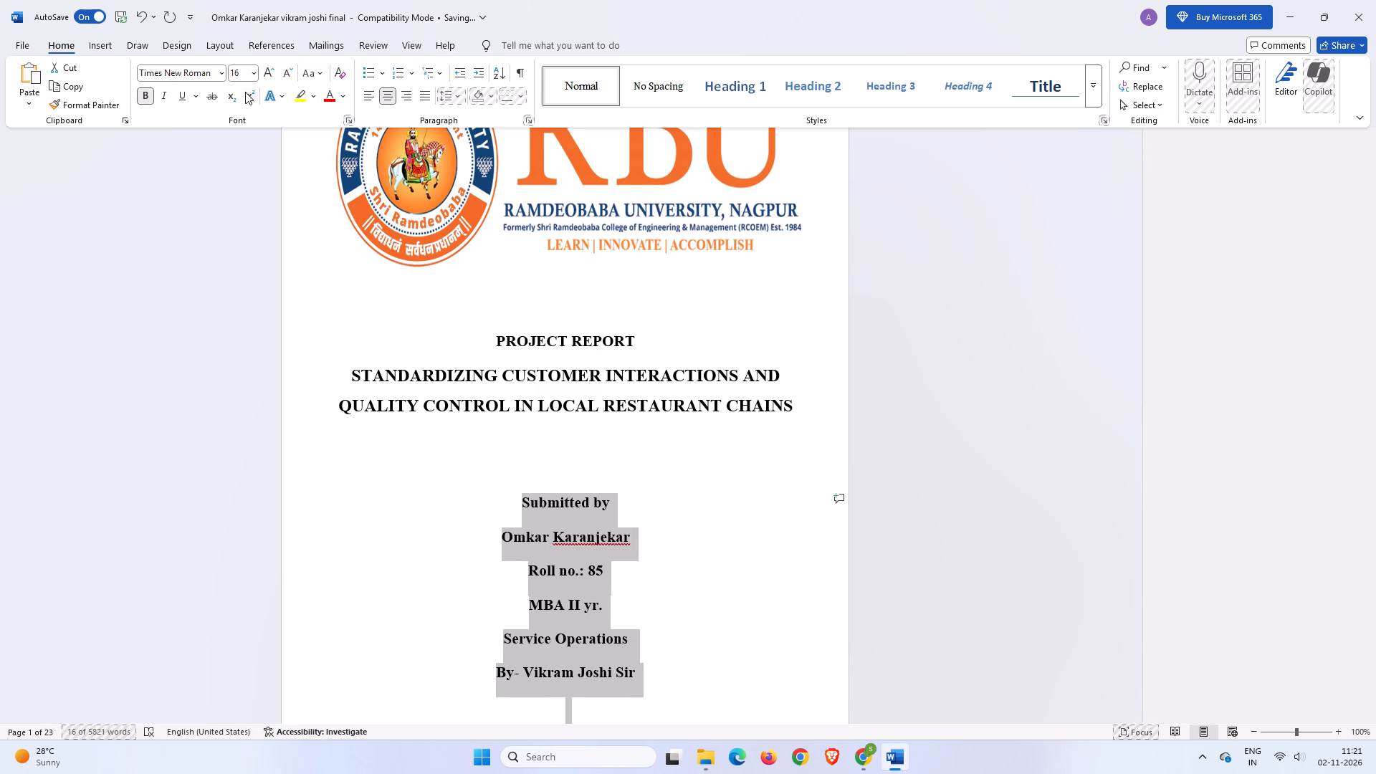
{"action": "scroll", "coordinate": [658, 298], "scroll_direction": "down", "scroll_amount": 6}
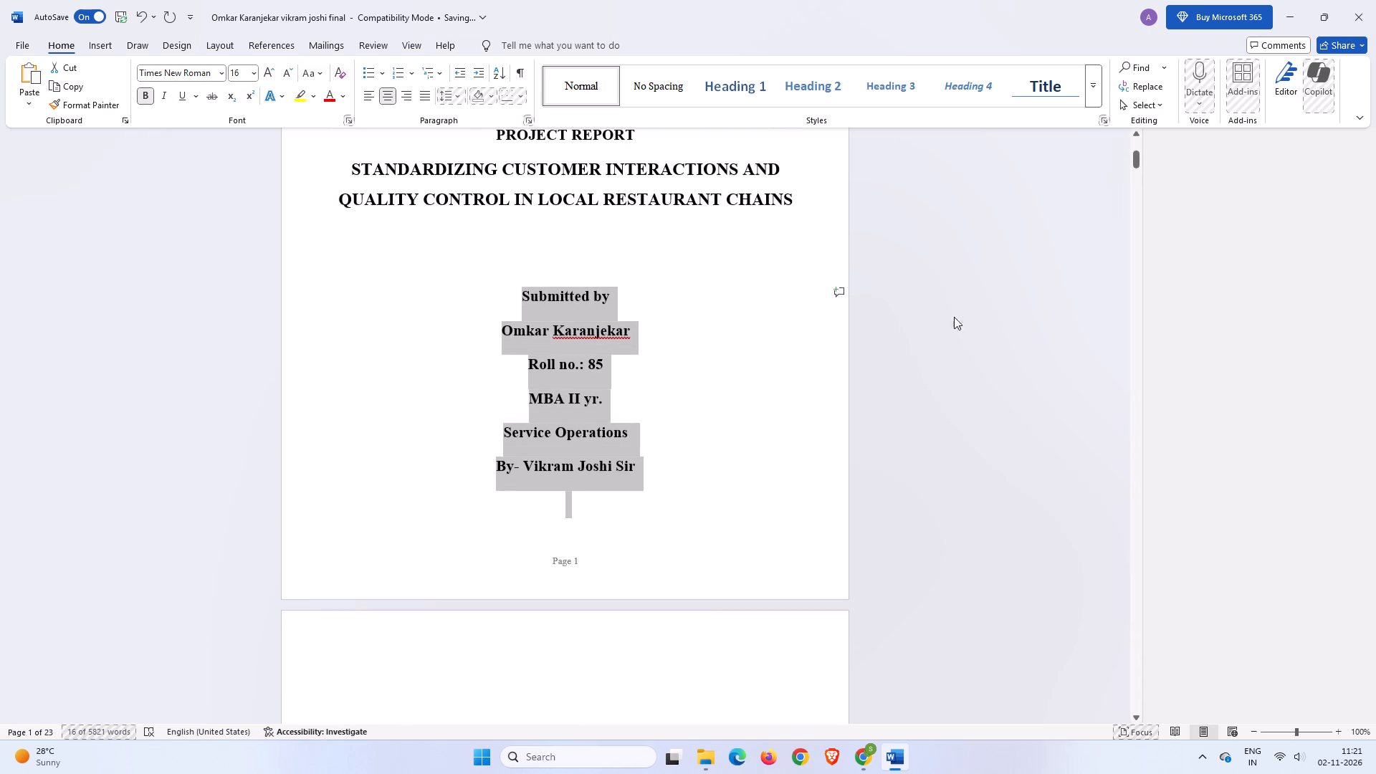
{"action": "left_click", "coordinate": [1009, 333]}
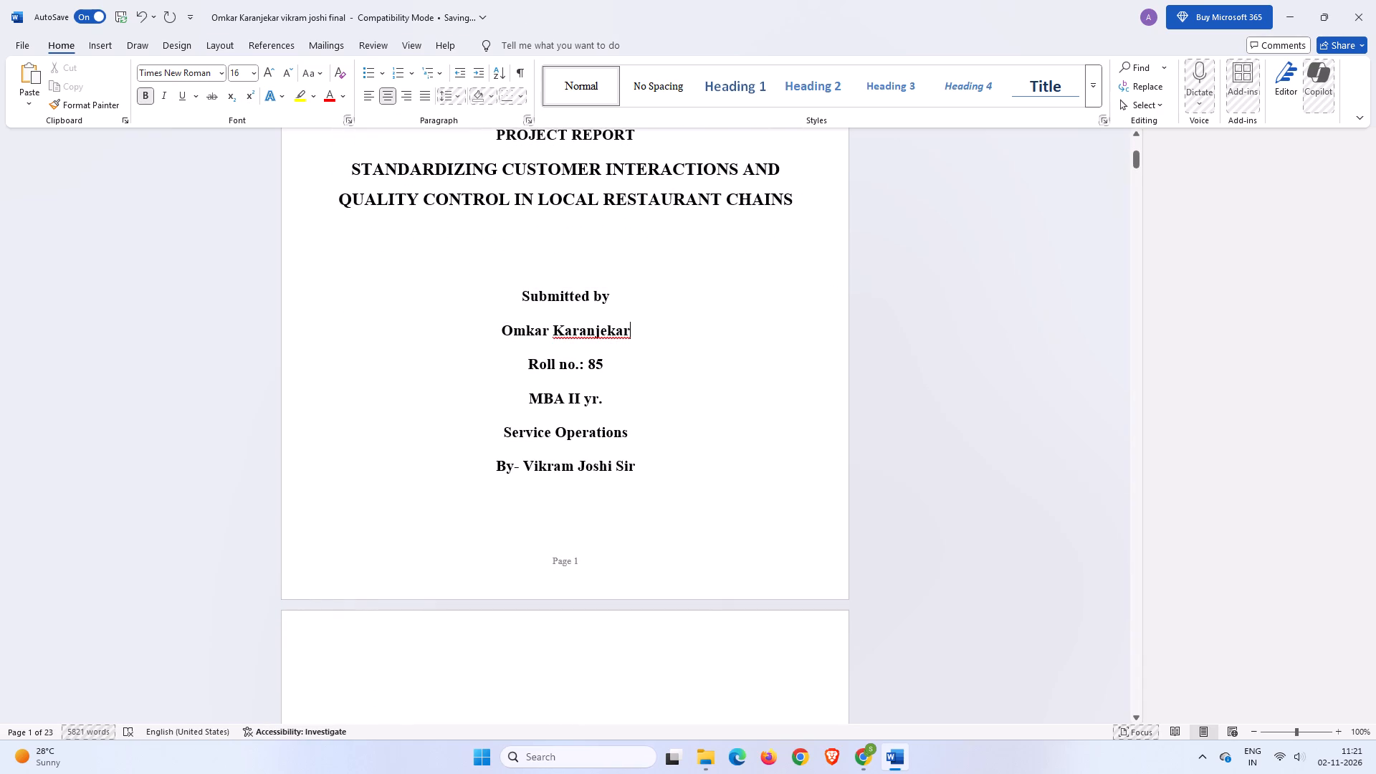
{"action": "scroll", "coordinate": [682, 300], "scroll_direction": "up", "scroll_amount": 4}
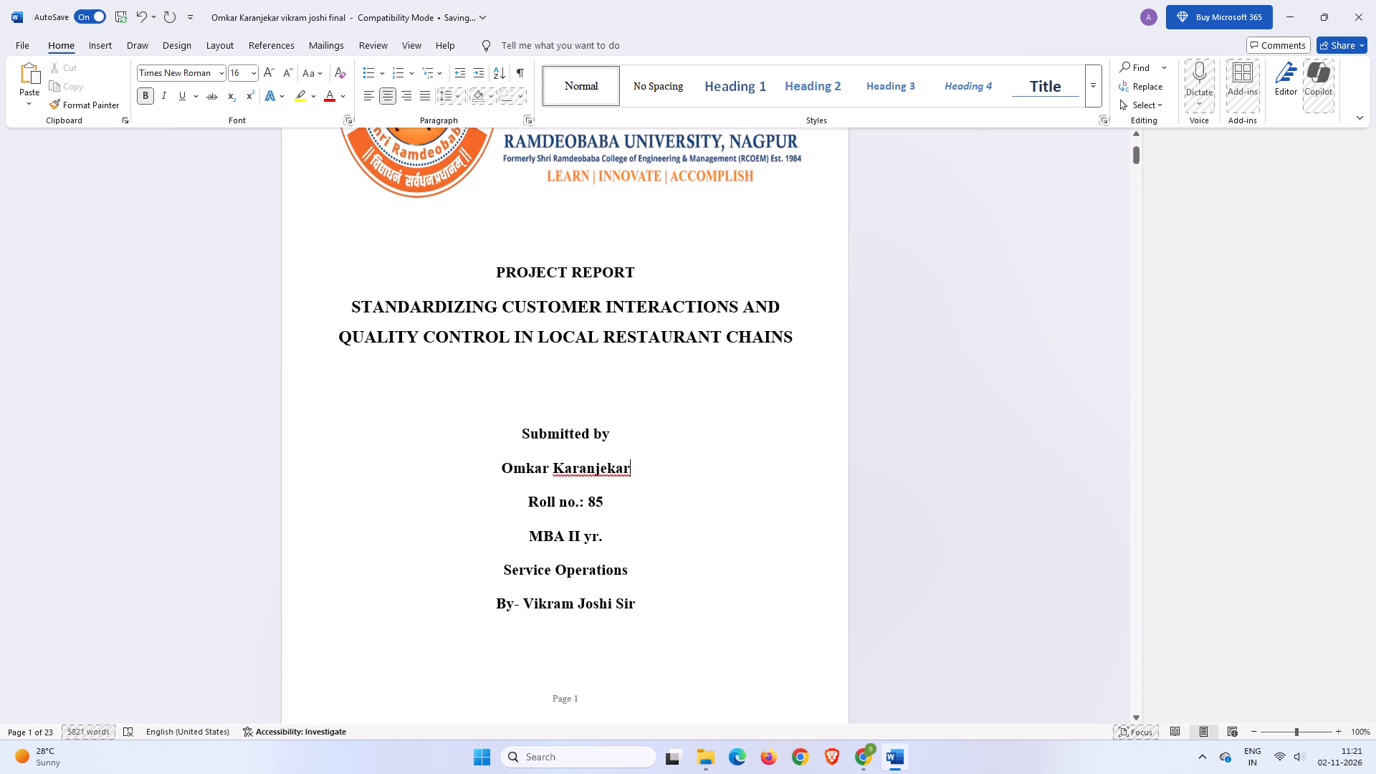
Save the final report copy and close the document.
{"action": "left_click", "coordinate": [120, 17]}
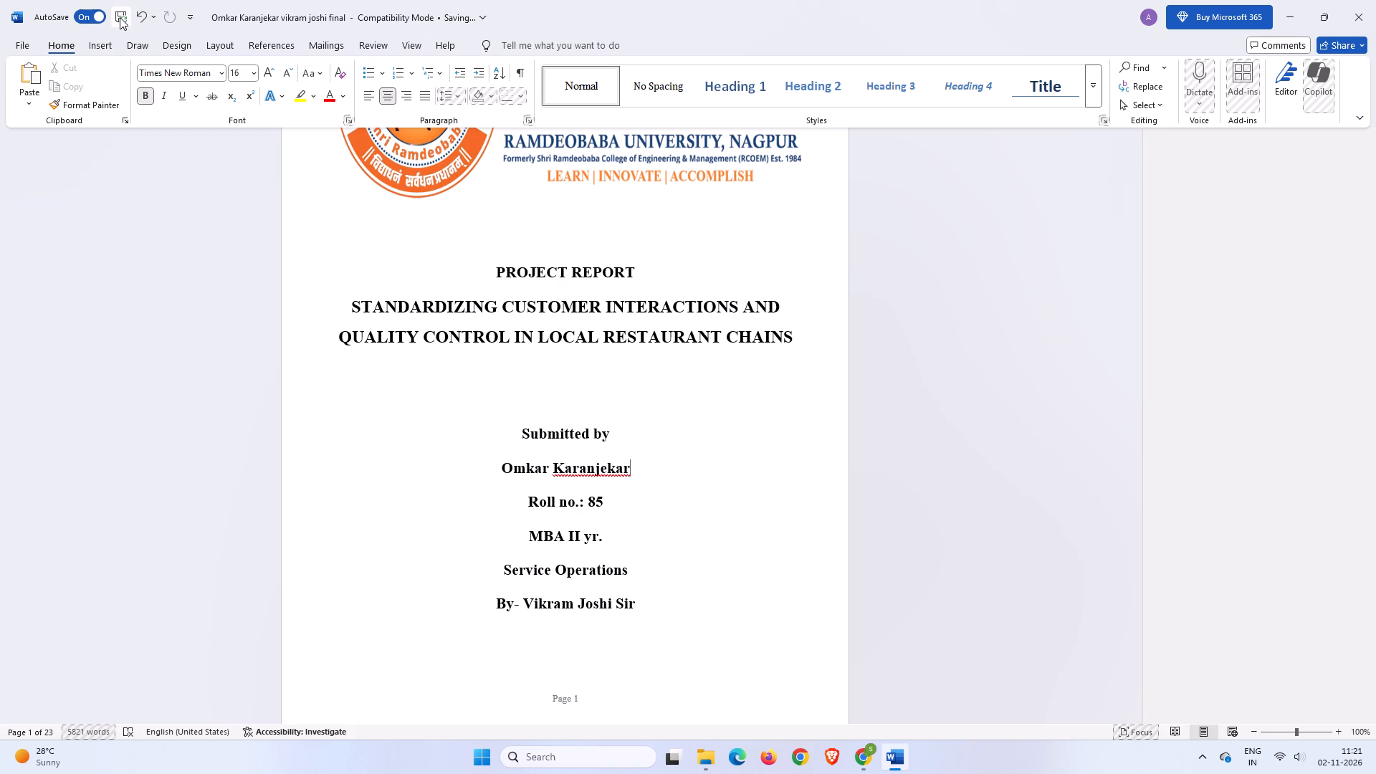
{"action": "left_click", "coordinate": [120, 17]}
{"action": "key", "text": "ctrl+s"}
{"action": "left_click", "coordinate": [1363, 14]}
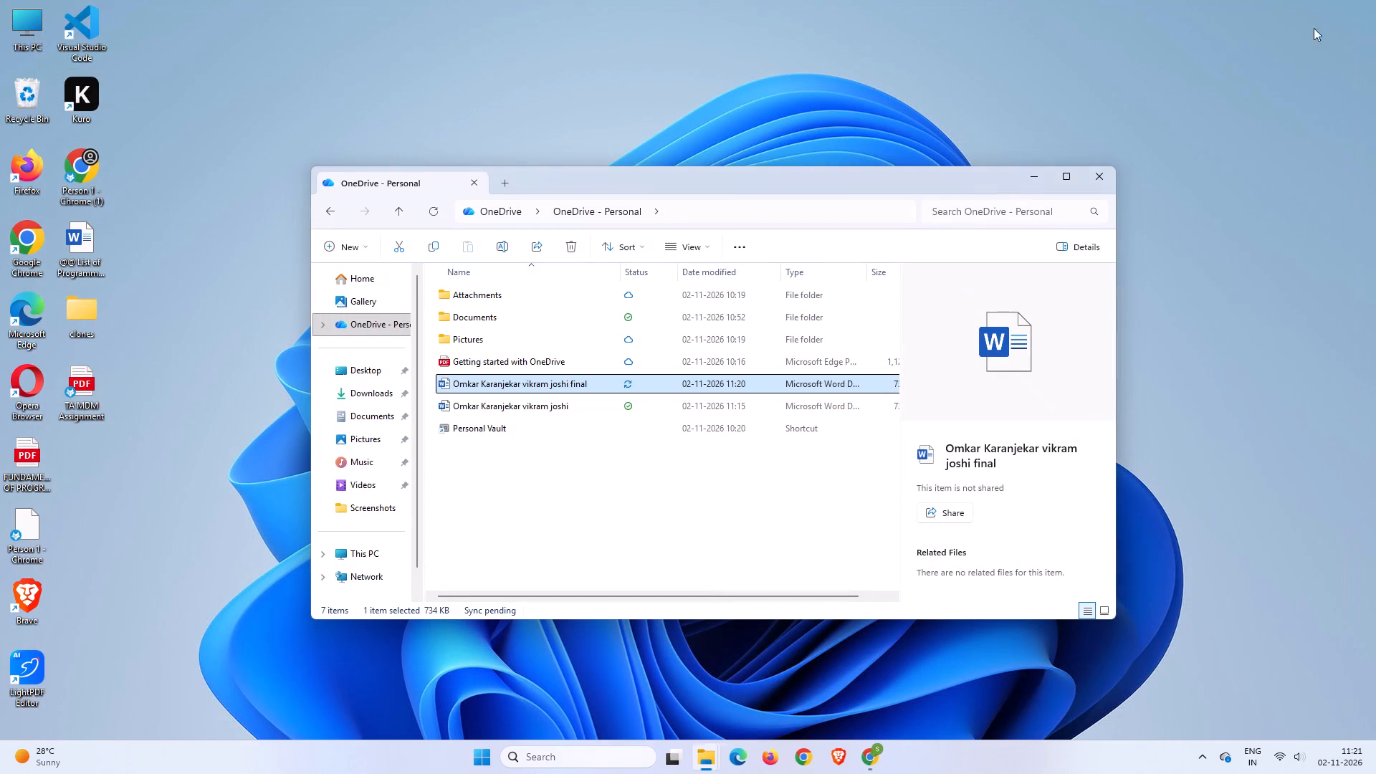
Close the OneDrive folder window.
{"action": "left_click", "coordinate": [1093, 171]}
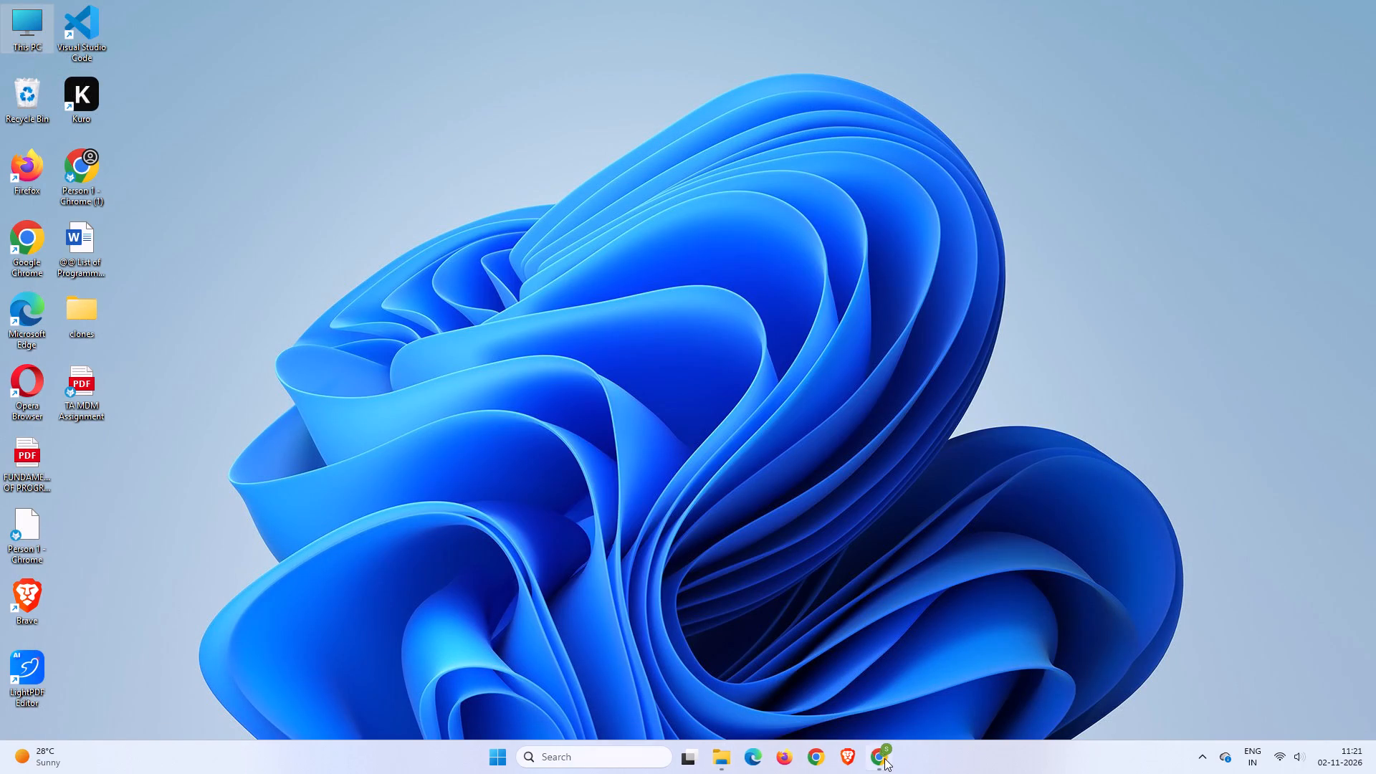